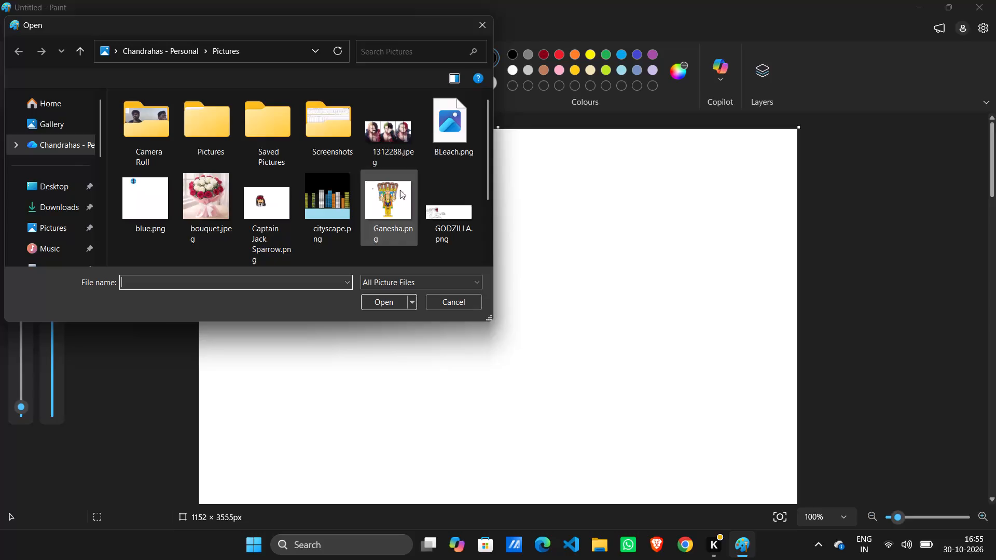
Open the image file BLeach.png from the Pictures folder.
{"action": "double_click", "coordinate": [435, 149]}
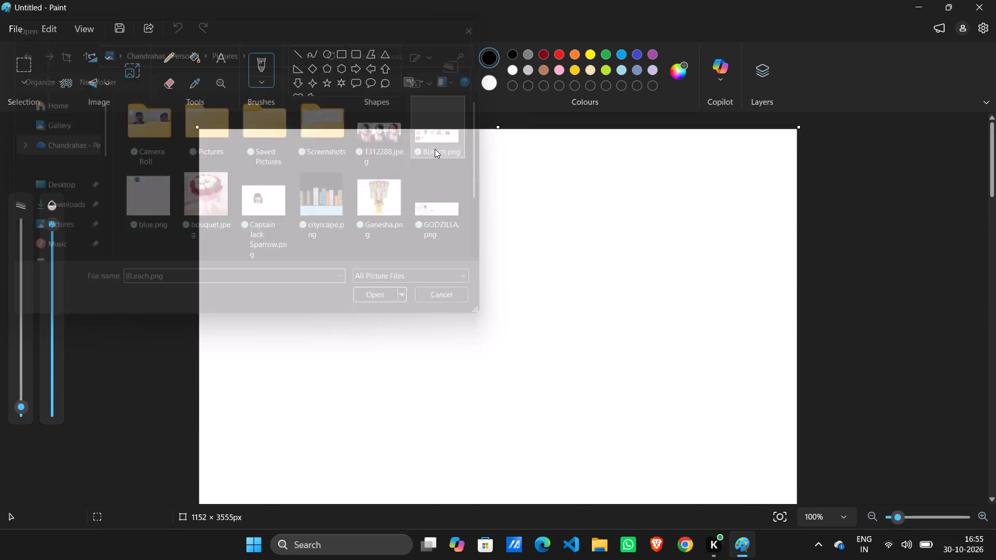
Look over the finished character portraits along the upper row of the canvas, from the orange-haired figure to the masked one.
{"action": "scroll", "coordinate": [480, 321], "scroll_direction": "down", "scroll_amount": 3}
{"action": "scroll", "coordinate": [480, 321], "scroll_direction": "down", "scroll_amount": 3, "text": "ctrl"}
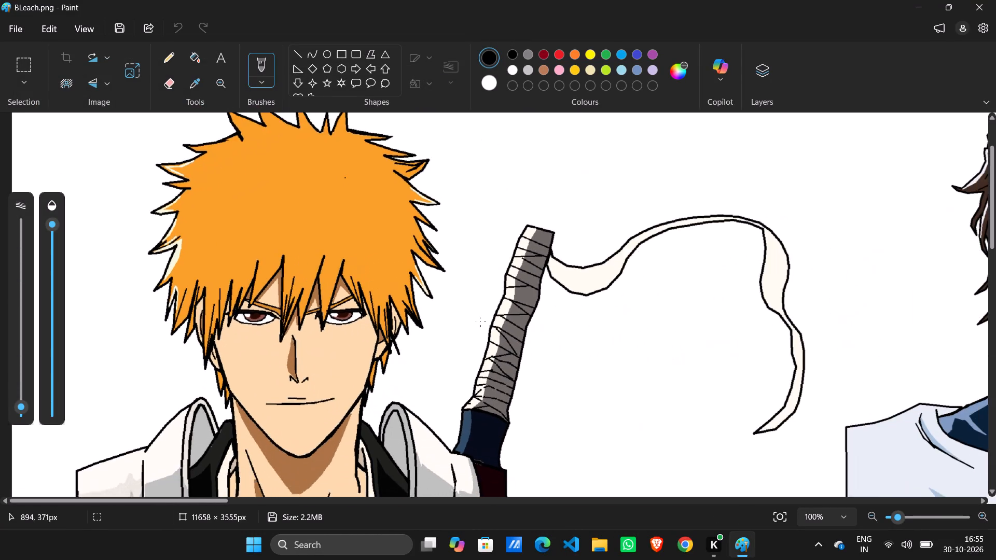
{"action": "scroll", "coordinate": [480, 321], "scroll_direction": "down", "scroll_amount": 2}
{"action": "scroll", "coordinate": [480, 321], "scroll_direction": "down", "scroll_amount": 3, "text": "ctrl"}
{"action": "scroll", "coordinate": [480, 321], "scroll_direction": "up", "scroll_amount": 2}
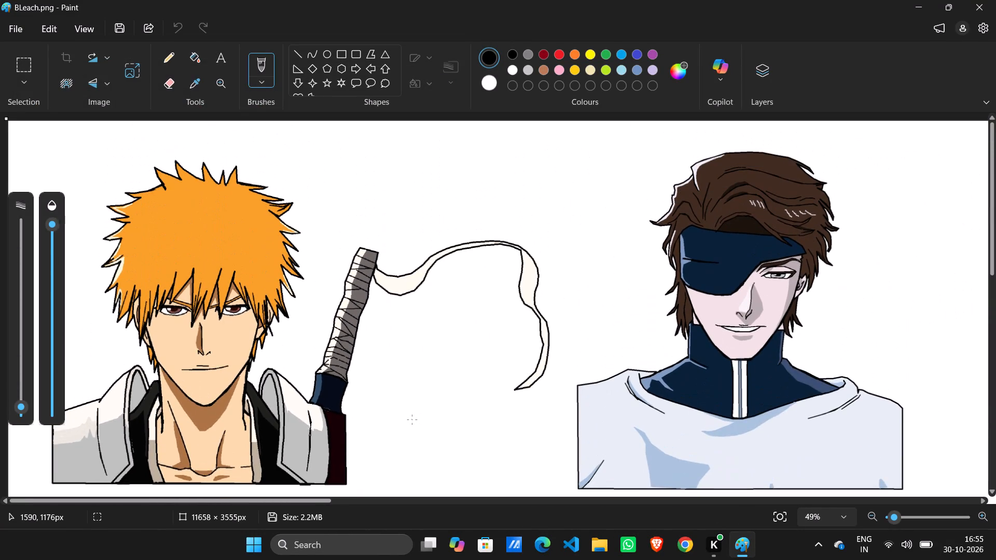
{"action": "scroll", "coordinate": [412, 419], "scroll_direction": "up", "scroll_amount": 2, "text": "ctrl"}
{"action": "left_click_drag", "start_coordinate": [267, 499], "coordinate": [262, 499]}
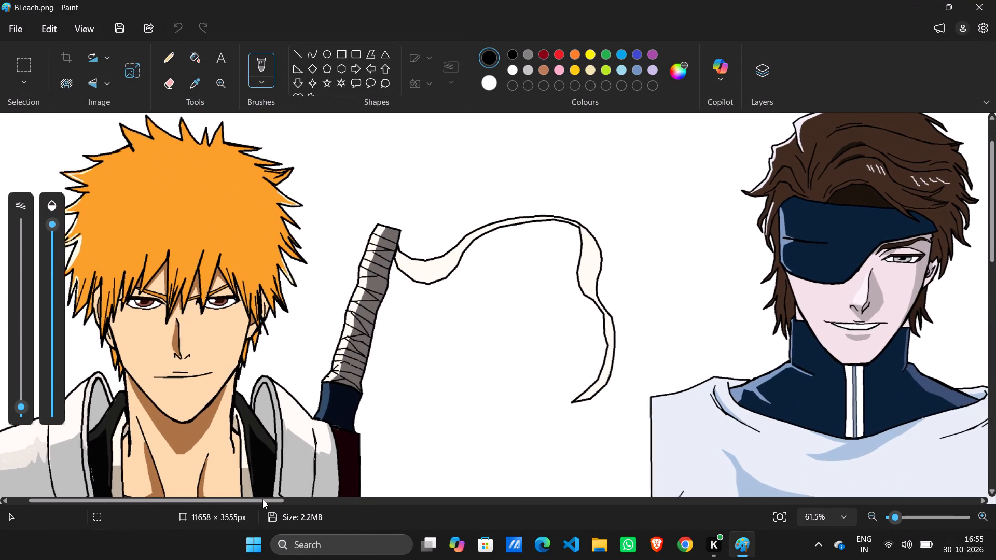
{"action": "left_click_drag", "start_coordinate": [262, 499], "coordinate": [260, 501]}
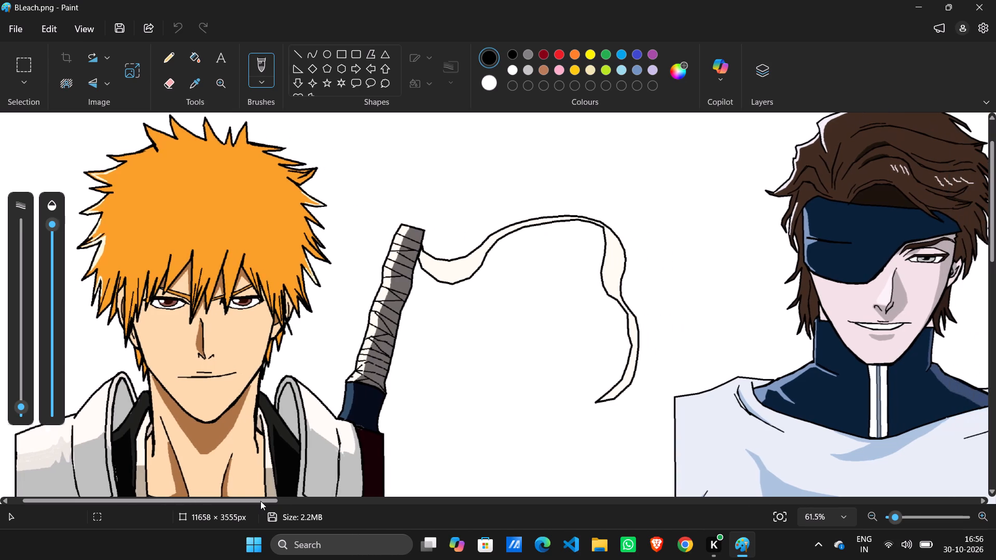
{"action": "left_click_drag", "start_coordinate": [260, 501], "coordinate": [324, 501]}
{"action": "scroll", "coordinate": [338, 455], "scroll_direction": "down", "scroll_amount": 2, "text": "ctrl"}
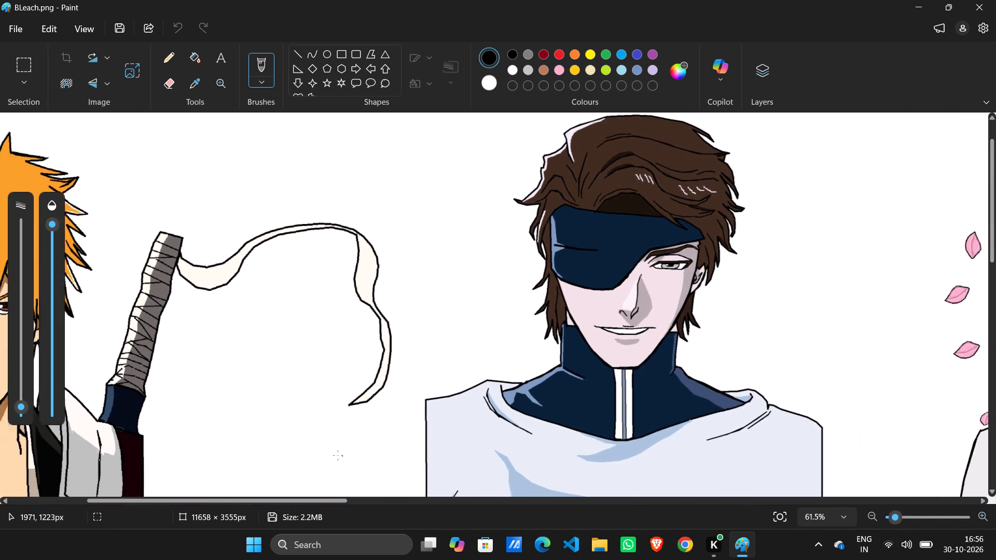
{"action": "left_click_drag", "start_coordinate": [341, 502], "coordinate": [249, 513]}
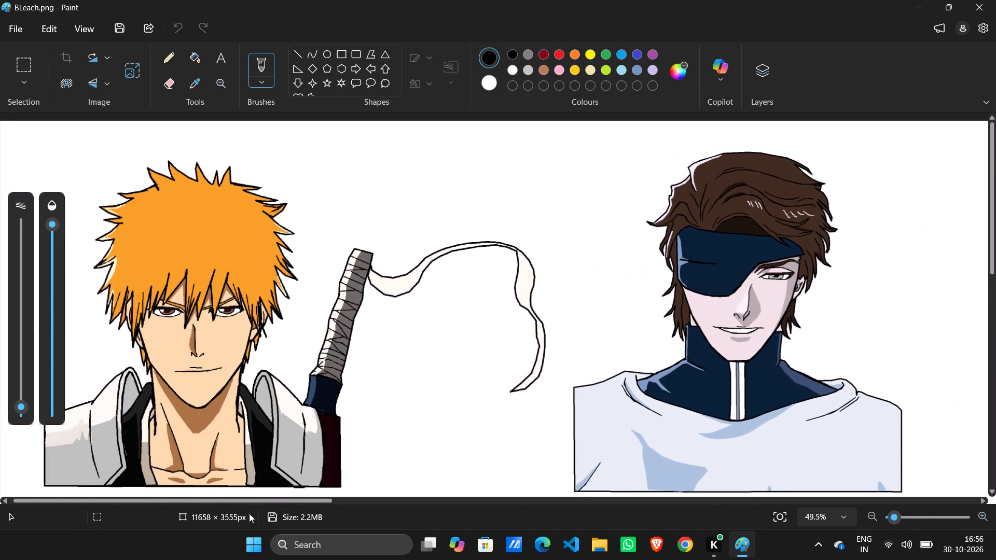
{"action": "left_click_drag", "start_coordinate": [249, 513], "coordinate": [246, 513]}
{"action": "scroll", "coordinate": [247, 487], "scroll_direction": "up", "scroll_amount": 1, "text": "ctrl"}
{"action": "left_click_drag", "start_coordinate": [248, 499], "coordinate": [231, 499]}
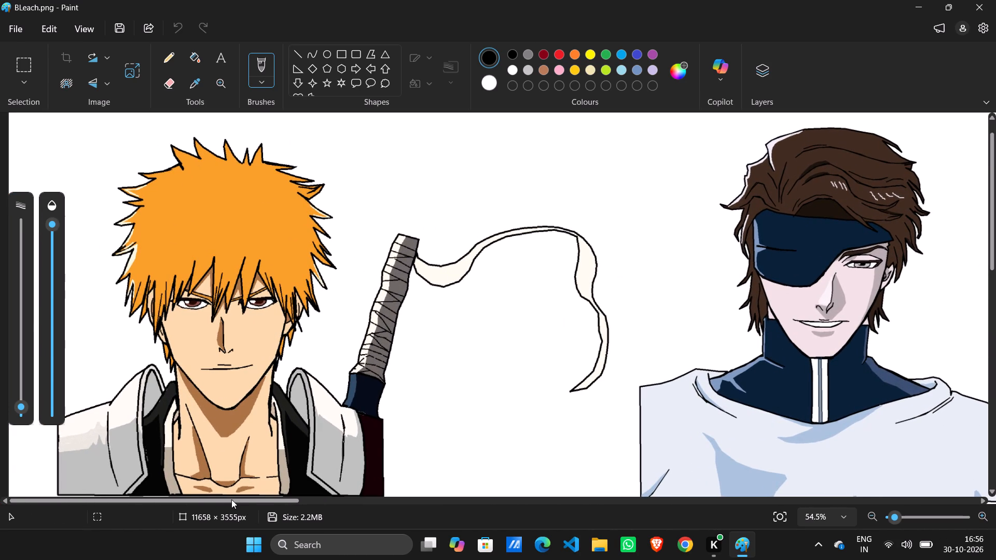
{"action": "left_click_drag", "start_coordinate": [231, 499], "coordinate": [272, 500]}
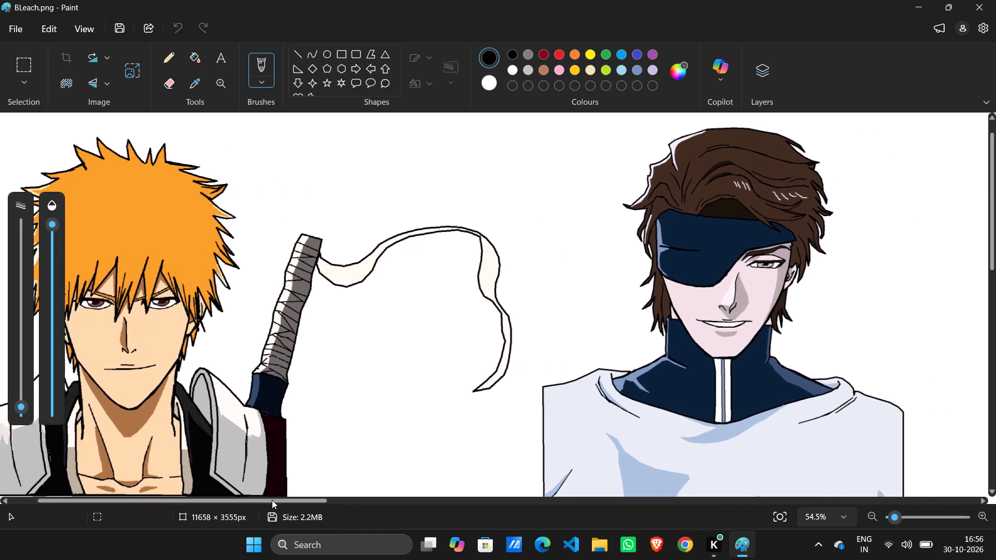
{"action": "left_click_drag", "start_coordinate": [272, 500], "coordinate": [367, 497]}
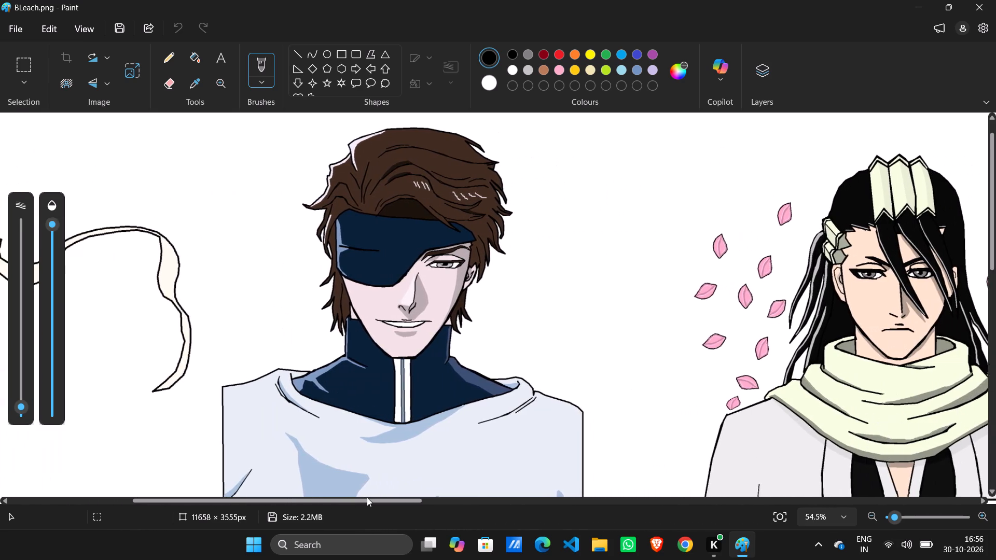
{"action": "left_click_drag", "start_coordinate": [367, 497], "coordinate": [456, 501]}
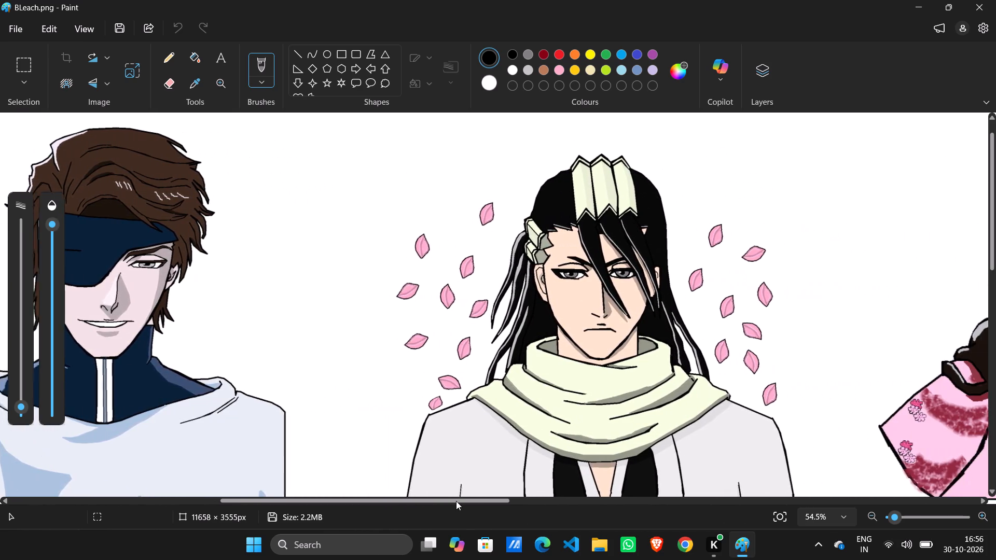
{"action": "left_click_drag", "start_coordinate": [456, 501], "coordinate": [535, 499]}
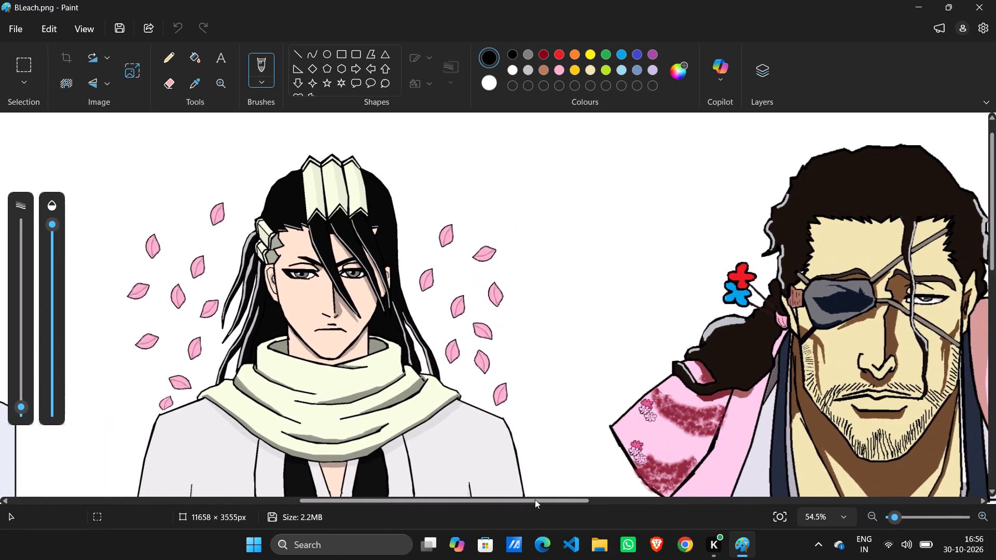
{"action": "left_click_drag", "start_coordinate": [535, 499], "coordinate": [619, 498]}
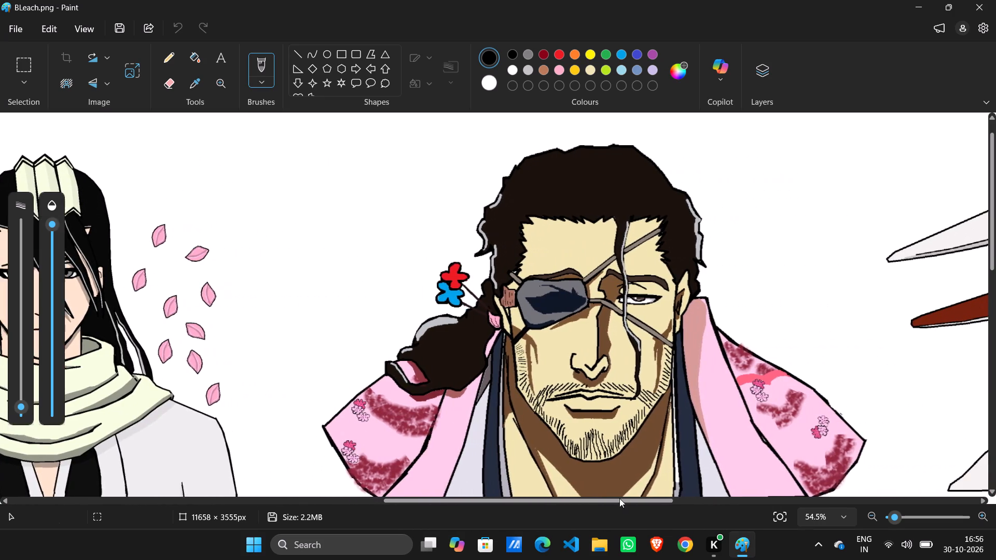
{"action": "left_click_drag", "start_coordinate": [619, 498], "coordinate": [717, 498]}
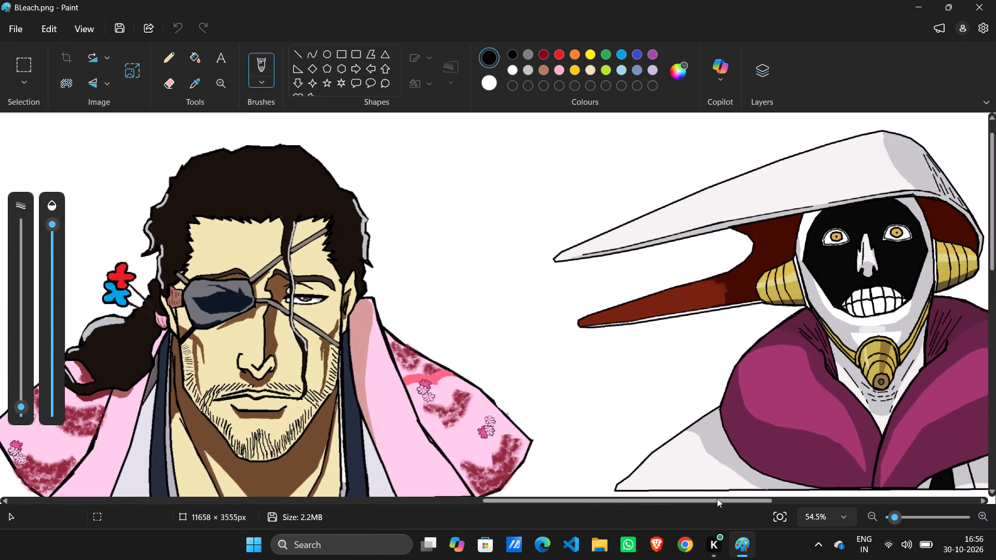
{"action": "left_click_drag", "start_coordinate": [717, 498], "coordinate": [837, 499]}
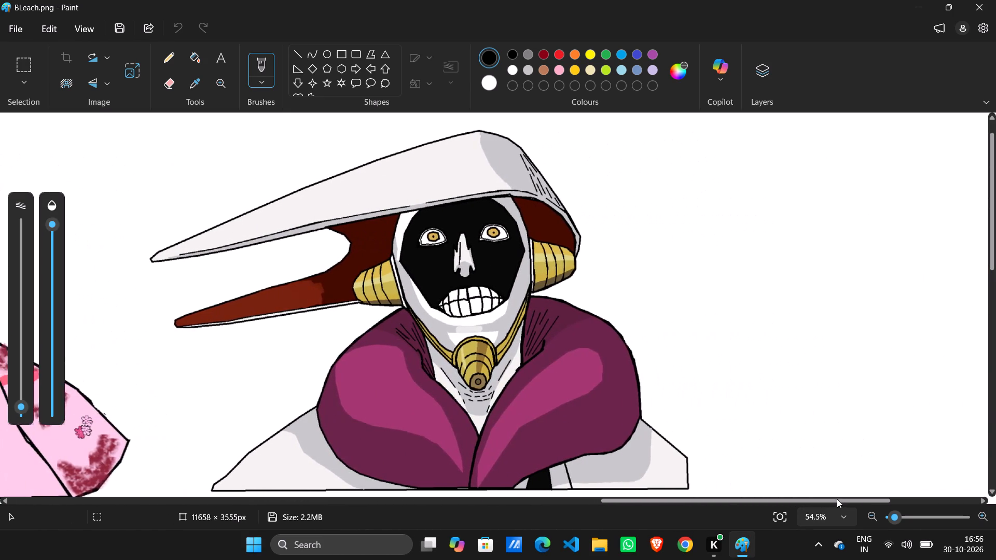
{"action": "left_click_drag", "start_coordinate": [837, 499], "coordinate": [837, 499]}
{"action": "scroll", "coordinate": [593, 311], "scroll_direction": "up", "scroll_amount": 1}
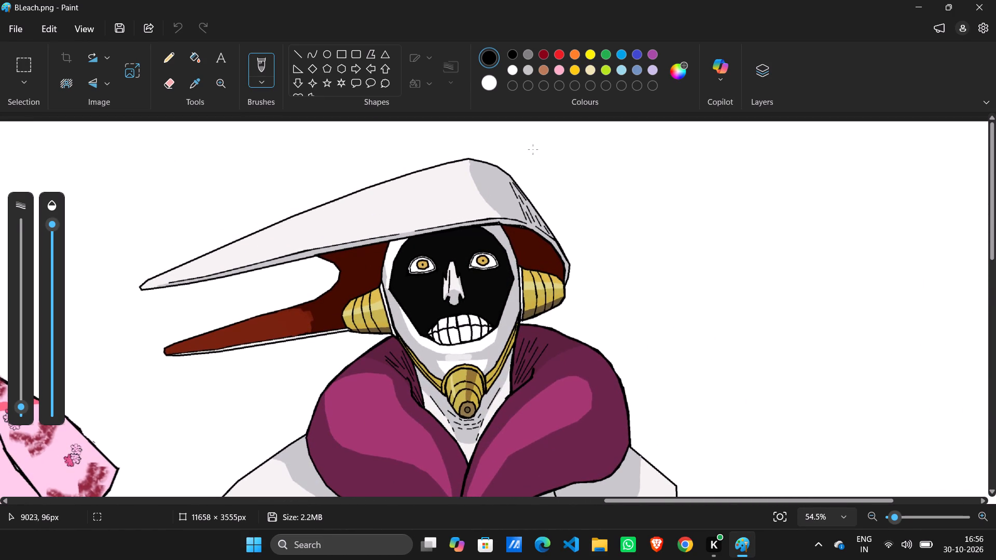
{"action": "scroll", "coordinate": [407, 150], "scroll_direction": "up", "scroll_amount": 1}
{"action": "scroll", "coordinate": [431, 122], "scroll_direction": "up", "scroll_amount": 3, "text": "ctrl"}
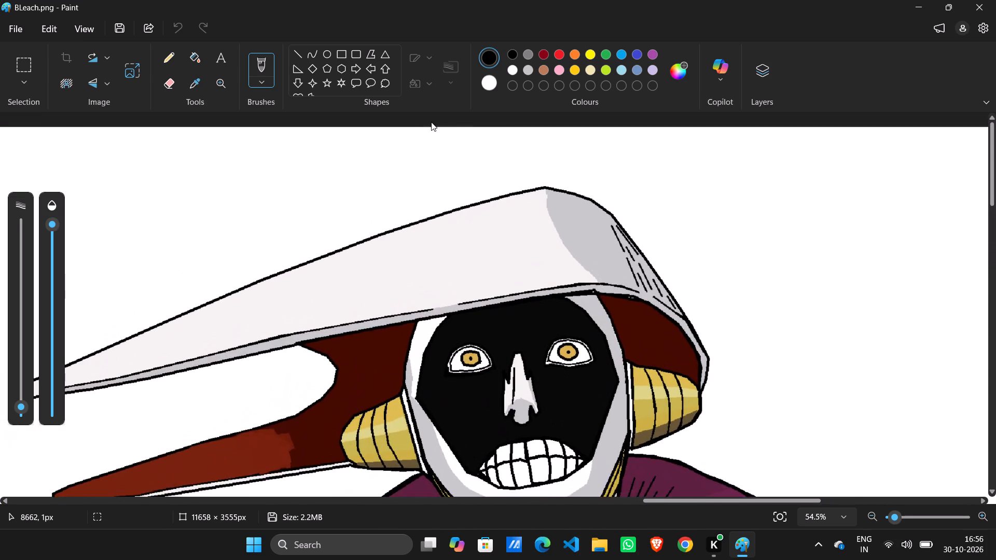
{"action": "scroll", "coordinate": [432, 134], "scroll_direction": "down", "scroll_amount": 2}
{"action": "scroll", "coordinate": [637, 145], "scroll_direction": "up", "scroll_amount": 2, "text": "ctrl"}
{"action": "scroll", "coordinate": [645, 171], "scroll_direction": "down", "scroll_amount": 6, "text": "ctrl"}
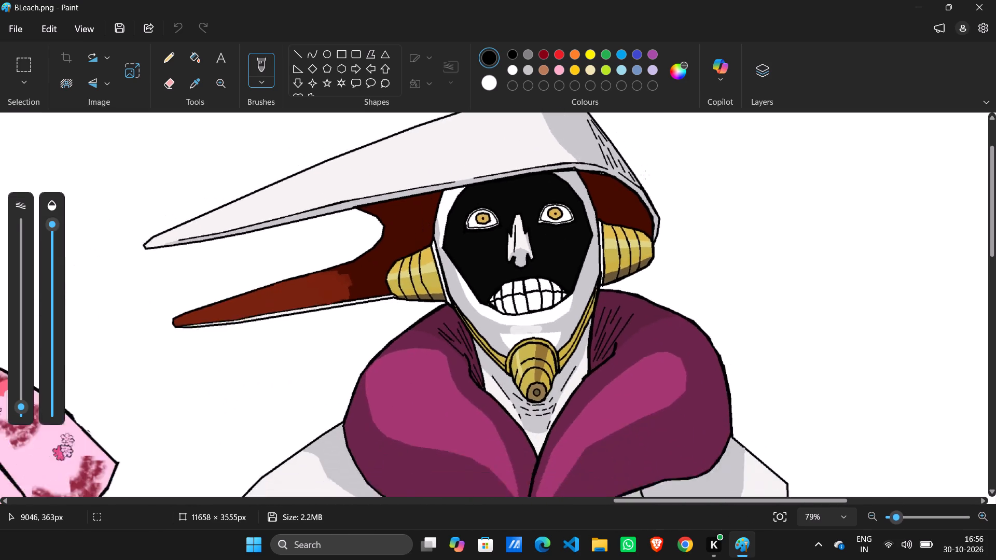
{"action": "scroll", "coordinate": [645, 175], "scroll_direction": "down", "scroll_amount": 5, "text": "ctrl"}
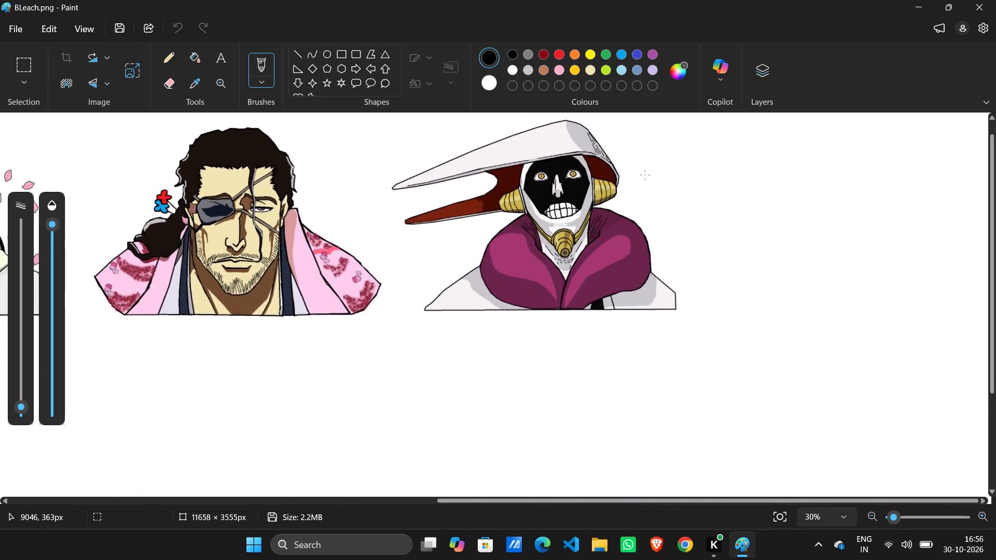
{"action": "scroll", "coordinate": [645, 175], "scroll_direction": "down", "scroll_amount": 1, "text": "ctrl"}
{"action": "scroll", "coordinate": [507, 240], "scroll_direction": "down", "scroll_amount": 1, "text": "ctrl"}
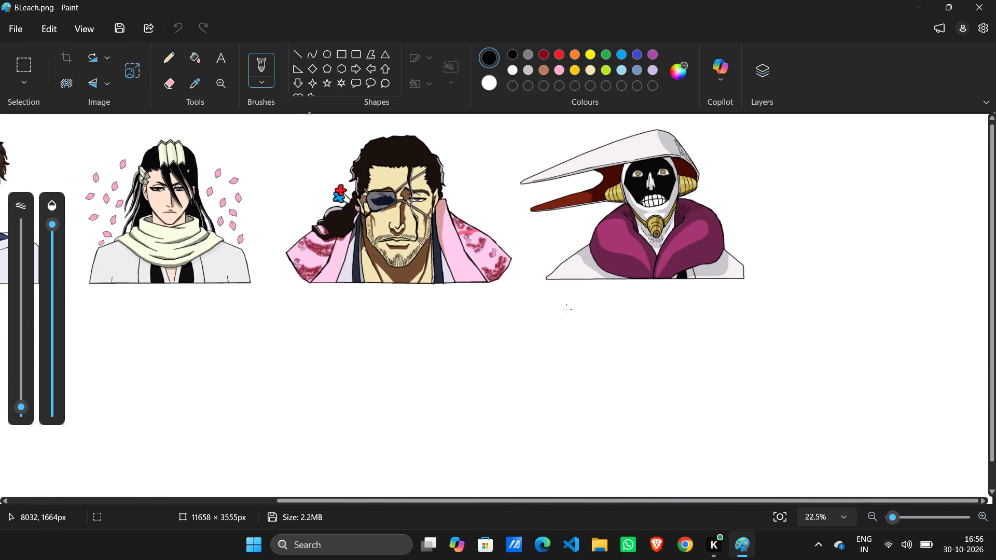
{"action": "scroll", "coordinate": [566, 312], "scroll_direction": "down", "scroll_amount": 1, "text": "ctrl"}
{"action": "scroll", "coordinate": [454, 318], "scroll_direction": "down", "scroll_amount": 2, "text": "ctrl"}
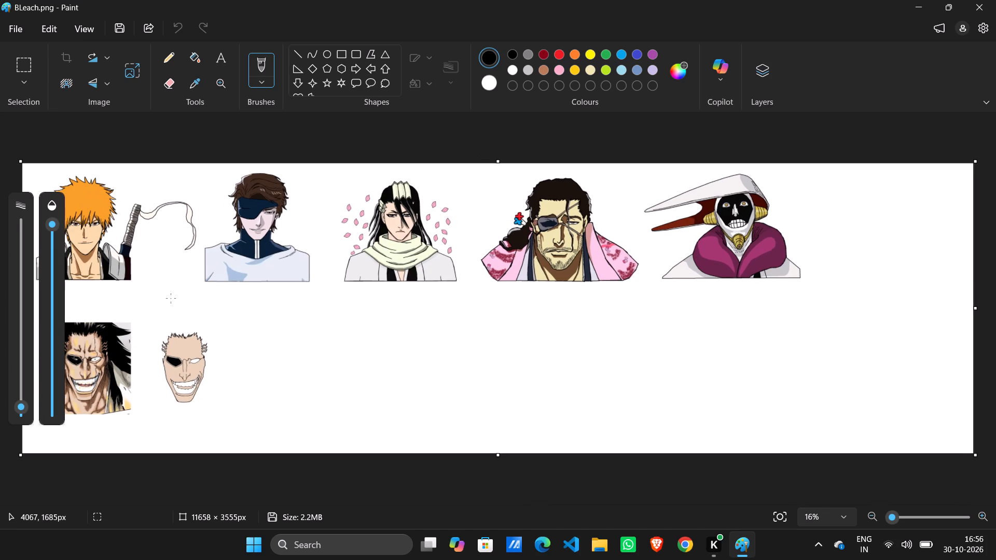
Compare the eyepatch character's reference picture in the lower row with the partly drawn face beside it.
{"action": "scroll", "coordinate": [77, 331], "scroll_direction": "up", "scroll_amount": 8, "text": "ctrl"}
{"action": "scroll", "coordinate": [90, 346], "scroll_direction": "down", "scroll_amount": 3}
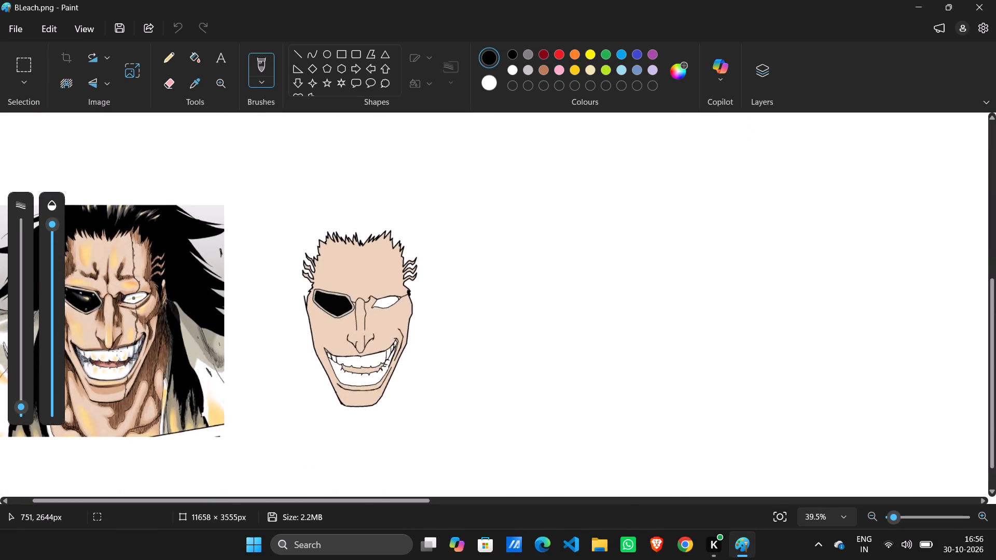
{"action": "scroll", "coordinate": [121, 352], "scroll_direction": "up", "scroll_amount": 3, "text": "ctrl"}
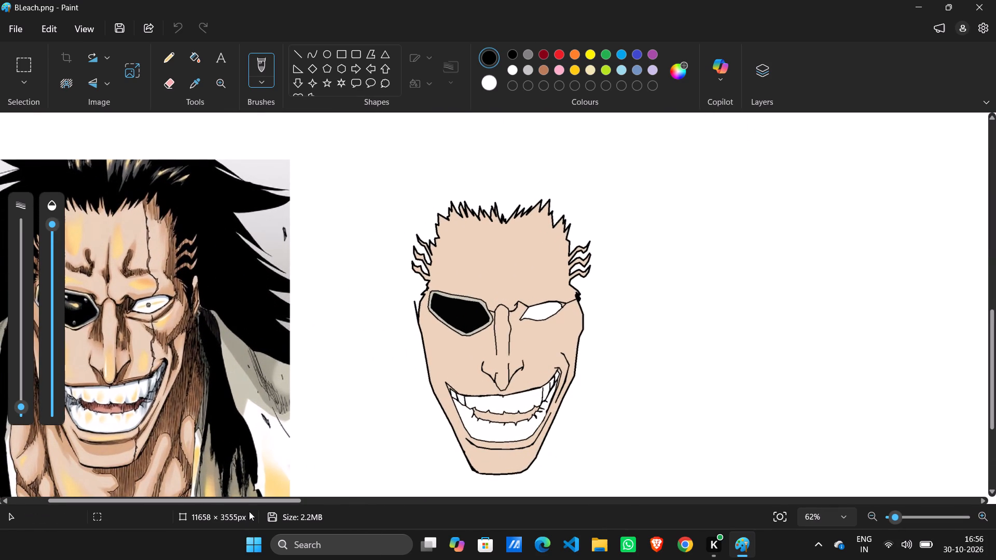
{"action": "left_click_drag", "start_coordinate": [251, 499], "coordinate": [167, 502]}
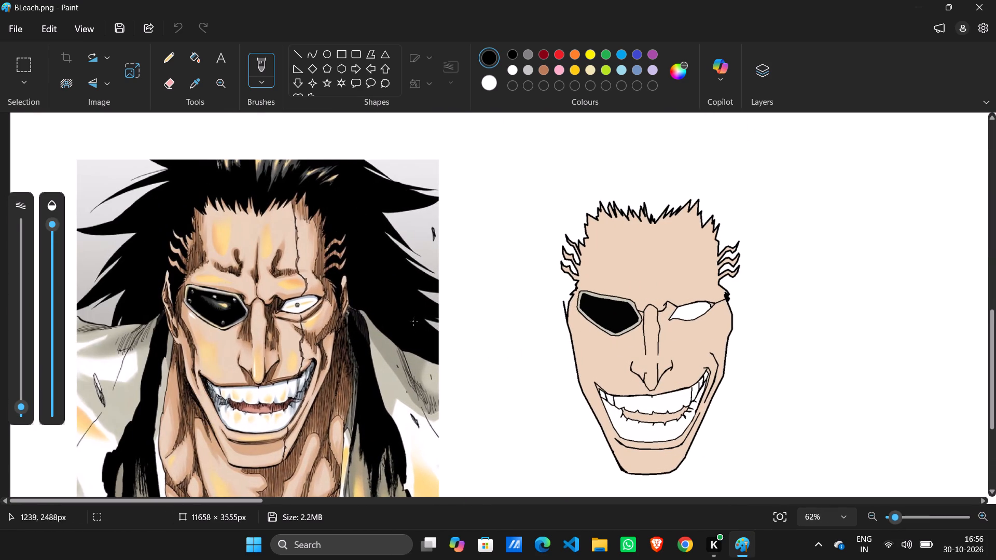
{"action": "scroll", "coordinate": [493, 308], "scroll_direction": "up", "scroll_amount": 1}
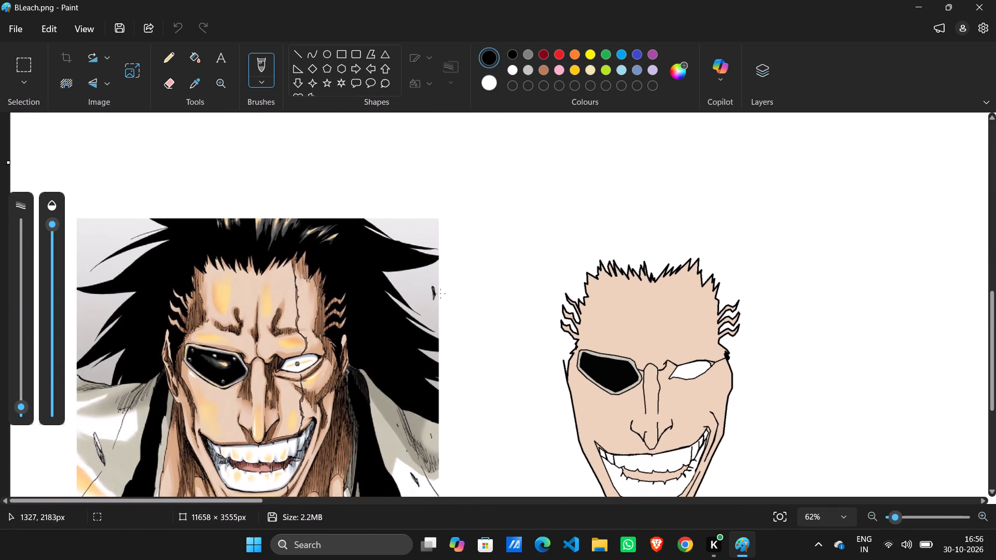
{"action": "scroll", "coordinate": [441, 294], "scroll_direction": "up", "scroll_amount": 2, "text": "ctrl"}
{"action": "scroll", "coordinate": [453, 335], "scroll_direction": "down", "scroll_amount": 1}
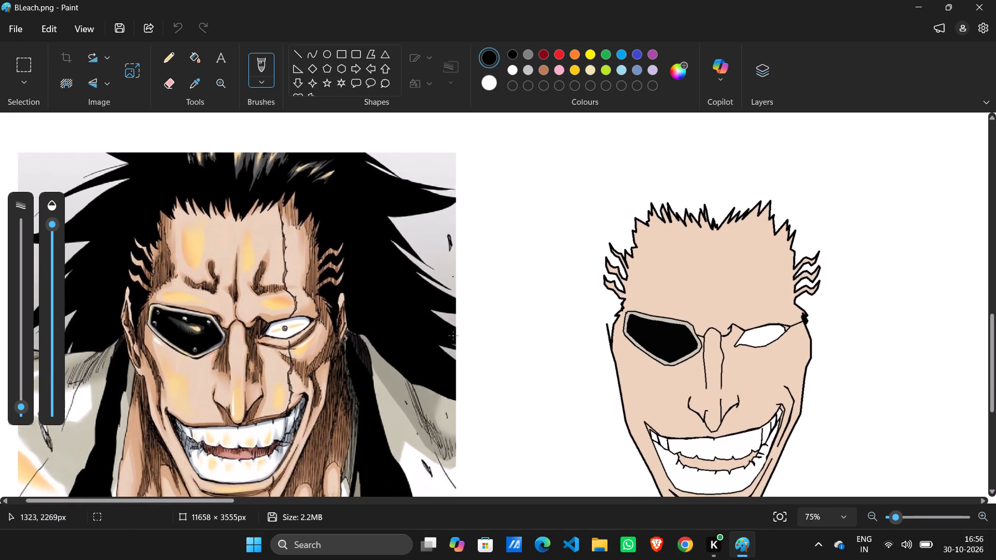
{"action": "scroll", "coordinate": [453, 335], "scroll_direction": "up", "scroll_amount": 3, "text": "ctrl"}
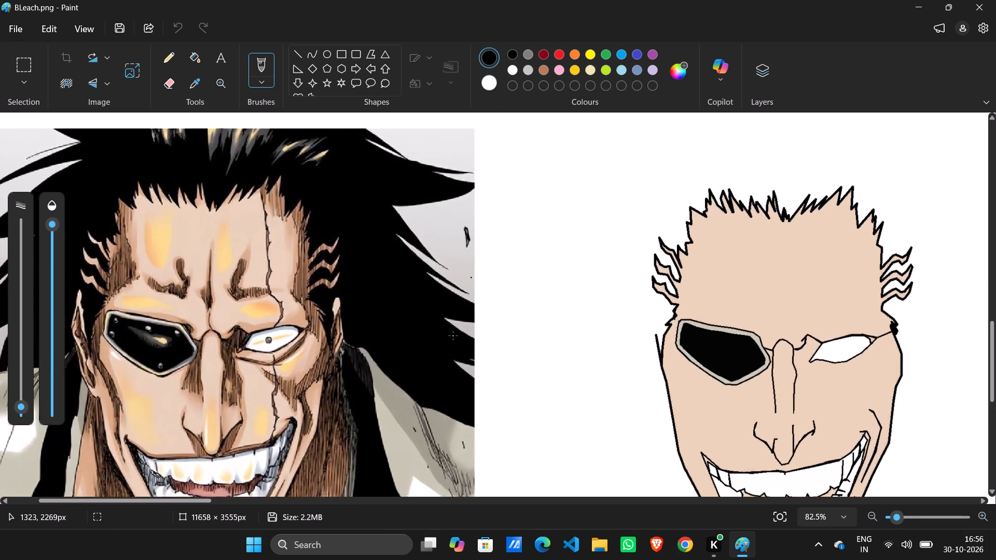
{"action": "scroll", "coordinate": [453, 335], "scroll_direction": "down", "scroll_amount": 1}
{"action": "scroll", "coordinate": [453, 335], "scroll_direction": "down", "scroll_amount": 2, "text": "ctrl"}
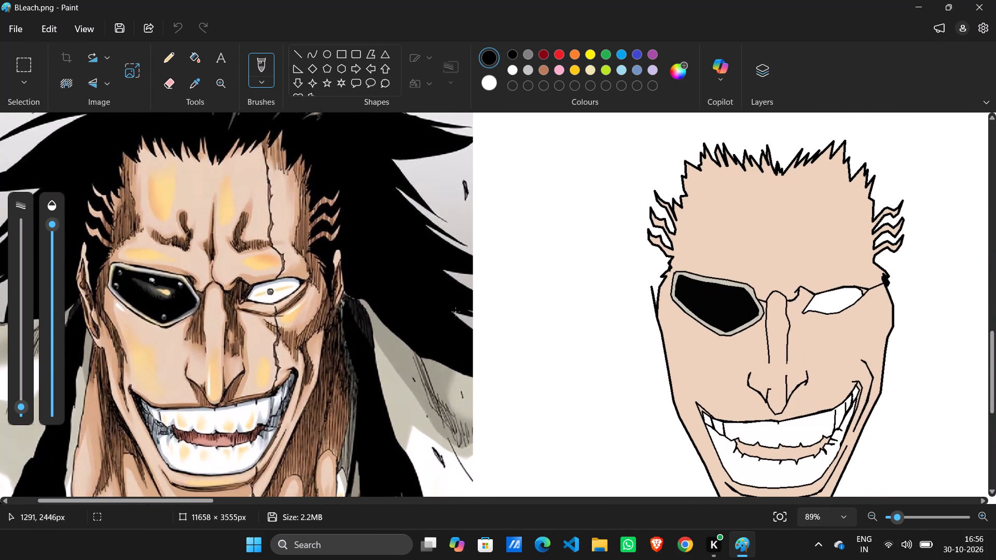
Set up the Polygon shape tool with black as the outline colour and choose its line thickness.
{"action": "left_click", "coordinate": [372, 53]}
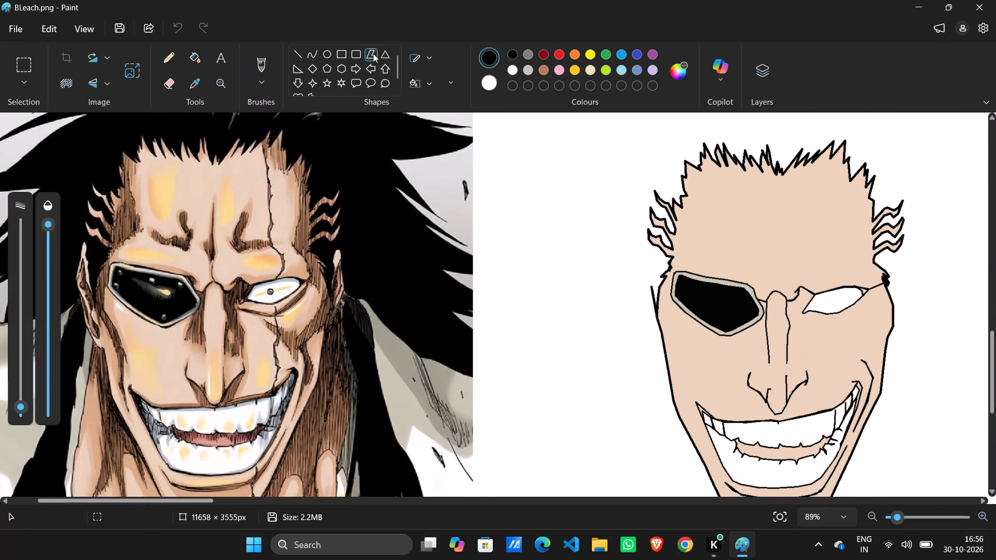
{"action": "left_click", "coordinate": [514, 51]}
{"action": "left_click", "coordinate": [455, 72]}
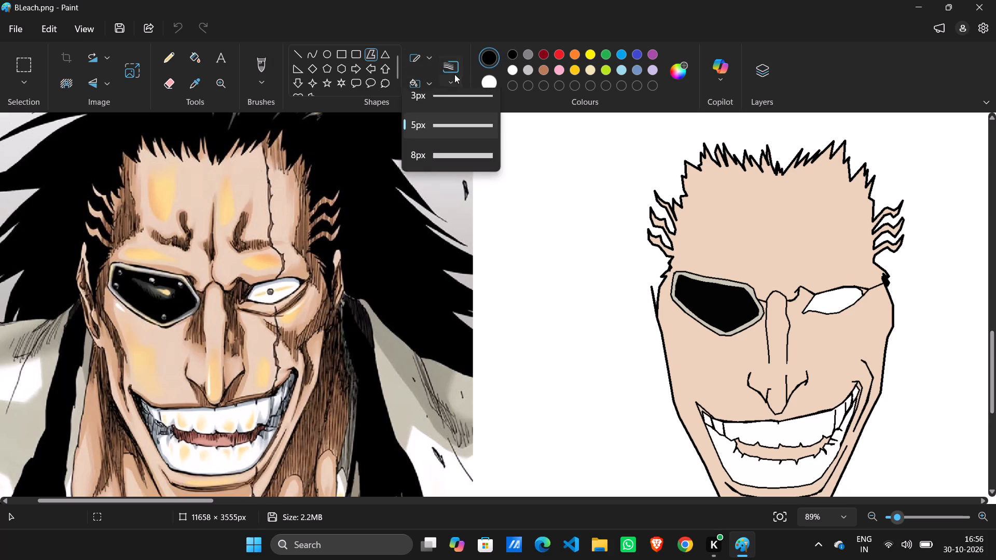
{"action": "left_click", "coordinate": [448, 162]}
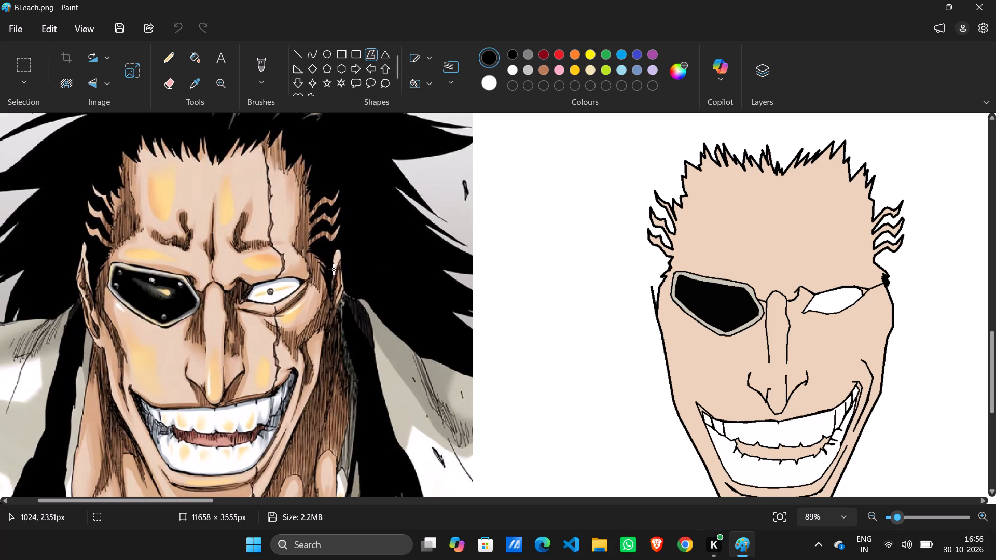
Examine the hair and ears around the reference character's face against the partly drawn face.
{"action": "scroll", "coordinate": [339, 269], "scroll_direction": "up", "scroll_amount": 2, "text": "ctrl"}
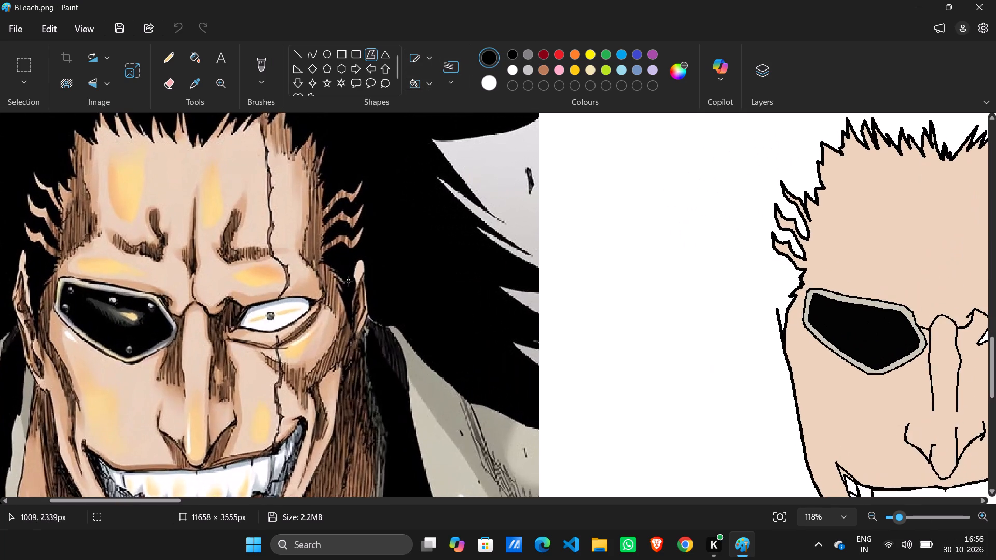
{"action": "scroll", "coordinate": [350, 282], "scroll_direction": "up", "scroll_amount": 1}
{"action": "scroll", "coordinate": [350, 282], "scroll_direction": "down", "scroll_amount": 3, "text": "ctrl"}
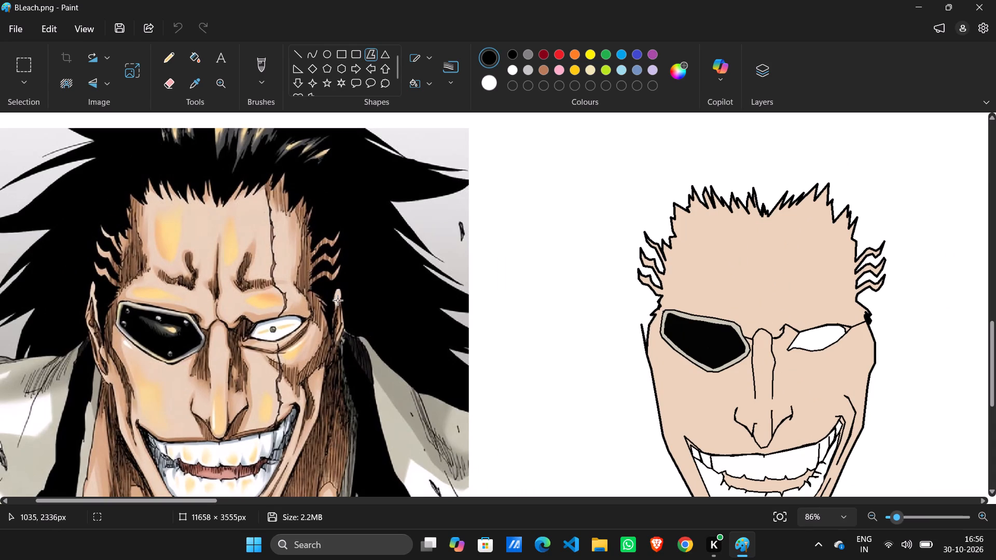
{"action": "scroll", "coordinate": [352, 307], "scroll_direction": "up", "scroll_amount": 5, "text": "ctrl"}
{"action": "scroll", "coordinate": [411, 338], "scroll_direction": "down", "scroll_amount": 2}
{"action": "scroll", "coordinate": [412, 339], "scroll_direction": "down", "scroll_amount": 8, "text": "ctrl"}
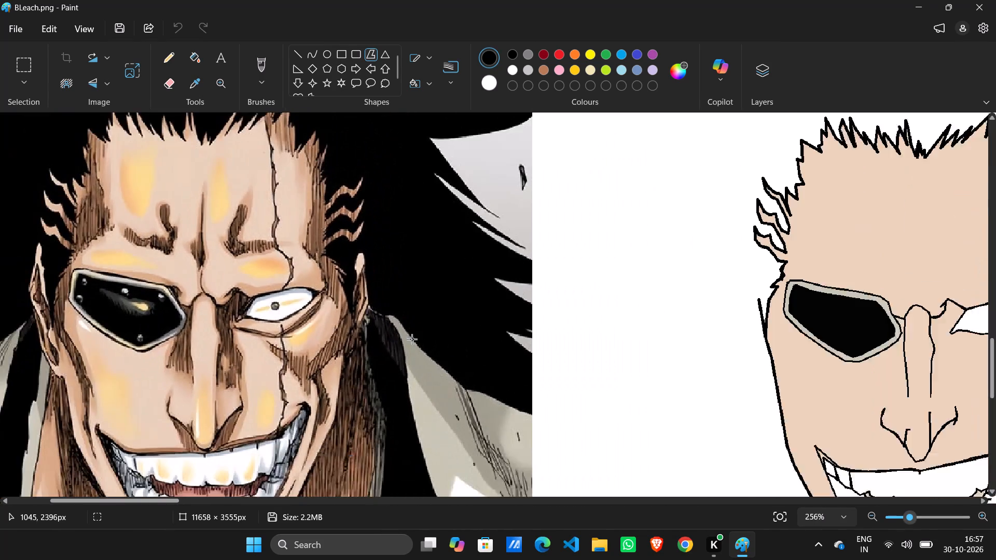
{"action": "scroll", "coordinate": [412, 339], "scroll_direction": "down", "scroll_amount": 2, "text": "ctrl"}
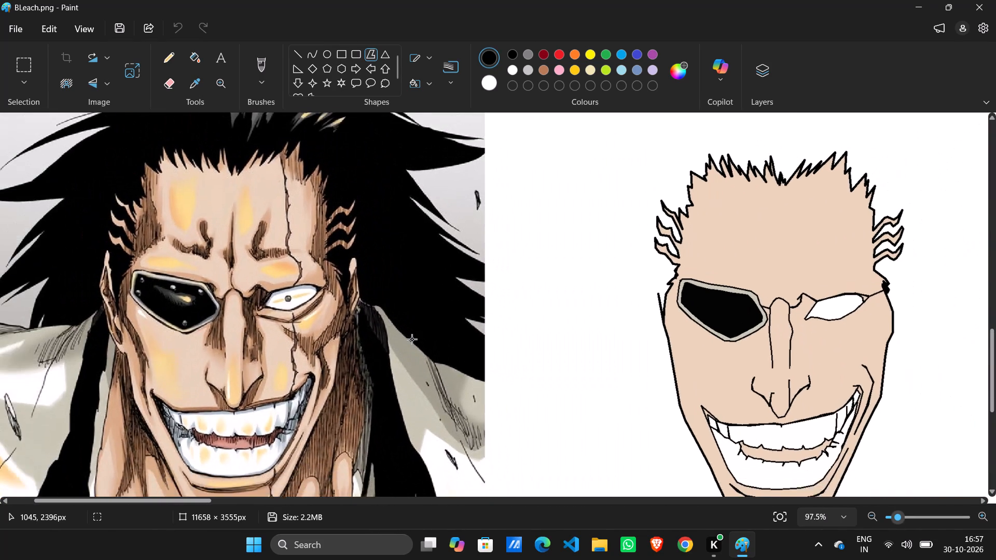
{"action": "scroll", "coordinate": [412, 339], "scroll_direction": "down", "scroll_amount": 1, "text": "ctrl"}
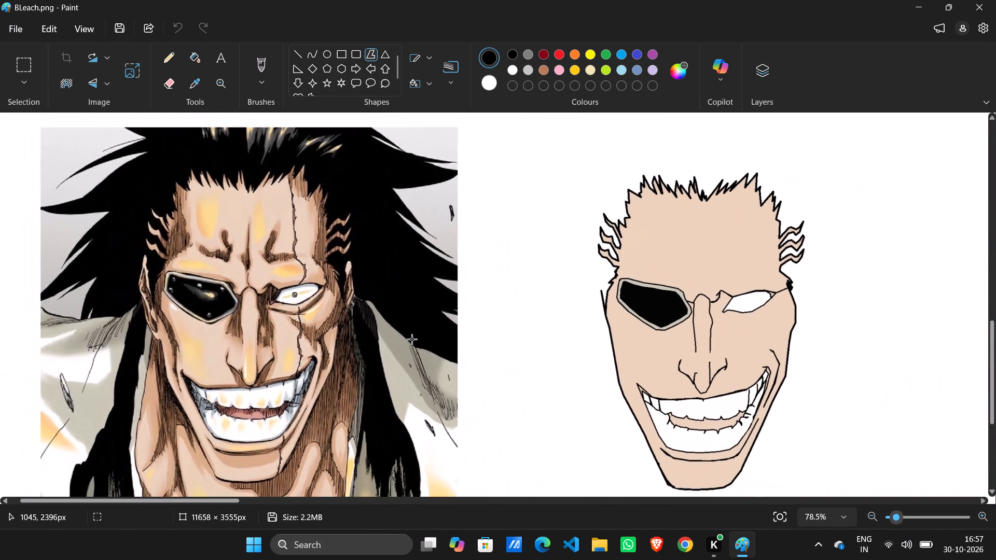
{"action": "scroll", "coordinate": [237, 308], "scroll_direction": "down", "scroll_amount": 1, "text": "ctrl"}
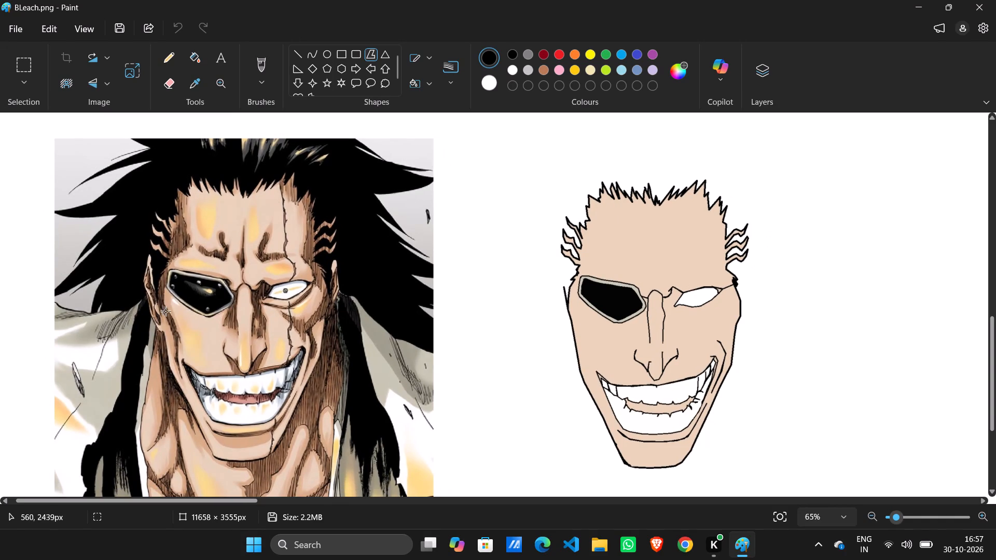
Over the reference picture, trace the hair's inner edge with the polygon from the lowest side wisp down the eyepatch-side temple to the ear.
{"action": "scroll", "coordinate": [155, 271], "scroll_direction": "up", "scroll_amount": 3, "text": "ctrl"}
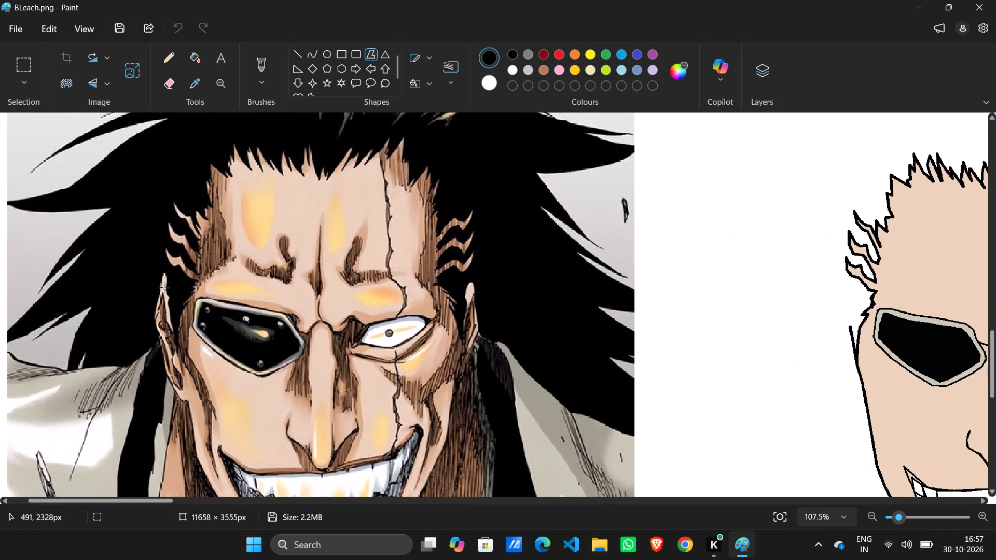
{"action": "scroll", "coordinate": [142, 305], "scroll_direction": "up", "scroll_amount": 2, "text": "ctrl"}
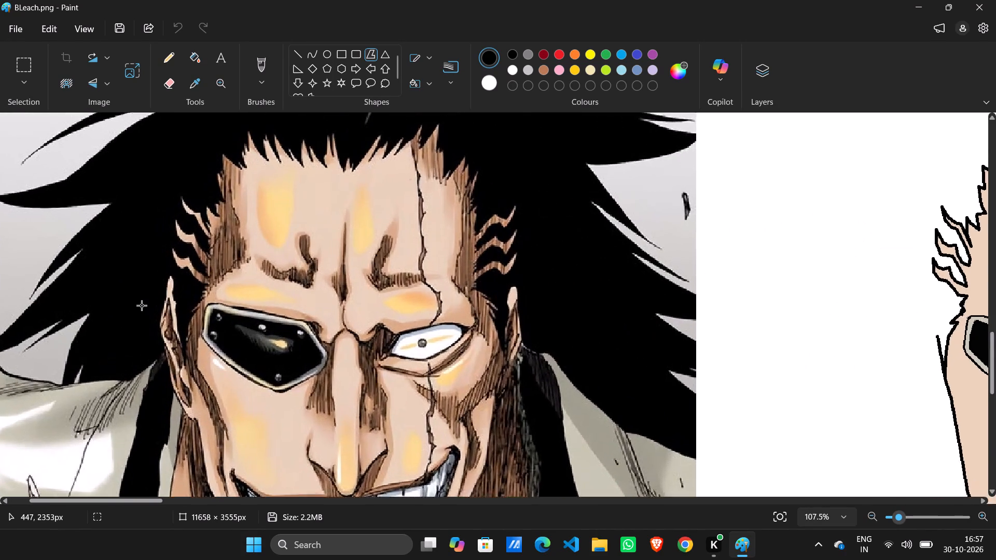
{"action": "scroll", "coordinate": [142, 305], "scroll_direction": "up", "scroll_amount": 2, "text": "ctrl"}
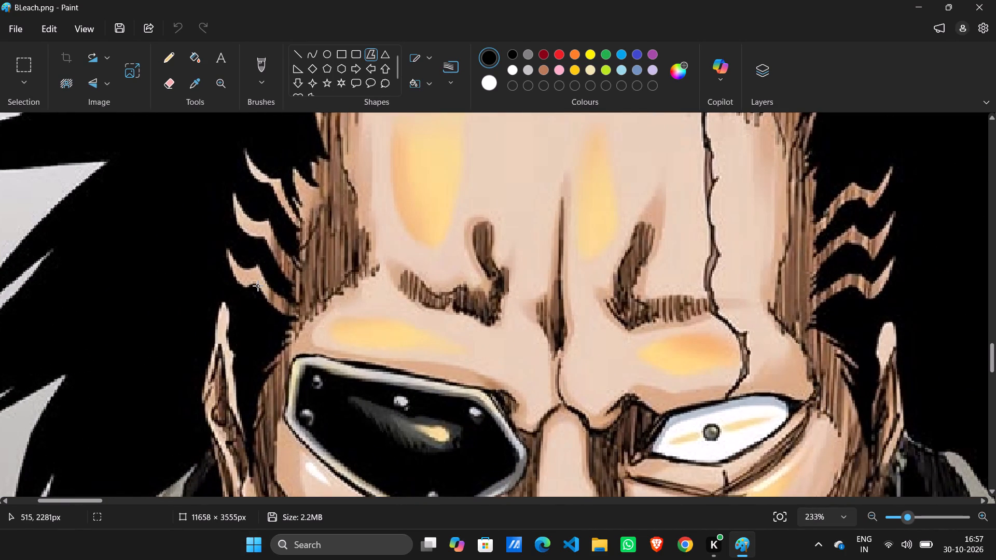
{"action": "left_click_drag", "start_coordinate": [257, 285], "coordinate": [266, 299]}
{"action": "left_click_drag", "start_coordinate": [267, 300], "coordinate": [275, 311]}
{"action": "left_click", "coordinate": [278, 313]}
{"action": "left_click_drag", "start_coordinate": [282, 315], "coordinate": [296, 318]}
{"action": "left_click_drag", "start_coordinate": [296, 318], "coordinate": [285, 328]}
{"action": "left_click_drag", "start_coordinate": [285, 328], "coordinate": [290, 334]}
{"action": "left_click_drag", "start_coordinate": [290, 335], "coordinate": [278, 350]}
{"action": "left_click_drag", "start_coordinate": [275, 353], "coordinate": [266, 372]}
{"action": "left_click_drag", "start_coordinate": [265, 372], "coordinate": [276, 370]}
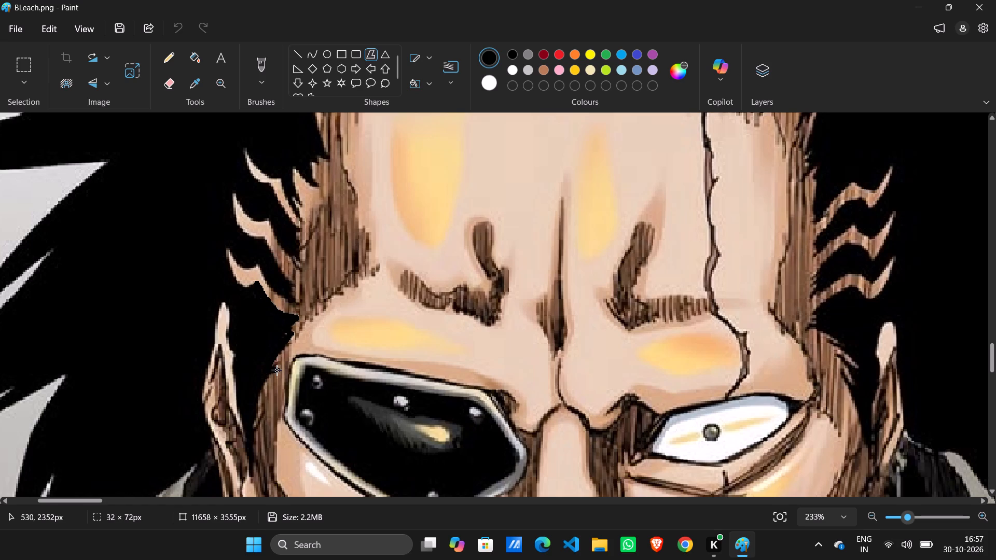
{"action": "left_click_drag", "start_coordinate": [276, 370], "coordinate": [272, 369]}
{"action": "left_click_drag", "start_coordinate": [269, 373], "coordinate": [253, 405]}
{"action": "left_click_drag", "start_coordinate": [253, 410], "coordinate": [253, 461]}
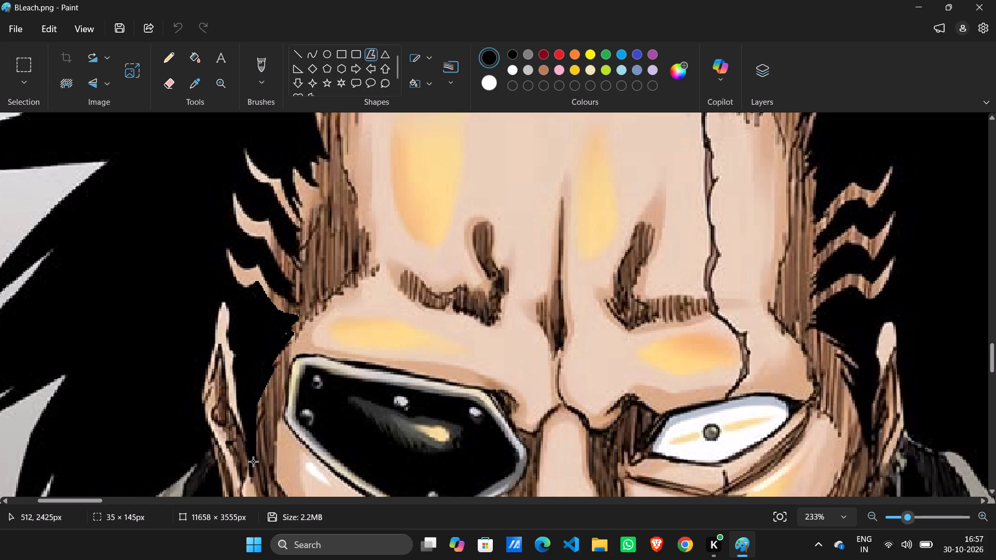
{"action": "left_click_drag", "start_coordinate": [253, 461], "coordinate": [253, 465]}
Continue the polygon around the eyepatch-side ear, up its inner edge to the pointed tip and down its outer edge to the collar.
{"action": "left_click_drag", "start_coordinate": [252, 465], "coordinate": [238, 390]}
{"action": "left_click_drag", "start_coordinate": [237, 381], "coordinate": [230, 341]}
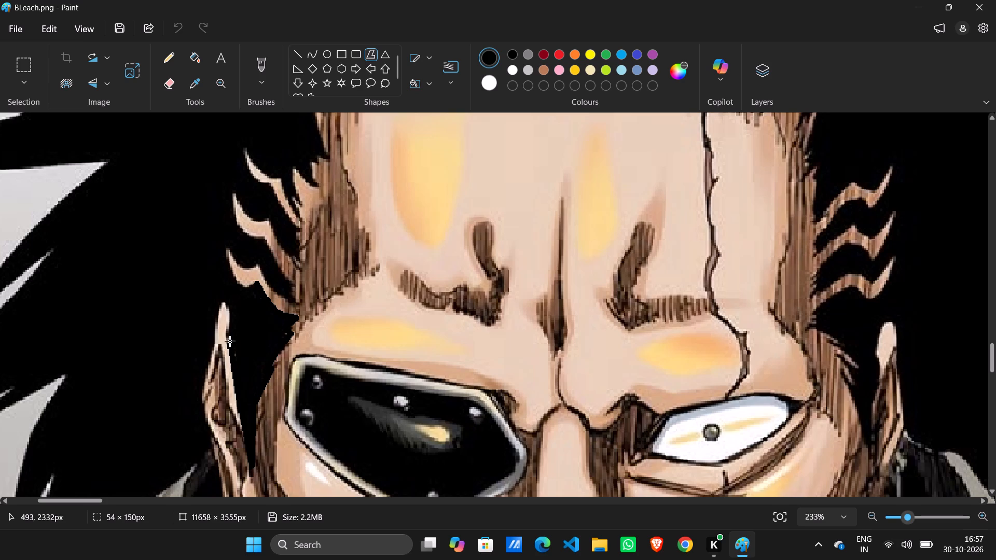
{"action": "left_click_drag", "start_coordinate": [230, 341], "coordinate": [230, 336]}
{"action": "left_click_drag", "start_coordinate": [230, 332], "coordinate": [227, 302]}
{"action": "left_click_drag", "start_coordinate": [224, 301], "coordinate": [218, 312]}
{"action": "left_click_drag", "start_coordinate": [216, 320], "coordinate": [211, 349]}
{"action": "left_click_drag", "start_coordinate": [210, 354], "coordinate": [203, 390]}
{"action": "scroll", "coordinate": [208, 351], "scroll_direction": "down", "scroll_amount": 2}
{"action": "left_click_drag", "start_coordinate": [203, 288], "coordinate": [202, 296]}
{"action": "left_click_drag", "start_coordinate": [203, 299], "coordinate": [208, 318]}
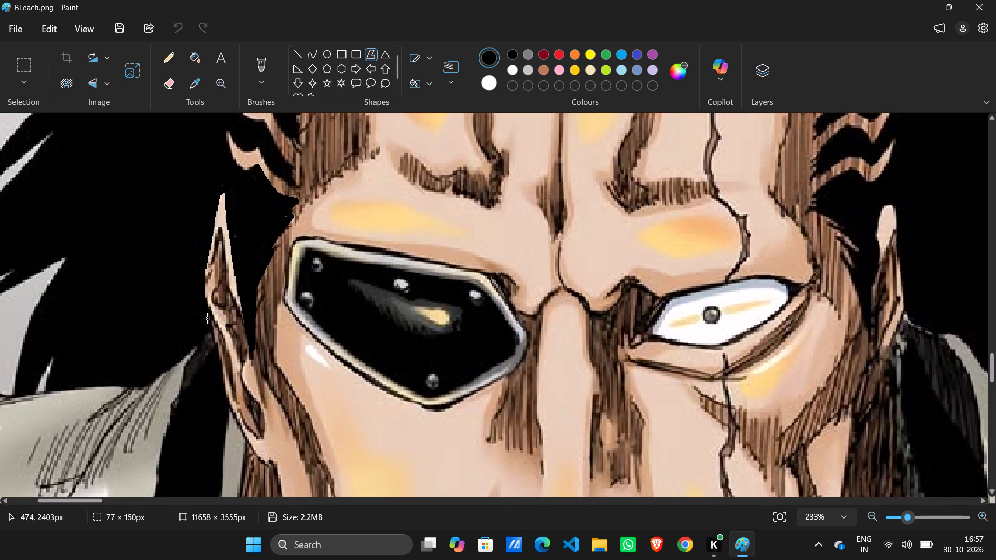
{"action": "left_click_drag", "start_coordinate": [208, 318], "coordinate": [211, 330]}
{"action": "left_click_drag", "start_coordinate": [211, 331], "coordinate": [208, 341]}
Trace the hair's lower edge along the shoulder, from the ear's base out to the small light sliver.
{"action": "left_click_drag", "start_coordinate": [208, 341], "coordinate": [211, 335]}
{"action": "left_click_drag", "start_coordinate": [211, 335], "coordinate": [183, 362]}
{"action": "left_click_drag", "start_coordinate": [183, 362], "coordinate": [176, 363]}
{"action": "left_click_drag", "start_coordinate": [174, 366], "coordinate": [147, 388]}
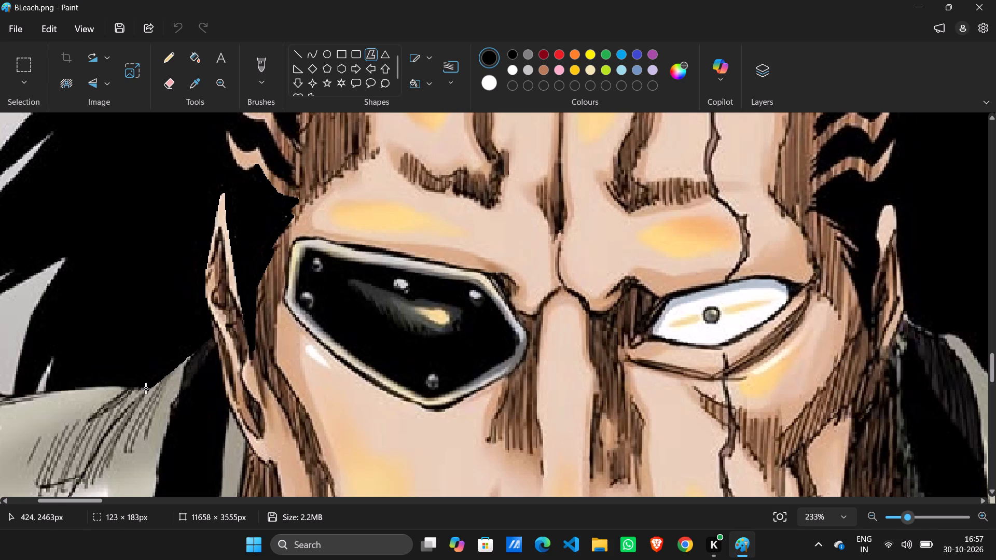
{"action": "scroll", "coordinate": [145, 367], "scroll_direction": "down", "scroll_amount": 4, "text": "ctrl"}
{"action": "left_click_drag", "start_coordinate": [131, 359], "coordinate": [129, 351]}
{"action": "scroll", "coordinate": [31, 368], "scroll_direction": "up", "scroll_amount": 5, "text": "ctrl"}
{"action": "left_click_drag", "start_coordinate": [209, 394], "coordinate": [210, 413]}
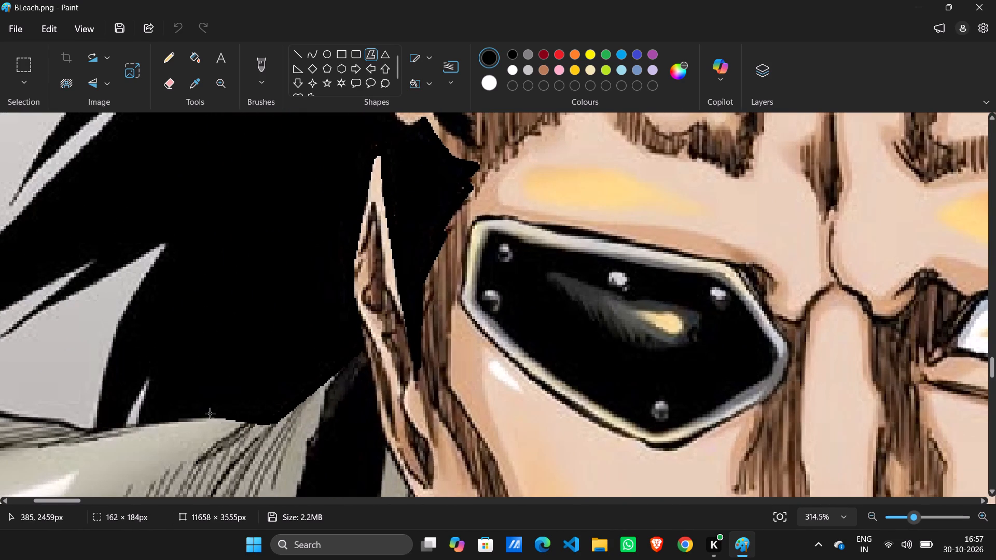
{"action": "left_click_drag", "start_coordinate": [210, 413], "coordinate": [235, 417]}
{"action": "left_click_drag", "start_coordinate": [230, 413], "coordinate": [199, 414]}
{"action": "left_click_drag", "start_coordinate": [199, 414], "coordinate": [198, 415]}
{"action": "left_click_drag", "start_coordinate": [185, 419], "coordinate": [160, 419]}
{"action": "left_click_drag", "start_coordinate": [159, 419], "coordinate": [139, 426]}
Outline the small light sliver above the shoulder and extend the polygon to the base of the large background gap.
{"action": "left_click_drag", "start_coordinate": [139, 426], "coordinate": [146, 393]}
{"action": "left_click_drag", "start_coordinate": [148, 388], "coordinate": [153, 372]}
{"action": "left_click_drag", "start_coordinate": [148, 373], "coordinate": [129, 408]}
{"action": "left_click_drag", "start_coordinate": [129, 408], "coordinate": [125, 426]}
{"action": "left_click_drag", "start_coordinate": [122, 426], "coordinate": [99, 431]}
Trace the curved hair edge of the large background gap above the shoulder, from its base up to its pointed tip.
{"action": "left_click_drag", "start_coordinate": [99, 430], "coordinate": [105, 377]}
{"action": "left_click_drag", "start_coordinate": [107, 374], "coordinate": [128, 313]}
{"action": "left_click", "coordinate": [128, 313]}
{"action": "left_click_drag", "start_coordinate": [128, 311], "coordinate": [154, 271]}
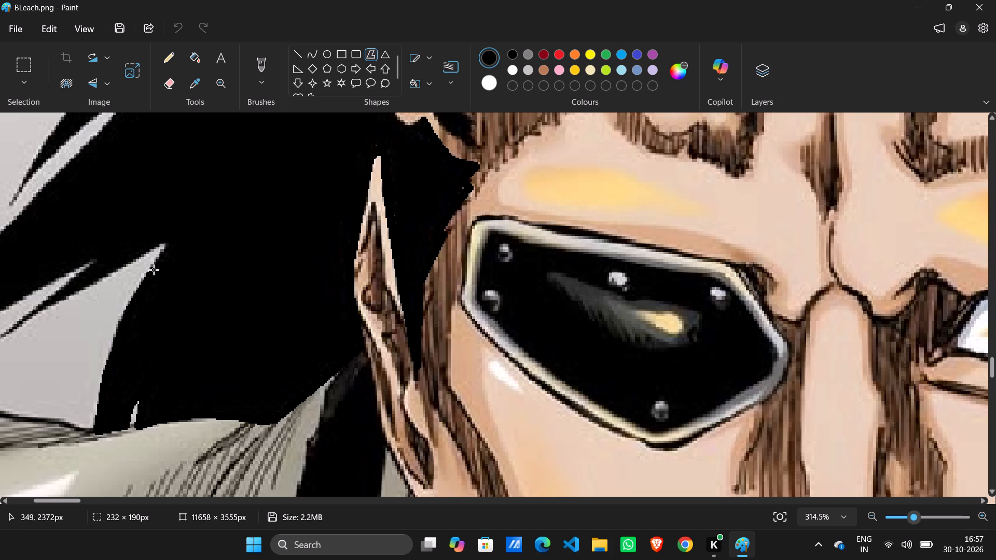
{"action": "left_click", "coordinate": [154, 270]}
{"action": "left_click_drag", "start_coordinate": [154, 267], "coordinate": [164, 247]}
Outline the thin hair strand beyond the large gap, down to its tip and back up to the narrow notch.
{"action": "scroll", "coordinate": [165, 250], "scroll_direction": "down", "scroll_amount": 14, "text": "ctrl"}
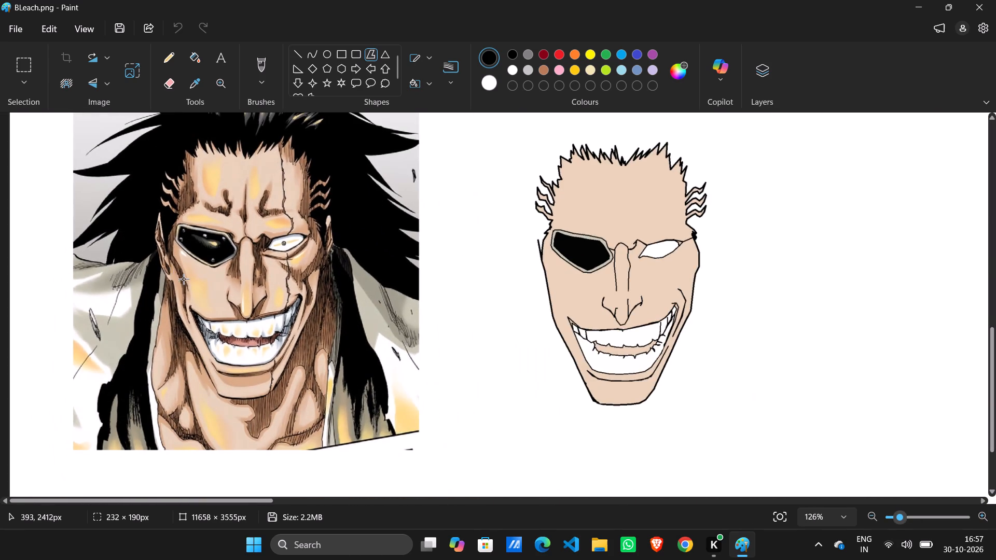
{"action": "scroll", "coordinate": [115, 305], "scroll_direction": "up", "scroll_amount": 1}
{"action": "scroll", "coordinate": [114, 300], "scroll_direction": "up", "scroll_amount": 7, "text": "ctrl"}
{"action": "left_click_drag", "start_coordinate": [180, 353], "coordinate": [155, 384]}
{"action": "left_click_drag", "start_coordinate": [151, 387], "coordinate": [134, 398]}
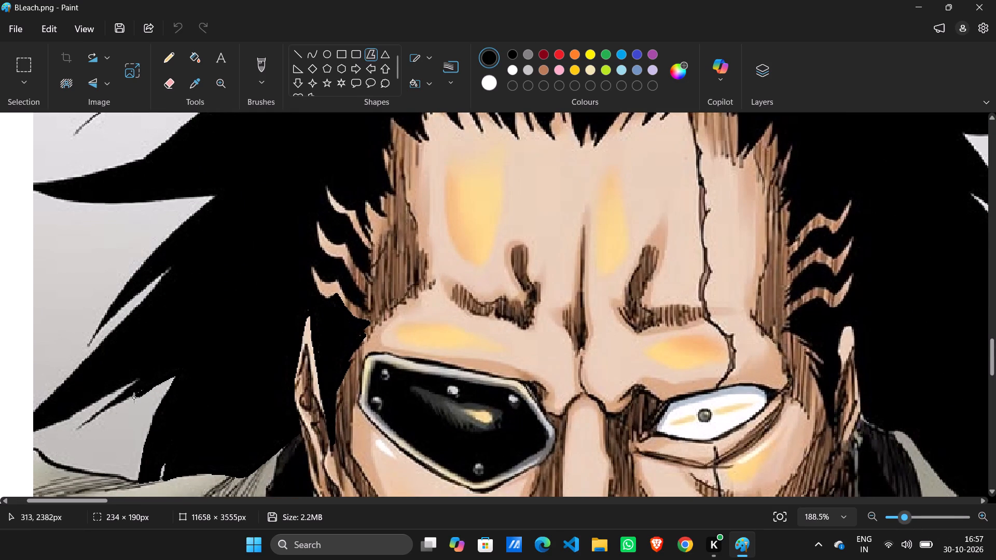
{"action": "left_click_drag", "start_coordinate": [134, 398], "coordinate": [113, 409]}
{"action": "left_click_drag", "start_coordinate": [112, 409], "coordinate": [103, 412]}
{"action": "left_click_drag", "start_coordinate": [102, 413], "coordinate": [80, 428]}
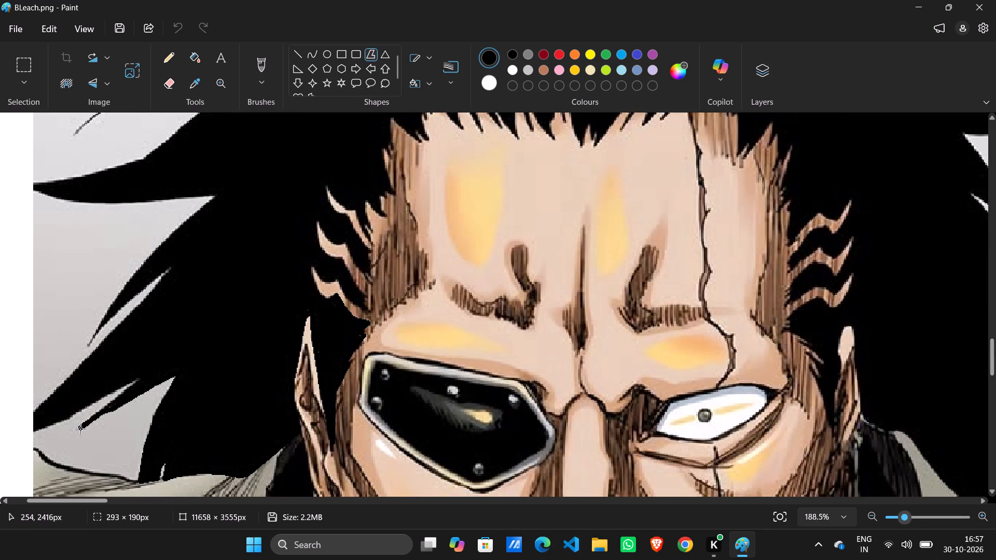
{"action": "left_click_drag", "start_coordinate": [81, 428], "coordinate": [108, 398]}
{"action": "left_click_drag", "start_coordinate": [134, 387], "coordinate": [136, 380]}
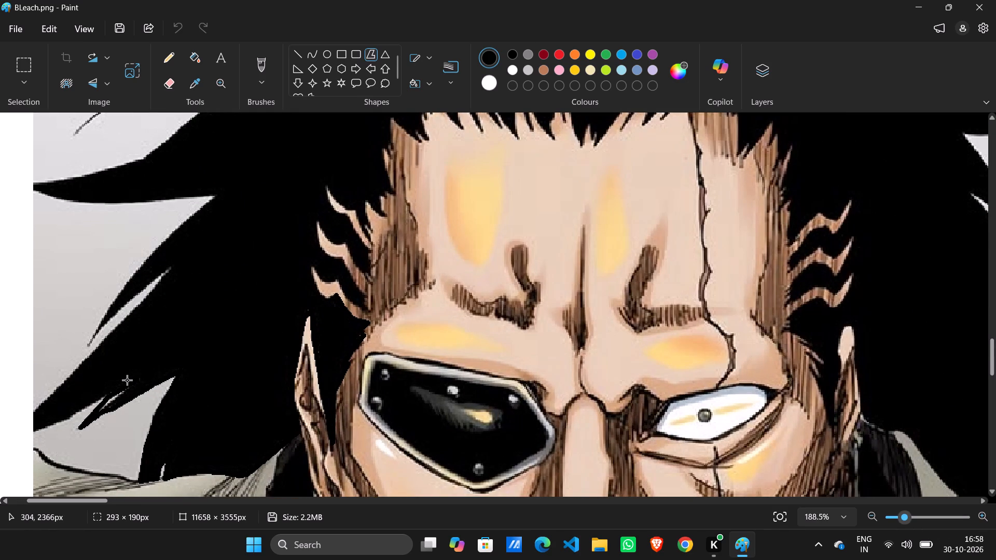
Outline the lowest large hair spike, extending its tip past the picture's edge and following its upper side up to the next notch.
{"action": "left_click", "coordinate": [96, 401]}
{"action": "left_click", "coordinate": [75, 416]}
{"action": "left_click", "coordinate": [35, 430]}
{"action": "left_click", "coordinate": [17, 437]}
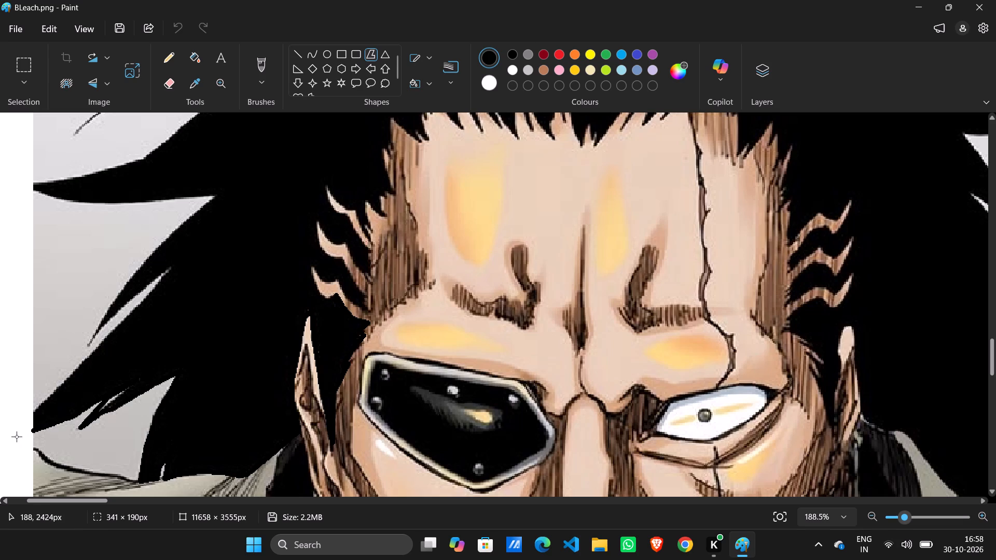
{"action": "left_click", "coordinate": [36, 416]}
{"action": "left_click", "coordinate": [62, 383]}
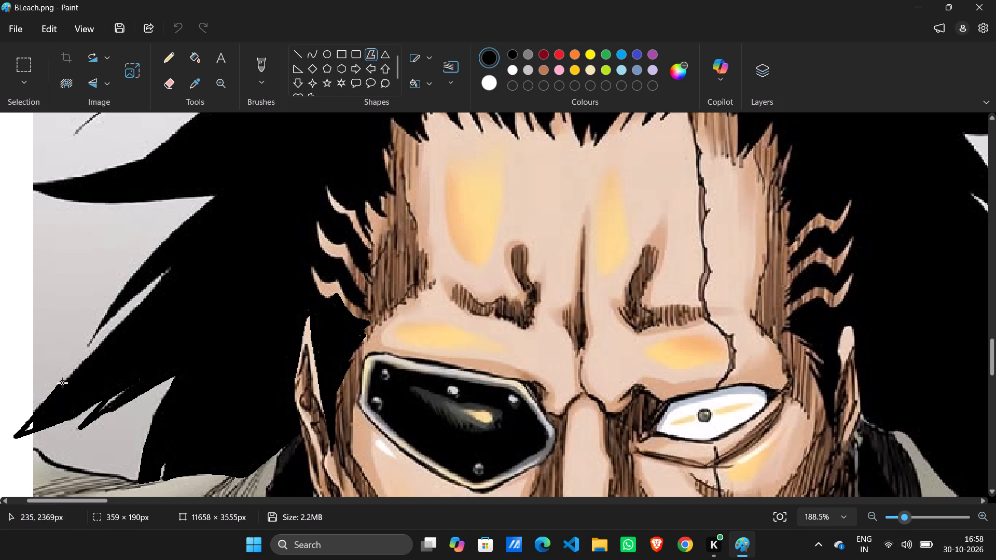
{"action": "left_click", "coordinate": [90, 357]}
{"action": "left_click", "coordinate": [113, 339]}
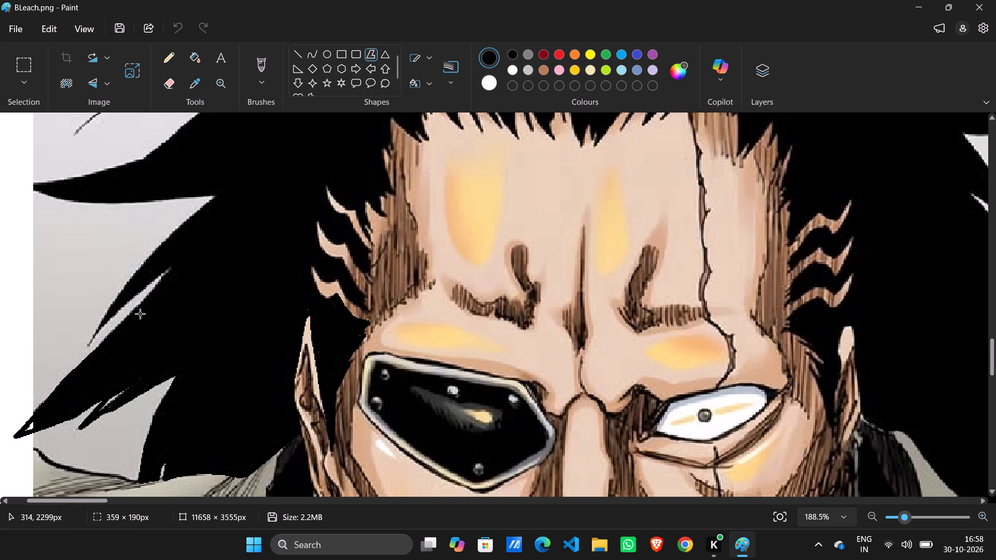
{"action": "left_click", "coordinate": [141, 305]}
{"action": "left_click", "coordinate": [169, 268]}
Outline the narrow hair spike above the notch, down to its tip and back up its outer edge to the next gap's corner.
{"action": "left_click", "coordinate": [144, 288]}
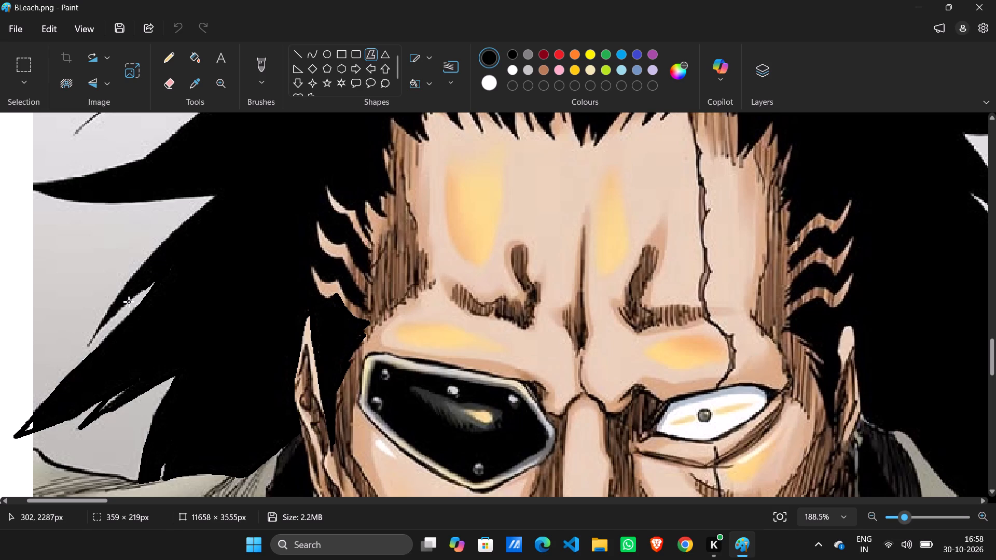
{"action": "left_click", "coordinate": [129, 302]}
{"action": "left_click", "coordinate": [106, 326]}
{"action": "left_click", "coordinate": [91, 343]}
{"action": "left_click", "coordinate": [103, 320]}
{"action": "left_click", "coordinate": [117, 295]}
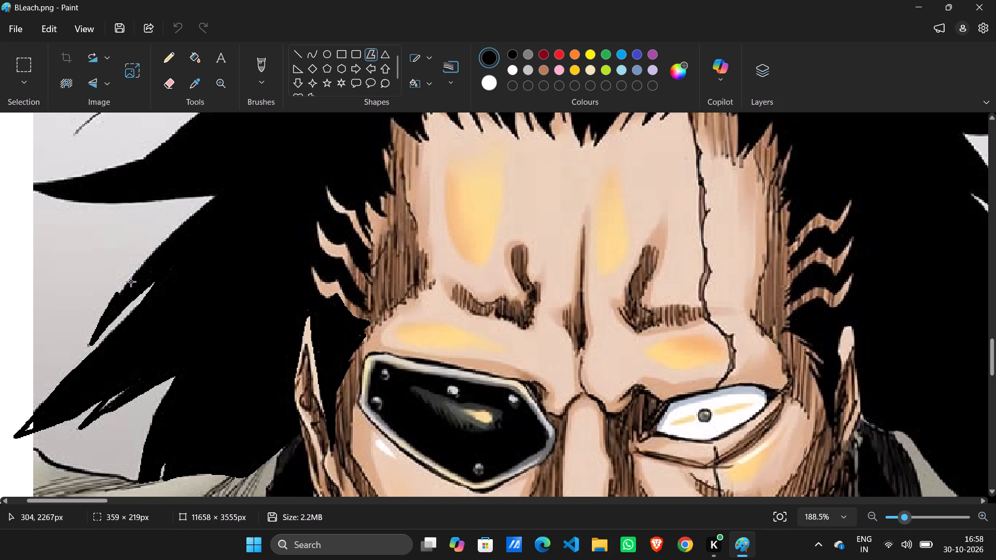
{"action": "left_click", "coordinate": [131, 278]}
{"action": "left_click", "coordinate": [144, 263]}
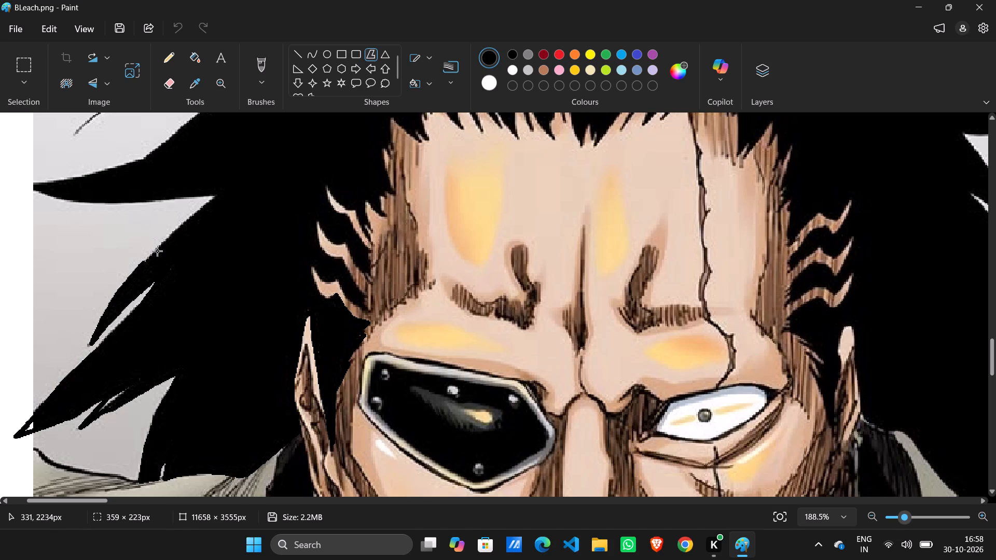
{"action": "left_click", "coordinate": [157, 251]}
{"action": "left_click", "coordinate": [170, 238]}
{"action": "left_click", "coordinate": [185, 222]}
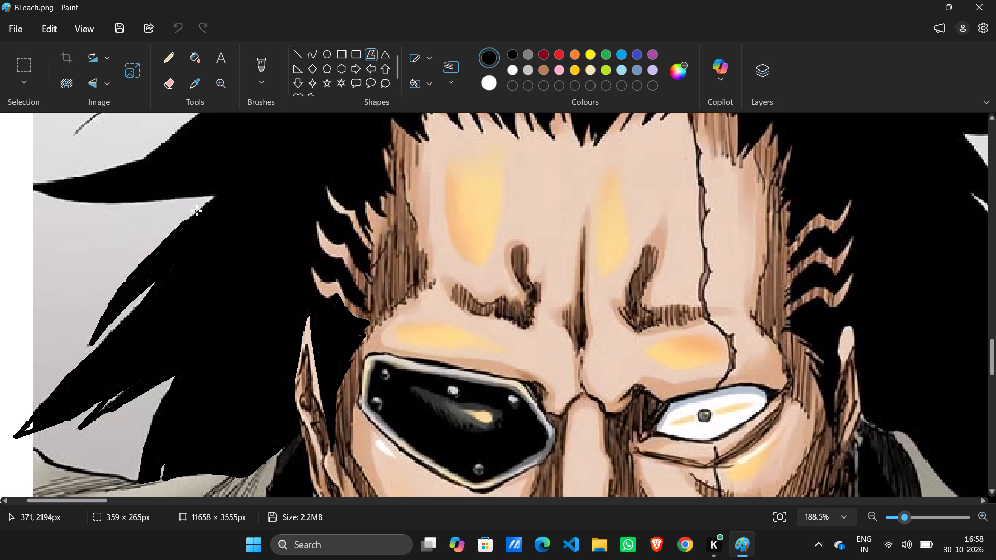
{"action": "left_click", "coordinate": [197, 211]}
{"action": "left_click", "coordinate": [211, 200]}
{"action": "left_click", "coordinate": [216, 195]}
Trace the underside of the broad curved hair spike from the gap's corner to a tip extended slightly past the picture's edge.
{"action": "scroll", "coordinate": [216, 195], "scroll_direction": "up", "scroll_amount": 2}
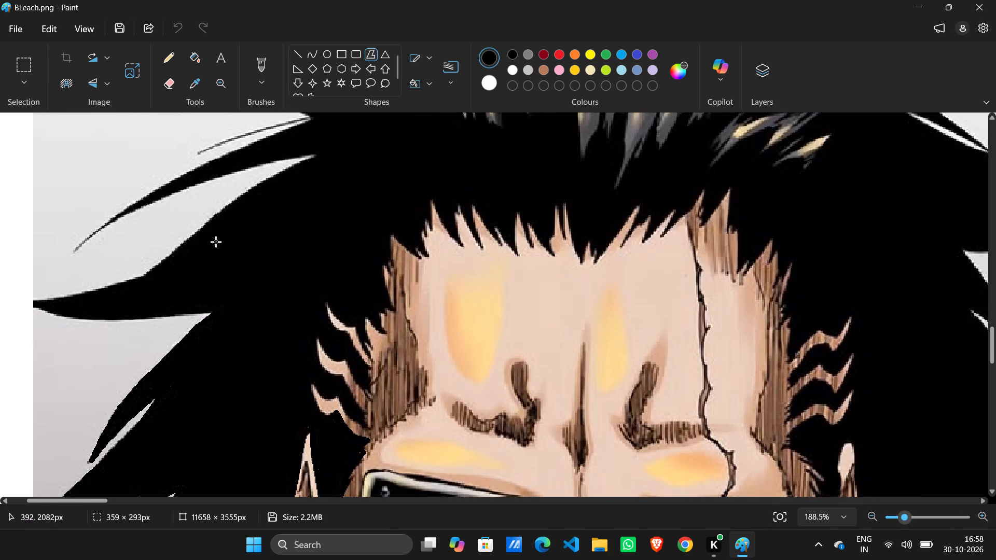
{"action": "left_click", "coordinate": [194, 316]}
{"action": "left_click", "coordinate": [177, 317]}
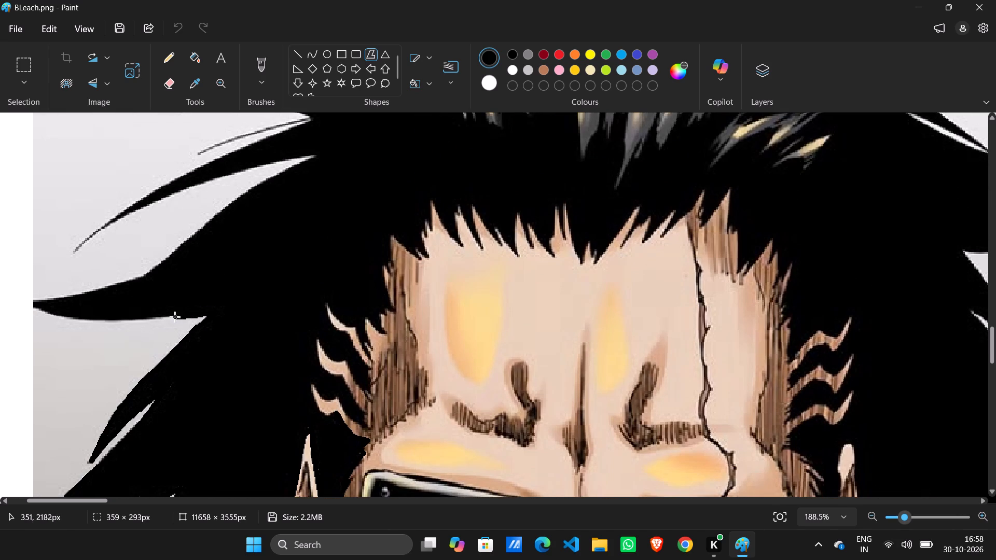
{"action": "left_click", "coordinate": [159, 319]}
{"action": "left_click", "coordinate": [142, 319]}
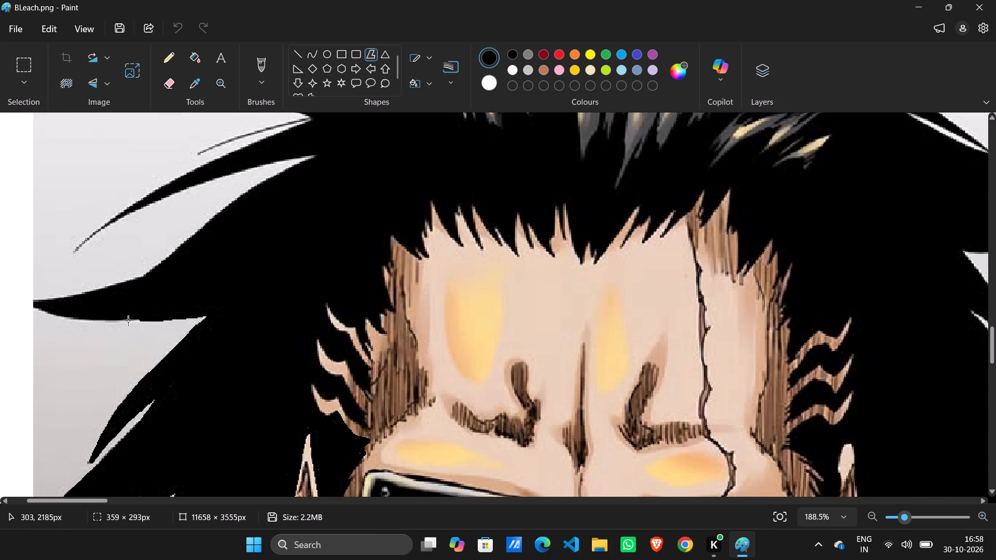
{"action": "left_click", "coordinate": [128, 320]}
{"action": "left_click", "coordinate": [111, 321]}
{"action": "left_click", "coordinate": [91, 321]}
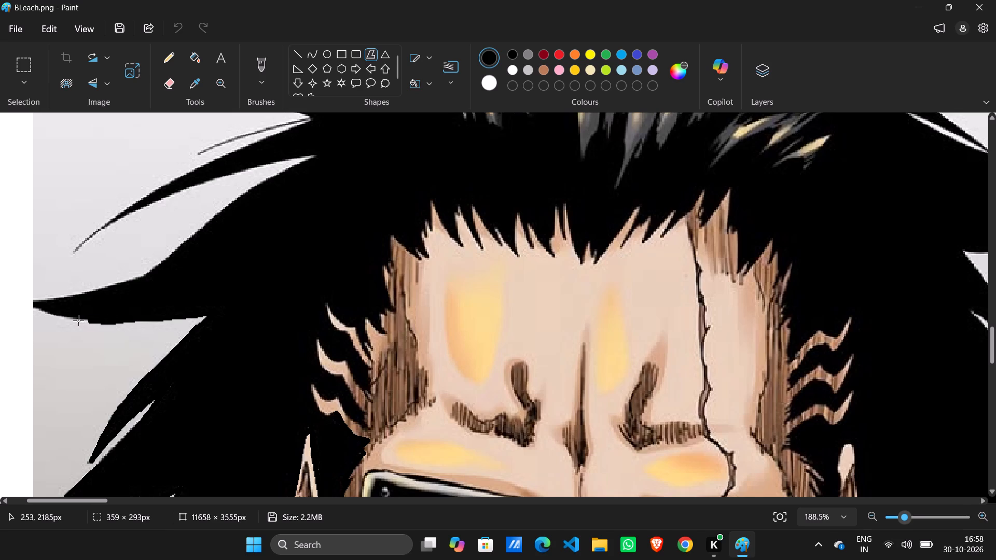
{"action": "left_click", "coordinate": [76, 320]}
{"action": "left_click", "coordinate": [59, 317]}
{"action": "left_click", "coordinate": [45, 312]}
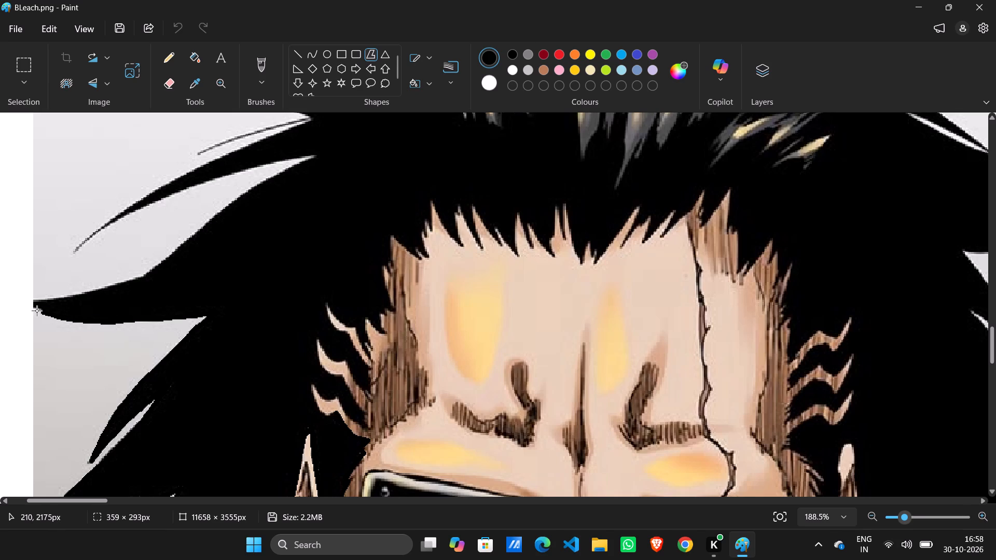
{"action": "left_click", "coordinate": [32, 308]}
{"action": "left_click", "coordinate": [22, 302]}
{"action": "left_click", "coordinate": [16, 298]}
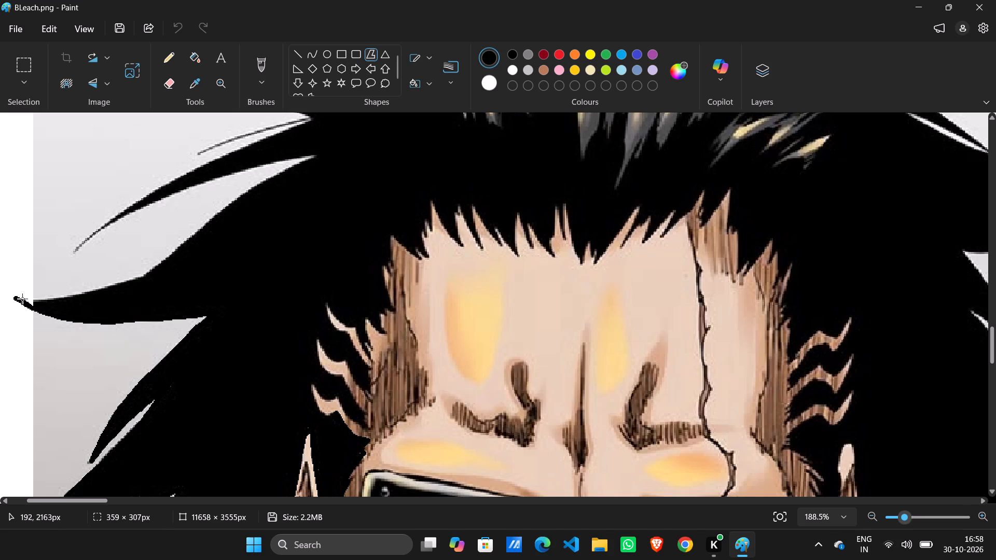
Trace the broad spike's upper side from its extended tip up to the notch beneath the long thin curved strand.
{"action": "left_click", "coordinate": [31, 303]}
{"action": "left_click", "coordinate": [49, 299]}
{"action": "left_click", "coordinate": [68, 293]}
{"action": "left_click", "coordinate": [93, 291]}
{"action": "left_click", "coordinate": [122, 284]}
{"action": "left_click", "coordinate": [137, 276]}
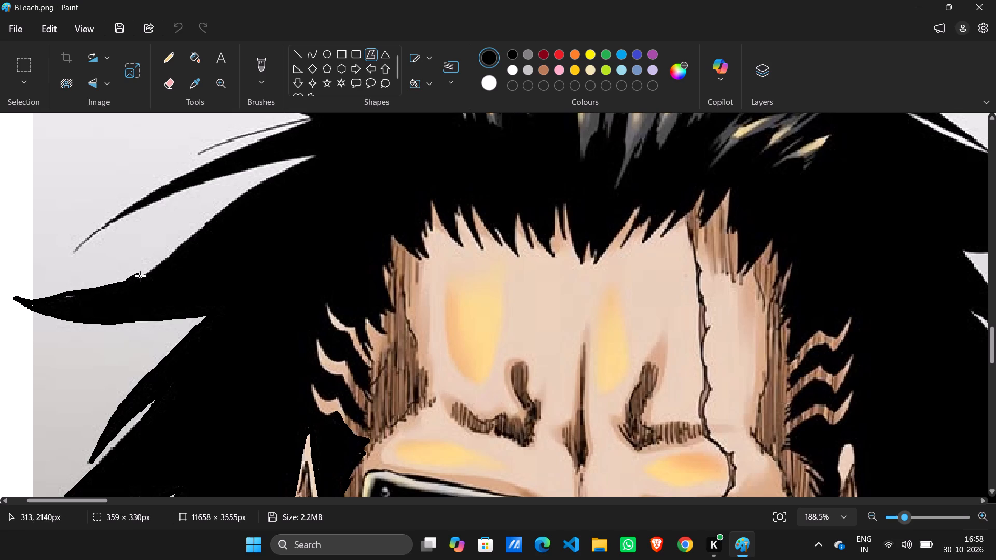
{"action": "scroll", "coordinate": [168, 280], "scroll_direction": "up", "scroll_amount": 2}
{"action": "left_click", "coordinate": [148, 391]}
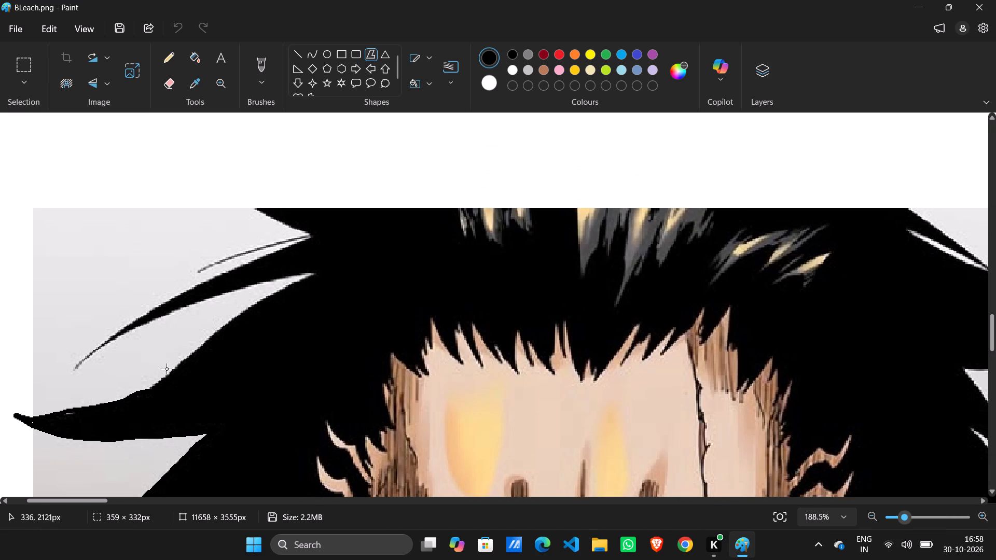
{"action": "left_click", "coordinate": [178, 365]}
{"action": "left_click", "coordinate": [209, 341]}
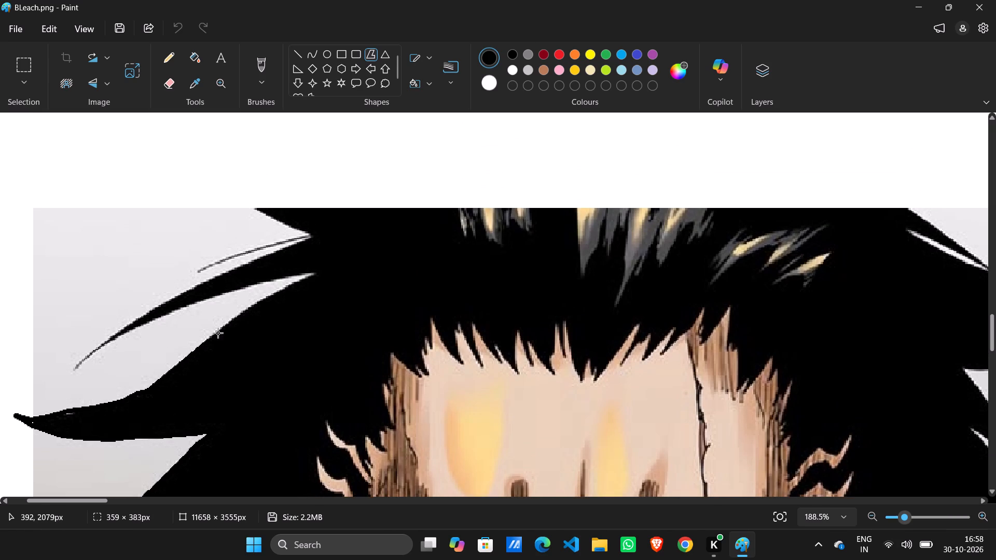
{"action": "left_click", "coordinate": [225, 324]}
{"action": "left_click", "coordinate": [244, 311]}
{"action": "left_click", "coordinate": [271, 297]}
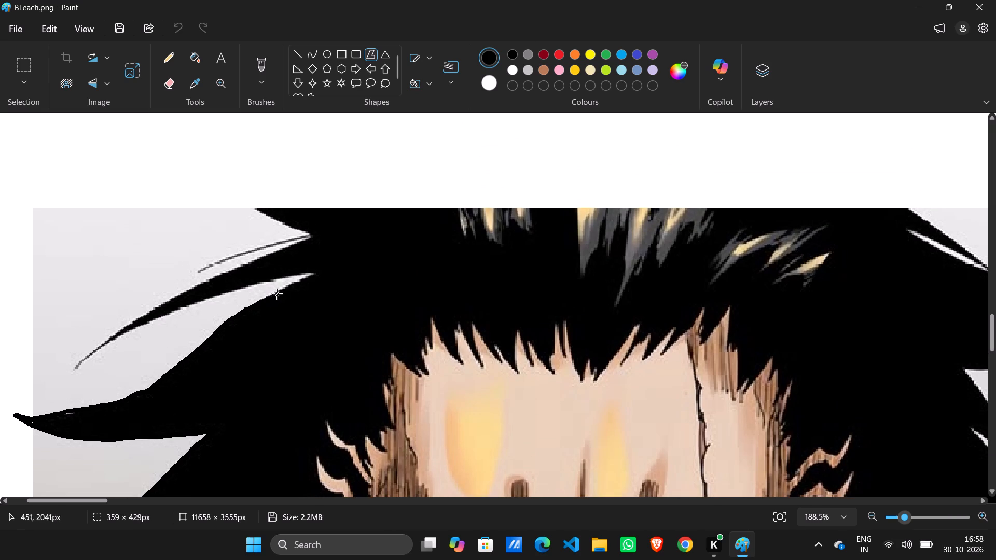
{"action": "left_click", "coordinate": [298, 282]}
{"action": "left_click", "coordinate": [314, 272]}
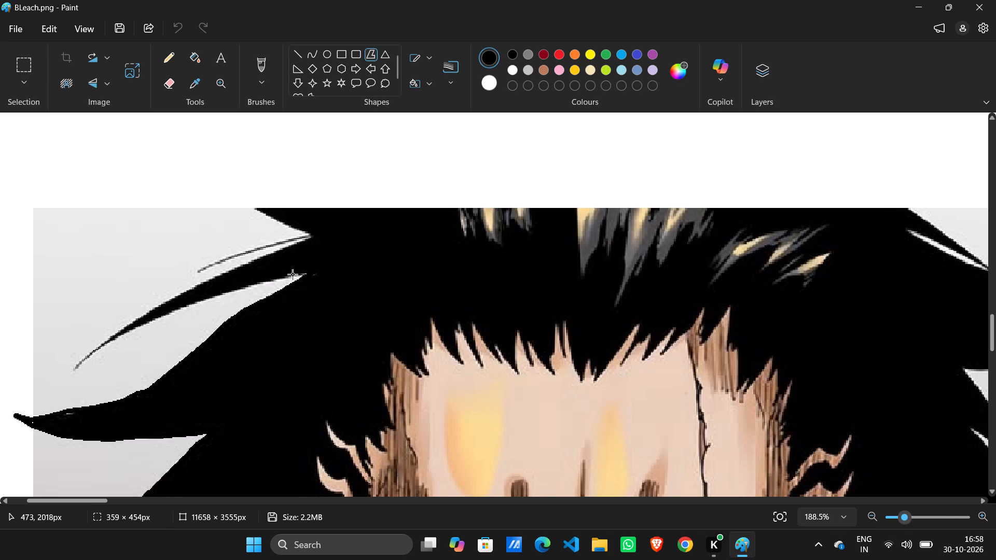
Trace the lower edge of the long thin curved hair strand from the notch out to near its tip.
{"action": "left_click", "coordinate": [287, 277]}
{"action": "left_click", "coordinate": [255, 285]}
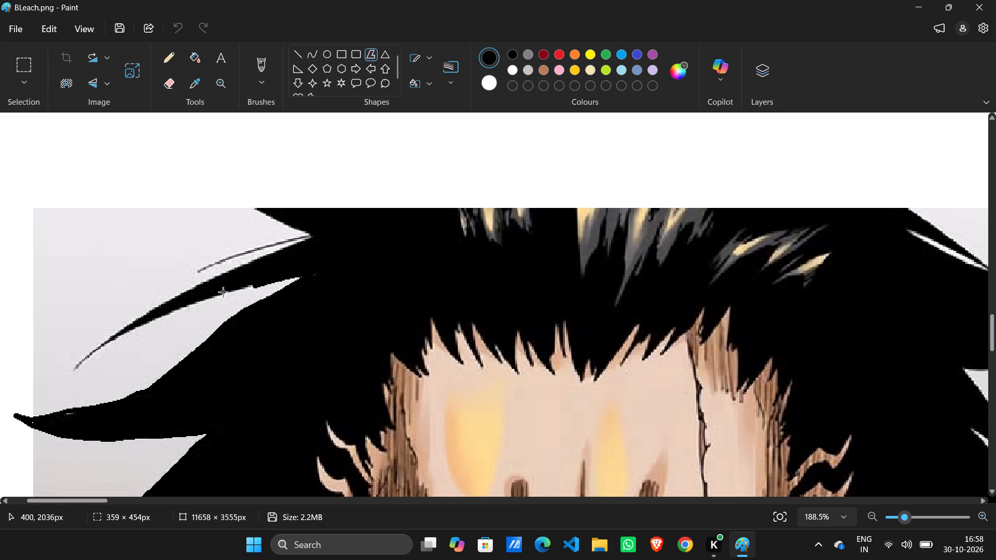
{"action": "left_click", "coordinate": [220, 293]}
{"action": "left_click", "coordinate": [189, 305]}
{"action": "left_click", "coordinate": [160, 315]}
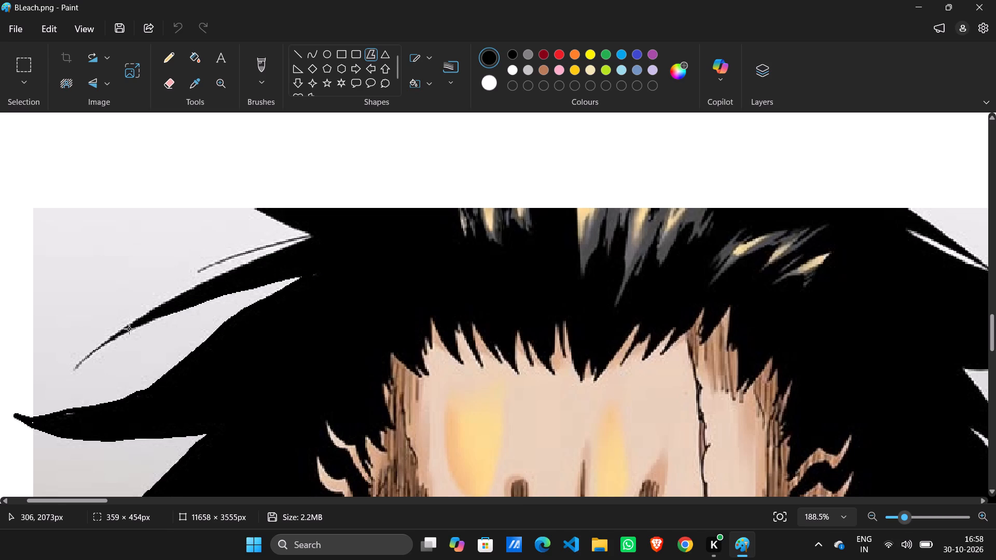
{"action": "left_click", "coordinate": [123, 331]}
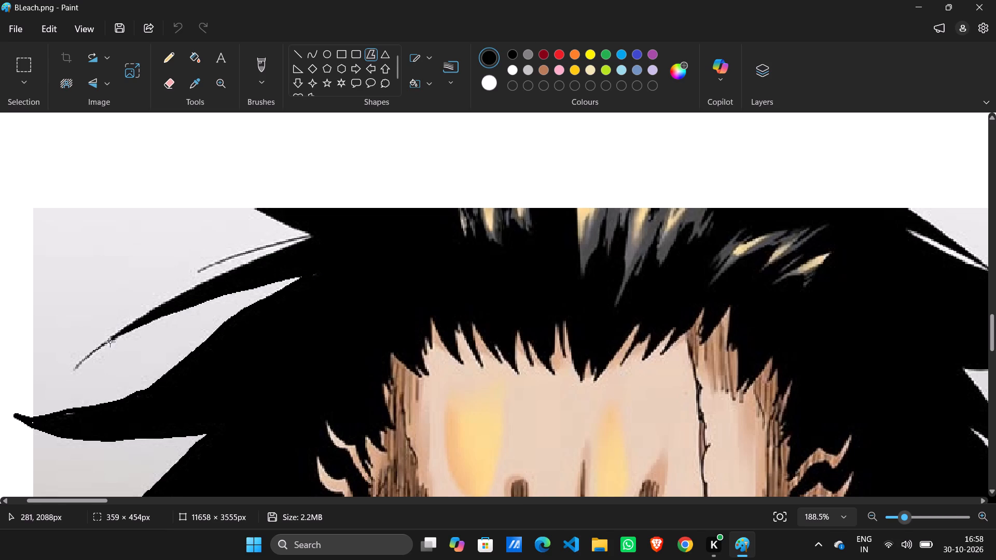
{"action": "left_click", "coordinate": [107, 342]}
{"action": "left_click", "coordinate": [96, 348]}
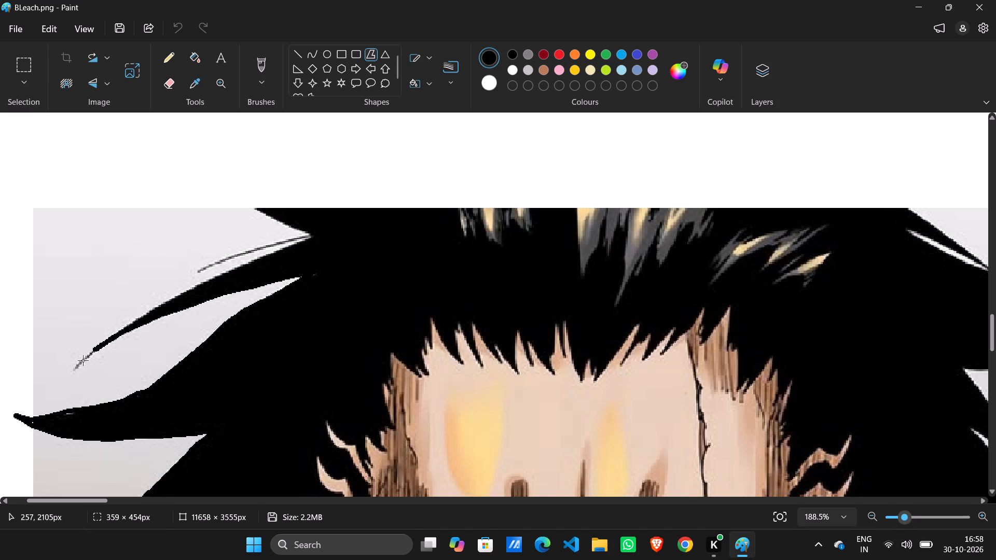
{"action": "left_click", "coordinate": [83, 360]}
Trace the upper edge of the long thin strand from its tip back to the notch below the topmost spike.
{"action": "left_click", "coordinate": [118, 335]}
{"action": "left_click", "coordinate": [142, 317]}
{"action": "left_click", "coordinate": [158, 306]}
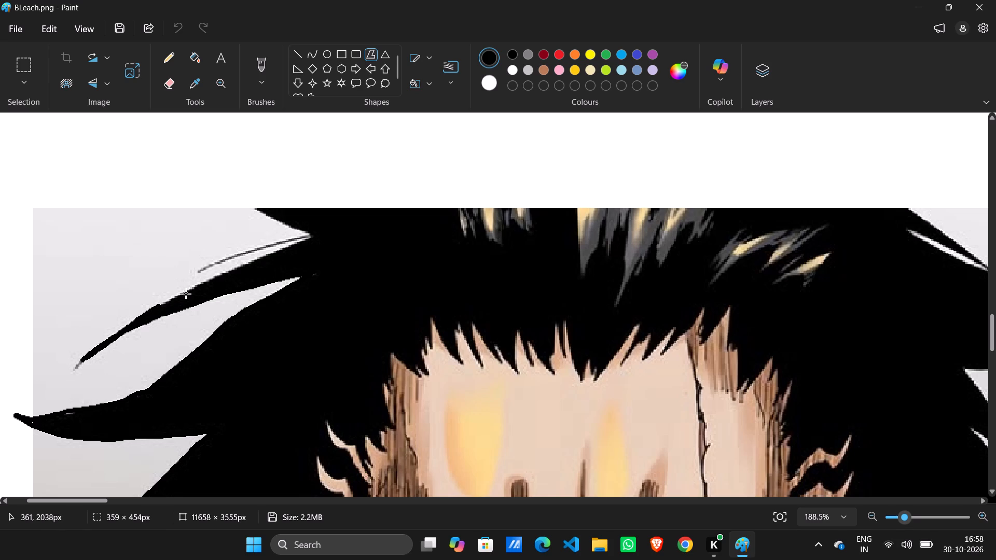
{"action": "left_click", "coordinate": [186, 293]}
{"action": "left_click", "coordinate": [207, 281]}
{"action": "left_click", "coordinate": [231, 273]}
{"action": "left_click", "coordinate": [267, 255]}
{"action": "left_click", "coordinate": [301, 240]}
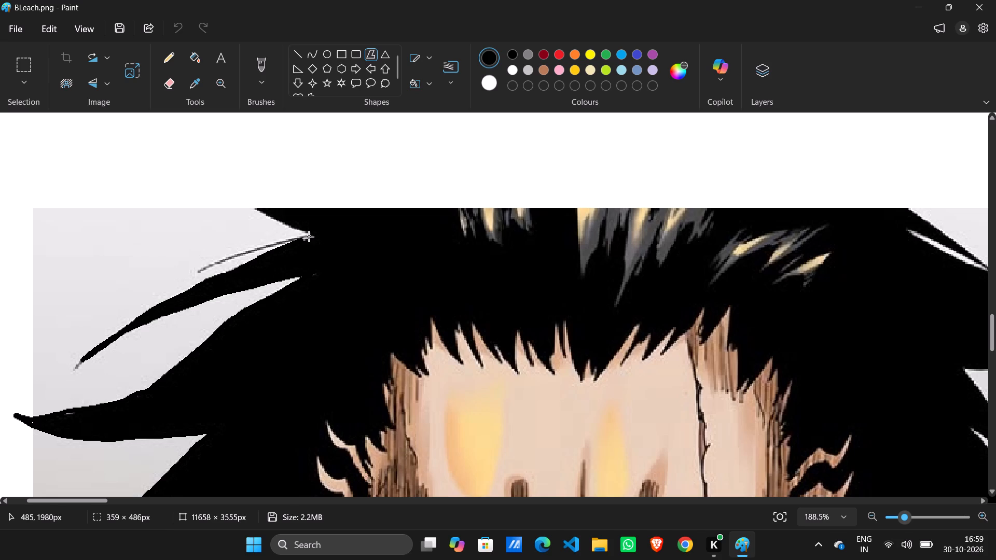
{"action": "left_click", "coordinate": [311, 235]}
Trace the topmost spike's lower edge and extend it above the cropped picture onto the blank canvas to a pointed tip.
{"action": "scroll", "coordinate": [313, 257], "scroll_direction": "up", "scroll_amount": 2}
{"action": "left_click", "coordinate": [299, 347]}
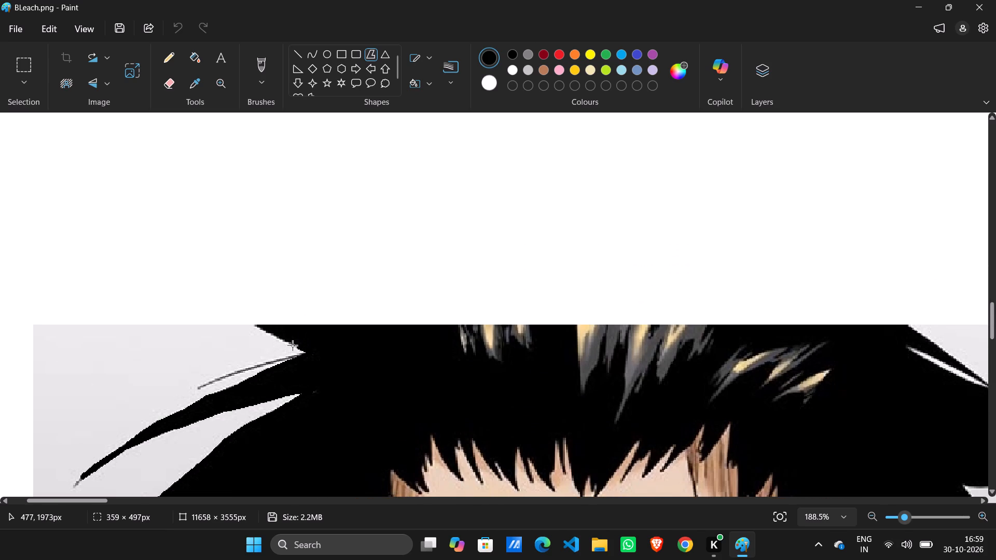
{"action": "left_click", "coordinate": [276, 337]}
{"action": "left_click", "coordinate": [259, 328]}
{"action": "left_click", "coordinate": [232, 306]}
{"action": "left_click", "coordinate": [217, 288]}
{"action": "left_click", "coordinate": [197, 256]}
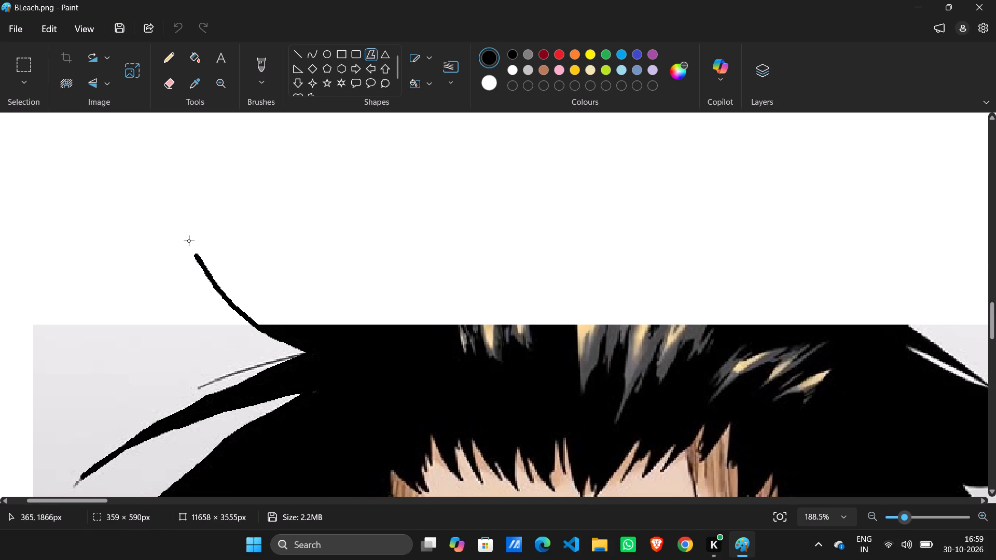
{"action": "left_click", "coordinate": [186, 233]}
Draw the extended top spike's upper edge, curving from its tip back down to the hair at the picture's top edge.
{"action": "left_click", "coordinate": [205, 254]}
{"action": "left_click", "coordinate": [227, 275]}
{"action": "left_click", "coordinate": [244, 291]}
{"action": "left_click", "coordinate": [268, 309]}
{"action": "left_click", "coordinate": [290, 320]}
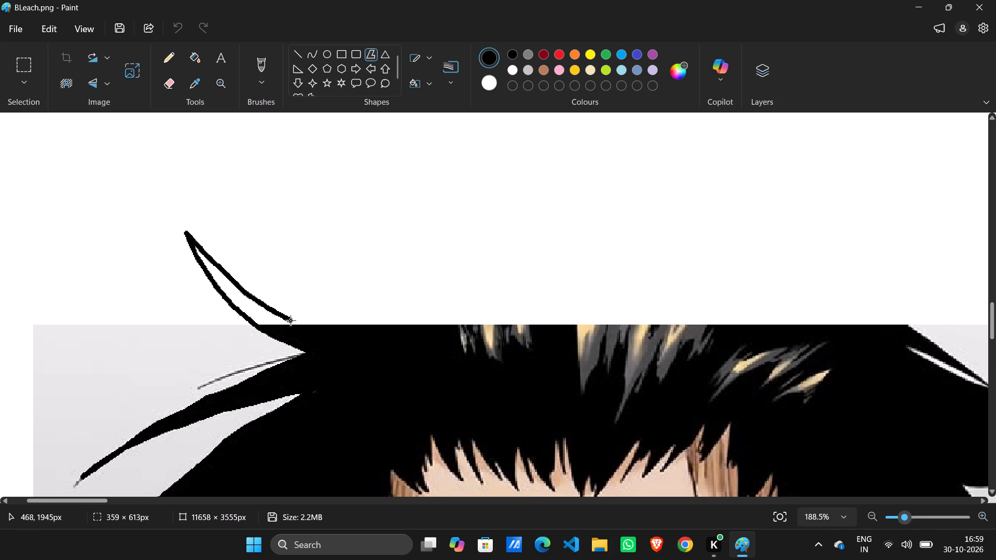
{"action": "left_click", "coordinate": [324, 325]}
{"action": "left_click", "coordinate": [350, 327]}
Continue the outline straight along the picture's cropped top edge to where the hair starts sloping down on the right side.
{"action": "left_click_drag", "start_coordinate": [444, 327], "coordinate": [487, 326]}
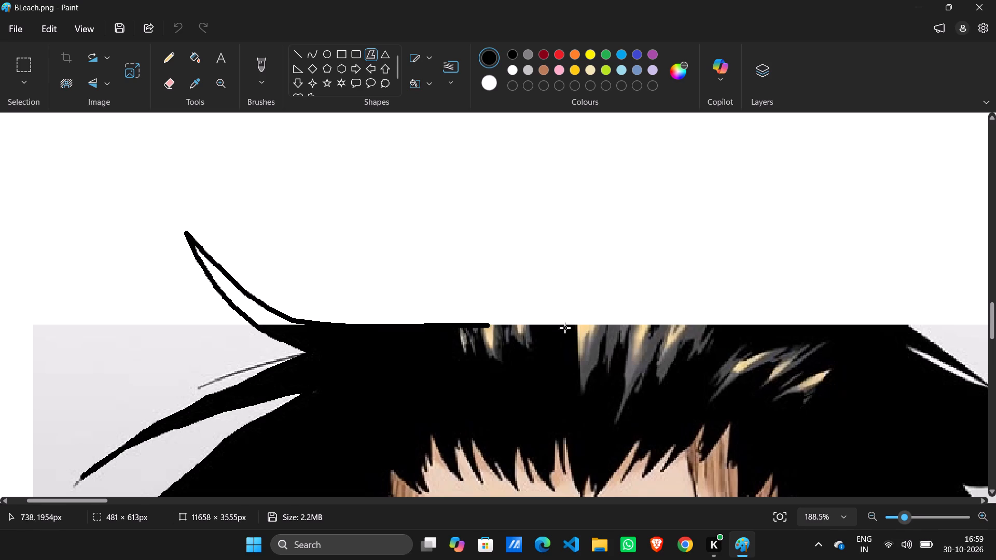
{"action": "scroll", "coordinate": [591, 325], "scroll_direction": "down", "scroll_amount": 3, "text": "ctrl"}
{"action": "left_click_drag", "start_coordinate": [696, 314], "coordinate": [730, 311]}
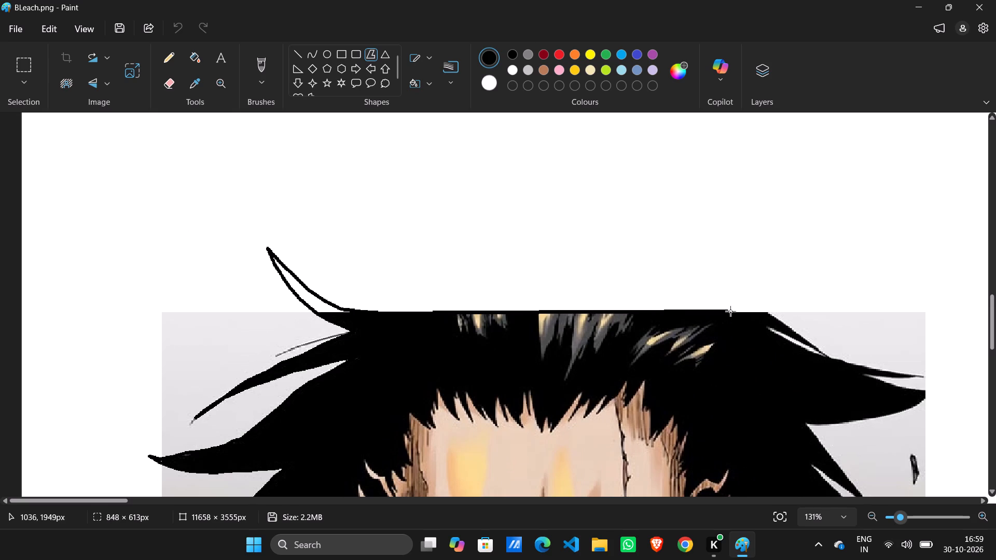
{"action": "left_click_drag", "start_coordinate": [730, 311], "coordinate": [765, 312]}
Trace the sloping strand at the hair's upper right, going down its outer edge and around the narrow gap beneath it.
{"action": "left_click", "coordinate": [790, 328]}
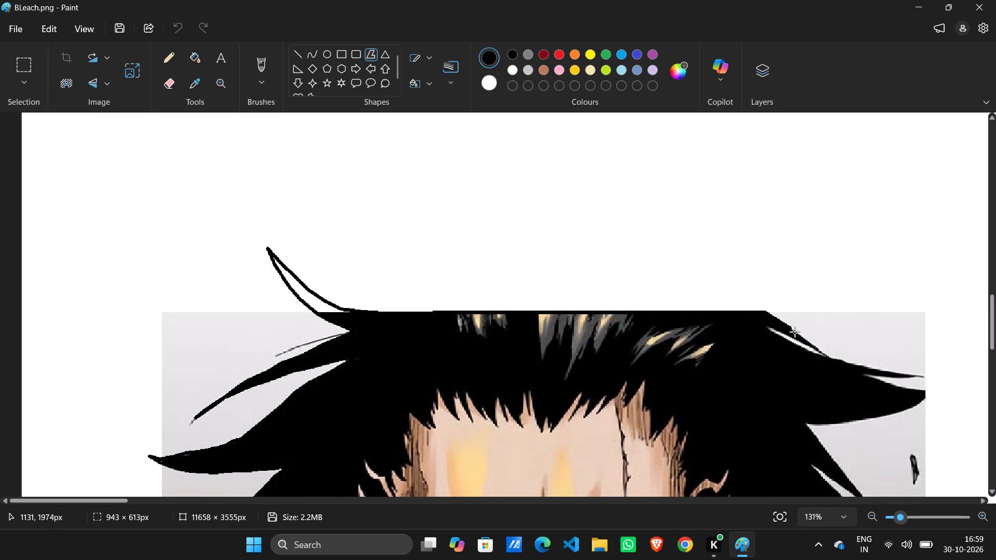
{"action": "left_click", "coordinate": [806, 338]}
{"action": "left_click", "coordinate": [828, 356]}
{"action": "left_click", "coordinate": [818, 352]}
{"action": "left_click", "coordinate": [796, 340]}
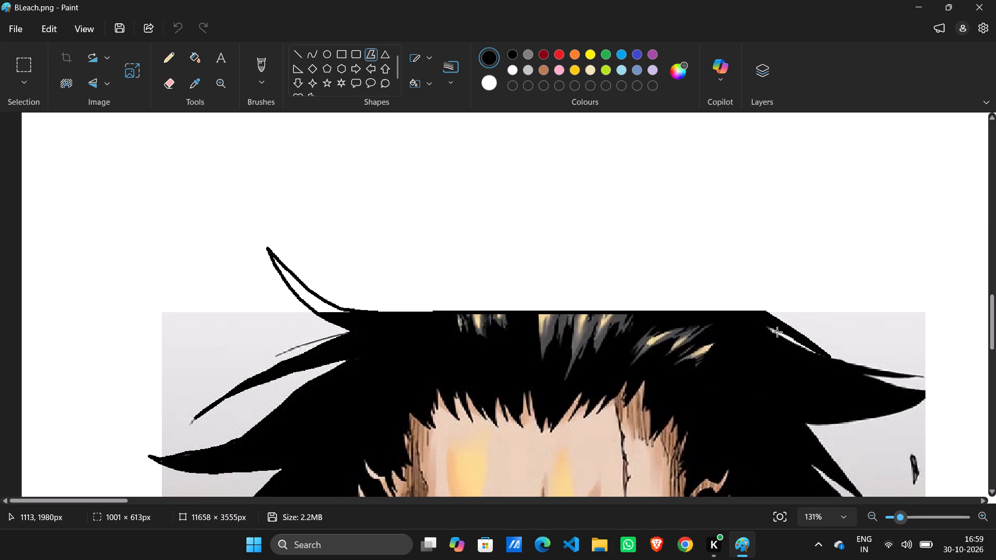
{"action": "left_click", "coordinate": [772, 329]}
{"action": "left_click", "coordinate": [756, 322]}
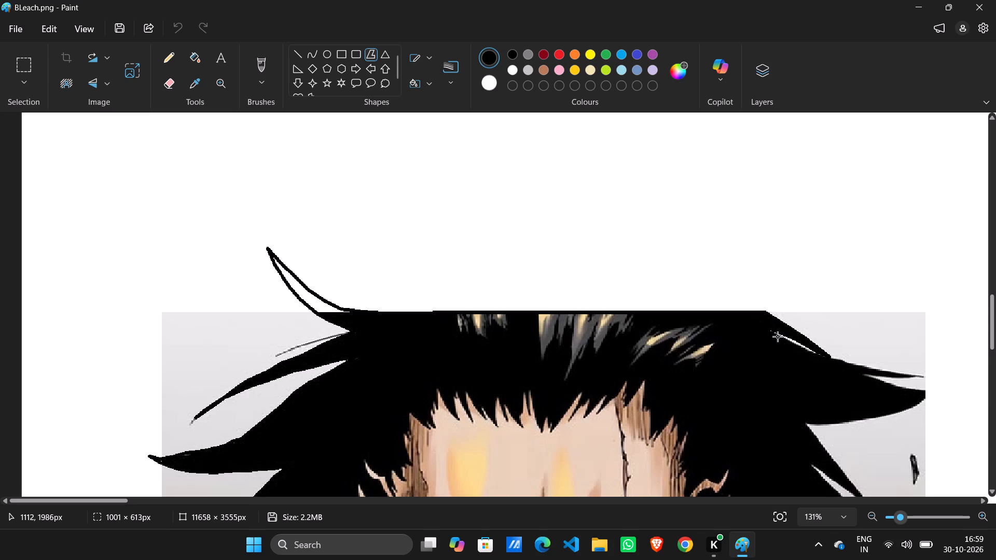
{"action": "left_click", "coordinate": [778, 337]}
{"action": "left_click", "coordinate": [795, 345]}
{"action": "left_click", "coordinate": [821, 355]}
Trace the thin upper-right hair strand out to its tip at the picture's edge and back along its lower side to the notch.
{"action": "left_click", "coordinate": [840, 361]}
{"action": "left_click", "coordinate": [869, 367]}
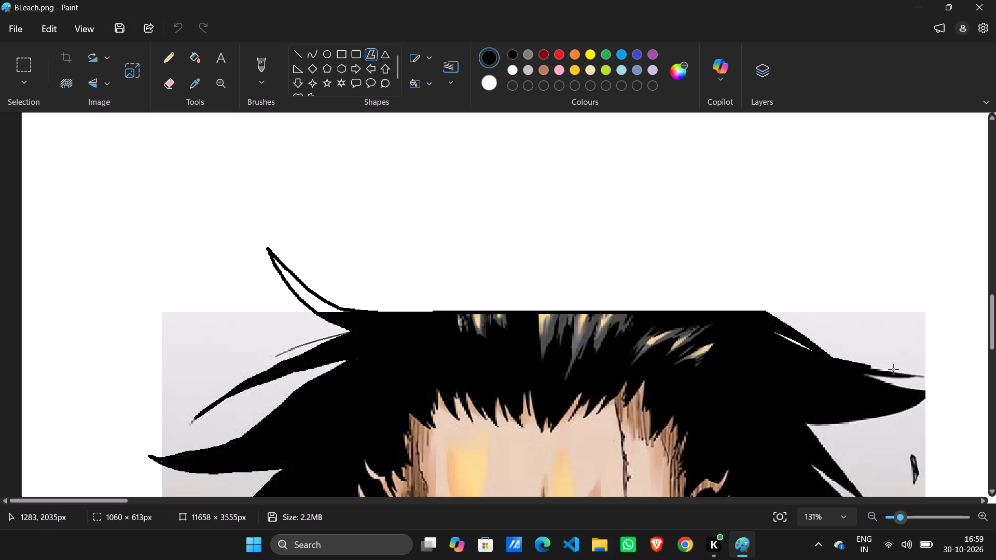
{"action": "left_click", "coordinate": [893, 369]}
{"action": "left_click", "coordinate": [917, 374]}
{"action": "left_click", "coordinate": [924, 375]}
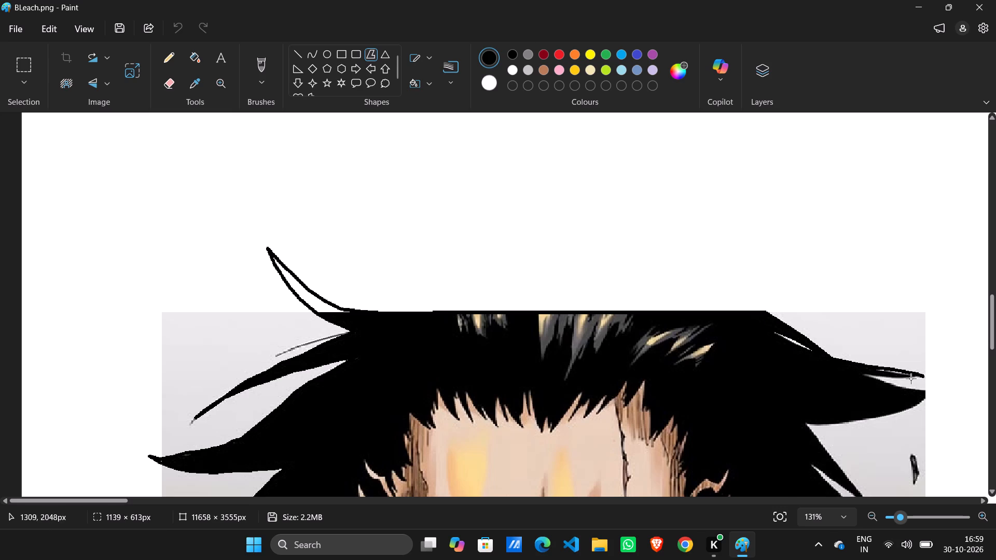
{"action": "left_click", "coordinate": [907, 380]}
{"action": "left_click", "coordinate": [882, 380]}
{"action": "left_click", "coordinate": [858, 375]}
Outline the large upper-right spike, extending its tip past the picture's right edge, and trace its lower edge back to the notch.
{"action": "left_click", "coordinate": [888, 383]}
{"action": "left_click", "coordinate": [914, 389]}
{"action": "left_click", "coordinate": [930, 390]}
{"action": "left_click", "coordinate": [948, 386]}
{"action": "left_click", "coordinate": [953, 389]}
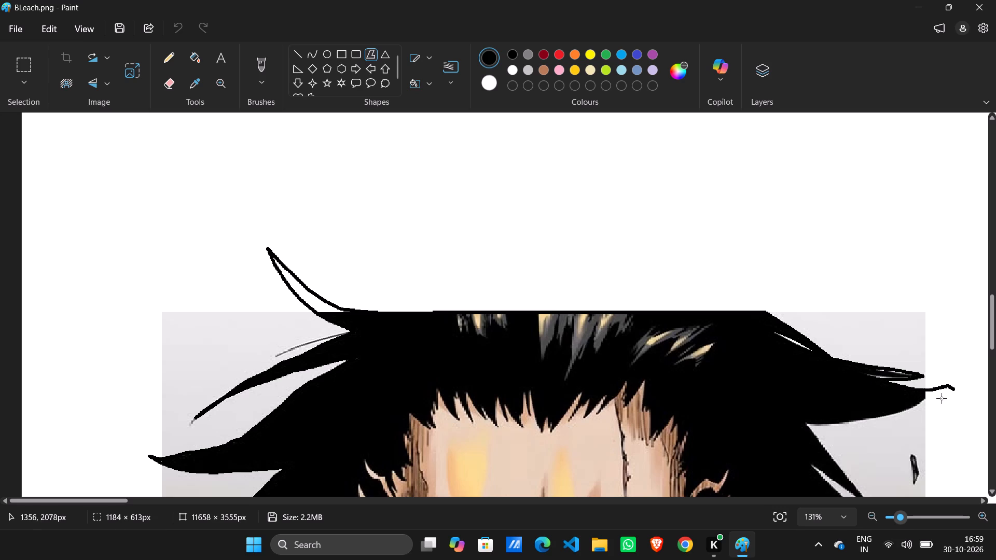
{"action": "left_click", "coordinate": [936, 398]}
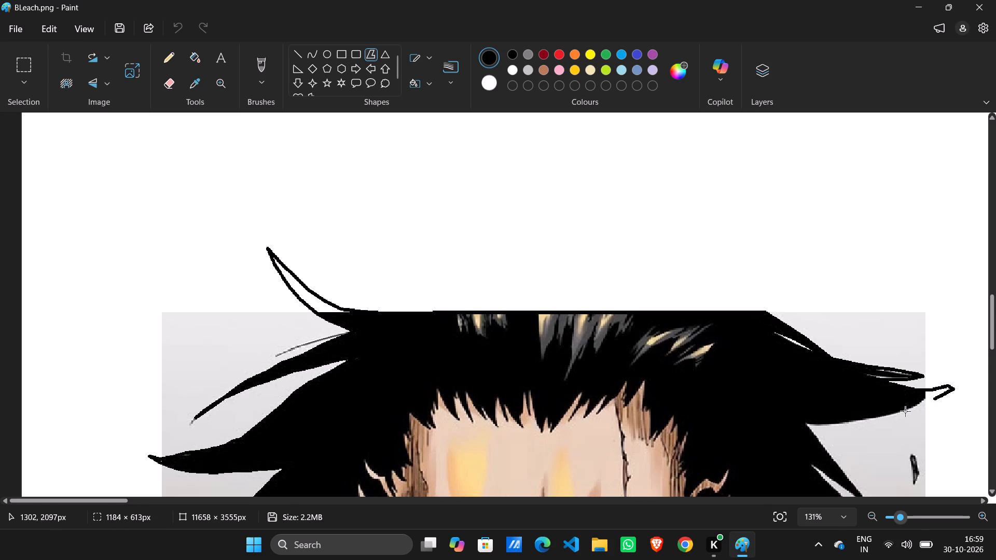
{"action": "left_click", "coordinate": [905, 411]}
{"action": "left_click", "coordinate": [879, 419]}
{"action": "left_click", "coordinate": [856, 423]}
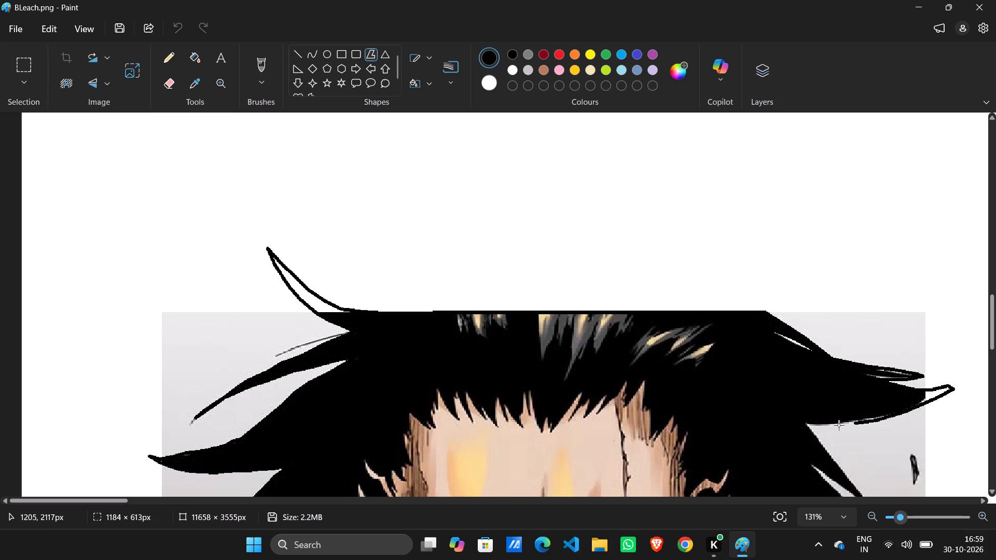
{"action": "left_click", "coordinate": [836, 425]}
{"action": "left_click", "coordinate": [820, 426]}
{"action": "left_click", "coordinate": [807, 426]}
Trace the slender strand below the large right spike down to its pointed tip and back along its underside to the notch.
{"action": "scroll", "coordinate": [814, 398], "scroll_direction": "down", "scroll_amount": 2}
{"action": "left_click", "coordinate": [818, 320]}
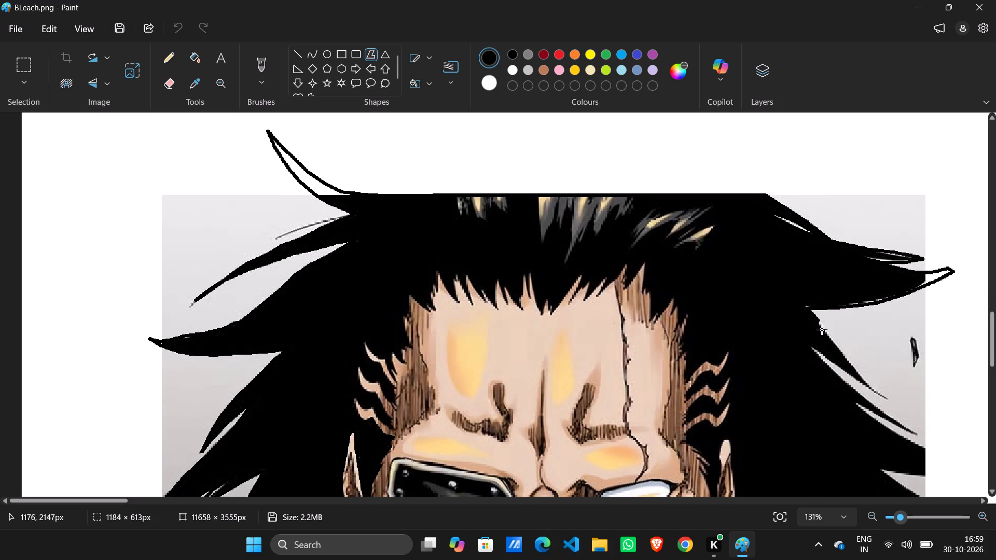
{"action": "left_click", "coordinate": [829, 332]}
{"action": "left_click", "coordinate": [844, 351]}
{"action": "left_click", "coordinate": [857, 369]}
{"action": "left_click", "coordinate": [869, 383]}
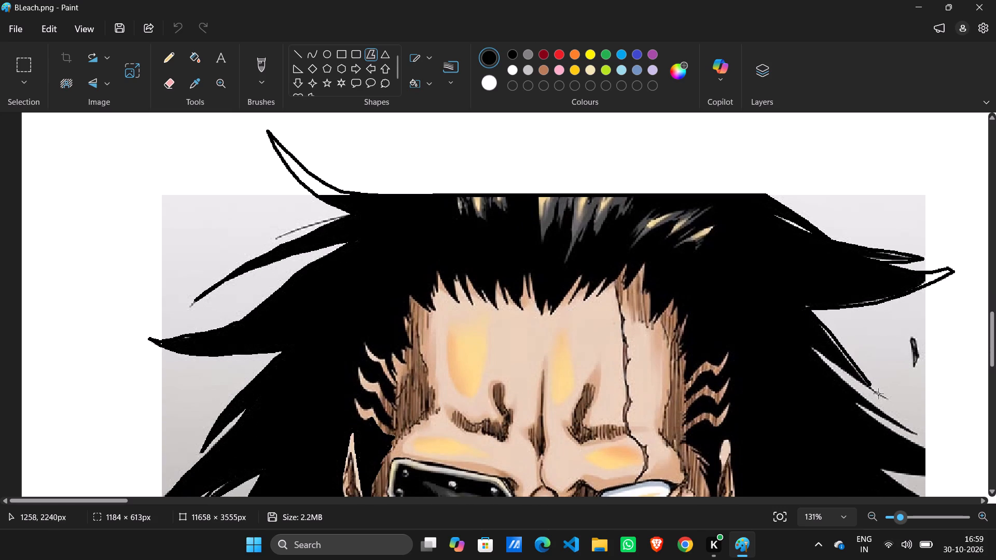
{"action": "left_click", "coordinate": [881, 395]}
{"action": "left_click", "coordinate": [891, 401]}
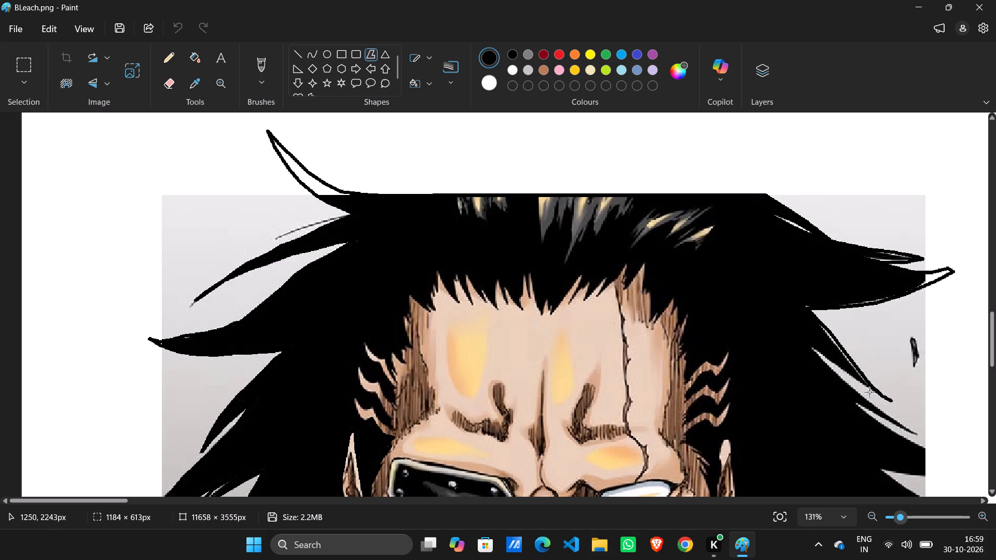
{"action": "left_click", "coordinate": [868, 388]}
{"action": "left_click", "coordinate": [850, 375]}
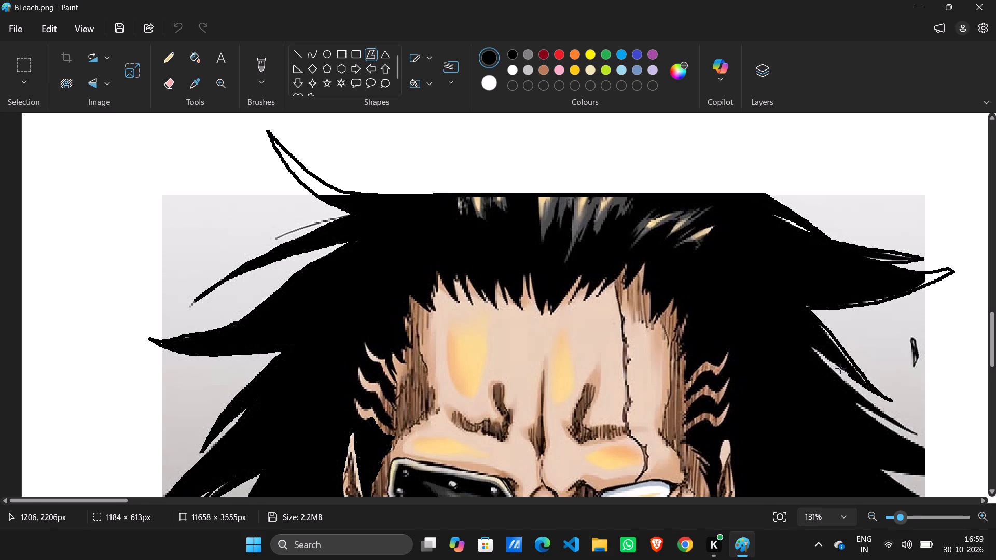
{"action": "left_click", "coordinate": [840, 368]}
{"action": "left_click", "coordinate": [826, 358]}
{"action": "left_click", "coordinate": [811, 346]}
Trace the next thin strand down the hair's right side out to its tip and back along its lower edge.
{"action": "scroll", "coordinate": [883, 368], "scroll_direction": "up", "scroll_amount": 1}
{"action": "scroll", "coordinate": [884, 370], "scroll_direction": "down", "scroll_amount": 4}
{"action": "scroll", "coordinate": [886, 245], "scroll_direction": "up", "scroll_amount": 3}
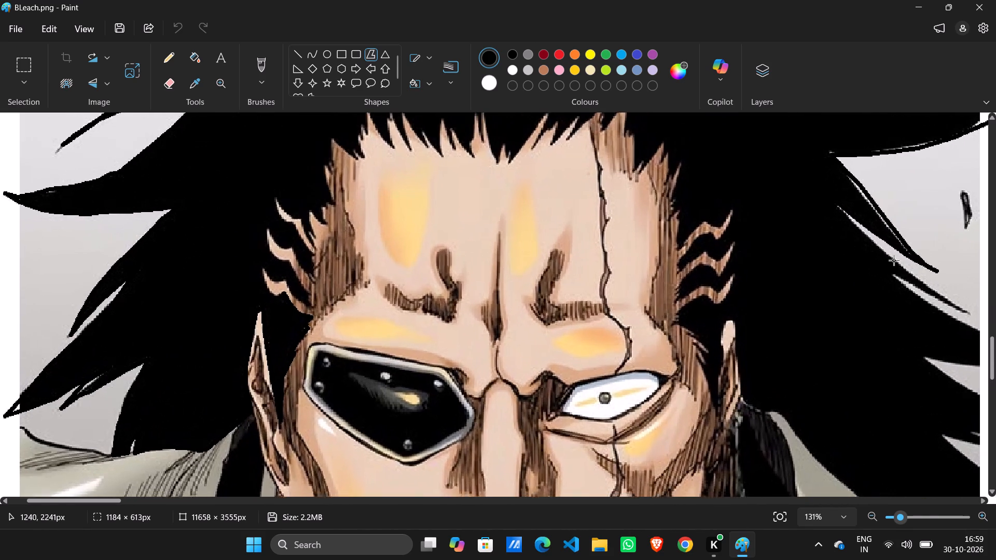
{"action": "left_click", "coordinate": [874, 241]}
{"action": "left_click", "coordinate": [887, 253]}
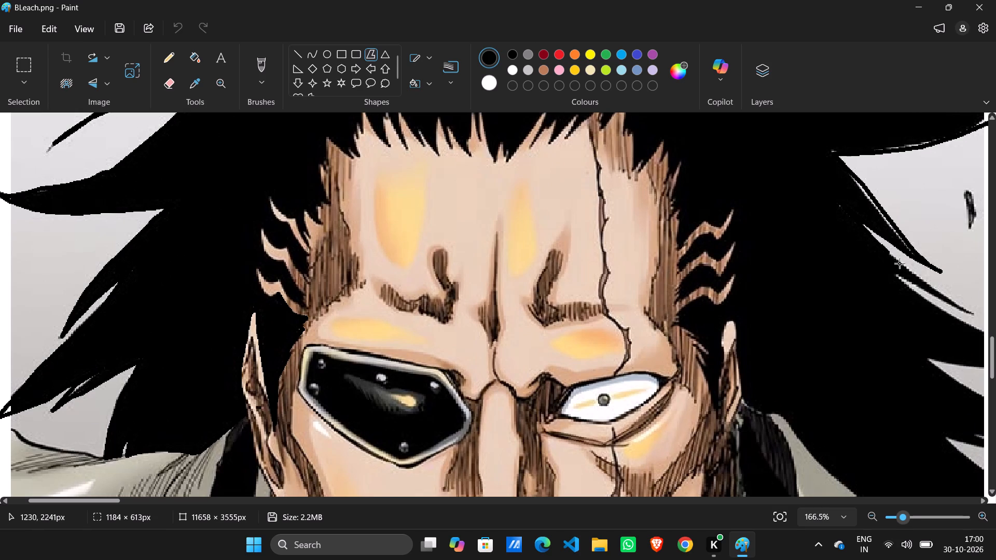
{"action": "left_click", "coordinate": [902, 265]}
{"action": "left_click", "coordinate": [924, 282]}
{"action": "left_click", "coordinate": [943, 294]}
{"action": "left_click", "coordinate": [960, 305]}
{"action": "left_click", "coordinate": [972, 313]}
{"action": "left_click", "coordinate": [958, 309]}
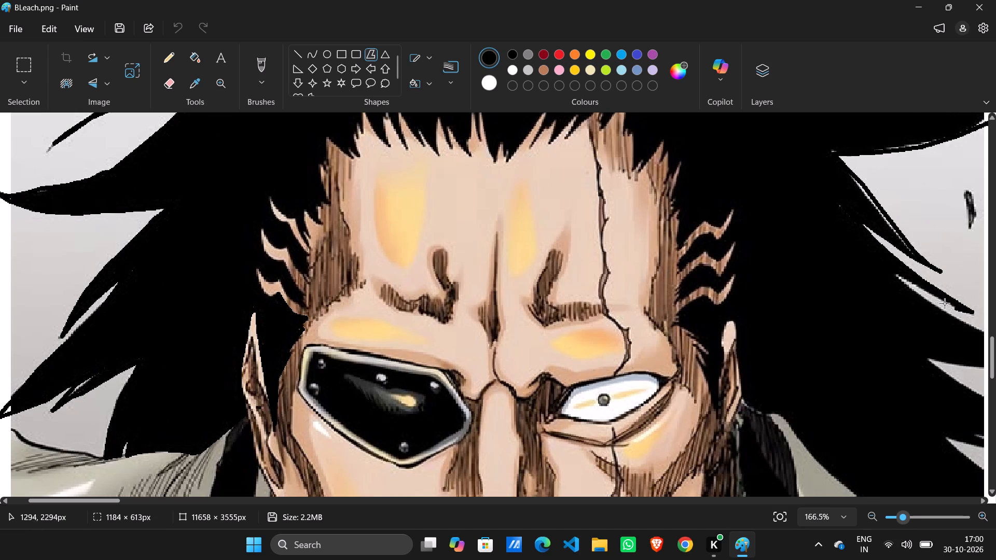
{"action": "left_click", "coordinate": [935, 298]}
{"action": "left_click", "coordinate": [918, 289]}
{"action": "left_click", "coordinate": [900, 278]}
Outline the next right-side spike, extending it past the picture's edge to a point on the blank canvas and back to its notch.
{"action": "left_click", "coordinate": [915, 293]}
{"action": "left_click", "coordinate": [935, 306]}
{"action": "scroll", "coordinate": [943, 310], "scroll_direction": "down", "scroll_amount": 2, "text": "ctrl"}
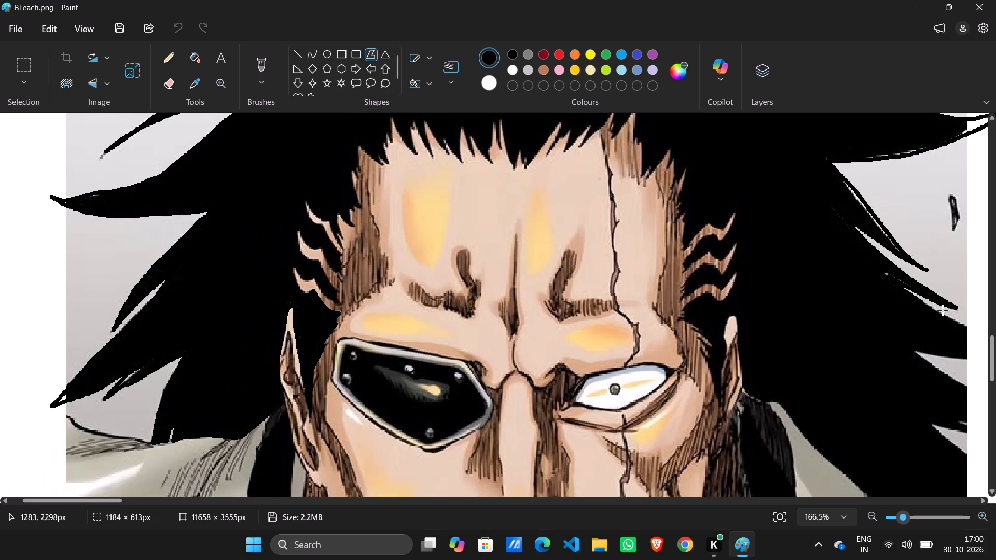
{"action": "scroll", "coordinate": [943, 310], "scroll_direction": "down", "scroll_amount": 1, "text": "ctrl"}
{"action": "left_click", "coordinate": [799, 305]}
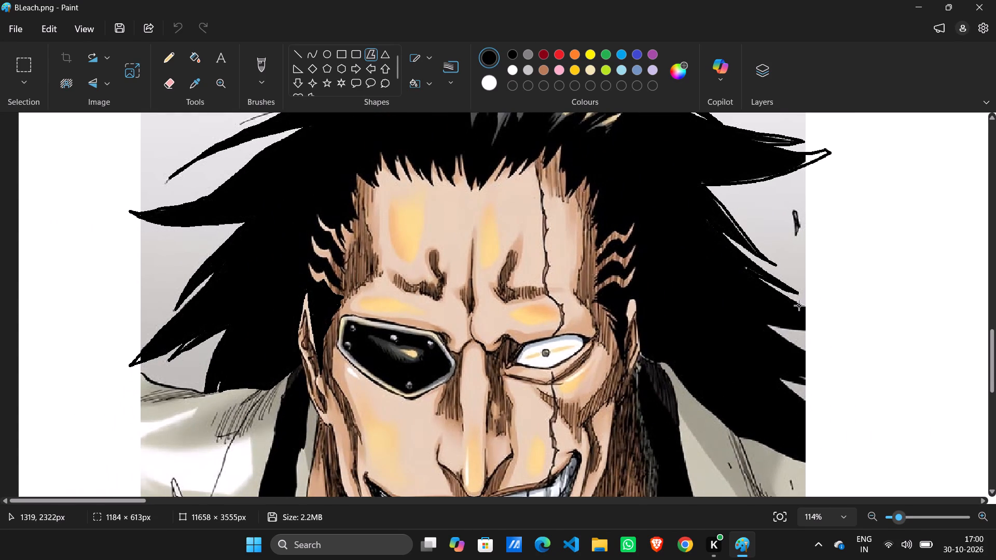
{"action": "left_click", "coordinate": [816, 313]}
{"action": "left_click", "coordinate": [838, 320]}
{"action": "left_click", "coordinate": [853, 328]}
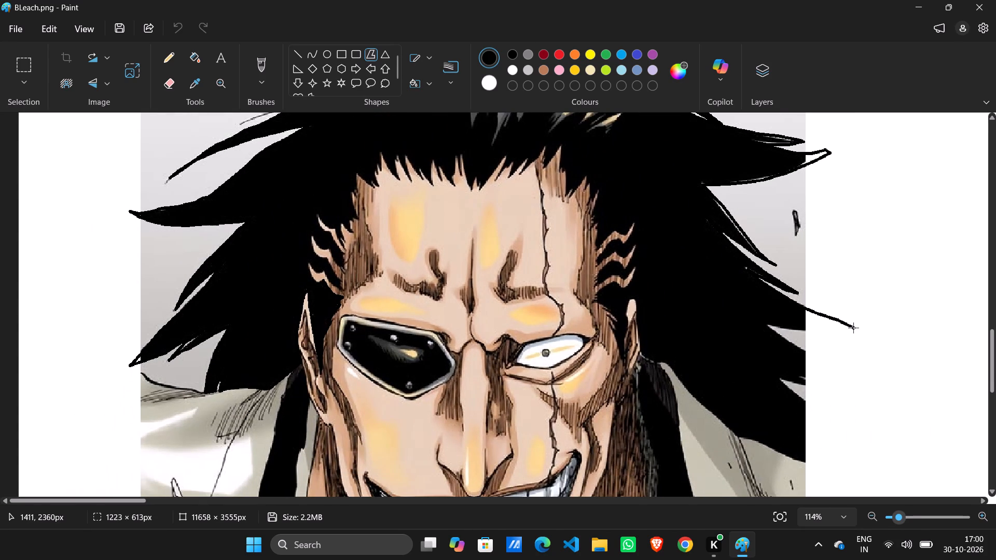
{"action": "left_click", "coordinate": [829, 327]}
{"action": "left_click", "coordinate": [804, 327]}
{"action": "left_click", "coordinate": [786, 330]}
{"action": "left_click", "coordinate": [771, 324]}
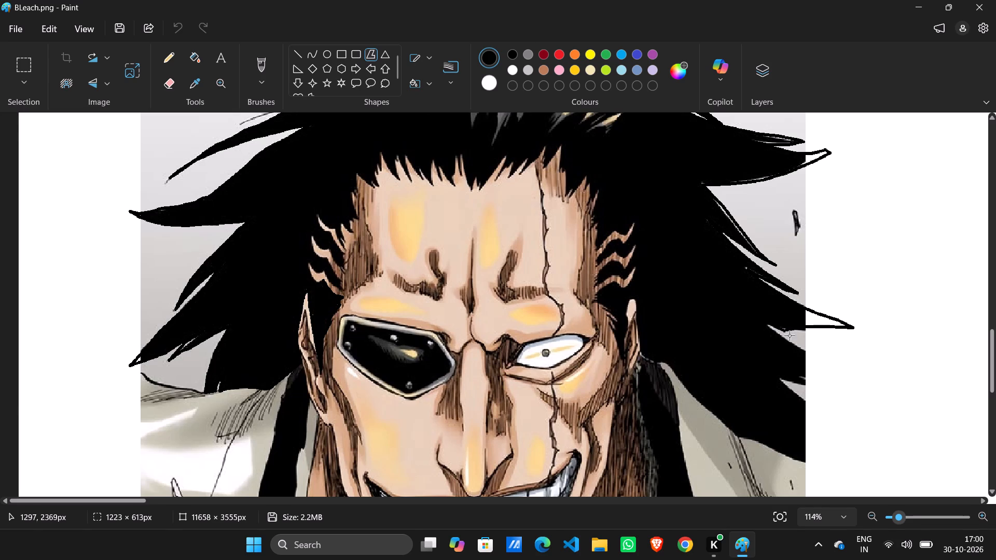
Outline the following spike down the right side, extending its tip onto the blank canvas and curving back to the notch below.
{"action": "left_click", "coordinate": [792, 345]}
{"action": "left_click", "coordinate": [808, 352]}
{"action": "left_click", "coordinate": [827, 362]}
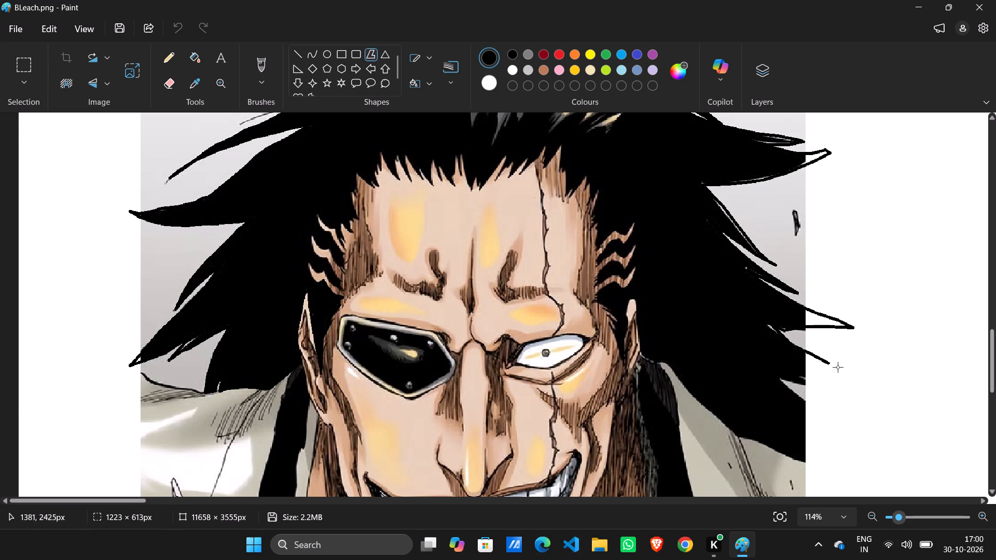
{"action": "left_click", "coordinate": [850, 370]}
{"action": "left_click", "coordinate": [867, 374]}
{"action": "left_click", "coordinate": [852, 380]}
{"action": "left_click_drag", "start_coordinate": [826, 379], "coordinate": [823, 378]}
{"action": "left_click_drag", "start_coordinate": [823, 378], "coordinate": [820, 378]}
{"action": "left_click_drag", "start_coordinate": [810, 376], "coordinate": [804, 376]}
{"action": "left_click", "coordinate": [796, 374]}
Outline the next thin right-side spike, extending its tip onto the blank canvas and tracing back along its underside to the notch.
{"action": "left_click", "coordinate": [806, 382]}
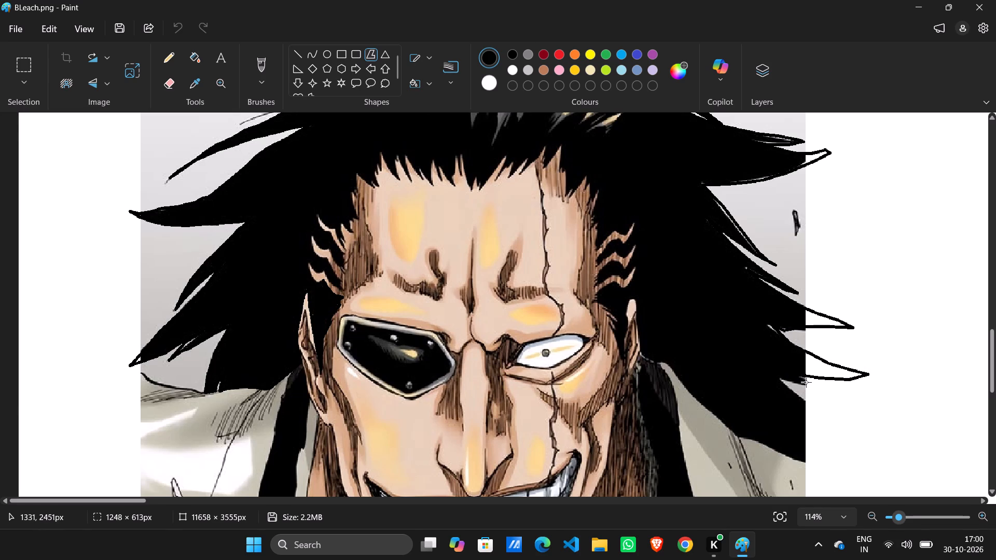
{"action": "left_click", "coordinate": [831, 394]}
{"action": "left_click_drag", "start_coordinate": [854, 402], "coordinate": [860, 404]}
{"action": "left_click", "coordinate": [838, 404]}
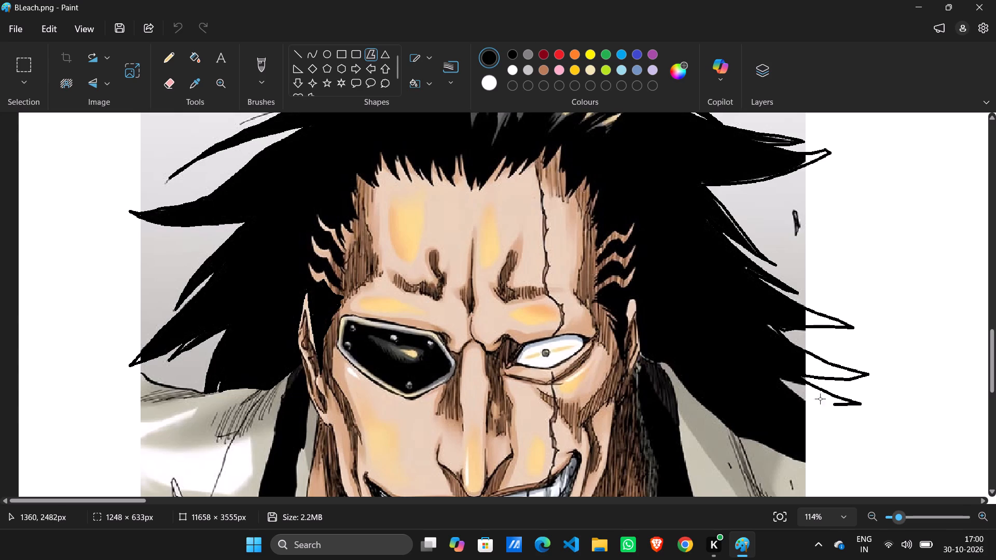
{"action": "left_click_drag", "start_coordinate": [813, 396], "coordinate": [808, 394]}
{"action": "left_click_drag", "start_coordinate": [796, 386], "coordinate": [789, 384]}
{"action": "left_click", "coordinate": [779, 379]}
Outline the large lowest right-side spike, extending it to a point on the blank canvas and back to the picture's edge.
{"action": "left_click", "coordinate": [799, 398]}
{"action": "left_click", "coordinate": [815, 423]}
{"action": "left_click", "coordinate": [837, 443]}
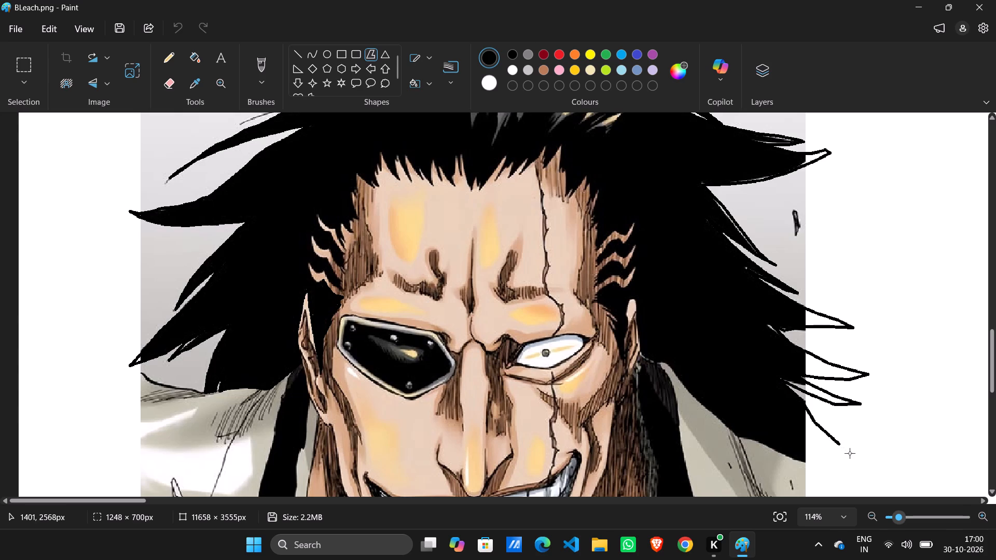
{"action": "left_click", "coordinate": [854, 457]}
{"action": "left_click", "coordinate": [867, 467]}
{"action": "left_click", "coordinate": [851, 467]}
{"action": "left_click", "coordinate": [826, 463]}
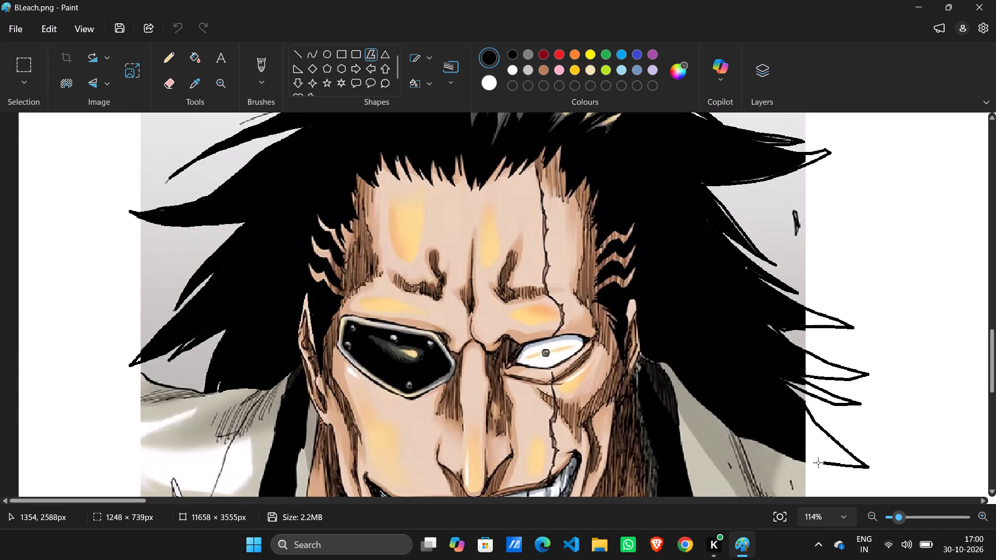
{"action": "left_click", "coordinate": [809, 462]}
Trace the hair's lower right edge along the shoulder and collar up to the base of the ear.
{"action": "left_click", "coordinate": [793, 459]}
{"action": "left_click", "coordinate": [771, 450]}
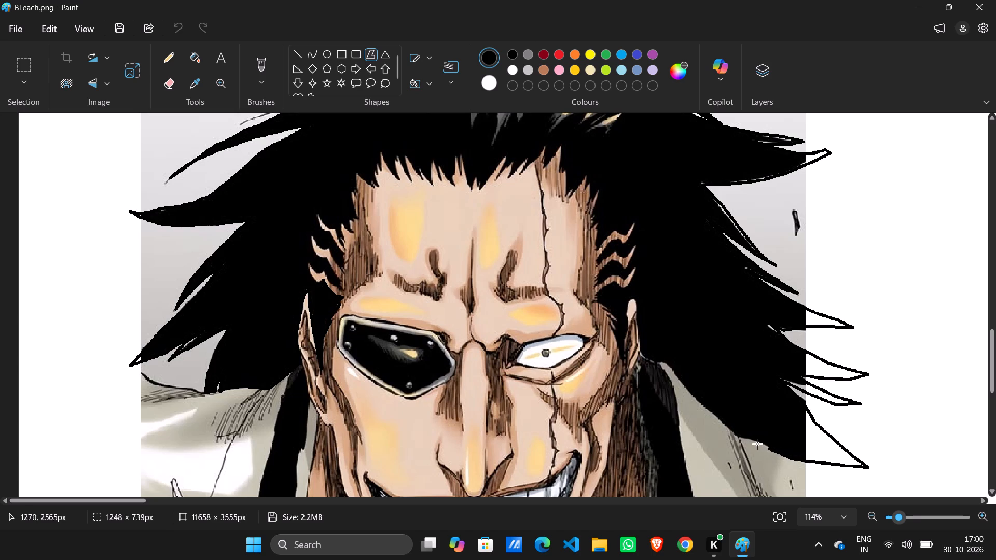
{"action": "left_click", "coordinate": [748, 439]}
{"action": "left_click", "coordinate": [740, 438]}
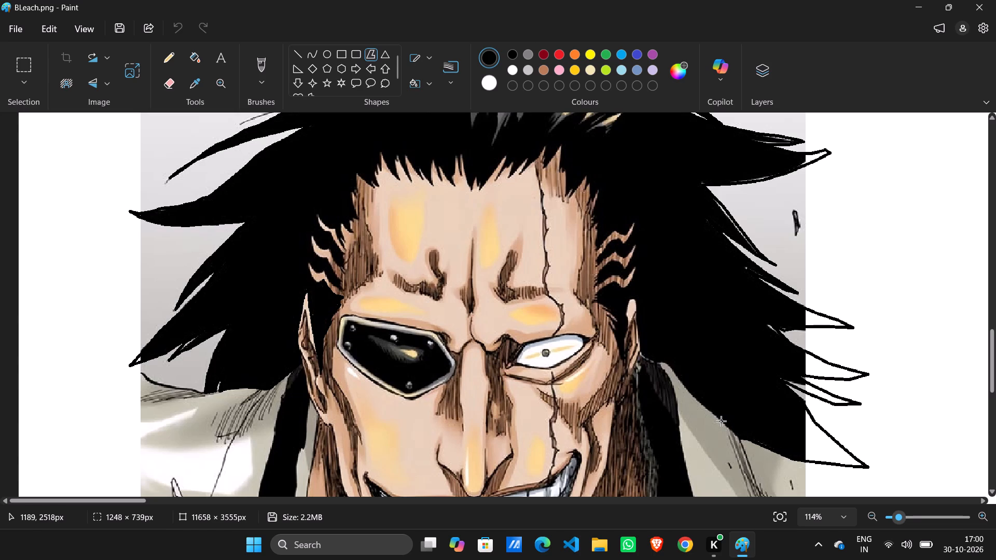
{"action": "left_click", "coordinate": [721, 421]}
{"action": "left_click", "coordinate": [704, 405]}
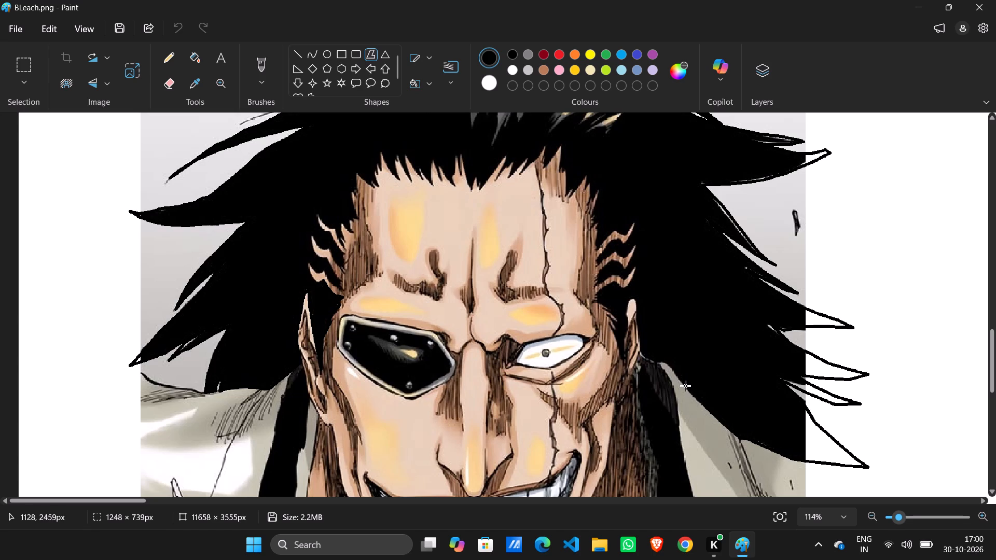
{"action": "left_click", "coordinate": [683, 386]}
{"action": "left_click", "coordinate": [672, 367]}
{"action": "scroll", "coordinate": [674, 373], "scroll_direction": "up", "scroll_amount": 5, "text": "ctrl"}
{"action": "left_click", "coordinate": [847, 446]}
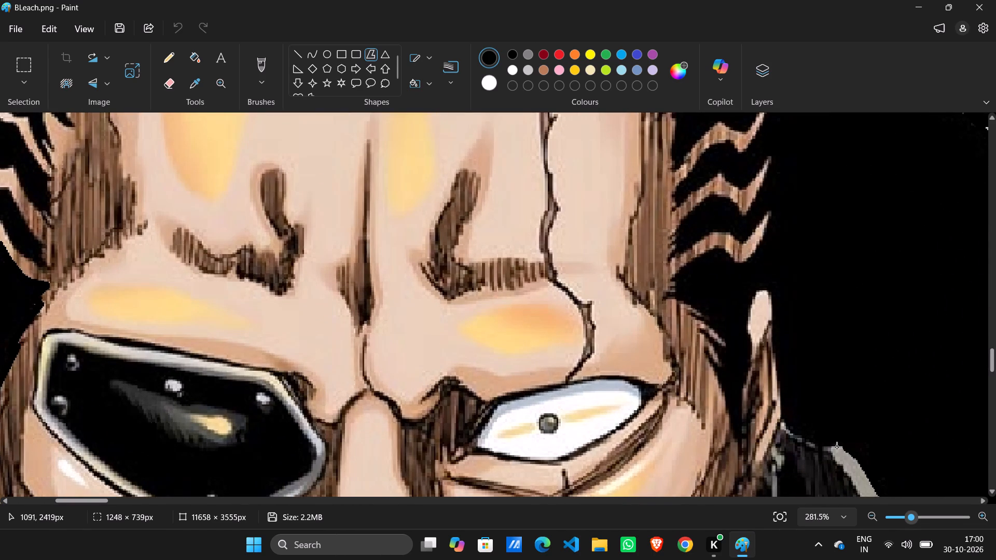
{"action": "left_click", "coordinate": [827, 444]}
{"action": "left_click", "coordinate": [804, 442]}
{"action": "left_click", "coordinate": [786, 425]}
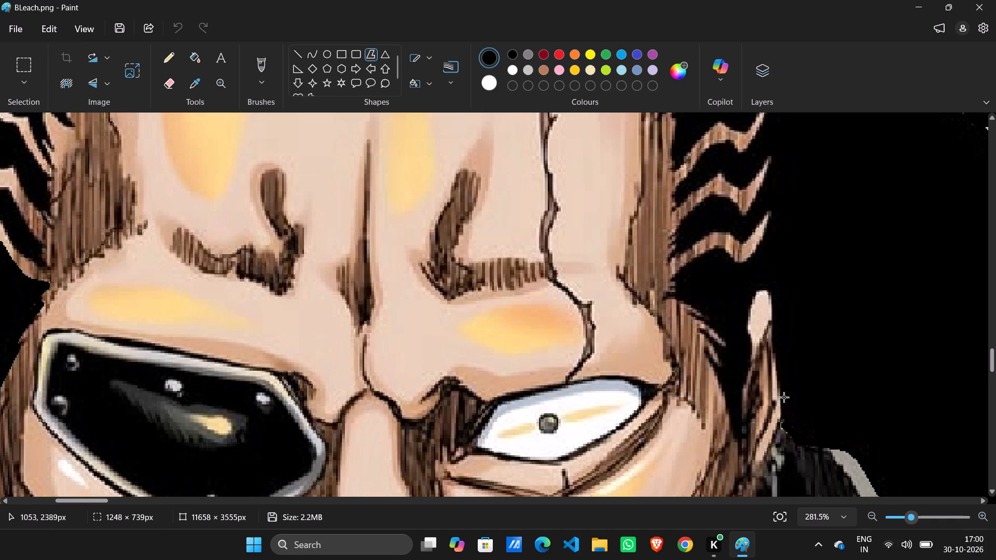
Trace the hair boundary up the outer edge of the right-hand ear, over its tip and down its inner edge.
{"action": "left_click", "coordinate": [778, 381]}
{"action": "left_click", "coordinate": [774, 327]}
{"action": "left_click", "coordinate": [770, 300]}
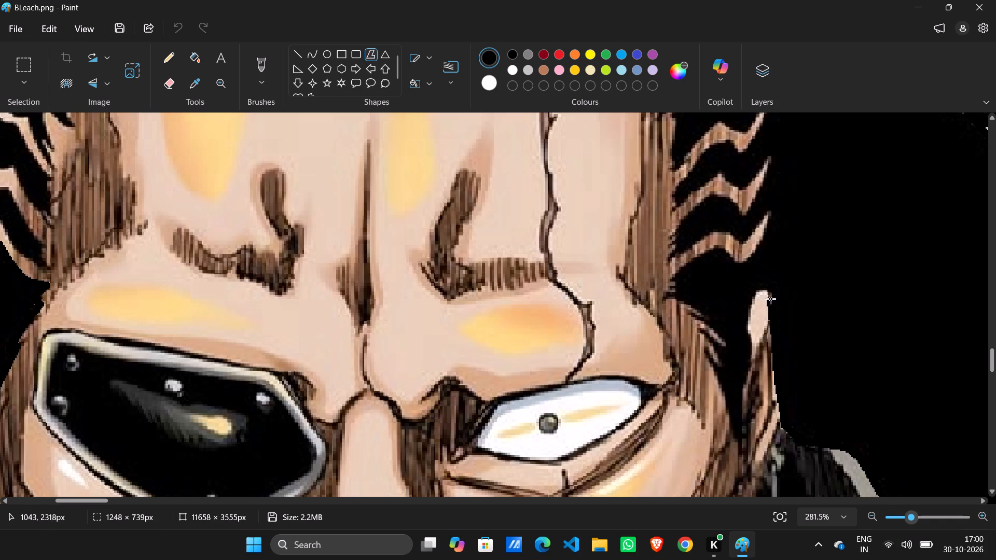
{"action": "left_click", "coordinate": [765, 288]}
{"action": "left_click", "coordinate": [753, 299]}
{"action": "left_click", "coordinate": [747, 329]}
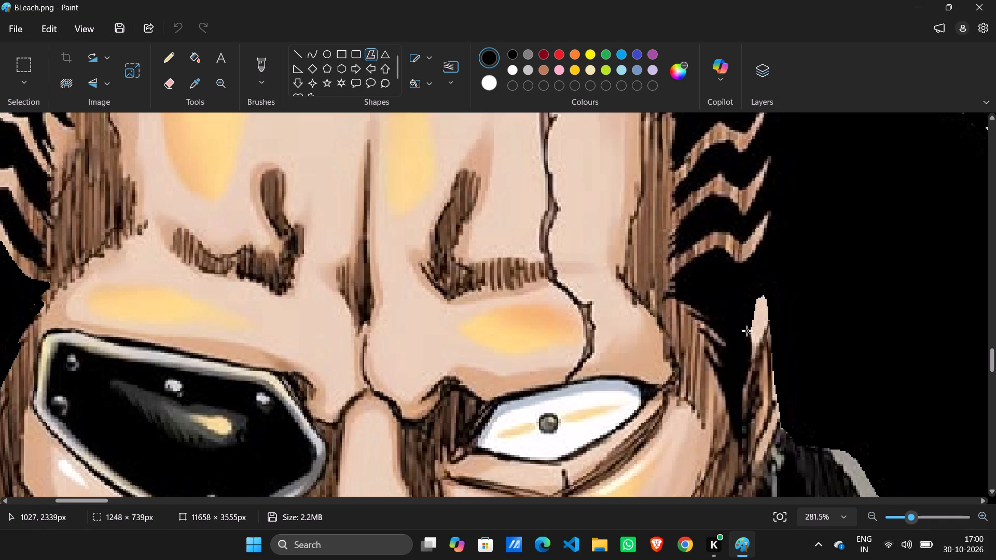
{"action": "left_click", "coordinate": [751, 347]}
{"action": "left_click", "coordinate": [749, 367]}
{"action": "left_click", "coordinate": [744, 394]}
{"action": "left_click", "coordinate": [741, 431]}
Trace the jagged sideburn edge from beside the ear up to the temple, following its small tufts.
{"action": "left_click", "coordinate": [728, 401]}
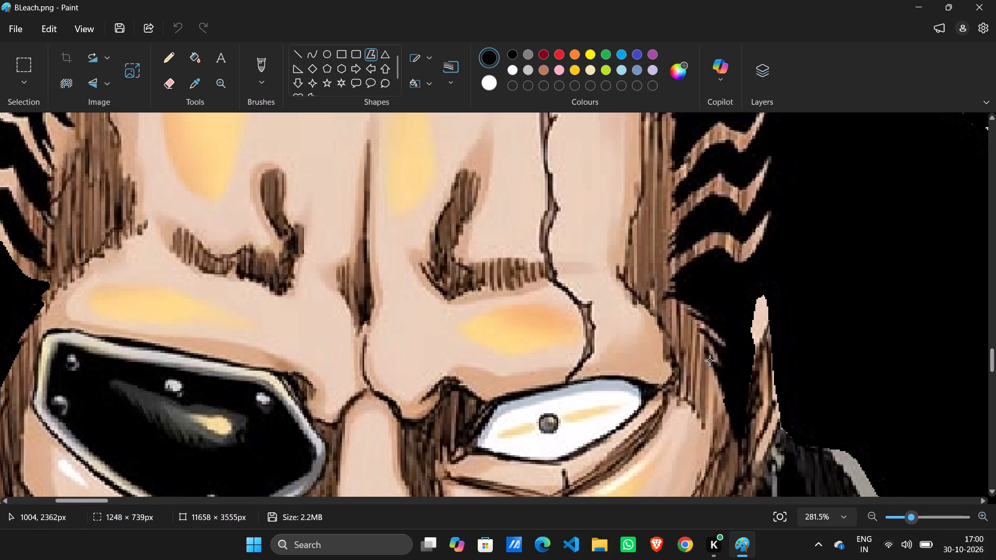
{"action": "left_click", "coordinate": [709, 359]}
{"action": "left_click", "coordinate": [722, 365]}
{"action": "left_click", "coordinate": [719, 346]}
{"action": "left_click", "coordinate": [729, 344]}
{"action": "left_click", "coordinate": [700, 306]}
{"action": "left_click", "coordinate": [673, 296]}
Trace the underside of the lowest wavy strand at the right-hand temple and return to its base.
{"action": "left_click", "coordinate": [680, 273]}
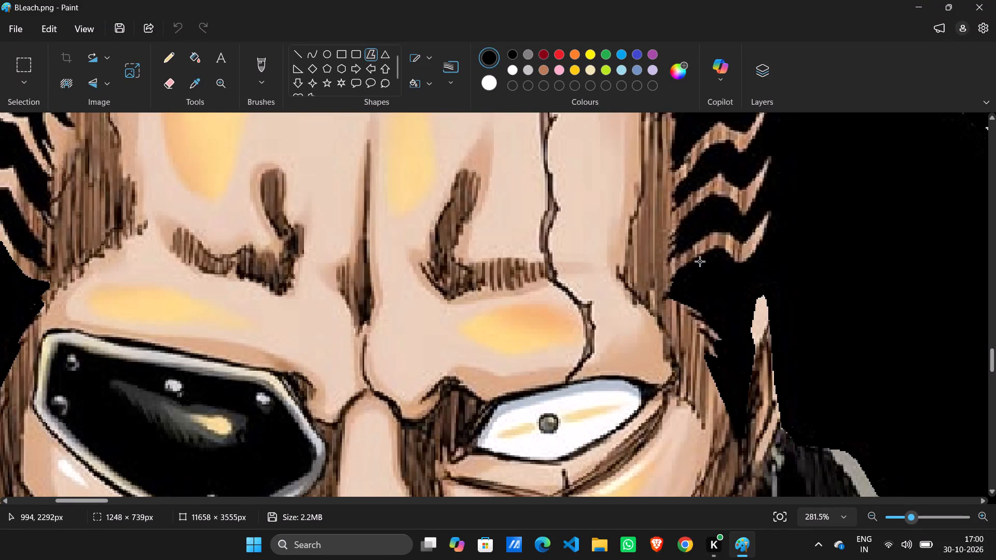
{"action": "left_click", "coordinate": [702, 258]}
{"action": "left_click", "coordinate": [720, 250]}
{"action": "left_click", "coordinate": [740, 260]}
{"action": "left_click", "coordinate": [719, 247]}
{"action": "left_click", "coordinate": [688, 266]}
{"action": "left_click", "coordinate": [679, 274]}
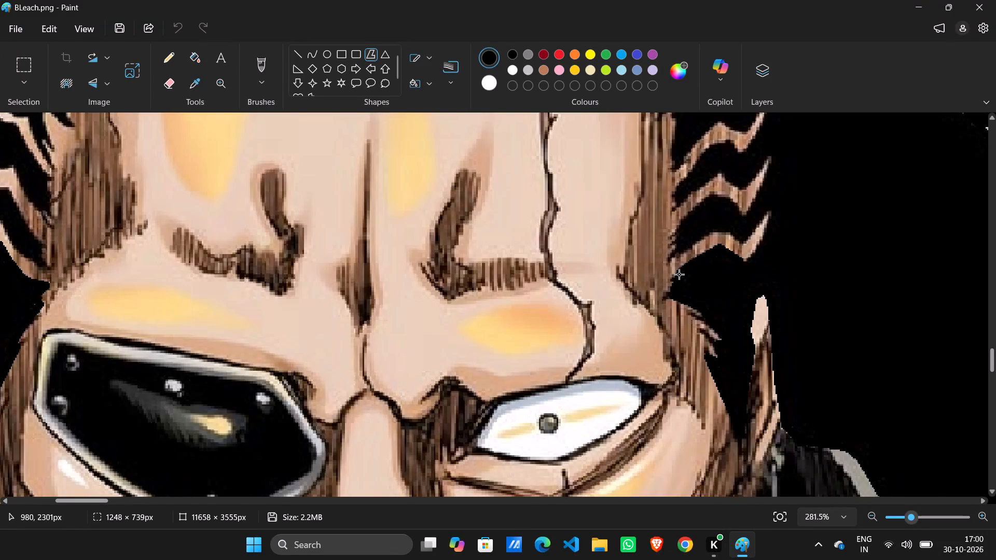
Run the outline straight across the brow to the opposite temple and finish the hair polygon below the wavy strands there.
{"action": "scroll", "coordinate": [679, 274], "scroll_direction": "down", "scroll_amount": 1}
{"action": "scroll", "coordinate": [679, 274], "scroll_direction": "down", "scroll_amount": 8, "text": "ctrl"}
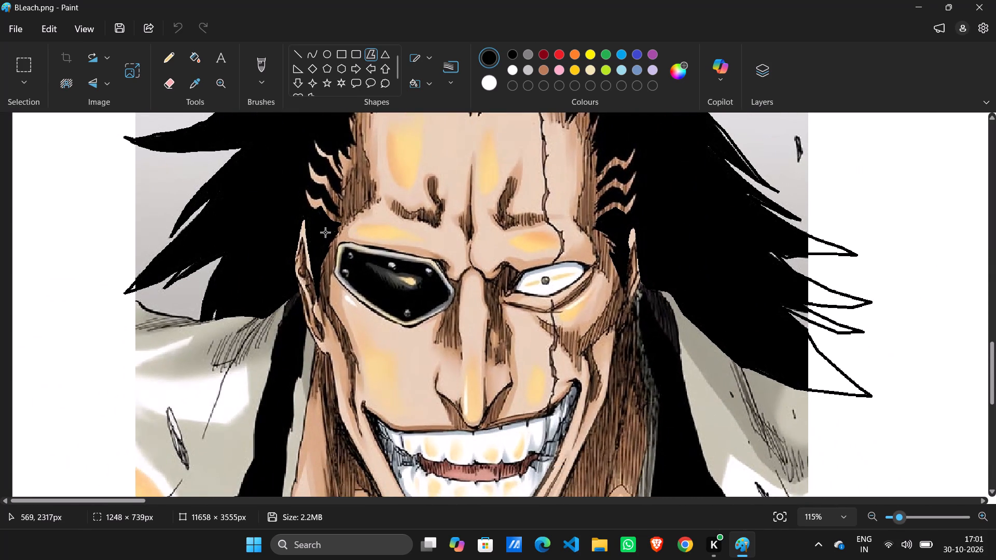
{"action": "scroll", "coordinate": [325, 233], "scroll_direction": "up", "scroll_amount": 4, "text": "ctrl"}
{"action": "left_click", "coordinate": [406, 251]}
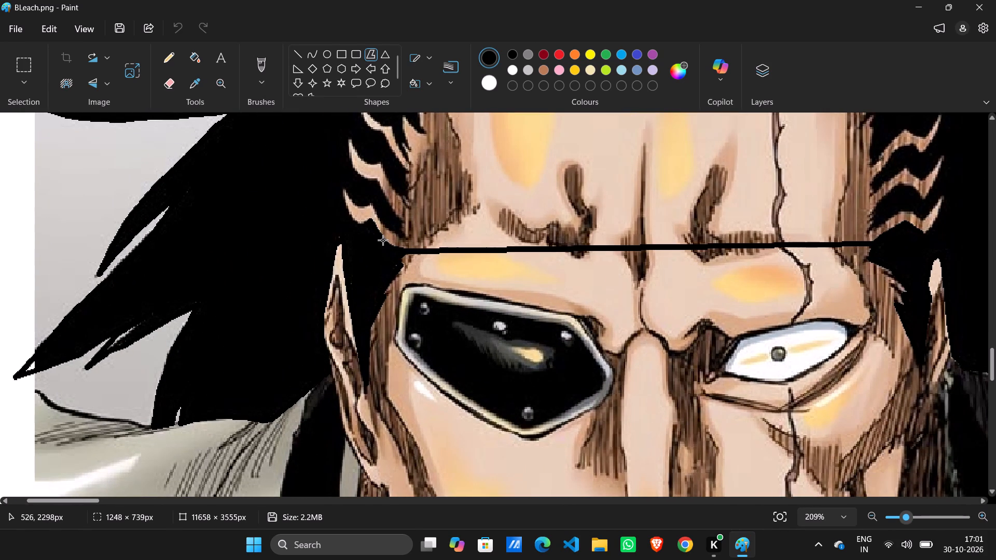
{"action": "left_click", "coordinate": [383, 240]}
{"action": "left_click", "coordinate": [373, 221]}
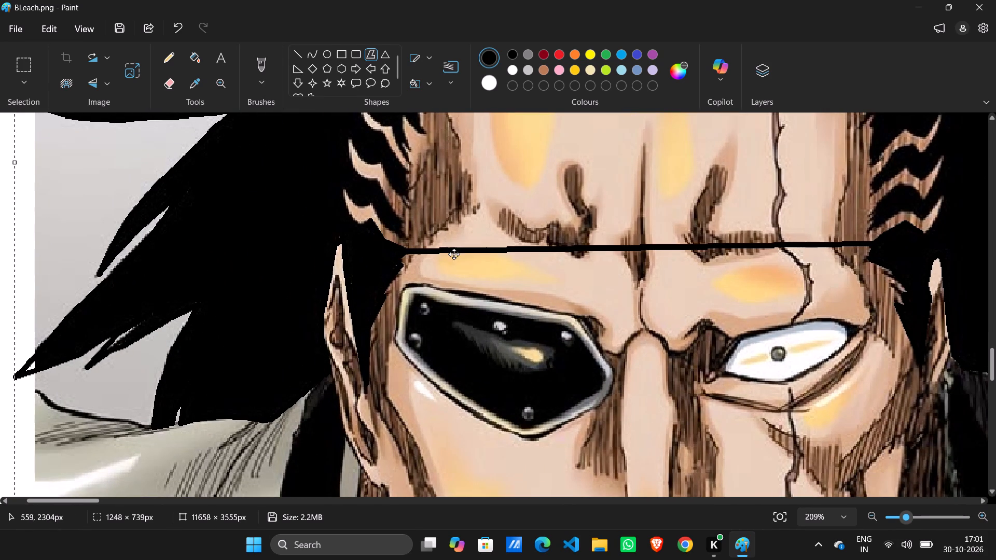
Move the finished hair outline off the reference picture and place it over the drawn eyepatch face.
{"action": "scroll", "coordinate": [472, 258], "scroll_direction": "down", "scroll_amount": 13, "text": "ctrl"}
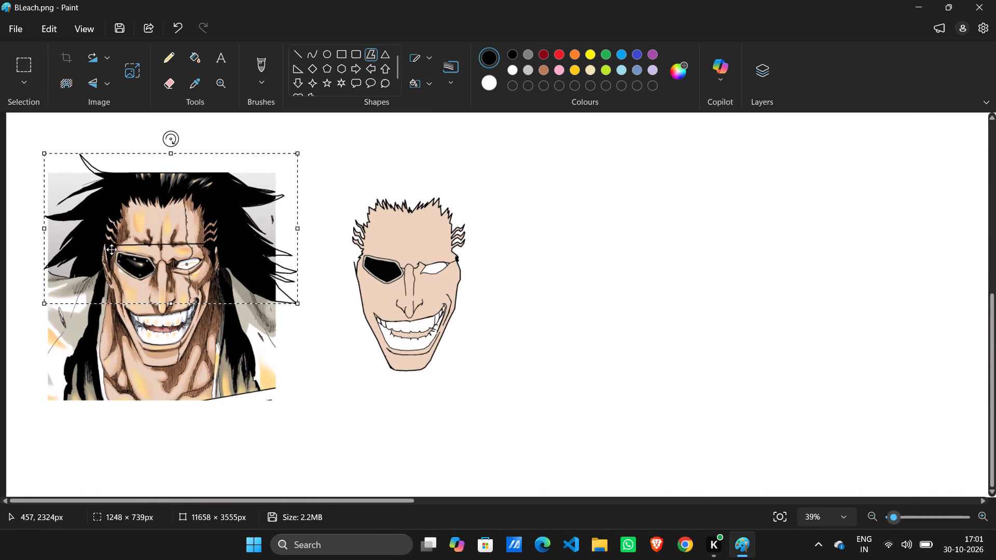
{"action": "left_click_drag", "start_coordinate": [113, 250], "coordinate": [351, 265]}
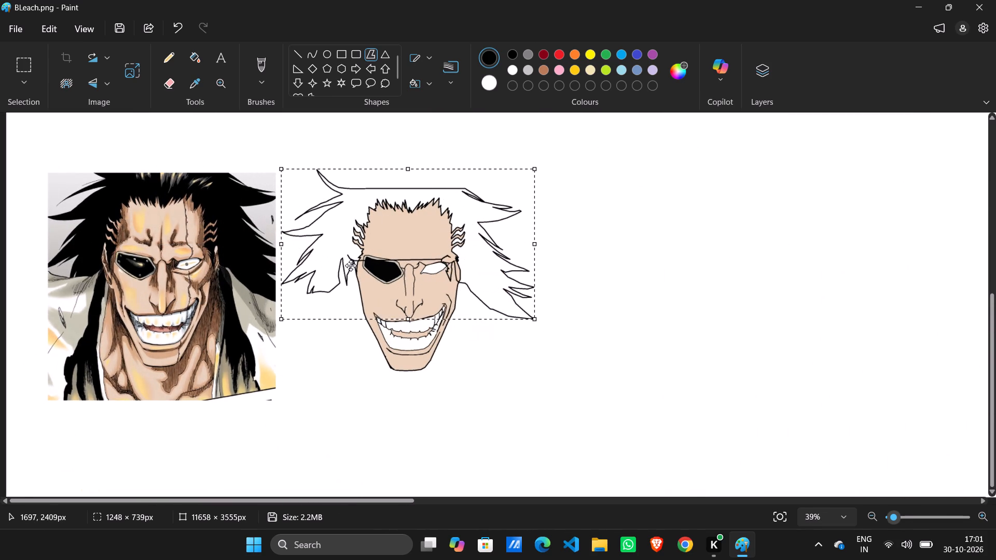
{"action": "left_click_drag", "start_coordinate": [351, 265], "coordinate": [359, 268]}
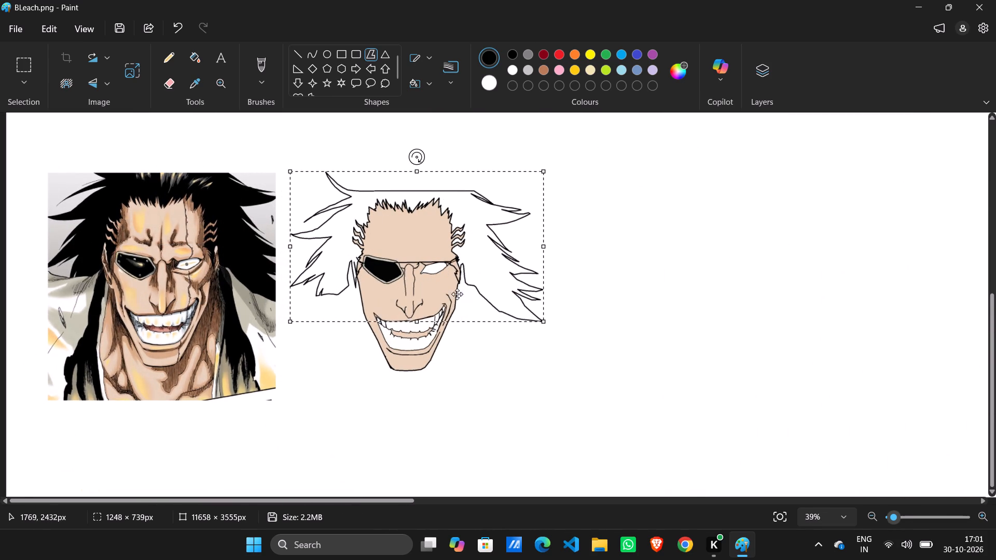
Fine-tune the hair outline's position so its brow line and temple edges meet the sides of the drawn face above the eyepatch.
{"action": "scroll", "coordinate": [612, 333], "scroll_direction": "up", "scroll_amount": 6, "text": "ctrl"}
{"action": "scroll", "coordinate": [236, 307], "scroll_direction": "down", "scroll_amount": 5, "text": "ctrl"}
{"action": "scroll", "coordinate": [158, 304], "scroll_direction": "down", "scroll_amount": 3, "text": "ctrl"}
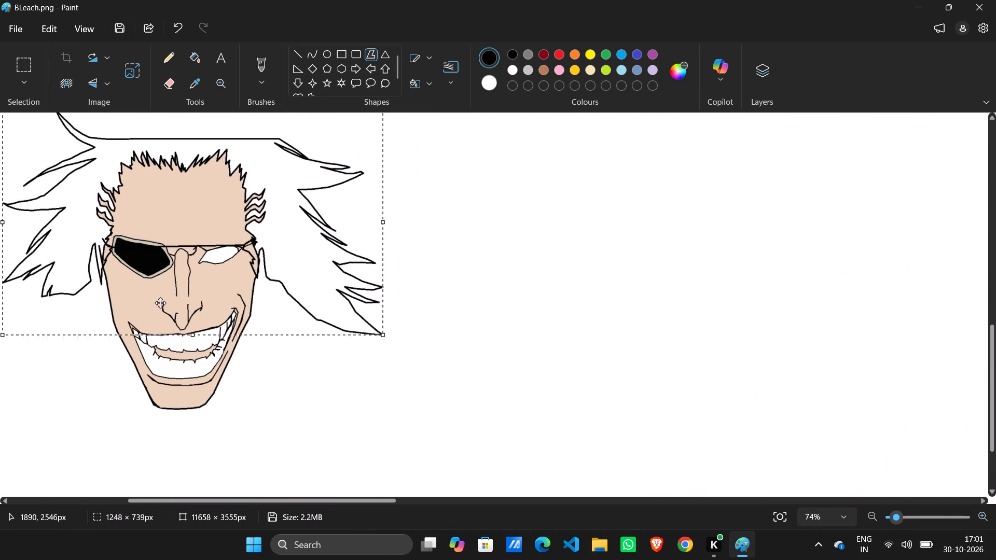
{"action": "scroll", "coordinate": [126, 272], "scroll_direction": "up", "scroll_amount": 3, "text": "ctrl"}
{"action": "scroll", "coordinate": [185, 314], "scroll_direction": "up", "scroll_amount": 4, "text": "ctrl"}
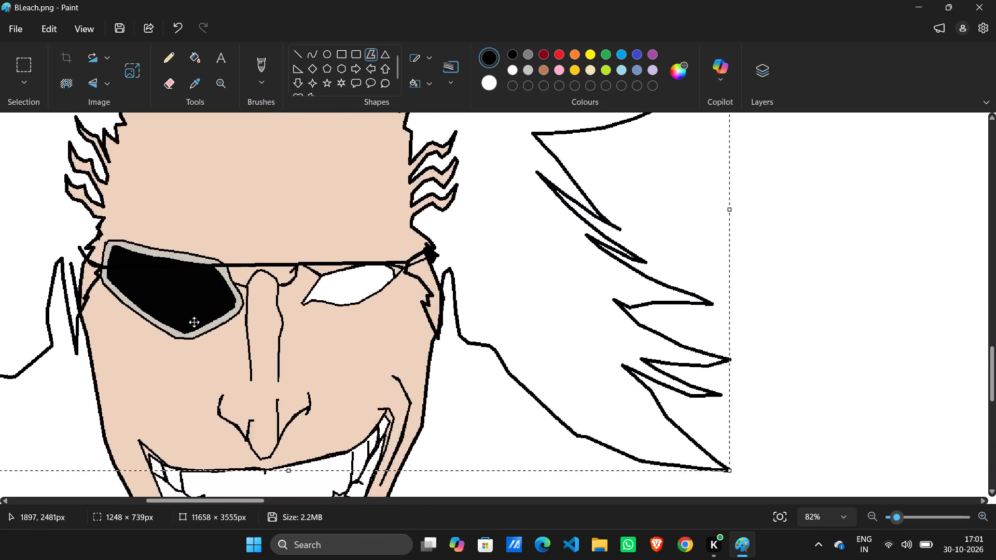
{"action": "scroll", "coordinate": [194, 322], "scroll_direction": "up", "scroll_amount": 1, "text": "ctrl"}
{"action": "scroll", "coordinate": [141, 320], "scroll_direction": "down", "scroll_amount": 4, "text": "ctrl"}
{"action": "left_click_drag", "start_coordinate": [141, 319], "coordinate": [144, 286]}
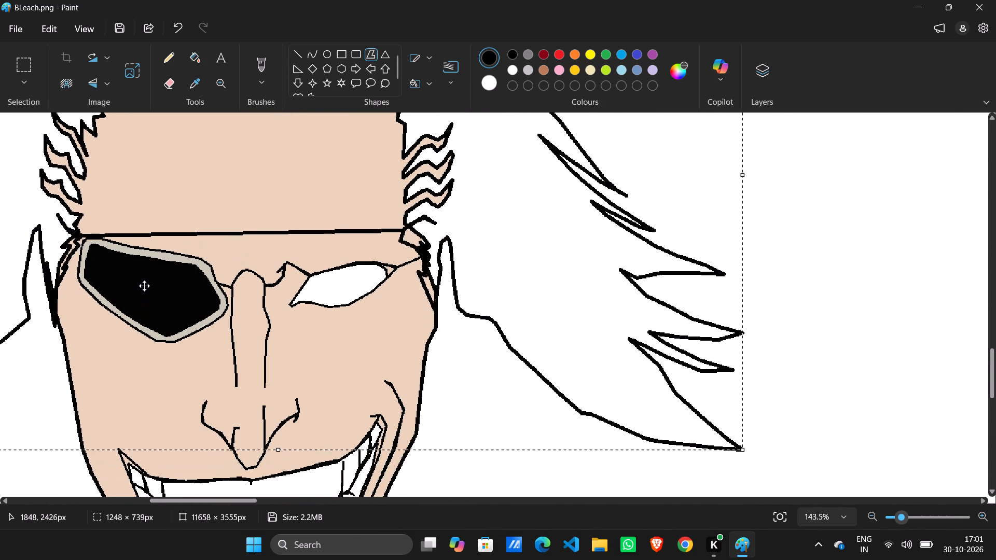
{"action": "left_click_drag", "start_coordinate": [144, 286], "coordinate": [144, 268]}
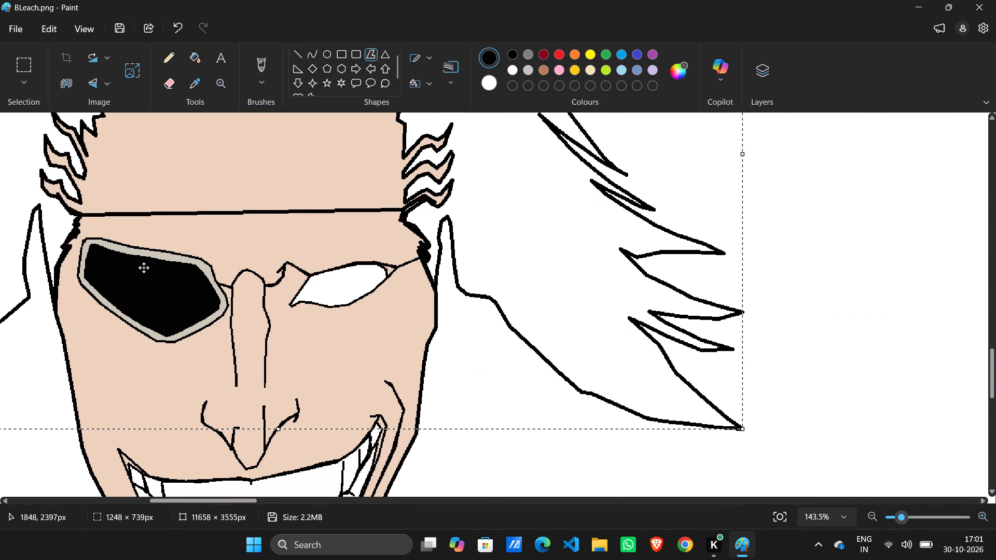
{"action": "left_click_drag", "start_coordinate": [144, 268], "coordinate": [145, 271]}
Examine the placed hair outline against the face and the reference picture, both as a whole and close up.
{"action": "scroll", "coordinate": [145, 271], "scroll_direction": "down", "scroll_amount": 11, "text": "ctrl"}
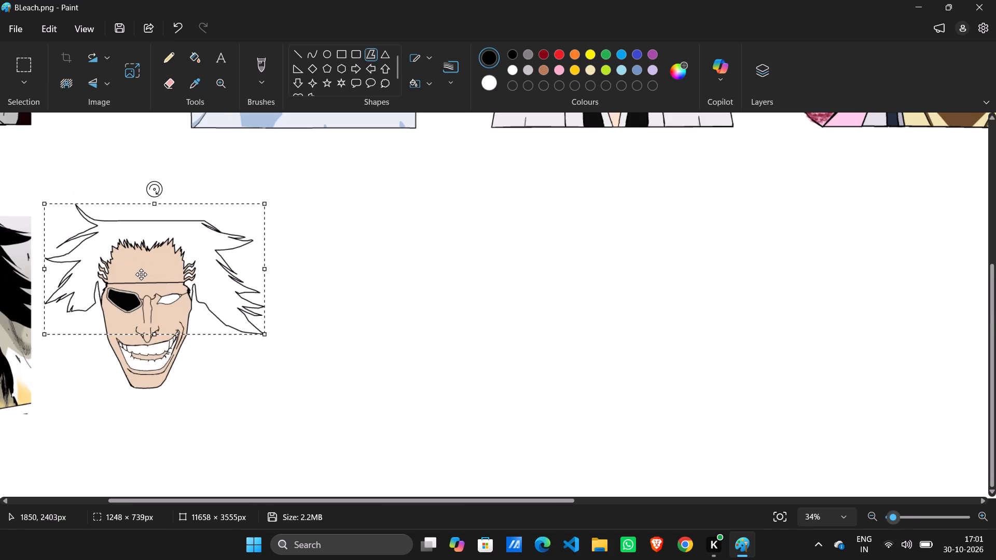
{"action": "scroll", "coordinate": [141, 274], "scroll_direction": "down", "scroll_amount": 2, "text": "ctrl"}
{"action": "left_click_drag", "start_coordinate": [305, 499], "coordinate": [198, 497]}
{"action": "scroll", "coordinate": [322, 381], "scroll_direction": "up", "scroll_amount": 2, "text": "ctrl"}
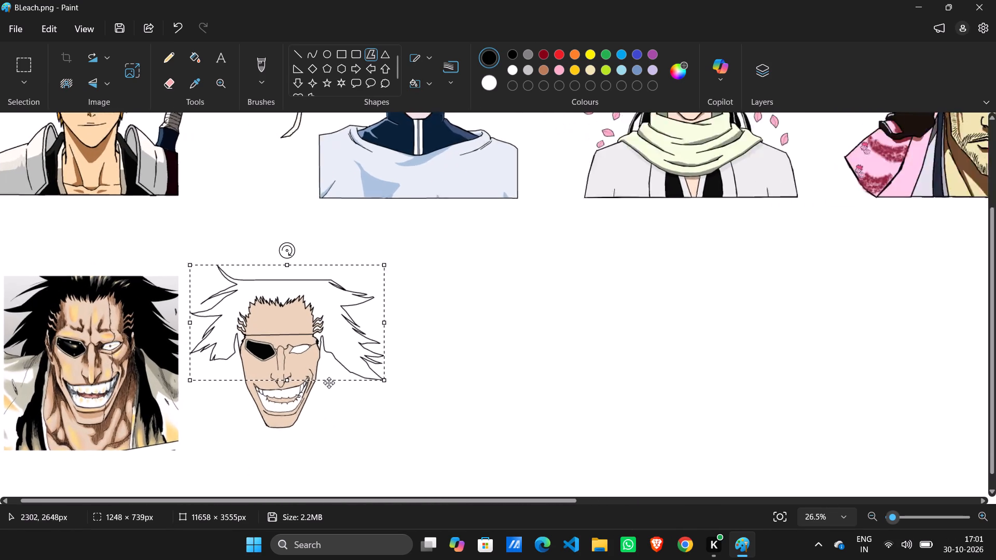
{"action": "scroll", "coordinate": [334, 377], "scroll_direction": "up", "scroll_amount": 1, "text": "ctrl"}
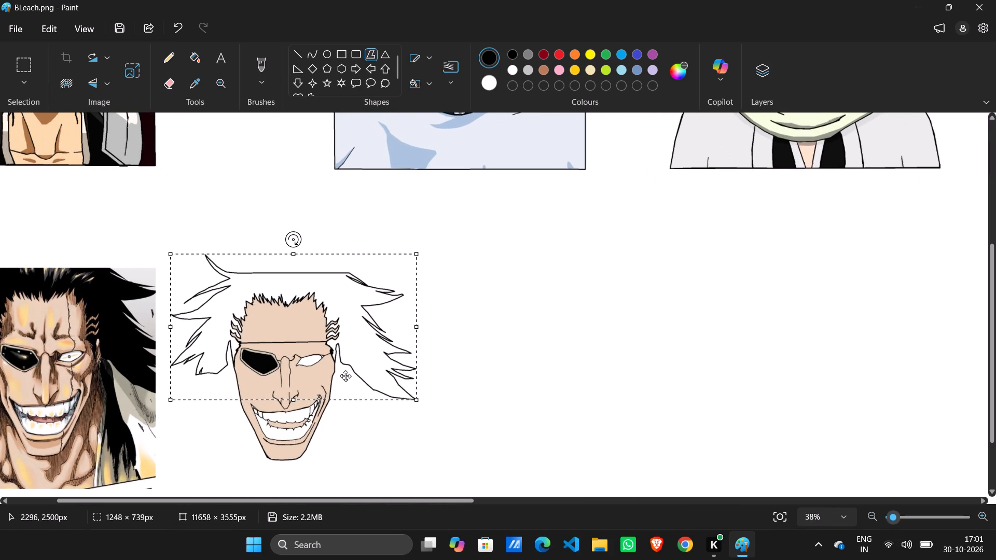
{"action": "scroll", "coordinate": [348, 374], "scroll_direction": "up", "scroll_amount": 4, "text": "ctrl"}
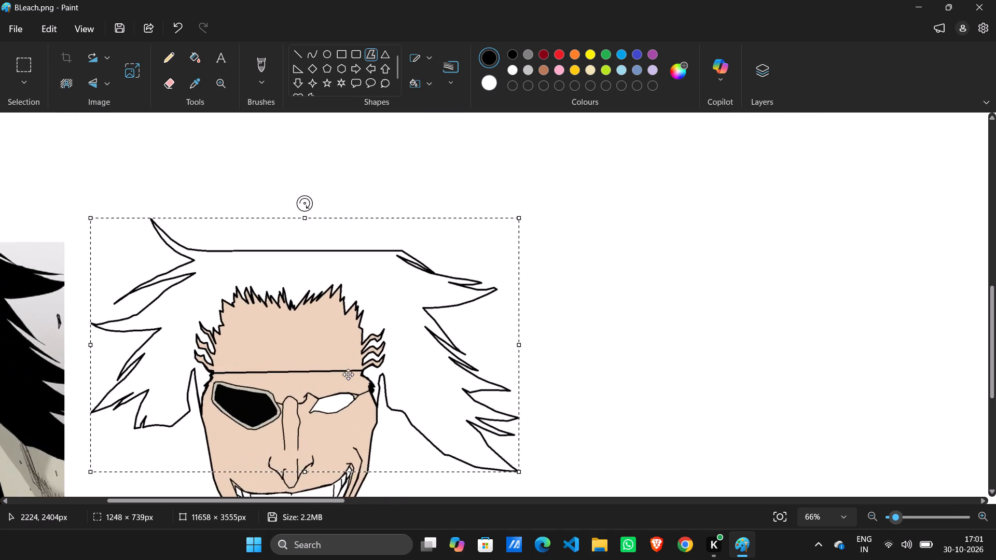
{"action": "scroll", "coordinate": [348, 374], "scroll_direction": "down", "scroll_amount": 1}
{"action": "scroll", "coordinate": [327, 377], "scroll_direction": "down", "scroll_amount": 5, "text": "ctrl"}
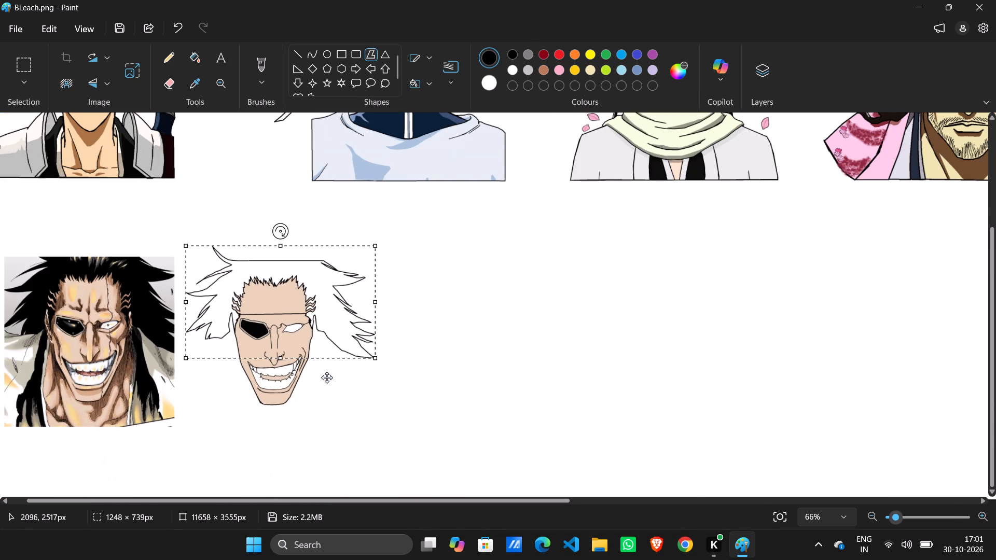
{"action": "scroll", "coordinate": [327, 377], "scroll_direction": "up", "scroll_amount": 9, "text": "ctrl"}
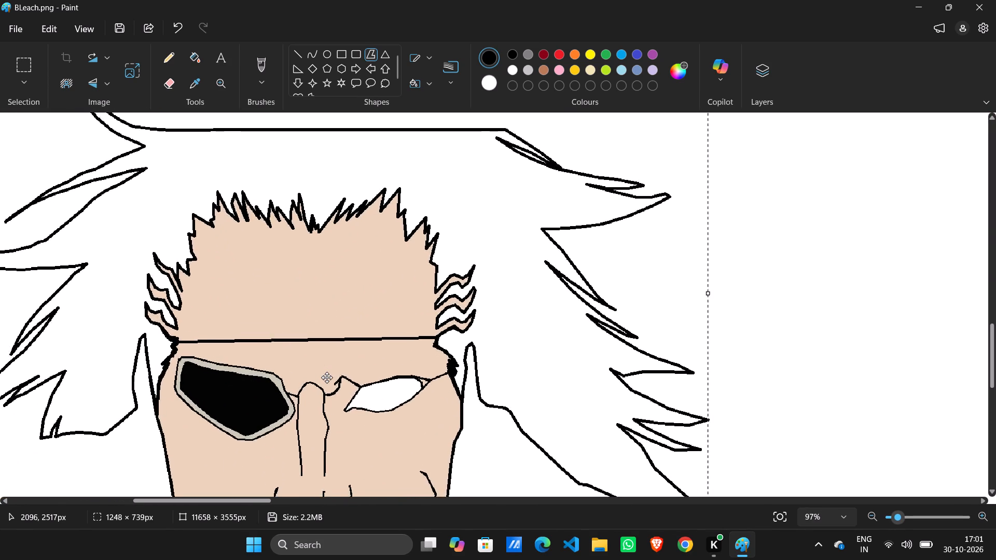
Erase the black outline segment running straight across the forehead above the eyepatch, from one temple to the other.
{"action": "scroll", "coordinate": [327, 377], "scroll_direction": "down", "scroll_amount": 1}
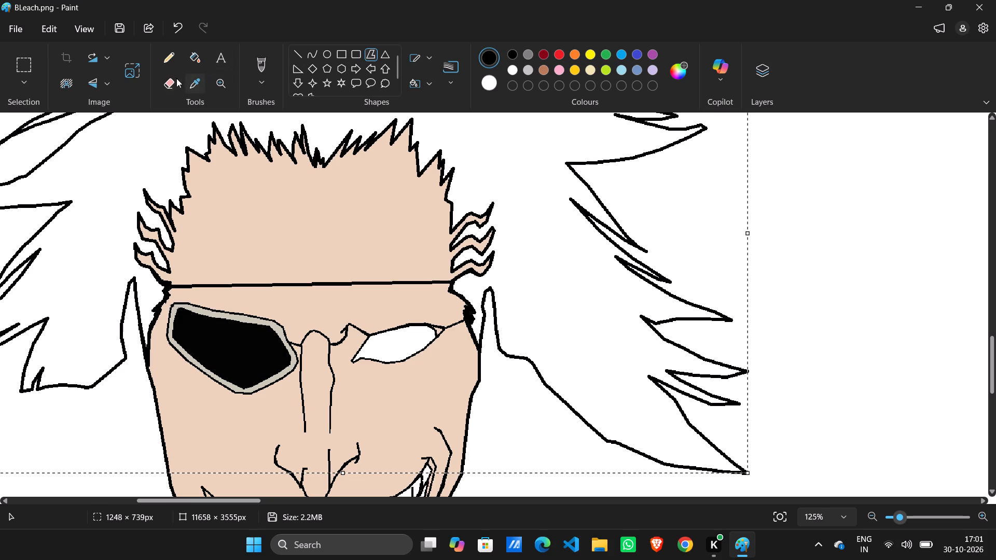
{"action": "left_click", "coordinate": [171, 81]}
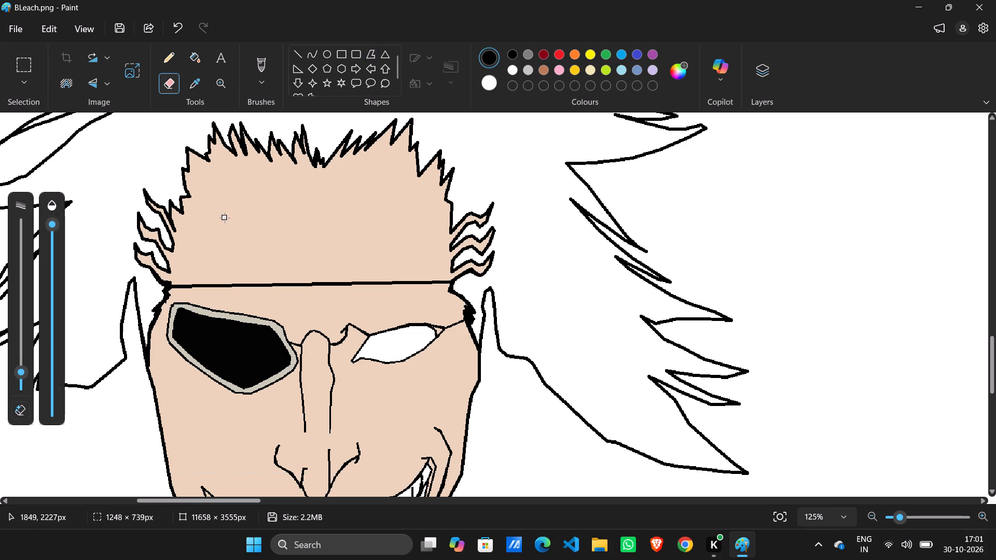
{"action": "scroll", "coordinate": [316, 269], "scroll_direction": "up", "scroll_amount": 3, "text": "ctrl"}
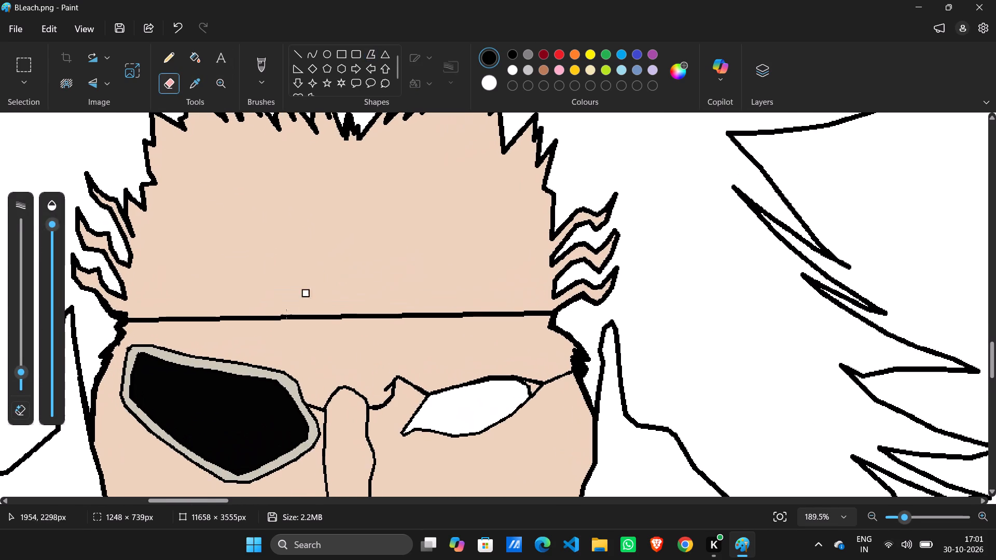
{"action": "left_click_drag", "start_coordinate": [132, 322], "coordinate": [145, 321]}
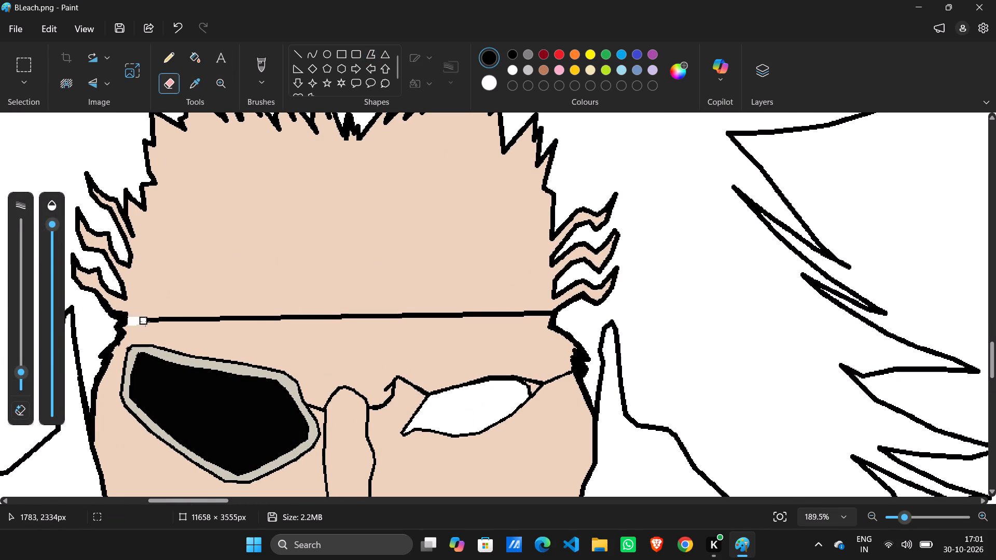
{"action": "left_click_drag", "start_coordinate": [145, 321], "coordinate": [217, 320]}
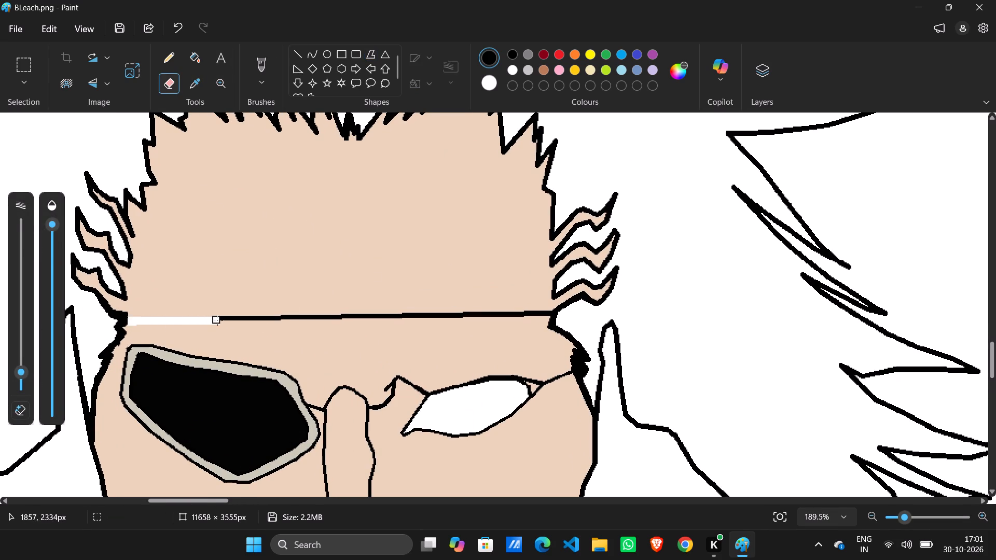
{"action": "left_click_drag", "start_coordinate": [217, 320], "coordinate": [275, 320]}
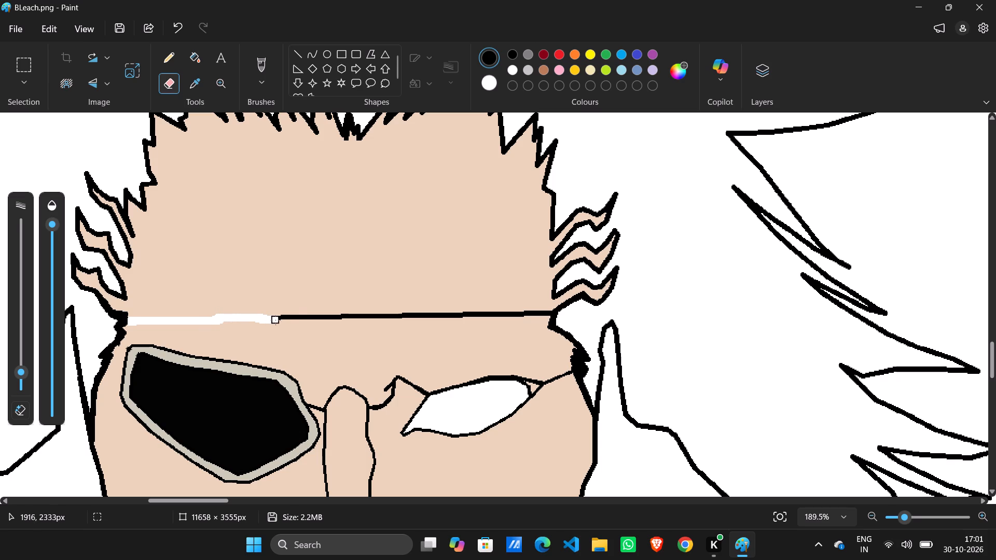
{"action": "left_click_drag", "start_coordinate": [275, 320], "coordinate": [341, 319]}
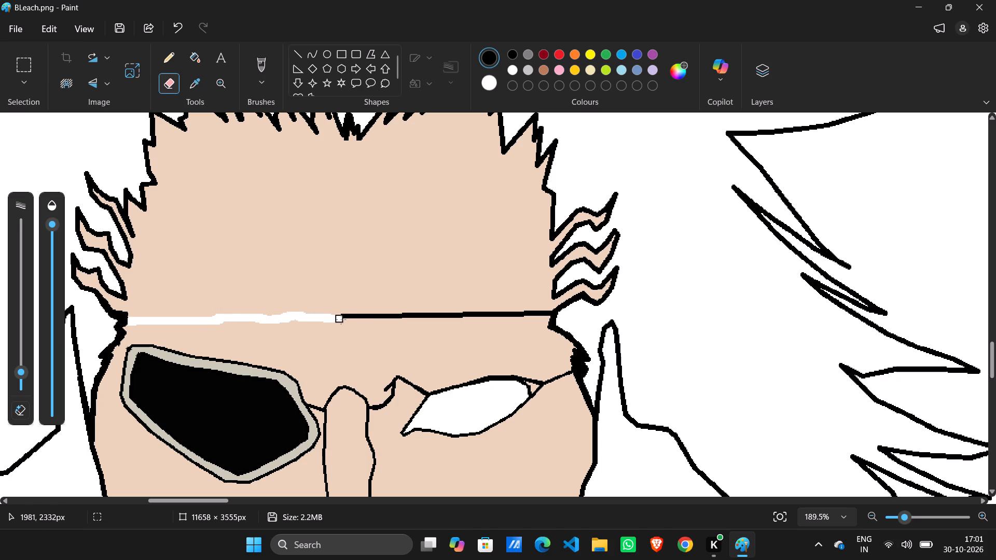
{"action": "left_click_drag", "start_coordinate": [341, 319], "coordinate": [372, 317]}
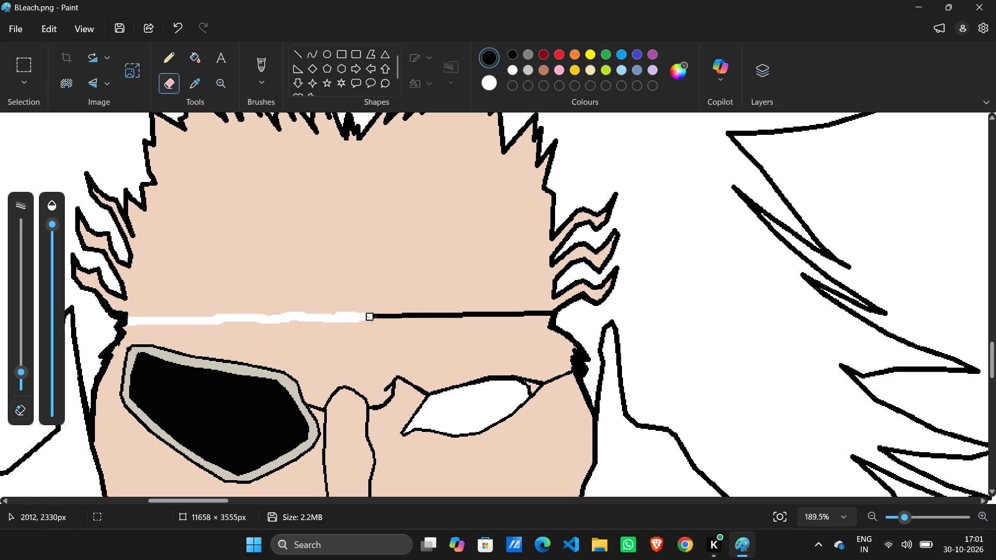
{"action": "left_click_drag", "start_coordinate": [372, 317], "coordinate": [471, 317]}
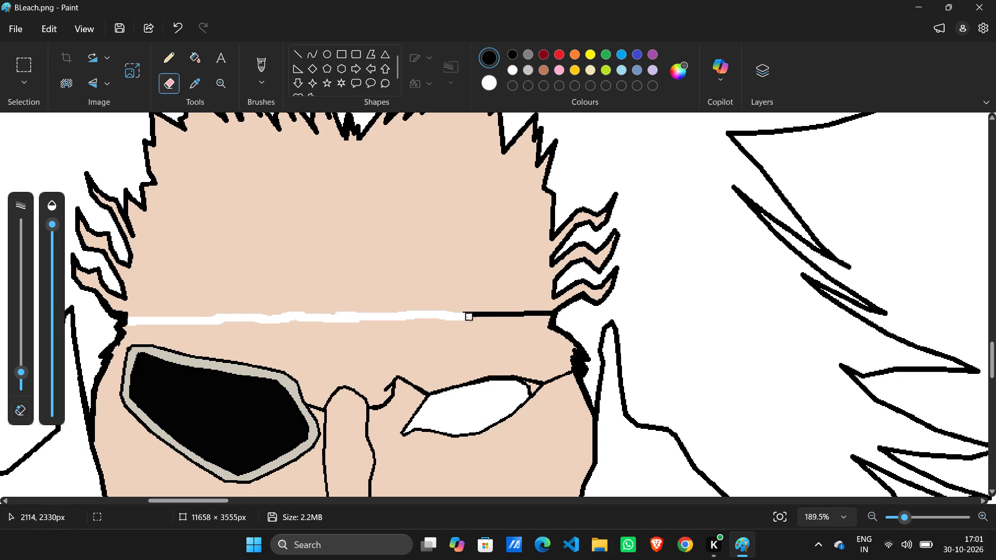
{"action": "left_click_drag", "start_coordinate": [471, 317], "coordinate": [498, 315]}
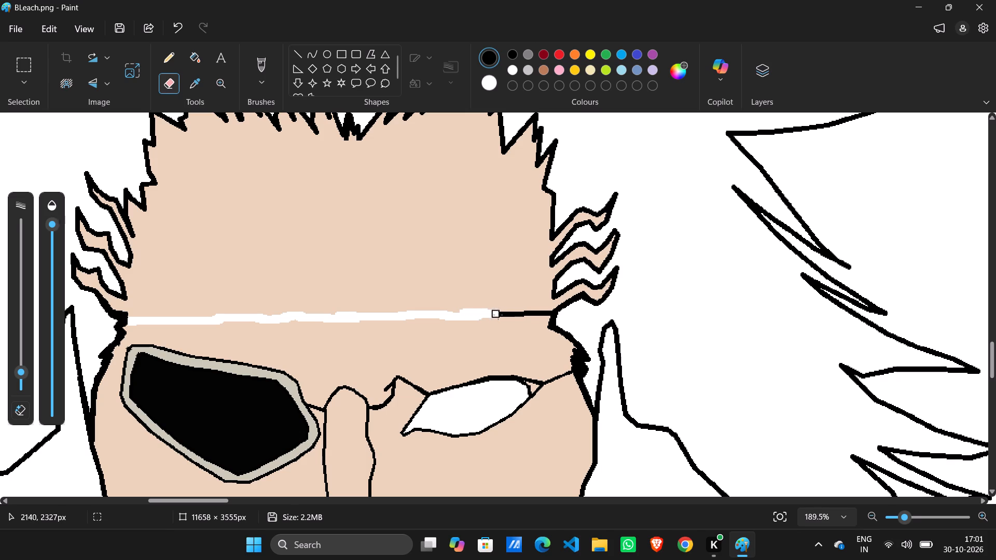
{"action": "left_click_drag", "start_coordinate": [498, 315], "coordinate": [525, 314]}
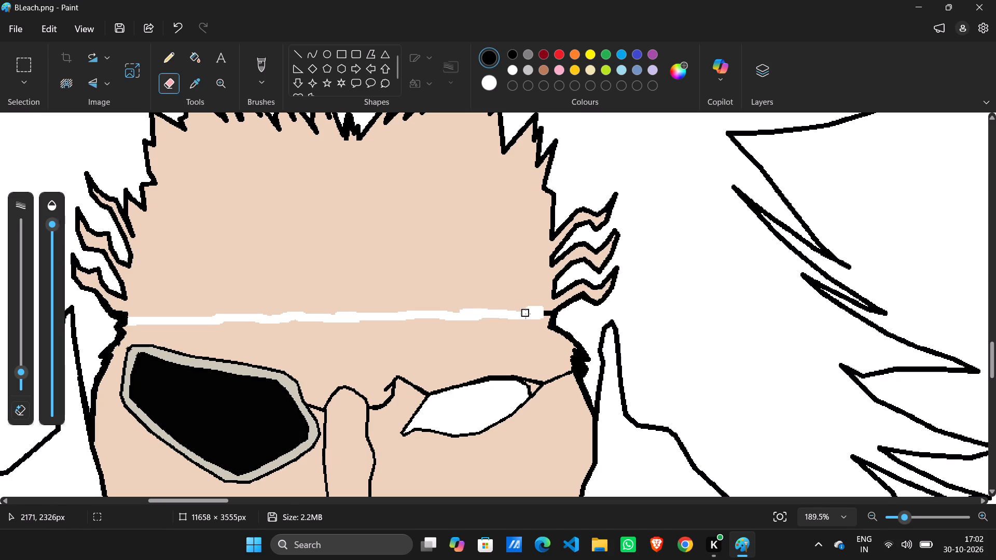
{"action": "left_click_drag", "start_coordinate": [525, 314], "coordinate": [547, 314]}
Sample the forehead's skin tone and fill the white erased strip across the brow with it.
{"action": "left_click", "coordinate": [195, 60]}
{"action": "left_click", "coordinate": [200, 82]}
{"action": "left_click", "coordinate": [231, 165]}
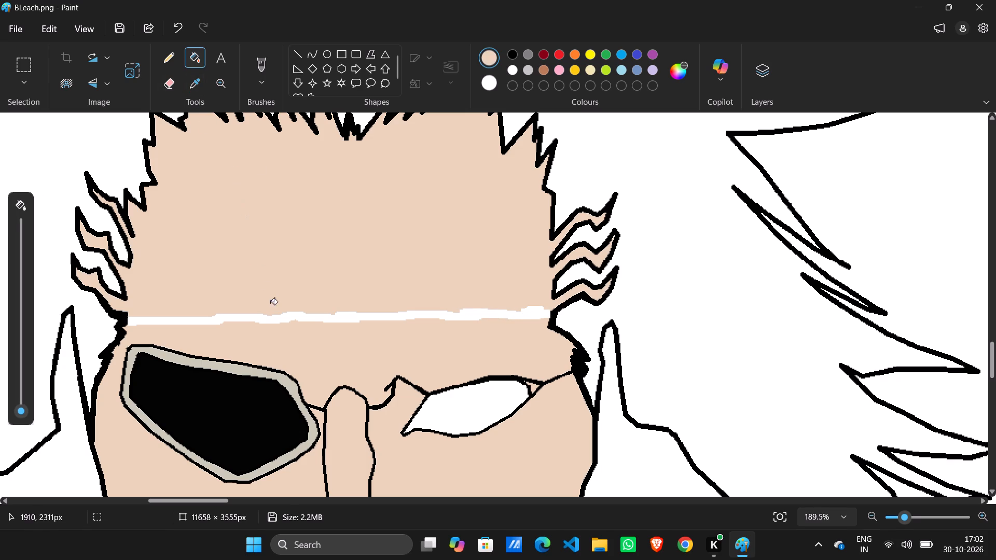
{"action": "left_click", "coordinate": [274, 316]}
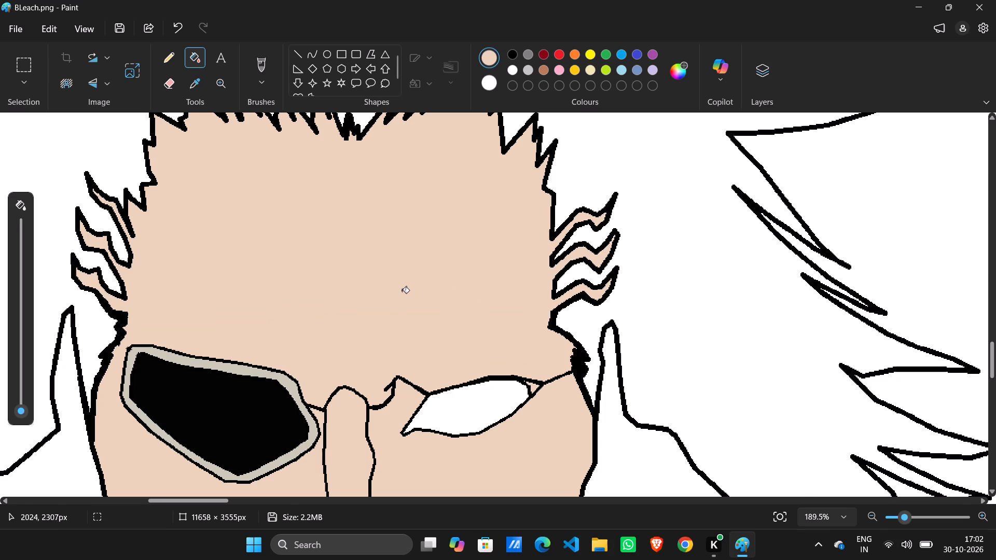
Examine the eyepatch character's face and hair outline, both up close and alongside the other portraits on the canvas.
{"action": "scroll", "coordinate": [407, 290], "scroll_direction": "down", "scroll_amount": 1}
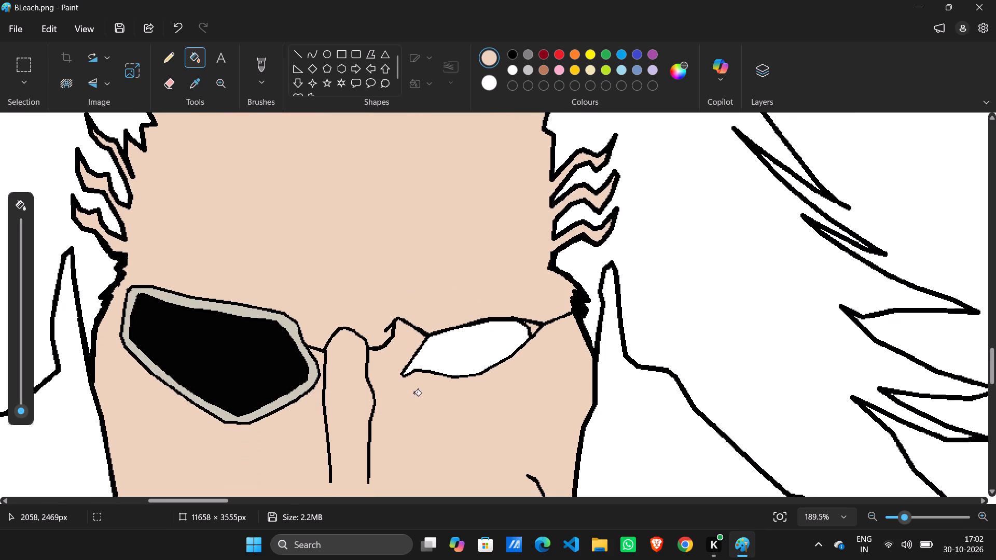
{"action": "scroll", "coordinate": [402, 344], "scroll_direction": "down", "scroll_amount": 11, "text": "ctrl"}
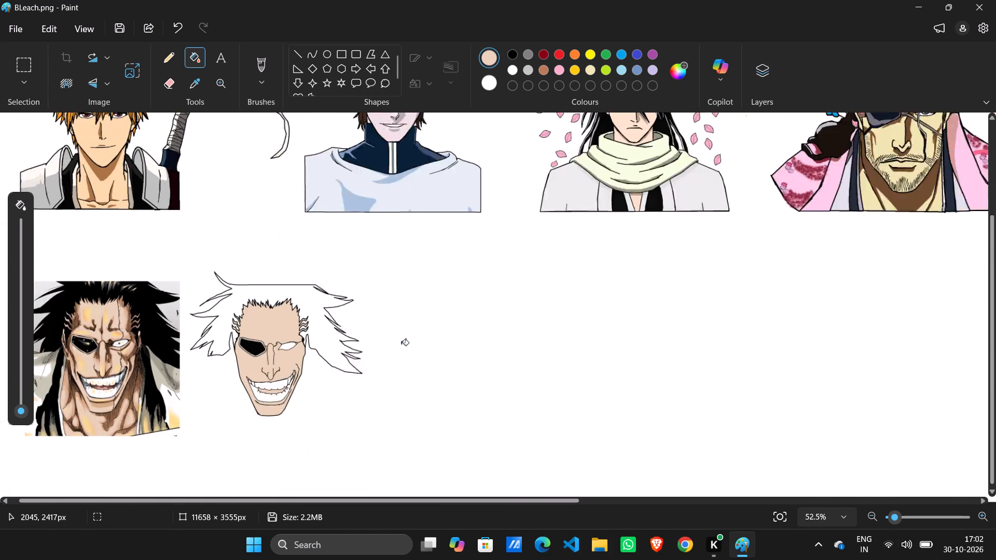
{"action": "scroll", "coordinate": [402, 344], "scroll_direction": "down", "scroll_amount": 3, "text": "ctrl"}
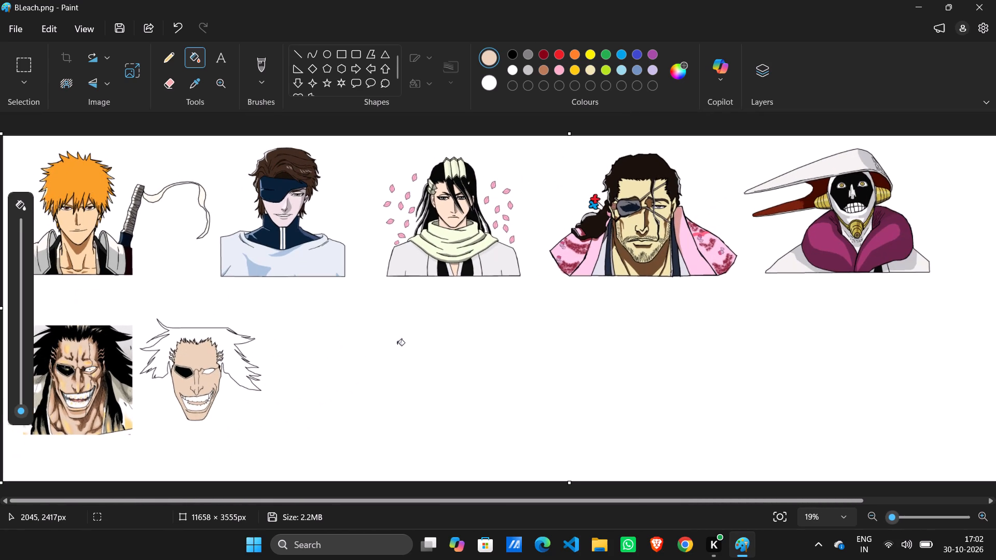
{"action": "scroll", "coordinate": [168, 367], "scroll_direction": "up", "scroll_amount": 4, "text": "ctrl"}
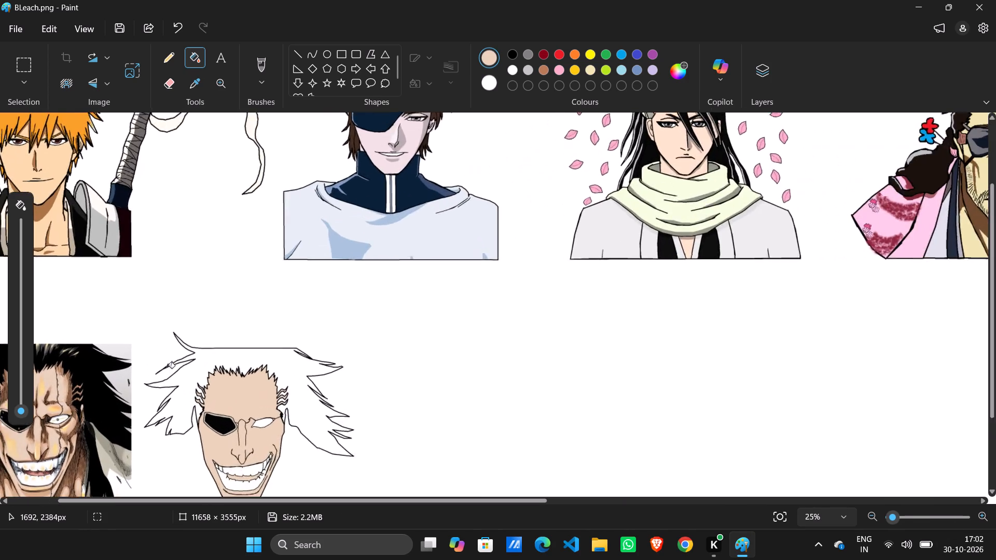
{"action": "scroll", "coordinate": [168, 367], "scroll_direction": "down", "scroll_amount": 3}
{"action": "scroll", "coordinate": [195, 354], "scroll_direction": "up", "scroll_amount": 3, "text": "ctrl"}
{"action": "scroll", "coordinate": [262, 357], "scroll_direction": "down", "scroll_amount": 9, "text": "ctrl"}
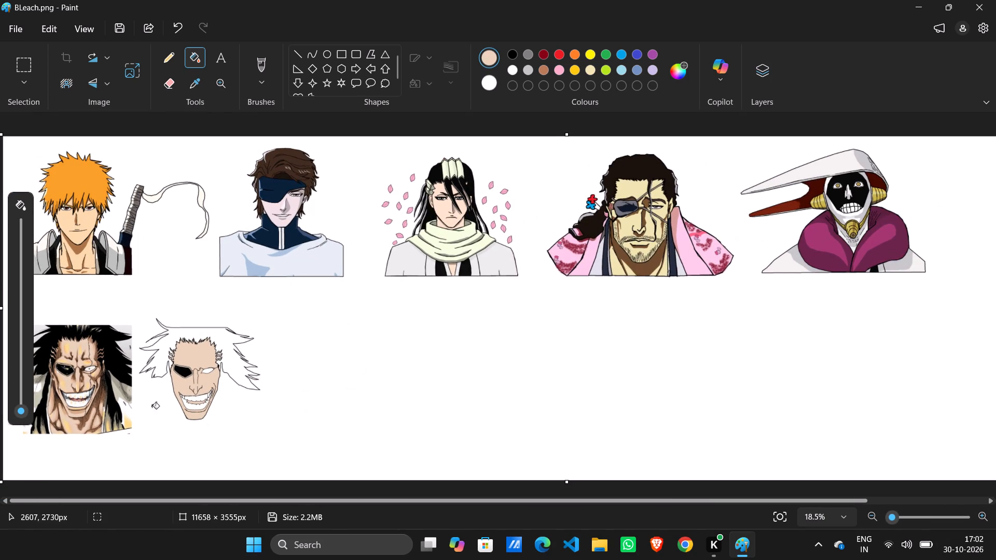
{"action": "scroll", "coordinate": [146, 407], "scroll_direction": "up", "scroll_amount": 4, "text": "ctrl"}
{"action": "scroll", "coordinate": [212, 401], "scroll_direction": "up", "scroll_amount": 2, "text": "ctrl"}
{"action": "scroll", "coordinate": [295, 399], "scroll_direction": "down", "scroll_amount": 5, "text": "ctrl"}
{"action": "scroll", "coordinate": [295, 399], "scroll_direction": "up", "scroll_amount": 3, "text": "ctrl"}
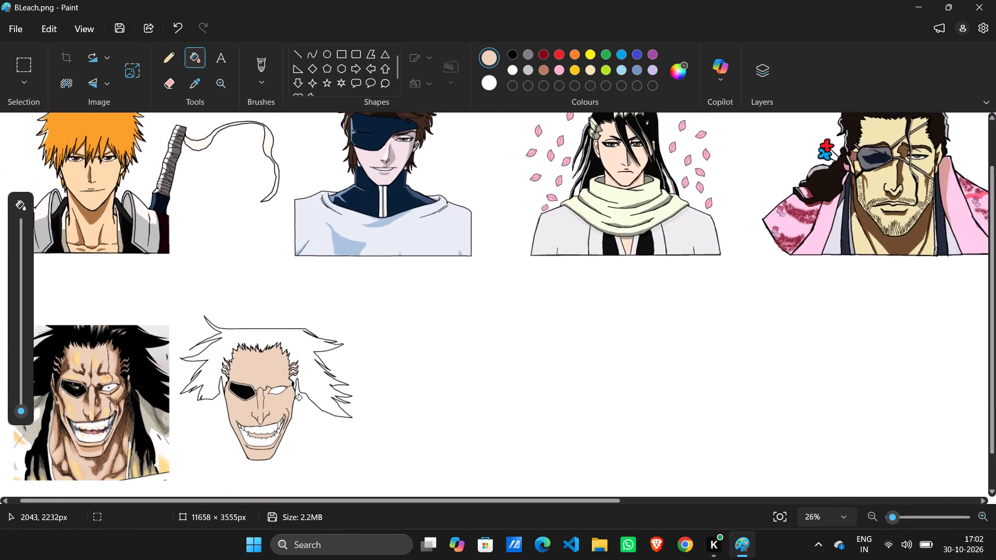
{"action": "scroll", "coordinate": [295, 399], "scroll_direction": "up", "scroll_amount": 3, "text": "ctrl"}
{"action": "scroll", "coordinate": [295, 399], "scroll_direction": "down", "scroll_amount": 2}
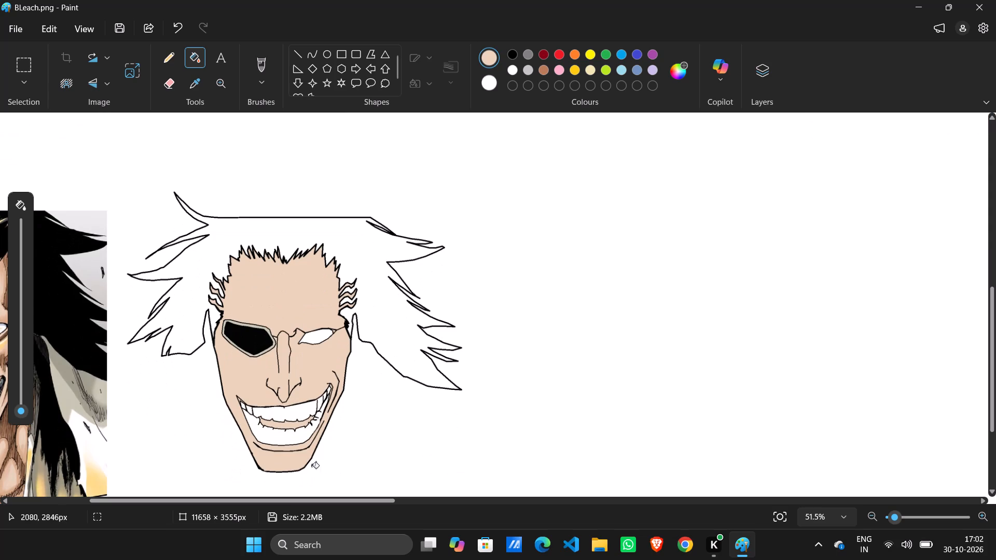
Draw a small black circle about 12 × 11 px inside the white of the uncovered eye, following the reference picture.
{"action": "left_click_drag", "start_coordinate": [311, 505], "coordinate": [284, 502]}
{"action": "left_click_drag", "start_coordinate": [282, 500], "coordinate": [224, 500]}
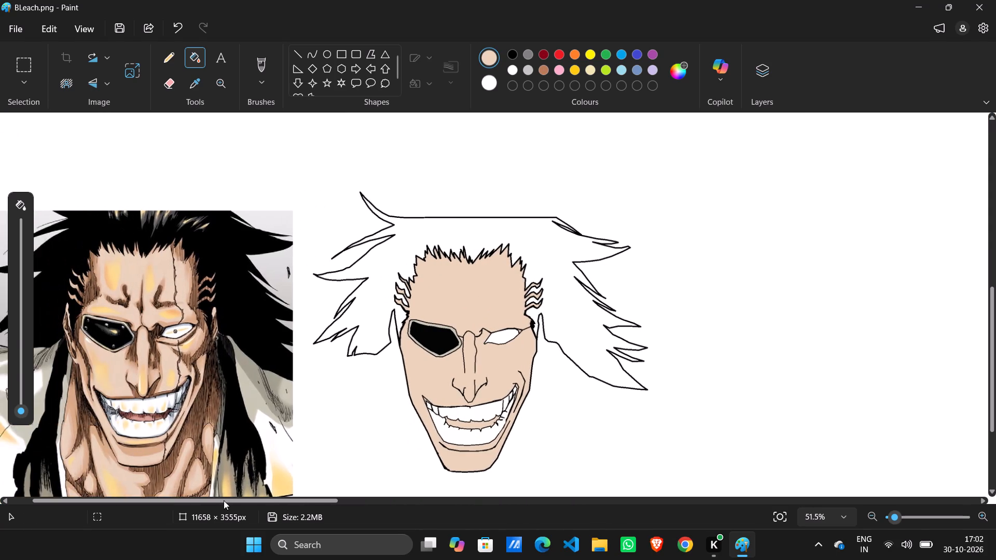
{"action": "left_click_drag", "start_coordinate": [224, 500], "coordinate": [210, 500]}
{"action": "scroll", "coordinate": [365, 375], "scroll_direction": "up", "scroll_amount": 2, "text": "ctrl"}
{"action": "scroll", "coordinate": [258, 372], "scroll_direction": "up", "scroll_amount": 2, "text": "ctrl"}
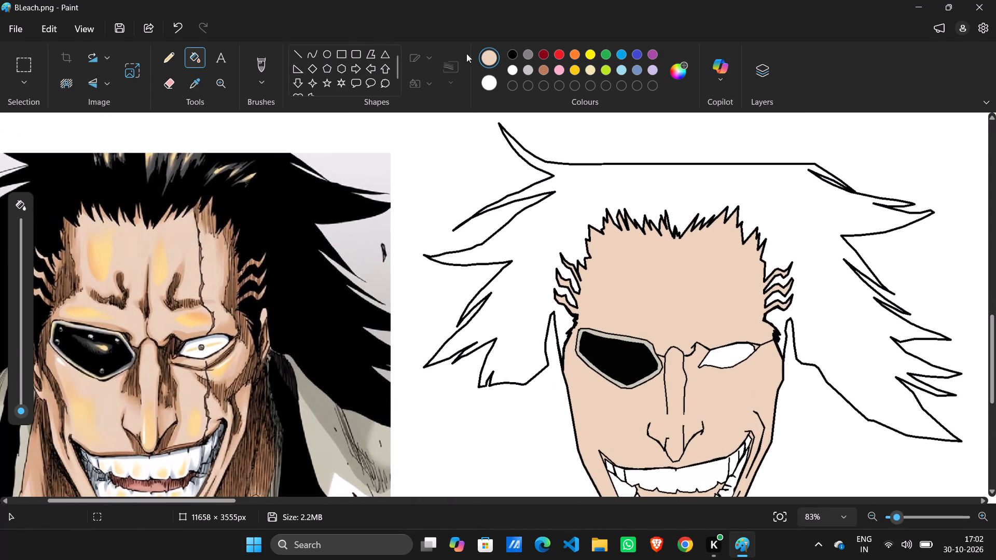
{"action": "left_click", "coordinate": [516, 55]}
{"action": "left_click", "coordinate": [325, 52]}
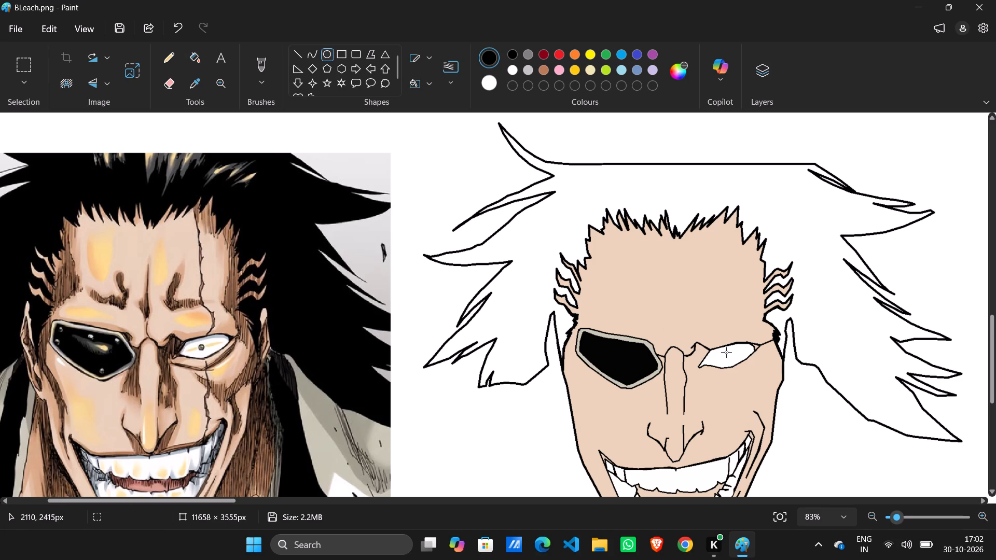
{"action": "left_click_drag", "start_coordinate": [726, 354], "coordinate": [728, 356]}
{"action": "left_click_drag", "start_coordinate": [728, 356], "coordinate": [731, 358]}
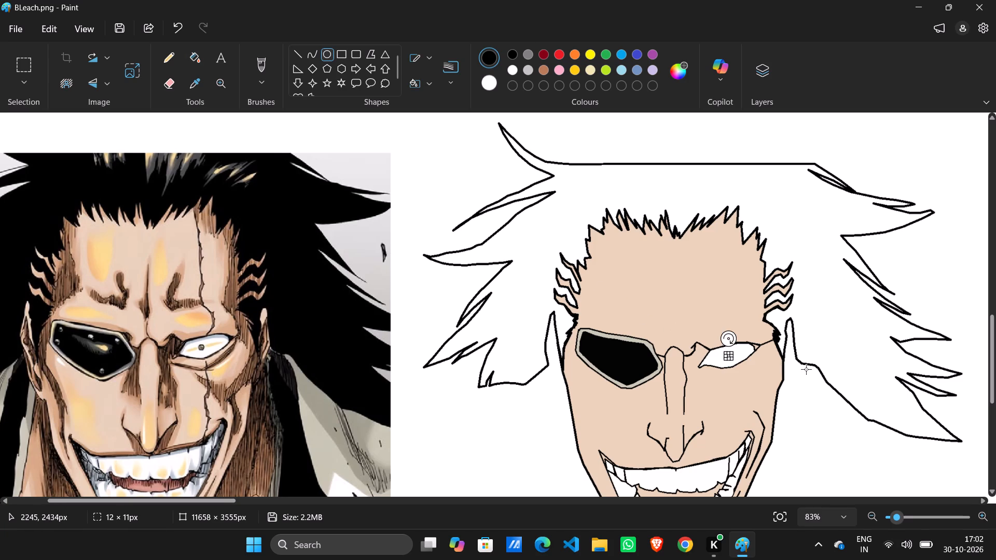
Shift the pupil circle slightly within the uncovered eye, shrink it to 8 × 8 px and finalize it.
{"action": "scroll", "coordinate": [821, 372], "scroll_direction": "up", "scroll_amount": 6}
{"action": "scroll", "coordinate": [859, 383], "scroll_direction": "down", "scroll_amount": 3}
{"action": "scroll", "coordinate": [910, 398], "scroll_direction": "up", "scroll_amount": 7, "text": "ctrl"}
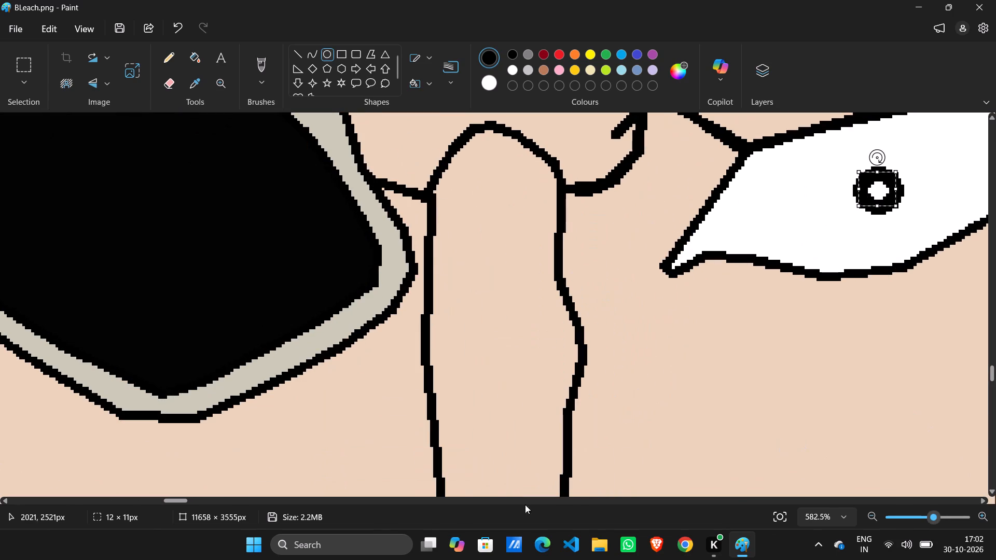
{"action": "left_click_drag", "start_coordinate": [177, 501], "coordinate": [198, 499]}
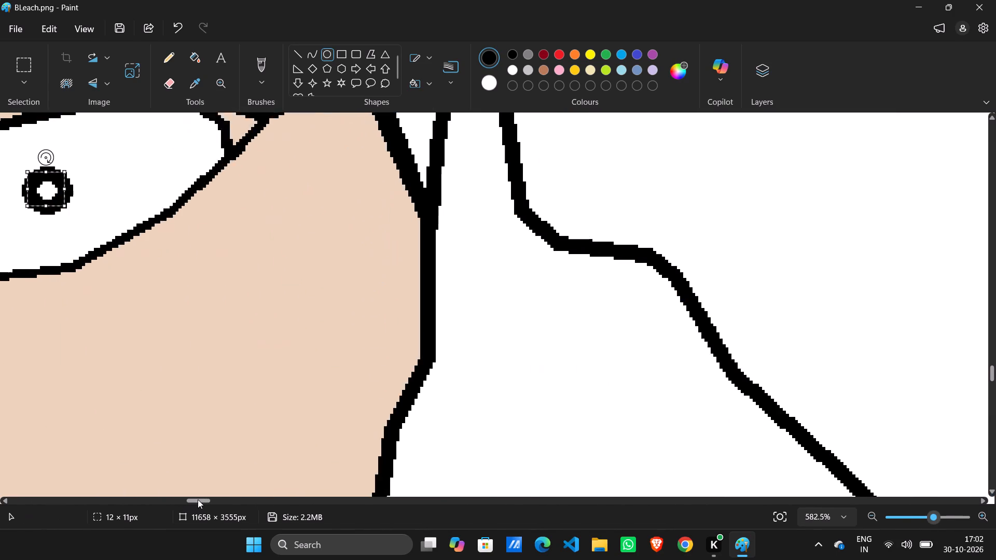
{"action": "left_click_drag", "start_coordinate": [198, 499], "coordinate": [196, 499]}
{"action": "scroll", "coordinate": [153, 344], "scroll_direction": "up", "scroll_amount": 2, "text": "ctrl"}
{"action": "scroll", "coordinate": [154, 343], "scroll_direction": "up", "scroll_amount": 3}
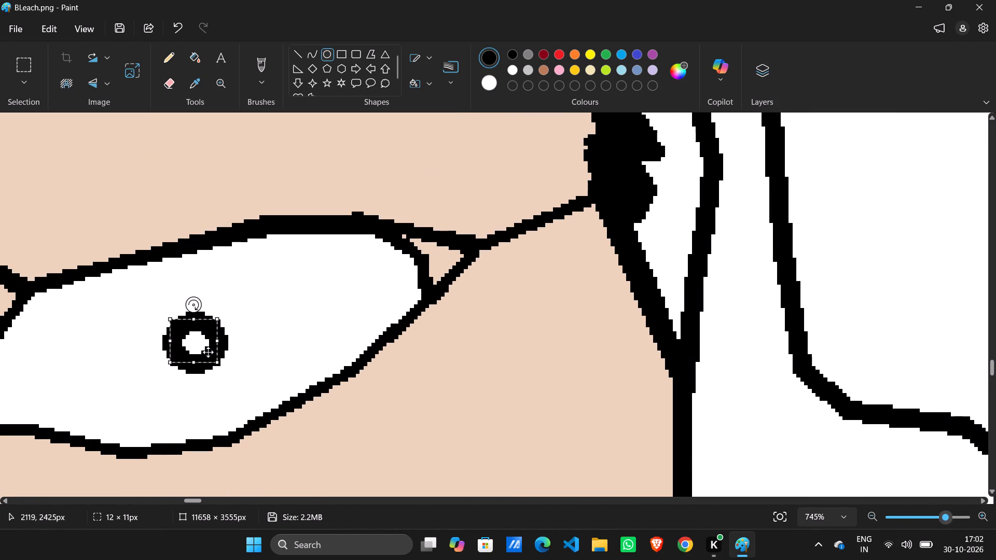
{"action": "left_click_drag", "start_coordinate": [194, 344], "coordinate": [188, 351]}
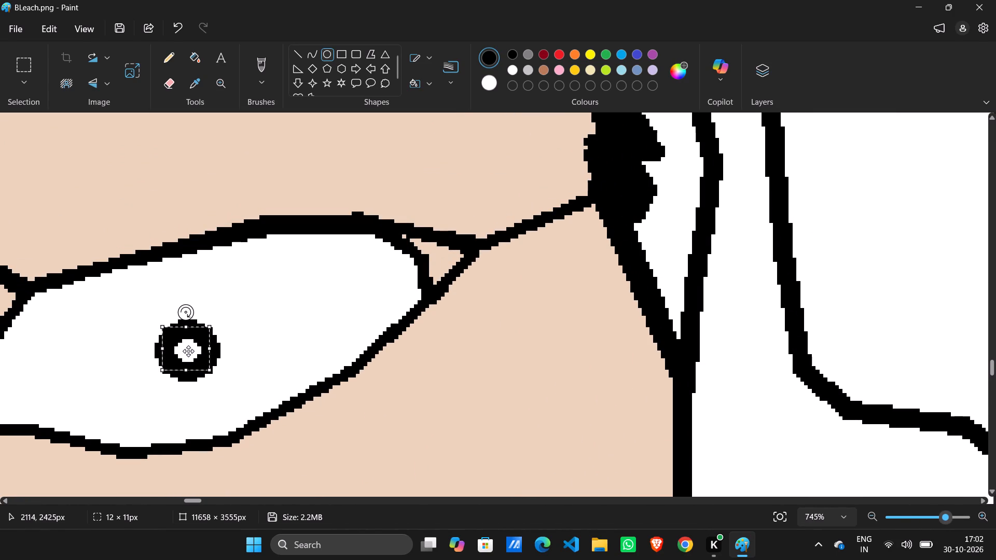
{"action": "left_click_drag", "start_coordinate": [163, 330], "coordinate": [170, 336]}
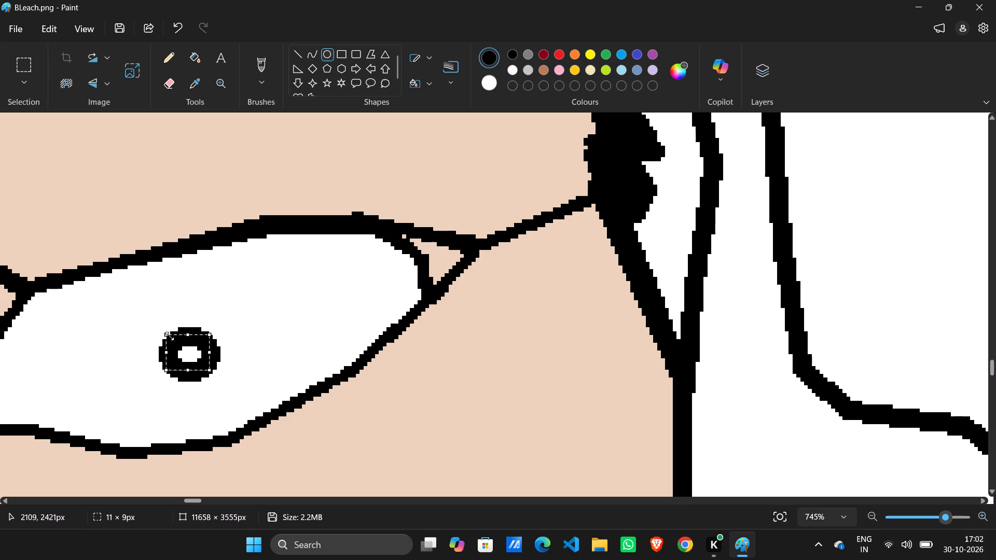
{"action": "left_click_drag", "start_coordinate": [170, 336], "coordinate": [175, 341]}
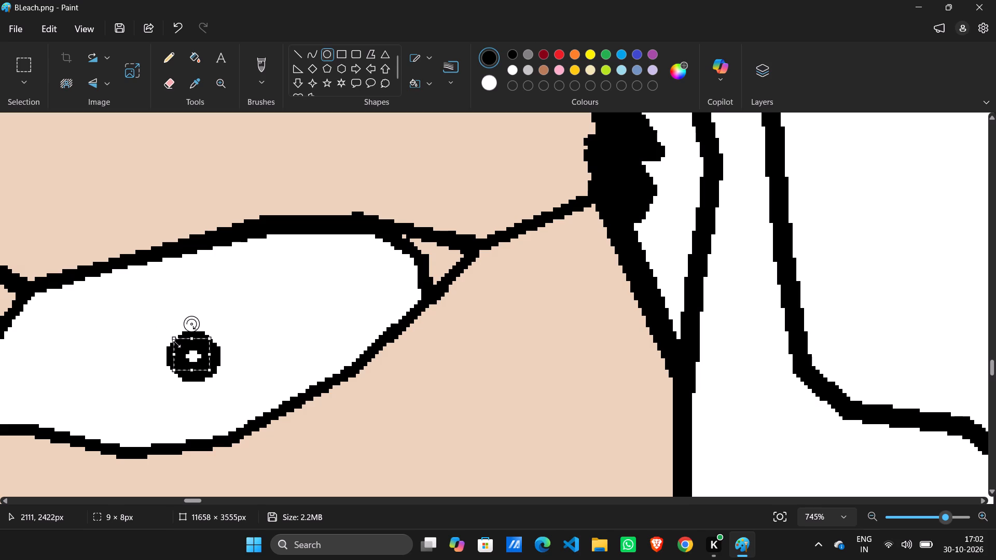
{"action": "left_click", "coordinate": [213, 337]}
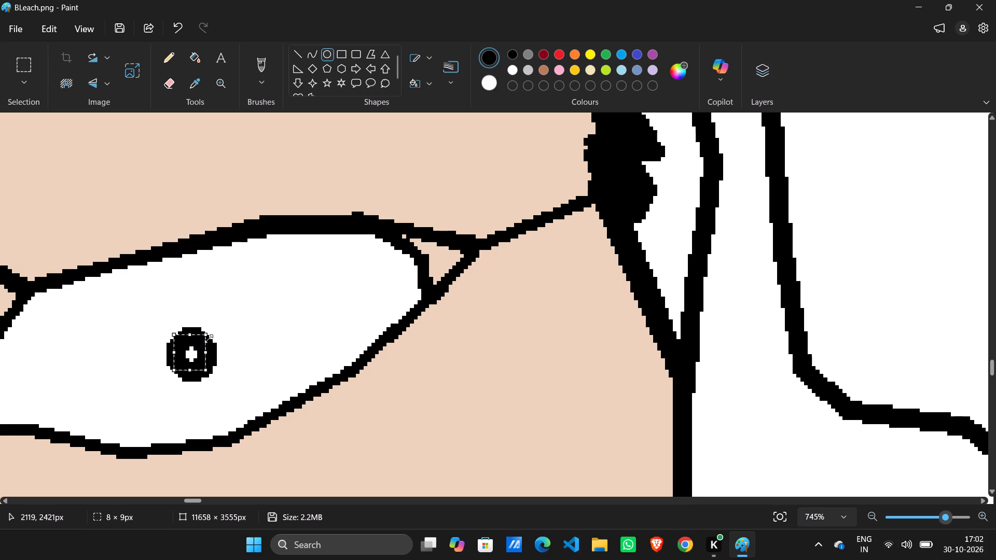
{"action": "left_click", "coordinate": [301, 360]}
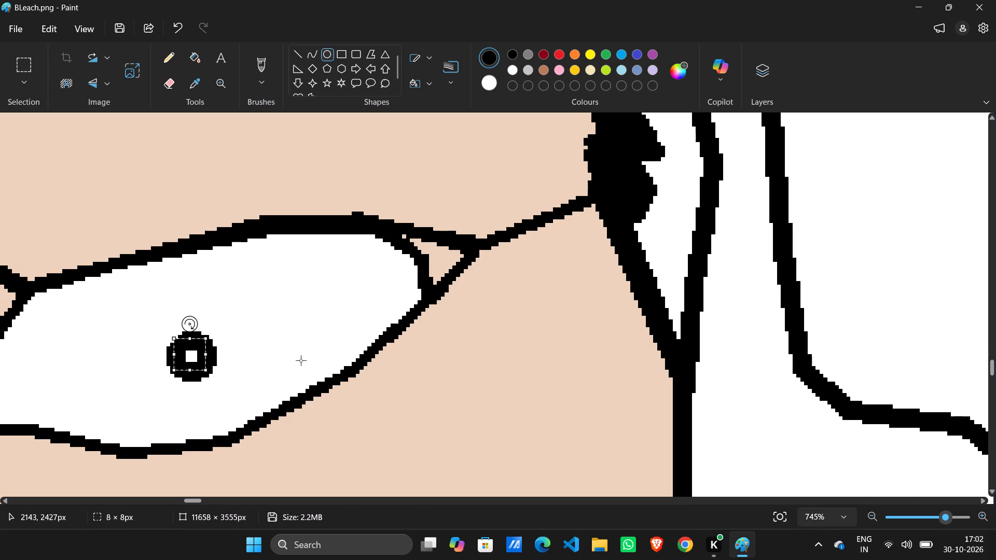
{"action": "scroll", "coordinate": [301, 360], "scroll_direction": "down", "scroll_amount": 14, "text": "ctrl"}
{"action": "scroll", "coordinate": [301, 360], "scroll_direction": "down", "scroll_amount": 10, "text": "ctrl"}
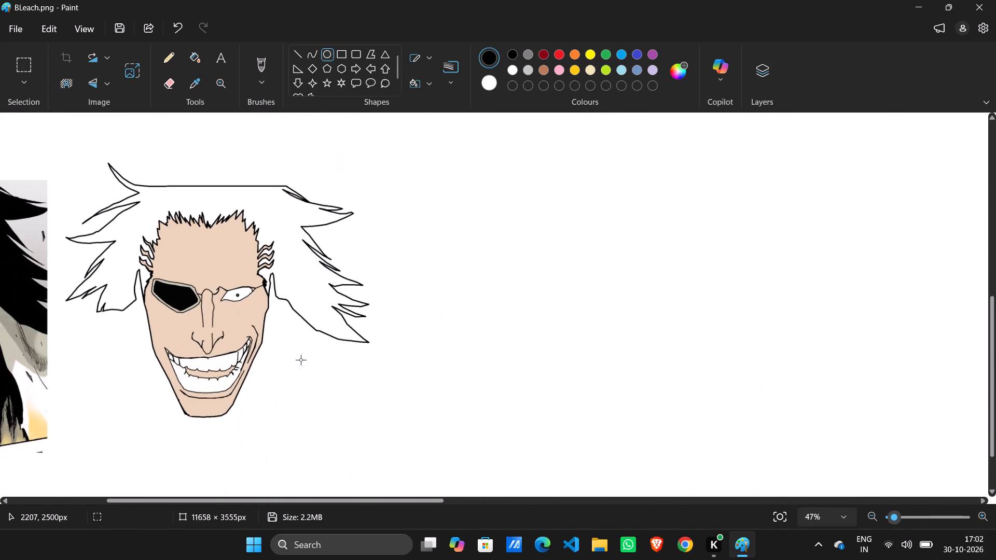
Compare the unfinished drawing with its reference picture, then examine the reference's ear, eyepatch and long hair strands up close.
{"action": "scroll", "coordinate": [301, 360], "scroll_direction": "down", "scroll_amount": 5, "text": "ctrl"}
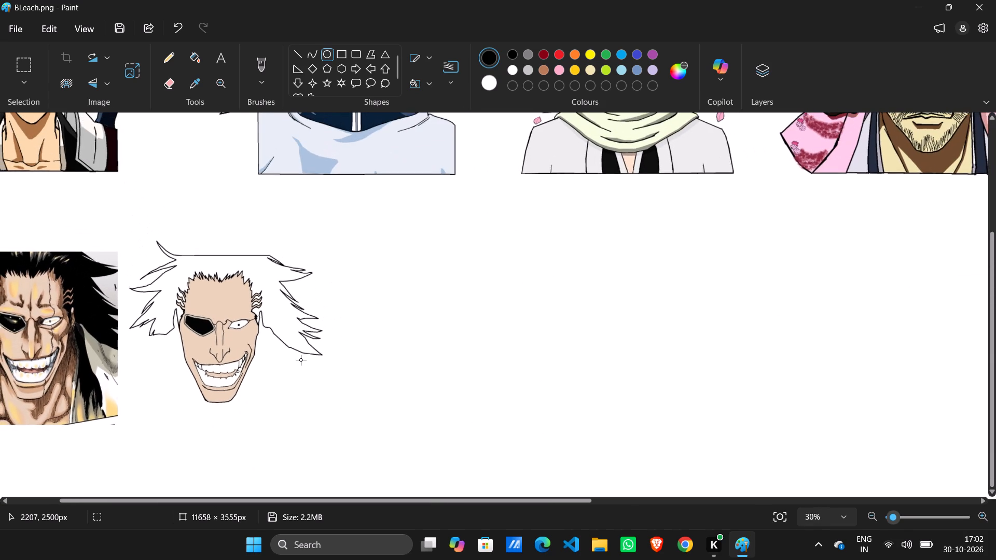
{"action": "scroll", "coordinate": [286, 343], "scroll_direction": "down", "scroll_amount": 1, "text": "ctrl"}
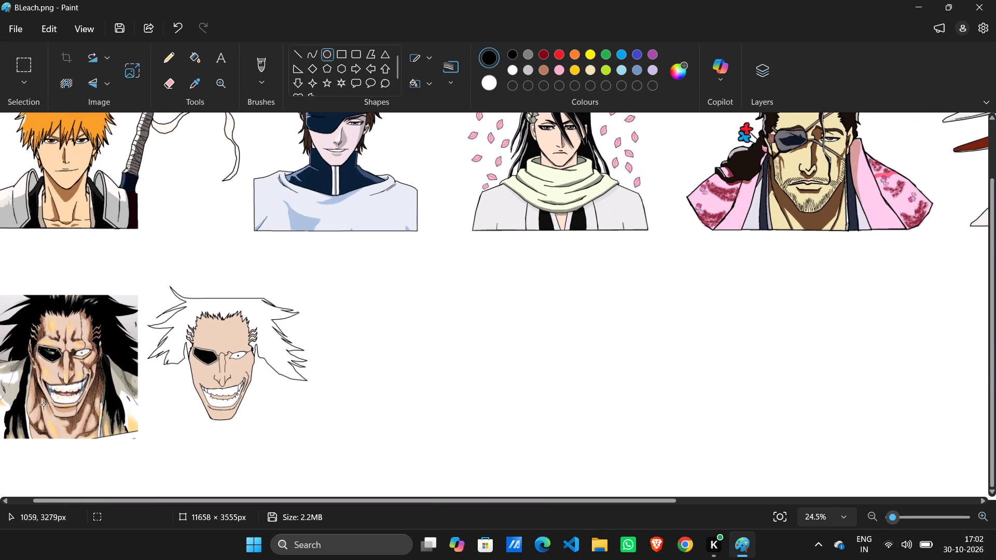
{"action": "scroll", "coordinate": [44, 404], "scroll_direction": "up", "scroll_amount": 3, "text": "ctrl"}
{"action": "scroll", "coordinate": [90, 391], "scroll_direction": "up", "scroll_amount": 1, "text": "ctrl"}
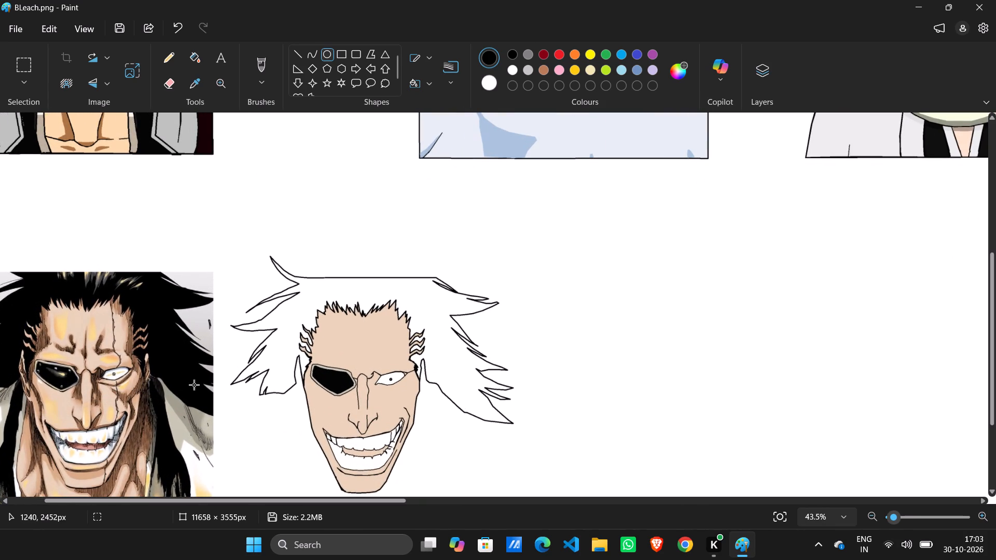
{"action": "scroll", "coordinate": [198, 385], "scroll_direction": "up", "scroll_amount": 1, "text": "ctrl"}
{"action": "scroll", "coordinate": [198, 385], "scroll_direction": "down", "scroll_amount": 1}
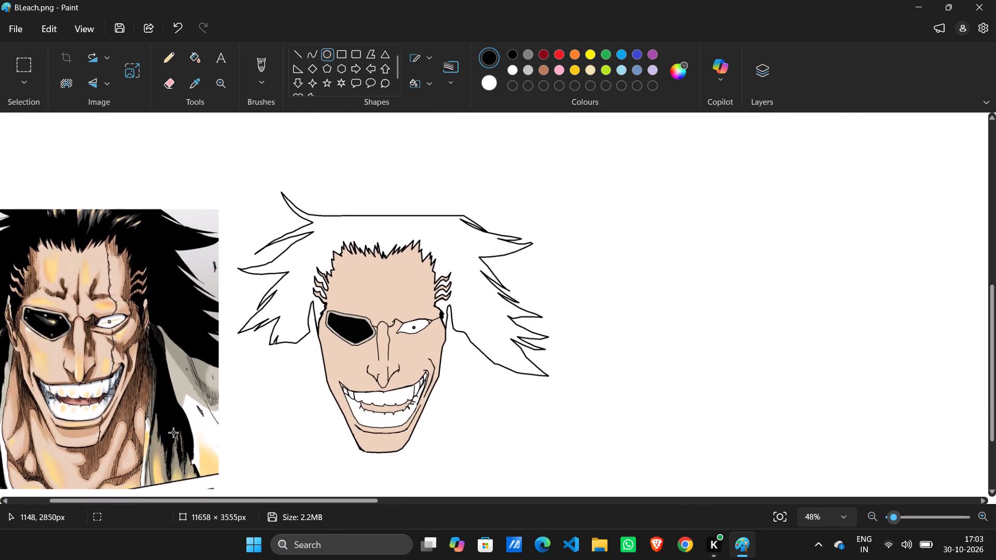
{"action": "scroll", "coordinate": [173, 432], "scroll_direction": "down", "scroll_amount": 5, "text": "ctrl"}
{"action": "scroll", "coordinate": [1, 414], "scroll_direction": "up", "scroll_amount": 6, "text": "ctrl"}
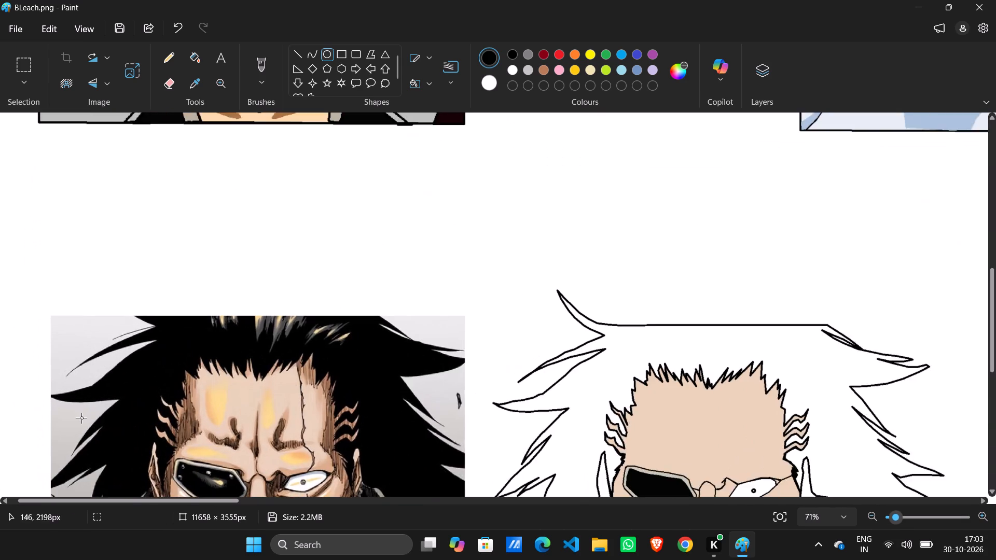
{"action": "scroll", "coordinate": [142, 430], "scroll_direction": "down", "scroll_amount": 3}
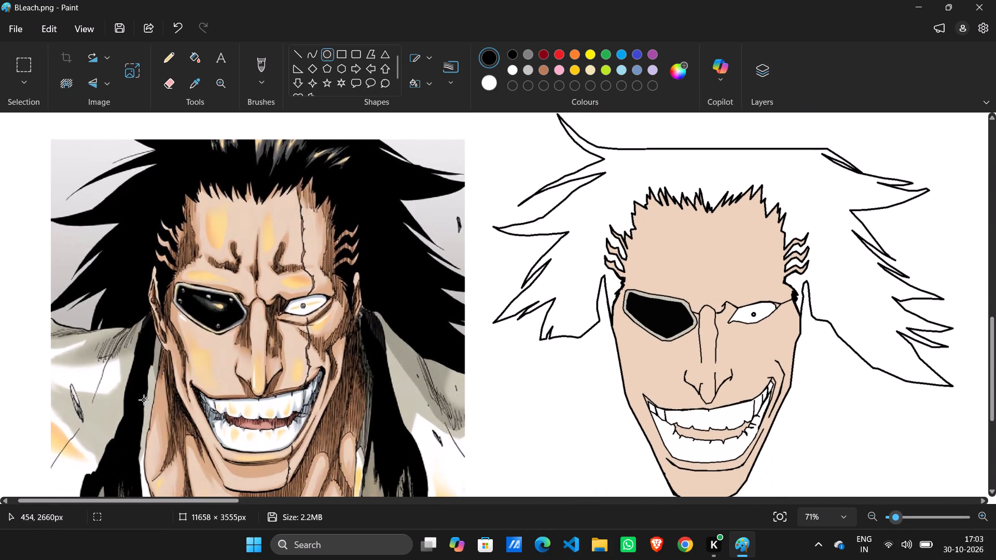
{"action": "scroll", "coordinate": [144, 400], "scroll_direction": "up", "scroll_amount": 4, "text": "ctrl"}
{"action": "scroll", "coordinate": [210, 394], "scroll_direction": "up", "scroll_amount": 1, "text": "ctrl"}
{"action": "scroll", "coordinate": [225, 386], "scroll_direction": "up", "scroll_amount": 1}
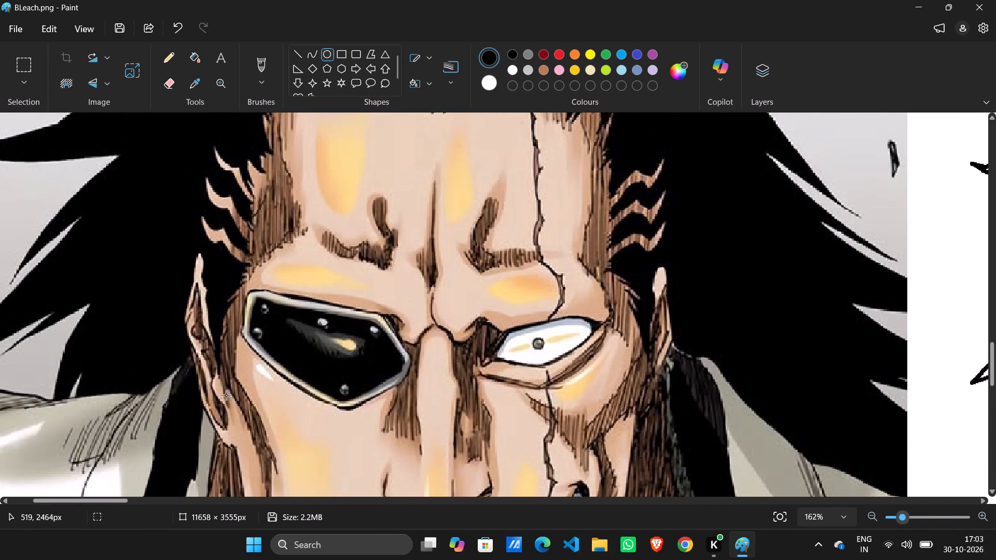
{"action": "scroll", "coordinate": [226, 395], "scroll_direction": "up", "scroll_amount": 2, "text": "ctrl"}
{"action": "left_click_drag", "start_coordinate": [230, 383], "coordinate": [230, 339]}
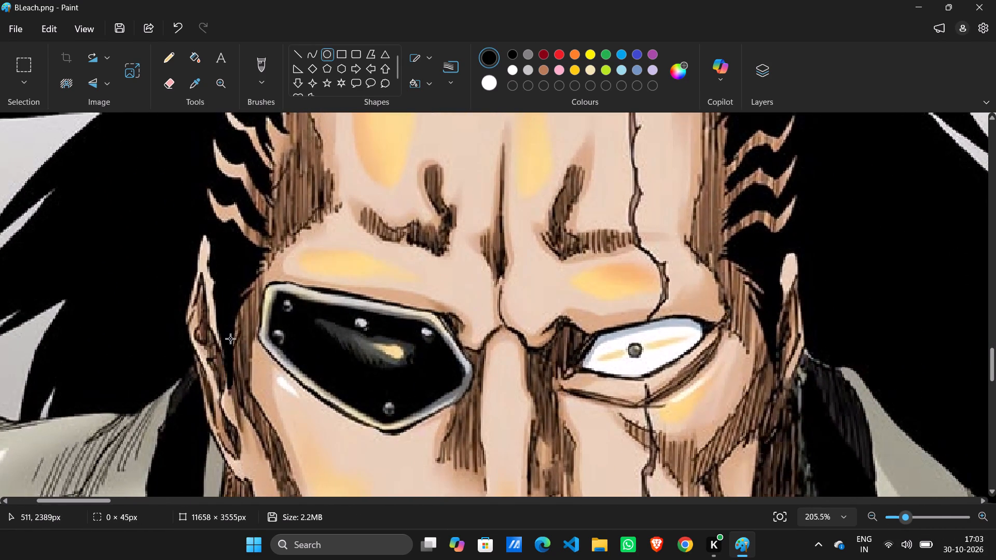
{"action": "left_click_drag", "start_coordinate": [230, 339], "coordinate": [230, 341]}
With the black Polygon tool, trace the pointed ear beside the eyepatch on the reference, about 41 × 136 px.
{"action": "left_click", "coordinate": [370, 54]}
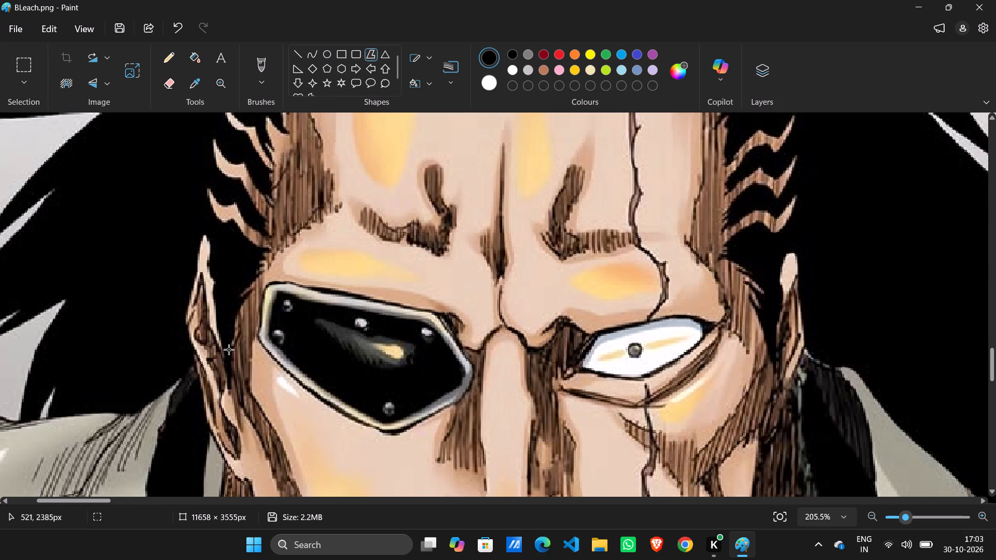
{"action": "scroll", "coordinate": [280, 384], "scroll_direction": "down", "scroll_amount": 7, "text": "ctrl"}
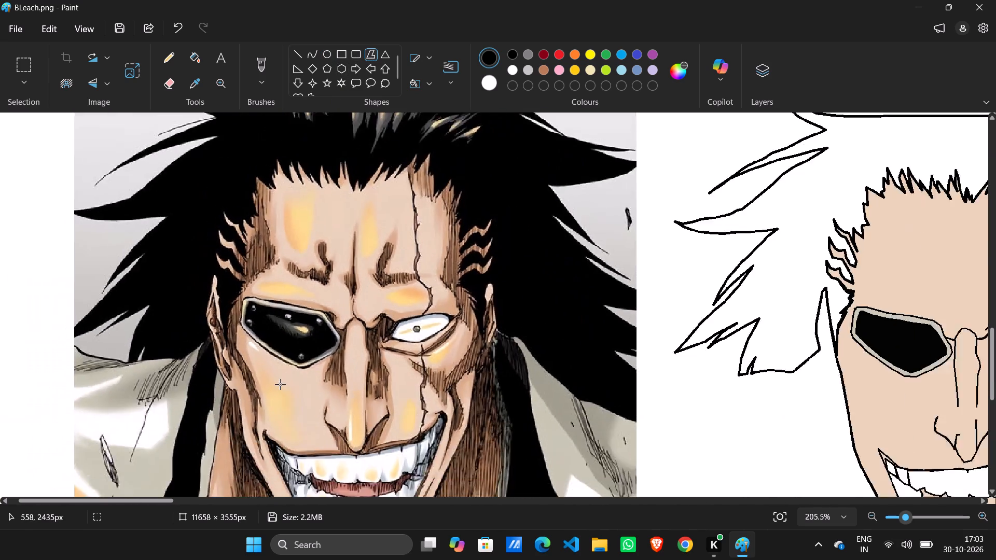
{"action": "scroll", "coordinate": [280, 384], "scroll_direction": "down", "scroll_amount": 7, "text": "ctrl"}
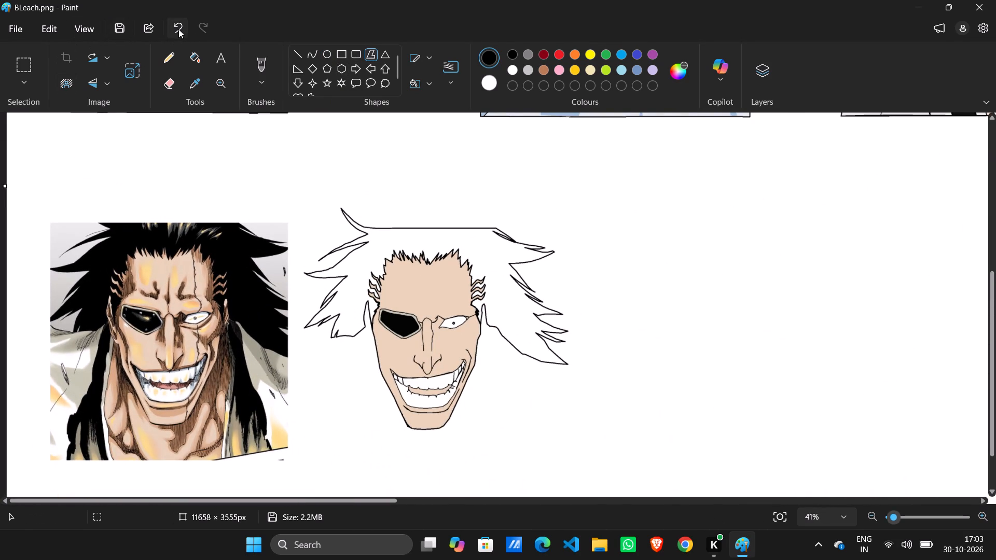
{"action": "left_click", "coordinate": [178, 29]}
{"action": "left_click", "coordinate": [202, 28]}
{"action": "scroll", "coordinate": [163, 358], "scroll_direction": "up", "scroll_amount": 6, "text": "ctrl"}
{"action": "scroll", "coordinate": [164, 365], "scroll_direction": "down", "scroll_amount": 3}
{"action": "scroll", "coordinate": [24, 385], "scroll_direction": "up", "scroll_amount": 3, "text": "ctrl"}
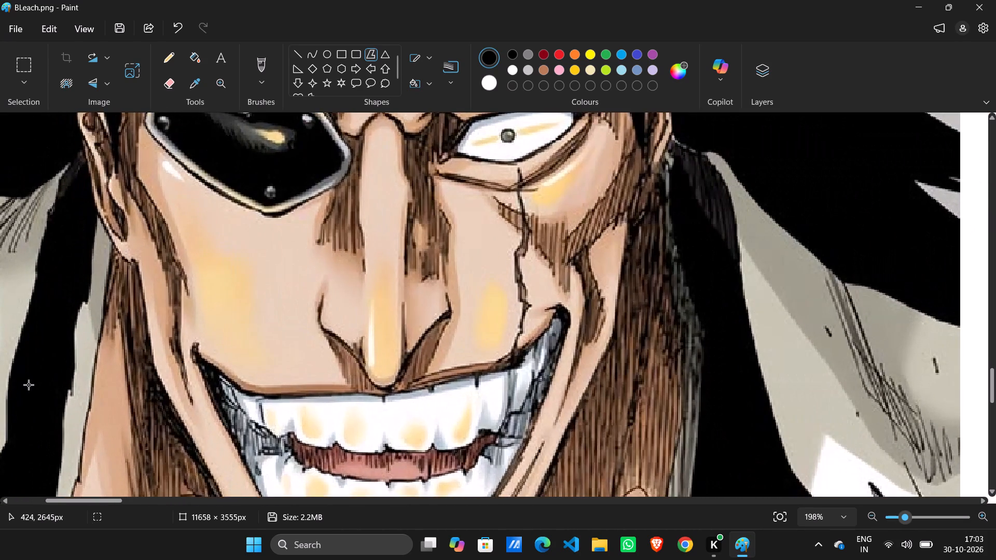
{"action": "scroll", "coordinate": [29, 385], "scroll_direction": "down", "scroll_amount": 1}
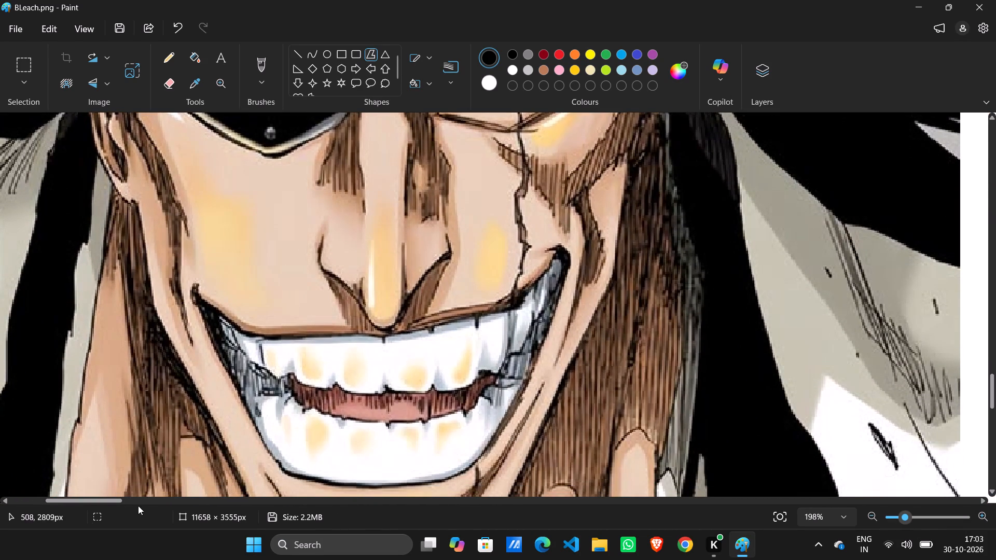
{"action": "left_click_drag", "start_coordinate": [117, 501], "coordinate": [95, 500]}
{"action": "scroll", "coordinate": [372, 391], "scroll_direction": "up", "scroll_amount": 1}
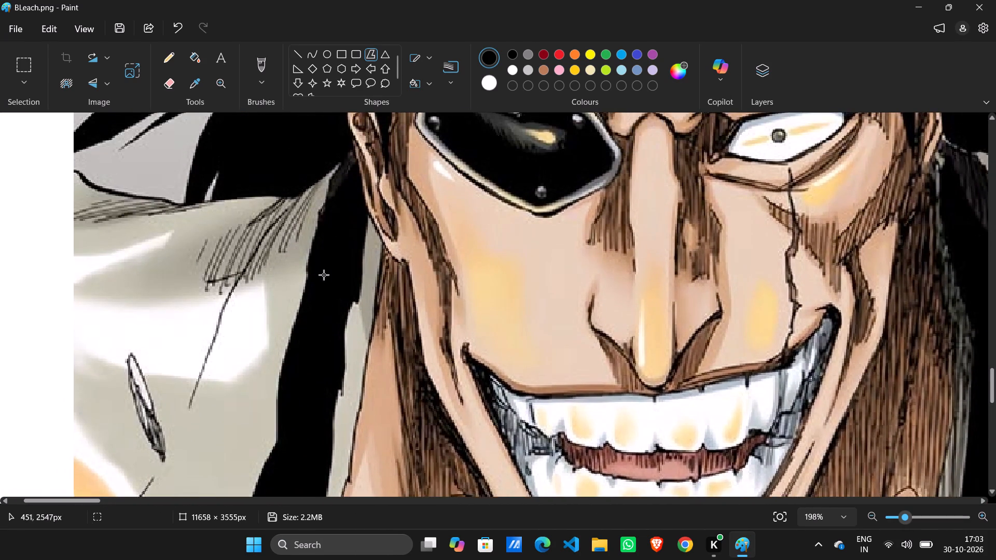
{"action": "scroll", "coordinate": [340, 305], "scroll_direction": "up", "scroll_amount": 1}
{"action": "scroll", "coordinate": [390, 272], "scroll_direction": "up", "scroll_amount": 2}
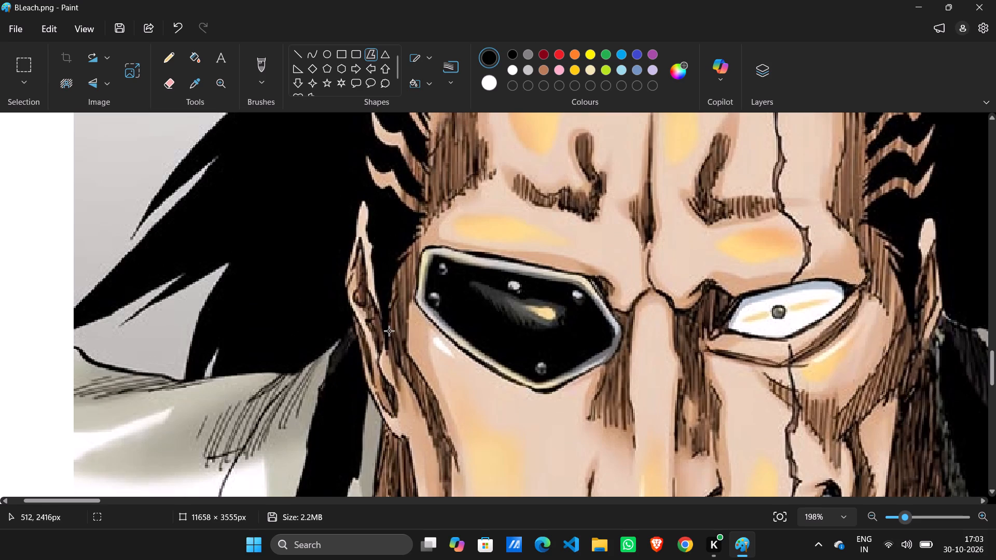
{"action": "left_click_drag", "start_coordinate": [387, 341], "coordinate": [378, 299]}
{"action": "left_click_drag", "start_coordinate": [377, 279], "coordinate": [371, 251]}
{"action": "left_click_drag", "start_coordinate": [370, 245], "coordinate": [368, 228]}
{"action": "left_click_drag", "start_coordinate": [367, 220], "coordinate": [364, 201]}
{"action": "left_click_drag", "start_coordinate": [360, 206], "coordinate": [356, 216]}
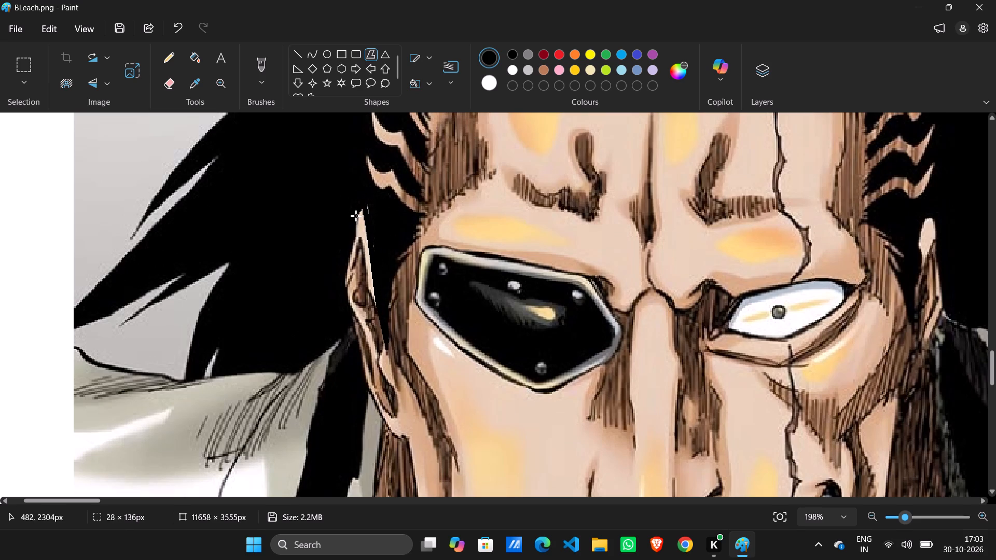
{"action": "left_click_drag", "start_coordinate": [356, 216], "coordinate": [357, 228]}
{"action": "left_click_drag", "start_coordinate": [357, 235], "coordinate": [351, 257]}
{"action": "left_click_drag", "start_coordinate": [348, 262], "coordinate": [345, 281]}
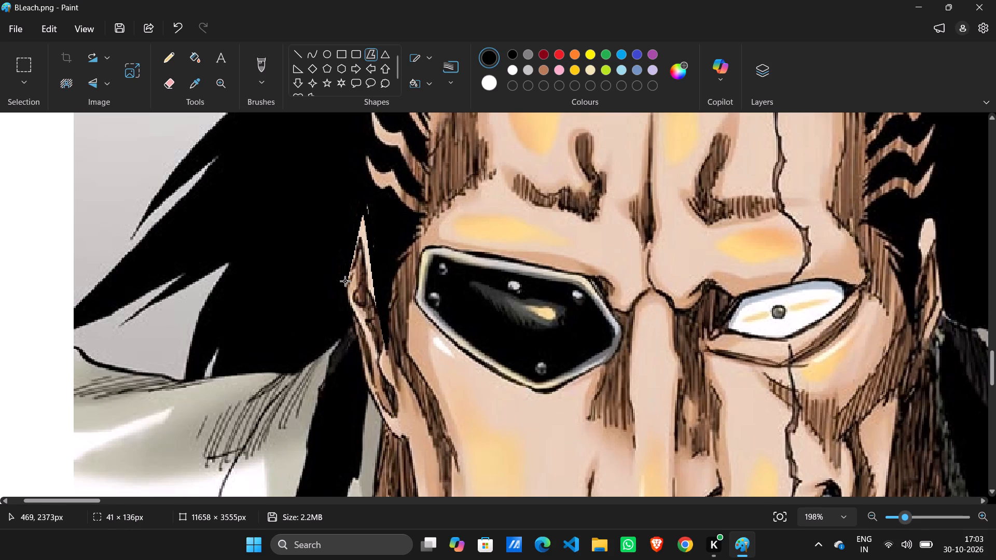
{"action": "left_click_drag", "start_coordinate": [345, 284], "coordinate": [354, 321]}
{"action": "left_click_drag", "start_coordinate": [354, 325], "coordinate": [351, 330]}
Continue the polygon from the ear down the outer edge of the long black hair strand to about mouth level.
{"action": "left_click_drag", "start_coordinate": [351, 330], "coordinate": [350, 331]}
{"action": "left_click_drag", "start_coordinate": [347, 333], "coordinate": [334, 351]}
{"action": "left_click_drag", "start_coordinate": [334, 351], "coordinate": [334, 350]}
{"action": "scroll", "coordinate": [334, 347], "scroll_direction": "down", "scroll_amount": 2}
{"action": "scroll", "coordinate": [333, 319], "scroll_direction": "down", "scroll_amount": 2, "text": "ctrl"}
{"action": "left_click_drag", "start_coordinate": [316, 255], "coordinate": [316, 256]}
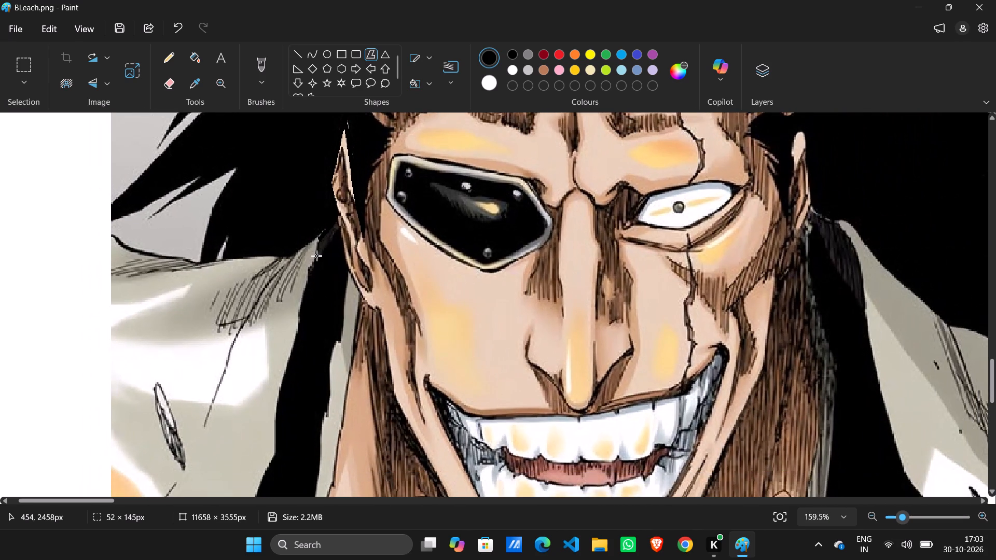
{"action": "left_click_drag", "start_coordinate": [316, 256], "coordinate": [309, 273]}
{"action": "left_click_drag", "start_coordinate": [305, 283], "coordinate": [299, 302]}
{"action": "left_click_drag", "start_coordinate": [299, 313], "coordinate": [297, 332]}
{"action": "left_click_drag", "start_coordinate": [294, 339], "coordinate": [291, 350]}
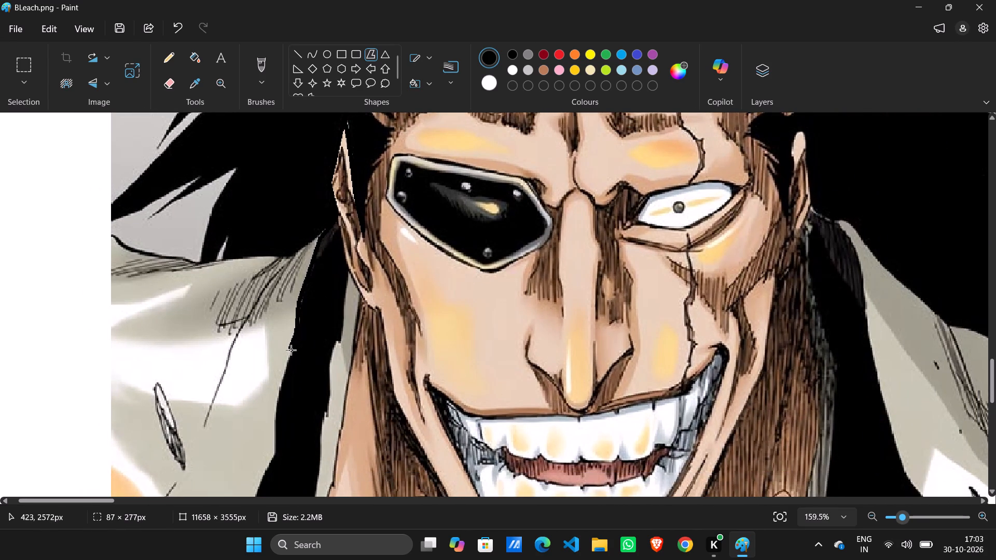
{"action": "left_click_drag", "start_coordinate": [291, 350], "coordinate": [287, 361]}
{"action": "left_click_drag", "start_coordinate": [287, 367], "coordinate": [283, 390]}
{"action": "left_click_drag", "start_coordinate": [282, 397], "coordinate": [276, 426]}
Trace the strand's outer edge further down past the jaw, following its outward flare, for an outline about 222 × 616 px.
{"action": "scroll", "coordinate": [279, 415], "scroll_direction": "down", "scroll_amount": 4}
{"action": "left_click_drag", "start_coordinate": [272, 196], "coordinate": [275, 222]}
{"action": "left_click_drag", "start_coordinate": [272, 233], "coordinate": [258, 259]}
{"action": "left_click_drag", "start_coordinate": [253, 271], "coordinate": [239, 288]}
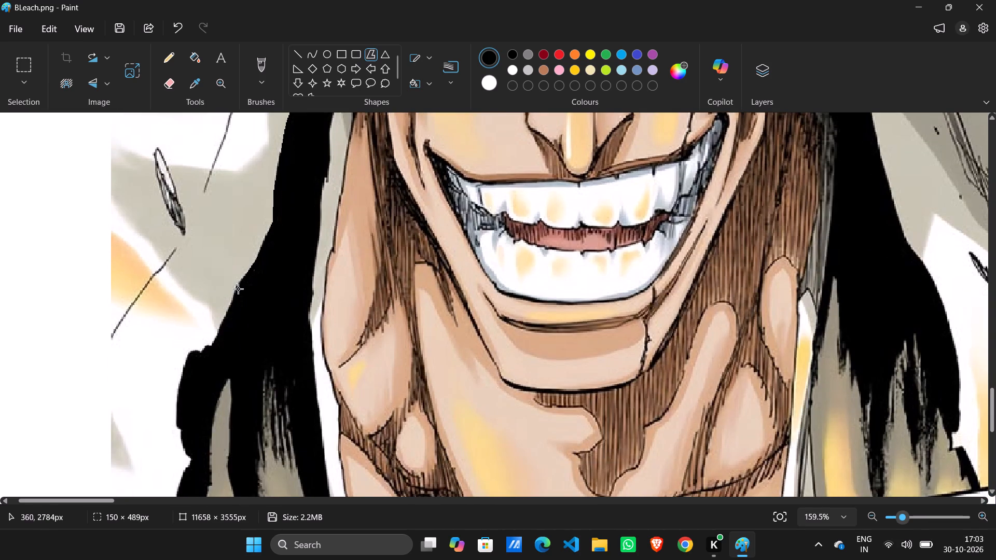
{"action": "left_click_drag", "start_coordinate": [235, 298], "coordinate": [226, 321]}
{"action": "left_click_drag", "start_coordinate": [222, 332], "coordinate": [211, 346]}
{"action": "left_click_drag", "start_coordinate": [207, 348], "coordinate": [195, 355]}
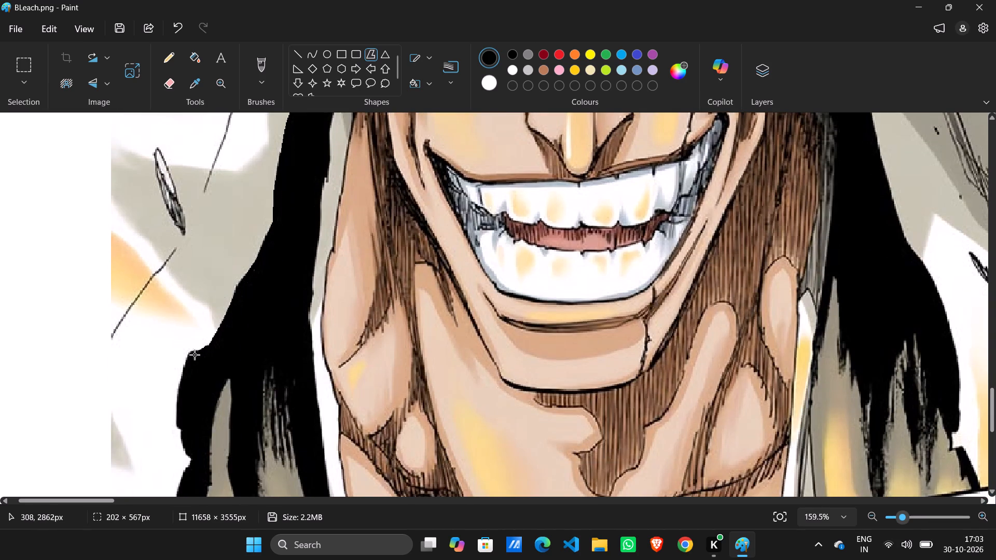
{"action": "left_click_drag", "start_coordinate": [195, 355], "coordinate": [190, 359]}
{"action": "left_click_drag", "start_coordinate": [188, 370], "coordinate": [179, 394]}
Trace the jagged lower end of the strand and run the outline across the reference's bottom edge to the strand's inner side.
{"action": "scroll", "coordinate": [188, 332], "scroll_direction": "down", "scroll_amount": 2}
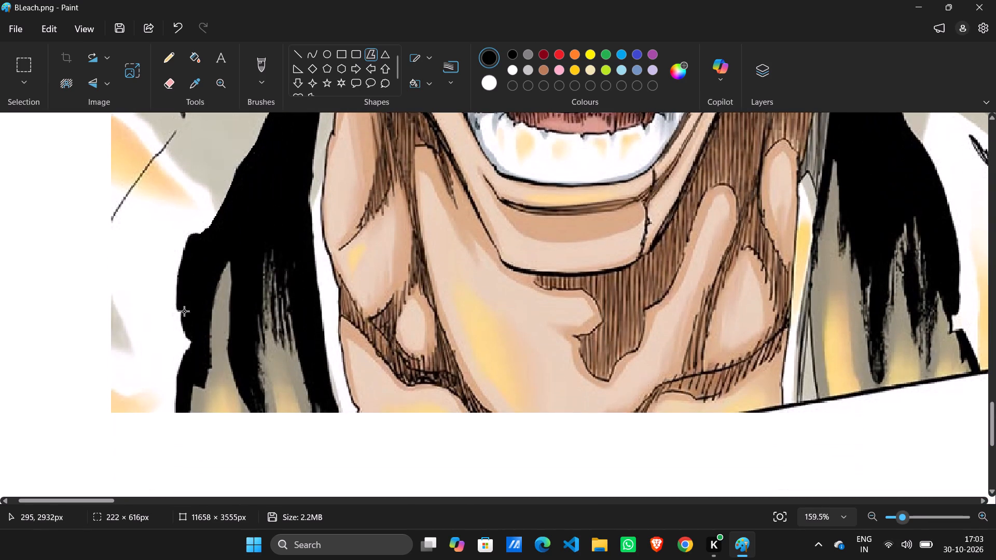
{"action": "left_click_drag", "start_coordinate": [184, 313], "coordinate": [183, 328]}
{"action": "left_click_drag", "start_coordinate": [185, 337], "coordinate": [190, 348]}
{"action": "left_click_drag", "start_coordinate": [190, 348], "coordinate": [191, 342]}
{"action": "left_click_drag", "start_coordinate": [191, 351], "coordinate": [182, 367]}
{"action": "left_click_drag", "start_coordinate": [181, 369], "coordinate": [177, 396]}
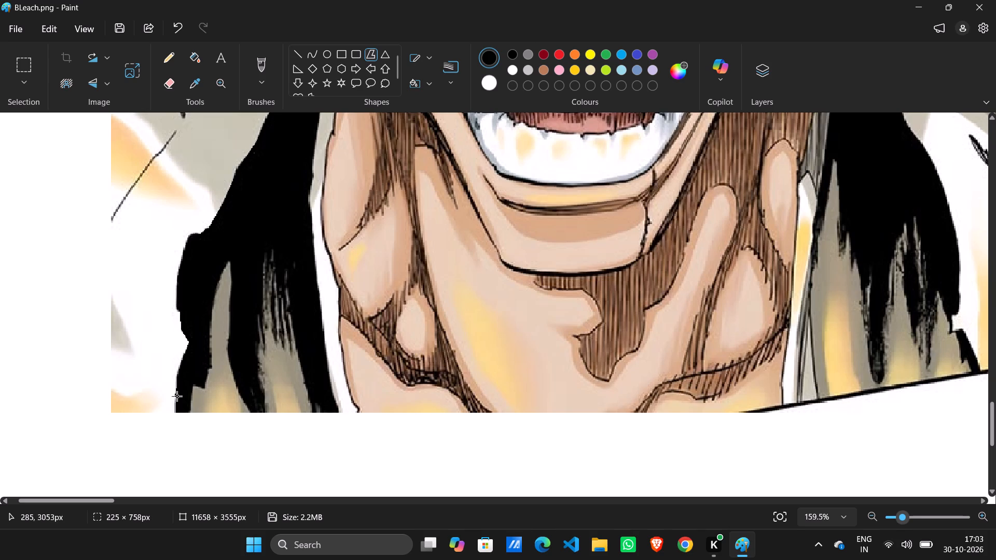
{"action": "left_click_drag", "start_coordinate": [177, 396], "coordinate": [176, 416]}
{"action": "left_click_drag", "start_coordinate": [176, 416], "coordinate": [314, 419]}
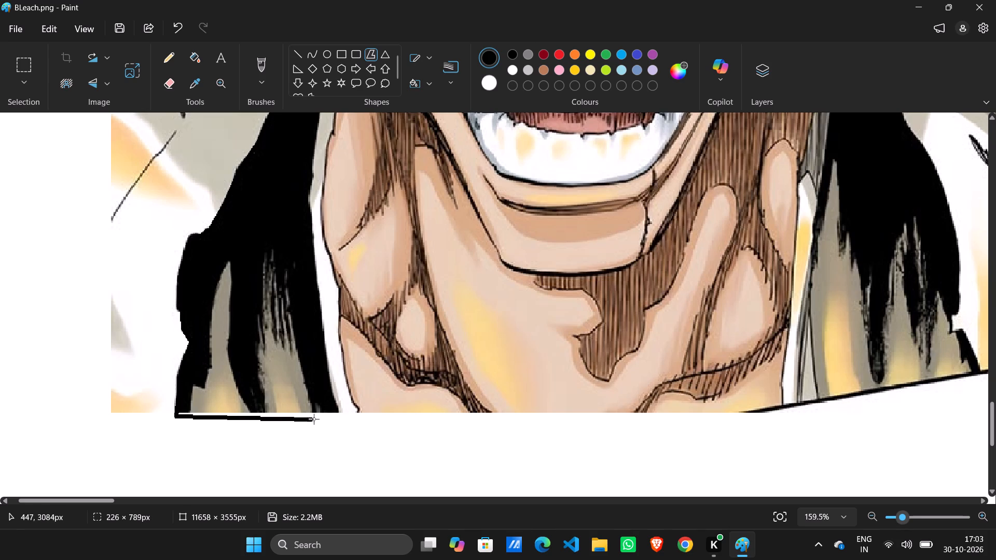
{"action": "left_click_drag", "start_coordinate": [314, 419], "coordinate": [339, 415]}
Trace the strand's inner edge from the bottom of the reference back up to where it meets the ear.
{"action": "left_click_drag", "start_coordinate": [340, 412], "coordinate": [328, 367]}
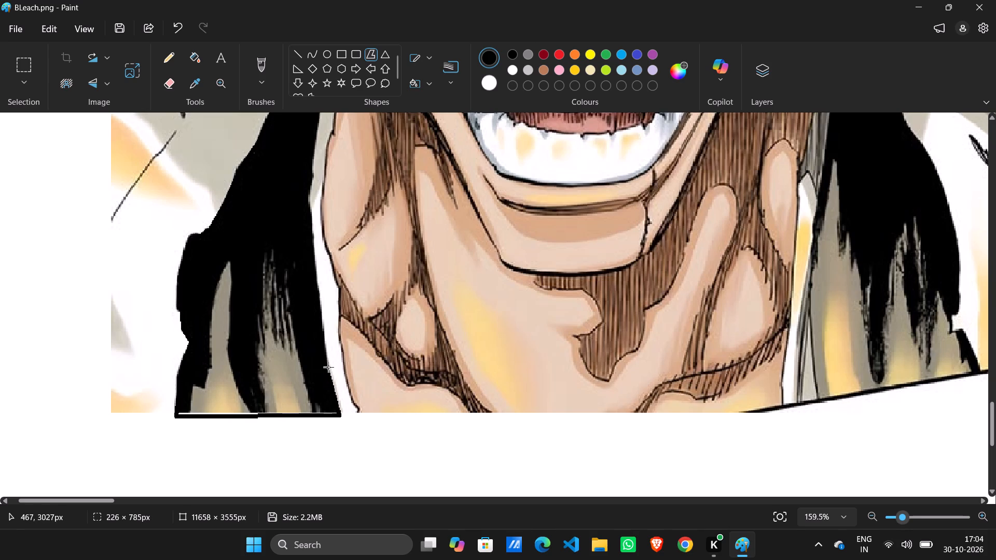
{"action": "left_click_drag", "start_coordinate": [328, 367], "coordinate": [328, 371]}
{"action": "left_click_drag", "start_coordinate": [328, 355], "coordinate": [320, 314]}
{"action": "scroll", "coordinate": [320, 321], "scroll_direction": "up", "scroll_amount": 2}
{"action": "left_click_drag", "start_coordinate": [317, 344], "coordinate": [307, 348]}
{"action": "left_click_drag", "start_coordinate": [307, 339], "coordinate": [311, 286]}
{"action": "scroll", "coordinate": [310, 298], "scroll_direction": "up", "scroll_amount": 2}
{"action": "left_click_drag", "start_coordinate": [322, 328], "coordinate": [320, 323]}
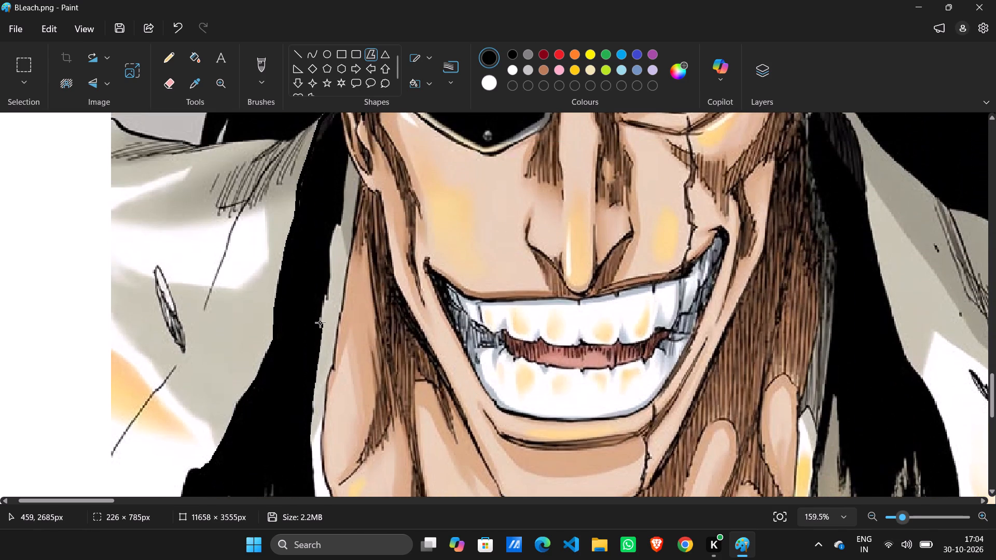
{"action": "left_click_drag", "start_coordinate": [320, 323], "coordinate": [323, 315]}
{"action": "left_click_drag", "start_coordinate": [323, 305], "coordinate": [333, 246]}
{"action": "left_click_drag", "start_coordinate": [335, 239], "coordinate": [343, 197]}
{"action": "left_click_drag", "start_coordinate": [342, 190], "coordinate": [350, 160]}
{"action": "scroll", "coordinate": [360, 208], "scroll_direction": "up", "scroll_amount": 2}
{"action": "left_click_drag", "start_coordinate": [352, 245], "coordinate": [337, 218]}
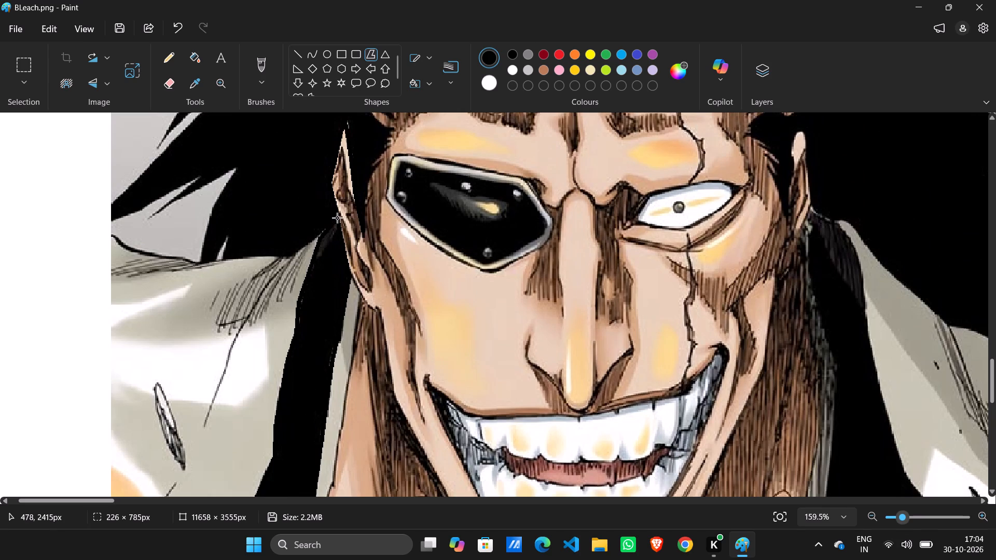
{"action": "left_click_drag", "start_coordinate": [337, 218], "coordinate": [338, 222]}
Continue the polygon down the ear's lower edge to the lobe and along the neck's outer line to about mouth level.
{"action": "left_click_drag", "start_coordinate": [349, 266], "coordinate": [352, 278]}
{"action": "left_click_drag", "start_coordinate": [352, 278], "coordinate": [352, 279]}
{"action": "left_click_drag", "start_coordinate": [353, 284], "coordinate": [362, 302]}
{"action": "scroll", "coordinate": [362, 301], "scroll_direction": "down", "scroll_amount": 1}
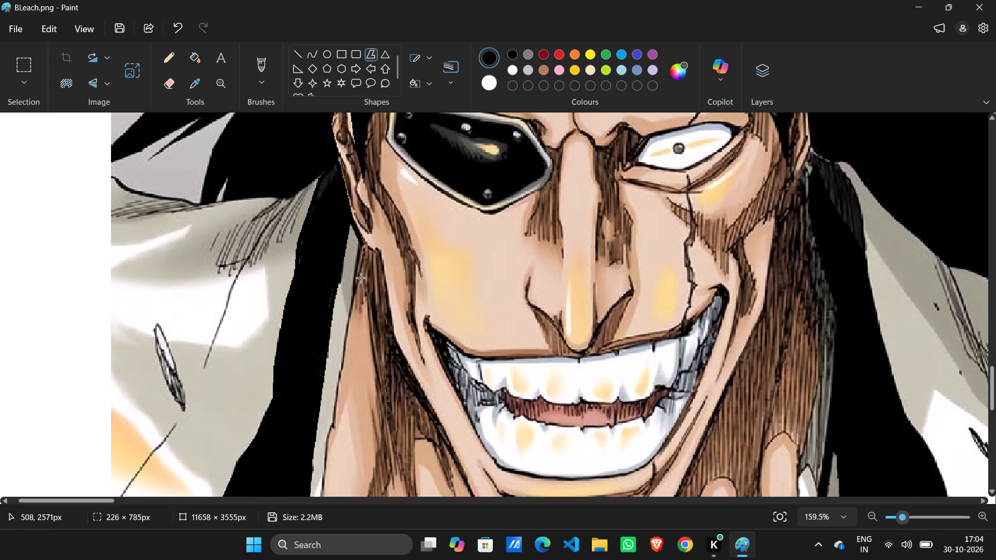
{"action": "left_click_drag", "start_coordinate": [357, 246], "coordinate": [355, 275]}
{"action": "left_click_drag", "start_coordinate": [355, 289], "coordinate": [350, 320]}
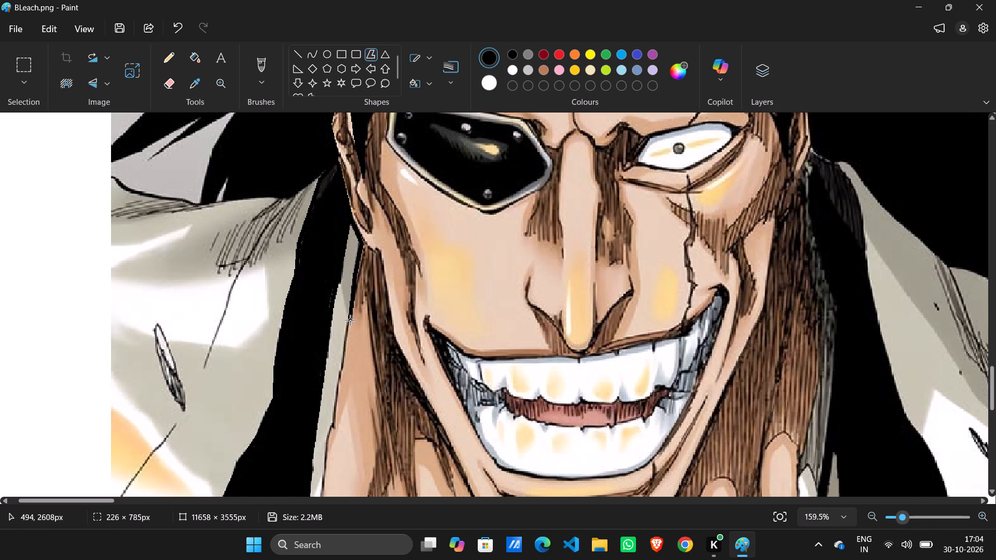
{"action": "left_click_drag", "start_coordinate": [350, 320], "coordinate": [350, 321]}
{"action": "scroll", "coordinate": [348, 318], "scroll_direction": "down", "scroll_amount": 1}
{"action": "left_click_drag", "start_coordinate": [344, 291], "coordinate": [341, 313]}
{"action": "scroll", "coordinate": [341, 314], "scroll_direction": "down", "scroll_amount": 2}
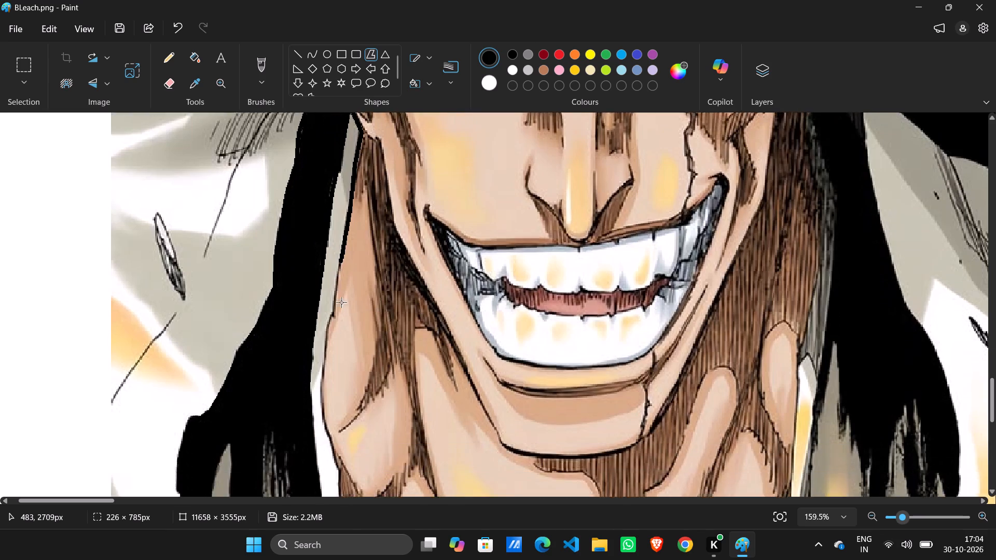
Trace the neck's outer edge from mouth level, around its bulge below the jaw, down to the reference's bottom edge.
{"action": "left_click_drag", "start_coordinate": [334, 228], "coordinate": [334, 248]}
{"action": "left_click_drag", "start_coordinate": [332, 252], "coordinate": [326, 279]}
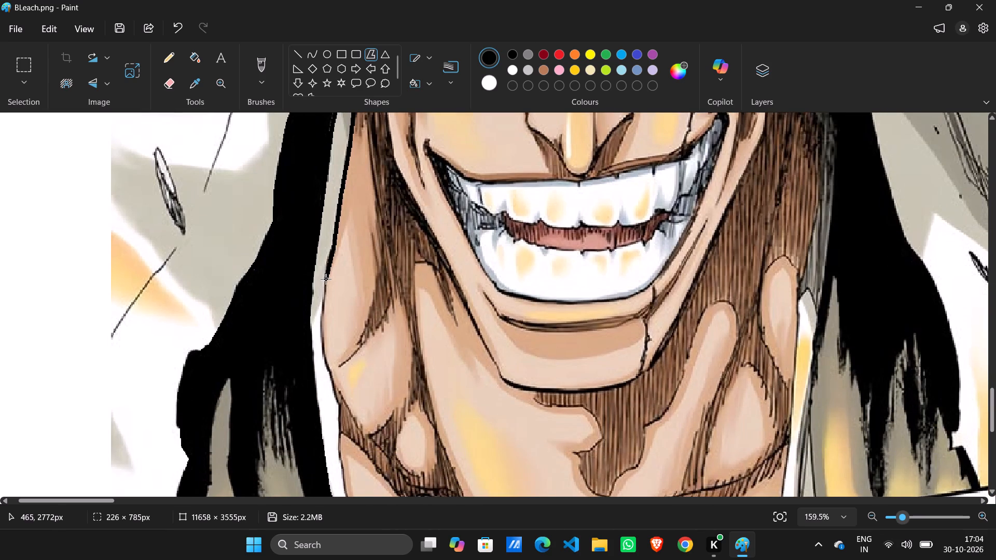
{"action": "left_click_drag", "start_coordinate": [326, 279], "coordinate": [326, 279]}
{"action": "left_click_drag", "start_coordinate": [324, 286], "coordinate": [324, 334]}
{"action": "left_click_drag", "start_coordinate": [323, 343], "coordinate": [327, 375]}
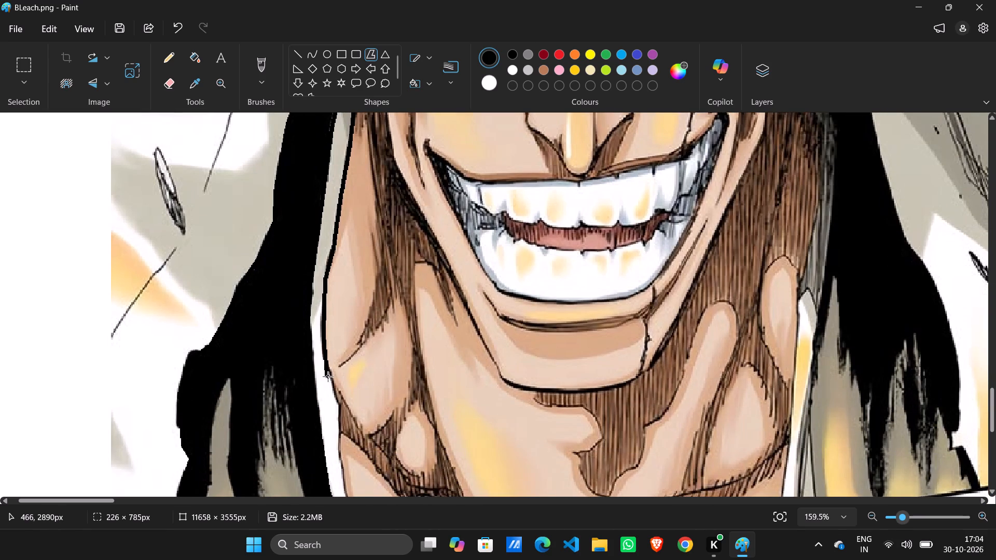
{"action": "left_click_drag", "start_coordinate": [328, 378], "coordinate": [338, 404]}
{"action": "scroll", "coordinate": [335, 351], "scroll_direction": "down", "scroll_amount": 2}
{"action": "left_click_drag", "start_coordinate": [333, 292], "coordinate": [341, 323]}
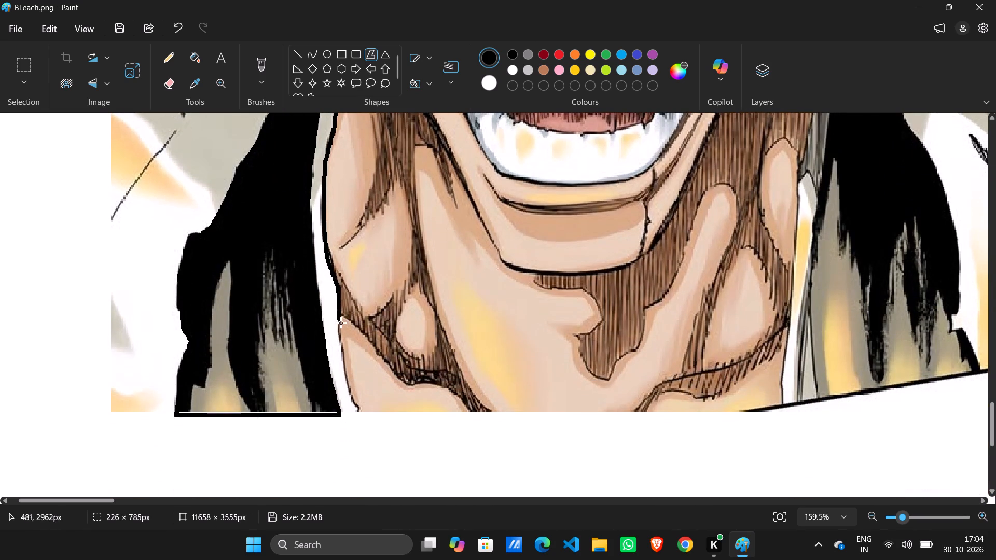
{"action": "left_click_drag", "start_coordinate": [341, 323], "coordinate": [340, 345]}
{"action": "left_click_drag", "start_coordinate": [340, 347], "coordinate": [347, 385]}
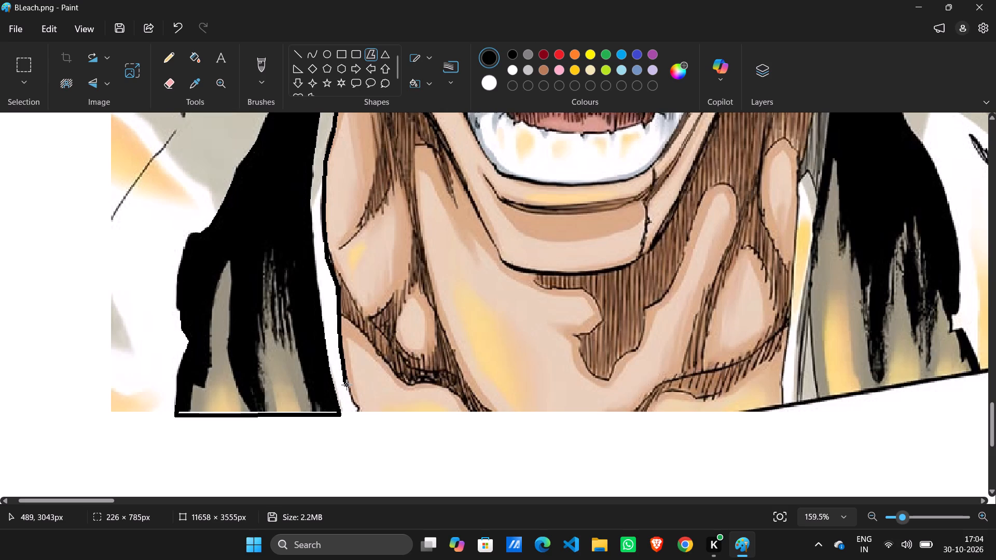
{"action": "left_click_drag", "start_coordinate": [347, 385], "coordinate": [349, 392]}
{"action": "left_click_drag", "start_coordinate": [350, 398], "coordinate": [361, 412]}
{"action": "left_click_drag", "start_coordinate": [361, 412], "coordinate": [359, 412]}
Run the outline along the reference's bottom edge to its outer corner and up the side to the shoulder, about 304 × 785 px.
{"action": "left_click_drag", "start_coordinate": [353, 414], "coordinate": [334, 413]}
{"action": "left_click_drag", "start_coordinate": [331, 413], "coordinate": [175, 414]}
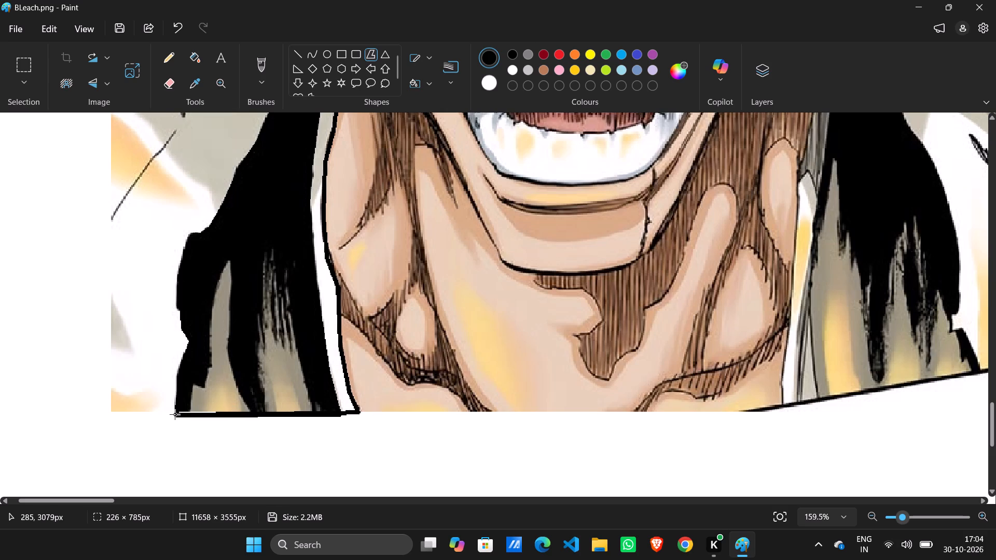
{"action": "left_click_drag", "start_coordinate": [175, 414], "coordinate": [171, 414]}
{"action": "left_click_drag", "start_coordinate": [170, 414], "coordinate": [113, 415]}
{"action": "scroll", "coordinate": [120, 377], "scroll_direction": "up", "scroll_amount": 1}
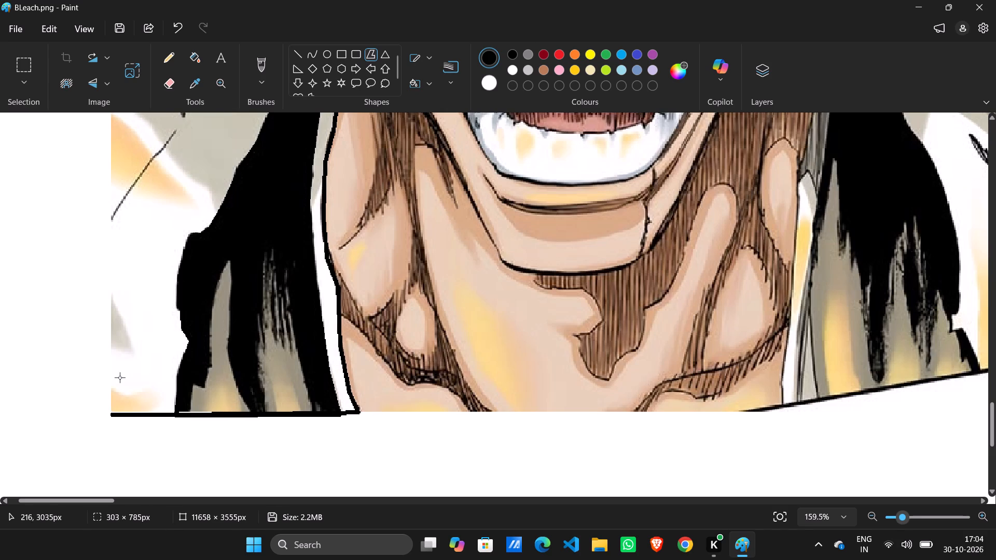
{"action": "scroll", "coordinate": [120, 377], "scroll_direction": "up", "scroll_amount": 2}
{"action": "left_click_drag", "start_coordinate": [112, 329], "coordinate": [113, 207]}
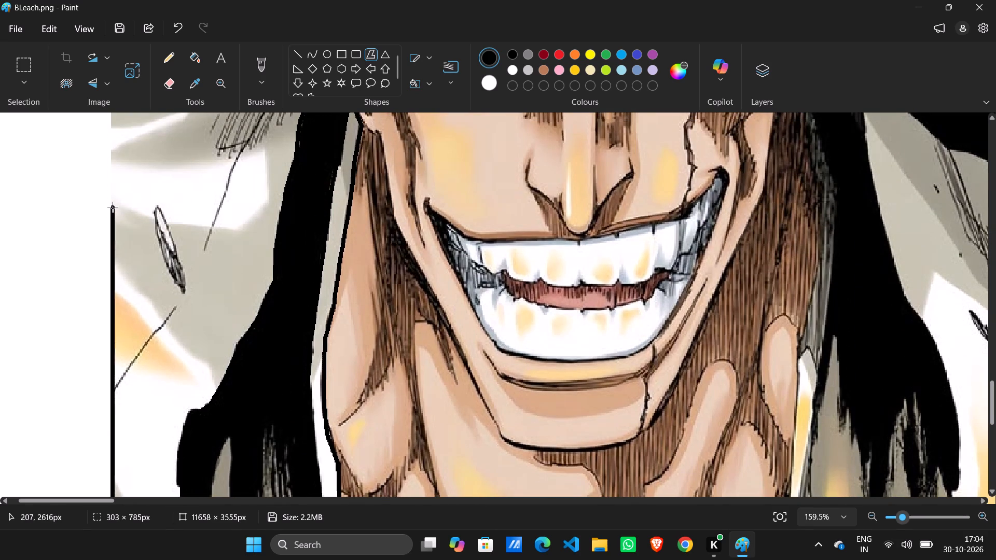
{"action": "left_click_drag", "start_coordinate": [113, 207], "coordinate": [113, 206]}
{"action": "scroll", "coordinate": [113, 211], "scroll_direction": "up", "scroll_amount": 3}
{"action": "left_click_drag", "start_coordinate": [110, 286], "coordinate": [113, 245]}
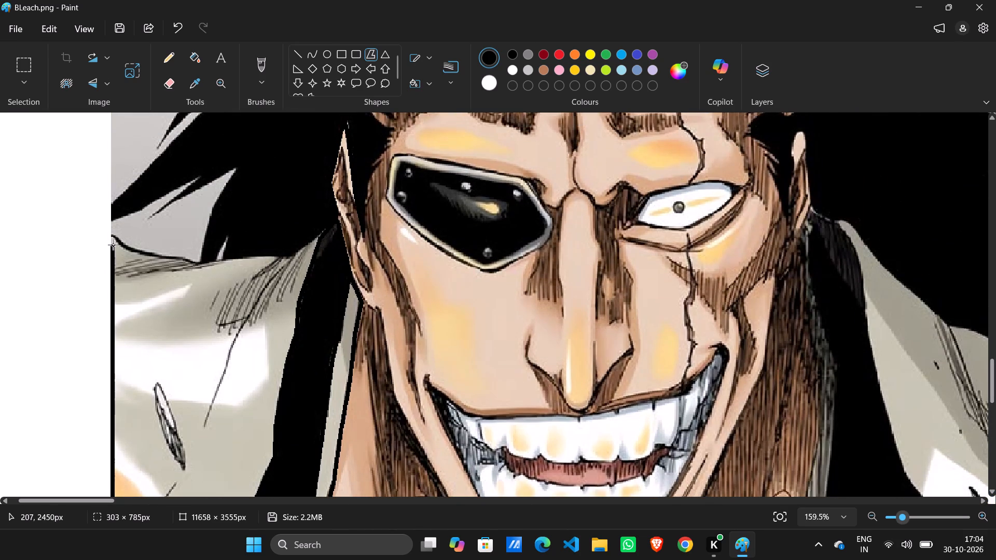
{"action": "left_click_drag", "start_coordinate": [113, 245], "coordinate": [112, 235]}
Trace the robe's shoulder line inward toward the hair strand, including the short fold crease that doubles back beneath it.
{"action": "left_click_drag", "start_coordinate": [114, 236], "coordinate": [125, 246]}
{"action": "left_click_drag", "start_coordinate": [131, 250], "coordinate": [153, 257]}
{"action": "left_click_drag", "start_coordinate": [155, 256], "coordinate": [173, 257]}
{"action": "left_click_drag", "start_coordinate": [175, 257], "coordinate": [190, 262]}
{"action": "left_click_drag", "start_coordinate": [192, 263], "coordinate": [198, 269]}
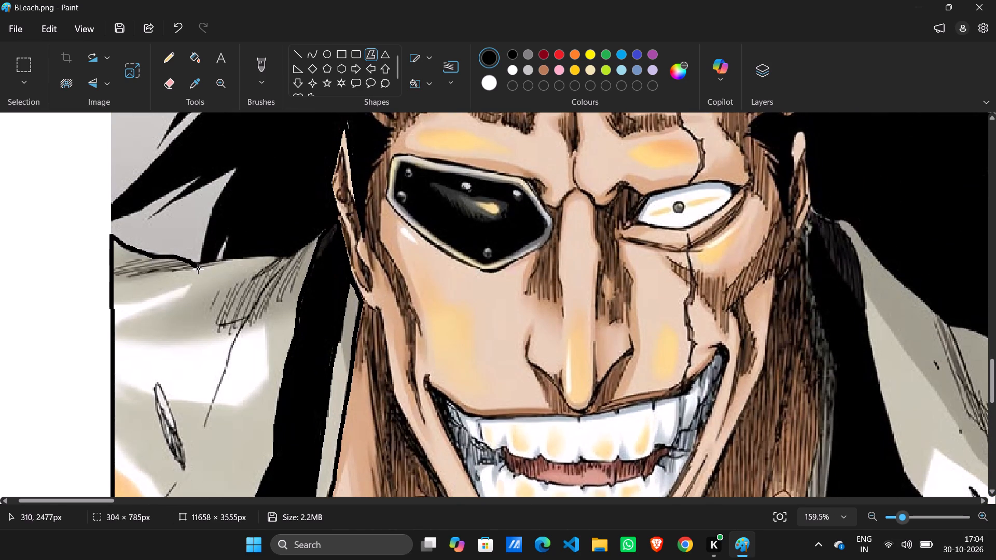
{"action": "left_click_drag", "start_coordinate": [192, 272], "coordinate": [148, 278]}
{"action": "left_click_drag", "start_coordinate": [148, 278], "coordinate": [196, 272]}
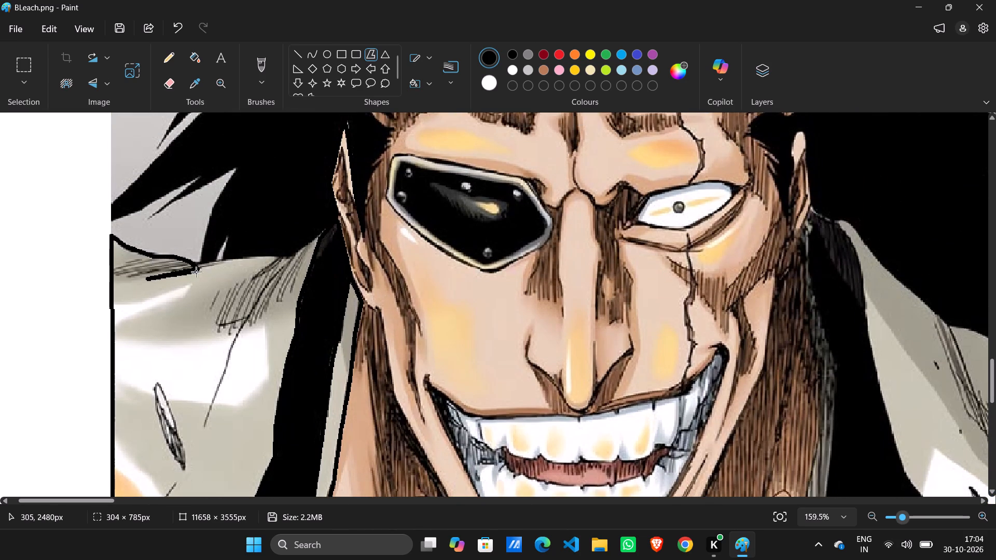
{"action": "left_click_drag", "start_coordinate": [196, 272], "coordinate": [194, 272]}
{"action": "left_click_drag", "start_coordinate": [199, 270], "coordinate": [210, 264]}
{"action": "left_click_drag", "start_coordinate": [211, 264], "coordinate": [224, 260]}
{"action": "left_click_drag", "start_coordinate": [225, 259], "coordinate": [239, 256]}
{"action": "left_click_drag", "start_coordinate": [243, 256], "coordinate": [256, 257]}
{"action": "left_click_drag", "start_coordinate": [260, 257], "coordinate": [274, 258]}
{"action": "left_click_drag", "start_coordinate": [279, 258], "coordinate": [287, 259]}
Trace the long robe fold down from the shoulder and back up, then carry the outline to the strand's top beside the ear.
{"action": "left_click_drag", "start_coordinate": [287, 259], "coordinate": [274, 273]}
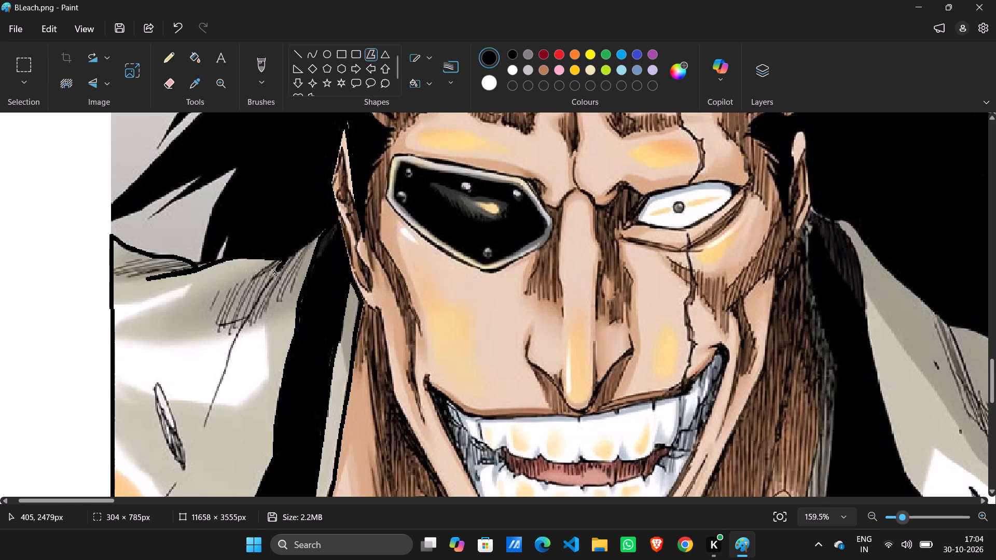
{"action": "left_click_drag", "start_coordinate": [274, 273], "coordinate": [273, 274]}
{"action": "left_click_drag", "start_coordinate": [266, 284], "coordinate": [253, 300]}
{"action": "left_click_drag", "start_coordinate": [248, 309], "coordinate": [238, 329]}
{"action": "left_click_drag", "start_coordinate": [234, 343], "coordinate": [231, 349]}
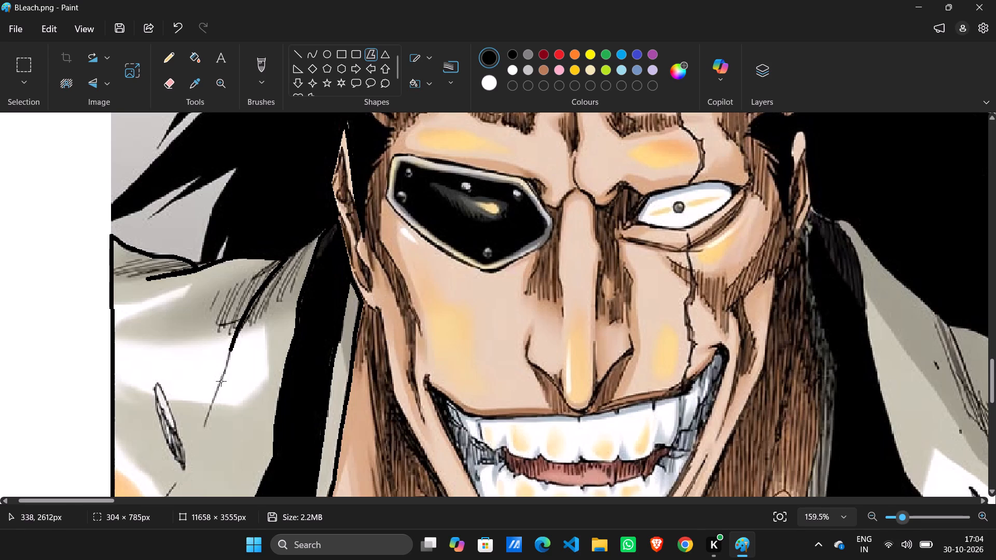
{"action": "left_click", "coordinate": [221, 381]}
{"action": "left_click", "coordinate": [211, 408]}
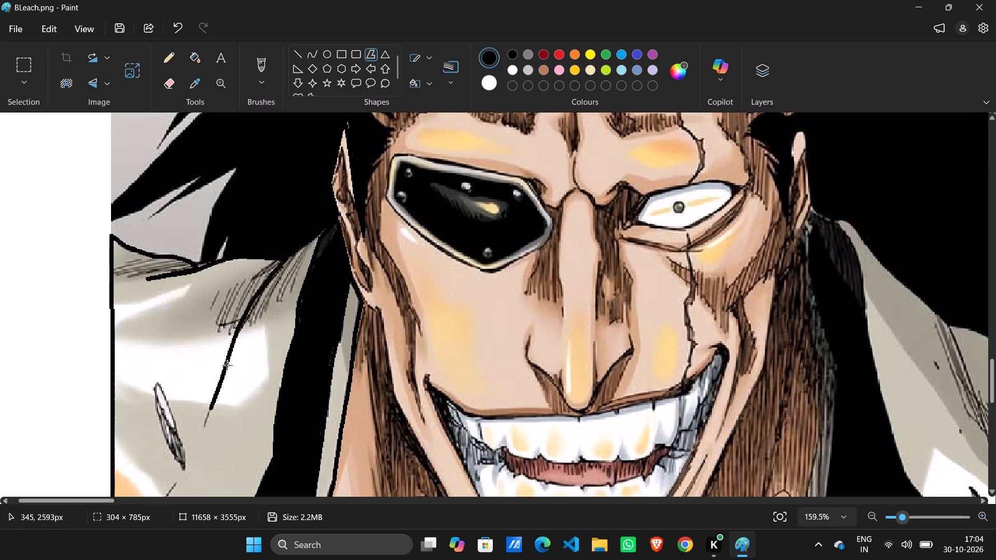
{"action": "left_click", "coordinate": [226, 363]}
{"action": "left_click", "coordinate": [245, 314]}
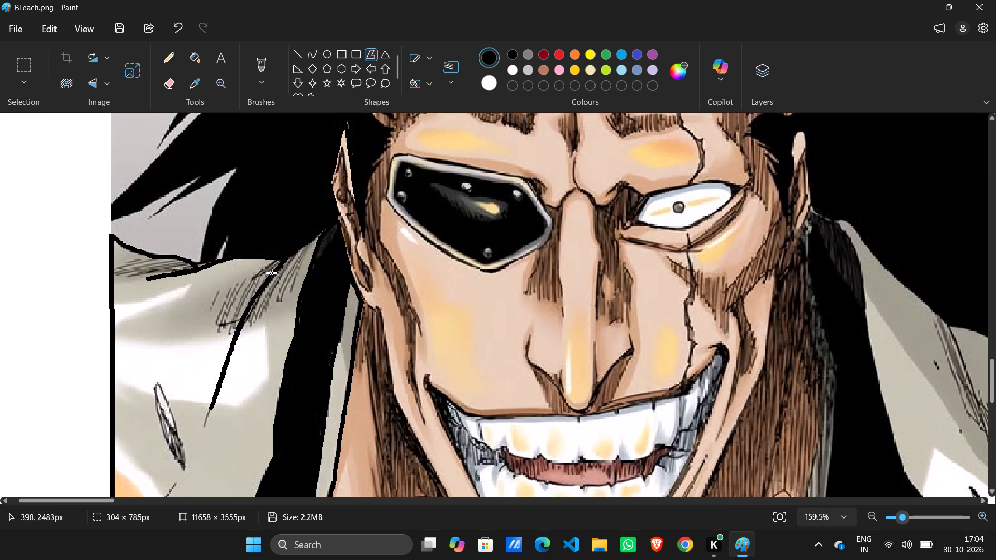
{"action": "left_click", "coordinate": [272, 272]}
{"action": "left_click", "coordinate": [290, 254]}
{"action": "left_click", "coordinate": [335, 223]}
{"action": "left_click", "coordinate": [319, 237]}
Trace the ear's outer edge up to its pointed tip and back down its inner edge beside the eyepatch.
{"action": "scroll", "coordinate": [340, 205], "scroll_direction": "down", "scroll_amount": 8, "text": "ctrl"}
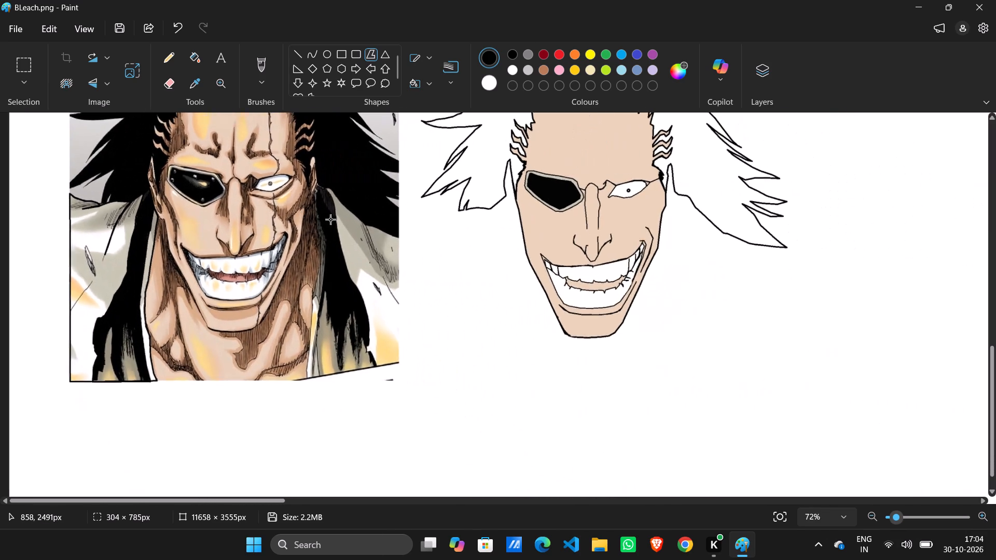
{"action": "scroll", "coordinate": [150, 239], "scroll_direction": "up", "scroll_amount": 1}
{"action": "scroll", "coordinate": [144, 253], "scroll_direction": "up", "scroll_amount": 5, "text": "ctrl"}
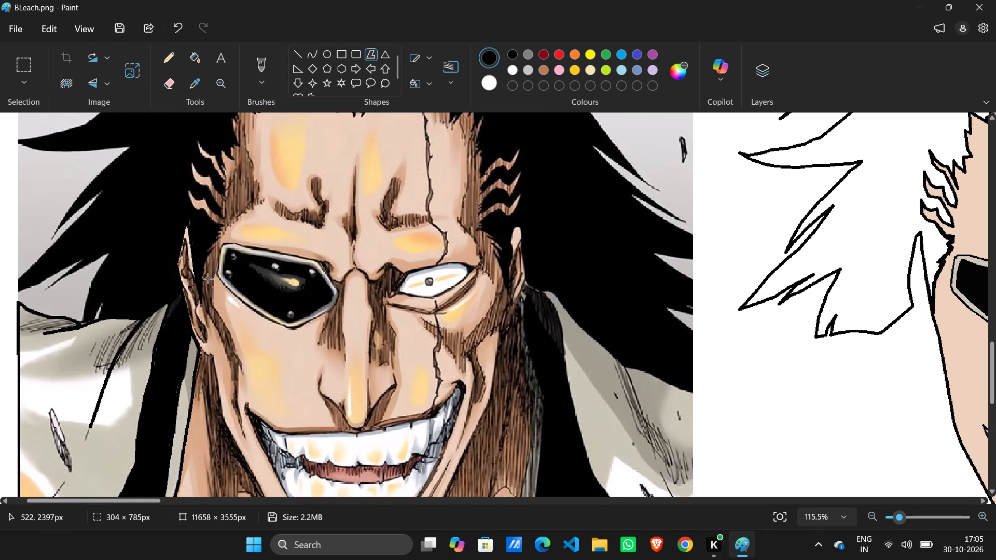
{"action": "scroll", "coordinate": [181, 290], "scroll_direction": "up", "scroll_amount": 6, "text": "ctrl"}
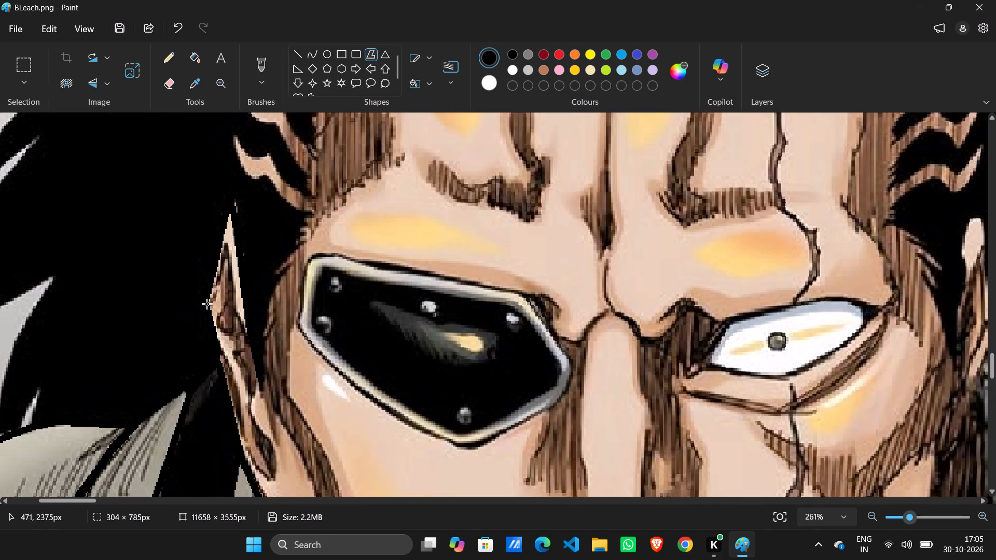
{"action": "left_click", "coordinate": [206, 301]}
{"action": "left_click", "coordinate": [219, 250]}
{"action": "left_click", "coordinate": [230, 205]}
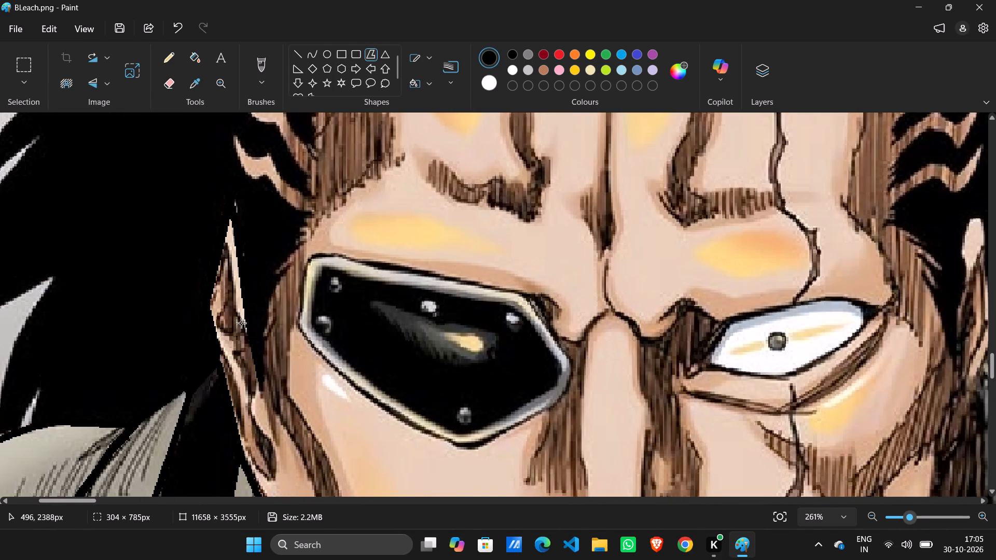
{"action": "left_click", "coordinate": [248, 333]}
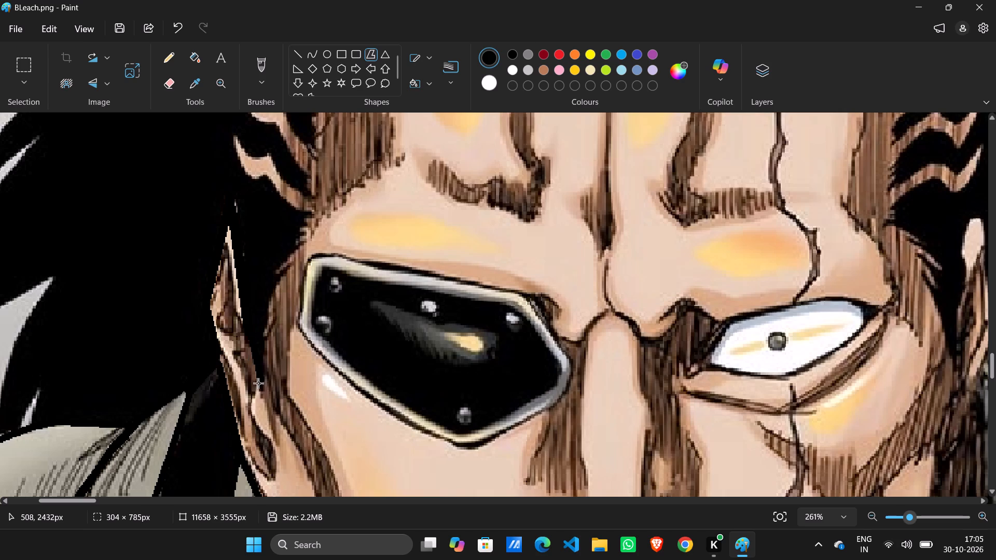
{"action": "left_click", "coordinate": [260, 387]}
Move the finished ear, strand, neck and robe outline from the reference onto the drawing, aligning it with the existing ear and hair lines.
{"action": "scroll", "coordinate": [198, 339], "scroll_direction": "down", "scroll_amount": 9, "text": "ctrl"}
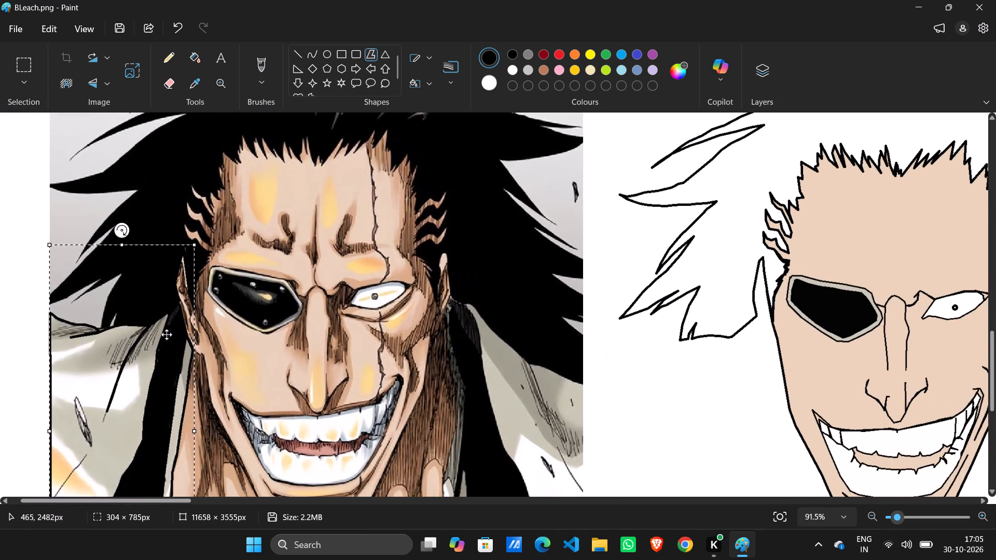
{"action": "left_click_drag", "start_coordinate": [126, 341], "coordinate": [617, 325]}
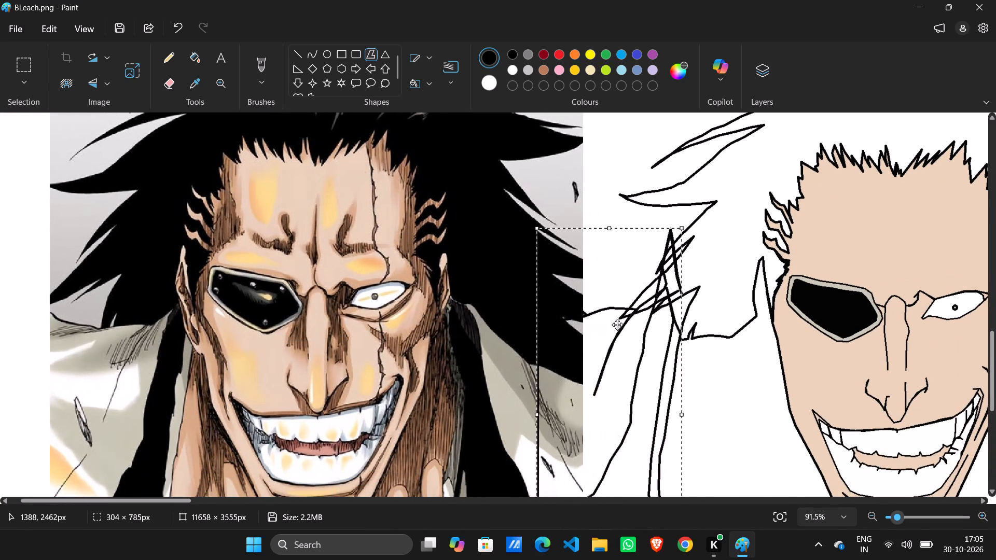
{"action": "left_click_drag", "start_coordinate": [617, 325], "coordinate": [704, 347]}
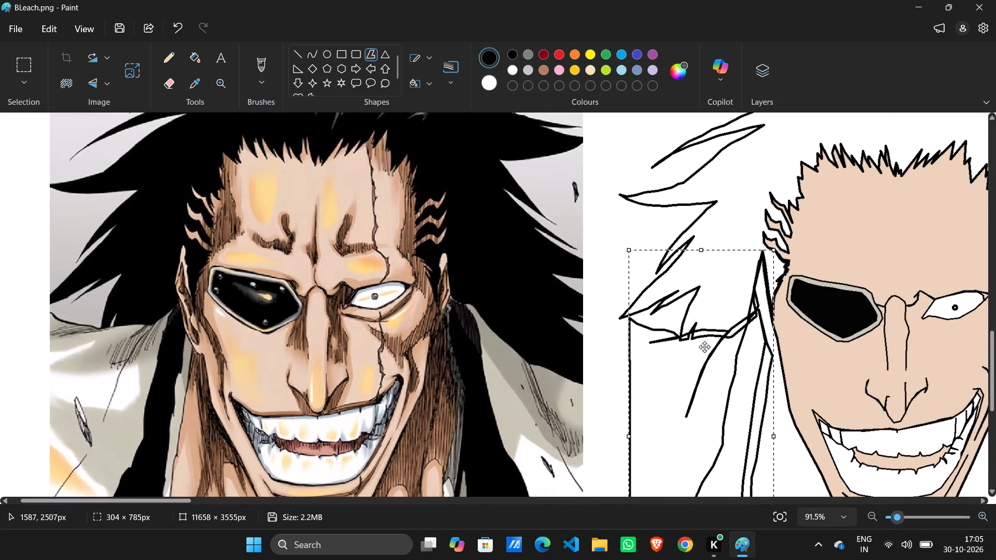
{"action": "left_click_drag", "start_coordinate": [704, 347], "coordinate": [704, 349]}
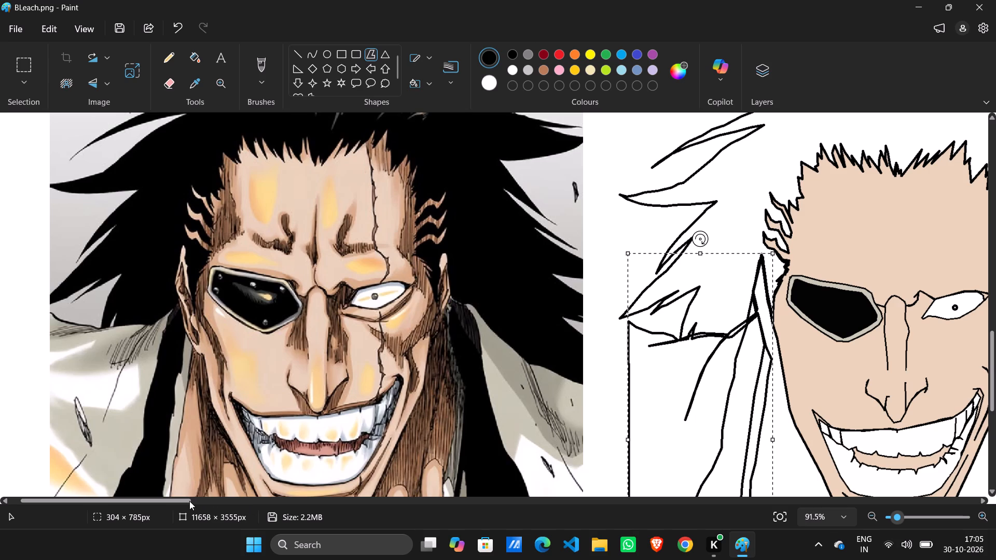
{"action": "left_click_drag", "start_coordinate": [188, 501], "coordinate": [237, 501]}
{"action": "scroll", "coordinate": [309, 355], "scroll_direction": "up", "scroll_amount": 3, "text": "ctrl"}
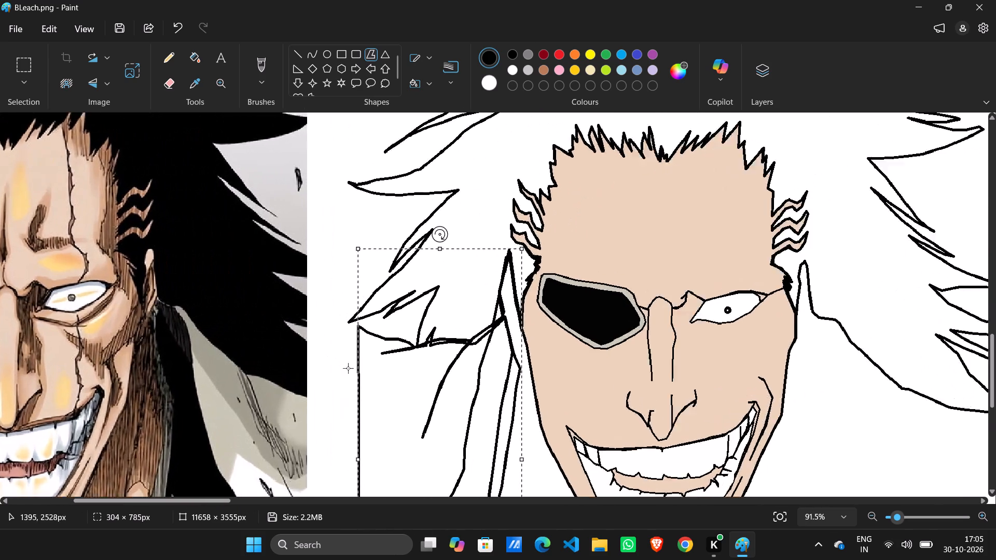
{"action": "scroll", "coordinate": [348, 368], "scroll_direction": "up", "scroll_amount": 1, "text": "ctrl"}
{"action": "left_click_drag", "start_coordinate": [580, 351], "coordinate": [556, 366]}
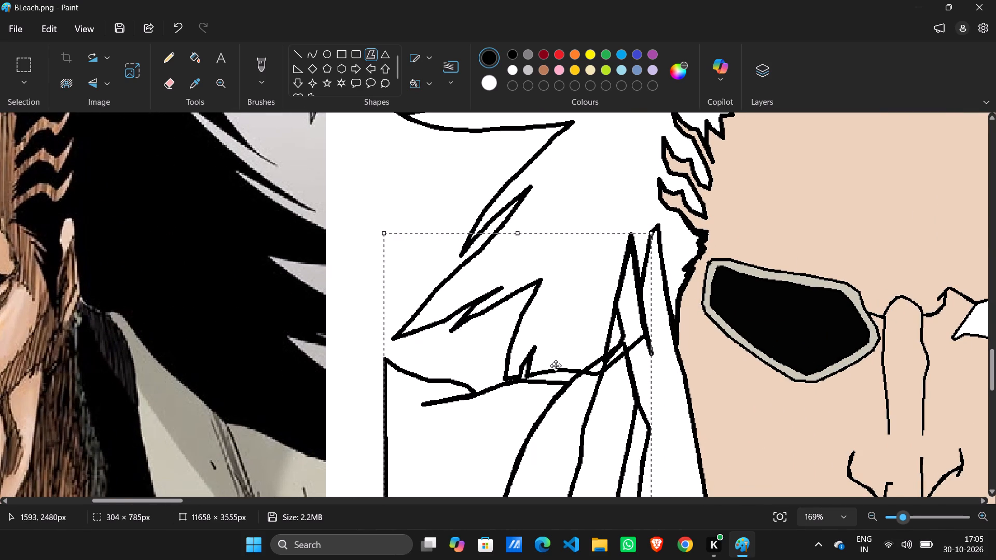
{"action": "left_click_drag", "start_coordinate": [556, 366], "coordinate": [580, 362]}
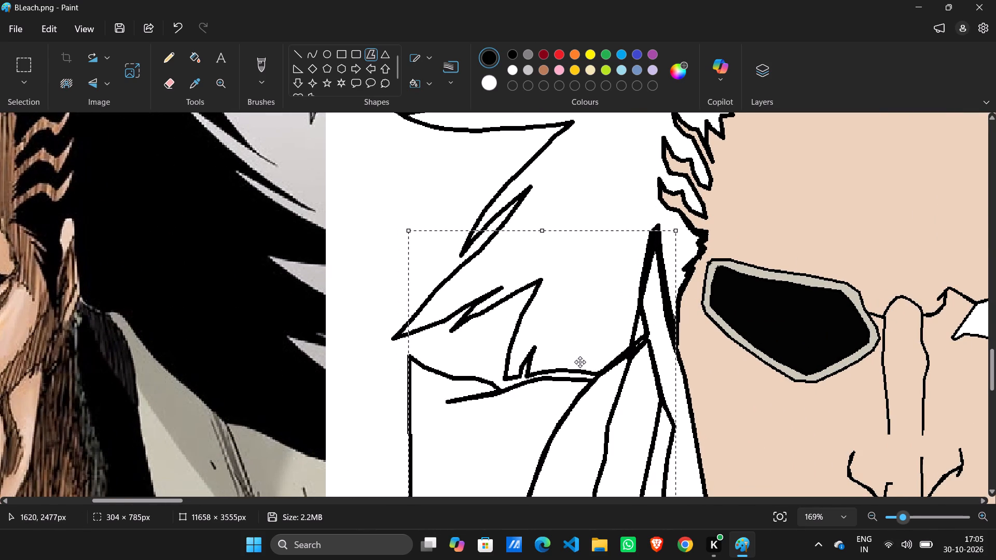
{"action": "left_click_drag", "start_coordinate": [580, 362], "coordinate": [580, 359]}
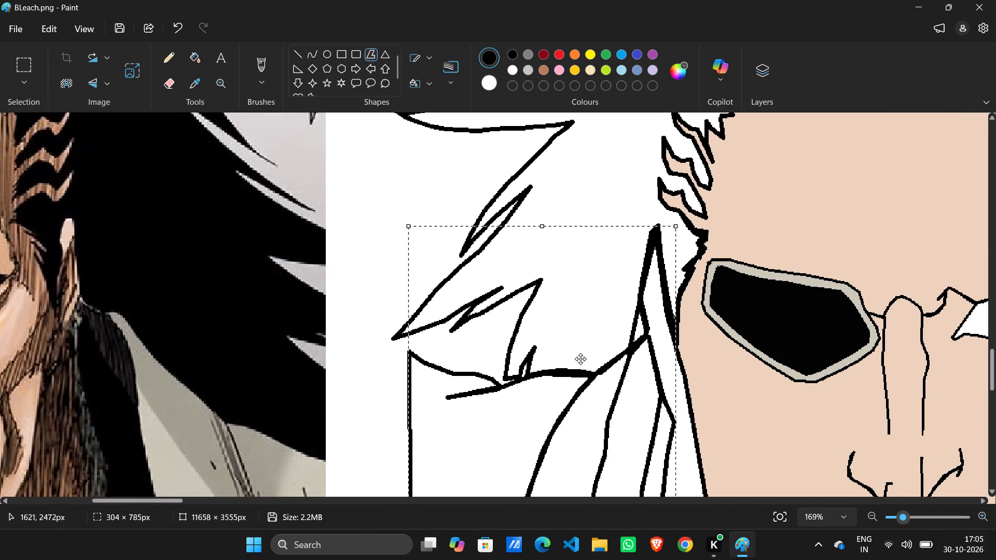
Nudge the moved ear, strand and robe outline slightly upward to align with the existing lines and set it in place.
{"action": "left_click_drag", "start_coordinate": [580, 359], "coordinate": [581, 356]}
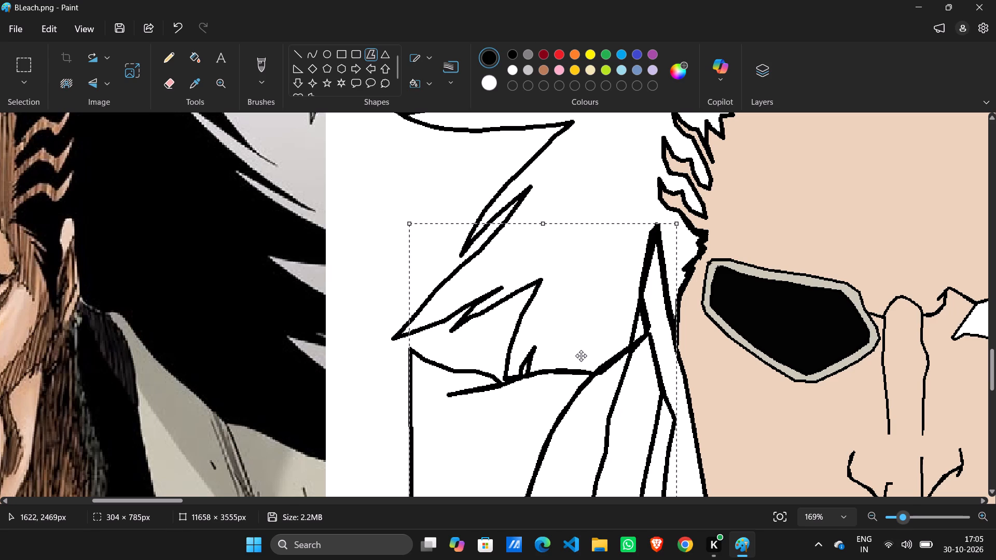
{"action": "left_click_drag", "start_coordinate": [581, 356], "coordinate": [580, 356]}
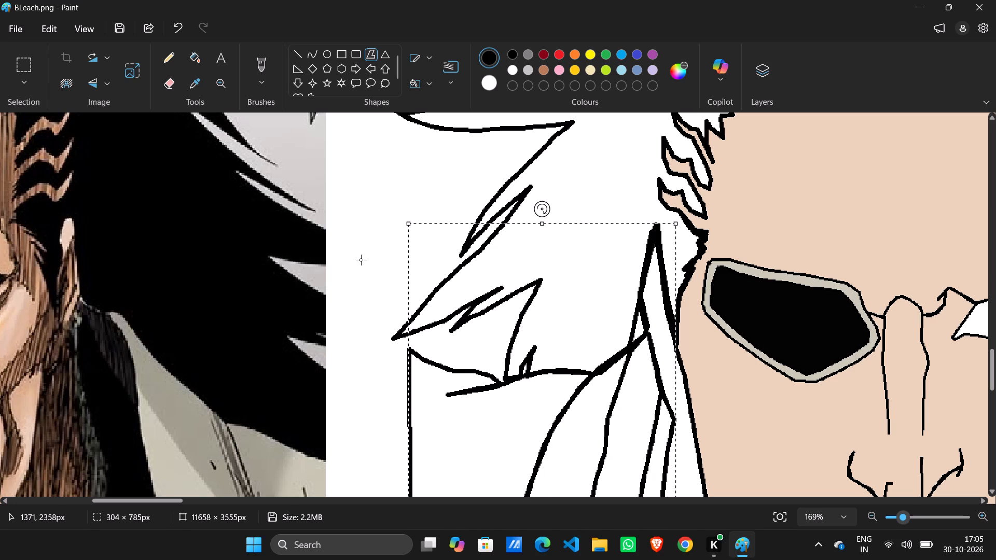
{"action": "left_click", "coordinate": [361, 260]}
Compare the placed ear, strand and robe outlines with the reference, close up and as a whole.
{"action": "scroll", "coordinate": [361, 260], "scroll_direction": "down", "scroll_amount": 11, "text": "ctrl"}
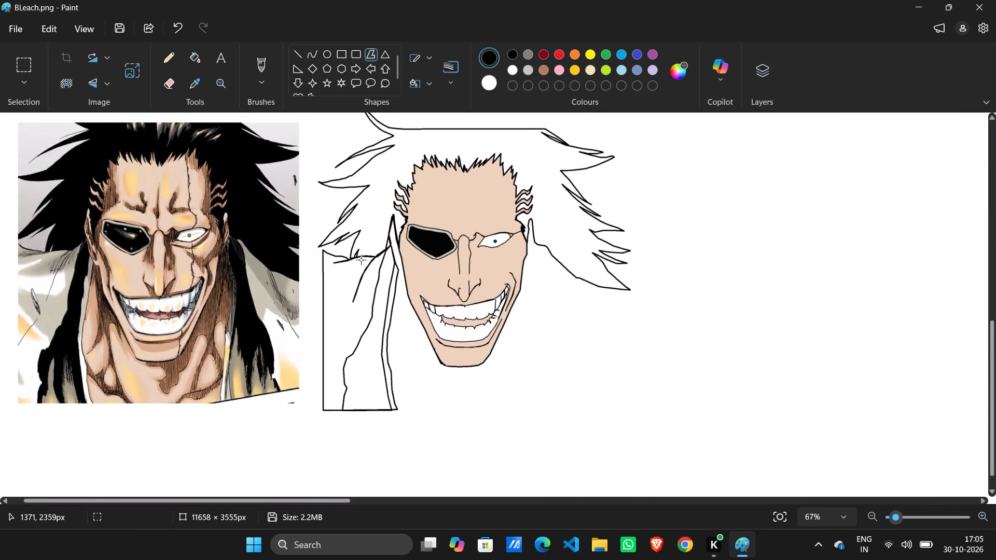
{"action": "scroll", "coordinate": [361, 260], "scroll_direction": "down", "scroll_amount": 1, "text": "ctrl"}
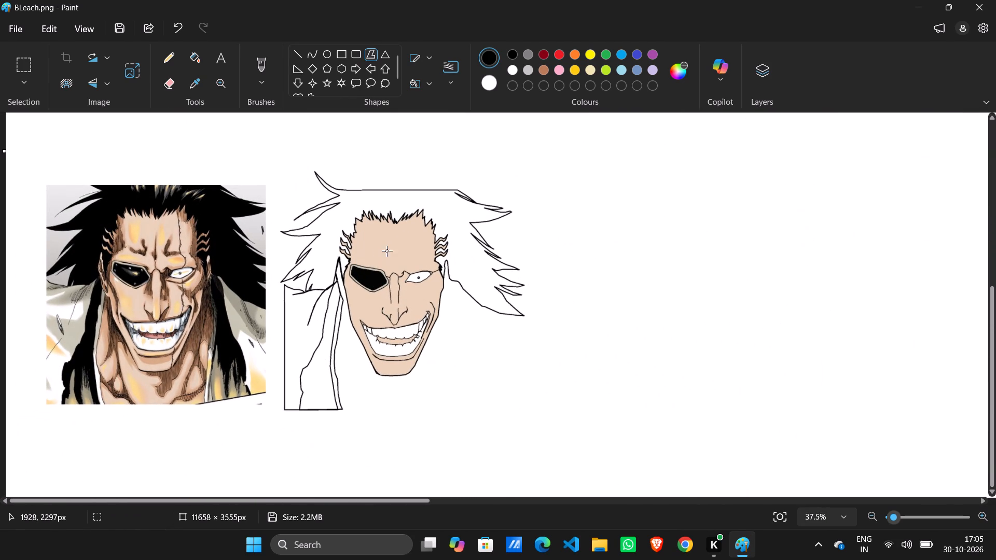
{"action": "scroll", "coordinate": [422, 269], "scroll_direction": "up", "scroll_amount": 5, "text": "ctrl"}
{"action": "scroll", "coordinate": [352, 333], "scroll_direction": "down", "scroll_amount": 1}
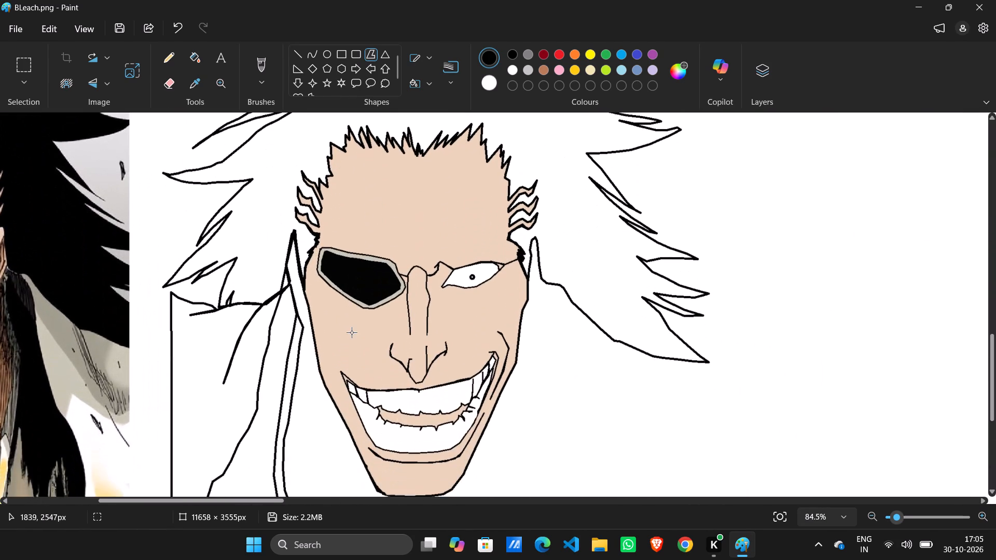
{"action": "scroll", "coordinate": [352, 322], "scroll_direction": "down", "scroll_amount": 7, "text": "ctrl"}
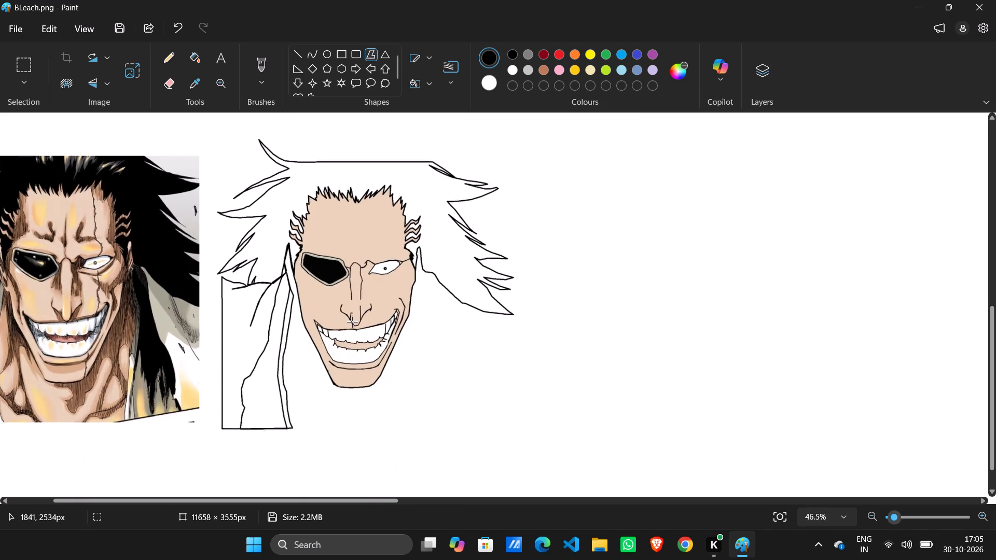
{"action": "scroll", "coordinate": [352, 322], "scroll_direction": "down", "scroll_amount": 1, "text": "ctrl"}
{"action": "scroll", "coordinate": [243, 330], "scroll_direction": "down", "scroll_amount": 1, "text": "ctrl"}
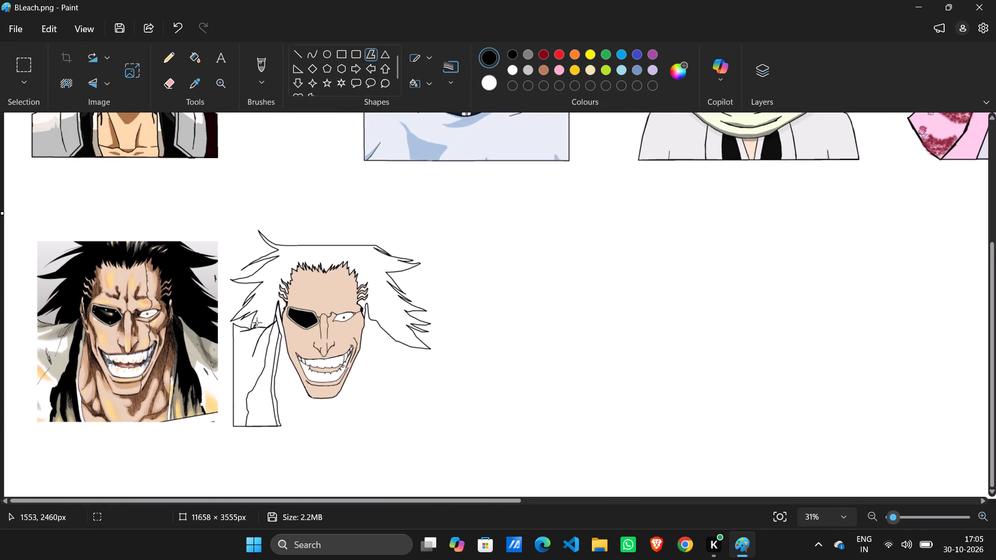
{"action": "scroll", "coordinate": [275, 320], "scroll_direction": "up", "scroll_amount": 3, "text": "ctrl"}
{"action": "scroll", "coordinate": [335, 334], "scroll_direction": "up", "scroll_amount": 3, "text": "ctrl"}
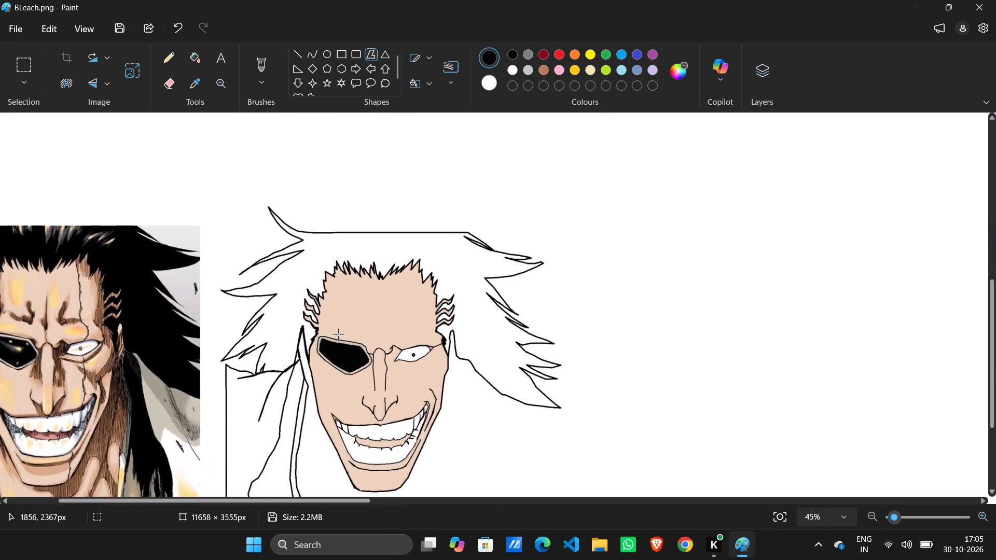
{"action": "scroll", "coordinate": [338, 334], "scroll_direction": "up", "scroll_amount": 2, "text": "ctrl"}
{"action": "scroll", "coordinate": [344, 337], "scroll_direction": "down", "scroll_amount": 3}
{"action": "scroll", "coordinate": [345, 338], "scroll_direction": "down", "scroll_amount": 1, "text": "ctrl"}
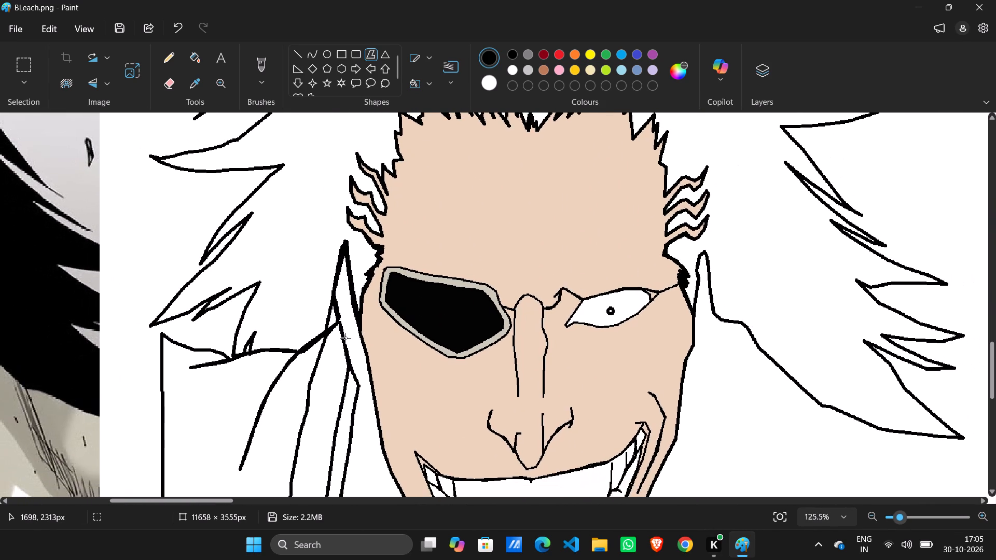
{"action": "scroll", "coordinate": [345, 338], "scroll_direction": "down", "scroll_amount": 8, "text": "ctrl"}
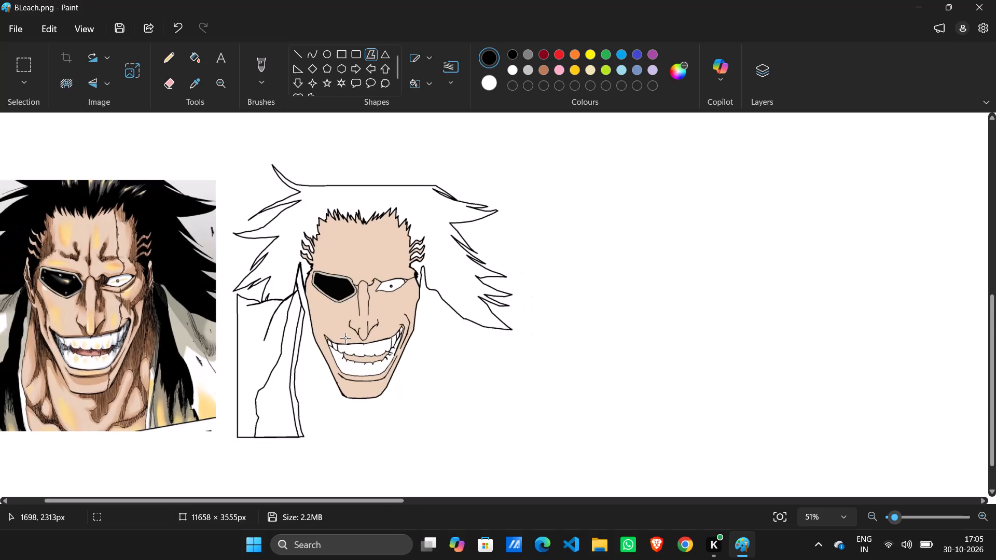
{"action": "scroll", "coordinate": [312, 327], "scroll_direction": "up", "scroll_amount": 1, "text": "ctrl"}
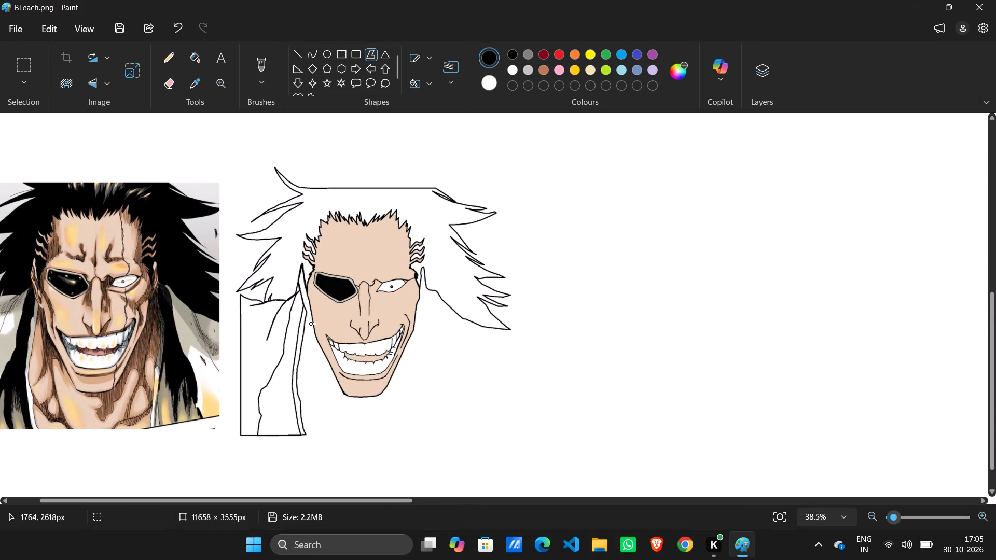
Erase the stray line segment between the ear's edge and the robe shoulder line beside the eyepatch.
{"action": "scroll", "coordinate": [313, 319], "scroll_direction": "up", "scroll_amount": 7, "text": "ctrl"}
{"action": "scroll", "coordinate": [408, 340], "scroll_direction": "down", "scroll_amount": 1}
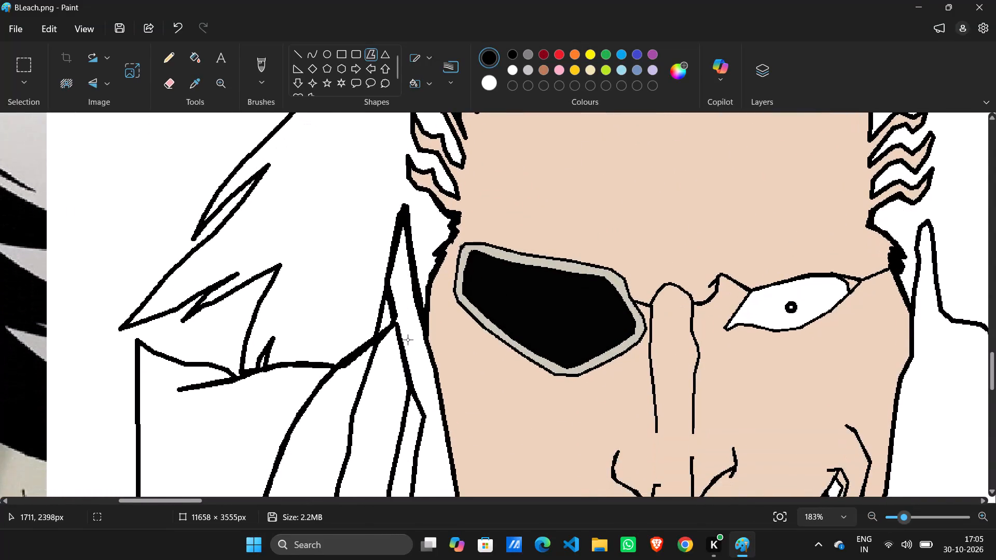
{"action": "scroll", "coordinate": [408, 340], "scroll_direction": "down", "scroll_amount": 2, "text": "ctrl"}
{"action": "scroll", "coordinate": [408, 340], "scroll_direction": "up", "scroll_amount": 6, "text": "ctrl"}
{"action": "scroll", "coordinate": [483, 351], "scroll_direction": "down", "scroll_amount": 1}
{"action": "scroll", "coordinate": [483, 351], "scroll_direction": "up", "scroll_amount": 4, "text": "ctrl"}
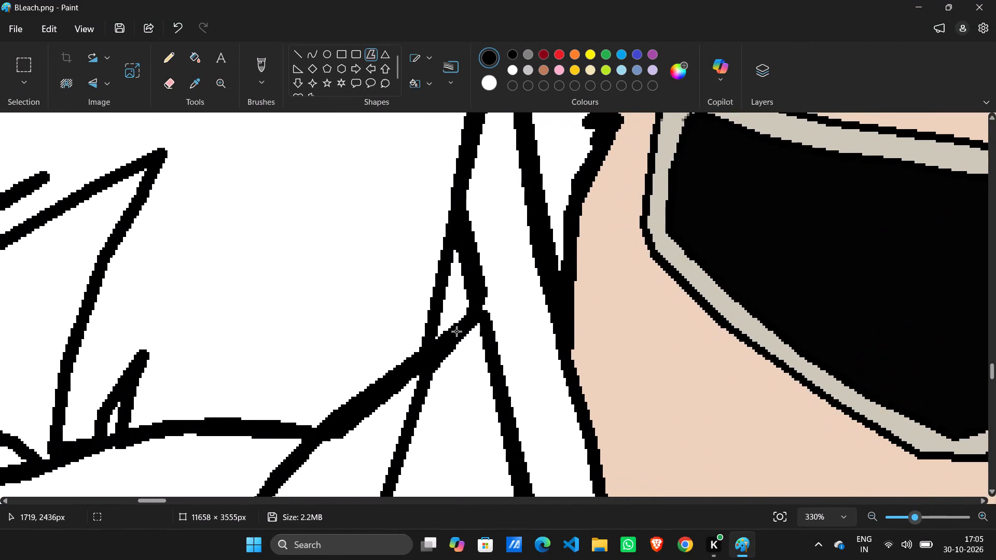
{"action": "left_click", "coordinate": [173, 88]}
{"action": "left_click_drag", "start_coordinate": [440, 319], "coordinate": [419, 336]}
On the reference, start a polygon outline of the ear beside the eyepatch, tracing its inner edge up to the pointed tip.
{"action": "scroll", "coordinate": [416, 338], "scroll_direction": "down", "scroll_amount": 18, "text": "ctrl"}
{"action": "scroll", "coordinate": [266, 330], "scroll_direction": "up", "scroll_amount": 2, "text": "ctrl"}
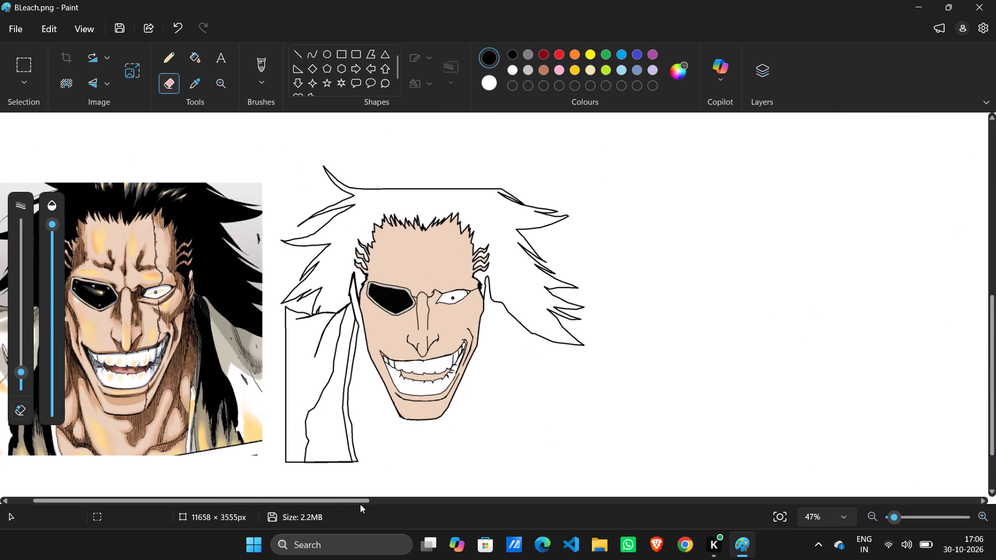
{"action": "left_click_drag", "start_coordinate": [352, 498], "coordinate": [296, 501]}
{"action": "scroll", "coordinate": [438, 328], "scroll_direction": "up", "scroll_amount": 2, "text": "ctrl"}
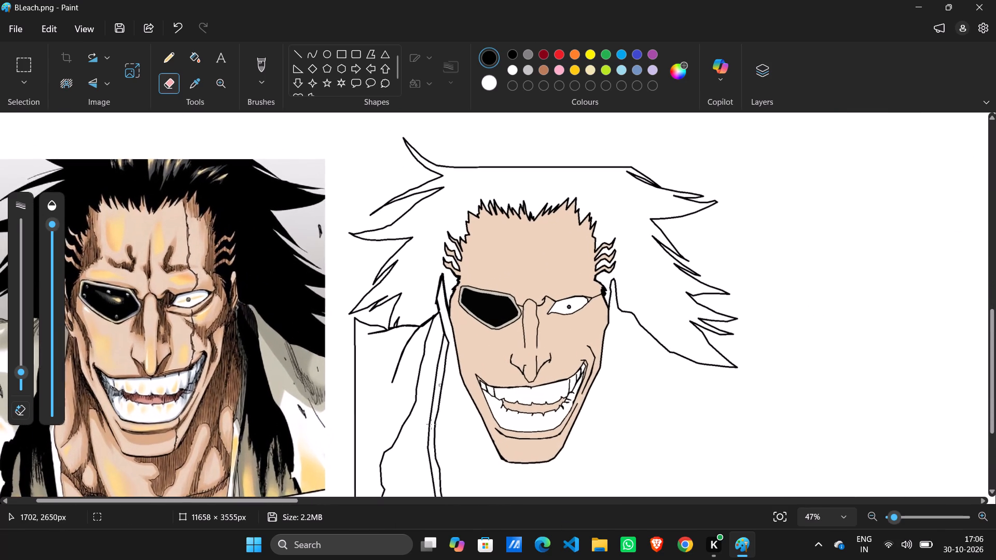
{"action": "left_click_drag", "start_coordinate": [282, 500], "coordinate": [246, 502]}
{"action": "scroll", "coordinate": [425, 370], "scroll_direction": "up", "scroll_amount": 1, "text": "ctrl"}
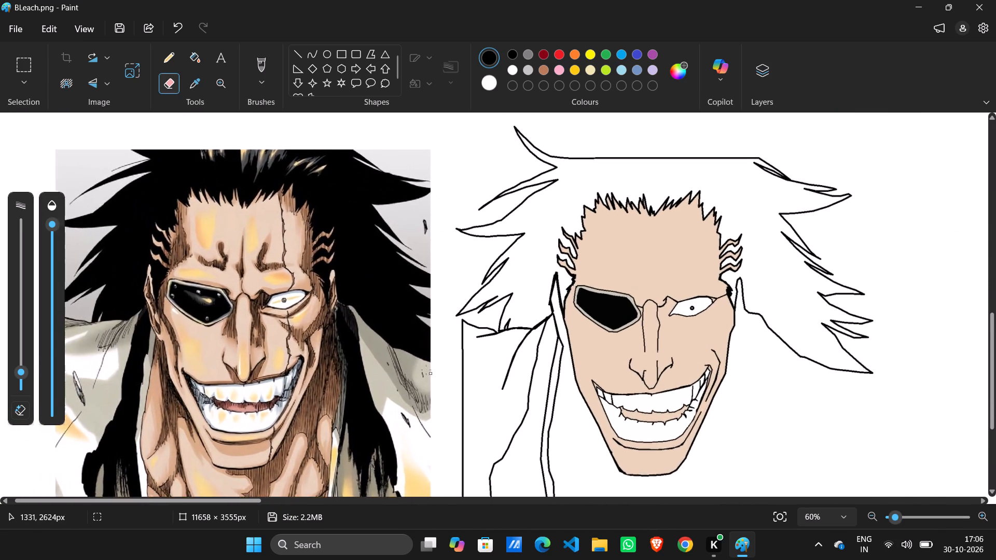
{"action": "scroll", "coordinate": [488, 386], "scroll_direction": "up", "scroll_amount": 2, "text": "ctrl"}
{"action": "scroll", "coordinate": [491, 386], "scroll_direction": "down", "scroll_amount": 2, "text": "ctrl"}
{"action": "scroll", "coordinate": [84, 310], "scroll_direction": "up", "scroll_amount": 2, "text": "ctrl"}
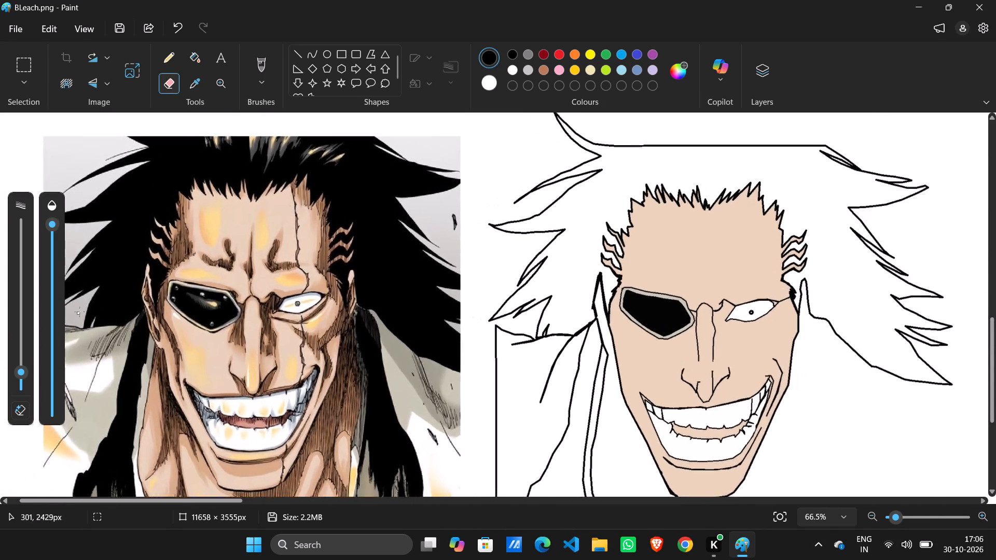
{"action": "scroll", "coordinate": [79, 312], "scroll_direction": "up", "scroll_amount": 1, "text": "ctrl"}
{"action": "scroll", "coordinate": [205, 307], "scroll_direction": "up", "scroll_amount": 3, "text": "ctrl"}
{"action": "left_click", "coordinate": [371, 49]}
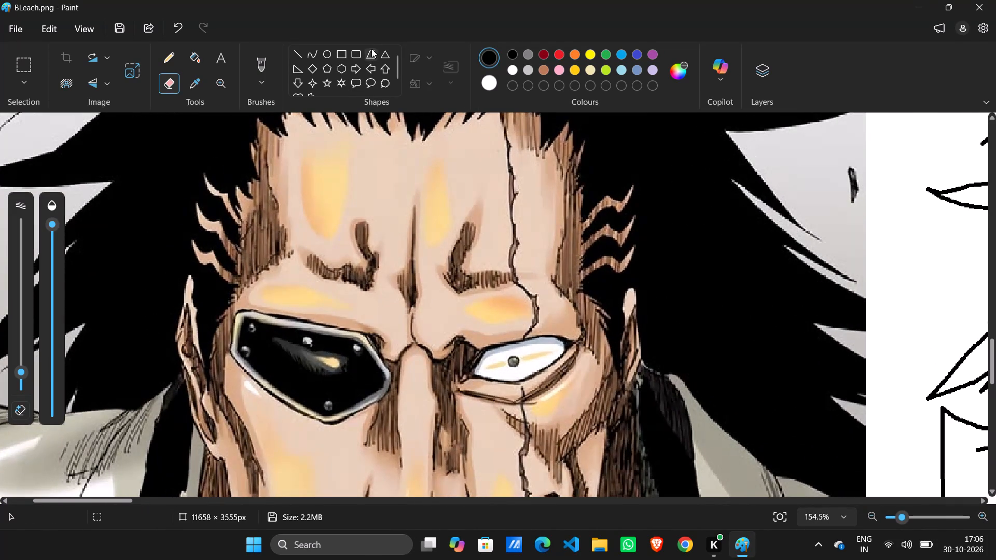
{"action": "scroll", "coordinate": [354, 292], "scroll_direction": "down", "scroll_amount": 1, "text": "ctrl"}
{"action": "left_click_drag", "start_coordinate": [213, 363], "coordinate": [210, 353]}
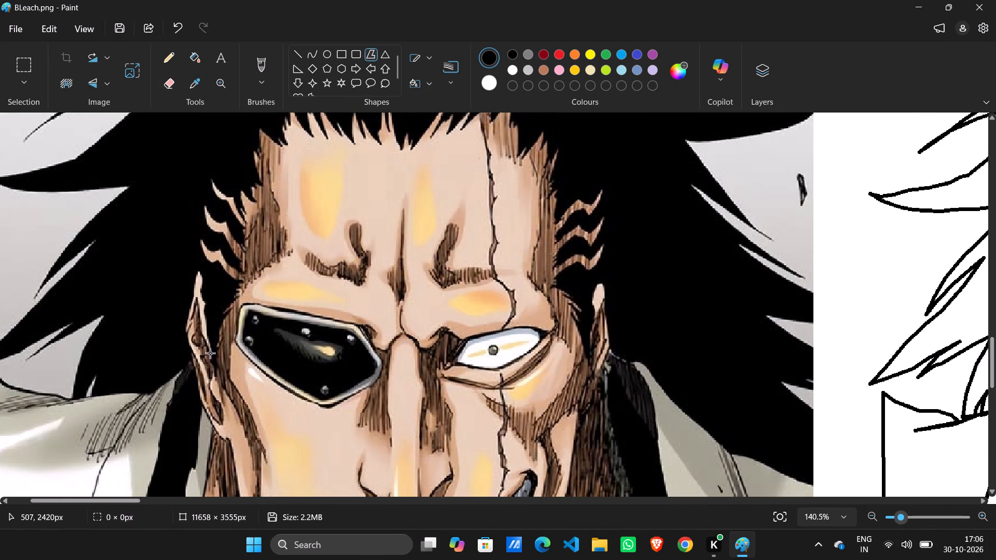
{"action": "left_click_drag", "start_coordinate": [210, 353], "coordinate": [206, 321]}
{"action": "left_click_drag", "start_coordinate": [206, 314], "coordinate": [202, 288]}
{"action": "left_click", "coordinate": [202, 288]}
{"action": "left_click_drag", "start_coordinate": [202, 280], "coordinate": [199, 271]}
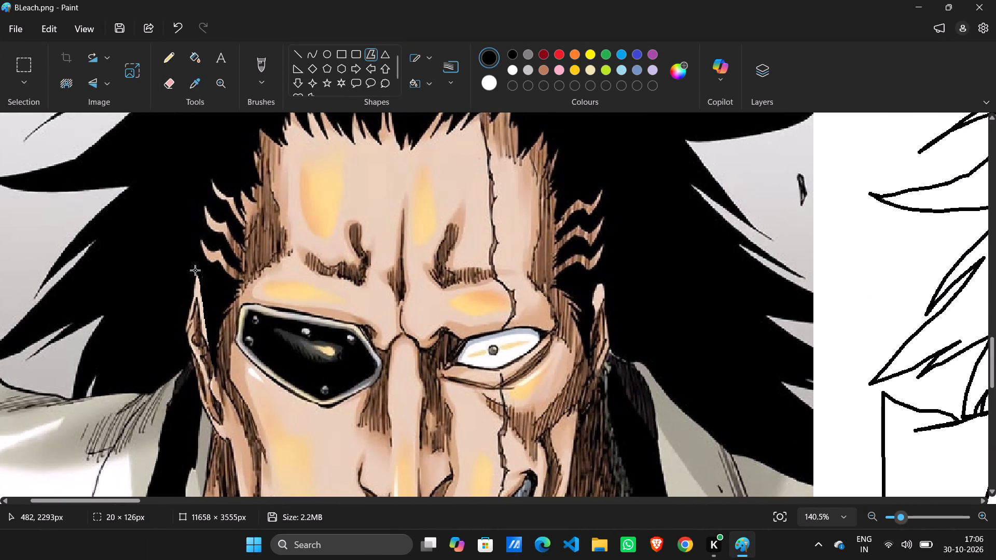
Continue the ear outline from the tip down its outer edge and around the bottom of the lobe to the jaw.
{"action": "left_click_drag", "start_coordinate": [195, 270], "coordinate": [192, 280]}
{"action": "left_click_drag", "start_coordinate": [191, 285], "coordinate": [189, 300]}
{"action": "left_click_drag", "start_coordinate": [188, 302], "coordinate": [186, 317]}
{"action": "left_click_drag", "start_coordinate": [186, 327], "coordinate": [185, 340]}
{"action": "left_click_drag", "start_coordinate": [187, 350], "coordinate": [197, 388]}
{"action": "left_click_drag", "start_coordinate": [199, 398], "coordinate": [203, 404]}
{"action": "left_click_drag", "start_coordinate": [203, 404], "coordinate": [208, 426]}
{"action": "left_click_drag", "start_coordinate": [209, 431], "coordinate": [224, 442]}
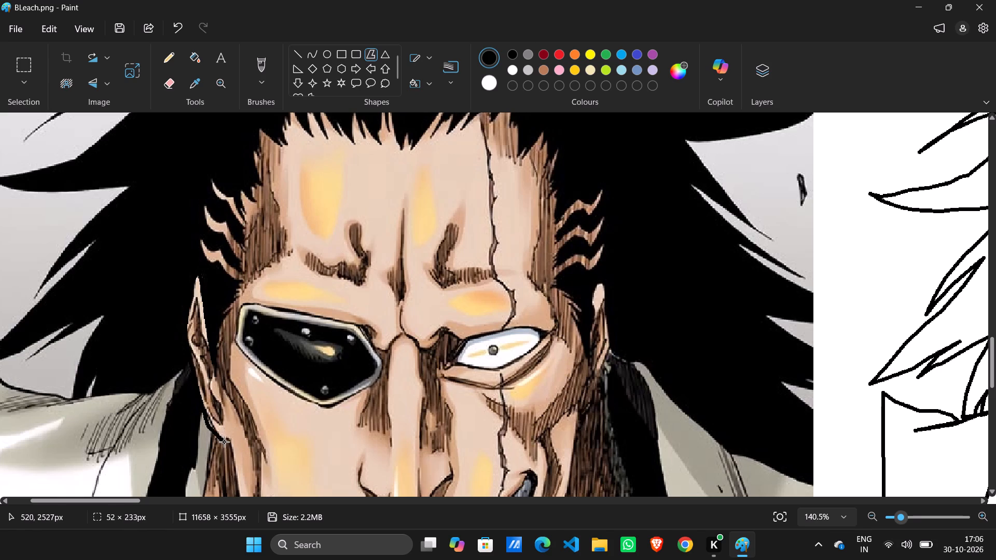
{"action": "left_click_drag", "start_coordinate": [224, 442], "coordinate": [225, 442]}
{"action": "left_click", "coordinate": [226, 442]}
Extend the ear outline down the jaw edge below the lobe and finish it back up along the lobe's inner side.
{"action": "scroll", "coordinate": [243, 412], "scroll_direction": "down", "scroll_amount": 5, "text": "ctrl"}
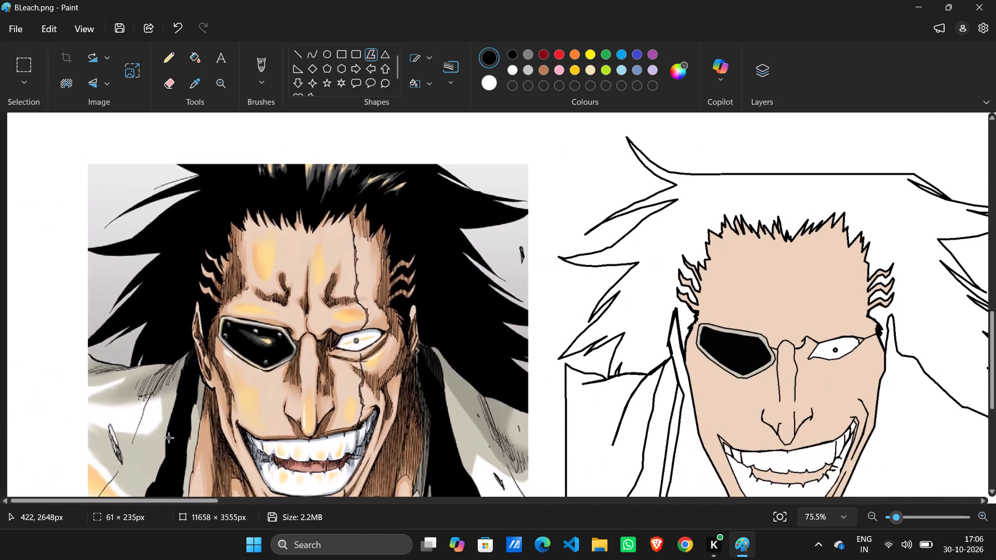
{"action": "scroll", "coordinate": [165, 437], "scroll_direction": "down", "scroll_amount": 2}
{"action": "scroll", "coordinate": [99, 387], "scroll_direction": "up", "scroll_amount": 2, "text": "ctrl"}
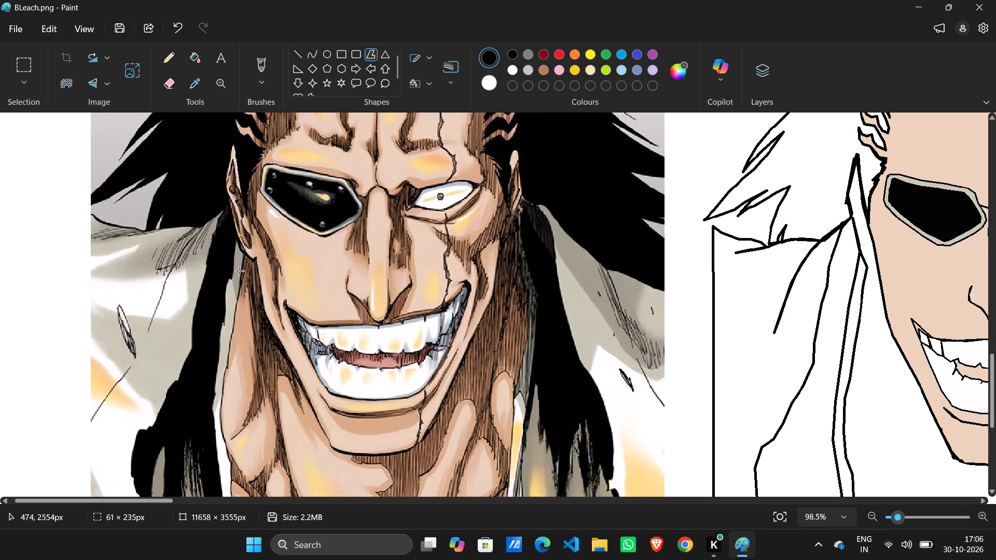
{"action": "left_click", "coordinate": [263, 310]}
{"action": "scroll", "coordinate": [264, 309], "scroll_direction": "up", "scroll_amount": 4, "text": "ctrl"}
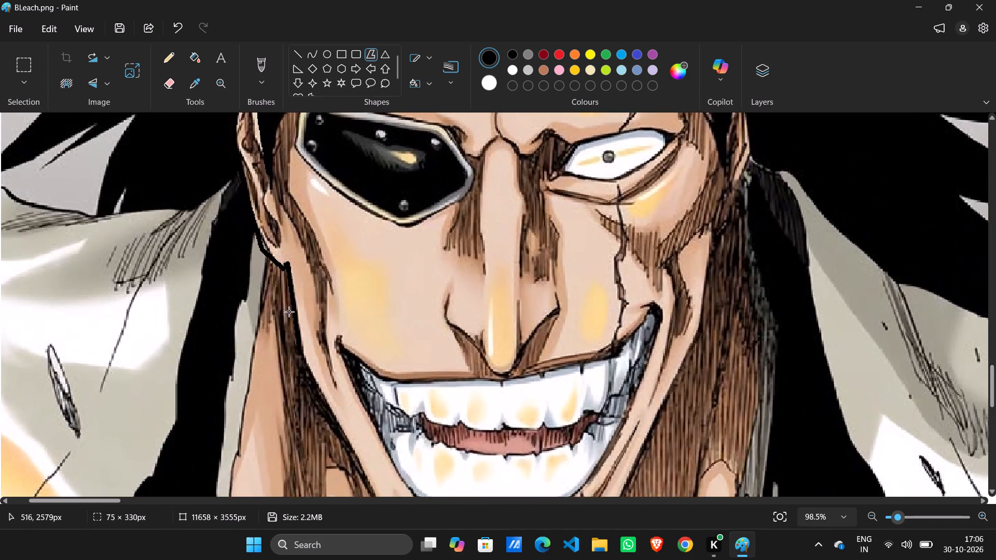
{"action": "scroll", "coordinate": [296, 308], "scroll_direction": "up", "scroll_amount": 1}
{"action": "left_click_drag", "start_coordinate": [288, 317], "coordinate": [287, 298]}
{"action": "left_click", "coordinate": [287, 298]}
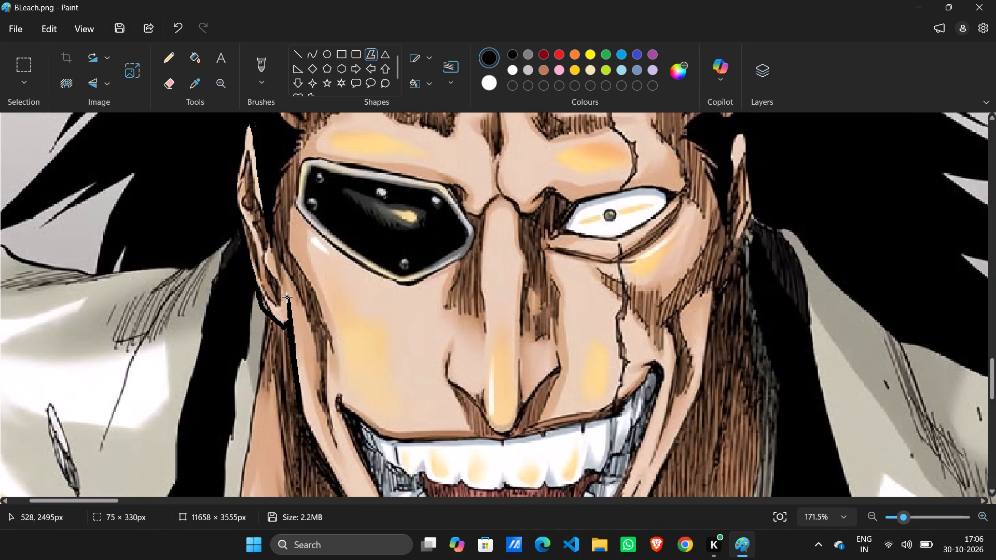
{"action": "left_click", "coordinate": [284, 290]}
{"action": "left_click_drag", "start_coordinate": [285, 291], "coordinate": [290, 301]}
{"action": "left_click_drag", "start_coordinate": [291, 309], "coordinate": [291, 318]}
Move the new ear and jaw outline from the reference onto the drawing, aligning it with the existing ear and face edge.
{"action": "scroll", "coordinate": [290, 319], "scroll_direction": "down", "scroll_amount": 4, "text": "ctrl"}
{"action": "left_click_drag", "start_coordinate": [261, 303], "coordinate": [951, 321]}
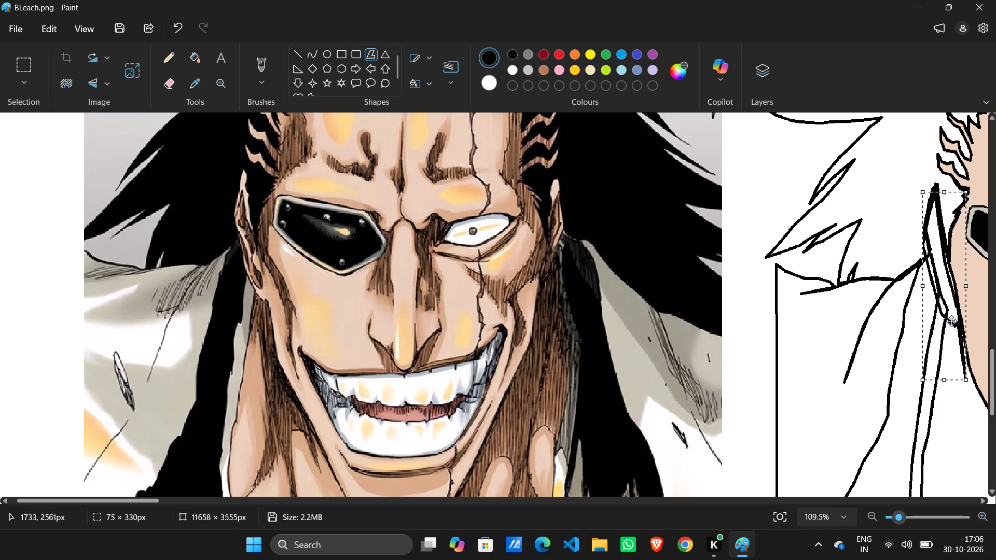
{"action": "left_click_drag", "start_coordinate": [951, 321], "coordinate": [957, 319]}
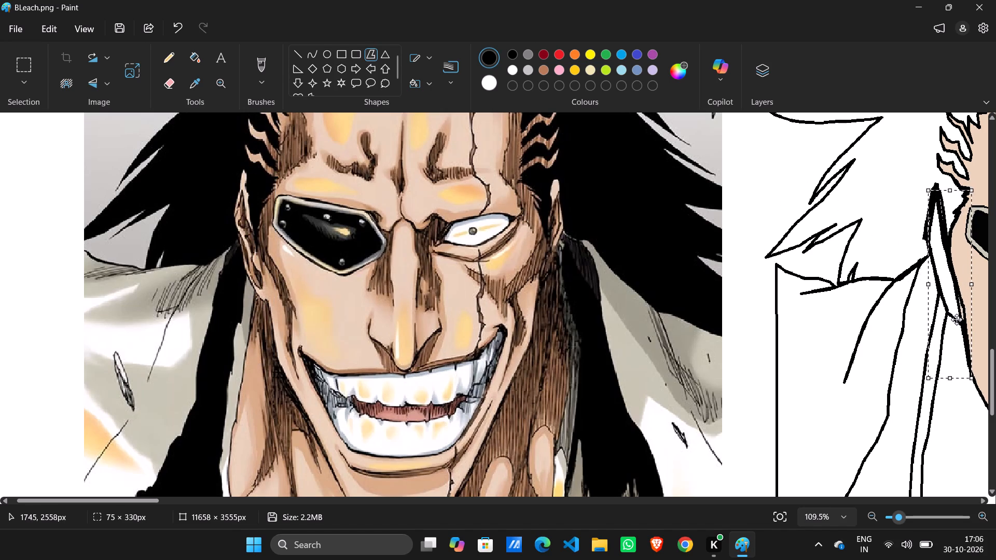
{"action": "left_click_drag", "start_coordinate": [957, 319], "coordinate": [955, 320]}
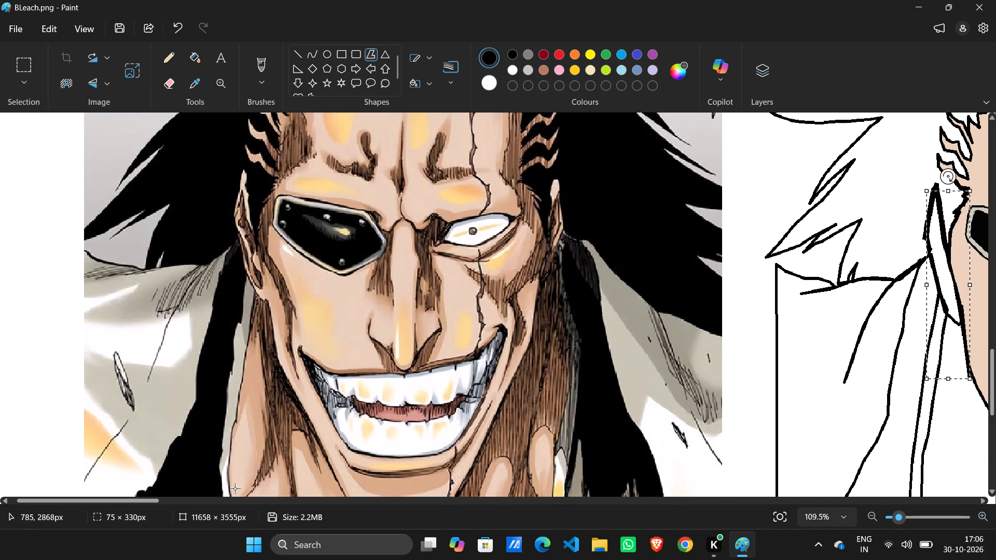
{"action": "left_click_drag", "start_coordinate": [155, 499], "coordinate": [233, 506]}
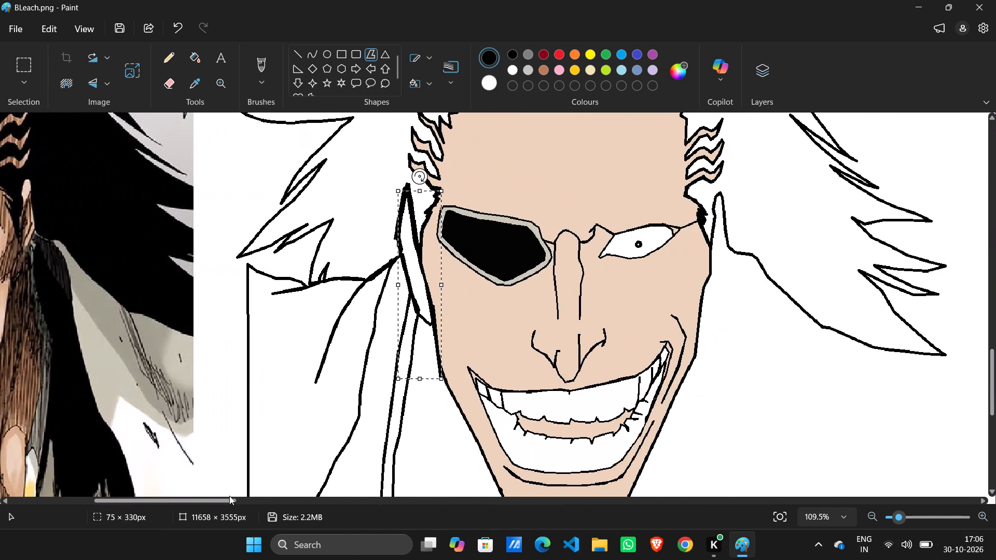
{"action": "scroll", "coordinate": [326, 221], "scroll_direction": "up", "scroll_amount": 3, "text": "ctrl"}
{"action": "left_click", "coordinate": [426, 231]}
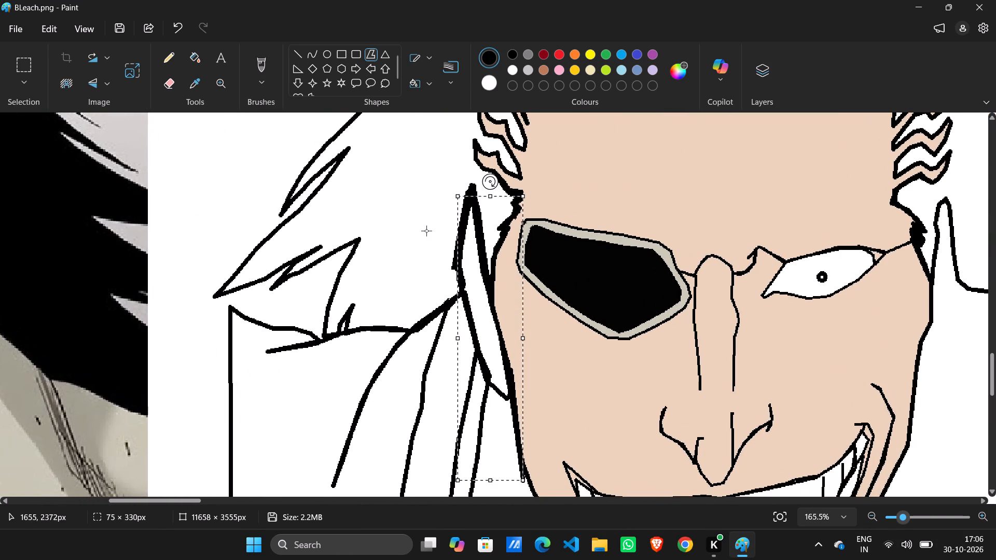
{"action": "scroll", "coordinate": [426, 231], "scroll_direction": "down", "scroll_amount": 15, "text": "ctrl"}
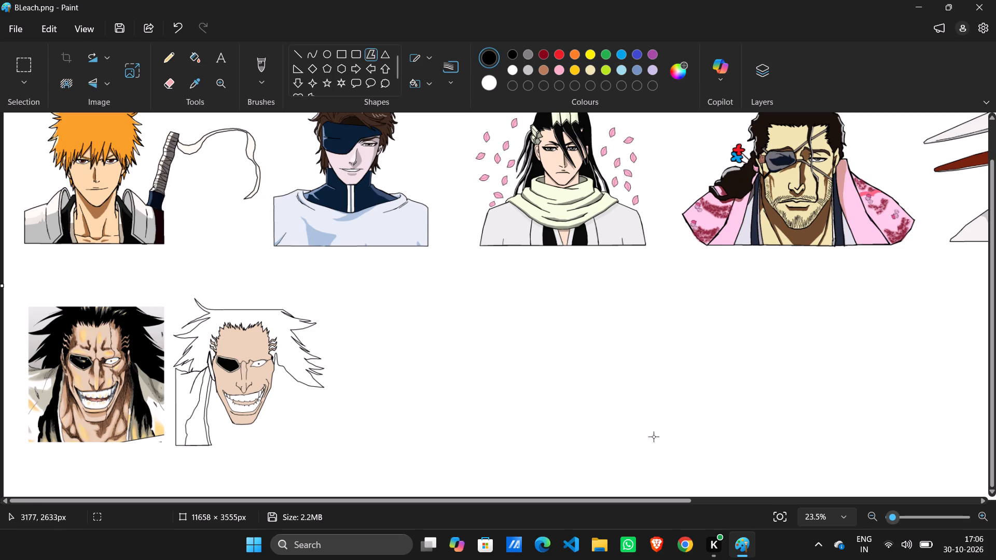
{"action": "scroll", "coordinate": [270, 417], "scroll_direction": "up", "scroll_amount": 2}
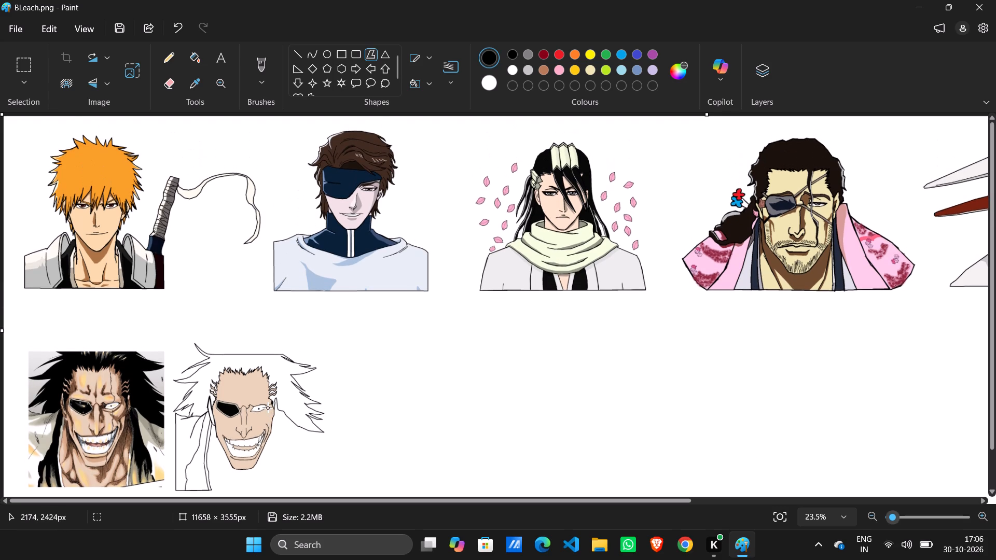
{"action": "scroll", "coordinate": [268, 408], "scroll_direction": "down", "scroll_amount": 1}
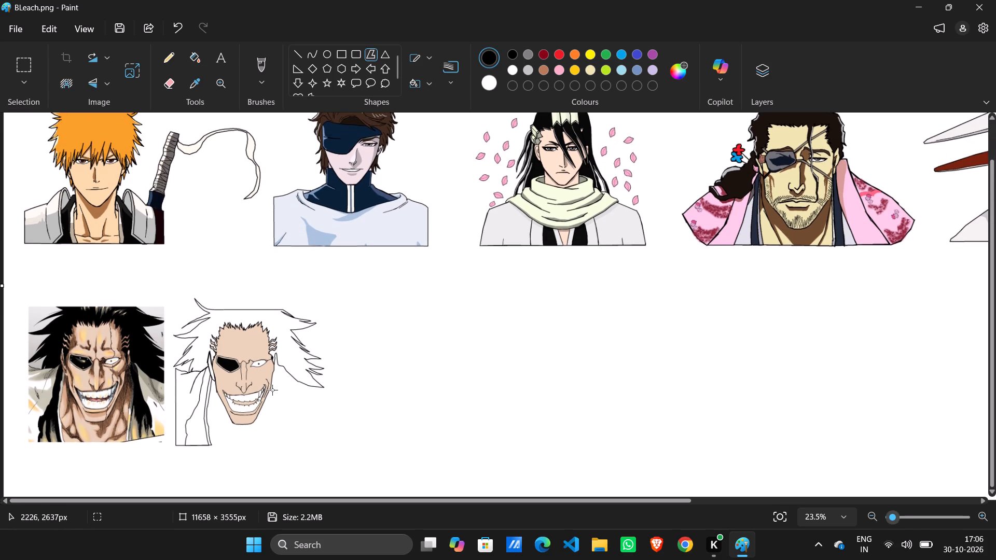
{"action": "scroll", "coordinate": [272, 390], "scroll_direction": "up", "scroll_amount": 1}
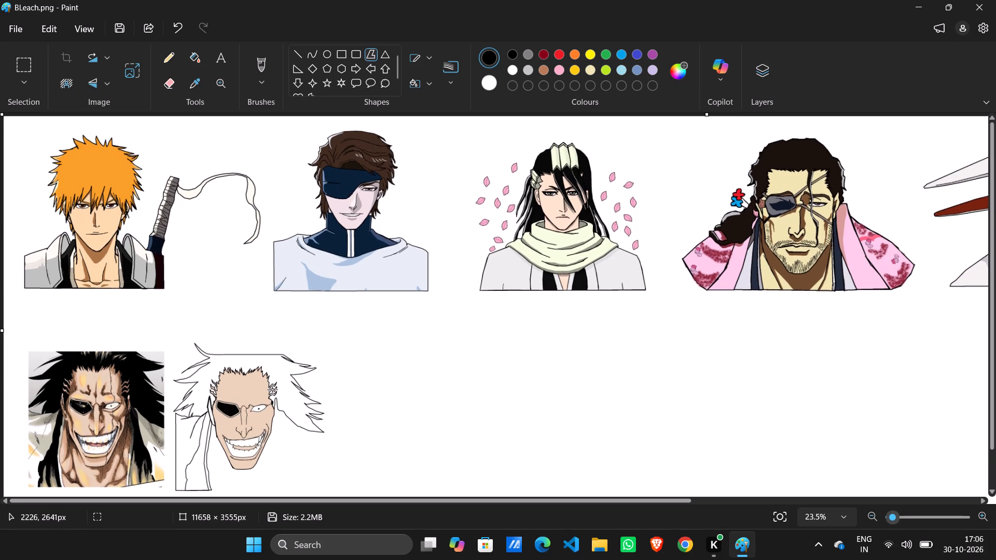
On the reference, start a polygon outline along the bottom edge of the bare chest, from one collar to the other.
{"action": "scroll", "coordinate": [137, 305], "scroll_direction": "down", "scroll_amount": 1}
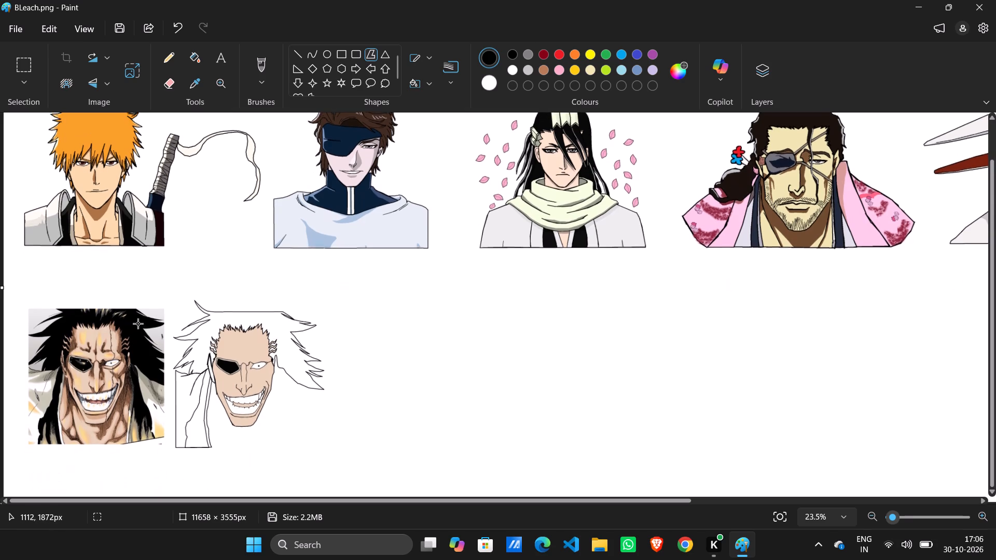
{"action": "scroll", "coordinate": [135, 335], "scroll_direction": "up", "scroll_amount": 3}
{"action": "scroll", "coordinate": [134, 353], "scroll_direction": "down", "scroll_amount": 2}
{"action": "scroll", "coordinate": [125, 366], "scroll_direction": "up", "scroll_amount": 3, "text": "ctrl"}
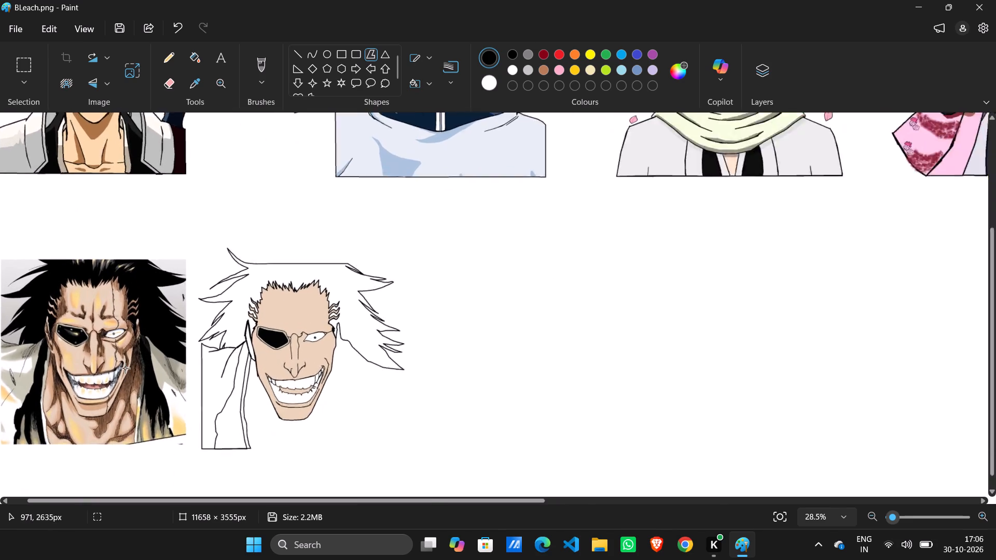
{"action": "scroll", "coordinate": [158, 381], "scroll_direction": "up", "scroll_amount": 2, "text": "ctrl"}
{"action": "left_click_drag", "start_coordinate": [303, 498], "coordinate": [258, 493]}
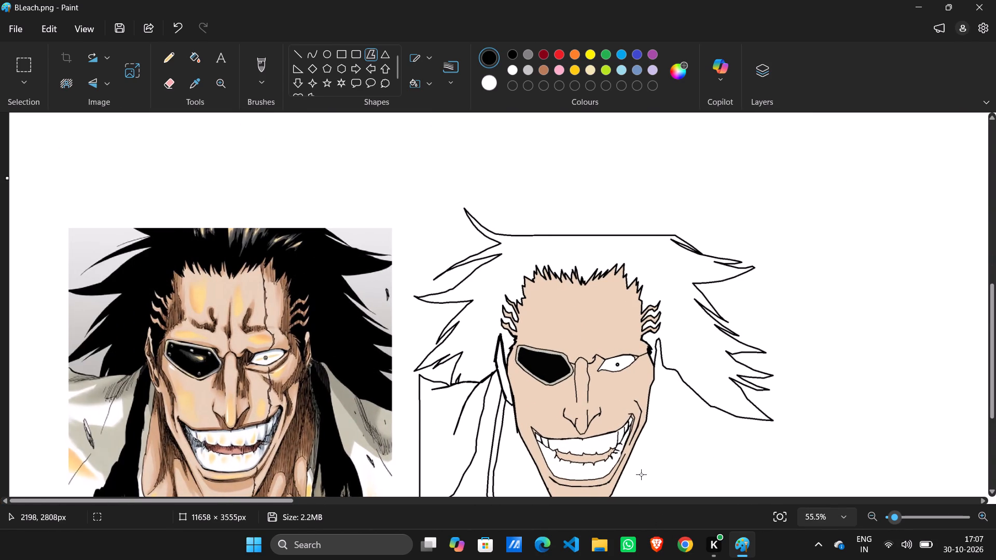
{"action": "scroll", "coordinate": [641, 474], "scroll_direction": "up", "scroll_amount": 1}
{"action": "scroll", "coordinate": [641, 474], "scroll_direction": "down", "scroll_amount": 3}
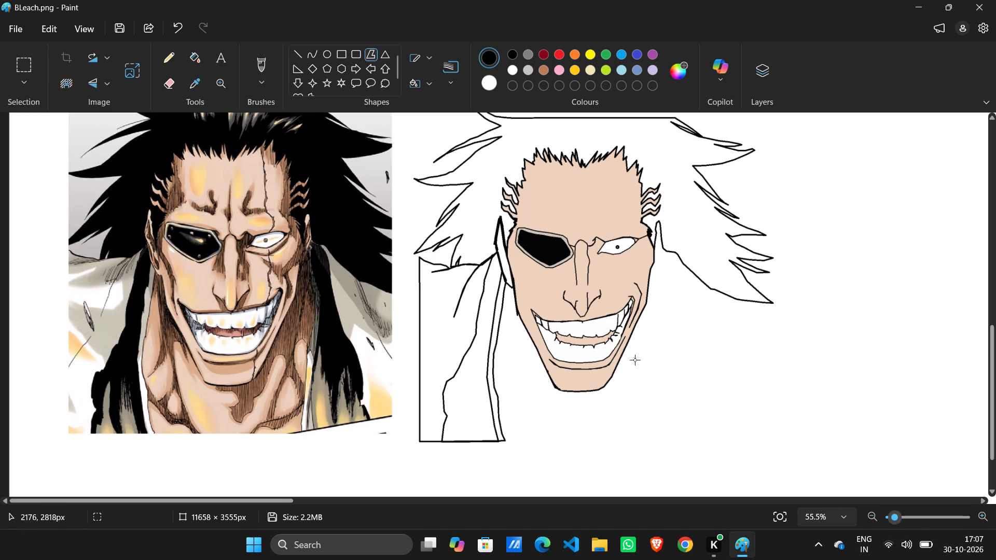
{"action": "scroll", "coordinate": [635, 360], "scroll_direction": "up", "scroll_amount": 1, "text": "ctrl"}
{"action": "scroll", "coordinate": [157, 431], "scroll_direction": "down", "scroll_amount": 2, "text": "ctrl"}
{"action": "scroll", "coordinate": [157, 431], "scroll_direction": "up", "scroll_amount": 4, "text": "ctrl"}
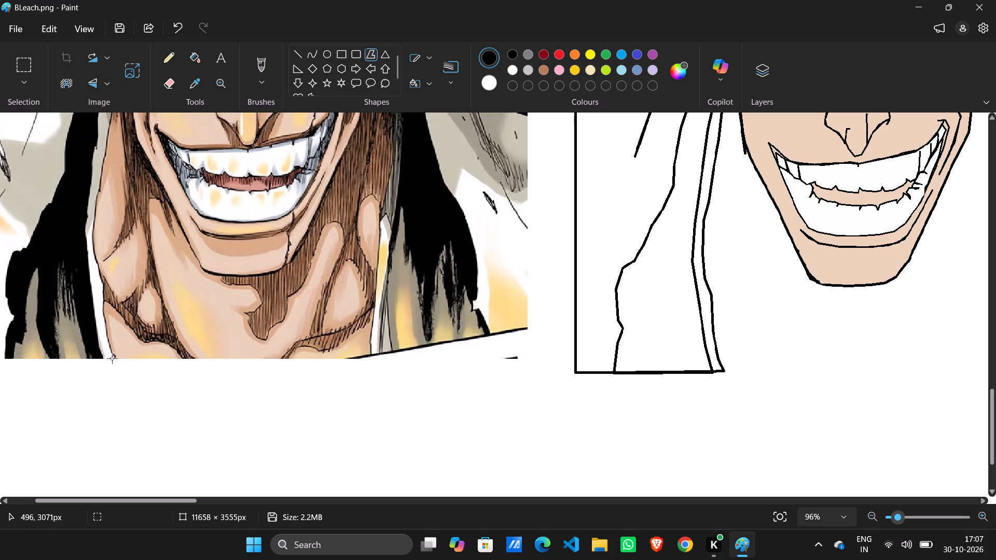
{"action": "left_click_drag", "start_coordinate": [115, 359], "coordinate": [202, 360]}
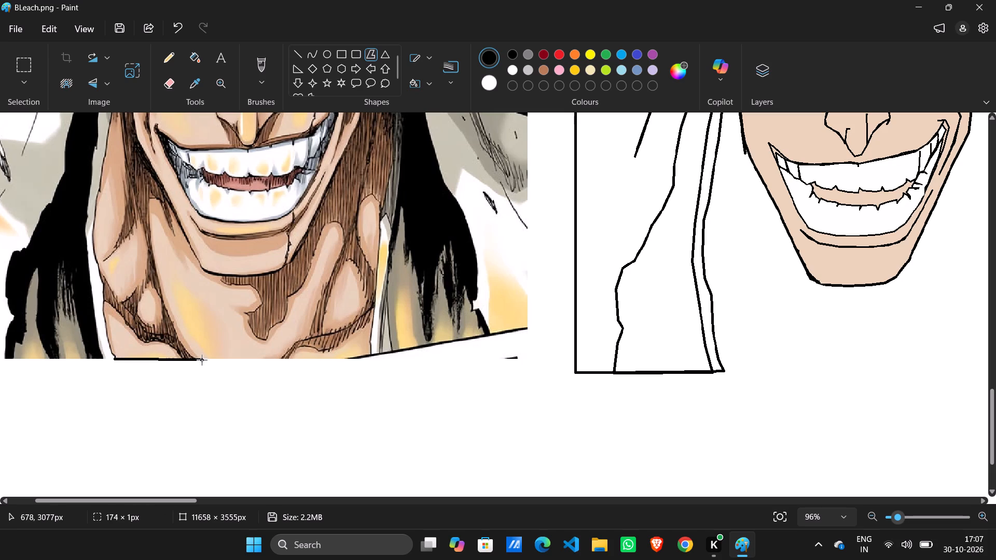
{"action": "left_click_drag", "start_coordinate": [202, 360], "coordinate": [203, 359]}
{"action": "left_click_drag", "start_coordinate": [217, 361], "coordinate": [378, 358]}
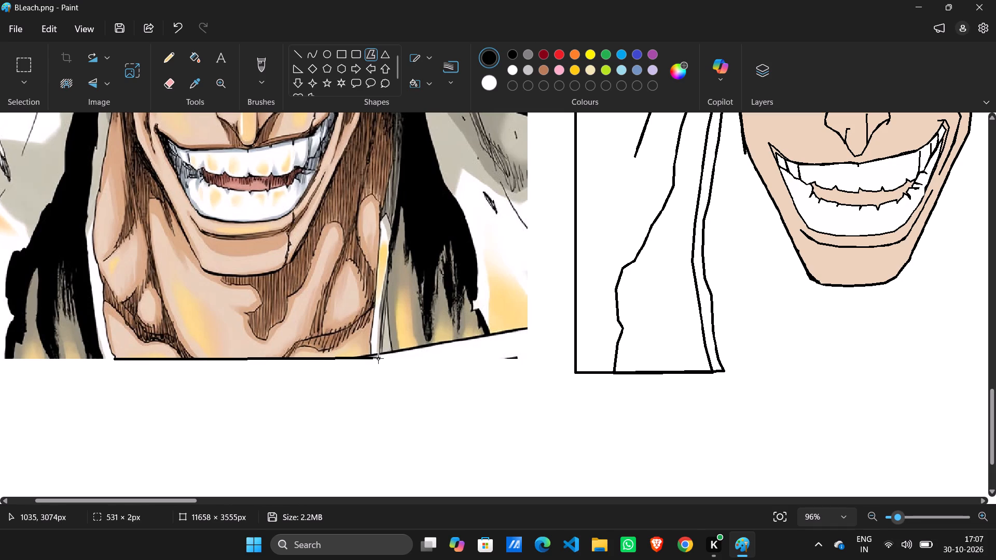
{"action": "left_click_drag", "start_coordinate": [378, 358], "coordinate": [371, 358]}
Continue the outline up the collar and neck edge on the open-eye side, ending just below the ear.
{"action": "scroll", "coordinate": [384, 379], "scroll_direction": "up", "scroll_amount": 2}
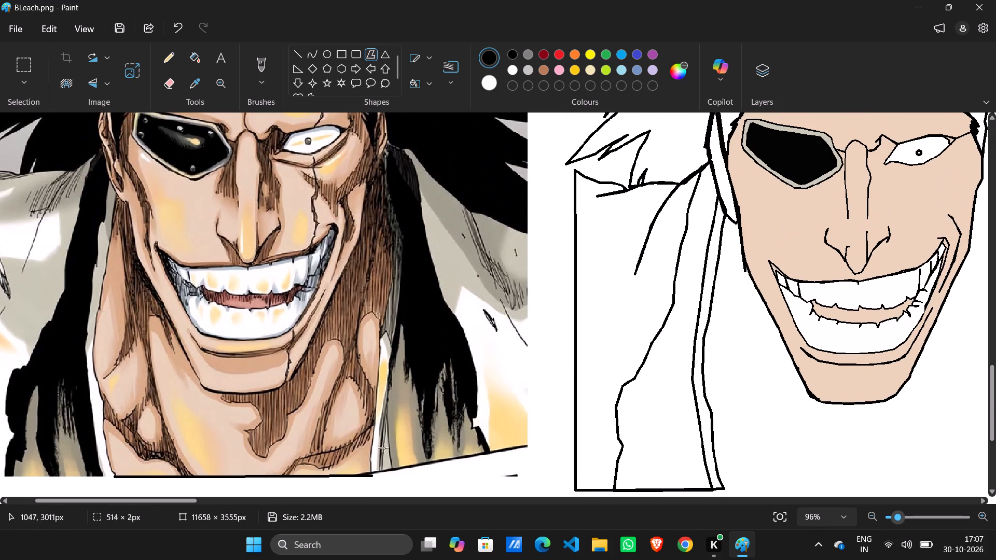
{"action": "left_click_drag", "start_coordinate": [370, 462], "coordinate": [371, 453]}
{"action": "left_click_drag", "start_coordinate": [378, 432], "coordinate": [380, 391]}
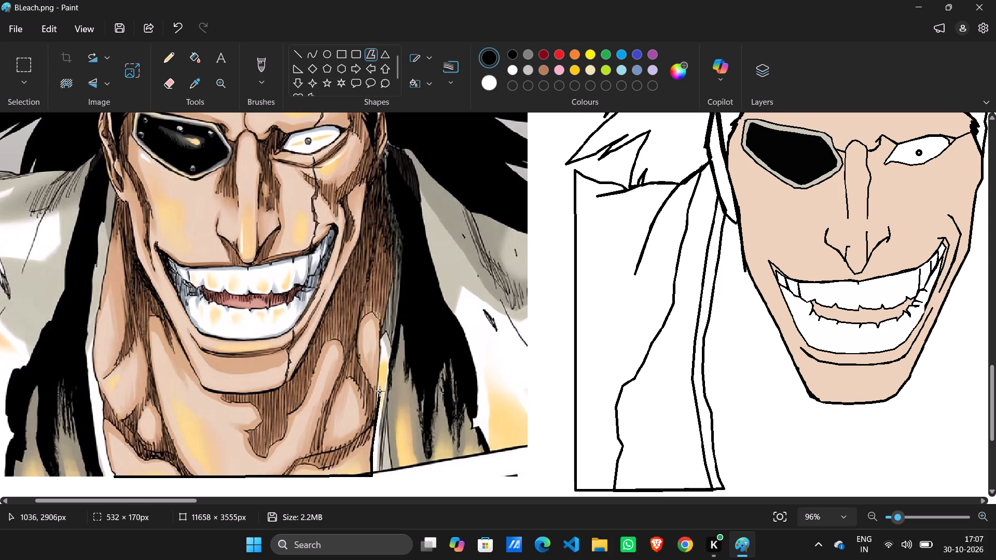
{"action": "left_click_drag", "start_coordinate": [380, 391], "coordinate": [378, 387]}
{"action": "left_click_drag", "start_coordinate": [378, 380], "coordinate": [384, 329]}
{"action": "left_click_drag", "start_coordinate": [385, 326], "coordinate": [397, 282]}
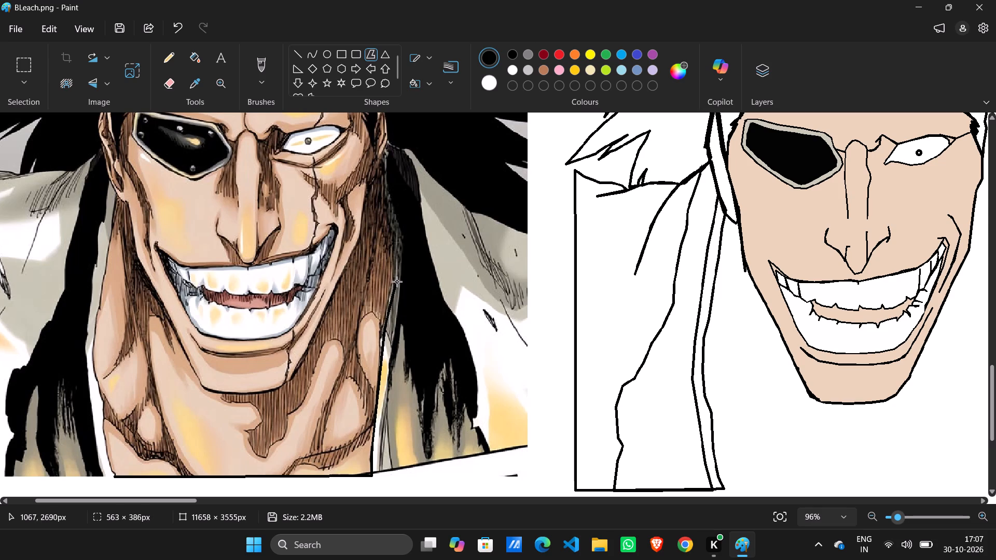
{"action": "left_click_drag", "start_coordinate": [397, 282], "coordinate": [397, 281]}
{"action": "left_click_drag", "start_coordinate": [399, 277], "coordinate": [400, 228]}
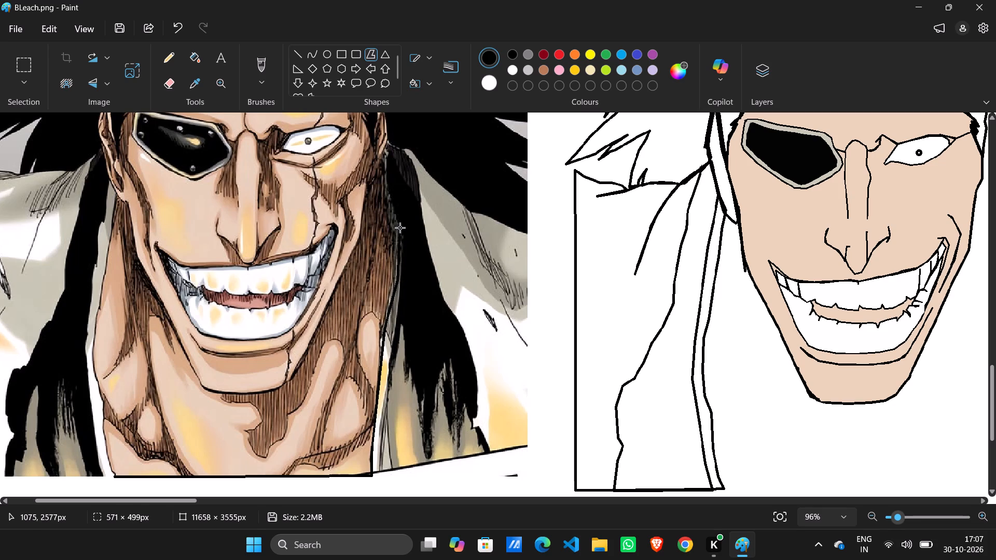
{"action": "left_click_drag", "start_coordinate": [400, 228], "coordinate": [397, 224]}
{"action": "left_click_drag", "start_coordinate": [396, 221], "coordinate": [391, 191]}
{"action": "left_click_drag", "start_coordinate": [391, 189], "coordinate": [388, 177]}
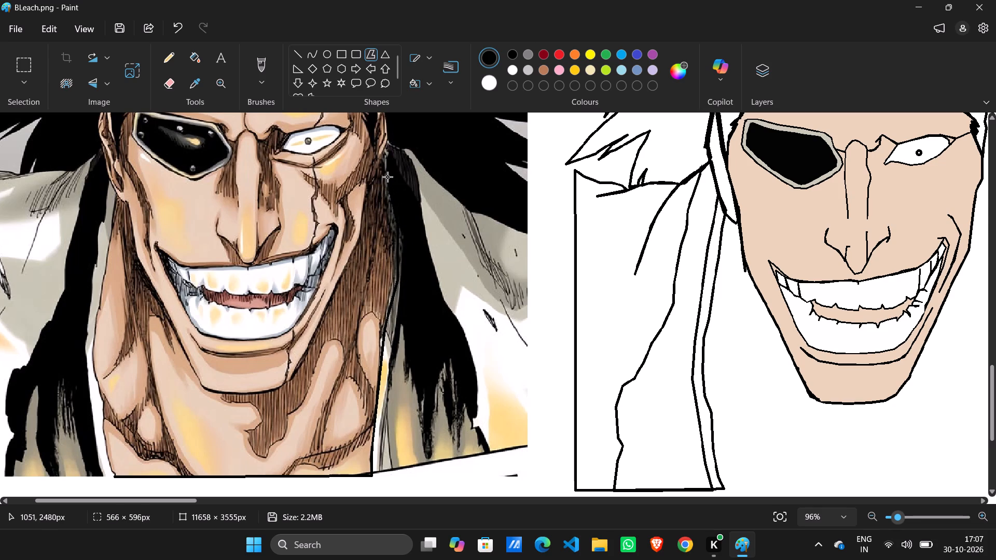
{"action": "left_click_drag", "start_coordinate": [388, 177], "coordinate": [386, 152]}
Trace the outer edge of the black hair beside the neck from below the ear down to the reference's bottom edge.
{"action": "left_click_drag", "start_coordinate": [386, 152], "coordinate": [405, 185]}
{"action": "left_click_drag", "start_coordinate": [405, 185], "coordinate": [418, 201]}
{"action": "left_click_drag", "start_coordinate": [419, 203], "coordinate": [427, 247]}
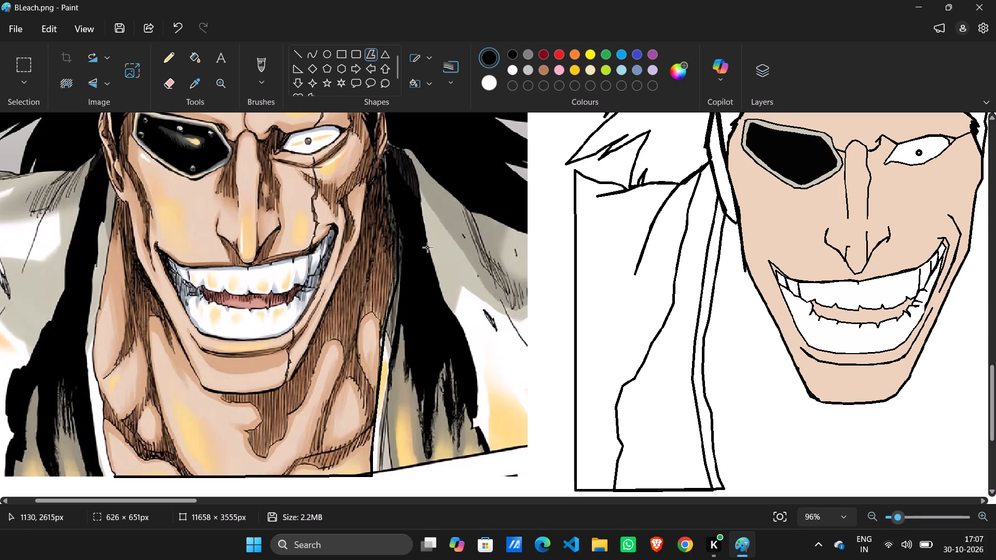
{"action": "left_click_drag", "start_coordinate": [427, 247], "coordinate": [427, 249]}
{"action": "left_click_drag", "start_coordinate": [428, 253], "coordinate": [440, 292]}
{"action": "left_click_drag", "start_coordinate": [442, 296], "coordinate": [460, 331]}
{"action": "left_click_drag", "start_coordinate": [460, 331], "coordinate": [464, 337]}
{"action": "left_click_drag", "start_coordinate": [467, 347], "coordinate": [476, 398]}
{"action": "left_click_drag", "start_coordinate": [476, 404], "coordinate": [475, 422]}
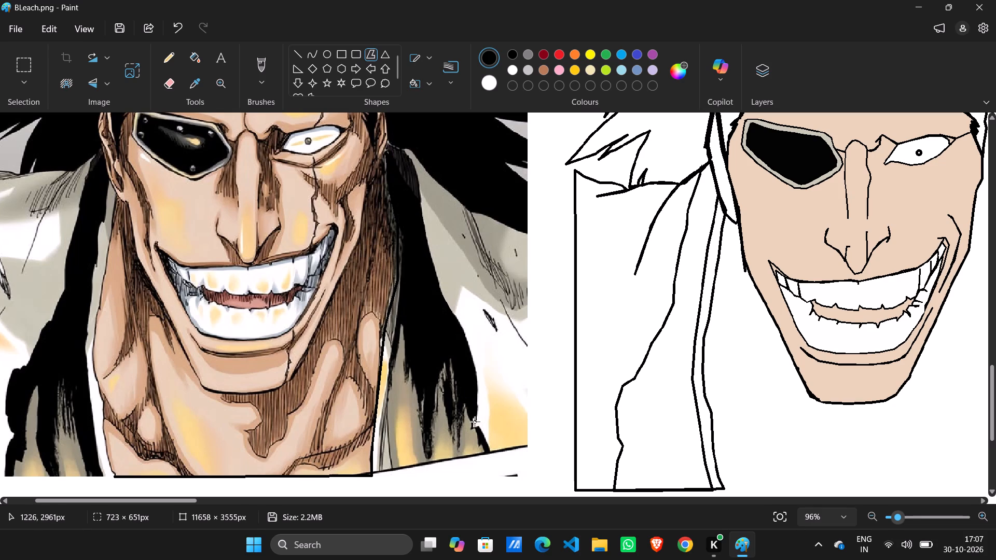
{"action": "left_click_drag", "start_coordinate": [475, 422], "coordinate": [472, 429]}
{"action": "left_click_drag", "start_coordinate": [471, 436], "coordinate": [475, 477]}
Extend the outline along the reference's bottom edge to its corner and up the side edge of the robe.
{"action": "left_click_drag", "start_coordinate": [475, 477], "coordinate": [365, 477]}
{"action": "left_click_drag", "start_coordinate": [367, 477], "coordinate": [379, 477]}
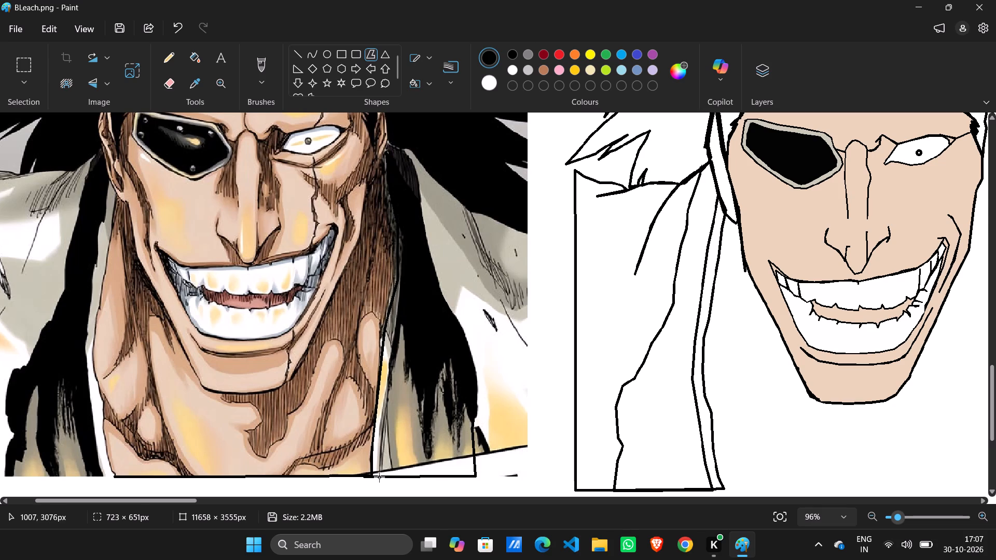
{"action": "left_click_drag", "start_coordinate": [379, 477], "coordinate": [523, 477]}
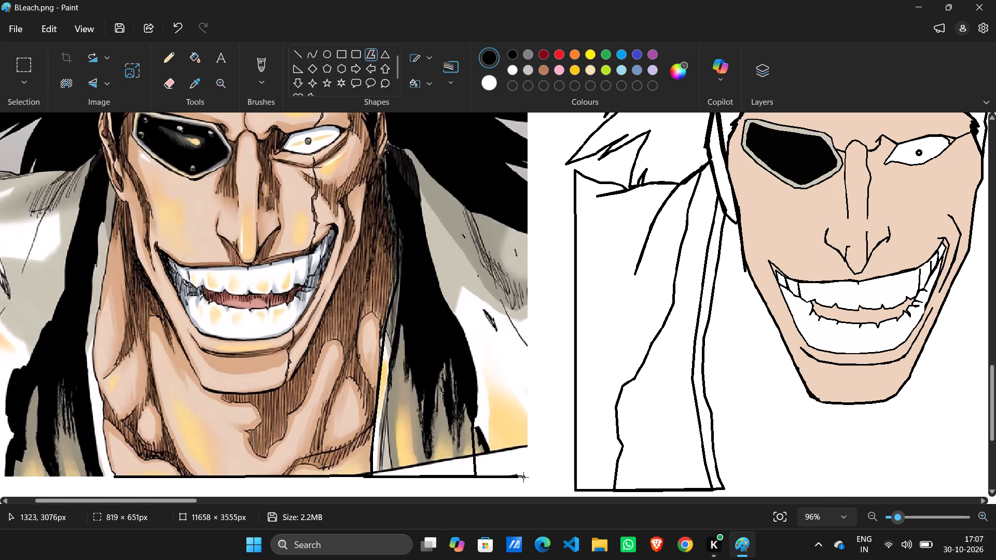
{"action": "left_click_drag", "start_coordinate": [523, 477], "coordinate": [524, 477]}
{"action": "left_click_drag", "start_coordinate": [524, 477], "coordinate": [527, 333]}
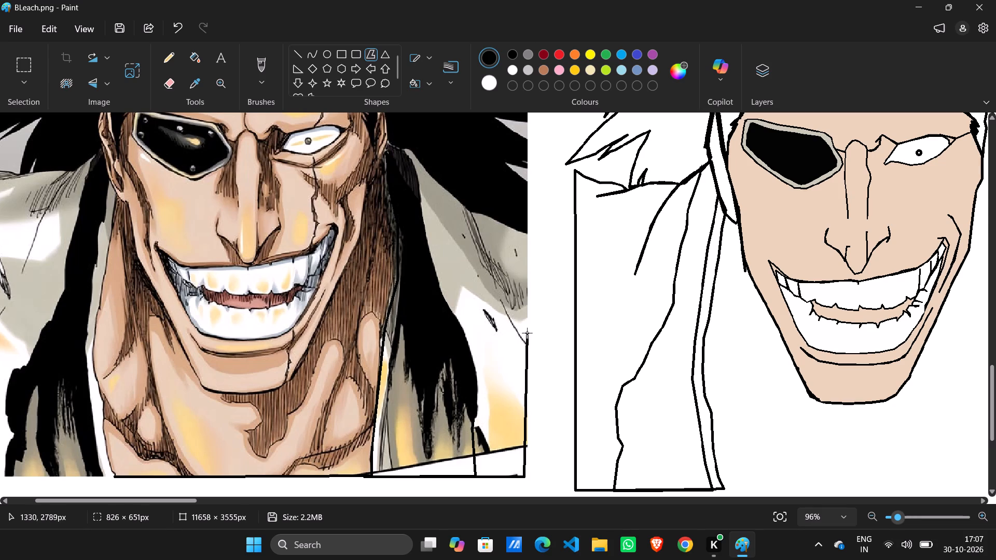
{"action": "left_click_drag", "start_coordinate": [527, 333], "coordinate": [527, 329]}
{"action": "left_click_drag", "start_coordinate": [527, 323], "coordinate": [524, 232]}
Continue along the robe's shoulder edge beneath the hair, tracing the sleeve crease down and back up to the shoulder.
{"action": "scroll", "coordinate": [525, 250], "scroll_direction": "up", "scroll_amount": 2}
{"action": "left_click_drag", "start_coordinate": [527, 352], "coordinate": [502, 338]}
{"action": "left_click_drag", "start_coordinate": [493, 337], "coordinate": [473, 329]}
{"action": "left_click", "coordinate": [471, 329]}
{"action": "left_click_drag", "start_coordinate": [472, 341], "coordinate": [475, 354]}
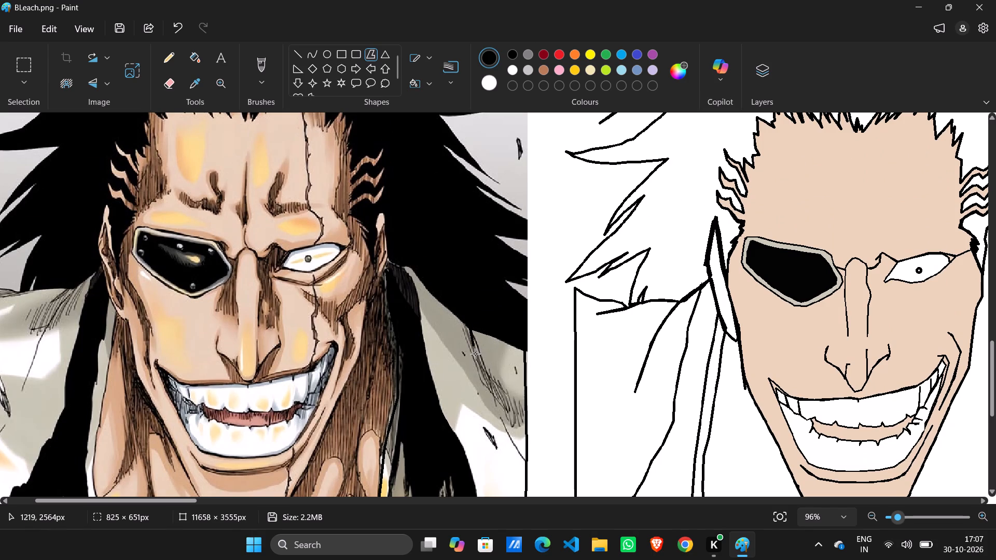
{"action": "left_click_drag", "start_coordinate": [475, 354], "coordinate": [484, 367]}
{"action": "left_click_drag", "start_coordinate": [487, 374], "coordinate": [502, 412]}
{"action": "left_click_drag", "start_coordinate": [504, 416], "coordinate": [510, 428]}
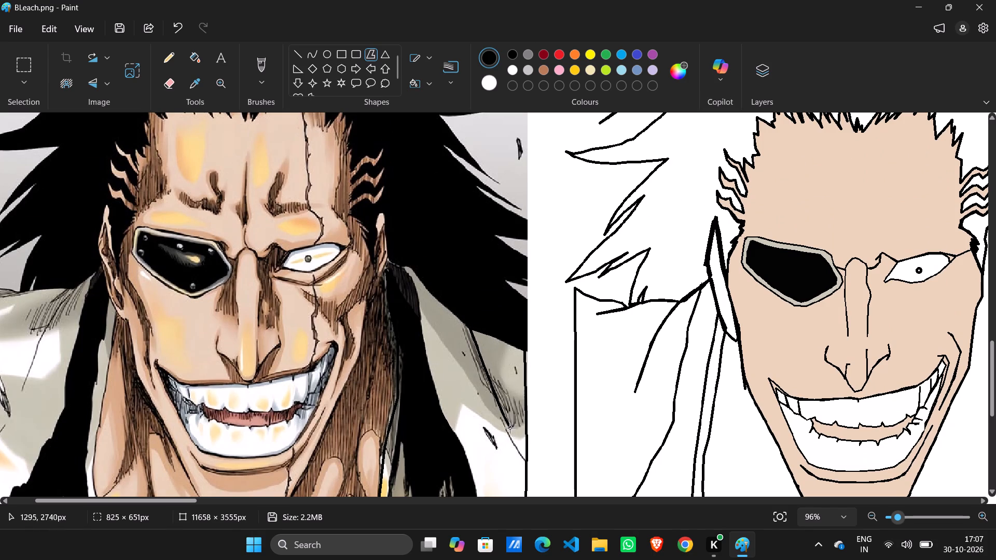
{"action": "left_click_drag", "start_coordinate": [510, 428], "coordinate": [514, 433]}
{"action": "left_click_drag", "start_coordinate": [510, 431], "coordinate": [501, 409]}
{"action": "left_click_drag", "start_coordinate": [491, 384], "coordinate": [478, 351]}
{"action": "left_click_drag", "start_coordinate": [478, 351], "coordinate": [478, 351]}
{"action": "left_click_drag", "start_coordinate": [475, 342], "coordinate": [468, 326]}
Continue the outline along the top of the shoulder from the crease to the neck just below the ear.
{"action": "scroll", "coordinate": [474, 339], "scroll_direction": "up", "scroll_amount": 4, "text": "ctrl"}
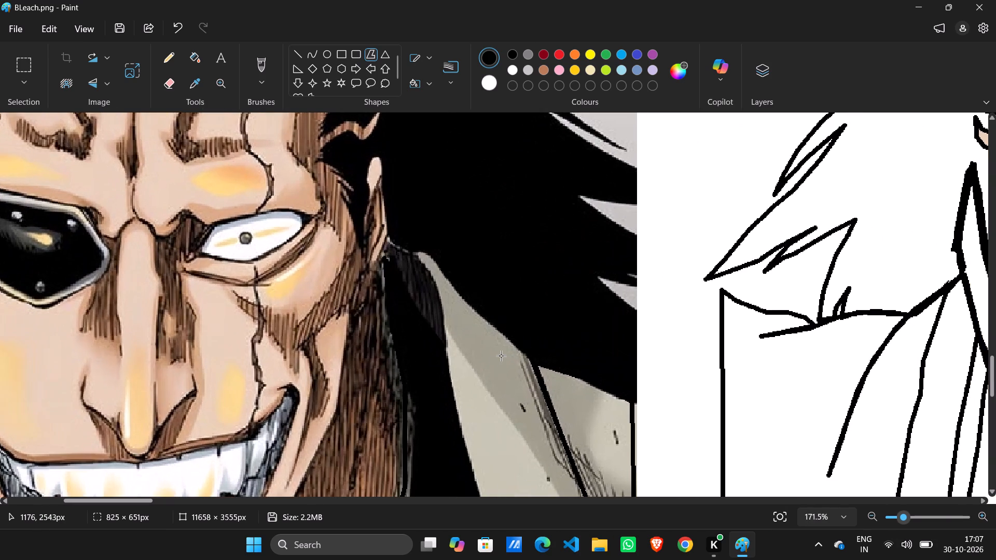
{"action": "left_click_drag", "start_coordinate": [501, 348], "coordinate": [495, 324]}
{"action": "left_click_drag", "start_coordinate": [490, 317], "coordinate": [466, 300]}
{"action": "left_click_drag", "start_coordinate": [459, 288], "coordinate": [442, 270]}
{"action": "left_click_drag", "start_coordinate": [435, 261], "coordinate": [427, 252]}
{"action": "left_click_drag", "start_coordinate": [426, 252], "coordinate": [423, 252]}
{"action": "left_click_drag", "start_coordinate": [423, 252], "coordinate": [411, 249]}
{"action": "left_click_drag", "start_coordinate": [410, 248], "coordinate": [388, 239]}
Trace from the neck back over the collar and down the robe's inner edge beside the hanging black hair.
{"action": "left_click_drag", "start_coordinate": [389, 239], "coordinate": [410, 254]}
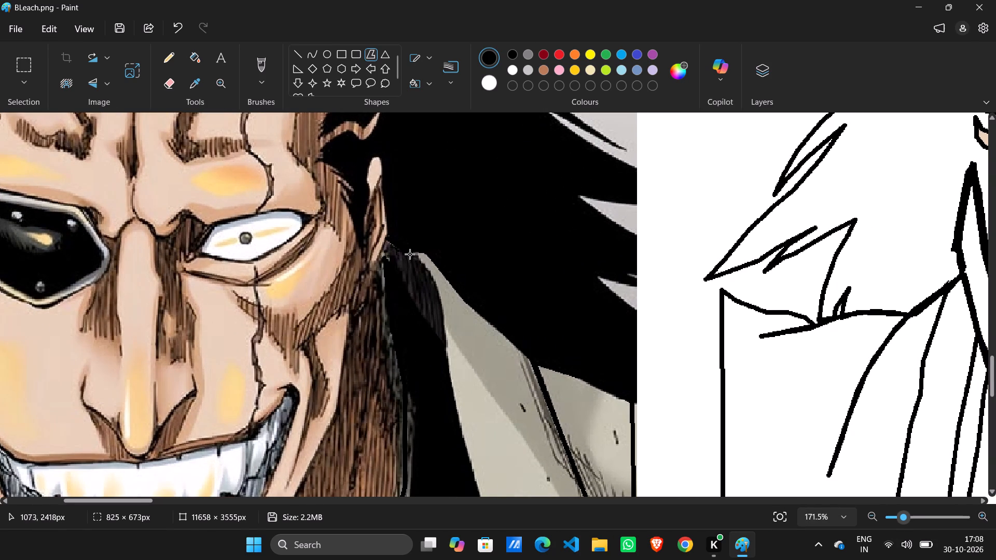
{"action": "left_click_drag", "start_coordinate": [410, 254], "coordinate": [420, 258]}
{"action": "left_click", "coordinate": [444, 304]}
{"action": "left_click_drag", "start_coordinate": [444, 307], "coordinate": [445, 339]}
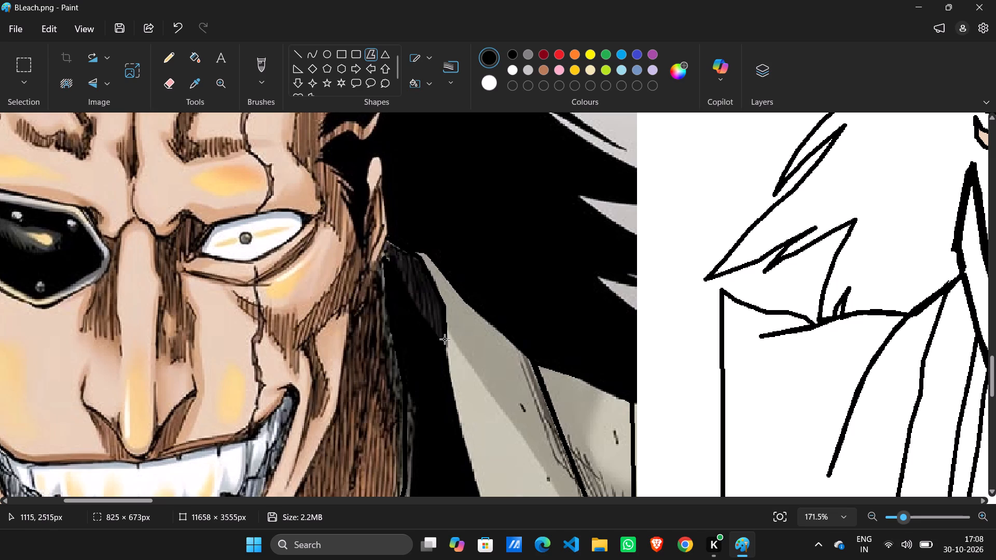
{"action": "left_click_drag", "start_coordinate": [445, 339], "coordinate": [445, 343]}
{"action": "scroll", "coordinate": [446, 343], "scroll_direction": "down", "scroll_amount": 3}
{"action": "left_click_drag", "start_coordinate": [450, 341], "coordinate": [486, 352]}
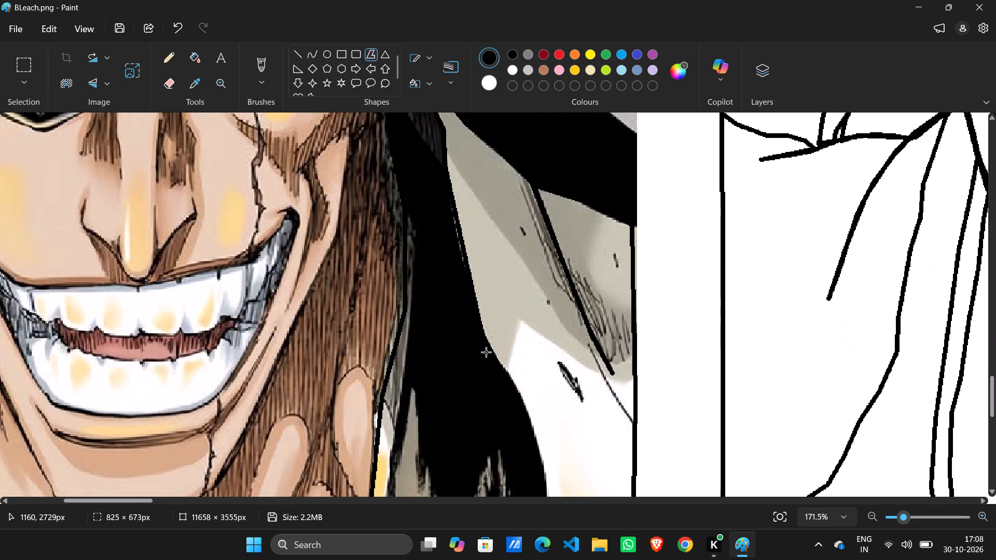
{"action": "left_click_drag", "start_coordinate": [486, 352], "coordinate": [460, 257]}
{"action": "left_click_drag", "start_coordinate": [467, 275], "coordinate": [481, 329]}
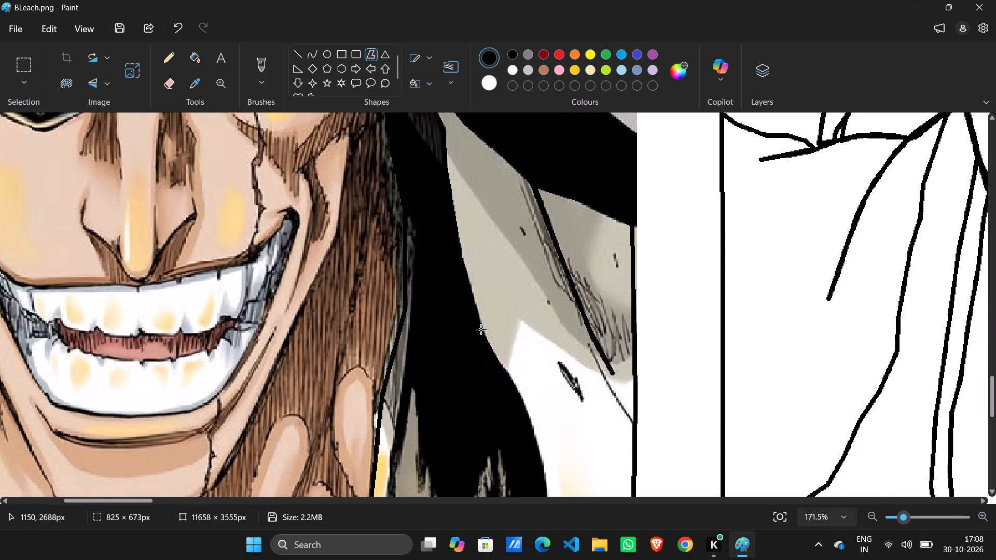
{"action": "left_click_drag", "start_coordinate": [481, 329], "coordinate": [486, 335]}
Carry the outline across the hanging hair to the collar, down to the bottom edge and back along the chest to its start.
{"action": "scroll", "coordinate": [487, 336], "scroll_direction": "down", "scroll_amount": 2}
{"action": "left_click_drag", "start_coordinate": [528, 311], "coordinate": [505, 323]}
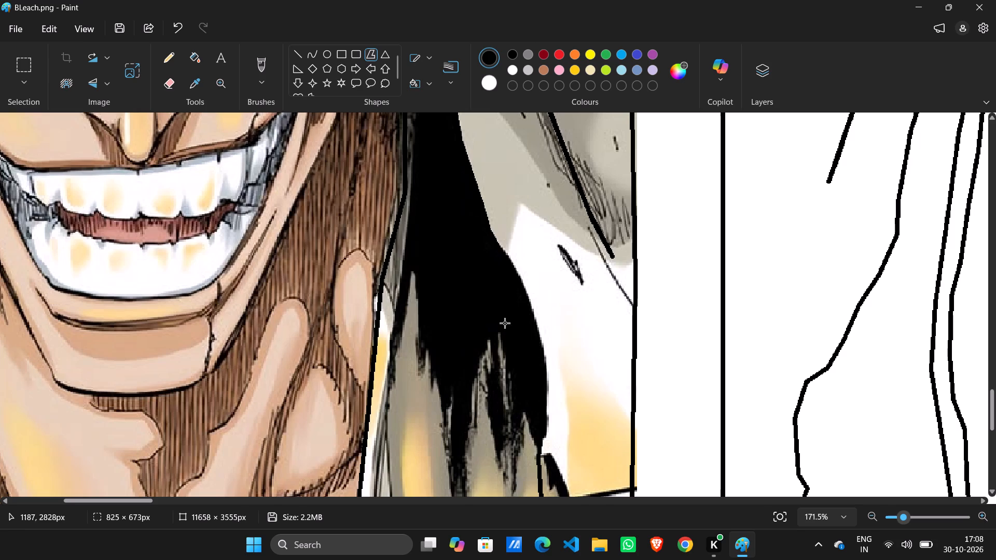
{"action": "left_click_drag", "start_coordinate": [505, 323], "coordinate": [368, 459]}
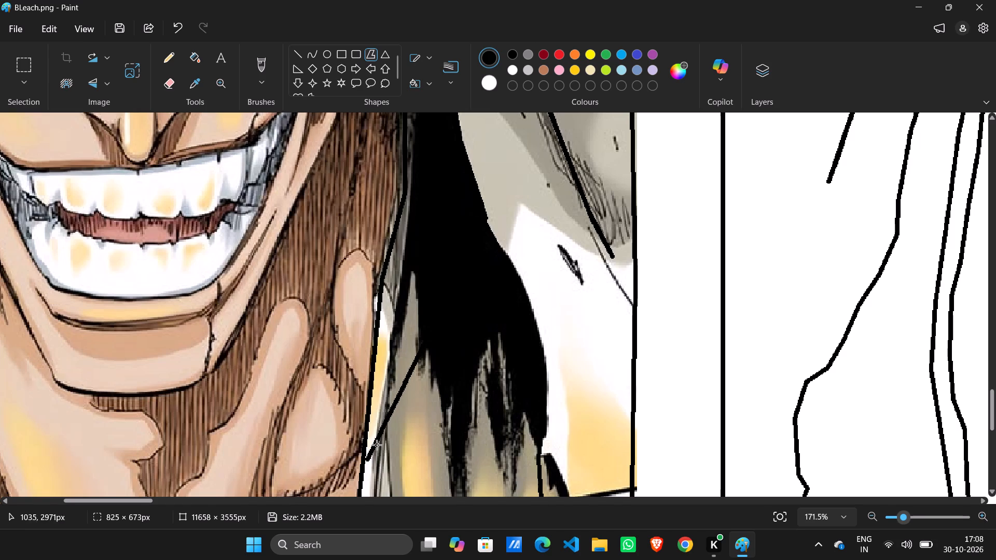
{"action": "scroll", "coordinate": [376, 446], "scroll_direction": "down", "scroll_amount": 3}
{"action": "left_click_drag", "start_coordinate": [372, 335], "coordinate": [358, 365]}
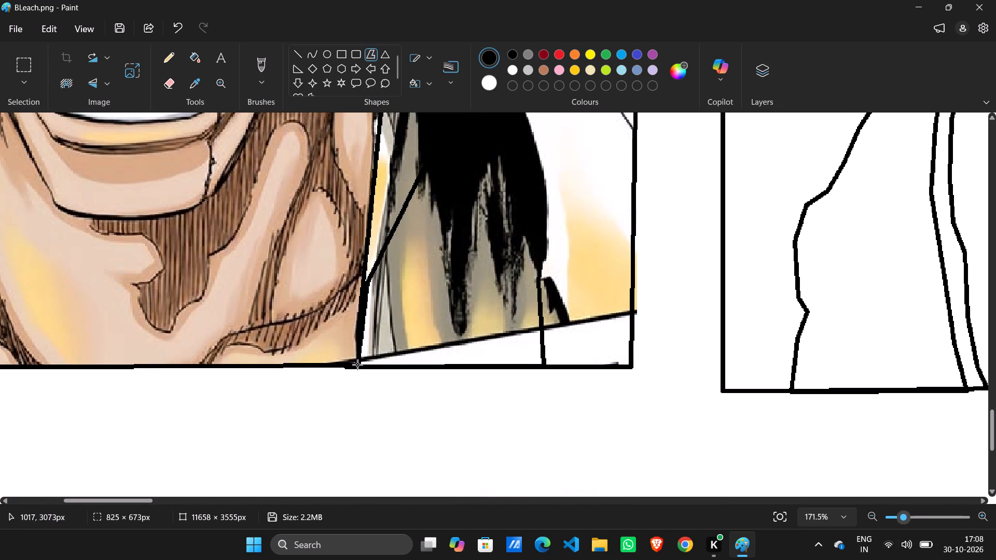
{"action": "scroll", "coordinate": [357, 365], "scroll_direction": "down", "scroll_amount": 5, "text": "ctrl"}
{"action": "left_click_drag", "start_coordinate": [271, 343], "coordinate": [71, 335]}
Move the traced neck, hanging hair and robe outline from the reference onto the drawing, aligning it below the face with the existing robe.
{"action": "scroll", "coordinate": [492, 261], "scroll_direction": "down", "scroll_amount": 6, "text": "ctrl"}
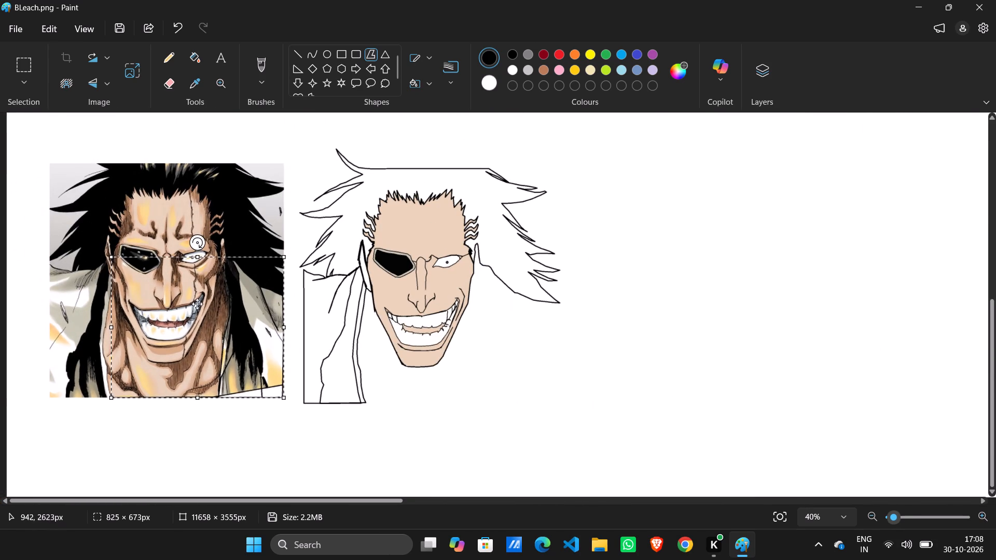
{"action": "left_click_drag", "start_coordinate": [197, 304], "coordinate": [442, 316]}
{"action": "scroll", "coordinate": [949, 356], "scroll_direction": "up", "scroll_amount": 3, "text": "ctrl"}
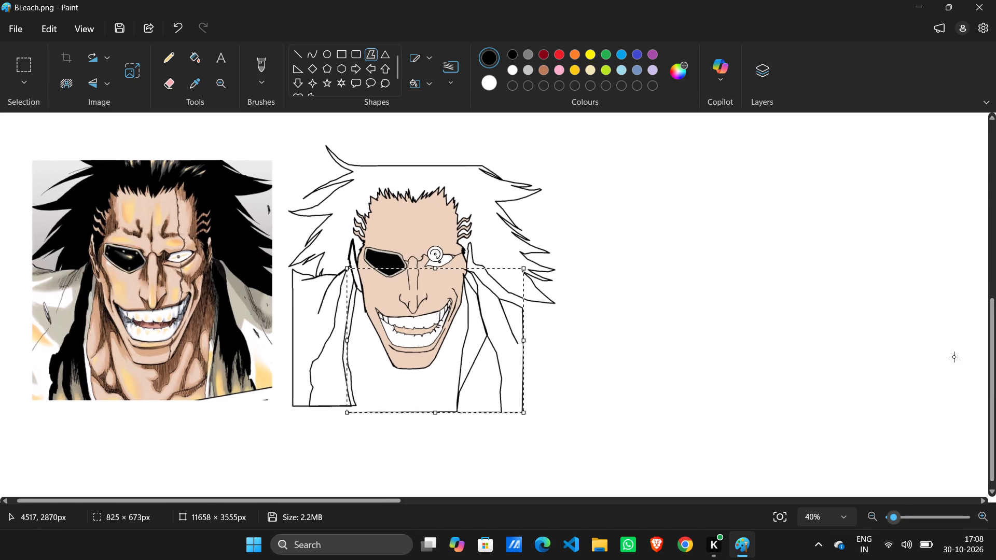
{"action": "scroll", "coordinate": [954, 357], "scroll_direction": "up", "scroll_amount": 3, "text": "ctrl"}
{"action": "scroll", "coordinate": [316, 319], "scroll_direction": "down", "scroll_amount": 7, "text": "ctrl"}
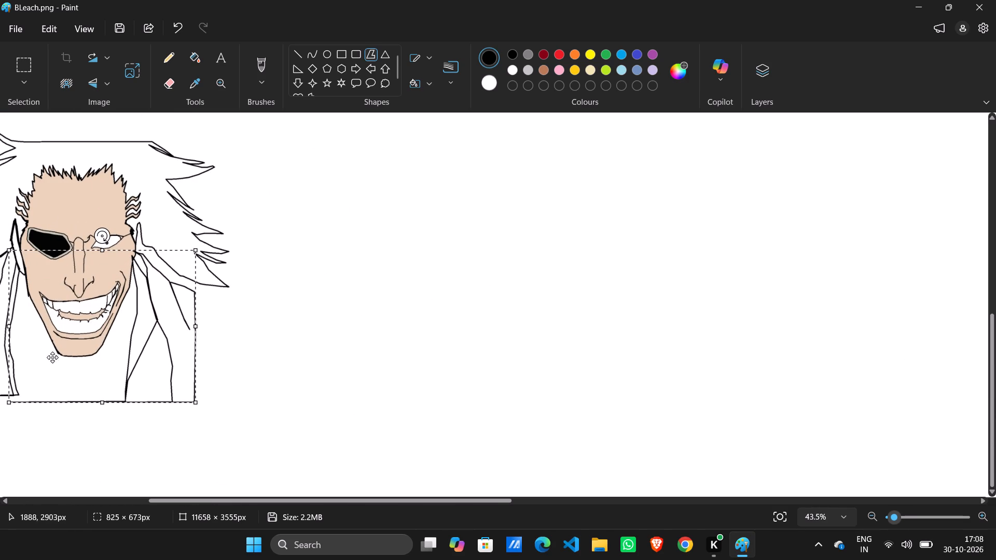
{"action": "scroll", "coordinate": [0, 400], "scroll_direction": "up", "scroll_amount": 7, "text": "ctrl"}
{"action": "scroll", "coordinate": [96, 393], "scroll_direction": "down", "scroll_amount": 6, "text": "ctrl"}
{"action": "left_click_drag", "start_coordinate": [93, 418], "coordinate": [102, 417]}
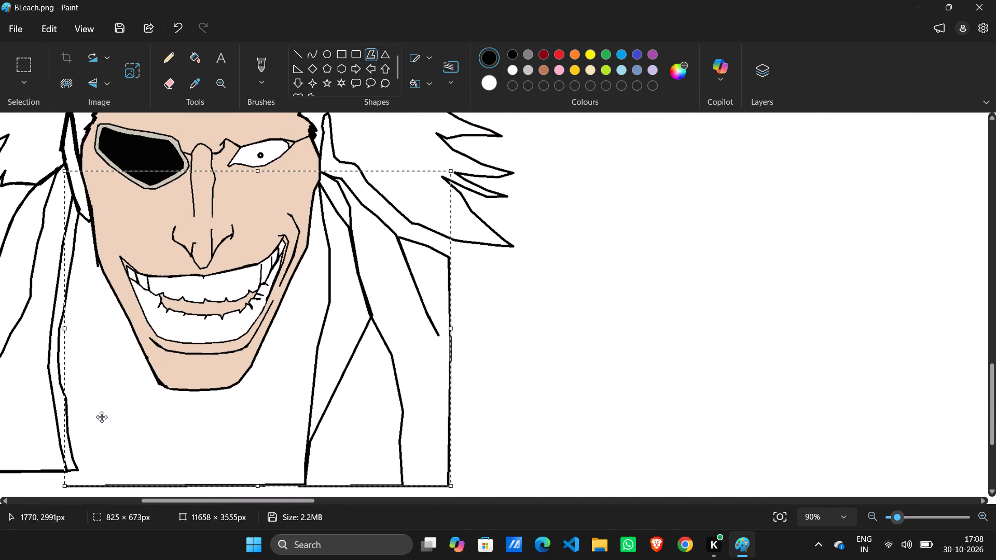
{"action": "left_click_drag", "start_coordinate": [102, 417], "coordinate": [113, 403]}
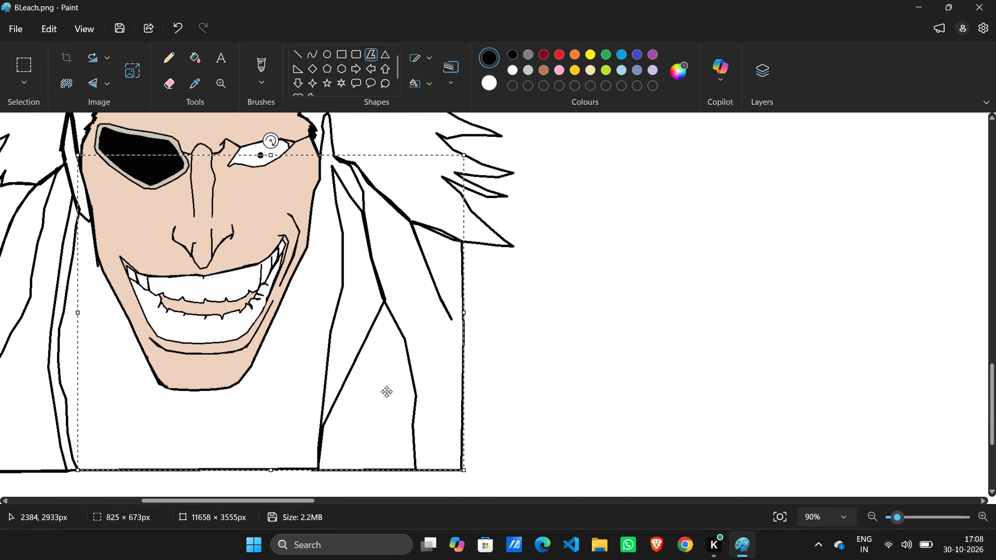
{"action": "scroll", "coordinate": [386, 391], "scroll_direction": "up", "scroll_amount": 2, "text": "ctrl"}
{"action": "scroll", "coordinate": [406, 395], "scroll_direction": "up", "scroll_amount": 2}
{"action": "left_click", "coordinate": [399, 391]}
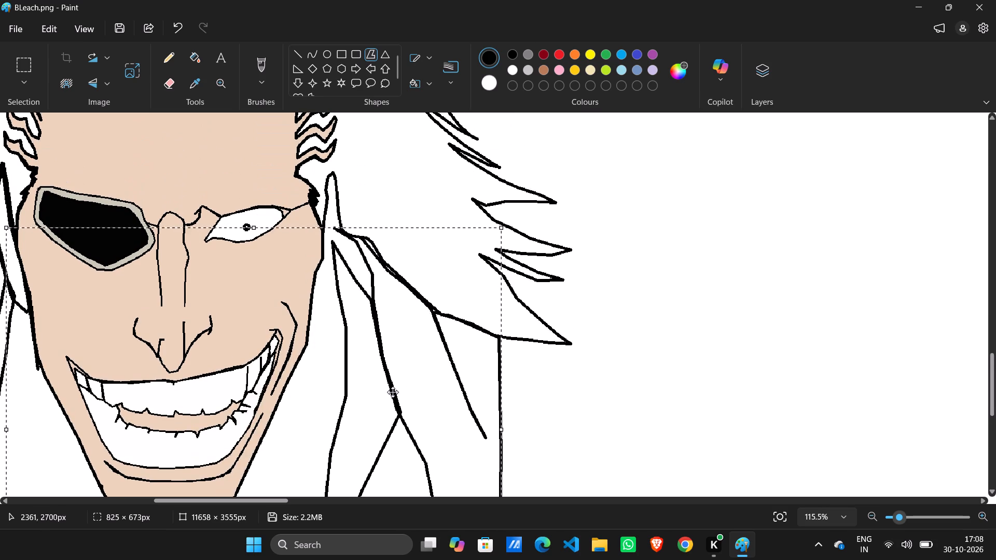
{"action": "scroll", "coordinate": [400, 395], "scroll_direction": "down", "scroll_amount": 5}
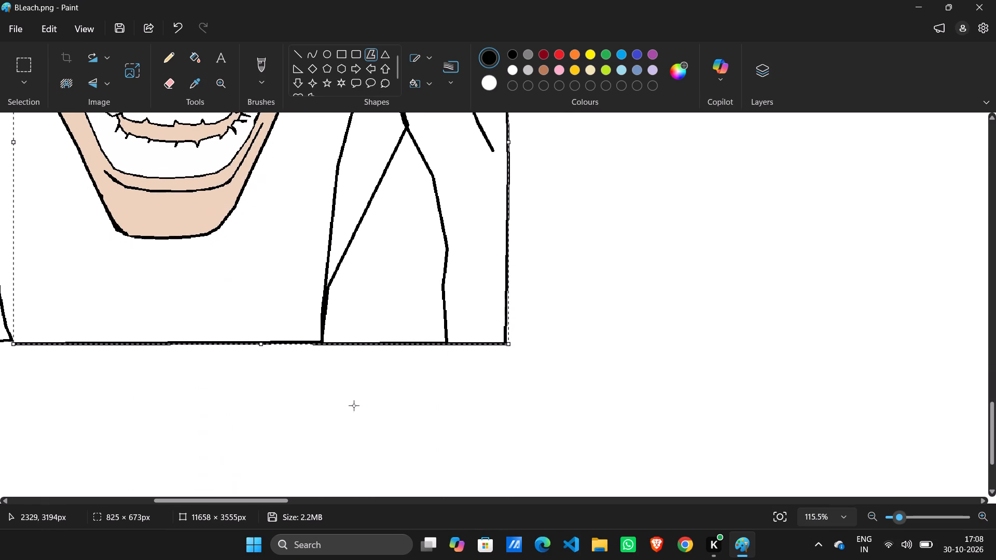
{"action": "left_click", "coordinate": [83, 316]}
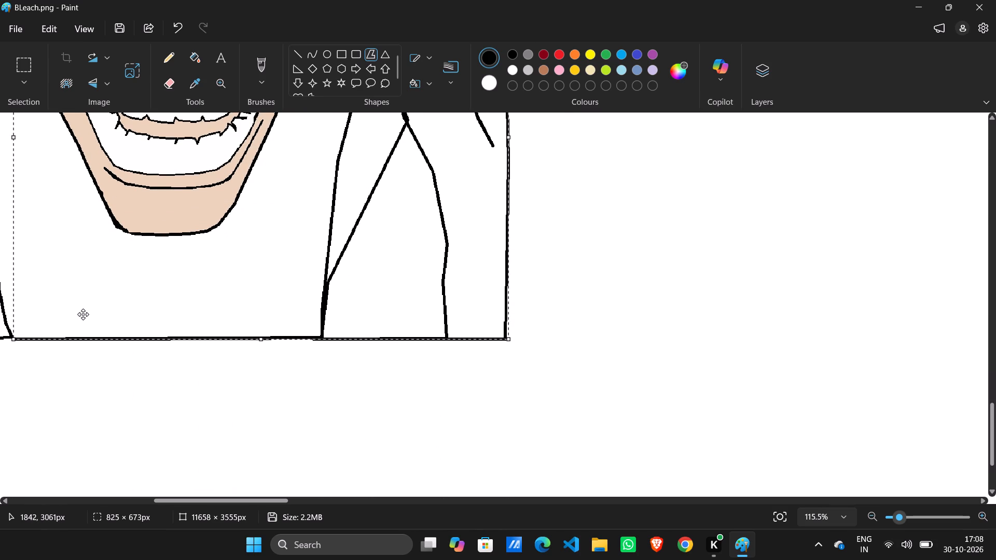
{"action": "scroll", "coordinate": [548, 352], "scroll_direction": "up", "scroll_amount": 5}
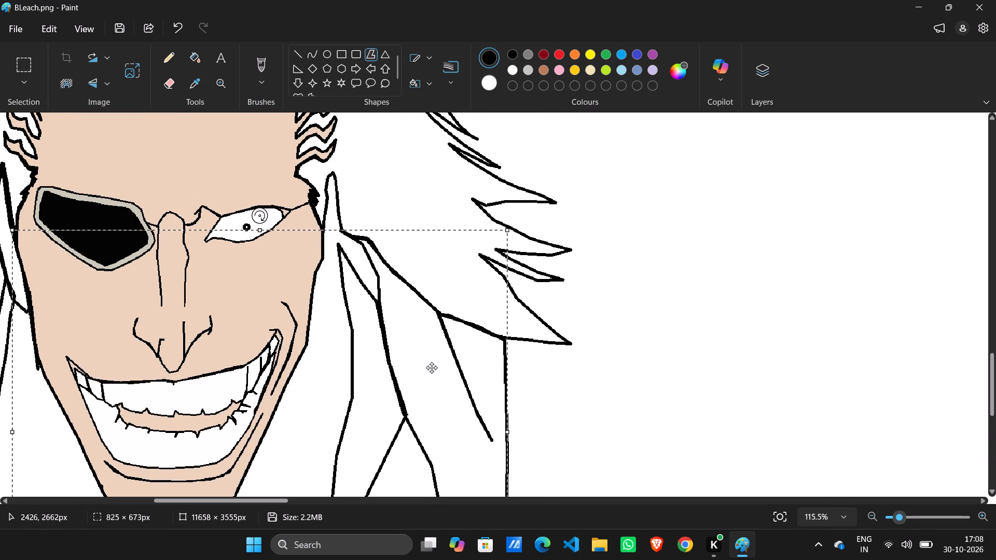
{"action": "left_click", "coordinate": [409, 191]}
Start a freeform outline on the reference's open-eye side, tracing the sideburn down to its tip and up the ear's inner edge to its top.
{"action": "scroll", "coordinate": [457, 314], "scroll_direction": "down", "scroll_amount": 10, "text": "ctrl"}
{"action": "scroll", "coordinate": [143, 318], "scroll_direction": "up", "scroll_amount": 2}
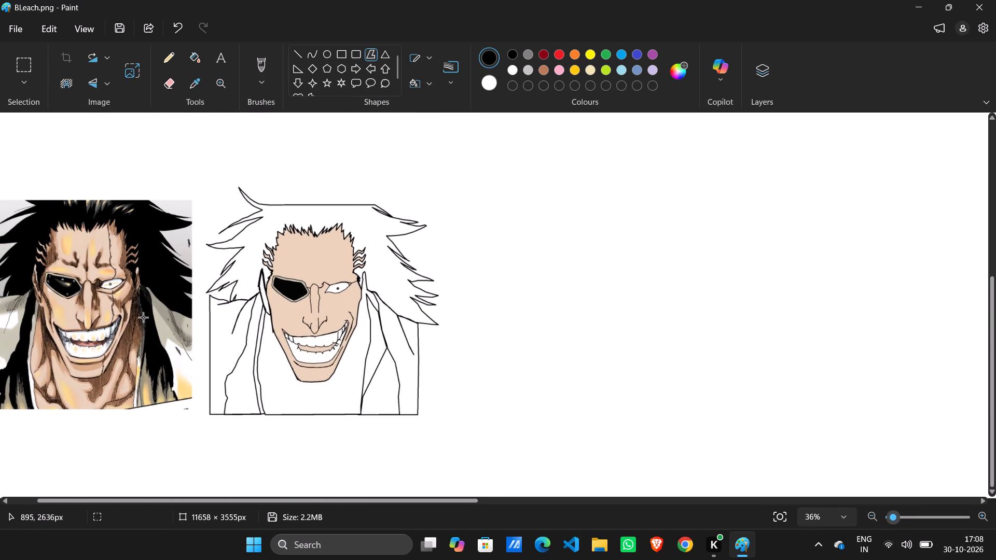
{"action": "scroll", "coordinate": [143, 317], "scroll_direction": "up", "scroll_amount": 4}
{"action": "scroll", "coordinate": [209, 328], "scroll_direction": "up", "scroll_amount": 5, "text": "ctrl"}
{"action": "left_click_drag", "start_coordinate": [145, 351], "coordinate": [150, 359]}
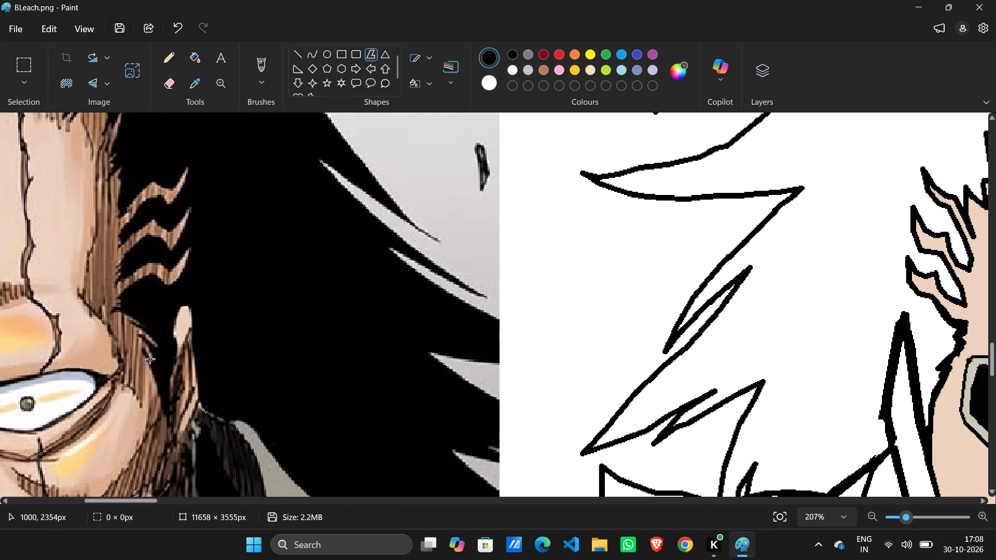
{"action": "left_click_drag", "start_coordinate": [150, 359], "coordinate": [159, 383]}
{"action": "left_click_drag", "start_coordinate": [162, 394], "coordinate": [170, 432]}
{"action": "left_click_drag", "start_coordinate": [173, 416], "coordinate": [176, 362]}
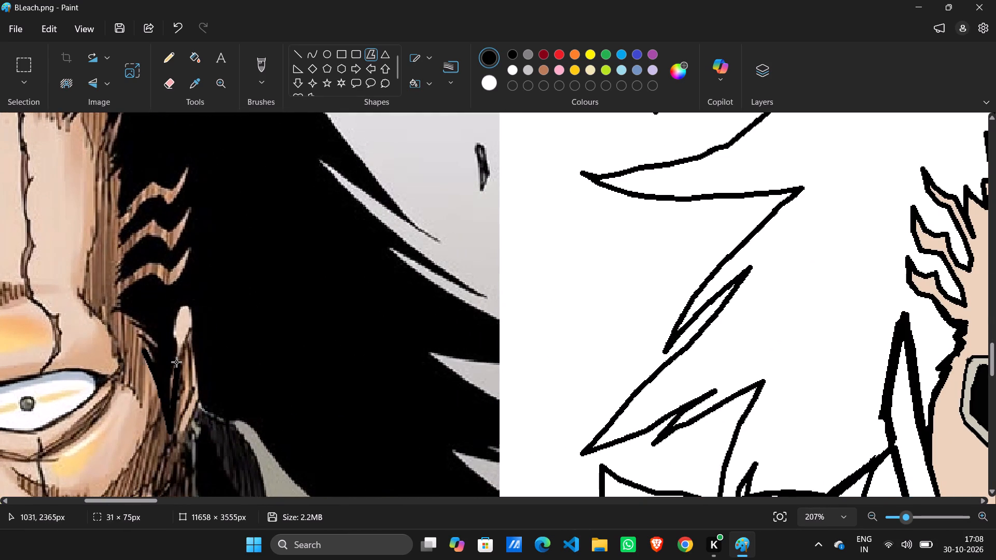
{"action": "left_click_drag", "start_coordinate": [176, 362], "coordinate": [172, 367]}
{"action": "left_click_drag", "start_coordinate": [174, 362], "coordinate": [178, 344]}
{"action": "left_click_drag", "start_coordinate": [177, 340], "coordinate": [174, 331]}
{"action": "left_click_drag", "start_coordinate": [174, 328], "coordinate": [176, 317]}
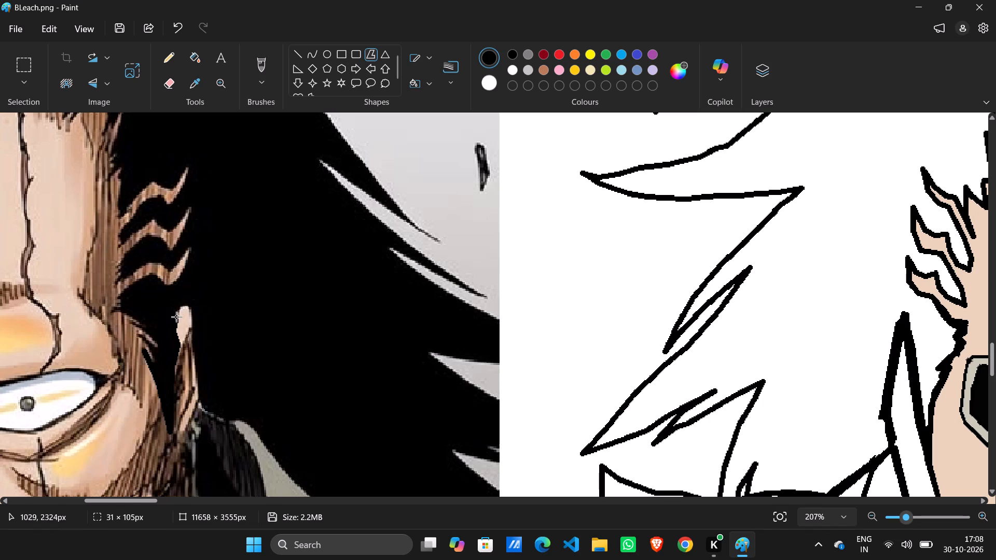
{"action": "left_click_drag", "start_coordinate": [176, 317], "coordinate": [177, 313]}
{"action": "left_click_drag", "start_coordinate": [178, 310], "coordinate": [185, 306]}
Continue the outline down the ear's outer edge, past the lobe and along the edge of the cheek toward the jaw.
{"action": "left_click_drag", "start_coordinate": [187, 311], "coordinate": [192, 319]}
{"action": "left_click_drag", "start_coordinate": [195, 333], "coordinate": [197, 345]}
{"action": "left_click_drag", "start_coordinate": [197, 345], "coordinate": [195, 357]}
{"action": "left_click_drag", "start_coordinate": [194, 365], "coordinate": [198, 397]}
{"action": "left_click_drag", "start_coordinate": [198, 403], "coordinate": [190, 429]}
{"action": "scroll", "coordinate": [195, 422], "scroll_direction": "down", "scroll_amount": 2}
{"action": "left_click_drag", "start_coordinate": [191, 322], "coordinate": [183, 350]}
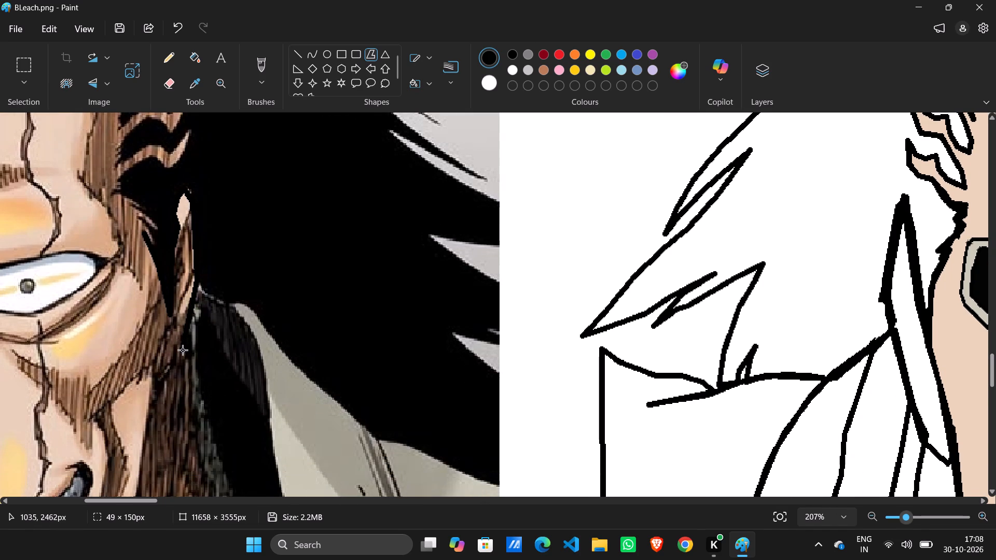
{"action": "left_click_drag", "start_coordinate": [183, 350], "coordinate": [183, 353]}
{"action": "left_click_drag", "start_coordinate": [181, 356], "coordinate": [168, 372]}
{"action": "left_click_drag", "start_coordinate": [163, 374], "coordinate": [154, 383]}
{"action": "left_click_drag", "start_coordinate": [155, 375], "coordinate": [158, 367]}
{"action": "left_click_drag", "start_coordinate": [158, 367], "coordinate": [162, 352]}
{"action": "left_click_drag", "start_coordinate": [162, 352], "coordinate": [148, 405]}
{"action": "left_click_drag", "start_coordinate": [148, 410], "coordinate": [144, 433]}
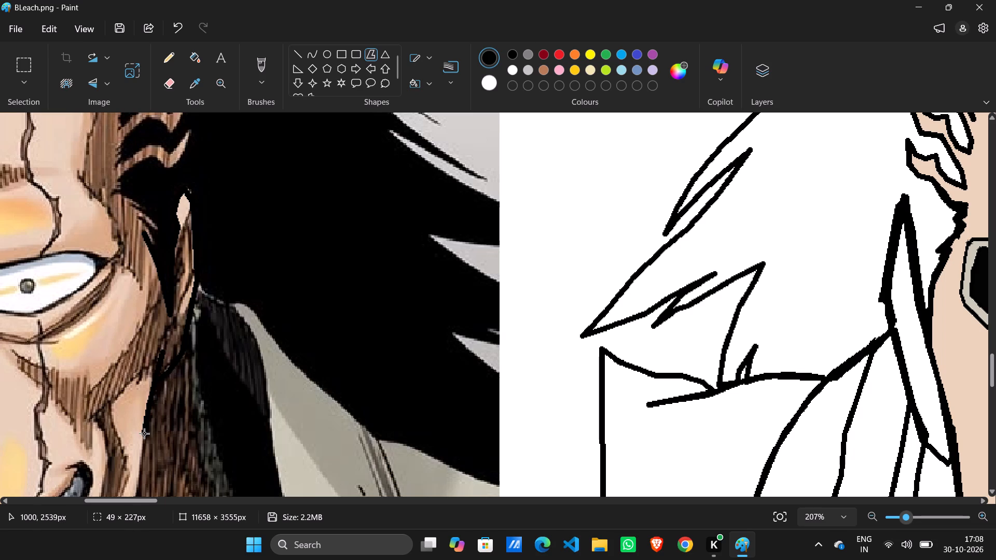
{"action": "left_click_drag", "start_coordinate": [144, 433], "coordinate": [145, 437]}
Trace back up from the cheek past the lobe and along the ear's outer edge to the top of the ear.
{"action": "scroll", "coordinate": [178, 366], "scroll_direction": "down", "scroll_amount": 3, "text": "ctrl"}
{"action": "scroll", "coordinate": [167, 368], "scroll_direction": "up", "scroll_amount": 3, "text": "ctrl"}
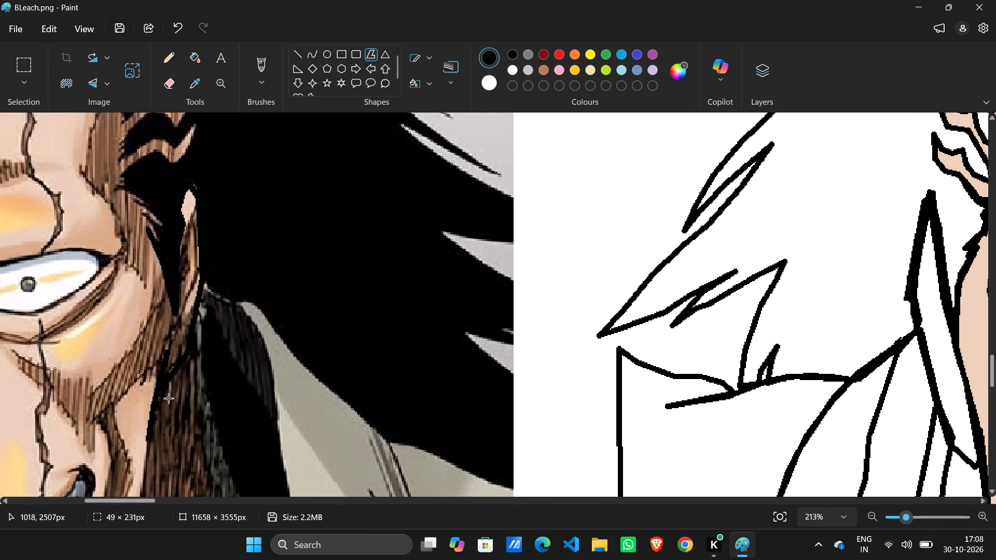
{"action": "left_click_drag", "start_coordinate": [158, 371], "coordinate": [160, 383]}
{"action": "left_click_drag", "start_coordinate": [173, 369], "coordinate": [190, 352]}
{"action": "left_click_drag", "start_coordinate": [190, 352], "coordinate": [190, 351]}
{"action": "left_click_drag", "start_coordinate": [196, 330], "coordinate": [200, 306]}
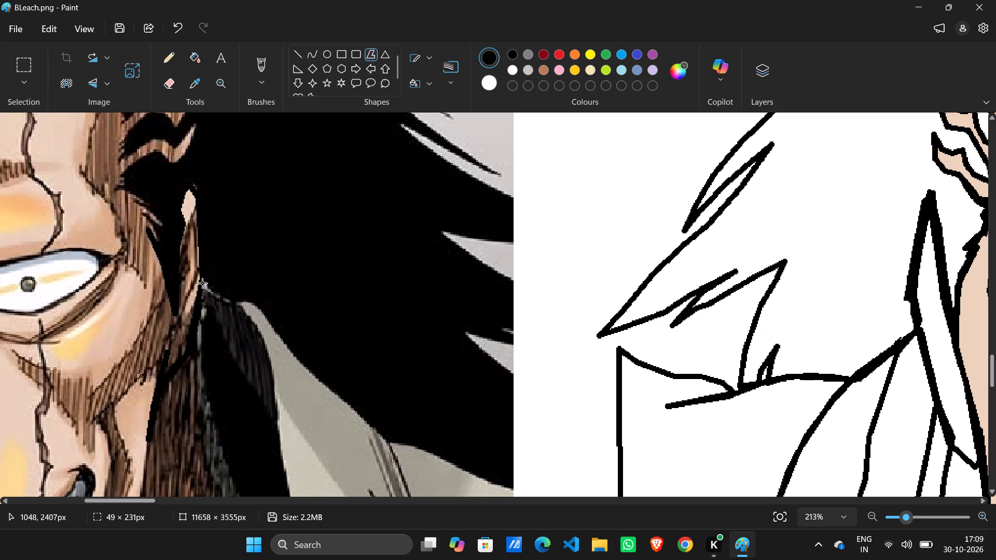
{"action": "left_click_drag", "start_coordinate": [202, 285], "coordinate": [201, 248]}
{"action": "left_click_drag", "start_coordinate": [201, 234], "coordinate": [200, 207]}
{"action": "left_click_drag", "start_coordinate": [199, 200], "coordinate": [192, 190]}
{"action": "left_click_drag", "start_coordinate": [192, 190], "coordinate": [191, 189]}
Carry the outline down the ear's inner edge to the sideburn tip and back up to its starting point.
{"action": "left_click_drag", "start_coordinate": [183, 194], "coordinate": [181, 213]}
{"action": "left_click_drag", "start_coordinate": [182, 221], "coordinate": [182, 233]}
{"action": "left_click_drag", "start_coordinate": [177, 244], "coordinate": [160, 313]}
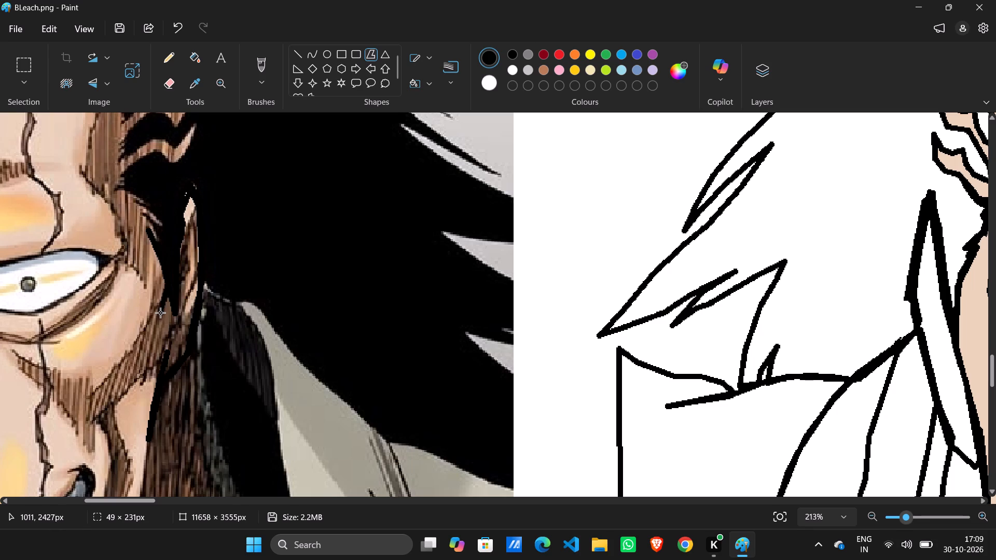
{"action": "left_click_drag", "start_coordinate": [160, 313], "coordinate": [172, 310]}
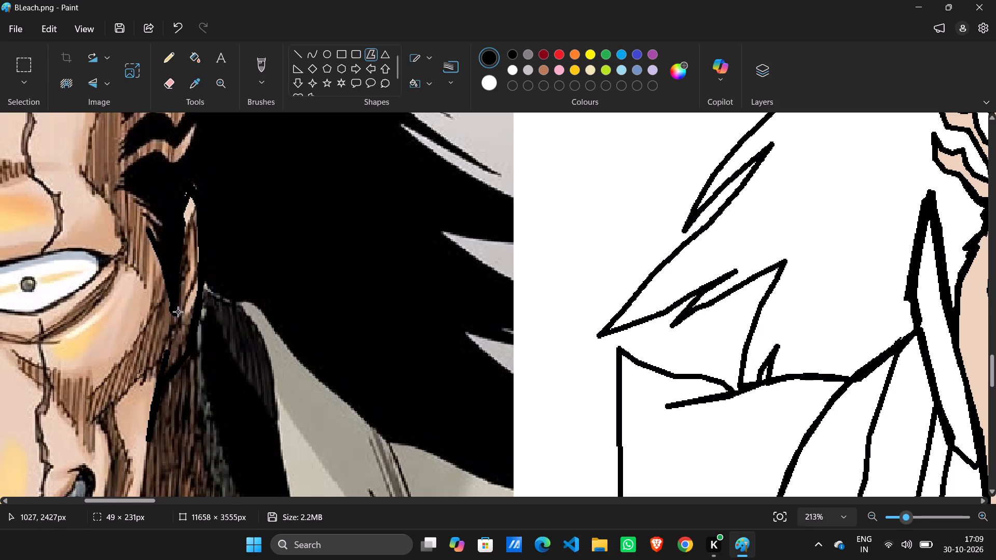
{"action": "left_click", "coordinate": [175, 312]}
{"action": "left_click_drag", "start_coordinate": [165, 270], "coordinate": [158, 252]}
{"action": "left_click_drag", "start_coordinate": [155, 246], "coordinate": [150, 232]}
Move the traced ear and sideburn outline onto the drawing, aligning it beside the face on the open-eye side.
{"action": "left_click_drag", "start_coordinate": [170, 272], "coordinate": [995, 387]}
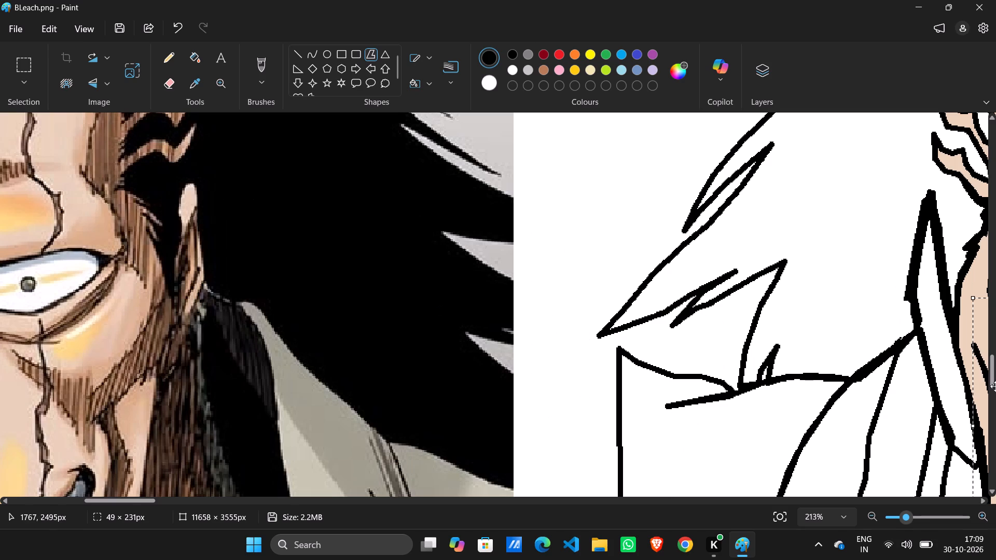
{"action": "left_click_drag", "start_coordinate": [134, 501], "coordinate": [174, 508]}
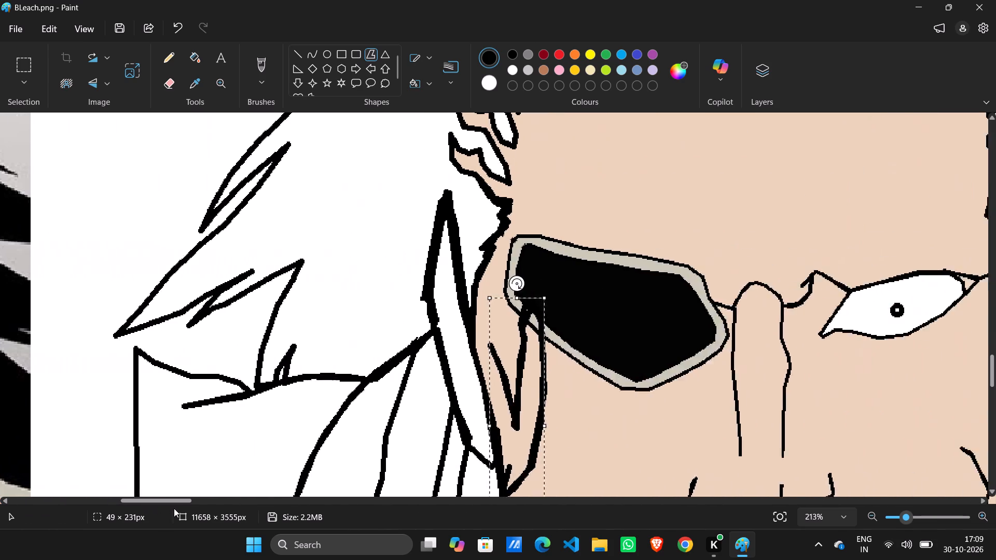
{"action": "left_click_drag", "start_coordinate": [174, 508], "coordinate": [186, 509]}
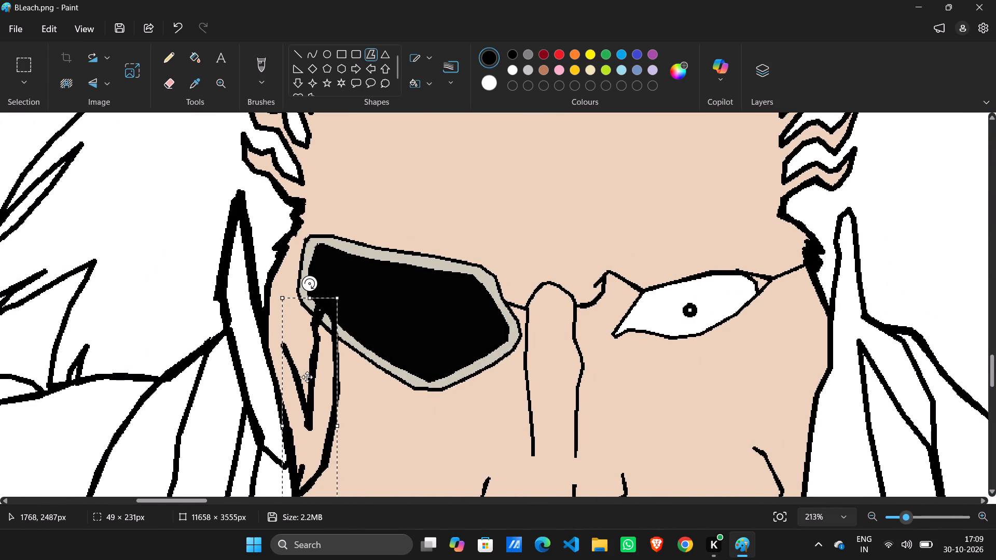
{"action": "left_click_drag", "start_coordinate": [307, 377], "coordinate": [834, 328]}
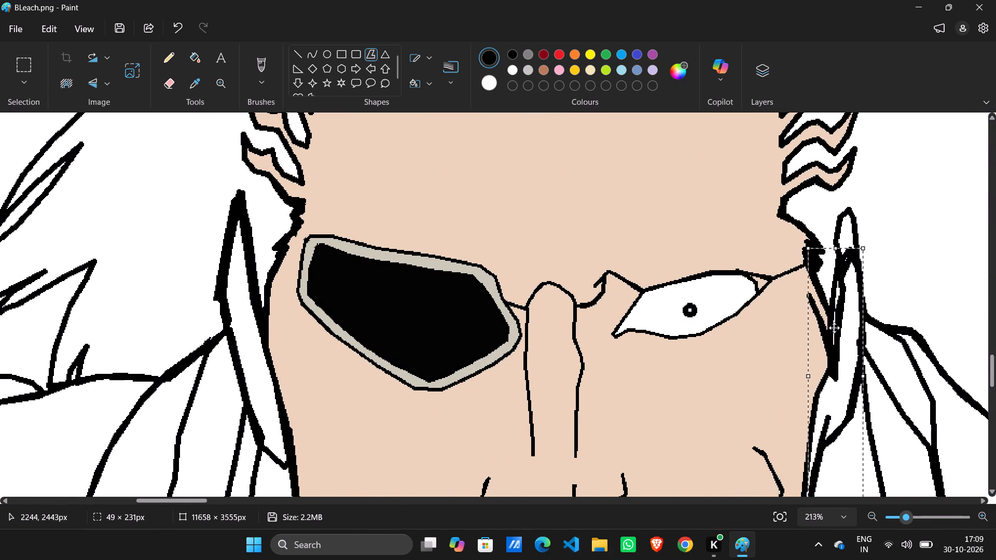
{"action": "left_click_drag", "start_coordinate": [834, 328], "coordinate": [834, 277]}
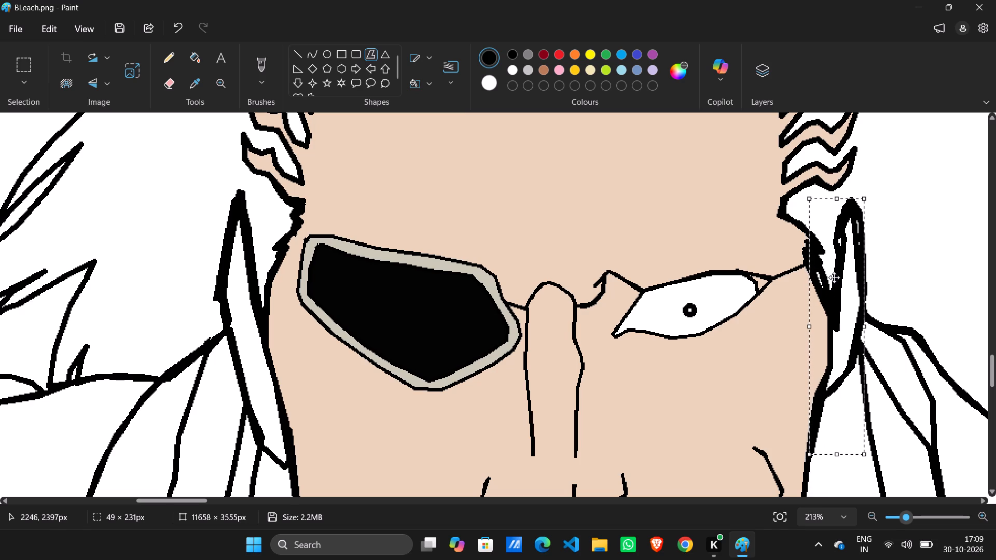
{"action": "left_click_drag", "start_coordinate": [834, 277], "coordinate": [832, 285]}
{"action": "scroll", "coordinate": [250, 217], "scroll_direction": "up", "scroll_amount": 4, "text": "ctrl"}
{"action": "scroll", "coordinate": [285, 220], "scroll_direction": "down", "scroll_amount": 6, "text": "ctrl"}
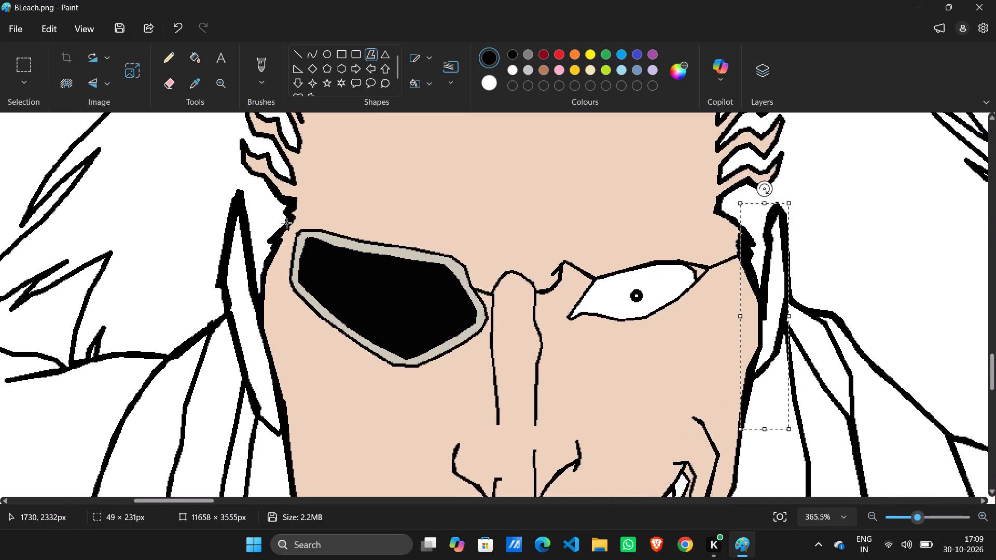
{"action": "scroll", "coordinate": [286, 223], "scroll_direction": "down", "scroll_amount": 2, "text": "ctrl"}
{"action": "left_click", "coordinate": [110, 199]}
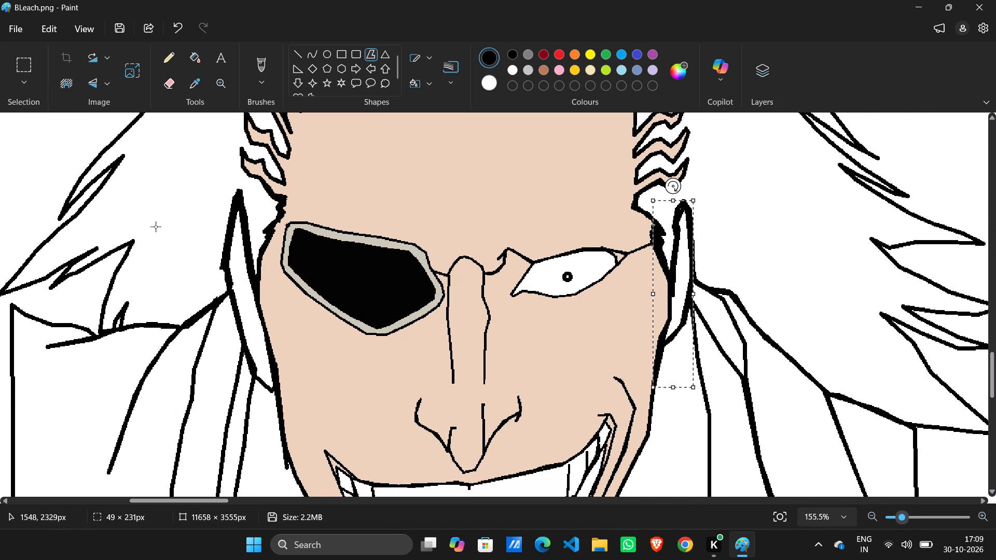
Erase the pointed top of the ear outline on the eyepatch side of the drawing.
{"action": "scroll", "coordinate": [120, 245], "scroll_direction": "up", "scroll_amount": 4, "text": "ctrl"}
{"action": "scroll", "coordinate": [386, 287], "scroll_direction": "up", "scroll_amount": 4, "text": "ctrl"}
{"action": "scroll", "coordinate": [314, 197], "scroll_direction": "up", "scroll_amount": 2}
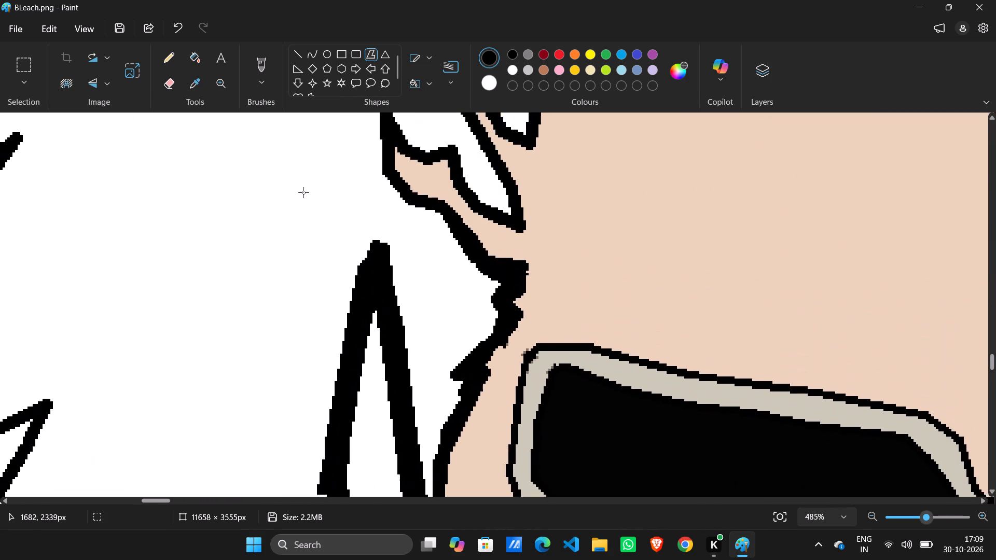
{"action": "left_click", "coordinate": [169, 74]}
{"action": "left_click_drag", "start_coordinate": [372, 265], "coordinate": [388, 290]}
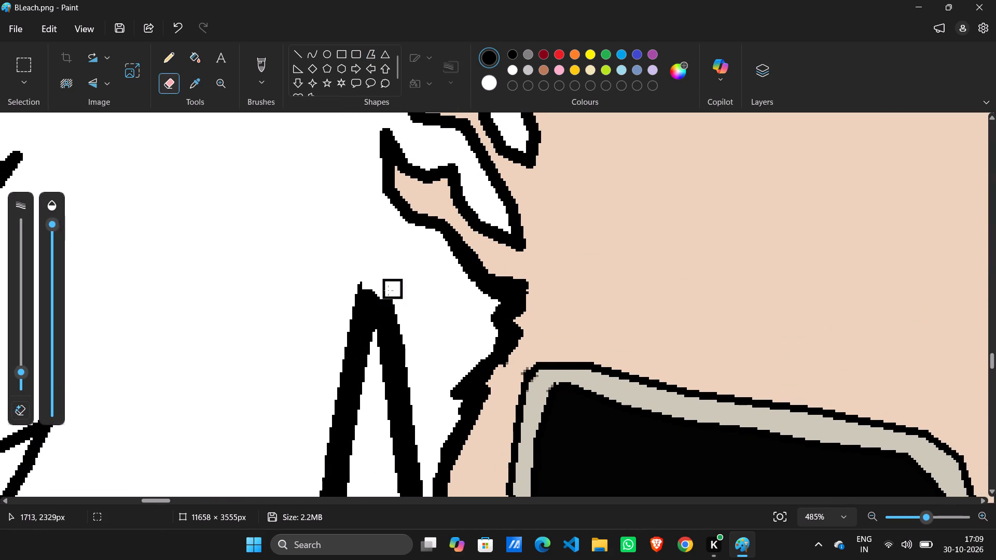
{"action": "left_click_drag", "start_coordinate": [388, 290], "coordinate": [349, 322]}
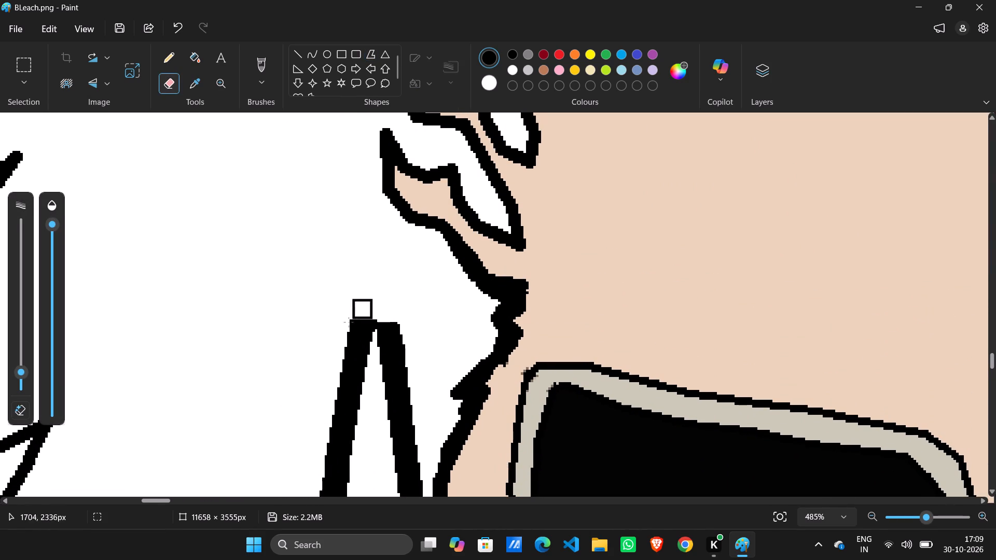
{"action": "left_click_drag", "start_coordinate": [349, 322], "coordinate": [376, 349]}
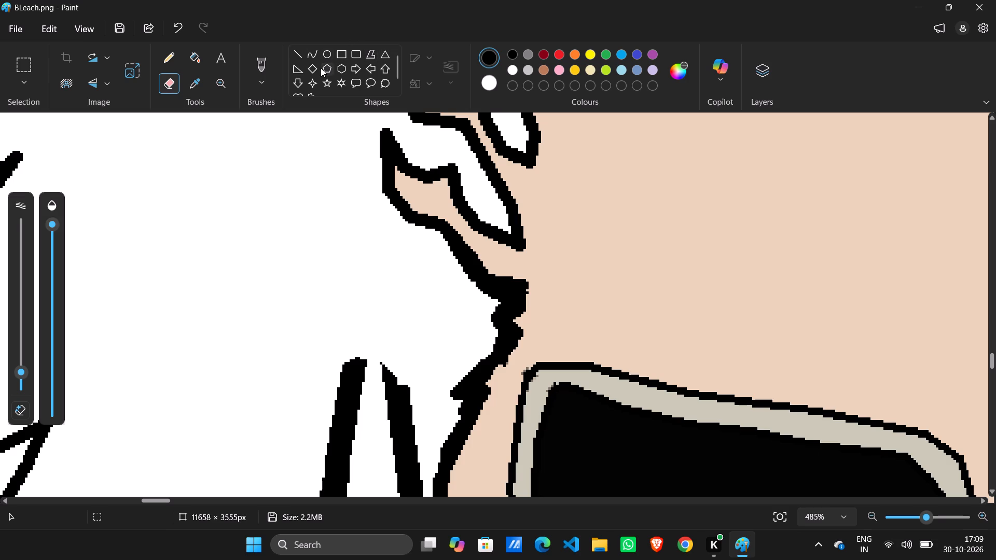
Switch from erasing to the black brush and make its stroke slightly thicker for the ear outline.
{"action": "left_click", "coordinate": [262, 66]}
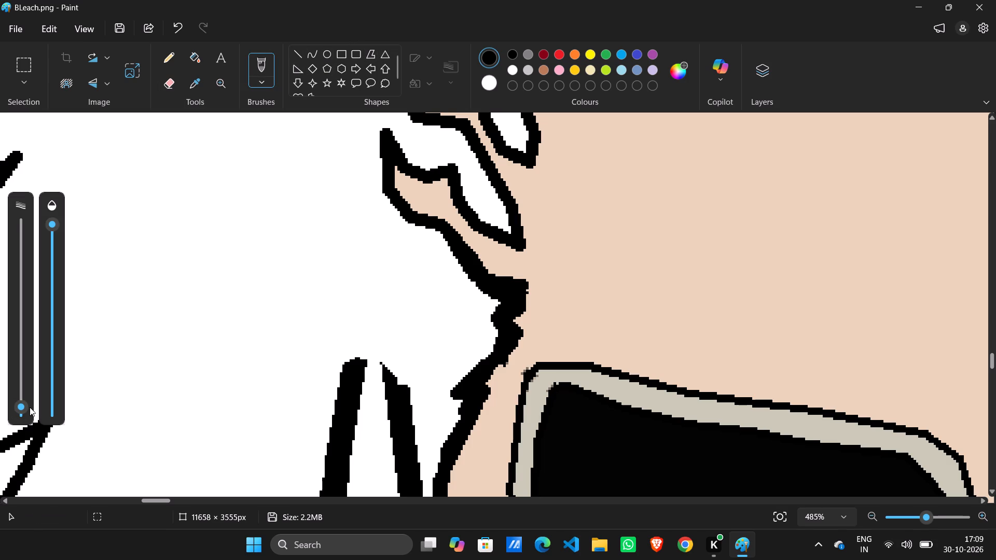
{"action": "left_click_drag", "start_coordinate": [26, 408], "coordinate": [30, 399]}
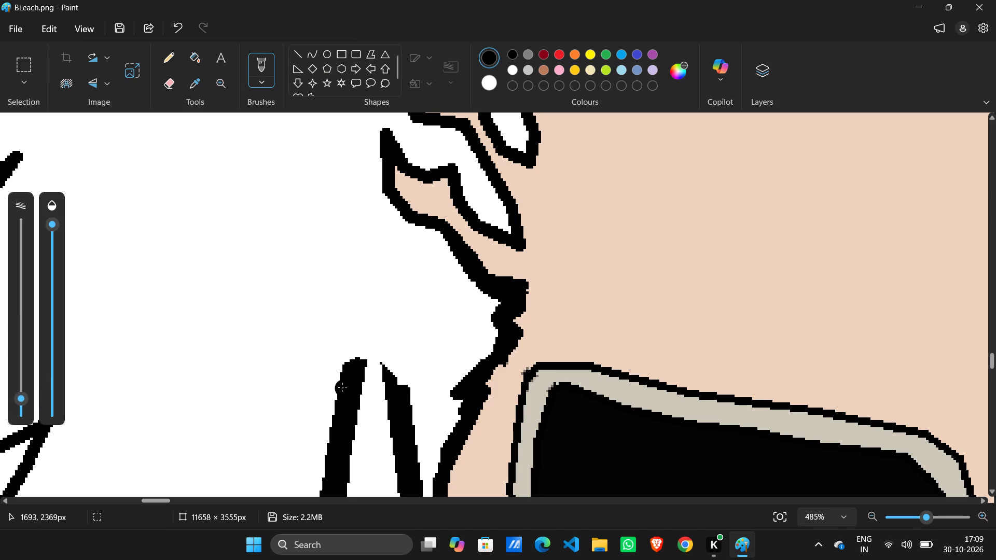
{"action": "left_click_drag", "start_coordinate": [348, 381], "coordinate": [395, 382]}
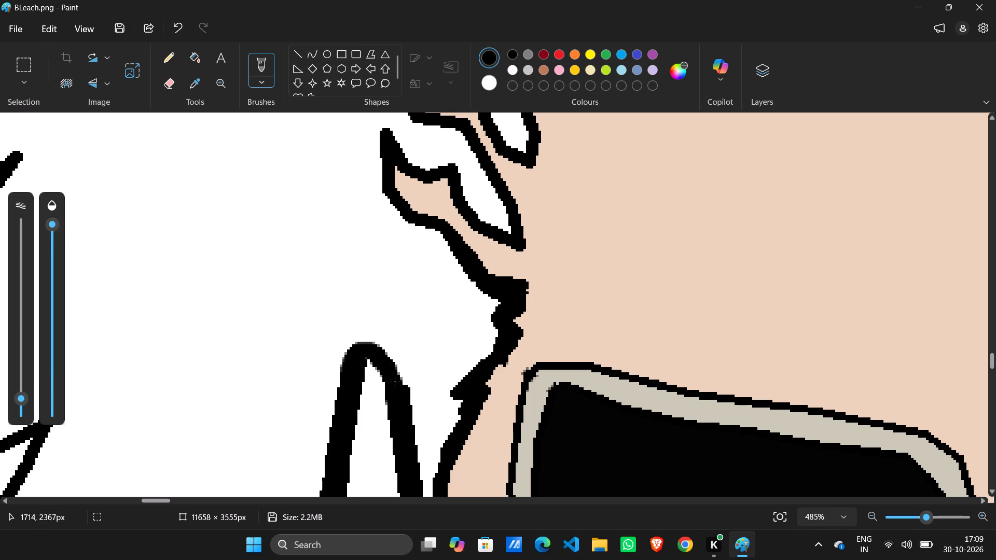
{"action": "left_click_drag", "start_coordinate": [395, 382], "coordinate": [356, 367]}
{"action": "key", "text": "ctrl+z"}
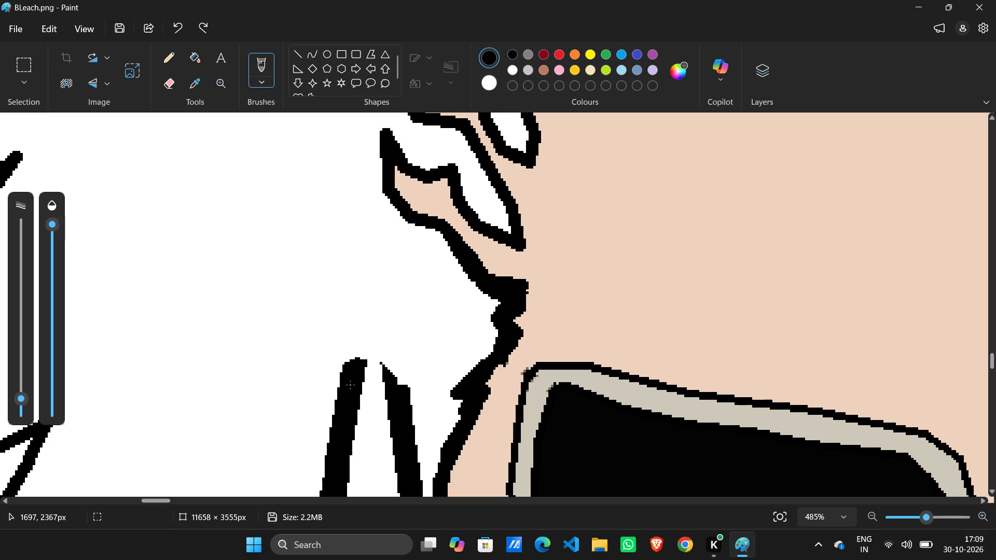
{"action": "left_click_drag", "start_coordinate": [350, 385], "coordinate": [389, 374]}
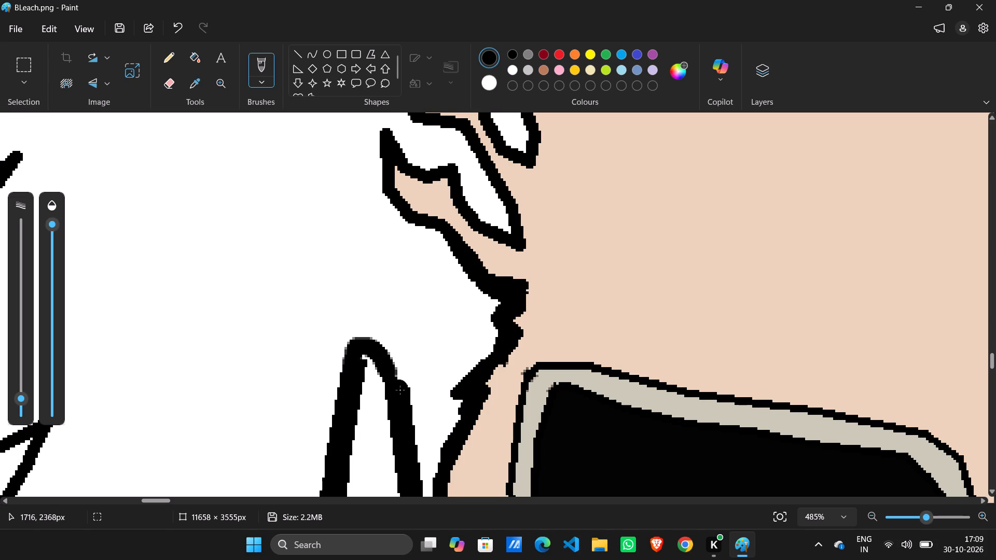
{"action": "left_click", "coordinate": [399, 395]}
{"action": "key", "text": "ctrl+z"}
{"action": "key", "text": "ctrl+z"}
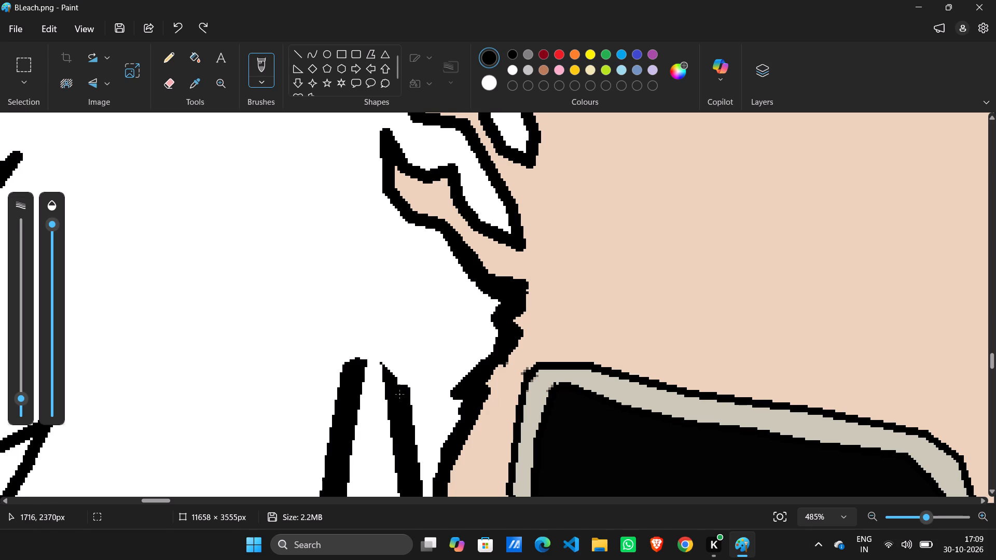
Brush a rounded black arc joining the two open edges at the top of the ear on the eyepatch side.
{"action": "left_click_drag", "start_coordinate": [399, 394], "coordinate": [361, 343]}
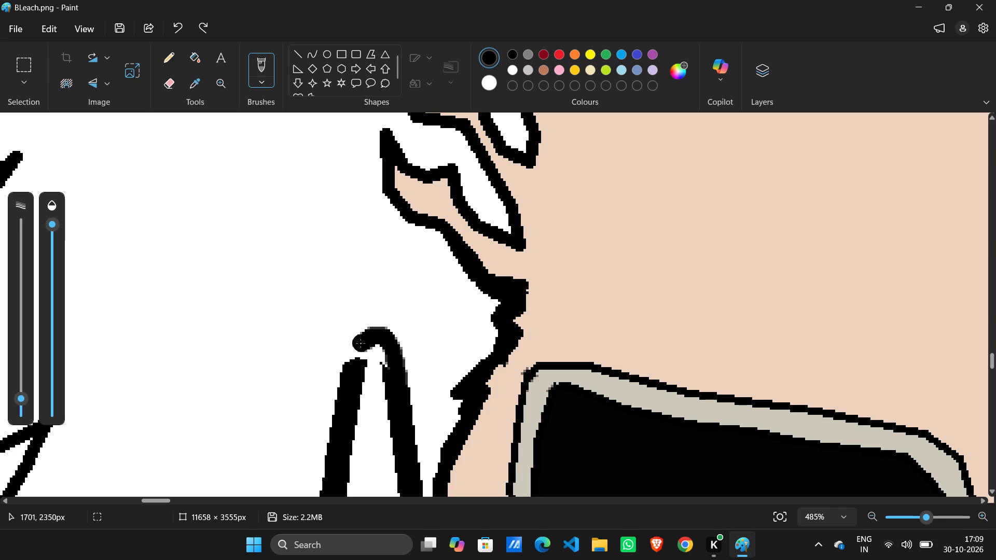
{"action": "left_click_drag", "start_coordinate": [361, 343], "coordinate": [349, 387]}
Brush a longer curved earlobe down to the cheek on the open-eye side, and clean up the old lobe line inside it.
{"action": "scroll", "coordinate": [397, 383], "scroll_direction": "down", "scroll_amount": 6, "text": "ctrl"}
{"action": "scroll", "coordinate": [632, 354], "scroll_direction": "down", "scroll_amount": 6, "text": "ctrl"}
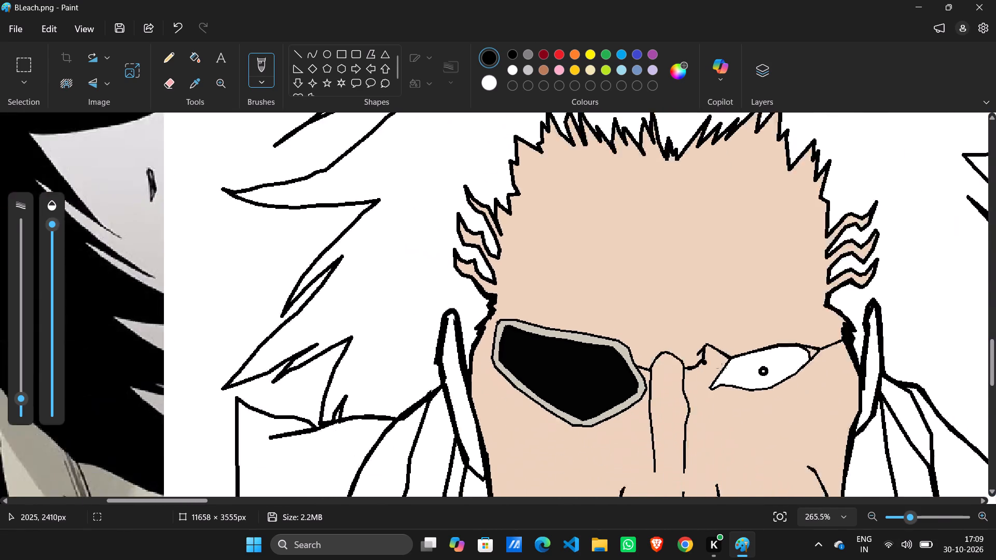
{"action": "scroll", "coordinate": [829, 343], "scroll_direction": "up", "scroll_amount": 1, "text": "ctrl"}
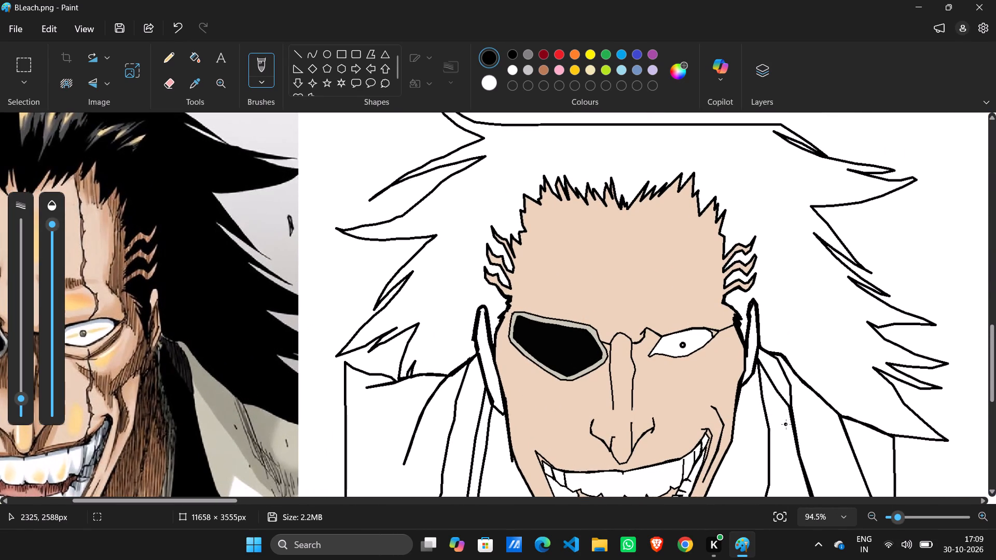
{"action": "scroll", "coordinate": [786, 424], "scroll_direction": "down", "scroll_amount": 3, "text": "ctrl"}
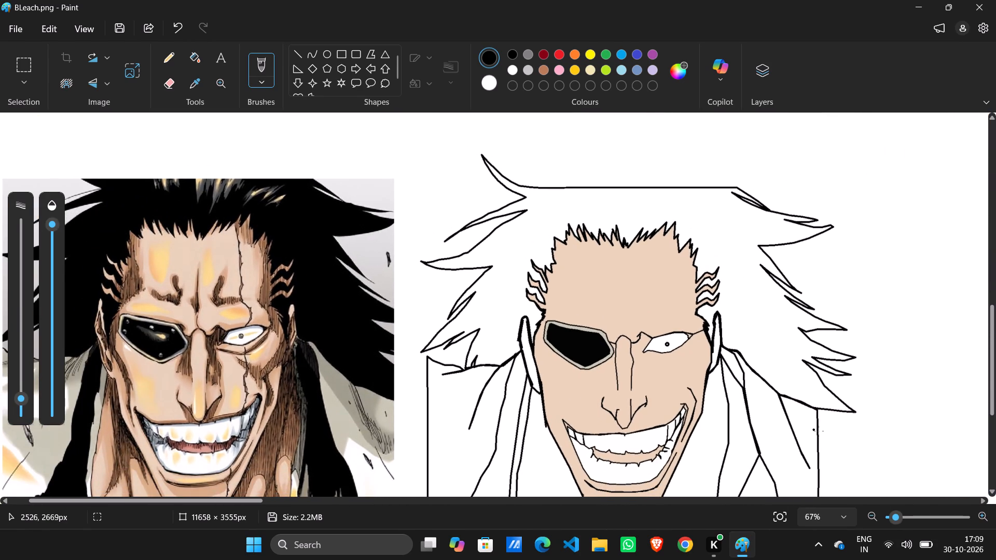
{"action": "scroll", "coordinate": [884, 445], "scroll_direction": "up", "scroll_amount": 5, "text": "ctrl"}
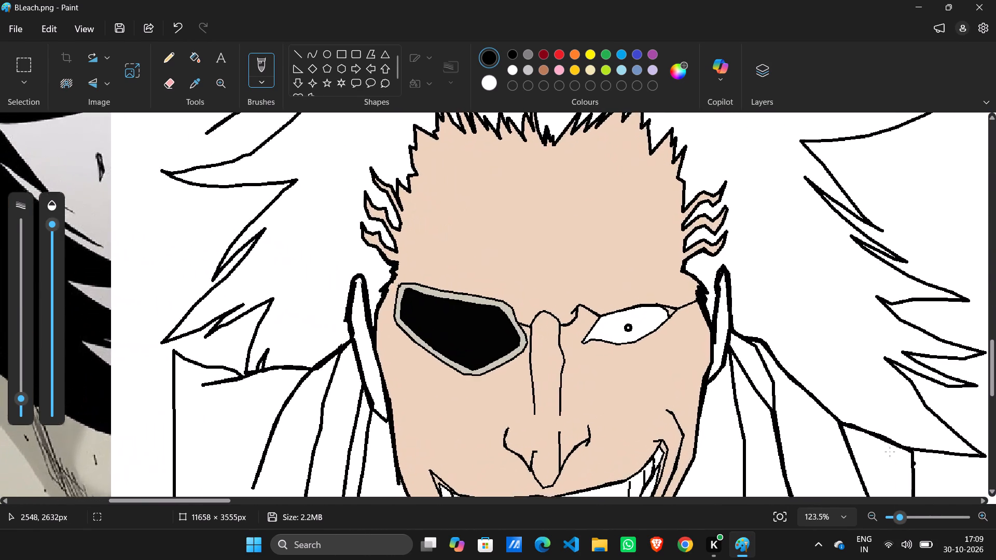
{"action": "scroll", "coordinate": [890, 452], "scroll_direction": "up", "scroll_amount": 1, "text": "ctrl"}
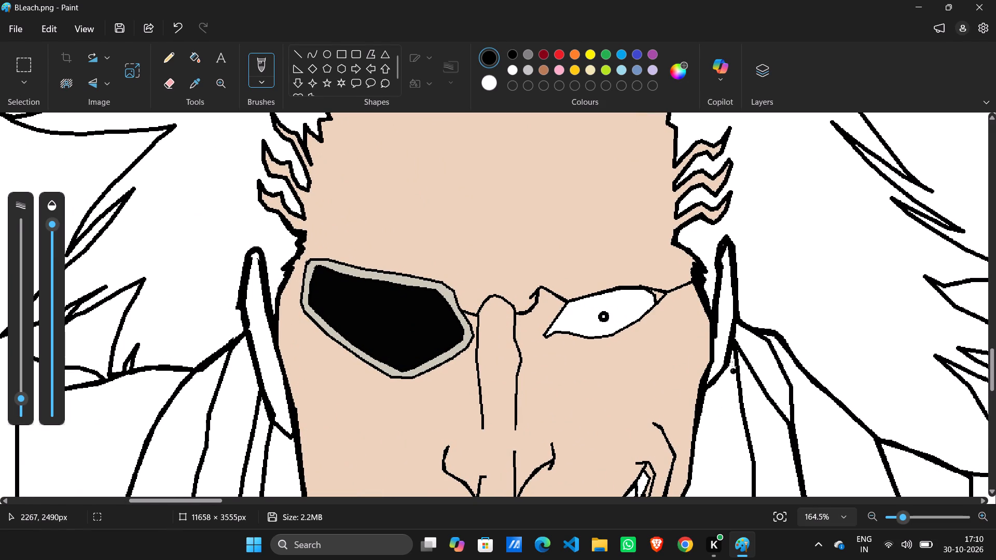
{"action": "left_click_drag", "start_coordinate": [729, 363], "coordinate": [701, 415]}
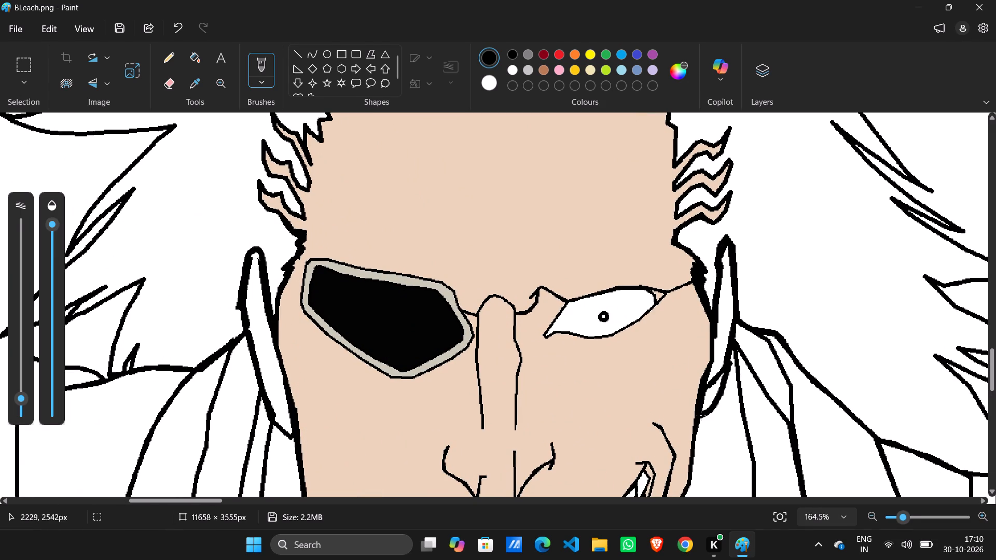
{"action": "left_click", "coordinate": [165, 83]}
{"action": "left_click", "coordinate": [711, 387]}
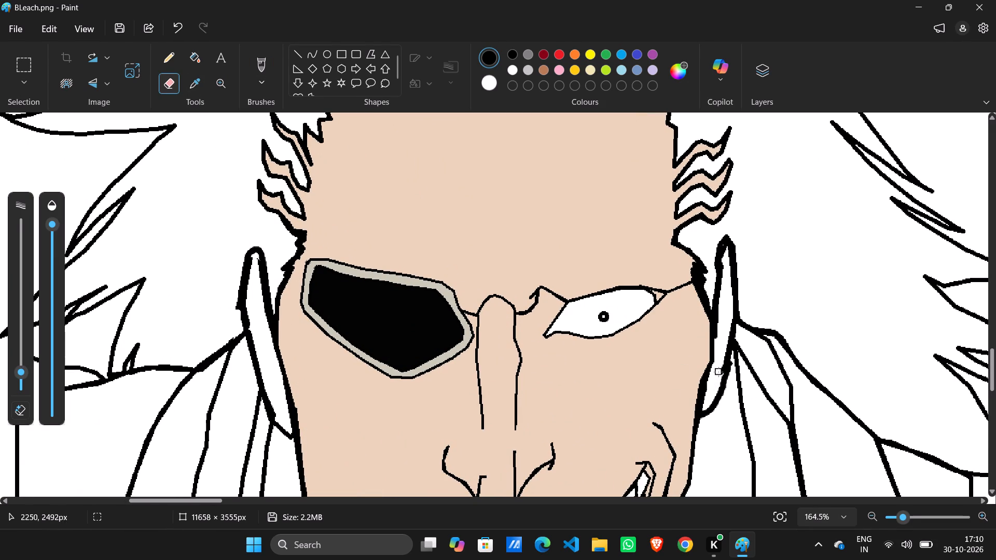
Compare the face, ears, hair and robe outlines of the drawing with the reference picture beside it.
{"action": "scroll", "coordinate": [715, 385], "scroll_direction": "down", "scroll_amount": 6, "text": "ctrl"}
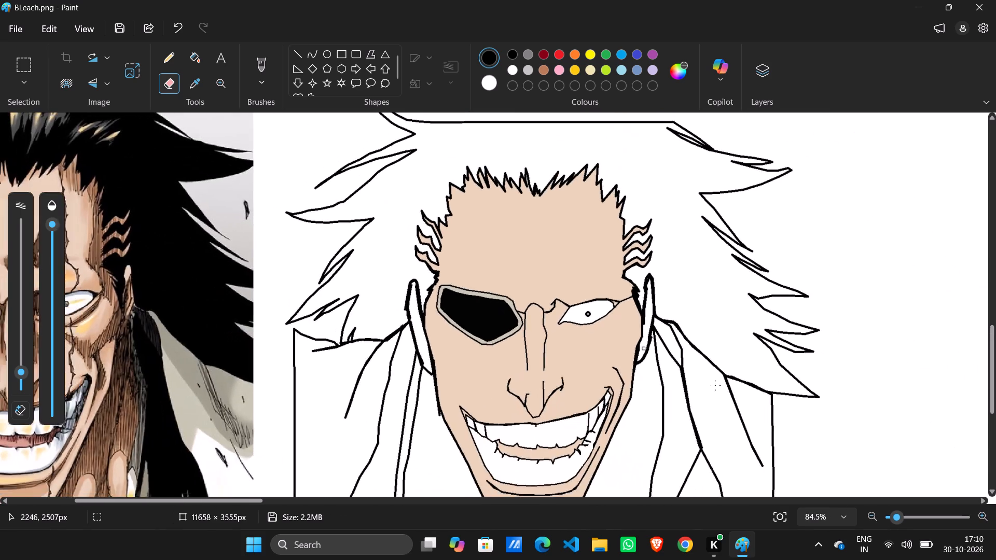
{"action": "scroll", "coordinate": [715, 385], "scroll_direction": "down", "scroll_amount": 1, "text": "ctrl"}
{"action": "scroll", "coordinate": [580, 349], "scroll_direction": "down", "scroll_amount": 1, "text": "ctrl"}
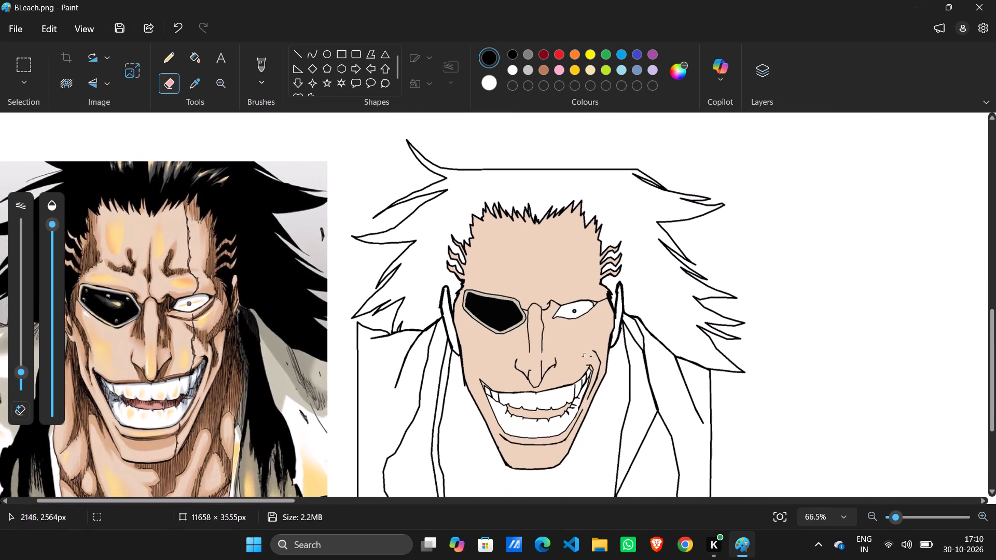
{"action": "scroll", "coordinate": [619, 361], "scroll_direction": "down", "scroll_amount": 7, "text": "ctrl"}
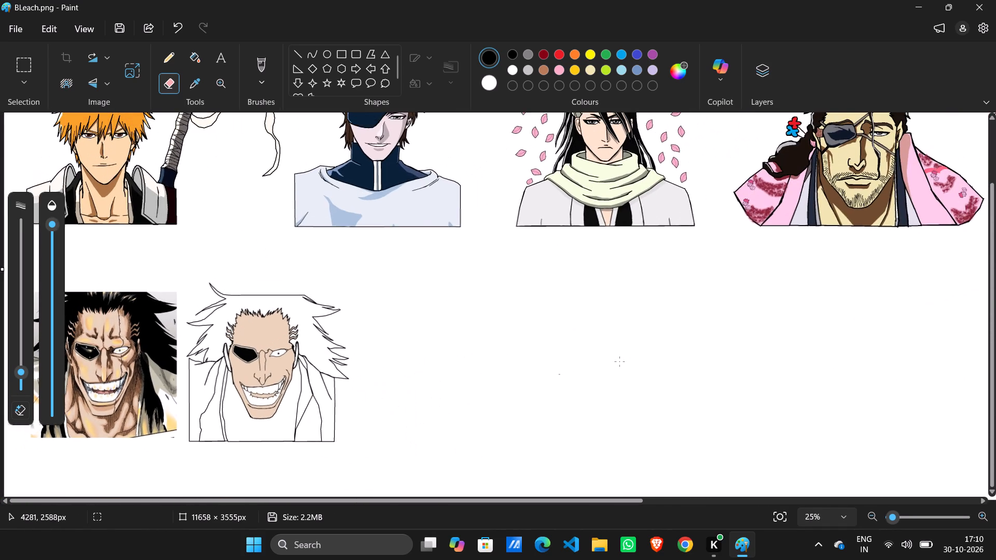
{"action": "scroll", "coordinate": [619, 361], "scroll_direction": "up", "scroll_amount": 1}
{"action": "scroll", "coordinate": [200, 314], "scroll_direction": "down", "scroll_amount": 1}
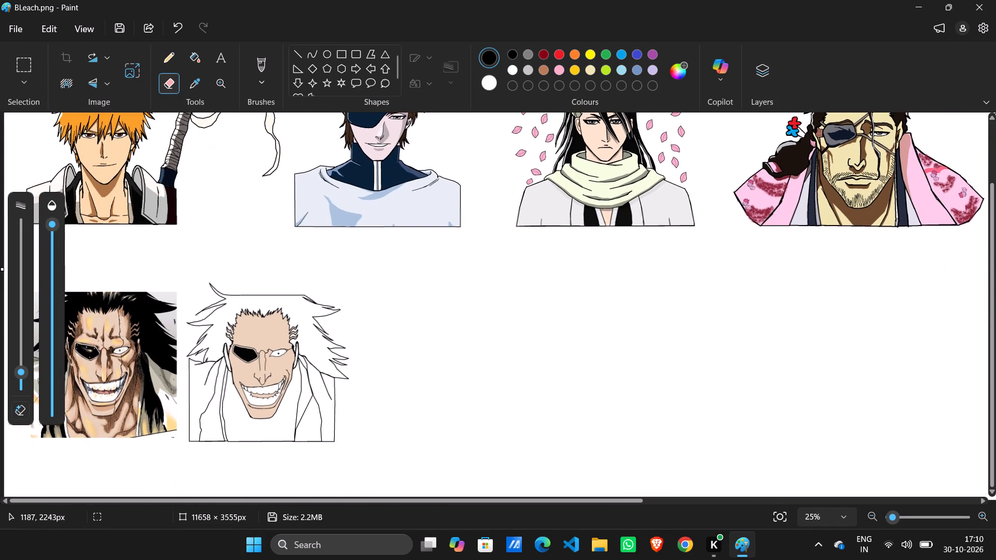
{"action": "scroll", "coordinate": [274, 355], "scroll_direction": "up", "scroll_amount": 7, "text": "ctrl"}
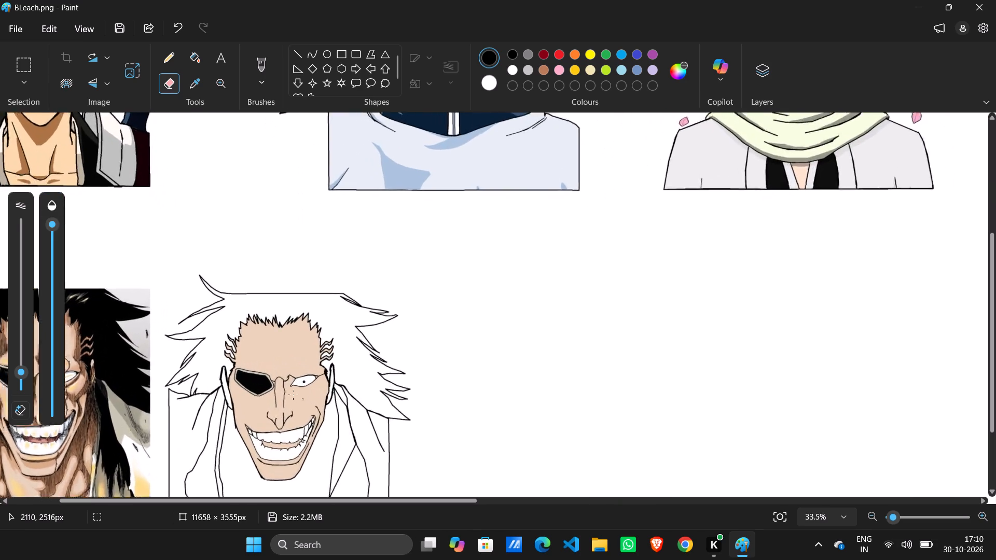
{"action": "scroll", "coordinate": [290, 400], "scroll_direction": "down", "scroll_amount": 2}
{"action": "scroll", "coordinate": [190, 358], "scroll_direction": "down", "scroll_amount": 1, "text": "ctrl"}
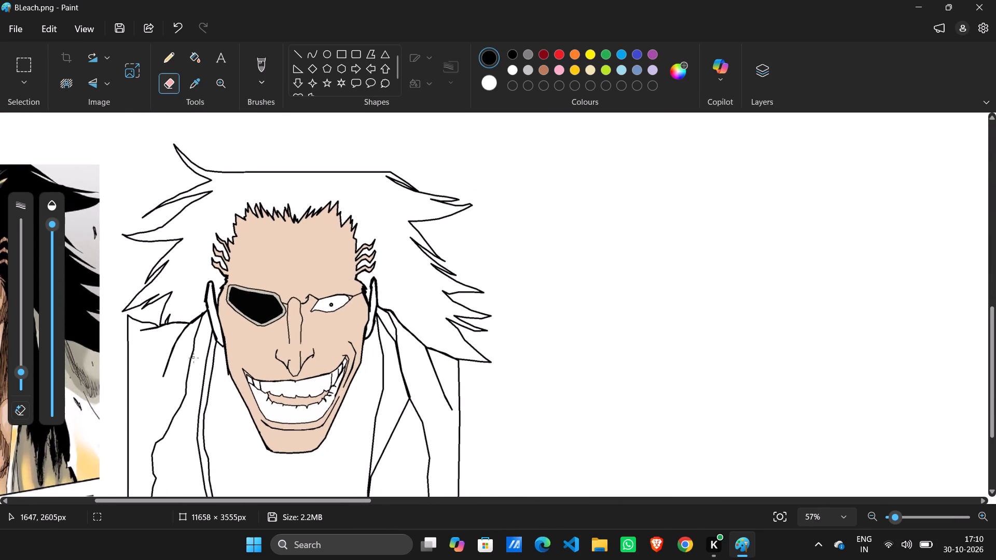
{"action": "scroll", "coordinate": [193, 357], "scroll_direction": "up", "scroll_amount": 1, "text": "ctrl"}
{"action": "scroll", "coordinate": [193, 357], "scroll_direction": "down", "scroll_amount": 9, "text": "ctrl"}
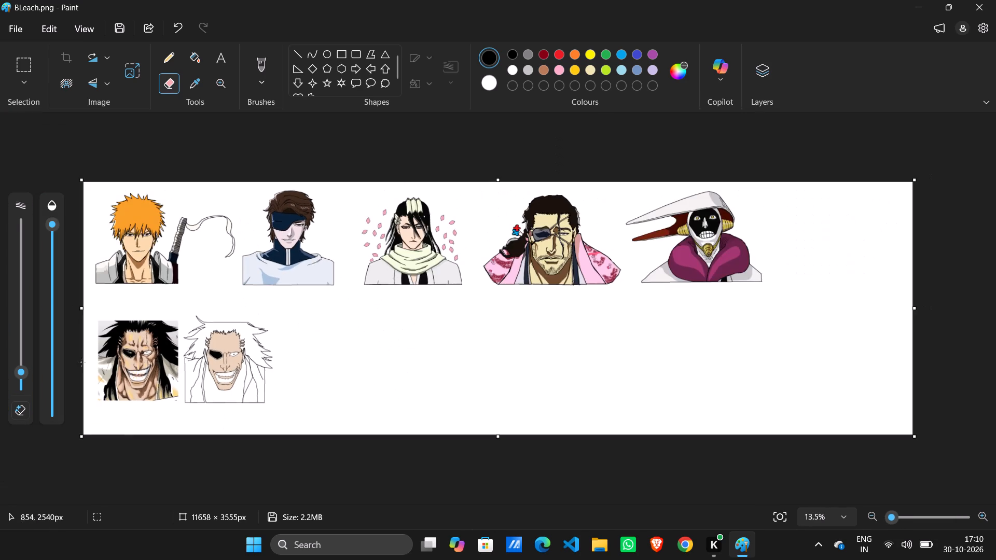
{"action": "scroll", "coordinate": [81, 362], "scroll_direction": "up", "scroll_amount": 9, "text": "ctrl"}
{"action": "scroll", "coordinate": [103, 377], "scroll_direction": "down", "scroll_amount": 4}
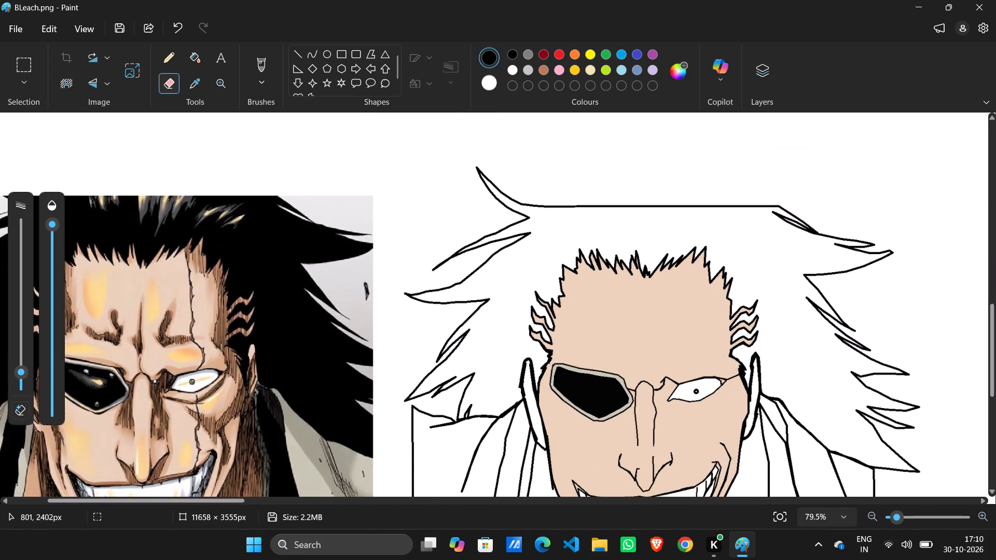
{"action": "scroll", "coordinate": [155, 382], "scroll_direction": "down", "scroll_amount": 2, "text": "ctrl"}
{"action": "left_click_drag", "start_coordinate": [282, 502], "coordinate": [233, 500]}
{"action": "scroll", "coordinate": [840, 471], "scroll_direction": "up", "scroll_amount": 2, "text": "ctrl"}
{"action": "scroll", "coordinate": [841, 470], "scroll_direction": "down", "scroll_amount": 2, "text": "ctrl"}
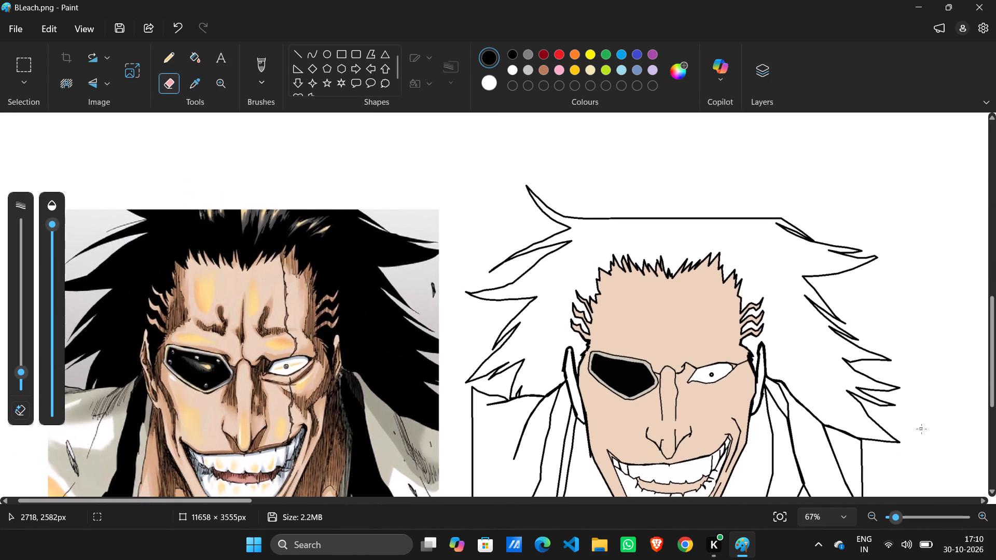
{"action": "scroll", "coordinate": [913, 429], "scroll_direction": "up", "scroll_amount": 1}
{"action": "scroll", "coordinate": [911, 430], "scroll_direction": "down", "scroll_amount": 1}
{"action": "scroll", "coordinate": [980, 437], "scroll_direction": "up", "scroll_amount": 1, "text": "ctrl"}
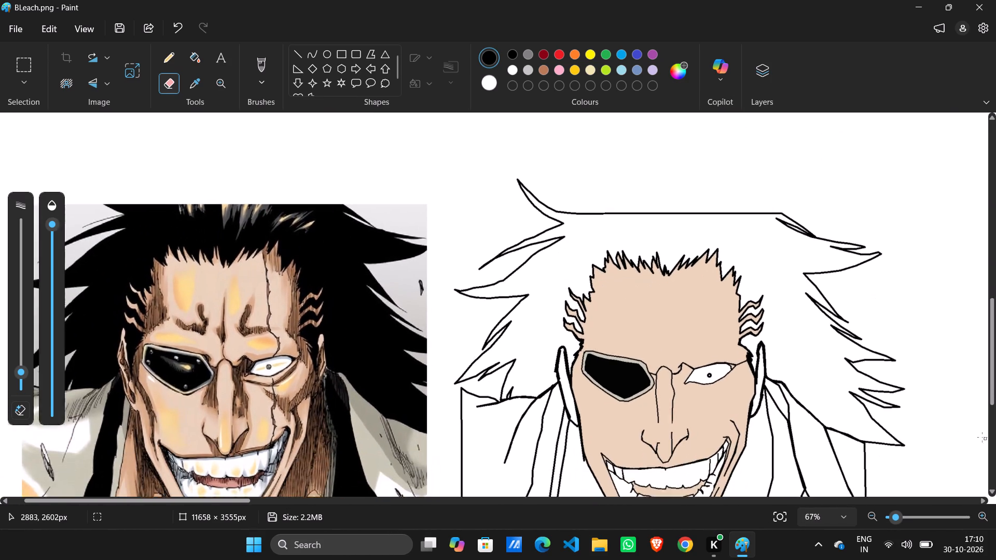
{"action": "scroll", "coordinate": [982, 437], "scroll_direction": "up", "scroll_amount": 1, "text": "ctrl"}
{"action": "scroll", "coordinate": [982, 438], "scroll_direction": "down", "scroll_amount": 2, "text": "ctrl"}
{"action": "scroll", "coordinate": [414, 400], "scroll_direction": "up", "scroll_amount": 2, "text": "ctrl"}
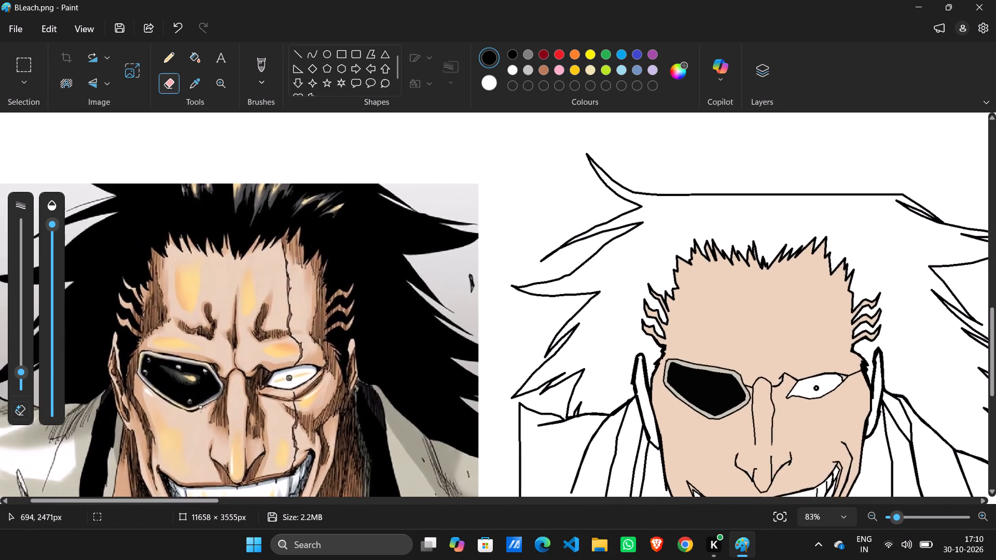
{"action": "scroll", "coordinate": [201, 408], "scroll_direction": "up", "scroll_amount": 3, "text": "ctrl"}
{"action": "scroll", "coordinate": [196, 405], "scroll_direction": "down", "scroll_amount": 5, "text": "ctrl"}
{"action": "scroll", "coordinate": [321, 403], "scroll_direction": "down", "scroll_amount": 2, "text": "ctrl"}
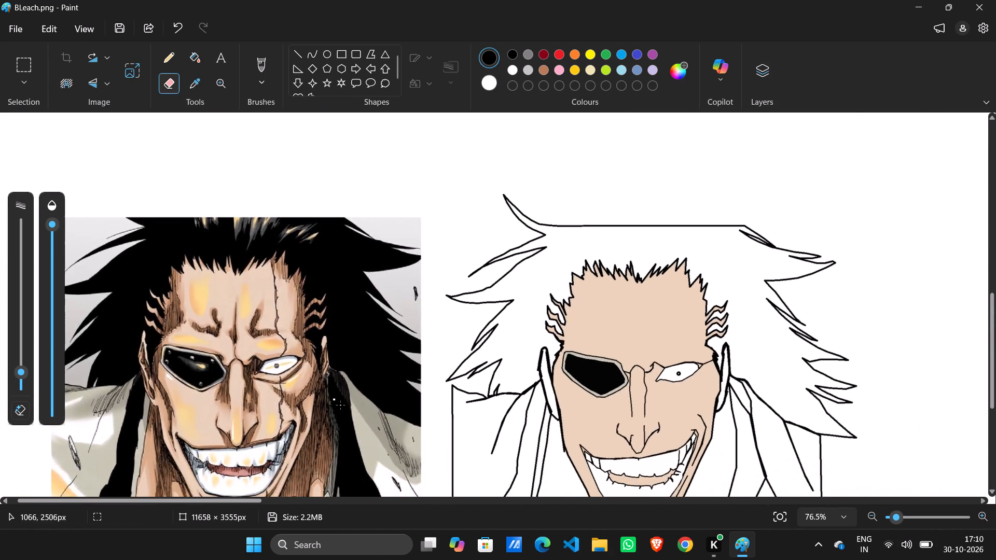
{"action": "scroll", "coordinate": [549, 426], "scroll_direction": "down", "scroll_amount": 1, "text": "ctrl"}
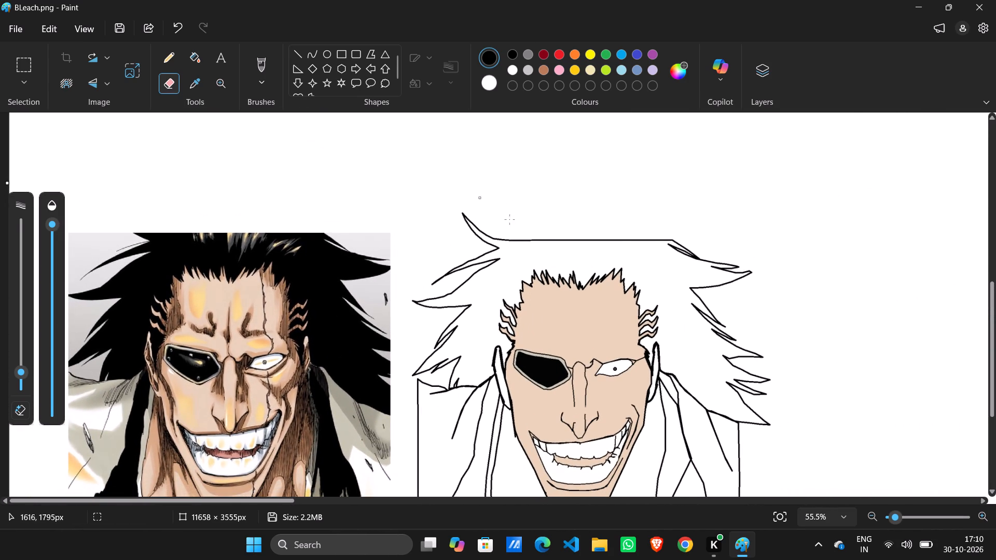
Examine the finished characters in the upper row, especially the orange-haired one, and return to the new drawing's hair outline.
{"action": "scroll", "coordinate": [624, 246], "scroll_direction": "up", "scroll_amount": 2, "text": "ctrl"}
{"action": "scroll", "coordinate": [697, 278], "scroll_direction": "up", "scroll_amount": 1, "text": "ctrl"}
{"action": "scroll", "coordinate": [716, 293], "scroll_direction": "up", "scroll_amount": 2}
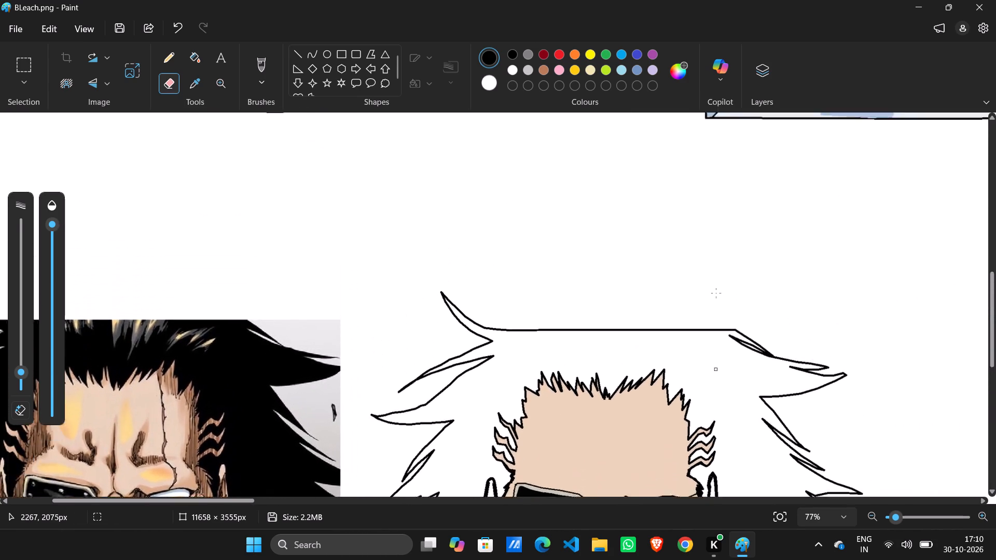
{"action": "scroll", "coordinate": [716, 293], "scroll_direction": "down", "scroll_amount": 7, "text": "ctrl"}
{"action": "scroll", "coordinate": [94, 159], "scroll_direction": "up", "scroll_amount": 3, "text": "ctrl"}
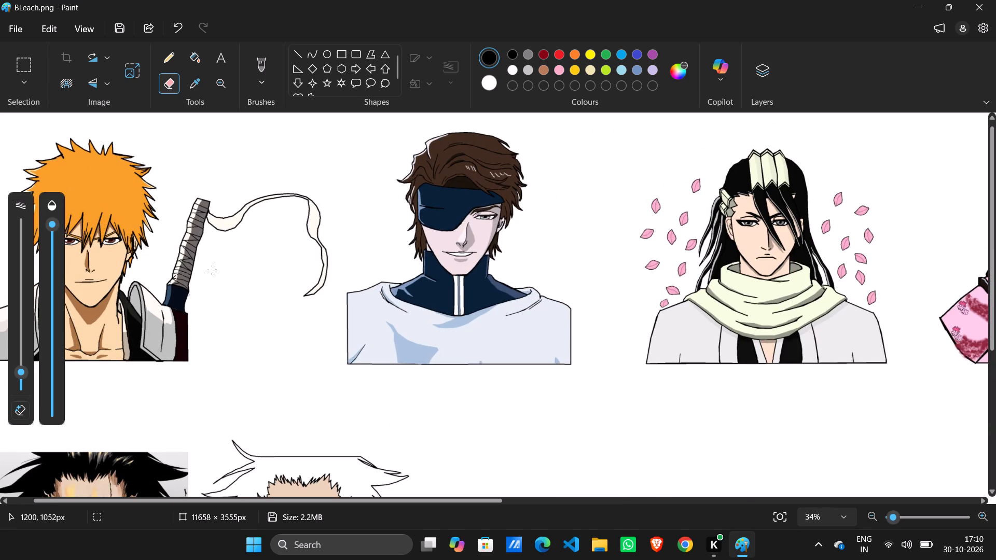
{"action": "scroll", "coordinate": [34, 126], "scroll_direction": "up", "scroll_amount": 3, "text": "ctrl"}
{"action": "scroll", "coordinate": [103, 191], "scroll_direction": "up", "scroll_amount": 2, "text": "ctrl"}
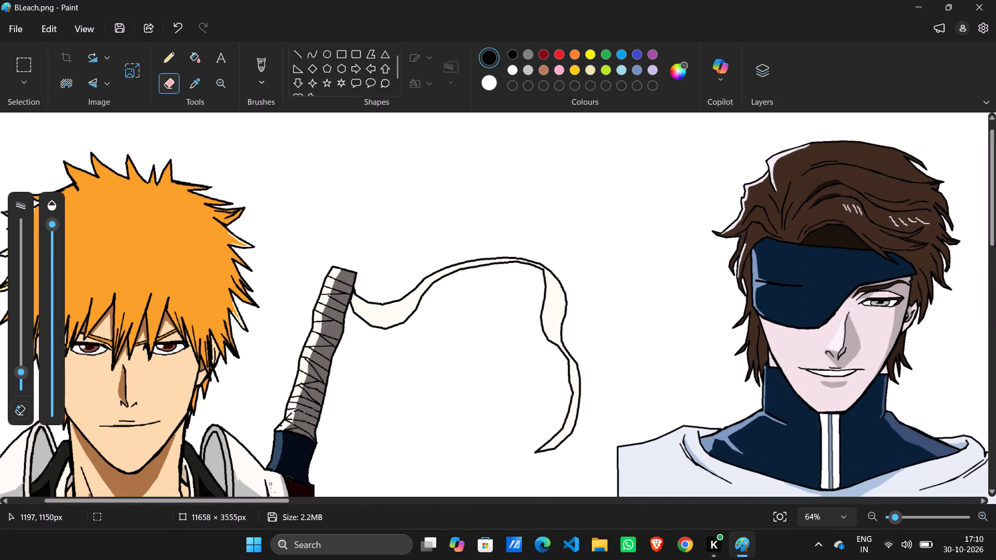
{"action": "left_click_drag", "start_coordinate": [269, 500], "coordinate": [200, 497]}
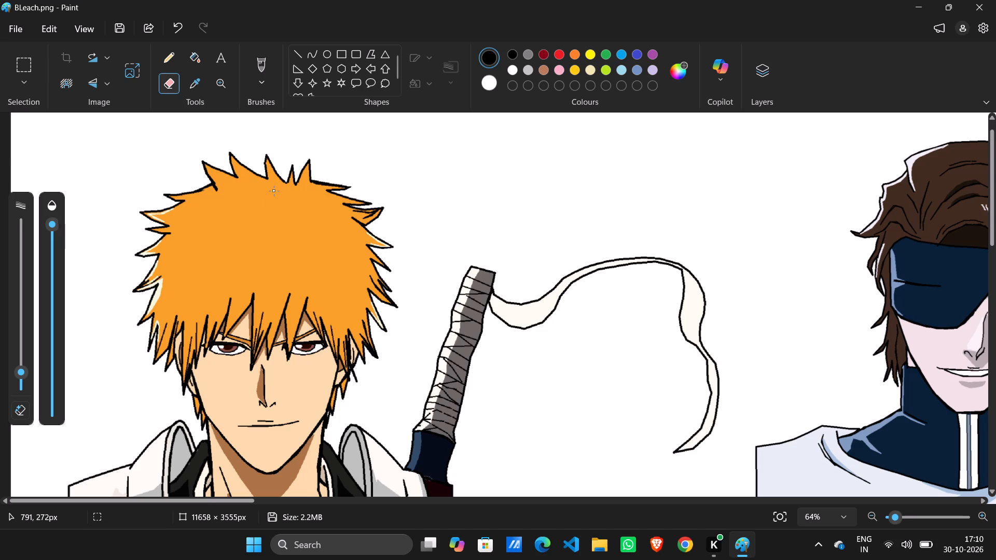
{"action": "scroll", "coordinate": [412, 369], "scroll_direction": "down", "scroll_amount": 6, "text": "ctrl"}
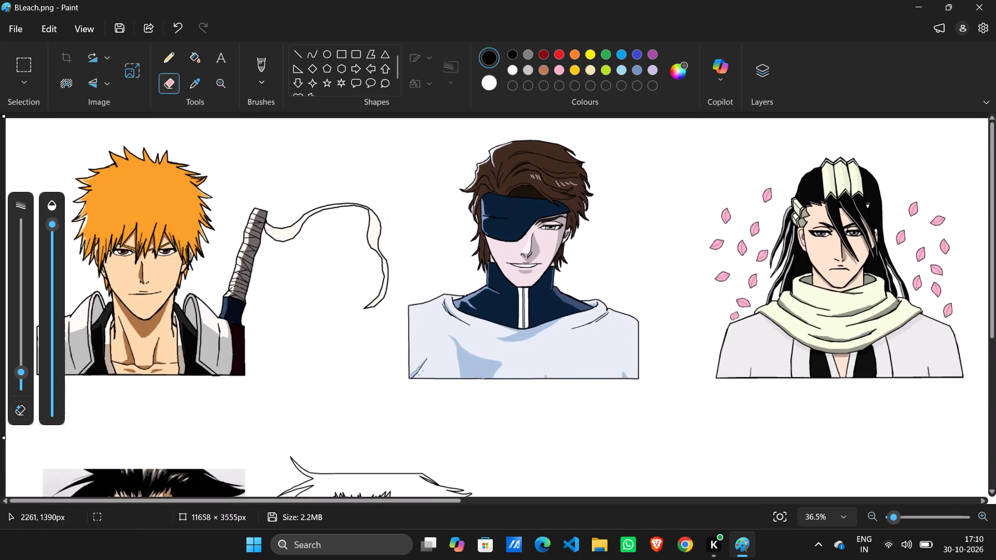
{"action": "scroll", "coordinate": [426, 333], "scroll_direction": "down", "scroll_amount": 2}
{"action": "scroll", "coordinate": [377, 357], "scroll_direction": "up", "scroll_amount": 3, "text": "ctrl"}
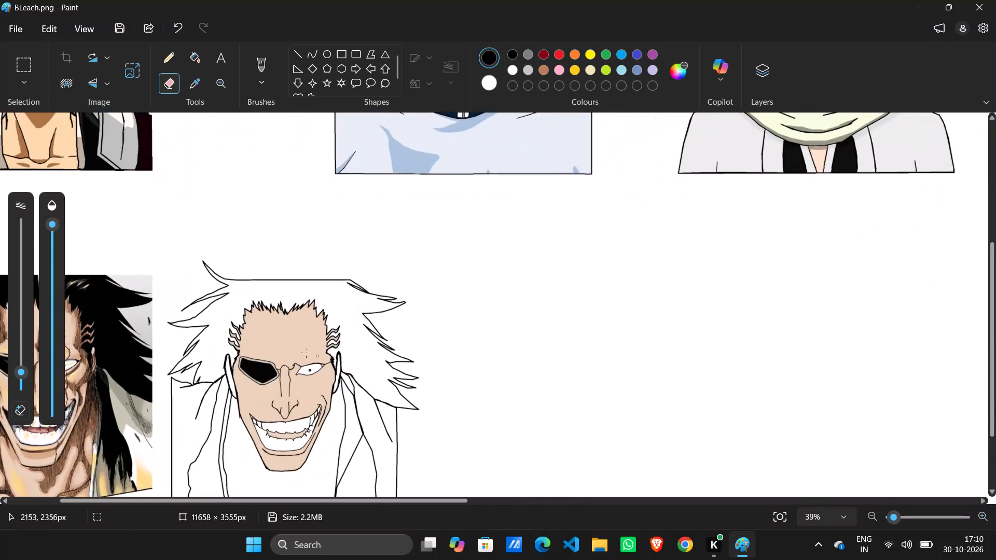
{"action": "scroll", "coordinate": [300, 348], "scroll_direction": "up", "scroll_amount": 6, "text": "ctrl"}
{"action": "scroll", "coordinate": [343, 342], "scroll_direction": "down", "scroll_amount": 2}
{"action": "scroll", "coordinate": [343, 342], "scroll_direction": "up", "scroll_amount": 1}
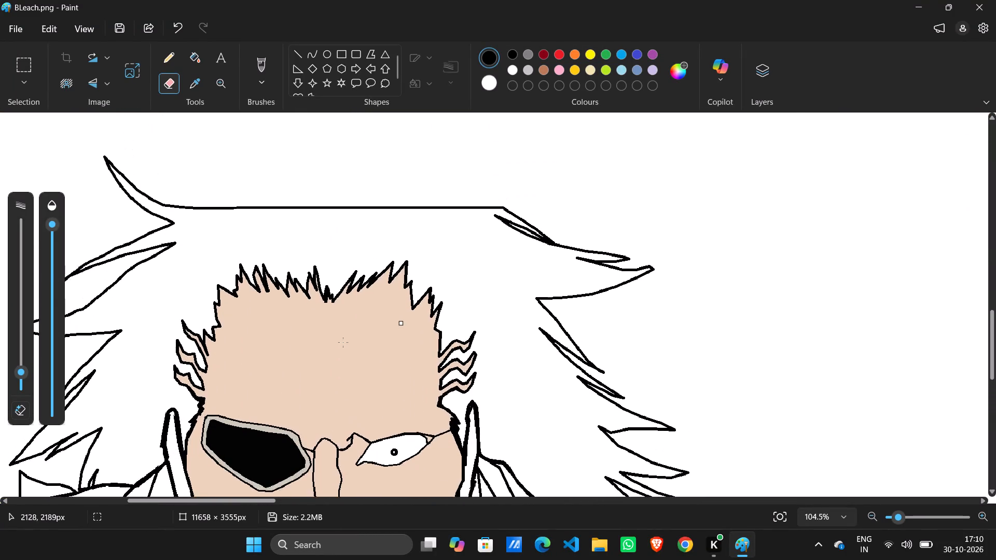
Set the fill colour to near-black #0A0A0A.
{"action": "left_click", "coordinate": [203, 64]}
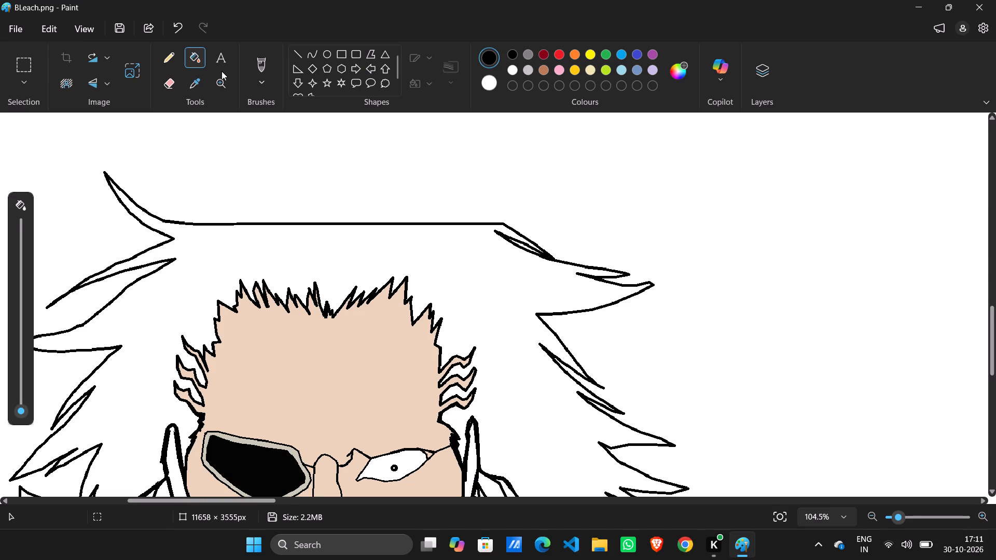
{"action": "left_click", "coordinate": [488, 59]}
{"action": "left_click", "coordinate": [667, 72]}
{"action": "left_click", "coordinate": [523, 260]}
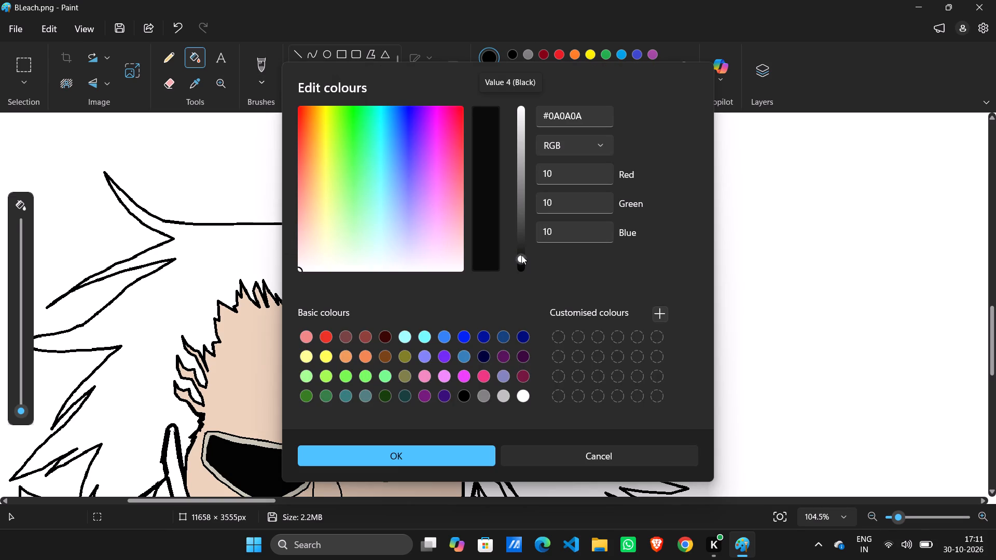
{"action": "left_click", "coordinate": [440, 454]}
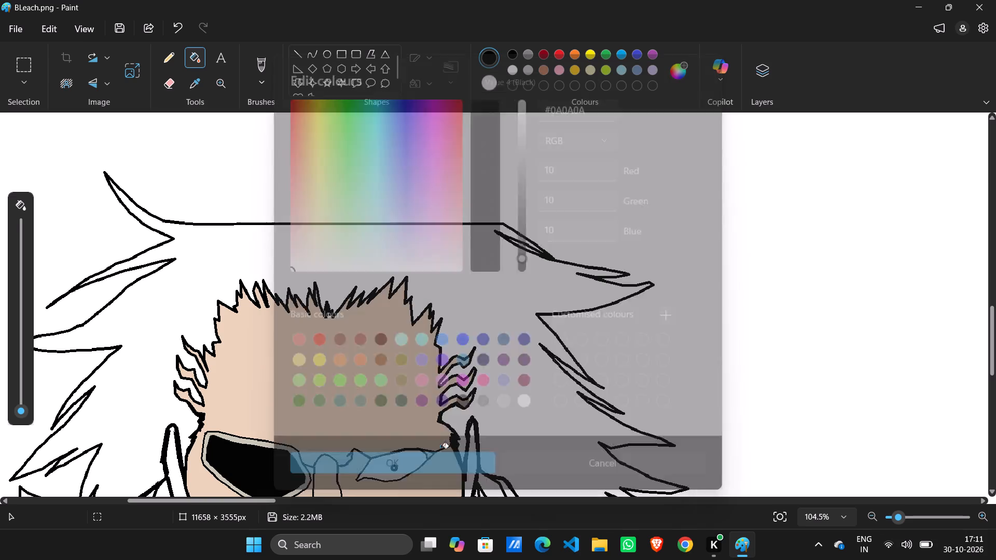
Start a black freeform polygon on the straight hair-top line, outlining a short pointed spike at its eyepatch-side end.
{"action": "left_click", "coordinate": [513, 49]}
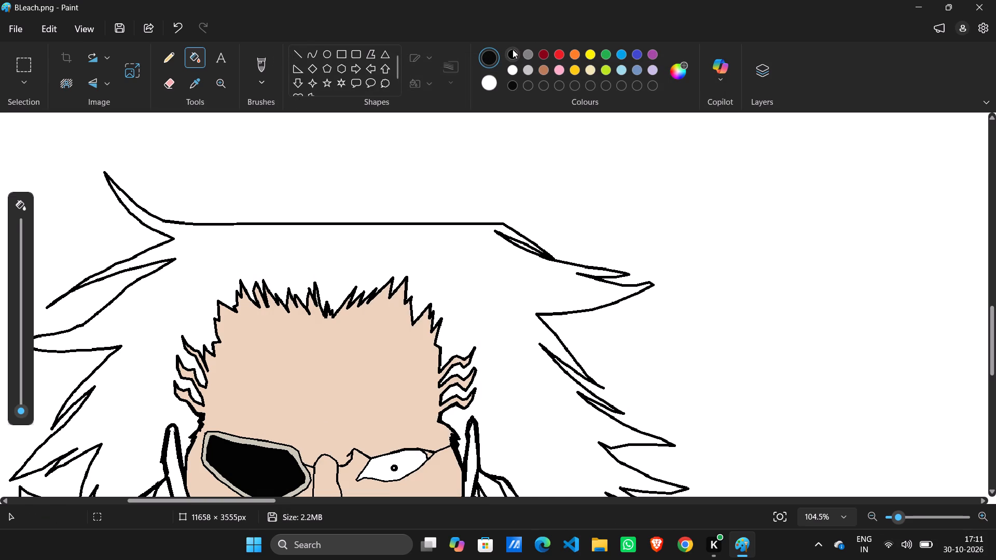
{"action": "left_click", "coordinate": [524, 58]}
{"action": "left_click", "coordinate": [514, 58]}
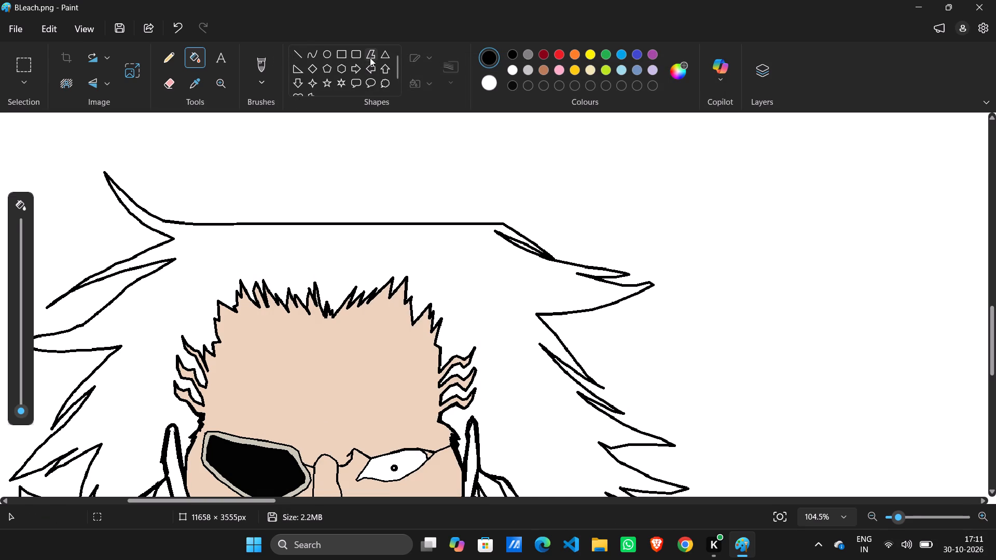
{"action": "left_click", "coordinate": [370, 54]}
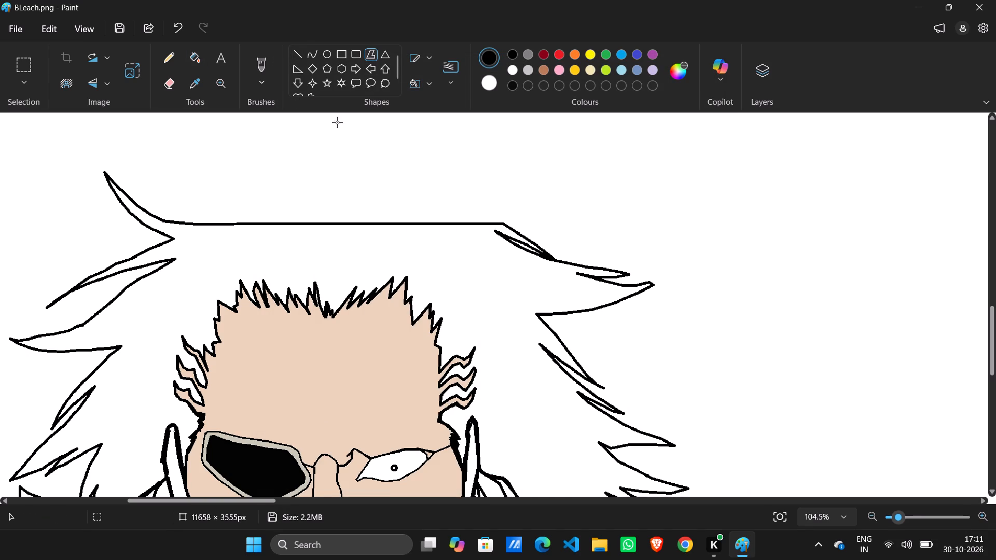
{"action": "left_click_drag", "start_coordinate": [183, 224], "coordinate": [167, 205]}
{"action": "left_click_drag", "start_coordinate": [165, 201], "coordinate": [152, 158]}
{"action": "left_click_drag", "start_coordinate": [151, 153], "coordinate": [149, 134]}
{"action": "left_click_drag", "start_coordinate": [149, 134], "coordinate": [160, 158]}
{"action": "left_click_drag", "start_coordinate": [162, 164], "coordinate": [183, 189]}
{"action": "left_click_drag", "start_coordinate": [187, 192], "coordinate": [200, 202]}
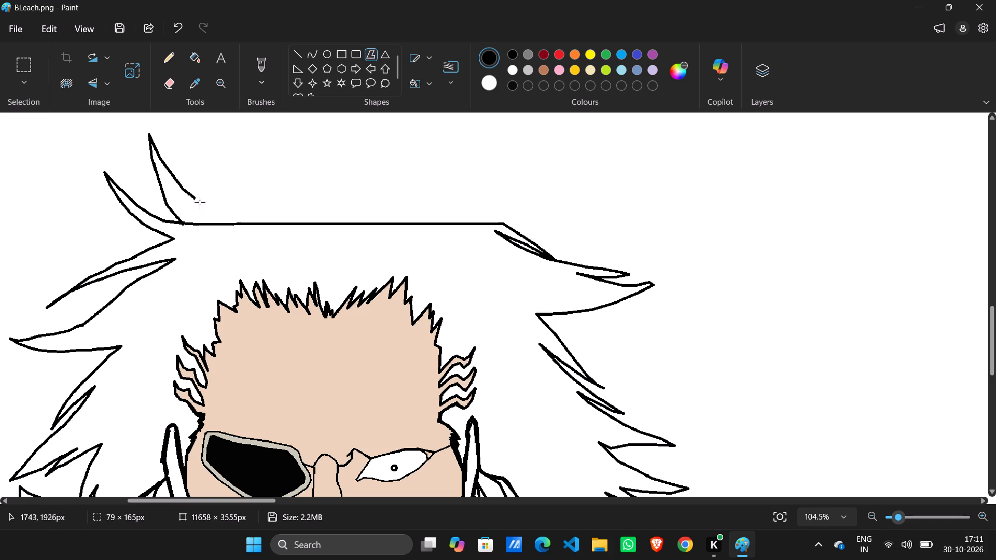
{"action": "left_click_drag", "start_coordinate": [200, 202], "coordinate": [213, 210]}
{"action": "left_click_drag", "start_coordinate": [219, 214], "coordinate": [237, 222]}
Continue the hair polygon with a tall curved spike beside the short one, returning to just above the straight line.
{"action": "left_click_drag", "start_coordinate": [240, 222], "coordinate": [230, 205]}
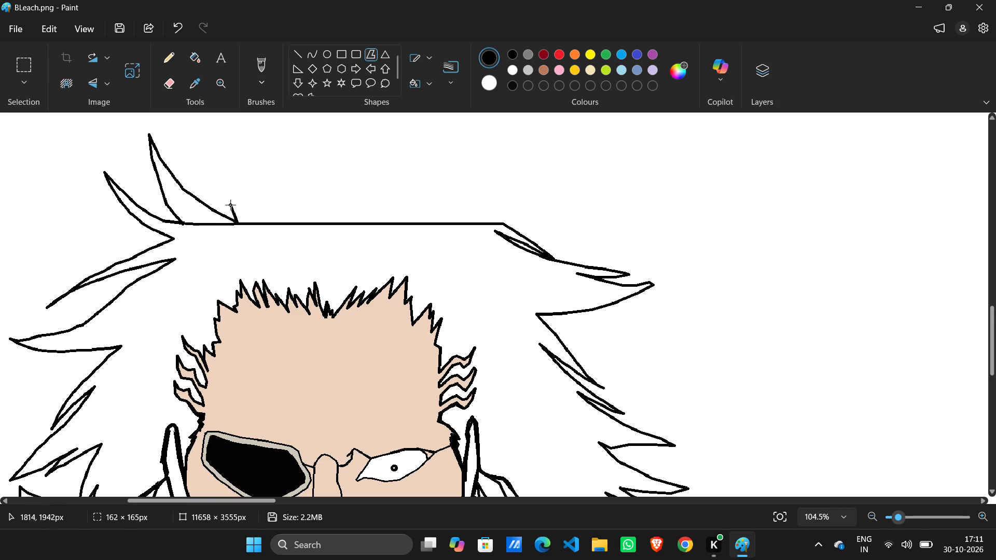
{"action": "left_click_drag", "start_coordinate": [230, 205], "coordinate": [229, 202]}
{"action": "left_click_drag", "start_coordinate": [228, 197], "coordinate": [222, 174]}
{"action": "left_click_drag", "start_coordinate": [221, 169], "coordinate": [220, 146]}
{"action": "scroll", "coordinate": [242, 195], "scroll_direction": "up", "scroll_amount": 2}
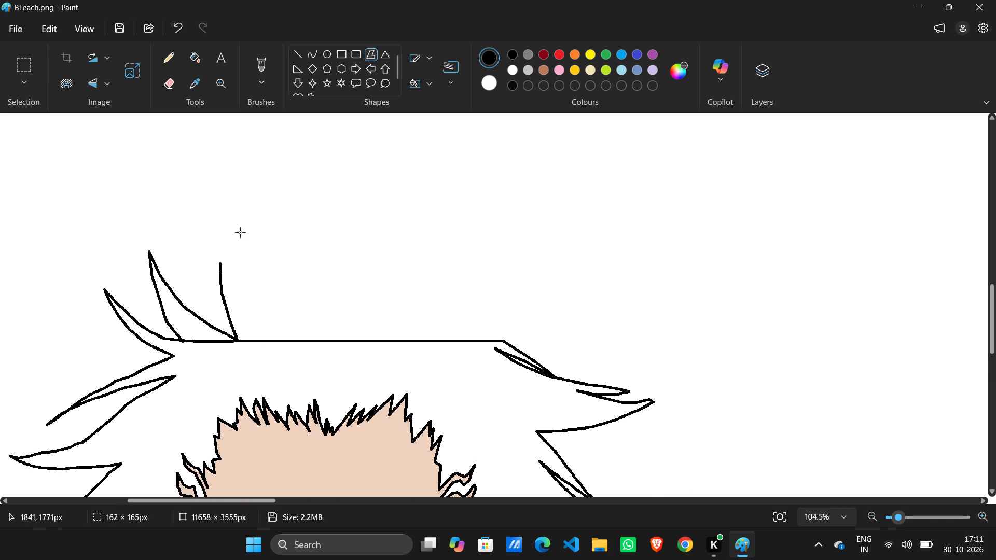
{"action": "left_click_drag", "start_coordinate": [234, 233], "coordinate": [230, 212]}
{"action": "left_click_drag", "start_coordinate": [232, 203], "coordinate": [245, 175]}
{"action": "left_click_drag", "start_coordinate": [245, 175], "coordinate": [244, 211]}
{"action": "left_click_drag", "start_coordinate": [243, 217], "coordinate": [245, 247]}
{"action": "left_click_drag", "start_coordinate": [246, 251], "coordinate": [255, 279]}
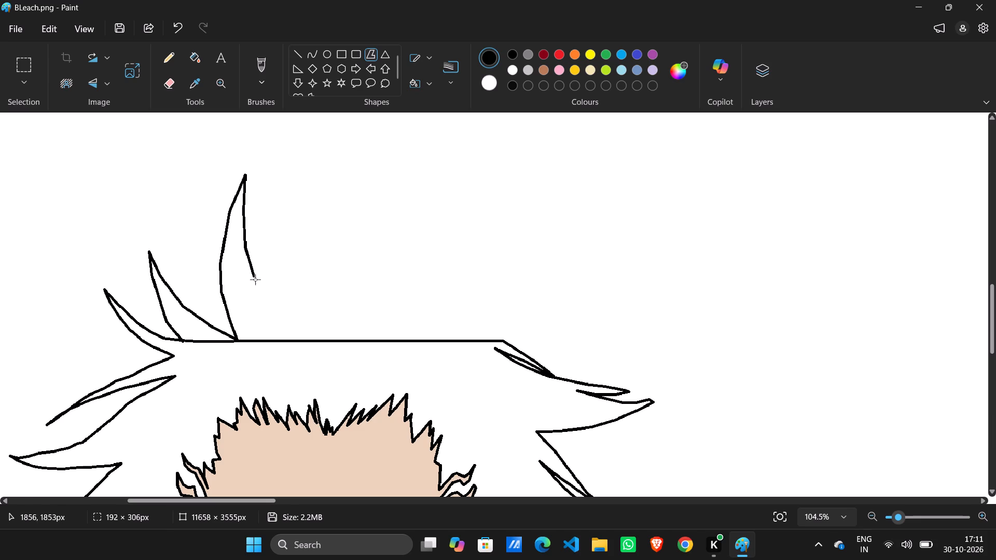
{"action": "left_click_drag", "start_coordinate": [255, 279], "coordinate": [256, 284]}
{"action": "left_click_drag", "start_coordinate": [257, 287], "coordinate": [268, 306]}
{"action": "left_click_drag", "start_coordinate": [270, 309], "coordinate": [281, 325]}
{"action": "left_click_drag", "start_coordinate": [282, 326], "coordinate": [287, 335]}
Add a second tall, narrow spike to the hair polygon above the middle of the forehead.
{"action": "left_click_drag", "start_coordinate": [289, 335], "coordinate": [302, 325]}
{"action": "left_click_drag", "start_coordinate": [305, 319], "coordinate": [315, 300]}
{"action": "left_click_drag", "start_coordinate": [316, 297], "coordinate": [324, 274]}
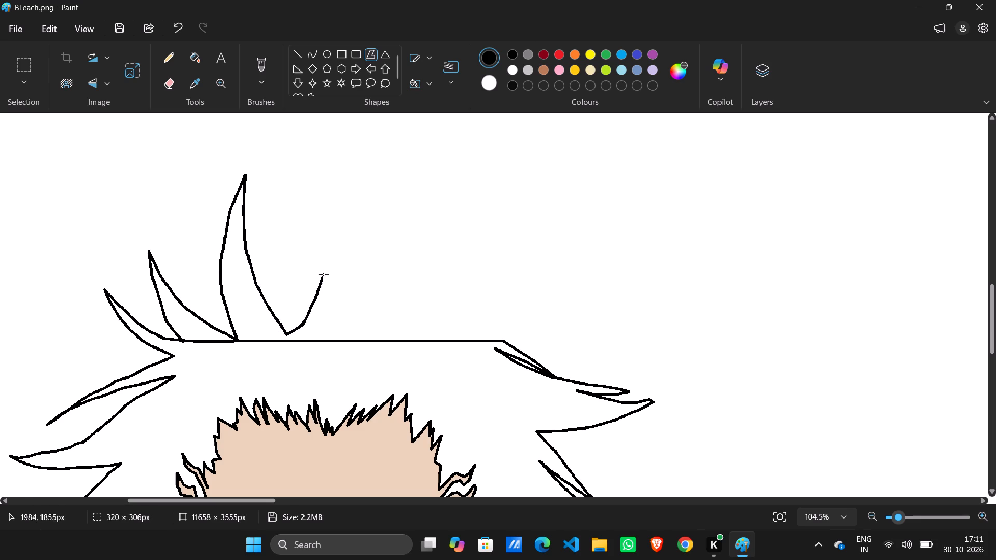
{"action": "left_click_drag", "start_coordinate": [324, 274], "coordinate": [324, 274]}
{"action": "left_click_drag", "start_coordinate": [324, 271], "coordinate": [331, 239]}
{"action": "left_click_drag", "start_coordinate": [333, 234], "coordinate": [337, 217]}
{"action": "left_click_drag", "start_coordinate": [338, 214], "coordinate": [352, 183]}
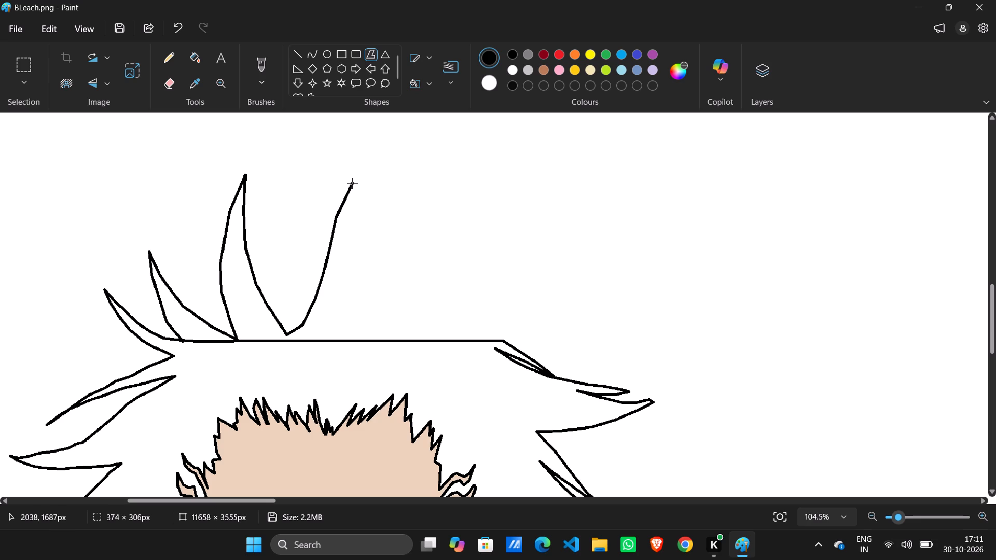
{"action": "left_click_drag", "start_coordinate": [352, 183], "coordinate": [351, 177]}
{"action": "left_click_drag", "start_coordinate": [349, 184], "coordinate": [349, 220]}
{"action": "left_click_drag", "start_coordinate": [349, 228], "coordinate": [350, 256]}
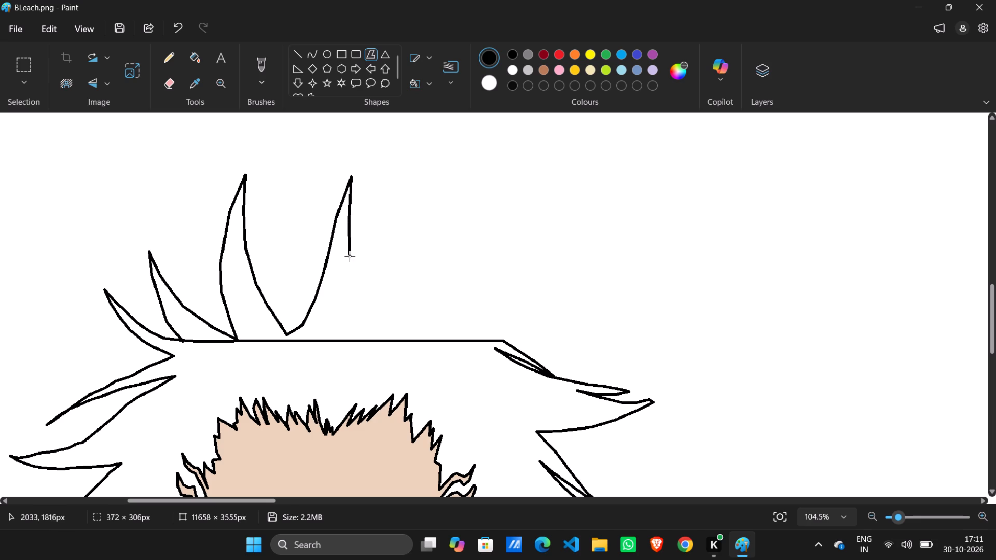
{"action": "left_click_drag", "start_coordinate": [350, 256], "coordinate": [350, 259]}
{"action": "left_click_drag", "start_coordinate": [350, 261], "coordinate": [352, 295]}
{"action": "left_click_drag", "start_coordinate": [352, 297], "coordinate": [358, 319]}
{"action": "left_click_drag", "start_coordinate": [358, 322], "coordinate": [370, 331]}
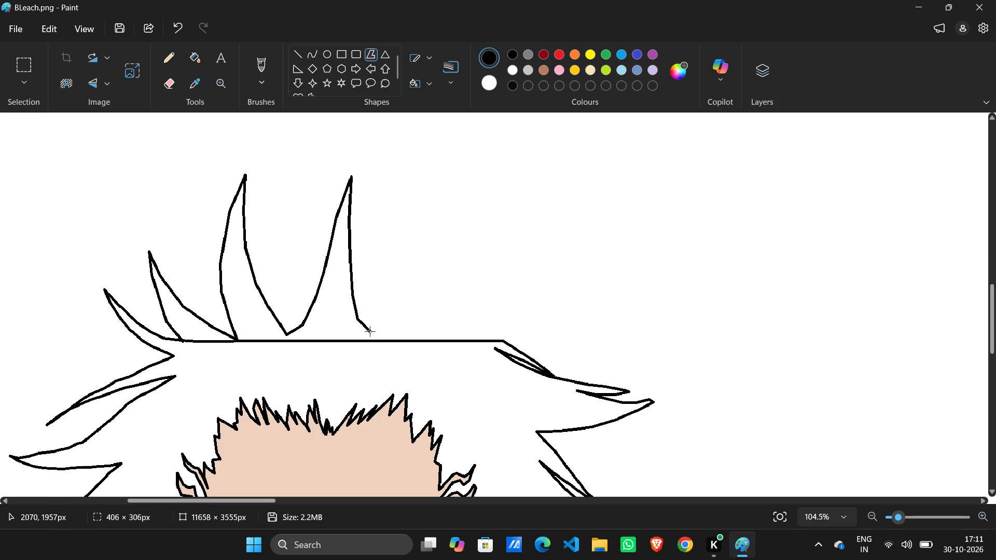
{"action": "left_click_drag", "start_coordinate": [370, 331], "coordinate": [370, 331]}
Add a broad curved spike to the hair polygon, sweeping up and outward over the open-eye side.
{"action": "left_click_drag", "start_coordinate": [374, 331], "coordinate": [396, 308]}
{"action": "left_click_drag", "start_coordinate": [397, 306], "coordinate": [408, 292]}
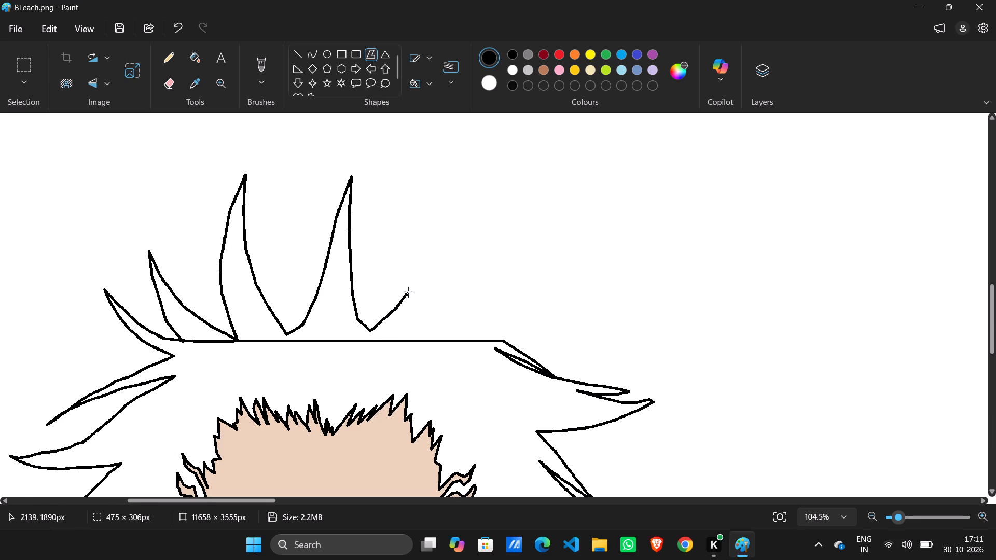
{"action": "left_click_drag", "start_coordinate": [408, 292], "coordinate": [408, 291]}
{"action": "left_click_drag", "start_coordinate": [414, 283], "coordinate": [426, 263]}
{"action": "left_click_drag", "start_coordinate": [427, 263], "coordinate": [441, 249]}
{"action": "left_click_drag", "start_coordinate": [446, 246], "coordinate": [469, 231]}
{"action": "left_click_drag", "start_coordinate": [471, 230], "coordinate": [493, 223]}
{"action": "left_click_drag", "start_coordinate": [496, 222], "coordinate": [521, 216]}
{"action": "left_click_drag", "start_coordinate": [523, 216], "coordinate": [546, 215]}
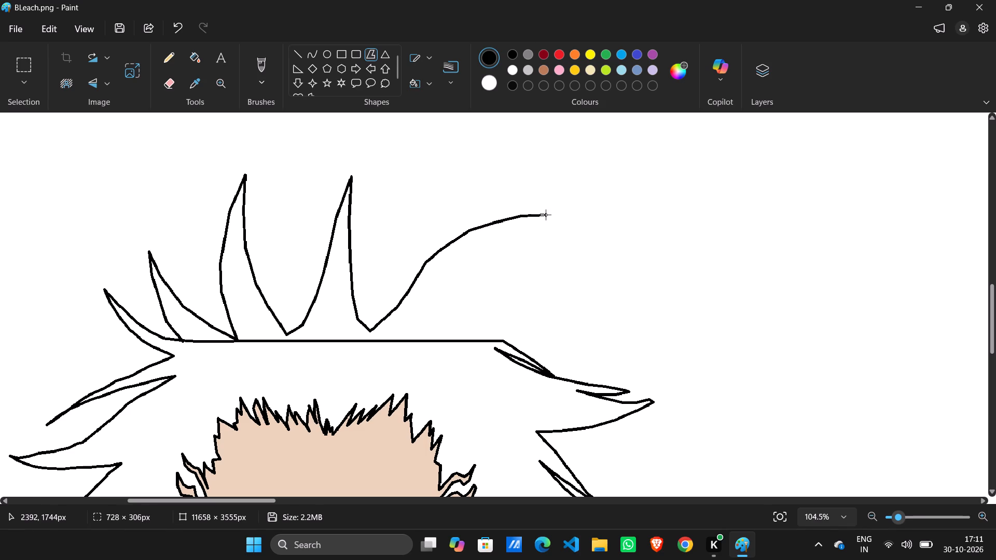
{"action": "left_click_drag", "start_coordinate": [546, 215], "coordinate": [549, 215]}
{"action": "left_click_drag", "start_coordinate": [549, 215], "coordinate": [535, 223]}
{"action": "left_click_drag", "start_coordinate": [530, 226], "coordinate": [502, 247]}
{"action": "left_click_drag", "start_coordinate": [500, 250], "coordinate": [493, 262]}
{"action": "left_click_drag", "start_coordinate": [493, 262], "coordinate": [464, 285]}
{"action": "left_click_drag", "start_coordinate": [458, 291], "coordinate": [442, 315]}
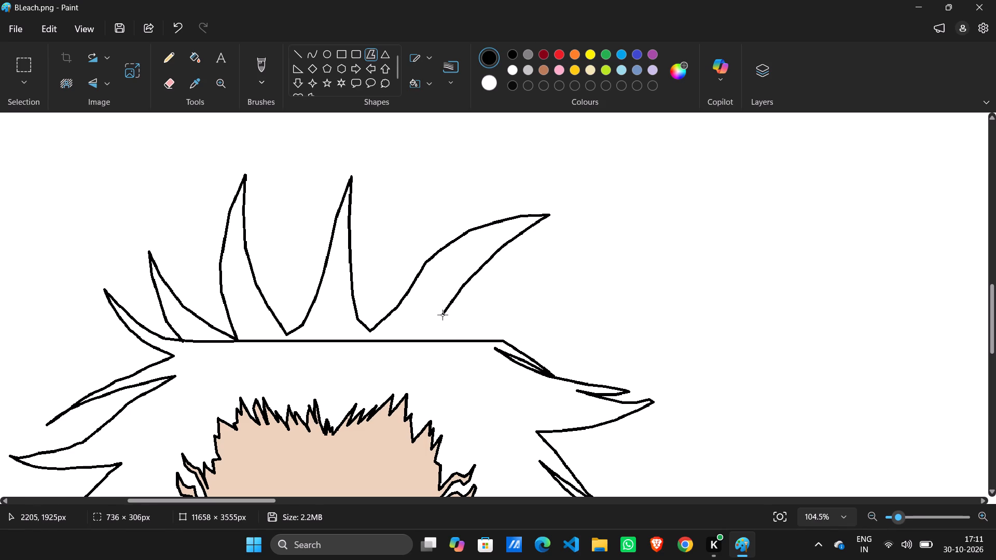
{"action": "left_click_drag", "start_coordinate": [442, 315], "coordinate": [440, 324]}
Add a long wavy lock to the hair polygon, running outward and back to the straight line's open-eye-side corner.
{"action": "left_click_drag", "start_coordinate": [440, 325], "coordinate": [458, 300]}
{"action": "left_click_drag", "start_coordinate": [472, 296], "coordinate": [497, 285]}
{"action": "left_click", "coordinate": [498, 285]}
{"action": "left_click_drag", "start_coordinate": [503, 284], "coordinate": [522, 282]}
{"action": "left_click_drag", "start_coordinate": [527, 283], "coordinate": [548, 290]}
{"action": "left_click_drag", "start_coordinate": [554, 292], "coordinate": [580, 301]}
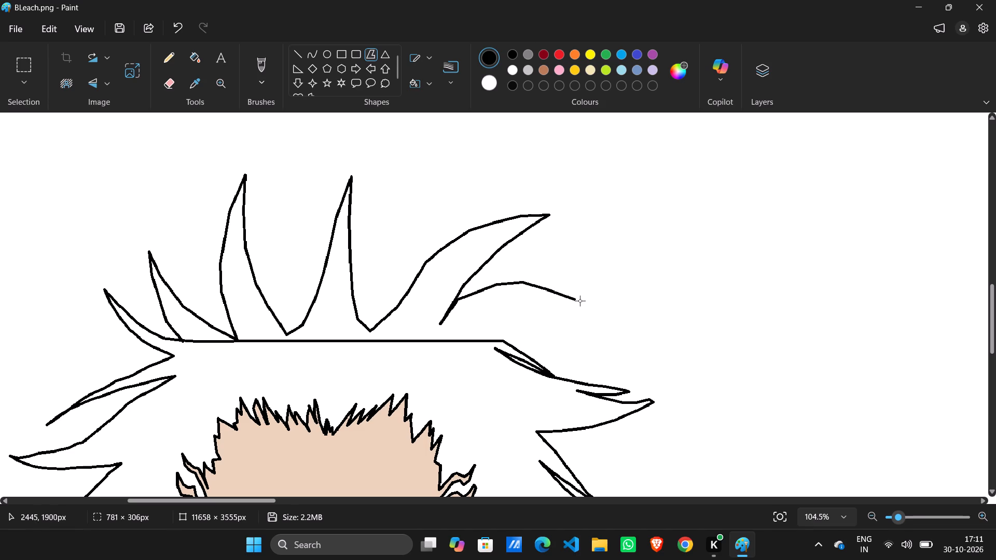
{"action": "left_click_drag", "start_coordinate": [580, 301], "coordinate": [588, 302]}
{"action": "left_click_drag", "start_coordinate": [593, 303], "coordinate": [625, 304]}
{"action": "left_click_drag", "start_coordinate": [628, 304], "coordinate": [649, 297]}
{"action": "left_click_drag", "start_coordinate": [650, 296], "coordinate": [645, 305]}
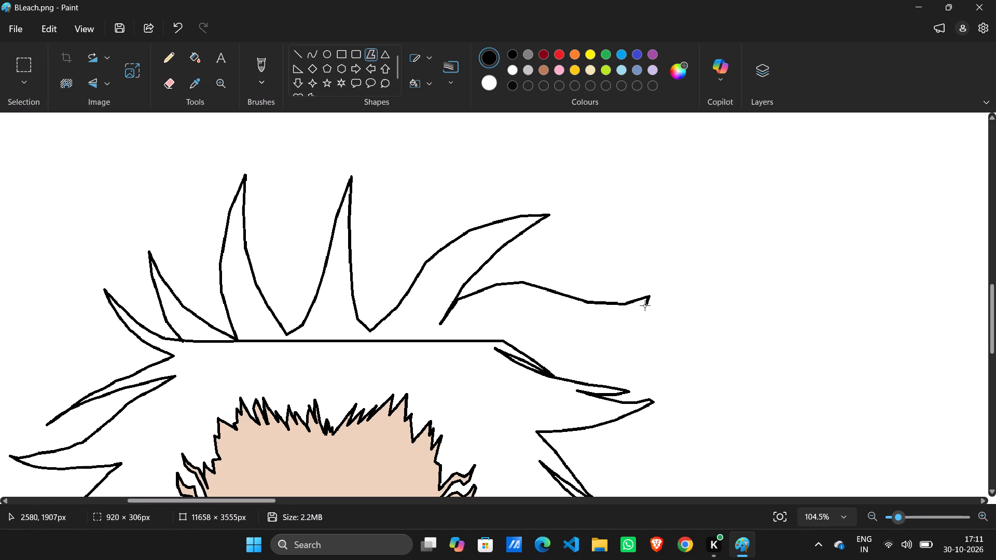
{"action": "left_click_drag", "start_coordinate": [645, 305], "coordinate": [638, 312]}
{"action": "left_click_drag", "start_coordinate": [629, 316], "coordinate": [602, 325]}
{"action": "left_click_drag", "start_coordinate": [597, 326], "coordinate": [573, 327]}
{"action": "left_click_drag", "start_coordinate": [570, 327], "coordinate": [546, 323]}
{"action": "left_click_drag", "start_coordinate": [541, 323], "coordinate": [522, 325]}
{"action": "left_click_drag", "start_coordinate": [518, 329], "coordinate": [508, 339]}
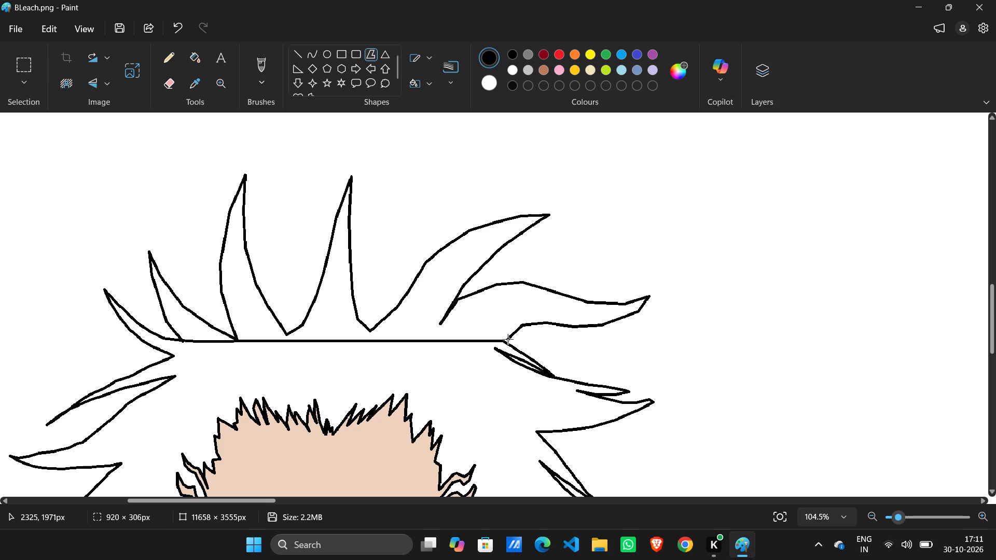
{"action": "left_click_drag", "start_coordinate": [508, 339], "coordinate": [507, 342]}
Close the hair polygon along the straight top line back to its starting point and commit the shape.
{"action": "scroll", "coordinate": [514, 318], "scroll_direction": "down", "scroll_amount": 3, "text": "ctrl"}
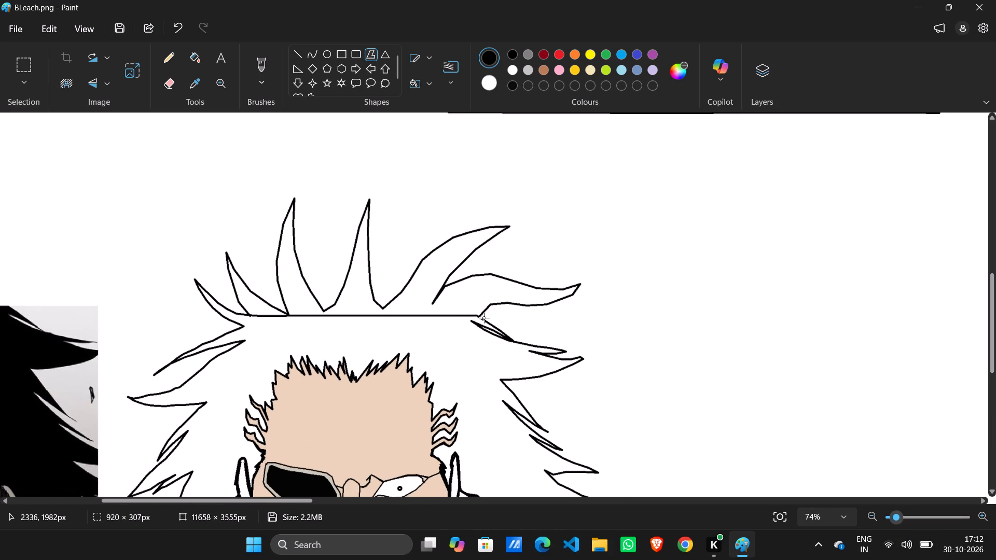
{"action": "left_click_drag", "start_coordinate": [481, 318], "coordinate": [439, 315]}
{"action": "left_click_drag", "start_coordinate": [432, 315], "coordinate": [349, 316]}
{"action": "left_click_drag", "start_coordinate": [349, 316], "coordinate": [247, 316]}
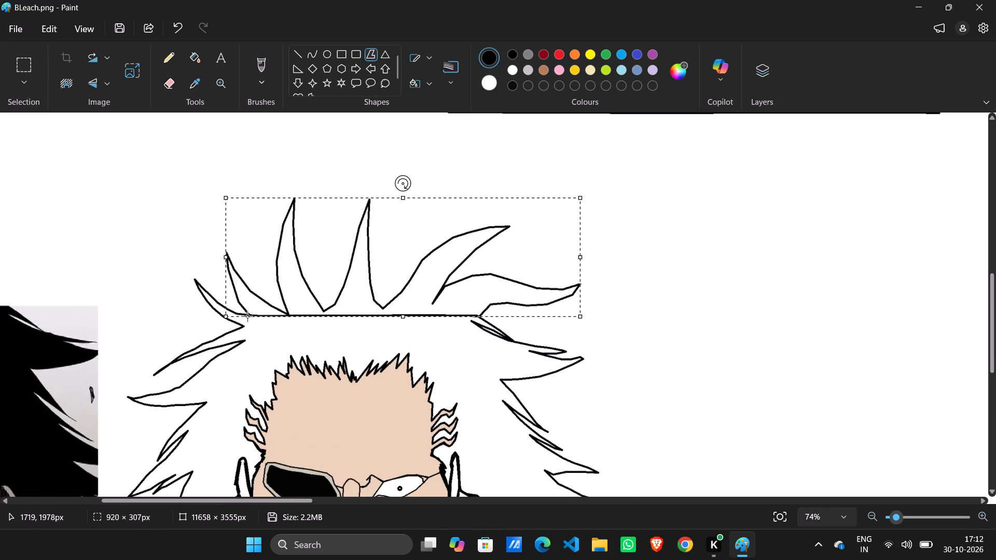
{"action": "left_click", "coordinate": [520, 348]}
Erase the straight line under the top hair spikes, from its eyepatch-side corner to just below the second tall spike.
{"action": "scroll", "coordinate": [533, 316], "scroll_direction": "down", "scroll_amount": 5, "text": "ctrl"}
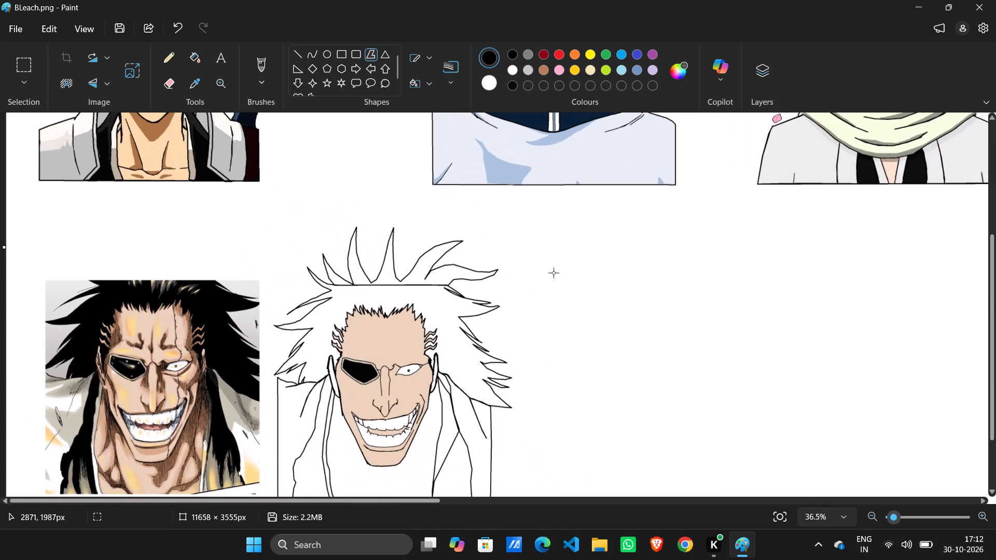
{"action": "scroll", "coordinate": [541, 283], "scroll_direction": "up", "scroll_amount": 6, "text": "ctrl"}
{"action": "scroll", "coordinate": [324, 295], "scroll_direction": "down", "scroll_amount": 2}
{"action": "scroll", "coordinate": [40, 215], "scroll_direction": "up", "scroll_amount": 3, "text": "ctrl"}
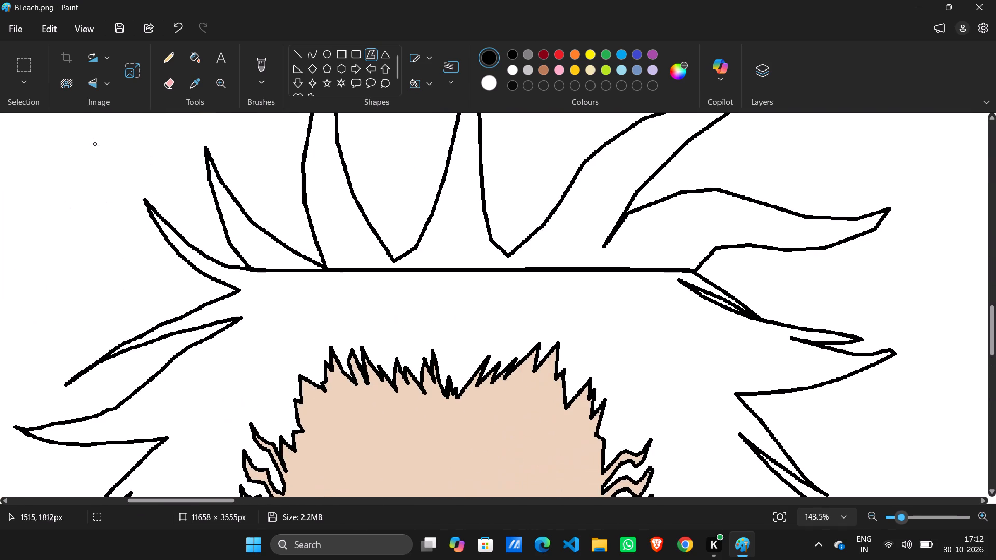
{"action": "left_click", "coordinate": [171, 86]}
{"action": "left_click_drag", "start_coordinate": [259, 272], "coordinate": [283, 273]}
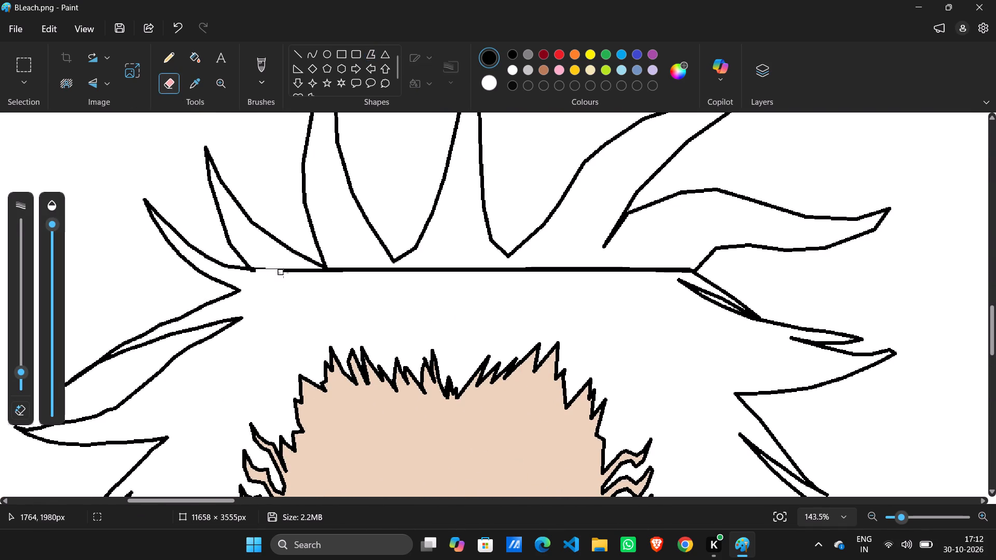
{"action": "left_click_drag", "start_coordinate": [283, 273], "coordinate": [302, 272]}
{"action": "left_click_drag", "start_coordinate": [302, 272], "coordinate": [348, 270]}
{"action": "left_click_drag", "start_coordinate": [348, 270], "coordinate": [397, 273]}
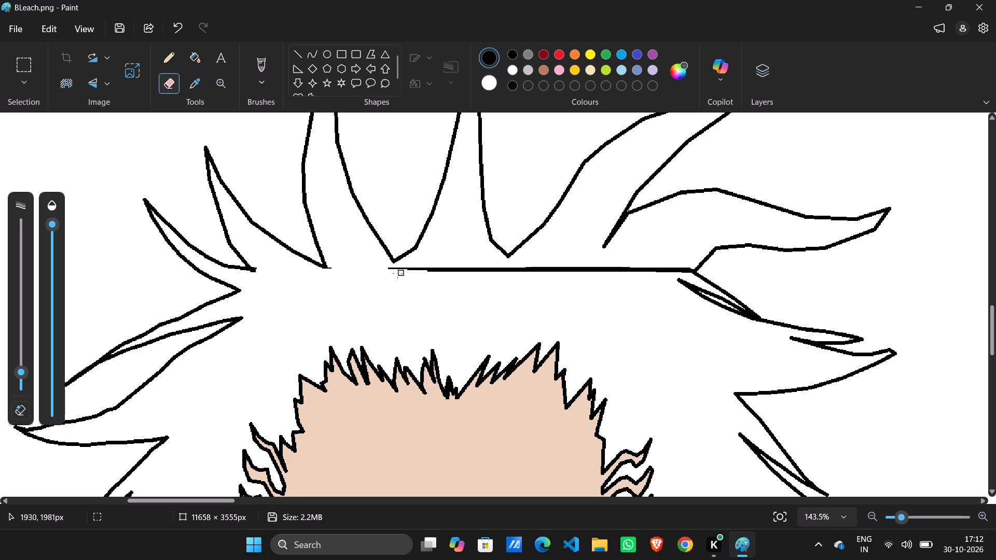
{"action": "left_click_drag", "start_coordinate": [397, 273], "coordinate": [464, 270]}
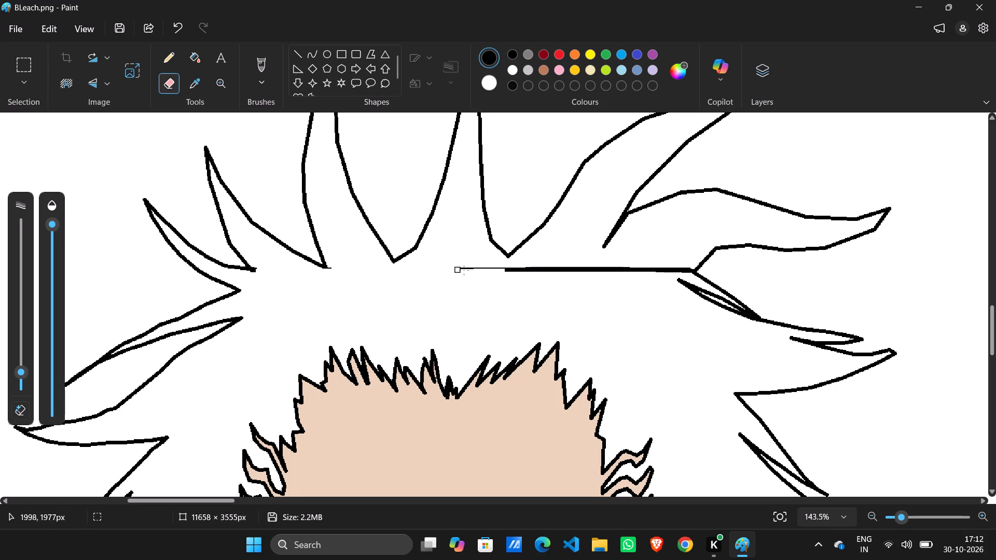
Erase the rest of the straight line under the hair spikes, up to its open-eye-side corner at the long wavy lock.
{"action": "left_click_drag", "start_coordinate": [464, 270], "coordinate": [529, 262]}
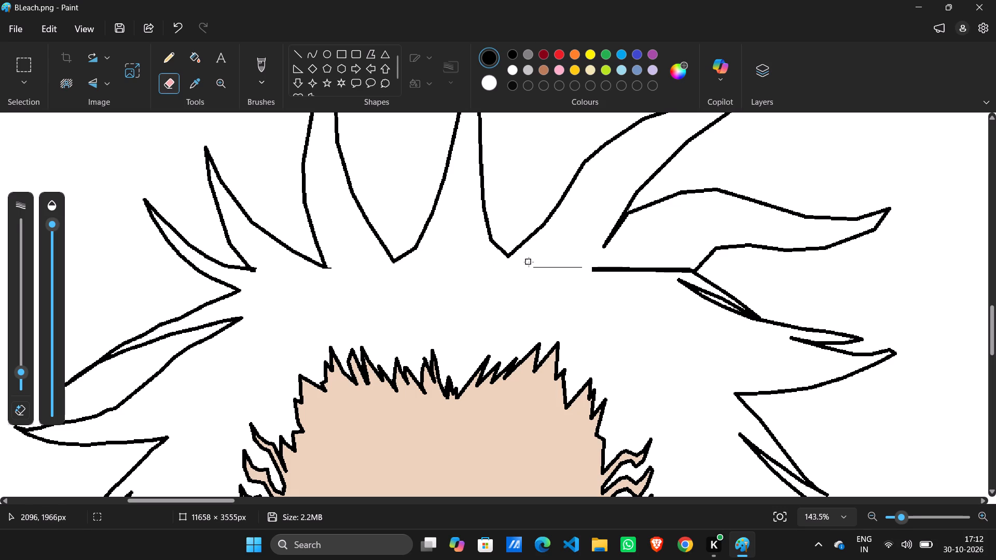
{"action": "left_click_drag", "start_coordinate": [529, 262], "coordinate": [559, 268]}
{"action": "left_click_drag", "start_coordinate": [559, 268], "coordinate": [578, 269]}
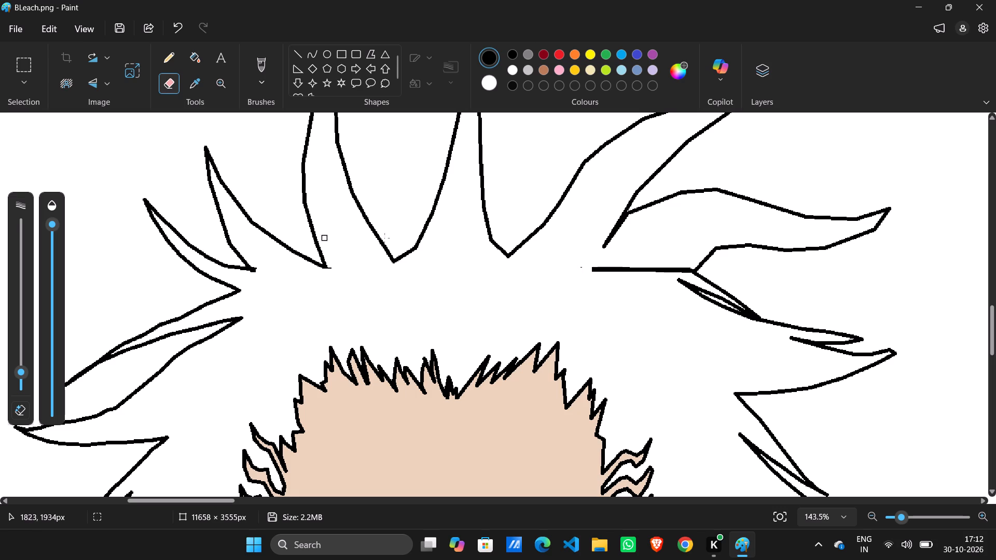
{"action": "left_click_drag", "start_coordinate": [579, 268], "coordinate": [614, 268]}
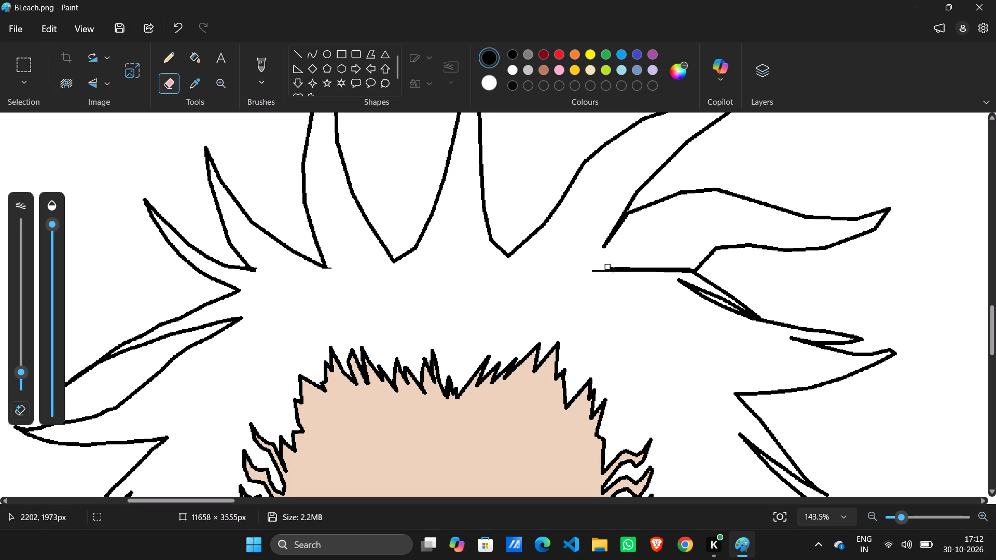
{"action": "left_click_drag", "start_coordinate": [614, 268], "coordinate": [680, 270]}
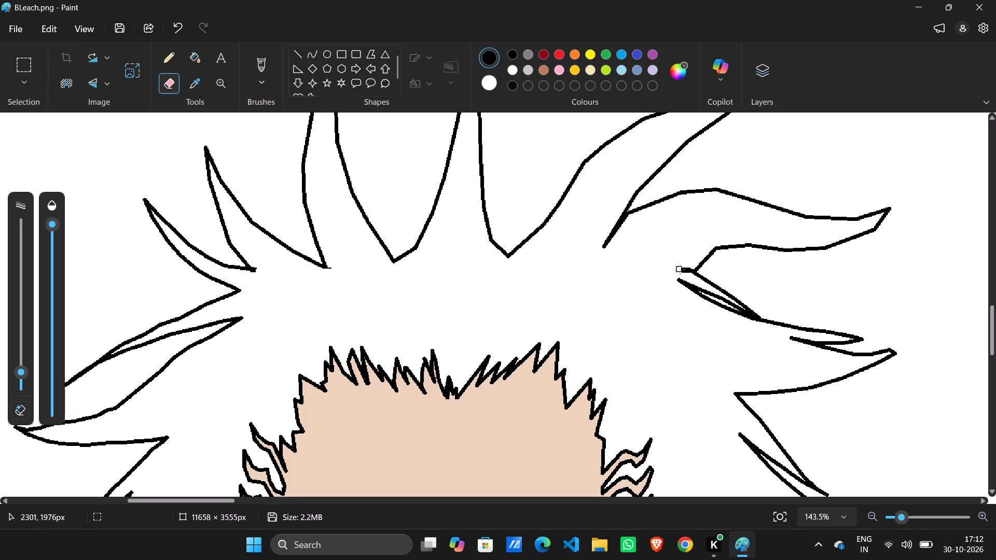
{"action": "left_click_drag", "start_coordinate": [680, 270], "coordinate": [690, 265]}
Examine the complete hair outline up close and as a whole, comparing its spikes with the reference picture.
{"action": "scroll", "coordinate": [599, 324], "scroll_direction": "up", "scroll_amount": 2}
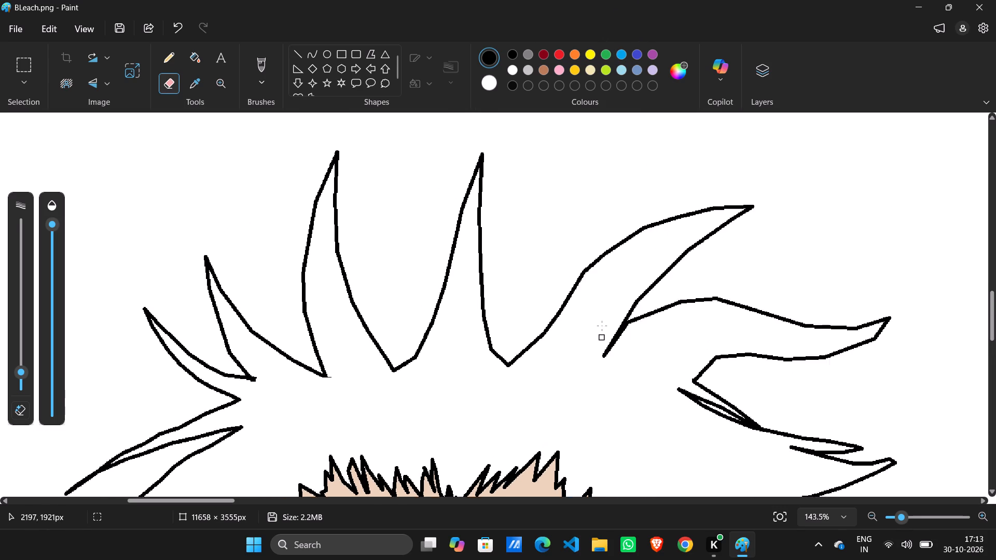
{"action": "scroll", "coordinate": [603, 327], "scroll_direction": "down", "scroll_amount": 3}
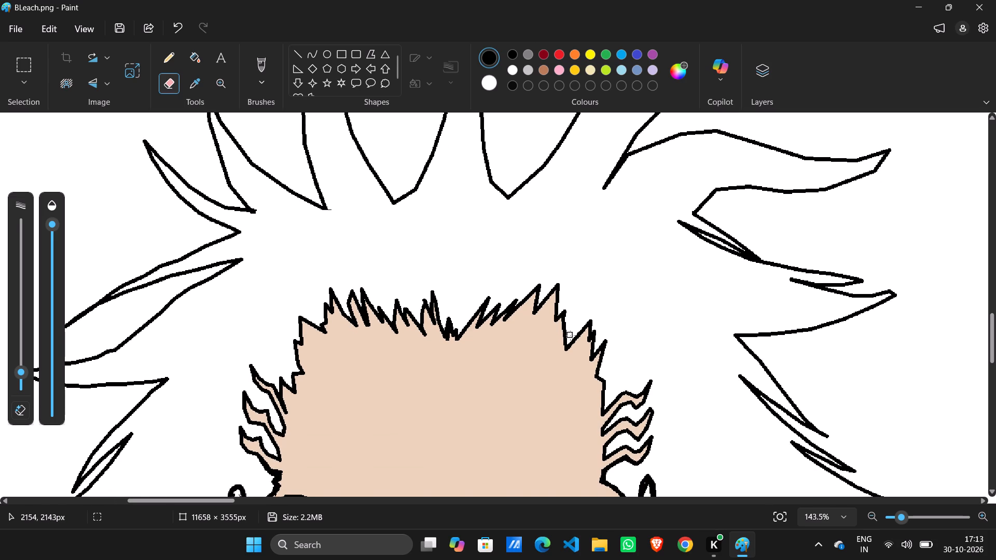
{"action": "scroll", "coordinate": [570, 335], "scroll_direction": "down", "scroll_amount": 1}
{"action": "scroll", "coordinate": [570, 335], "scroll_direction": "up", "scroll_amount": 1}
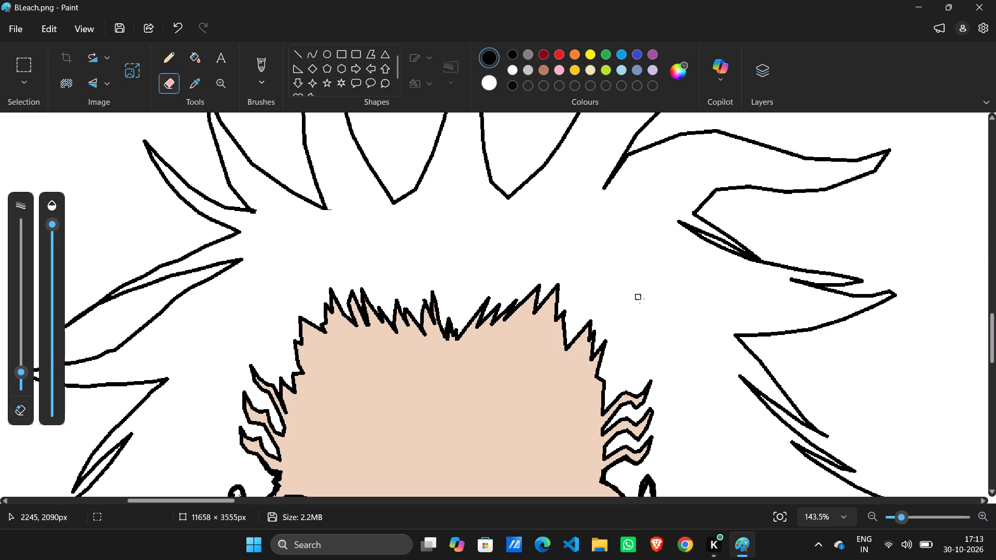
{"action": "scroll", "coordinate": [621, 310], "scroll_direction": "down", "scroll_amount": 3, "text": "ctrl"}
{"action": "scroll", "coordinate": [502, 320], "scroll_direction": "down", "scroll_amount": 2, "text": "ctrl"}
{"action": "scroll", "coordinate": [504, 319], "scroll_direction": "up", "scroll_amount": 1, "text": "ctrl"}
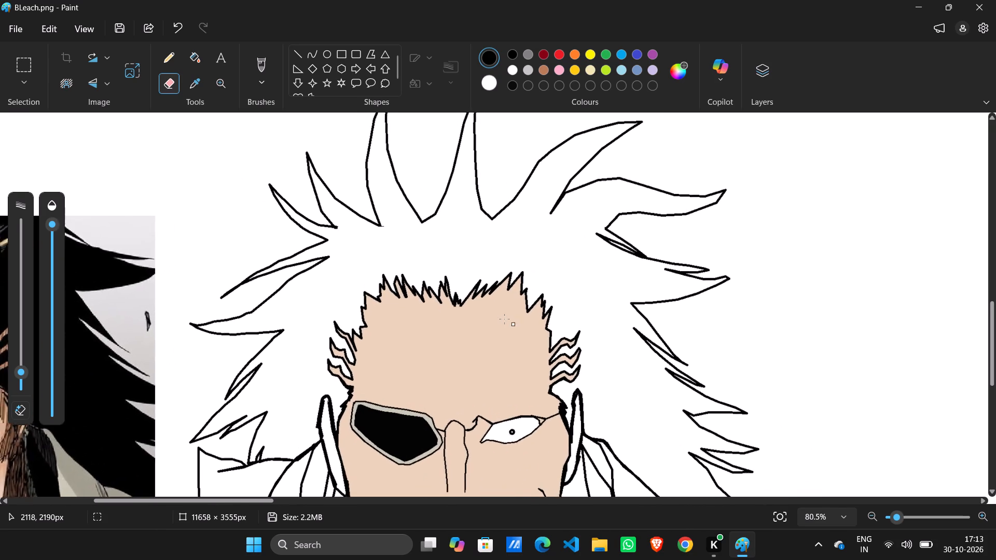
{"action": "scroll", "coordinate": [504, 319], "scroll_direction": "up", "scroll_amount": 1, "text": "ctrl"}
{"action": "scroll", "coordinate": [505, 318], "scroll_direction": "down", "scroll_amount": 3, "text": "ctrl"}
{"action": "scroll", "coordinate": [505, 318], "scroll_direction": "down", "scroll_amount": 2}
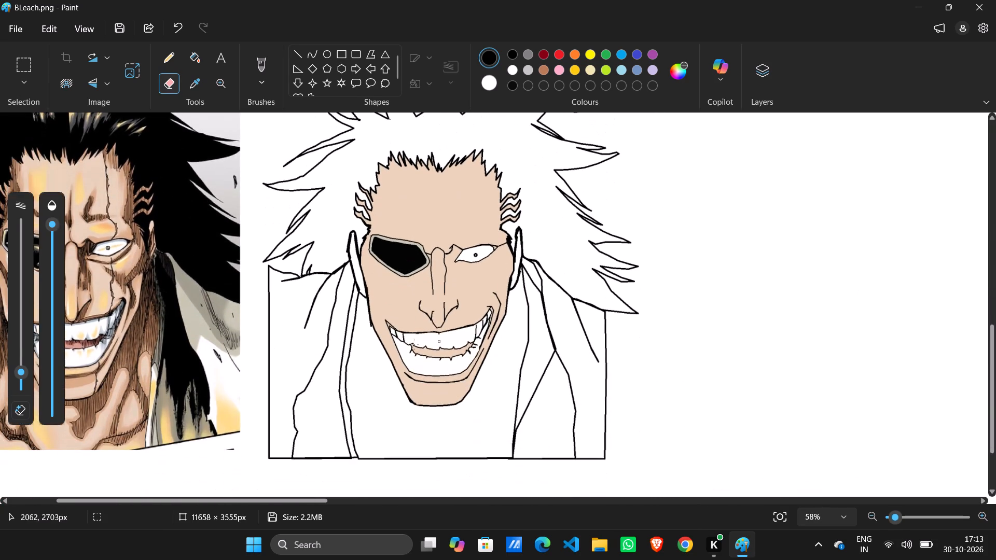
{"action": "scroll", "coordinate": [393, 346], "scroll_direction": "down", "scroll_amount": 3, "text": "ctrl"}
{"action": "scroll", "coordinate": [378, 316], "scroll_direction": "up", "scroll_amount": 1, "text": "ctrl"}
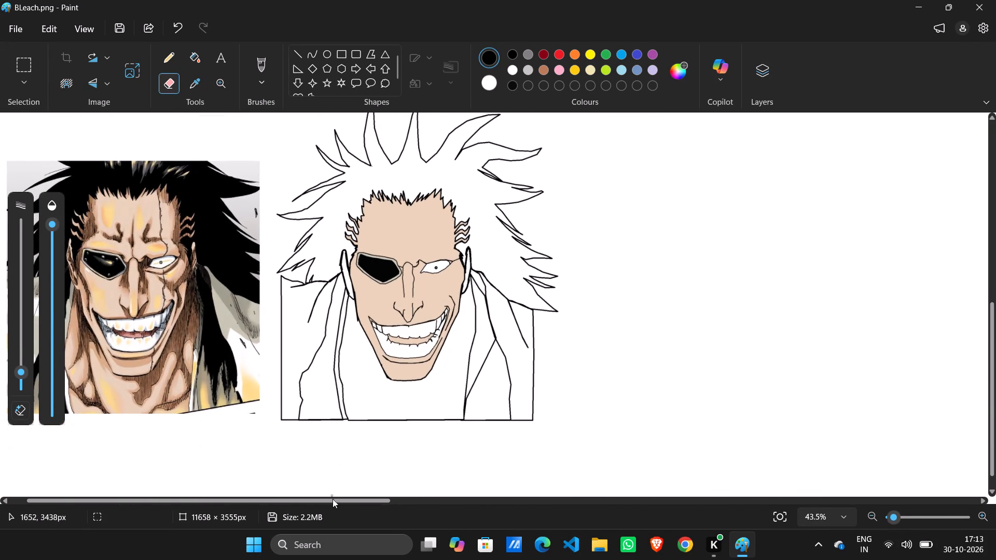
{"action": "left_click_drag", "start_coordinate": [333, 501], "coordinate": [280, 494]}
{"action": "scroll", "coordinate": [309, 309], "scroll_direction": "up", "scroll_amount": 2, "text": "ctrl"}
{"action": "scroll", "coordinate": [331, 312], "scroll_direction": "down", "scroll_amount": 1, "text": "ctrl"}
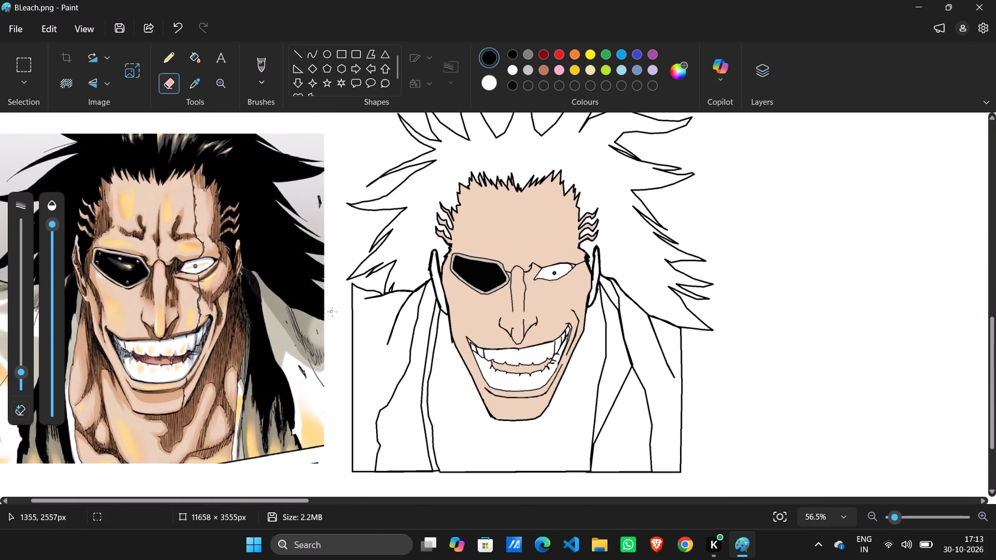
{"action": "scroll", "coordinate": [478, 303], "scroll_direction": "up", "scroll_amount": 1}
{"action": "scroll", "coordinate": [512, 300], "scroll_direction": "down", "scroll_amount": 1, "text": "ctrl"}
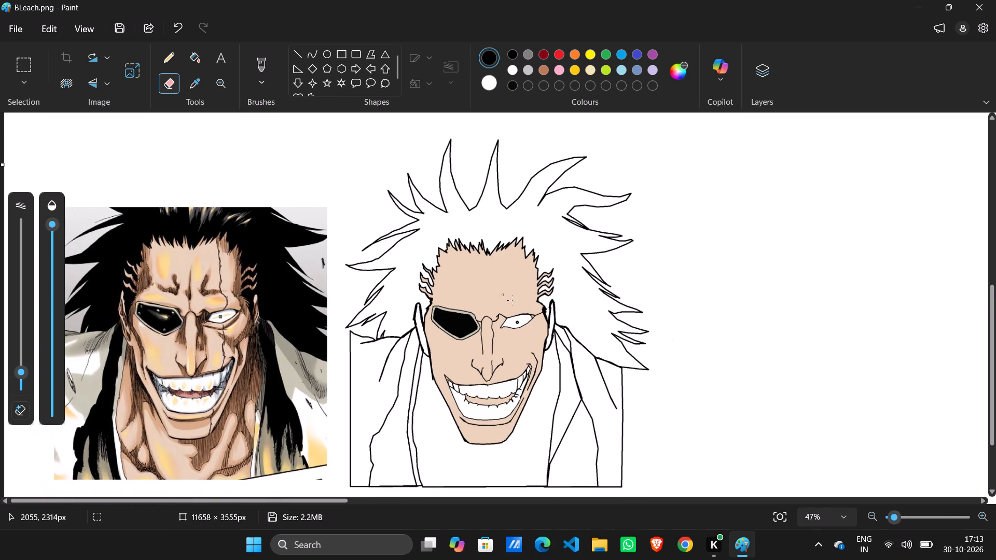
{"action": "scroll", "coordinate": [701, 298], "scroll_direction": "up", "scroll_amount": 3, "text": "ctrl"}
{"action": "scroll", "coordinate": [704, 301], "scroll_direction": "up", "scroll_amount": 2}
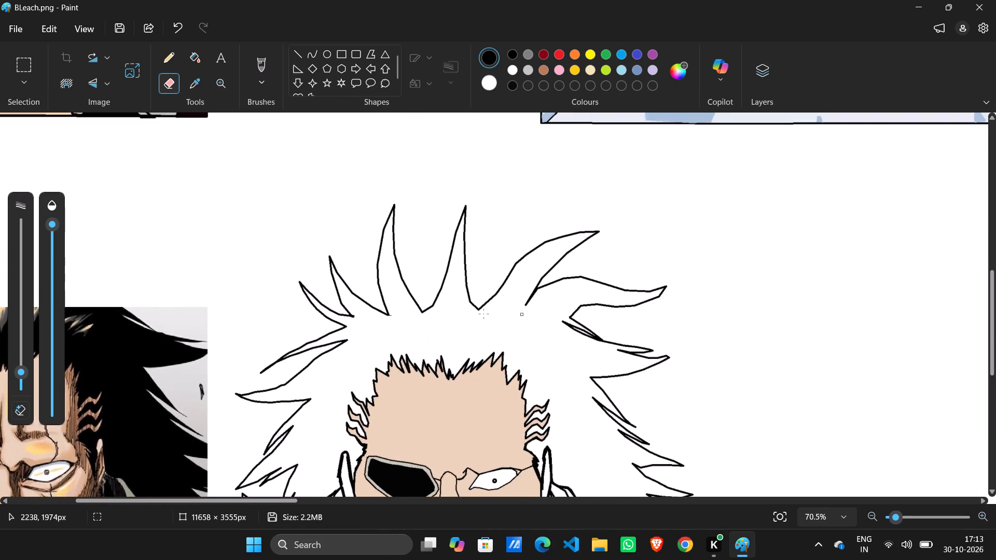
{"action": "scroll", "coordinate": [417, 309], "scroll_direction": "up", "scroll_amount": 3}
{"action": "scroll", "coordinate": [417, 309], "scroll_direction": "down", "scroll_amount": 1}
{"action": "scroll", "coordinate": [461, 300], "scroll_direction": "down", "scroll_amount": 4, "text": "ctrl"}
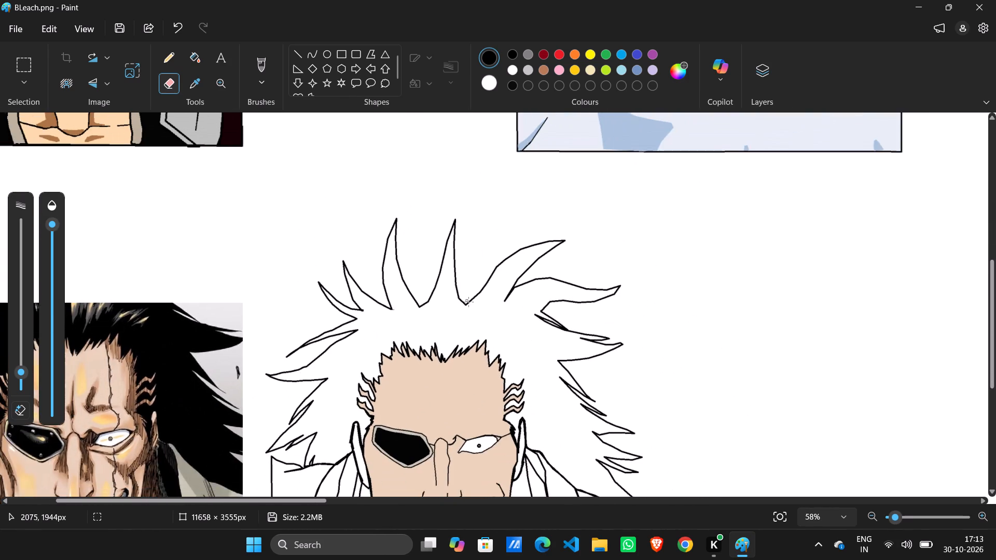
{"action": "scroll", "coordinate": [470, 303], "scroll_direction": "down", "scroll_amount": 3, "text": "ctrl"}
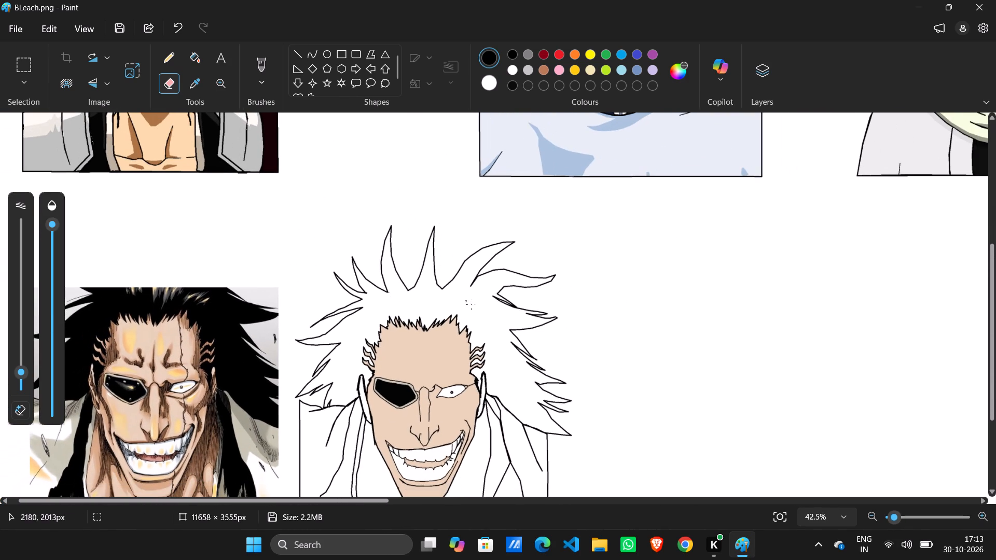
{"action": "scroll", "coordinate": [473, 304], "scroll_direction": "up", "scroll_amount": 1, "text": "ctrl"}
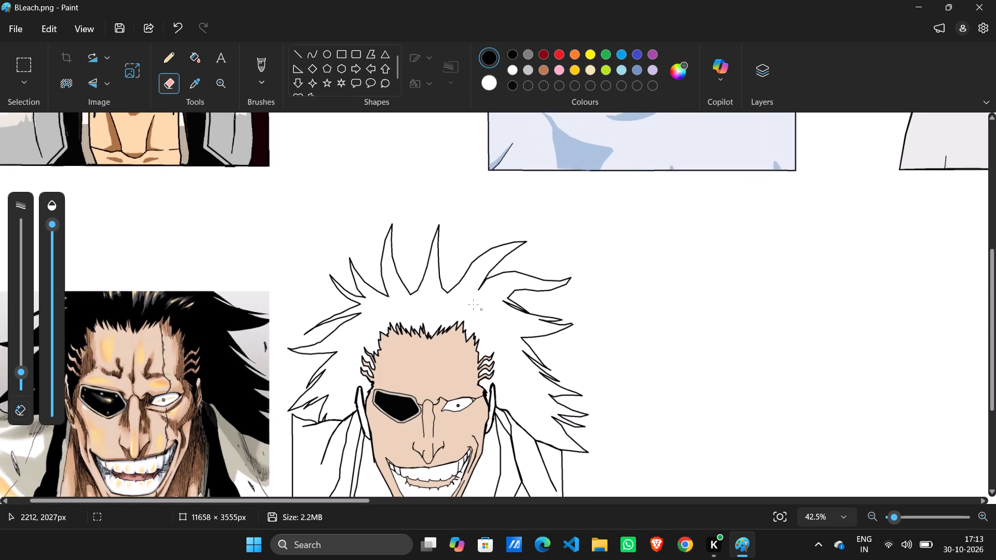
{"action": "scroll", "coordinate": [473, 304], "scroll_direction": "down", "scroll_amount": 2, "text": "ctrl"}
Switch to Chrome and search Google Images for "zaraki kenpachi front view" in a new tab.
{"action": "left_click", "coordinate": [680, 552]}
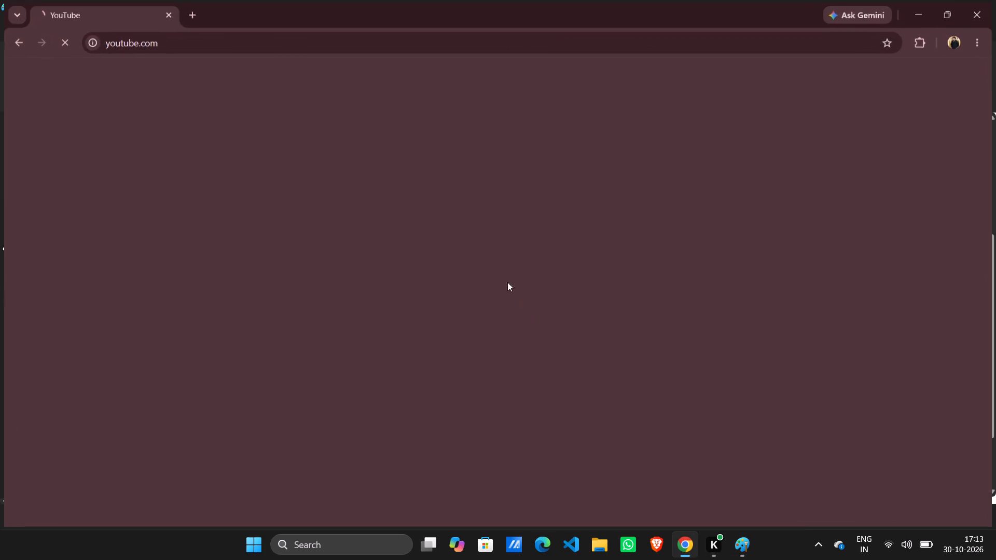
{"action": "left_click", "coordinate": [190, 17]}
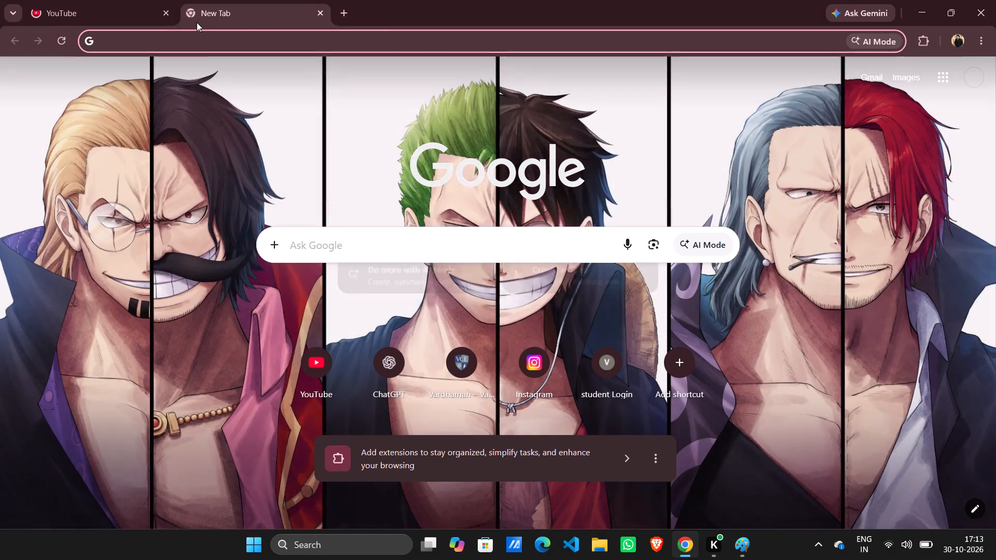
{"action": "key", "text": "z"}
{"action": "key", "text": "a"}
{"action": "left_click", "coordinate": [247, 39]}
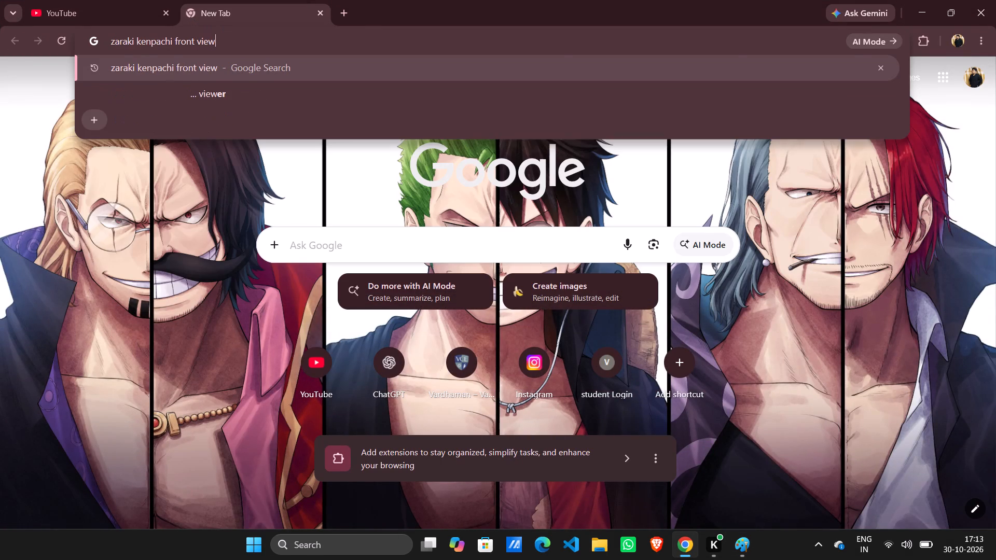
{"action": "key", "text": "Return"}
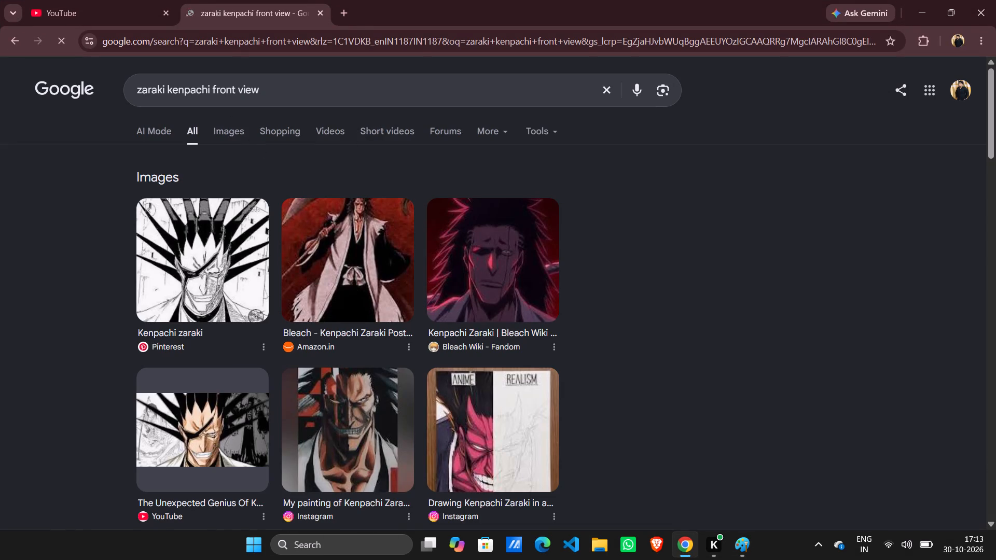
{"action": "left_click", "coordinate": [224, 119]}
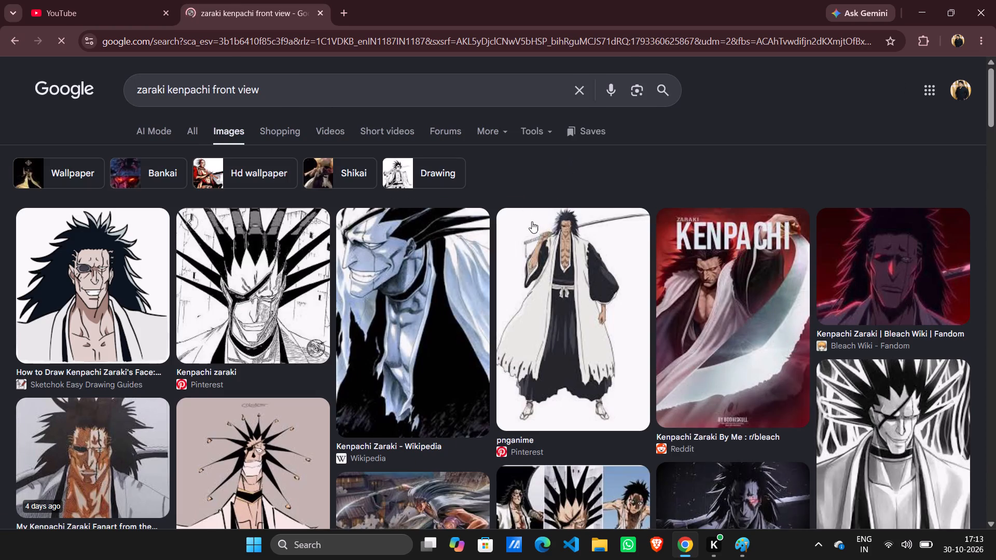
Look through the image results for front views of the character's hair, close the results tab, and return to Paint.
{"action": "scroll", "coordinate": [681, 301], "scroll_direction": "down", "scroll_amount": 2}
{"action": "scroll", "coordinate": [760, 334], "scroll_direction": "down", "scroll_amount": 1}
{"action": "scroll", "coordinate": [919, 296], "scroll_direction": "down", "scroll_amount": 1}
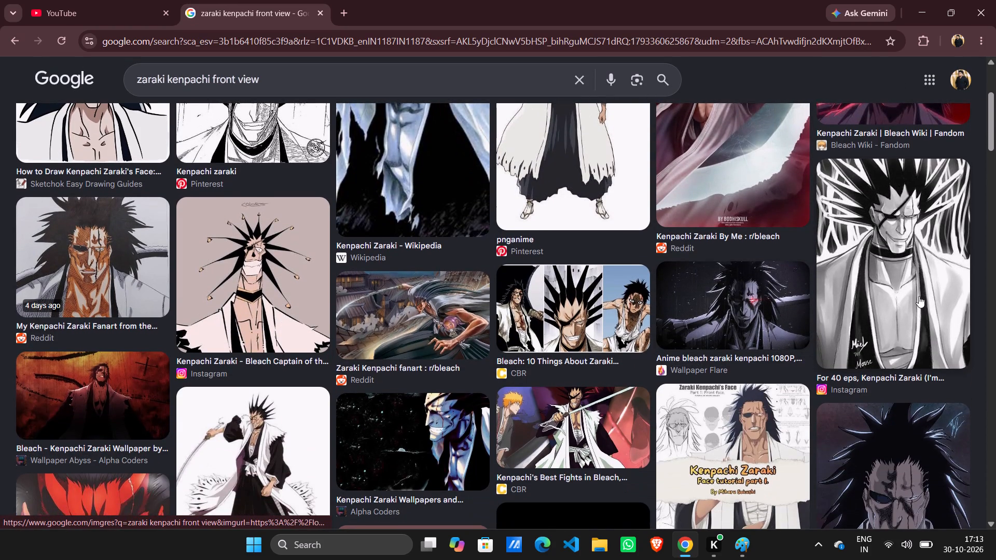
{"action": "scroll", "coordinate": [861, 301], "scroll_direction": "down", "scroll_amount": 2}
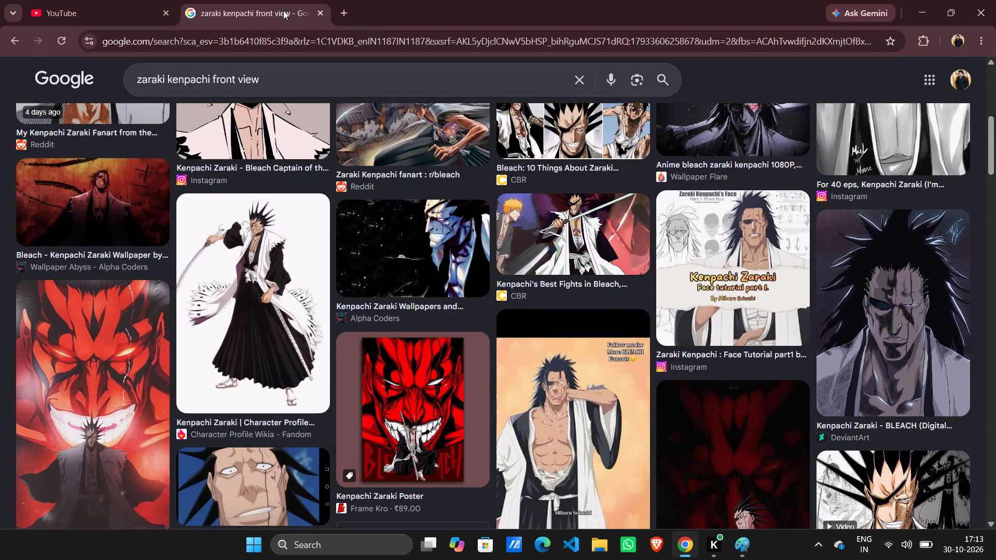
{"action": "key", "text": "ctrl+w"}
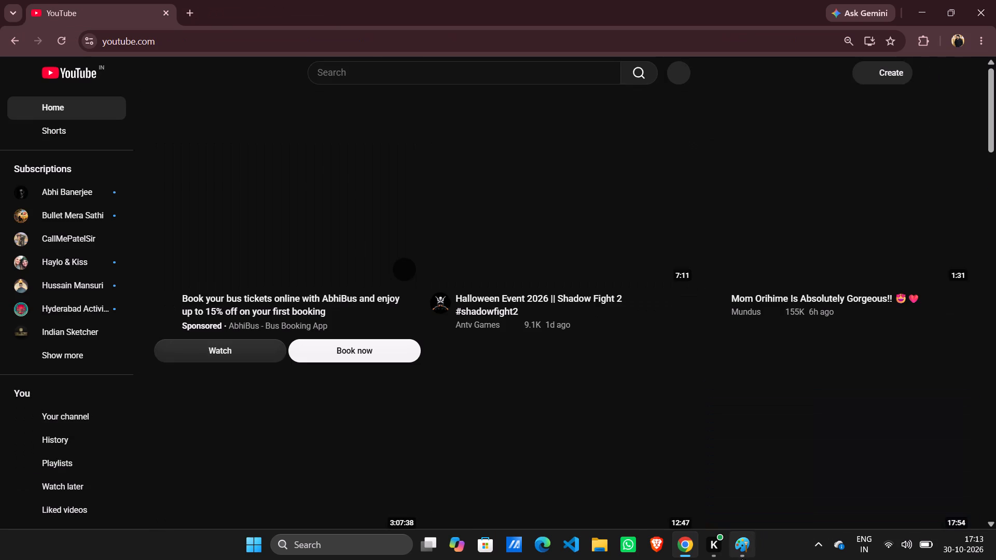
{"action": "left_click", "coordinate": [742, 556]}
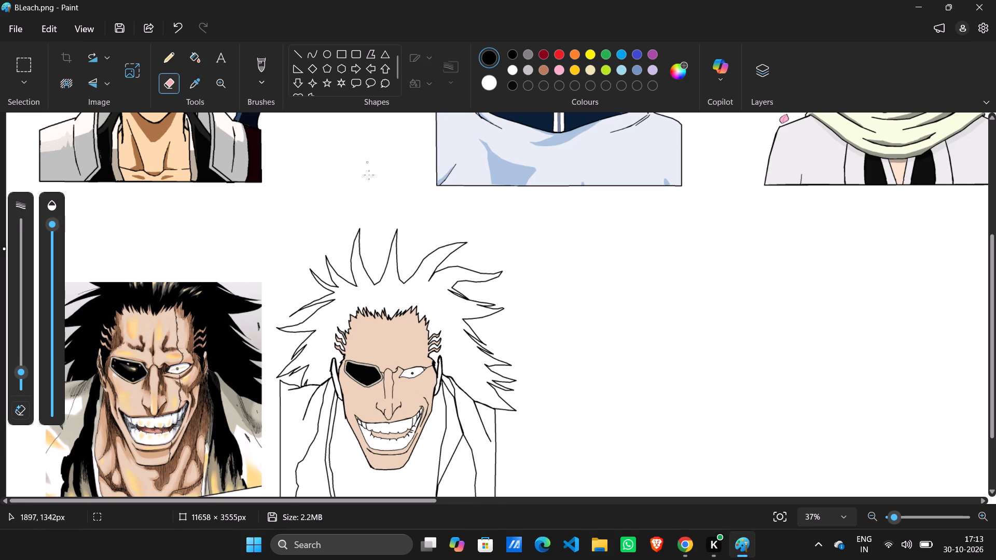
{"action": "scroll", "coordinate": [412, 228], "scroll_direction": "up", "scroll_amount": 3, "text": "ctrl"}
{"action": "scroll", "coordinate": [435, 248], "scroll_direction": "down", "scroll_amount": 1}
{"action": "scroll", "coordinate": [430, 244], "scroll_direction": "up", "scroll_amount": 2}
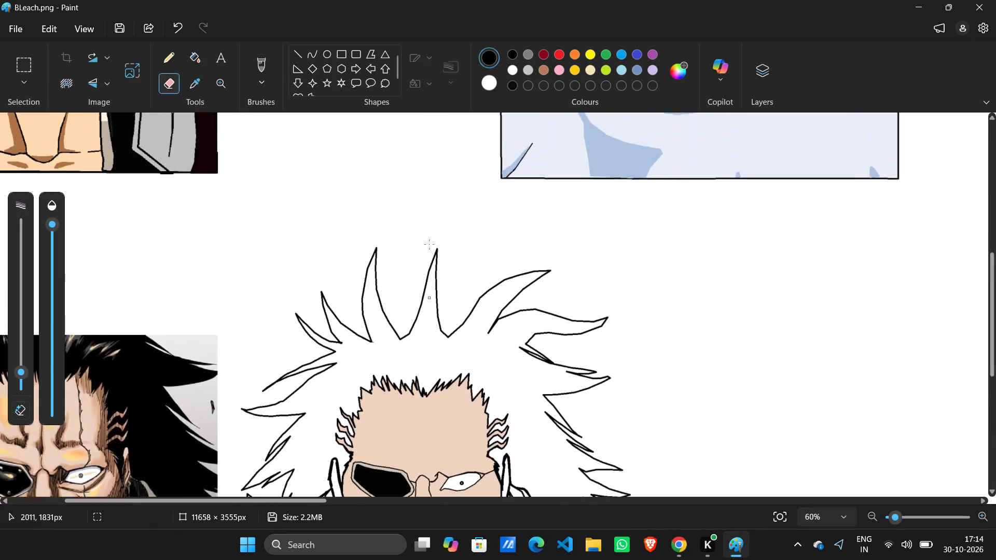
Select the three tall spikes at the top of the hair outline freehand and move them up about 35 px.
{"action": "scroll", "coordinate": [429, 244], "scroll_direction": "up", "scroll_amount": 2}
{"action": "scroll", "coordinate": [429, 244], "scroll_direction": "down", "scroll_amount": 2}
{"action": "left_click", "coordinate": [24, 63]}
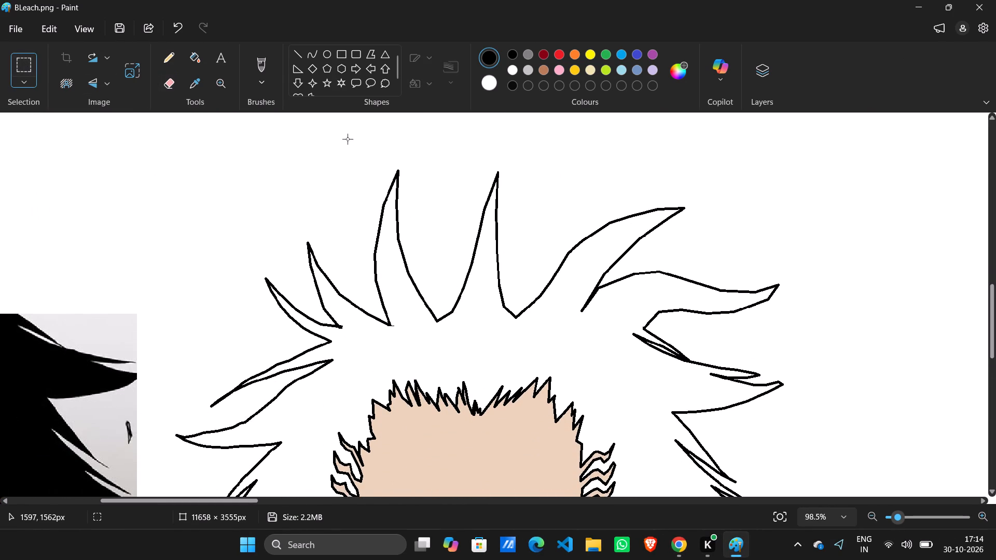
{"action": "left_click", "coordinate": [365, 144]}
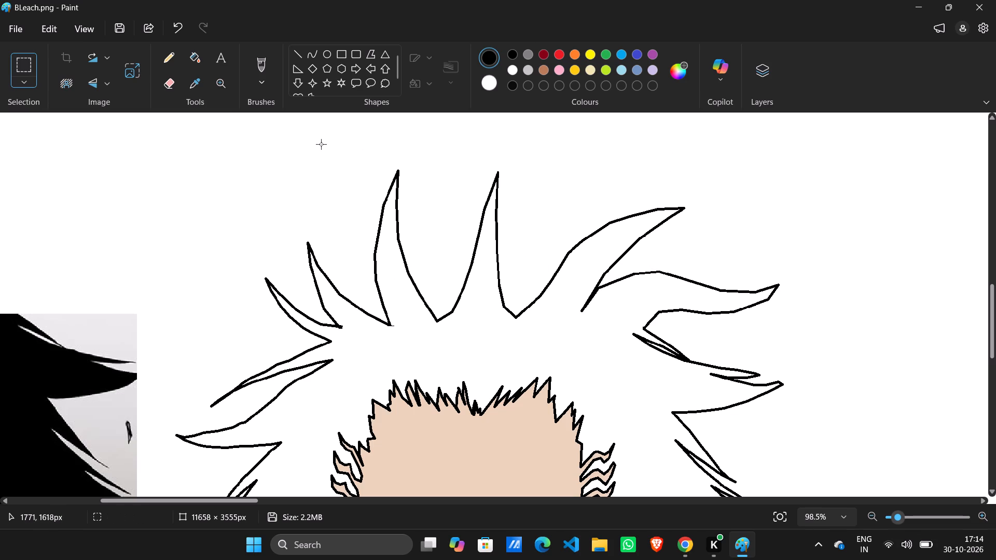
{"action": "left_click", "coordinate": [17, 78]}
{"action": "left_click", "coordinate": [54, 130]}
{"action": "left_click_drag", "start_coordinate": [365, 175], "coordinate": [465, 357]}
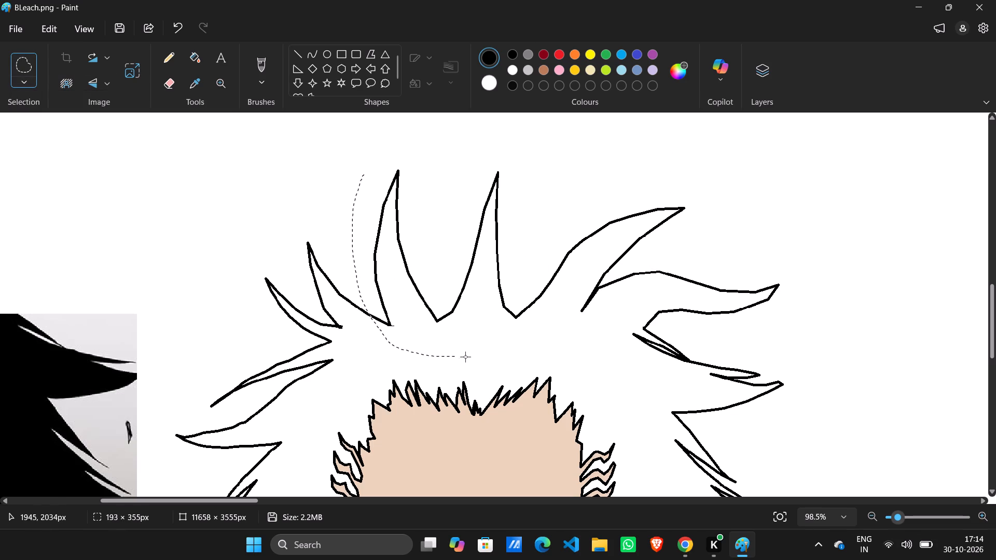
{"action": "left_click_drag", "start_coordinate": [465, 357], "coordinate": [520, 157]}
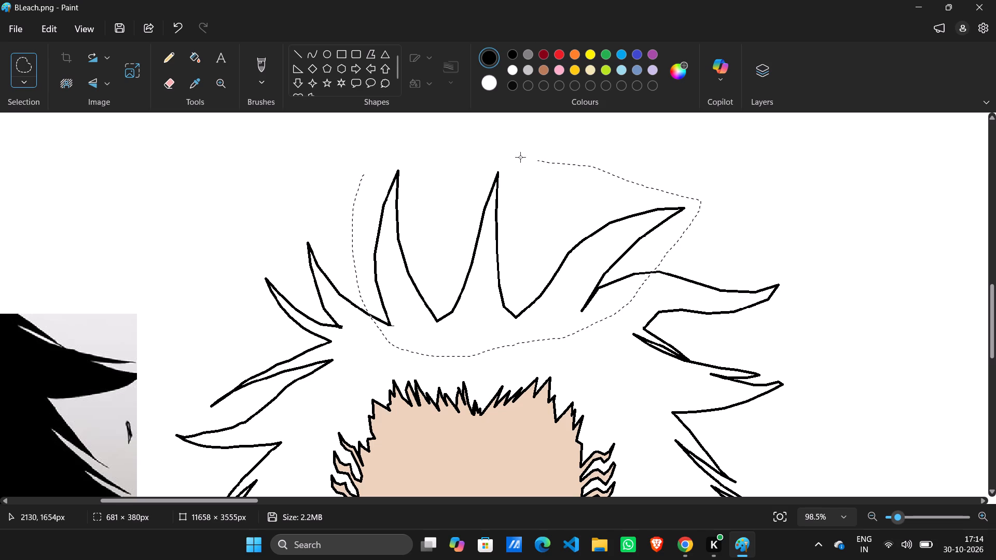
{"action": "left_click_drag", "start_coordinate": [520, 157], "coordinate": [359, 179]}
{"action": "left_click_drag", "start_coordinate": [493, 242], "coordinate": [494, 229]}
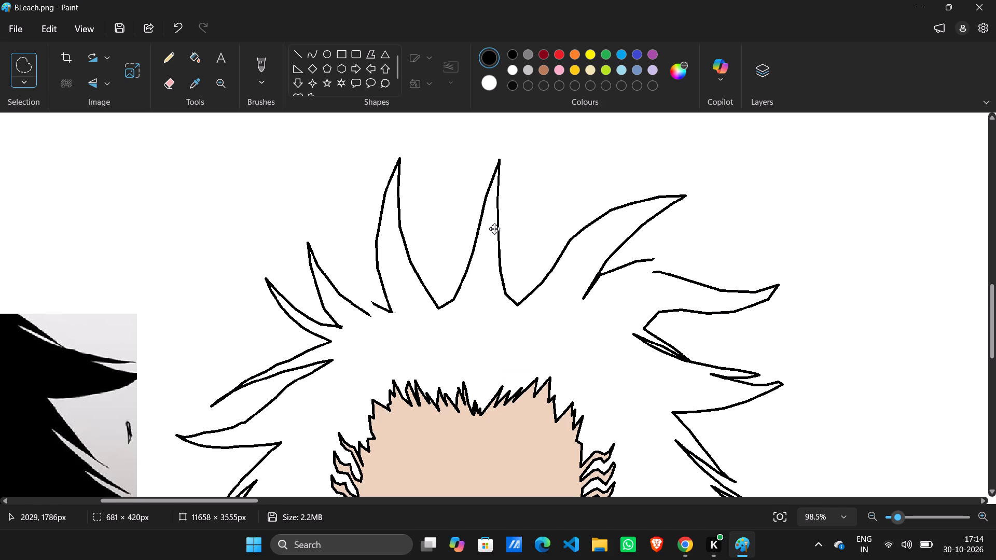
{"action": "left_click_drag", "start_coordinate": [494, 229], "coordinate": [493, 206]}
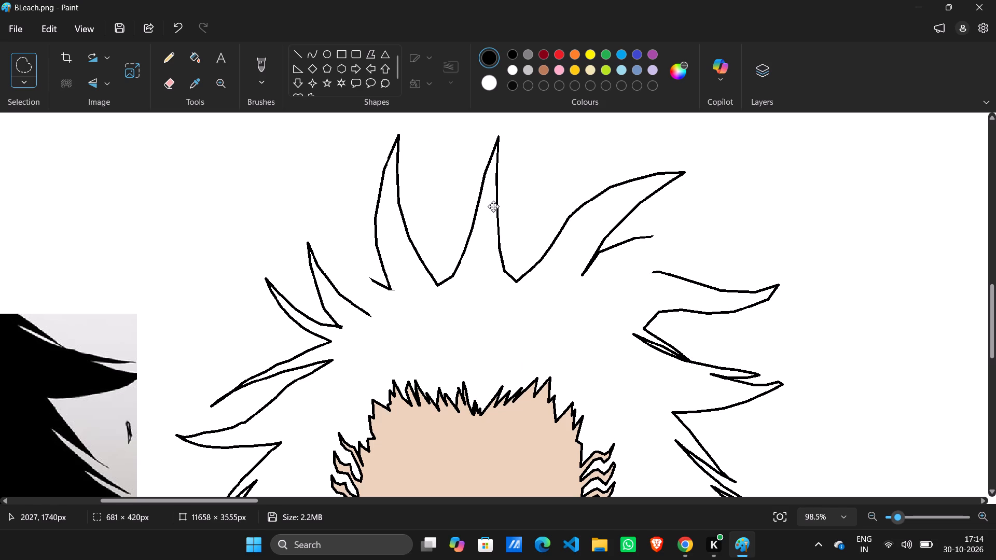
{"action": "left_click_drag", "start_coordinate": [493, 206], "coordinate": [493, 209]}
{"action": "left_click", "coordinate": [275, 173]}
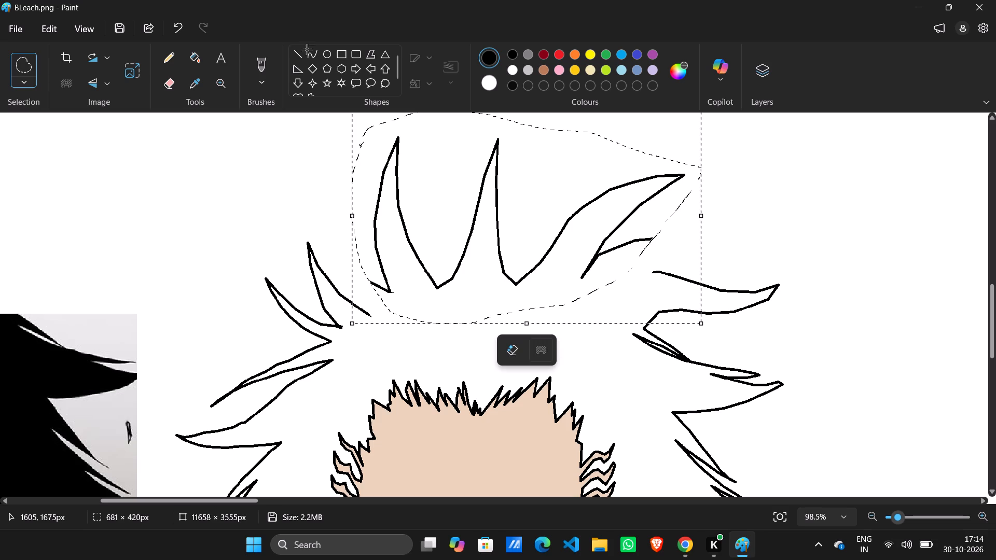
Draw a narrow curved black polygon spike between the raised spikes and the shorter eyepatch-side spikes, bridging the outline gap.
{"action": "left_click", "coordinate": [369, 56]}
{"action": "left_click", "coordinate": [527, 55]}
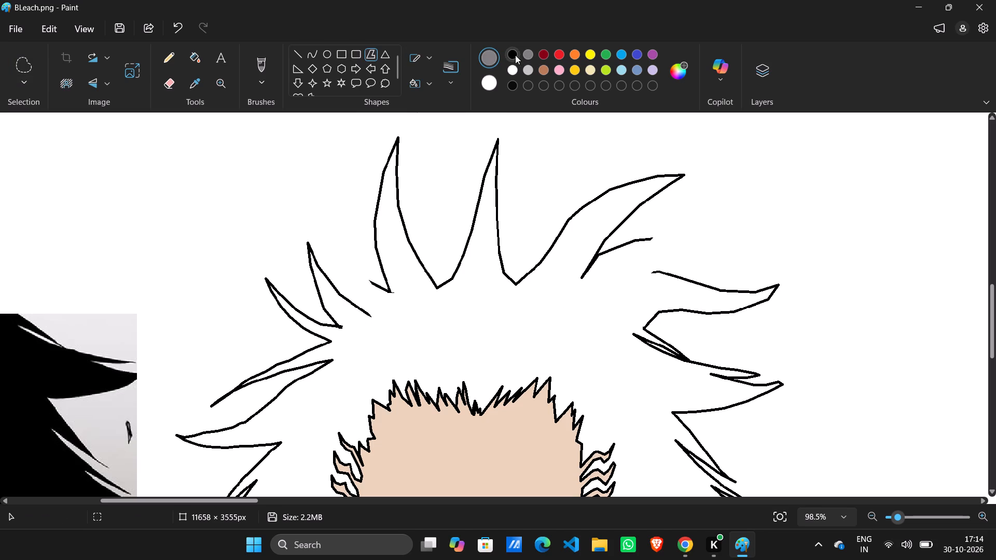
{"action": "left_click", "coordinate": [515, 55]}
{"action": "scroll", "coordinate": [424, 230], "scroll_direction": "up", "scroll_amount": 4, "text": "ctrl"}
{"action": "left_click_drag", "start_coordinate": [403, 348], "coordinate": [387, 333]}
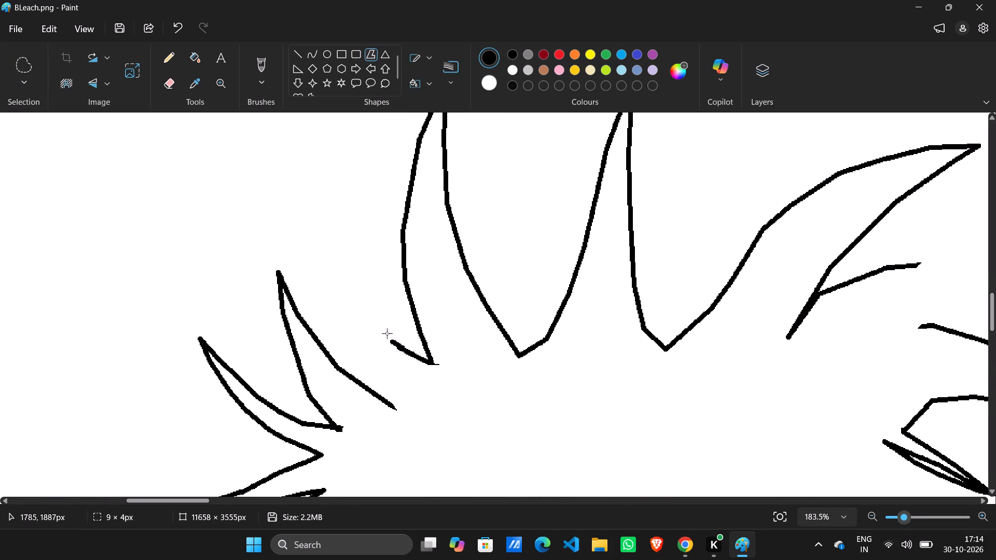
{"action": "left_click_drag", "start_coordinate": [387, 333], "coordinate": [376, 313]}
{"action": "left_click_drag", "start_coordinate": [367, 297], "coordinate": [352, 241]}
{"action": "left_click_drag", "start_coordinate": [352, 229], "coordinate": [350, 186]}
{"action": "left_click_drag", "start_coordinate": [344, 205], "coordinate": [337, 240]}
{"action": "left_click_drag", "start_coordinate": [335, 257], "coordinate": [334, 294]}
{"action": "left_click_drag", "start_coordinate": [334, 306], "coordinate": [345, 357]}
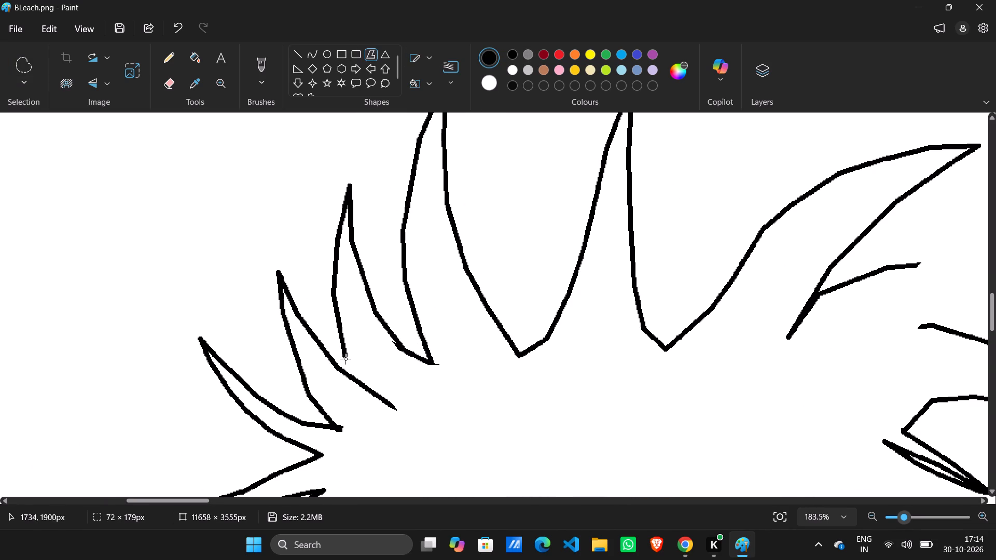
{"action": "left_click_drag", "start_coordinate": [348, 364], "coordinate": [358, 385]}
Trace back along the new eyepatch-side spike to its starting corner to close the polygon, and commit the shape.
{"action": "left_click_drag", "start_coordinate": [355, 377], "coordinate": [338, 320]}
{"action": "left_click_drag", "start_coordinate": [336, 303], "coordinate": [333, 275]}
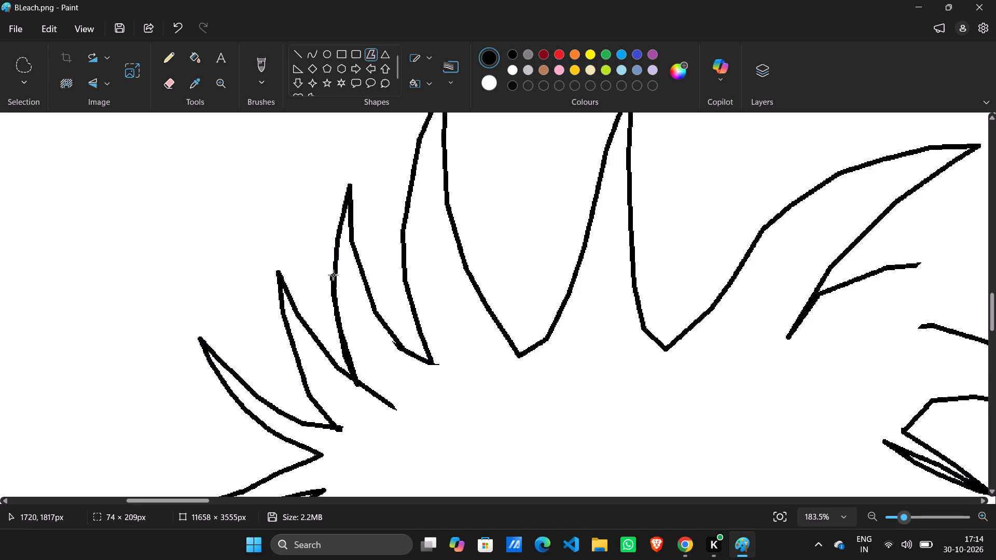
{"action": "left_click_drag", "start_coordinate": [333, 275], "coordinate": [336, 270]}
{"action": "left_click_drag", "start_coordinate": [336, 259], "coordinate": [349, 188]}
{"action": "left_click_drag", "start_coordinate": [349, 199], "coordinate": [353, 255]}
{"action": "left_click_drag", "start_coordinate": [355, 260], "coordinate": [367, 283]}
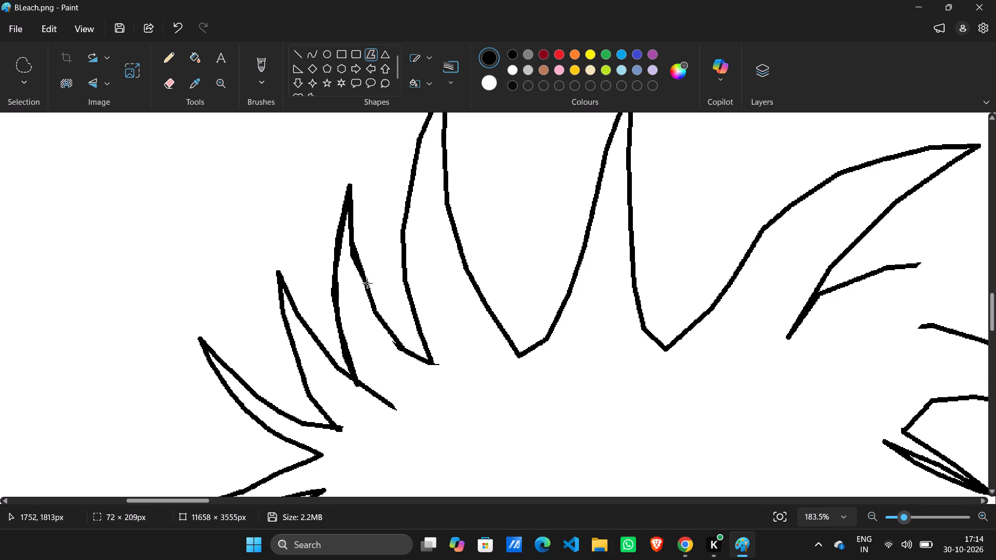
{"action": "left_click_drag", "start_coordinate": [367, 283], "coordinate": [382, 324]}
{"action": "left_click_drag", "start_coordinate": [388, 330], "coordinate": [427, 363]}
{"action": "left_click", "coordinate": [433, 363]}
{"action": "left_click", "coordinate": [407, 347]}
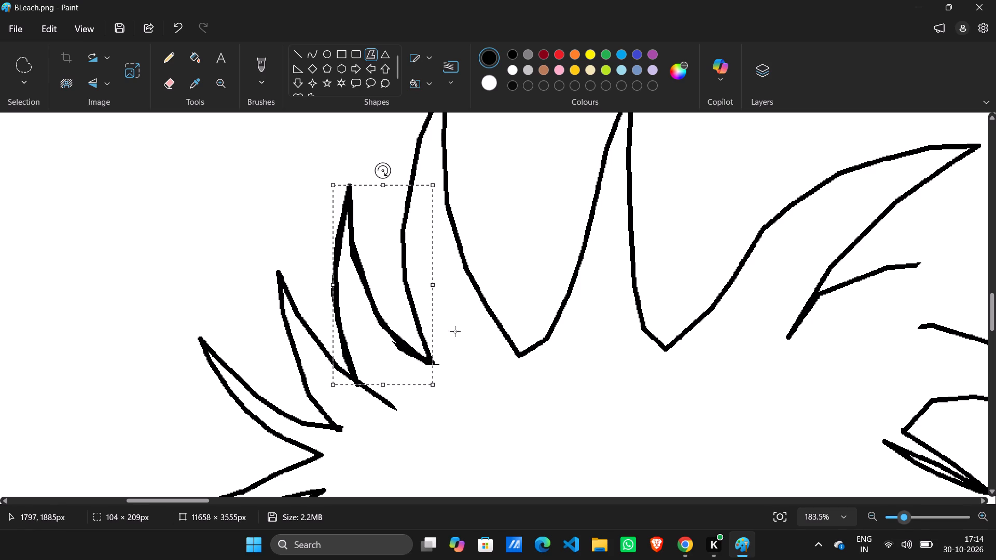
{"action": "left_click", "coordinate": [753, 309]}
Draw a long tapered polygon spike across the open-eye-side gap, from the raised spikes down to the lock below.
{"action": "scroll", "coordinate": [785, 317], "scroll_direction": "down", "scroll_amount": 9, "text": "ctrl"}
{"action": "scroll", "coordinate": [865, 330], "scroll_direction": "up", "scroll_amount": 1, "text": "ctrl"}
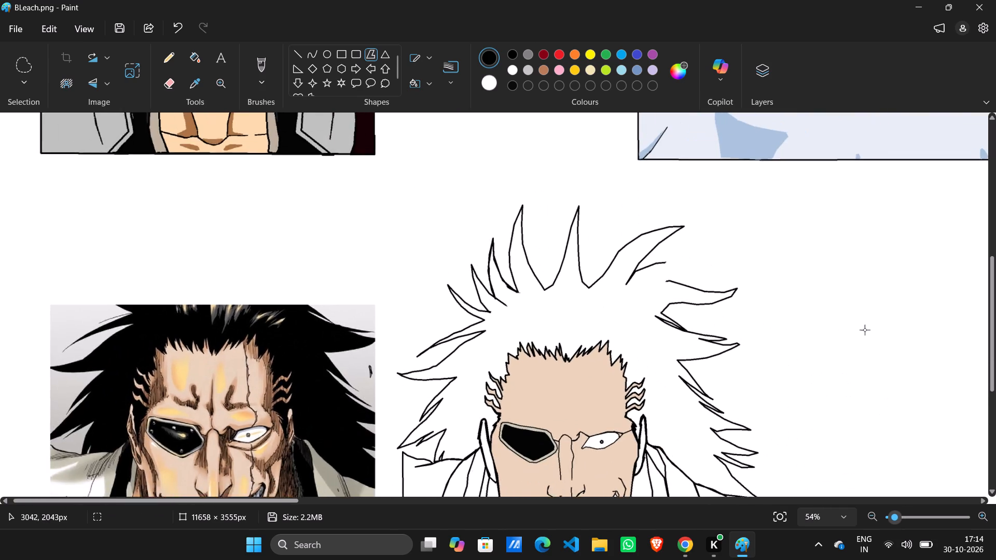
{"action": "scroll", "coordinate": [865, 330], "scroll_direction": "up", "scroll_amount": 3, "text": "ctrl"}
{"action": "left_click_drag", "start_coordinate": [633, 257], "coordinate": [670, 253]}
{"action": "left_click_drag", "start_coordinate": [680, 253], "coordinate": [702, 249]}
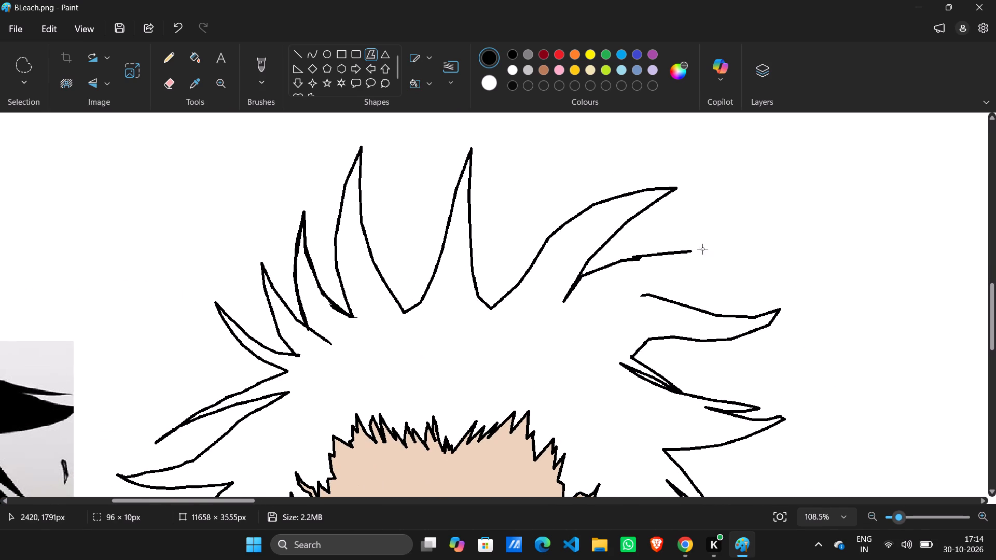
{"action": "left_click_drag", "start_coordinate": [702, 249], "coordinate": [736, 240]}
{"action": "left_click_drag", "start_coordinate": [741, 239], "coordinate": [756, 230]}
{"action": "left_click_drag", "start_coordinate": [755, 235], "coordinate": [726, 261]}
{"action": "left_click_drag", "start_coordinate": [717, 266], "coordinate": [682, 284]}
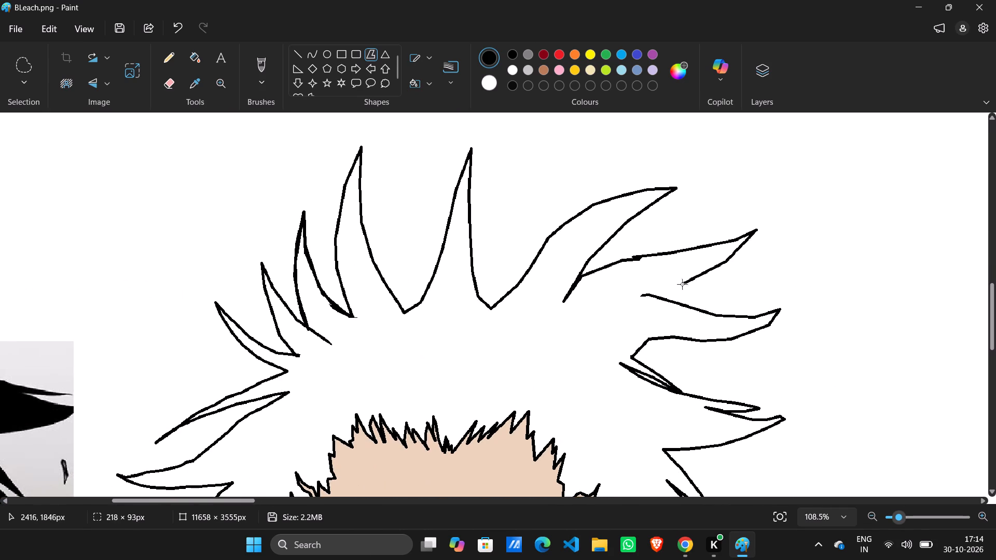
{"action": "left_click_drag", "start_coordinate": [682, 284], "coordinate": [679, 285]}
{"action": "left_click_drag", "start_coordinate": [670, 287], "coordinate": [632, 297]}
{"action": "left_click_drag", "start_coordinate": [622, 301], "coordinate": [585, 327]}
Trace back along both edges of the new open-eye-side spike to its starting point to close the polygon.
{"action": "left_click_drag", "start_coordinate": [587, 326], "coordinate": [643, 288]}
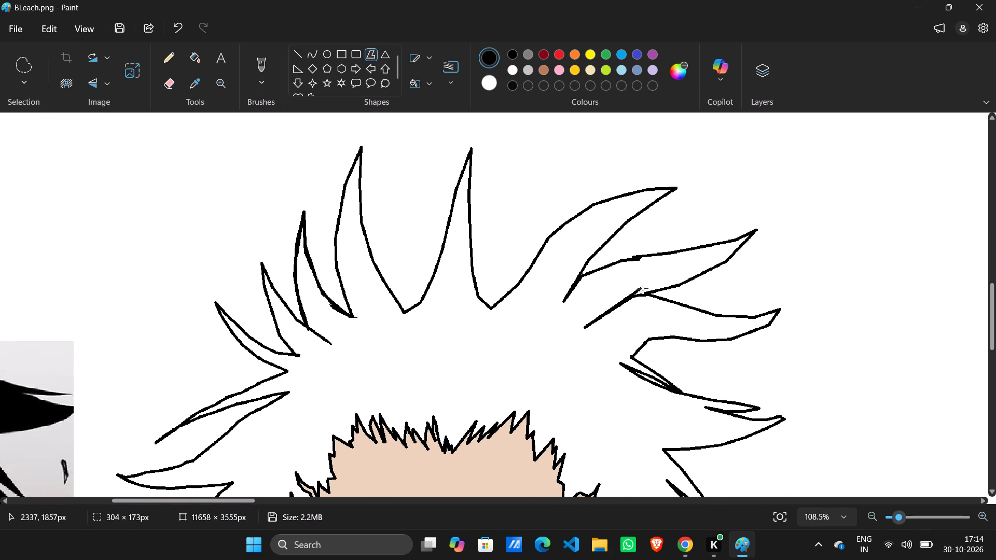
{"action": "left_click_drag", "start_coordinate": [643, 288], "coordinate": [636, 295]}
{"action": "left_click_drag", "start_coordinate": [674, 282], "coordinate": [690, 284]}
{"action": "left_click_drag", "start_coordinate": [690, 284], "coordinate": [691, 284]}
{"action": "left_click_drag", "start_coordinate": [696, 282], "coordinate": [687, 283]}
{"action": "left_click_drag", "start_coordinate": [687, 284], "coordinate": [727, 264]}
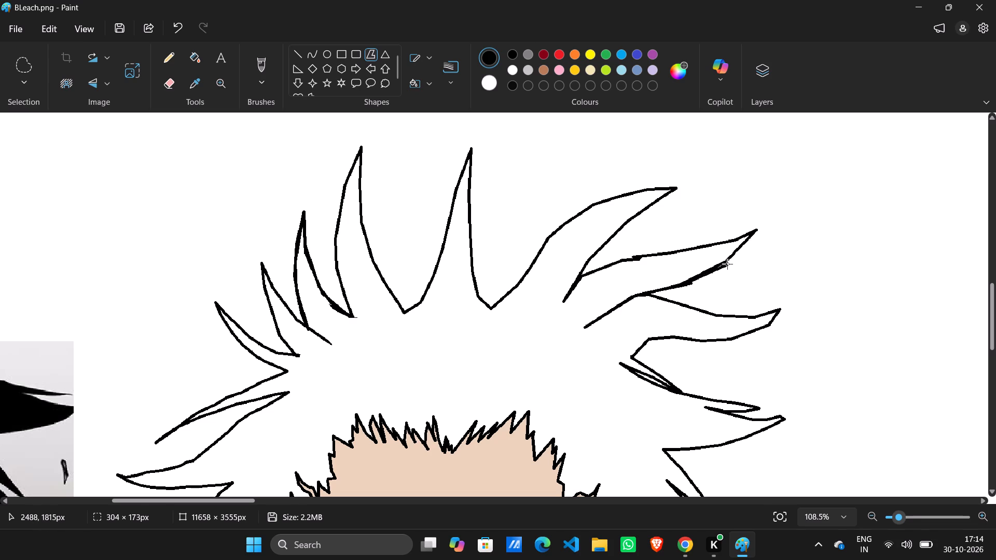
{"action": "left_click_drag", "start_coordinate": [727, 264], "coordinate": [727, 261]}
{"action": "left_click_drag", "start_coordinate": [728, 260], "coordinate": [757, 230]}
{"action": "left_click_drag", "start_coordinate": [757, 230], "coordinate": [699, 247]}
{"action": "left_click_drag", "start_coordinate": [699, 247], "coordinate": [721, 244]}
{"action": "left_click_drag", "start_coordinate": [705, 248], "coordinate": [650, 257]}
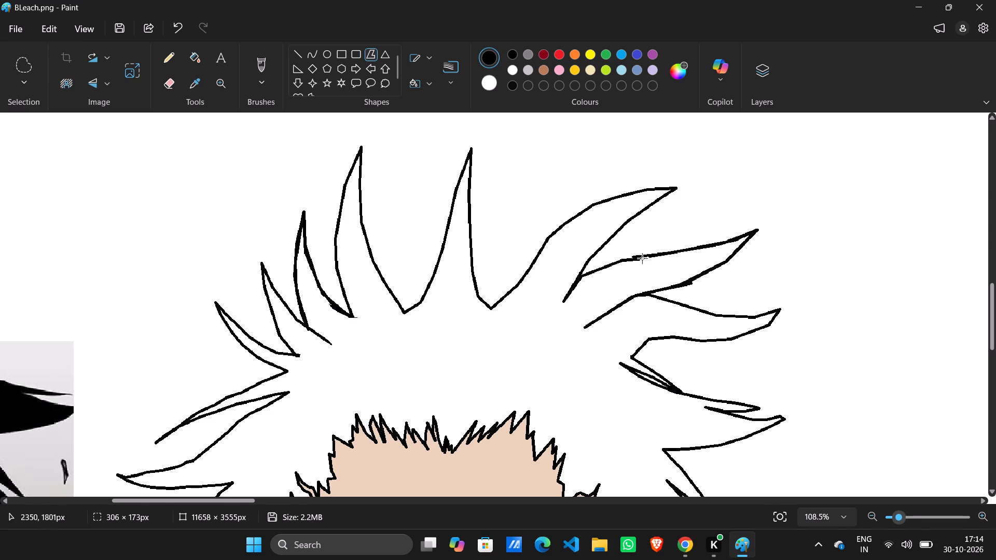
{"action": "left_click_drag", "start_coordinate": [639, 259], "coordinate": [608, 265]}
{"action": "left_click_drag", "start_coordinate": [602, 267], "coordinate": [577, 279]}
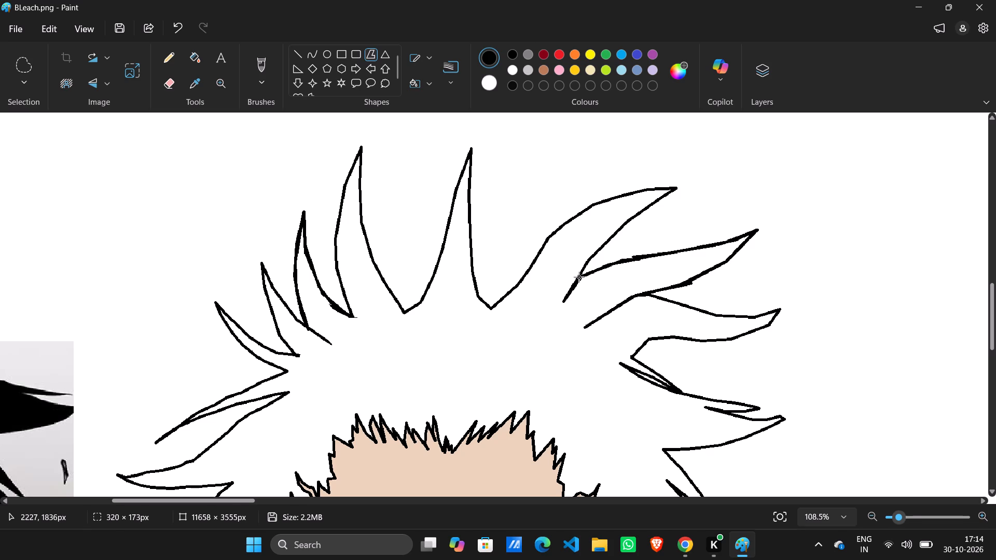
{"action": "left_click", "coordinate": [579, 277]}
{"action": "left_click", "coordinate": [605, 264]}
{"action": "left_click", "coordinate": [617, 261]}
{"action": "left_click", "coordinate": [635, 257]}
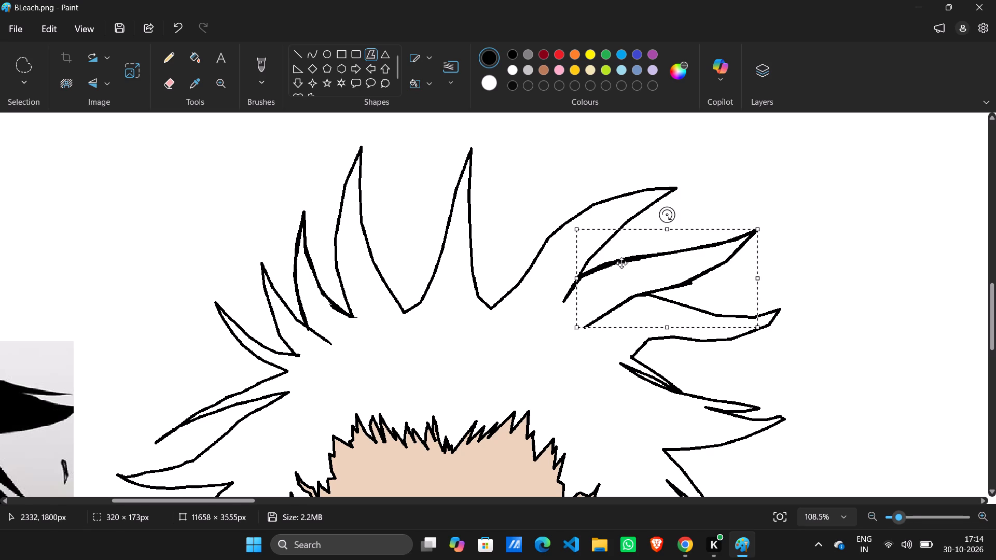
Narrow the open-eye-side spike shape to about 314 px wide from its inner end, and commit it.
{"action": "left_click", "coordinate": [568, 284]}
{"action": "left_click_drag", "start_coordinate": [568, 283], "coordinate": [580, 283]}
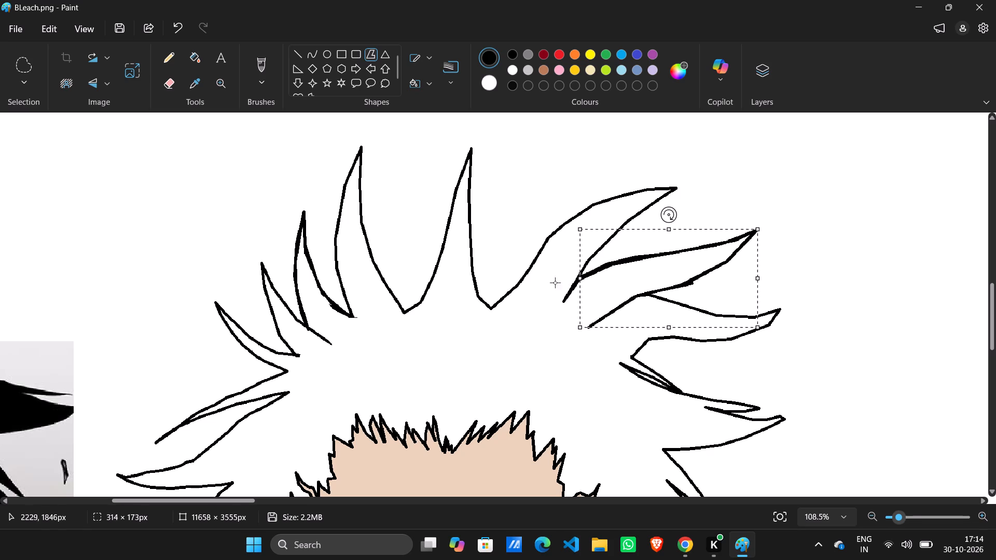
{"action": "left_click", "coordinate": [504, 284]}
Examine the extended hair outline and the face as a whole, comparing them with the reference picture.
{"action": "scroll", "coordinate": [532, 272], "scroll_direction": "down", "scroll_amount": 8, "text": "ctrl"}
{"action": "scroll", "coordinate": [461, 296], "scroll_direction": "down", "scroll_amount": 2, "text": "ctrl"}
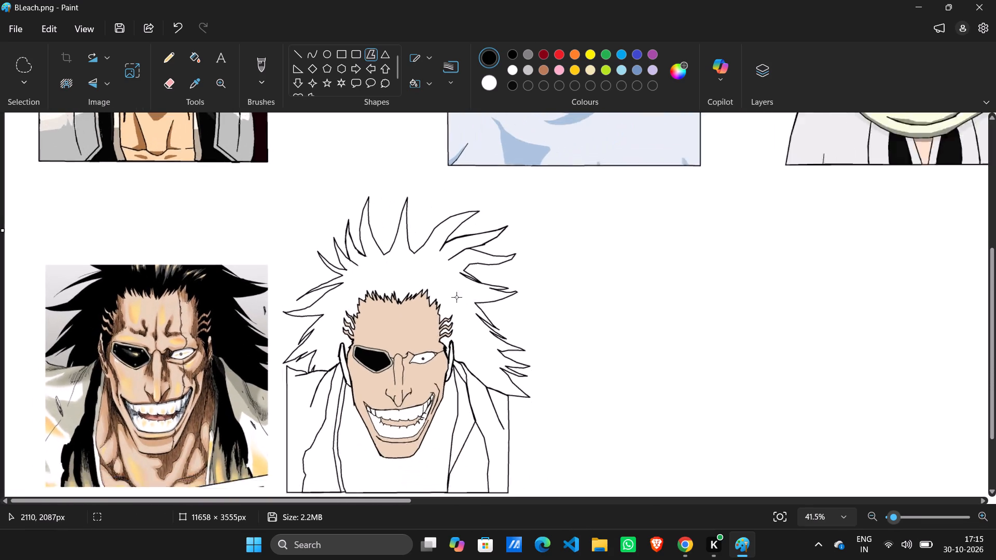
{"action": "scroll", "coordinate": [324, 283], "scroll_direction": "up", "scroll_amount": 2, "text": "ctrl"}
{"action": "scroll", "coordinate": [389, 262], "scroll_direction": "up", "scroll_amount": 4, "text": "ctrl"}
{"action": "scroll", "coordinate": [455, 287], "scroll_direction": "up", "scroll_amount": 3, "text": "ctrl"}
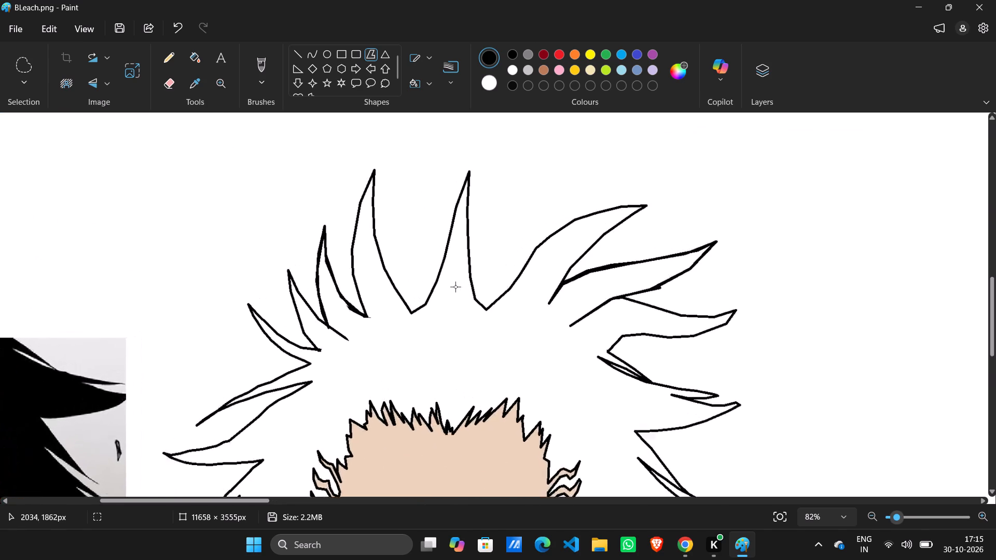
{"action": "scroll", "coordinate": [430, 297], "scroll_direction": "down", "scroll_amount": 8, "text": "ctrl"}
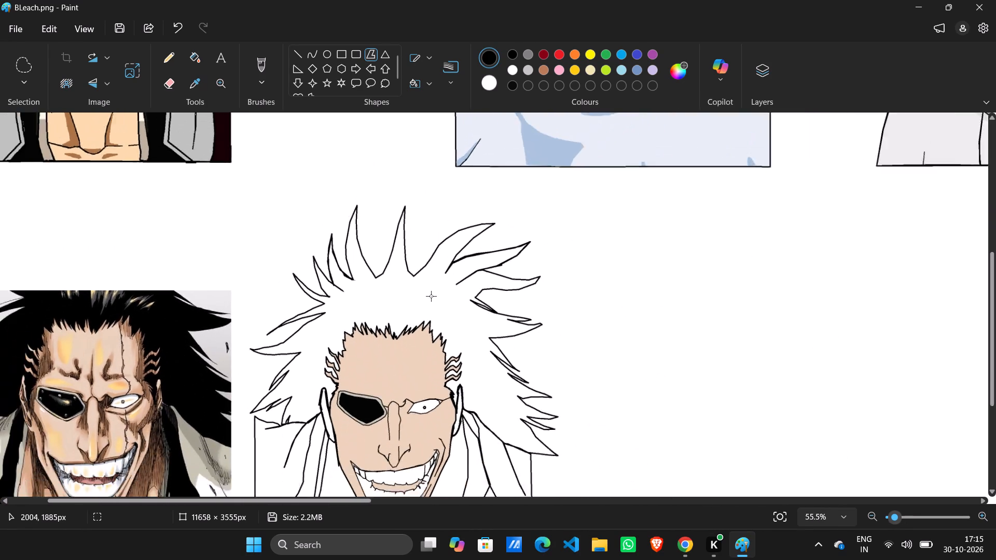
{"action": "scroll", "coordinate": [339, 326], "scroll_direction": "down", "scroll_amount": 1, "text": "ctrl"}
{"action": "scroll", "coordinate": [129, 370], "scroll_direction": "up", "scroll_amount": 3, "text": "ctrl"}
{"action": "scroll", "coordinate": [128, 367], "scroll_direction": "down", "scroll_amount": 1}
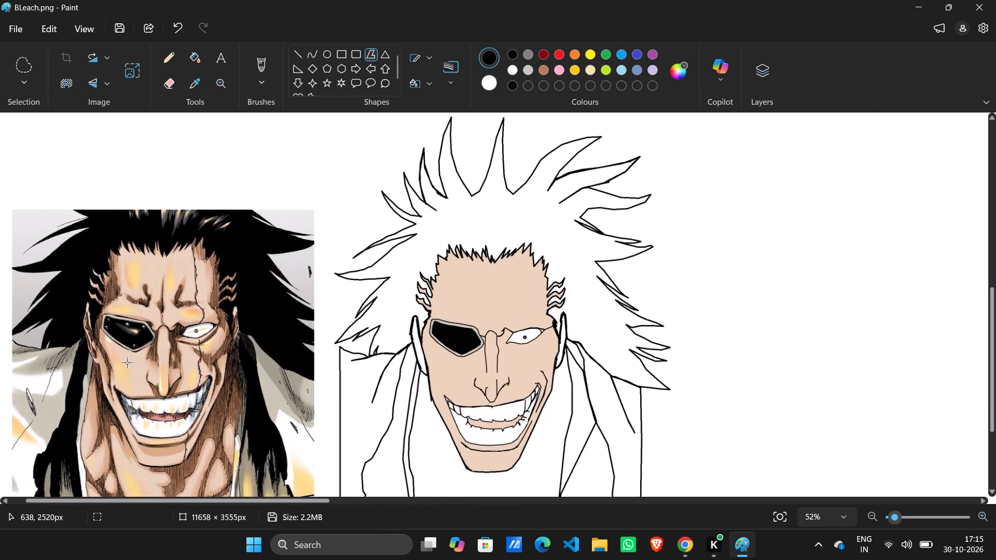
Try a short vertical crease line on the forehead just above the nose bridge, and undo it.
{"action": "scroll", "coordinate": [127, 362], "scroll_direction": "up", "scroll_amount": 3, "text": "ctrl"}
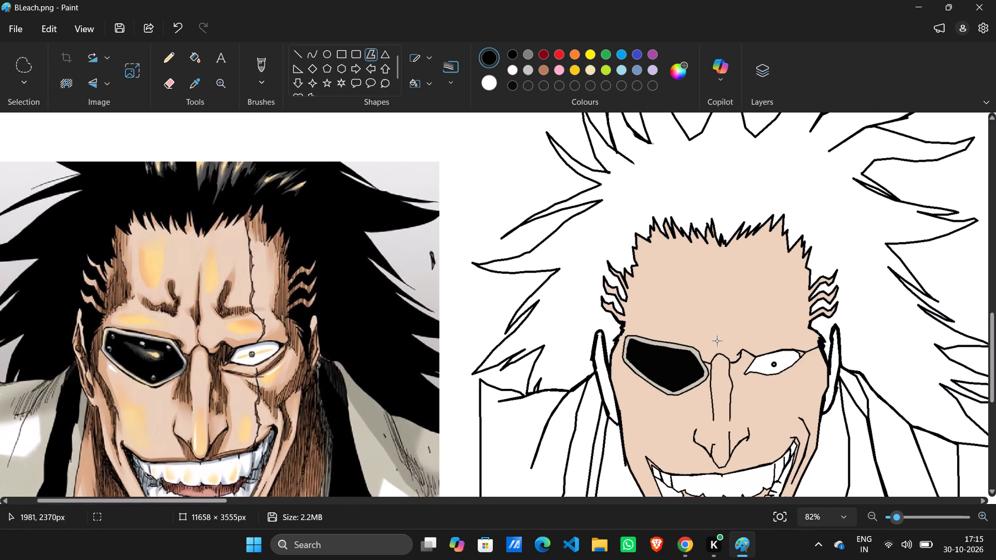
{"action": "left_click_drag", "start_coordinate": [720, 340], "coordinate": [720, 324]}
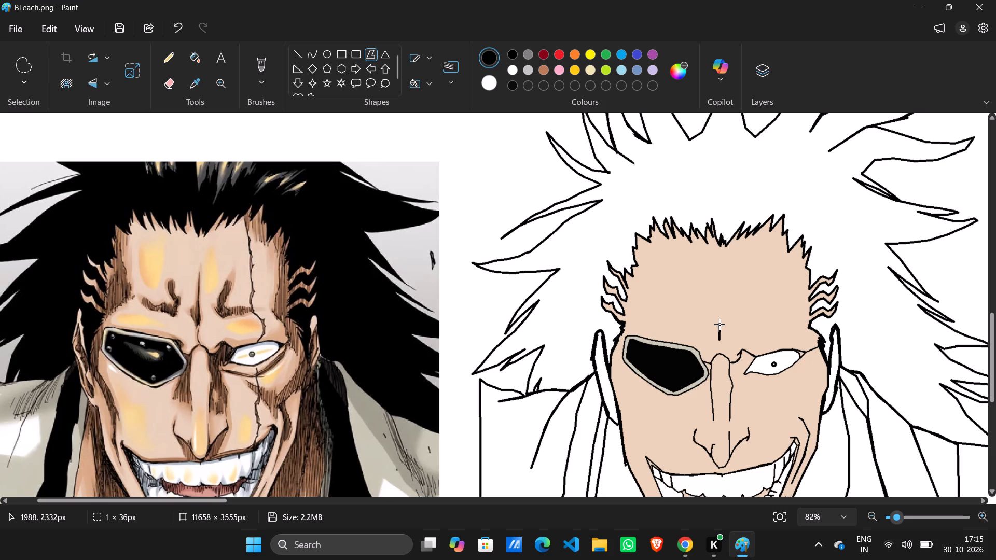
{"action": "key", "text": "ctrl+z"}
Set the polygon outline thickness to 3 px.
{"action": "left_click", "coordinate": [452, 66]}
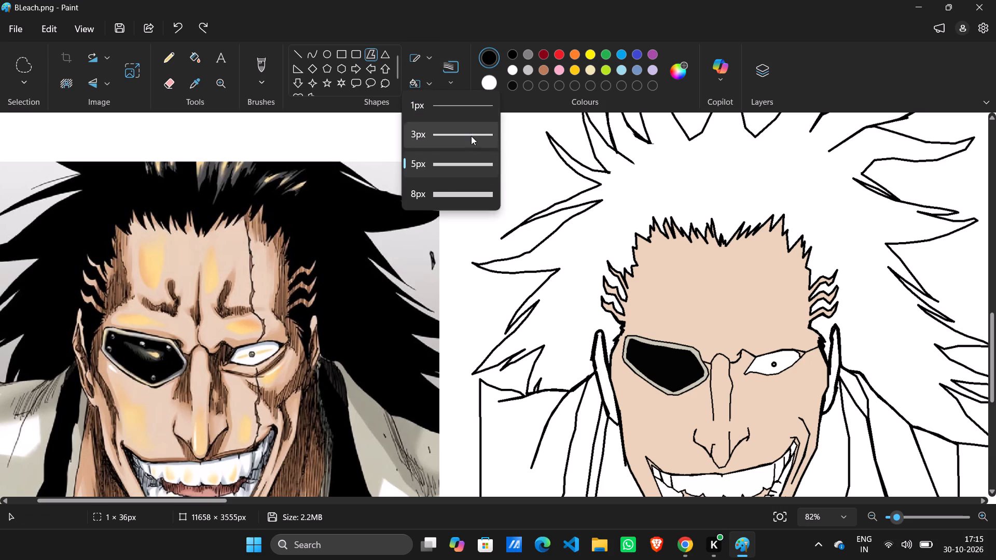
{"action": "left_click", "coordinate": [471, 136]}
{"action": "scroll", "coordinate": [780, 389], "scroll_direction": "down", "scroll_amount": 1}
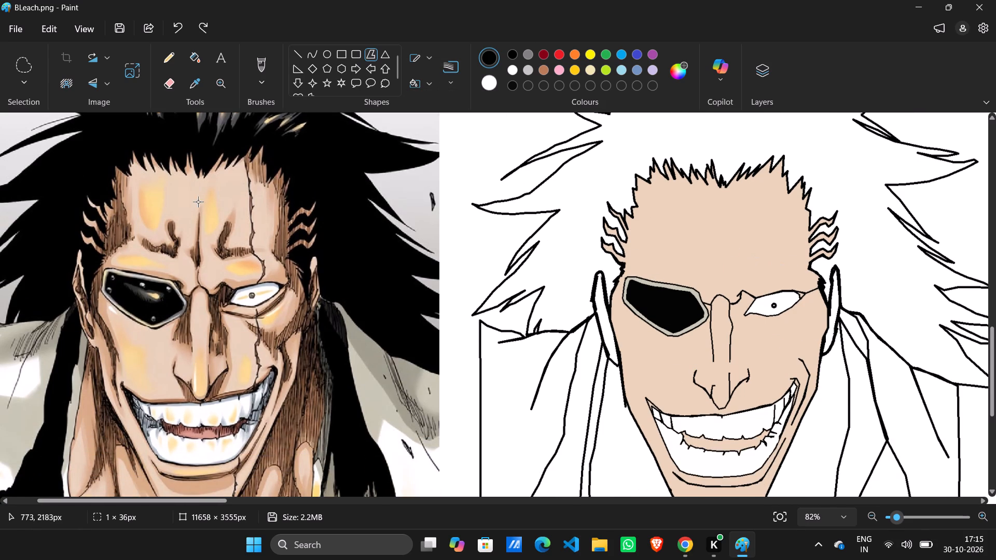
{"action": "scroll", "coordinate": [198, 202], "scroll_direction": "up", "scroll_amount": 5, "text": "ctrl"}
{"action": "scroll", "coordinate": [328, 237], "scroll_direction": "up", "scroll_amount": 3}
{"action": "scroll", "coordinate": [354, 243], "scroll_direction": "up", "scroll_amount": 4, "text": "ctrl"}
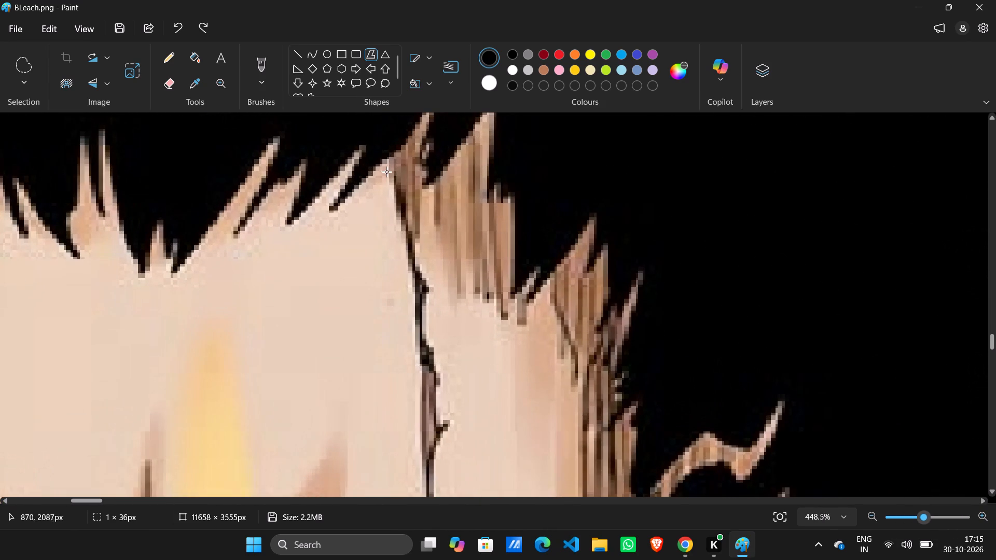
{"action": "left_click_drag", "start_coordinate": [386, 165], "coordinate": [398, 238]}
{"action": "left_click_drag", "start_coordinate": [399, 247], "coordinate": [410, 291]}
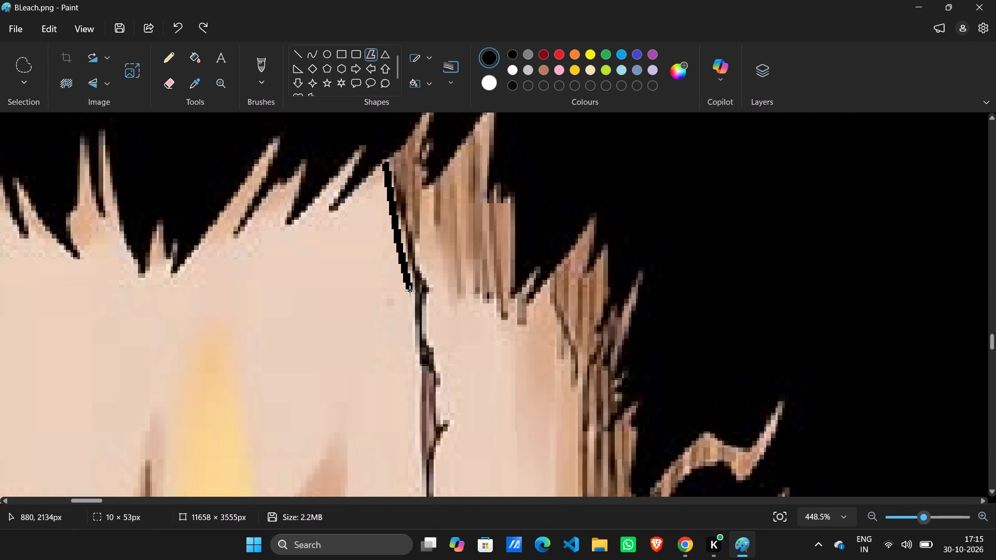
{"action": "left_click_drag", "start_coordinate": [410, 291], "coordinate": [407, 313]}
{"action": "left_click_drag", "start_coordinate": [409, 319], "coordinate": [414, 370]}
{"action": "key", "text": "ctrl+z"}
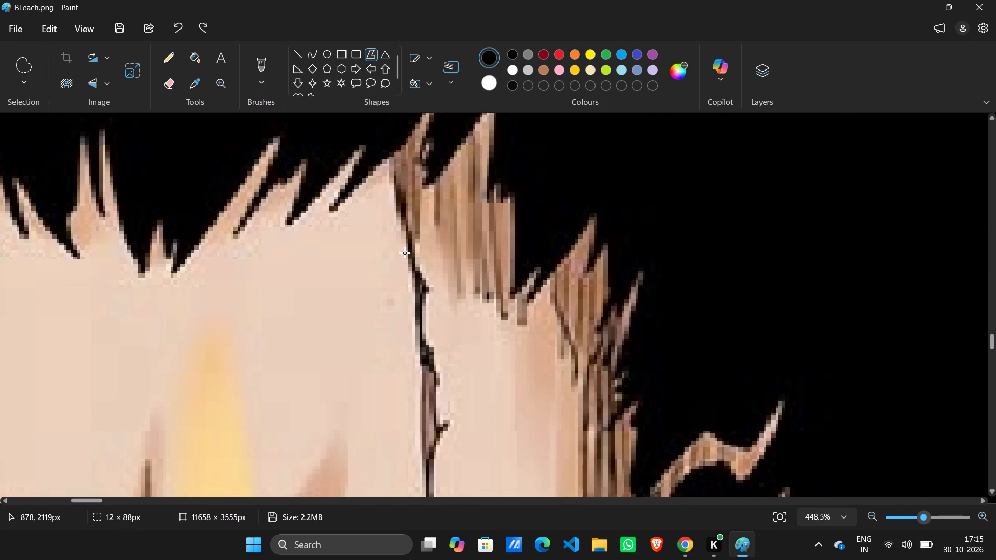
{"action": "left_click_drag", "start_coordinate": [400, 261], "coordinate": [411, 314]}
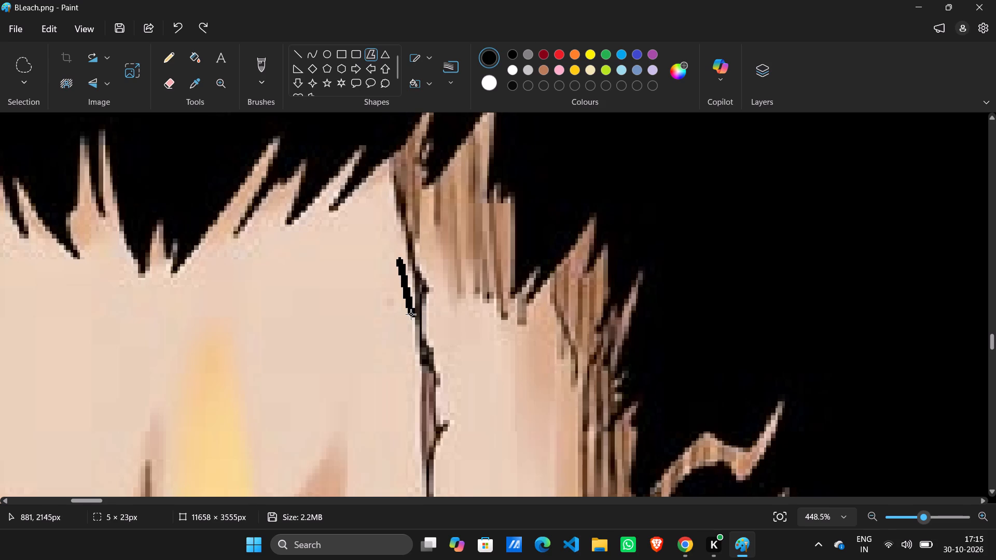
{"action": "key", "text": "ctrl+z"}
Start a polygon on the reference face, tracing the scar's nose-side edge from just below the hairline to brow level.
{"action": "left_click_drag", "start_coordinate": [404, 257], "coordinate": [407, 295]}
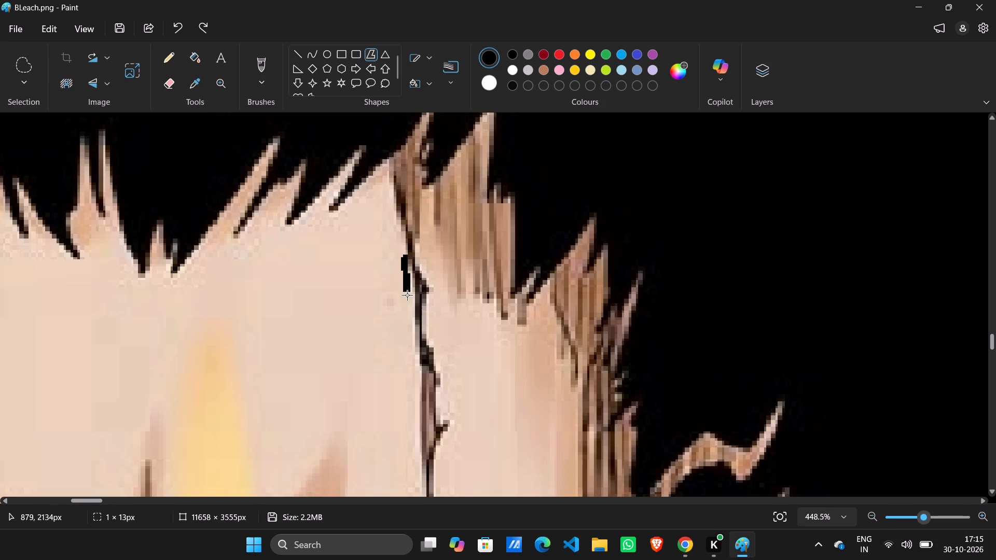
{"action": "left_click_drag", "start_coordinate": [407, 295], "coordinate": [410, 319]}
{"action": "left_click_drag", "start_coordinate": [410, 320], "coordinate": [416, 379]}
{"action": "scroll", "coordinate": [422, 323], "scroll_direction": "down", "scroll_amount": 2}
{"action": "left_click_drag", "start_coordinate": [414, 258], "coordinate": [420, 334]}
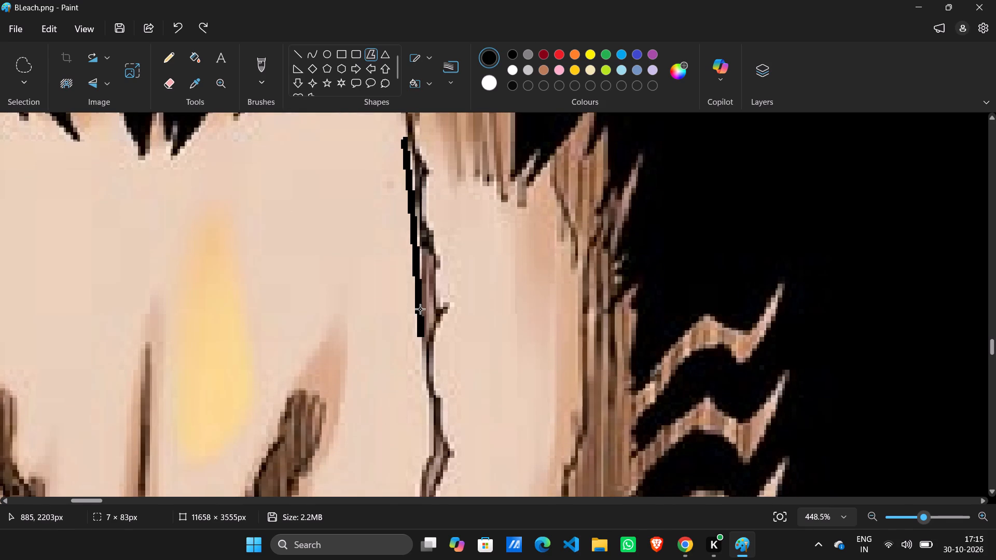
{"action": "scroll", "coordinate": [420, 299], "scroll_direction": "down", "scroll_amount": 1}
{"action": "left_click_drag", "start_coordinate": [423, 266], "coordinate": [424, 338]}
{"action": "scroll", "coordinate": [428, 312], "scroll_direction": "down", "scroll_amount": 2}
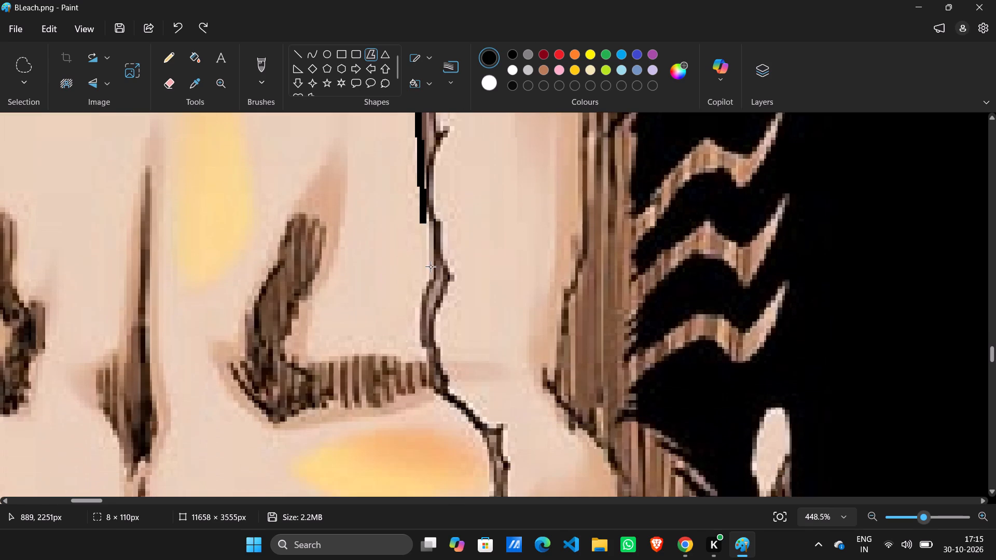
{"action": "left_click", "coordinate": [434, 265]}
{"action": "left_click_drag", "start_coordinate": [432, 278], "coordinate": [424, 309]}
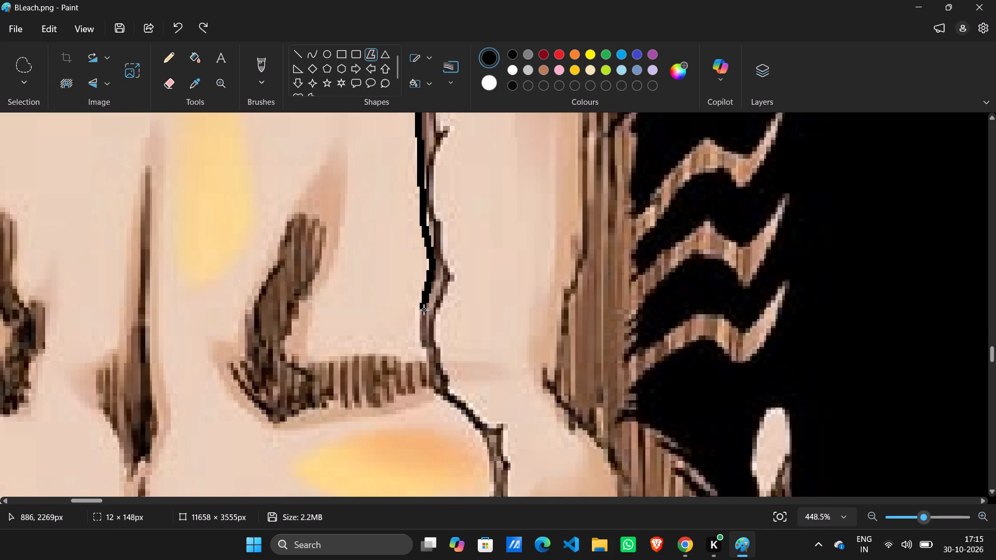
{"action": "left_click_drag", "start_coordinate": [423, 312], "coordinate": [418, 340]}
{"action": "left_click_drag", "start_coordinate": [418, 342], "coordinate": [422, 371]}
Continue the scar polygon along its nose-side edge from the brow crease down to the open eye's upper lid.
{"action": "scroll", "coordinate": [429, 325], "scroll_direction": "down", "scroll_amount": 2}
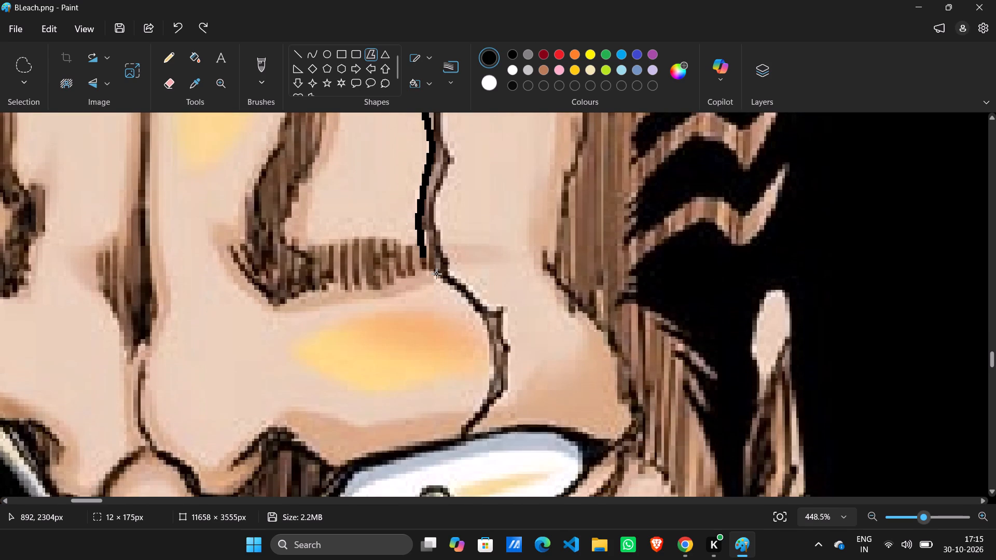
{"action": "left_click_drag", "start_coordinate": [436, 274], "coordinate": [447, 291]}
{"action": "left_click_drag", "start_coordinate": [451, 295], "coordinate": [470, 308]}
{"action": "left_click_drag", "start_coordinate": [472, 312], "coordinate": [475, 316]}
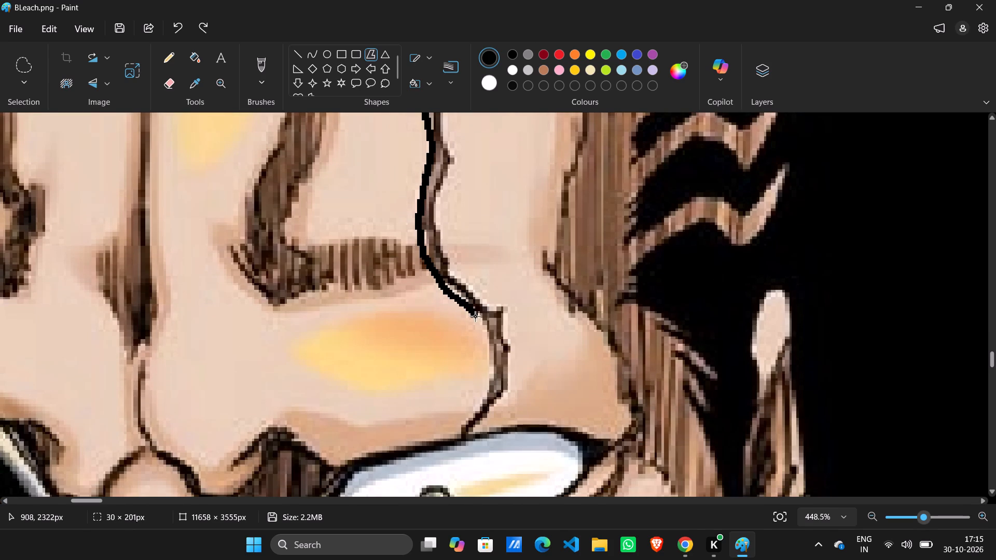
{"action": "left_click_drag", "start_coordinate": [475, 316], "coordinate": [482, 332]}
{"action": "left_click_drag", "start_coordinate": [483, 335], "coordinate": [490, 358]}
{"action": "left_click_drag", "start_coordinate": [489, 362], "coordinate": [480, 387]}
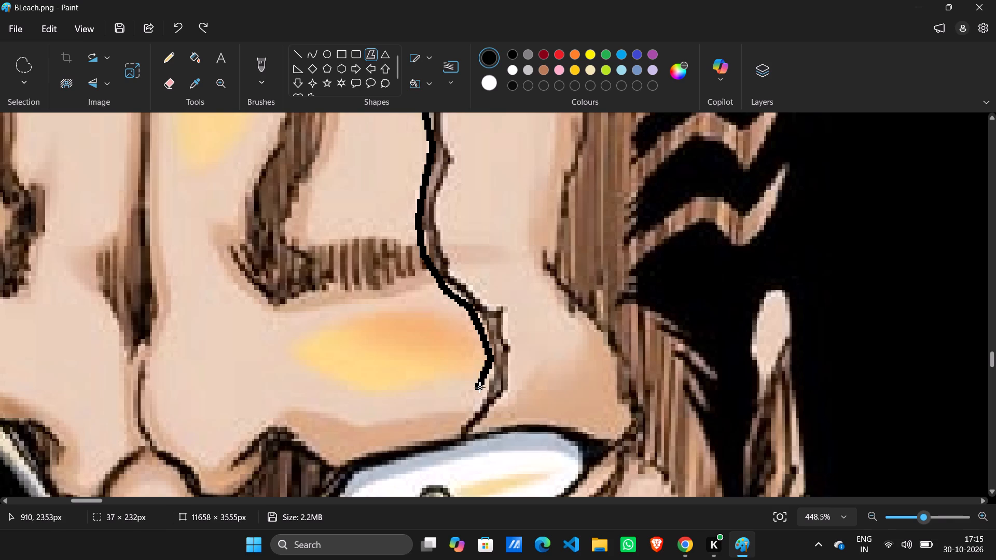
{"action": "left_click_drag", "start_coordinate": [480, 387], "coordinate": [483, 394]}
{"action": "left_click_drag", "start_coordinate": [479, 401], "coordinate": [464, 426]}
{"action": "left_click_drag", "start_coordinate": [462, 431], "coordinate": [460, 440]}
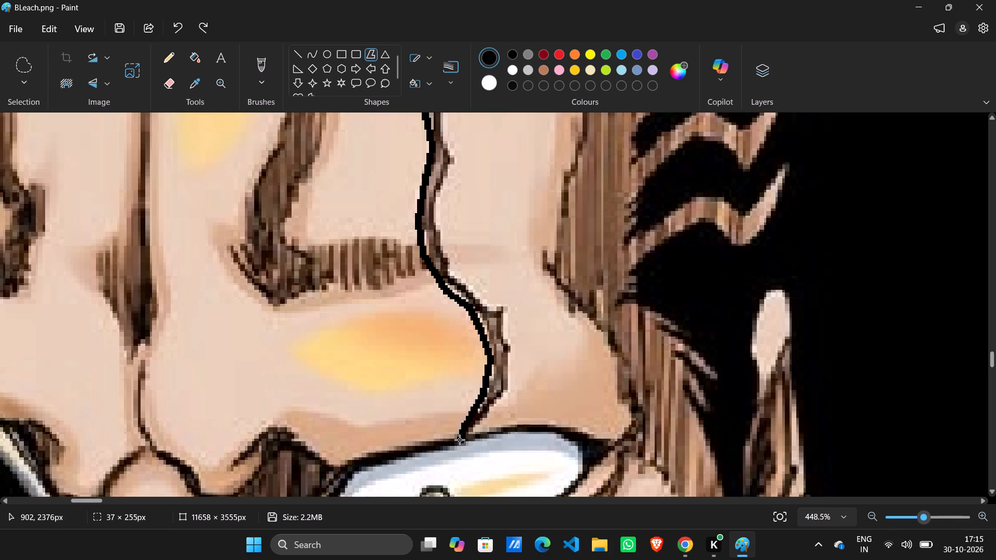
Turn at the eyelid and trace the scar's outer edge back up past the brow crease to the lower forehead.
{"action": "left_click_drag", "start_coordinate": [461, 440], "coordinate": [475, 436]}
{"action": "left_click_drag", "start_coordinate": [475, 430], "coordinate": [490, 404]}
{"action": "left_click_drag", "start_coordinate": [492, 400], "coordinate": [502, 387]}
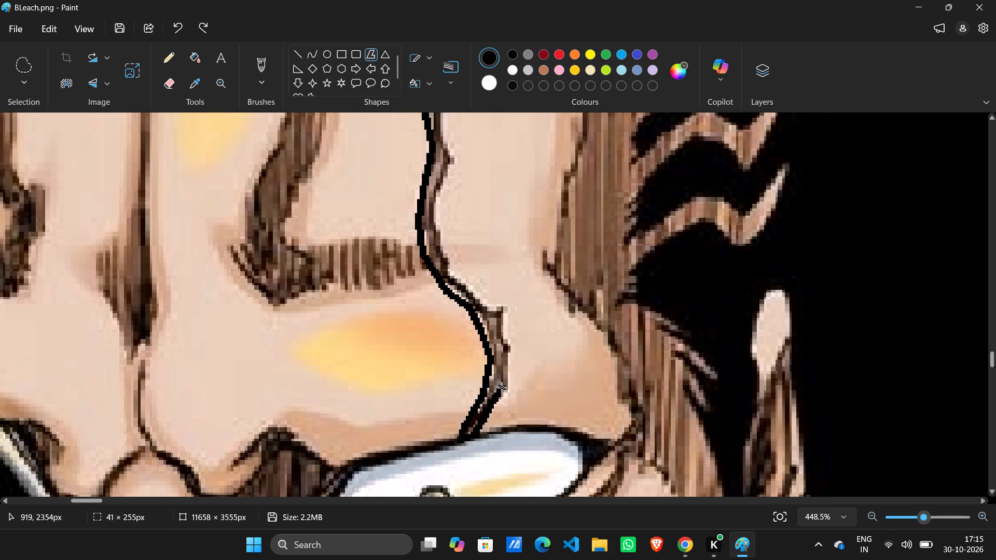
{"action": "left_click_drag", "start_coordinate": [502, 387], "coordinate": [504, 384]}
{"action": "left_click_drag", "start_coordinate": [505, 379], "coordinate": [505, 333]}
{"action": "left_click_drag", "start_coordinate": [504, 328], "coordinate": [488, 300]}
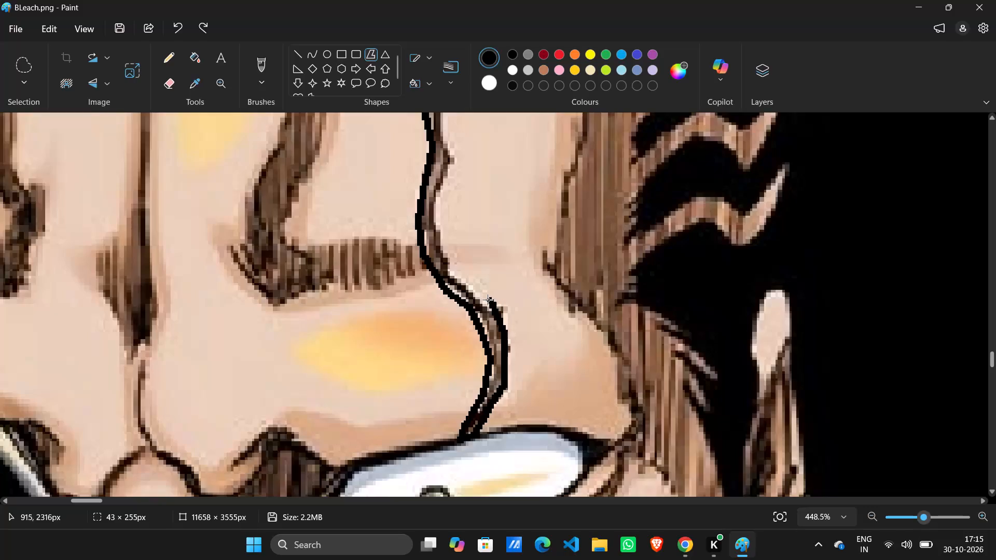
{"action": "left_click_drag", "start_coordinate": [488, 300], "coordinate": [483, 301]}
{"action": "left_click_drag", "start_coordinate": [483, 301], "coordinate": [455, 278]}
{"action": "left_click_drag", "start_coordinate": [450, 271], "coordinate": [445, 261]}
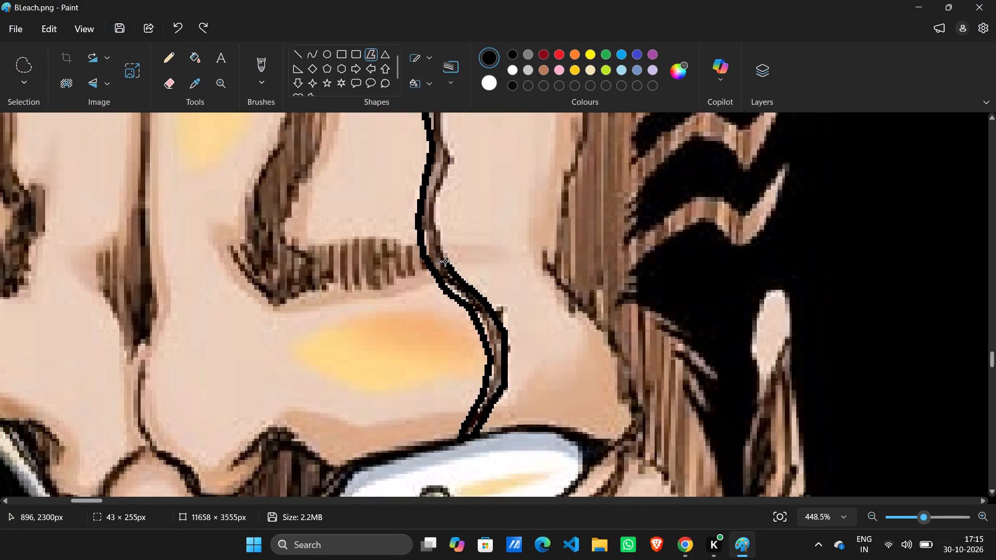
{"action": "left_click_drag", "start_coordinate": [445, 261], "coordinate": [439, 242]}
{"action": "left_click_drag", "start_coordinate": [438, 237], "coordinate": [434, 209]}
{"action": "left_click_drag", "start_coordinate": [434, 204], "coordinate": [444, 166]}
Continue tracing the scar's outer edge upward from the bend above the brow to mid-forehead.
{"action": "scroll", "coordinate": [454, 200], "scroll_direction": "up", "scroll_amount": 2}
{"action": "left_click_drag", "start_coordinate": [459, 287], "coordinate": [451, 263]}
{"action": "left_click_drag", "start_coordinate": [451, 263], "coordinate": [446, 242]}
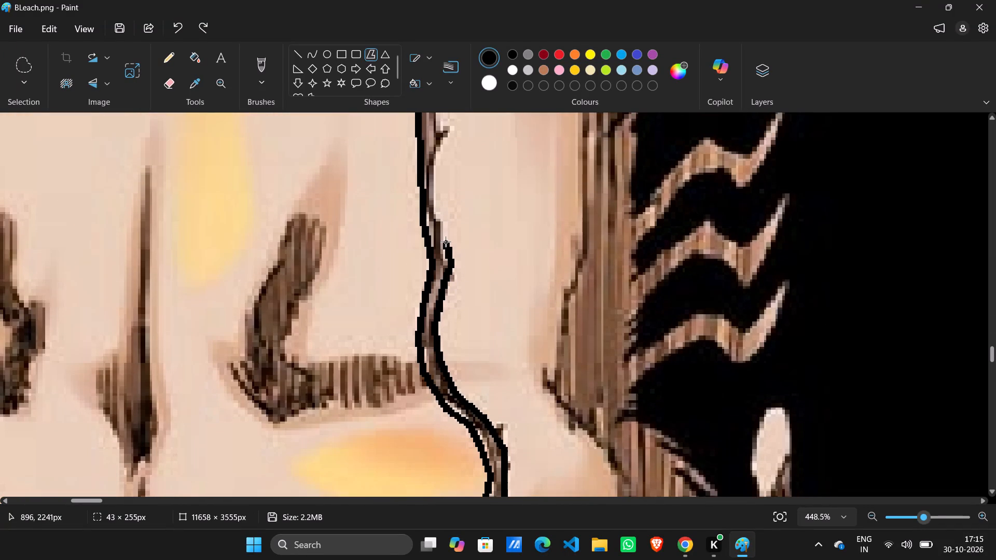
{"action": "left_click_drag", "start_coordinate": [446, 242], "coordinate": [439, 228]}
{"action": "left_click_drag", "start_coordinate": [438, 224], "coordinate": [435, 198]}
{"action": "left_click_drag", "start_coordinate": [434, 194], "coordinate": [437, 162]}
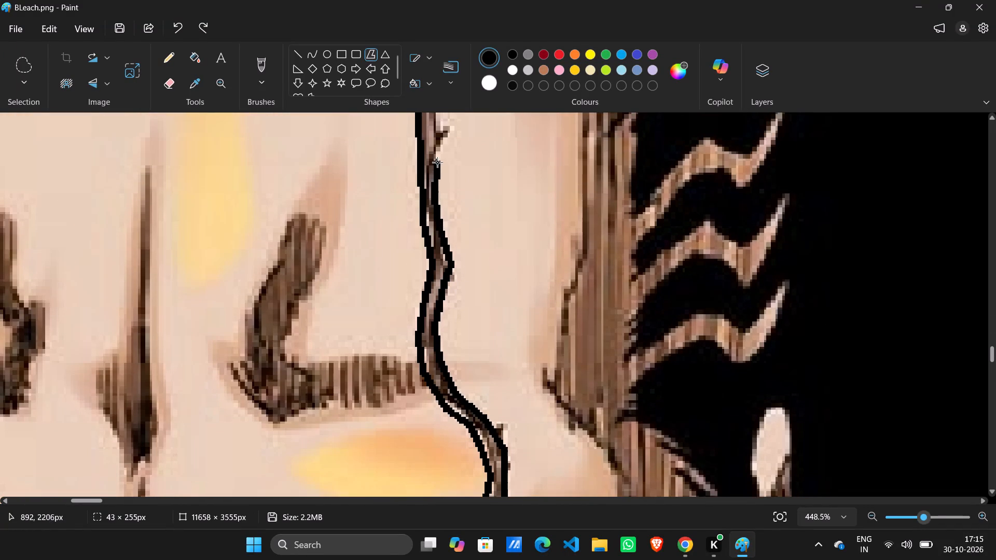
{"action": "left_click_drag", "start_coordinate": [437, 162], "coordinate": [437, 157]}
{"action": "left_click_drag", "start_coordinate": [438, 151], "coordinate": [441, 142]}
Trace the scar's outer edge up to the hairline, cross its top, and close the polygon at its starting point.
{"action": "scroll", "coordinate": [459, 206], "scroll_direction": "up", "scroll_amount": 3}
{"action": "left_click_drag", "start_coordinate": [438, 292], "coordinate": [432, 263]}
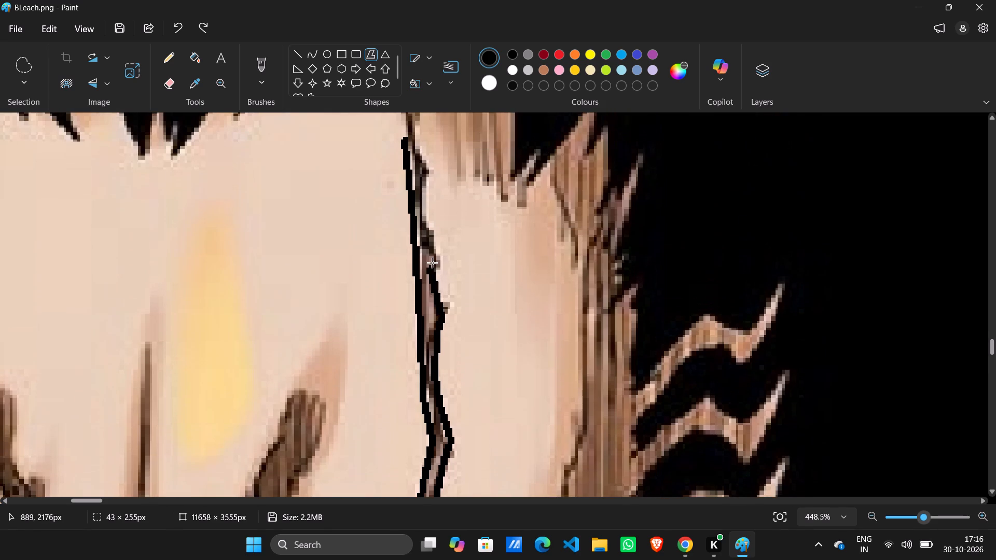
{"action": "left_click_drag", "start_coordinate": [432, 263], "coordinate": [433, 254]}
{"action": "left_click_drag", "start_coordinate": [433, 251], "coordinate": [427, 220]}
{"action": "left_click_drag", "start_coordinate": [426, 215], "coordinate": [425, 187]}
{"action": "left_click_drag", "start_coordinate": [425, 183], "coordinate": [427, 172]}
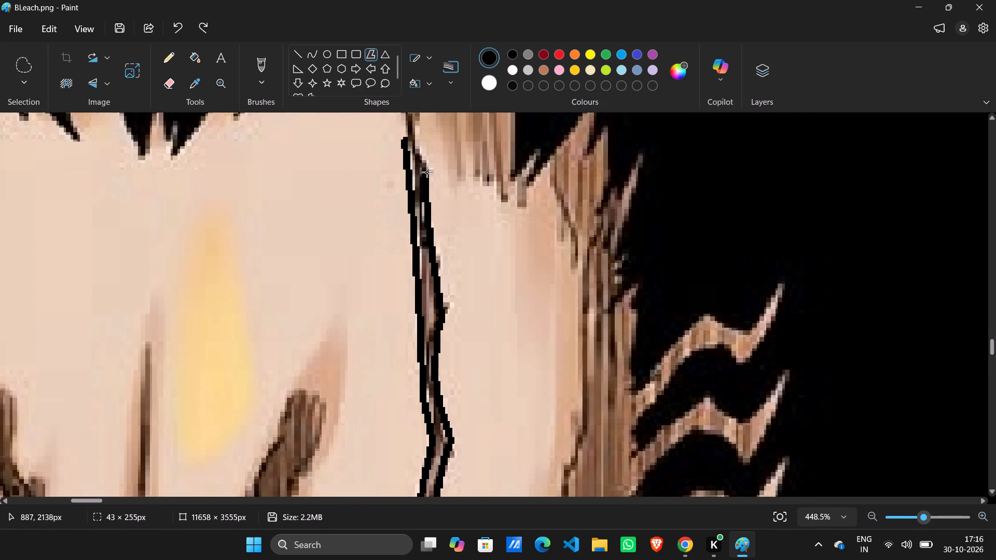
{"action": "left_click_drag", "start_coordinate": [427, 172], "coordinate": [428, 165]}
{"action": "scroll", "coordinate": [452, 258], "scroll_direction": "up", "scroll_amount": 3}
{"action": "left_click_drag", "start_coordinate": [439, 335], "coordinate": [413, 233]}
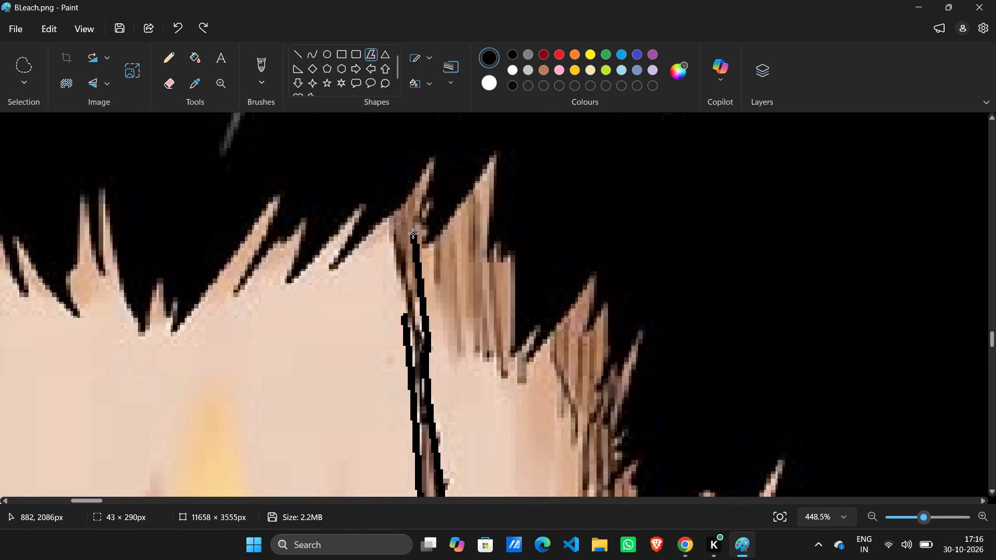
{"action": "left_click_drag", "start_coordinate": [413, 233], "coordinate": [413, 191]}
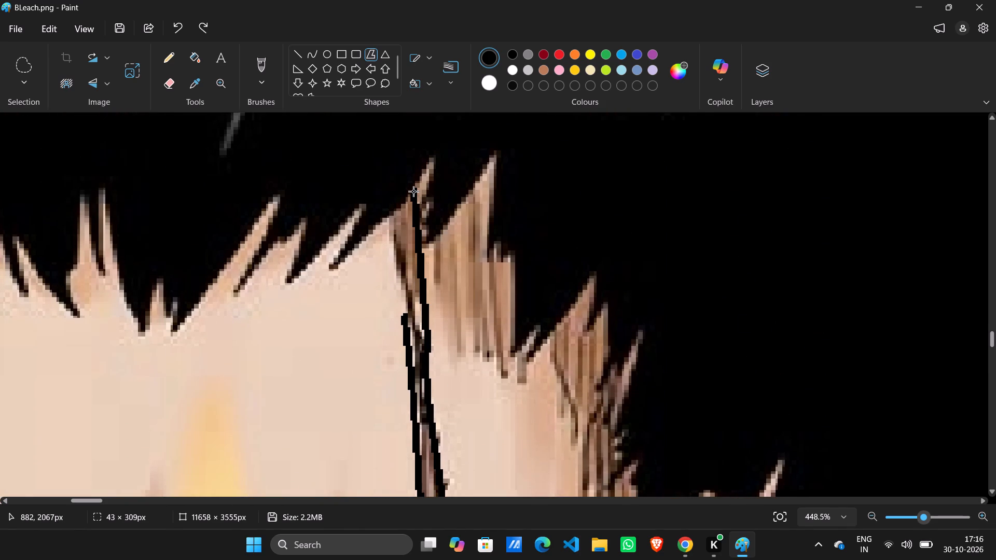
{"action": "left_click_drag", "start_coordinate": [413, 191], "coordinate": [407, 202]}
{"action": "left_click_drag", "start_coordinate": [405, 203], "coordinate": [392, 214]}
{"action": "left_click_drag", "start_coordinate": [391, 216], "coordinate": [406, 321]}
Move the traced 48 × 305 px scar shape from the reference onto the drawing's forehead, between the hairline and open eye.
{"action": "scroll", "coordinate": [407, 323], "scroll_direction": "down", "scroll_amount": 13, "text": "ctrl"}
{"action": "left_click_drag", "start_coordinate": [350, 345], "coordinate": [454, 336]}
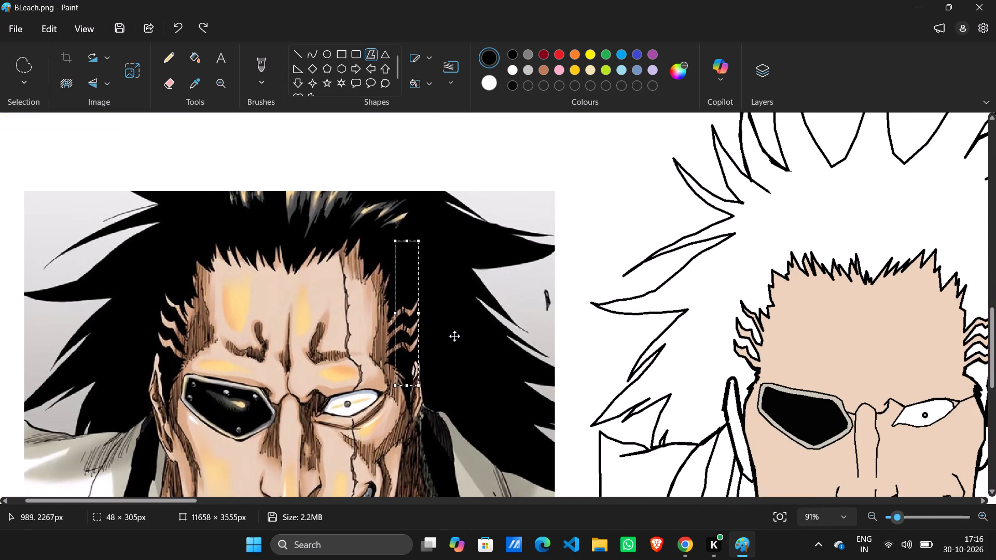
{"action": "left_click_drag", "start_coordinate": [454, 336], "coordinate": [926, 357]}
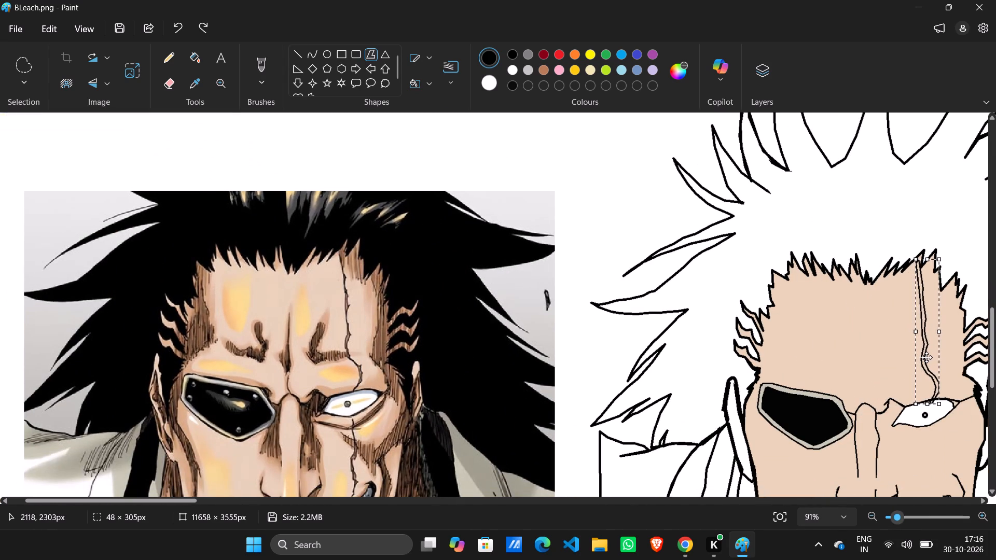
{"action": "left_click_drag", "start_coordinate": [926, 357], "coordinate": [926, 357]}
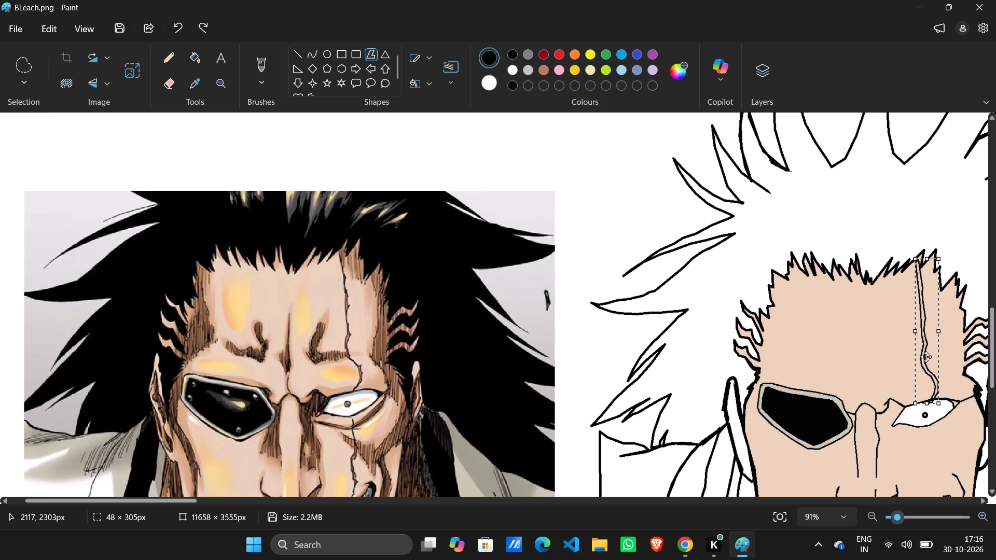
{"action": "left_click_drag", "start_coordinate": [926, 357], "coordinate": [922, 357]}
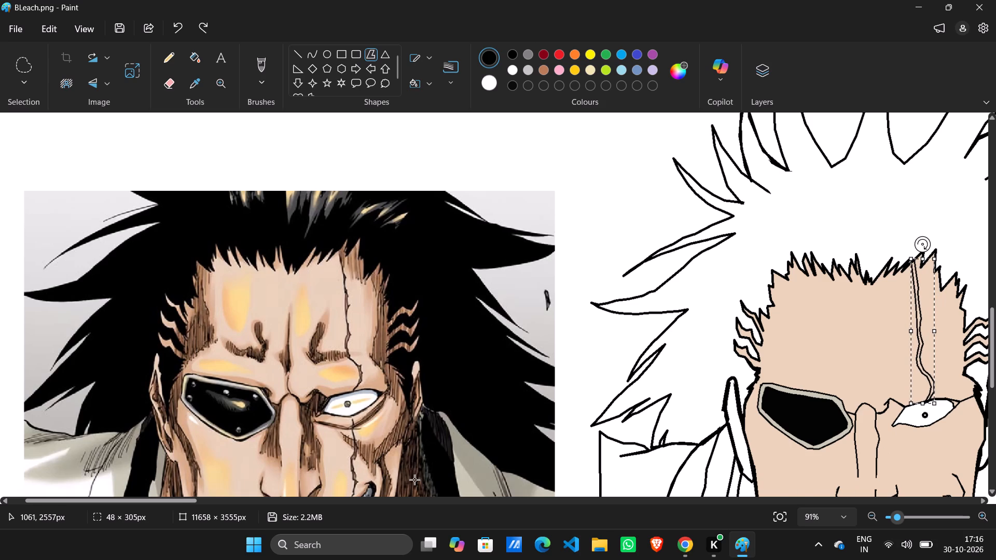
Fine-tune the scar shape's position so its lower end meets the open eye's lid and its top meets the hairline.
{"action": "left_click_drag", "start_coordinate": [176, 500], "coordinate": [259, 501]}
{"action": "scroll", "coordinate": [410, 361], "scroll_direction": "up", "scroll_amount": 2, "text": "ctrl"}
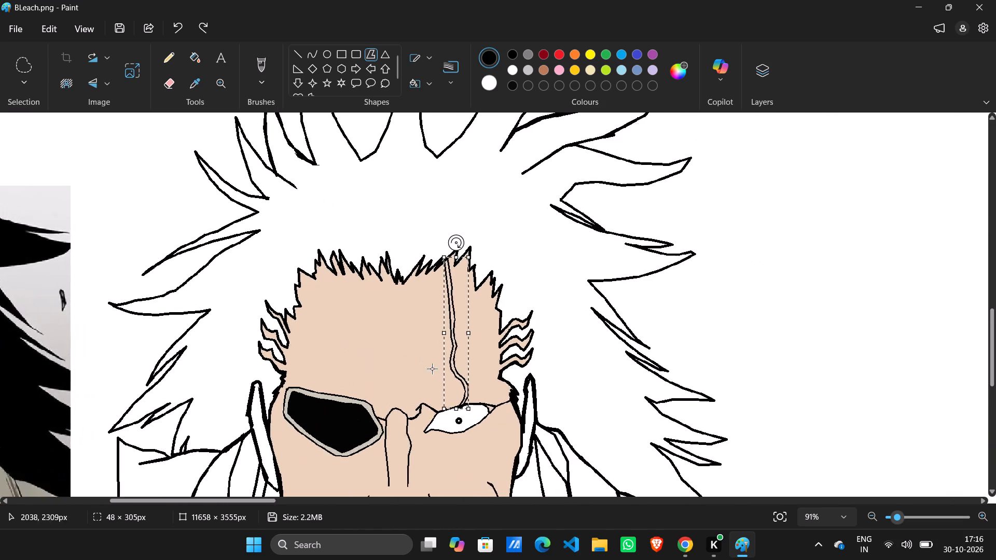
{"action": "scroll", "coordinate": [432, 369], "scroll_direction": "up", "scroll_amount": 4, "text": "ctrl"}
{"action": "scroll", "coordinate": [655, 418], "scroll_direction": "down", "scroll_amount": 5}
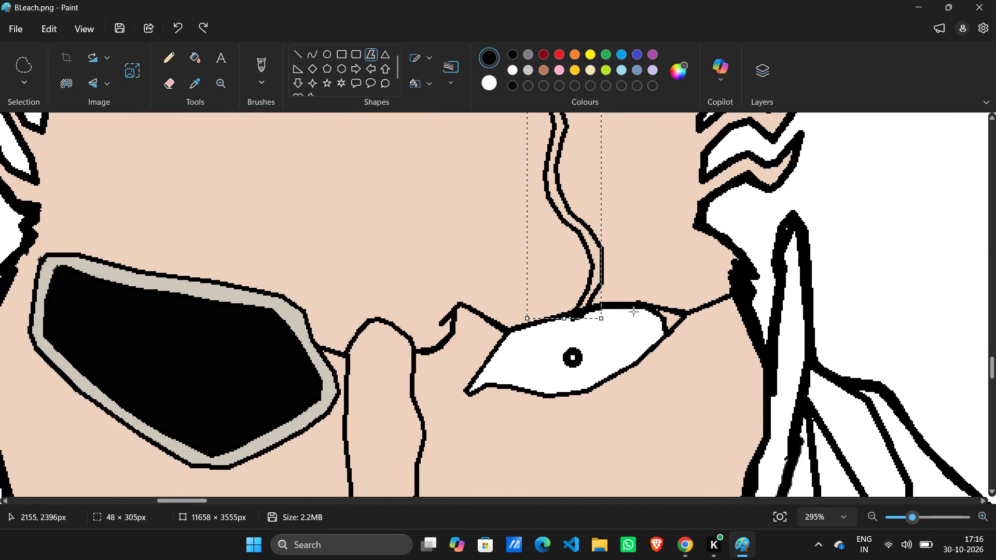
{"action": "left_click_drag", "start_coordinate": [567, 235], "coordinate": [570, 229]}
{"action": "scroll", "coordinate": [593, 293], "scroll_direction": "up", "scroll_amount": 6}
{"action": "left_click_drag", "start_coordinate": [575, 332], "coordinate": [578, 330]}
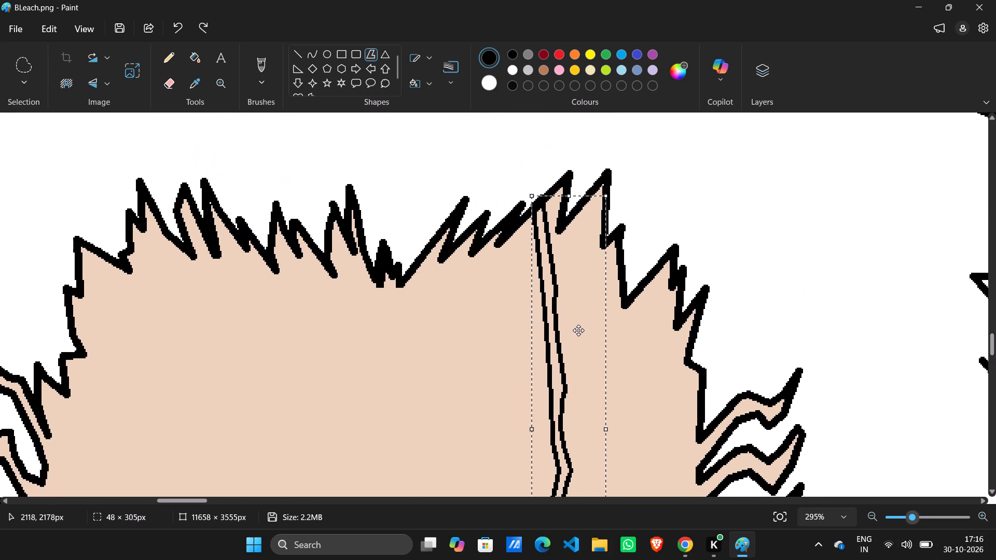
{"action": "left_click_drag", "start_coordinate": [578, 330], "coordinate": [581, 330]}
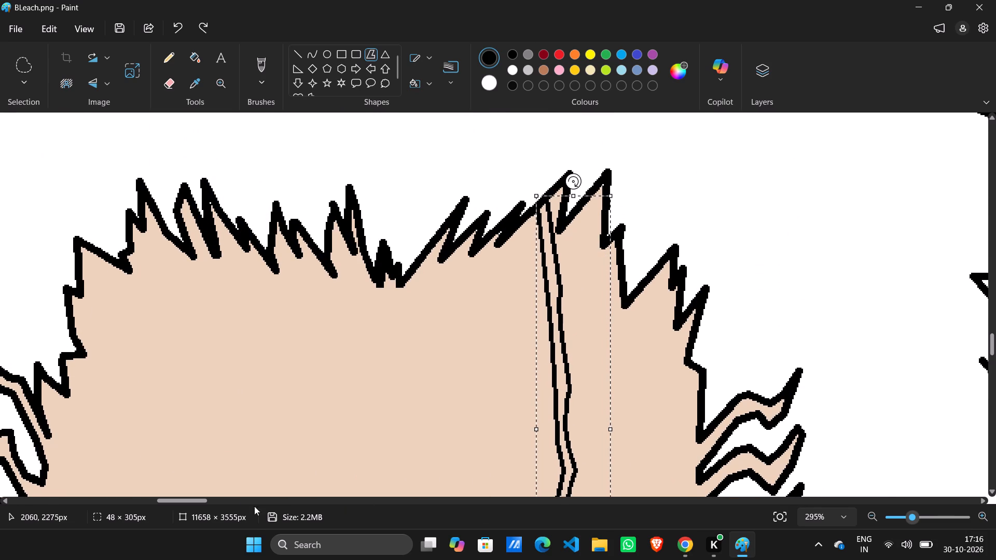
Compare the placed forehead scar with the reference's scar, from the hairline to the open eye, and deselect it.
{"action": "left_click_drag", "start_coordinate": [198, 502], "coordinate": [105, 504]}
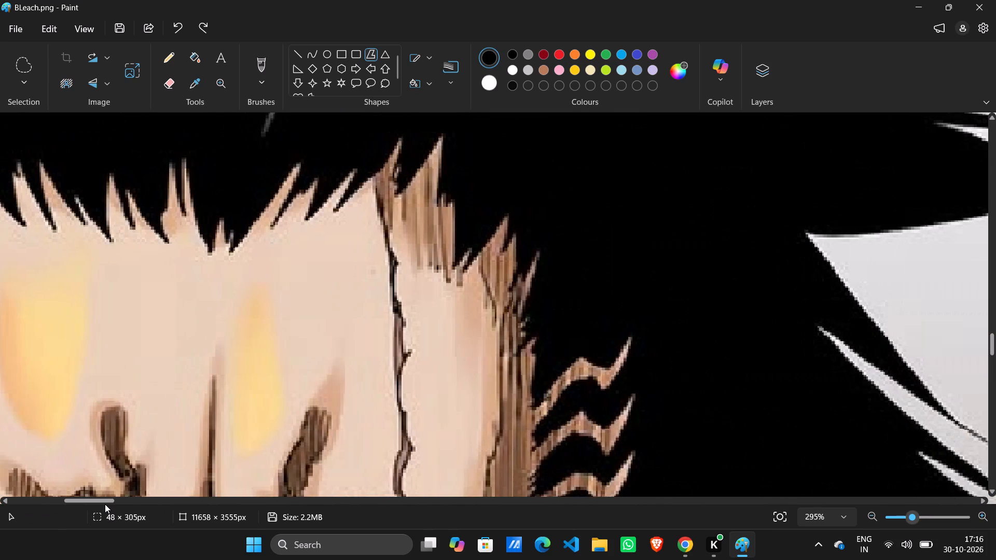
{"action": "left_click_drag", "start_coordinate": [105, 504], "coordinate": [113, 505]}
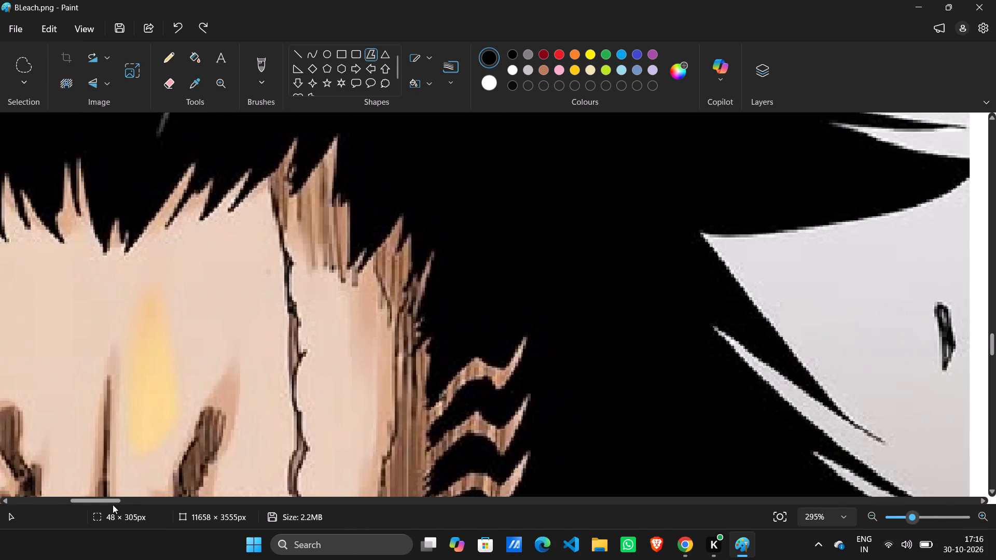
{"action": "left_click_drag", "start_coordinate": [113, 505], "coordinate": [161, 505]}
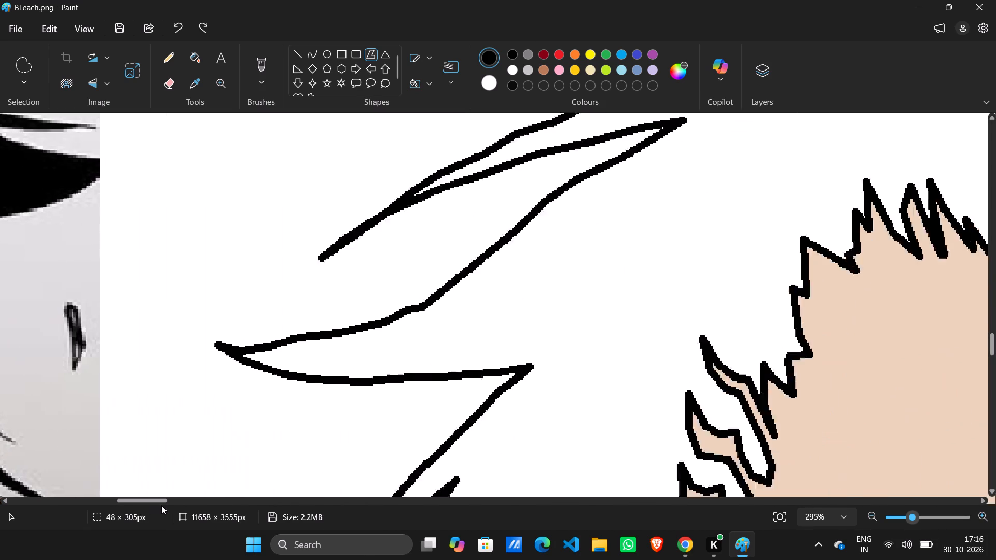
{"action": "left_click_drag", "start_coordinate": [161, 505], "coordinate": [115, 511]}
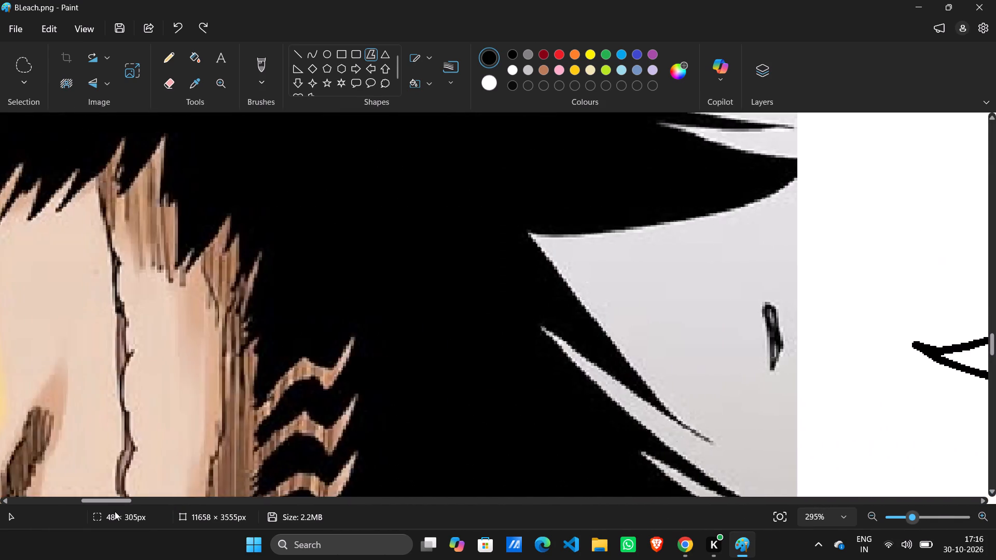
{"action": "left_click_drag", "start_coordinate": [115, 511], "coordinate": [150, 507]}
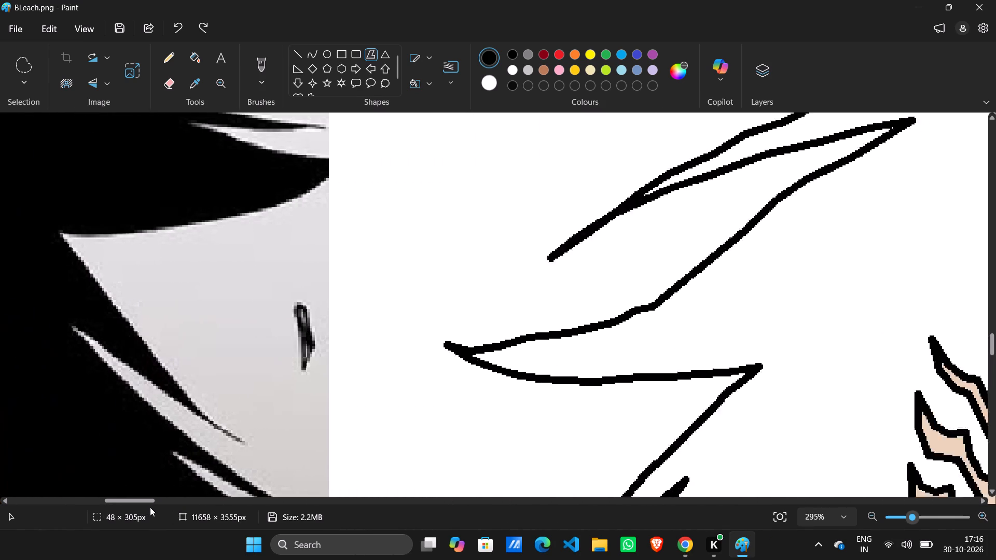
{"action": "left_click_drag", "start_coordinate": [150, 507], "coordinate": [147, 508]}
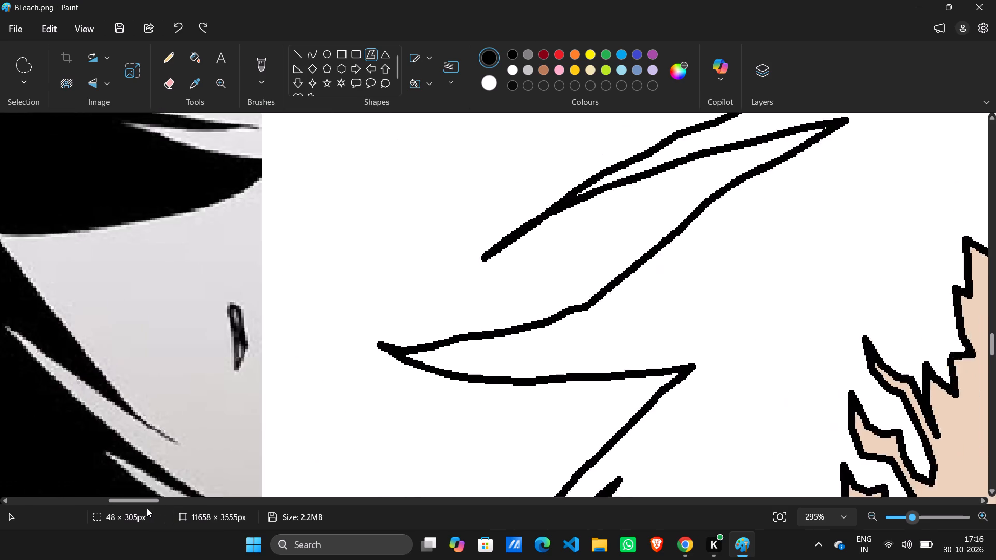
{"action": "left_click_drag", "start_coordinate": [147, 508], "coordinate": [114, 508]}
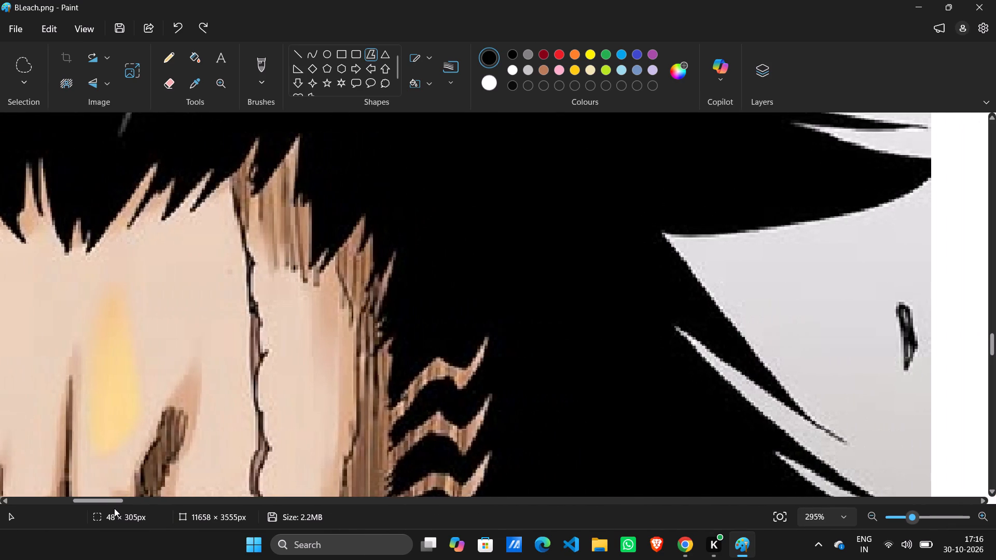
{"action": "left_click_drag", "start_coordinate": [114, 508], "coordinate": [199, 508]}
{"action": "scroll", "coordinate": [357, 383], "scroll_direction": "down", "scroll_amount": 4}
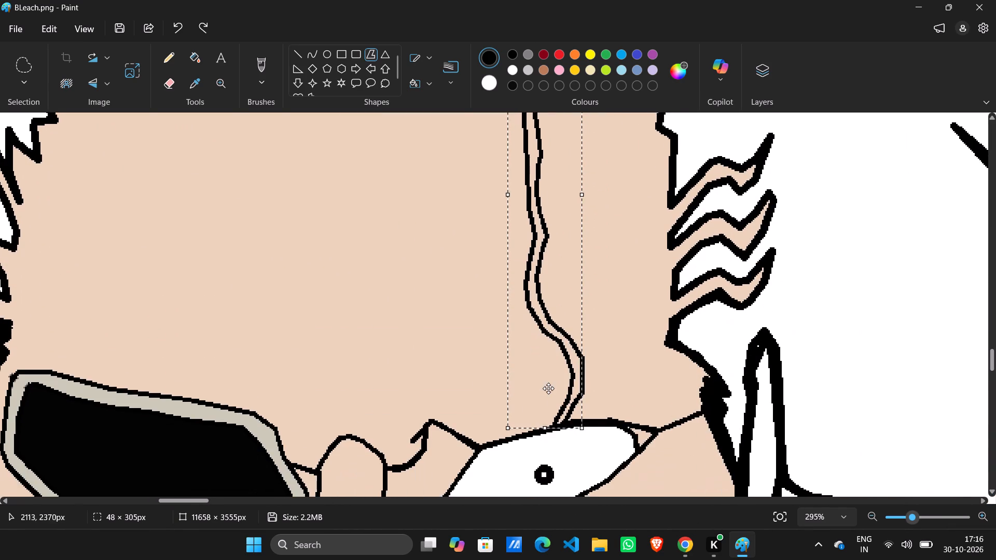
{"action": "scroll", "coordinate": [550, 388], "scroll_direction": "down", "scroll_amount": 1}
{"action": "left_click", "coordinate": [682, 288]}
Trace the crease under the reference's open eye as a polygon, from the inner corner along its lower edge to the outer corner.
{"action": "scroll", "coordinate": [679, 366], "scroll_direction": "down", "scroll_amount": 5, "text": "ctrl"}
{"action": "scroll", "coordinate": [620, 398], "scroll_direction": "down", "scroll_amount": 2, "text": "ctrl"}
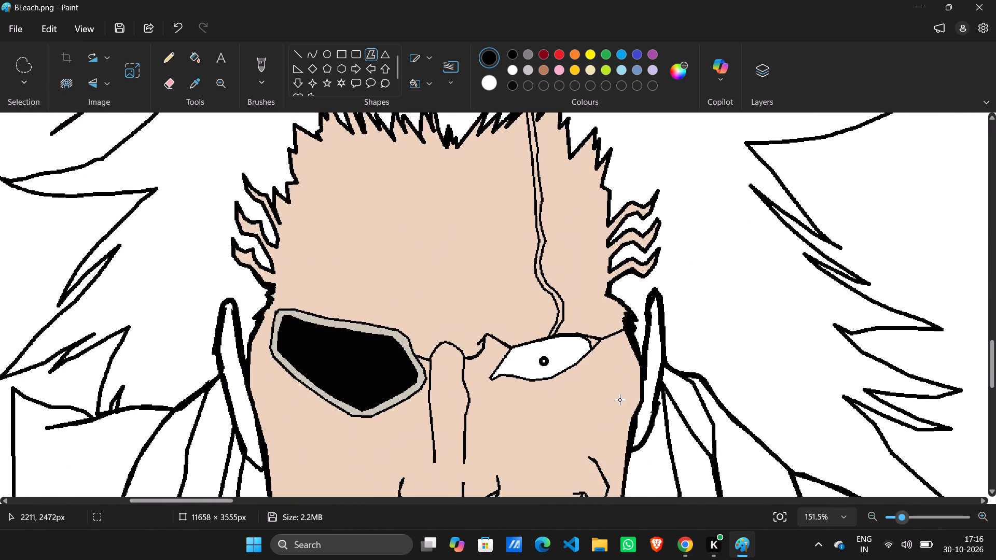
{"action": "scroll", "coordinate": [620, 400], "scroll_direction": "down", "scroll_amount": 7, "text": "ctrl"}
{"action": "scroll", "coordinate": [475, 414], "scroll_direction": "up", "scroll_amount": 3, "text": "ctrl"}
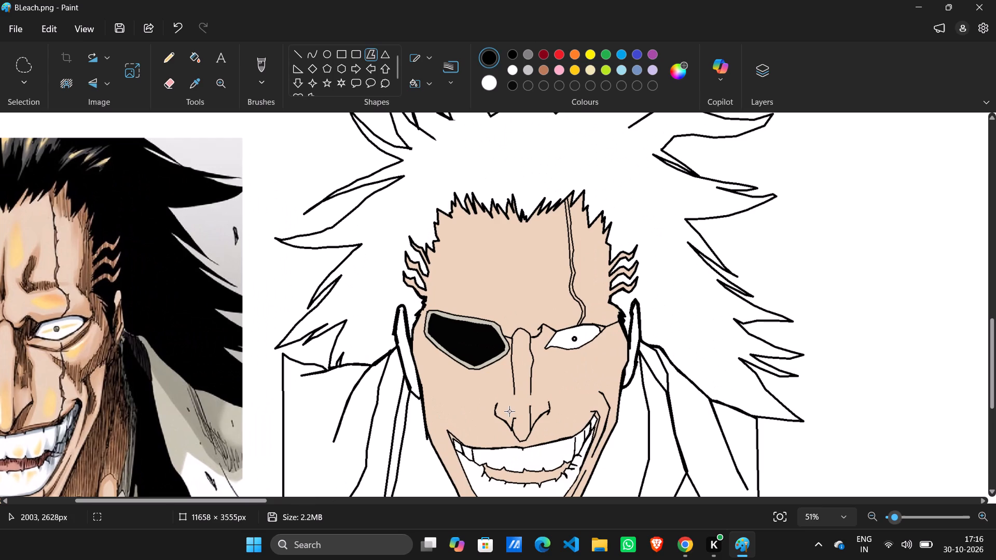
{"action": "scroll", "coordinate": [69, 367], "scroll_direction": "up", "scroll_amount": 4, "text": "ctrl"}
{"action": "scroll", "coordinate": [69, 384], "scroll_direction": "down", "scroll_amount": 3, "text": "ctrl"}
{"action": "scroll", "coordinate": [11, 390], "scroll_direction": "up", "scroll_amount": 2, "text": "ctrl"}
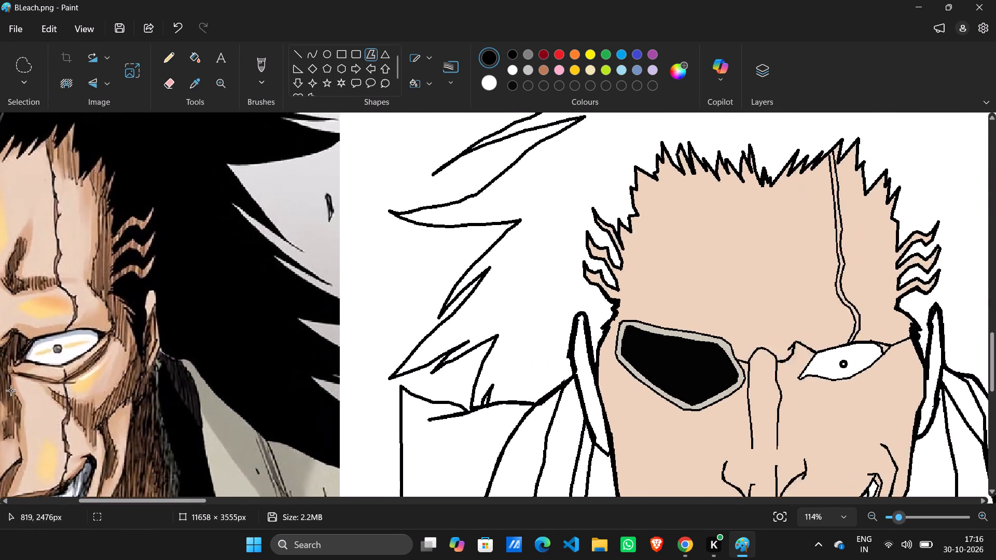
{"action": "scroll", "coordinate": [11, 390], "scroll_direction": "up", "scroll_amount": 2, "text": "ctrl"}
{"action": "left_click_drag", "start_coordinate": [15, 423], "coordinate": [53, 434]}
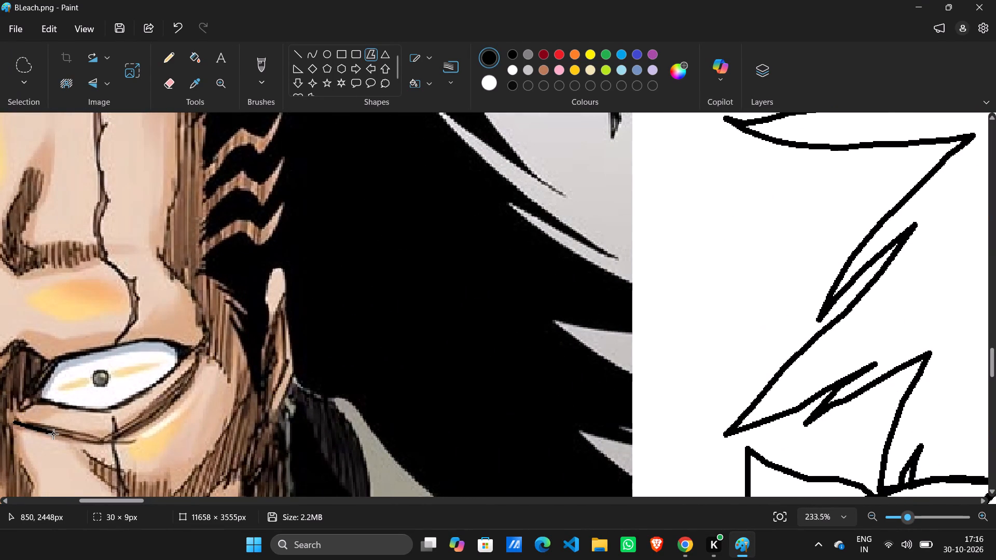
{"action": "left_click_drag", "start_coordinate": [53, 434], "coordinate": [68, 437]}
{"action": "left_click_drag", "start_coordinate": [74, 438], "coordinate": [99, 440]}
{"action": "left_click_drag", "start_coordinate": [104, 441], "coordinate": [113, 438]}
{"action": "left_click_drag", "start_coordinate": [113, 438], "coordinate": [119, 436]}
{"action": "left_click_drag", "start_coordinate": [132, 428], "coordinate": [162, 411]}
{"action": "left_click_drag", "start_coordinate": [171, 402], "coordinate": [180, 391]}
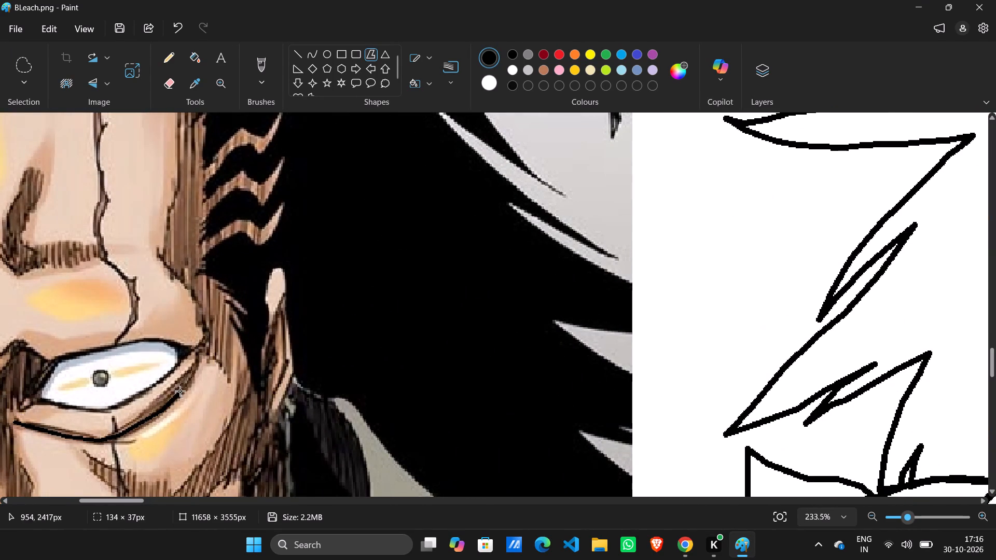
{"action": "left_click_drag", "start_coordinate": [180, 391], "coordinate": [185, 385]}
{"action": "left_click_drag", "start_coordinate": [188, 383], "coordinate": [199, 371]}
{"action": "left_click_drag", "start_coordinate": [200, 367], "coordinate": [201, 354]}
Trace back along the under-eye crease from the outer corner to the inner one and close the polygon at its start.
{"action": "left_click_drag", "start_coordinate": [200, 356], "coordinate": [196, 373]}
{"action": "left_click_drag", "start_coordinate": [195, 374], "coordinate": [170, 401]}
{"action": "left_click_drag", "start_coordinate": [160, 412], "coordinate": [157, 415]}
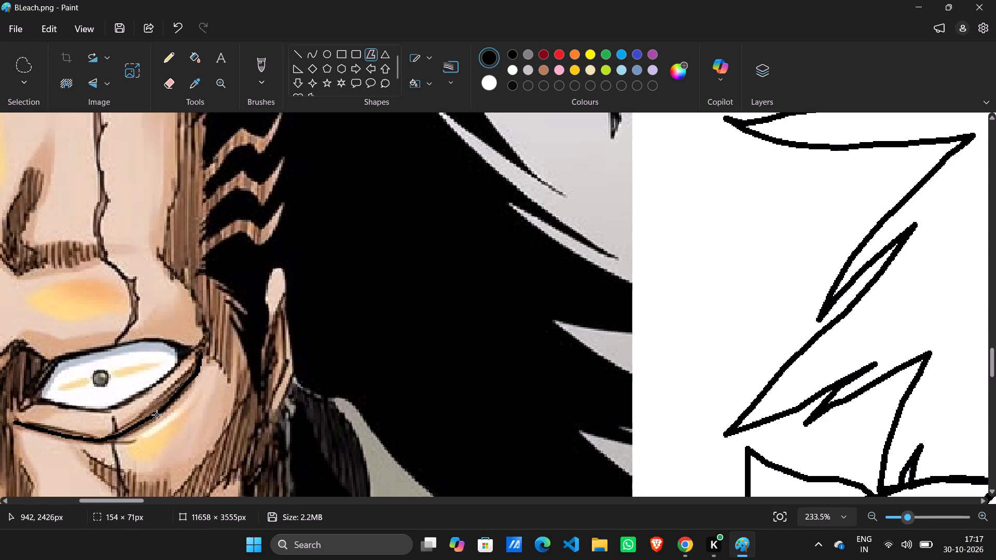
{"action": "left_click_drag", "start_coordinate": [157, 415], "coordinate": [142, 423]}
{"action": "left_click_drag", "start_coordinate": [133, 428], "coordinate": [104, 440]}
{"action": "left_click_drag", "start_coordinate": [100, 440], "coordinate": [86, 439]}
{"action": "left_click_drag", "start_coordinate": [86, 439], "coordinate": [88, 440]}
{"action": "left_click_drag", "start_coordinate": [76, 438], "coordinate": [16, 425]}
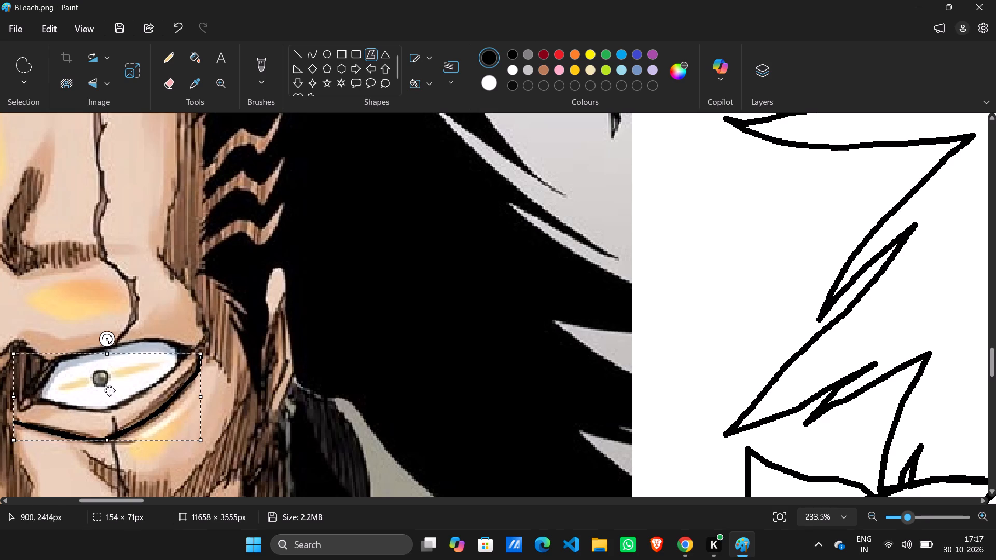
Move the traced 154 × 71 px crease from the reference onto the drawing, just beneath the open eye.
{"action": "left_click_drag", "start_coordinate": [109, 390], "coordinate": [995, 375]}
{"action": "left_click_drag", "start_coordinate": [126, 502], "coordinate": [179, 502]}
{"action": "left_click_drag", "start_coordinate": [185, 389], "coordinate": [843, 465]}
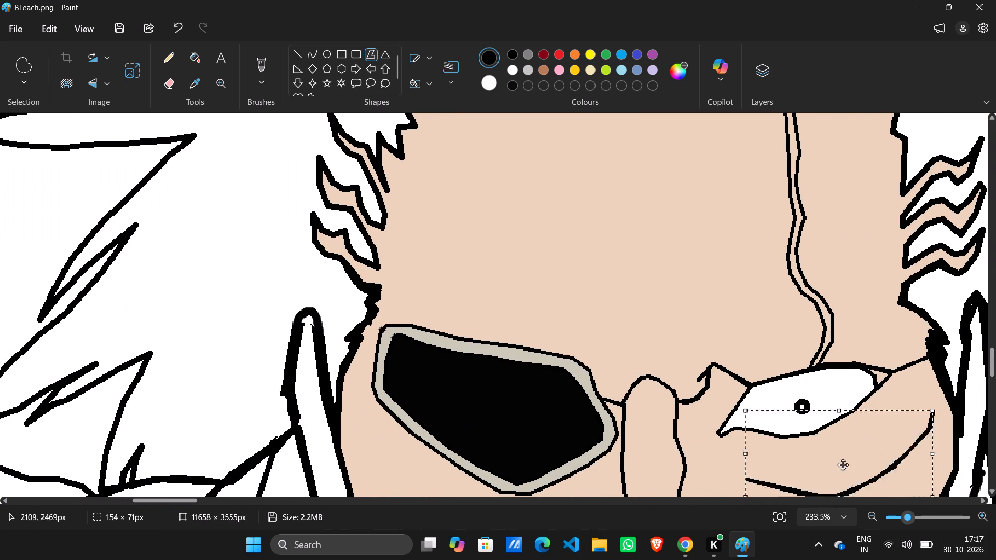
{"action": "left_click_drag", "start_coordinate": [843, 465], "coordinate": [790, 429]}
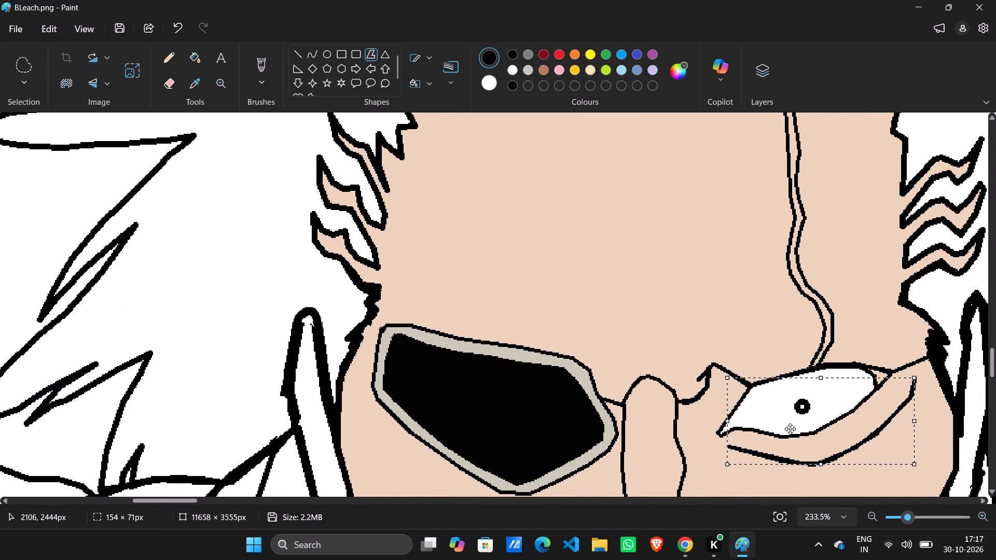
{"action": "left_click_drag", "start_coordinate": [790, 429], "coordinate": [784, 428]}
Check the crease against the reference, nudge it slightly toward the nose under the open eye, and deselect it.
{"action": "scroll", "coordinate": [376, 488], "scroll_direction": "down", "scroll_amount": 9, "text": "ctrl"}
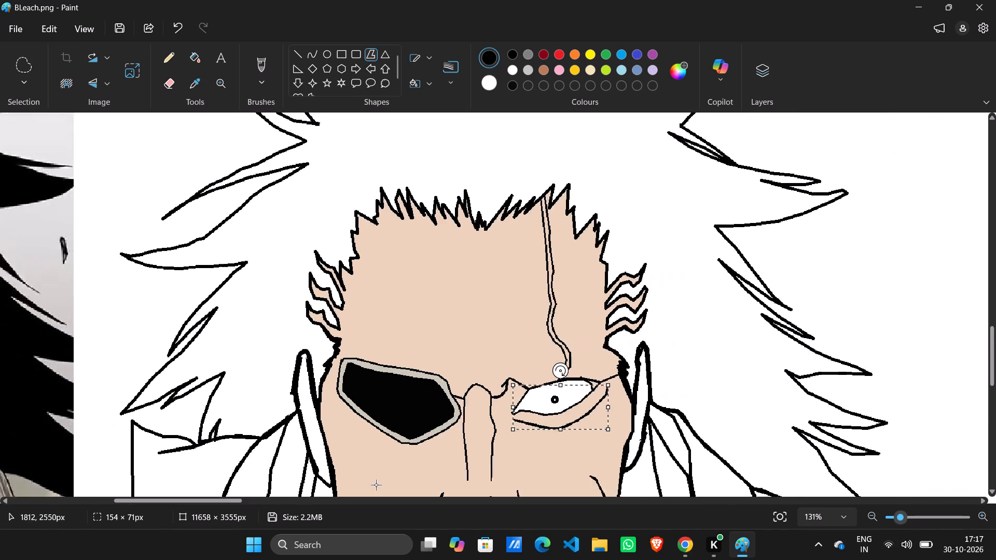
{"action": "left_click_drag", "start_coordinate": [231, 500], "coordinate": [193, 501]}
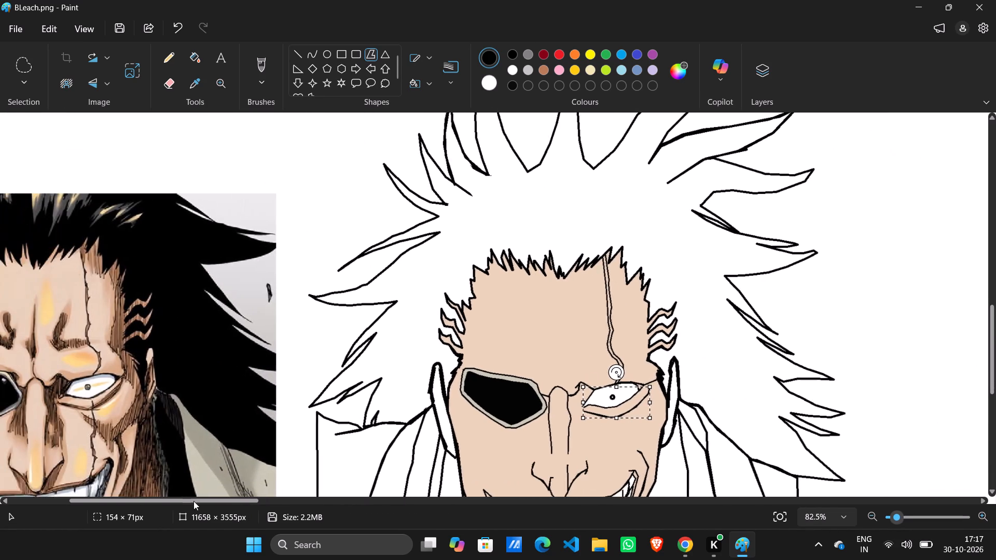
{"action": "left_click_drag", "start_coordinate": [193, 501], "coordinate": [189, 501]}
{"action": "scroll", "coordinate": [699, 455], "scroll_direction": "up", "scroll_amount": 2, "text": "ctrl"}
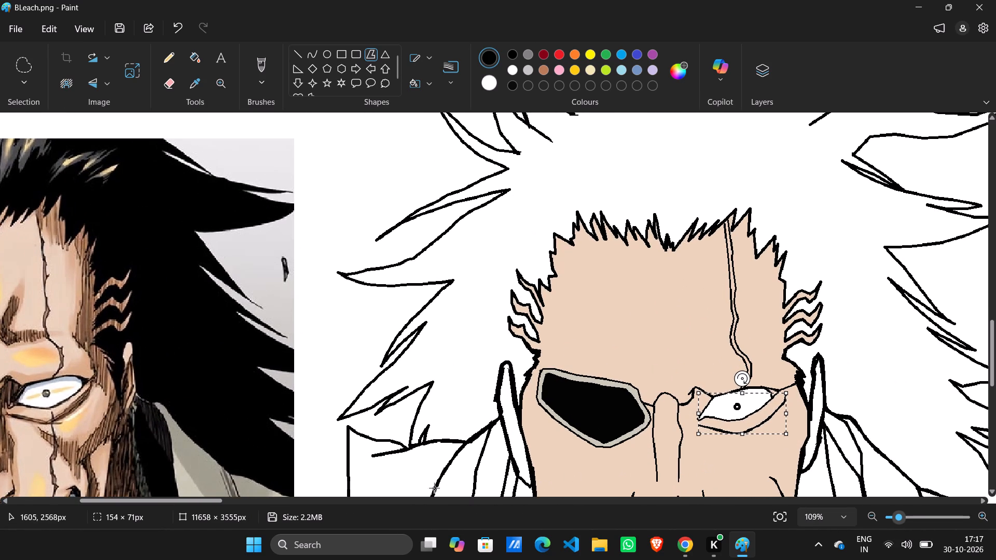
{"action": "left_click_drag", "start_coordinate": [209, 500], "coordinate": [191, 501]}
{"action": "scroll", "coordinate": [988, 423], "scroll_direction": "down", "scroll_amount": 1}
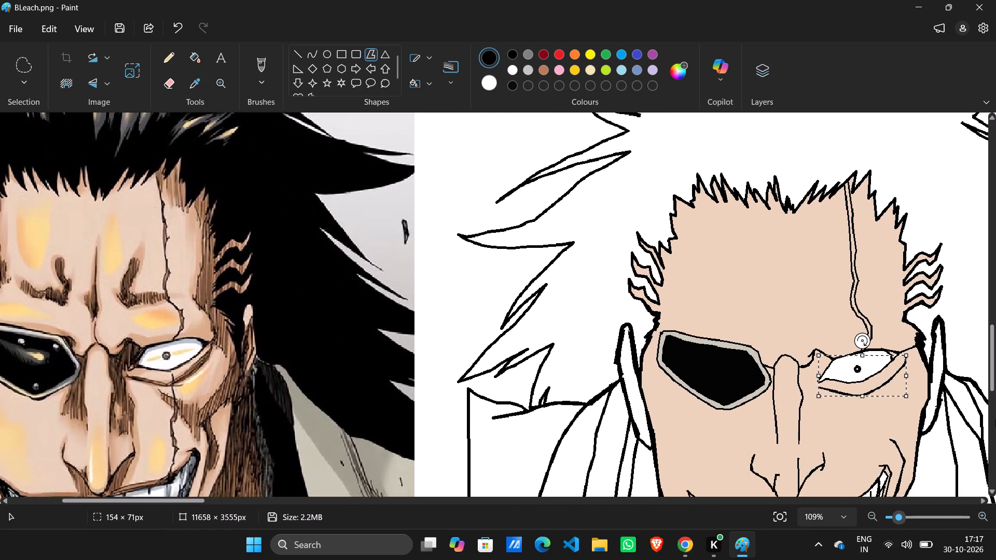
{"action": "left_click", "coordinate": [856, 357]}
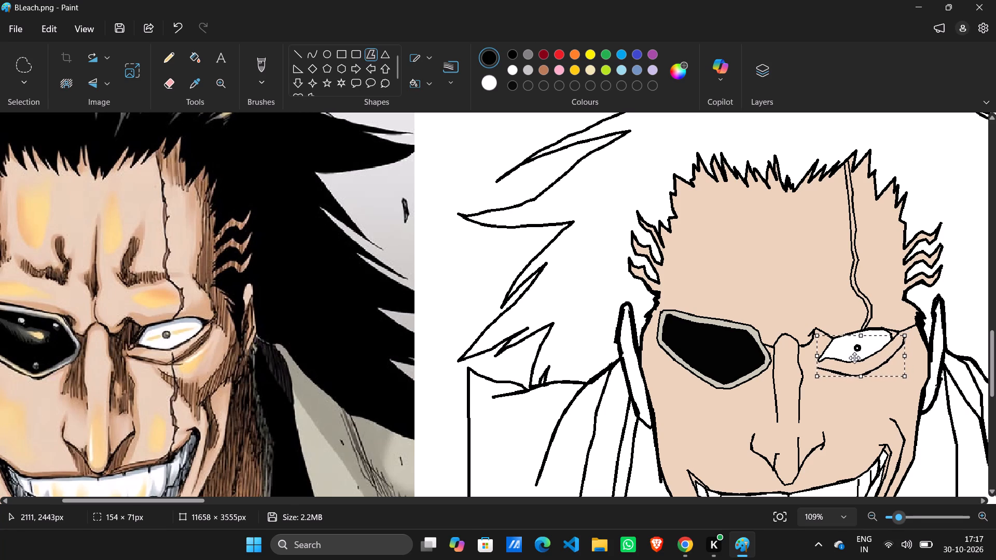
{"action": "left_click", "coordinate": [859, 356]}
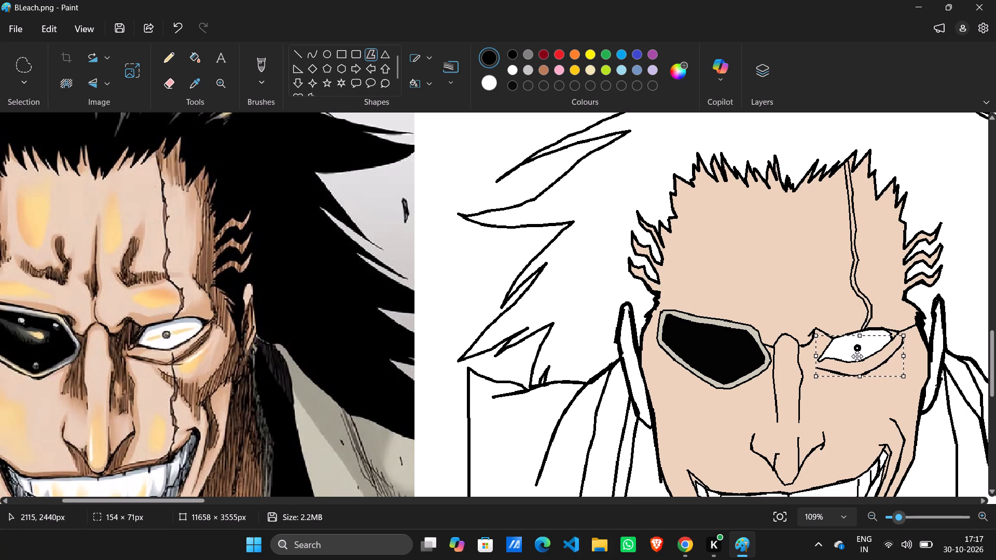
{"action": "left_click", "coordinate": [871, 288]}
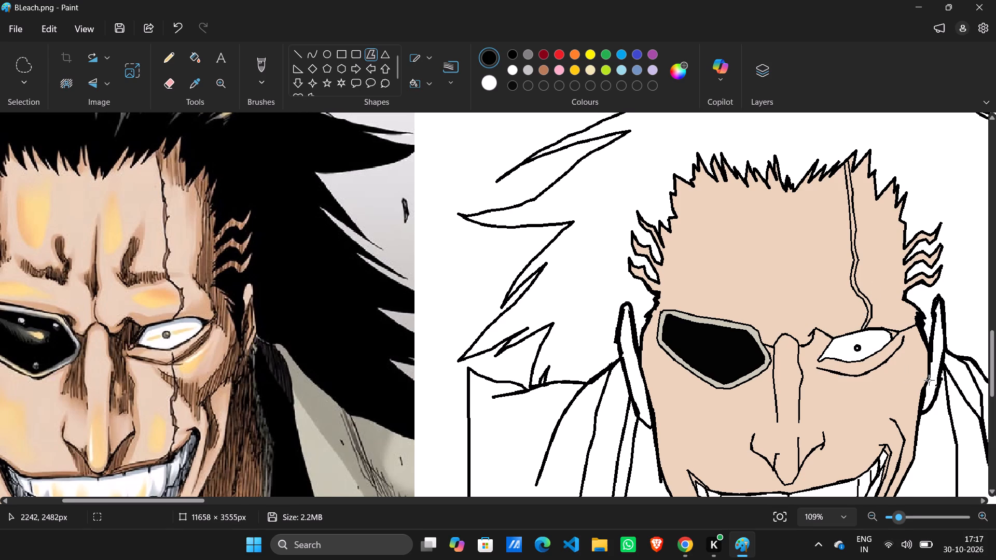
Start a polygon on the reference's cheek scar, tracing its outer edge from just below the open eye to the first inward bend.
{"action": "scroll", "coordinate": [929, 380], "scroll_direction": "down", "scroll_amount": 3, "text": "ctrl"}
{"action": "scroll", "coordinate": [933, 384], "scroll_direction": "up", "scroll_amount": 2, "text": "ctrl"}
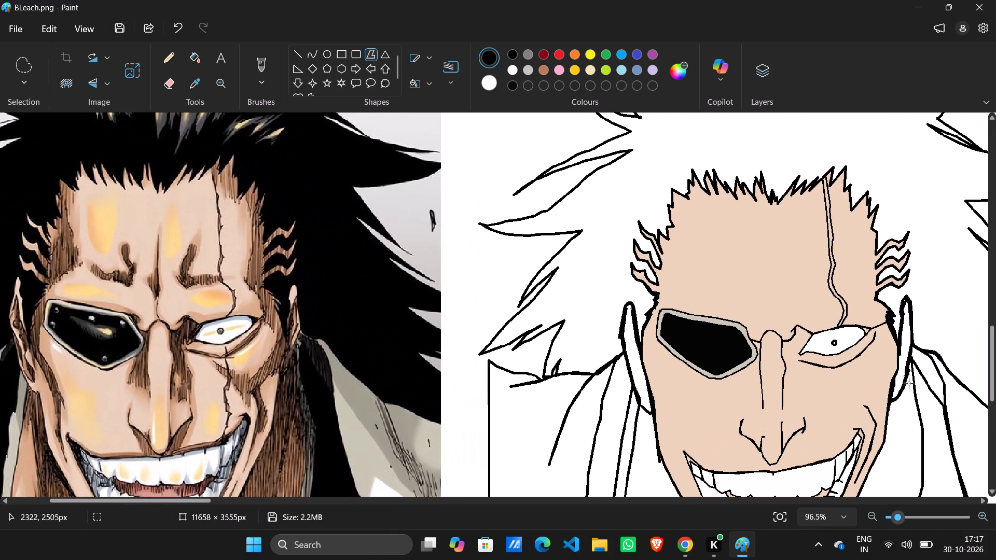
{"action": "scroll", "coordinate": [127, 417], "scroll_direction": "up", "scroll_amount": 5, "text": "ctrl"}
{"action": "scroll", "coordinate": [432, 408], "scroll_direction": "up", "scroll_amount": 4, "text": "ctrl"}
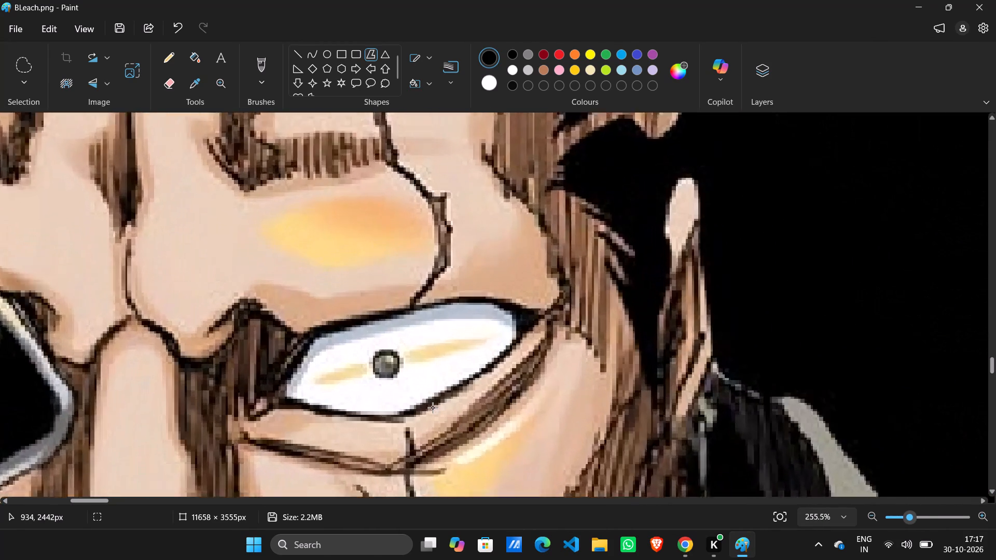
{"action": "scroll", "coordinate": [433, 408], "scroll_direction": "down", "scroll_amount": 2}
{"action": "left_click_drag", "start_coordinate": [418, 329], "coordinate": [424, 369]}
{"action": "left_click_drag", "start_coordinate": [424, 371], "coordinate": [424, 374]}
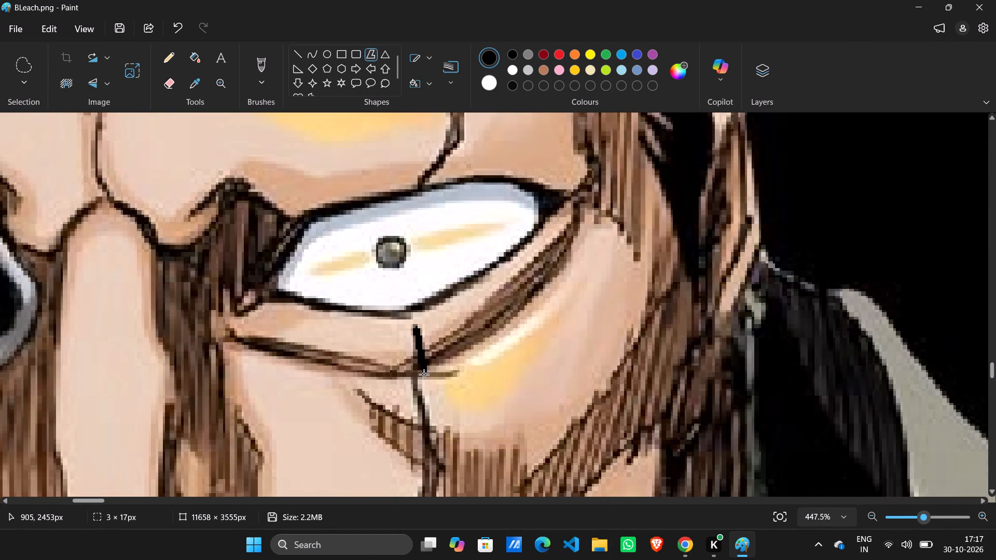
{"action": "left_click_drag", "start_coordinate": [424, 374], "coordinate": [422, 407]}
{"action": "left_click_drag", "start_coordinate": [427, 419], "coordinate": [437, 459]}
{"action": "scroll", "coordinate": [455, 411], "scroll_direction": "down", "scroll_amount": 3}
{"action": "left_click_drag", "start_coordinate": [442, 309], "coordinate": [434, 331]}
{"action": "left_click_drag", "start_coordinate": [432, 335], "coordinate": [422, 346]}
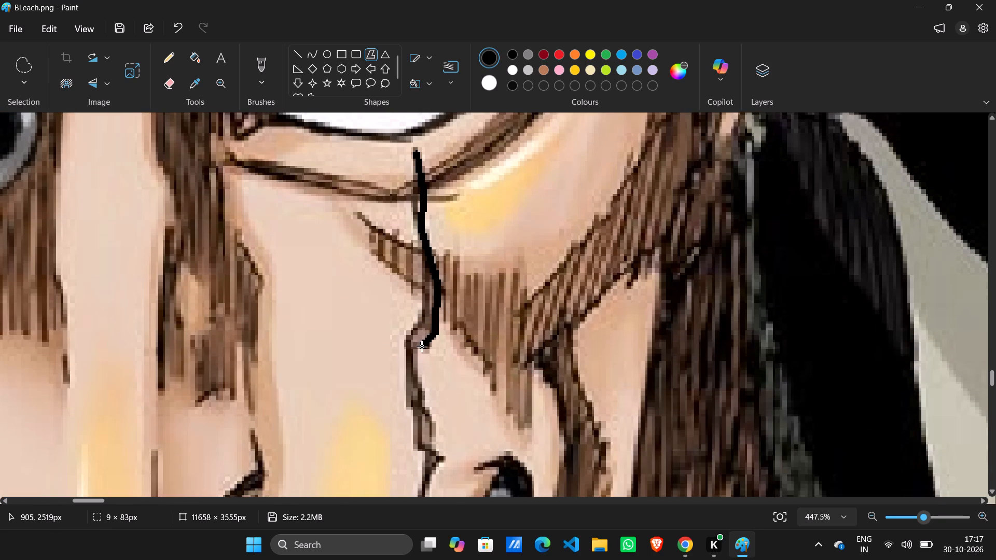
Continue tracing the cheek scar's outer edge from the inward bend down its zigzag to the level of the mouth corner.
{"action": "left_click_drag", "start_coordinate": [422, 346], "coordinate": [419, 346]}
{"action": "left_click_drag", "start_coordinate": [415, 348], "coordinate": [421, 392]}
{"action": "left_click_drag", "start_coordinate": [422, 398], "coordinate": [434, 419]}
{"action": "left_click_drag", "start_coordinate": [435, 425], "coordinate": [432, 442]}
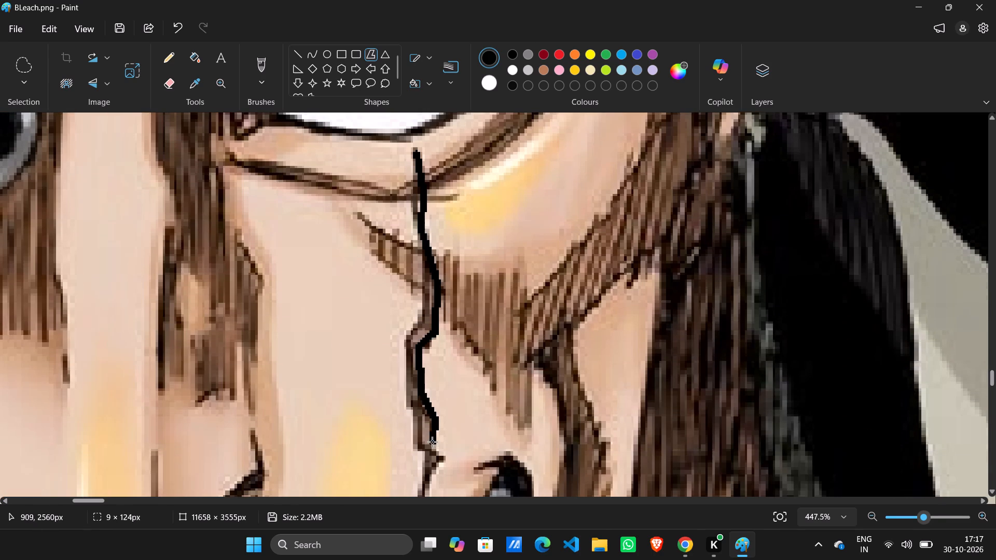
{"action": "left_click_drag", "start_coordinate": [432, 442], "coordinate": [432, 442]}
{"action": "left_click_drag", "start_coordinate": [435, 450], "coordinate": [441, 467]}
{"action": "left_click_drag", "start_coordinate": [438, 470], "coordinate": [433, 482]}
Trace the cheek scar's outer edge down to its lower tip at the upper edge of the mouth.
{"action": "scroll", "coordinate": [440, 423], "scroll_direction": "down", "scroll_amount": 2}
{"action": "left_click_drag", "start_coordinate": [421, 397], "coordinate": [418, 401]}
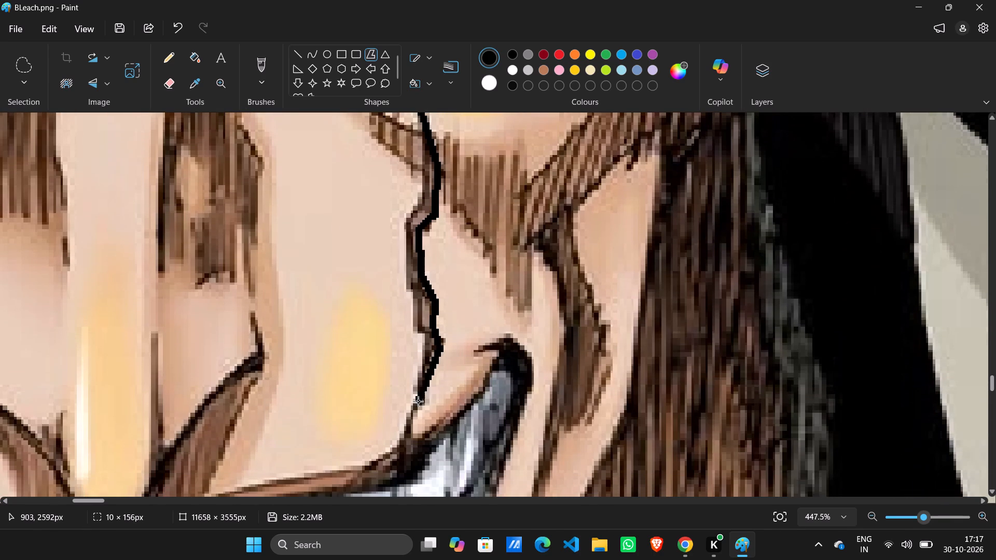
{"action": "left_click_drag", "start_coordinate": [418, 401], "coordinate": [426, 395]}
{"action": "left_click_drag", "start_coordinate": [425, 405], "coordinate": [421, 417]}
{"action": "left_click_drag", "start_coordinate": [420, 418], "coordinate": [416, 438]}
{"action": "left_click_drag", "start_coordinate": [416, 438], "coordinate": [417, 438]}
{"action": "left_click_drag", "start_coordinate": [413, 444], "coordinate": [411, 465]}
{"action": "left_click_drag", "start_coordinate": [408, 469], "coordinate": [402, 478]}
Extend the cheek scar polygon to its lowest point, and trace its inner edge back up the zigzag to the inward bend.
{"action": "left_click_drag", "start_coordinate": [406, 451], "coordinate": [413, 417]}
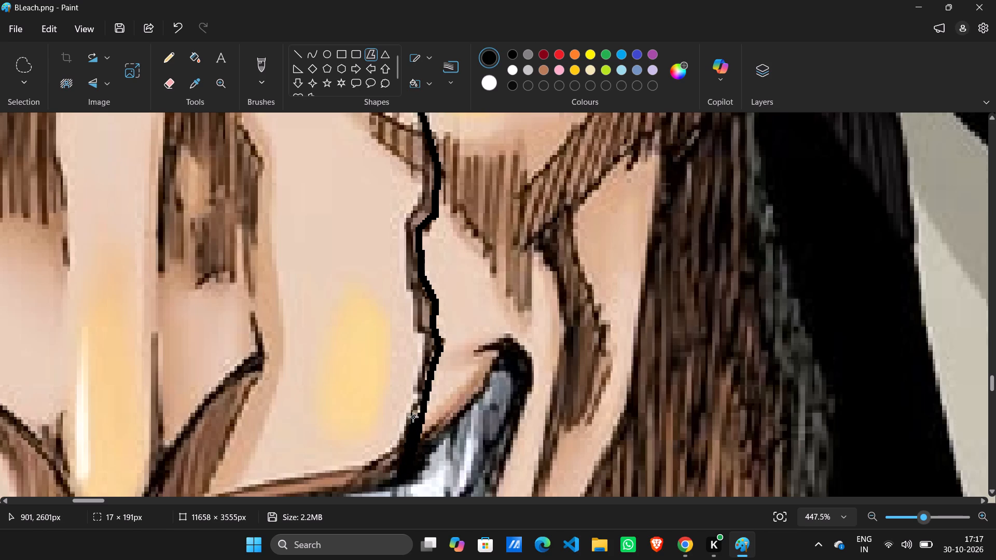
{"action": "left_click_drag", "start_coordinate": [413, 417], "coordinate": [413, 405]}
{"action": "left_click_drag", "start_coordinate": [420, 389], "coordinate": [424, 355]}
{"action": "left_click_drag", "start_coordinate": [427, 344], "coordinate": [421, 333]}
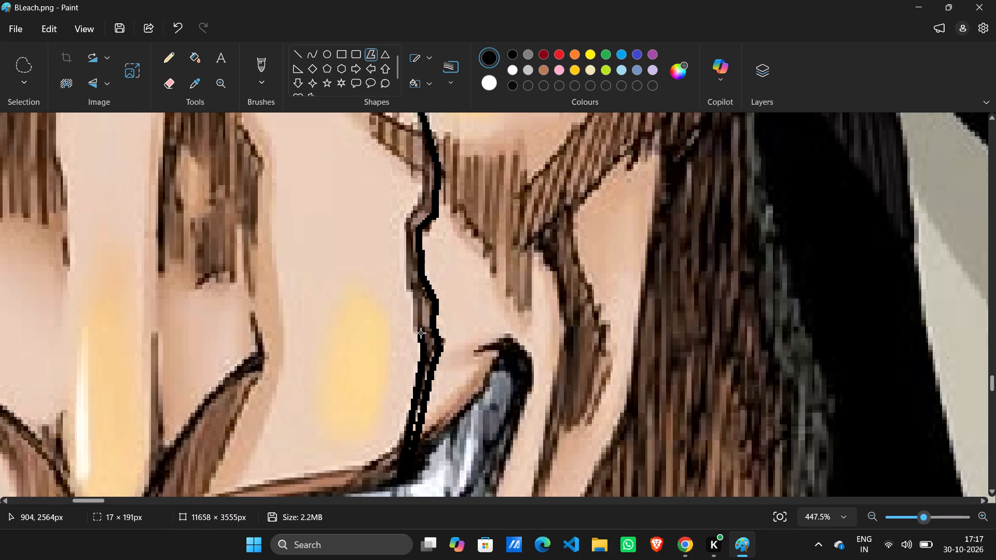
{"action": "left_click_drag", "start_coordinate": [420, 331], "coordinate": [416, 311]}
{"action": "left_click_drag", "start_coordinate": [416, 297], "coordinate": [412, 288]}
{"action": "left_click", "coordinate": [410, 288]}
{"action": "left_click_drag", "start_coordinate": [411, 249], "coordinate": [410, 224]}
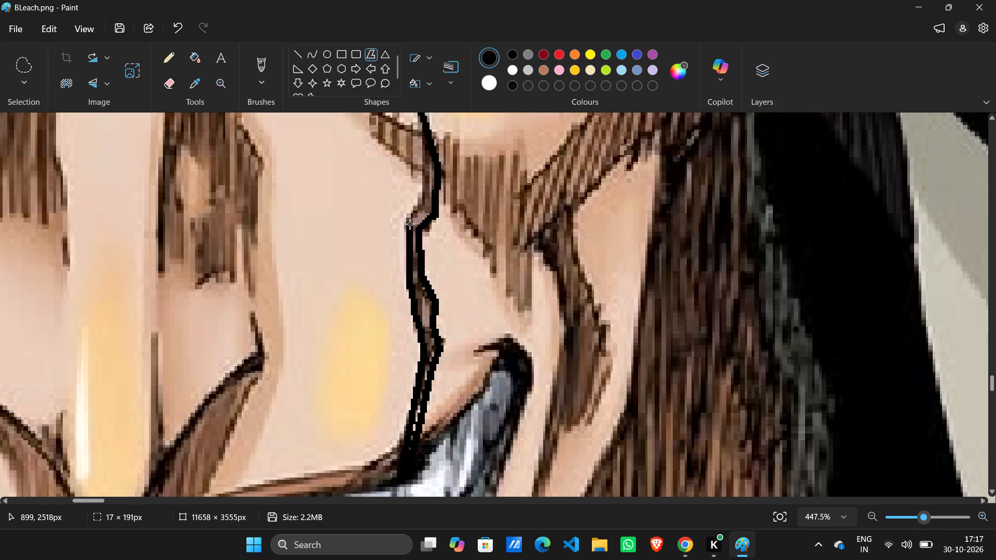
Trace the rest of the cheek scar's inner edge up to its starting point, closing an outline about 17 × 191 px.
{"action": "left_click_drag", "start_coordinate": [410, 224], "coordinate": [409, 223]}
{"action": "left_click_drag", "start_coordinate": [414, 216], "coordinate": [424, 196]}
{"action": "left_click_drag", "start_coordinate": [425, 189], "coordinate": [426, 169]}
{"action": "scroll", "coordinate": [457, 269], "scroll_direction": "up", "scroll_amount": 2}
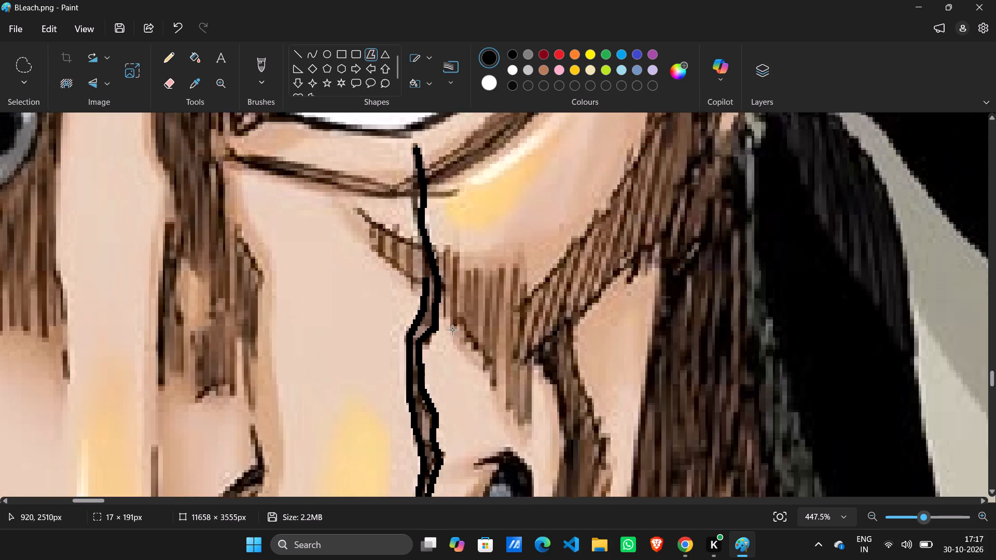
{"action": "left_click_drag", "start_coordinate": [418, 257], "coordinate": [413, 237]}
{"action": "left_click_drag", "start_coordinate": [414, 223], "coordinate": [411, 200]}
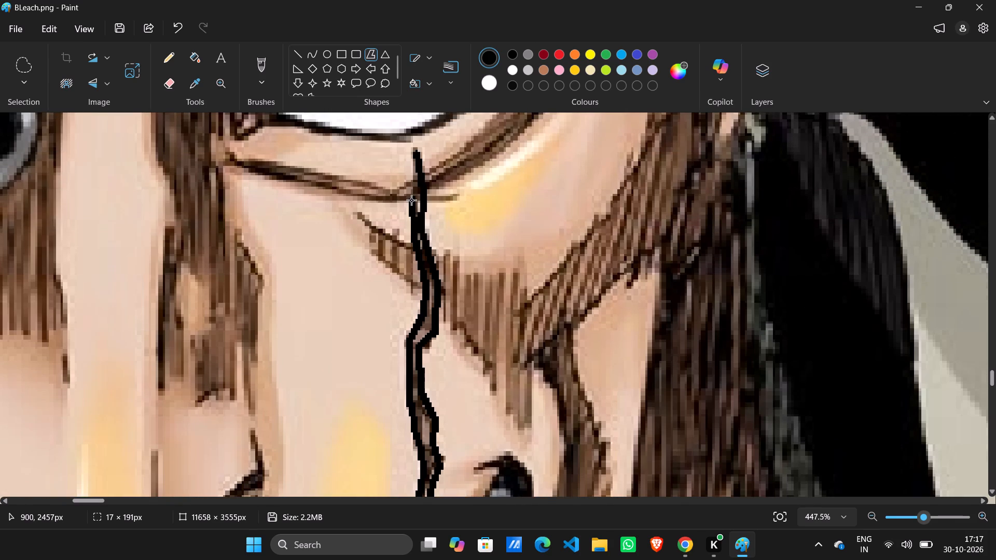
{"action": "left_click_drag", "start_coordinate": [411, 200], "coordinate": [414, 194]}
{"action": "left_click_drag", "start_coordinate": [414, 191], "coordinate": [416, 149]}
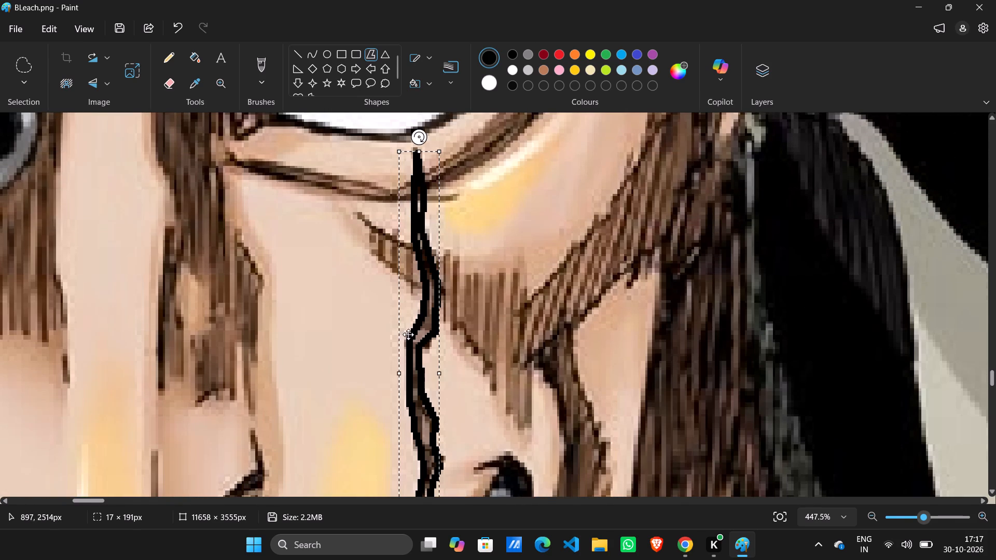
Move the cheek scar outline from the reference onto the drawing, running from the under-eye crease to the mouth's upper edge.
{"action": "scroll", "coordinate": [408, 334], "scroll_direction": "down", "scroll_amount": 8, "text": "ctrl"}
{"action": "left_click_drag", "start_coordinate": [359, 330], "coordinate": [966, 402]}
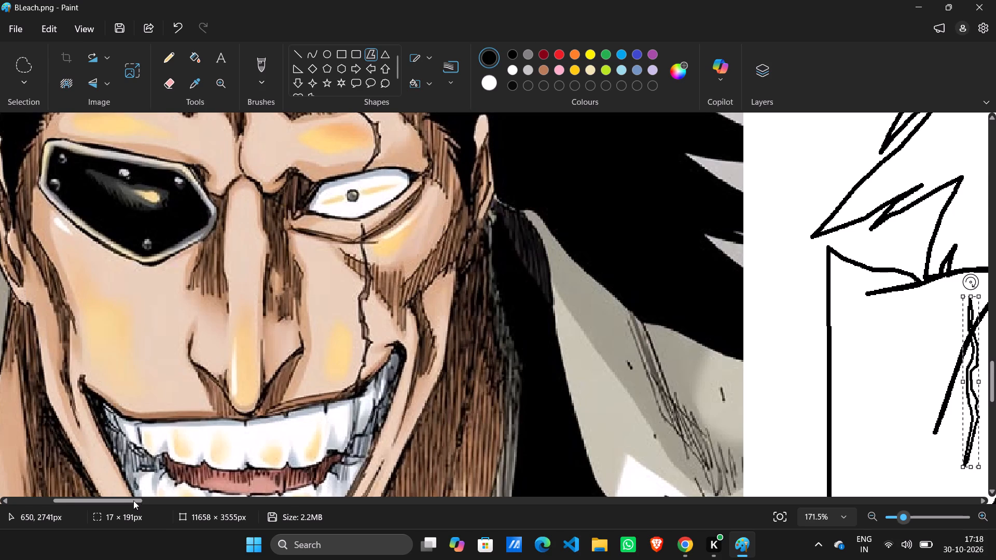
{"action": "left_click_drag", "start_coordinate": [133, 502], "coordinate": [203, 500]}
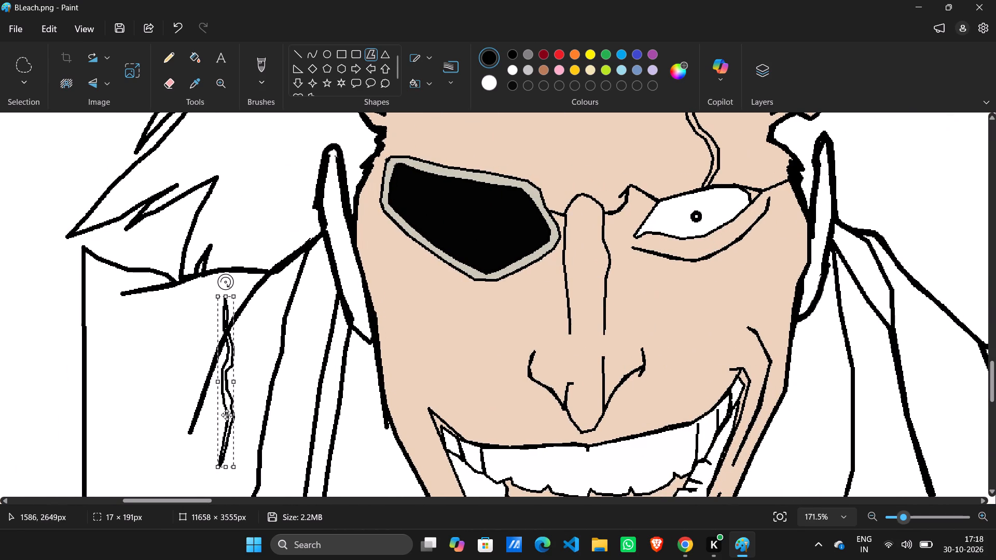
{"action": "left_click_drag", "start_coordinate": [223, 415], "coordinate": [663, 382]}
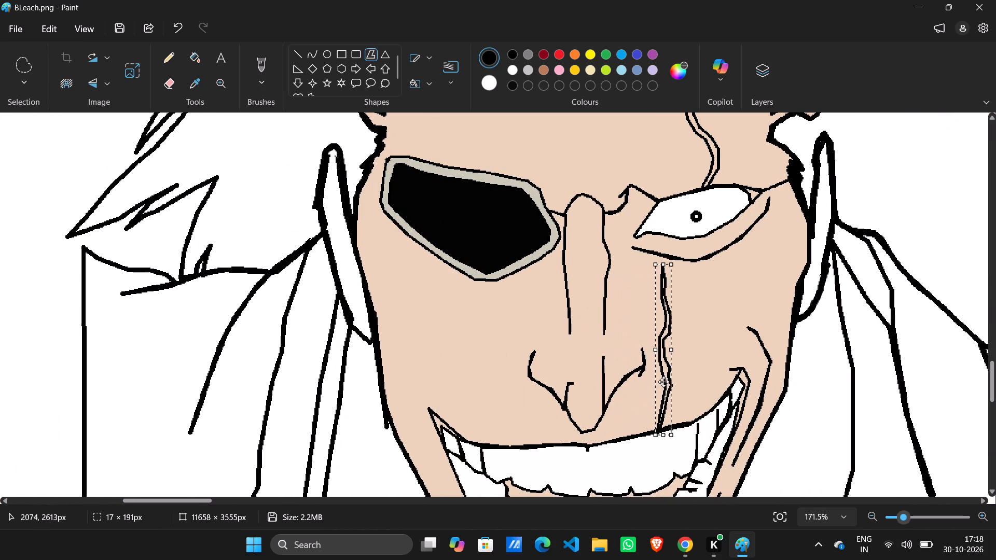
{"action": "left_click_drag", "start_coordinate": [663, 382], "coordinate": [699, 371]}
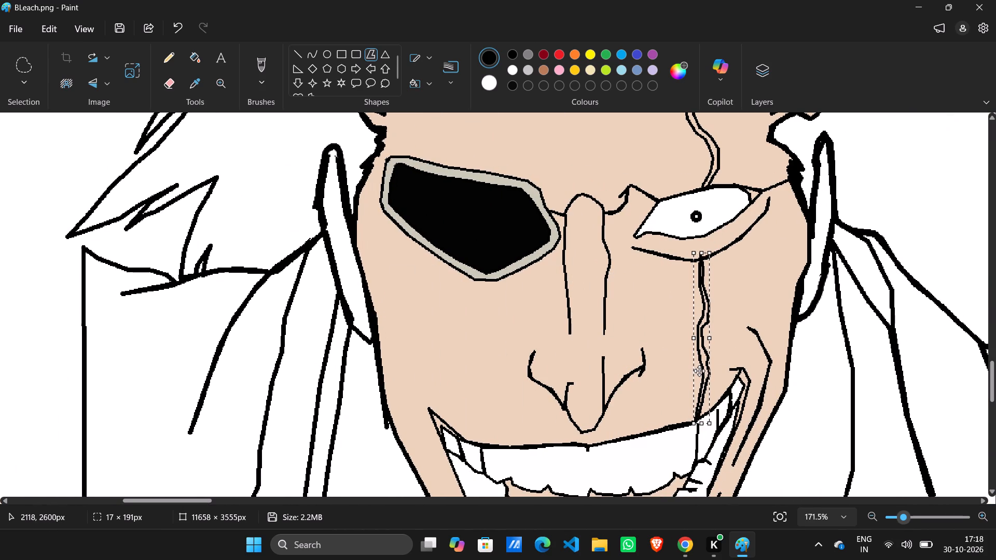
{"action": "left_click_drag", "start_coordinate": [699, 371], "coordinate": [694, 371]}
Compare the scar's placement with the reference and nudge it so its top slightly crosses the under-eye crease.
{"action": "scroll", "coordinate": [685, 373], "scroll_direction": "down", "scroll_amount": 10, "text": "ctrl"}
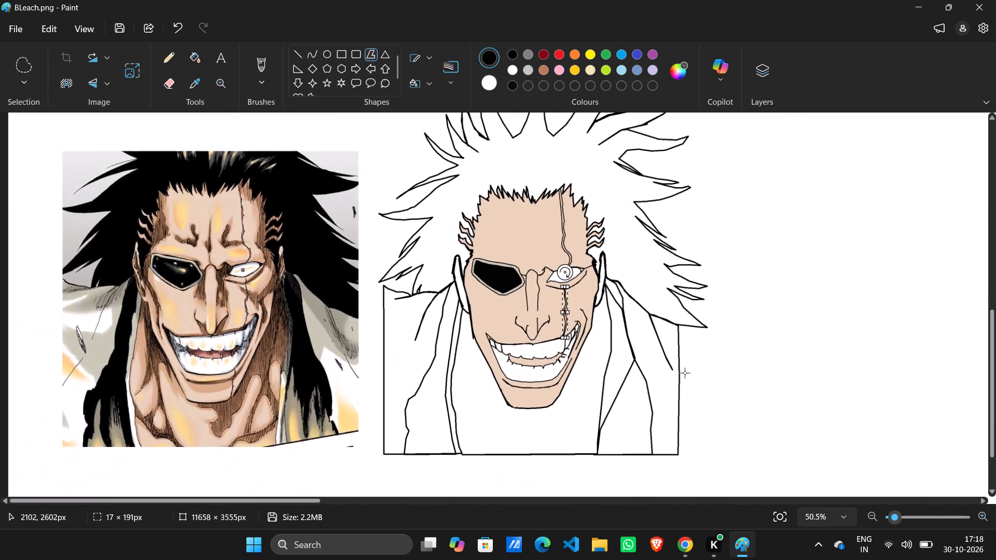
{"action": "scroll", "coordinate": [685, 373], "scroll_direction": "up", "scroll_amount": 5, "text": "ctrl"}
{"action": "scroll", "coordinate": [87, 346], "scroll_direction": "down", "scroll_amount": 2, "text": "ctrl"}
{"action": "scroll", "coordinate": [4, 341], "scroll_direction": "up", "scroll_amount": 5, "text": "ctrl"}
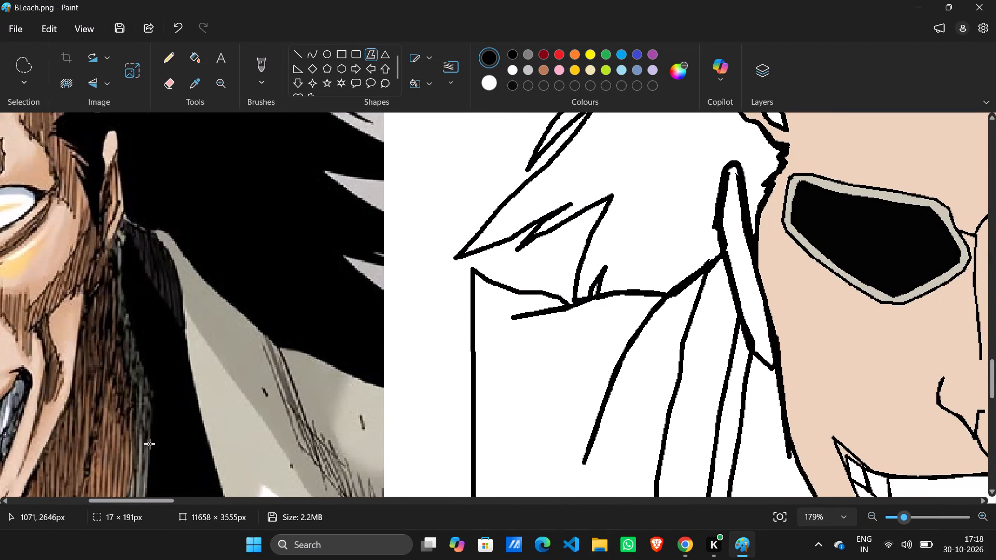
{"action": "left_click_drag", "start_coordinate": [142, 499], "coordinate": [115, 500]}
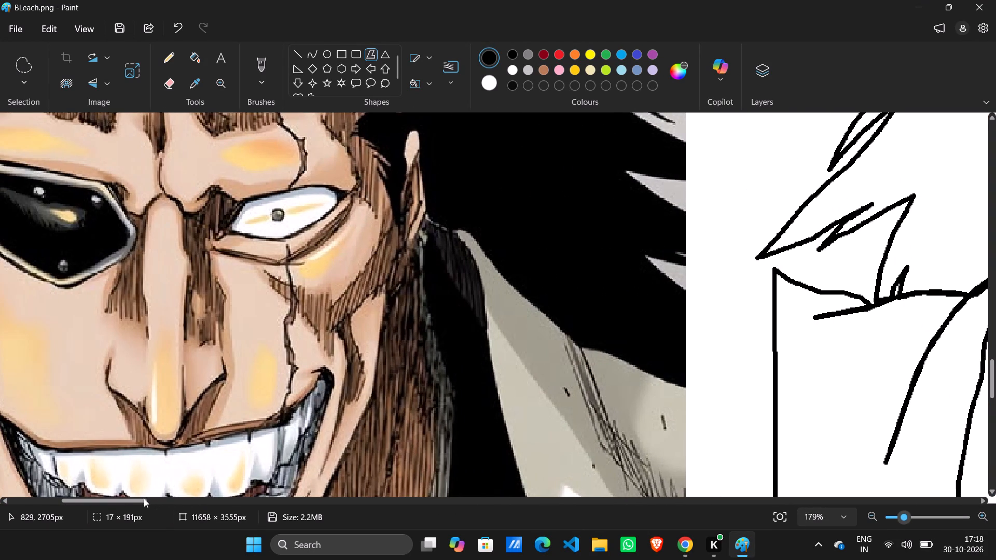
{"action": "left_click_drag", "start_coordinate": [141, 500], "coordinate": [250, 501]}
{"action": "scroll", "coordinate": [181, 377], "scroll_direction": "up", "scroll_amount": 3, "text": "ctrl"}
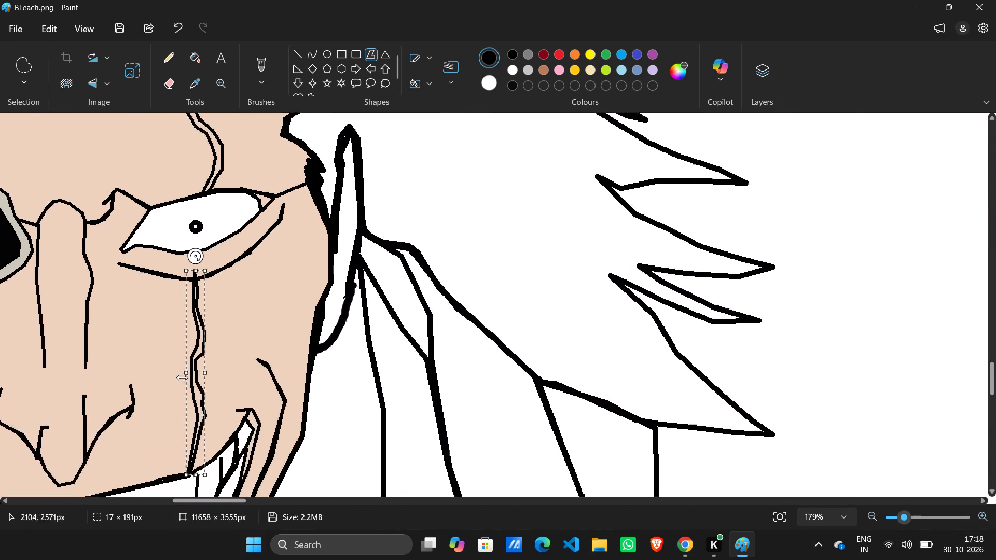
{"action": "scroll", "coordinate": [182, 377], "scroll_direction": "up", "scroll_amount": 1, "text": "ctrl"}
{"action": "left_click_drag", "start_coordinate": [232, 340], "coordinate": [237, 330]}
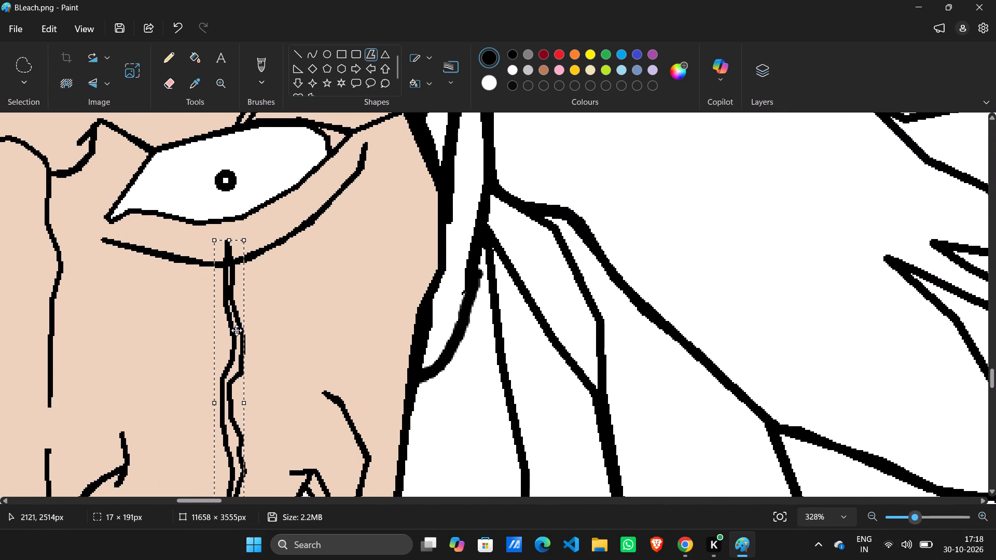
{"action": "left_click_drag", "start_coordinate": [237, 330], "coordinate": [240, 330]}
Fine-tune the cheek scar's position slightly toward the ear, with its lower tip on the mouth's upper edge, and deselect it.
{"action": "scroll", "coordinate": [240, 330], "scroll_direction": "down", "scroll_amount": 3}
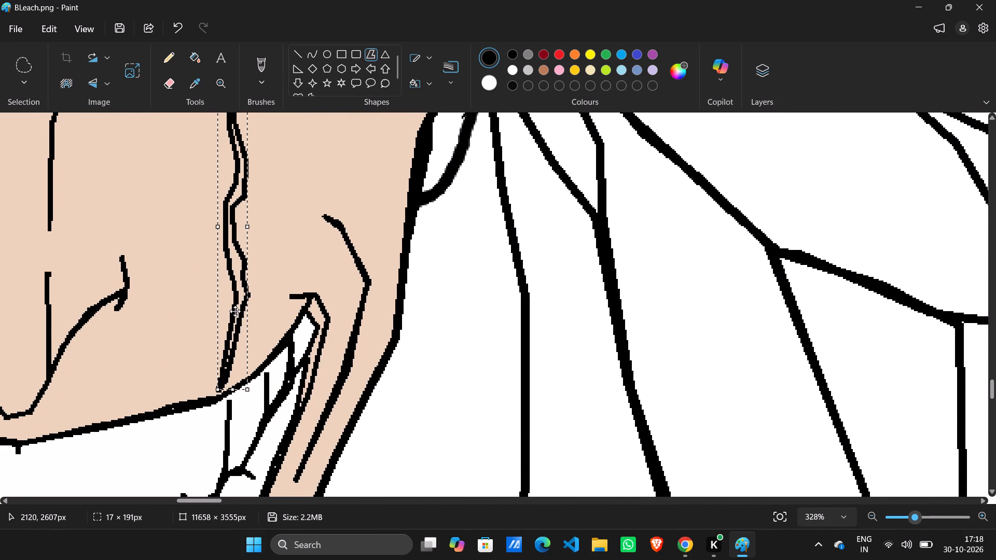
{"action": "left_click_drag", "start_coordinate": [235, 310], "coordinate": [240, 311]}
{"action": "scroll", "coordinate": [250, 324], "scroll_direction": "up", "scroll_amount": 4}
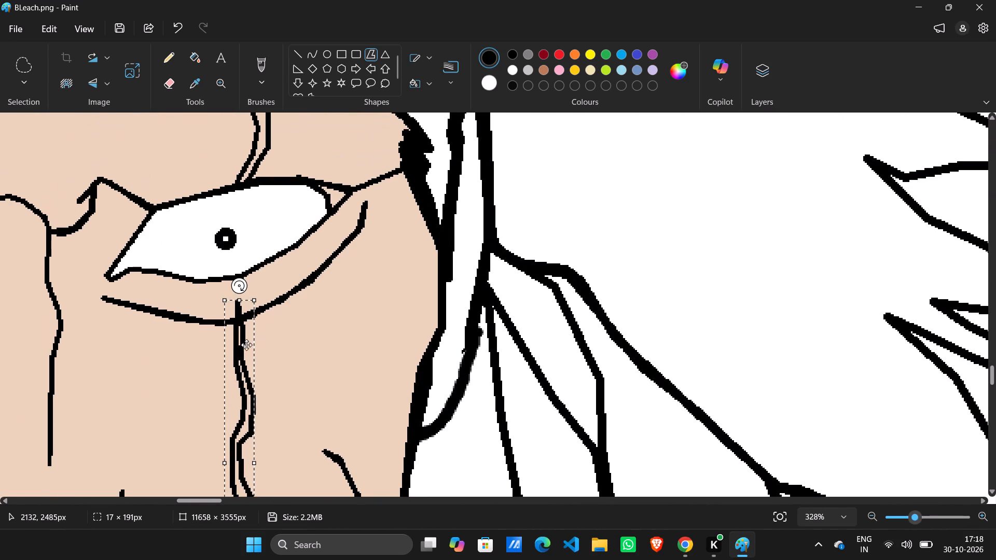
{"action": "left_click", "coordinate": [240, 383]}
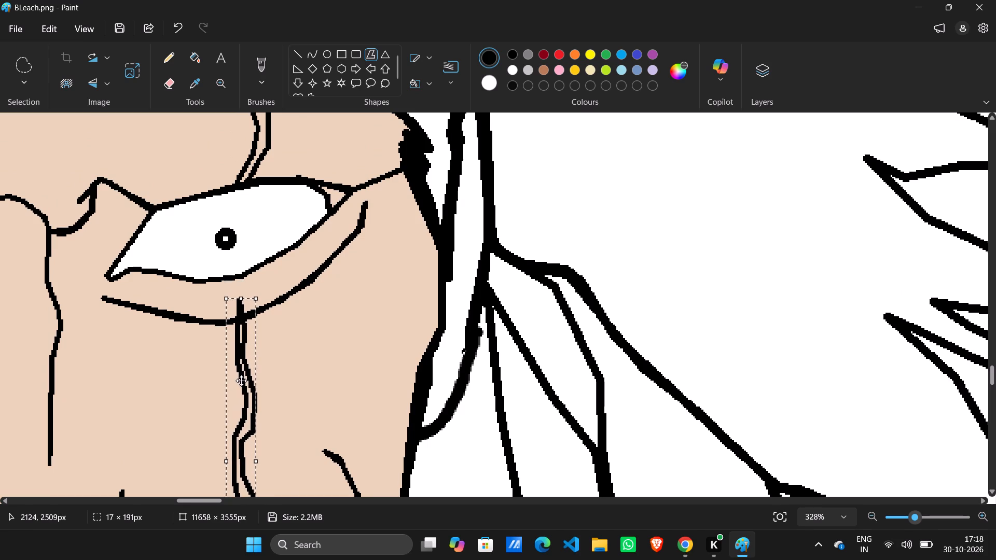
{"action": "scroll", "coordinate": [240, 381], "scroll_direction": "down", "scroll_amount": 4}
{"action": "left_click", "coordinate": [241, 348]}
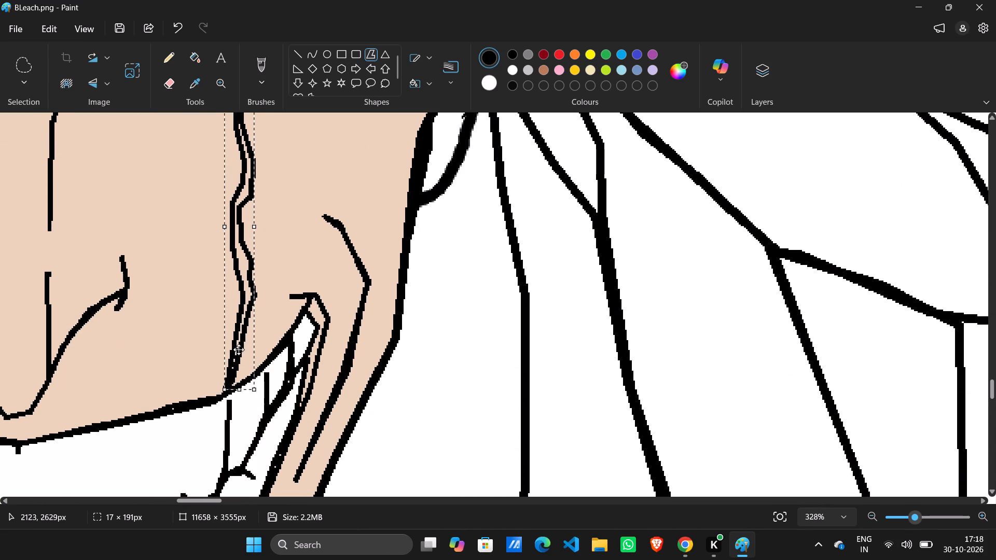
{"action": "scroll", "coordinate": [240, 356], "scroll_direction": "up", "scroll_amount": 5}
{"action": "left_click", "coordinate": [301, 384]}
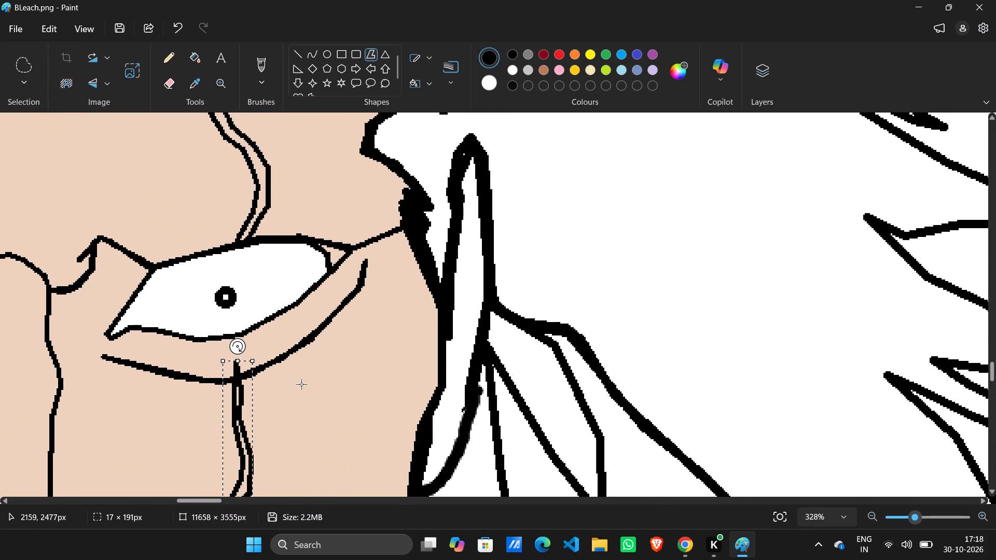
Examine the drawing with the new cheek scar, and see how the reference's scar continues below the mouth.
{"action": "scroll", "coordinate": [301, 384], "scroll_direction": "down", "scroll_amount": 14, "text": "ctrl"}
{"action": "scroll", "coordinate": [257, 414], "scroll_direction": "down", "scroll_amount": 5}
{"action": "scroll", "coordinate": [257, 416], "scroll_direction": "down", "scroll_amount": 2, "text": "ctrl"}
{"action": "scroll", "coordinate": [92, 424], "scroll_direction": "up", "scroll_amount": 3, "text": "ctrl"}
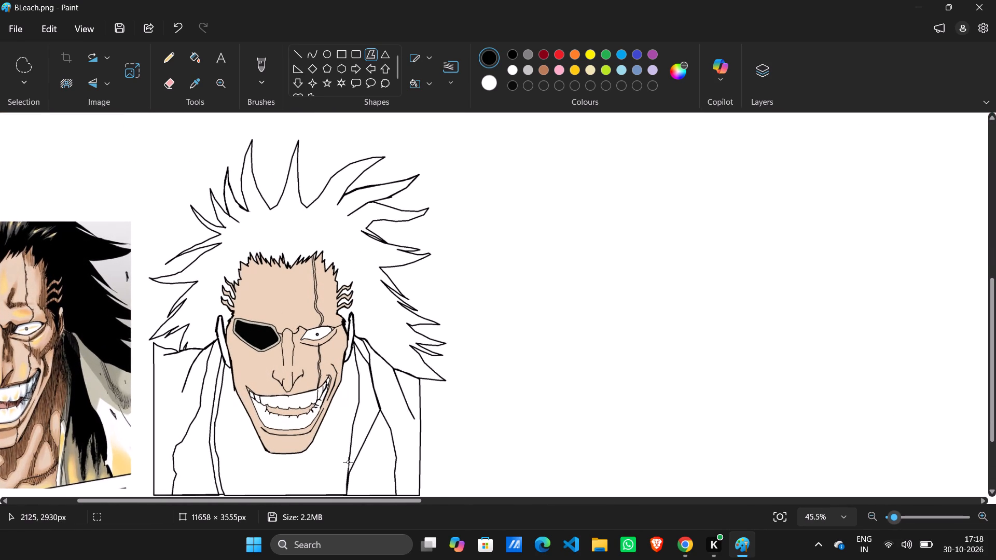
{"action": "scroll", "coordinate": [367, 462], "scroll_direction": "up", "scroll_amount": 6, "text": "ctrl"}
{"action": "scroll", "coordinate": [369, 456], "scroll_direction": "down", "scroll_amount": 3}
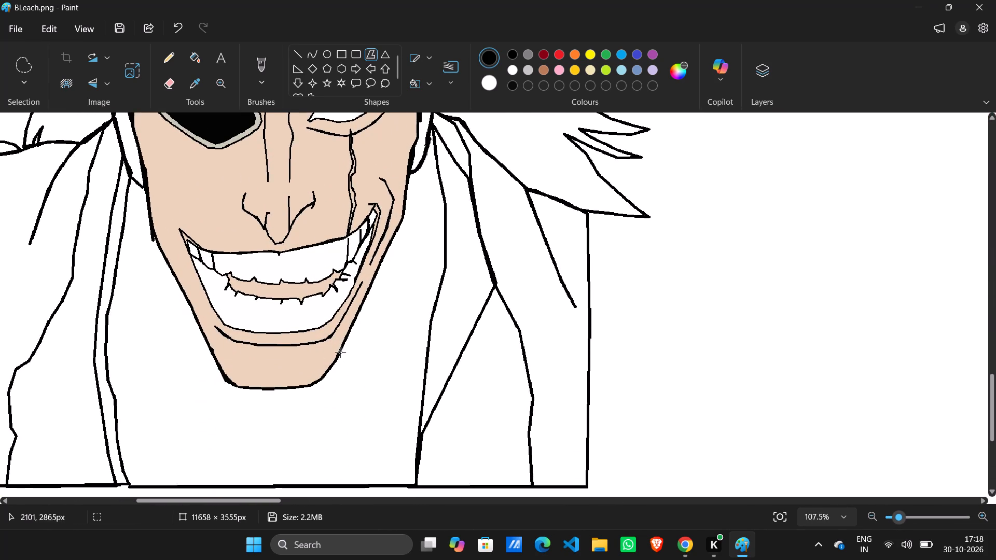
{"action": "scroll", "coordinate": [340, 352], "scroll_direction": "up", "scroll_amount": 2, "text": "ctrl"}
{"action": "scroll", "coordinate": [330, 367], "scroll_direction": "down", "scroll_amount": 11, "text": "ctrl"}
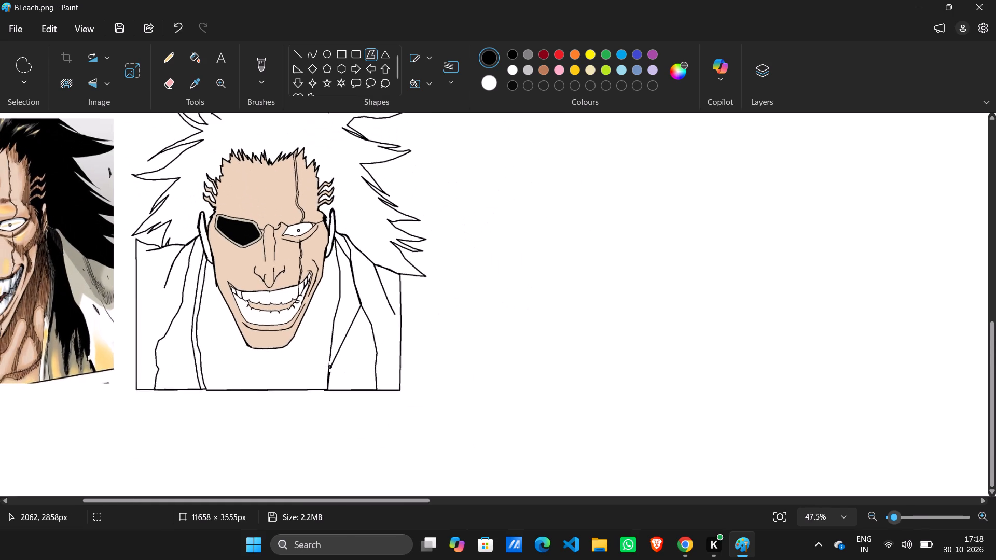
{"action": "scroll", "coordinate": [3, 333], "scroll_direction": "up", "scroll_amount": 5, "text": "ctrl"}
{"action": "scroll", "coordinate": [12, 391], "scroll_direction": "up", "scroll_amount": 2}
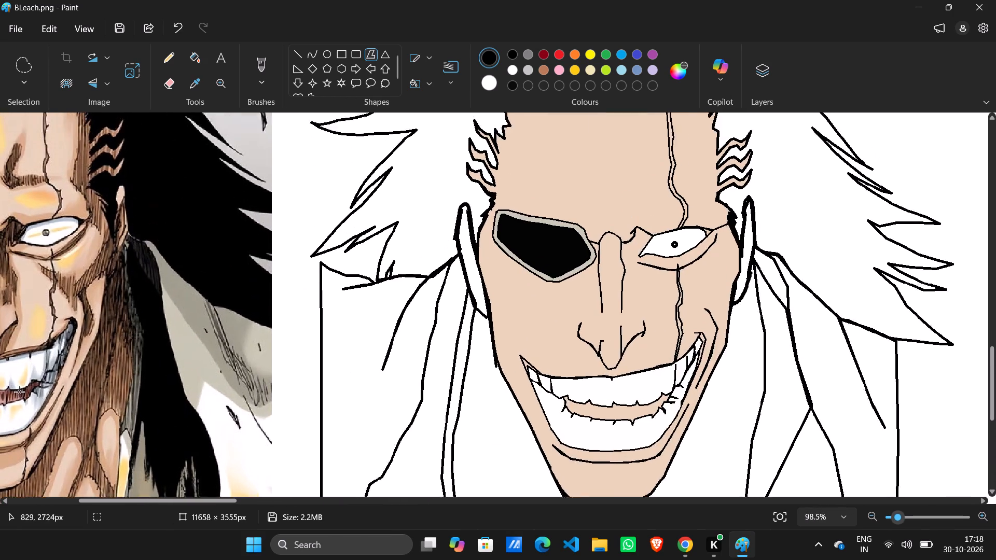
{"action": "scroll", "coordinate": [19, 391], "scroll_direction": "up", "scroll_amount": 3}
{"action": "scroll", "coordinate": [23, 390], "scroll_direction": "down", "scroll_amount": 4}
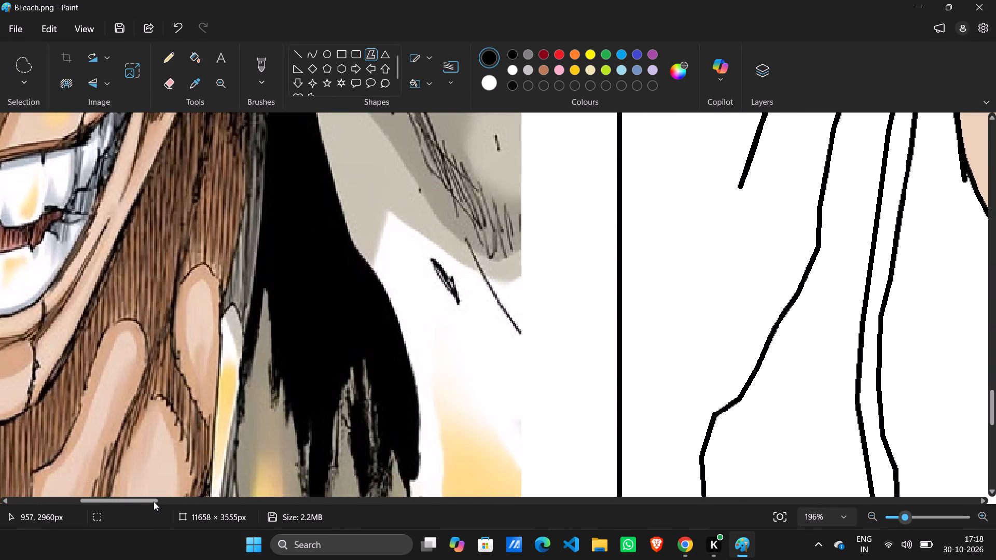
Start a polygon for the chin scar, tracing its inner edge from the lower mouth edge down to the jawline, about 92 px tall.
{"action": "left_click_drag", "start_coordinate": [153, 500], "coordinate": [237, 501]}
{"action": "scroll", "coordinate": [230, 486], "scroll_direction": "up", "scroll_amount": 2, "text": "ctrl"}
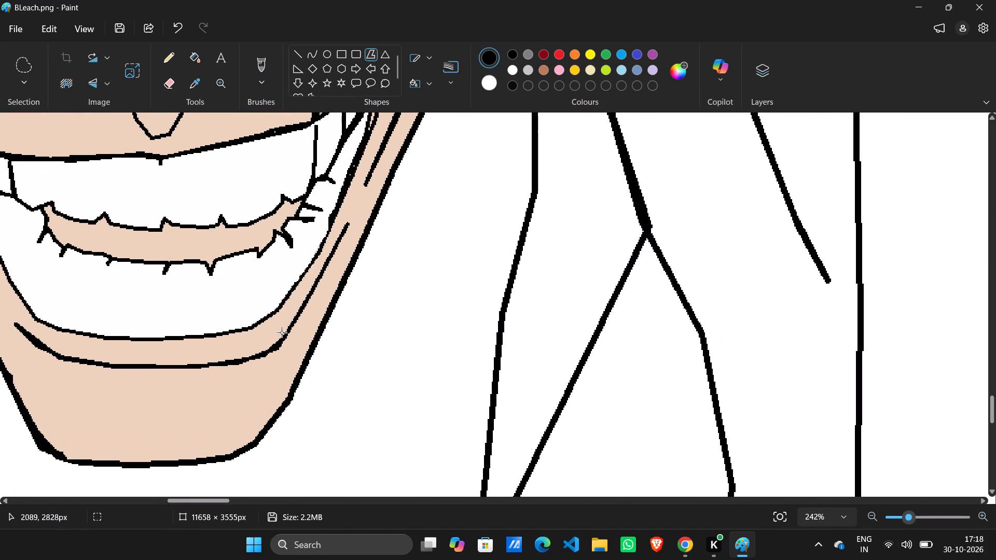
{"action": "left_click_drag", "start_coordinate": [267, 318], "coordinate": [274, 327]}
{"action": "left_click_drag", "start_coordinate": [274, 330], "coordinate": [275, 339]}
{"action": "left_click_drag", "start_coordinate": [274, 343], "coordinate": [269, 349]}
{"action": "left_click_drag", "start_coordinate": [262, 362], "coordinate": [261, 376]}
{"action": "left_click_drag", "start_coordinate": [261, 377], "coordinate": [263, 383]}
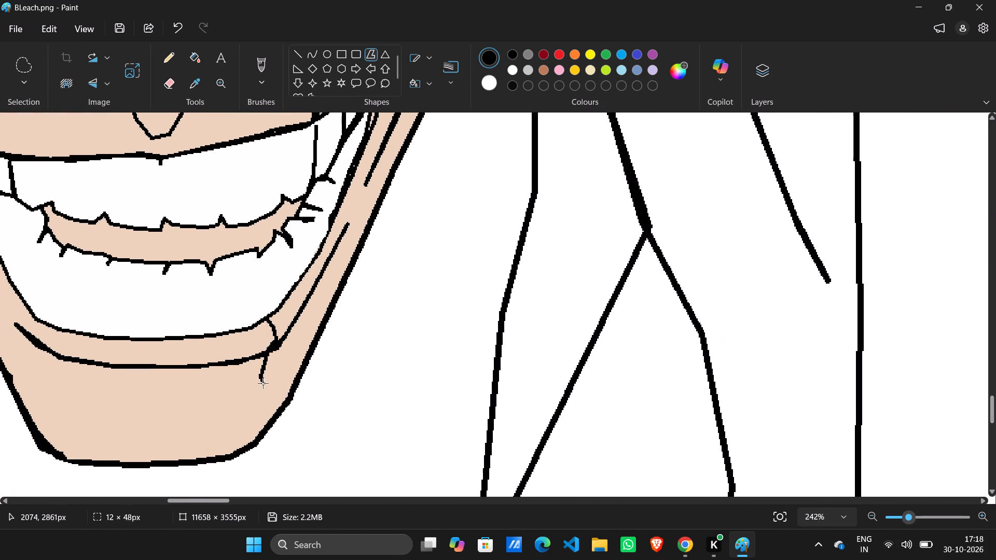
{"action": "left_click_drag", "start_coordinate": [263, 383], "coordinate": [264, 390]}
{"action": "left_click_drag", "start_coordinate": [264, 393], "coordinate": [262, 401]}
{"action": "left_click_drag", "start_coordinate": [262, 404], "coordinate": [260, 419]}
{"action": "left_click_drag", "start_coordinate": [259, 422], "coordinate": [255, 435]}
{"action": "left_click_drag", "start_coordinate": [254, 437], "coordinate": [254, 439]}
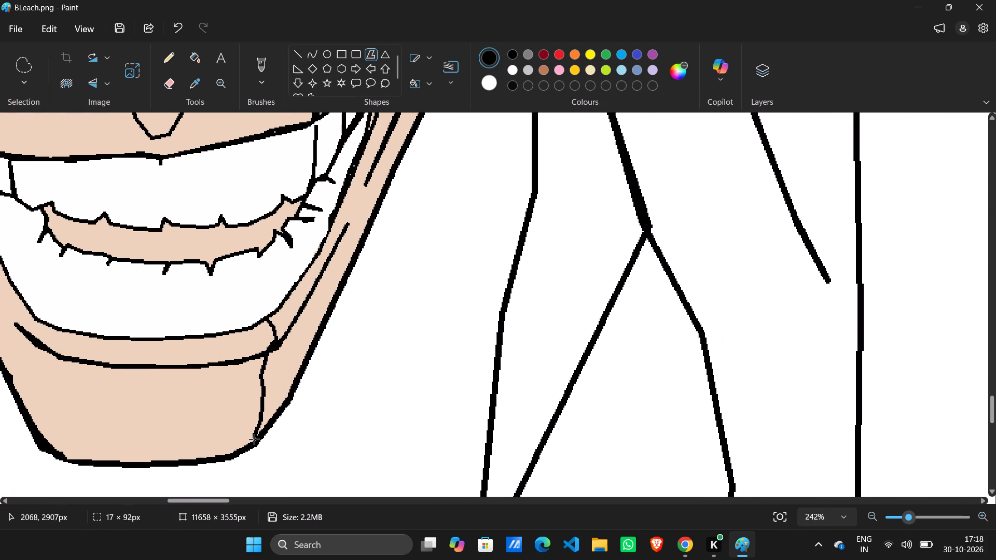
Trace the chin scar's outer edge from the jawline back up to the lower mouth edge, close the polygon and deselect it.
{"action": "left_click_drag", "start_coordinate": [254, 439], "coordinate": [264, 431]}
{"action": "left_click_drag", "start_coordinate": [264, 430], "coordinate": [267, 416]}
{"action": "left_click_drag", "start_coordinate": [267, 413], "coordinate": [267, 411]}
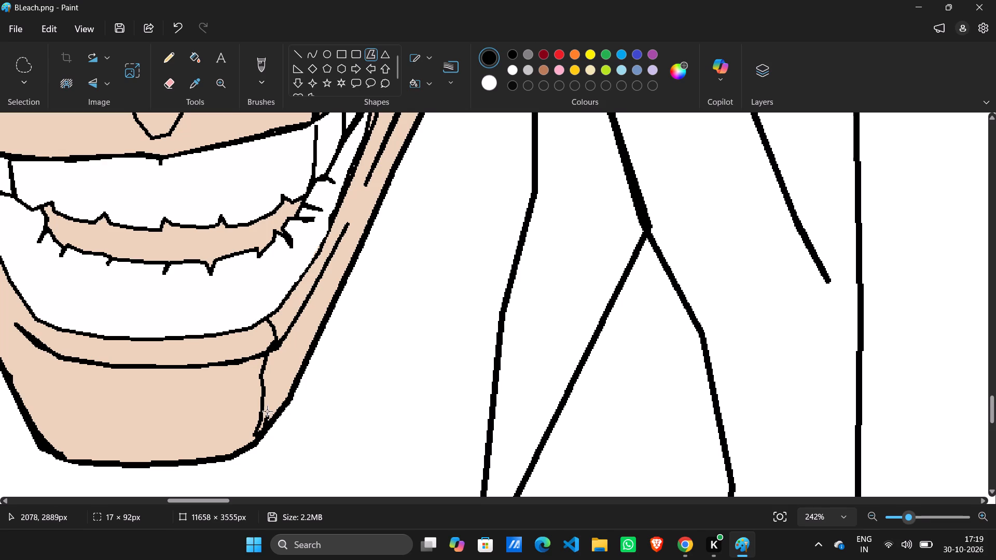
{"action": "left_click_drag", "start_coordinate": [267, 411], "coordinate": [267, 400]}
{"action": "left_click_drag", "start_coordinate": [267, 396], "coordinate": [270, 374]}
{"action": "left_click_drag", "start_coordinate": [270, 369], "coordinate": [275, 354]}
{"action": "left_click_drag", "start_coordinate": [275, 354], "coordinate": [275, 354]}
{"action": "left_click_drag", "start_coordinate": [279, 348], "coordinate": [282, 343]}
{"action": "left_click", "coordinate": [282, 340]}
{"action": "left_click_drag", "start_coordinate": [284, 334], "coordinate": [284, 326]}
{"action": "left_click_drag", "start_coordinate": [283, 324], "coordinate": [278, 319]}
{"action": "left_click", "coordinate": [278, 319]}
{"action": "left_click_drag", "start_coordinate": [275, 316], "coordinate": [270, 315]}
{"action": "left_click", "coordinate": [381, 321]}
Sample the brown of the reference's scar just above the open eye as the drawing colour.
{"action": "scroll", "coordinate": [379, 328], "scroll_direction": "down", "scroll_amount": 5, "text": "ctrl"}
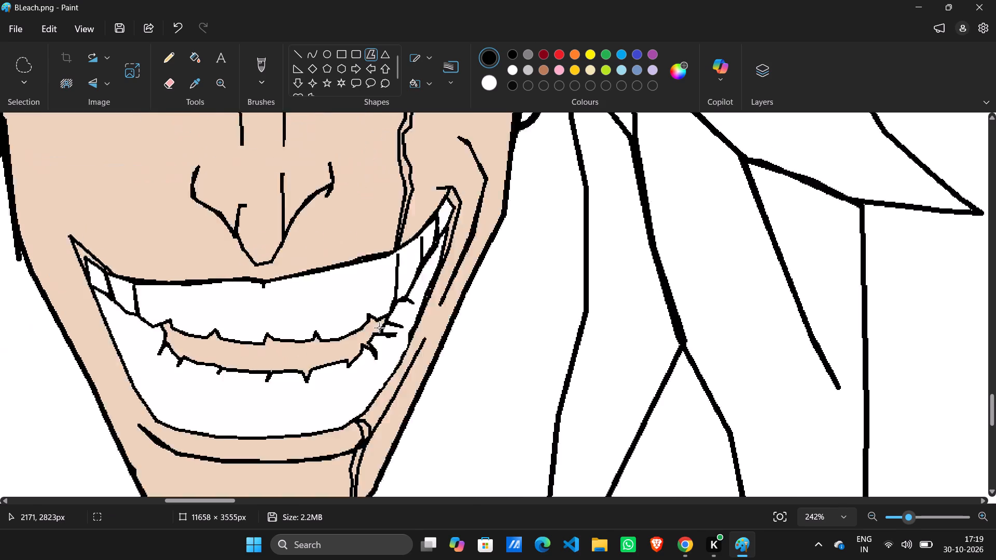
{"action": "scroll", "coordinate": [379, 328], "scroll_direction": "down", "scroll_amount": 12, "text": "ctrl"}
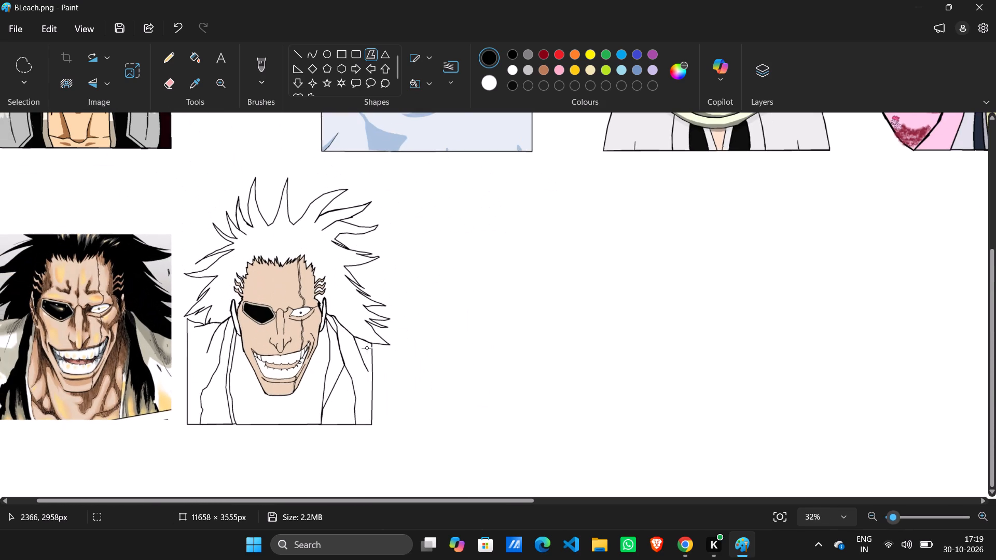
{"action": "scroll", "coordinate": [223, 393], "scroll_direction": "up", "scroll_amount": 5, "text": "ctrl"}
{"action": "scroll", "coordinate": [29, 350], "scroll_direction": "up", "scroll_amount": 4, "text": "ctrl"}
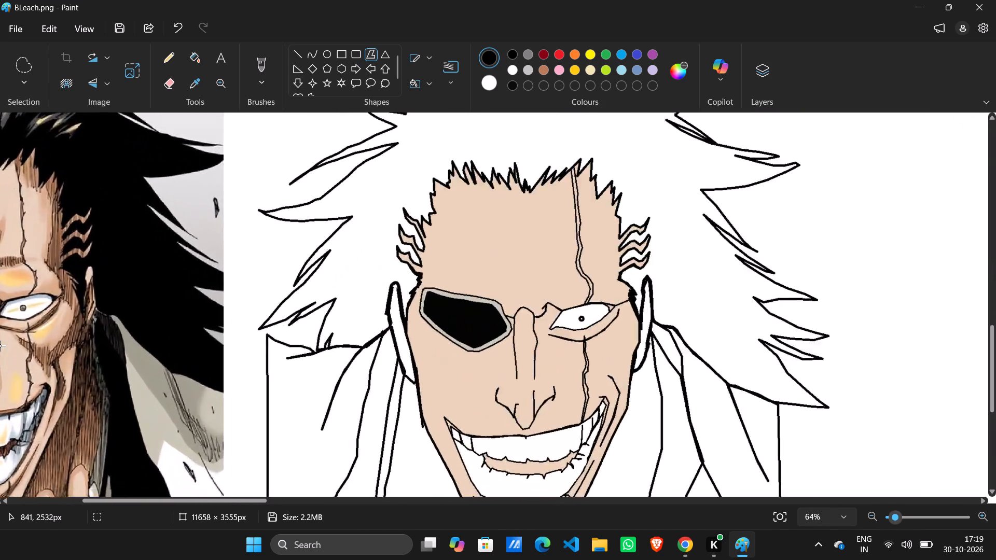
{"action": "scroll", "coordinate": [0, 346], "scroll_direction": "up", "scroll_amount": 9, "text": "ctrl"}
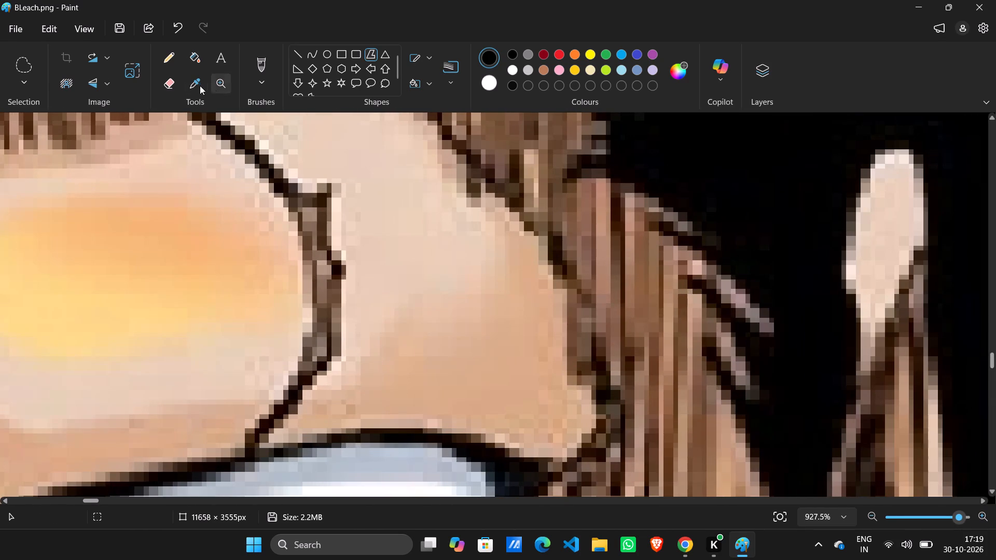
{"action": "left_click", "coordinate": [198, 85]}
{"action": "left_click", "coordinate": [309, 226]}
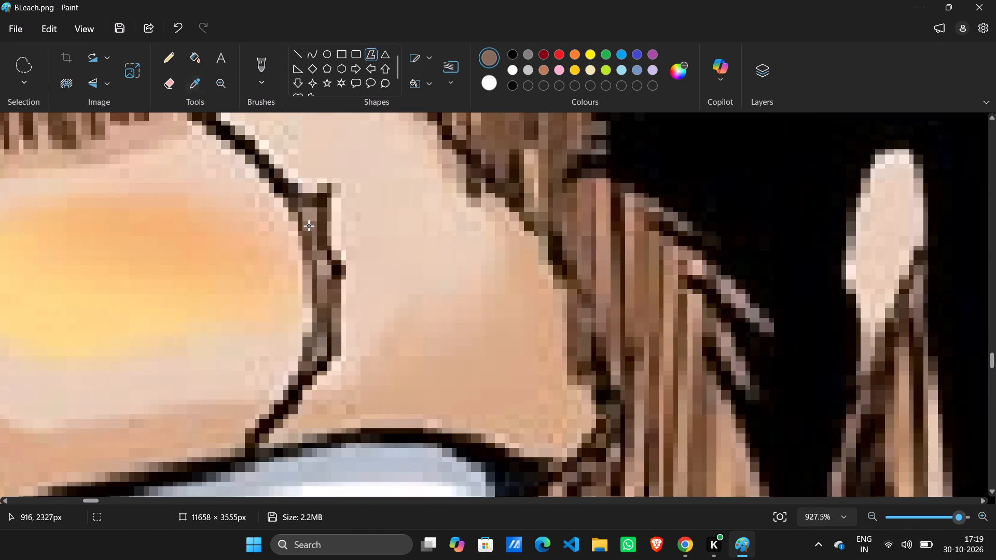
Fill the forehead scar above the open eye with the sampled brown.
{"action": "left_click", "coordinate": [201, 60]}
{"action": "scroll", "coordinate": [686, 360], "scroll_direction": "down", "scroll_amount": 10, "text": "ctrl"}
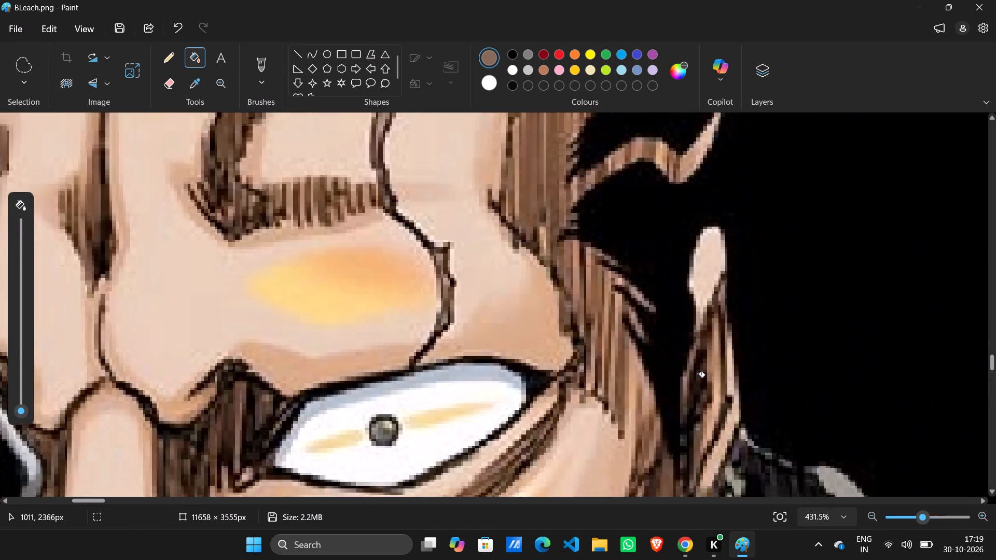
{"action": "scroll", "coordinate": [698, 376], "scroll_direction": "down", "scroll_amount": 4, "text": "ctrl"}
{"action": "scroll", "coordinate": [769, 393], "scroll_direction": "down", "scroll_amount": 11, "text": "ctrl"}
{"action": "scroll", "coordinate": [615, 331], "scroll_direction": "up", "scroll_amount": 3, "text": "ctrl"}
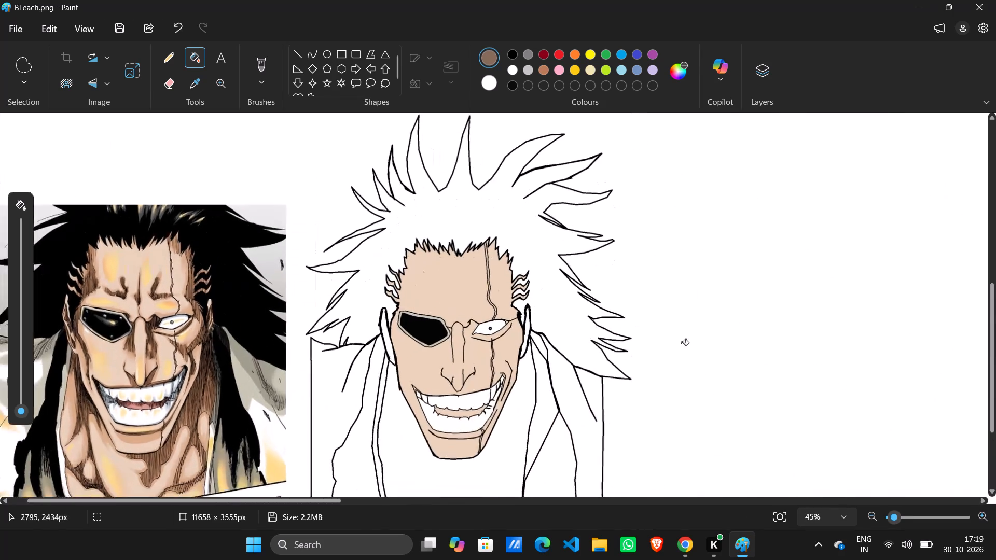
{"action": "scroll", "coordinate": [682, 344], "scroll_direction": "up", "scroll_amount": 6, "text": "ctrl"}
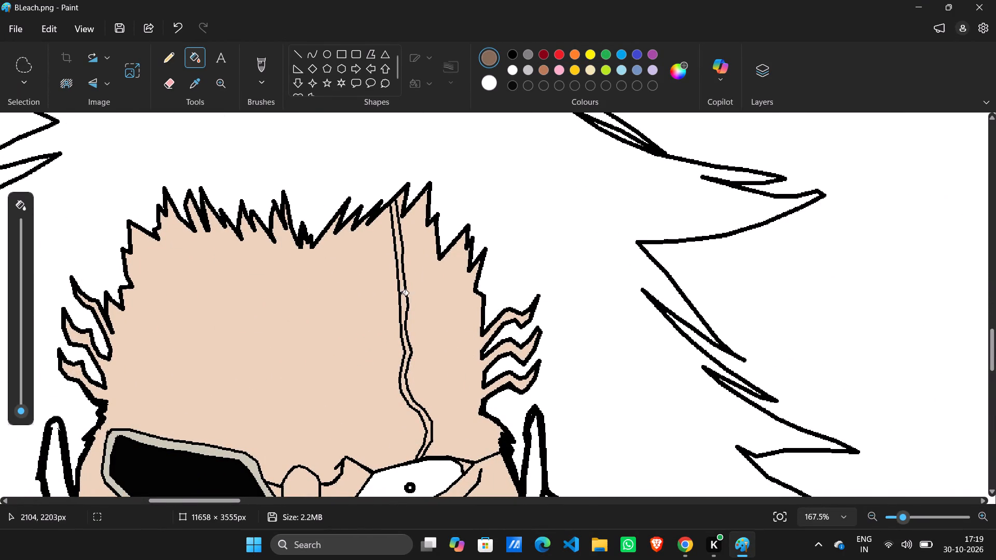
{"action": "left_click", "coordinate": [403, 295]}
Fill the cheek scar running from below the open eye to the mouth with the same brown.
{"action": "scroll", "coordinate": [439, 372], "scroll_direction": "down", "scroll_amount": 2, "text": "ctrl"}
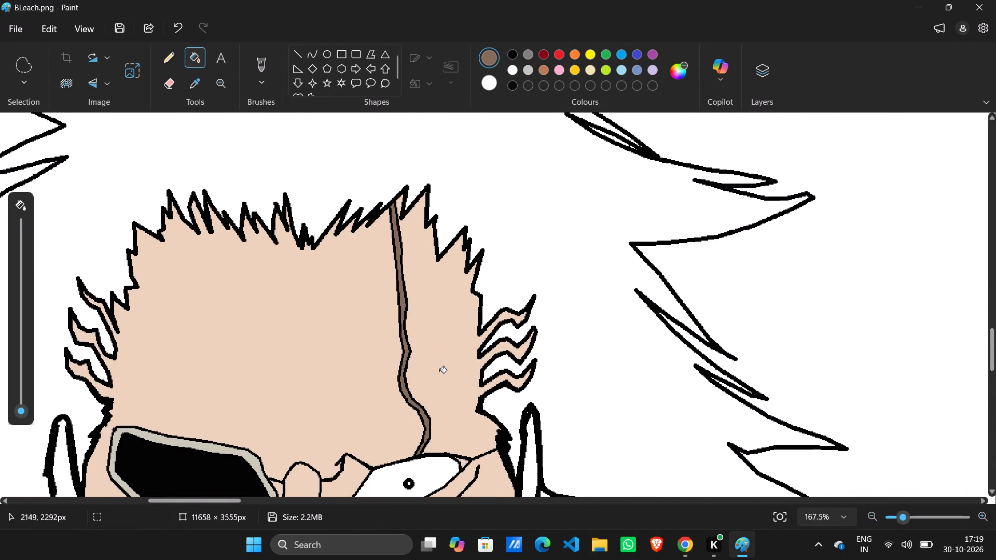
{"action": "scroll", "coordinate": [439, 372], "scroll_direction": "down", "scroll_amount": 2, "text": "ctrl"}
{"action": "scroll", "coordinate": [408, 477], "scroll_direction": "down", "scroll_amount": 8, "text": "ctrl"}
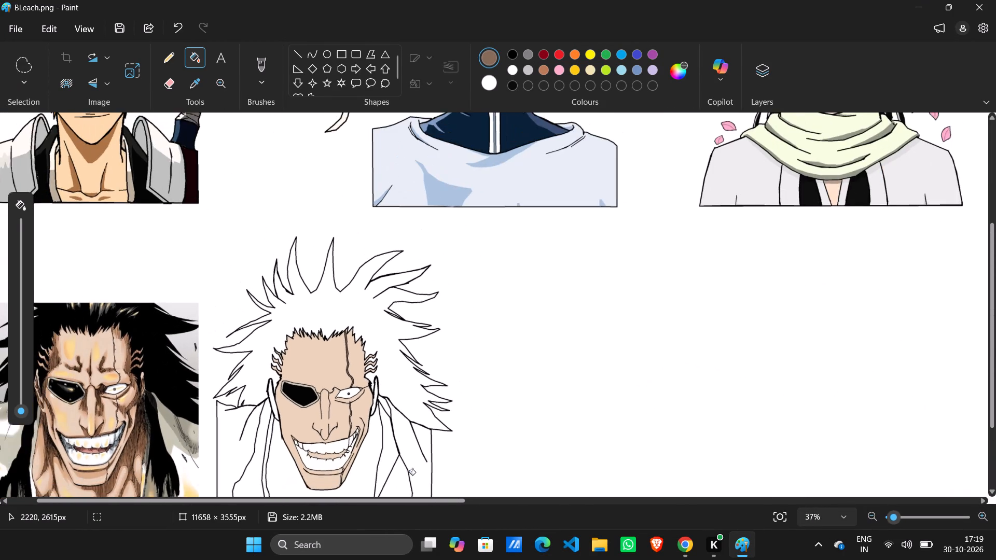
{"action": "scroll", "coordinate": [407, 474], "scroll_direction": "up", "scroll_amount": 3, "text": "ctrl"}
{"action": "scroll", "coordinate": [407, 474], "scroll_direction": "down", "scroll_amount": 2}
{"action": "scroll", "coordinate": [407, 473], "scroll_direction": "up", "scroll_amount": 6, "text": "ctrl"}
{"action": "scroll", "coordinate": [437, 433], "scroll_direction": "up", "scroll_amount": 4, "text": "ctrl"}
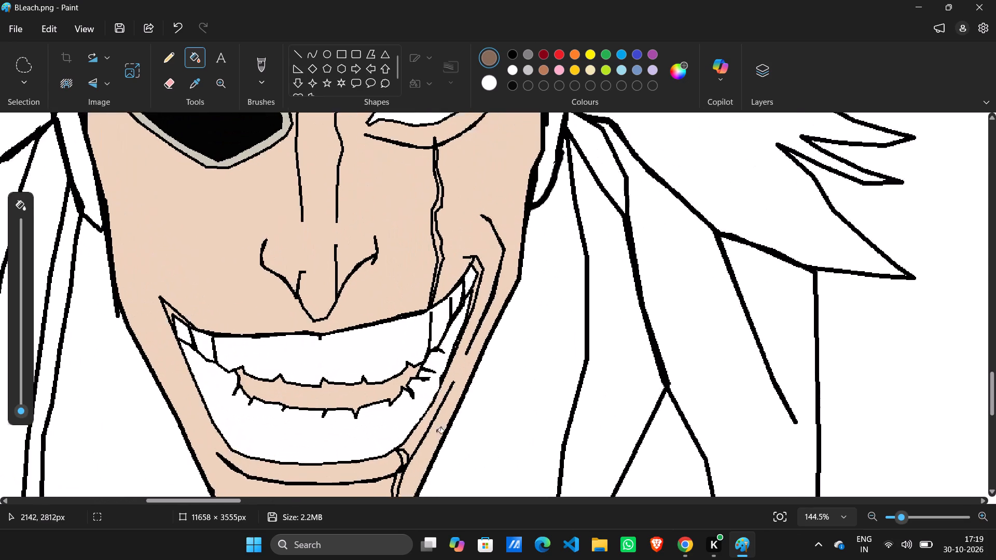
{"action": "scroll", "coordinate": [437, 432], "scroll_direction": "up", "scroll_amount": 1, "text": "ctrl"}
{"action": "scroll", "coordinate": [487, 422], "scroll_direction": "up", "scroll_amount": 5}
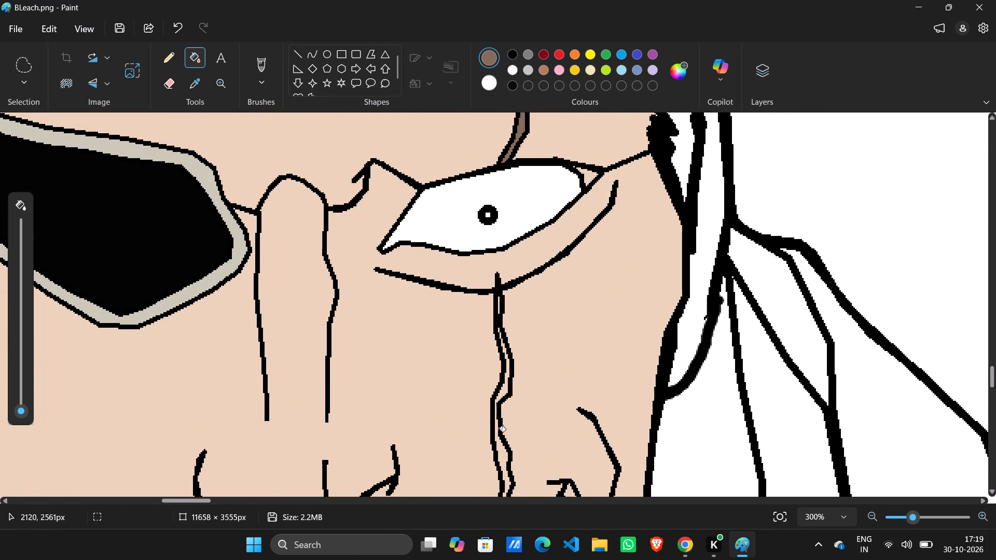
{"action": "left_click", "coordinate": [501, 452]}
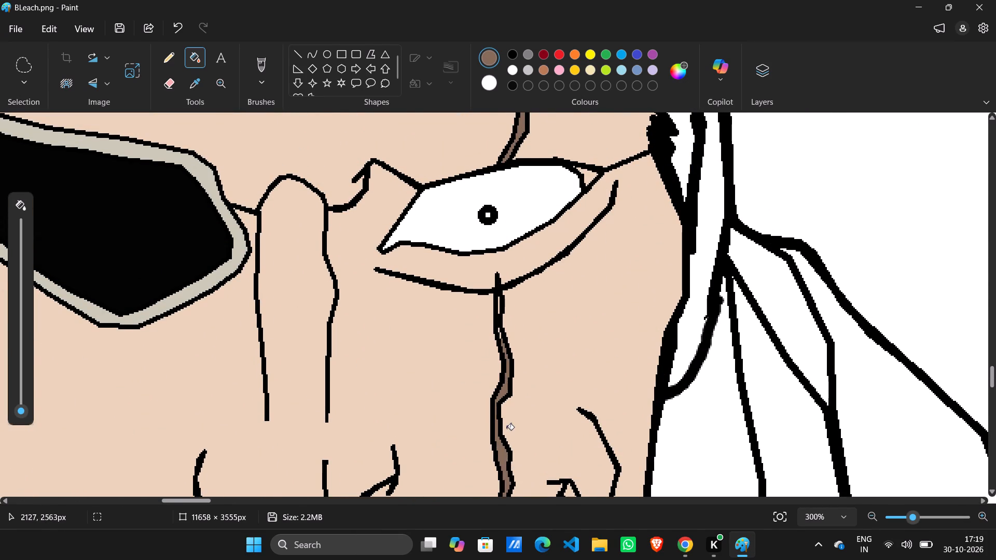
Fill all enclosed sections of the chin scar, from the lower mouth edge to the jawline, with brown.
{"action": "scroll", "coordinate": [508, 428], "scroll_direction": "down", "scroll_amount": 9}
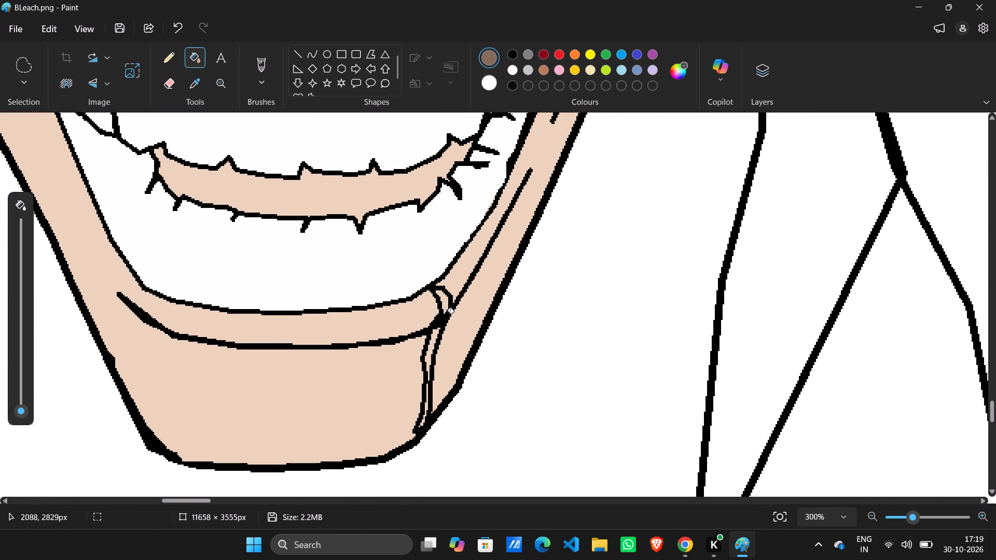
{"action": "left_click", "coordinate": [445, 302]}
{"action": "left_click", "coordinate": [430, 349]}
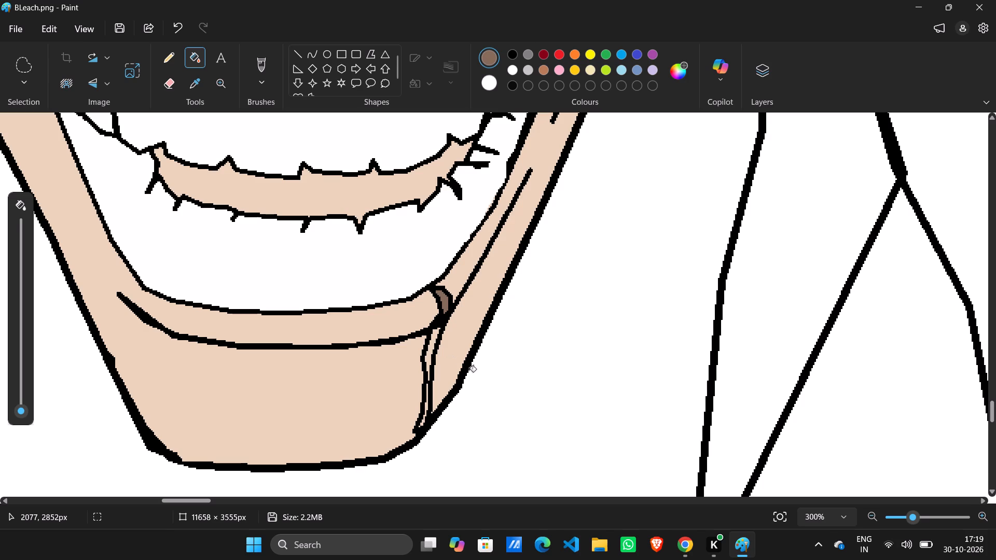
{"action": "scroll", "coordinate": [521, 403], "scroll_direction": "down", "scroll_amount": 2, "text": "ctrl"}
{"action": "scroll", "coordinate": [458, 385], "scroll_direction": "up", "scroll_amount": 4, "text": "ctrl"}
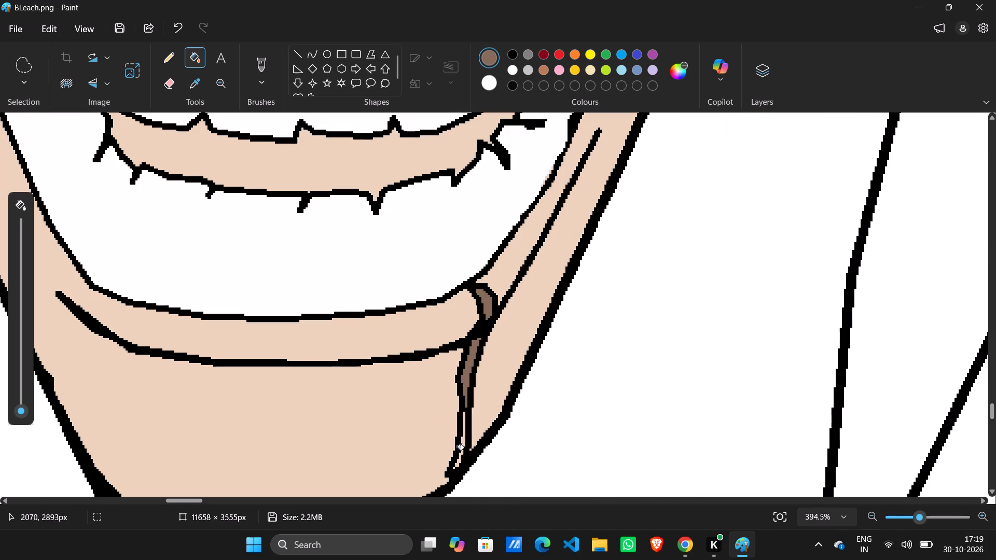
{"action": "left_click", "coordinate": [462, 439]}
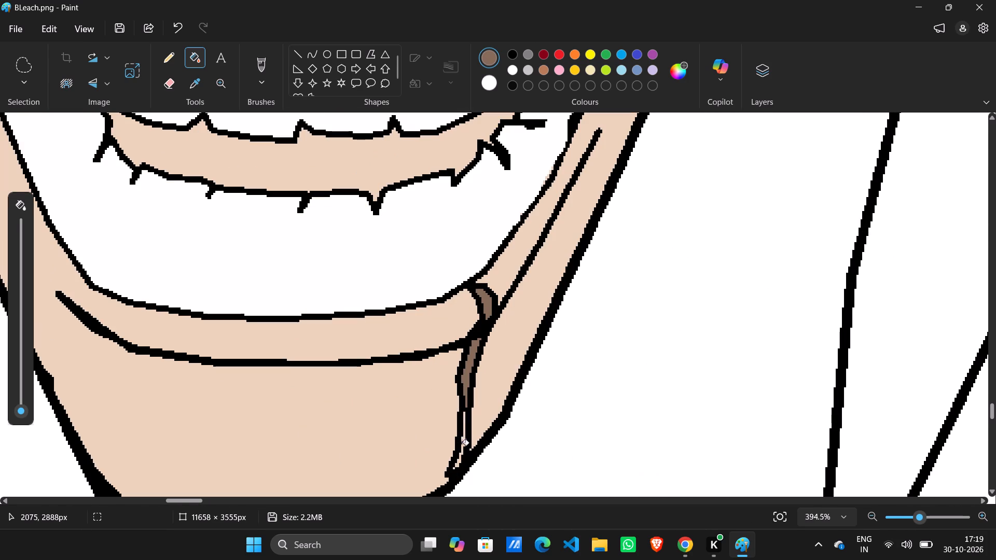
Examine the coloured scars across the drawn face and compare them with the reference portrait.
{"action": "scroll", "coordinate": [463, 437], "scroll_direction": "down", "scroll_amount": 13, "text": "ctrl"}
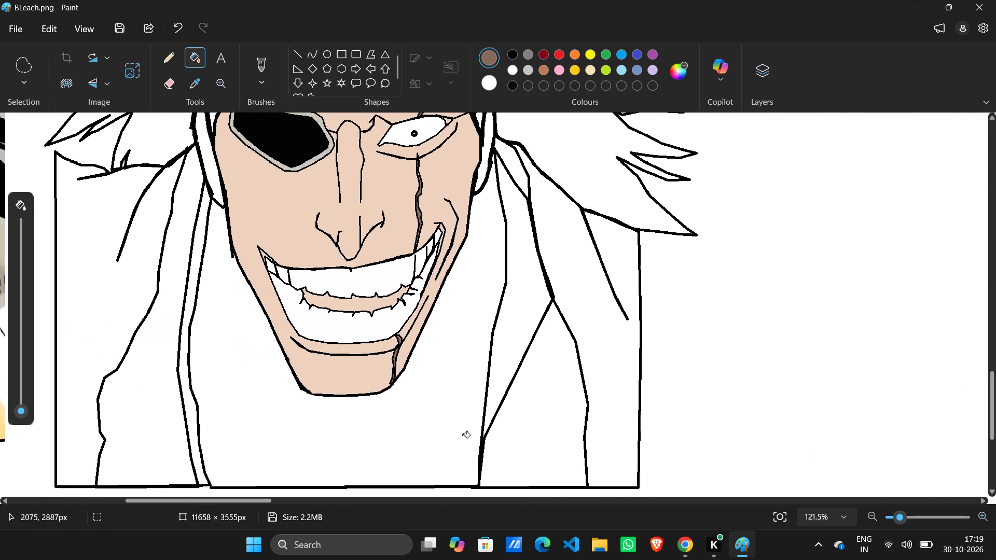
{"action": "scroll", "coordinate": [504, 368], "scroll_direction": "up", "scroll_amount": 16, "text": "ctrl"}
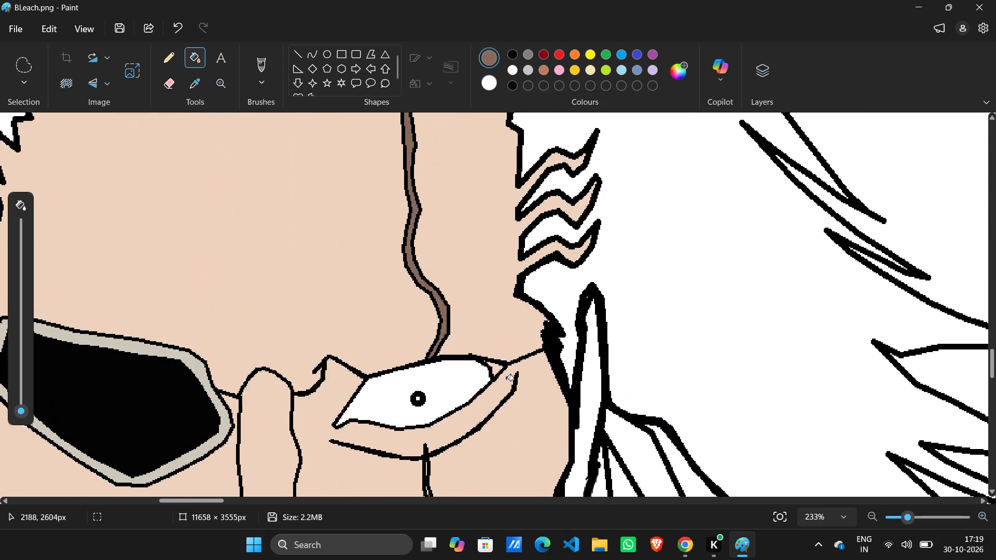
{"action": "scroll", "coordinate": [506, 380], "scroll_direction": "up", "scroll_amount": 2, "text": "ctrl"}
{"action": "scroll", "coordinate": [506, 381], "scroll_direction": "down", "scroll_amount": 15, "text": "ctrl"}
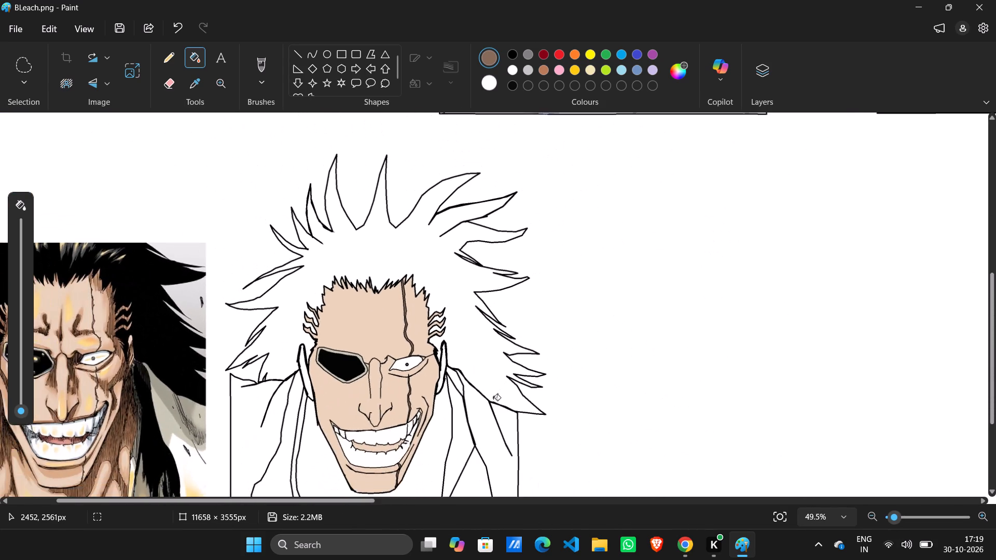
{"action": "scroll", "coordinate": [493, 399], "scroll_direction": "down", "scroll_amount": 1, "text": "ctrl"}
{"action": "scroll", "coordinate": [299, 421], "scroll_direction": "up", "scroll_amount": 1, "text": "ctrl"}
{"action": "scroll", "coordinate": [164, 423], "scroll_direction": "up", "scroll_amount": 2}
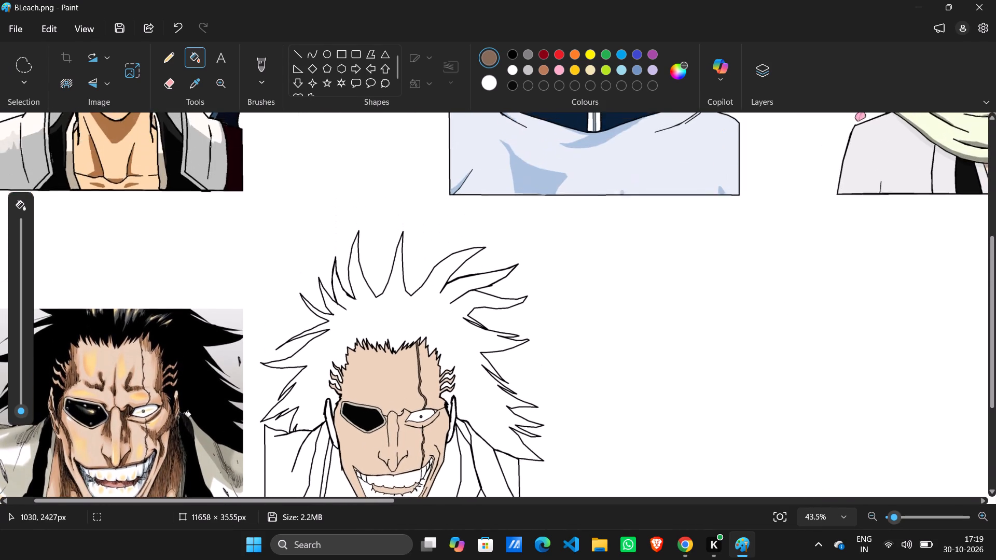
{"action": "scroll", "coordinate": [476, 454], "scroll_direction": "up", "scroll_amount": 2, "text": "ctrl"}
{"action": "scroll", "coordinate": [427, 420], "scroll_direction": "up", "scroll_amount": 2, "text": "ctrl"}
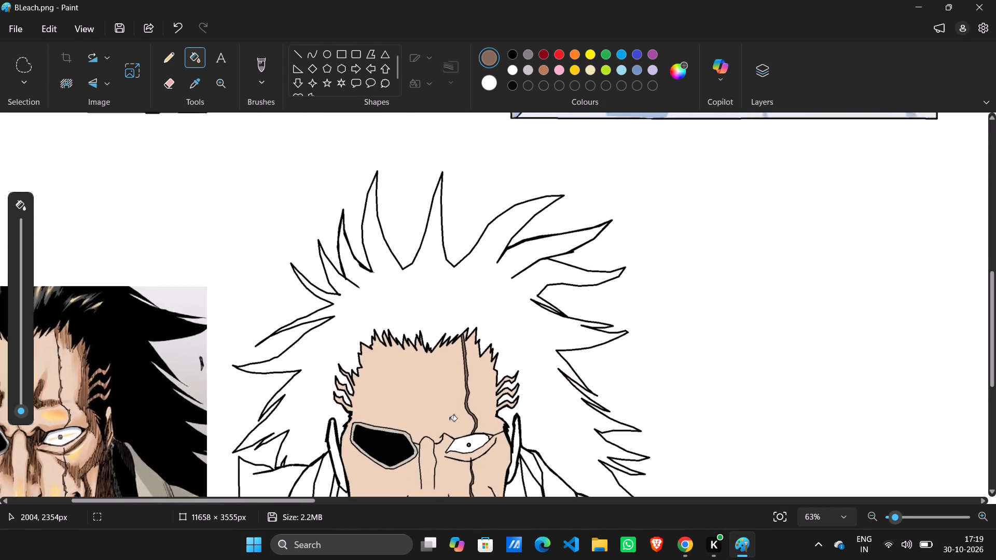
Fill the small outer corner section of the open eye with black.
{"action": "scroll", "coordinate": [450, 420], "scroll_direction": "up", "scroll_amount": 3, "text": "ctrl"}
{"action": "scroll", "coordinate": [570, 453], "scroll_direction": "down", "scroll_amount": 5}
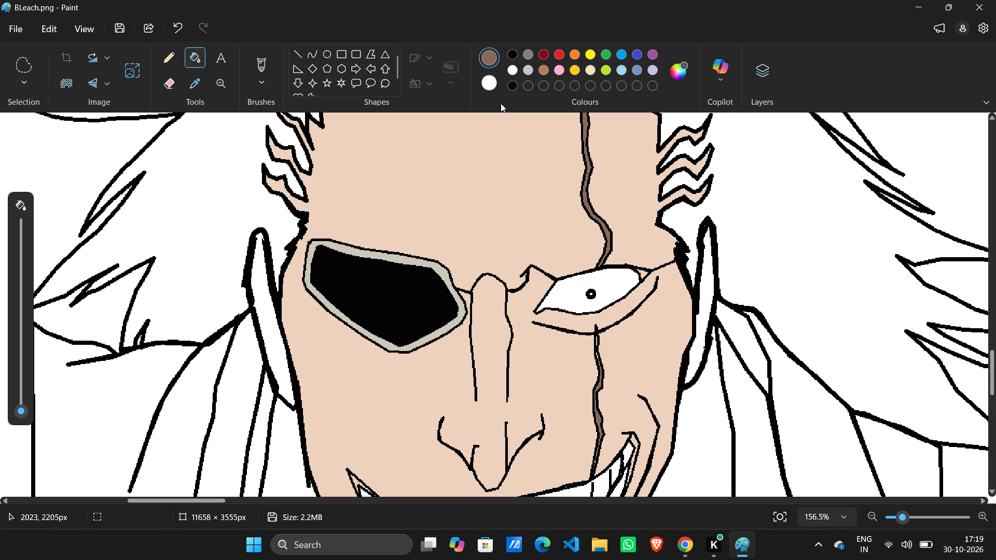
{"action": "left_click", "coordinate": [510, 86]}
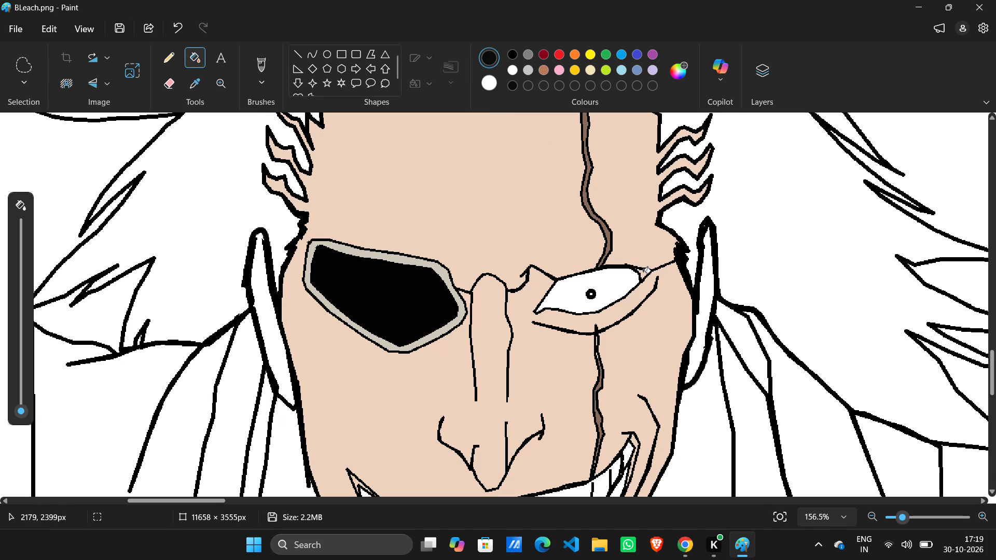
{"action": "left_click", "coordinate": [643, 272]}
Compare the drawing's open eye with the shading around the eye in the reference.
{"action": "scroll", "coordinate": [376, 379], "scroll_direction": "down", "scroll_amount": 4, "text": "ctrl"}
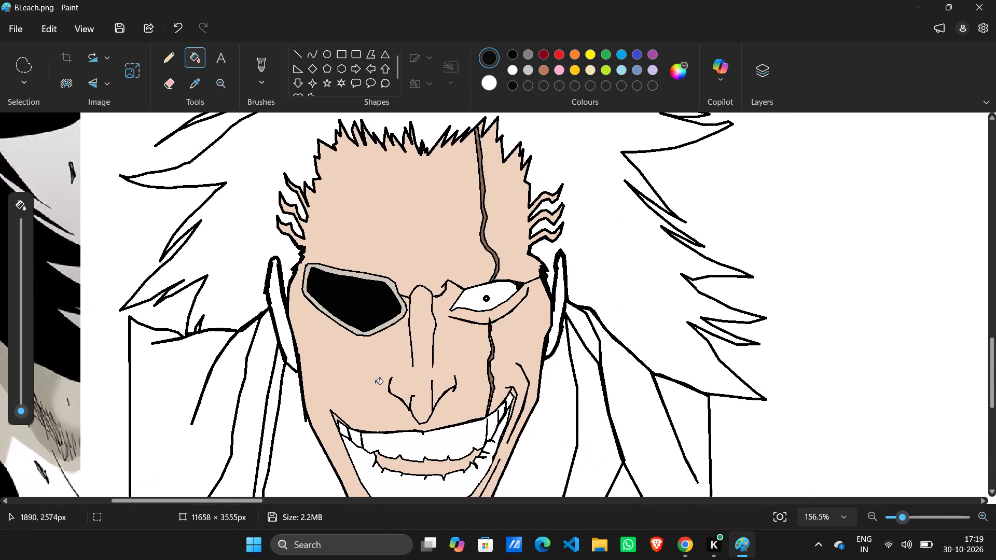
{"action": "scroll", "coordinate": [370, 384], "scroll_direction": "down", "scroll_amount": 5, "text": "ctrl"}
{"action": "scroll", "coordinate": [150, 335], "scroll_direction": "down", "scroll_amount": 3, "text": "ctrl"}
{"action": "scroll", "coordinate": [48, 330], "scroll_direction": "up", "scroll_amount": 7, "text": "ctrl"}
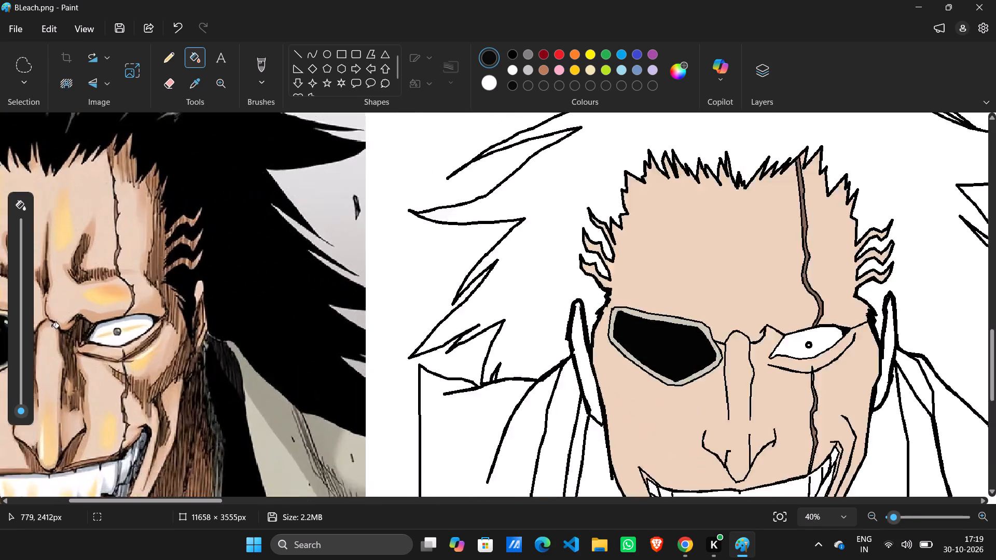
{"action": "scroll", "coordinate": [130, 355], "scroll_direction": "up", "scroll_amount": 3, "text": "ctrl"}
{"action": "scroll", "coordinate": [134, 355], "scroll_direction": "down", "scroll_amount": 6, "text": "ctrl"}
{"action": "scroll", "coordinate": [453, 385], "scroll_direction": "down", "scroll_amount": 3, "text": "ctrl"}
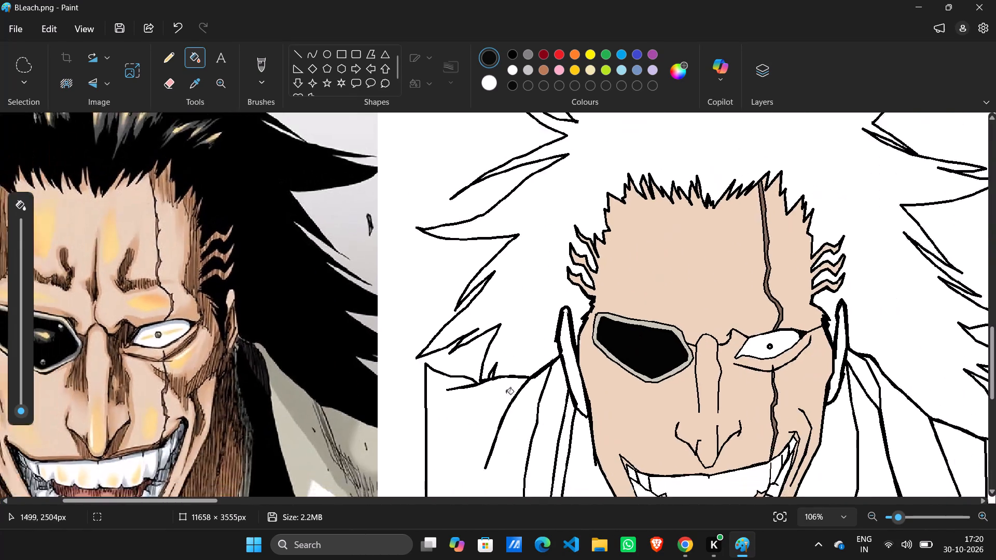
{"action": "scroll", "coordinate": [506, 393], "scroll_direction": "down", "scroll_amount": 1, "text": "ctrl"}
{"action": "scroll", "coordinate": [650, 383], "scroll_direction": "up", "scroll_amount": 5, "text": "ctrl"}
{"action": "scroll", "coordinate": [766, 425], "scroll_direction": "up", "scroll_amount": 3, "text": "ctrl"}
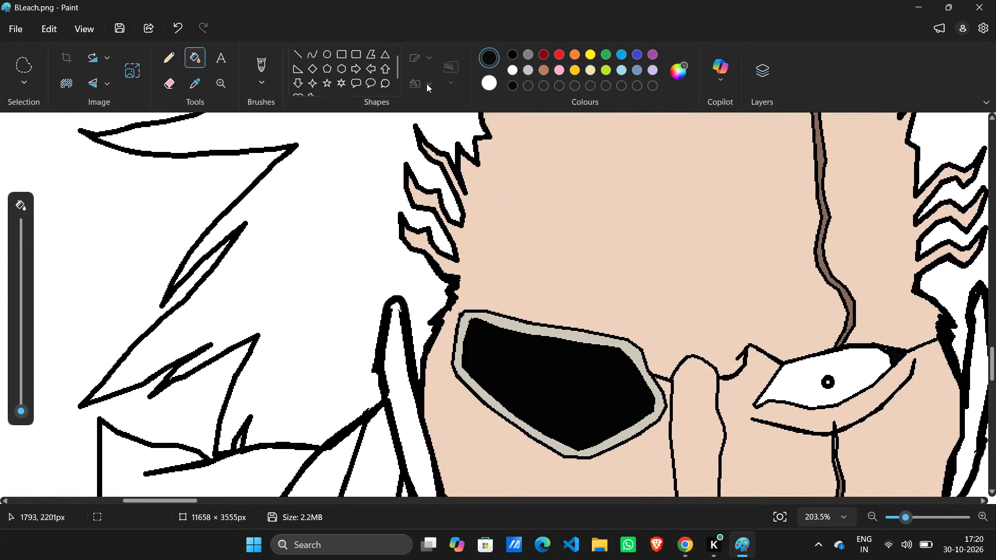
Draw a black polygon inside the open eye's inner corner, following the eye outline, about 29 × 36 px.
{"action": "left_click", "coordinate": [370, 56]}
{"action": "scroll", "coordinate": [867, 371], "scroll_direction": "up", "scroll_amount": 2, "text": "ctrl"}
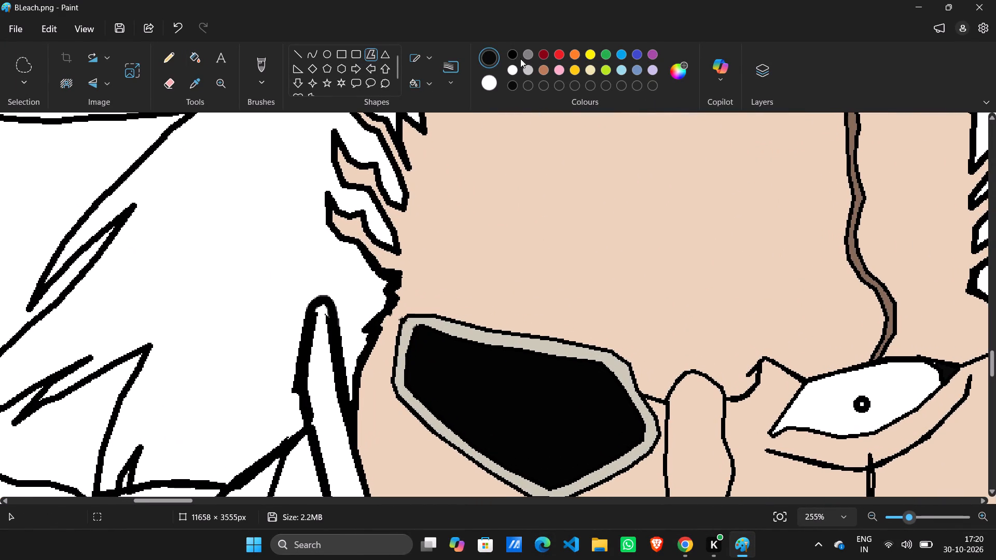
{"action": "left_click", "coordinate": [528, 55]}
{"action": "left_click", "coordinate": [517, 54]}
{"action": "scroll", "coordinate": [959, 469], "scroll_direction": "up", "scroll_amount": 3, "text": "ctrl"}
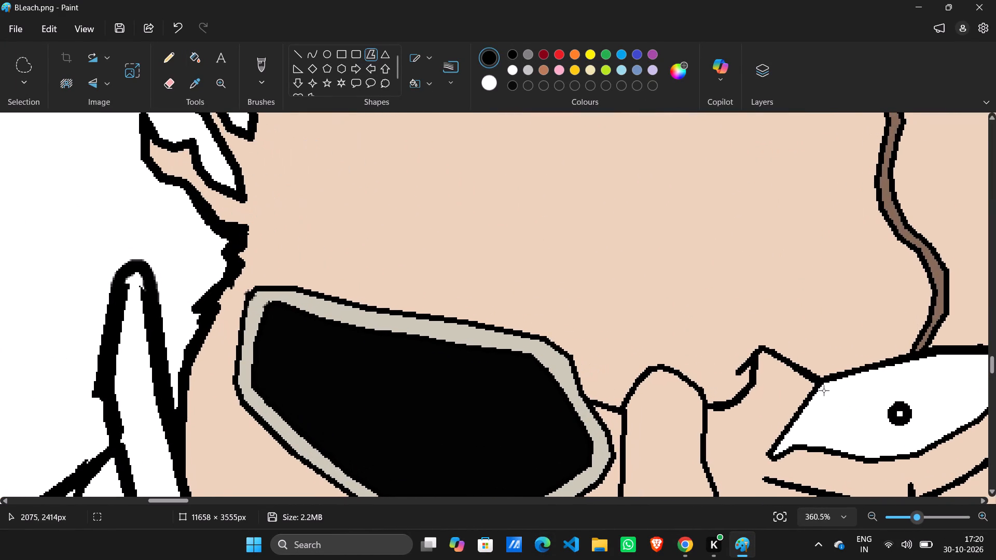
{"action": "left_click_drag", "start_coordinate": [819, 384], "coordinate": [793, 433]}
{"action": "left_click_drag", "start_coordinate": [792, 434], "coordinate": [791, 439]}
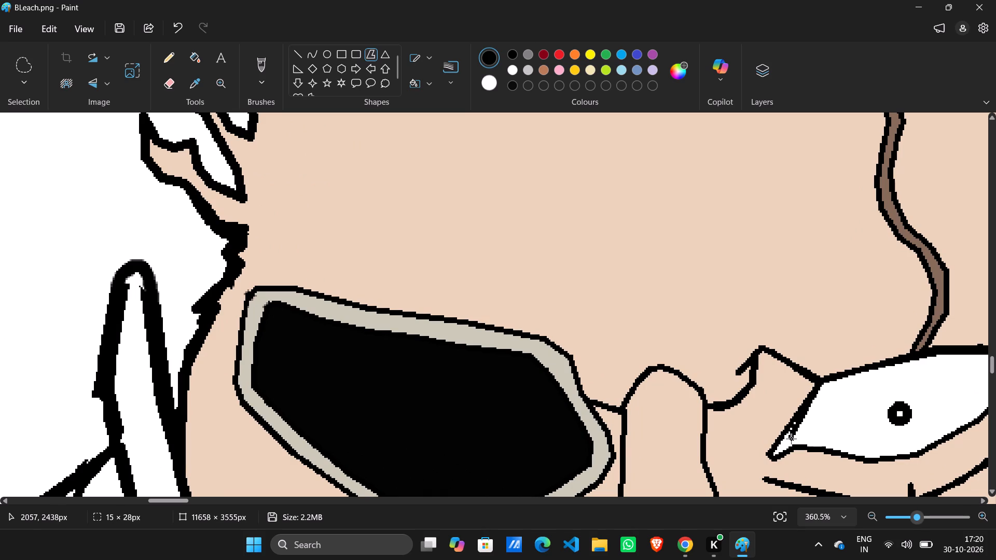
{"action": "left_click_drag", "start_coordinate": [791, 439], "coordinate": [789, 441]}
{"action": "left_click_drag", "start_coordinate": [790, 442], "coordinate": [814, 442]}
{"action": "left_click_drag", "start_coordinate": [818, 442], "coordinate": [843, 451]}
{"action": "left_click_drag", "start_coordinate": [840, 450], "coordinate": [802, 441]}
{"action": "left_click", "coordinate": [790, 441]}
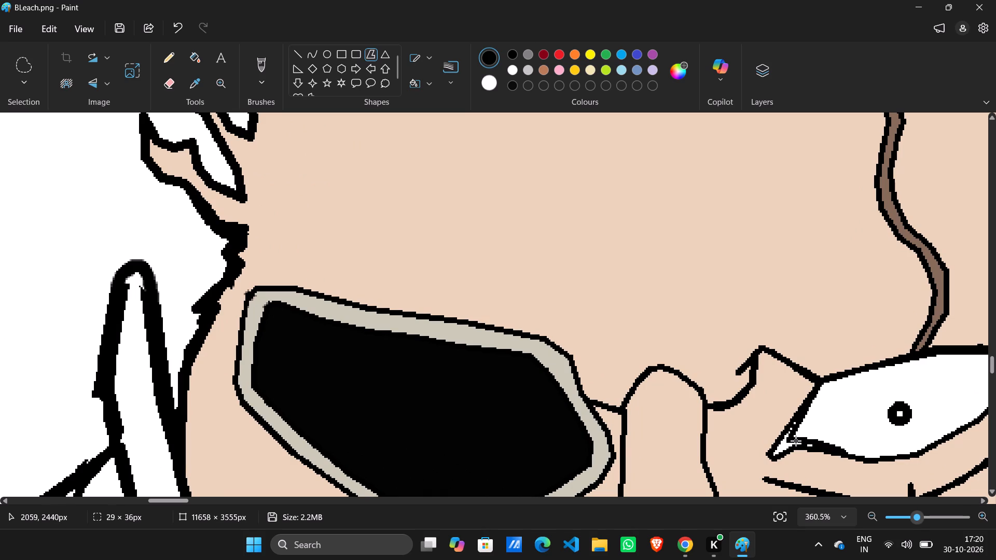
{"action": "left_click_drag", "start_coordinate": [797, 433], "coordinate": [817, 394]}
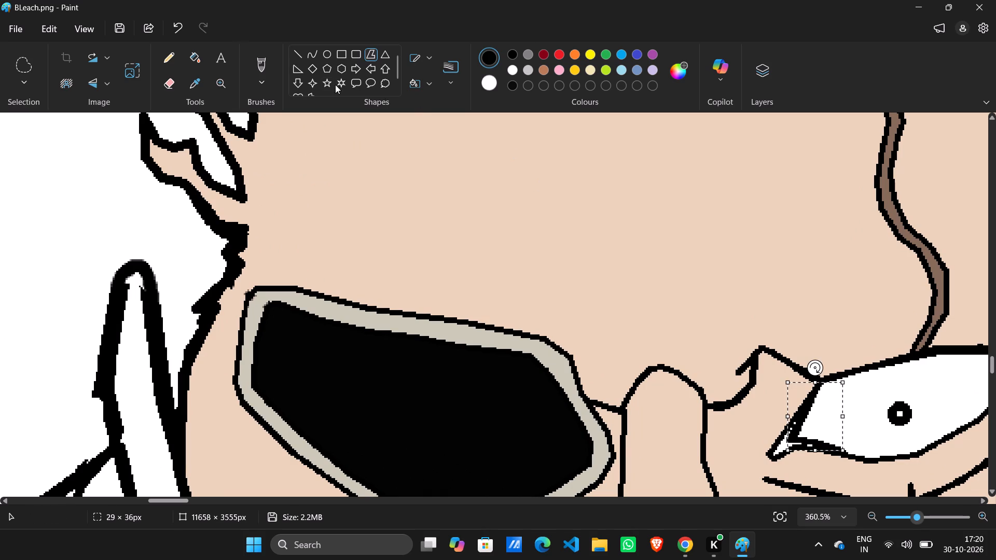
Fill the tip of the open eye's inner corner, outside the new polygon, with black.
{"action": "left_click", "coordinate": [190, 54]}
{"action": "left_click", "coordinate": [509, 86]}
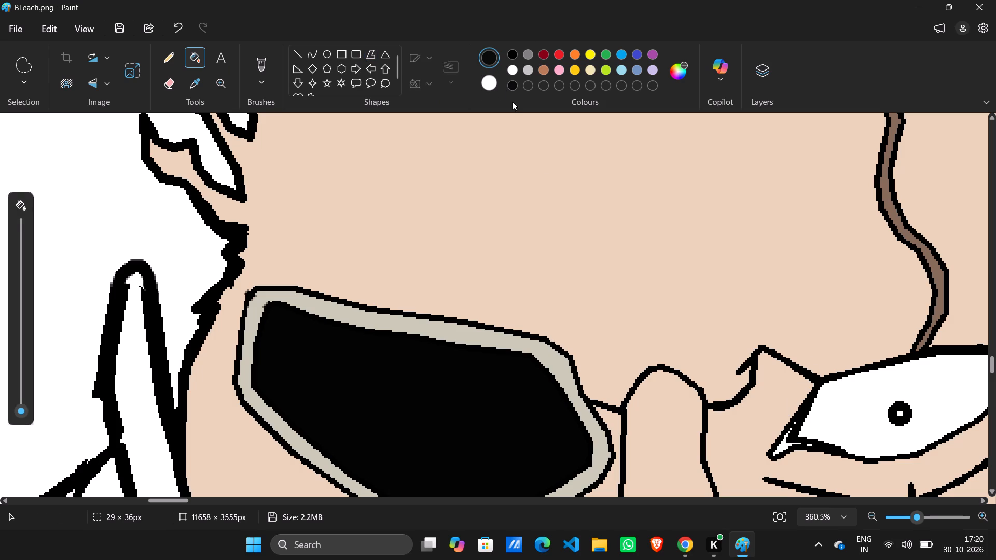
{"action": "left_click", "coordinate": [550, 68]}
{"action": "left_click", "coordinate": [514, 87]}
{"action": "left_click", "coordinate": [783, 446]}
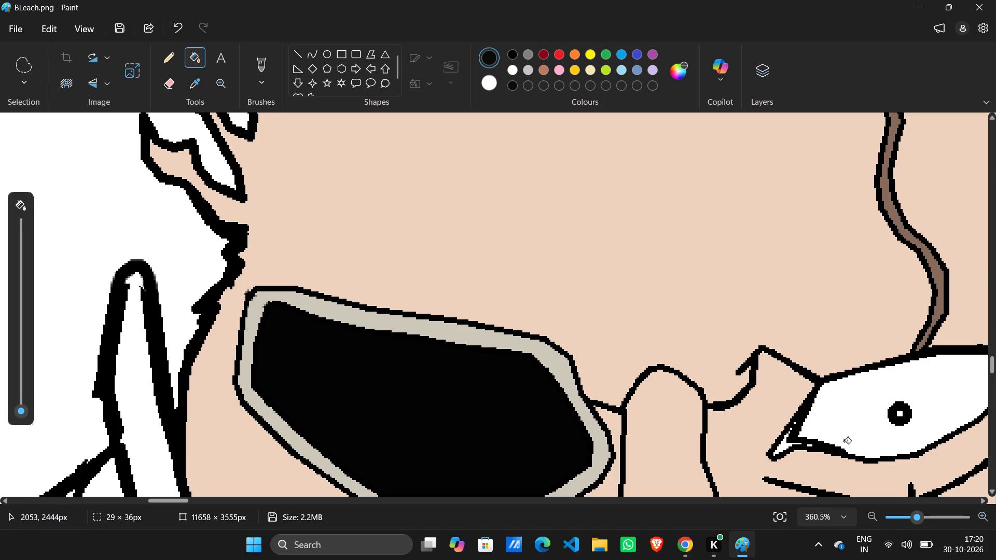
Fill the hair area above the forehead with black.
{"action": "scroll", "coordinate": [983, 543], "scroll_direction": "up", "scroll_amount": 5, "text": "ctrl"}
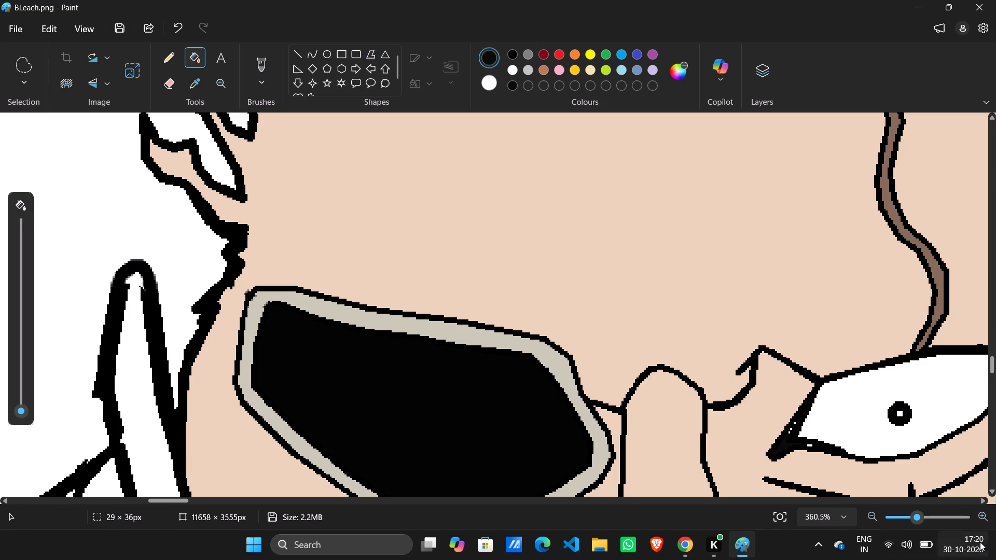
{"action": "scroll", "coordinate": [896, 493], "scroll_direction": "up", "scroll_amount": 4, "text": "ctrl"}
{"action": "scroll", "coordinate": [921, 483], "scroll_direction": "down", "scroll_amount": 19, "text": "ctrl"}
{"action": "scroll", "coordinate": [921, 483], "scroll_direction": "down", "scroll_amount": 2, "text": "ctrl"}
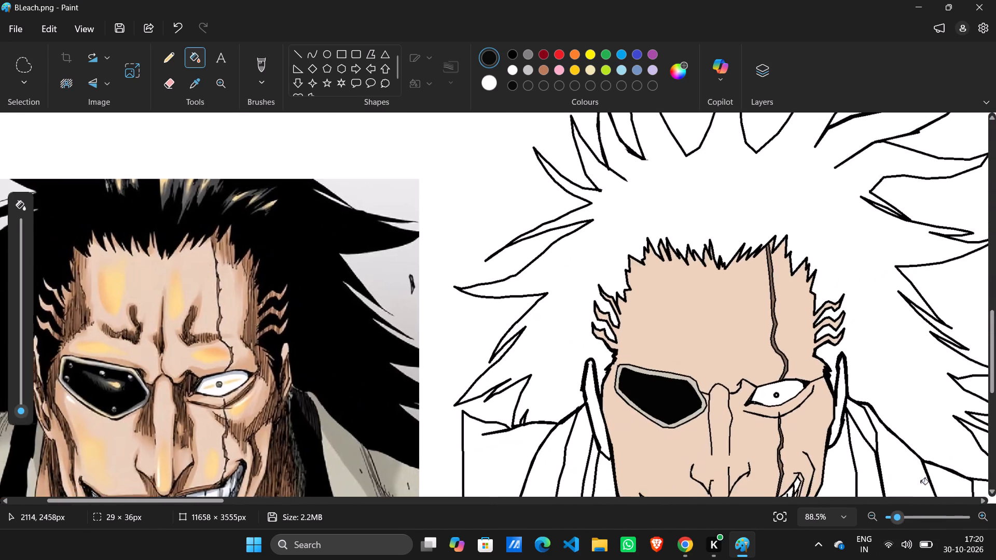
{"action": "scroll", "coordinate": [921, 483], "scroll_direction": "down", "scroll_amount": 3, "text": "ctrl"}
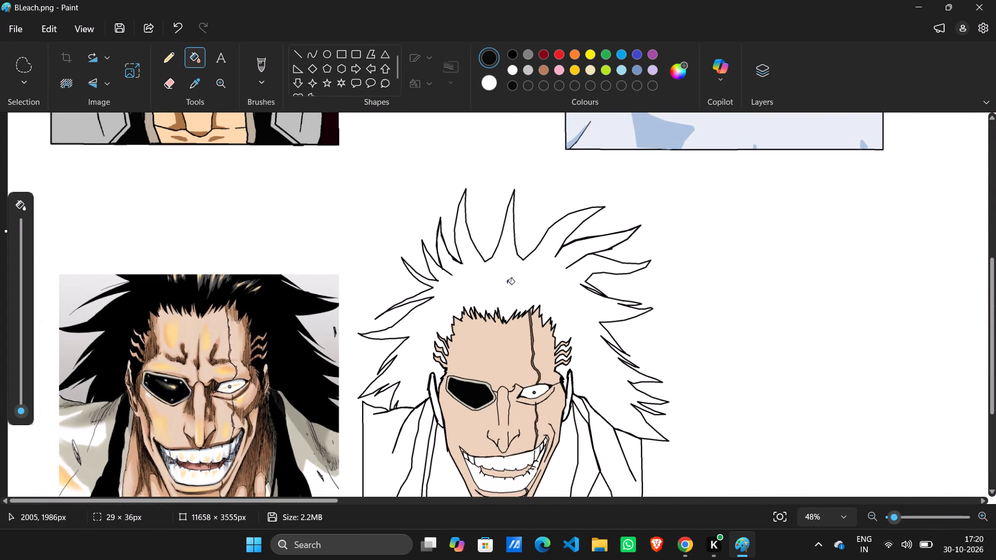
{"action": "left_click", "coordinate": [507, 283]}
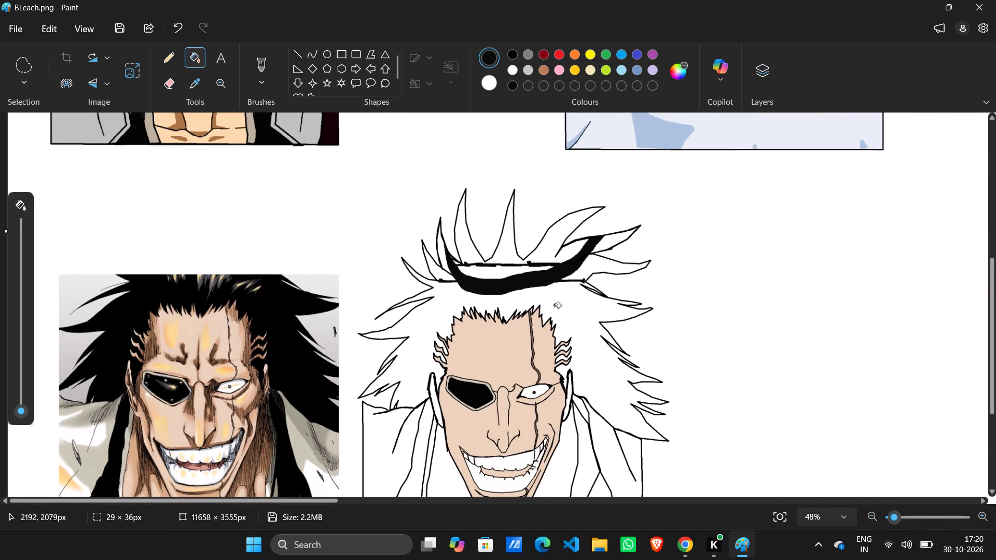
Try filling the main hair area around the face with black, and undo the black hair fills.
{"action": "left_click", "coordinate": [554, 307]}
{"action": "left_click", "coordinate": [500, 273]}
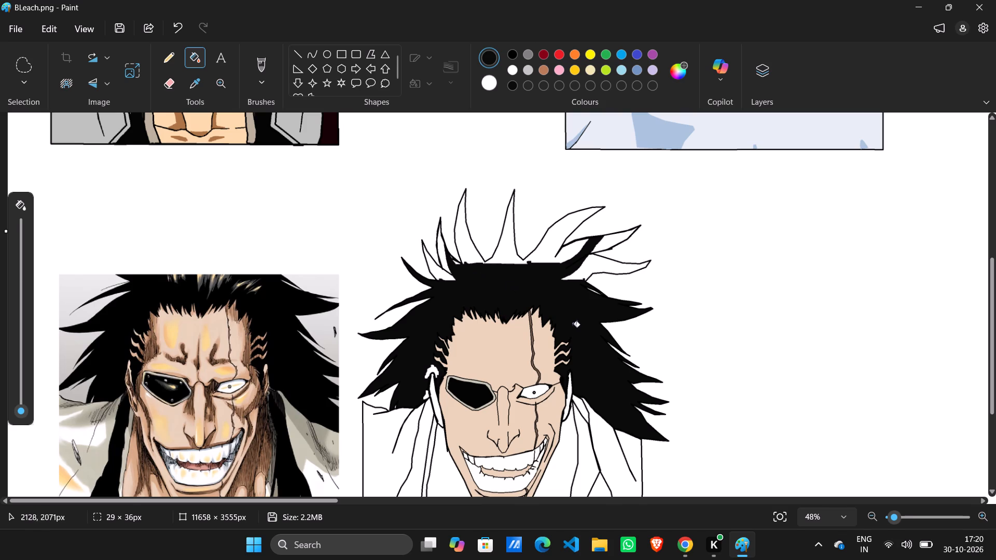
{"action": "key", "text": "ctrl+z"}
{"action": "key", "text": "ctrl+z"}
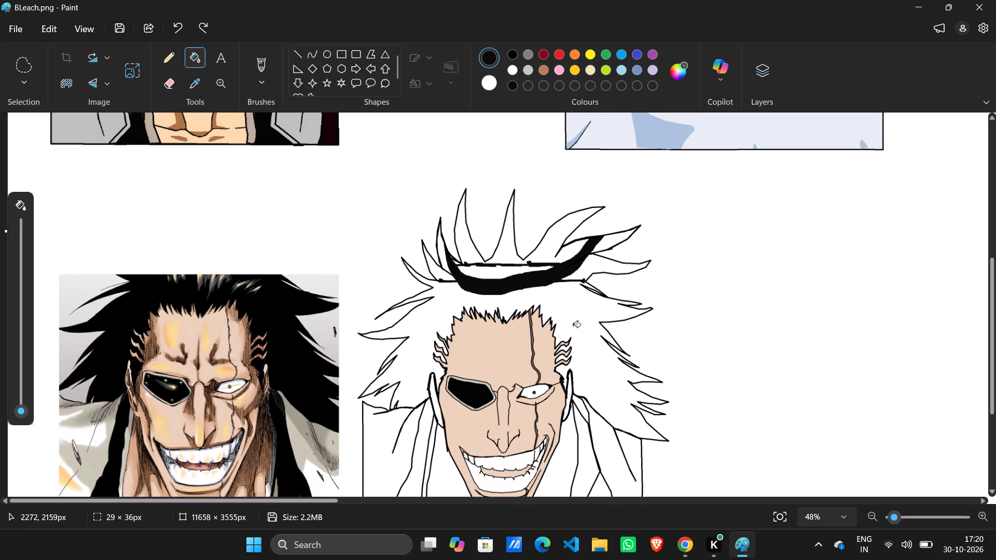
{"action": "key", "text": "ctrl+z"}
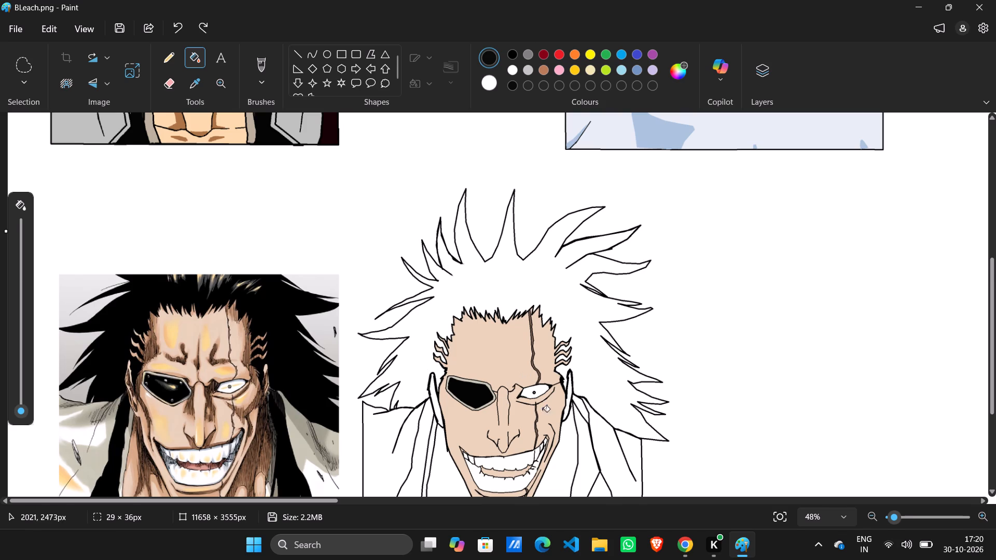
Sample the skin colour from the drawing's forehead and fill both ears and the neck with it.
{"action": "scroll", "coordinate": [542, 416], "scroll_direction": "down", "scroll_amount": 3}
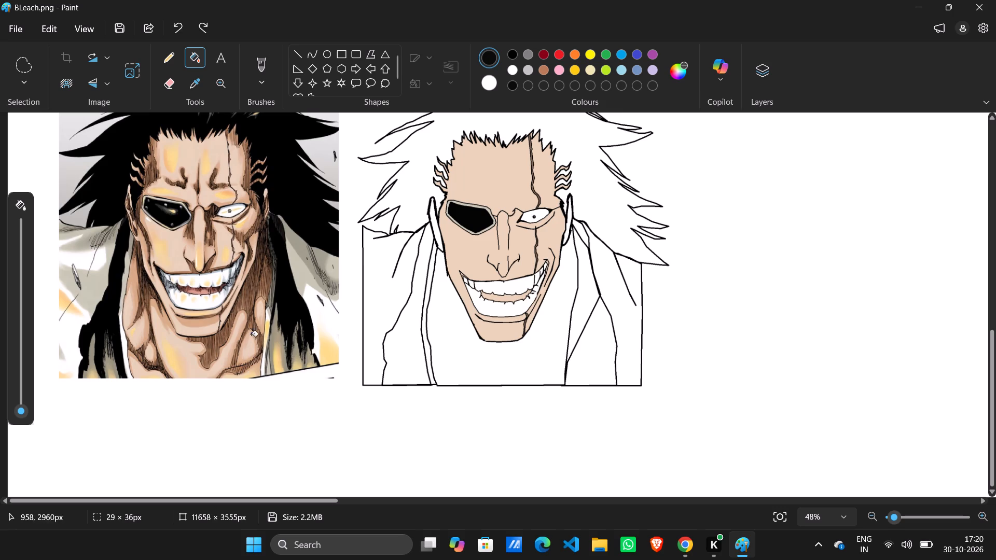
{"action": "left_click", "coordinate": [197, 87]}
{"action": "left_click", "coordinate": [479, 166]}
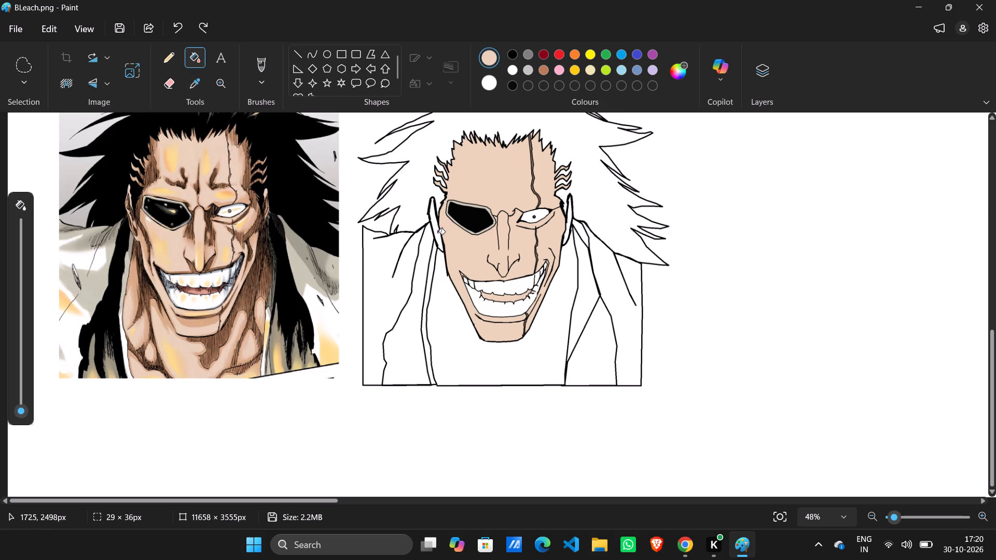
{"action": "left_click", "coordinate": [438, 233]}
{"action": "left_click", "coordinate": [569, 226]}
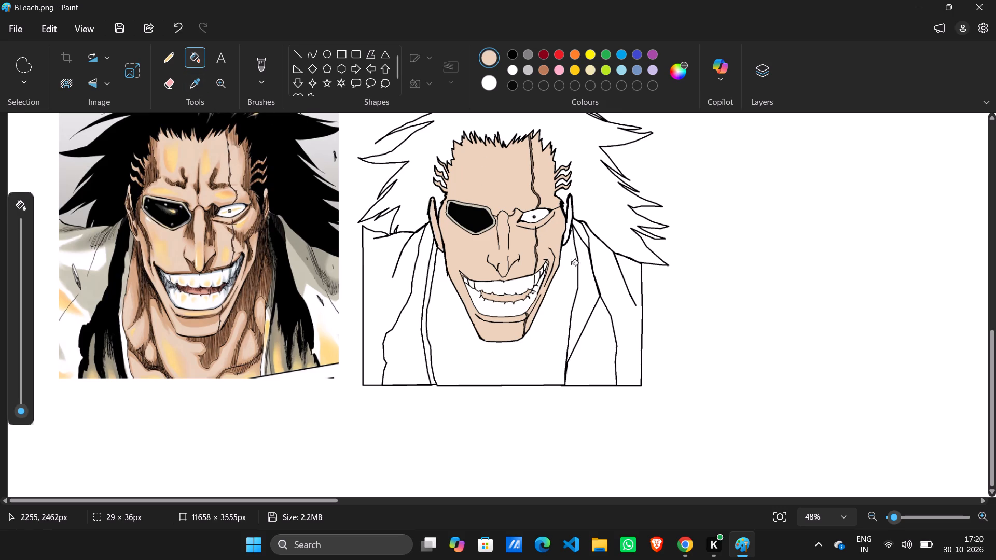
{"action": "left_click", "coordinate": [527, 352]}
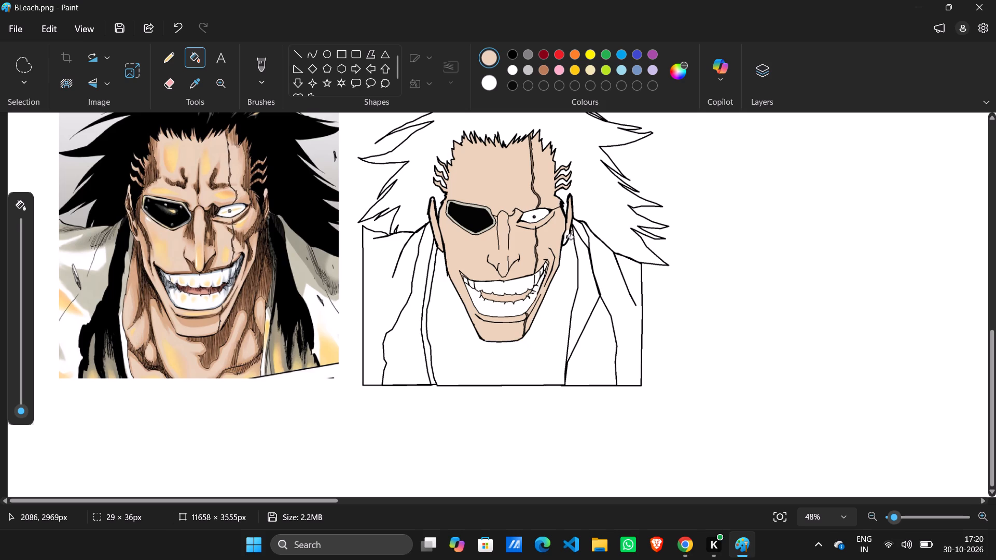
{"action": "left_click", "coordinate": [566, 235]}
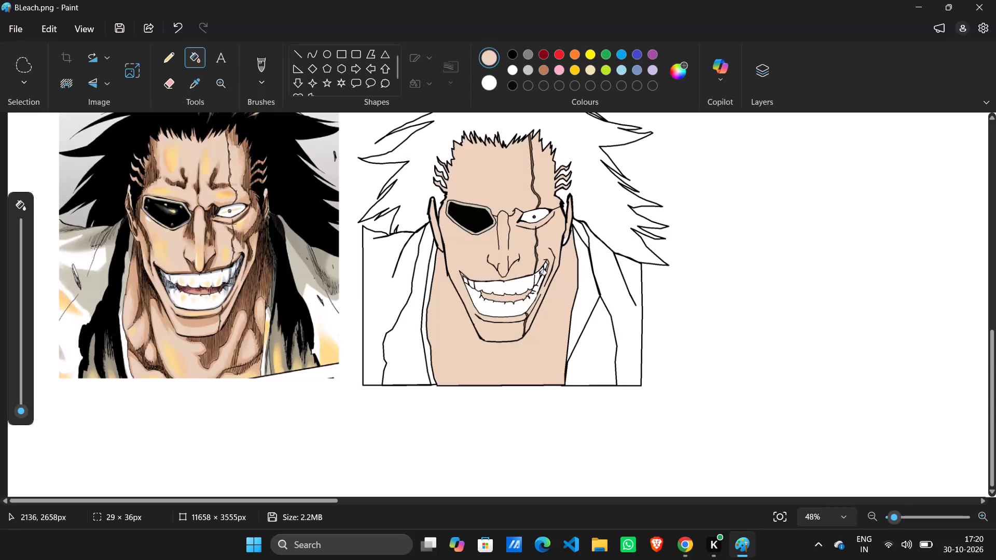
{"action": "left_click", "coordinate": [564, 242]}
Sample the pink inside the reference's mouth and fill the gap between the drawing's teeth with it.
{"action": "left_click", "coordinate": [197, 88]}
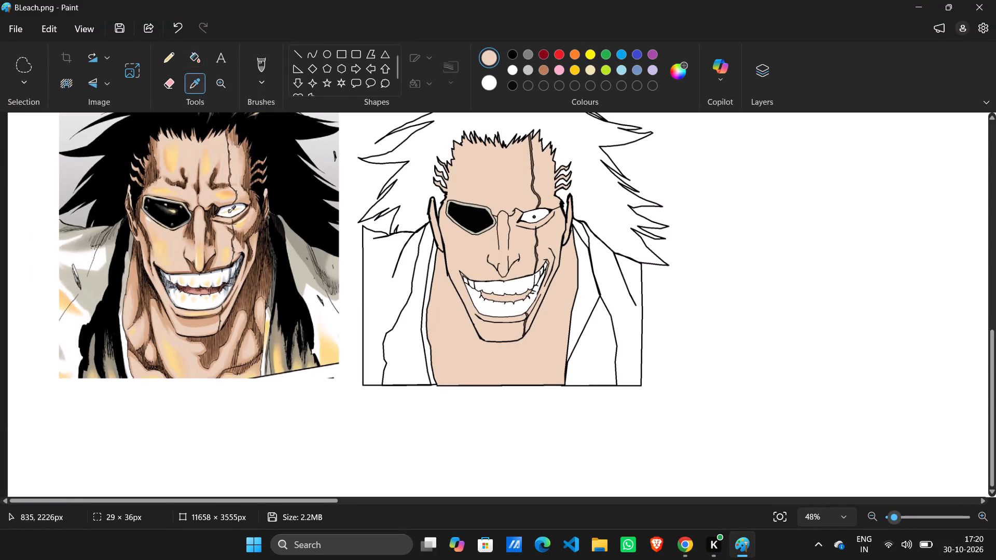
{"action": "left_click", "coordinate": [195, 291]}
{"action": "left_click", "coordinate": [497, 297]}
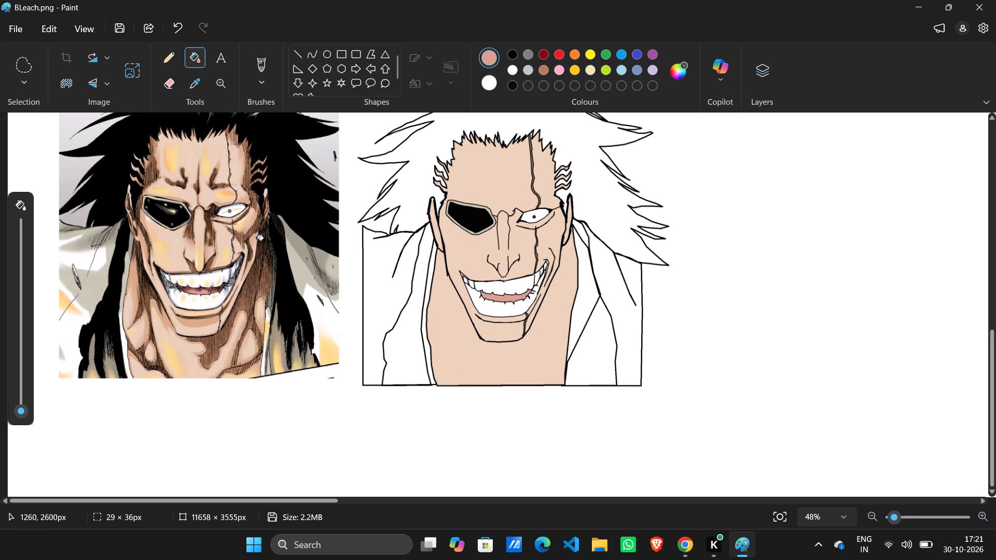
Trace the cheek crease below the eyepatch in the reference with a black 3 px polygon, about 63 × 217 px.
{"action": "left_click", "coordinate": [376, 54]}
{"action": "left_click", "coordinate": [457, 65]}
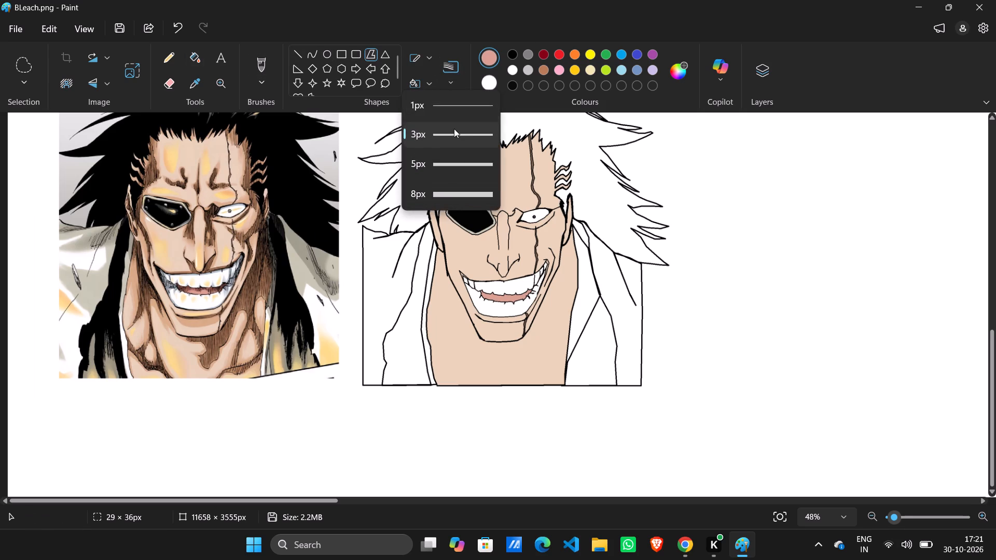
{"action": "left_click", "coordinate": [454, 129]}
{"action": "left_click", "coordinate": [511, 53]}
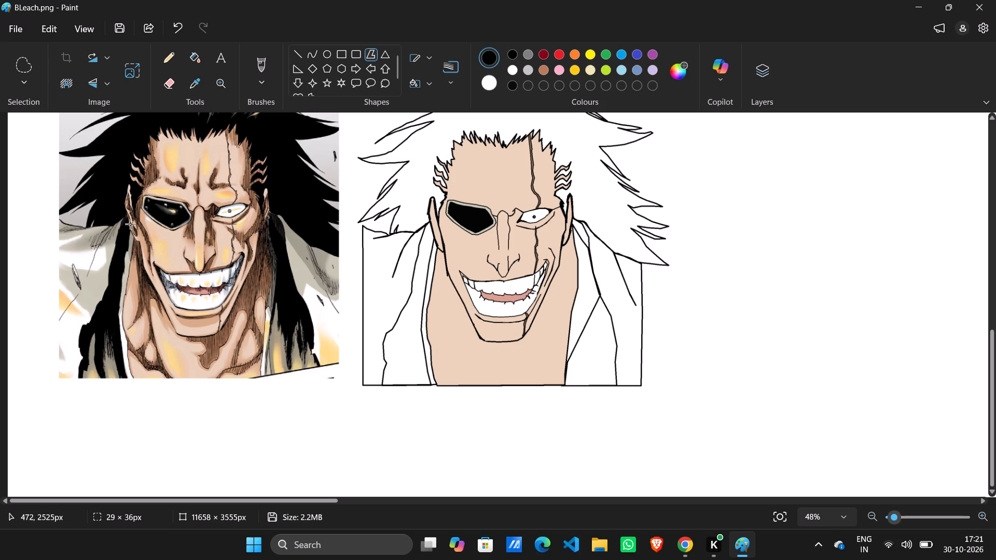
{"action": "left_click_drag", "start_coordinate": [137, 221], "coordinate": [144, 233]}
{"action": "left_click_drag", "start_coordinate": [145, 237], "coordinate": [147, 242]}
{"action": "left_click_drag", "start_coordinate": [147, 242], "coordinate": [147, 244]}
{"action": "left_click_drag", "start_coordinate": [147, 246], "coordinate": [149, 260]}
{"action": "left_click_drag", "start_coordinate": [149, 263], "coordinate": [153, 275]}
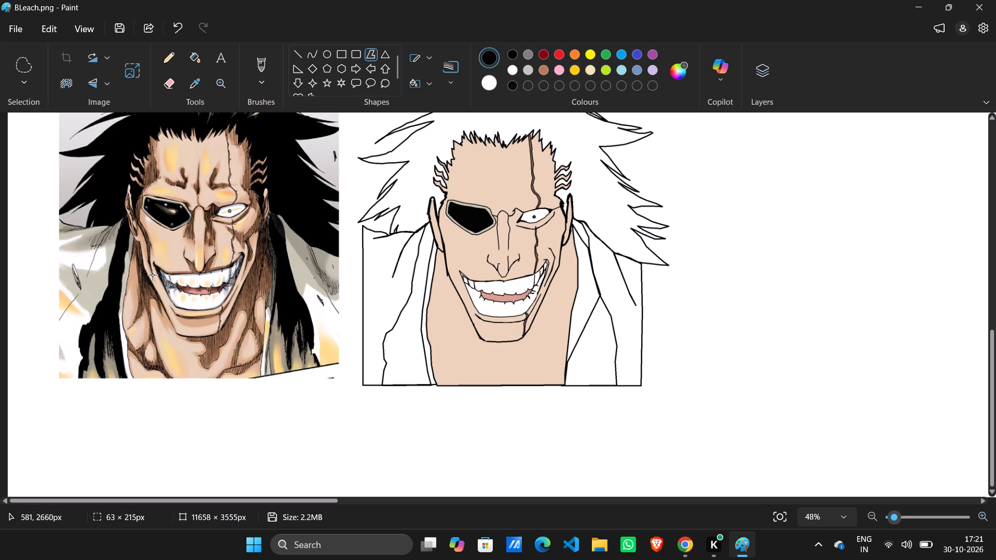
{"action": "left_click_drag", "start_coordinate": [153, 275], "coordinate": [153, 275]}
{"action": "left_click_drag", "start_coordinate": [152, 273], "coordinate": [149, 261]}
{"action": "left_click_drag", "start_coordinate": [149, 257], "coordinate": [150, 250]}
{"action": "left_click_drag", "start_coordinate": [150, 250], "coordinate": [147, 244]}
{"action": "left_click_drag", "start_coordinate": [147, 244], "coordinate": [143, 234]}
{"action": "left_click_drag", "start_coordinate": [143, 234], "coordinate": [143, 233]}
{"action": "left_click_drag", "start_coordinate": [143, 230], "coordinate": [138, 223]}
{"action": "left_click", "coordinate": [137, 223]}
{"action": "left_click", "coordinate": [137, 222]}
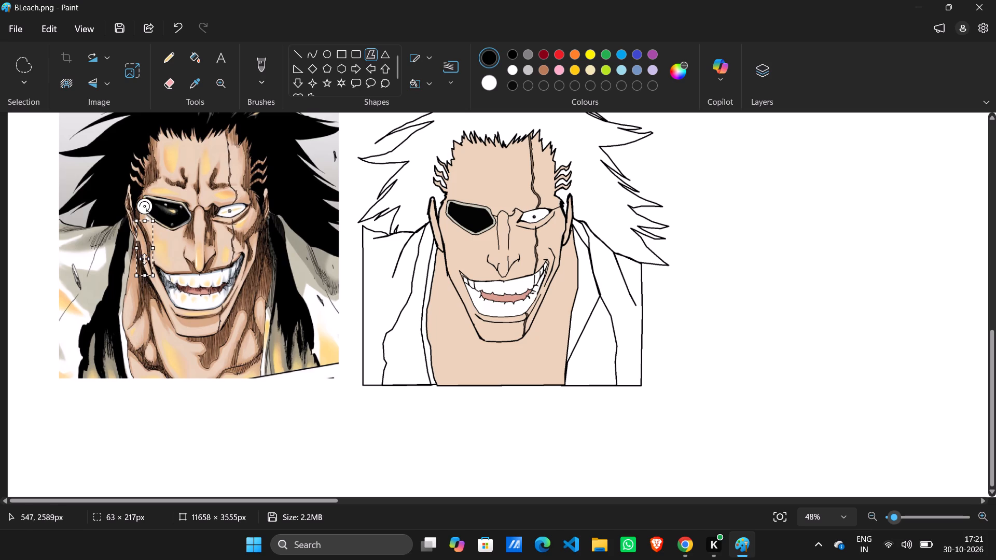
Move the traced crease onto the drawing's cheek, between the eyepatch-side ear and the mouth corner.
{"action": "left_click_drag", "start_coordinate": [144, 261], "coordinate": [444, 260]}
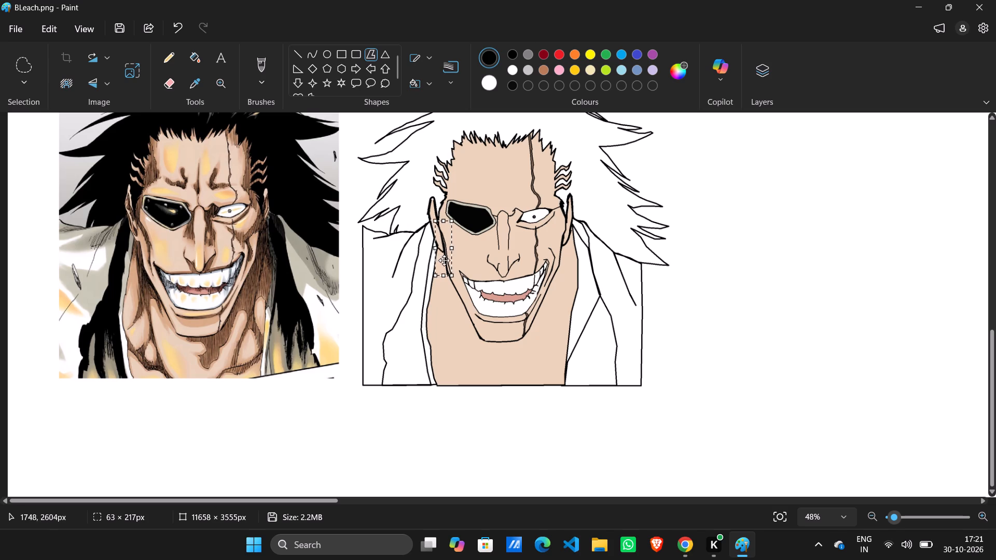
{"action": "left_click_drag", "start_coordinate": [444, 260], "coordinate": [448, 259]}
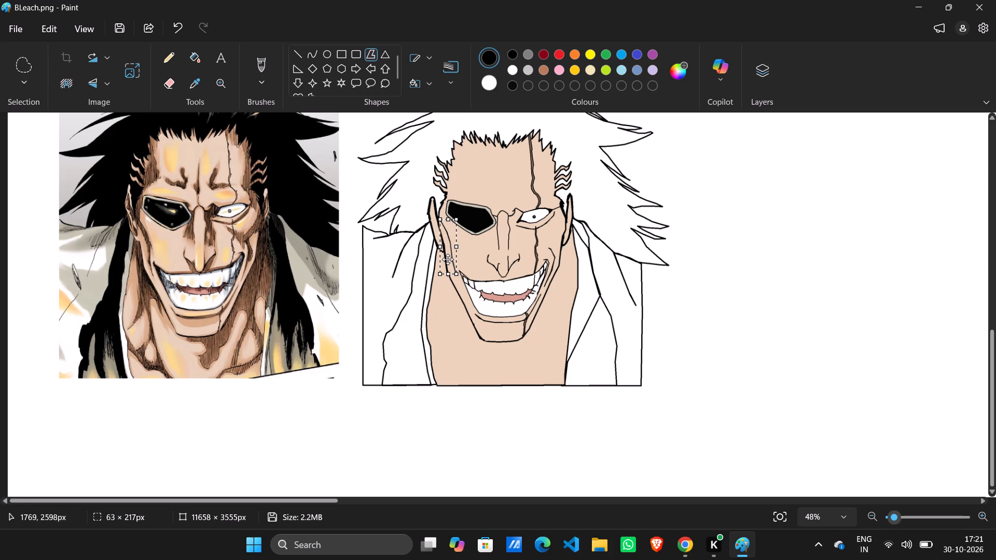
{"action": "left_click_drag", "start_coordinate": [448, 259], "coordinate": [451, 271]}
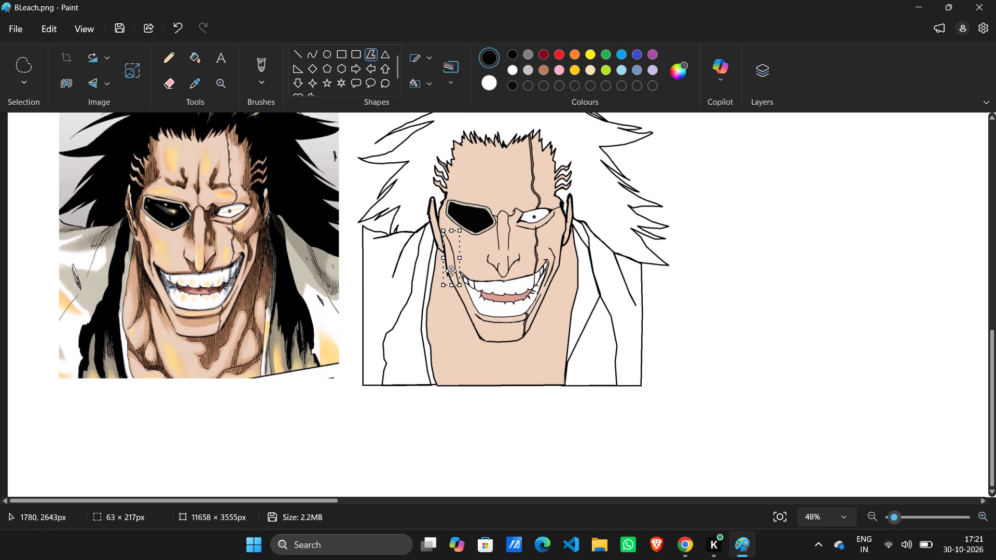
{"action": "left_click_drag", "start_coordinate": [451, 271], "coordinate": [451, 274]}
{"action": "scroll", "coordinate": [522, 274], "scroll_direction": "up", "scroll_amount": 6, "text": "ctrl"}
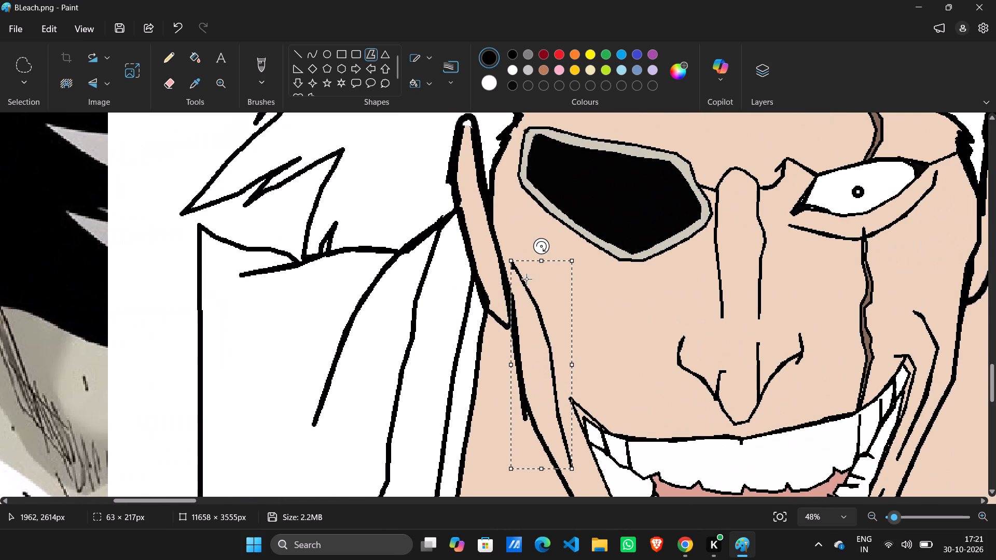
{"action": "left_click_drag", "start_coordinate": [533, 302], "coordinate": [532, 292]}
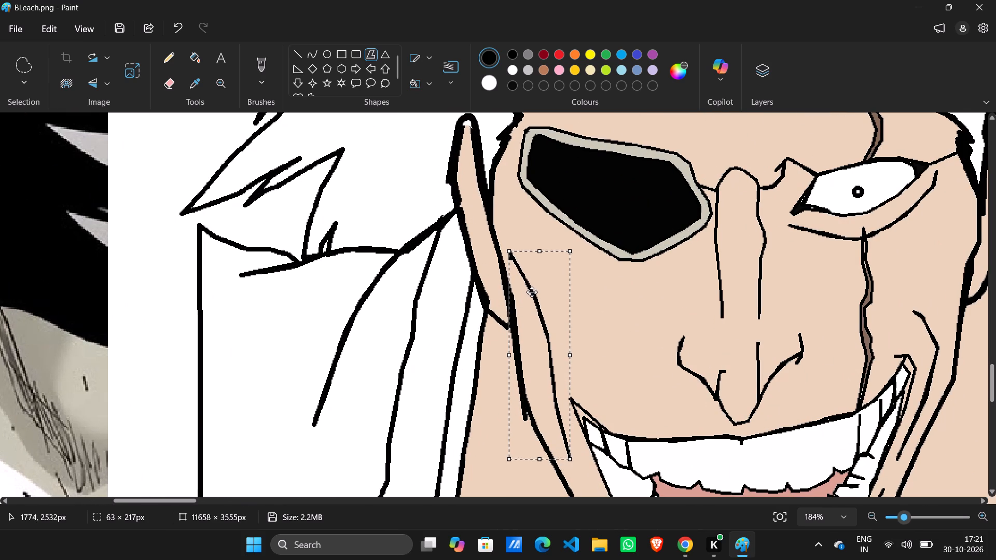
{"action": "left_click_drag", "start_coordinate": [532, 292], "coordinate": [530, 281]}
{"action": "scroll", "coordinate": [530, 283], "scroll_direction": "down", "scroll_amount": 7, "text": "ctrl"}
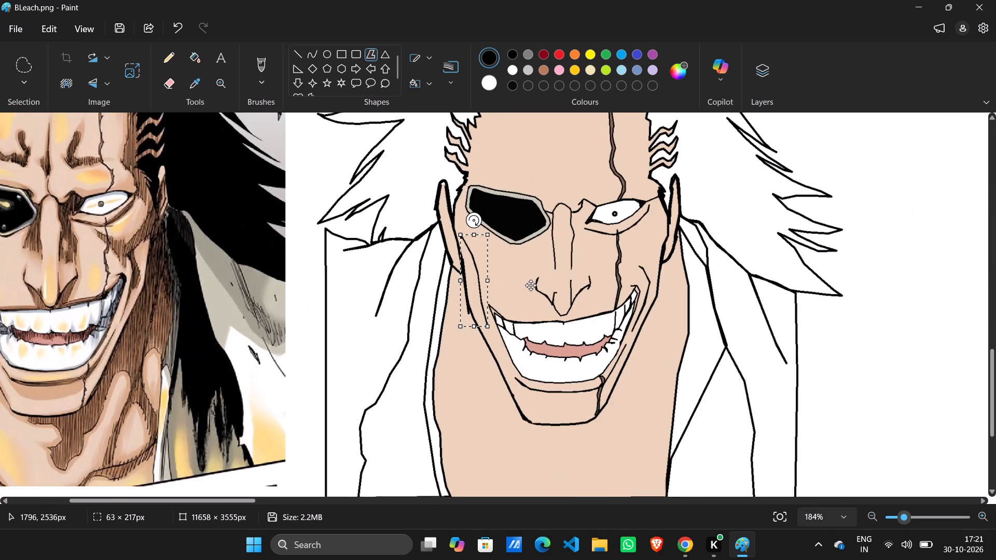
{"action": "scroll", "coordinate": [531, 285], "scroll_direction": "down", "scroll_amount": 2, "text": "ctrl"}
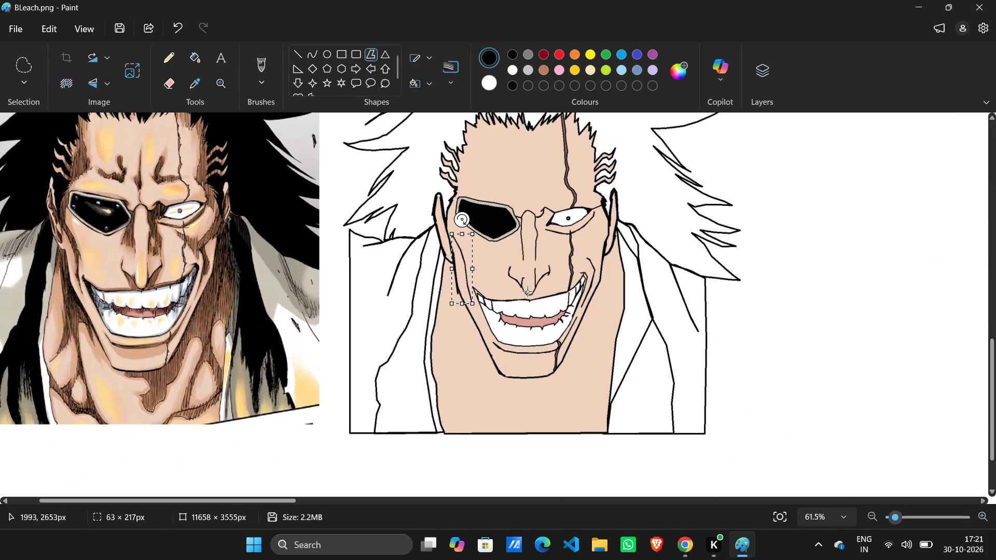
{"action": "left_click", "coordinate": [461, 285]}
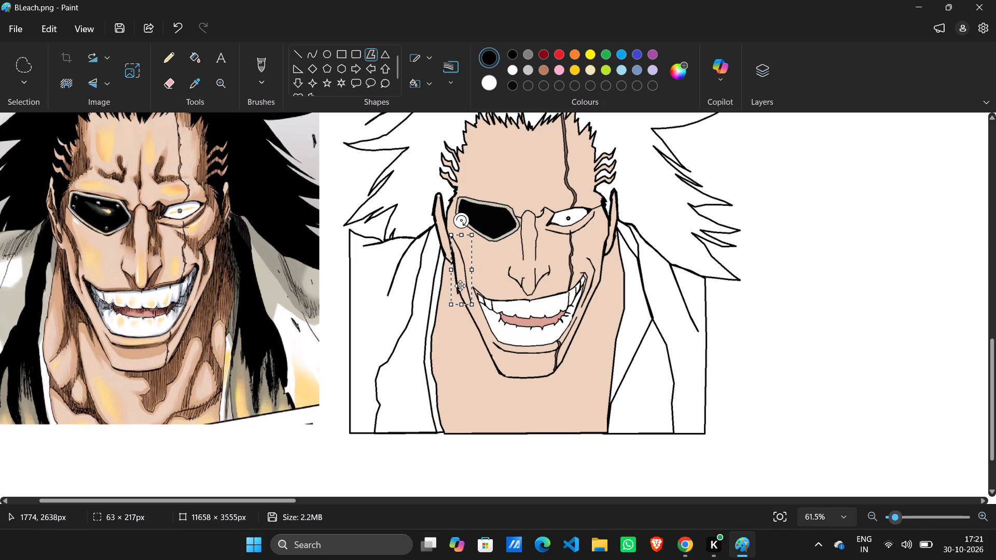
{"action": "left_click", "coordinate": [557, 284]}
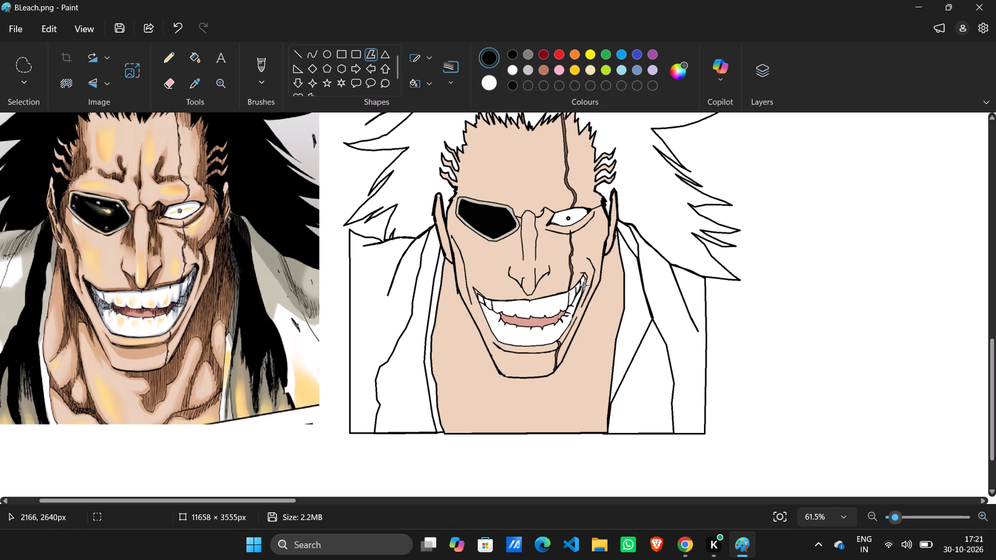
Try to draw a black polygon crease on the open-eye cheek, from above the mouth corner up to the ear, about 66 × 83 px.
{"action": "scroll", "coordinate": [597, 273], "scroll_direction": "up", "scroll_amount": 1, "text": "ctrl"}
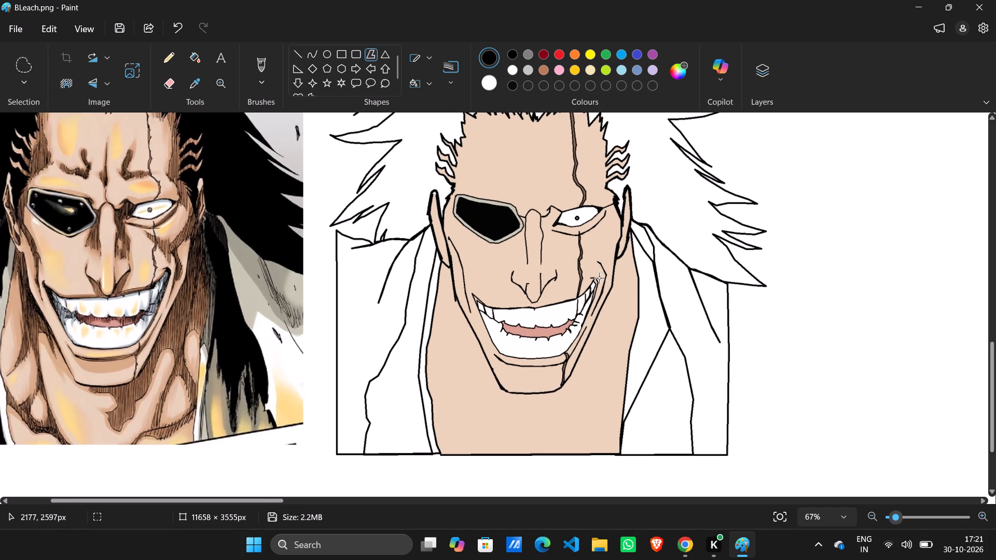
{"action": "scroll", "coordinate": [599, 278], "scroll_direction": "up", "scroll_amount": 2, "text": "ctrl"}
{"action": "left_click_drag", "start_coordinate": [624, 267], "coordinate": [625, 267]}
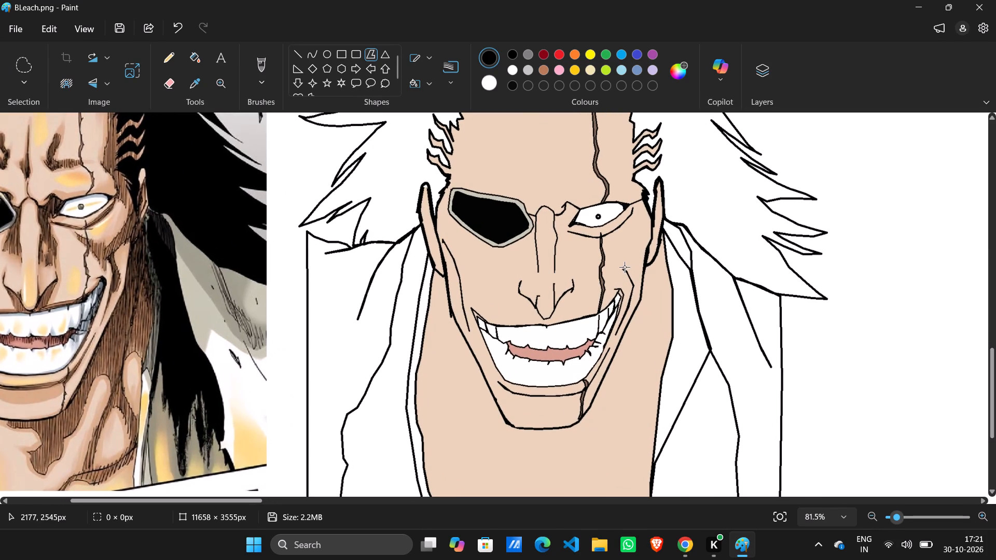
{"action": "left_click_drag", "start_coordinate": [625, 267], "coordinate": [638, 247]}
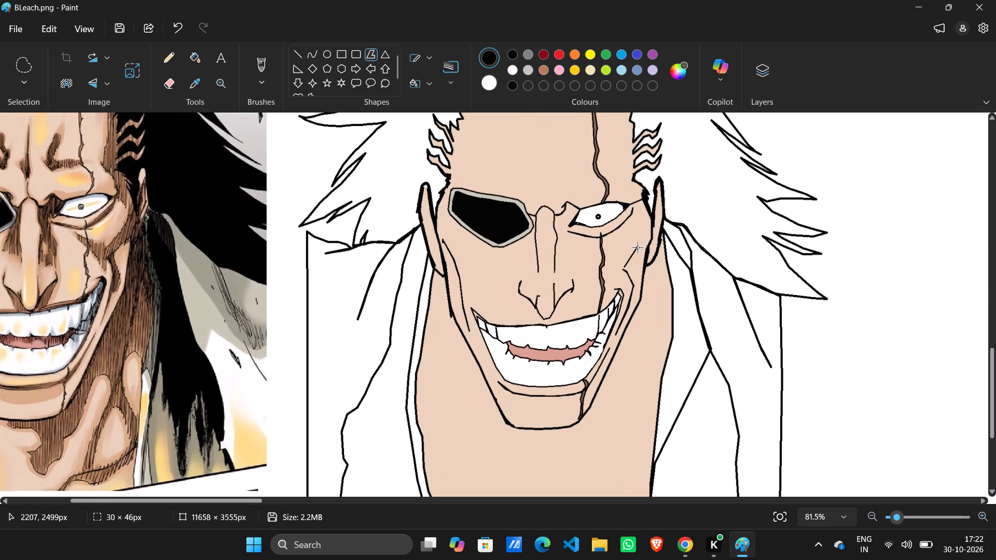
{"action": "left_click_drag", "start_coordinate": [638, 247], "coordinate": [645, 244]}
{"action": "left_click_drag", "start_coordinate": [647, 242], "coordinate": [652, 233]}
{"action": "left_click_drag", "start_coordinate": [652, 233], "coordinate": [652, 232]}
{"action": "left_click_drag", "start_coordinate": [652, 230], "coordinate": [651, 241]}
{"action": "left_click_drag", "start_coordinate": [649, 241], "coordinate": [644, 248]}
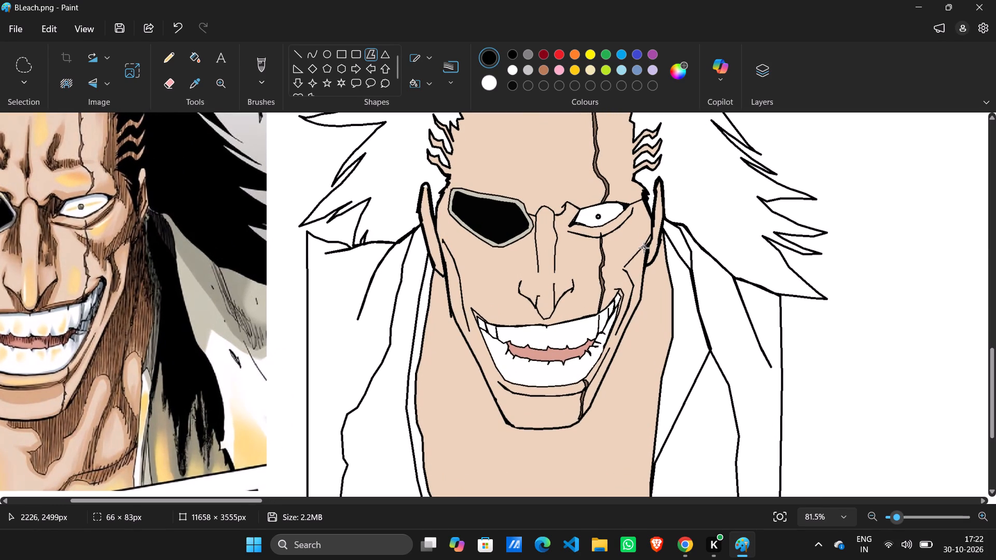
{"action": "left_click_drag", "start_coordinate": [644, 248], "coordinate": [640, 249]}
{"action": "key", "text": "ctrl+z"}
Draw a black polygon crease on the open-eye cheek, starting beside the ear and running down towards the mouth corner.
{"action": "left_click_drag", "start_coordinate": [653, 229], "coordinate": [646, 244]}
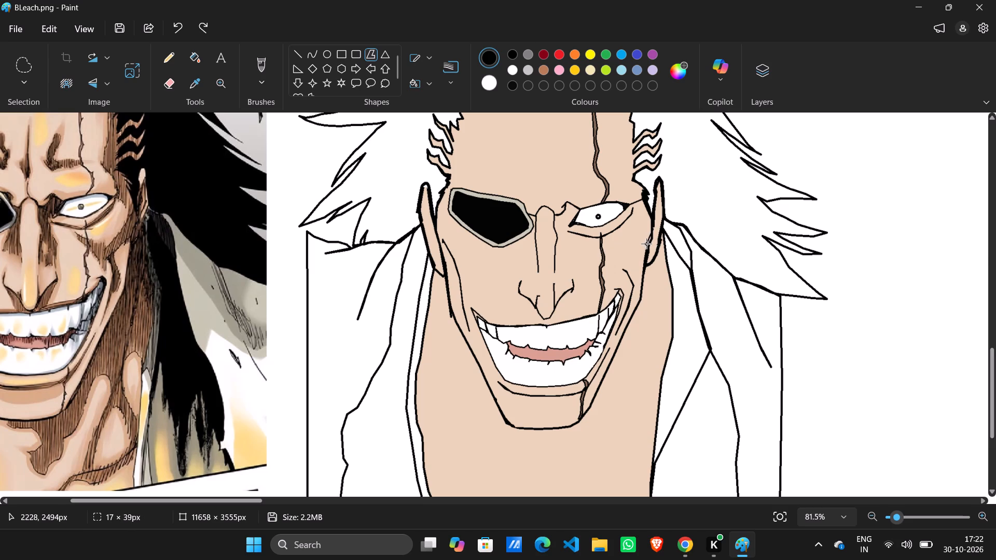
{"action": "left_click_drag", "start_coordinate": [646, 244], "coordinate": [649, 243]}
{"action": "left_click_drag", "start_coordinate": [649, 244], "coordinate": [640, 253]}
{"action": "left_click_drag", "start_coordinate": [640, 253], "coordinate": [631, 260]}
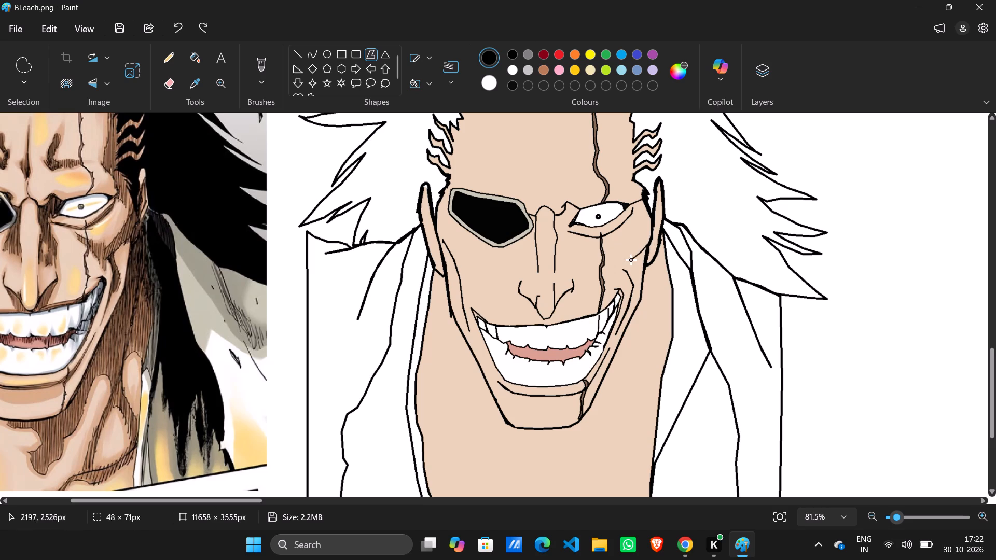
Finish the black polygon crease on the open-eye cheek, about 75 × 78 px, turning it back up to the ear.
{"action": "left_click_drag", "start_coordinate": [631, 260], "coordinate": [628, 261]}
{"action": "left_click_drag", "start_coordinate": [627, 261], "coordinate": [622, 262]}
{"action": "left_click_drag", "start_coordinate": [622, 262], "coordinate": [624, 262]}
{"action": "left_click_drag", "start_coordinate": [624, 262], "coordinate": [629, 260]}
{"action": "left_click_drag", "start_coordinate": [630, 260], "coordinate": [644, 249]}
{"action": "left_click_drag", "start_coordinate": [649, 244], "coordinate": [654, 235]}
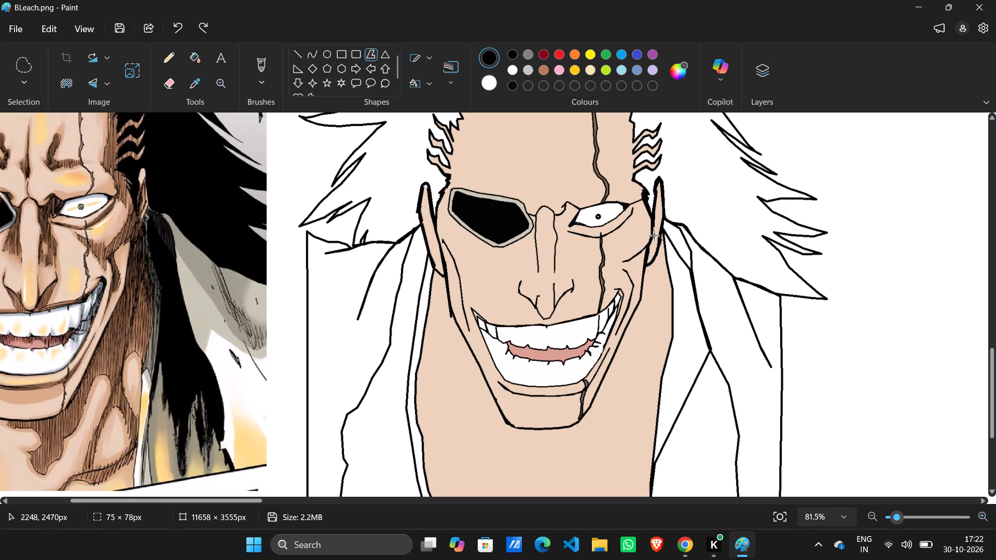
{"action": "left_click_drag", "start_coordinate": [654, 235], "coordinate": [651, 239]}
{"action": "left_click_drag", "start_coordinate": [651, 239], "coordinate": [652, 230]}
{"action": "left_click", "coordinate": [716, 235]}
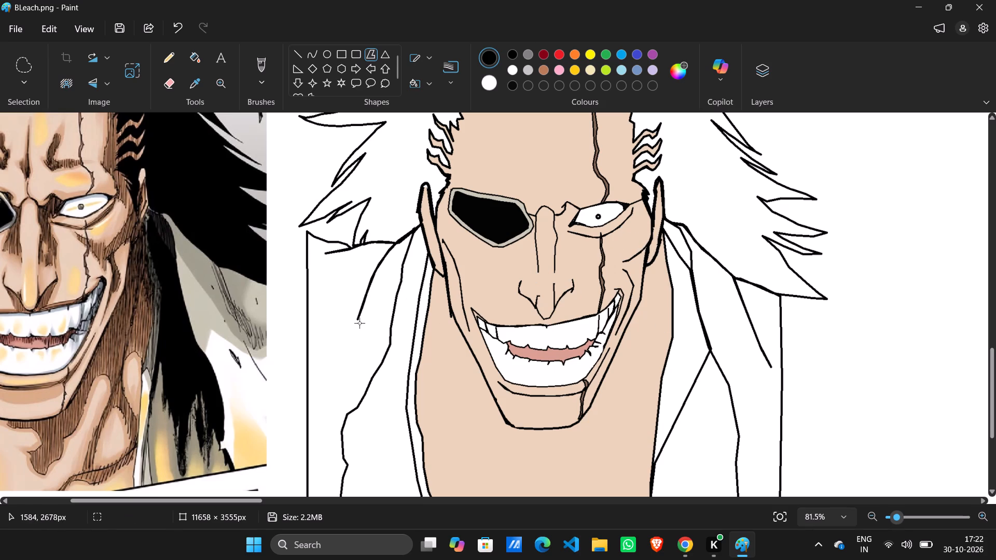
Compare the drawing's face, hair and robe with the reference to check which line work still needs attention.
{"action": "scroll", "coordinate": [350, 265], "scroll_direction": "down", "scroll_amount": 1}
{"action": "scroll", "coordinate": [347, 275], "scroll_direction": "up", "scroll_amount": 1}
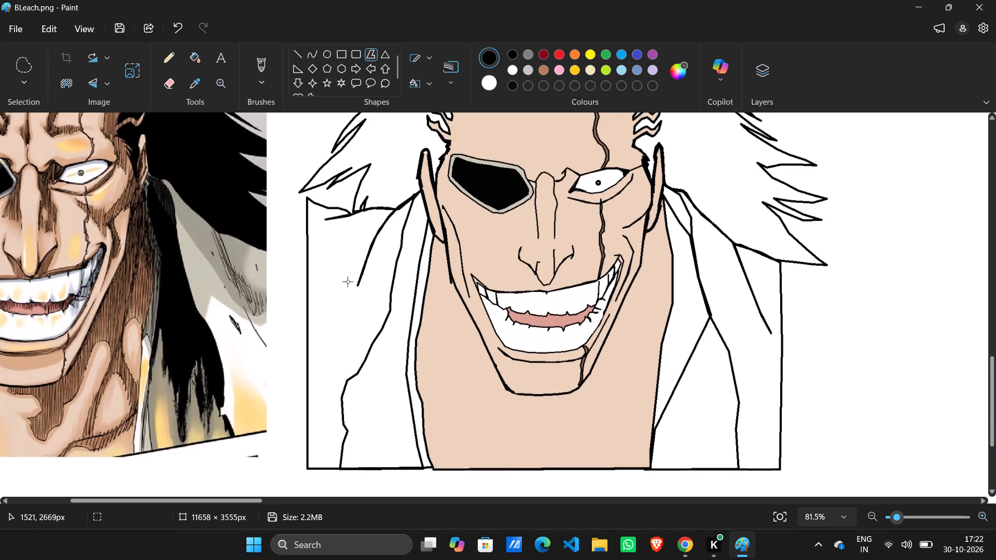
{"action": "scroll", "coordinate": [348, 282], "scroll_direction": "up", "scroll_amount": 1}
{"action": "scroll", "coordinate": [454, 287], "scroll_direction": "up", "scroll_amount": 2}
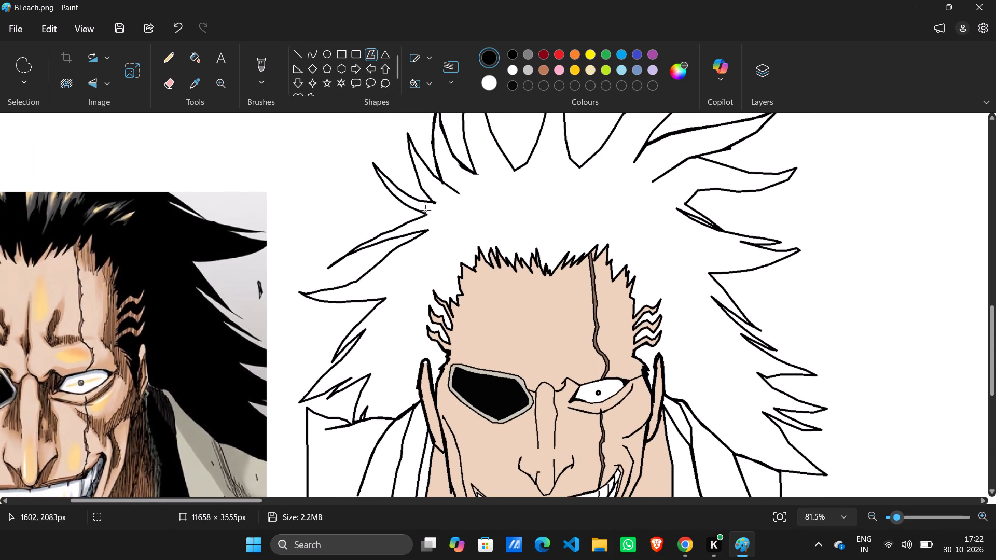
{"action": "scroll", "coordinate": [494, 345], "scroll_direction": "down", "scroll_amount": 2}
{"action": "scroll", "coordinate": [380, 345], "scroll_direction": "down", "scroll_amount": 2}
{"action": "scroll", "coordinate": [543, 363], "scroll_direction": "down", "scroll_amount": 1}
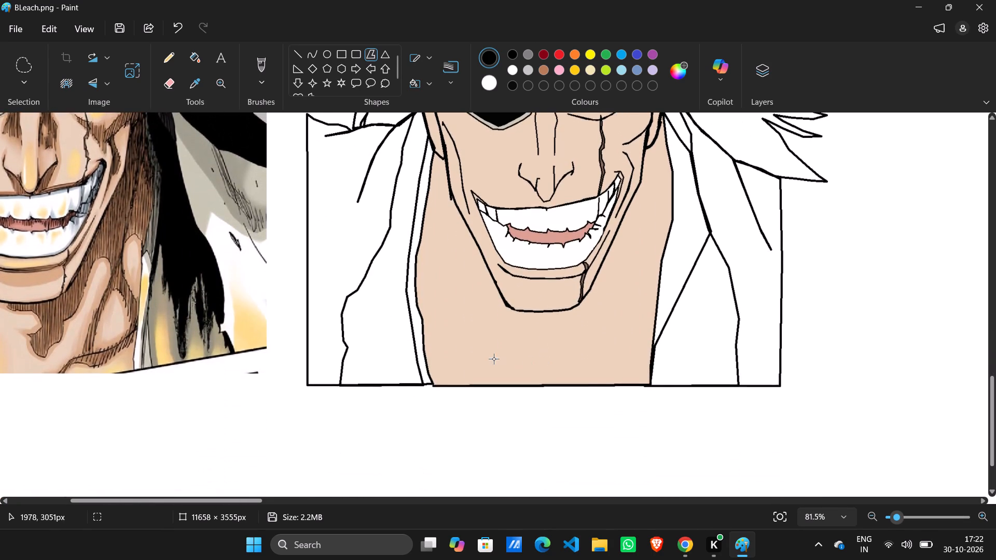
{"action": "scroll", "coordinate": [492, 358], "scroll_direction": "up", "scroll_amount": 1}
{"action": "left_click_drag", "start_coordinate": [233, 503], "coordinate": [217, 502]}
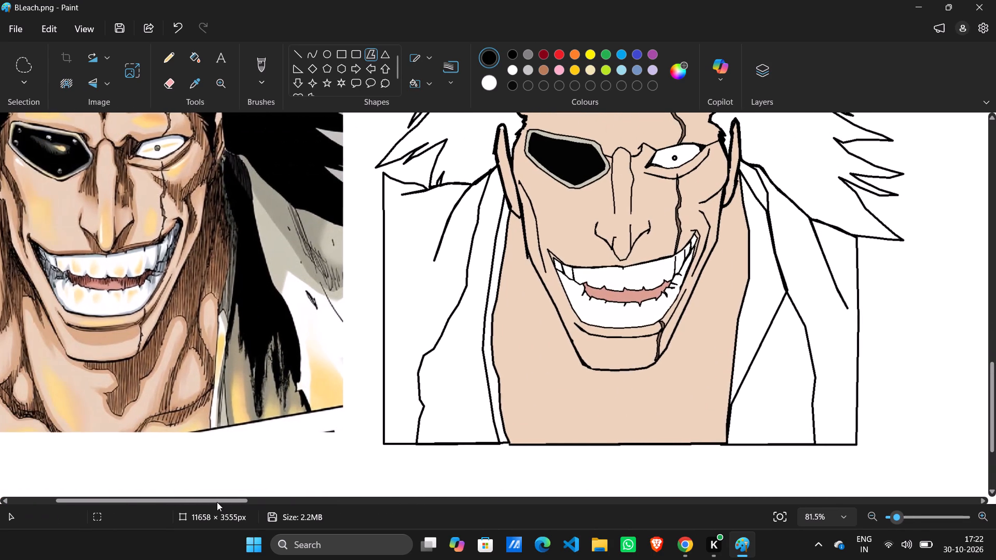
{"action": "left_click_drag", "start_coordinate": [217, 502], "coordinate": [209, 502]}
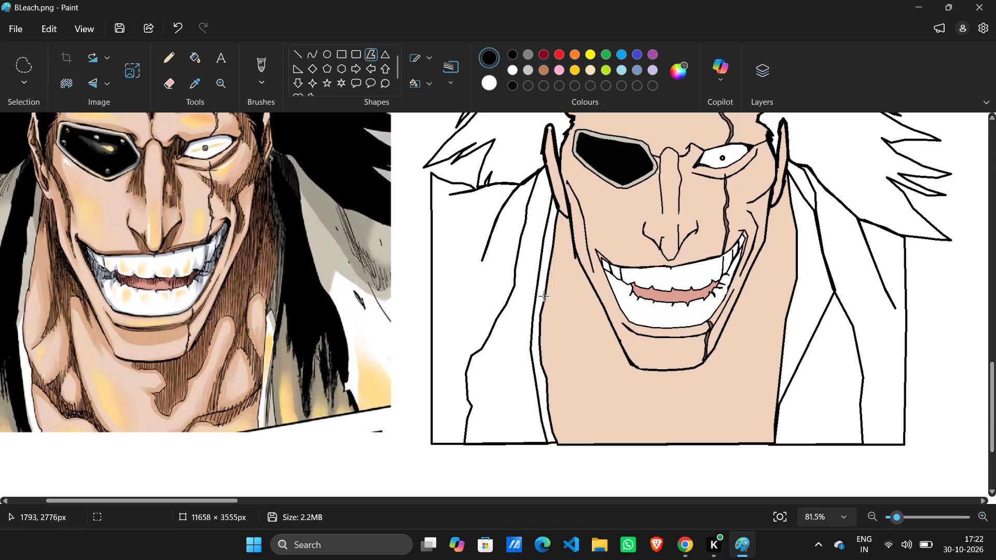
{"action": "scroll", "coordinate": [679, 334], "scroll_direction": "down", "scroll_amount": 3, "text": "ctrl"}
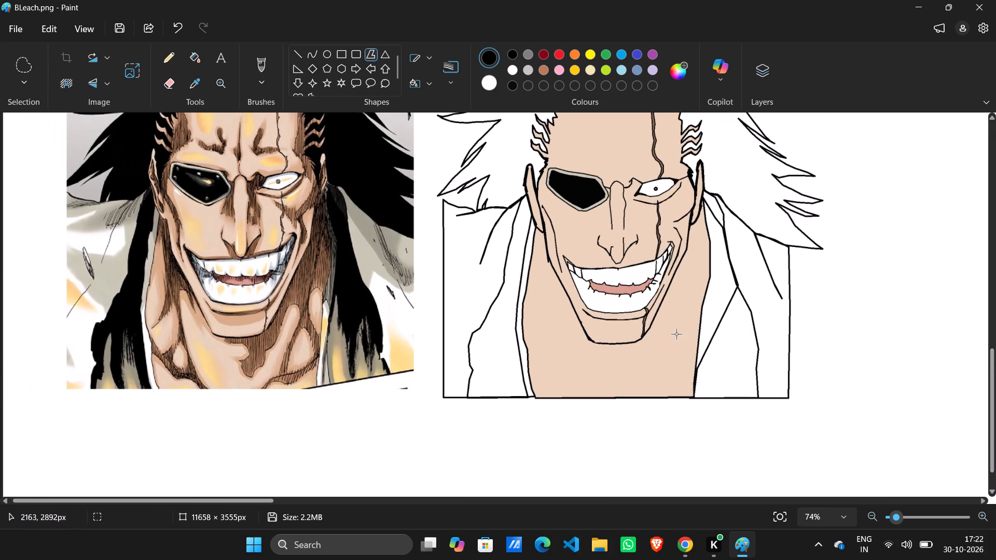
{"action": "scroll", "coordinate": [834, 355], "scroll_direction": "up", "scroll_amount": 3, "text": "ctrl"}
{"action": "scroll", "coordinate": [842, 356], "scroll_direction": "down", "scroll_amount": 1, "text": "ctrl"}
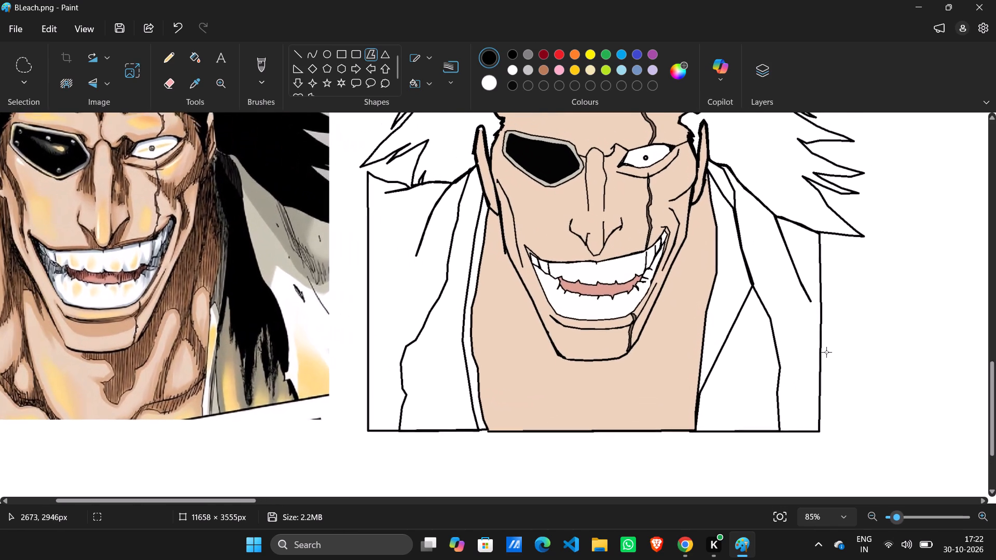
Erase the diagonal line on the open-eye-side robe, from the neck edge up to the fold junction on the lapel.
{"action": "left_click", "coordinate": [171, 87]}
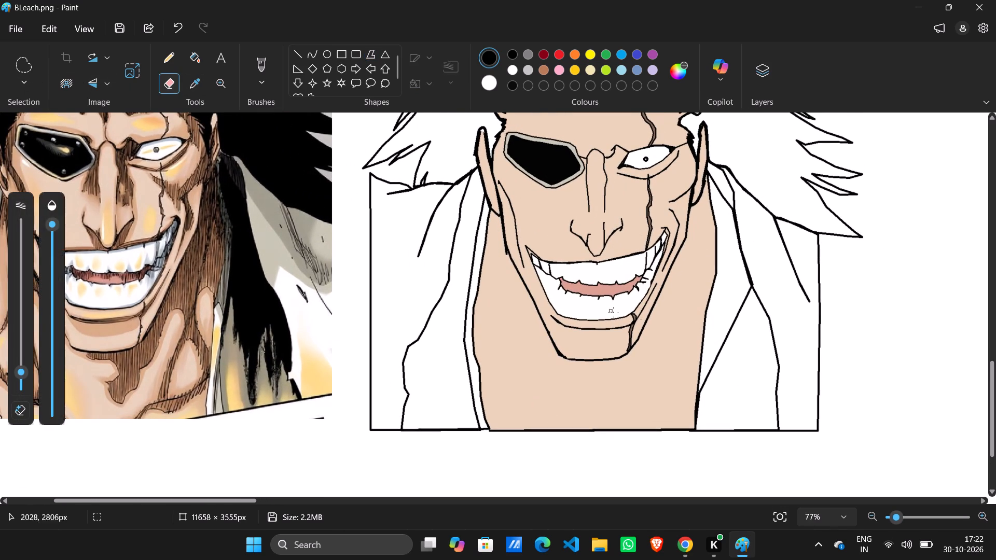
{"action": "scroll", "coordinate": [733, 382], "scroll_direction": "up", "scroll_amount": 3, "text": "ctrl"}
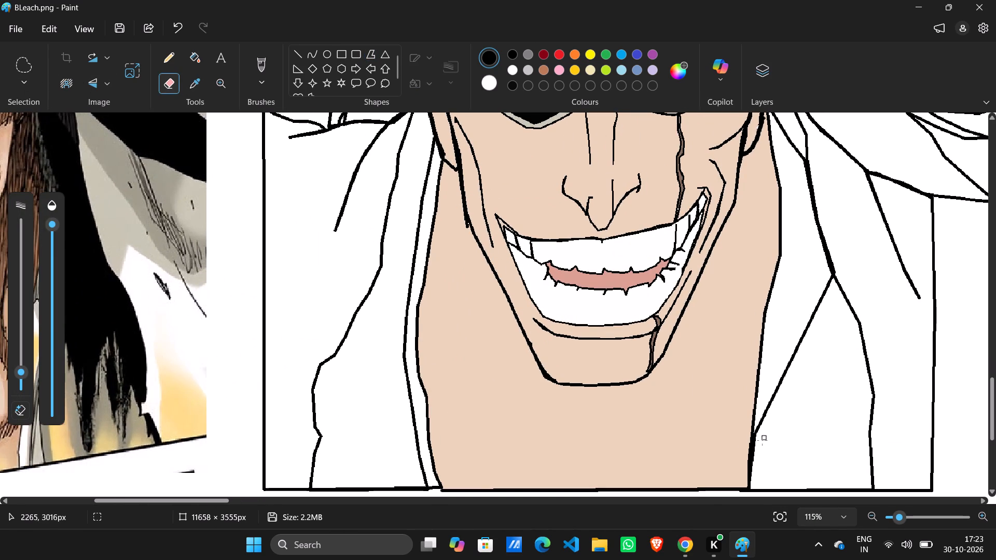
{"action": "left_click_drag", "start_coordinate": [762, 441], "coordinate": [759, 437]}
{"action": "left_click_drag", "start_coordinate": [759, 437], "coordinate": [781, 386]}
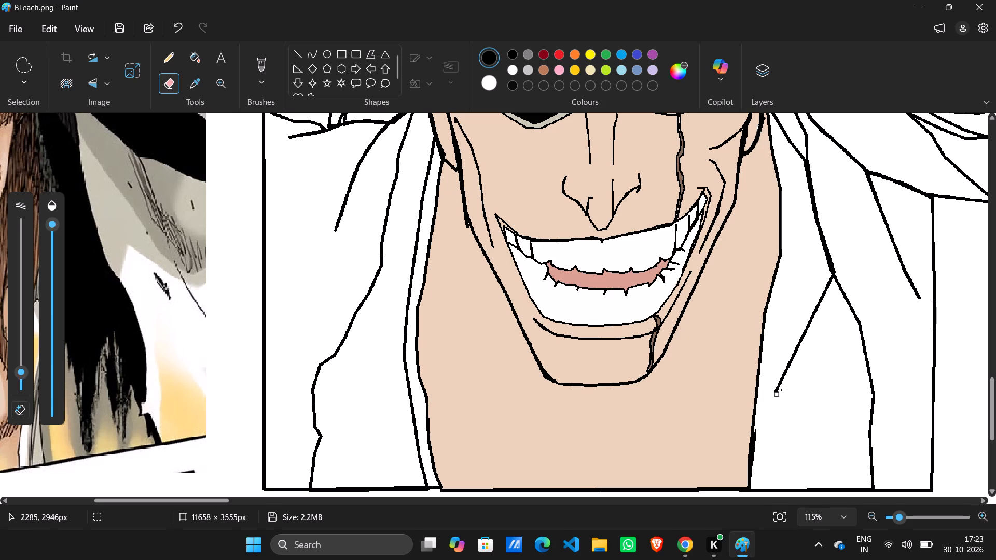
{"action": "left_click_drag", "start_coordinate": [781, 386], "coordinate": [779, 385]}
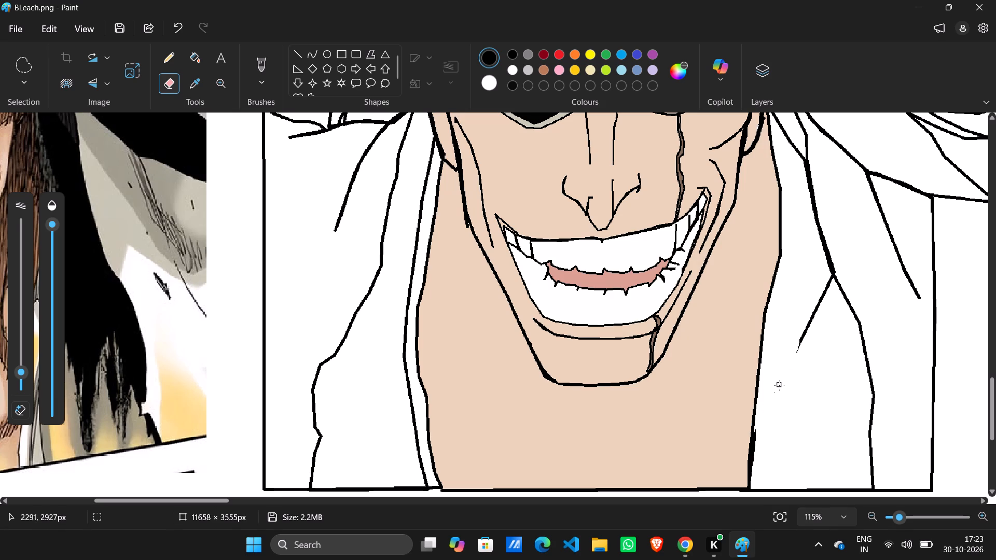
{"action": "left_click_drag", "start_coordinate": [779, 385], "coordinate": [822, 313]}
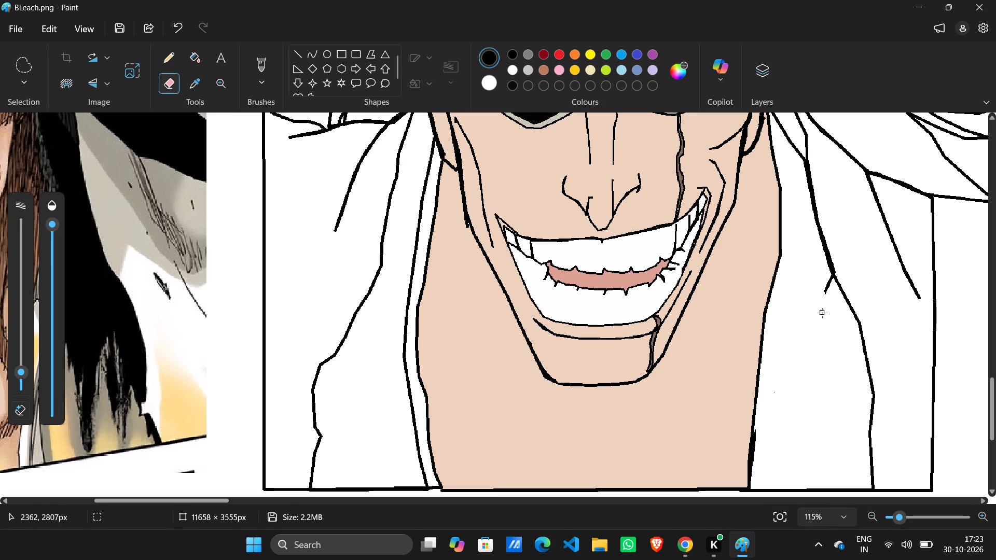
{"action": "left_click_drag", "start_coordinate": [822, 313], "coordinate": [828, 310]}
{"action": "left_click_drag", "start_coordinate": [828, 310], "coordinate": [848, 361]}
Draw a short black polygon line from the base of the eyepatch-side ear down into the robe.
{"action": "scroll", "coordinate": [829, 366], "scroll_direction": "down", "scroll_amount": 4, "text": "ctrl"}
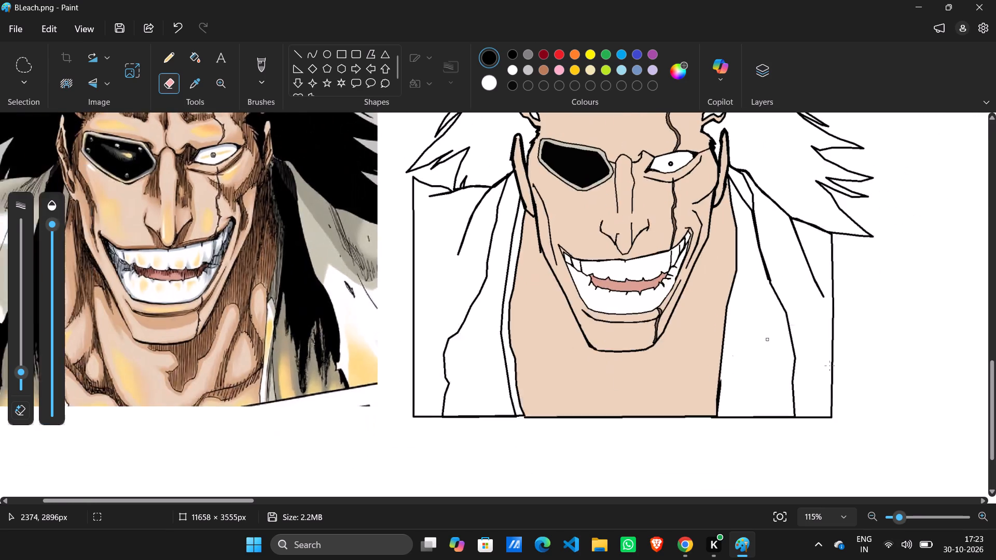
{"action": "scroll", "coordinate": [822, 375], "scroll_direction": "down", "scroll_amount": 2, "text": "ctrl"}
{"action": "scroll", "coordinate": [743, 242], "scroll_direction": "up", "scroll_amount": 2, "text": "ctrl"}
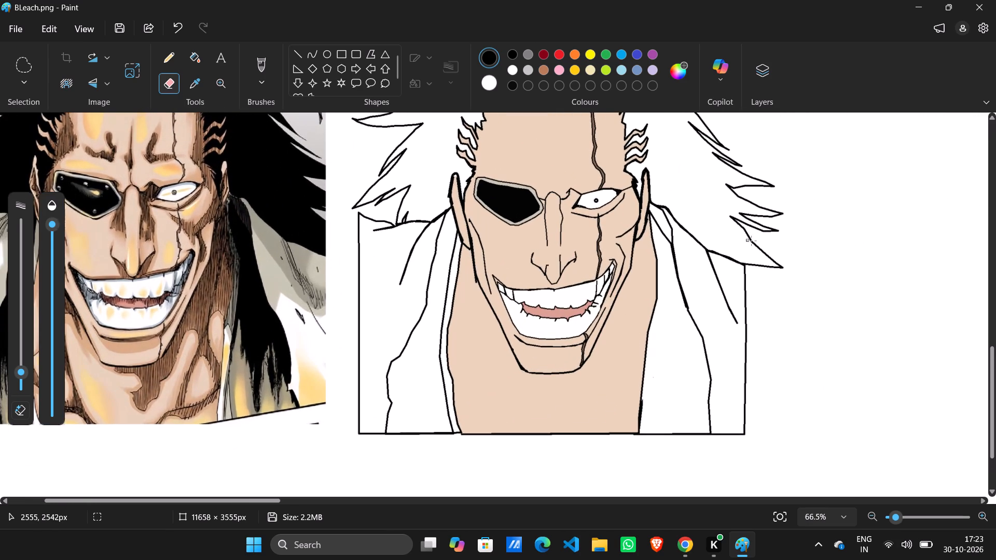
{"action": "scroll", "coordinate": [265, 279], "scroll_direction": "down", "scroll_amount": 3, "text": "ctrl"}
{"action": "scroll", "coordinate": [74, 254], "scroll_direction": "down", "scroll_amount": 1, "text": "ctrl"}
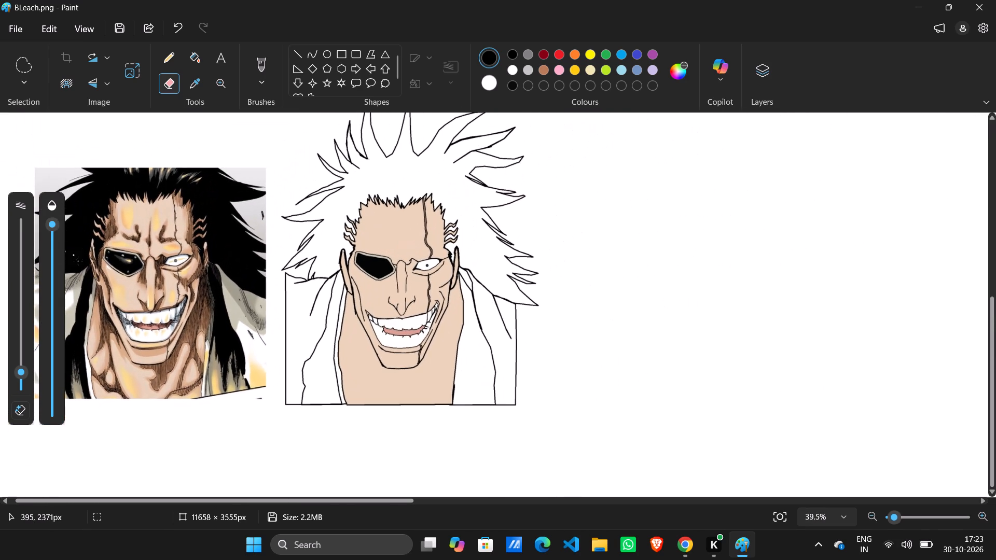
{"action": "scroll", "coordinate": [395, 308], "scroll_direction": "up", "scroll_amount": 4, "text": "ctrl"}
{"action": "scroll", "coordinate": [477, 326], "scroll_direction": "up", "scroll_amount": 5, "text": "ctrl"}
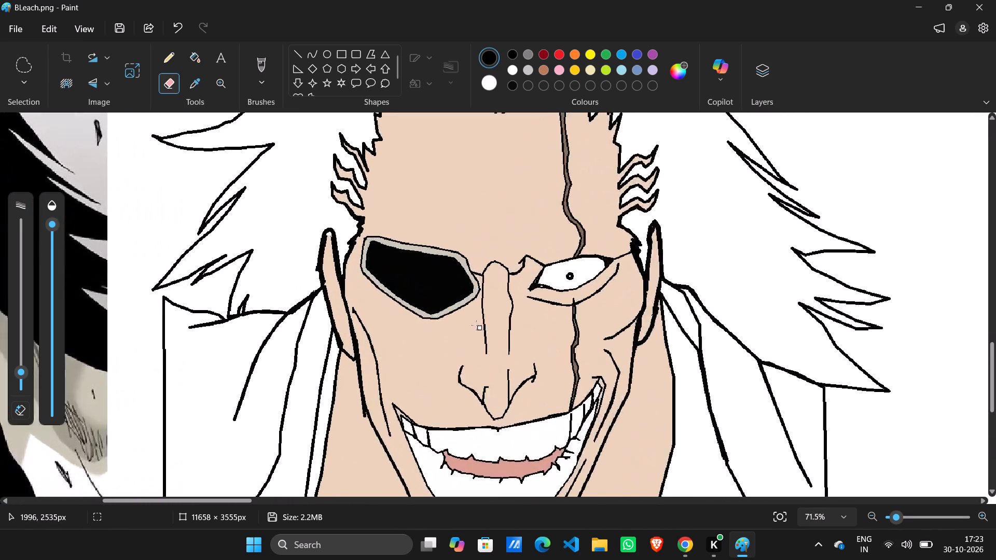
{"action": "scroll", "coordinate": [338, 337], "scroll_direction": "up", "scroll_amount": 5, "text": "ctrl"}
{"action": "left_click", "coordinate": [377, 57]}
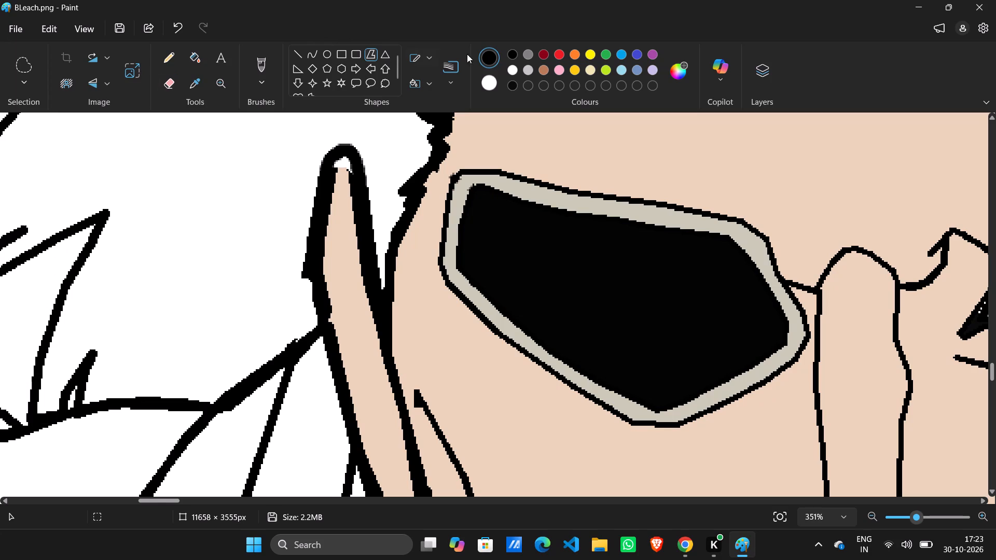
{"action": "left_click", "coordinate": [528, 55]}
{"action": "left_click", "coordinate": [516, 56]}
{"action": "left_click_drag", "start_coordinate": [330, 359], "coordinate": [269, 444]}
{"action": "left_click_drag", "start_coordinate": [271, 441], "coordinate": [328, 364]}
{"action": "left_click", "coordinate": [417, 390]}
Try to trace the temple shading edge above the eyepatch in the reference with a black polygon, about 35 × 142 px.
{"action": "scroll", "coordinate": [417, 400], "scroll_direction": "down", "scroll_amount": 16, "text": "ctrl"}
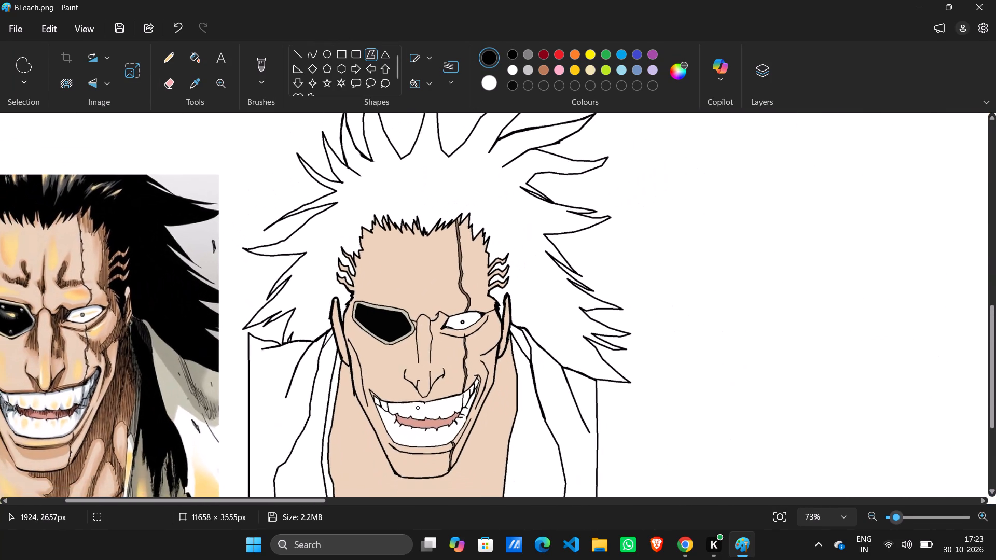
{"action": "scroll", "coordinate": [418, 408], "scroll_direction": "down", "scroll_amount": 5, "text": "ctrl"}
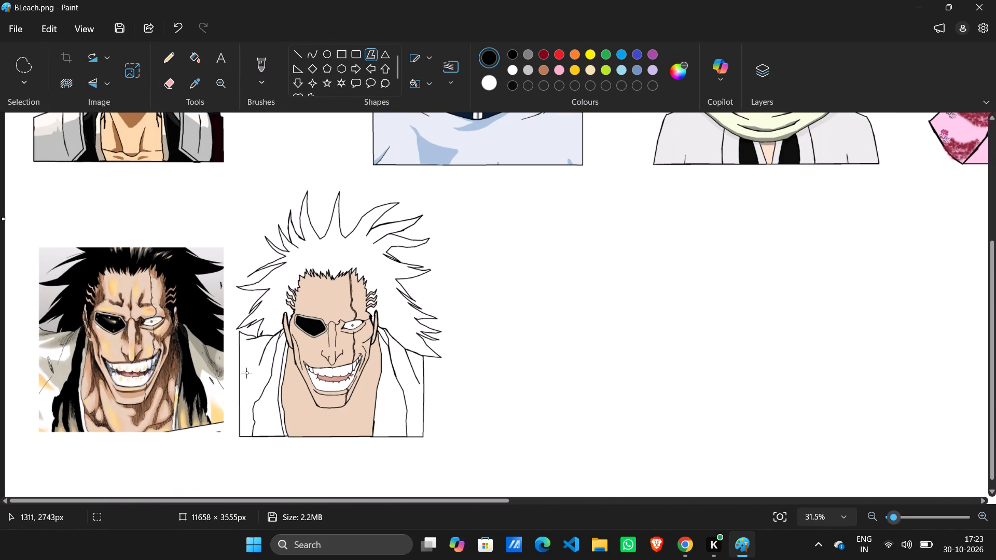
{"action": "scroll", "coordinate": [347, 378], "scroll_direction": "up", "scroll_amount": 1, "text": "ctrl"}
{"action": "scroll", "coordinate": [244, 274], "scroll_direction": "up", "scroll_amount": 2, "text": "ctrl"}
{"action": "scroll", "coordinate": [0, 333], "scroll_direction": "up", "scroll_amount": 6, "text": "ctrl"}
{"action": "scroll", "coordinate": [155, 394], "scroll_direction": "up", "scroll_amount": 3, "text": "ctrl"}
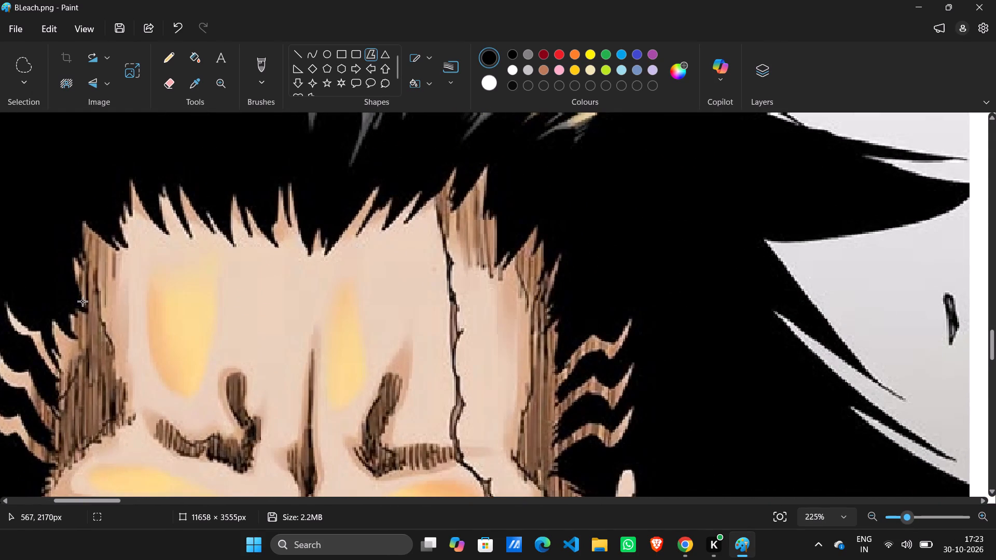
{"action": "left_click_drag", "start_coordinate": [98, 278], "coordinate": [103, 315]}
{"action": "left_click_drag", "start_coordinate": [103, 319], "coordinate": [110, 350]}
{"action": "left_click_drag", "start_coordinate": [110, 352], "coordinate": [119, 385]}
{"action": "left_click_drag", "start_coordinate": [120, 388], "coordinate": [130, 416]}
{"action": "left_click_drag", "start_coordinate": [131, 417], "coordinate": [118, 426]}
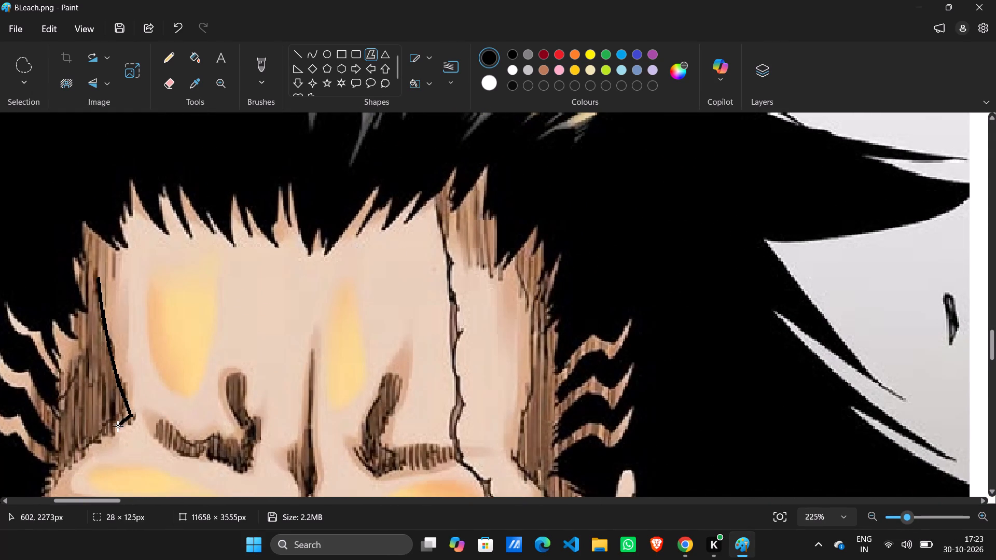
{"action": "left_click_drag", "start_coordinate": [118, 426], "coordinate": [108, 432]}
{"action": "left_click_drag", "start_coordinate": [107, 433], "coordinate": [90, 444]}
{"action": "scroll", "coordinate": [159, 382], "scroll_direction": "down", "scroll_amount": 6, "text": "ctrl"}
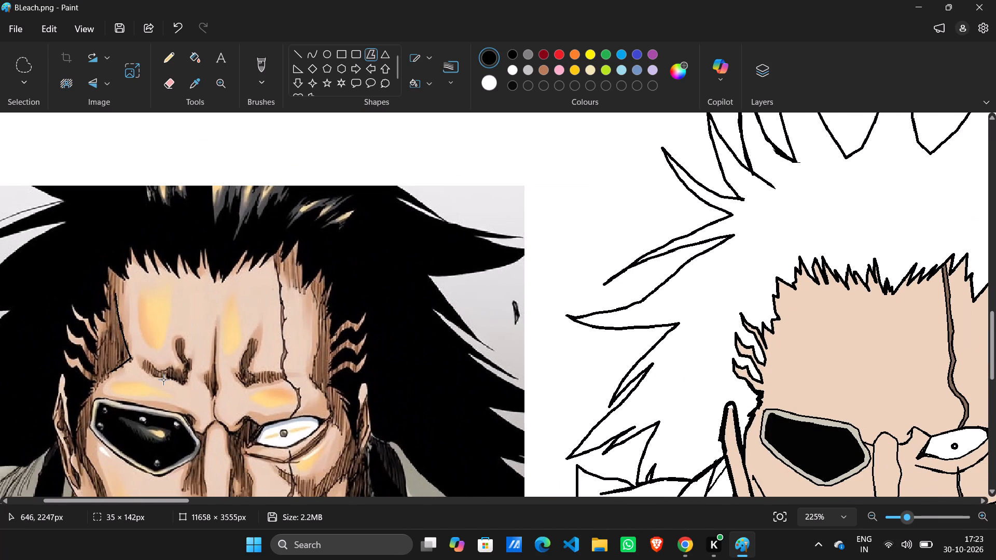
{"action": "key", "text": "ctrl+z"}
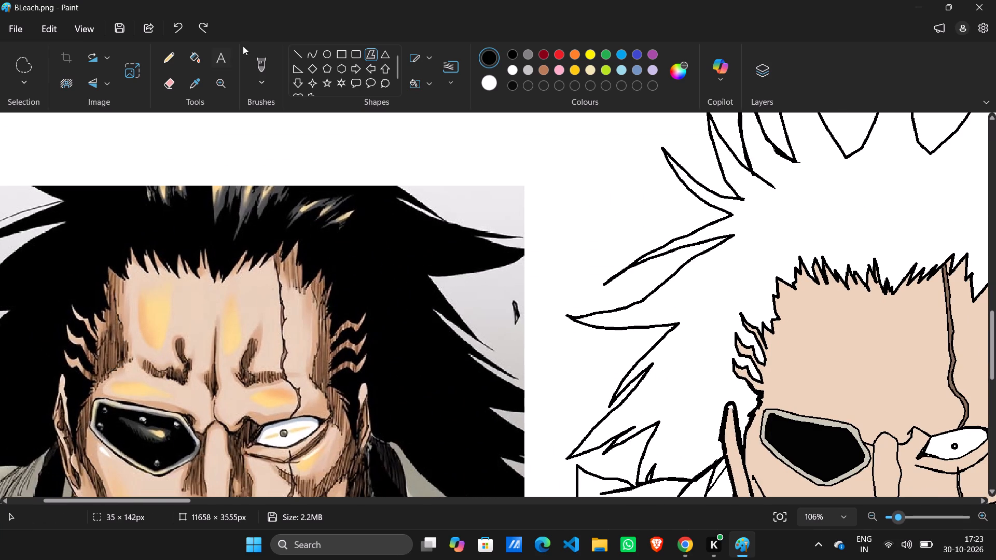
Sample the skin tone from the drawing's forehead and darken it to brown #8F8071 as the drawing colour.
{"action": "left_click", "coordinate": [192, 85]}
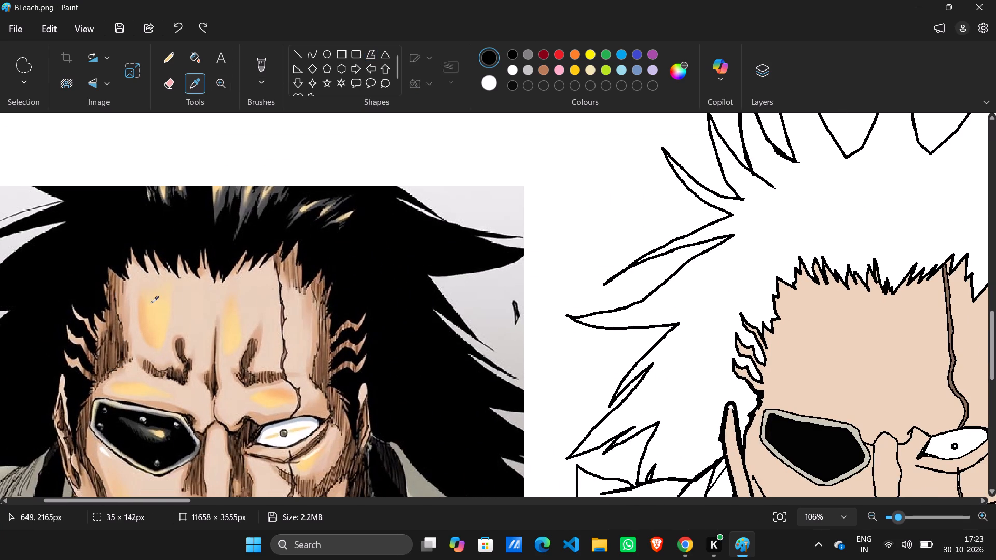
{"action": "left_click", "coordinate": [858, 346]}
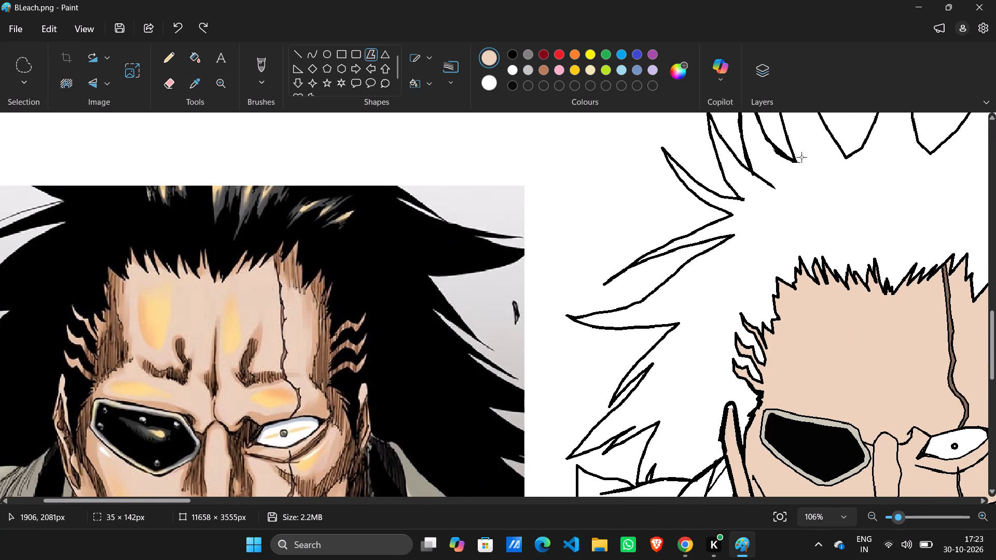
{"action": "left_click", "coordinate": [680, 68]}
{"action": "left_click_drag", "start_coordinate": [518, 134], "coordinate": [520, 169]}
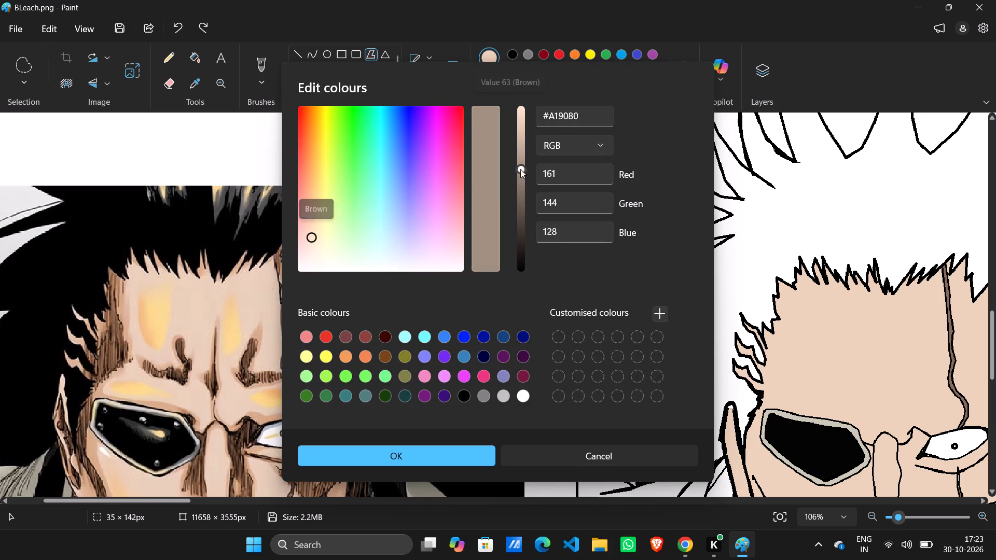
{"action": "left_click_drag", "start_coordinate": [520, 169], "coordinate": [524, 180]}
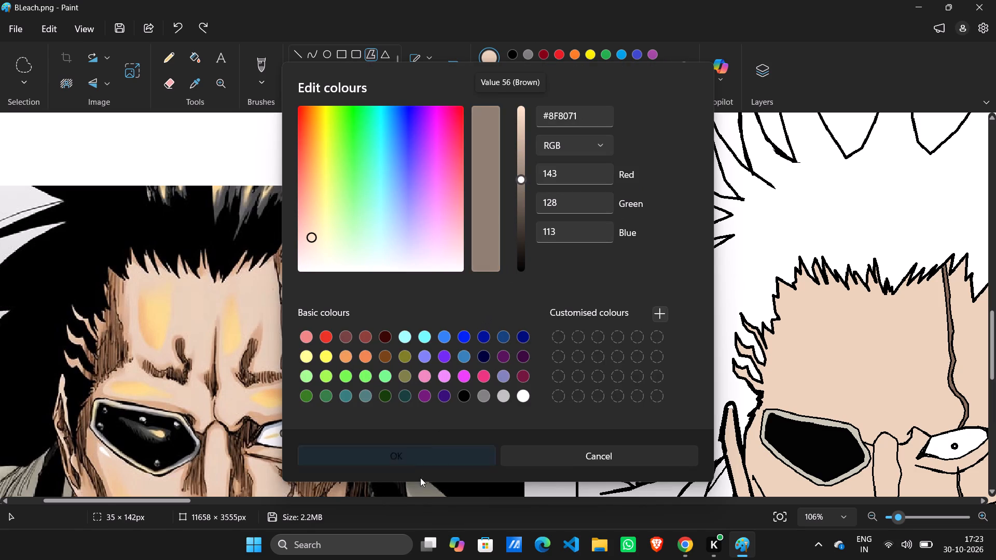
{"action": "left_click", "coordinate": [421, 461]}
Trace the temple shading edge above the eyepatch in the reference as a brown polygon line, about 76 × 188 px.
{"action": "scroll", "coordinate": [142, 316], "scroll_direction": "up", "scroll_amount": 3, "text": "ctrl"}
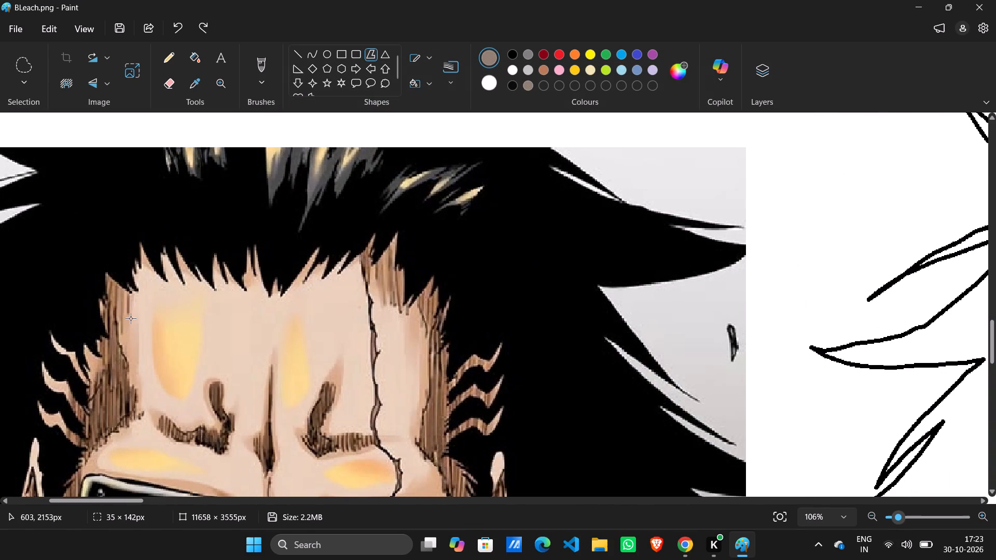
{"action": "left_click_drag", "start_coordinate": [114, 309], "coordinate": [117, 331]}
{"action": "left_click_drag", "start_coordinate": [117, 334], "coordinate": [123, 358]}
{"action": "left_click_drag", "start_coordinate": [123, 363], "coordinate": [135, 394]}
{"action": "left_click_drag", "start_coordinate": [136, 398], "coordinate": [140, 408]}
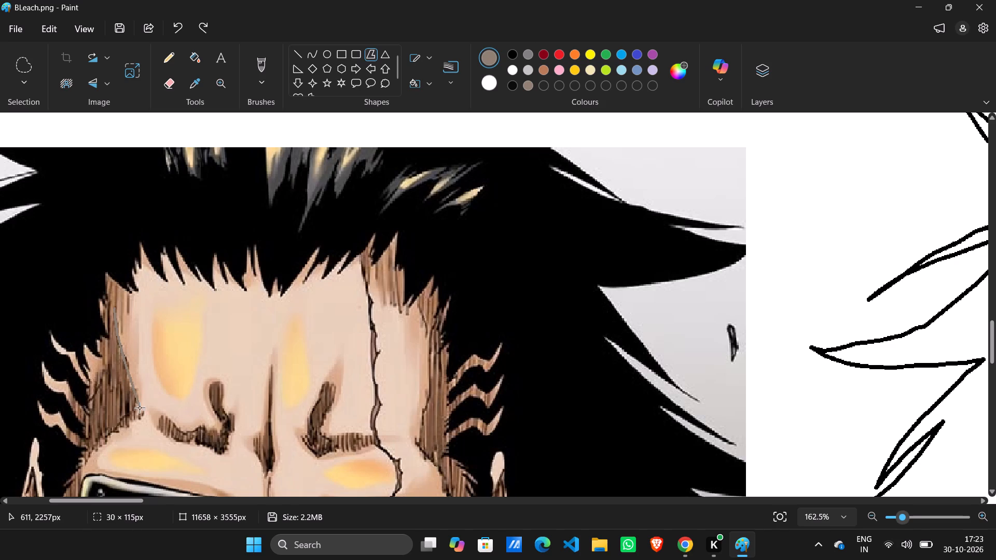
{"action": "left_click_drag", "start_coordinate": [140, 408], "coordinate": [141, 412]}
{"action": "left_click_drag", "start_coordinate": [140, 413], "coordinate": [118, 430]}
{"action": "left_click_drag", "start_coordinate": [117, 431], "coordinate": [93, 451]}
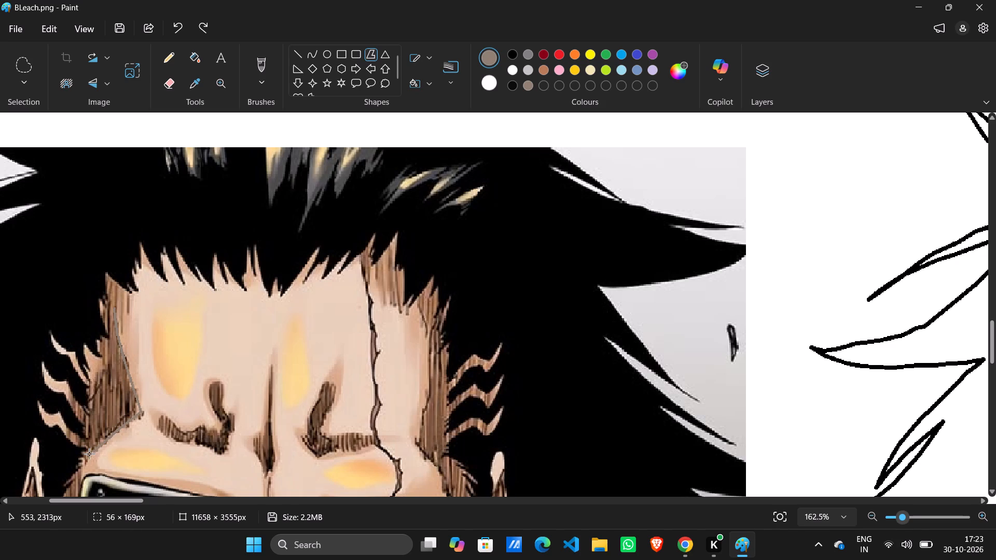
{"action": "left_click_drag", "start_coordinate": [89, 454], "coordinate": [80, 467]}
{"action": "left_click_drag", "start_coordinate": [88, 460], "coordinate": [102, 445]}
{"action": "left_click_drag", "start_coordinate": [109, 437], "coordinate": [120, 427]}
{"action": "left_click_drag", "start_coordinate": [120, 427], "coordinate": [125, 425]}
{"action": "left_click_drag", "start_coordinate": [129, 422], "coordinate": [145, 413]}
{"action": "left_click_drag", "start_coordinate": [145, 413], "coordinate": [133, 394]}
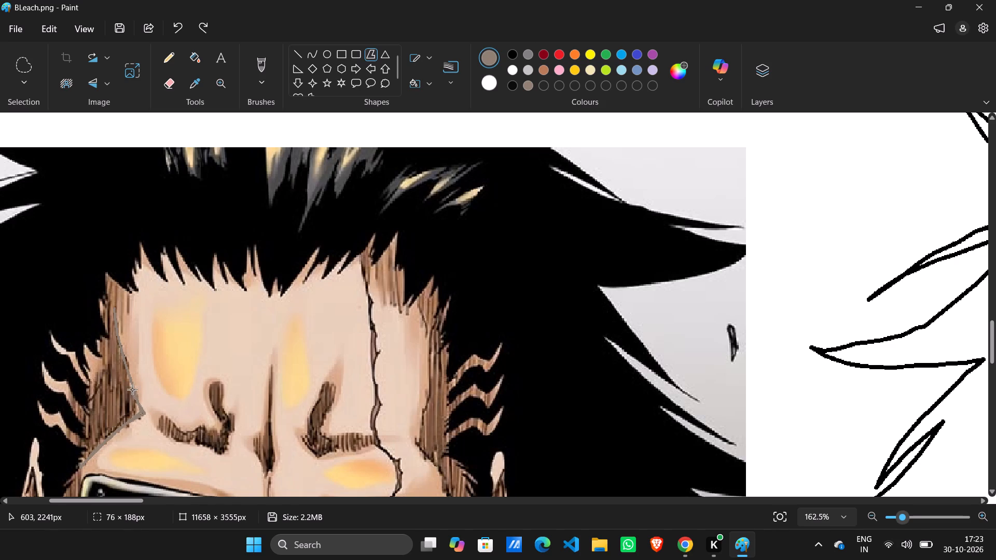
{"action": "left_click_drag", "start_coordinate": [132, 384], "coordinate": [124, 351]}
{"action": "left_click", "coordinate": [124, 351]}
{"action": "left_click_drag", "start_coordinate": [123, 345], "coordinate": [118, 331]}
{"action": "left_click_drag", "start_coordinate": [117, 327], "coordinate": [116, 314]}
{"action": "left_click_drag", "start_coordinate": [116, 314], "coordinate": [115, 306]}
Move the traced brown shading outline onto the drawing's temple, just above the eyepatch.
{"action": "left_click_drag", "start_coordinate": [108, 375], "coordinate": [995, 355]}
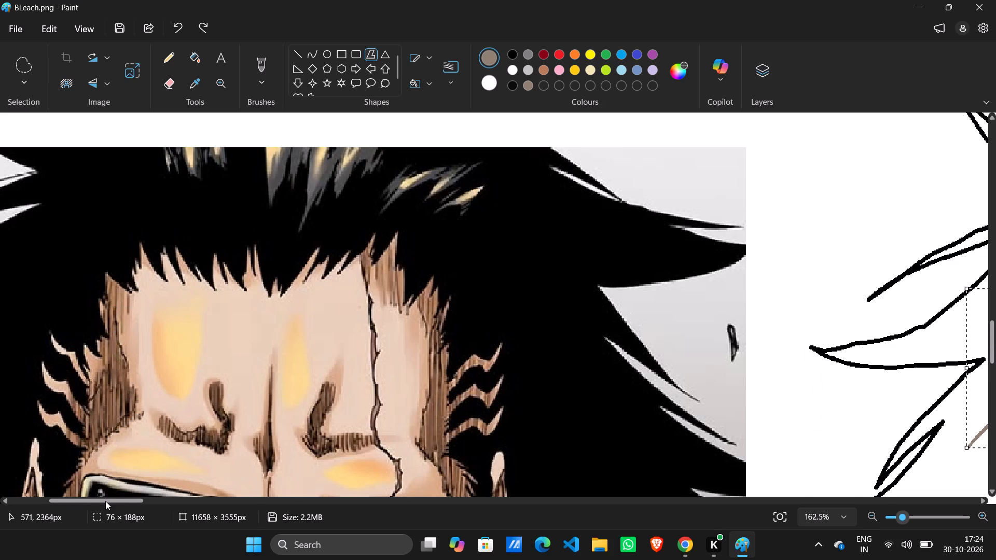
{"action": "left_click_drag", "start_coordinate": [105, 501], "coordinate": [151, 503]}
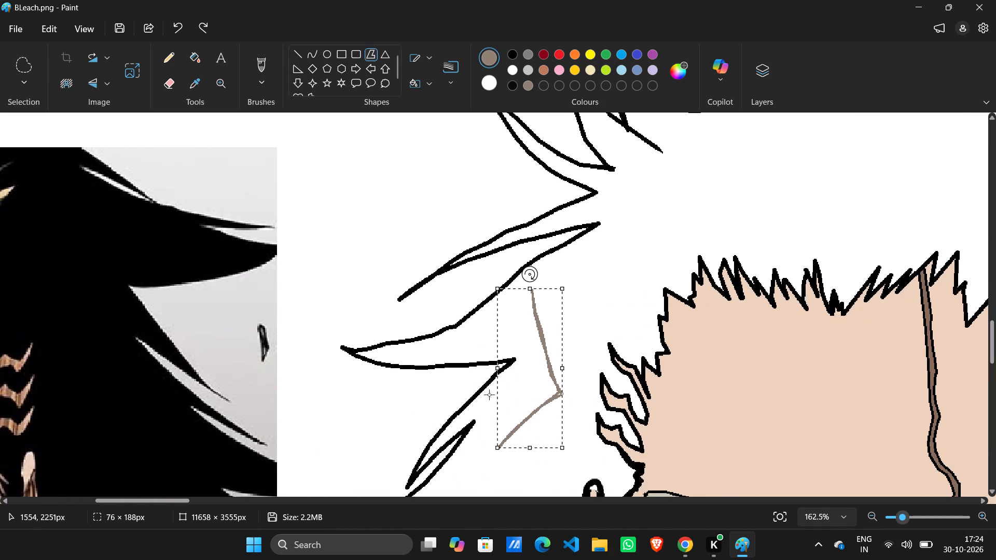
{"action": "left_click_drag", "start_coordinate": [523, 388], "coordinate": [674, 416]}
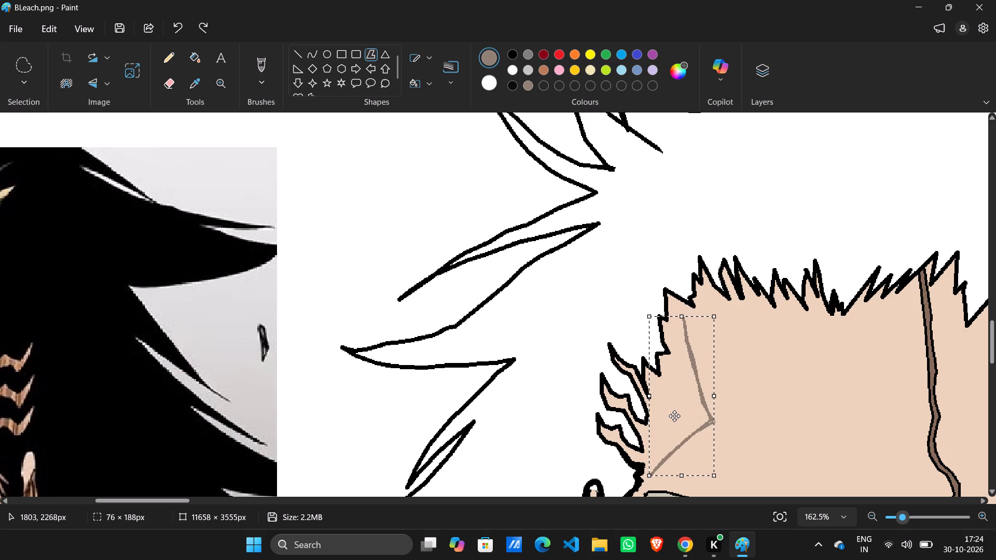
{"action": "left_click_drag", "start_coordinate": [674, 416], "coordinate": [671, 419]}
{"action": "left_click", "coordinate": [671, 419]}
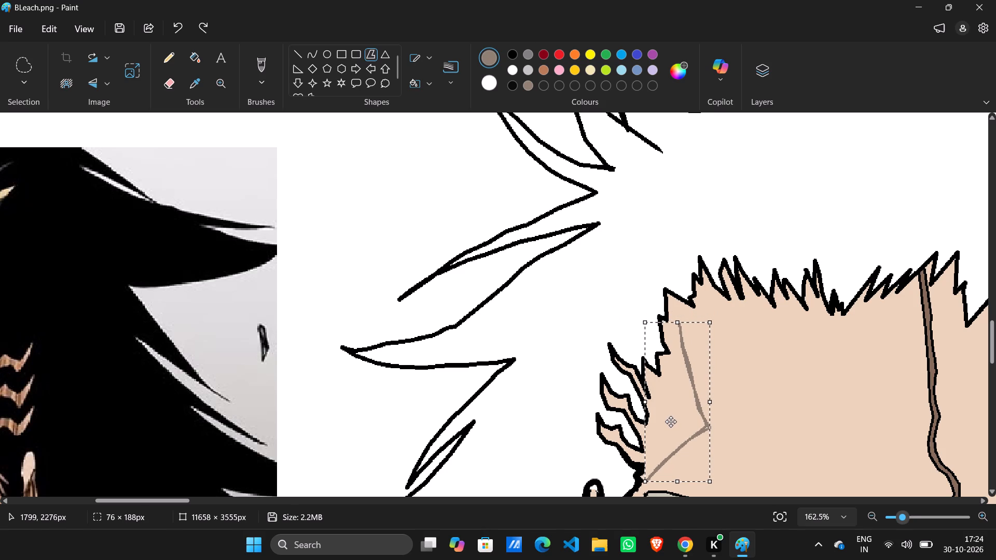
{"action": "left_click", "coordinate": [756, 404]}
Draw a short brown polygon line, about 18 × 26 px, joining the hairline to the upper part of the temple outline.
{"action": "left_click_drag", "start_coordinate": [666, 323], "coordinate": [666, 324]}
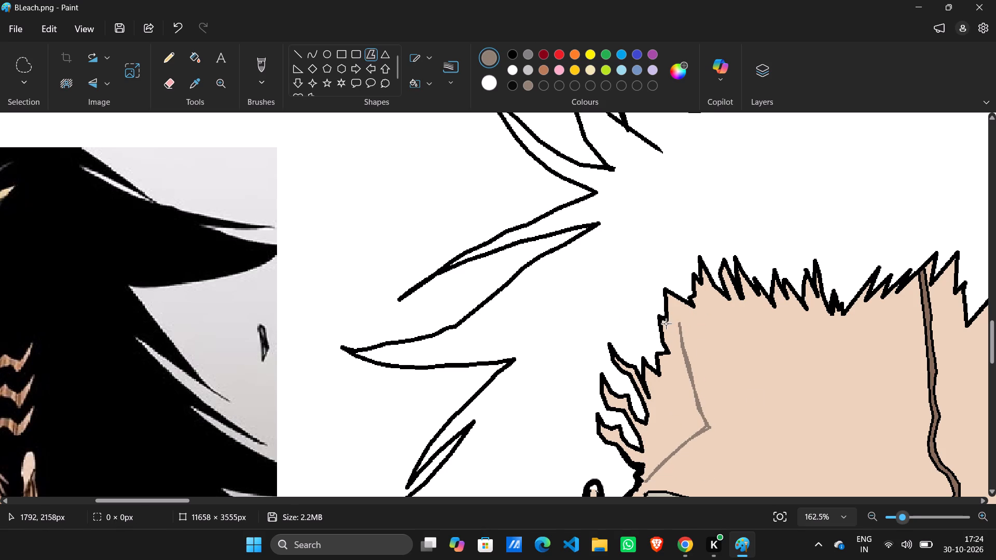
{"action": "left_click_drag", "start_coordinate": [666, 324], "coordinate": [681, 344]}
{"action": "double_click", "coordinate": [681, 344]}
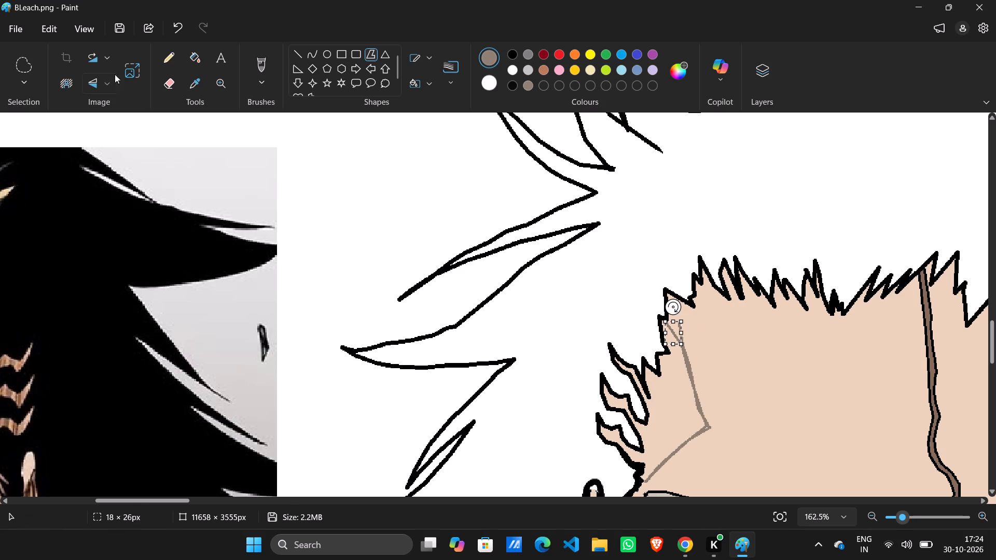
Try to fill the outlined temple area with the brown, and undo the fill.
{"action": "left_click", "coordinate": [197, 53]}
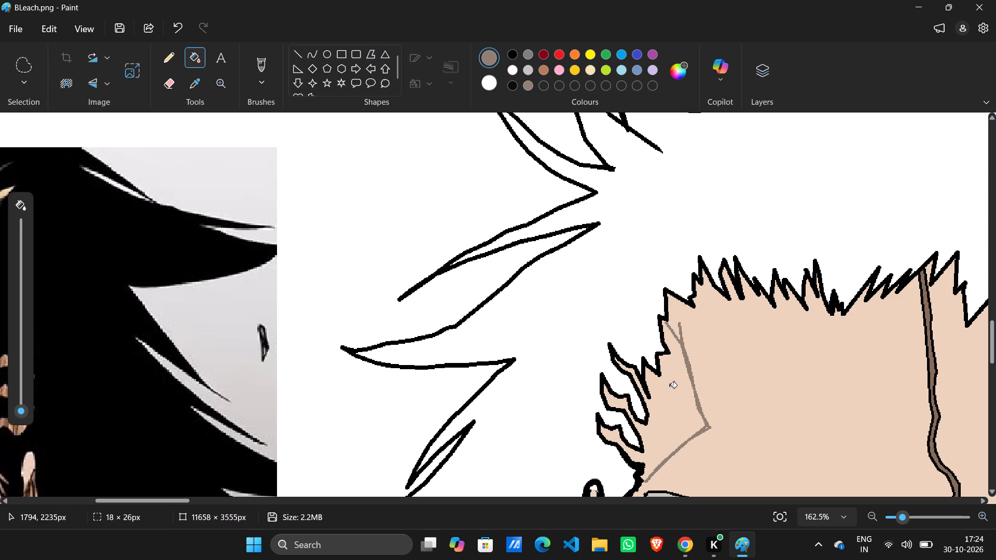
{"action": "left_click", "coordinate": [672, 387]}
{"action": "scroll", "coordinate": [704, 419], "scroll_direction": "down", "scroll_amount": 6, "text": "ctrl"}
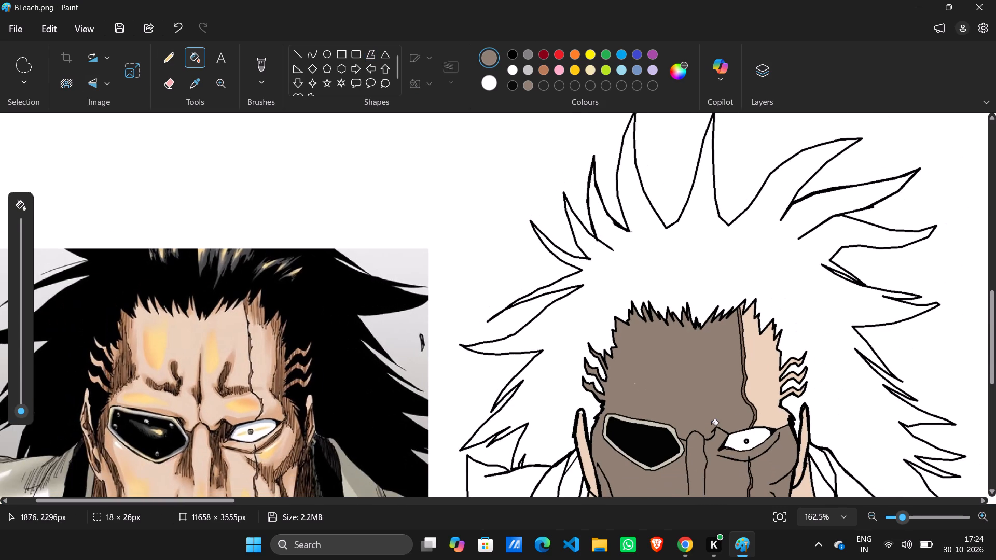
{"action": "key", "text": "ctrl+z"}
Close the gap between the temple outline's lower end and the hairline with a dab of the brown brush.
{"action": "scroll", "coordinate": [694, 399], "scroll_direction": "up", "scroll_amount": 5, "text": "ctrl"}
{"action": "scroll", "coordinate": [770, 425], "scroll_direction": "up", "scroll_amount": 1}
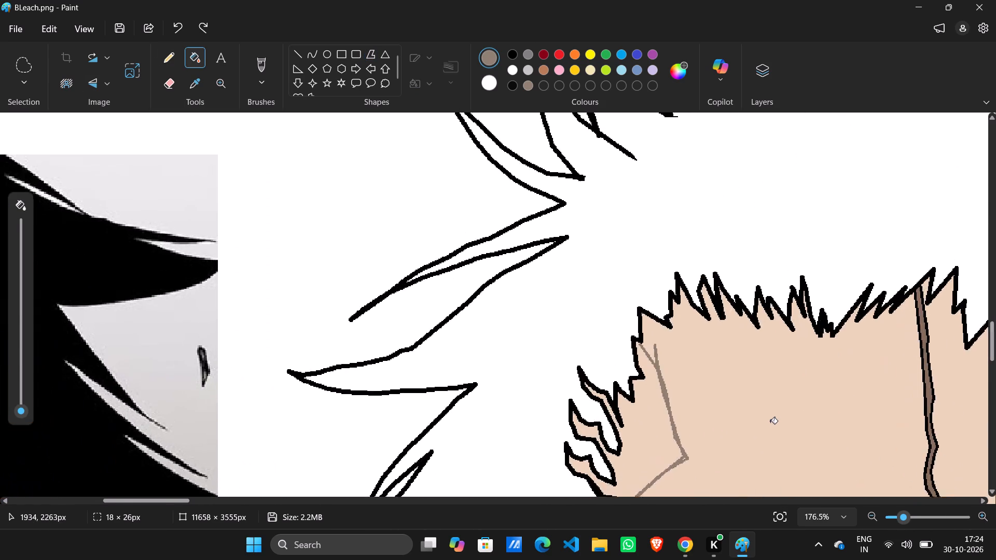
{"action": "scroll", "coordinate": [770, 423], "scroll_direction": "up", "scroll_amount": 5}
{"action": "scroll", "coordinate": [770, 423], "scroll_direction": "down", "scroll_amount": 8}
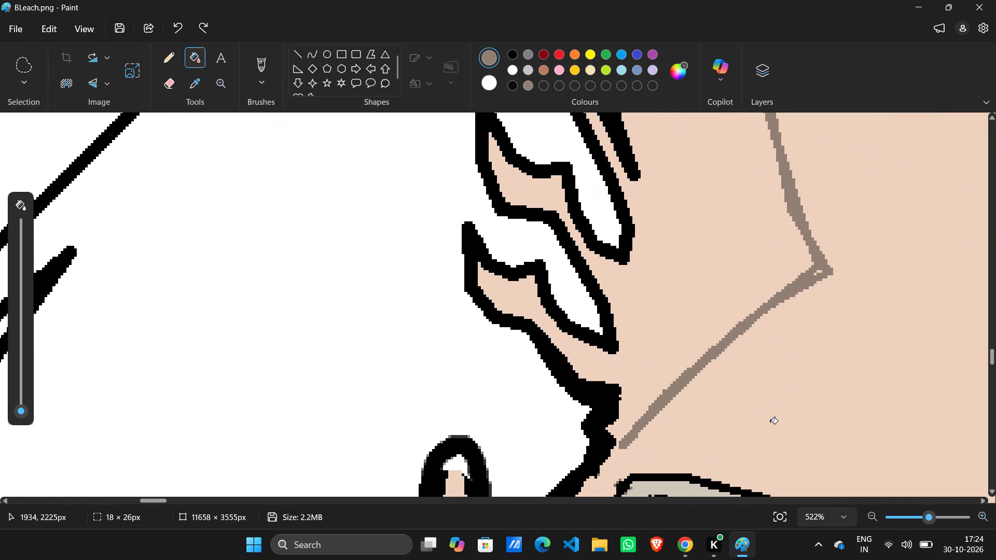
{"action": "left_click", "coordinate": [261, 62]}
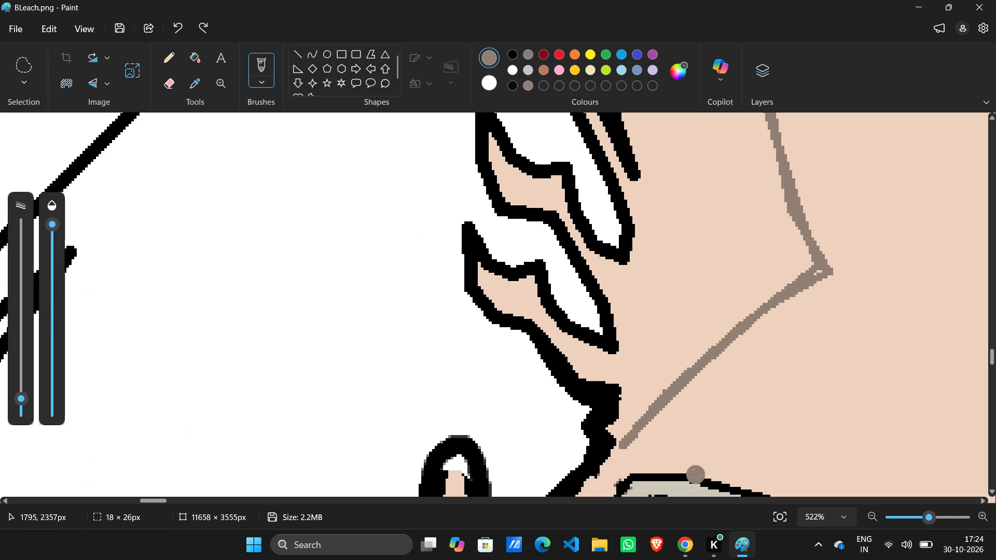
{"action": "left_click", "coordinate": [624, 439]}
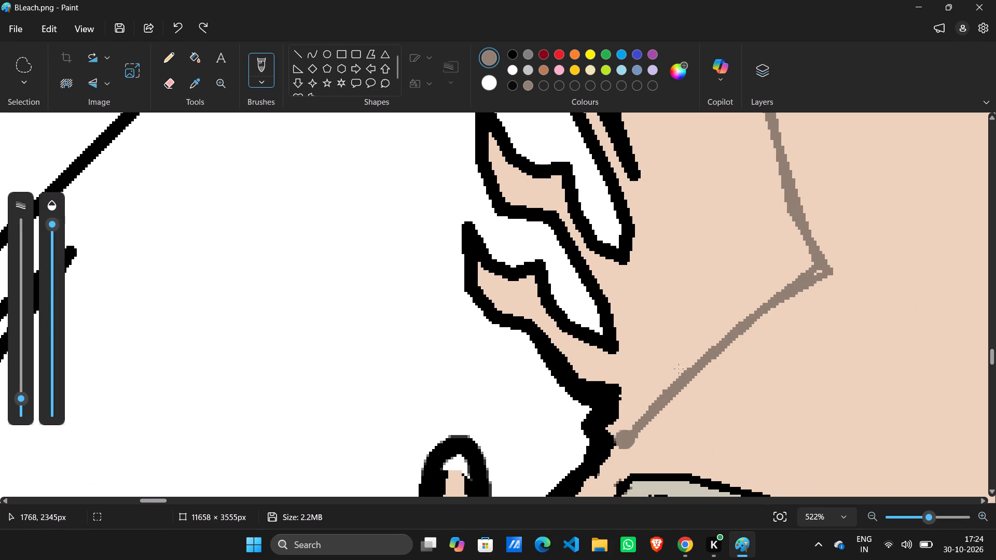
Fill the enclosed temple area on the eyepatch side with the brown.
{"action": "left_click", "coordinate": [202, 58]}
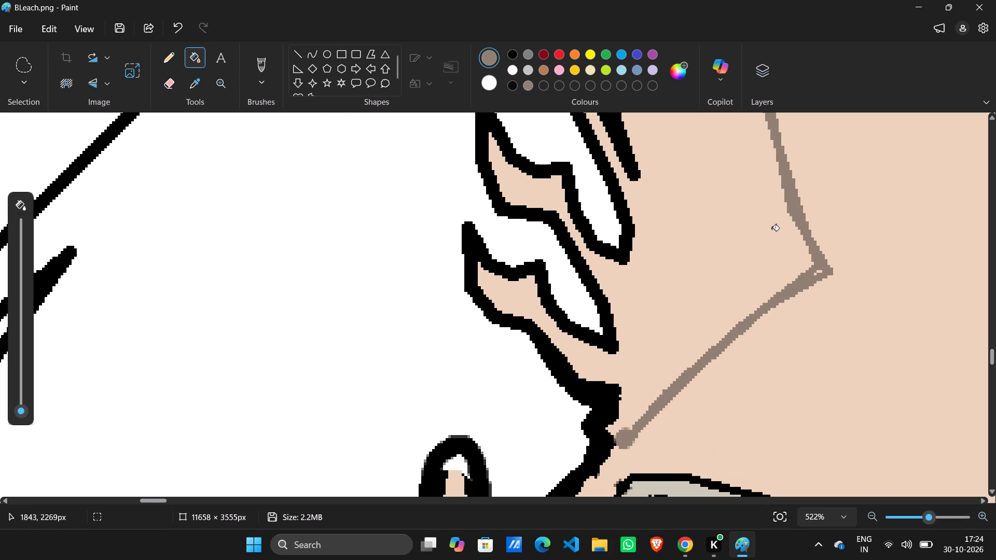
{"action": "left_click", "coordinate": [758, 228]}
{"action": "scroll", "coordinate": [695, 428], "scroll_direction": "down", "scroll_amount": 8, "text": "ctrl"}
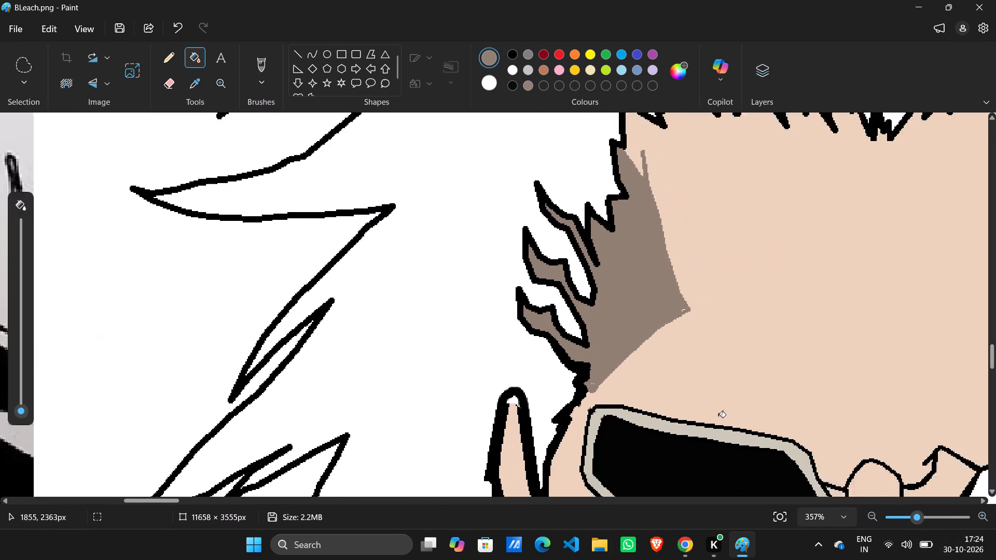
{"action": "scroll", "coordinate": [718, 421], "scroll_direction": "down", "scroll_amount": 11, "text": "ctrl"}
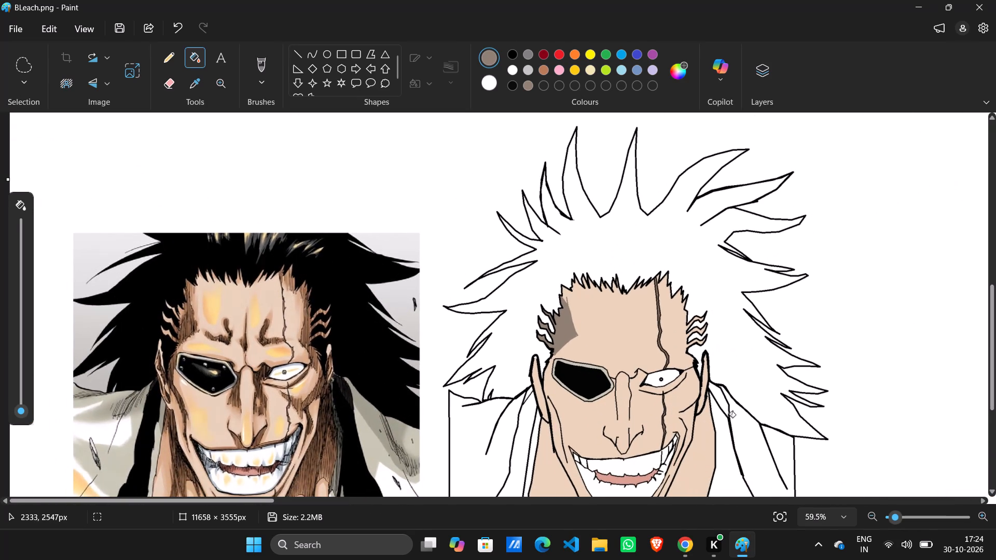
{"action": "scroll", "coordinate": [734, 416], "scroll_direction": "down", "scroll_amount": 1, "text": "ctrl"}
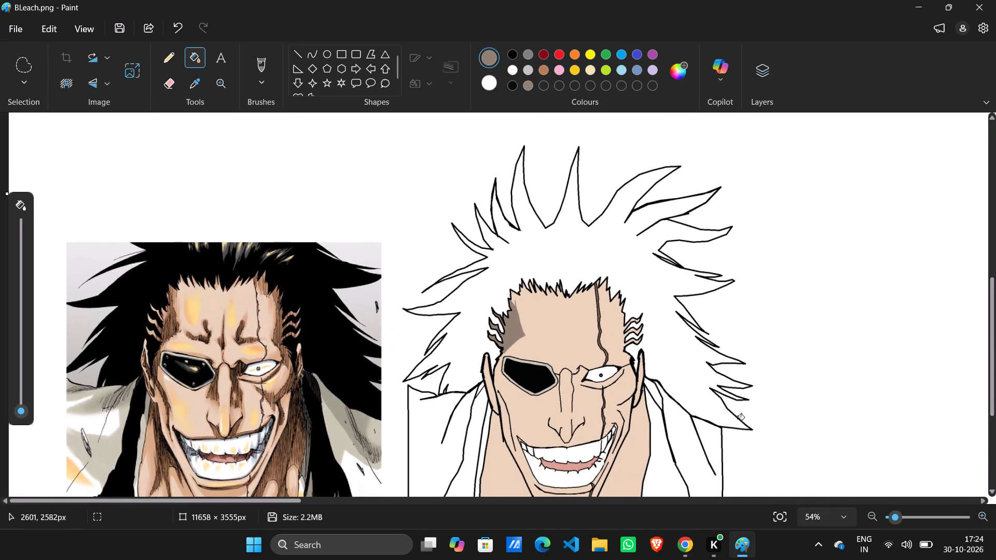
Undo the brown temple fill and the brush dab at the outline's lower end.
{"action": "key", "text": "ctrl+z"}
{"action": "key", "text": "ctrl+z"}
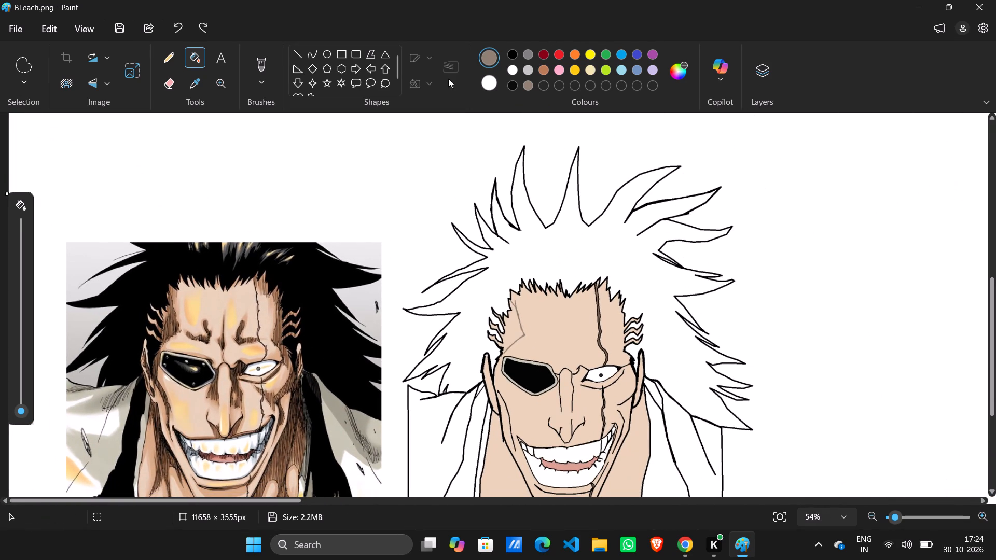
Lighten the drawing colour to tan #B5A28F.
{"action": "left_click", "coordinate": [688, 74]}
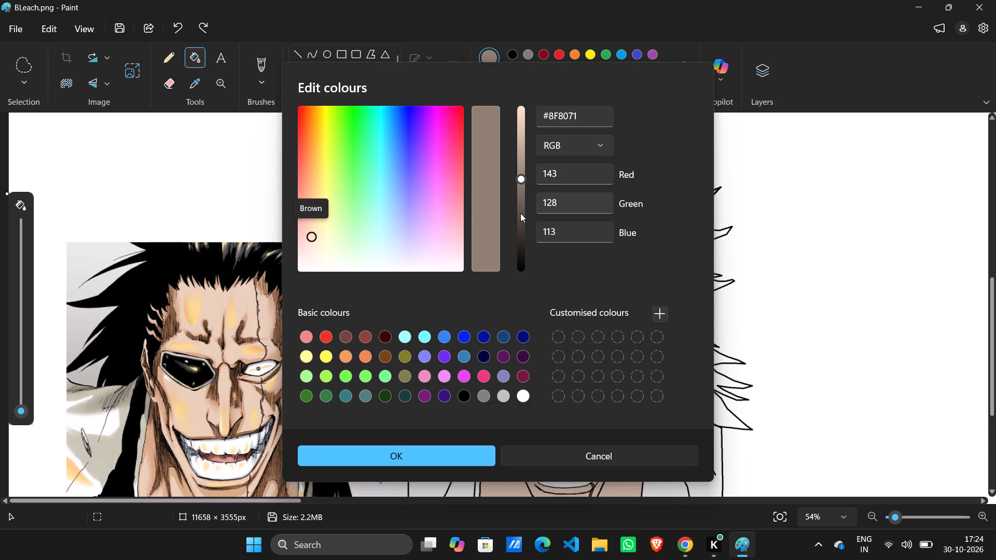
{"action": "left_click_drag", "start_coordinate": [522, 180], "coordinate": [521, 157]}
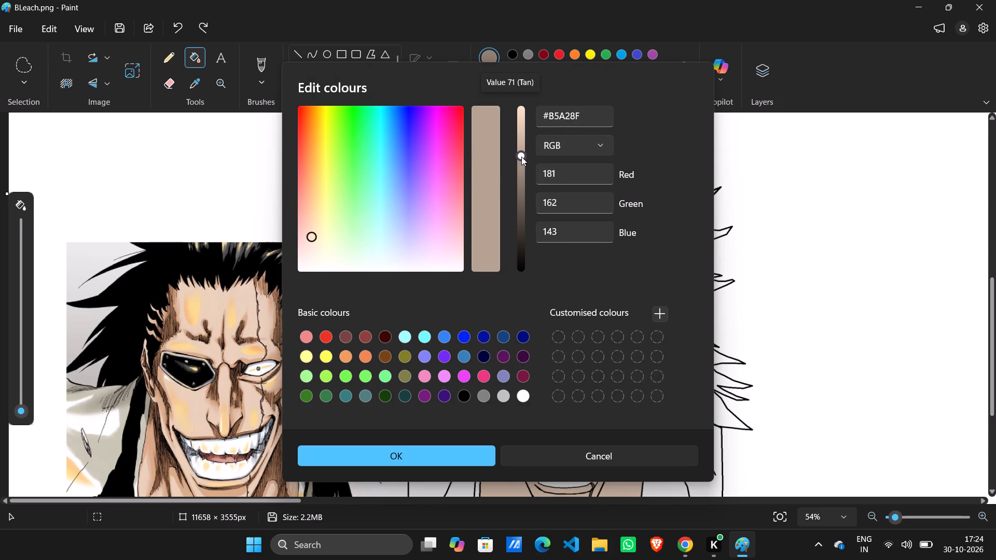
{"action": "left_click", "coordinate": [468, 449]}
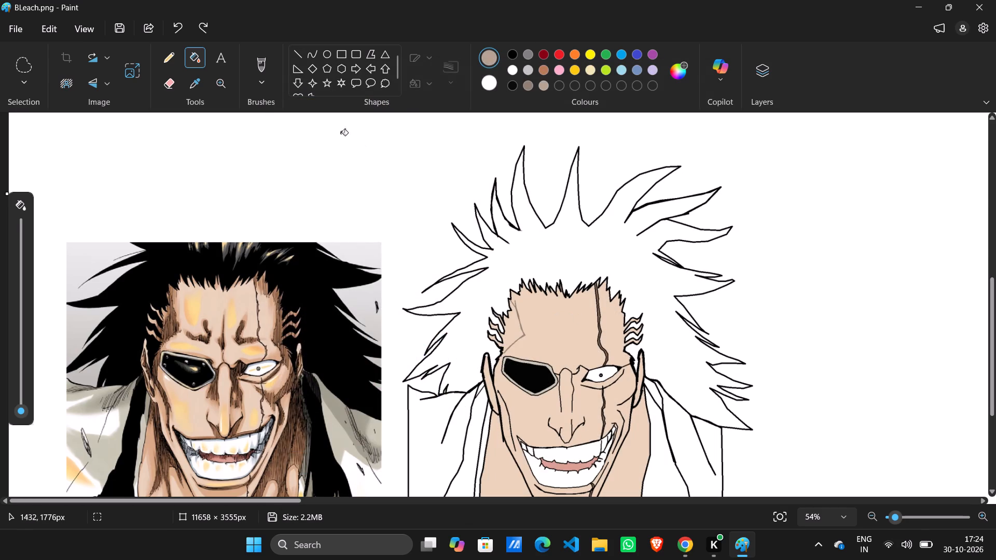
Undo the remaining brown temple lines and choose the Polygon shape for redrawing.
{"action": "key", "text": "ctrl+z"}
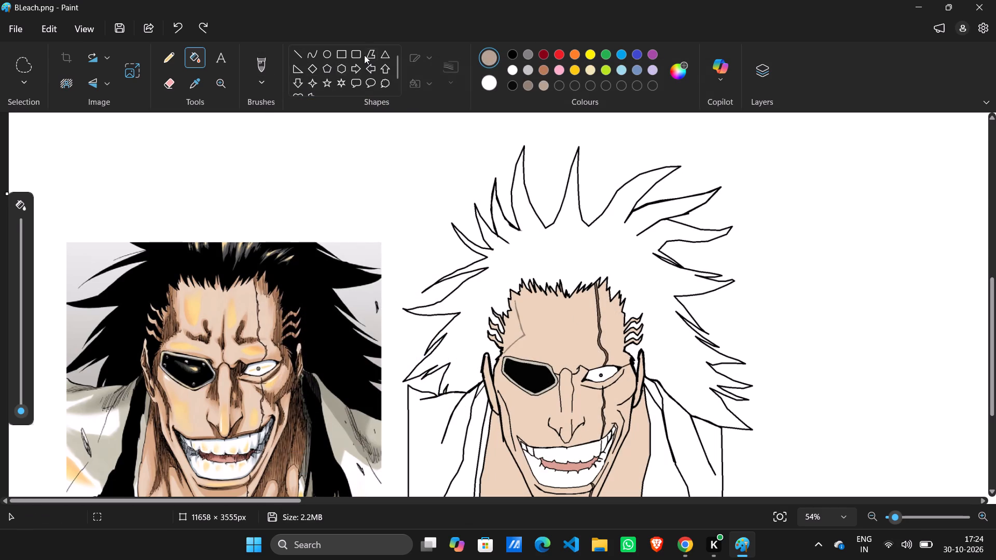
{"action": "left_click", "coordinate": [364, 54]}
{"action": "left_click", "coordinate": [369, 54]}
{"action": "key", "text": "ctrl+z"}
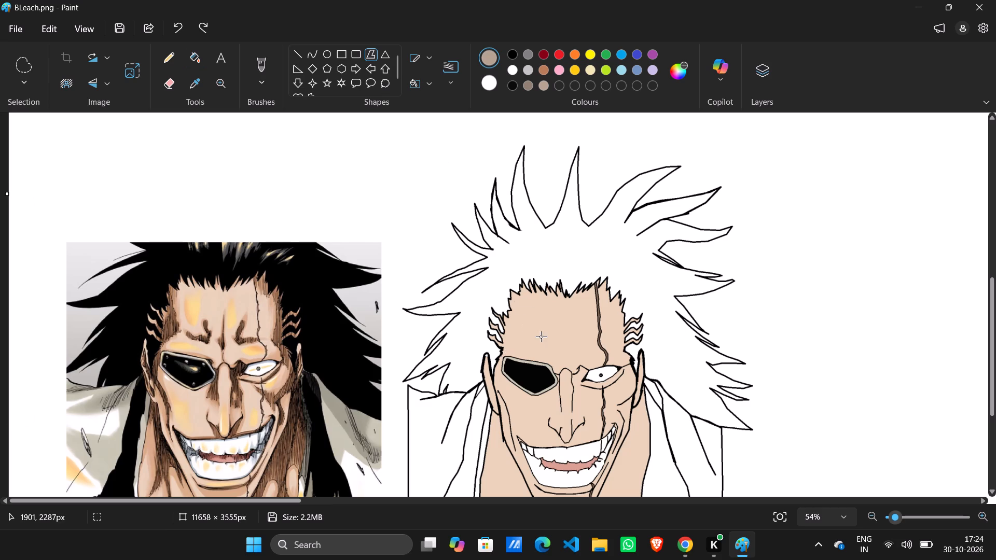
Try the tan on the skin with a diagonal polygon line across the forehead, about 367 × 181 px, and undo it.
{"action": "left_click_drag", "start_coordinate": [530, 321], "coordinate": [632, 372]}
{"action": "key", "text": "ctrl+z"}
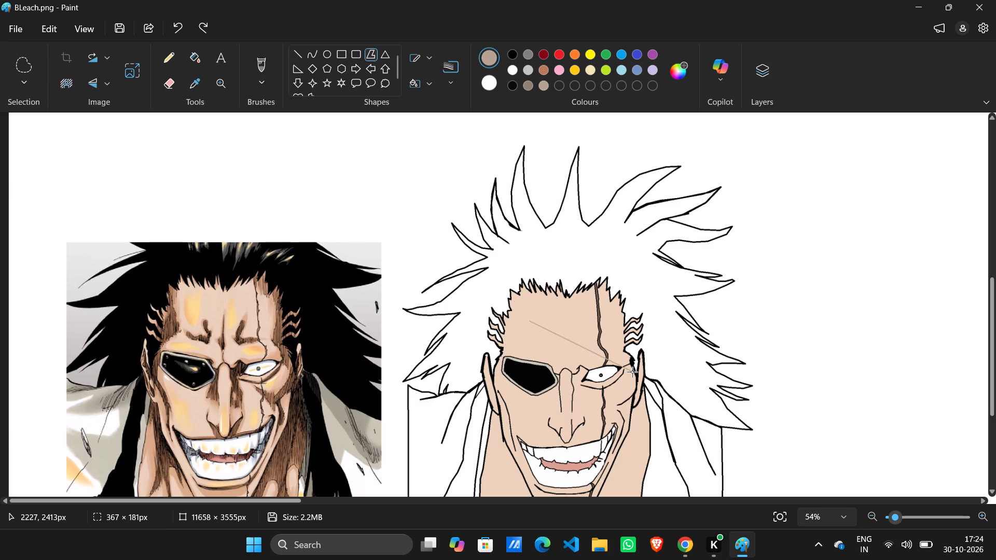
Lighten the tan drawing colour slightly further.
{"action": "left_click", "coordinate": [686, 72]}
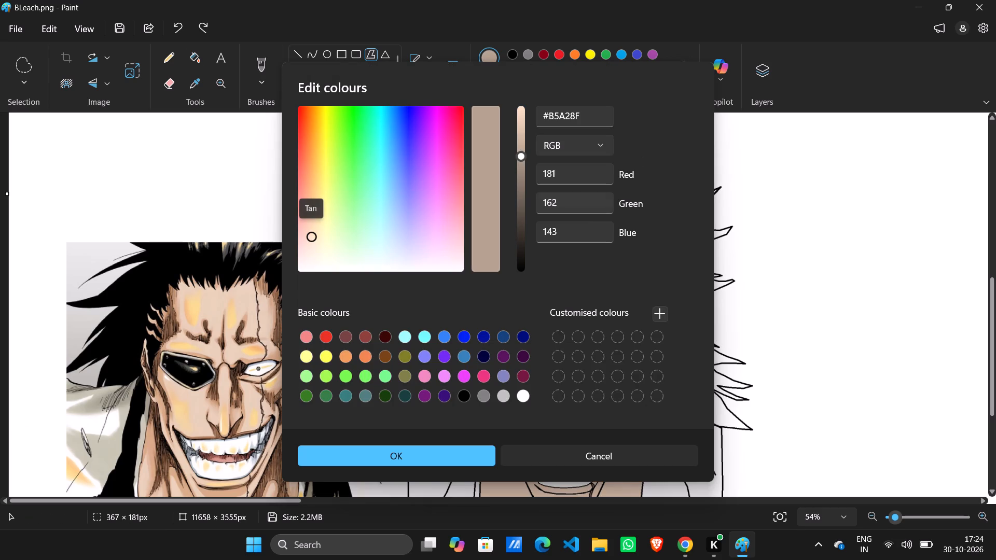
{"action": "left_click_drag", "start_coordinate": [525, 151], "coordinate": [527, 142]}
{"action": "left_click", "coordinate": [465, 457]}
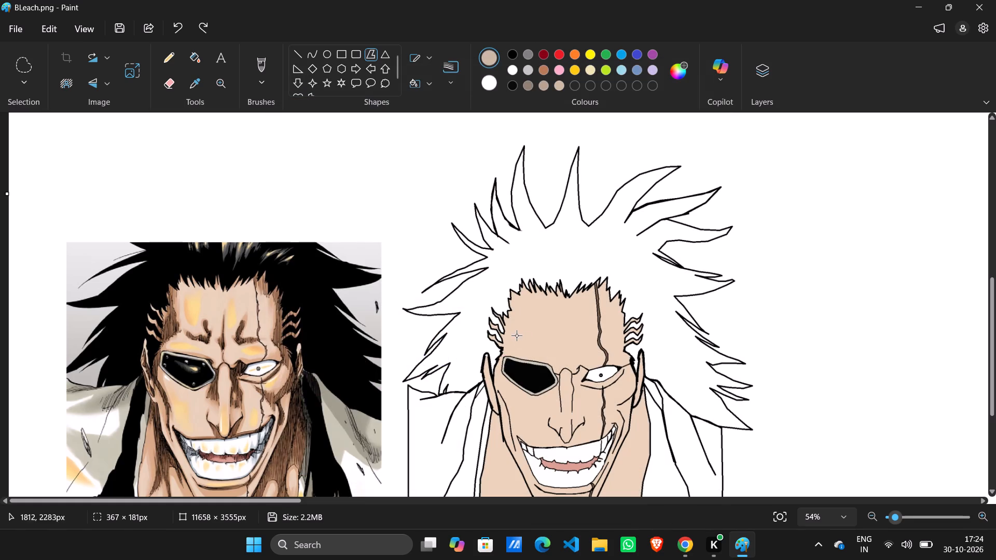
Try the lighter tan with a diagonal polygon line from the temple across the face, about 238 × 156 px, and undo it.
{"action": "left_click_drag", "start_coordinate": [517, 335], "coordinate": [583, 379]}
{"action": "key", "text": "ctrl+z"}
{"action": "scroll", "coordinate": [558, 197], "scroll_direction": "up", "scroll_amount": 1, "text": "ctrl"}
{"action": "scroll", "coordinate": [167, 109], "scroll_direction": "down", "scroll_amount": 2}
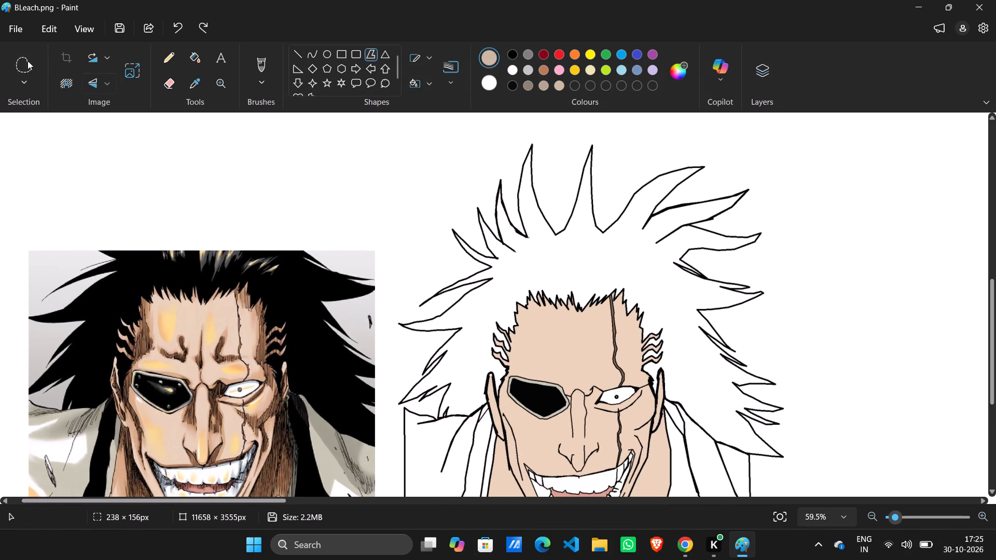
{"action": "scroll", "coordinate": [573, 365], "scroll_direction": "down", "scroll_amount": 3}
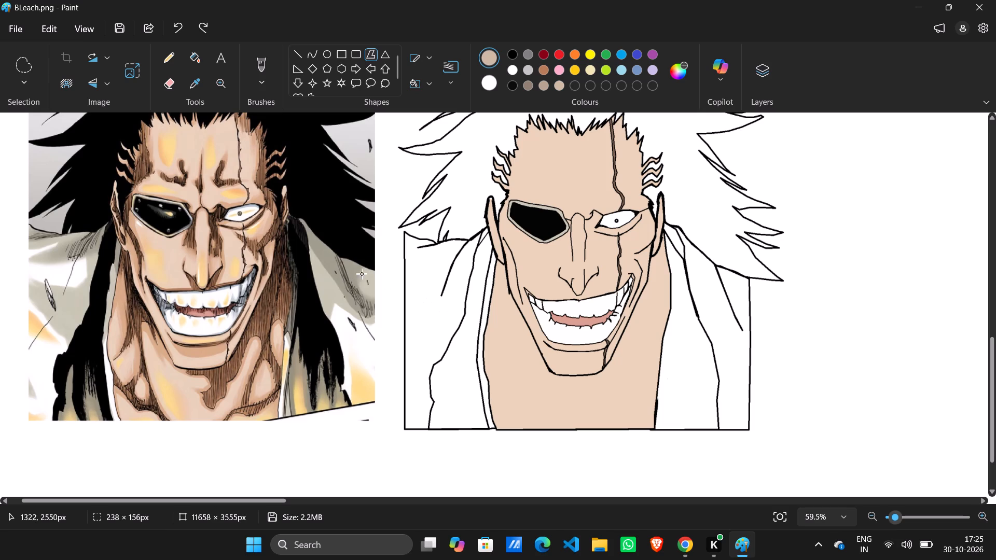
Draw tan polygon edges from the eyepatch's inner corner down the cheek and across to the nose bridge line, about 25 × 68 px.
{"action": "scroll", "coordinate": [250, 269], "scroll_direction": "up", "scroll_amount": 5, "text": "ctrl"}
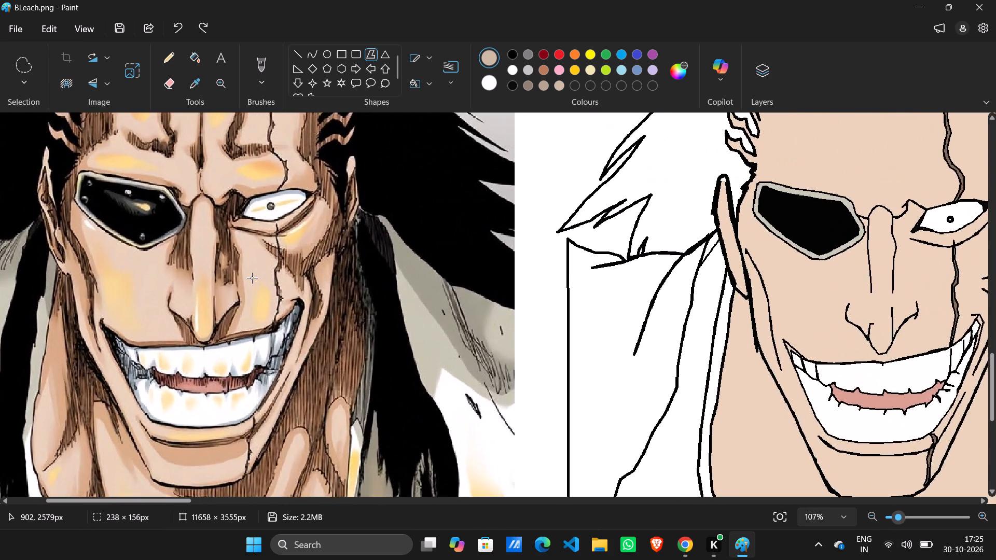
{"action": "scroll", "coordinate": [254, 279], "scroll_direction": "up", "scroll_amount": 1, "text": "ctrl"}
{"action": "scroll", "coordinate": [255, 279], "scroll_direction": "down", "scroll_amount": 4, "text": "ctrl"}
{"action": "scroll", "coordinate": [652, 294], "scroll_direction": "up", "scroll_amount": 1, "text": "ctrl"}
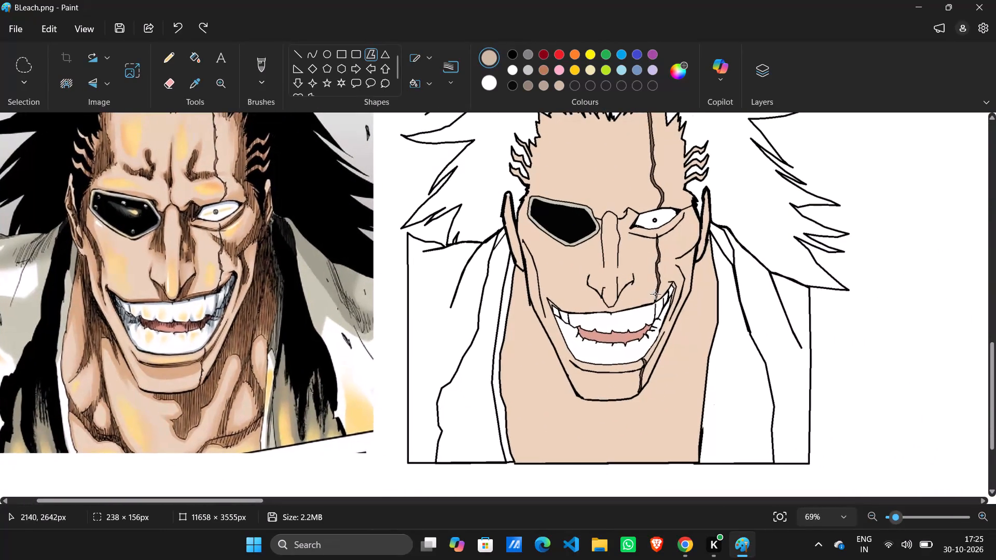
{"action": "scroll", "coordinate": [378, 237], "scroll_direction": "up", "scroll_amount": 2, "text": "ctrl"}
{"action": "scroll", "coordinate": [164, 241], "scroll_direction": "up", "scroll_amount": 1, "text": "ctrl"}
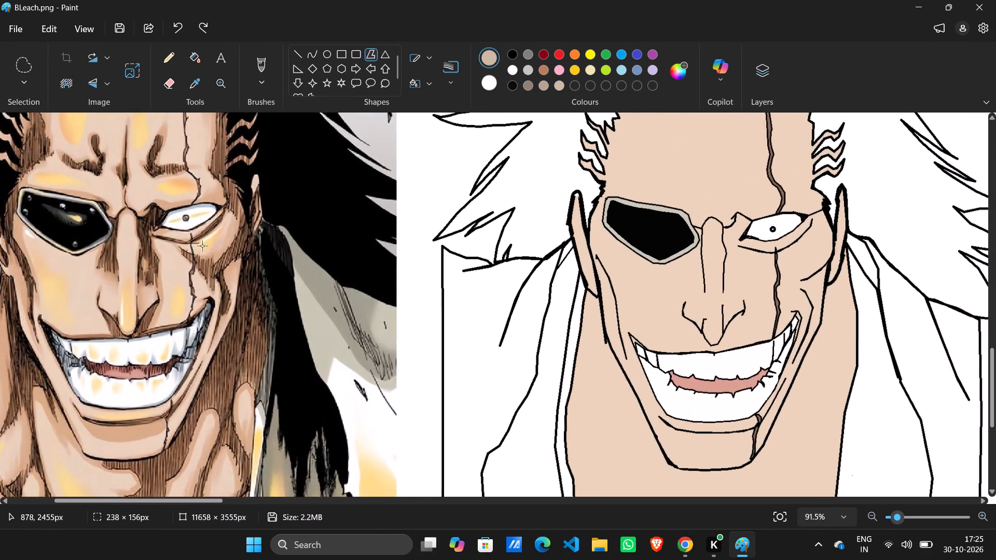
{"action": "scroll", "coordinate": [202, 246], "scroll_direction": "up", "scroll_amount": 2, "text": "ctrl"}
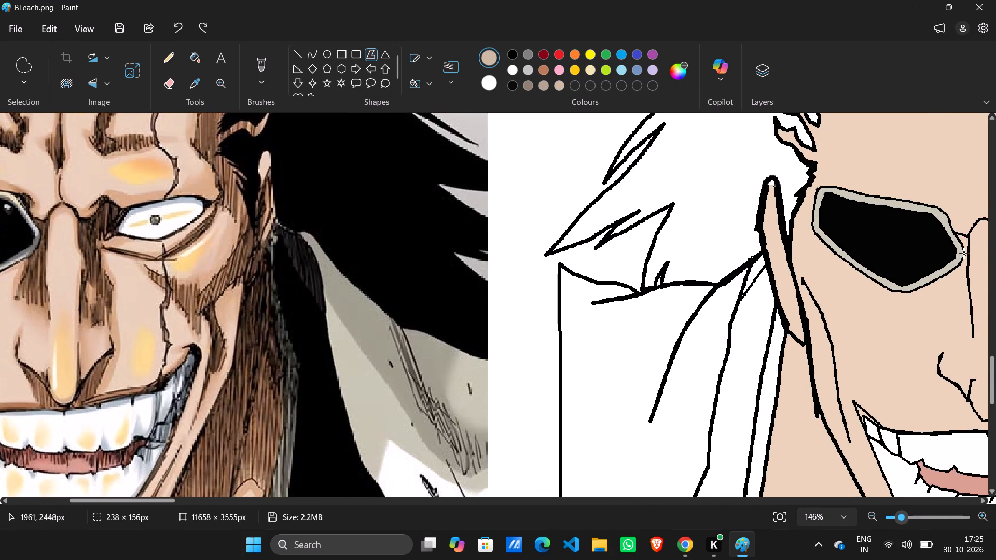
{"action": "left_click_drag", "start_coordinate": [964, 260], "coordinate": [959, 274]}
{"action": "left_click_drag", "start_coordinate": [957, 279], "coordinate": [953, 297]}
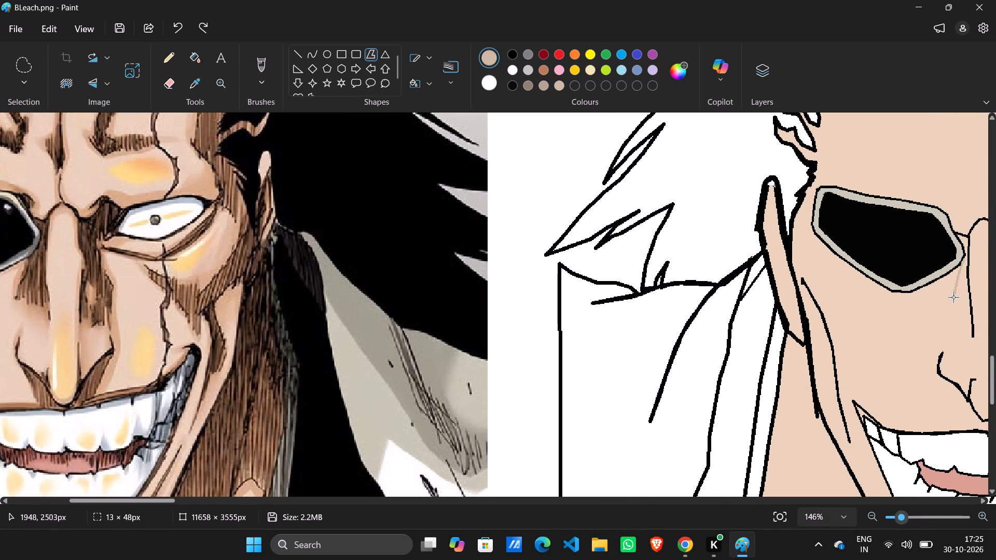
{"action": "left_click_drag", "start_coordinate": [953, 297], "coordinate": [953, 299]}
{"action": "left_click_drag", "start_coordinate": [953, 300], "coordinate": [950, 311]}
{"action": "left_click_drag", "start_coordinate": [950, 311], "coordinate": [956, 310]}
{"action": "left_click_drag", "start_coordinate": [958, 310], "coordinate": [963, 310]}
{"action": "left_click_drag", "start_coordinate": [964, 310], "coordinate": [970, 311]}
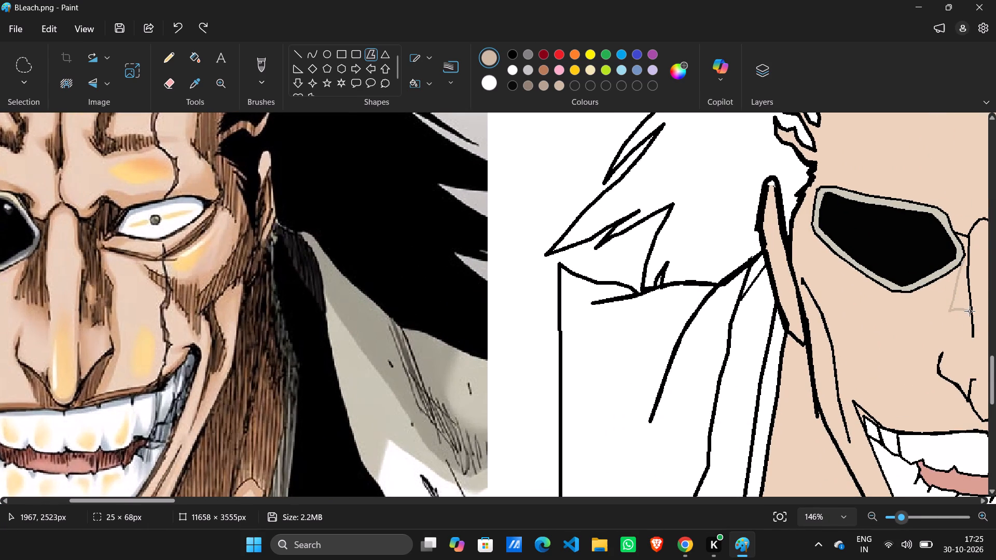
{"action": "left_click_drag", "start_coordinate": [970, 311], "coordinate": [970, 312]}
Retrace the polygon edges back to the eyepatch corner and close the nose shadow outline, about 27 × 69 px.
{"action": "left_click_drag", "start_coordinate": [970, 312], "coordinate": [960, 308]}
{"action": "left_click_drag", "start_coordinate": [959, 308], "coordinate": [951, 311]}
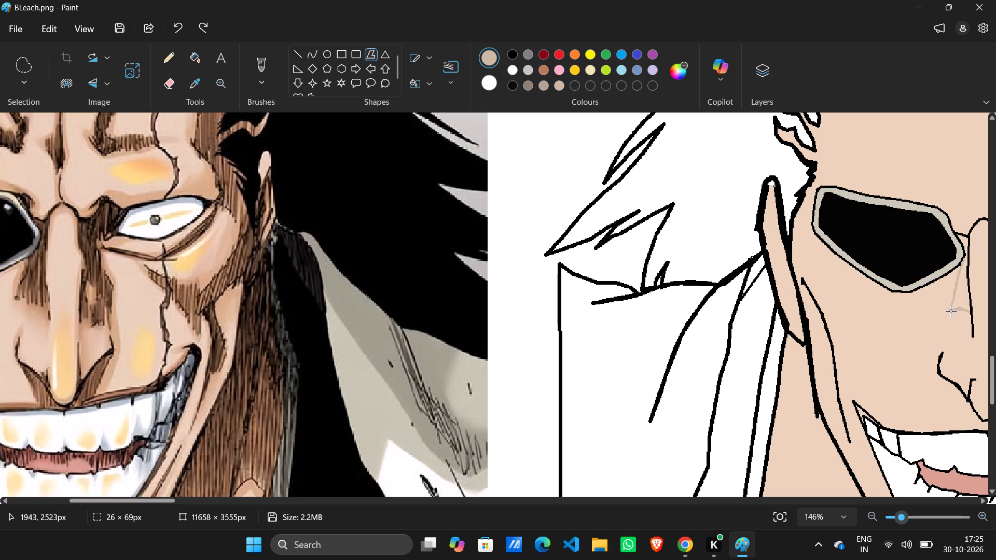
{"action": "left_click_drag", "start_coordinate": [951, 311], "coordinate": [949, 312]}
{"action": "left_click_drag", "start_coordinate": [949, 312], "coordinate": [965, 259]}
{"action": "left_click_drag", "start_coordinate": [965, 259], "coordinate": [964, 262]}
{"action": "left_click", "coordinate": [923, 312]}
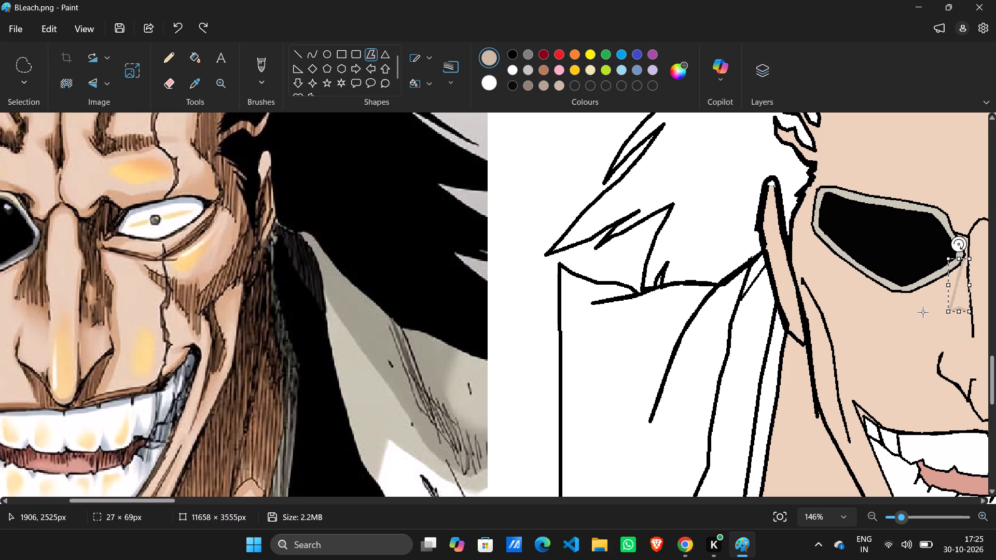
Draw tan polygon edges from the open eye's inner corner down beside the nose, notching back to the bridge line, about 35 × 105 px.
{"action": "scroll", "coordinate": [923, 312], "scroll_direction": "down", "scroll_amount": 4, "text": "ctrl"}
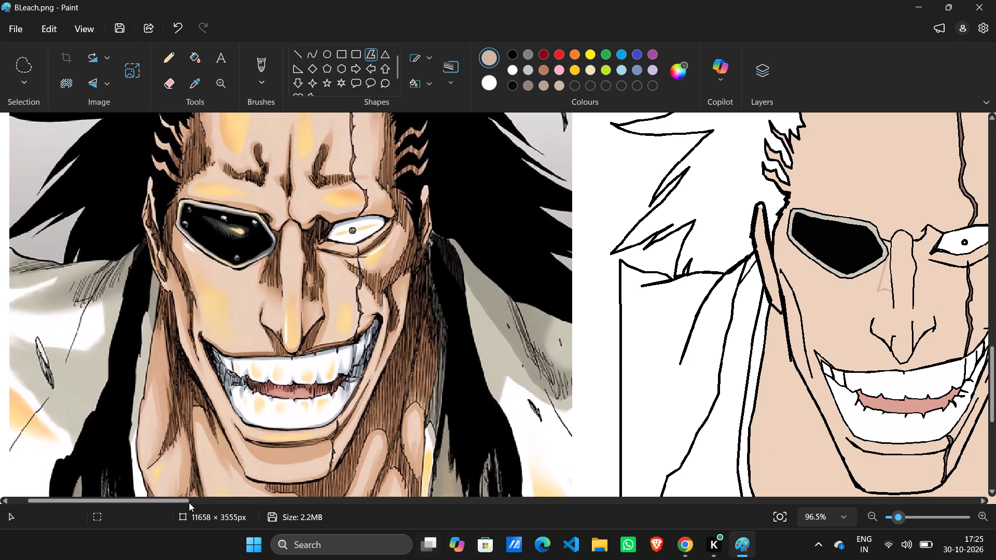
{"action": "left_click_drag", "start_coordinate": [187, 502], "coordinate": [219, 502]}
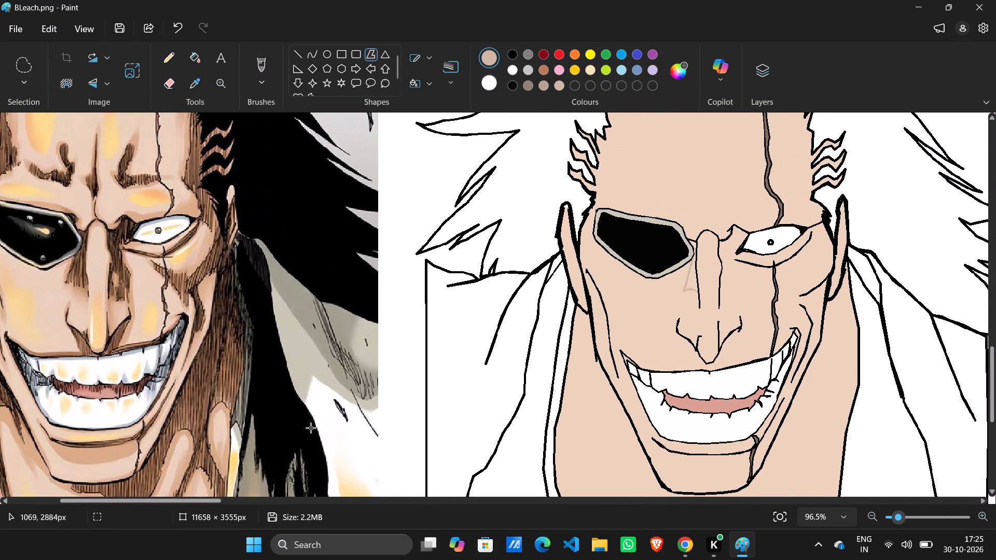
{"action": "left_click_drag", "start_coordinate": [734, 255], "coordinate": [731, 268]}
{"action": "left_click_drag", "start_coordinate": [731, 269], "coordinate": [735, 284]}
{"action": "left_click_drag", "start_coordinate": [735, 284], "coordinate": [739, 290]}
{"action": "left_click_drag", "start_coordinate": [739, 290], "coordinate": [738, 297]}
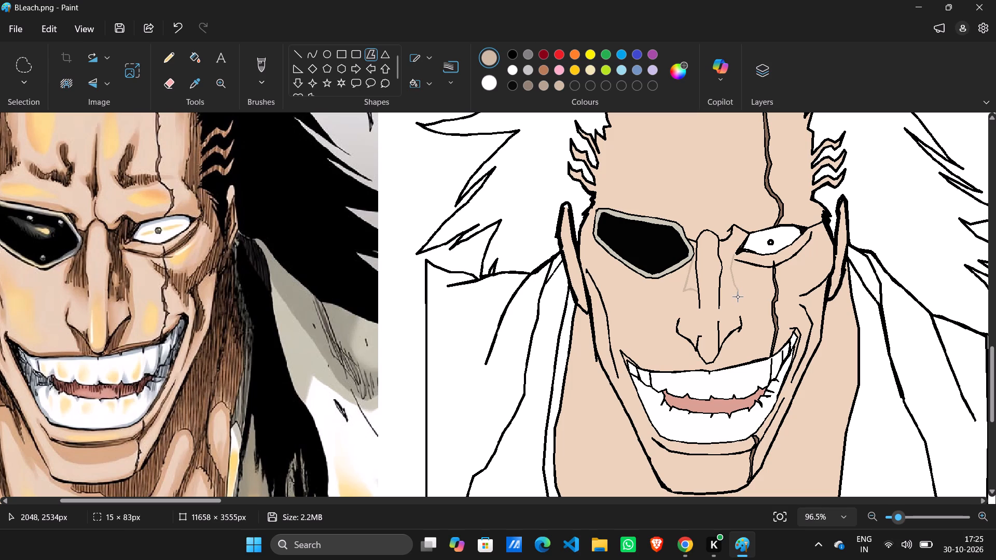
{"action": "left_click_drag", "start_coordinate": [738, 297], "coordinate": [737, 299]}
{"action": "left_click_drag", "start_coordinate": [737, 299], "coordinate": [738, 307]}
{"action": "left_click_drag", "start_coordinate": [737, 307], "coordinate": [732, 300]}
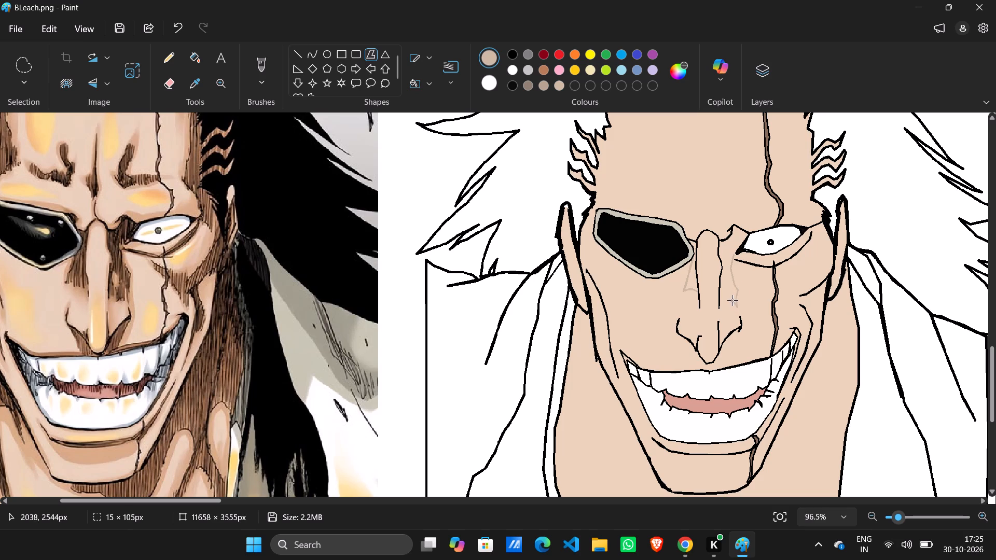
{"action": "left_click_drag", "start_coordinate": [732, 300], "coordinate": [732, 299]}
{"action": "left_click", "coordinate": [732, 298]}
{"action": "left_click", "coordinate": [726, 295]}
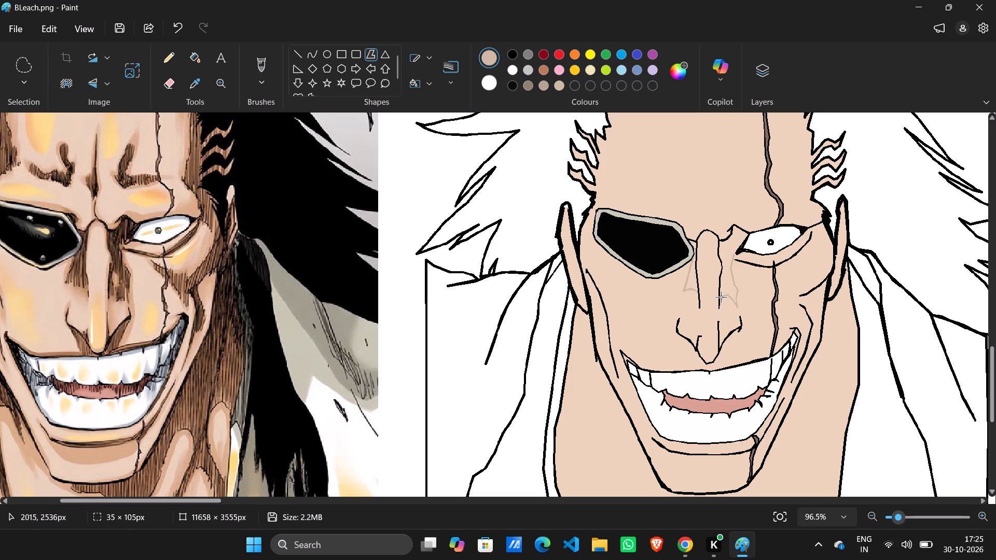
{"action": "left_click", "coordinate": [723, 295]}
Retrace the open-eye side's shadow edges back up to the eye's inner corner and close the polygon, about 36 × 115 px.
{"action": "scroll", "coordinate": [787, 297], "scroll_direction": "up", "scroll_amount": 5, "text": "ctrl"}
{"action": "left_click_drag", "start_coordinate": [834, 351], "coordinate": [784, 347]}
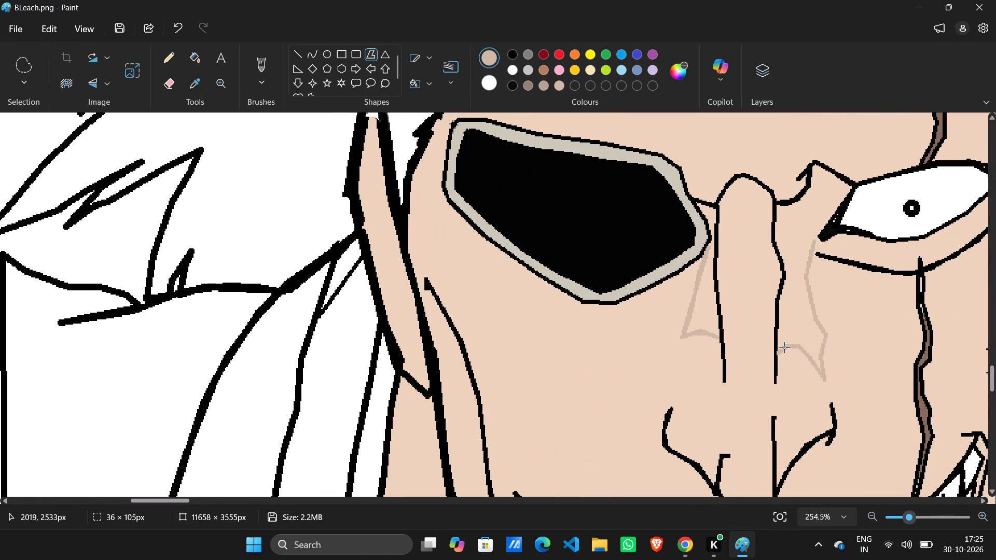
{"action": "left_click_drag", "start_coordinate": [784, 347], "coordinate": [786, 347]}
{"action": "left_click_drag", "start_coordinate": [787, 347], "coordinate": [799, 346]}
{"action": "left_click_drag", "start_coordinate": [800, 348], "coordinate": [816, 363]}
{"action": "left_click_drag", "start_coordinate": [816, 365], "coordinate": [823, 377]}
{"action": "left_click_drag", "start_coordinate": [823, 377], "coordinate": [824, 379]}
{"action": "left_click_drag", "start_coordinate": [824, 377], "coordinate": [819, 348]}
{"action": "left_click_drag", "start_coordinate": [820, 345], "coordinate": [824, 332]}
{"action": "left_click_drag", "start_coordinate": [824, 329], "coordinate": [812, 304]}
{"action": "left_click_drag", "start_coordinate": [811, 299], "coordinate": [810, 269]}
{"action": "left_click_drag", "start_coordinate": [810, 262], "coordinate": [820, 227]}
{"action": "left_click_drag", "start_coordinate": [820, 227], "coordinate": [816, 240]}
{"action": "left_click", "coordinate": [701, 257]}
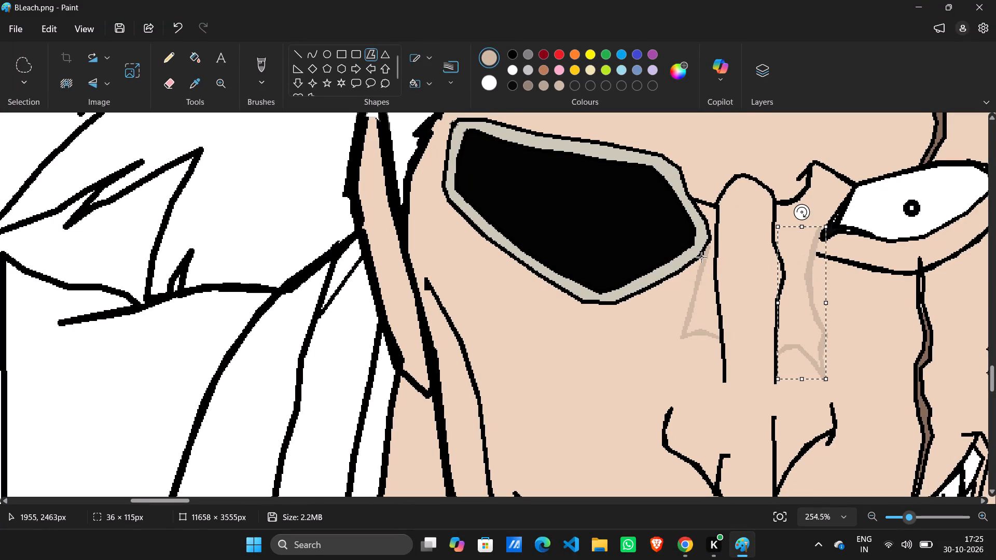
Fill the two shadow shapes on either side of the nose with the same tan.
{"action": "left_click", "coordinate": [181, 58]}
{"action": "left_click", "coordinate": [196, 58]}
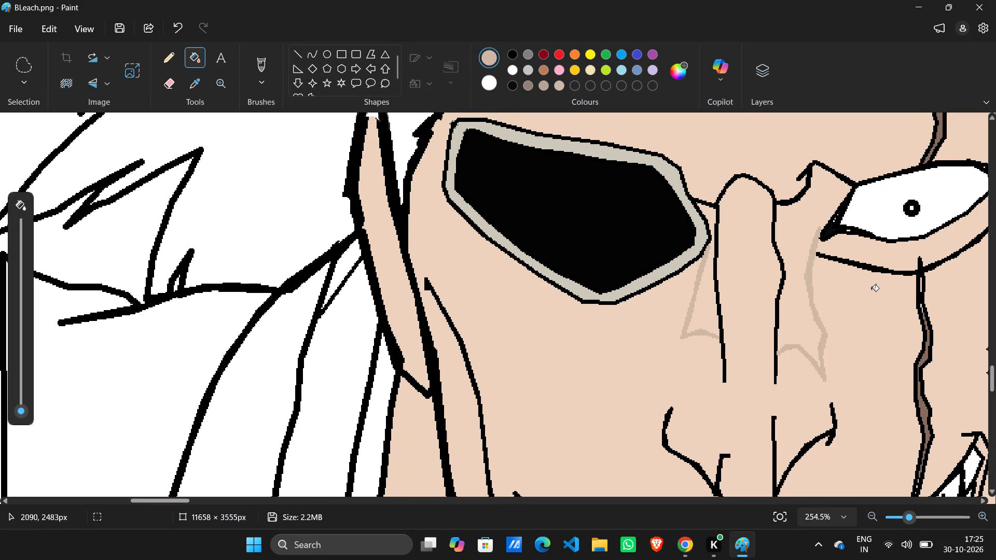
{"action": "left_click", "coordinate": [706, 315]}
{"action": "left_click", "coordinate": [800, 307]}
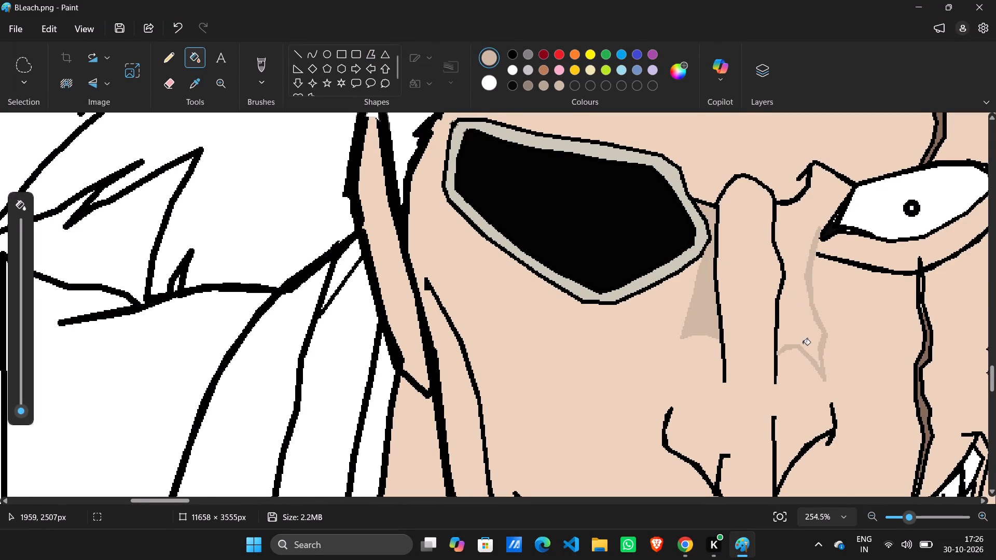
Draw a tan zigzag polygon edge on the forehead just below the hairline beside the scar, about 50 × 77 px.
{"action": "scroll", "coordinate": [804, 345], "scroll_direction": "down", "scroll_amount": 14, "text": "ctrl"}
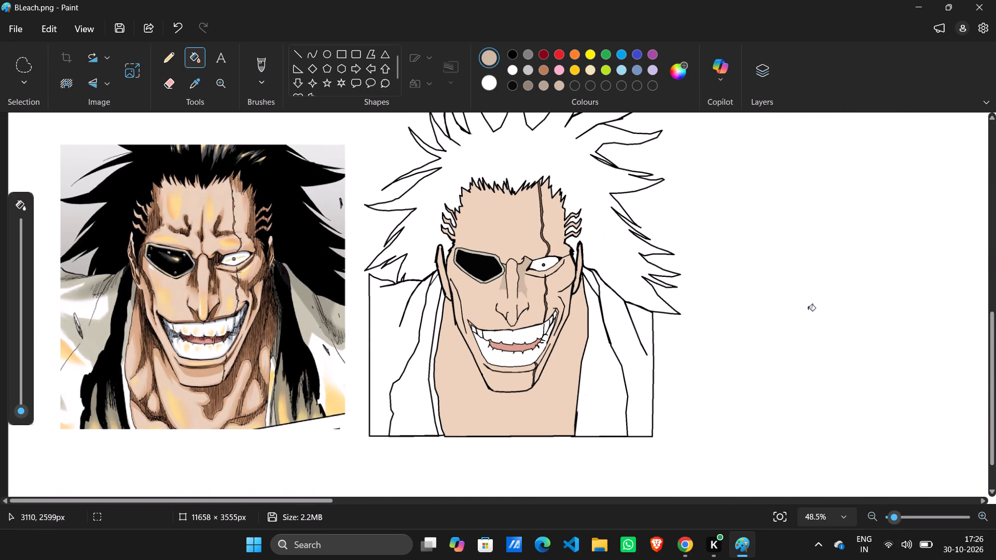
{"action": "scroll", "coordinate": [840, 311], "scroll_direction": "up", "scroll_amount": 3, "text": "ctrl"}
{"action": "scroll", "coordinate": [576, 333], "scroll_direction": "down", "scroll_amount": 4, "text": "ctrl"}
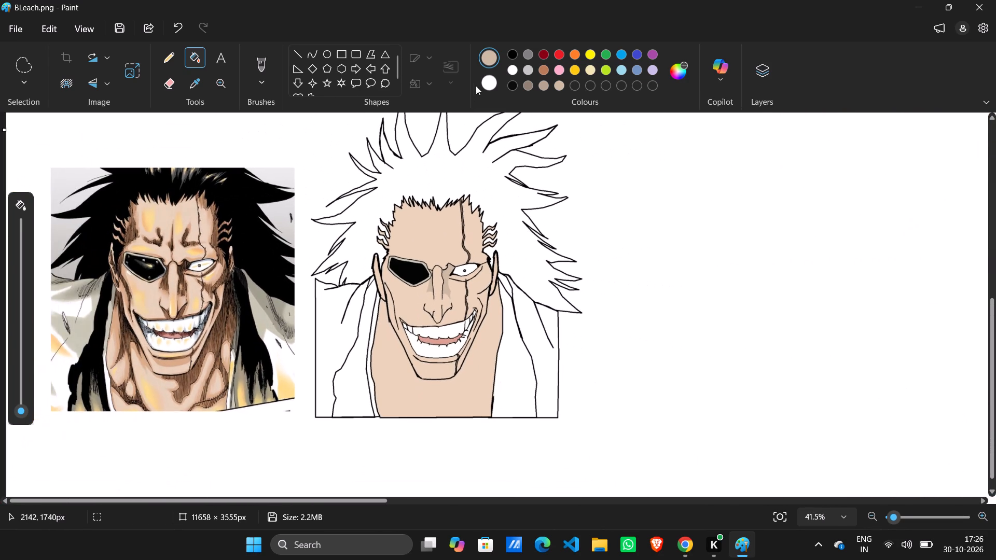
{"action": "left_click", "coordinate": [367, 50]}
{"action": "scroll", "coordinate": [464, 217], "scroll_direction": "up", "scroll_amount": 3, "text": "ctrl"}
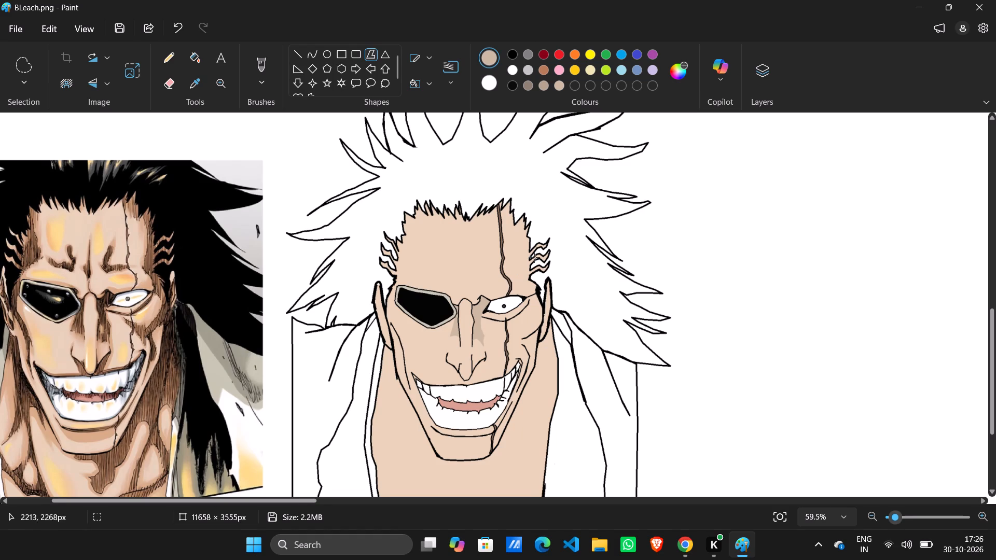
{"action": "scroll", "coordinate": [535, 257], "scroll_direction": "up", "scroll_amount": 1, "text": "ctrl"}
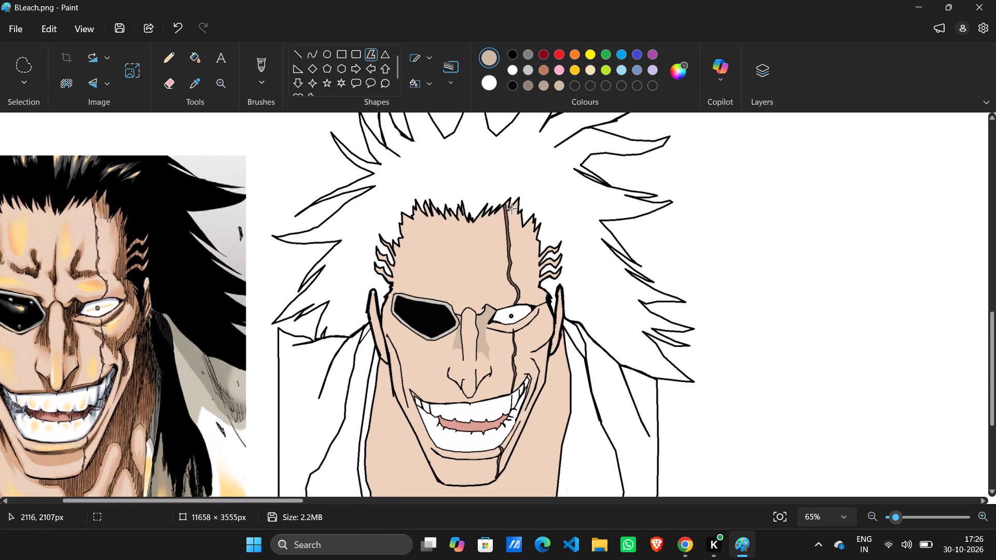
{"action": "left_click_drag", "start_coordinate": [511, 208], "coordinate": [513, 229]}
{"action": "left_click_drag", "start_coordinate": [513, 229], "coordinate": [516, 230]}
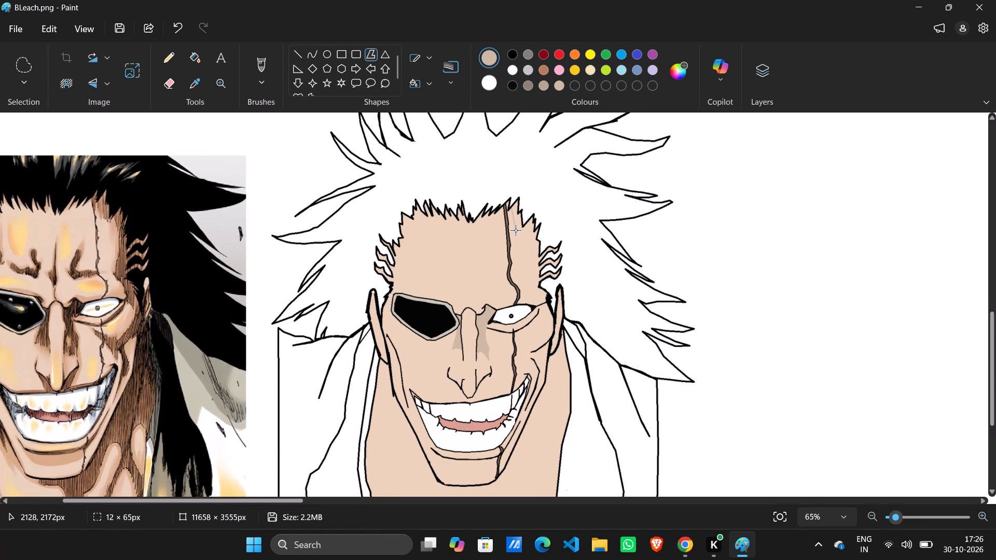
{"action": "left_click_drag", "start_coordinate": [516, 230], "coordinate": [514, 227]}
{"action": "left_click_drag", "start_coordinate": [514, 226], "coordinate": [515, 226]}
{"action": "left_click_drag", "start_coordinate": [515, 226], "coordinate": [518, 223]}
{"action": "left_click_drag", "start_coordinate": [518, 223], "coordinate": [522, 234]}
{"action": "left_click_drag", "start_coordinate": [522, 234], "coordinate": [523, 233]}
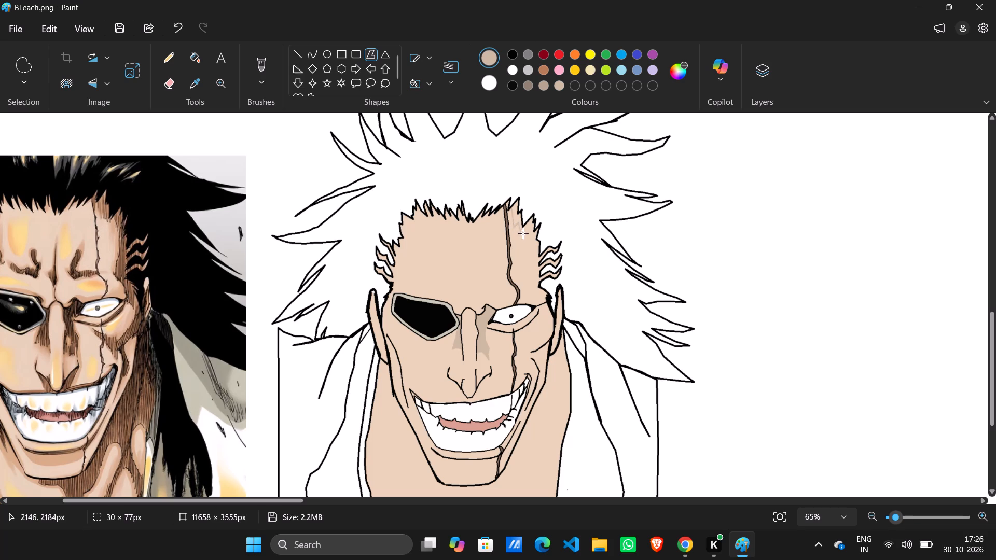
{"action": "left_click_drag", "start_coordinate": [523, 233], "coordinate": [529, 225]}
Extend the forehead zigzag up to the next hairline spike, making it about 61 × 77 px.
{"action": "scroll", "coordinate": [559, 243], "scroll_direction": "up", "scroll_amount": 5, "text": "ctrl"}
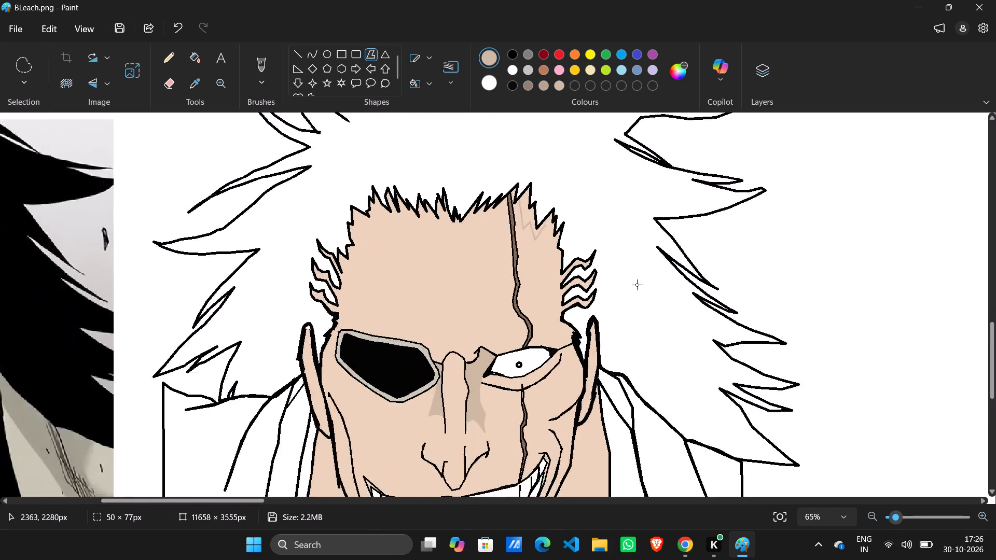
{"action": "scroll", "coordinate": [637, 285], "scroll_direction": "up", "scroll_amount": 7, "text": "ctrl"}
{"action": "left_click_drag", "start_coordinate": [655, 219], "coordinate": [689, 185]}
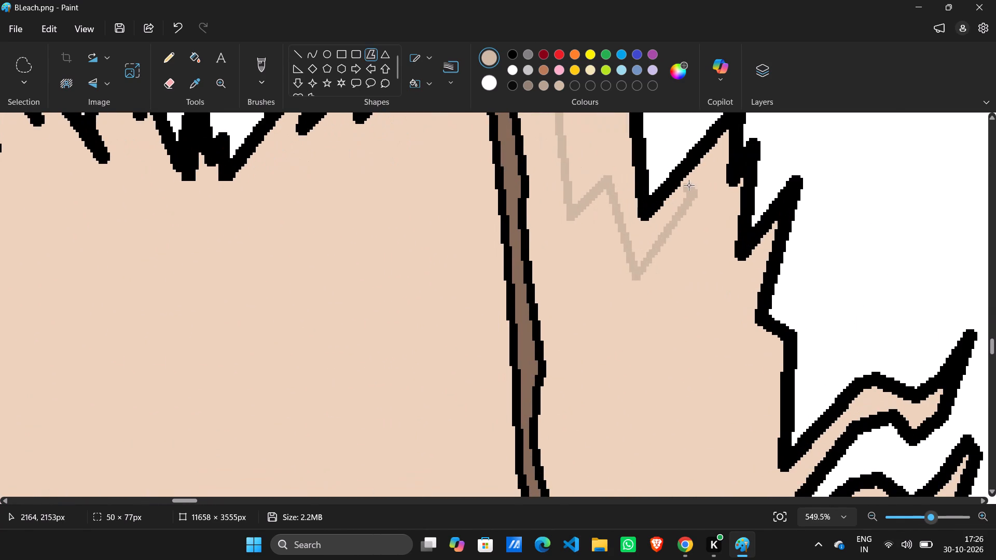
{"action": "left_click_drag", "start_coordinate": [689, 185], "coordinate": [725, 144]}
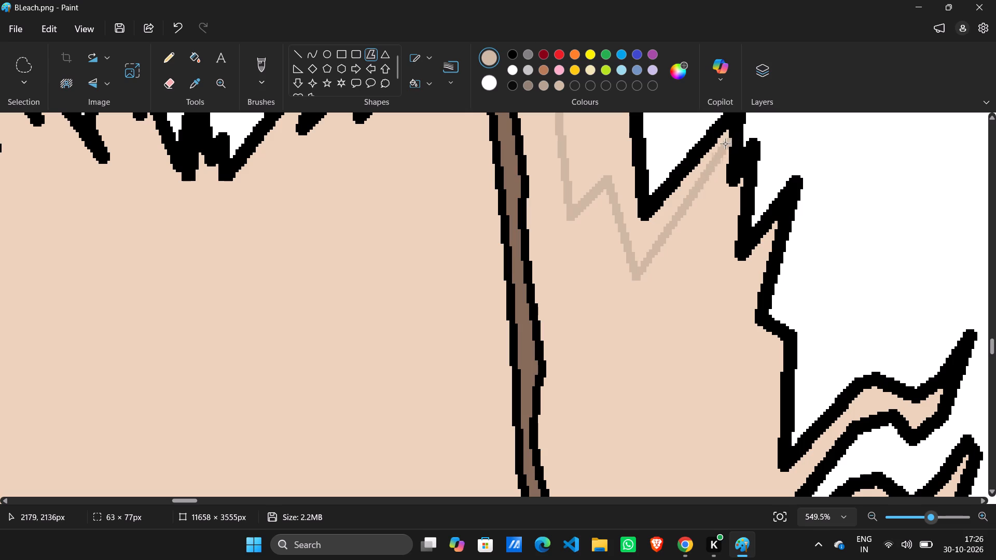
{"action": "left_click_drag", "start_coordinate": [725, 144], "coordinate": [726, 147]}
Retrace the forehead zigzag back to its starting point near the scar and finish the polygon, about 61 × 77 px.
{"action": "scroll", "coordinate": [727, 158], "scroll_direction": "down", "scroll_amount": 19, "text": "ctrl"}
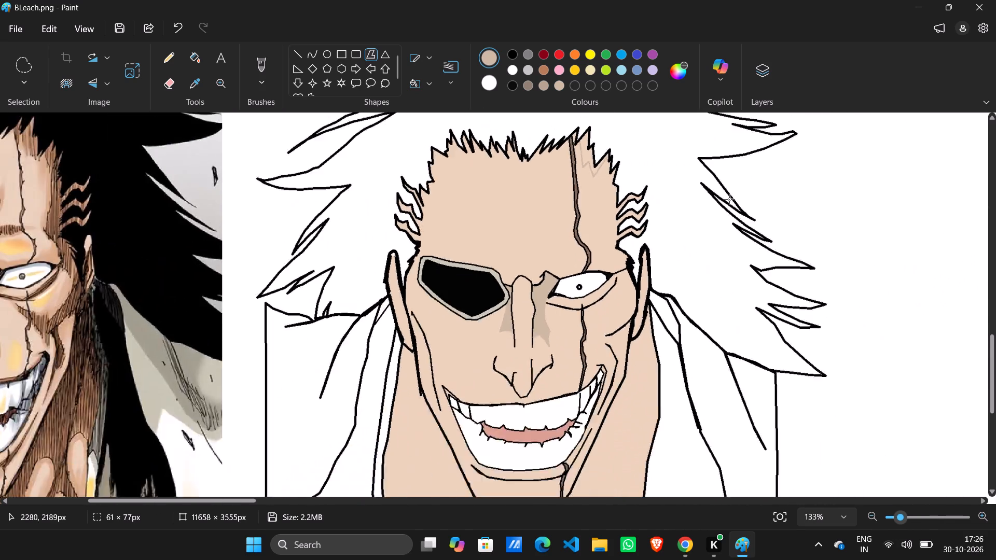
{"action": "scroll", "coordinate": [753, 217], "scroll_direction": "up", "scroll_amount": 6, "text": "ctrl"}
{"action": "scroll", "coordinate": [772, 231], "scroll_direction": "up", "scroll_amount": 2}
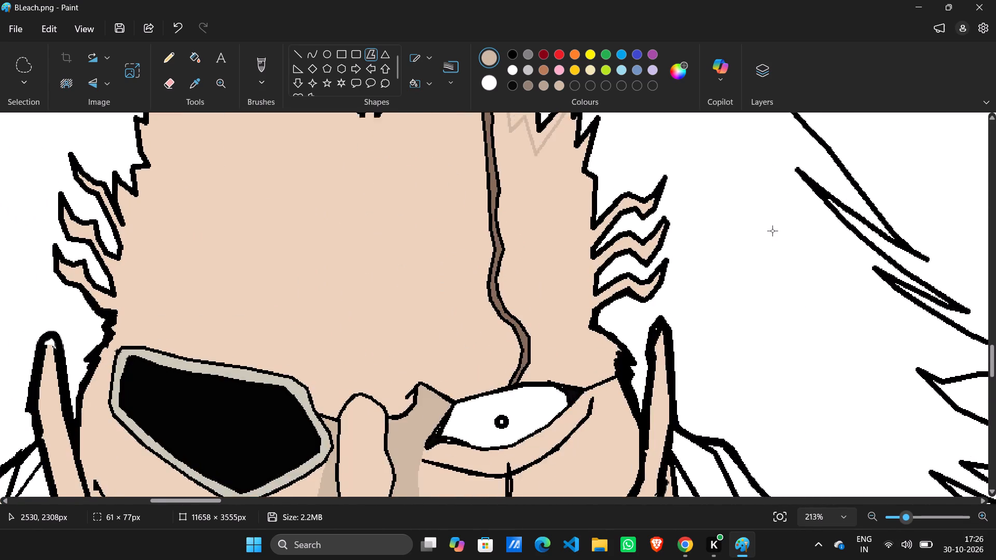
{"action": "left_click_drag", "start_coordinate": [539, 246], "coordinate": [536, 262]}
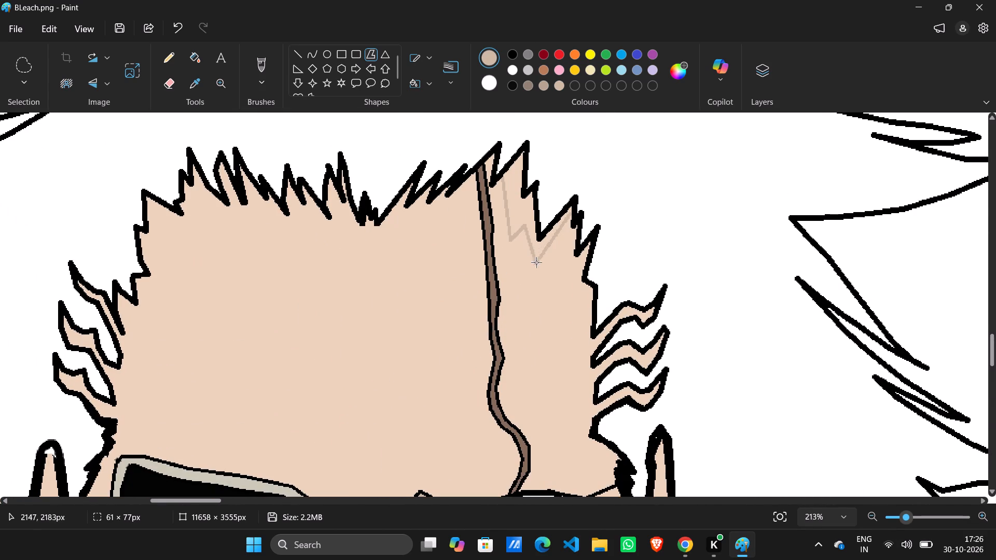
{"action": "left_click_drag", "start_coordinate": [536, 262], "coordinate": [536, 263]}
{"action": "left_click_drag", "start_coordinate": [534, 251], "coordinate": [523, 226]}
{"action": "left_click_drag", "start_coordinate": [522, 226], "coordinate": [519, 232]}
{"action": "left_click_drag", "start_coordinate": [519, 232], "coordinate": [513, 237]}
{"action": "left_click_drag", "start_coordinate": [511, 231], "coordinate": [504, 180]}
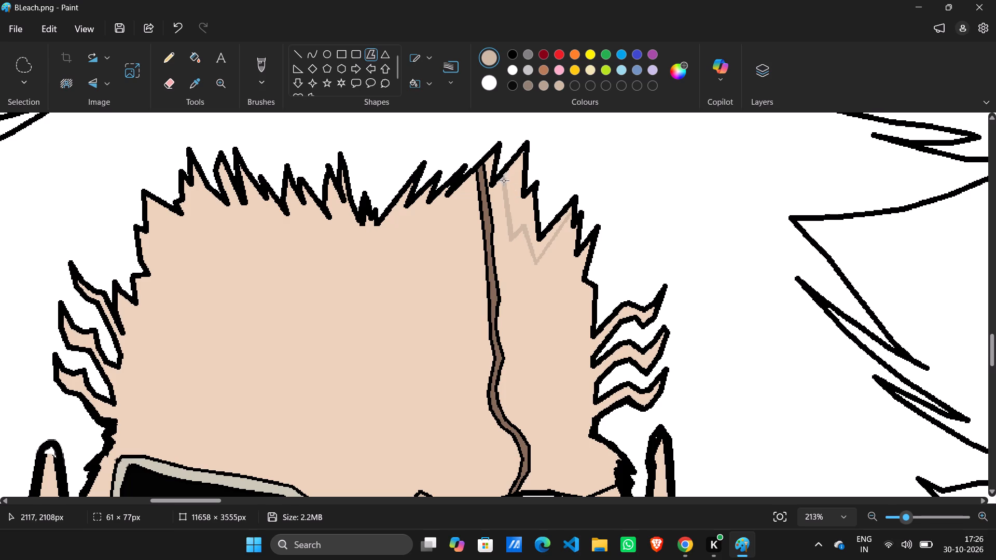
{"action": "left_click_drag", "start_coordinate": [504, 180], "coordinate": [503, 181]}
{"action": "left_click", "coordinate": [628, 284]}
Draw a tan polygon edge from the forehead zigzag down the temple to the open eye's outer corner, about 36 × 229 px.
{"action": "scroll", "coordinate": [628, 285], "scroll_direction": "down", "scroll_amount": 12, "text": "ctrl"}
{"action": "scroll", "coordinate": [579, 288], "scroll_direction": "up", "scroll_amount": 2, "text": "ctrl"}
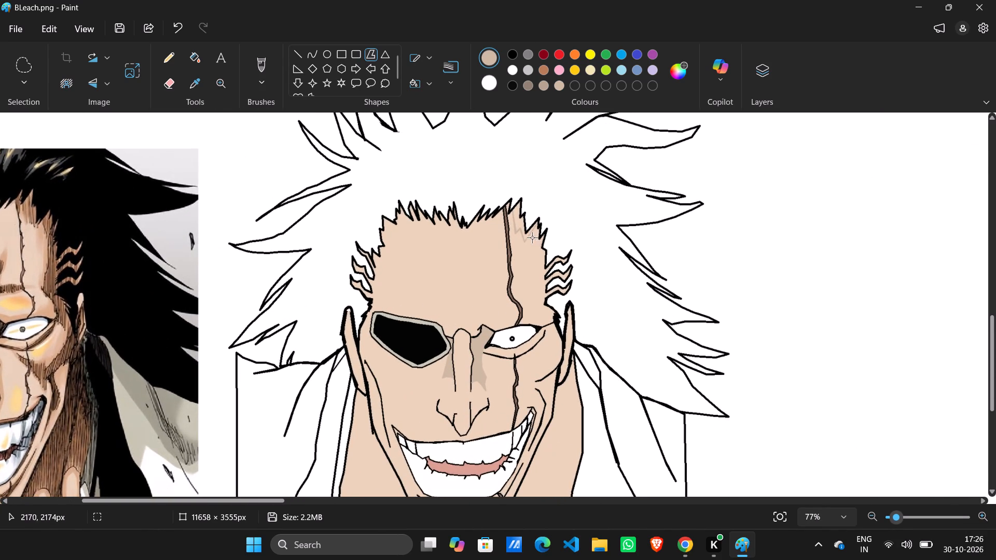
{"action": "left_click_drag", "start_coordinate": [530, 233], "coordinate": [536, 245]}
{"action": "left_click_drag", "start_coordinate": [538, 249], "coordinate": [539, 256]}
{"action": "left_click_drag", "start_coordinate": [539, 256], "coordinate": [536, 268]}
{"action": "left_click_drag", "start_coordinate": [536, 268], "coordinate": [535, 284]}
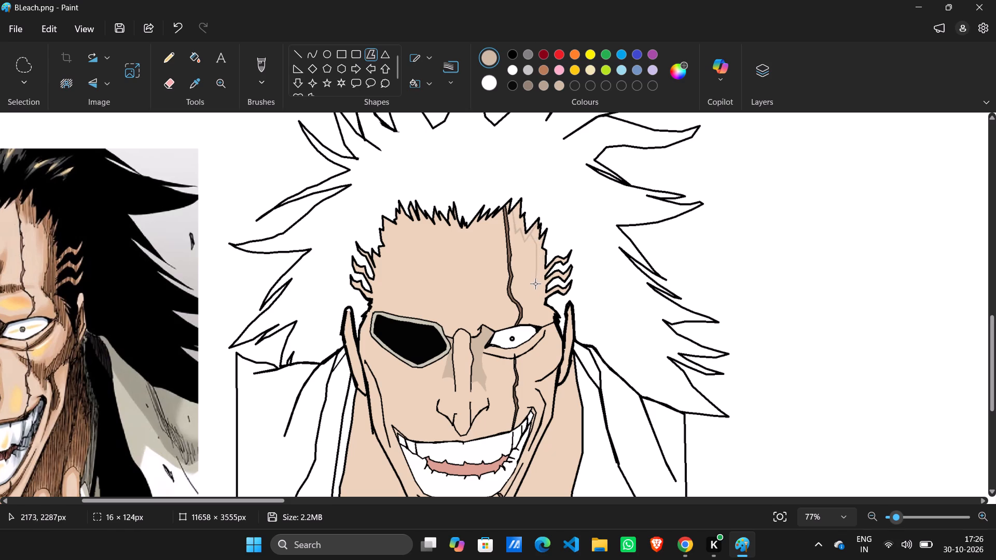
{"action": "left_click_drag", "start_coordinate": [535, 284], "coordinate": [535, 292]}
{"action": "left_click_drag", "start_coordinate": [535, 292], "coordinate": [535, 300]}
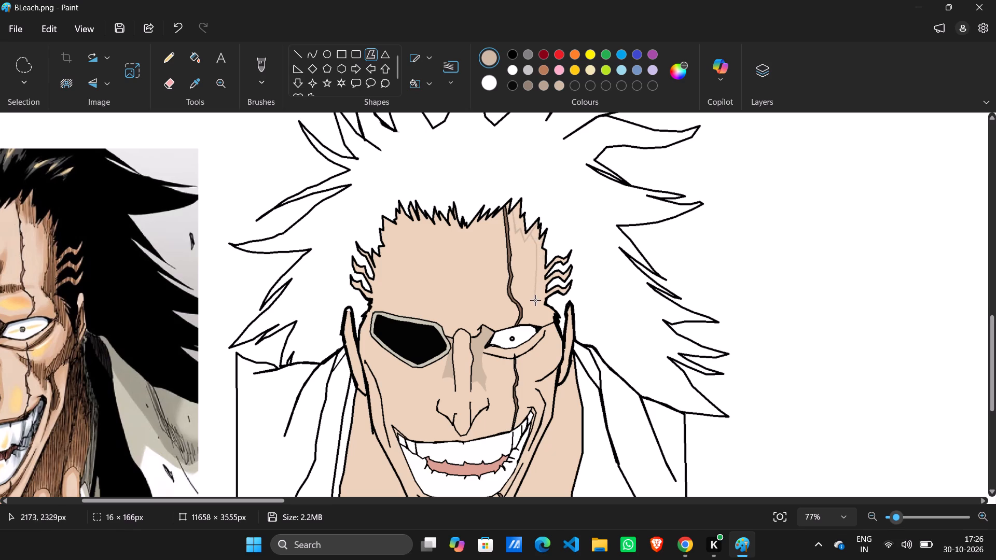
{"action": "left_click_drag", "start_coordinate": [535, 300], "coordinate": [532, 308]}
{"action": "left_click", "coordinate": [532, 309]}
{"action": "left_click_drag", "start_coordinate": [535, 309], "coordinate": [538, 311]}
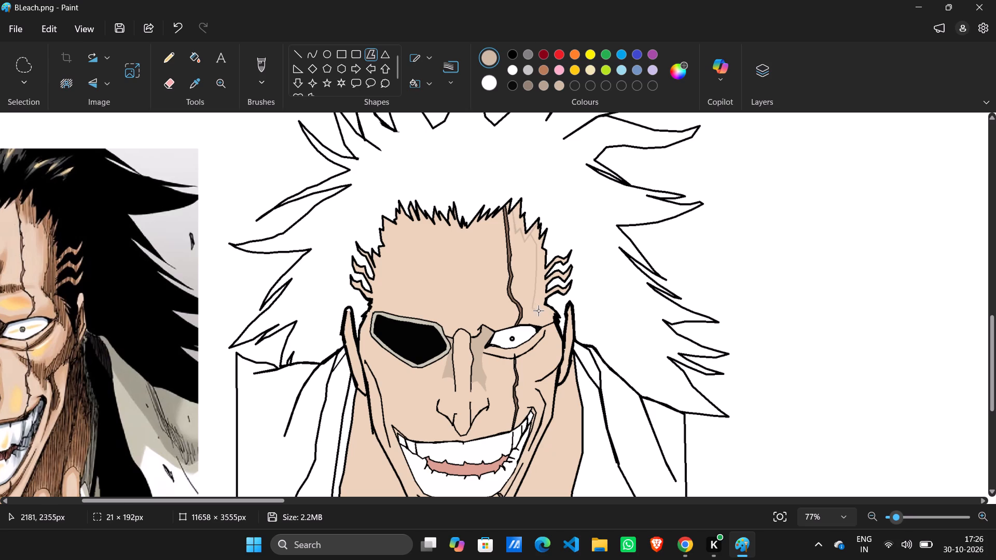
{"action": "left_click_drag", "start_coordinate": [538, 311], "coordinate": [540, 313]}
{"action": "left_click_drag", "start_coordinate": [540, 313], "coordinate": [545, 320]}
{"action": "left_click", "coordinate": [545, 320]}
{"action": "left_click", "coordinate": [545, 324]}
{"action": "scroll", "coordinate": [607, 334], "scroll_direction": "up", "scroll_amount": 7, "text": "ctrl"}
{"action": "scroll", "coordinate": [652, 349], "scroll_direction": "down", "scroll_amount": 2}
{"action": "left_click_drag", "start_coordinate": [647, 329], "coordinate": [652, 336]}
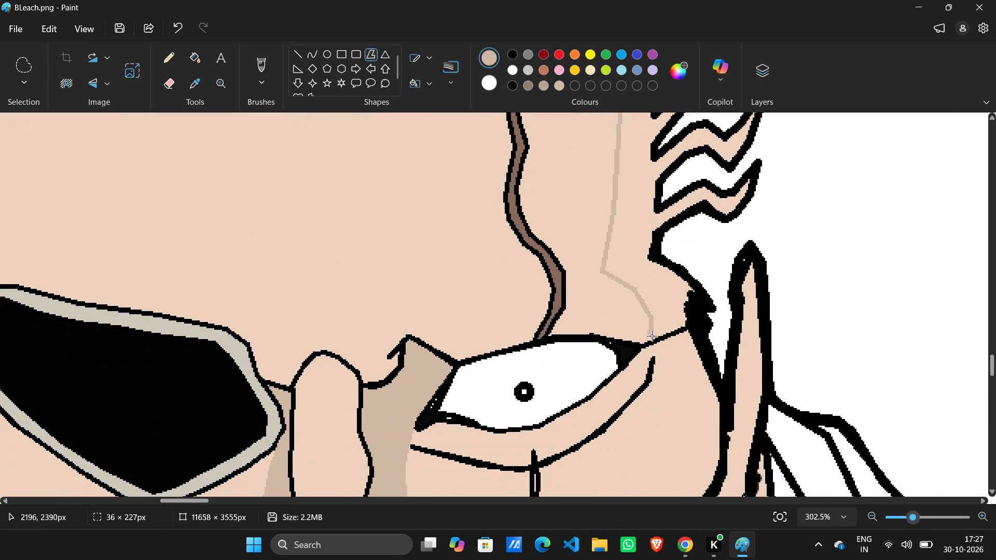
{"action": "left_click_drag", "start_coordinate": [652, 336], "coordinate": [651, 339]}
Retrace the temple shadow edge from the eye's outer corner back up to the forehead zigzag and finish the polygon.
{"action": "left_click_drag", "start_coordinate": [649, 339], "coordinate": [652, 322]}
{"action": "left_click_drag", "start_coordinate": [652, 319], "coordinate": [644, 301]}
{"action": "left_click_drag", "start_coordinate": [644, 301], "coordinate": [643, 301]}
{"action": "left_click_drag", "start_coordinate": [643, 299], "coordinate": [619, 279]}
{"action": "left_click_drag", "start_coordinate": [618, 279], "coordinate": [605, 274]}
{"action": "left_click_drag", "start_coordinate": [603, 272], "coordinate": [601, 264]}
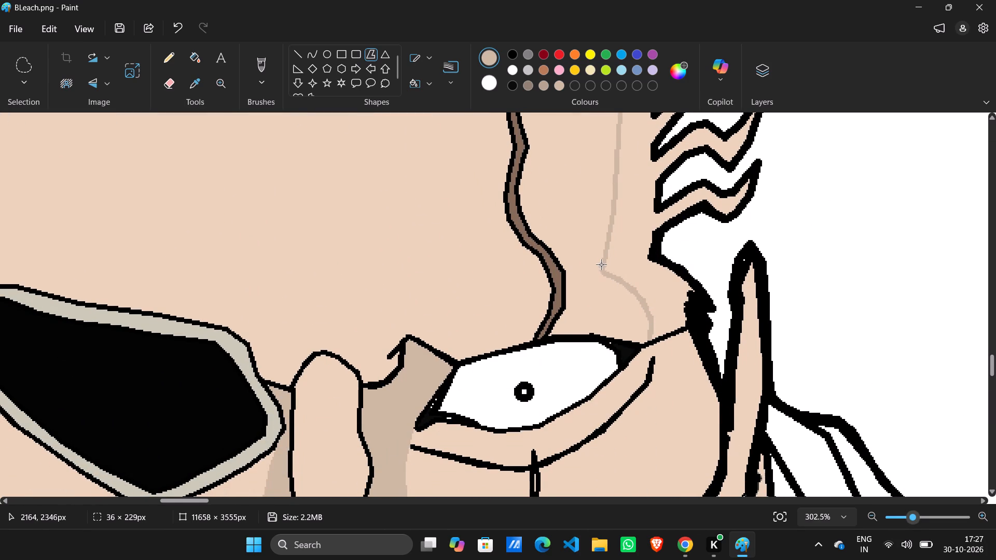
{"action": "left_click_drag", "start_coordinate": [601, 264], "coordinate": [601, 262]}
{"action": "left_click_drag", "start_coordinate": [605, 255], "coordinate": [612, 219]}
{"action": "scroll", "coordinate": [625, 245], "scroll_direction": "up", "scroll_amount": 4}
{"action": "left_click_drag", "start_coordinate": [642, 285], "coordinate": [629, 286]}
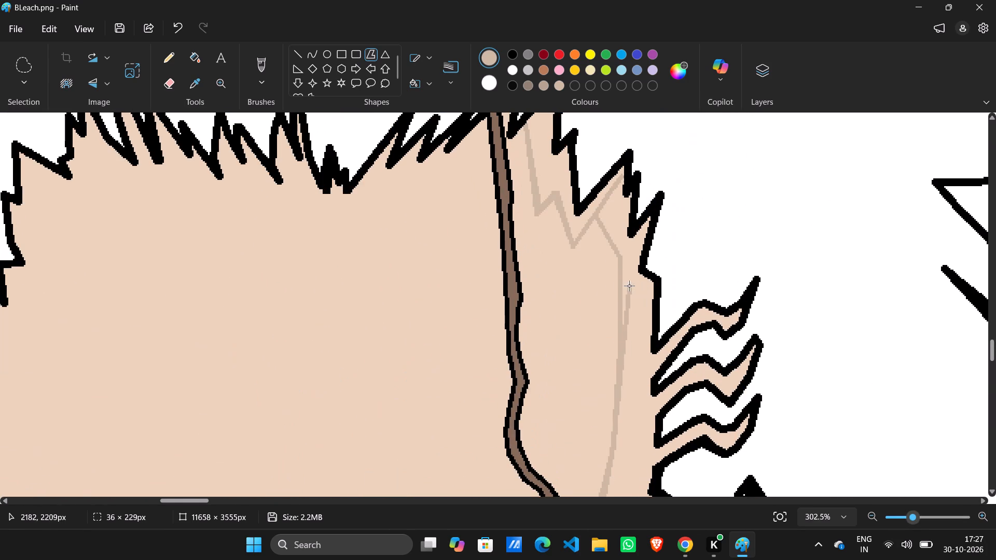
{"action": "left_click_drag", "start_coordinate": [629, 286], "coordinate": [621, 289]}
{"action": "left_click_drag", "start_coordinate": [621, 286], "coordinate": [617, 249]}
{"action": "left_click_drag", "start_coordinate": [614, 242], "coordinate": [598, 218]}
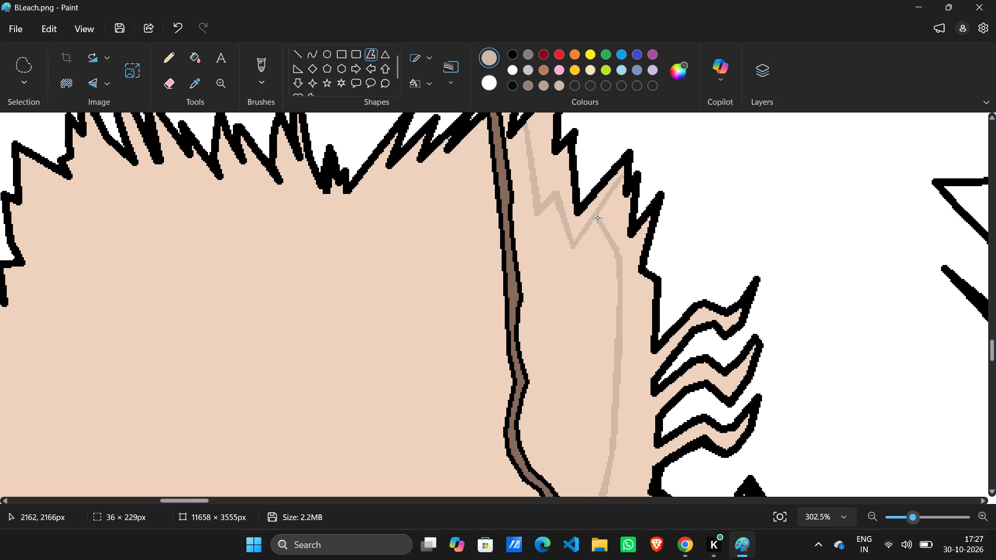
{"action": "left_click_drag", "start_coordinate": [598, 218], "coordinate": [597, 217]}
{"action": "left_click", "coordinate": [822, 190]}
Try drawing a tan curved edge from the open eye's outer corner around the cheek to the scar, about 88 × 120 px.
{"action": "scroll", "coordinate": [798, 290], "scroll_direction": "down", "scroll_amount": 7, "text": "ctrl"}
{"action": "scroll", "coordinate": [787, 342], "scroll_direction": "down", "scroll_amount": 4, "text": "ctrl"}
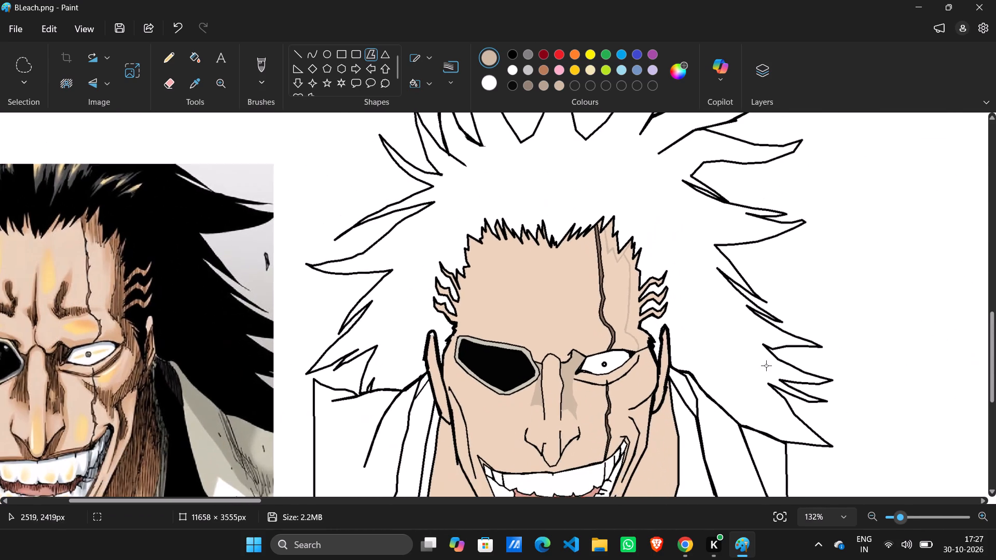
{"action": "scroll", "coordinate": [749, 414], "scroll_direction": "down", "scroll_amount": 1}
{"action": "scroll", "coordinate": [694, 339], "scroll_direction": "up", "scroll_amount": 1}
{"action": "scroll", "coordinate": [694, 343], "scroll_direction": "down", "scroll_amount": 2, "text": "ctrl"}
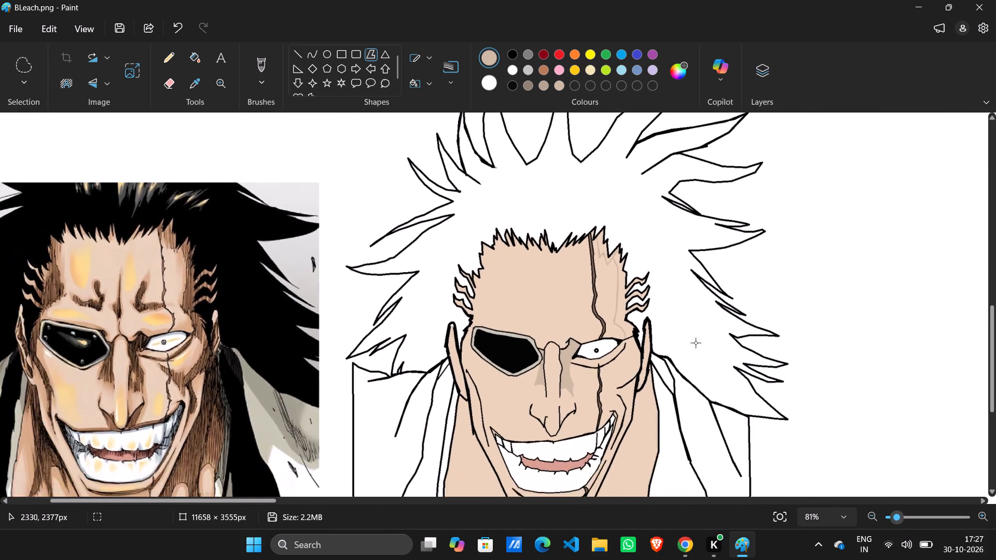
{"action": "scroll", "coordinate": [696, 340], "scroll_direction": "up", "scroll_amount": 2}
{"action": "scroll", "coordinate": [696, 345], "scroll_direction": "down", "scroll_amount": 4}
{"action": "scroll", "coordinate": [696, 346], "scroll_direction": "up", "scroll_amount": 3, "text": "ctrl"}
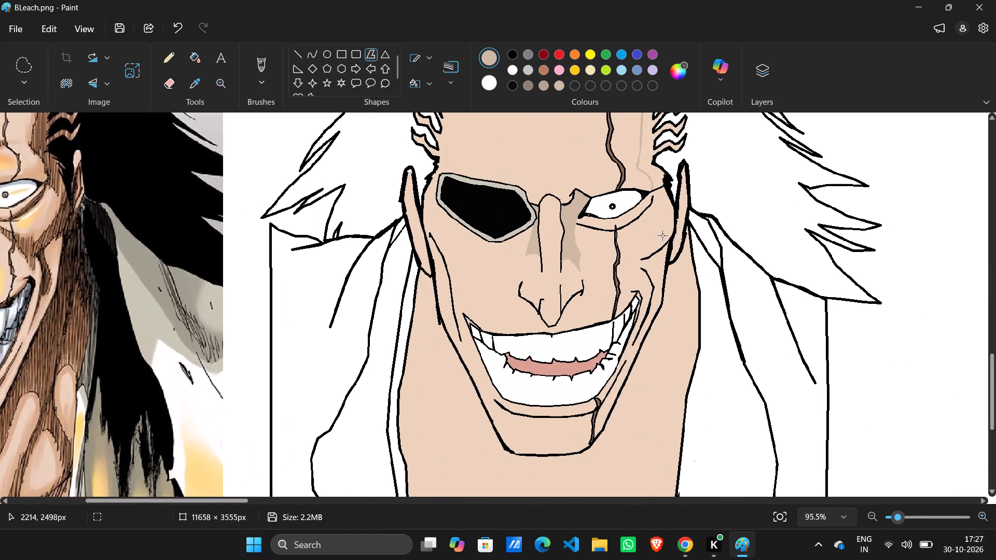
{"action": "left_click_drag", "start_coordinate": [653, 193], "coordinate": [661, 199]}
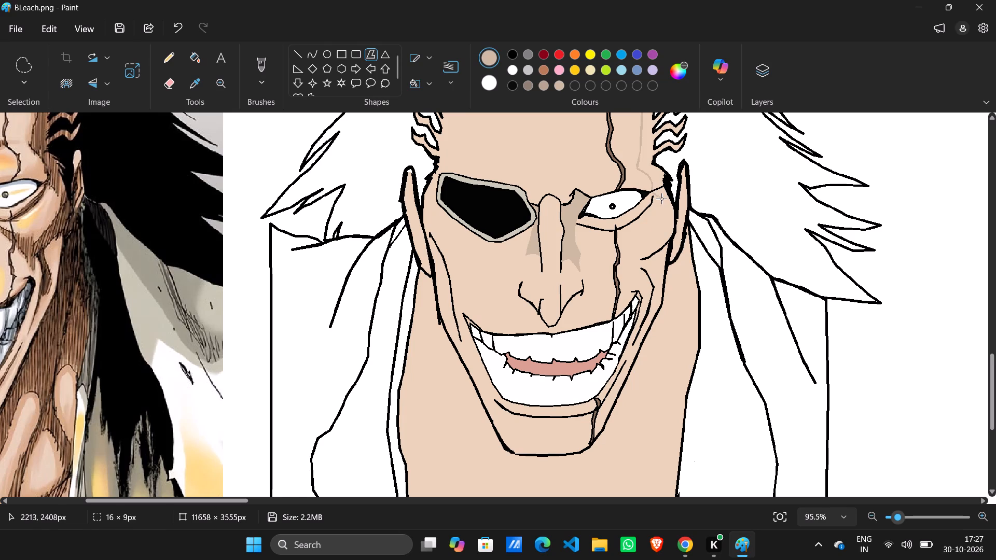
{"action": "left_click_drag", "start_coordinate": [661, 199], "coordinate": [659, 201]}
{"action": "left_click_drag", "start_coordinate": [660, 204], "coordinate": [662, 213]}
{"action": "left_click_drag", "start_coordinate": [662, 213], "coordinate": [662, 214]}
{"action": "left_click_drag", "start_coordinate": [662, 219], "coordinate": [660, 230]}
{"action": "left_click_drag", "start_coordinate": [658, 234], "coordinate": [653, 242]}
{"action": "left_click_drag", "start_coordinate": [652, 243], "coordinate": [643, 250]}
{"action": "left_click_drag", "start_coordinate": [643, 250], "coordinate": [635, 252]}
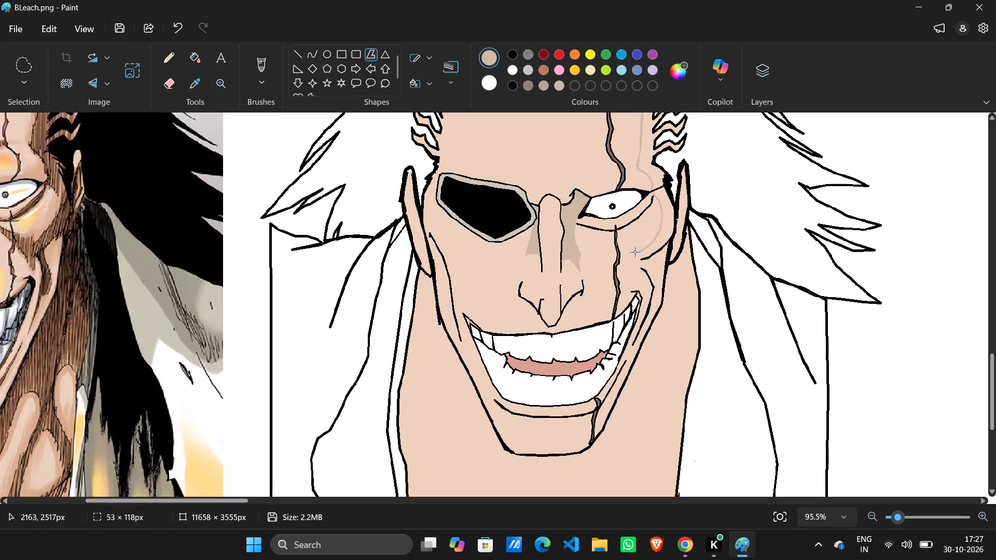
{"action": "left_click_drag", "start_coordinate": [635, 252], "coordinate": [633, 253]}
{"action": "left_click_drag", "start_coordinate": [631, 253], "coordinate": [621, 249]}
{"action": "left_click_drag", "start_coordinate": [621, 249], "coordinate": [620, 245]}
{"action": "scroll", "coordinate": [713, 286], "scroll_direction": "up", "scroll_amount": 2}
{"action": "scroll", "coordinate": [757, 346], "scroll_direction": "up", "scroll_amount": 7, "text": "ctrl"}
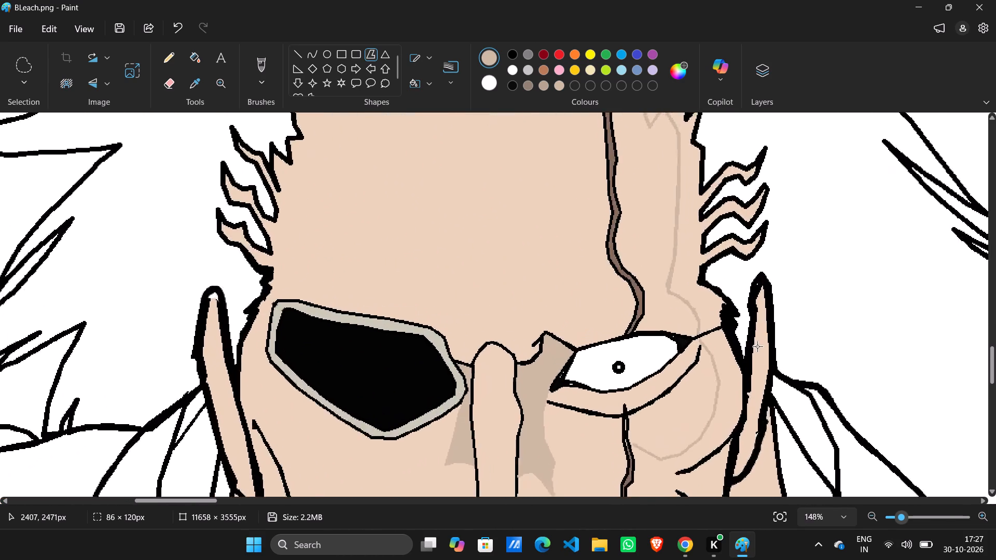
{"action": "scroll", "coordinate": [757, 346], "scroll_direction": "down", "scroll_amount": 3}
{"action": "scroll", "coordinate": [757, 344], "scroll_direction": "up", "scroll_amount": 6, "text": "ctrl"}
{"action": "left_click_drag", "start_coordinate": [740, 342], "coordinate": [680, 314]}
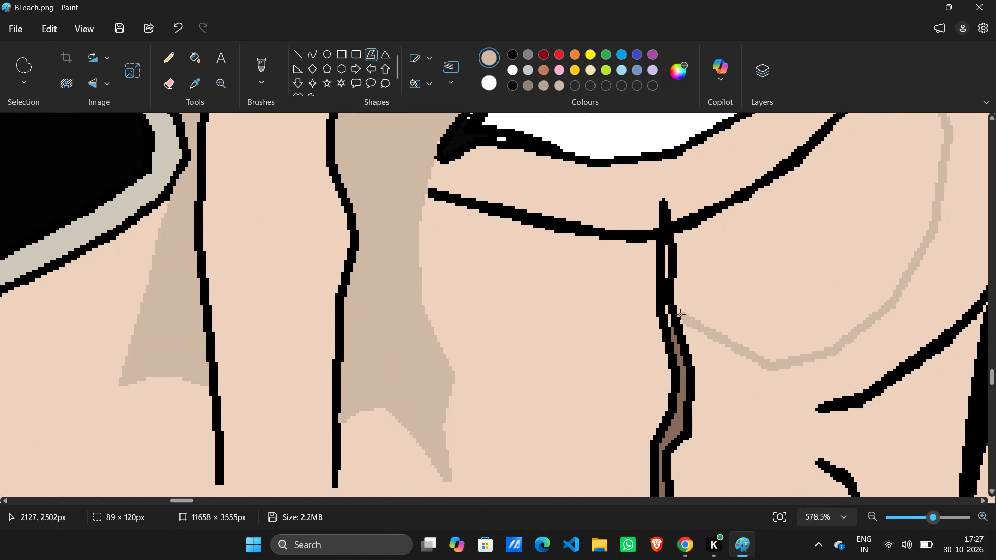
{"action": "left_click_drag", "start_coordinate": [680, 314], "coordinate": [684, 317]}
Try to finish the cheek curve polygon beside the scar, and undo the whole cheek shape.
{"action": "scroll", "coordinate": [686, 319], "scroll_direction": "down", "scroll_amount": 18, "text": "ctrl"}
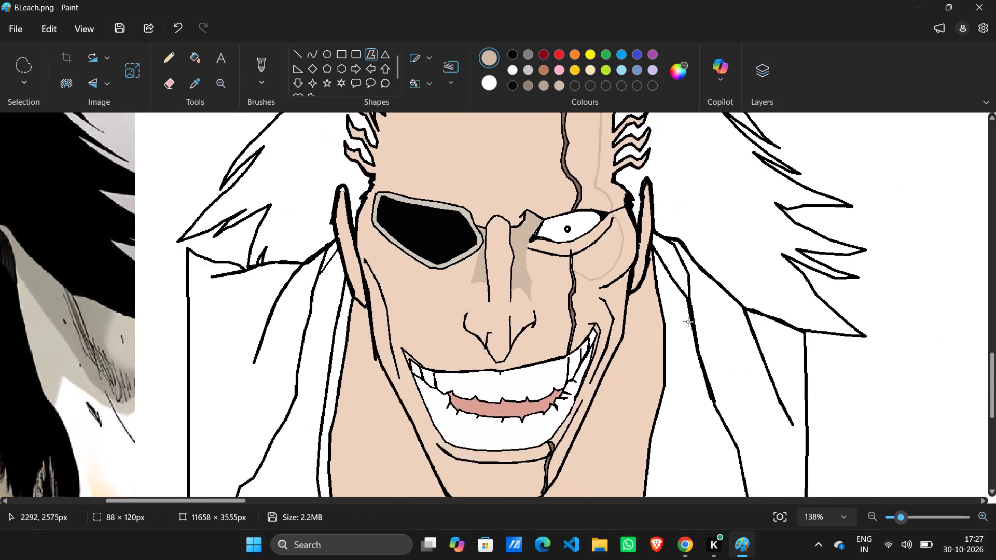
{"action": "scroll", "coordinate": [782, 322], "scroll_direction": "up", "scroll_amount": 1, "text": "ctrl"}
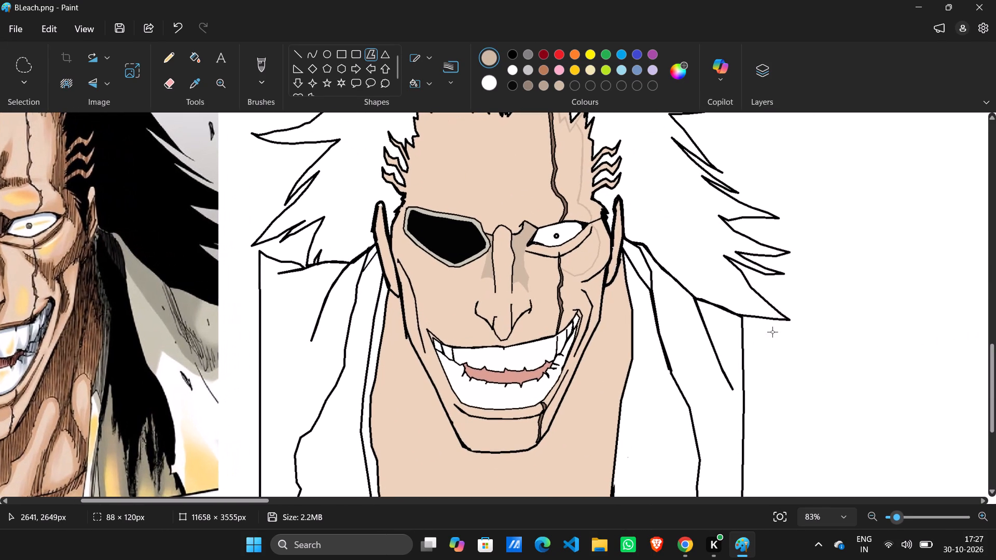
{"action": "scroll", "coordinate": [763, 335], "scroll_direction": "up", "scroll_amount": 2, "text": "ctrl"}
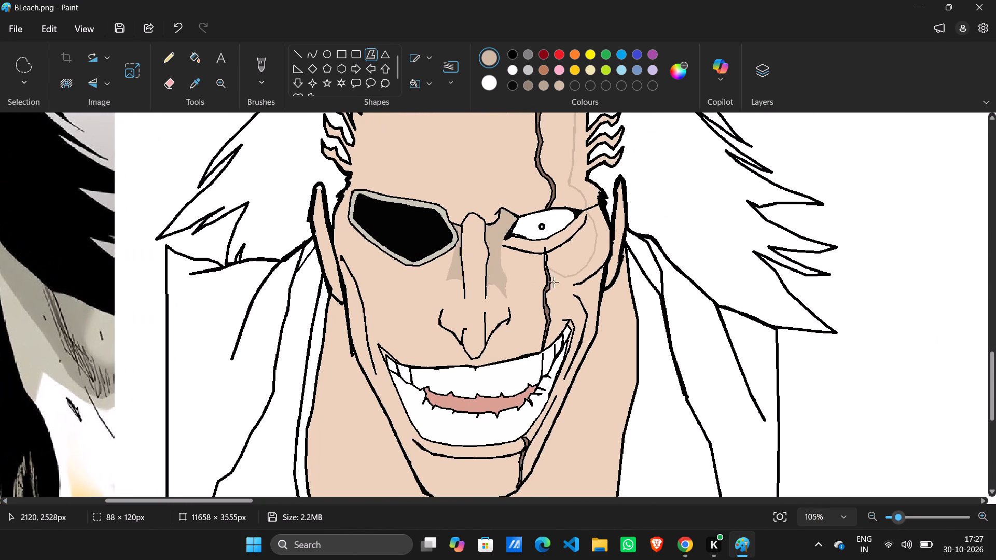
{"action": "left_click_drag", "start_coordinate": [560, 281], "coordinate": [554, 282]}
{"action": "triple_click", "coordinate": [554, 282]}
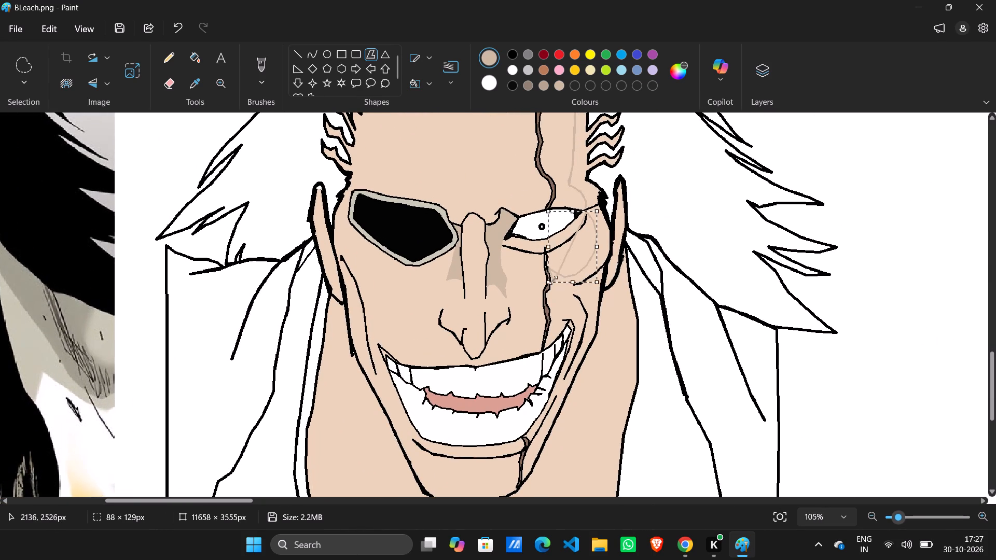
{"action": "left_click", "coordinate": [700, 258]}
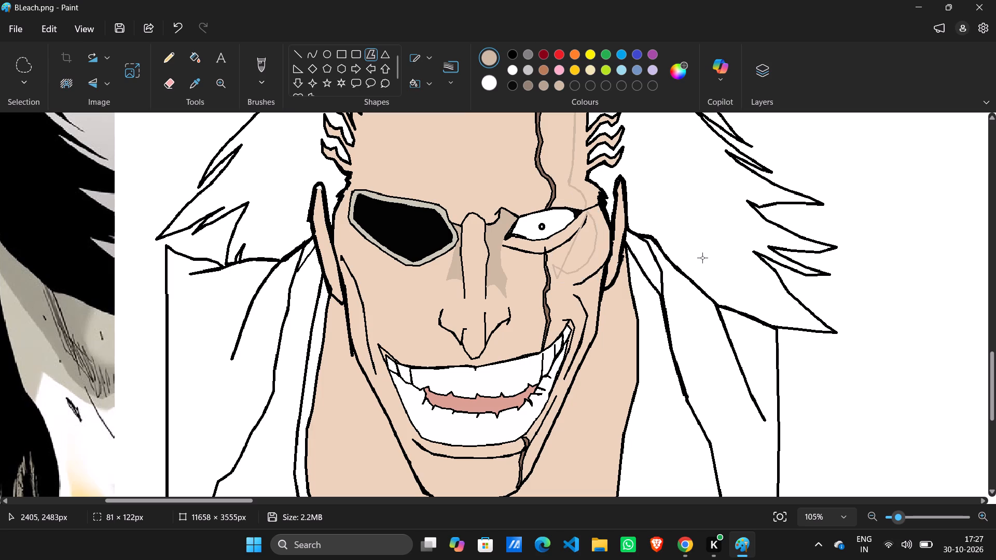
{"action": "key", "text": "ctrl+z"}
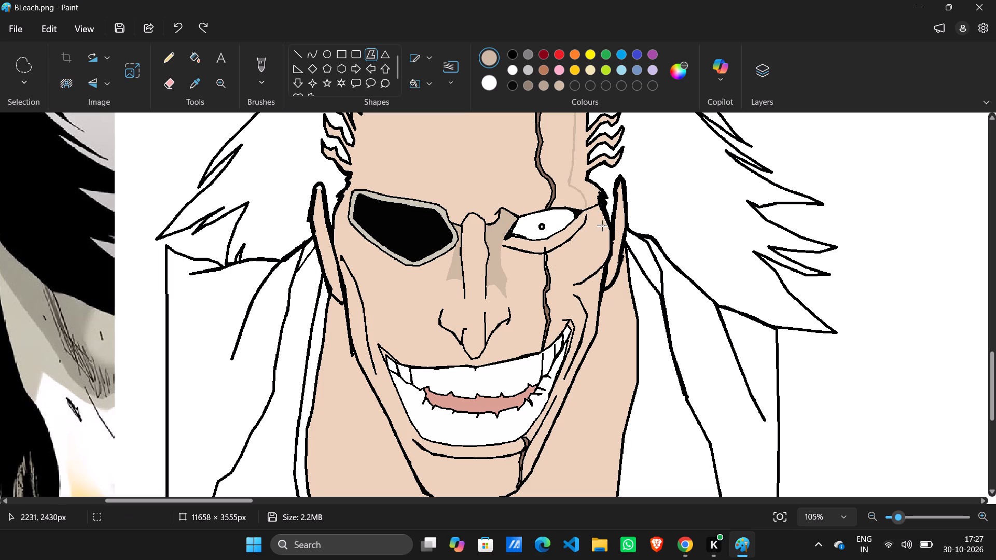
Draw a tan polygon edge from the open eye's outer corner around the cheek to the scar, about 84 × 125 px.
{"action": "left_click_drag", "start_coordinate": [587, 211], "coordinate": [592, 221]}
{"action": "left_click_drag", "start_coordinate": [593, 227], "coordinate": [595, 235]}
{"action": "left_click_drag", "start_coordinate": [595, 235], "coordinate": [595, 239]}
{"action": "left_click_drag", "start_coordinate": [594, 244], "coordinate": [590, 253]}
{"action": "left_click_drag", "start_coordinate": [589, 255], "coordinate": [580, 265]}
{"action": "left_click_drag", "start_coordinate": [579, 266], "coordinate": [574, 269]}
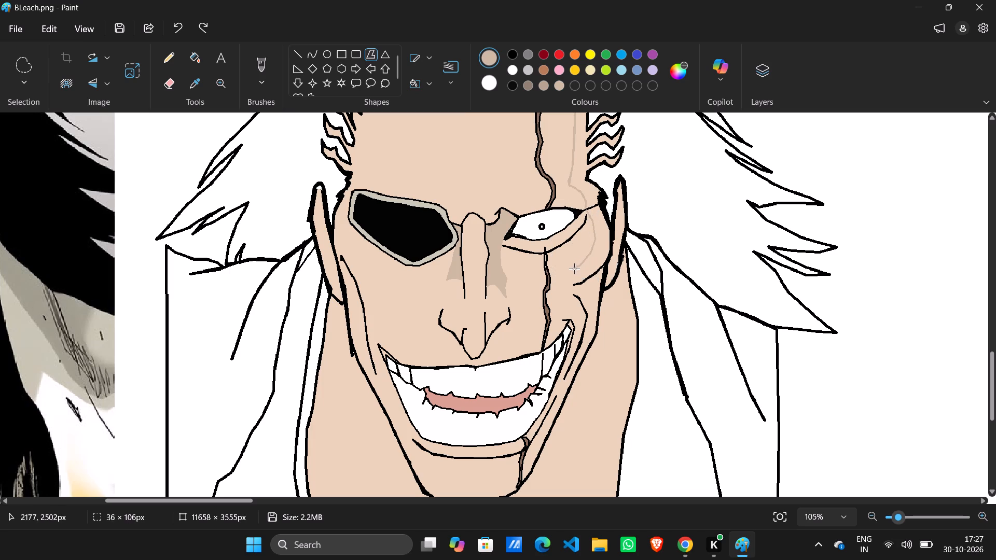
{"action": "left_click_drag", "start_coordinate": [574, 269], "coordinate": [568, 273]}
{"action": "scroll", "coordinate": [568, 273], "scroll_direction": "down", "scroll_amount": 6, "text": "ctrl"}
{"action": "scroll", "coordinate": [568, 273], "scroll_direction": "up", "scroll_amount": 1, "text": "ctrl"}
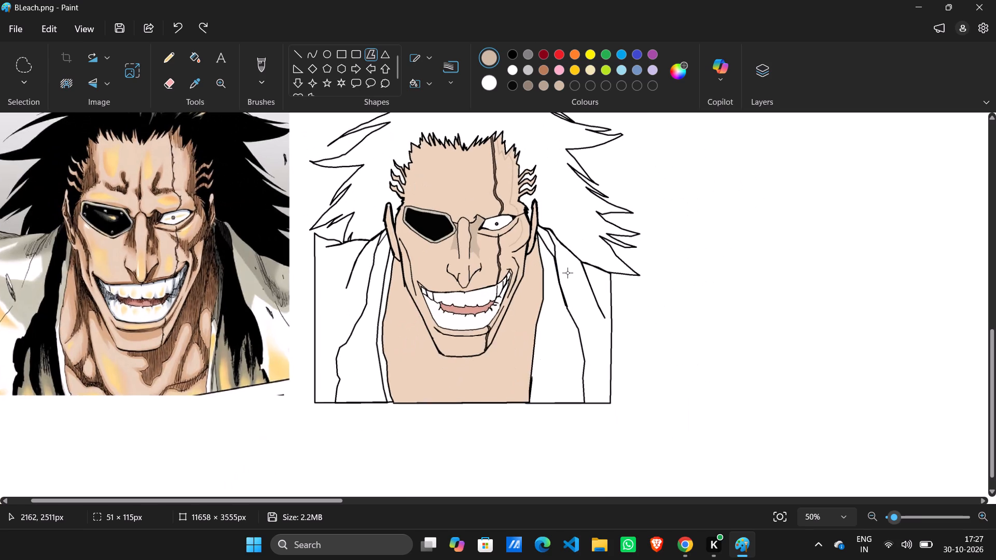
{"action": "scroll", "coordinate": [568, 273], "scroll_direction": "up", "scroll_amount": 4, "text": "ctrl"}
{"action": "left_click_drag", "start_coordinate": [541, 267], "coordinate": [535, 265]}
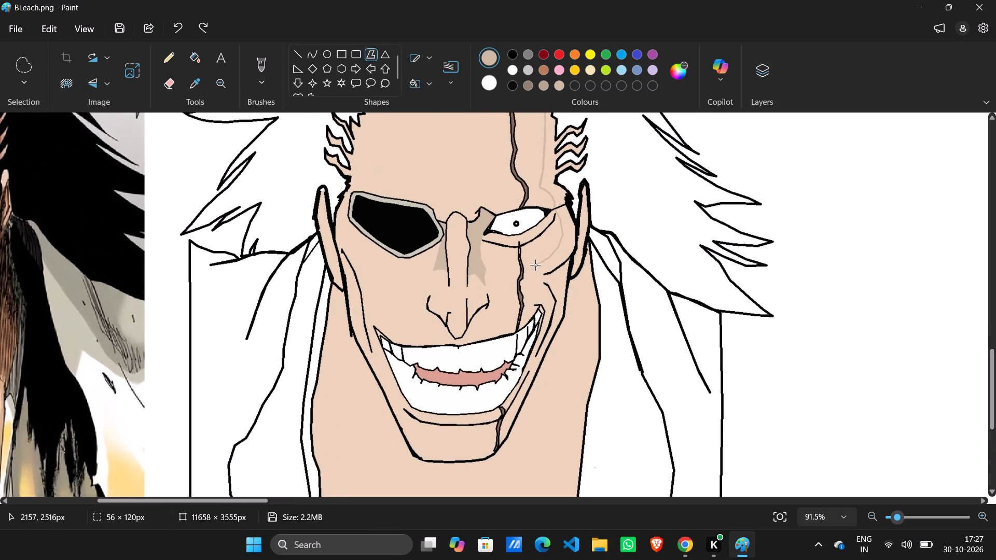
{"action": "left_click_drag", "start_coordinate": [535, 265], "coordinate": [534, 269]}
{"action": "left_click_drag", "start_coordinate": [533, 269], "coordinate": [525, 264]}
{"action": "left_click_drag", "start_coordinate": [525, 264], "coordinate": [523, 264]}
Continue the cheek polygon a short way down along the scar, extending the shape to about 84 × 146 px.
{"action": "scroll", "coordinate": [556, 286], "scroll_direction": "up", "scroll_amount": 3}
{"action": "scroll", "coordinate": [562, 296], "scroll_direction": "down", "scroll_amount": 4}
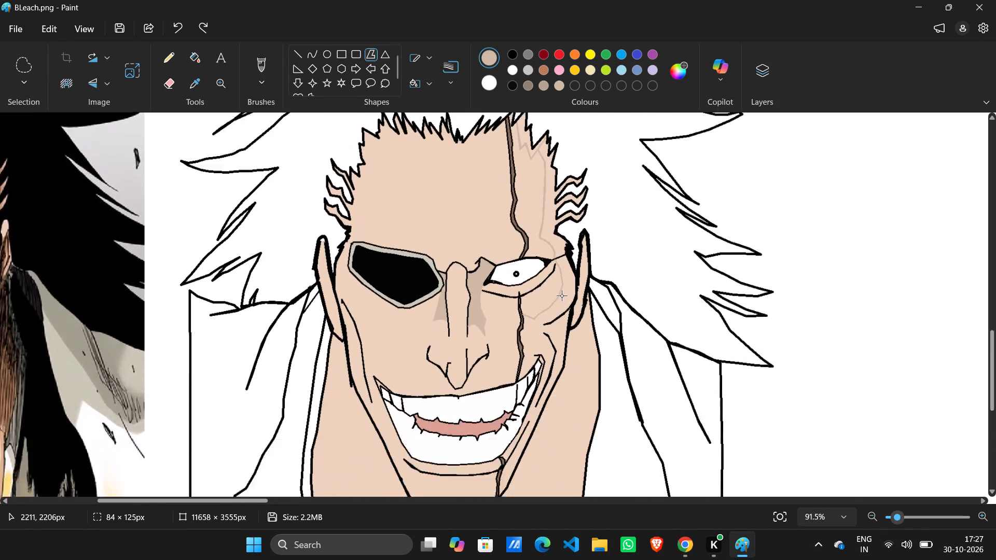
{"action": "scroll", "coordinate": [564, 295], "scroll_direction": "up", "scroll_amount": 7, "text": "ctrl"}
{"action": "scroll", "coordinate": [747, 282], "scroll_direction": "up", "scroll_amount": 2}
{"action": "left_click_drag", "start_coordinate": [672, 275], "coordinate": [667, 273]}
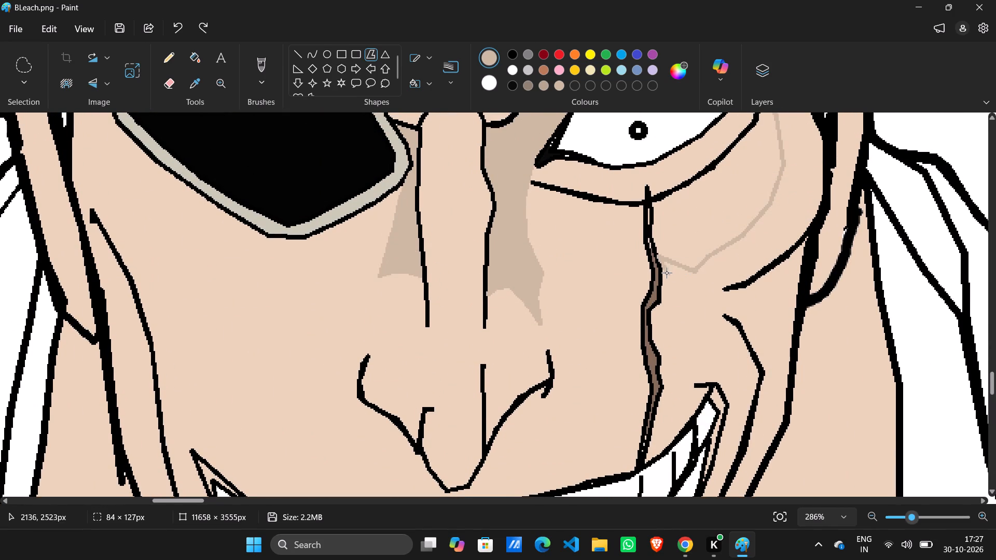
{"action": "left_click_drag", "start_coordinate": [667, 273], "coordinate": [666, 273]}
{"action": "left_click_drag", "start_coordinate": [666, 274], "coordinate": [663, 293]}
{"action": "left_click_drag", "start_coordinate": [663, 293], "coordinate": [661, 303]}
Extend the cheek polygon from the scar down toward the smile's corner and back up to the cheek crease, about 84 × 194 px overall.
{"action": "scroll", "coordinate": [672, 298], "scroll_direction": "down", "scroll_amount": 12, "text": "ctrl"}
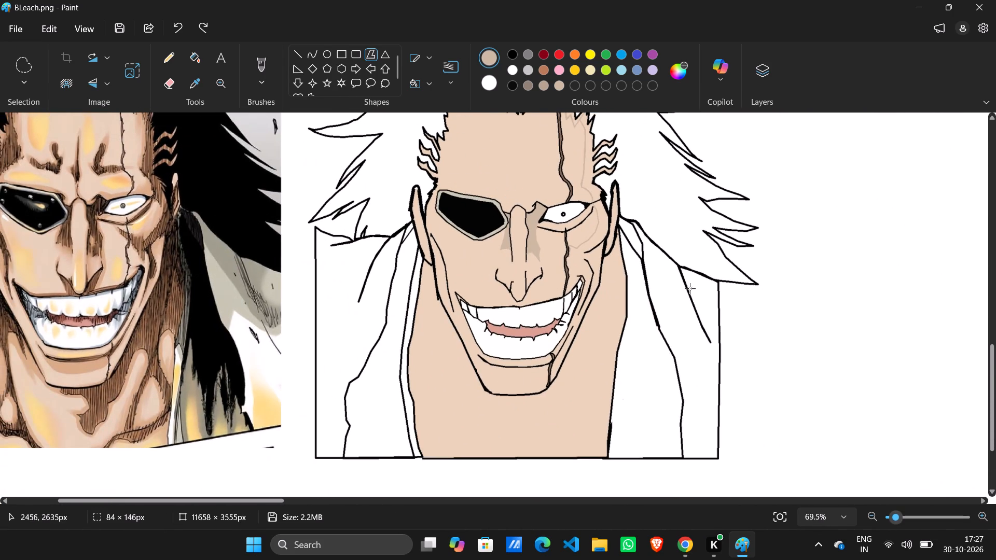
{"action": "scroll", "coordinate": [694, 288], "scroll_direction": "up", "scroll_amount": 1}
{"action": "scroll", "coordinate": [752, 293], "scroll_direction": "up", "scroll_amount": 3, "text": "ctrl"}
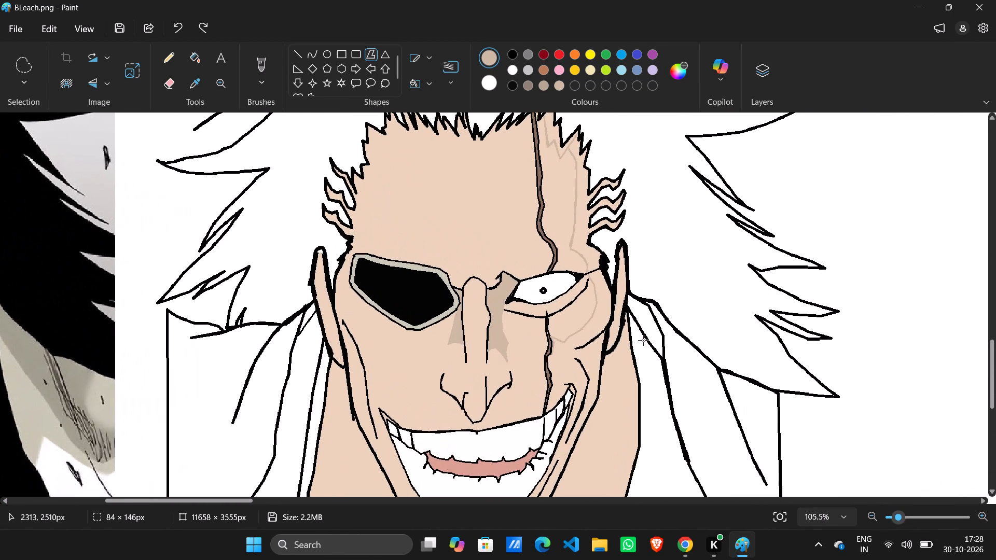
{"action": "scroll", "coordinate": [591, 355], "scroll_direction": "down", "scroll_amount": 3, "text": "ctrl"}
{"action": "scroll", "coordinate": [604, 358], "scroll_direction": "up", "scroll_amount": 5, "text": "ctrl"}
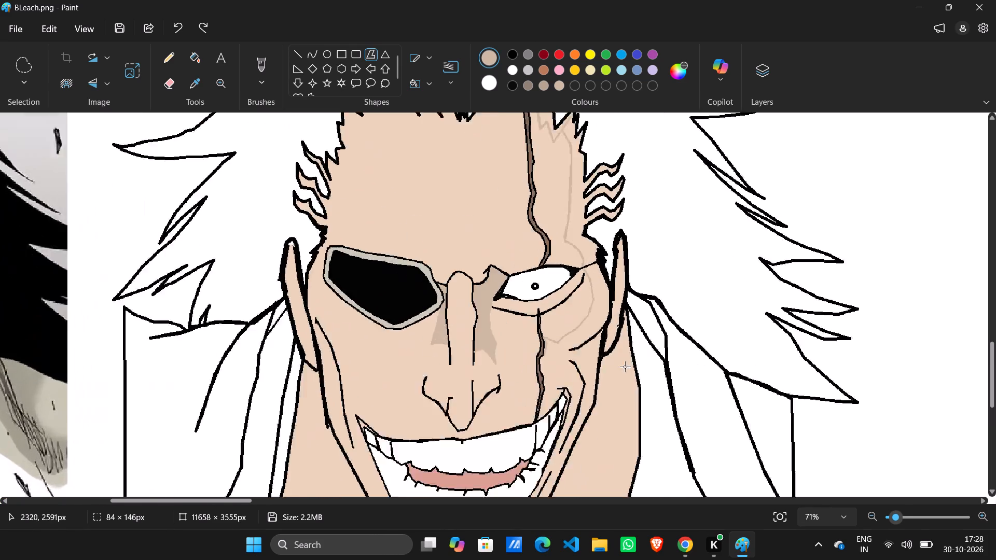
{"action": "left_click", "coordinate": [568, 391]}
{"action": "left_click_drag", "start_coordinate": [577, 397], "coordinate": [587, 401]}
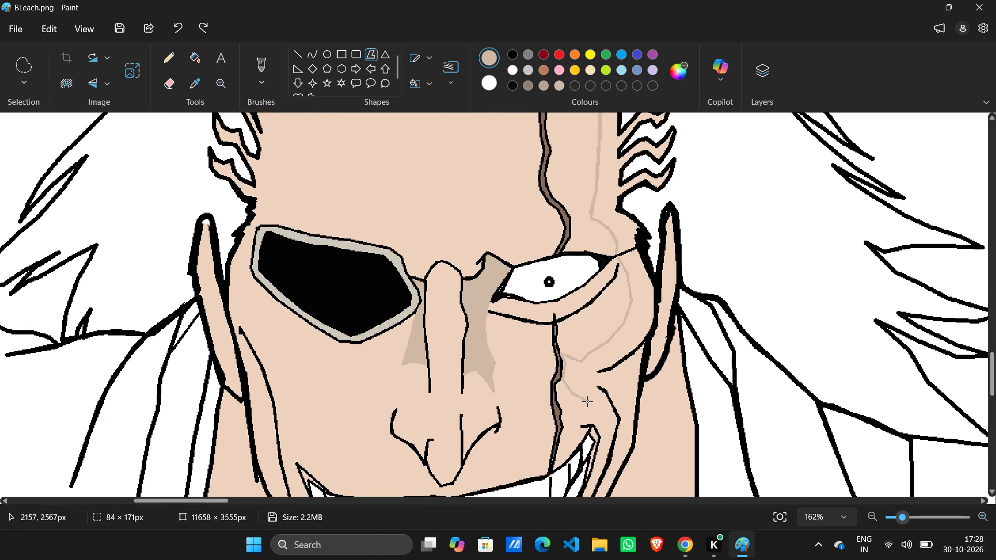
{"action": "left_click_drag", "start_coordinate": [587, 401], "coordinate": [594, 409]}
{"action": "left_click_drag", "start_coordinate": [596, 411], "coordinate": [602, 419]}
{"action": "left_click", "coordinate": [603, 410]}
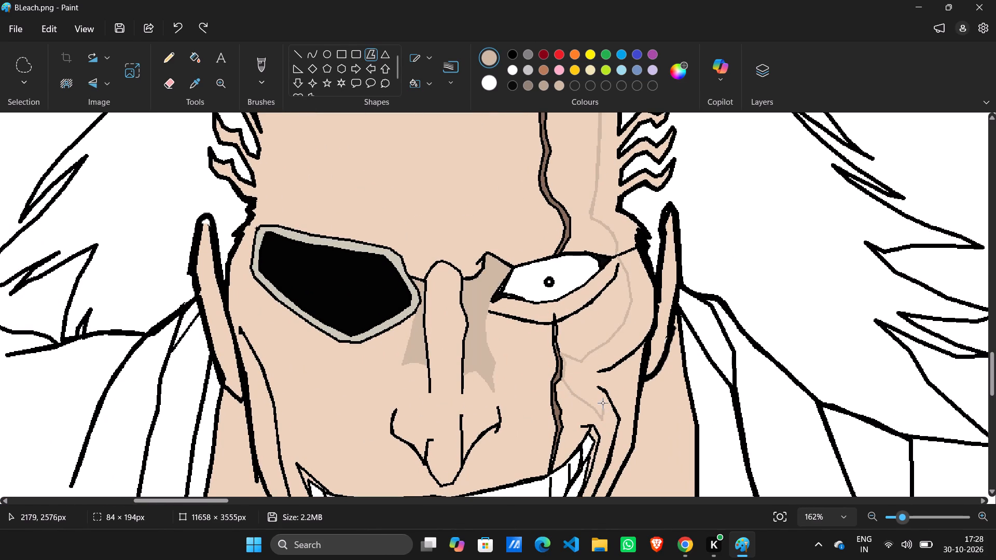
{"action": "left_click", "coordinate": [603, 400]}
{"action": "left_click", "coordinate": [605, 394]}
Retrace the cheek edge from the crease beside the mouth back up to the open eye's outer corner and finish the polygon.
{"action": "scroll", "coordinate": [640, 390], "scroll_direction": "down", "scroll_amount": 6, "text": "ctrl"}
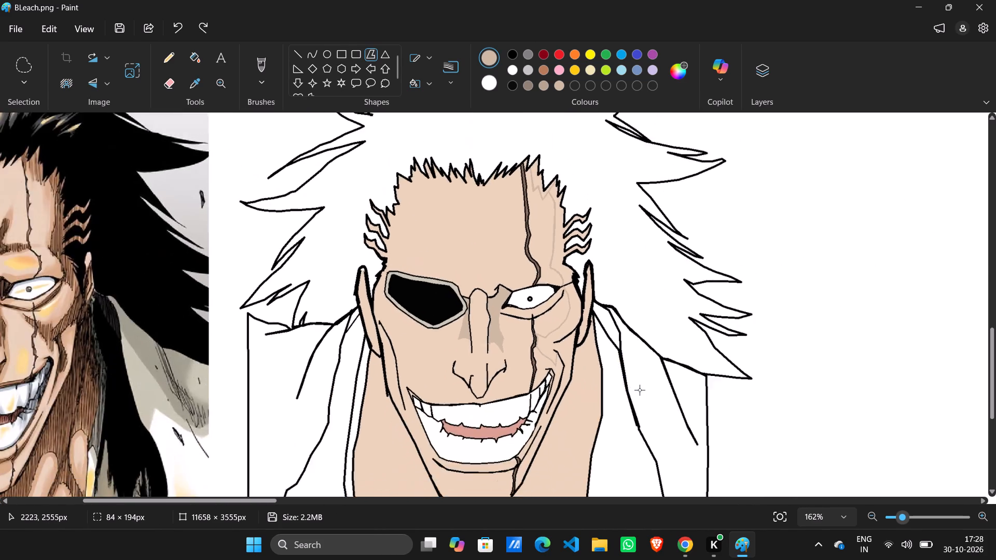
{"action": "scroll", "coordinate": [640, 390], "scroll_direction": "down", "scroll_amount": 3, "text": "ctrl"}
{"action": "scroll", "coordinate": [691, 397], "scroll_direction": "up", "scroll_amount": 3, "text": "ctrl"}
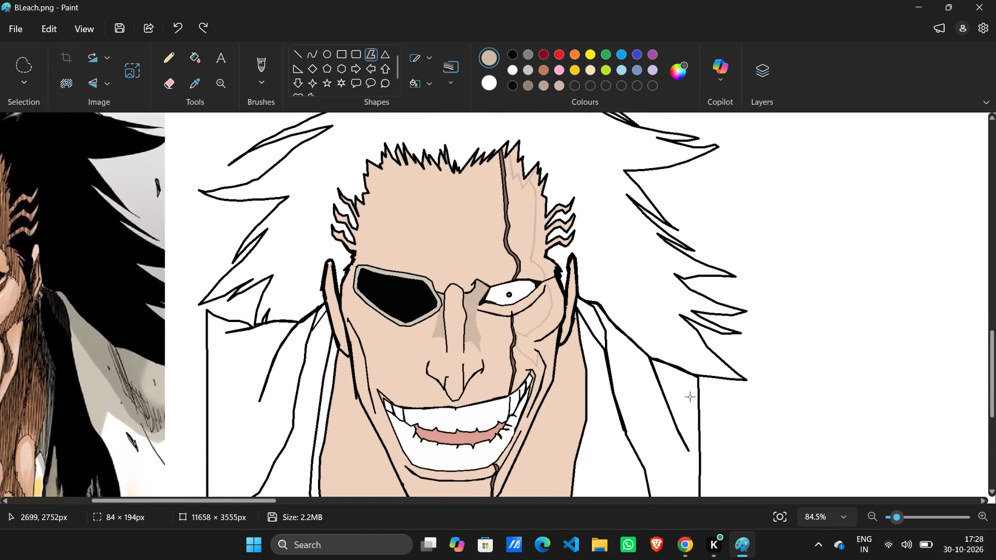
{"action": "scroll", "coordinate": [690, 397], "scroll_direction": "down", "scroll_amount": 2, "text": "ctrl"}
{"action": "scroll", "coordinate": [690, 397], "scroll_direction": "up", "scroll_amount": 5, "text": "ctrl"}
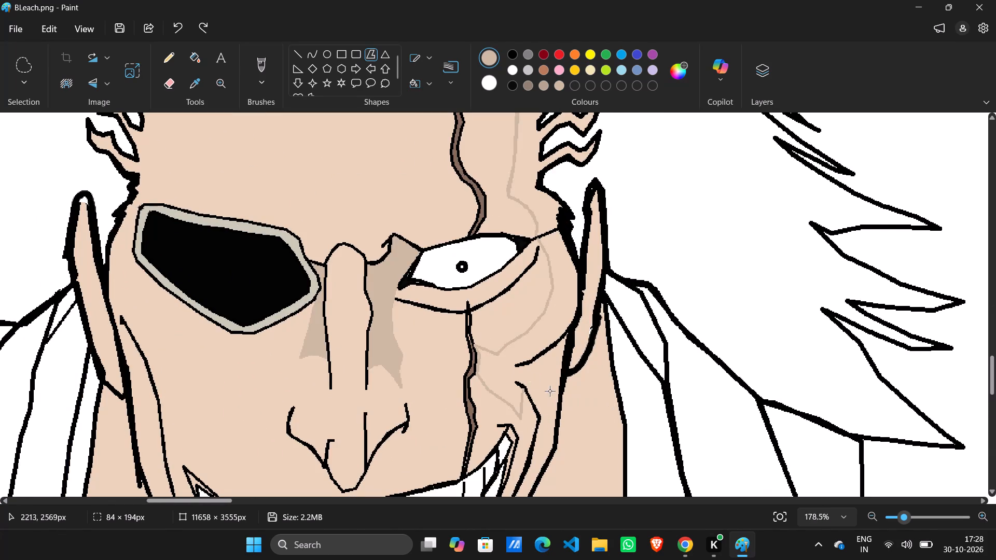
{"action": "left_click", "coordinate": [515, 385]}
{"action": "left_click_drag", "start_coordinate": [512, 380], "coordinate": [512, 367]}
{"action": "left_click_drag", "start_coordinate": [512, 367], "coordinate": [514, 361]}
{"action": "left_click_drag", "start_coordinate": [520, 360], "coordinate": [535, 338]}
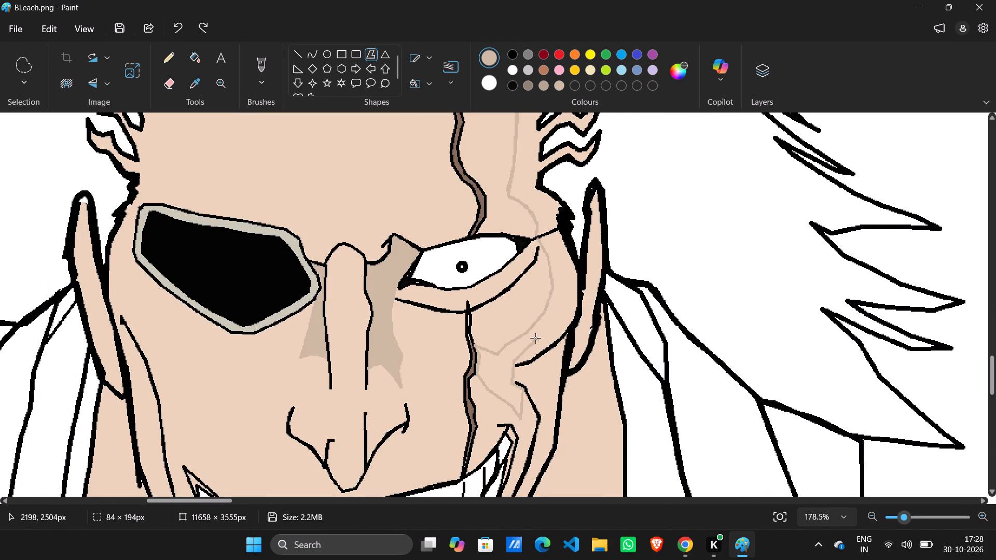
{"action": "left_click_drag", "start_coordinate": [535, 338], "coordinate": [519, 338]}
{"action": "left_click_drag", "start_coordinate": [523, 334], "coordinate": [550, 303]}
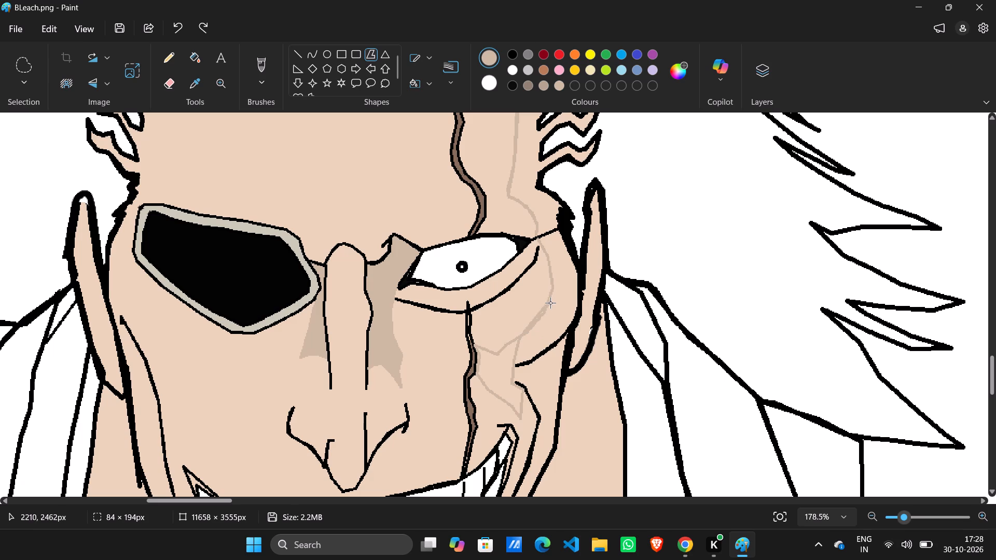
{"action": "left_click_drag", "start_coordinate": [550, 303], "coordinate": [545, 306]}
{"action": "left_click_drag", "start_coordinate": [546, 306], "coordinate": [552, 286]}
{"action": "left_click_drag", "start_coordinate": [552, 280], "coordinate": [546, 251]}
{"action": "left_click_drag", "start_coordinate": [545, 248], "coordinate": [539, 241]}
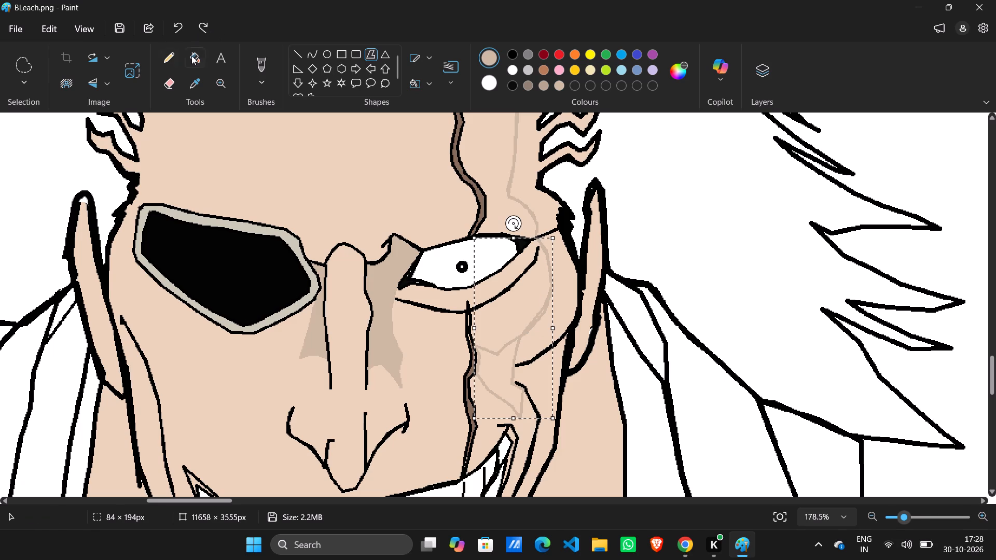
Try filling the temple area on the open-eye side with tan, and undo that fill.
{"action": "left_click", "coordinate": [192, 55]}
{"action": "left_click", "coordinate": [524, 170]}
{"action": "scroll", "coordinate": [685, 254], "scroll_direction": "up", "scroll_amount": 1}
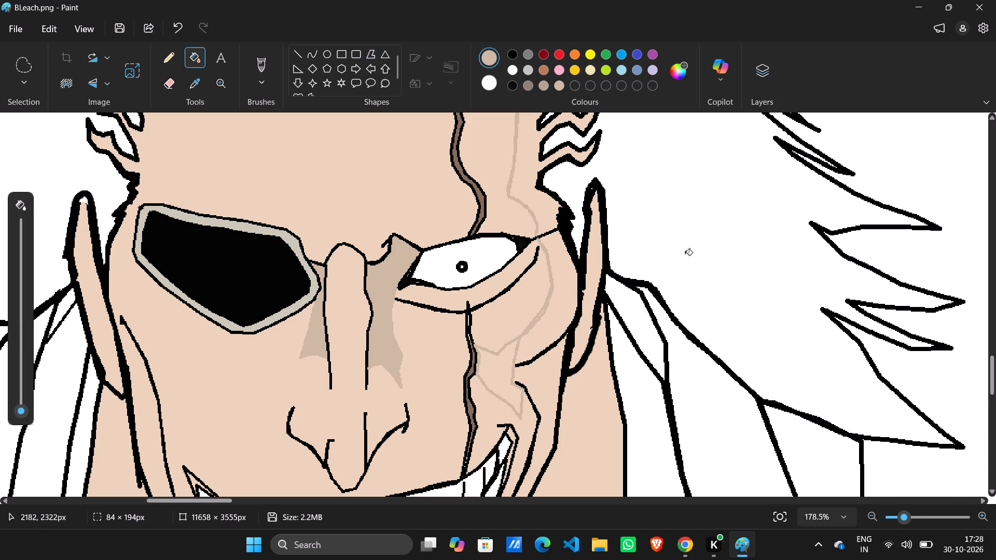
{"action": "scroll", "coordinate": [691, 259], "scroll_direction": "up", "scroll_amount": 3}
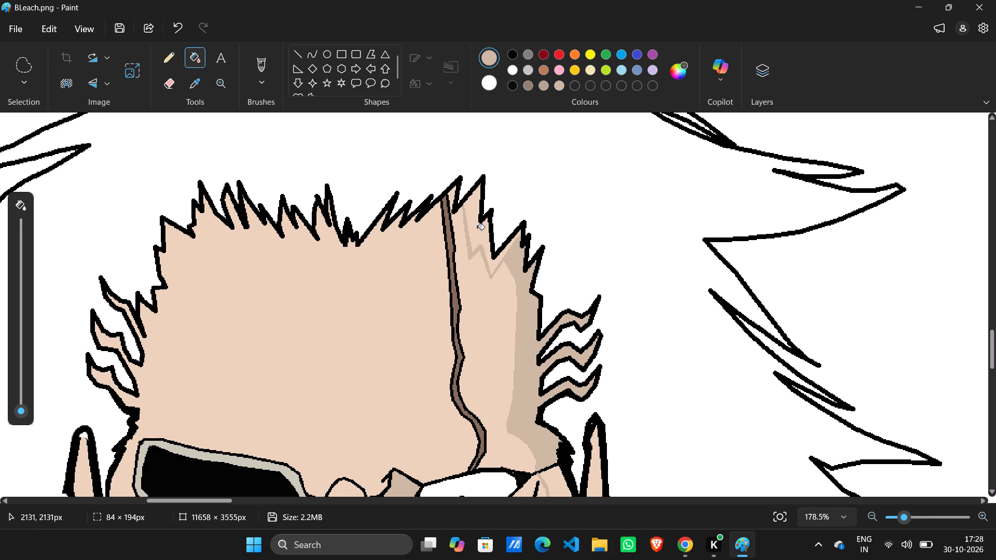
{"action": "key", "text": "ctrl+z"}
Fill the forehead zigzag beside the scar, the outer cheek area and the cheek patch next to the scar with tan.
{"action": "left_click", "coordinate": [474, 231]}
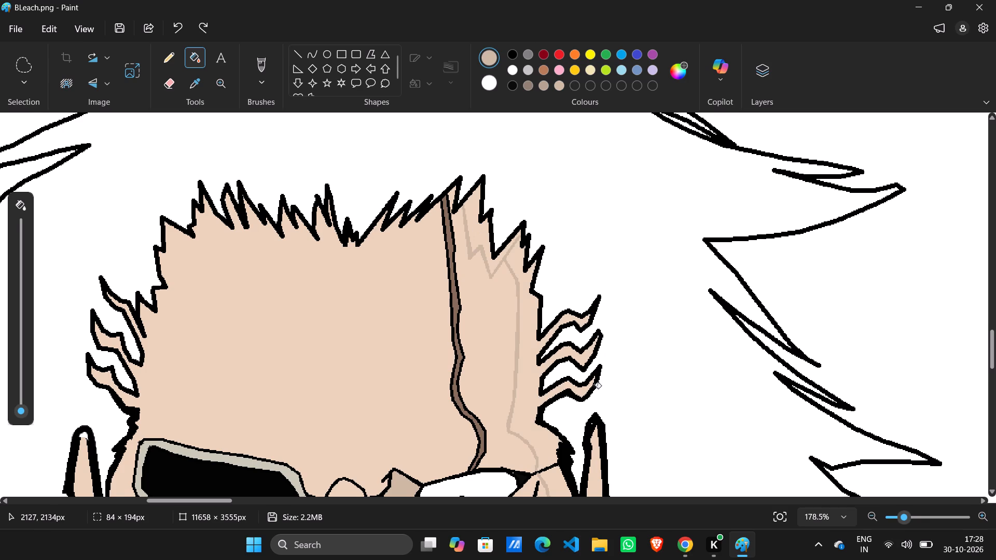
{"action": "scroll", "coordinate": [598, 387], "scroll_direction": "down", "scroll_amount": 4}
{"action": "left_click", "coordinate": [562, 317]}
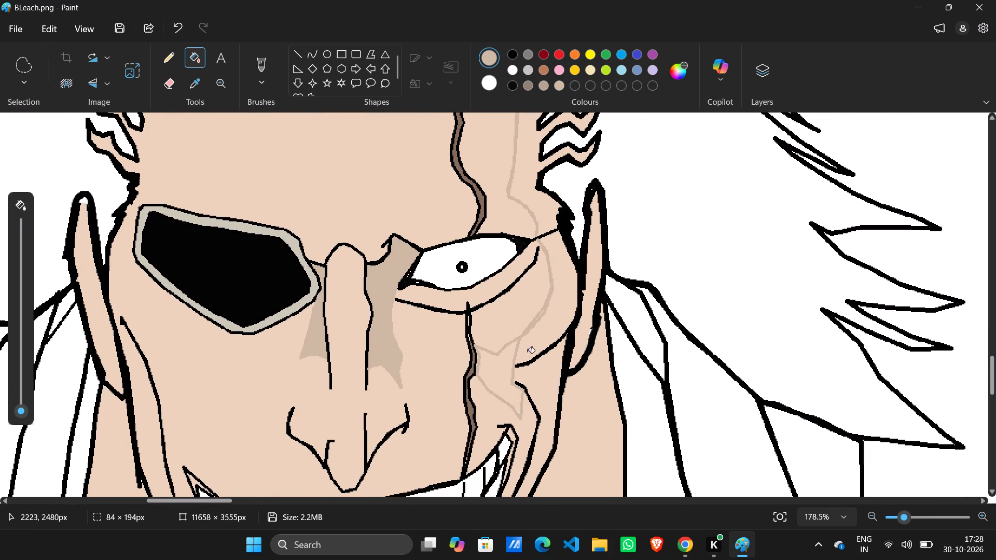
{"action": "left_click", "coordinate": [500, 365]}
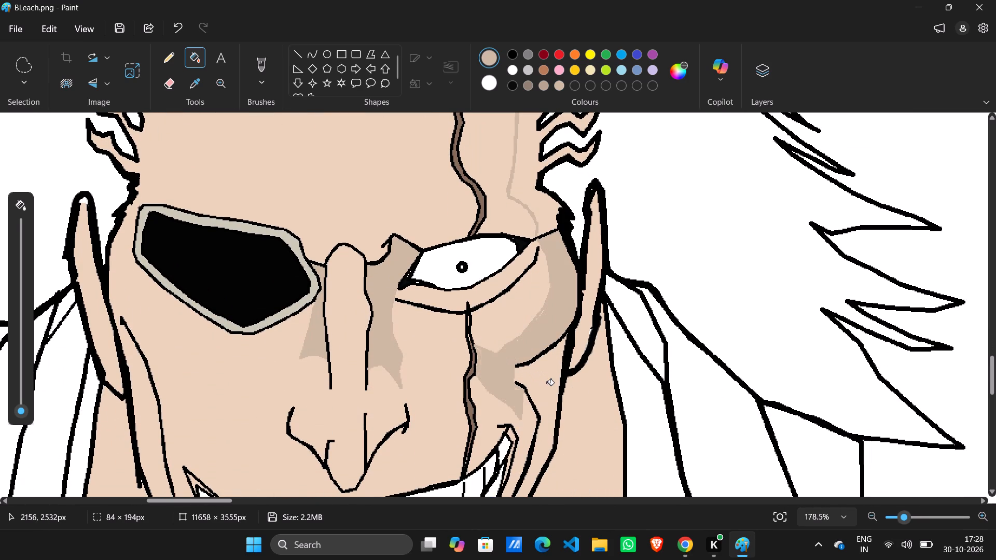
Draw a tan polygon edge on the eyepatch side from the hairline down the temple to above the eyepatch, about 45 × 192 px.
{"action": "scroll", "coordinate": [547, 384], "scroll_direction": "down", "scroll_amount": 3}
{"action": "scroll", "coordinate": [548, 384], "scroll_direction": "down", "scroll_amount": 10, "text": "ctrl"}
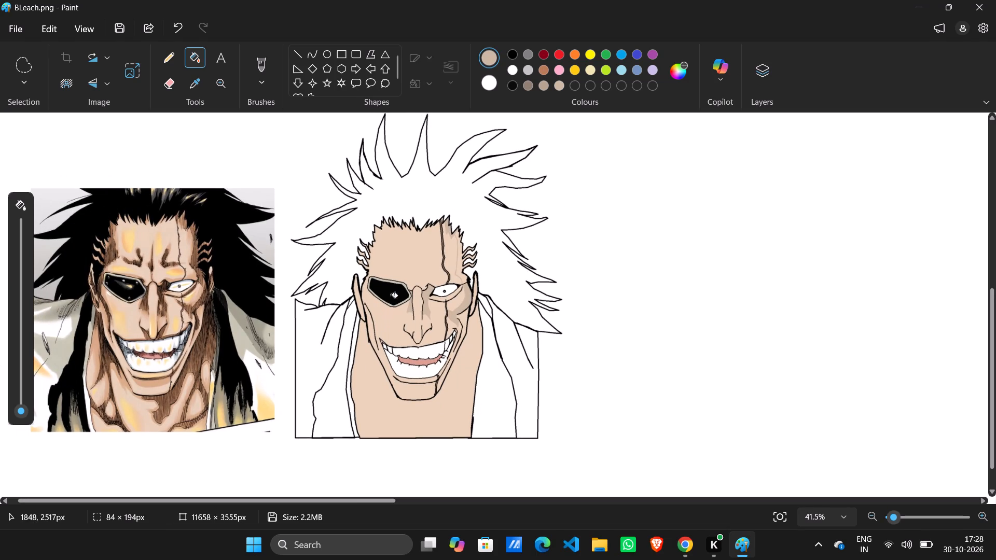
{"action": "left_click", "coordinate": [369, 59]}
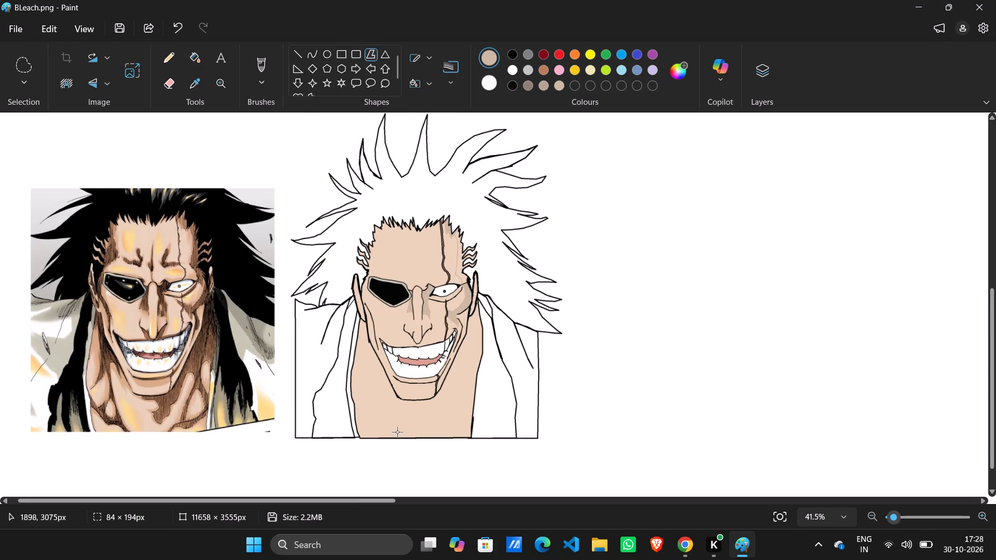
{"action": "scroll", "coordinate": [423, 366], "scroll_direction": "up", "scroll_amount": 4, "text": "ctrl"}
{"action": "scroll", "coordinate": [473, 394], "scroll_direction": "up", "scroll_amount": 3}
{"action": "scroll", "coordinate": [485, 390], "scroll_direction": "up", "scroll_amount": 5, "text": "ctrl"}
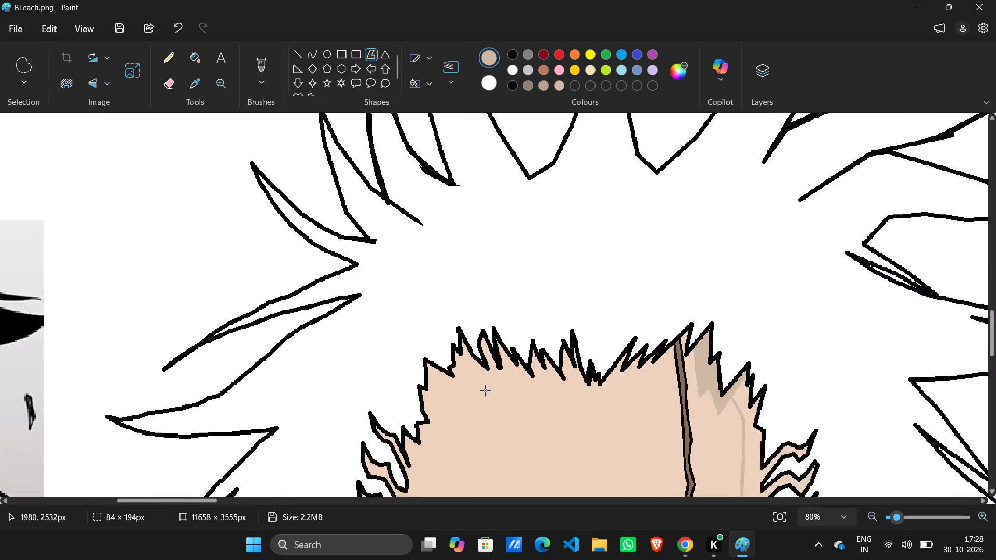
{"action": "scroll", "coordinate": [449, 399], "scroll_direction": "down", "scroll_amount": 9}
{"action": "scroll", "coordinate": [449, 399], "scroll_direction": "down", "scroll_amount": 3, "text": "ctrl"}
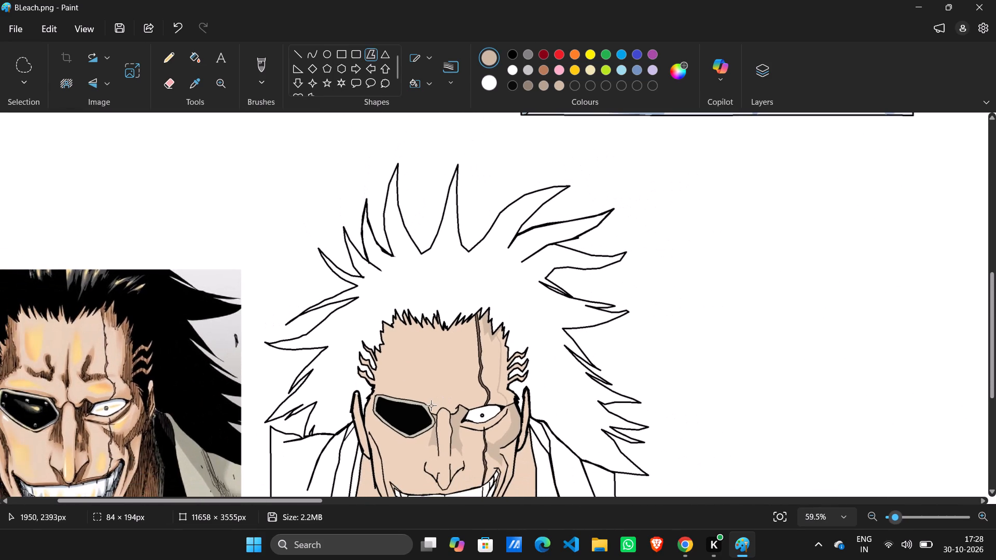
{"action": "scroll", "coordinate": [385, 347], "scroll_direction": "down", "scroll_amount": 1, "text": "ctrl"}
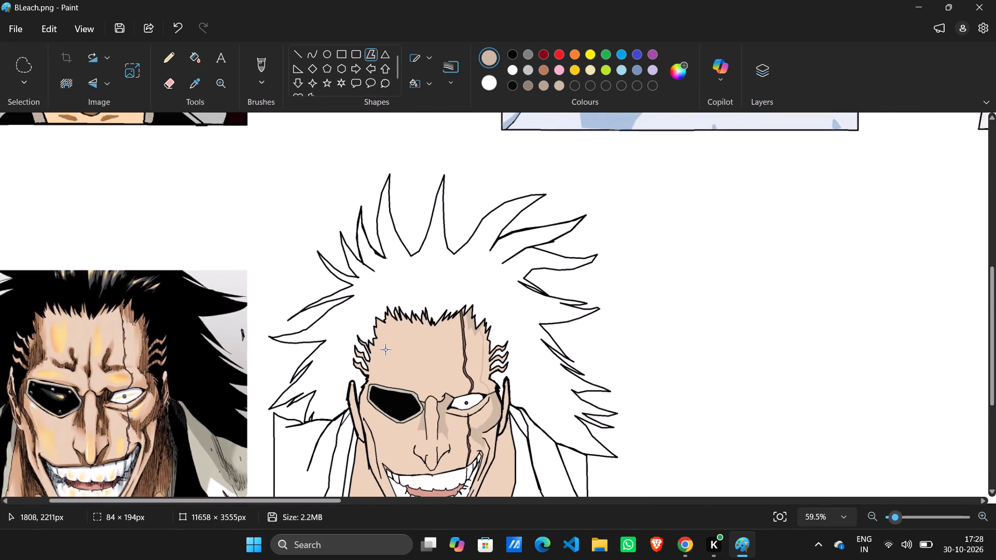
{"action": "scroll", "coordinate": [371, 380], "scroll_direction": "up", "scroll_amount": 1, "text": "ctrl"}
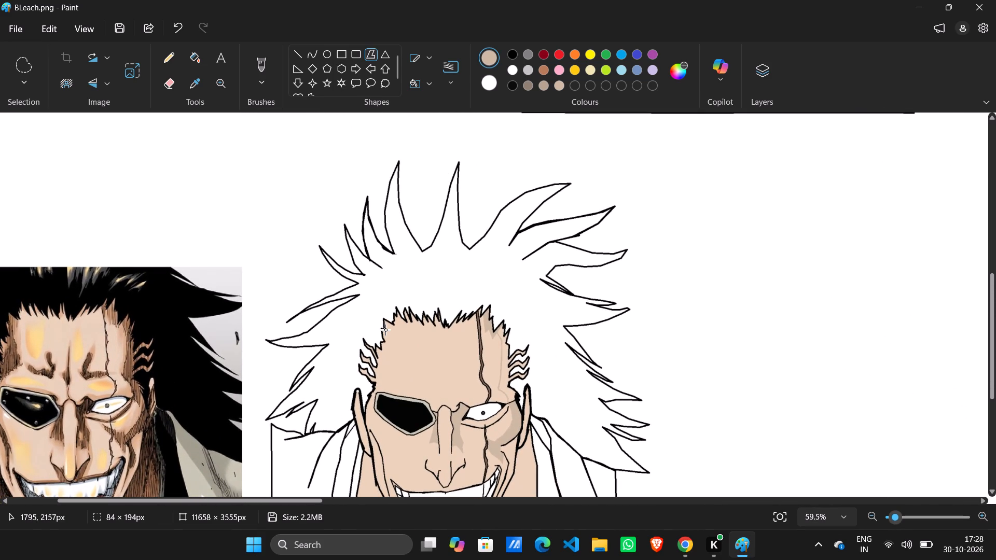
{"action": "left_click_drag", "start_coordinate": [384, 330], "coordinate": [390, 345]}
{"action": "left_click_drag", "start_coordinate": [390, 345], "coordinate": [395, 364]}
{"action": "left_click_drag", "start_coordinate": [395, 365], "coordinate": [395, 380]}
{"action": "left_click", "coordinate": [395, 380]}
{"action": "left_click_drag", "start_coordinate": [390, 384], "coordinate": [381, 389]}
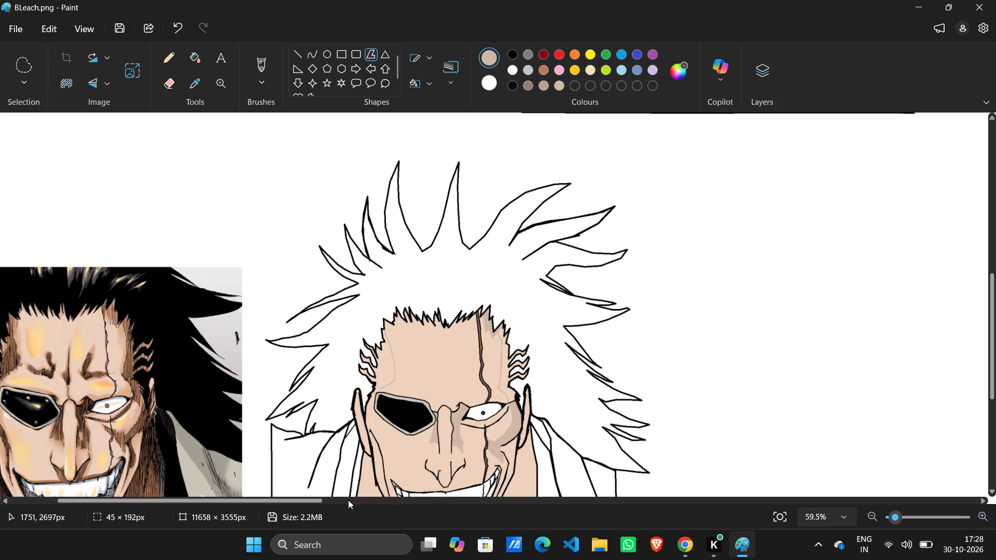
Extend the tan polygon edge from above the eyepatch down past its outer corner, to about 73 × 255 px.
{"action": "left_click_drag", "start_coordinate": [312, 500], "coordinate": [260, 502]}
{"action": "scroll", "coordinate": [692, 431], "scroll_direction": "up", "scroll_amount": 1, "text": "ctrl"}
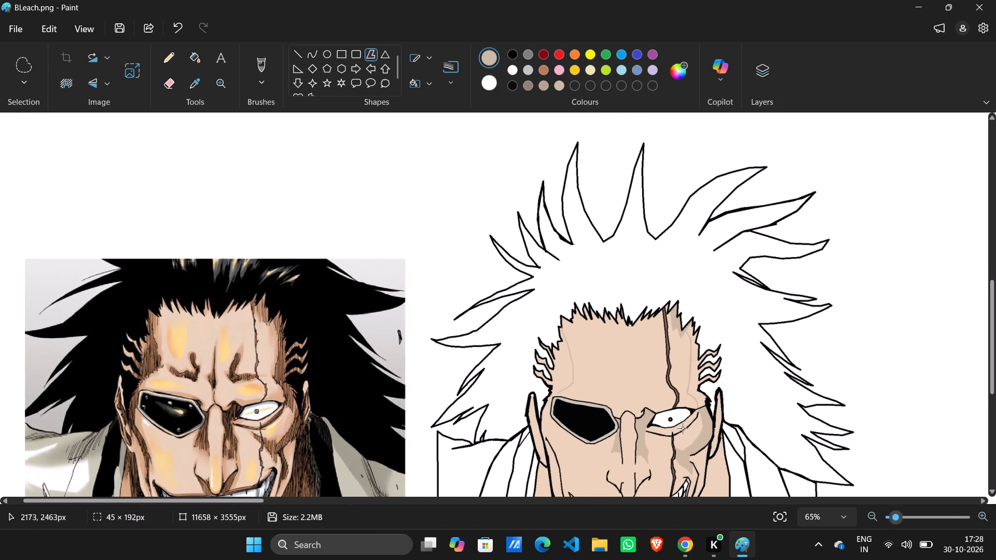
{"action": "scroll", "coordinate": [686, 419], "scroll_direction": "up", "scroll_amount": 2, "text": "ctrl"}
{"action": "scroll", "coordinate": [586, 412], "scroll_direction": "up", "scroll_amount": 2, "text": "ctrl"}
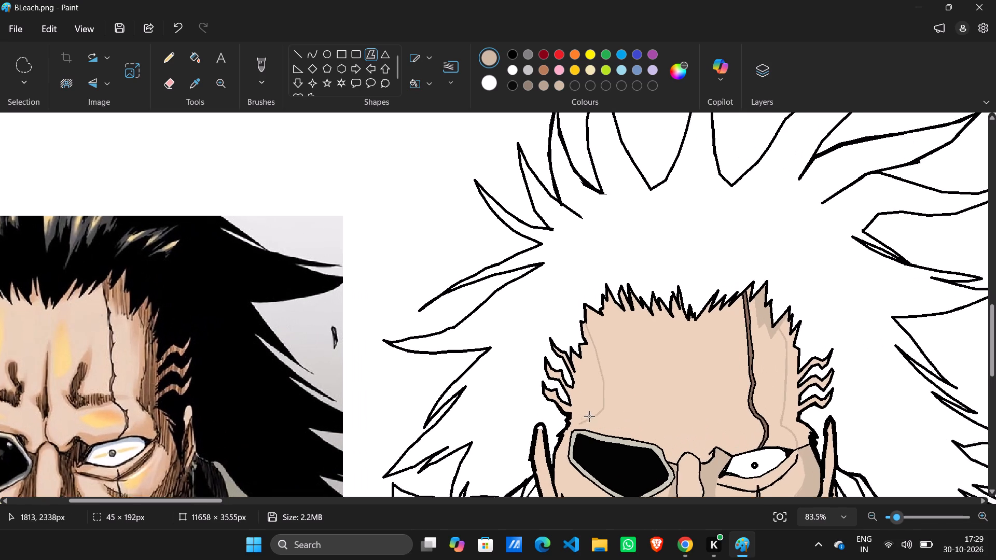
{"action": "left_click_drag", "start_coordinate": [578, 438], "coordinate": [574, 435]}
{"action": "left_click_drag", "start_coordinate": [574, 435], "coordinate": [574, 437]}
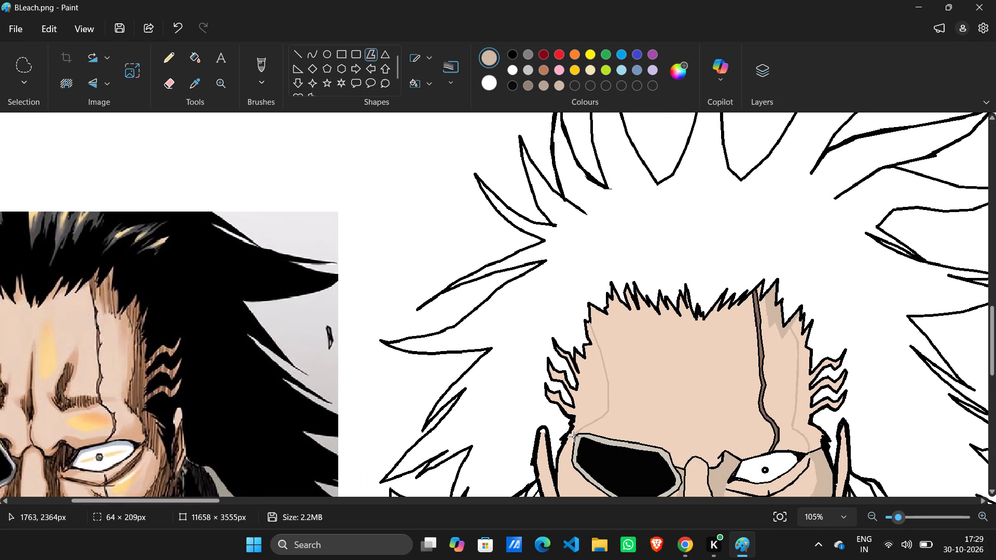
{"action": "left_click_drag", "start_coordinate": [574, 437], "coordinate": [571, 447]}
{"action": "left_click_drag", "start_coordinate": [571, 450], "coordinate": [571, 456]}
{"action": "left_click_drag", "start_coordinate": [571, 456], "coordinate": [569, 461]}
Continue the tan polygon edge around the eyepatch's outer side and down the upper cheek, to about 83 × 422 px.
{"action": "scroll", "coordinate": [569, 459], "scroll_direction": "down", "scroll_amount": 4, "text": "ctrl"}
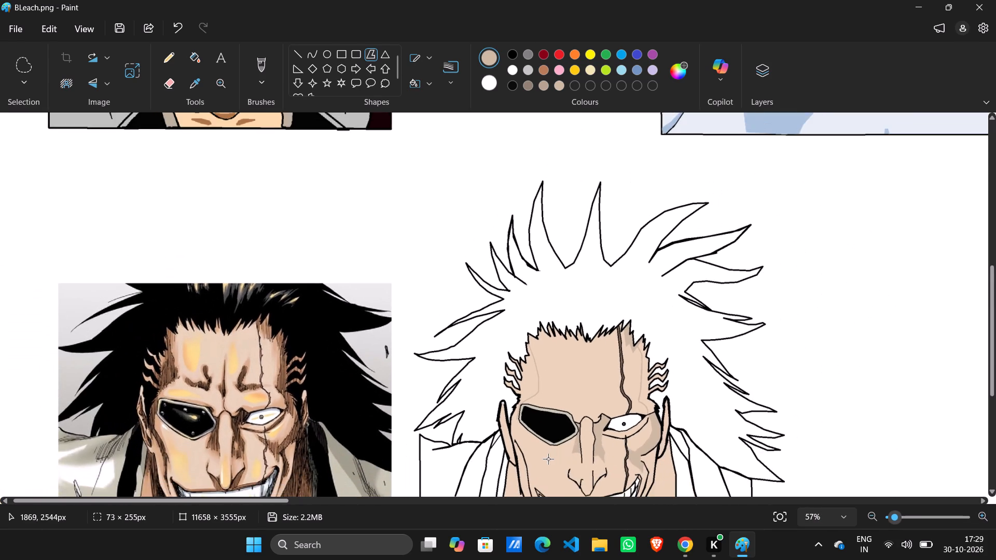
{"action": "scroll", "coordinate": [548, 459], "scroll_direction": "up", "scroll_amount": 1, "text": "ctrl"}
{"action": "left_click_drag", "start_coordinate": [620, 423], "coordinate": [536, 439]}
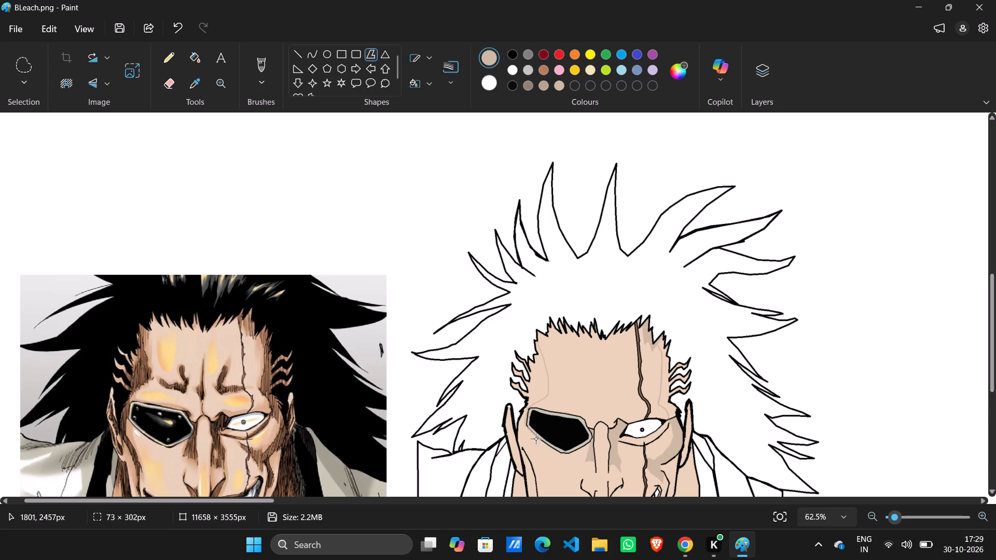
{"action": "left_click_drag", "start_coordinate": [536, 439], "coordinate": [524, 440]}
{"action": "left_click_drag", "start_coordinate": [524, 440], "coordinate": [522, 436]}
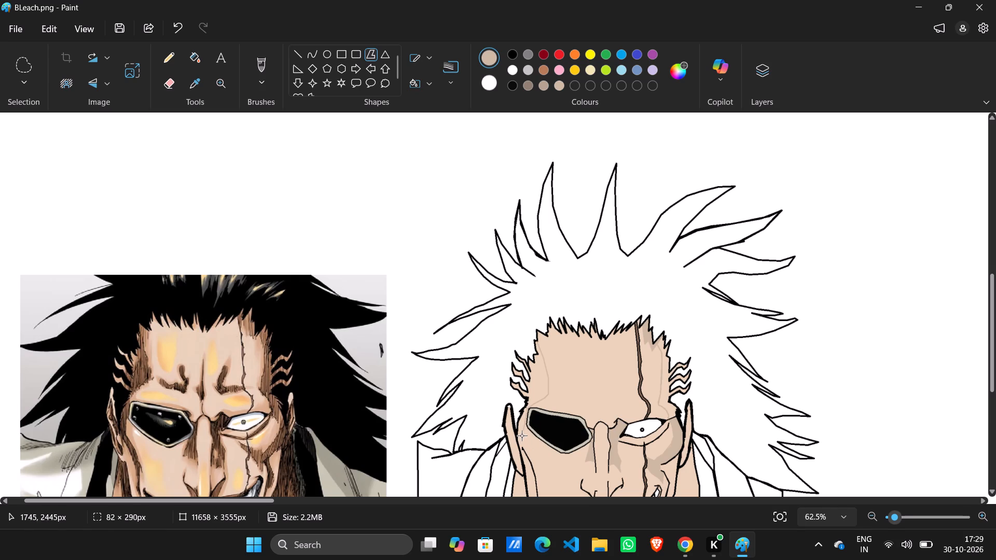
{"action": "left_click_drag", "start_coordinate": [522, 436], "coordinate": [521, 436]}
{"action": "left_click_drag", "start_coordinate": [521, 436], "coordinate": [525, 449]}
{"action": "left_click_drag", "start_coordinate": [527, 451], "coordinate": [533, 458]}
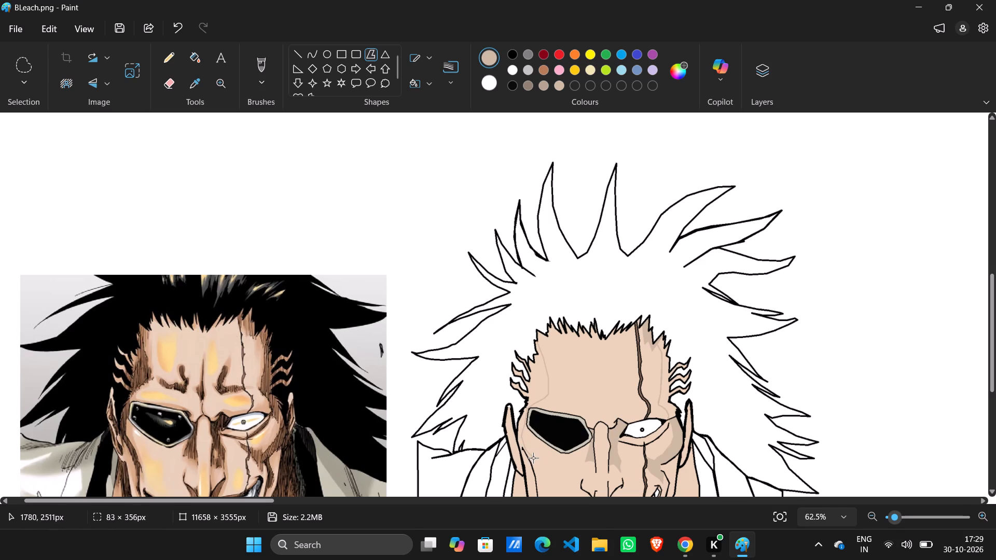
{"action": "left_click_drag", "start_coordinate": [533, 458], "coordinate": [535, 463]}
{"action": "left_click", "coordinate": [535, 464]}
{"action": "left_click_drag", "start_coordinate": [538, 467], "coordinate": [541, 479]}
Continue the tan polygon edge down beside the cheek crease to near the mouth corner, to about 83 × 518 px.
{"action": "scroll", "coordinate": [545, 471], "scroll_direction": "down", "scroll_amount": 2}
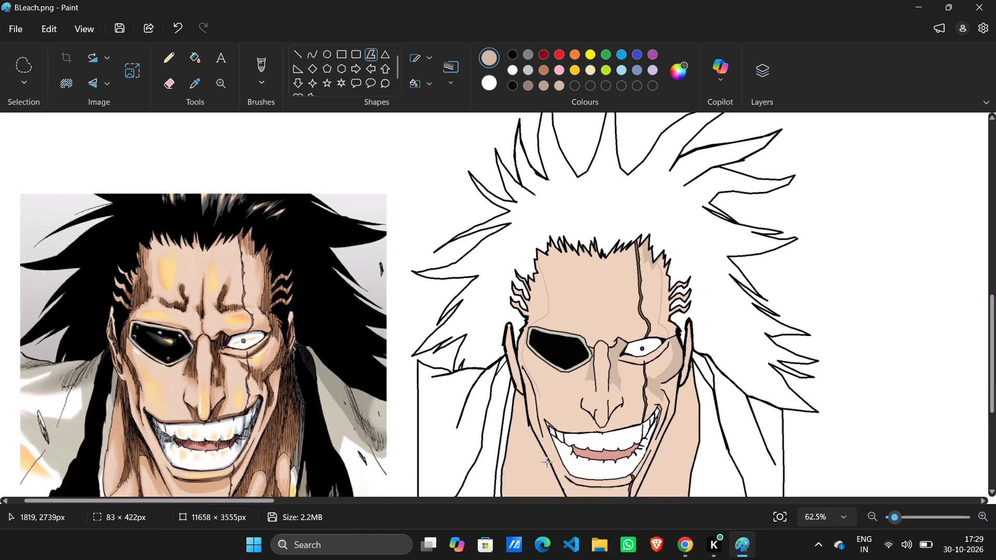
{"action": "scroll", "coordinate": [621, 409], "scroll_direction": "up", "scroll_amount": 5, "text": "ctrl"}
{"action": "scroll", "coordinate": [651, 421], "scroll_direction": "down", "scroll_amount": 1}
{"action": "scroll", "coordinate": [594, 392], "scroll_direction": "down", "scroll_amount": 5, "text": "ctrl"}
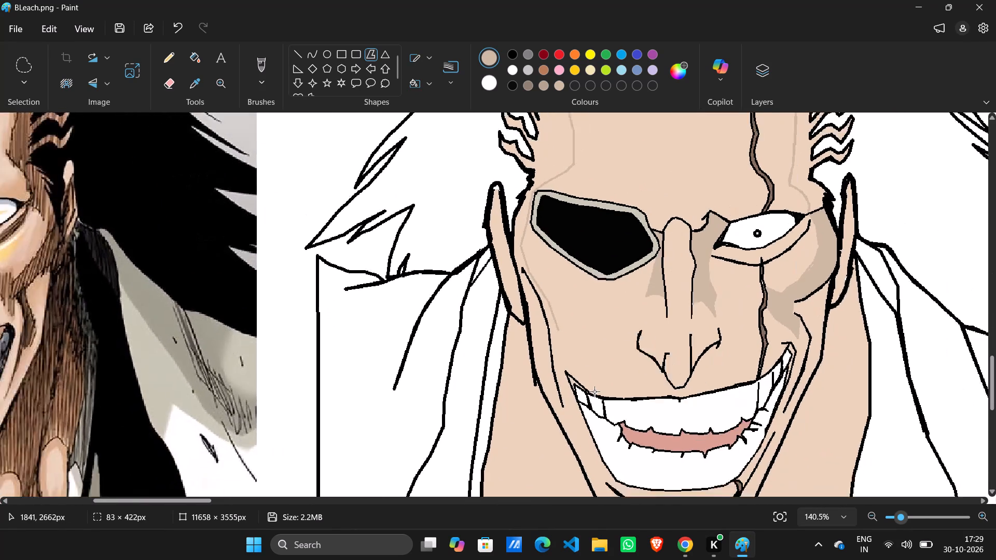
{"action": "scroll", "coordinate": [594, 391], "scroll_direction": "down", "scroll_amount": 2, "text": "ctrl"}
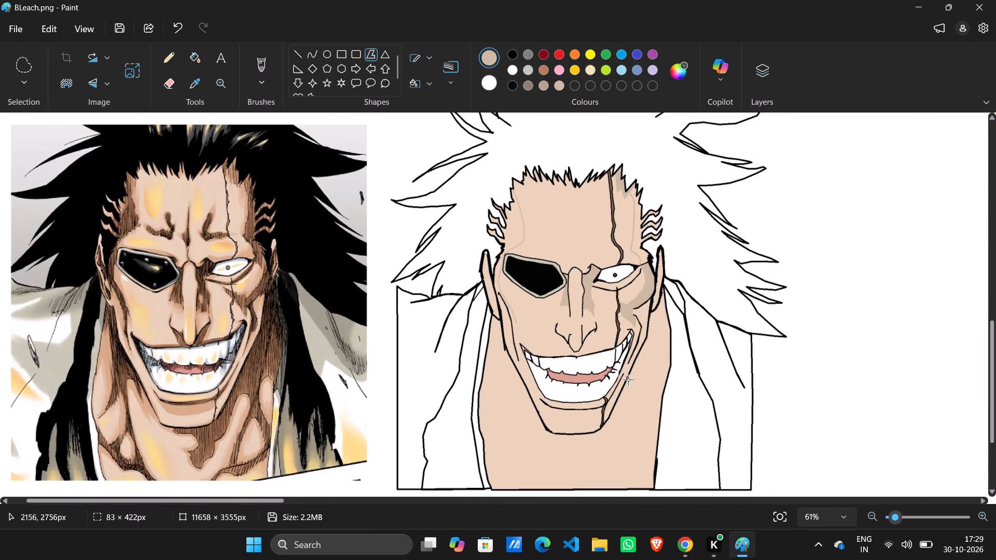
{"action": "scroll", "coordinate": [628, 380], "scroll_direction": "up", "scroll_amount": 6, "text": "ctrl"}
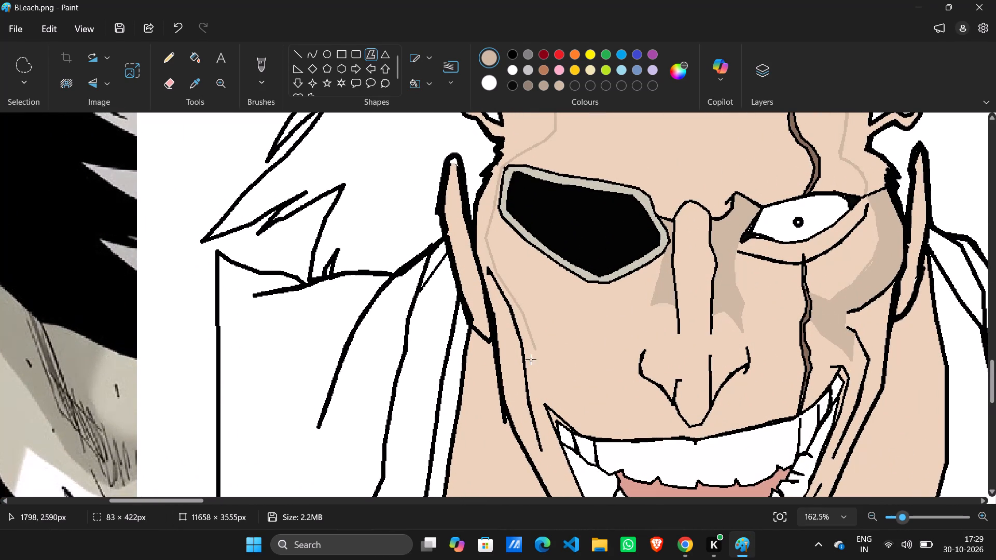
{"action": "left_click_drag", "start_coordinate": [534, 362], "coordinate": [533, 385]}
{"action": "left_click_drag", "start_coordinate": [532, 386], "coordinate": [532, 405]}
{"action": "left_click_drag", "start_coordinate": [533, 409], "coordinate": [535, 424]}
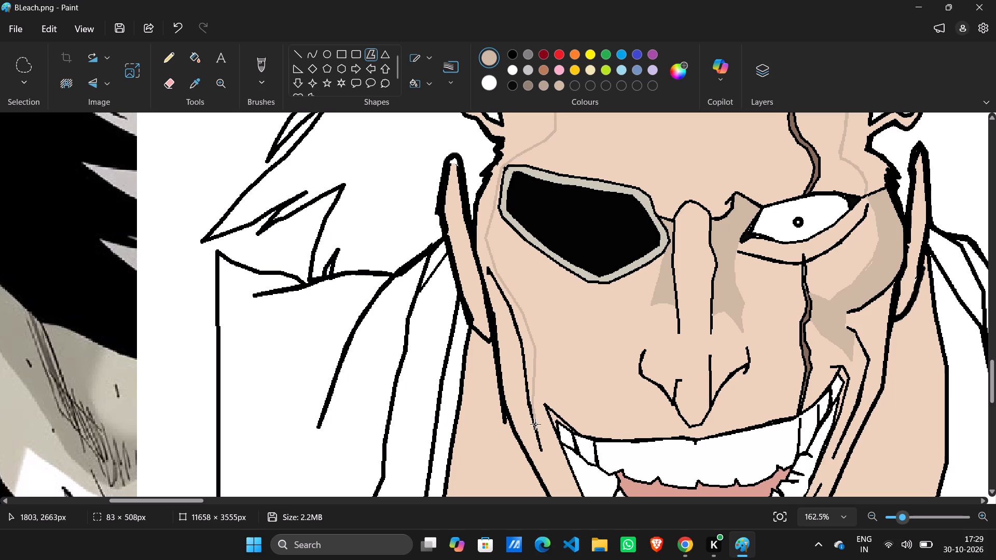
{"action": "left_click_drag", "start_coordinate": [535, 424], "coordinate": [539, 430]}
Retrace the tan edge from near the mouth corner back up alongside the cheek crease.
{"action": "left_click_drag", "start_coordinate": [539, 430], "coordinate": [534, 400]}
{"action": "left_click_drag", "start_coordinate": [535, 389], "coordinate": [537, 365]}
{"action": "left_click_drag", "start_coordinate": [537, 365], "coordinate": [535, 352]}
{"action": "left_click_drag", "start_coordinate": [535, 346], "coordinate": [527, 321]}
{"action": "left_click_drag", "start_coordinate": [525, 305], "coordinate": [518, 296]}
Carry the tan edge up along the eyepatch's outer side to the temple line above the eyepatch.
{"action": "scroll", "coordinate": [557, 304], "scroll_direction": "up", "scroll_amount": 2}
{"action": "left_click_drag", "start_coordinate": [475, 394], "coordinate": [497, 386]}
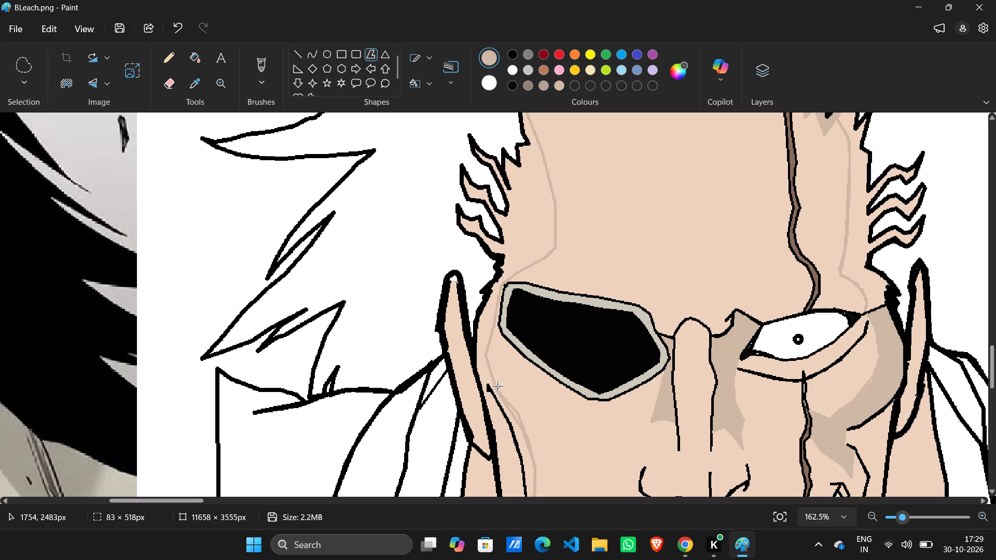
{"action": "left_click_drag", "start_coordinate": [497, 386], "coordinate": [501, 388]}
{"action": "left_click_drag", "start_coordinate": [495, 379], "coordinate": [495, 374]}
{"action": "left_click", "coordinate": [493, 362]}
{"action": "left_click", "coordinate": [492, 341]}
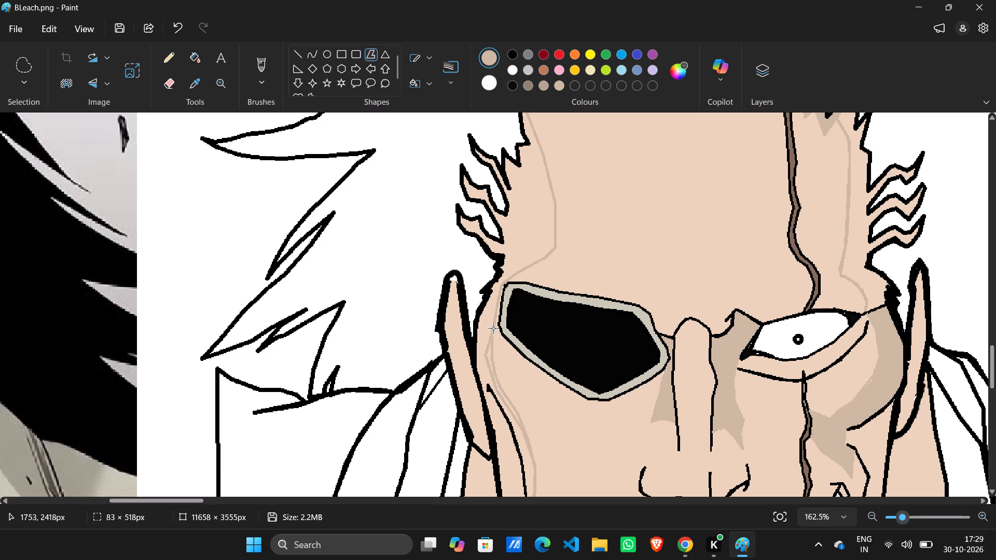
{"action": "left_click", "coordinate": [494, 324]}
{"action": "left_click", "coordinate": [500, 288]}
{"action": "left_click", "coordinate": [506, 278]}
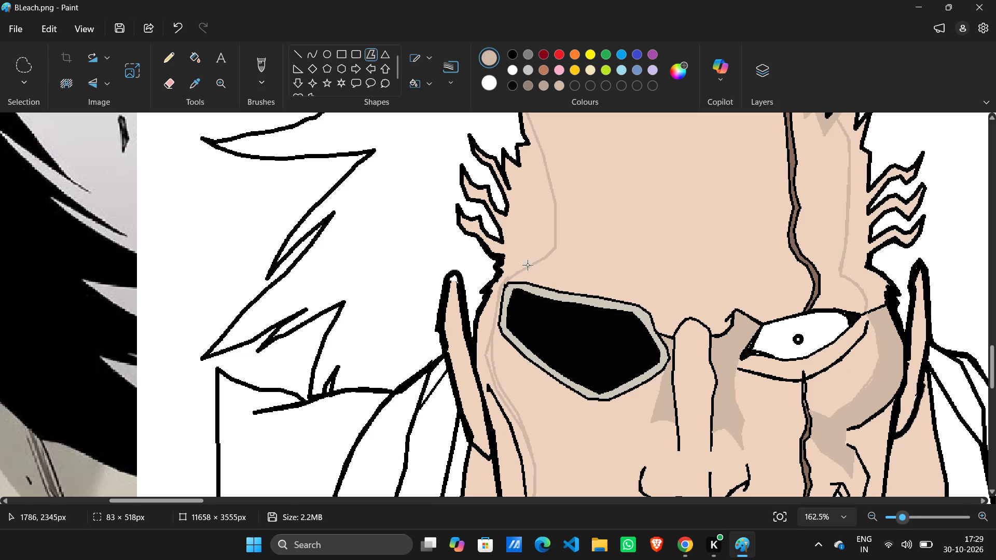
{"action": "left_click_drag", "start_coordinate": [535, 260], "coordinate": [541, 256]}
{"action": "left_click_drag", "start_coordinate": [544, 249], "coordinate": [508, 273]}
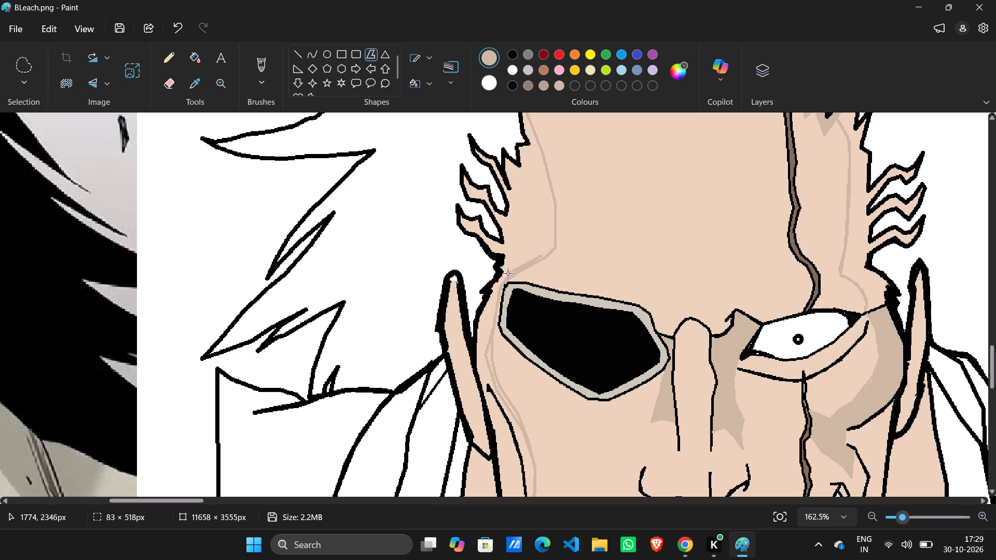
Trace the tan edge from above the eyepatch up along the sideburn and jagged hairline, and close the temple shape.
{"action": "left_click_drag", "start_coordinate": [508, 273], "coordinate": [504, 279]}
{"action": "left_click_drag", "start_coordinate": [504, 276], "coordinate": [509, 260]}
{"action": "left_click_drag", "start_coordinate": [510, 252], "coordinate": [515, 235]}
{"action": "left_click_drag", "start_coordinate": [515, 211], "coordinate": [514, 199]}
{"action": "left_click_drag", "start_coordinate": [513, 193], "coordinate": [518, 182]}
{"action": "left_click_drag", "start_coordinate": [513, 175], "coordinate": [512, 169]}
{"action": "left_click_drag", "start_coordinate": [512, 167], "coordinate": [513, 167]}
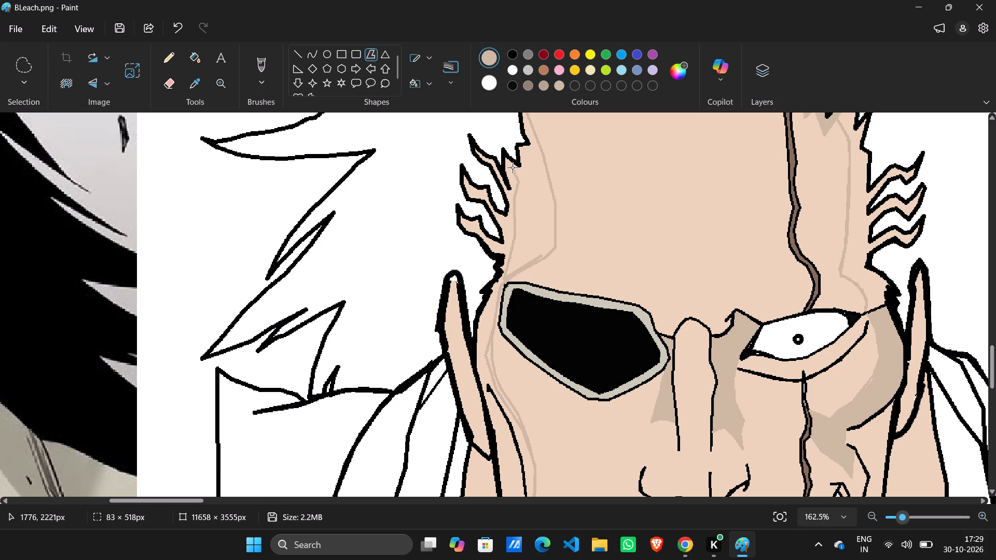
{"action": "left_click_drag", "start_coordinate": [513, 167], "coordinate": [524, 173]}
{"action": "left_click_drag", "start_coordinate": [525, 171], "coordinate": [525, 151]}
{"action": "left_click_drag", "start_coordinate": [525, 151], "coordinate": [533, 146]}
{"action": "left_click_drag", "start_coordinate": [533, 144], "coordinate": [531, 126]}
{"action": "left_click_drag", "start_coordinate": [531, 126], "coordinate": [527, 123]}
{"action": "scroll", "coordinate": [535, 163], "scroll_direction": "up", "scroll_amount": 2}
{"action": "left_click_drag", "start_coordinate": [532, 235], "coordinate": [525, 228]}
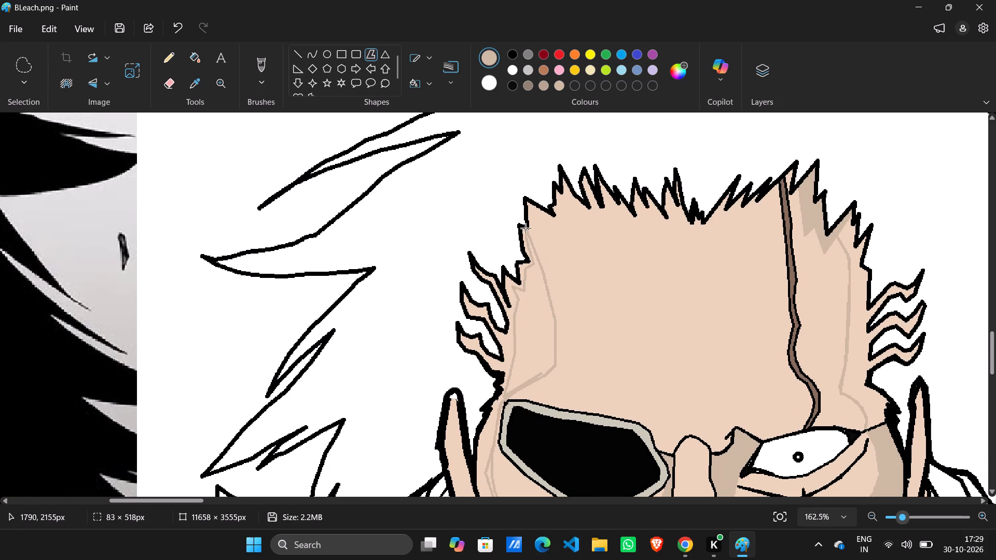
{"action": "left_click_drag", "start_coordinate": [525, 228], "coordinate": [527, 228]}
Fill the temple area on the eyepatch side with tan.
{"action": "left_click", "coordinate": [192, 53]}
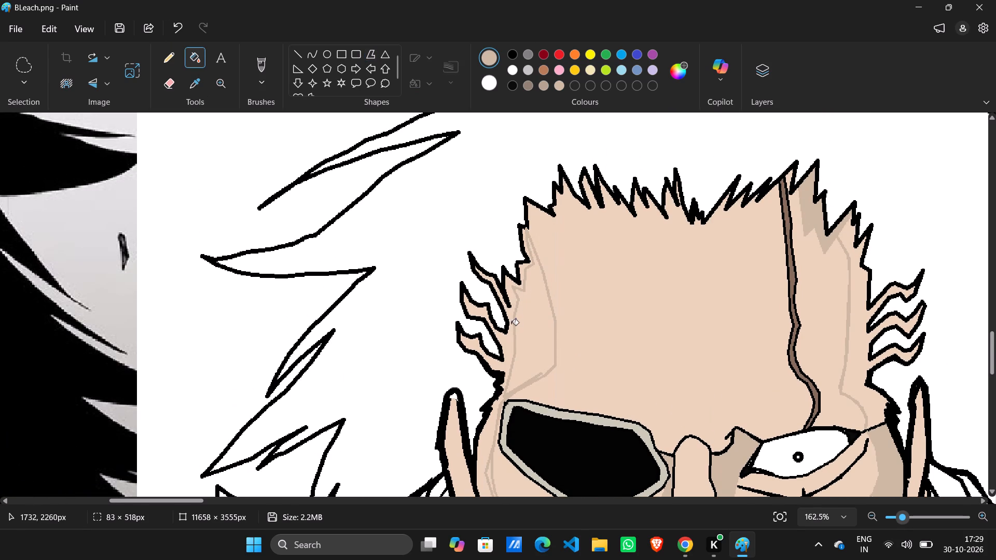
{"action": "left_click", "coordinate": [530, 324]}
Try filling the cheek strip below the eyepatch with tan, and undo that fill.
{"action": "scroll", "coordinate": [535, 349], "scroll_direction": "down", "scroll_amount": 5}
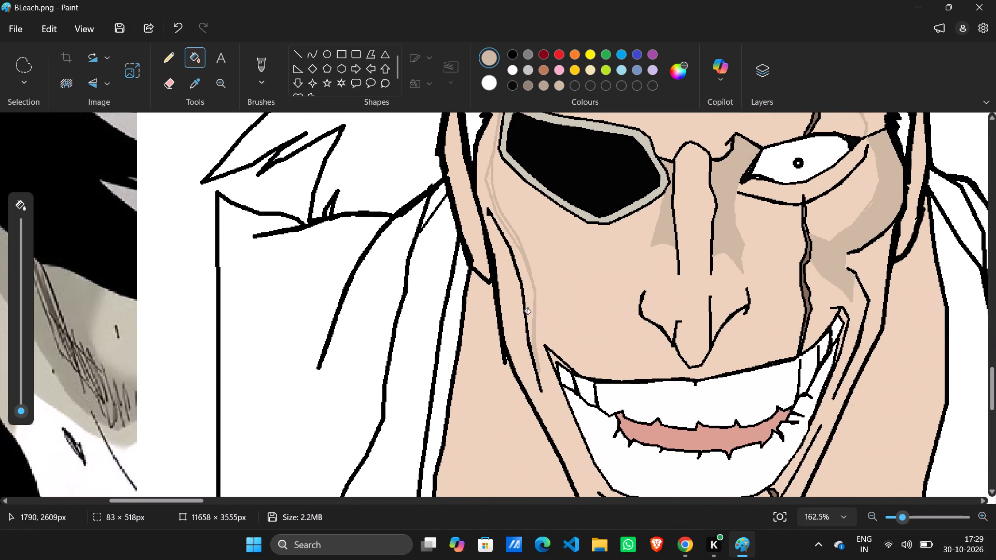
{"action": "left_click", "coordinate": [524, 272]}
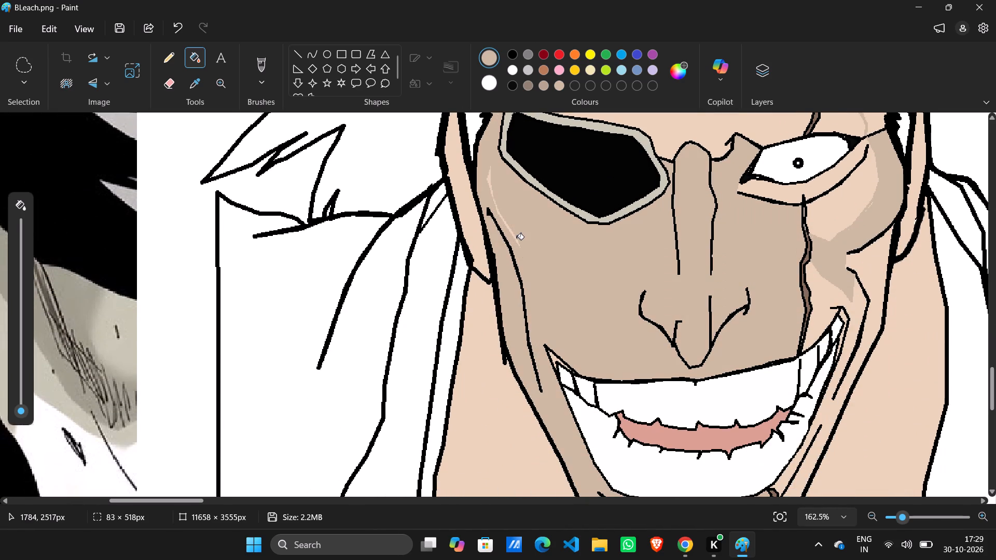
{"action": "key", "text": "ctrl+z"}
Brush a short tan line across the gap between the face outline and the top of the cheek crease.
{"action": "scroll", "coordinate": [516, 255], "scroll_direction": "up", "scroll_amount": 3, "text": "ctrl"}
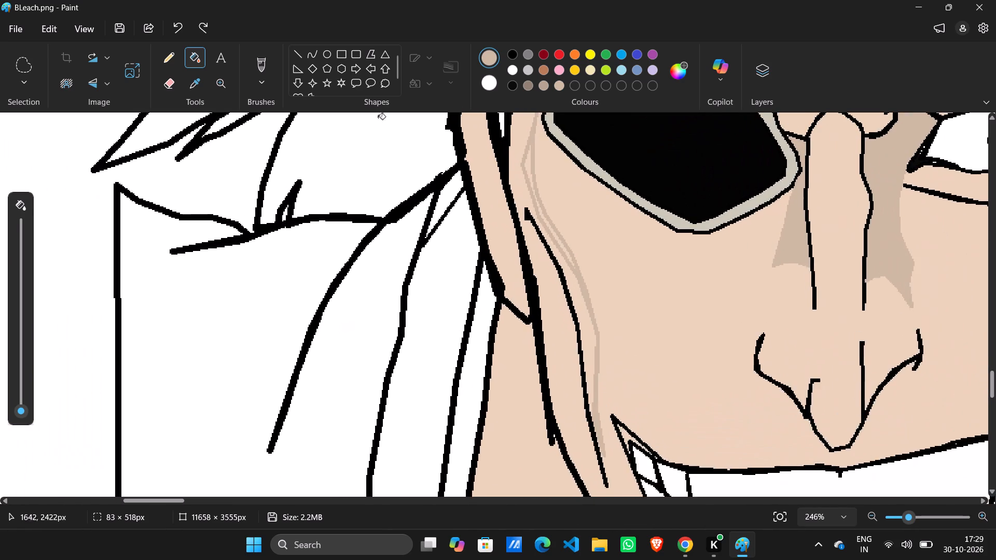
{"action": "scroll", "coordinate": [376, 115], "scroll_direction": "up", "scroll_amount": 1}
{"action": "left_click", "coordinate": [254, 58]}
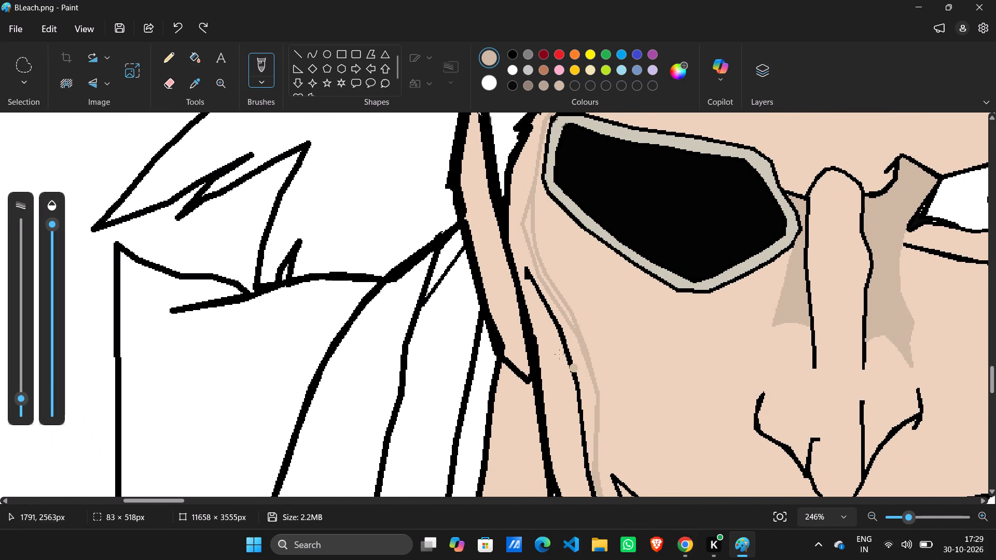
{"action": "left_click", "coordinate": [518, 257]}
{"action": "left_click_drag", "start_coordinate": [523, 259], "coordinate": [533, 271]}
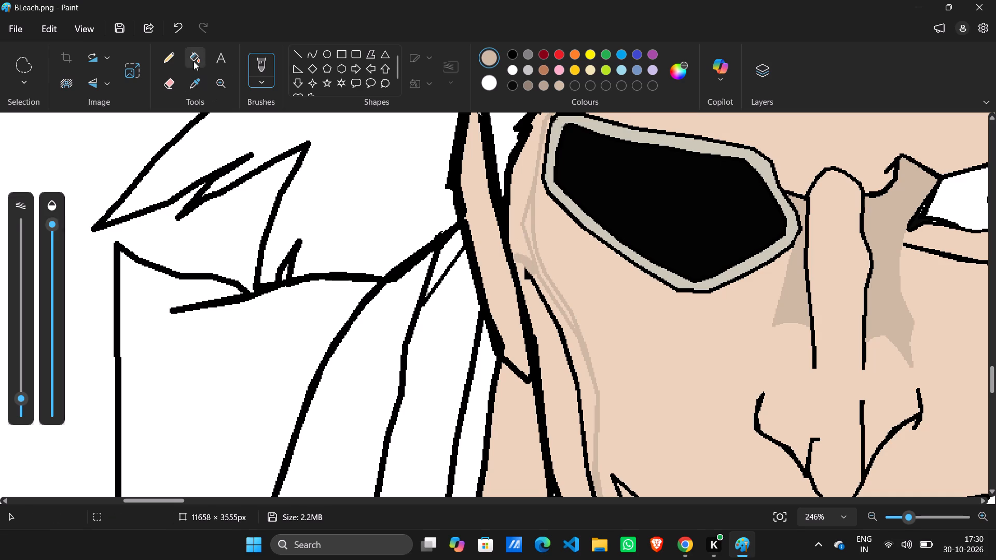
Fill the areas between the eyepatch and ear and the narrow strip along the cheek crease with tan.
{"action": "left_click", "coordinate": [193, 61]}
{"action": "left_click", "coordinate": [517, 231]}
{"action": "left_click", "coordinate": [530, 230]}
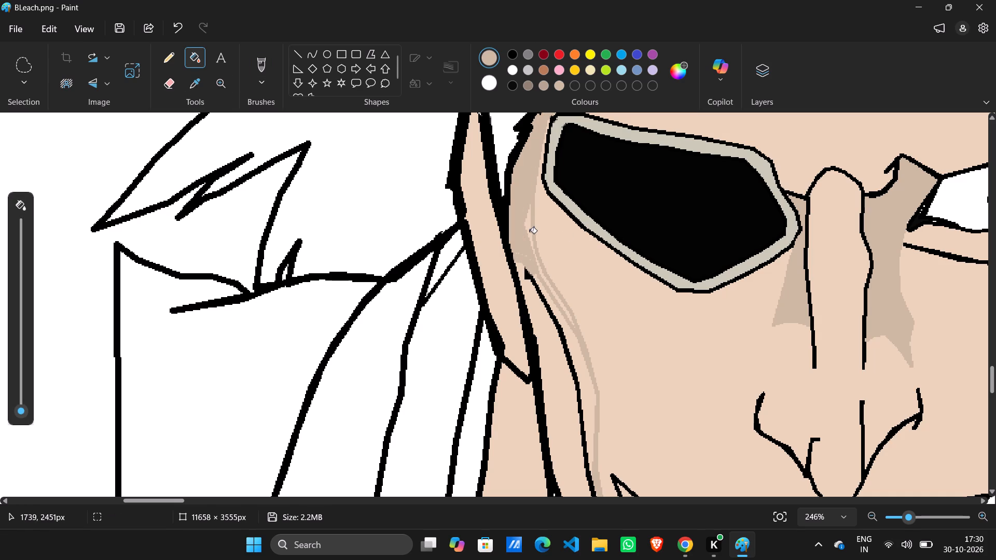
{"action": "scroll", "coordinate": [597, 363], "scroll_direction": "down", "scroll_amount": 2}
{"action": "left_click", "coordinate": [590, 288]}
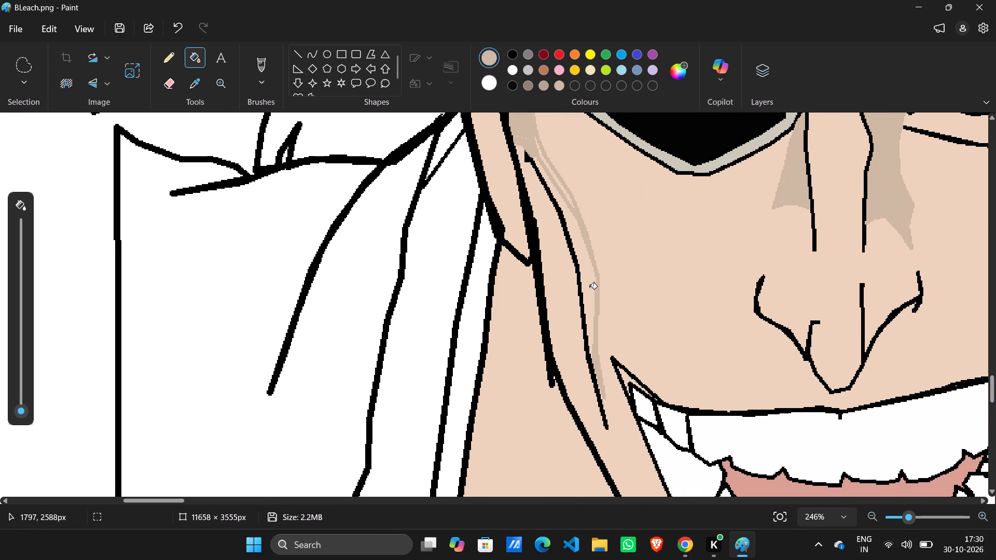
{"action": "left_click", "coordinate": [571, 202]}
Examine the whole eyepatch character beside its reference, from the spiky hair down to the neck and clothing.
{"action": "scroll", "coordinate": [669, 380], "scroll_direction": "down", "scroll_amount": 6, "text": "ctrl"}
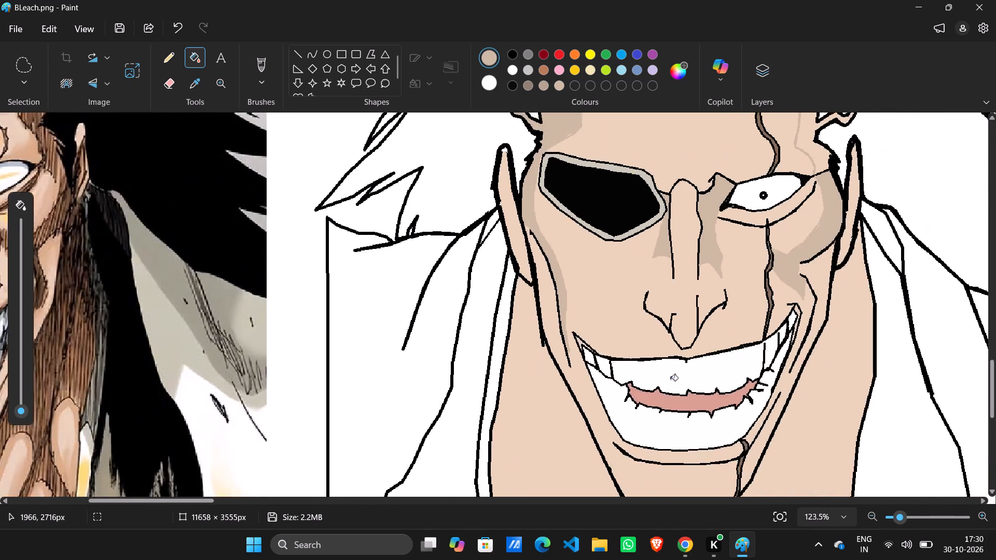
{"action": "scroll", "coordinate": [671, 380], "scroll_direction": "down", "scroll_amount": 5, "text": "ctrl"}
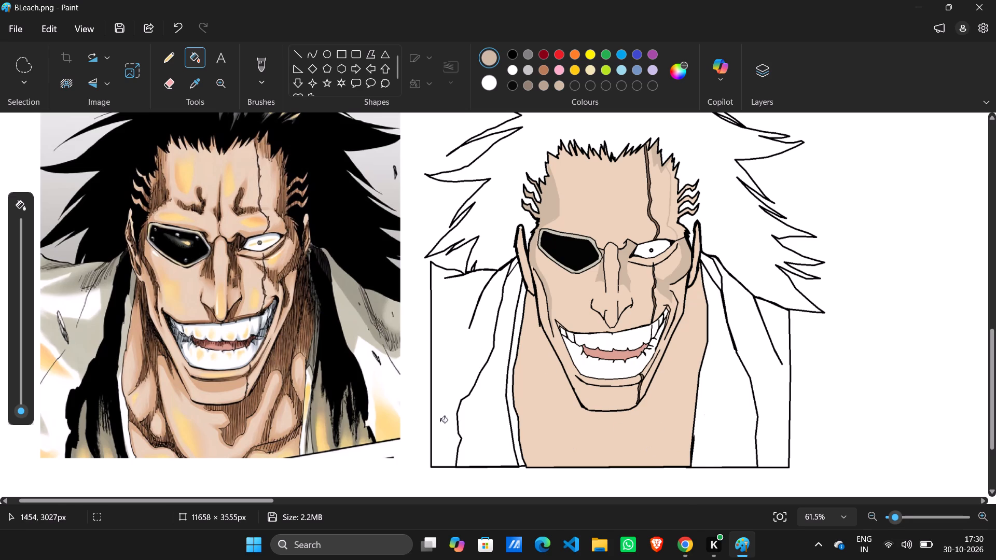
{"action": "left_click", "coordinate": [513, 52]}
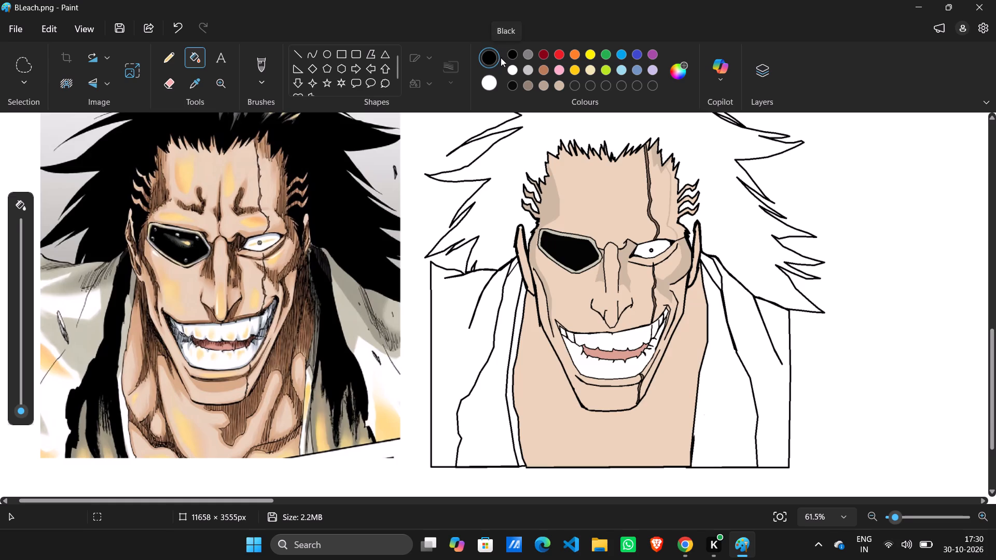
{"action": "scroll", "coordinate": [495, 203], "scroll_direction": "up", "scroll_amount": 8}
{"action": "scroll", "coordinate": [513, 287], "scroll_direction": "down", "scroll_amount": 4}
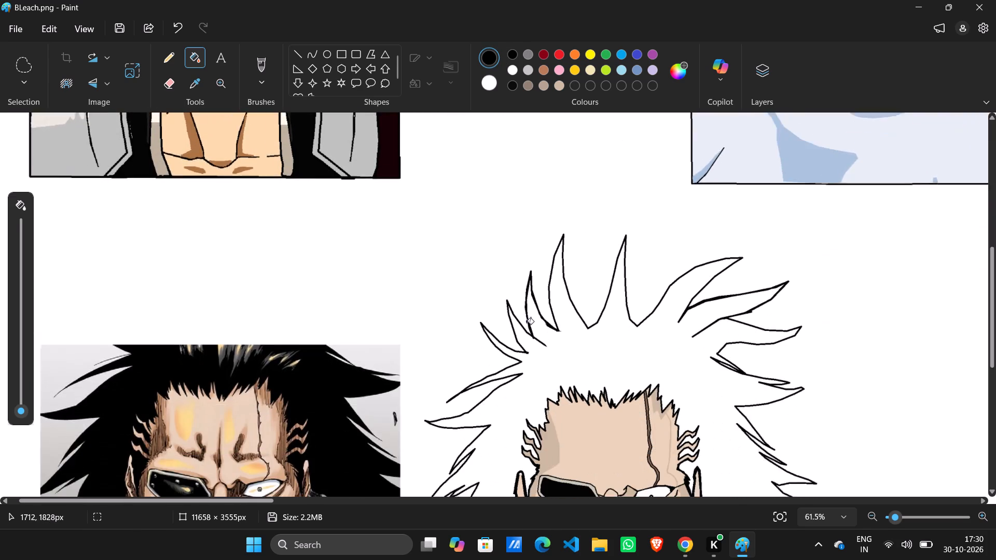
{"action": "scroll", "coordinate": [577, 390], "scroll_direction": "down", "scroll_amount": 6}
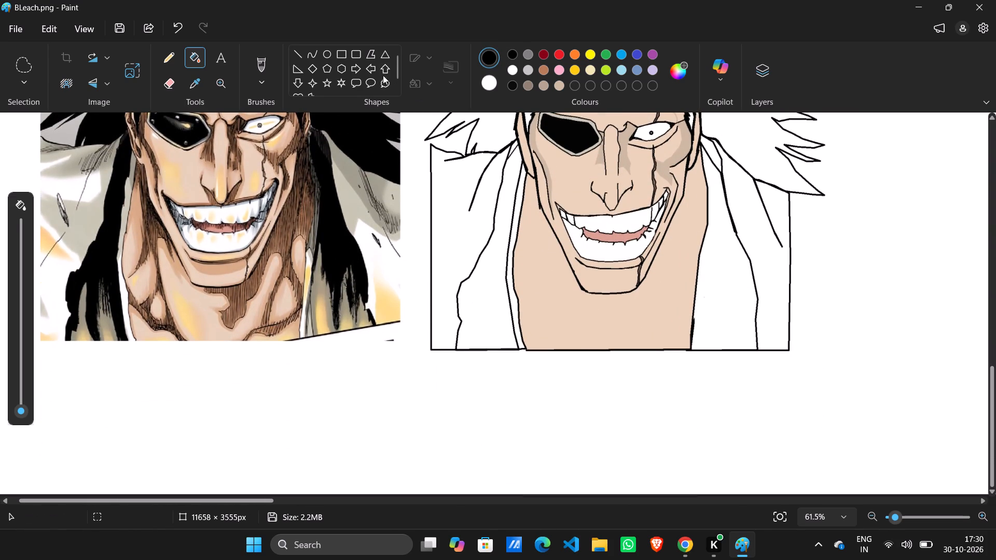
Draw a black Polygon line from below the ear on the eyepatch side down the neck to the drawing's bottom edge, about 153 × 532 px.
{"action": "left_click", "coordinate": [369, 60]}
{"action": "left_click", "coordinate": [518, 58]}
{"action": "left_click", "coordinate": [533, 57]}
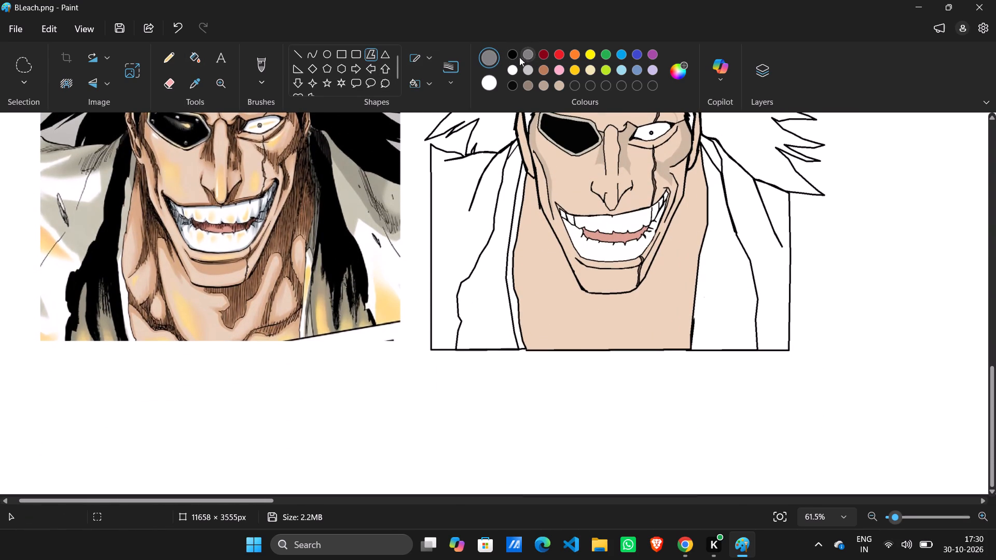
{"action": "left_click", "coordinate": [510, 57]}
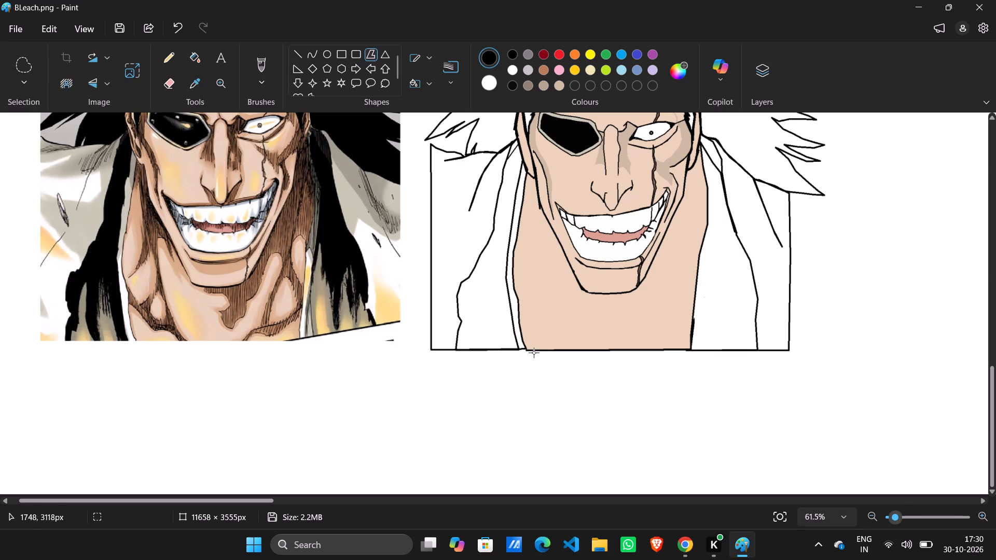
{"action": "scroll", "coordinate": [571, 283], "scroll_direction": "up", "scroll_amount": 3, "text": "ctrl"}
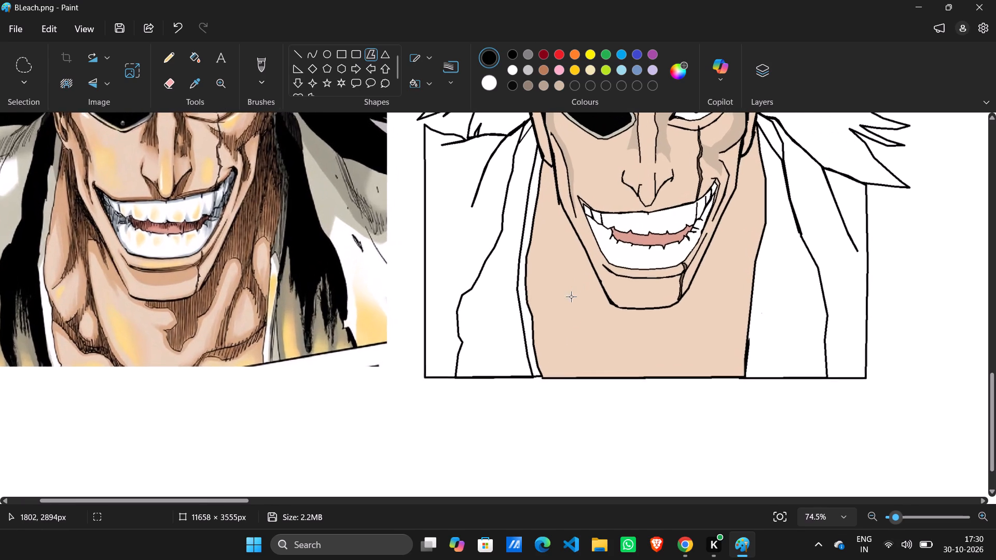
{"action": "scroll", "coordinate": [571, 304], "scroll_direction": "up", "scroll_amount": 1}
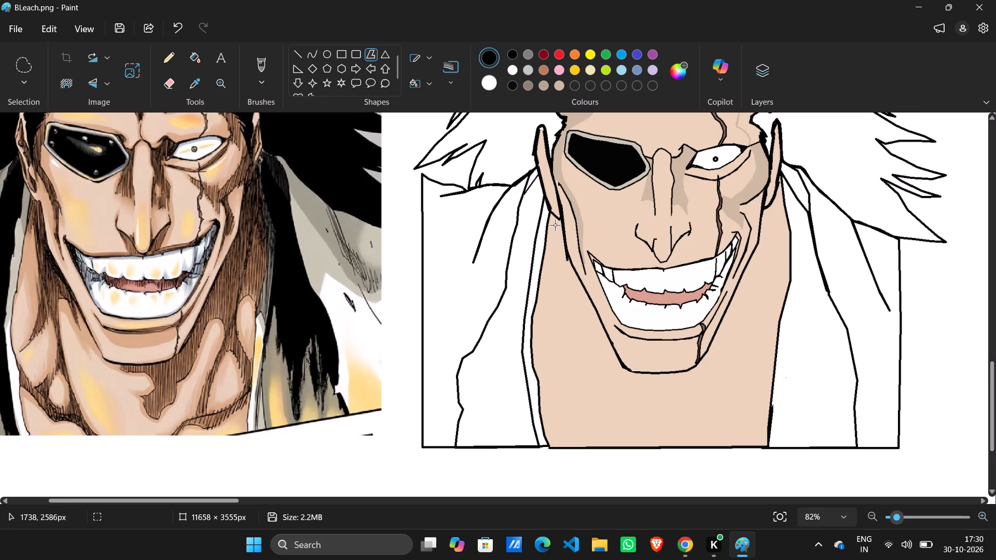
{"action": "left_click_drag", "start_coordinate": [556, 221], "coordinate": [557, 252]}
{"action": "left_click_drag", "start_coordinate": [557, 264], "coordinate": [560, 277]}
{"action": "left_click_drag", "start_coordinate": [560, 277], "coordinate": [567, 296]}
{"action": "left_click_drag", "start_coordinate": [567, 305], "coordinate": [578, 366]}
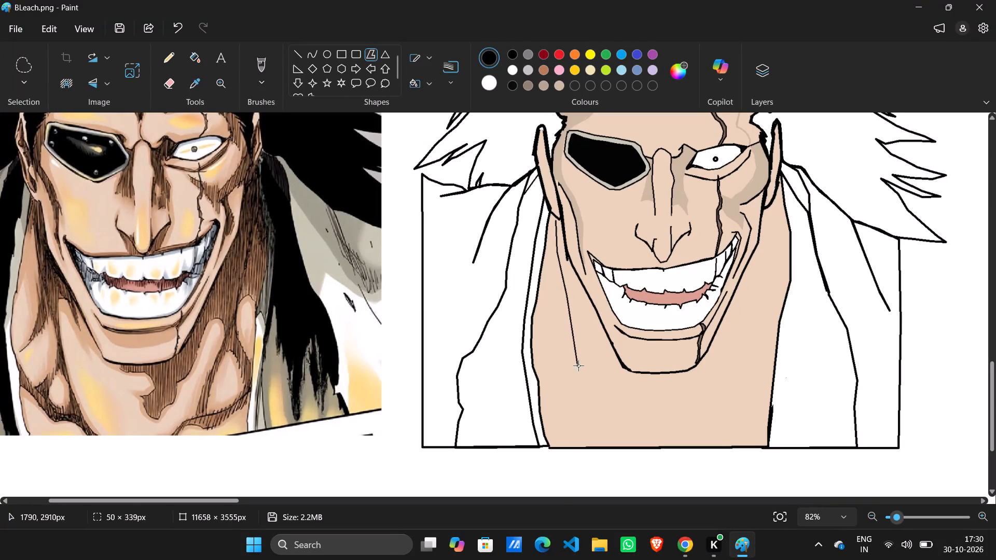
{"action": "left_click_drag", "start_coordinate": [578, 366], "coordinate": [568, 313]}
{"action": "left_click_drag", "start_coordinate": [568, 313], "coordinate": [574, 326]}
{"action": "left_click_drag", "start_coordinate": [575, 331], "coordinate": [582, 353]}
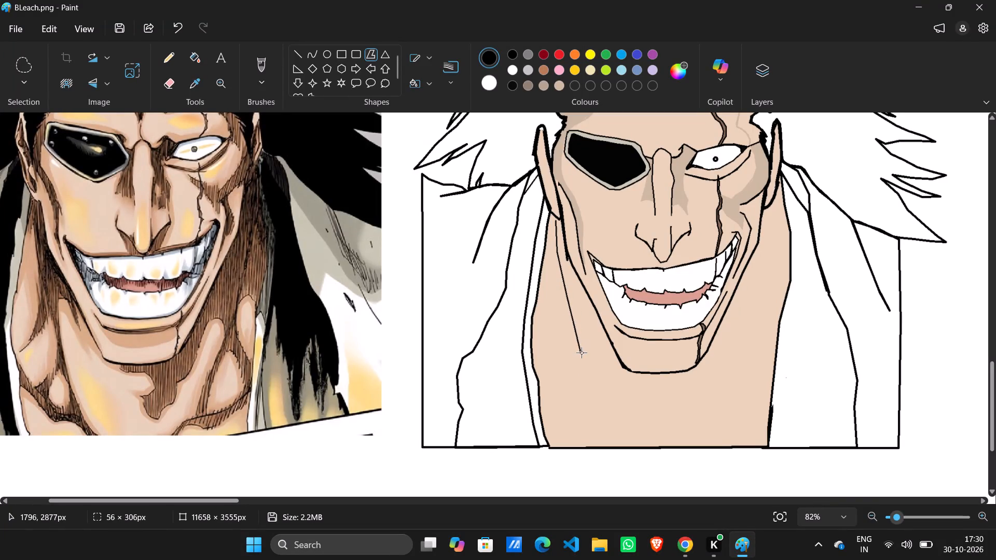
{"action": "left_click_drag", "start_coordinate": [582, 353], "coordinate": [583, 358]}
{"action": "left_click_drag", "start_coordinate": [584, 365], "coordinate": [593, 389]}
{"action": "left_click_drag", "start_coordinate": [594, 393], "coordinate": [599, 402]}
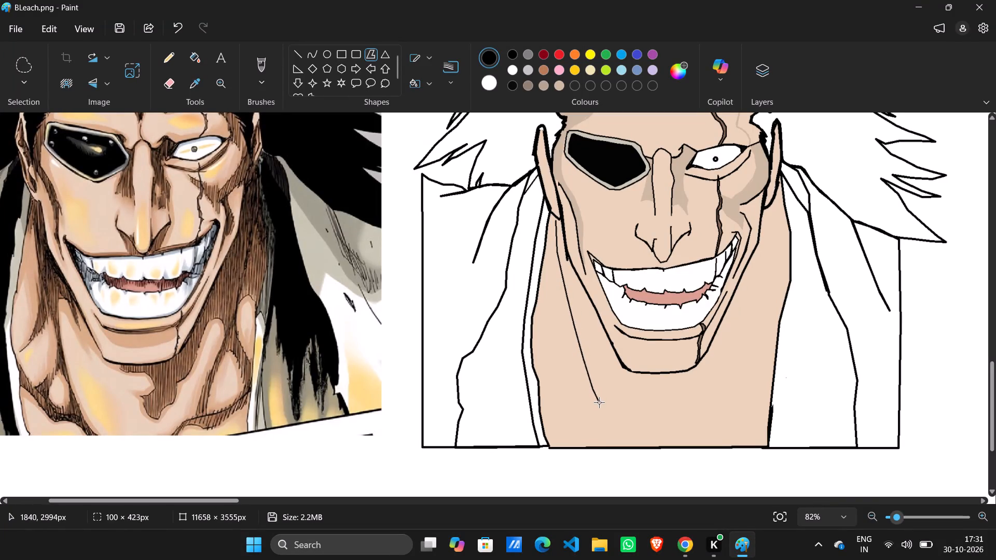
{"action": "left_click_drag", "start_coordinate": [599, 402], "coordinate": [600, 409]}
{"action": "left_click_drag", "start_coordinate": [601, 414], "coordinate": [610, 430]}
{"action": "left_click_drag", "start_coordinate": [611, 433], "coordinate": [615, 441]}
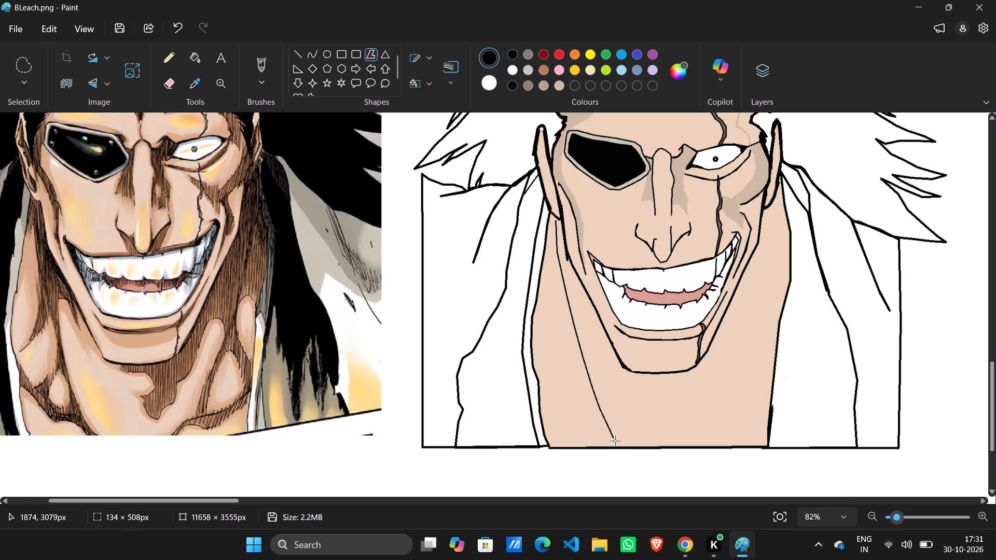
{"action": "left_click_drag", "start_coordinate": [615, 441], "coordinate": [621, 447]}
Trace the polygon back up along the neck line, close it just under the ear, and commit it at about 154 × 539 px.
{"action": "left_click_drag", "start_coordinate": [618, 439], "coordinate": [605, 421]}
{"action": "left_click_drag", "start_coordinate": [604, 418], "coordinate": [591, 385]}
{"action": "left_click_drag", "start_coordinate": [591, 381], "coordinate": [580, 341]}
{"action": "left_click_drag", "start_coordinate": [580, 341], "coordinate": [578, 341]}
{"action": "left_click_drag", "start_coordinate": [579, 338], "coordinate": [568, 297]}
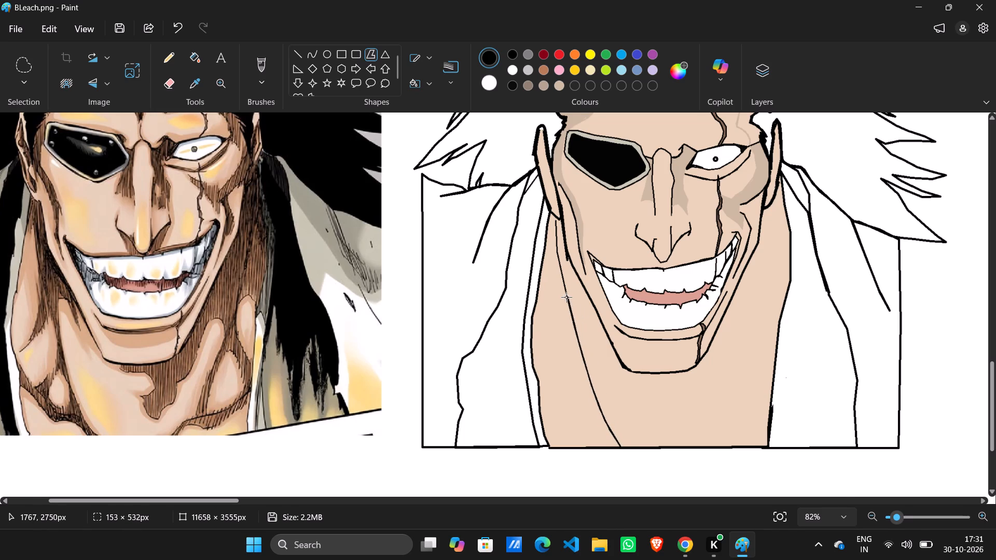
{"action": "scroll", "coordinate": [576, 317], "scroll_direction": "up", "scroll_amount": 2}
{"action": "left_click_drag", "start_coordinate": [567, 366], "coordinate": [558, 372]}
{"action": "scroll", "coordinate": [572, 381], "scroll_direction": "up", "scroll_amount": 1}
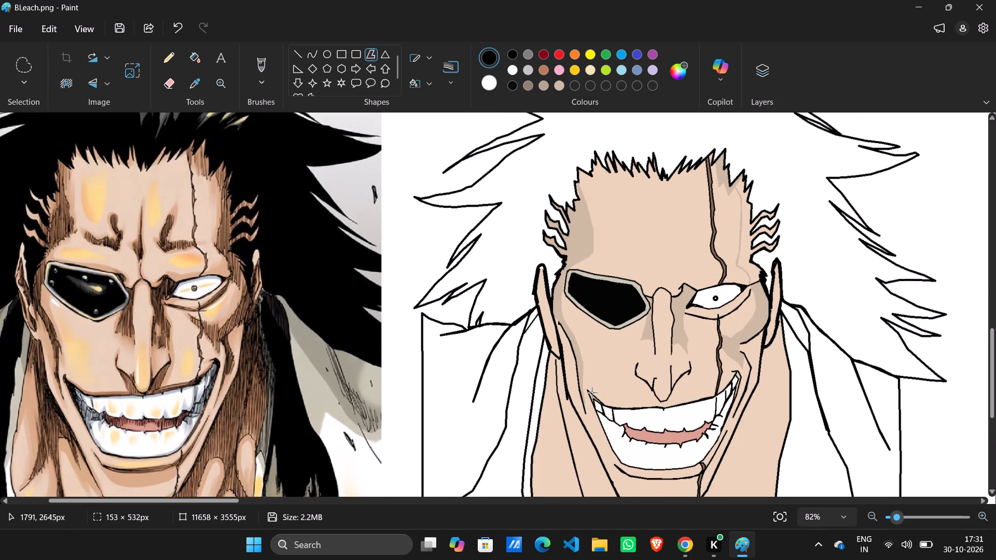
{"action": "scroll", "coordinate": [592, 393], "scroll_direction": "up", "scroll_amount": 2}
{"action": "scroll", "coordinate": [593, 406], "scroll_direction": "up", "scroll_amount": 4, "text": "ctrl"}
{"action": "scroll", "coordinate": [593, 408], "scroll_direction": "down", "scroll_amount": 6, "text": "ctrl"}
{"action": "scroll", "coordinate": [593, 408], "scroll_direction": "down", "scroll_amount": 12}
{"action": "scroll", "coordinate": [622, 396], "scroll_direction": "up", "scroll_amount": 4}
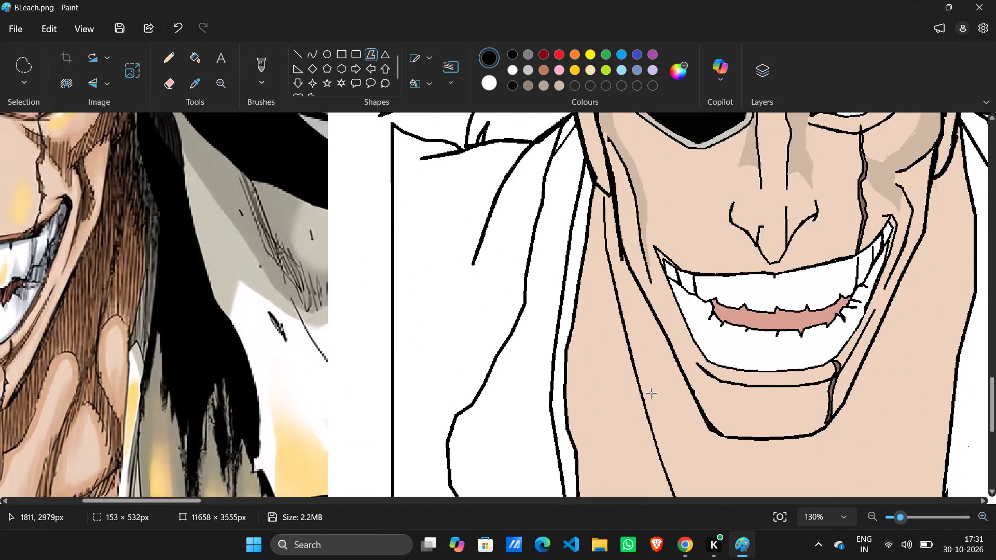
{"action": "scroll", "coordinate": [651, 393], "scroll_direction": "up", "scroll_amount": 3, "text": "ctrl"}
{"action": "left_click_drag", "start_coordinate": [659, 359], "coordinate": [644, 304]}
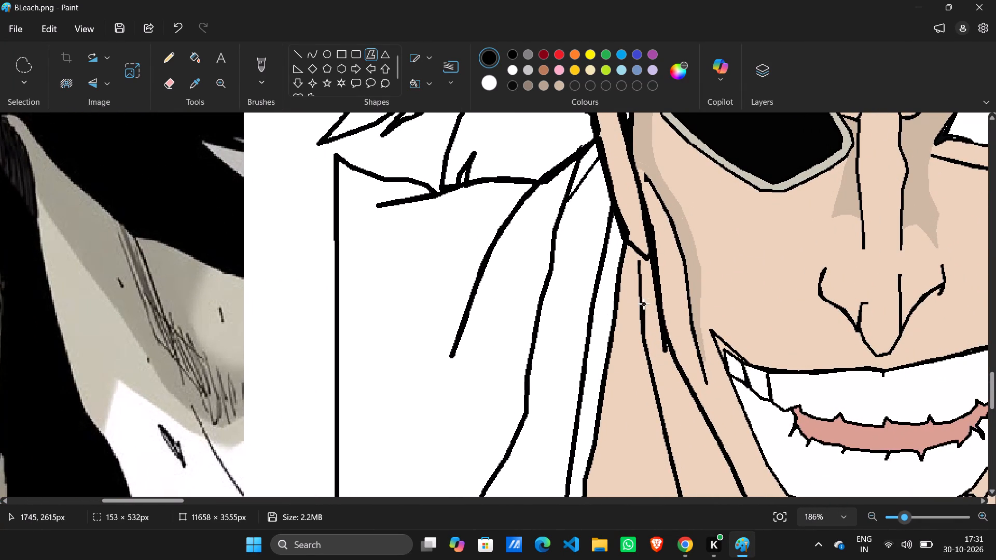
{"action": "left_click_drag", "start_coordinate": [644, 300], "coordinate": [638, 255]}
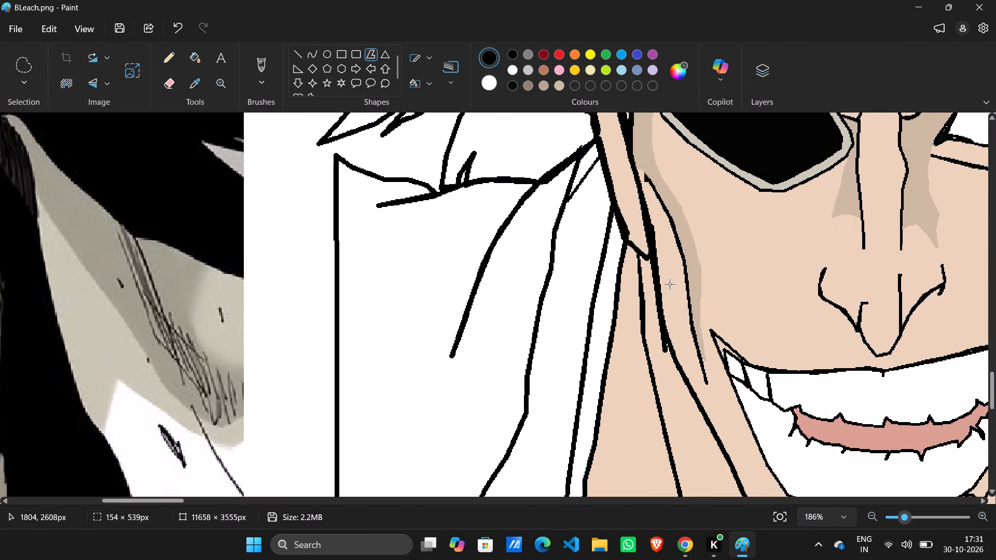
{"action": "left_click", "coordinate": [638, 261]}
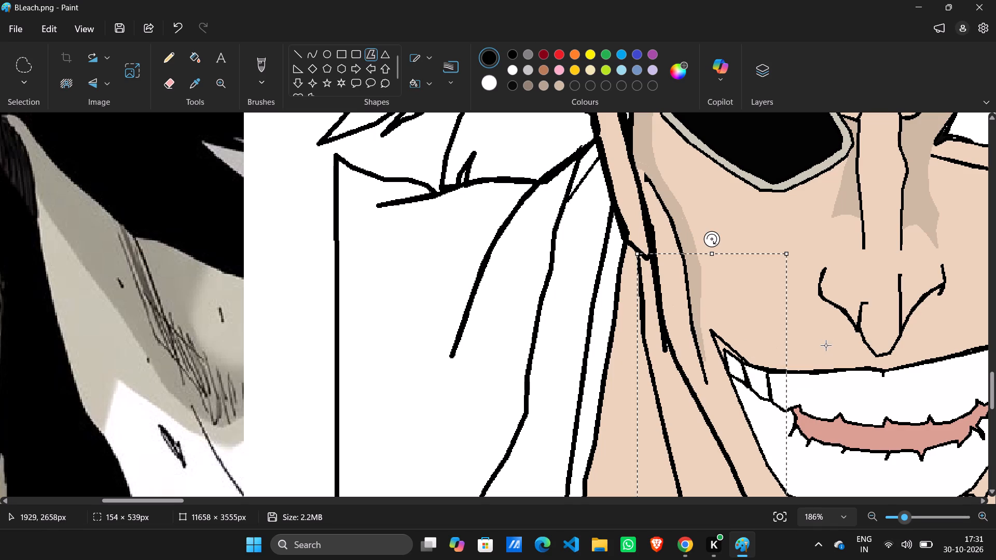
{"action": "left_click", "coordinate": [832, 345], "text": "ctrl"}
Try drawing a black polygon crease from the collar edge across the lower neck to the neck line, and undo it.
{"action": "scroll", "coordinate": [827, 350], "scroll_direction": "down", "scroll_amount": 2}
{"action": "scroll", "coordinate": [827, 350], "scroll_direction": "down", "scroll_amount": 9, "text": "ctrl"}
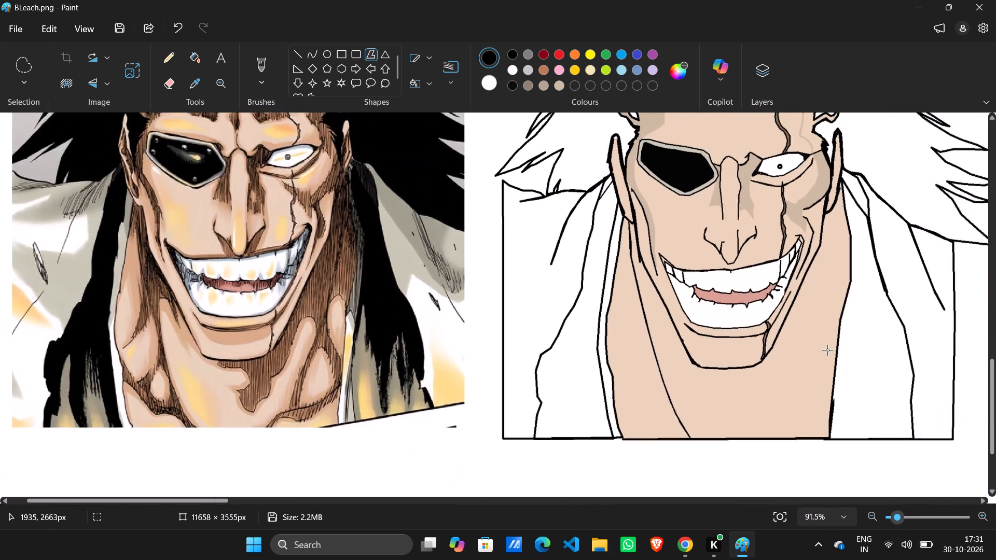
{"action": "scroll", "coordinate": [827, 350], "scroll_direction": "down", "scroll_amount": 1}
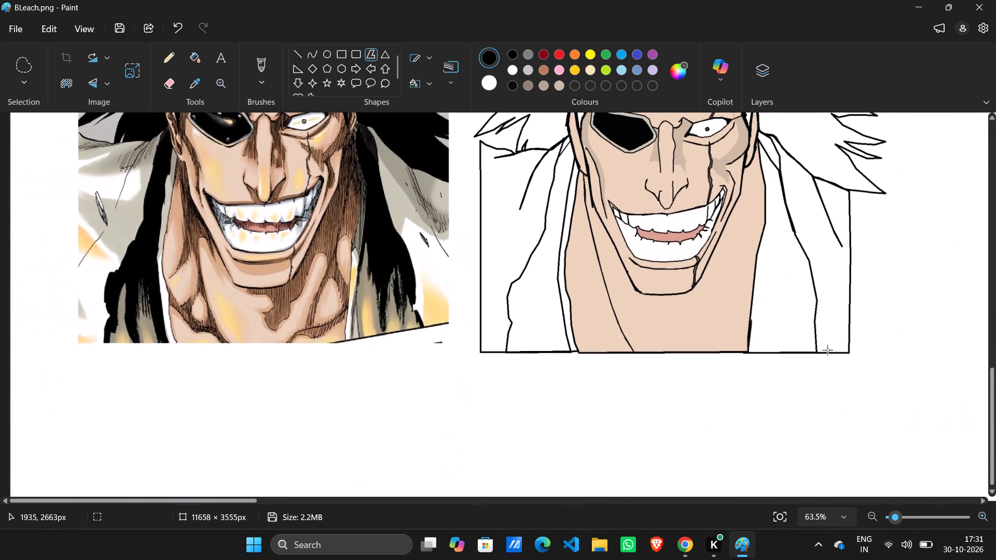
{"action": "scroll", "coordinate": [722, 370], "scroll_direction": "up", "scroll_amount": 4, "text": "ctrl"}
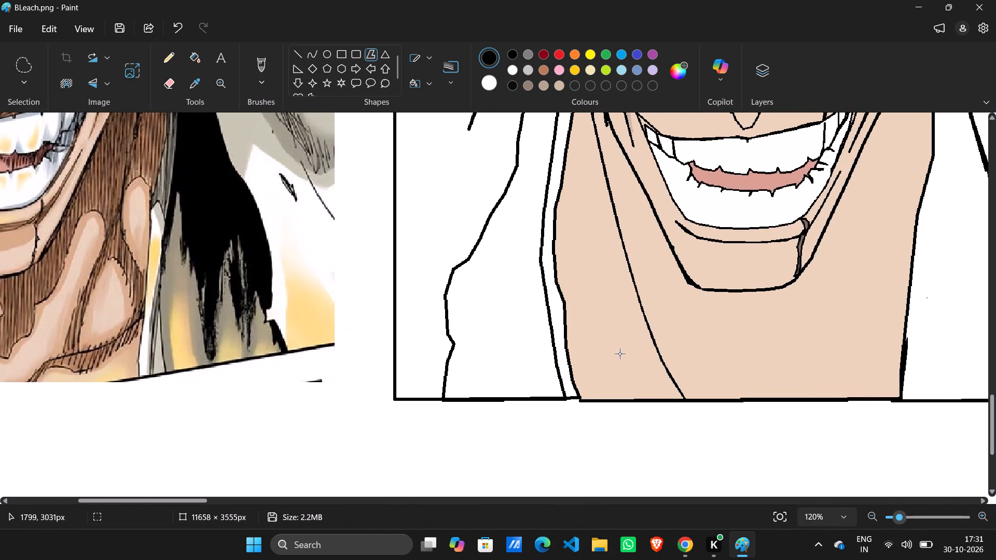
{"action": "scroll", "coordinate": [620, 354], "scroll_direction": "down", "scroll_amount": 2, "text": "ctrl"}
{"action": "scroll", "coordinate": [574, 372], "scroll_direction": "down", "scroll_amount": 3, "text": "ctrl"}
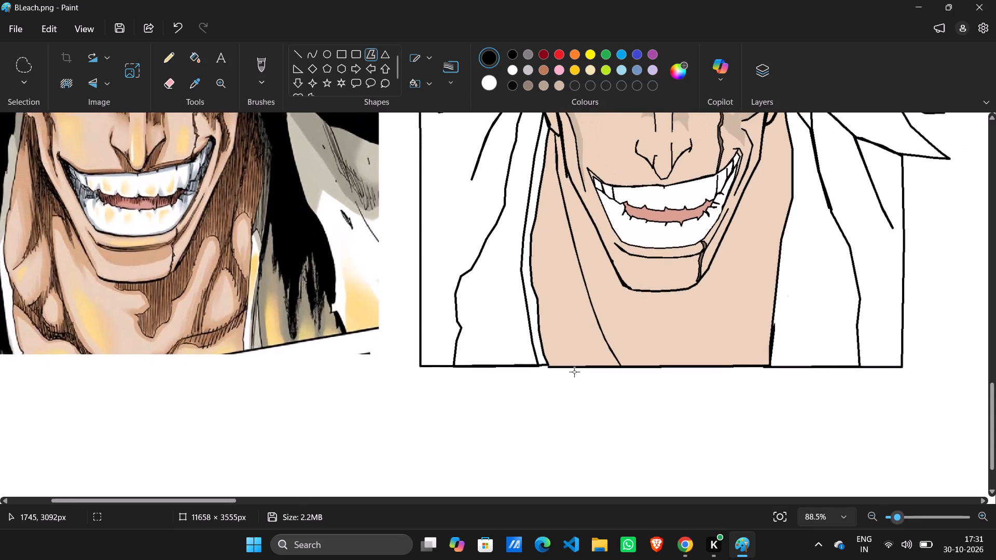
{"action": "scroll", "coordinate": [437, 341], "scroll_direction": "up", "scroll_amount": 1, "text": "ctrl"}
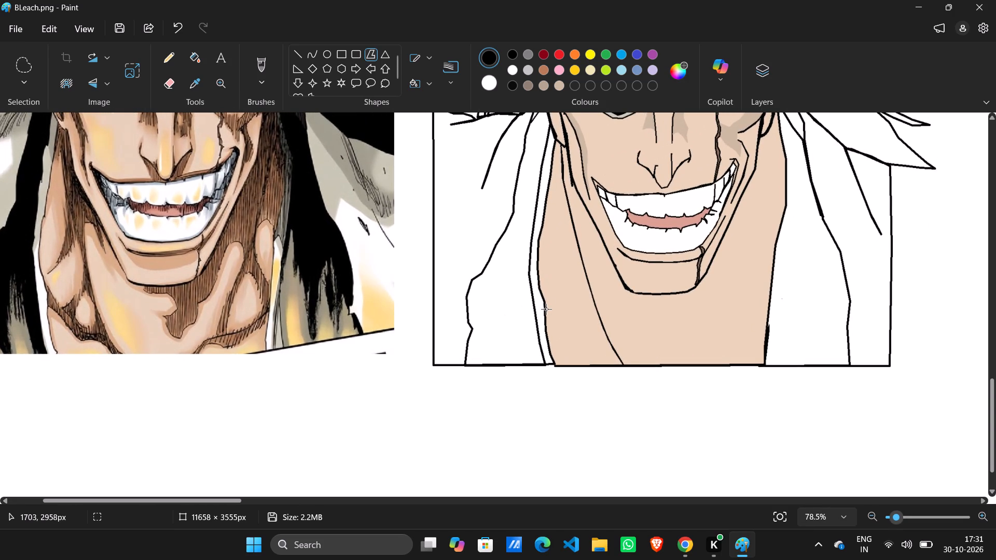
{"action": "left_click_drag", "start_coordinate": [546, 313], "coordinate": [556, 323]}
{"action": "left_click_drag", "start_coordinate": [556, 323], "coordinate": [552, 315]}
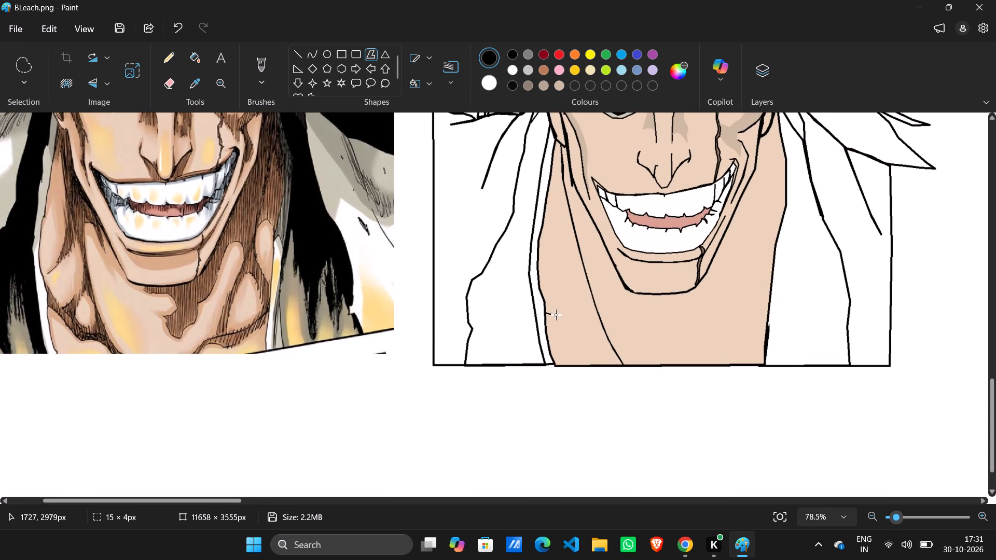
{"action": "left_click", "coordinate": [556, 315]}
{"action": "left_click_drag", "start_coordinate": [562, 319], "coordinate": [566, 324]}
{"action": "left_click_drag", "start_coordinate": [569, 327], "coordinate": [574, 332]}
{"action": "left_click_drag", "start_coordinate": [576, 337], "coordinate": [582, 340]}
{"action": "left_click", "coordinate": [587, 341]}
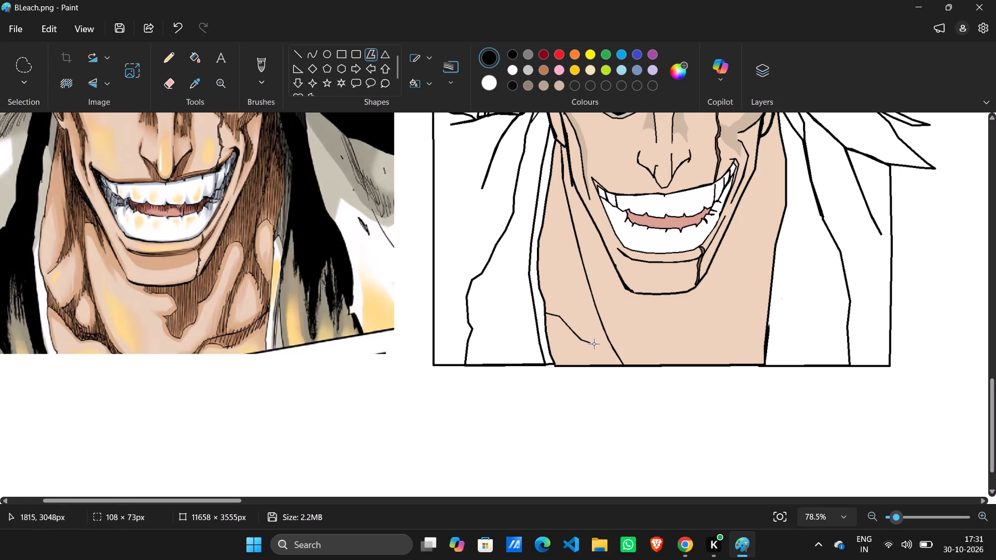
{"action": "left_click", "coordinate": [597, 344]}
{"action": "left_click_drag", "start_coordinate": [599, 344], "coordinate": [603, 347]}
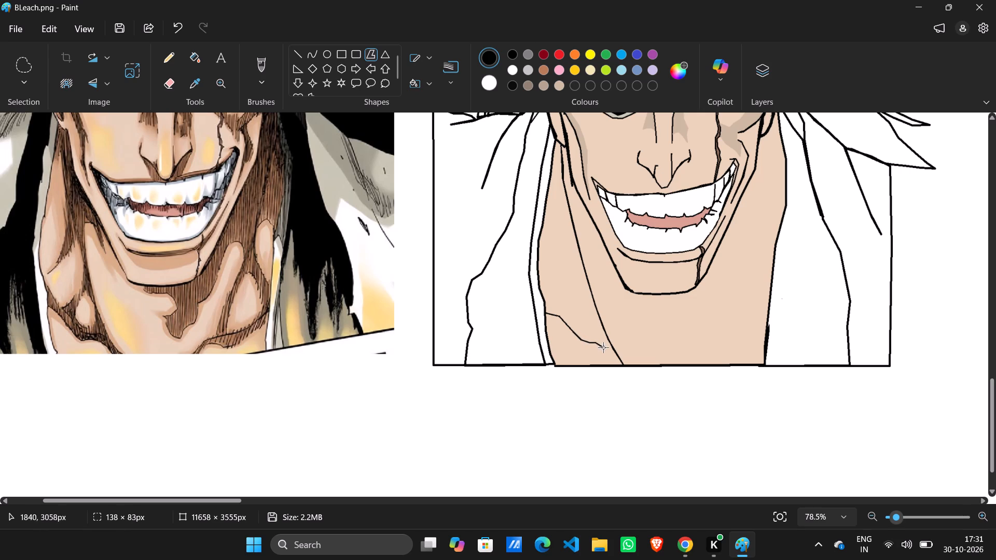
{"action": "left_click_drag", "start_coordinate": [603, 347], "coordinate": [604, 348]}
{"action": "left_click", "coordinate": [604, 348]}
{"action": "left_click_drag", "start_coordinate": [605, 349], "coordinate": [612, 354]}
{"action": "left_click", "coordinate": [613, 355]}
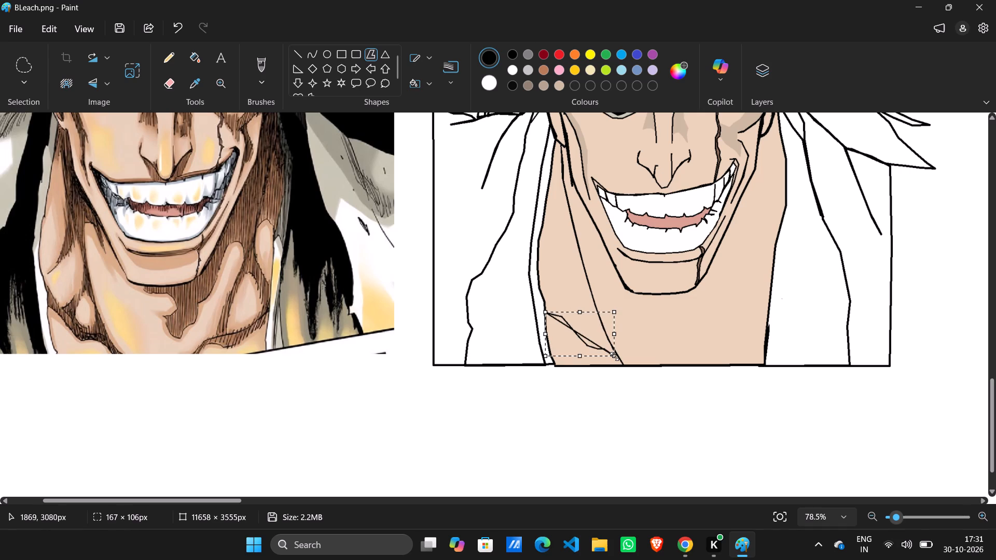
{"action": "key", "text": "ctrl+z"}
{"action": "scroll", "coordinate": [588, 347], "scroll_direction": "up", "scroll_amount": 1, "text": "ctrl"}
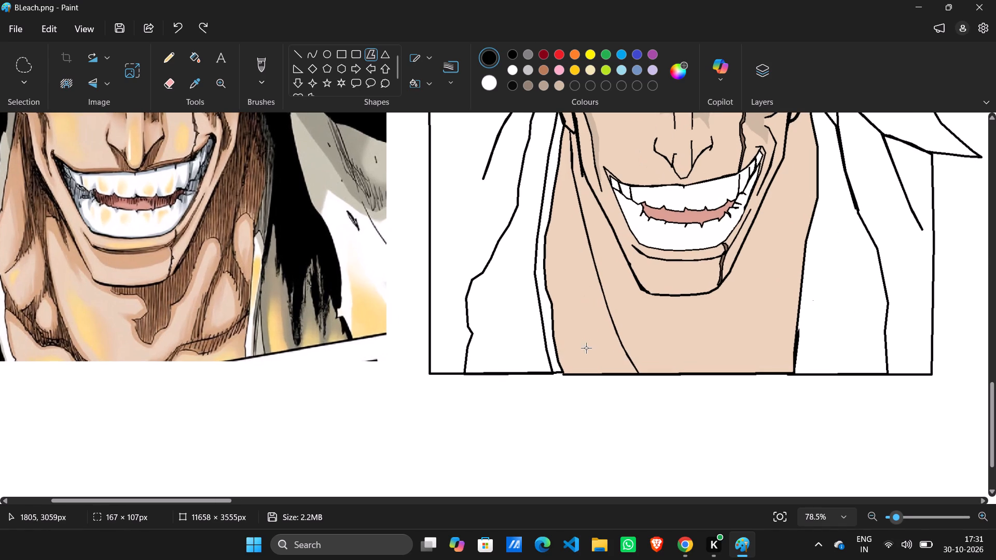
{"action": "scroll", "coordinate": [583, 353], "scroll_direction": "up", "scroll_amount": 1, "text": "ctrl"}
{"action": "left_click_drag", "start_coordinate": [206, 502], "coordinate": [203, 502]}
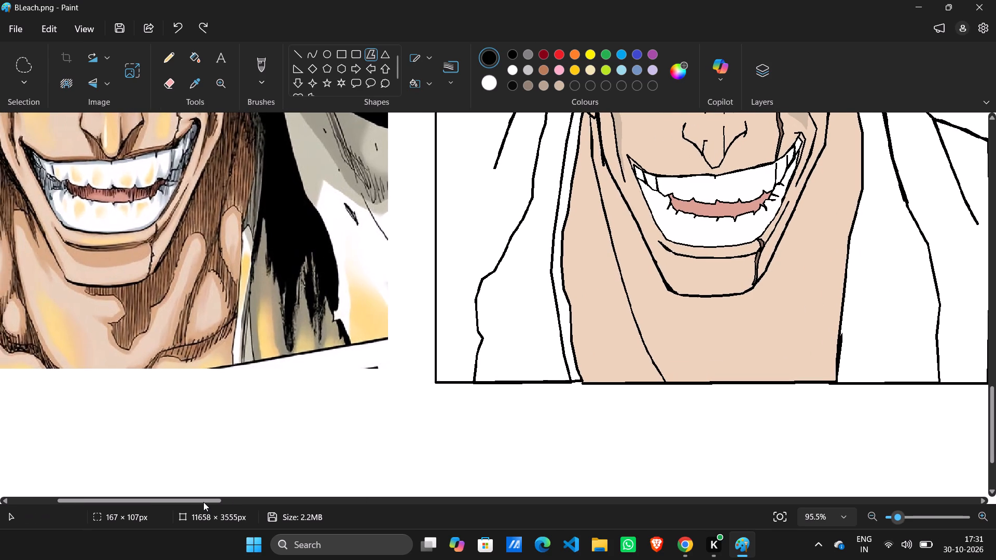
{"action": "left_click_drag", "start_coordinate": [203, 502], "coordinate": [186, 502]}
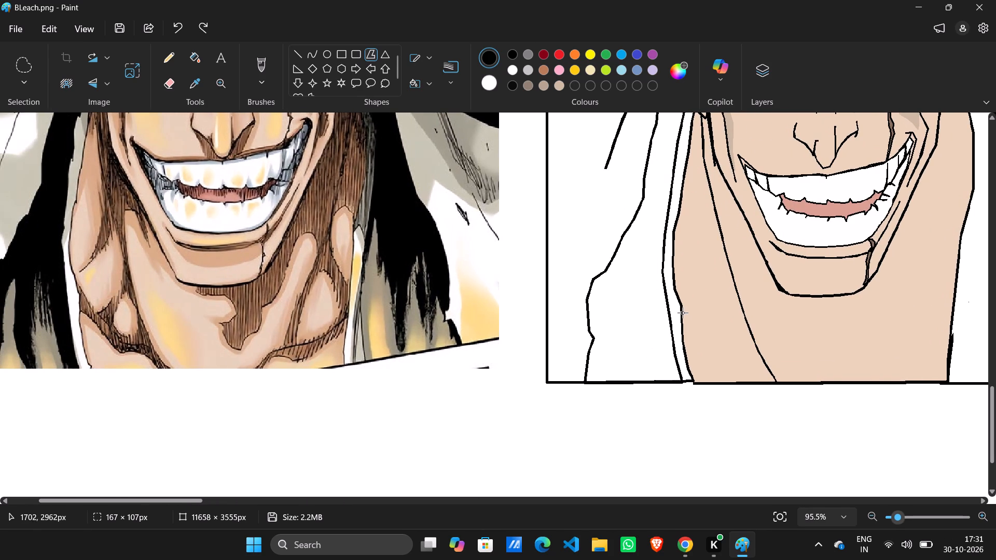
Draw a black Polygon crease from the collar edge across the lower neck to the drawing's bottom edge, about 174 × 123 px.
{"action": "left_click_drag", "start_coordinate": [684, 319], "coordinate": [686, 324]}
{"action": "key", "text": "ctrl+z"}
{"action": "left_click_drag", "start_coordinate": [682, 323], "coordinate": [685, 328]}
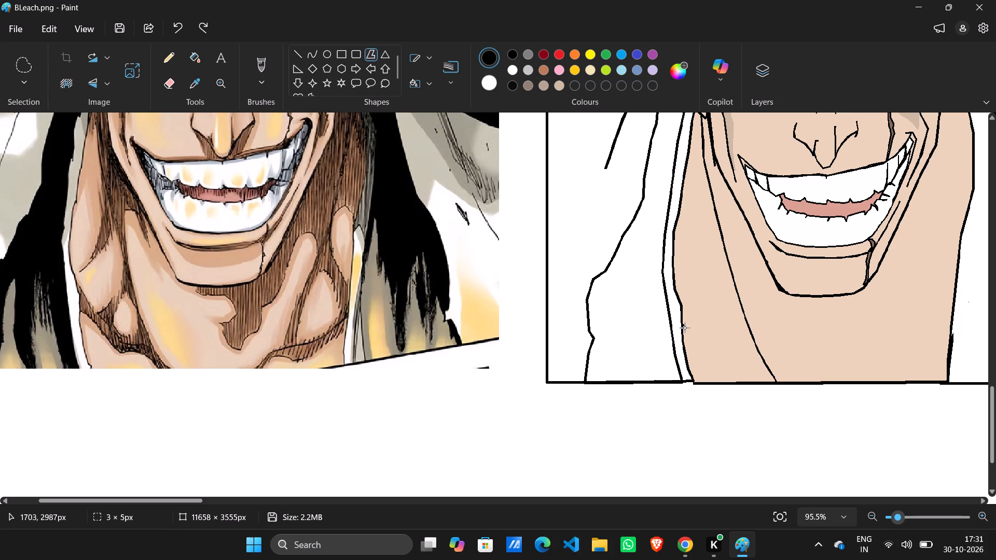
{"action": "left_click_drag", "start_coordinate": [685, 328], "coordinate": [691, 330]}
{"action": "left_click_drag", "start_coordinate": [691, 330], "coordinate": [689, 327]}
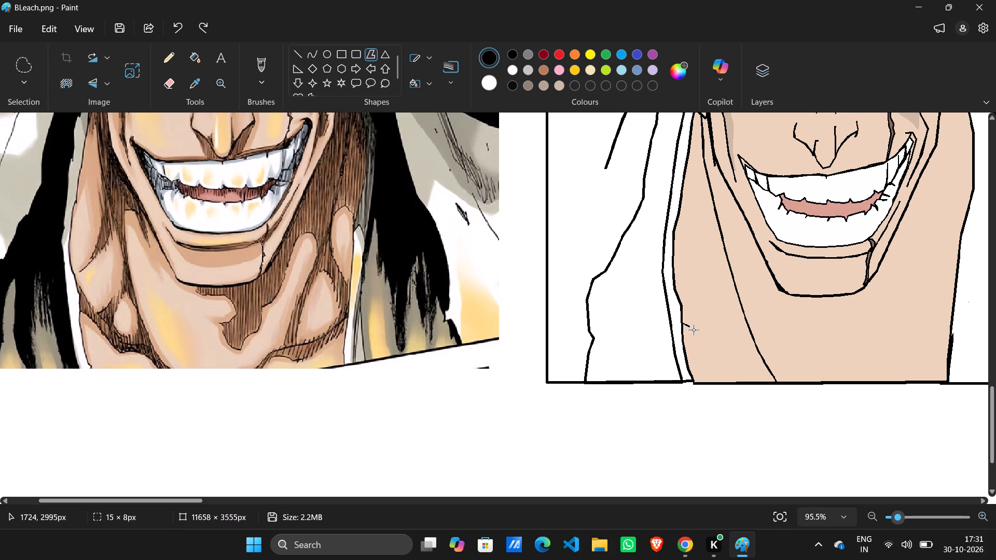
{"action": "left_click", "coordinate": [694, 330]}
{"action": "left_click", "coordinate": [702, 339]}
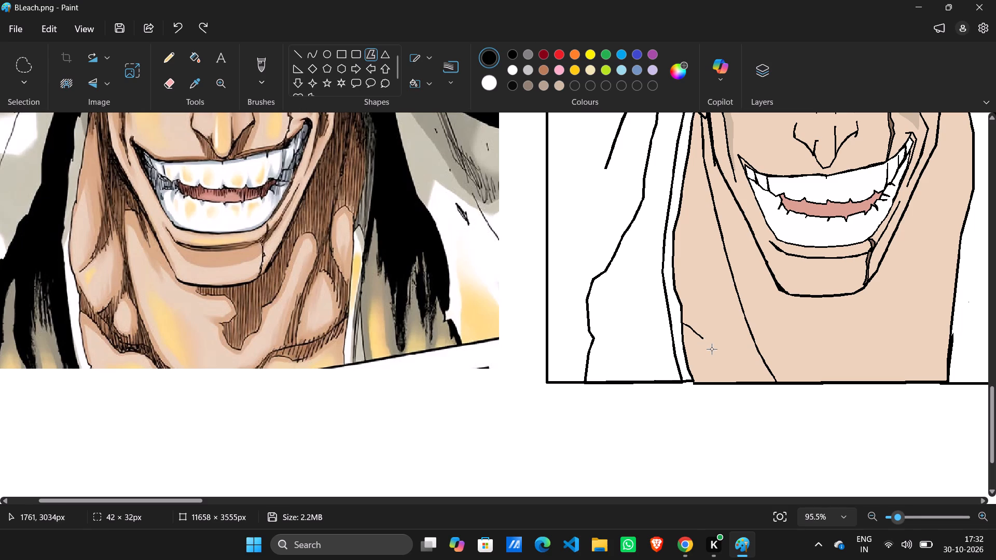
{"action": "left_click", "coordinate": [712, 349]}
{"action": "left_click", "coordinate": [717, 356]}
{"action": "left_click", "coordinate": [728, 364]}
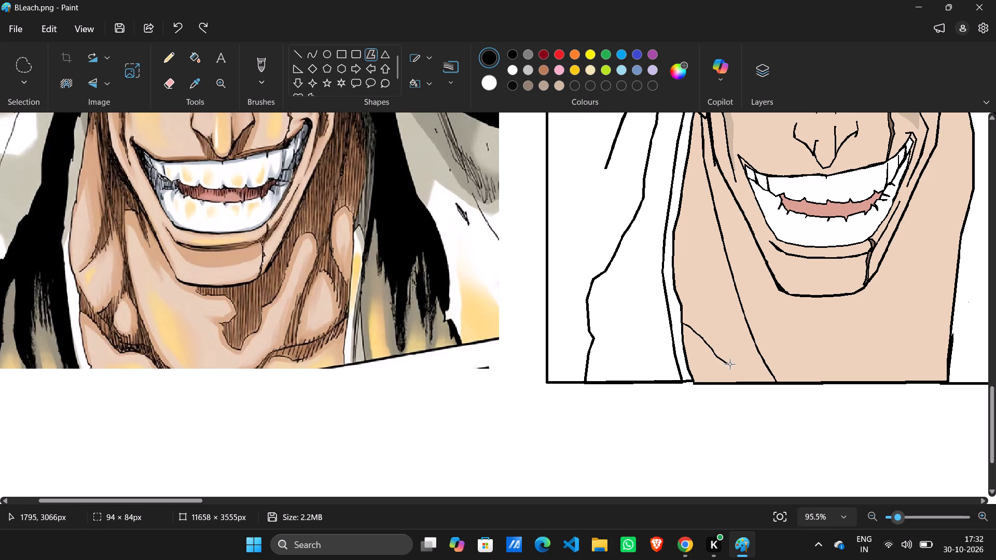
{"action": "left_click", "coordinate": [734, 364]}
{"action": "left_click", "coordinate": [741, 364]}
{"action": "left_click", "coordinate": [749, 365]}
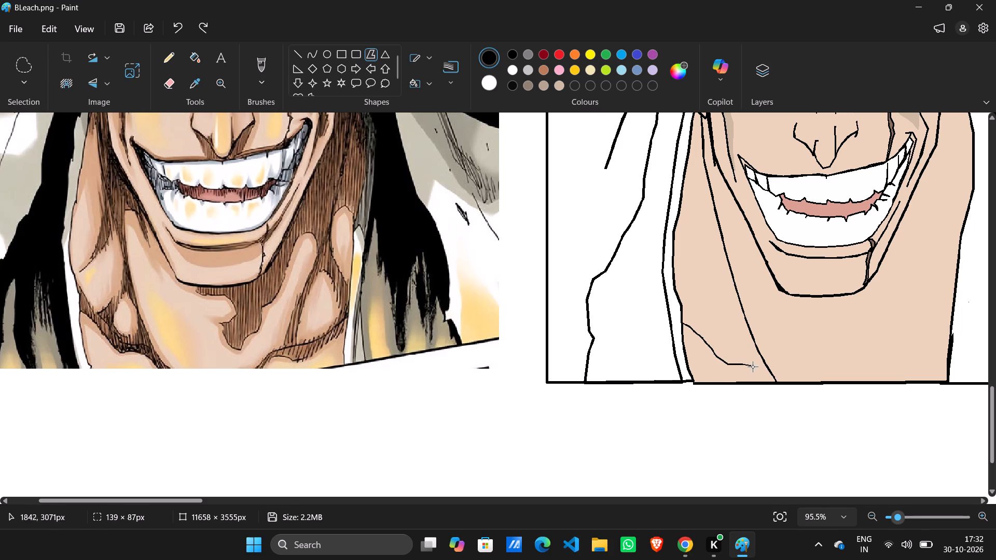
{"action": "left_click", "coordinate": [756, 370]}
{"action": "left_click", "coordinate": [762, 375]}
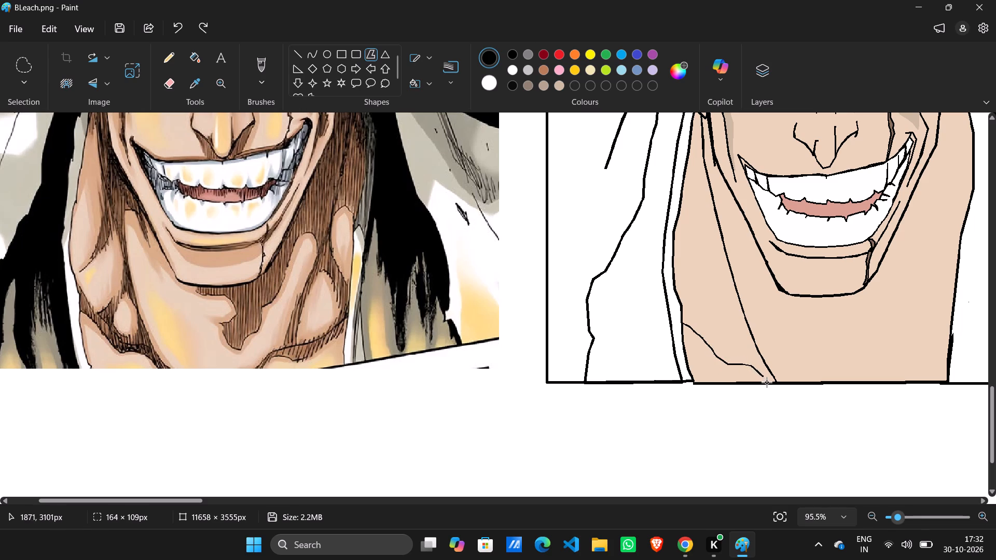
{"action": "left_click", "coordinate": [768, 383]}
Trace the polygon back up along the lower-neck crease, close it at the collar edge, and commit it at about 174 × 123 px.
{"action": "scroll", "coordinate": [821, 387], "scroll_direction": "up", "scroll_amount": 4, "text": "ctrl"}
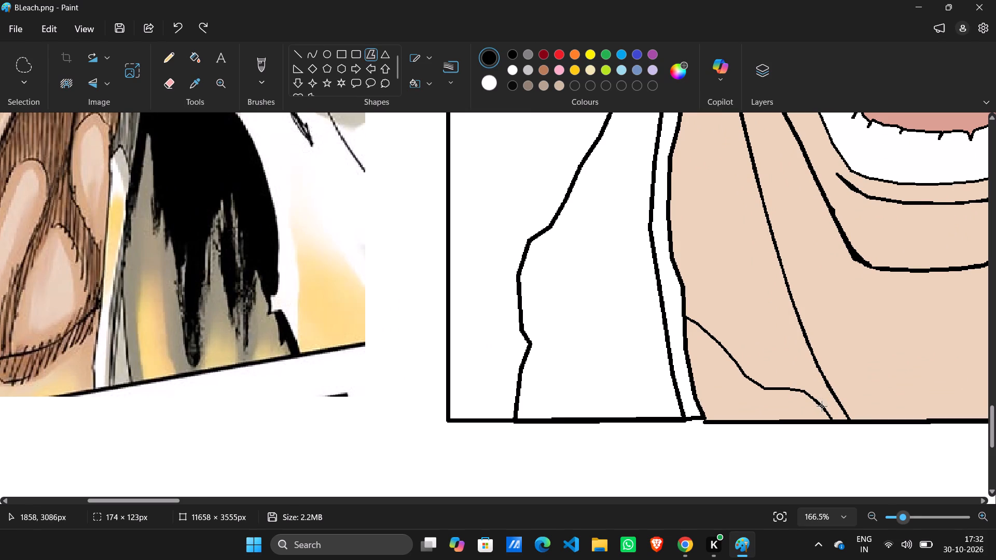
{"action": "left_click", "coordinate": [823, 407]}
{"action": "left_click", "coordinate": [812, 397]}
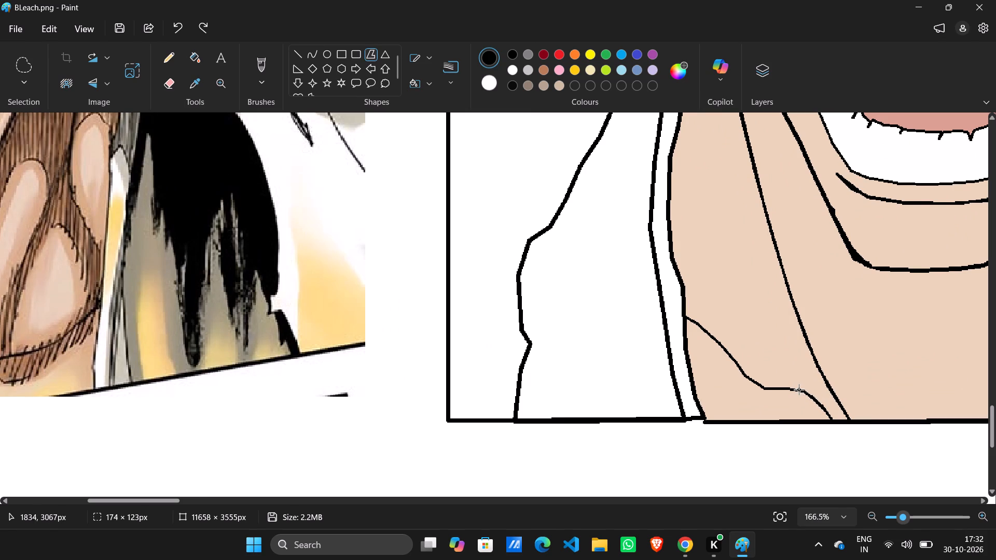
{"action": "left_click", "coordinate": [799, 389]}
{"action": "left_click", "coordinate": [785, 389]}
{"action": "left_click", "coordinate": [765, 387]}
{"action": "left_click", "coordinate": [751, 379]}
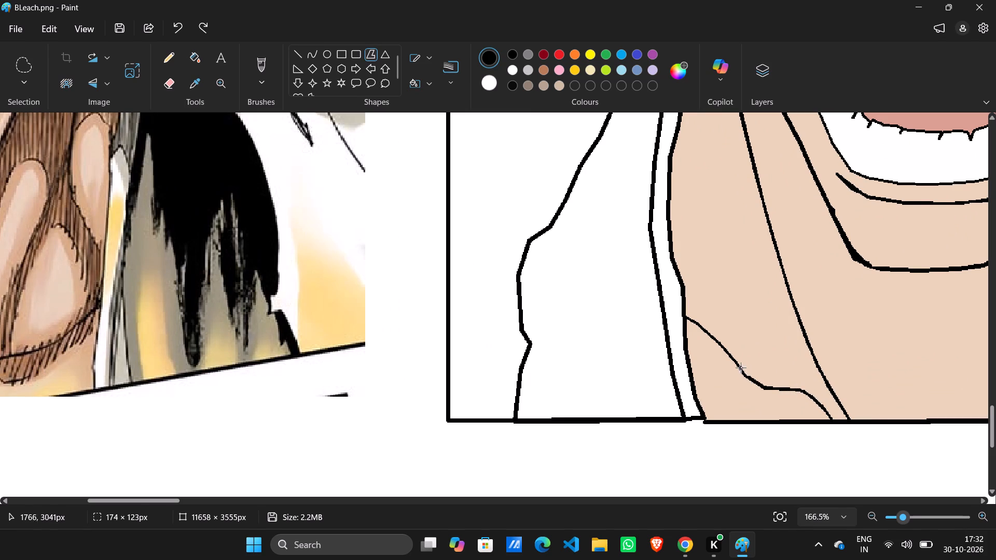
{"action": "left_click", "coordinate": [741, 368]}
{"action": "left_click", "coordinate": [729, 351]}
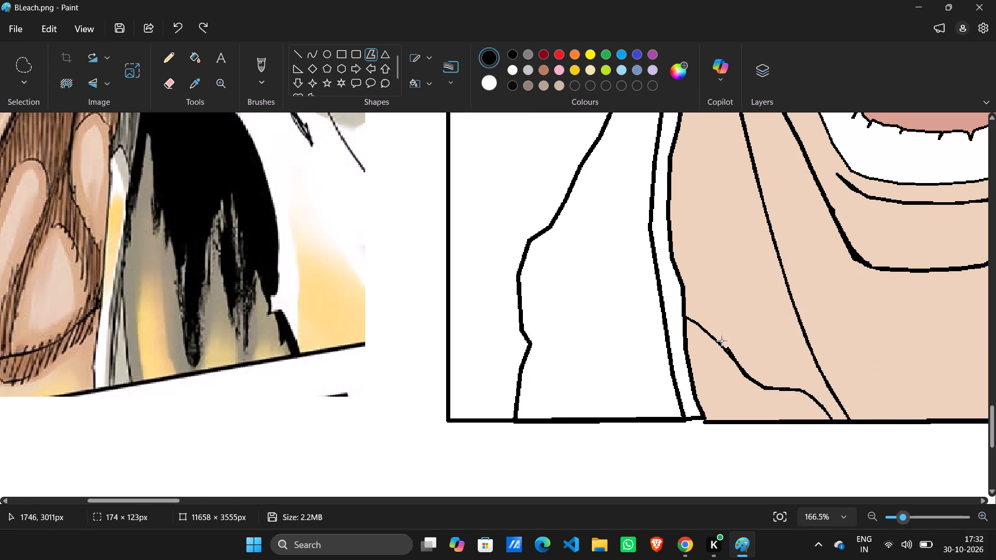
{"action": "left_click", "coordinate": [716, 337]}
{"action": "left_click", "coordinate": [707, 331]}
{"action": "left_click", "coordinate": [694, 320]}
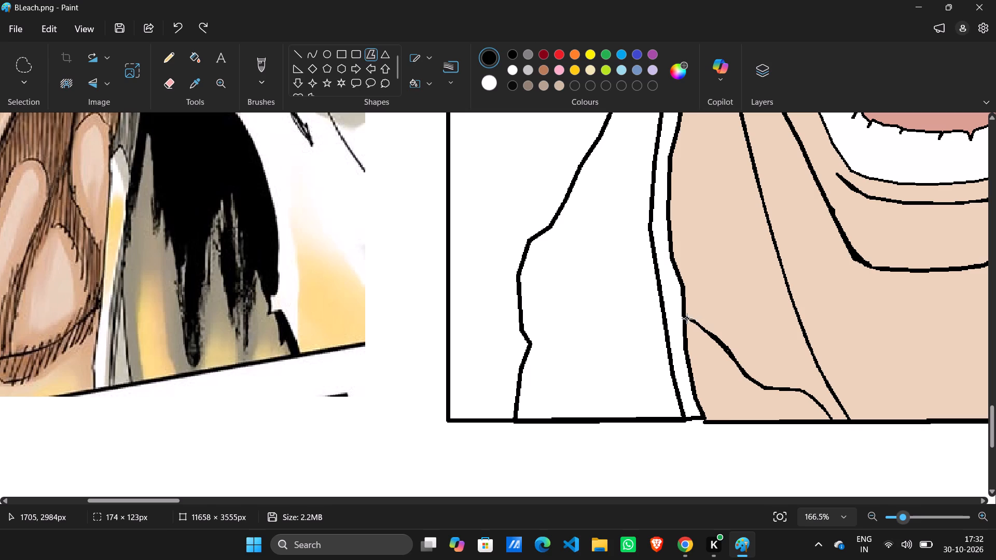
{"action": "left_click", "coordinate": [687, 318]}
{"action": "left_click", "coordinate": [750, 241]}
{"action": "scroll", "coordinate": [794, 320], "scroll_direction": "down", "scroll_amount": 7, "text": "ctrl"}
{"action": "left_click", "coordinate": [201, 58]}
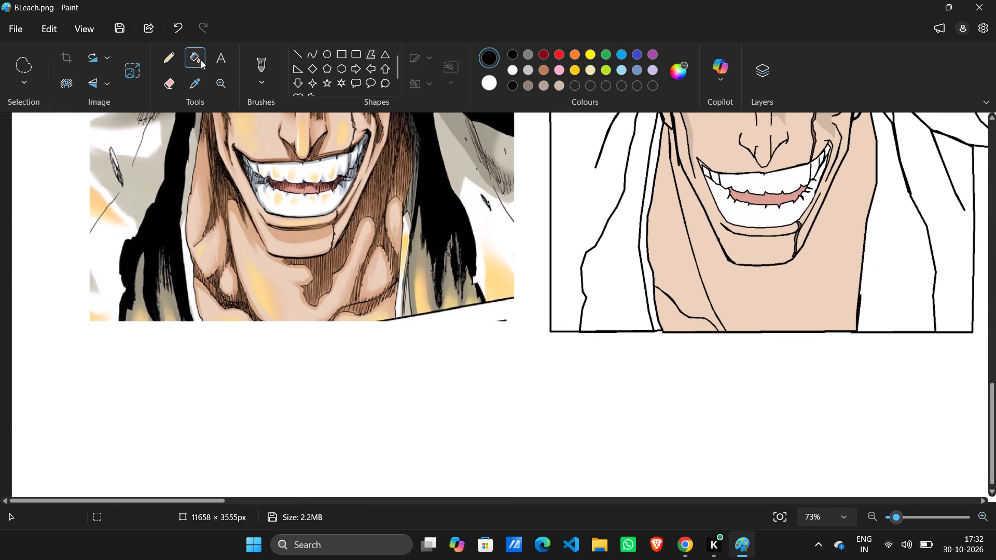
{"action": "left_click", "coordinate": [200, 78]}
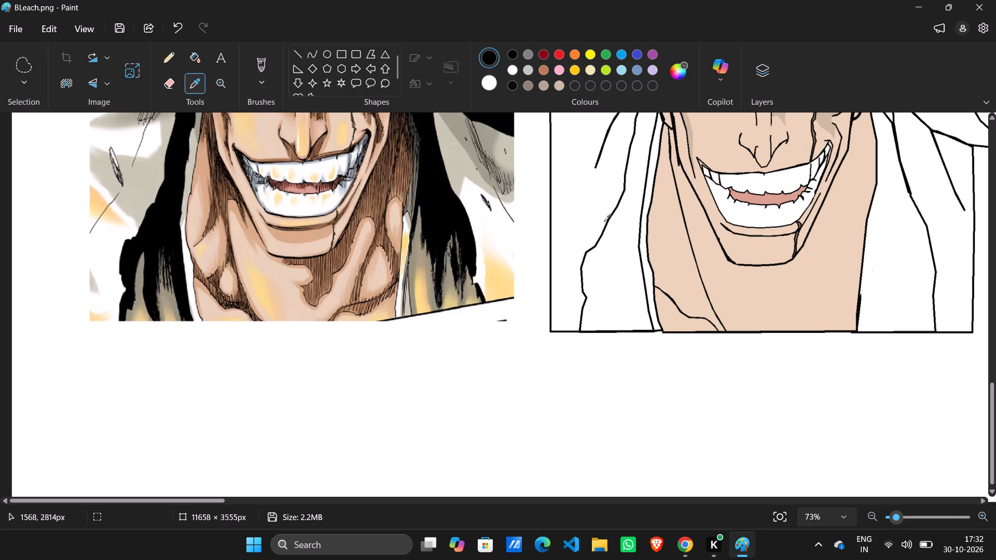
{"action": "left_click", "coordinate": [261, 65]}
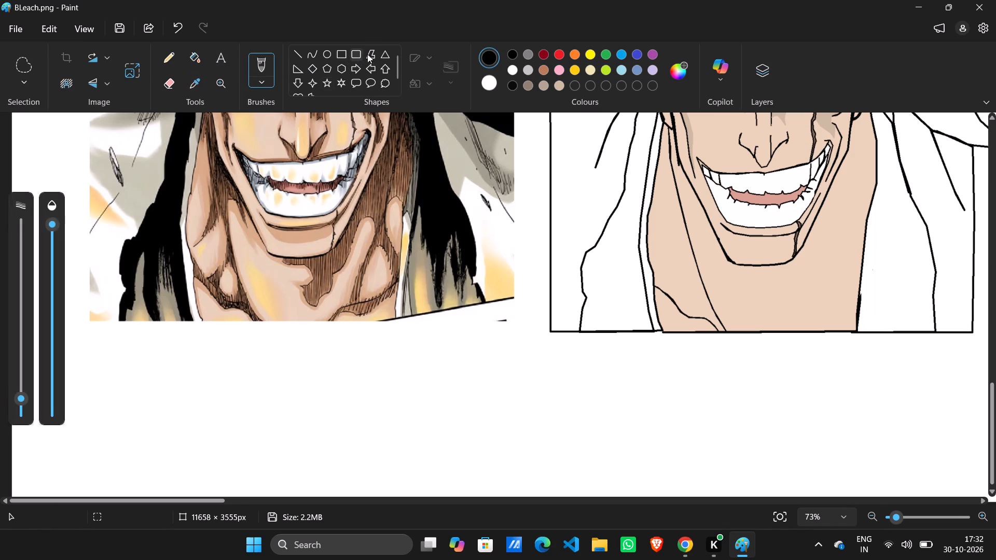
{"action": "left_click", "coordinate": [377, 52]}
Draw a black Polygon muscle line from the eyepatch-side jaw down beside the chin, hooking up and over to the neck line, about 53 × 163 px.
{"action": "scroll", "coordinate": [737, 288], "scroll_direction": "up", "scroll_amount": 1, "text": "ctrl"}
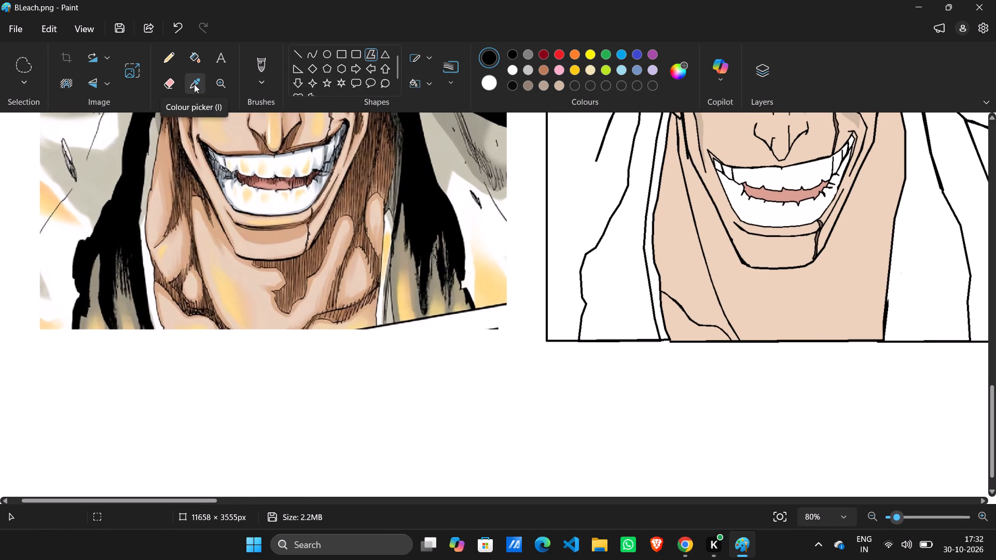
{"action": "scroll", "coordinate": [487, 312], "scroll_direction": "up", "scroll_amount": 6}
{"action": "scroll", "coordinate": [491, 314], "scroll_direction": "down", "scroll_amount": 4}
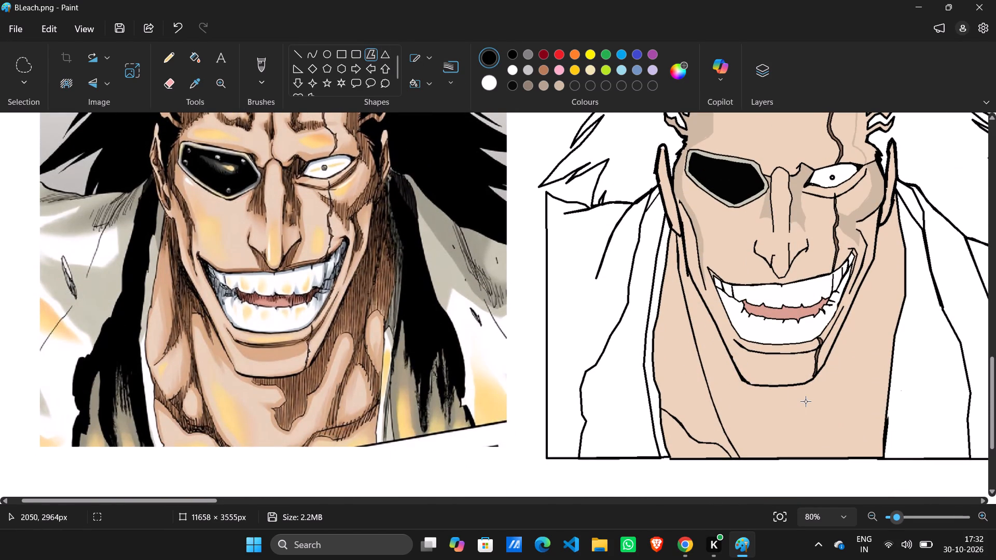
{"action": "scroll", "coordinate": [806, 401], "scroll_direction": "up", "scroll_amount": 1, "text": "ctrl"}
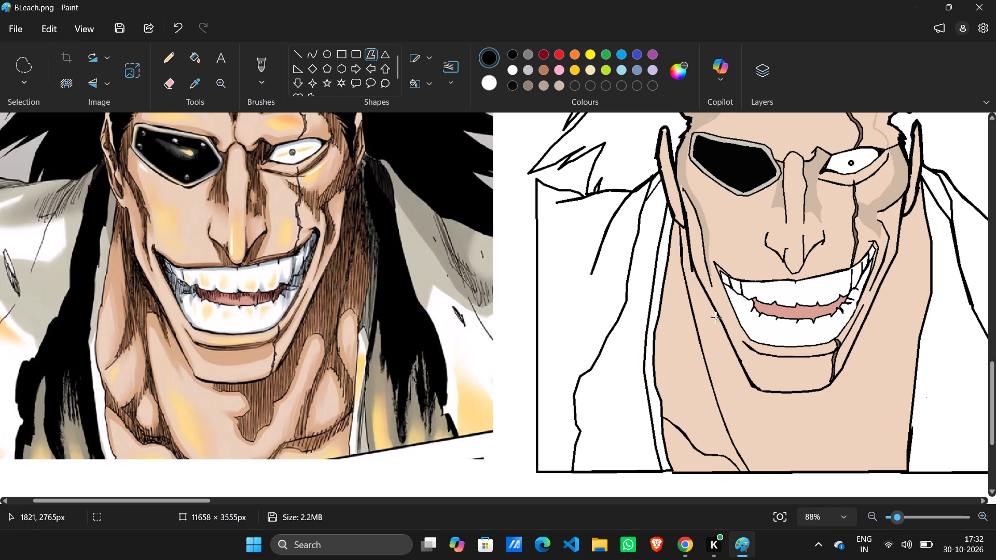
{"action": "left_click_drag", "start_coordinate": [719, 317], "coordinate": [727, 344]}
{"action": "left_click_drag", "start_coordinate": [728, 348], "coordinate": [735, 364]}
{"action": "left_click_drag", "start_coordinate": [735, 364], "coordinate": [736, 372]}
{"action": "left_click_drag", "start_coordinate": [736, 373], "coordinate": [737, 391]}
{"action": "left_click_drag", "start_coordinate": [736, 385], "coordinate": [730, 373]}
{"action": "left_click_drag", "start_coordinate": [729, 368], "coordinate": [725, 357]}
{"action": "left_click_drag", "start_coordinate": [722, 352], "coordinate": [716, 351]}
{"action": "left_click_drag", "start_coordinate": [716, 351], "coordinate": [712, 355]}
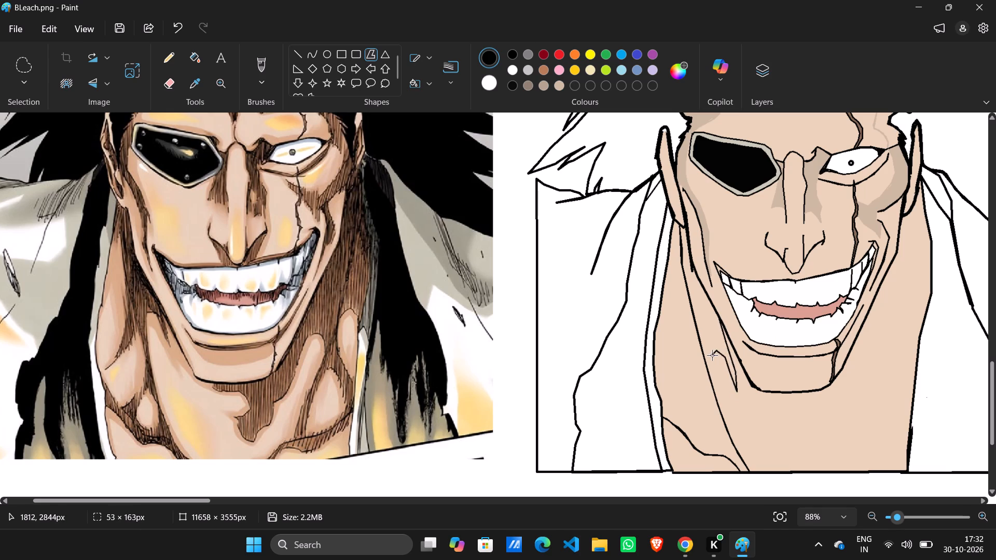
{"action": "left_click_drag", "start_coordinate": [712, 355], "coordinate": [712, 356]}
{"action": "left_click_drag", "start_coordinate": [712, 357], "coordinate": [713, 365]}
Trace the polygon back along the hooked muscle line, close it at the jaw beside the mouth, and commit it at about 56 × 163 px.
{"action": "left_click_drag", "start_coordinate": [713, 365], "coordinate": [712, 358]}
{"action": "left_click", "coordinate": [715, 353]}
{"action": "left_click_drag", "start_coordinate": [720, 352], "coordinate": [726, 358]}
{"action": "left_click_drag", "start_coordinate": [727, 363], "coordinate": [733, 376]}
{"action": "left_click_drag", "start_coordinate": [733, 377], "coordinate": [736, 388]}
{"action": "left_click_drag", "start_coordinate": [736, 378], "coordinate": [736, 368]}
{"action": "left_click_drag", "start_coordinate": [736, 363], "coordinate": [720, 322]}
{"action": "double_click", "coordinate": [720, 322]}
{"action": "left_click", "coordinate": [818, 389]}
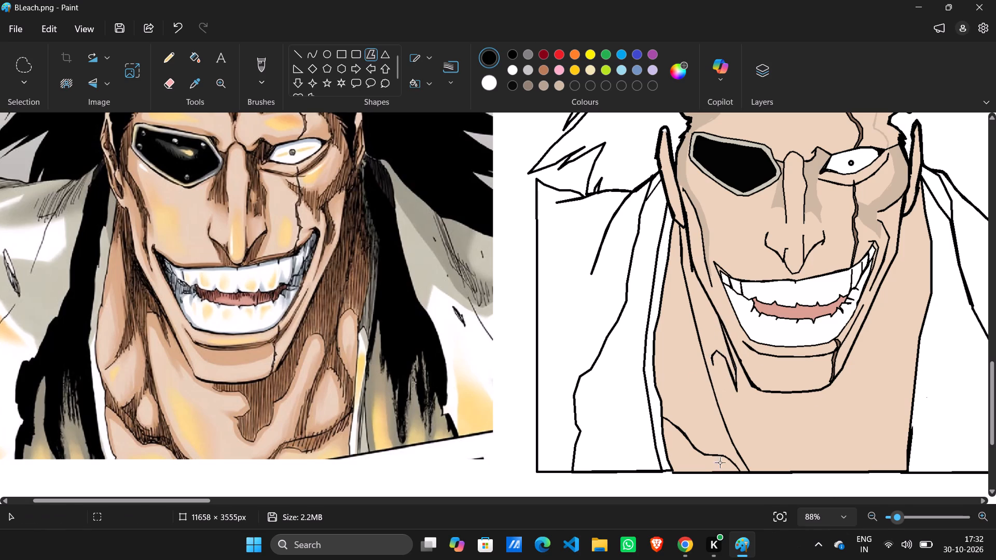
Start a black Polygon crease under the middle of the chin, curving outward and back in down the central neck, about 77 × 112 px.
{"action": "scroll", "coordinate": [808, 403], "scroll_direction": "down", "scroll_amount": 3, "text": "ctrl"}
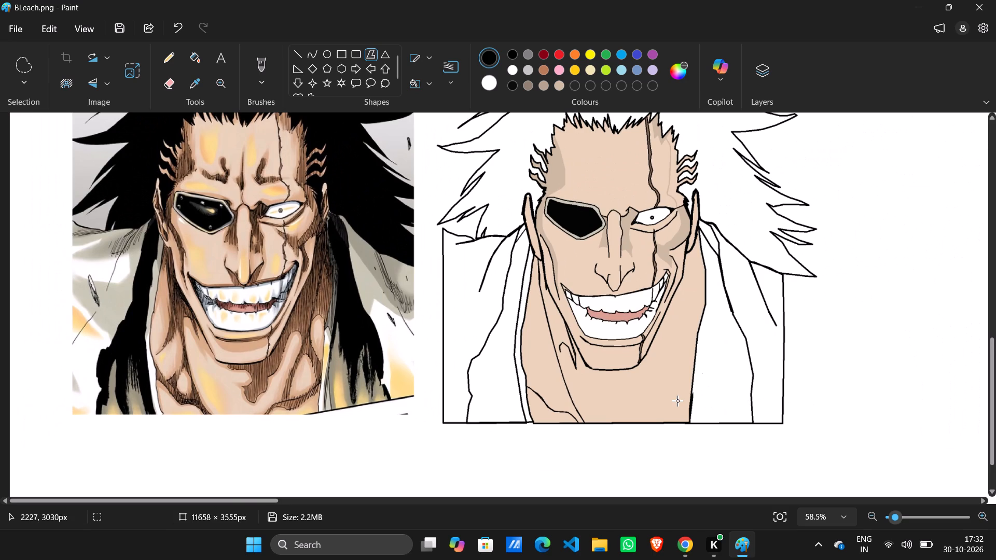
{"action": "scroll", "coordinate": [683, 413], "scroll_direction": "up", "scroll_amount": 1, "text": "ctrl"}
{"action": "scroll", "coordinate": [639, 371], "scroll_direction": "up", "scroll_amount": 1, "text": "ctrl"}
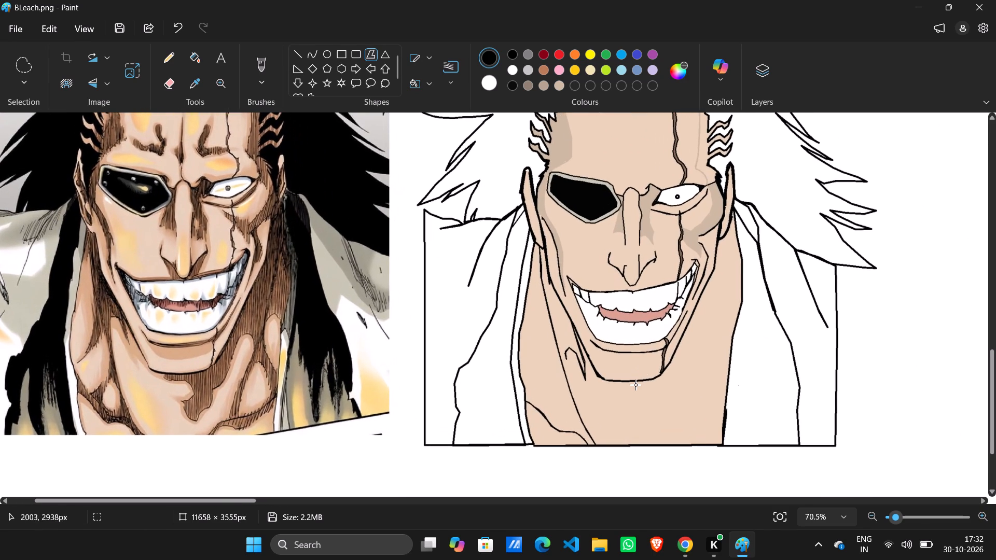
{"action": "left_click_drag", "start_coordinate": [632, 381], "coordinate": [636, 391]}
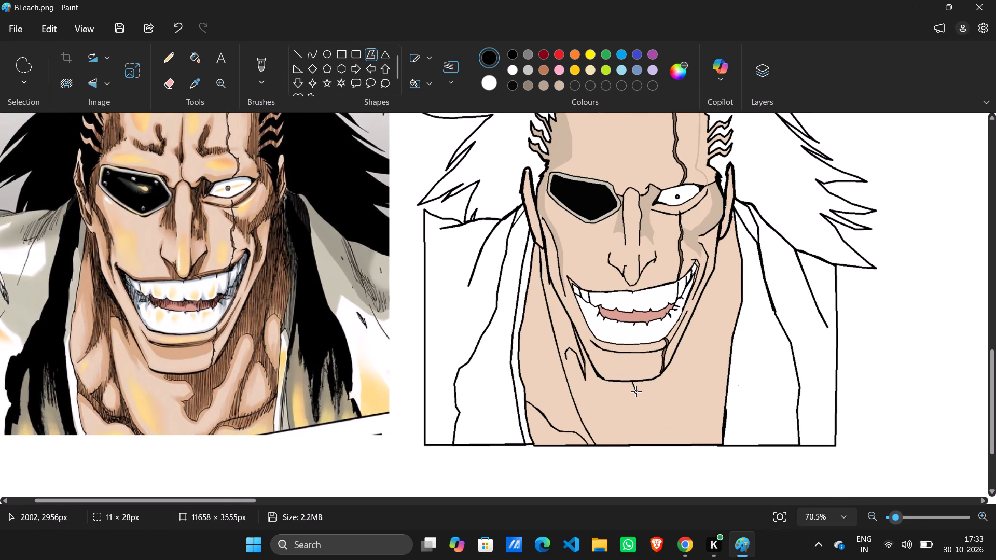
{"action": "left_click_drag", "start_coordinate": [636, 391], "coordinate": [634, 389]}
{"action": "left_click", "coordinate": [638, 393]}
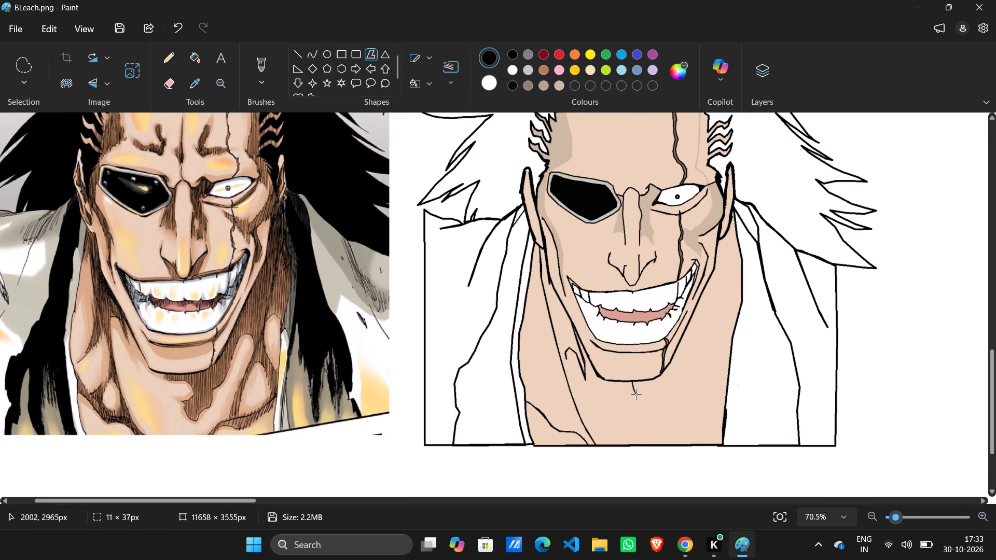
{"action": "left_click", "coordinate": [643, 395]}
{"action": "left_click", "coordinate": [652, 395]}
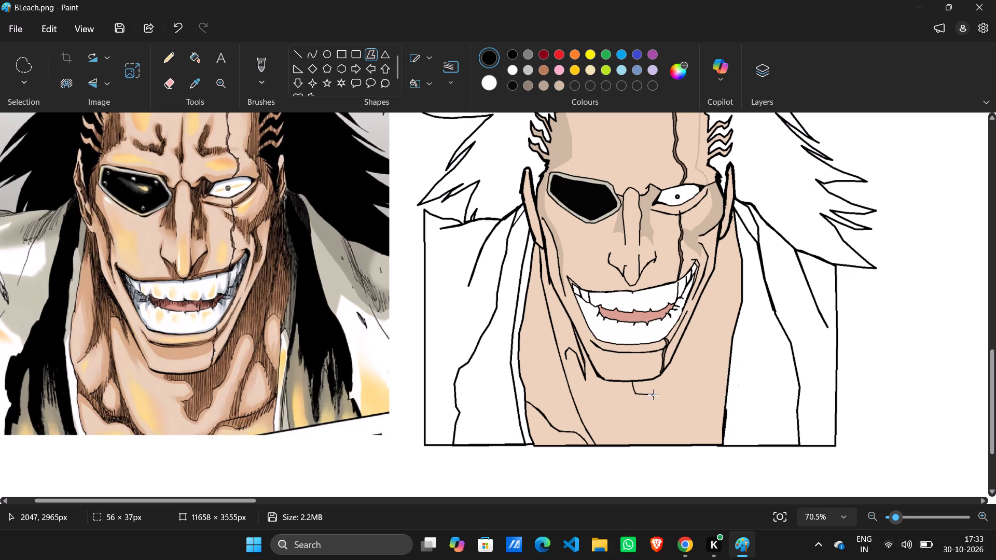
{"action": "left_click_drag", "start_coordinate": [657, 397], "coordinate": [660, 402]}
{"action": "left_click", "coordinate": [656, 406]}
{"action": "left_click_drag", "start_coordinate": [657, 407], "coordinate": [649, 410]}
{"action": "left_click_drag", "start_coordinate": [647, 411], "coordinate": [643, 416]}
{"action": "left_click_drag", "start_coordinate": [643, 416], "coordinate": [643, 422]}
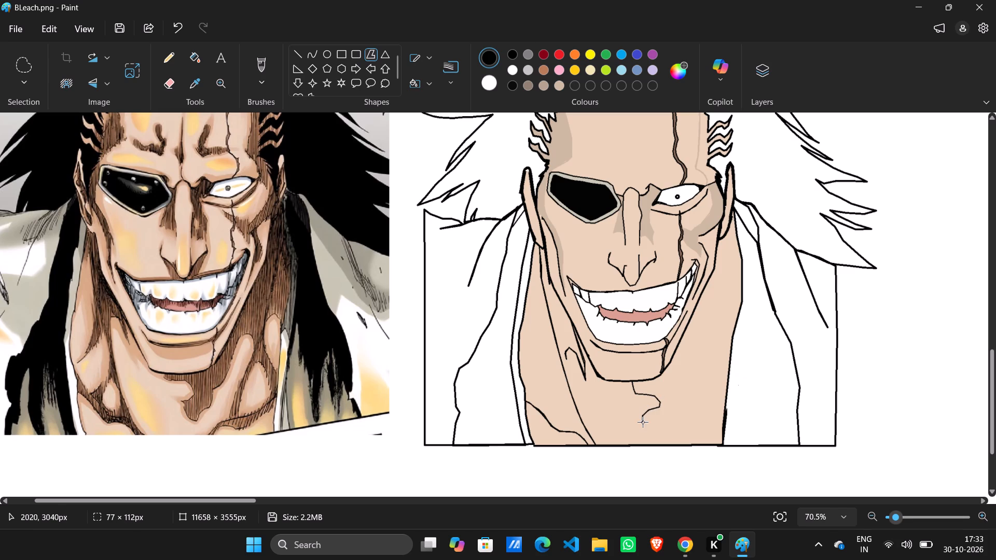
Extend the crease polygon around the lower-throat curl and up the scar-side neck to a peak beside the jaw, about 233 × 308 px.
{"action": "left_click_drag", "start_coordinate": [643, 423], "coordinate": [650, 426]}
{"action": "left_click_drag", "start_coordinate": [653, 426], "coordinate": [664, 423]}
{"action": "left_click_drag", "start_coordinate": [666, 423], "coordinate": [674, 418]}
{"action": "left_click_drag", "start_coordinate": [674, 418], "coordinate": [680, 395]}
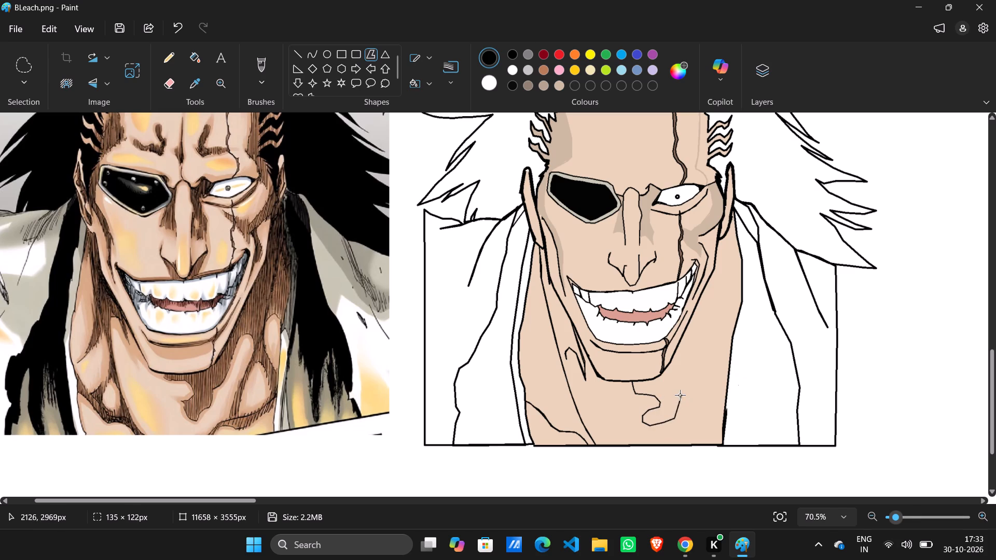
{"action": "left_click_drag", "start_coordinate": [680, 395], "coordinate": [680, 394]}
{"action": "left_click_drag", "start_coordinate": [680, 394], "coordinate": [684, 375]}
{"action": "left_click_drag", "start_coordinate": [685, 369], "coordinate": [687, 357]}
{"action": "left_click_drag", "start_coordinate": [688, 354], "coordinate": [691, 348]}
{"action": "left_click_drag", "start_coordinate": [691, 348], "coordinate": [697, 333]}
{"action": "left_click_drag", "start_coordinate": [698, 329], "coordinate": [701, 325]}
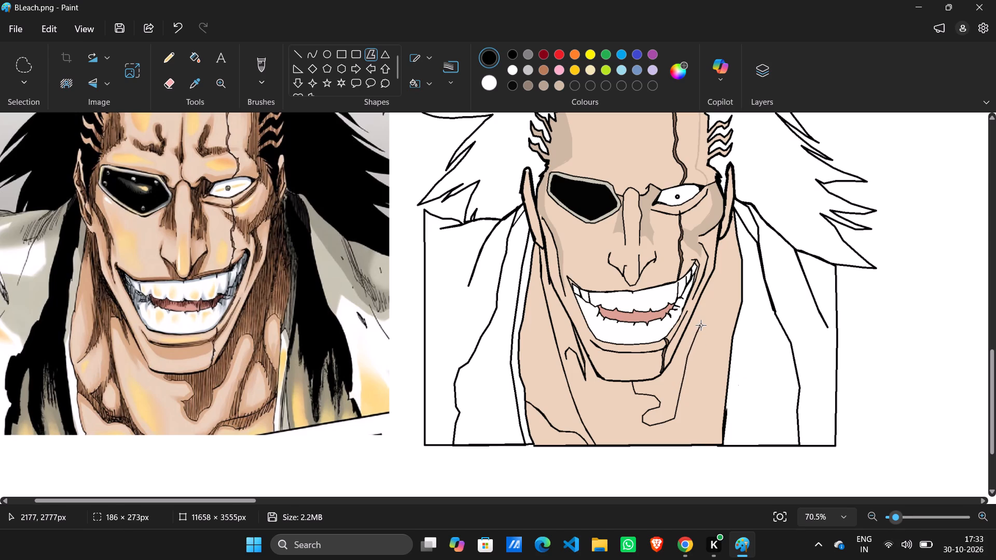
{"action": "left_click_drag", "start_coordinate": [701, 325], "coordinate": [703, 322]}
{"action": "left_click_drag", "start_coordinate": [704, 321], "coordinate": [709, 314]}
{"action": "left_click", "coordinate": [712, 314]}
{"action": "left_click_drag", "start_coordinate": [717, 314], "coordinate": [718, 315]}
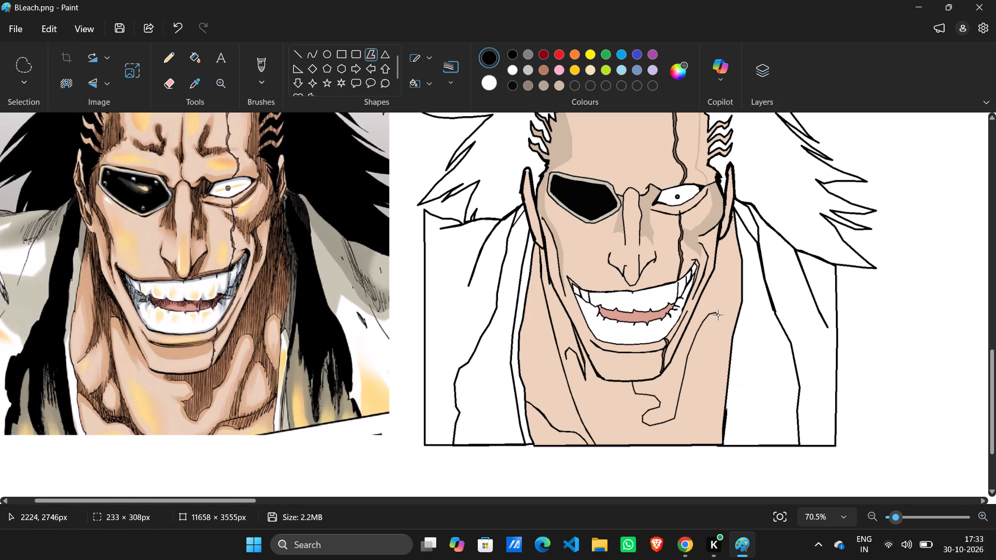
Continue the polygon over the neck-muscle peak and down the scar-side neck to just above its bottom edge.
{"action": "left_click_drag", "start_coordinate": [718, 315], "coordinate": [720, 319]}
{"action": "left_click_drag", "start_coordinate": [720, 321], "coordinate": [714, 339]}
{"action": "left_click_drag", "start_coordinate": [712, 344], "coordinate": [708, 366]}
{"action": "left_click_drag", "start_coordinate": [708, 366], "coordinate": [707, 369]}
{"action": "left_click_drag", "start_coordinate": [707, 369], "coordinate": [701, 385]}
{"action": "left_click_drag", "start_coordinate": [701, 386], "coordinate": [696, 409]}
{"action": "left_click_drag", "start_coordinate": [696, 409], "coordinate": [695, 424]}
{"action": "left_click_drag", "start_coordinate": [695, 424], "coordinate": [681, 444]}
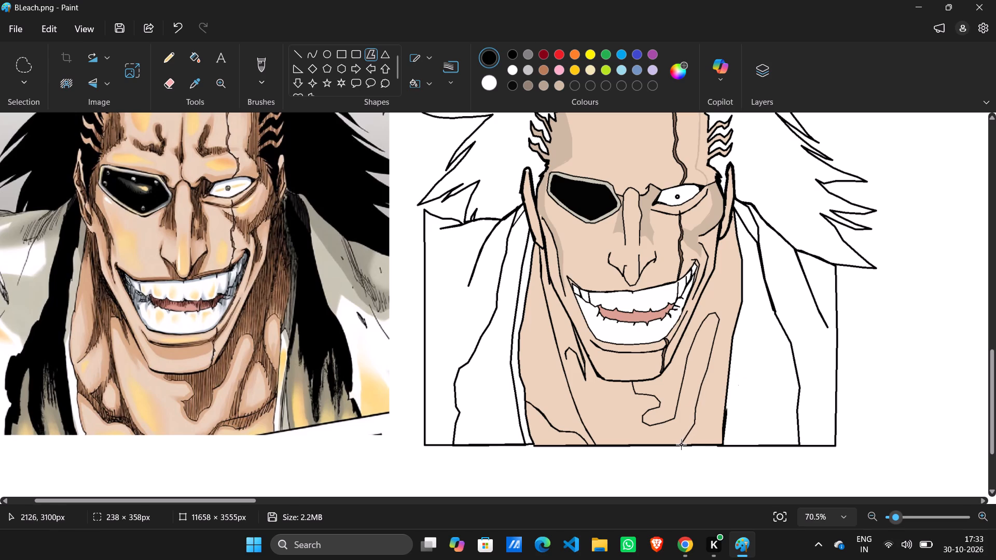
{"action": "left_click_drag", "start_coordinate": [681, 444], "coordinate": [695, 430]}
Run the polygon back up beside that line, hooking over below the ear to meet the collar edge, about 298 × 423 px.
{"action": "left_click_drag", "start_coordinate": [695, 430], "coordinate": [700, 422]}
{"action": "left_click_drag", "start_coordinate": [700, 422], "coordinate": [701, 403]}
{"action": "left_click_drag", "start_coordinate": [702, 400], "coordinate": [710, 379]}
{"action": "left_click_drag", "start_coordinate": [711, 374], "coordinate": [717, 360]}
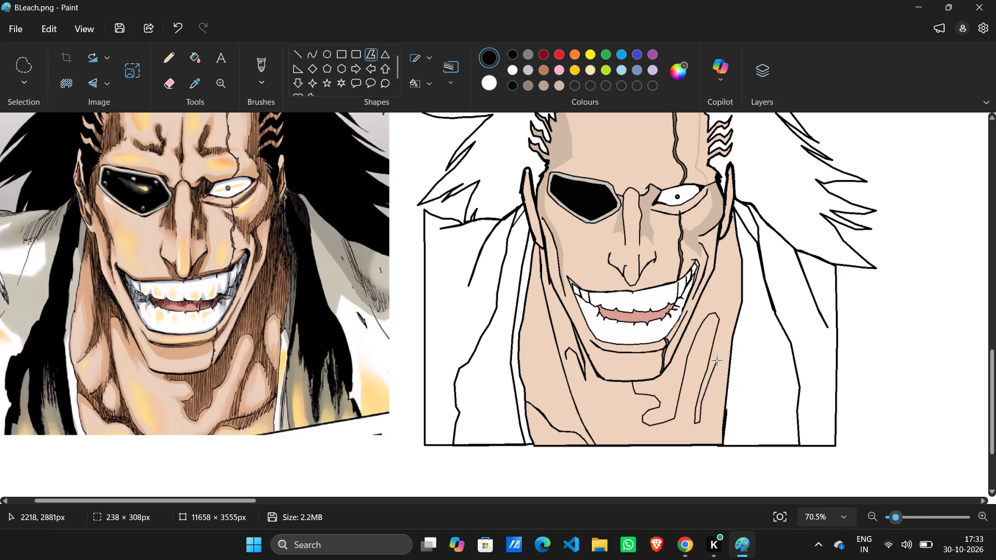
{"action": "left_click_drag", "start_coordinate": [717, 360], "coordinate": [721, 340]}
{"action": "left_click_drag", "start_coordinate": [722, 335], "coordinate": [724, 323]}
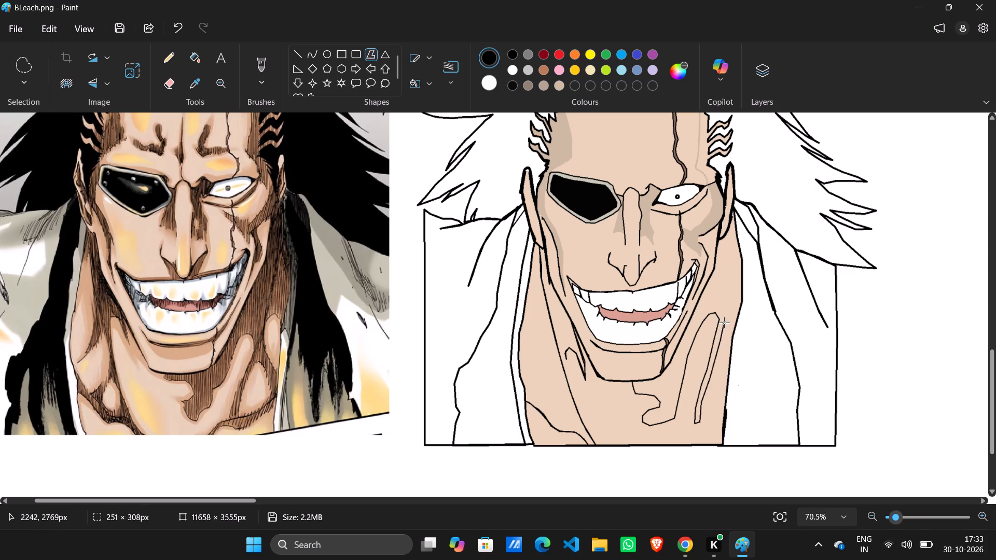
{"action": "left_click_drag", "start_coordinate": [724, 323], "coordinate": [725, 317]}
{"action": "left_click_drag", "start_coordinate": [727, 307], "coordinate": [726, 300]}
{"action": "left_click_drag", "start_coordinate": [726, 297], "coordinate": [725, 281]}
{"action": "left_click_drag", "start_coordinate": [725, 281], "coordinate": [727, 276]}
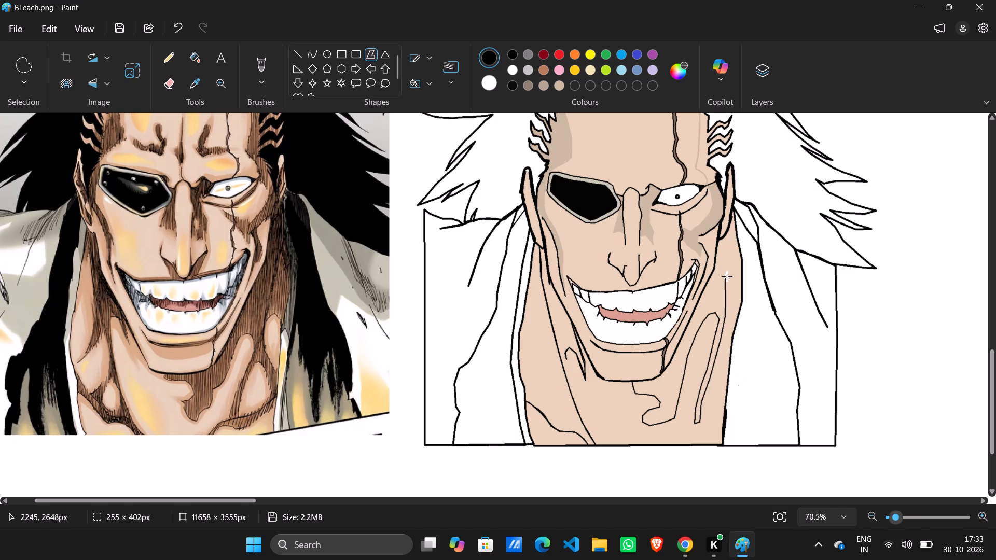
{"action": "left_click_drag", "start_coordinate": [727, 276], "coordinate": [728, 274]}
{"action": "left_click", "coordinate": [729, 273]}
{"action": "left_click", "coordinate": [733, 271]}
{"action": "left_click_drag", "start_coordinate": [737, 272], "coordinate": [741, 277]}
{"action": "left_click_drag", "start_coordinate": [741, 277], "coordinate": [741, 283]}
Trace the polygon back over the hook below the ear and down the outer neck line to jaw level.
{"action": "scroll", "coordinate": [791, 386], "scroll_direction": "up", "scroll_amount": 2, "text": "ctrl"}
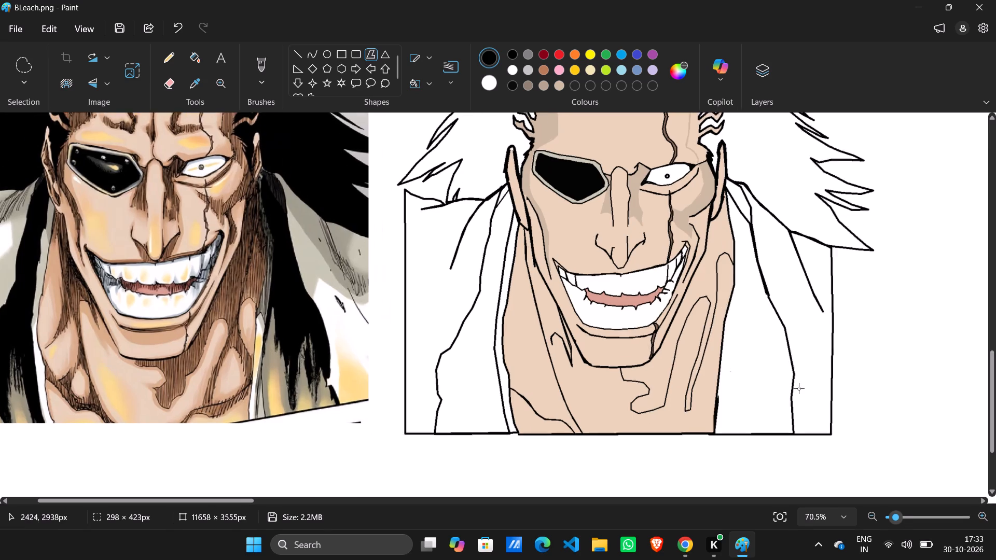
{"action": "scroll", "coordinate": [799, 388], "scroll_direction": "up", "scroll_amount": 2, "text": "ctrl"}
{"action": "scroll", "coordinate": [827, 396], "scroll_direction": "up", "scroll_amount": 3}
{"action": "left_click_drag", "start_coordinate": [845, 401], "coordinate": [807, 418]}
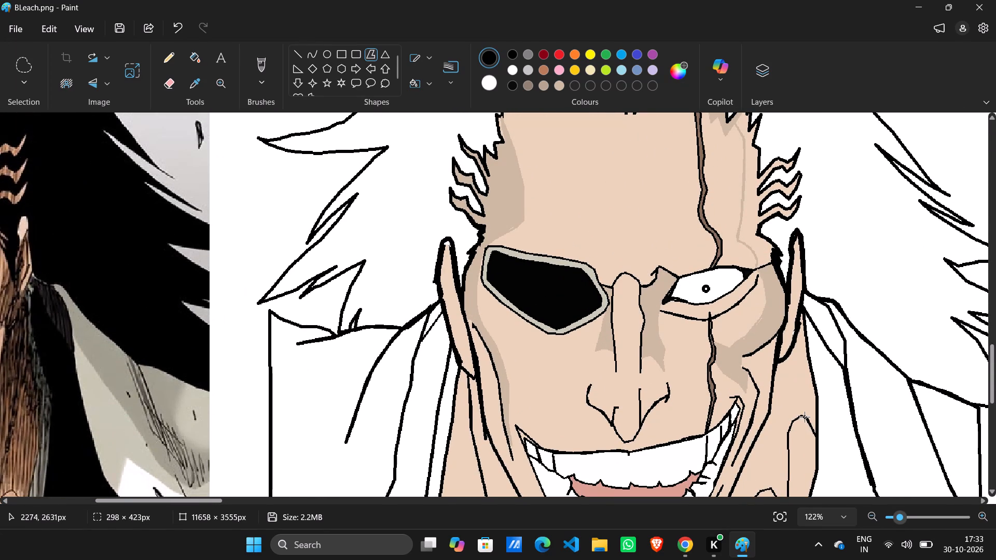
{"action": "left_click_drag", "start_coordinate": [804, 416], "coordinate": [799, 417]}
{"action": "left_click_drag", "start_coordinate": [799, 418], "coordinate": [791, 425]}
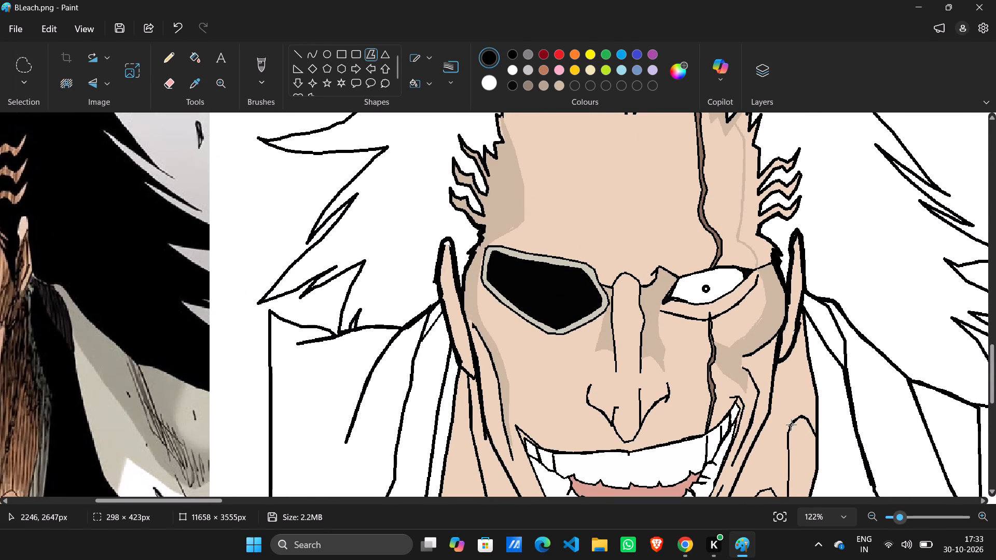
{"action": "left_click_drag", "start_coordinate": [791, 425], "coordinate": [792, 424]}
{"action": "left_click", "coordinate": [790, 432]}
{"action": "left_click_drag", "start_coordinate": [791, 450], "coordinate": [787, 472]}
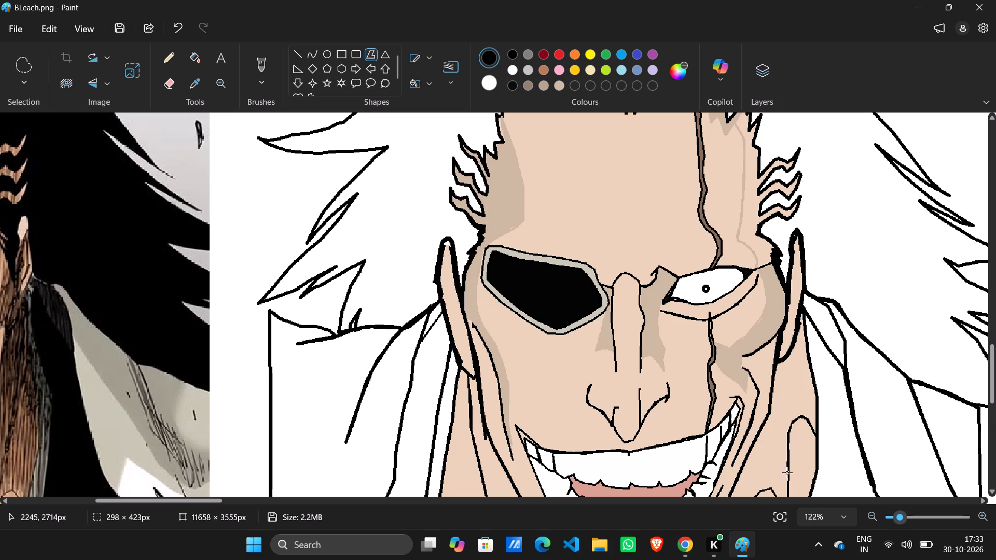
{"action": "left_click_drag", "start_coordinate": [787, 472], "coordinate": [787, 477]}
{"action": "scroll", "coordinate": [814, 461], "scroll_direction": "down", "scroll_amount": 2}
{"action": "left_click_drag", "start_coordinate": [802, 361], "coordinate": [786, 403]}
{"action": "scroll", "coordinate": [786, 403], "scroll_direction": "down", "scroll_amount": 2}
{"action": "left_click_drag", "start_coordinate": [778, 325], "coordinate": [770, 342]}
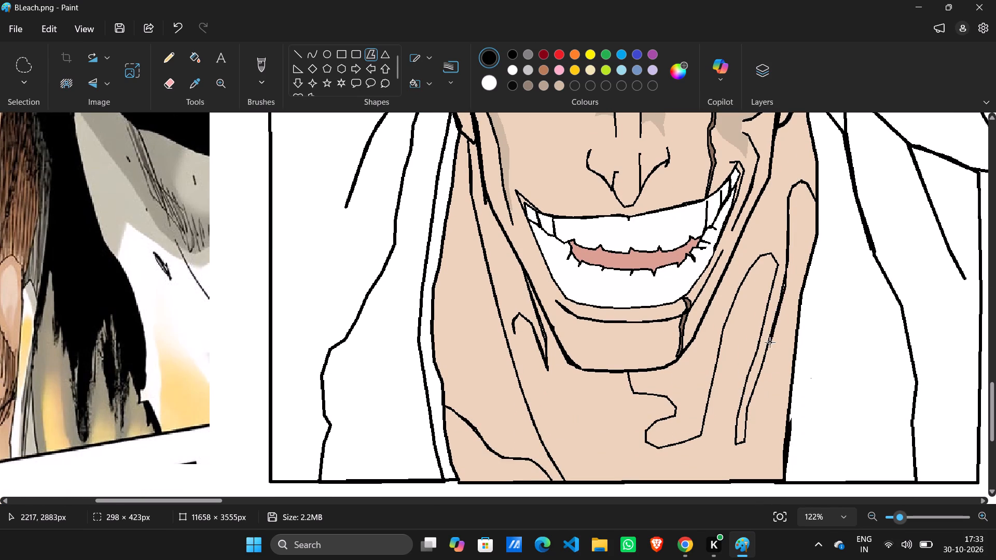
{"action": "left_click_drag", "start_coordinate": [770, 342], "coordinate": [791, 286]}
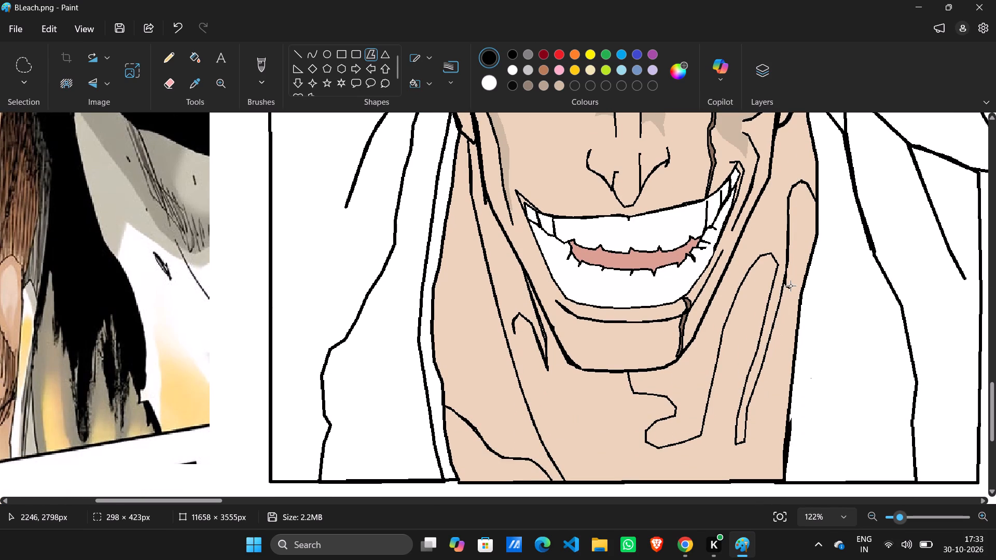
{"action": "left_click_drag", "start_coordinate": [791, 286], "coordinate": [782, 284]}
Trace the polygon down the outer side of the narrow neck-muscle strip and across its bottom tip.
{"action": "left_click", "coordinate": [457, 72]}
{"action": "left_click", "coordinate": [457, 72]}
{"action": "scroll", "coordinate": [898, 383], "scroll_direction": "up", "scroll_amount": 5, "text": "ctrl"}
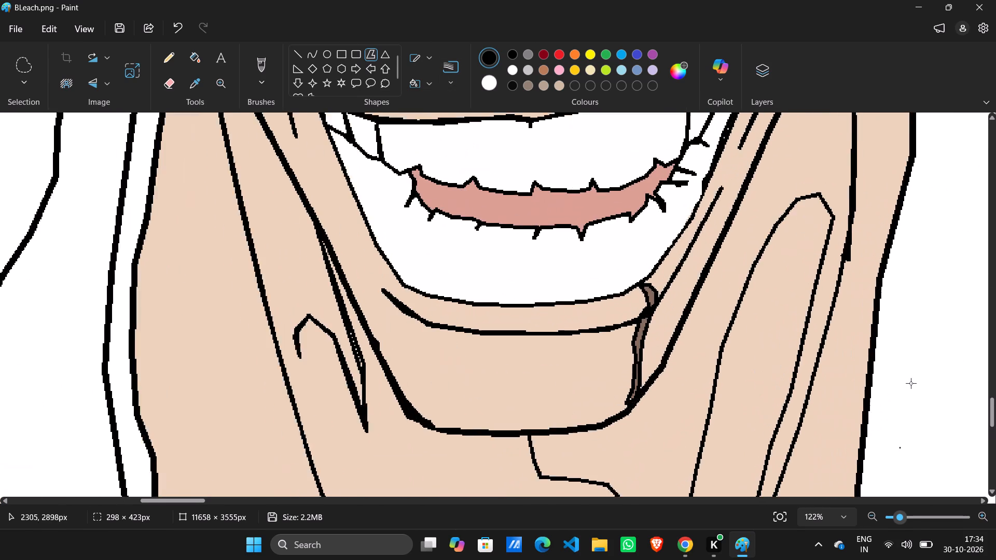
{"action": "left_click_drag", "start_coordinate": [852, 258], "coordinate": [837, 313]}
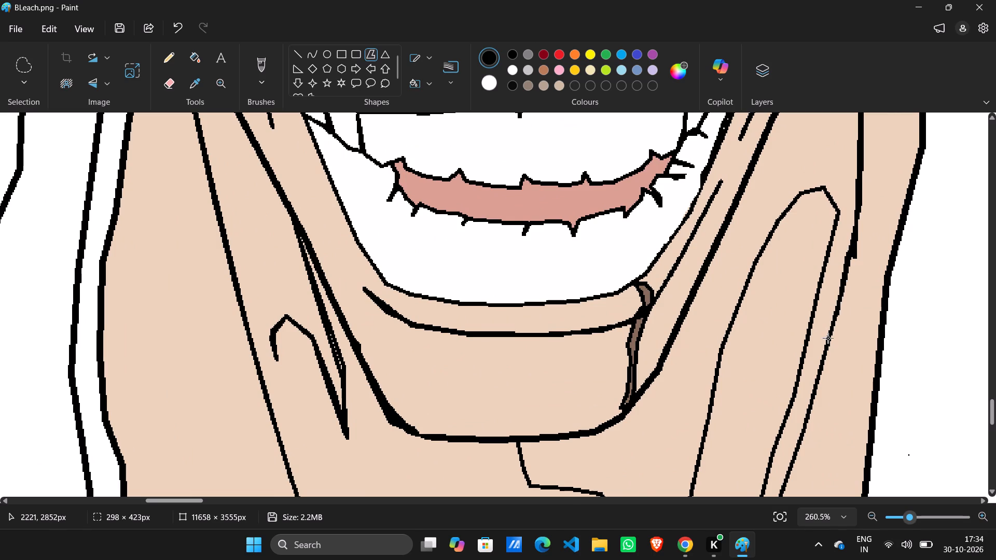
{"action": "left_click", "coordinate": [827, 343]}
{"action": "left_click", "coordinate": [819, 380]}
{"action": "left_click", "coordinate": [807, 408]}
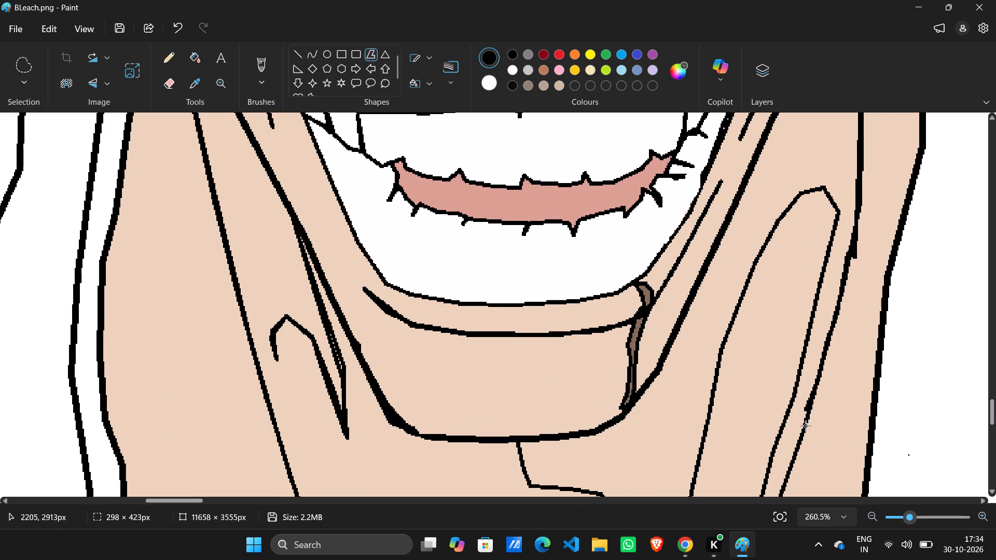
{"action": "left_click", "coordinate": [801, 433]}
{"action": "scroll", "coordinate": [802, 432], "scroll_direction": "down", "scroll_amount": 2}
{"action": "left_click", "coordinate": [796, 339]}
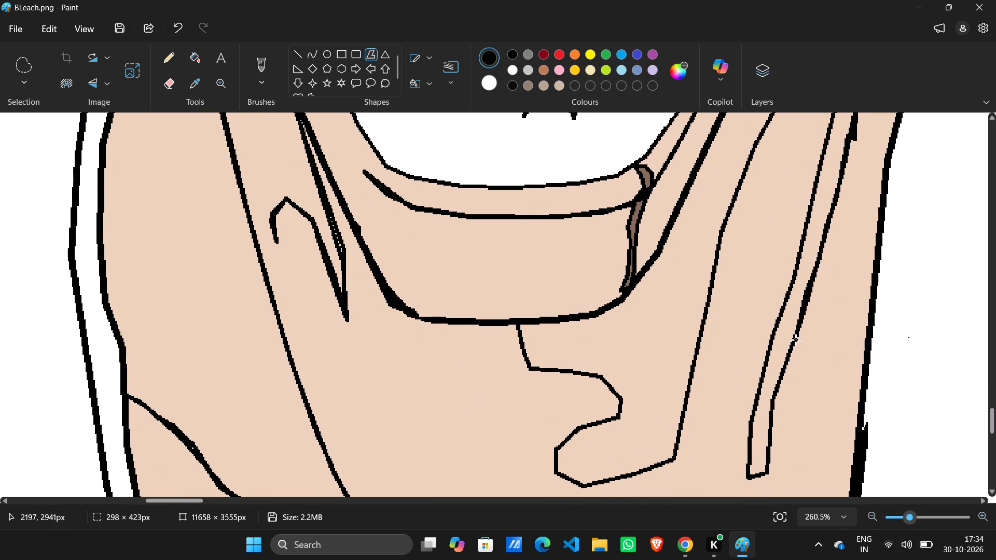
{"action": "left_click", "coordinate": [773, 403]}
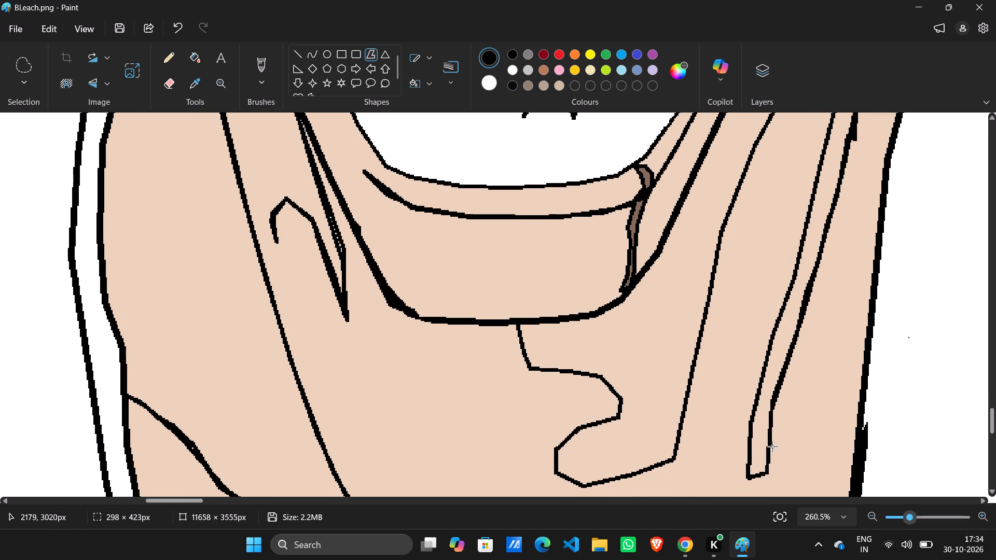
{"action": "left_click", "coordinate": [767, 468]}
{"action": "left_click", "coordinate": [752, 478]}
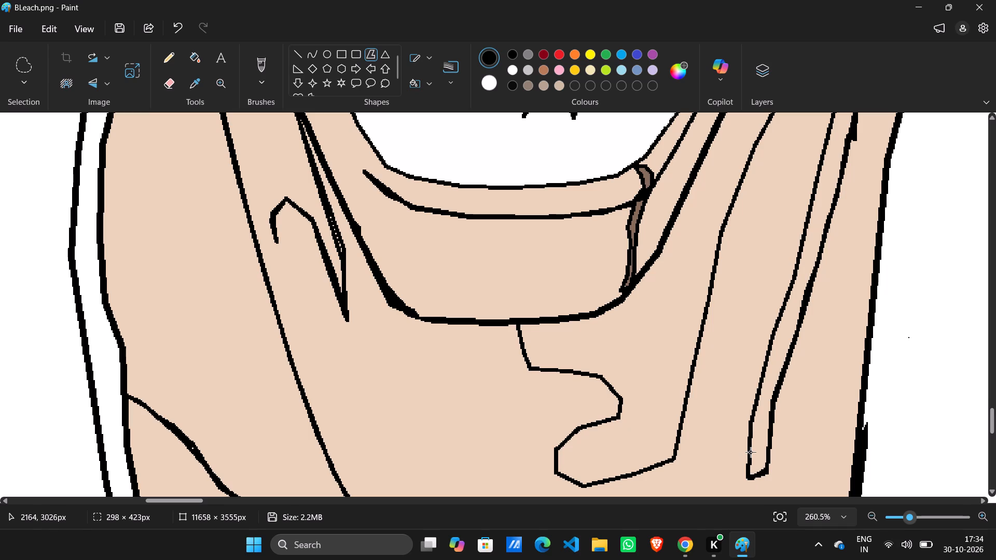
Trace the polygon back up the inner side of the narrow strip to just below the muscle peak beside the jaw.
{"action": "left_click", "coordinate": [751, 452]}
{"action": "left_click", "coordinate": [754, 410]}
{"action": "left_click", "coordinate": [763, 369]}
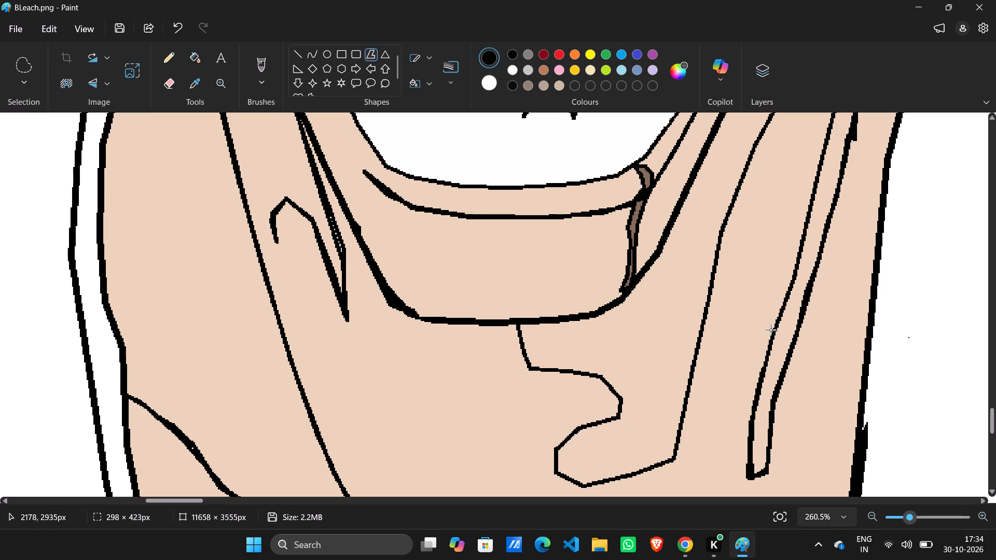
{"action": "left_click", "coordinate": [771, 325]}
{"action": "left_click", "coordinate": [782, 312]}
{"action": "left_click", "coordinate": [791, 272]}
{"action": "left_click", "coordinate": [799, 253]}
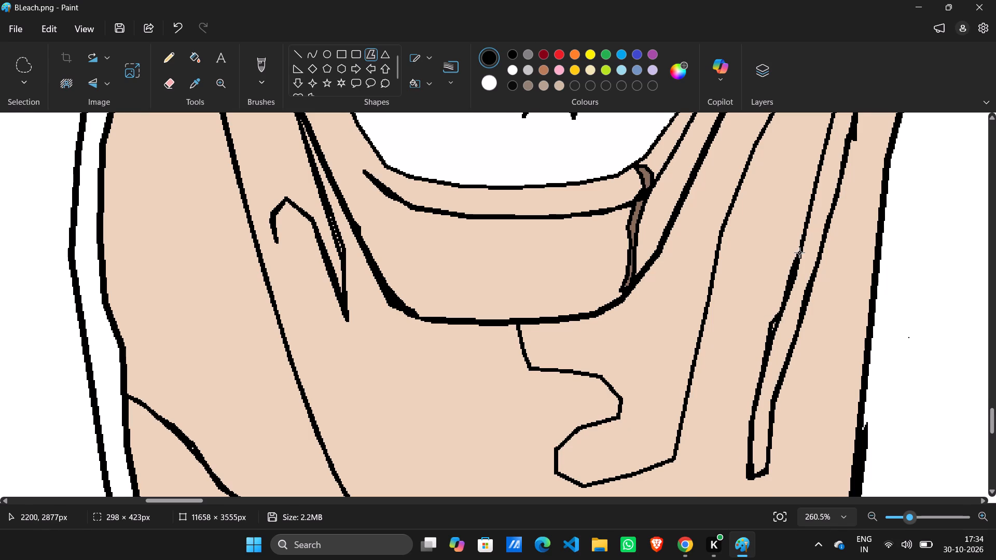
{"action": "scroll", "coordinate": [807, 272], "scroll_direction": "up", "scroll_amount": 2}
{"action": "left_click", "coordinate": [814, 311]}
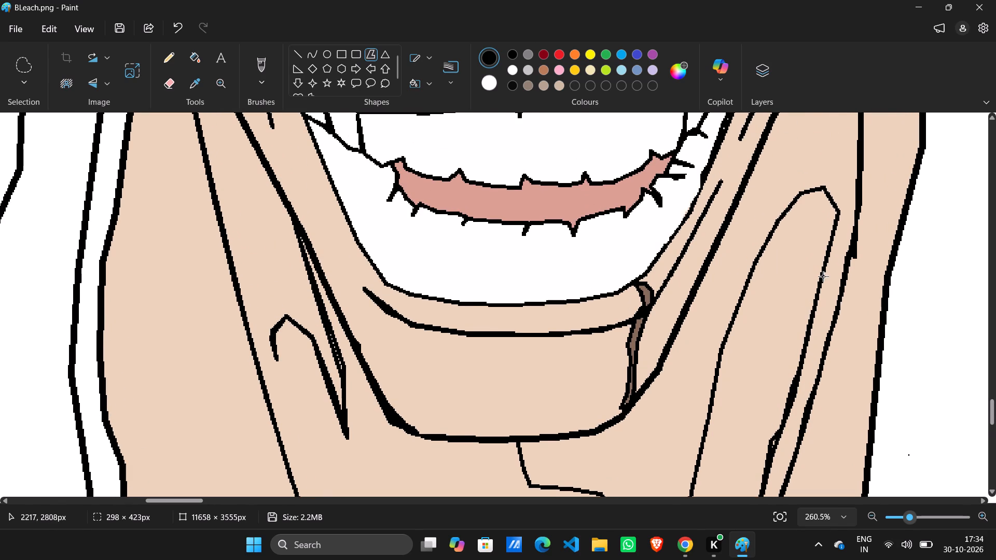
{"action": "left_click", "coordinate": [823, 274]}
{"action": "left_click", "coordinate": [831, 243]}
{"action": "left_click", "coordinate": [834, 219]}
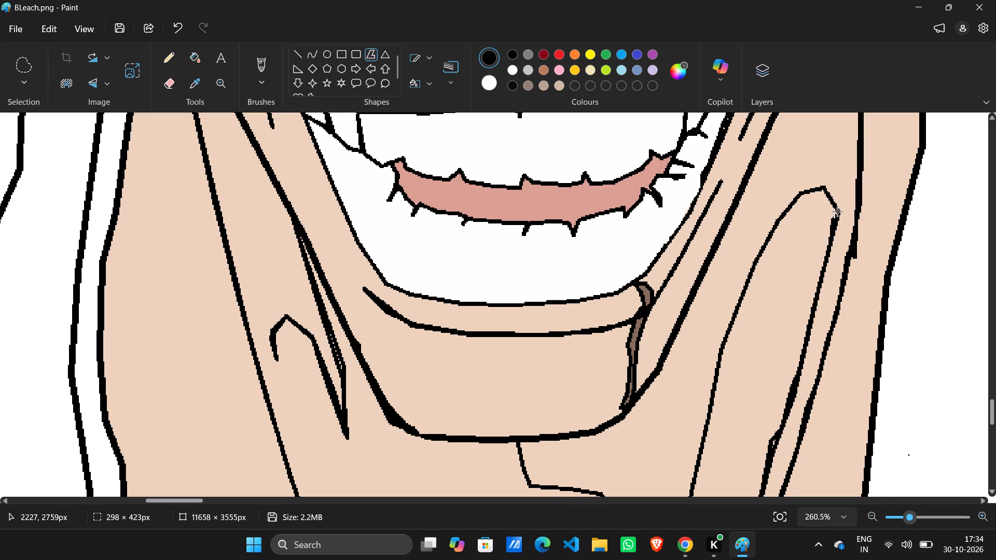
Trace the polygon over the muscle peak and partway down its inner line, closing it to the start point under the chin.
{"action": "left_click", "coordinate": [837, 212]}
{"action": "left_click", "coordinate": [828, 199]}
{"action": "left_click", "coordinate": [824, 191]}
{"action": "left_click", "coordinate": [811, 191]}
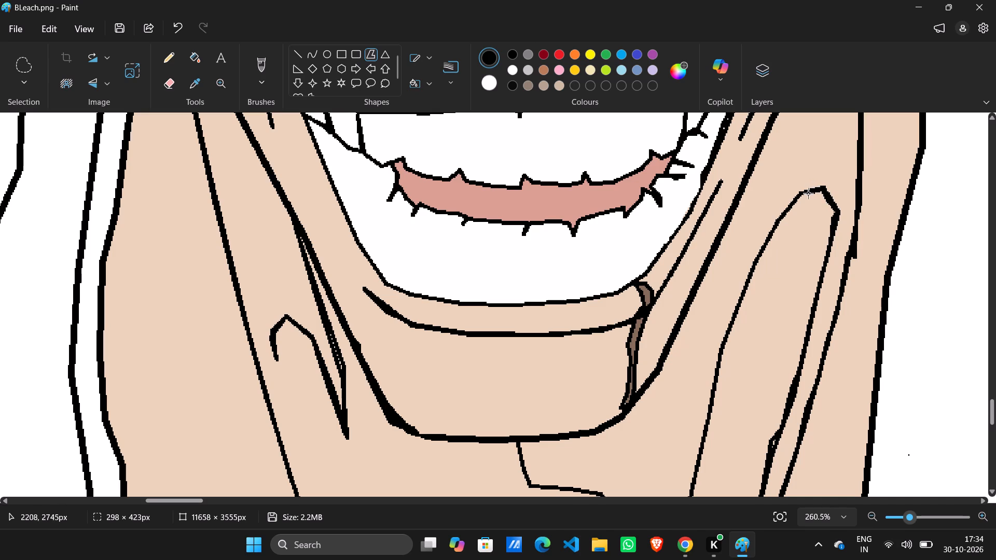
{"action": "left_click", "coordinate": [800, 199]}
{"action": "left_click", "coordinate": [783, 221]}
{"action": "left_click", "coordinate": [772, 236]}
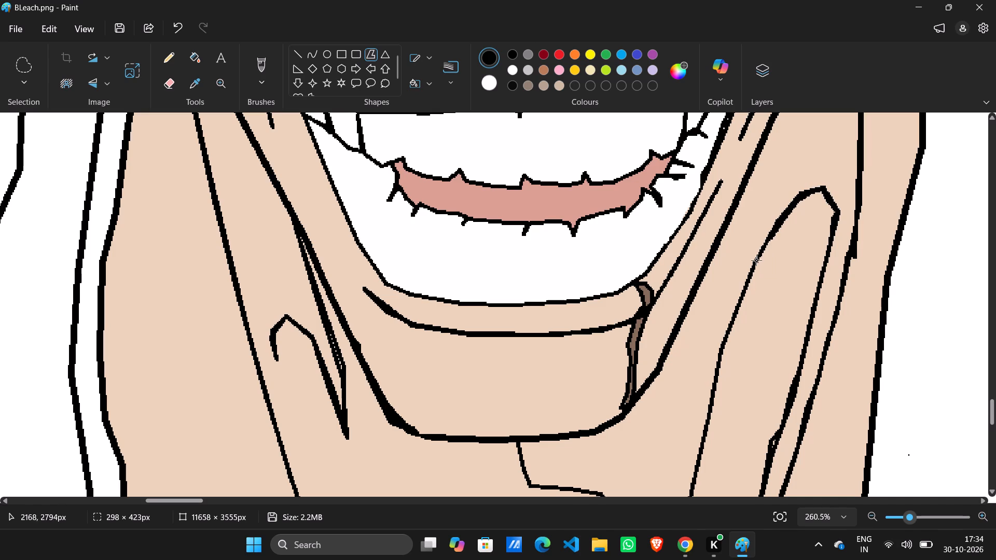
{"action": "left_click", "coordinate": [756, 264]}
{"action": "left_click", "coordinate": [745, 288]}
{"action": "left_click", "coordinate": [734, 320]}
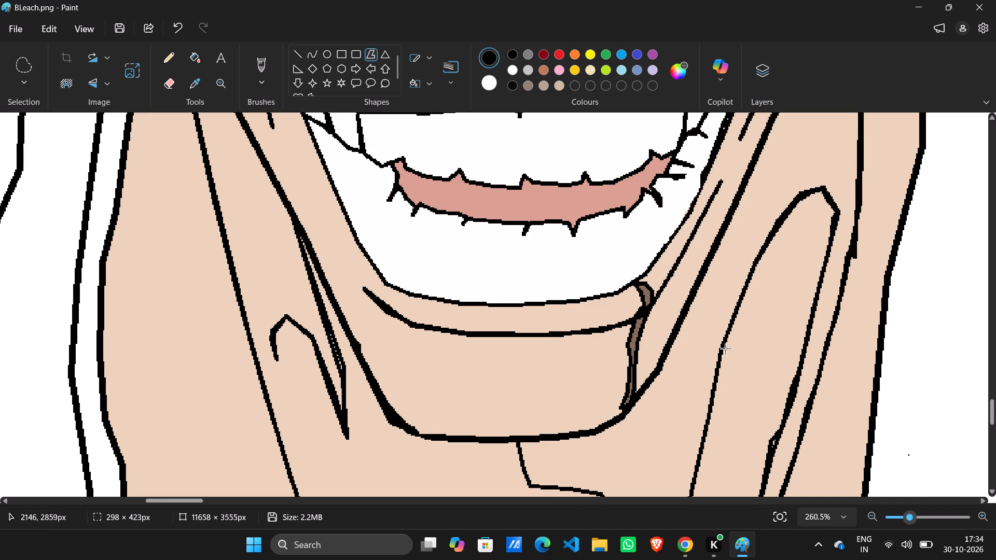
{"action": "left_click", "coordinate": [720, 365]}
{"action": "scroll", "coordinate": [719, 360], "scroll_direction": "down", "scroll_amount": 2}
{"action": "left_click", "coordinate": [708, 304]}
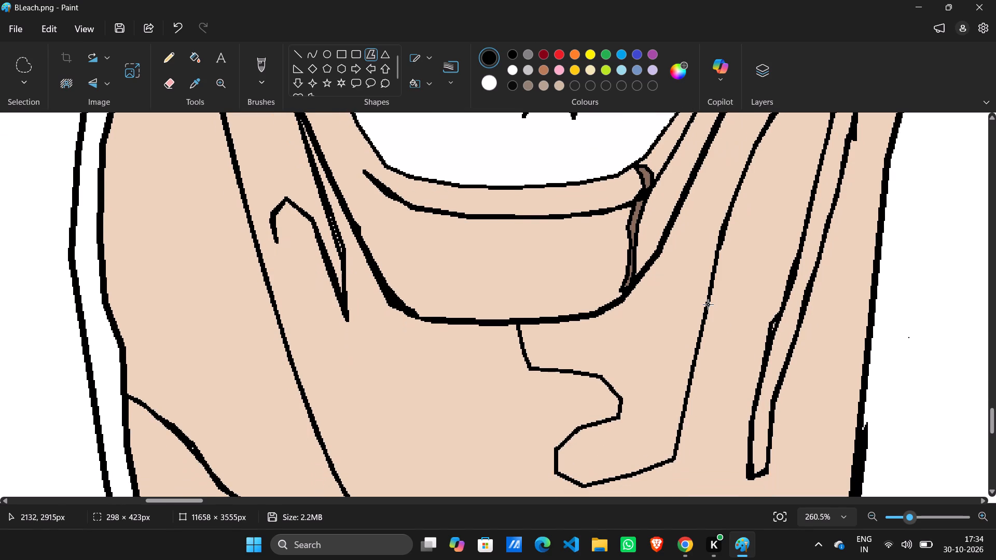
{"action": "left_click", "coordinate": [699, 340]}
{"action": "double_click", "coordinate": [693, 370]}
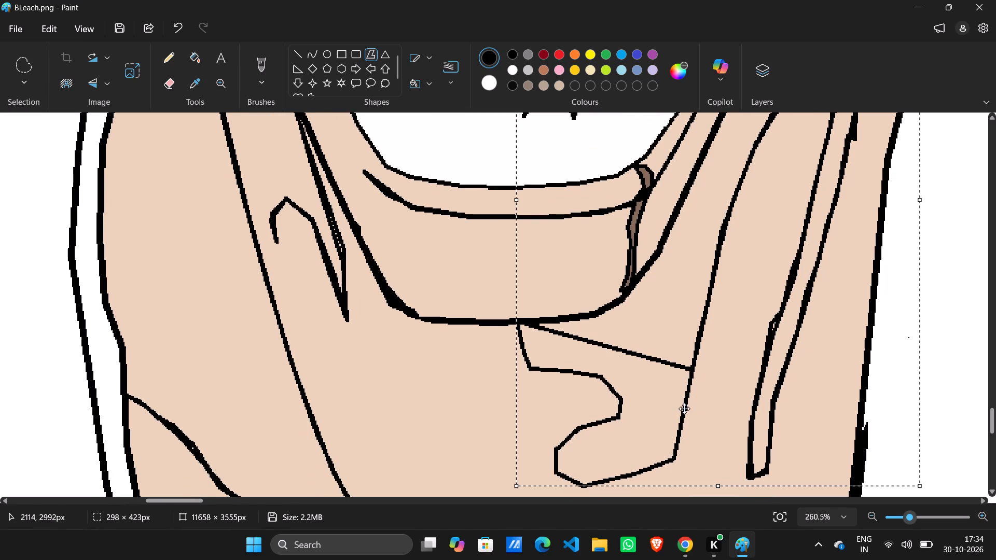
Commit the closed black polygon outlining the throat and neck muscles.
{"action": "left_click", "coordinate": [403, 292]}
Review the new neck lines and the rest of the character against the reference picture.
{"action": "scroll", "coordinate": [587, 314], "scroll_direction": "down", "scroll_amount": 10, "text": "ctrl"}
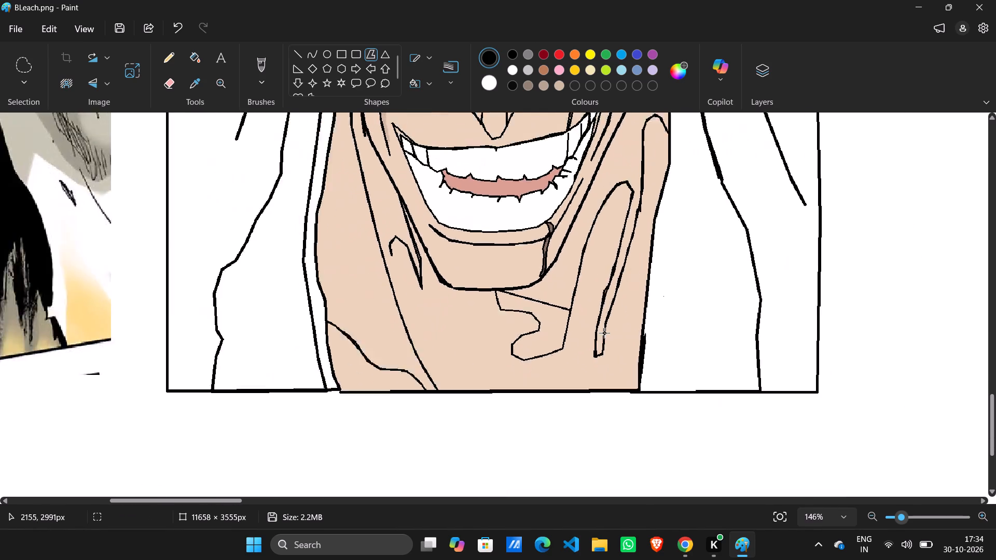
{"action": "scroll", "coordinate": [606, 332], "scroll_direction": "down", "scroll_amount": 2}
{"action": "scroll", "coordinate": [612, 321], "scroll_direction": "up", "scroll_amount": 5}
{"action": "scroll", "coordinate": [612, 321], "scroll_direction": "down", "scroll_amount": 4}
{"action": "scroll", "coordinate": [611, 327], "scroll_direction": "down", "scroll_amount": 4, "text": "ctrl"}
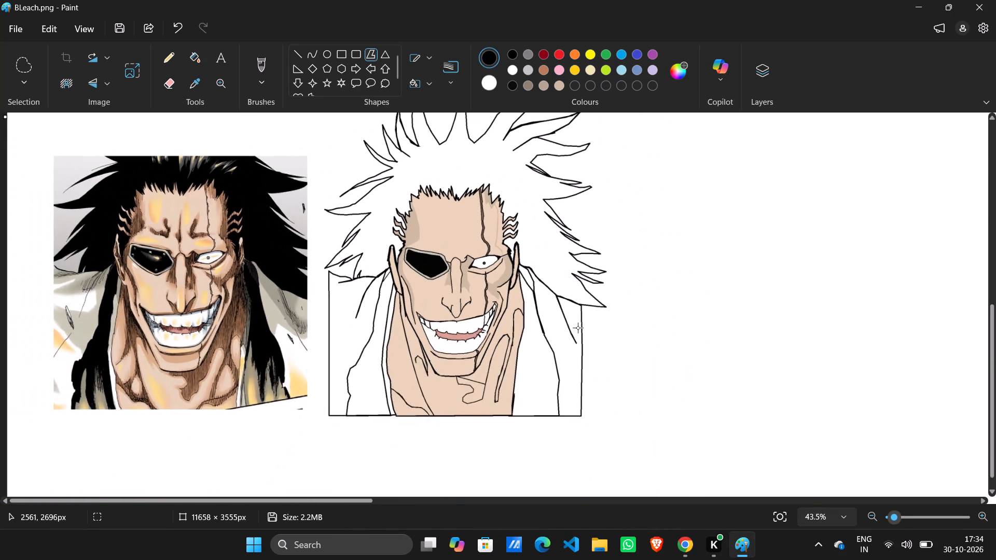
{"action": "scroll", "coordinate": [576, 328], "scroll_direction": "up", "scroll_amount": 1}
{"action": "scroll", "coordinate": [489, 460], "scroll_direction": "up", "scroll_amount": 6, "text": "ctrl"}
{"action": "scroll", "coordinate": [515, 467], "scroll_direction": "down", "scroll_amount": 7}
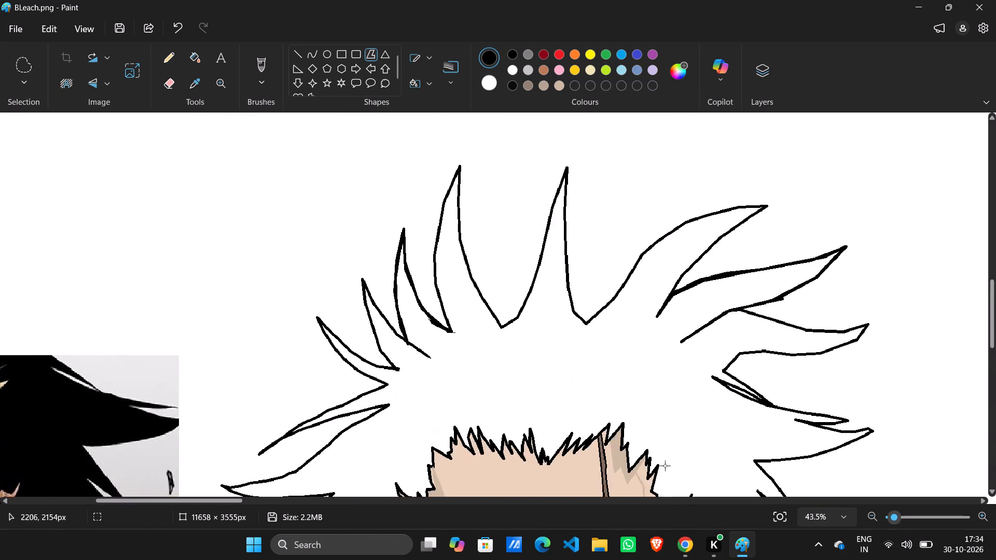
{"action": "scroll", "coordinate": [665, 466], "scroll_direction": "down", "scroll_amount": 8}
{"action": "scroll", "coordinate": [713, 453], "scroll_direction": "up", "scroll_amount": 4}
{"action": "scroll", "coordinate": [714, 451], "scroll_direction": "up", "scroll_amount": 6, "text": "ctrl"}
{"action": "scroll", "coordinate": [714, 451], "scroll_direction": "down", "scroll_amount": 5, "text": "ctrl"}
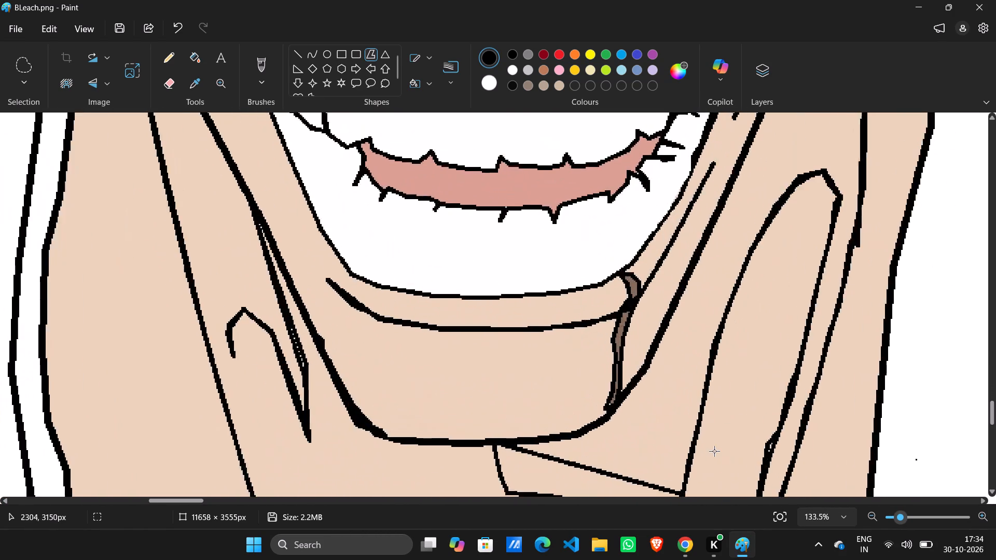
{"action": "scroll", "coordinate": [714, 451], "scroll_direction": "down", "scroll_amount": 16, "text": "ctrl"}
{"action": "scroll", "coordinate": [692, 387], "scroll_direction": "up", "scroll_amount": 1}
{"action": "scroll", "coordinate": [311, 410], "scroll_direction": "up", "scroll_amount": 7, "text": "ctrl"}
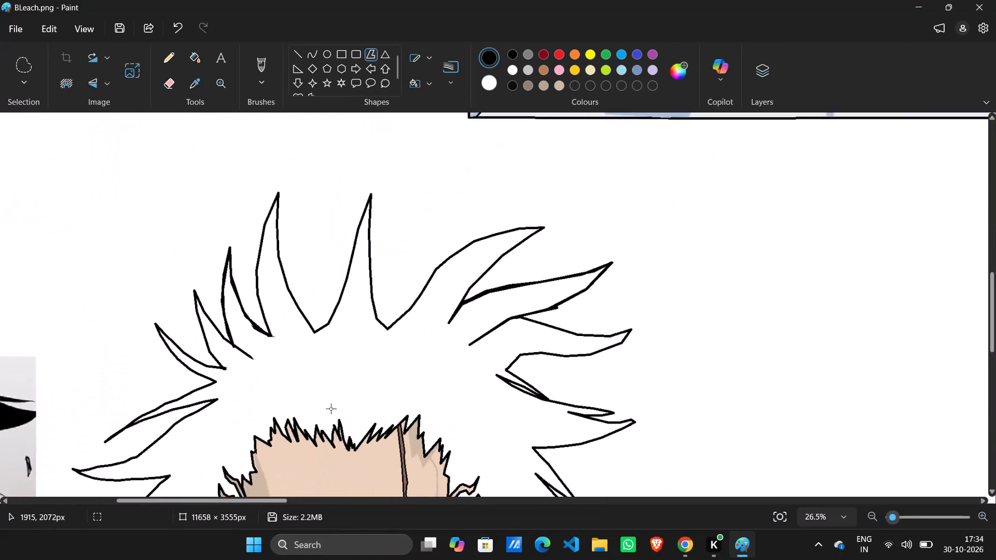
Sample the beige shadow colour and draw a polygon line about 77 px tall closing the temple edge beside the three wavy strands.
{"action": "scroll", "coordinate": [348, 398], "scroll_direction": "down", "scroll_amount": 4}
{"action": "left_click", "coordinate": [187, 59]}
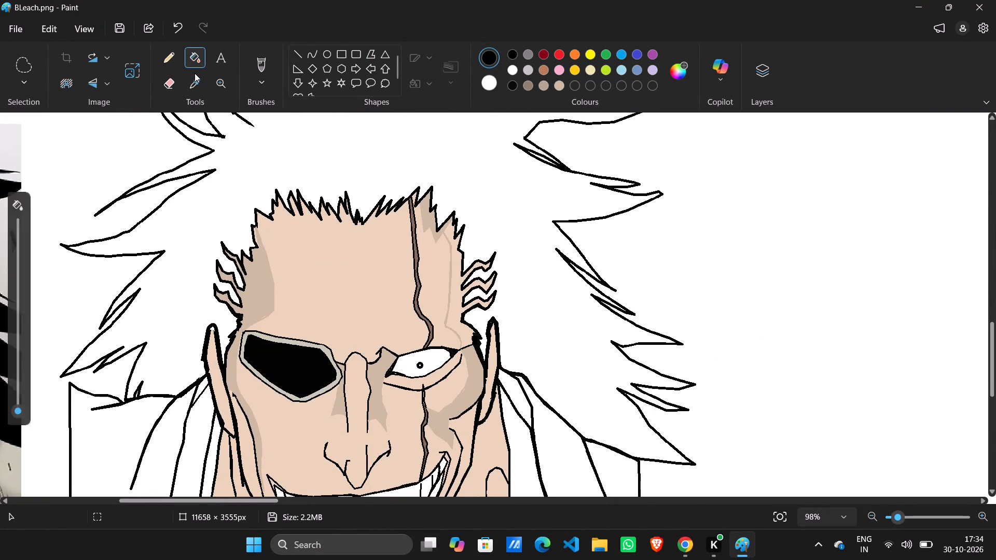
{"action": "left_click", "coordinate": [195, 77]}
{"action": "left_click", "coordinate": [254, 272]}
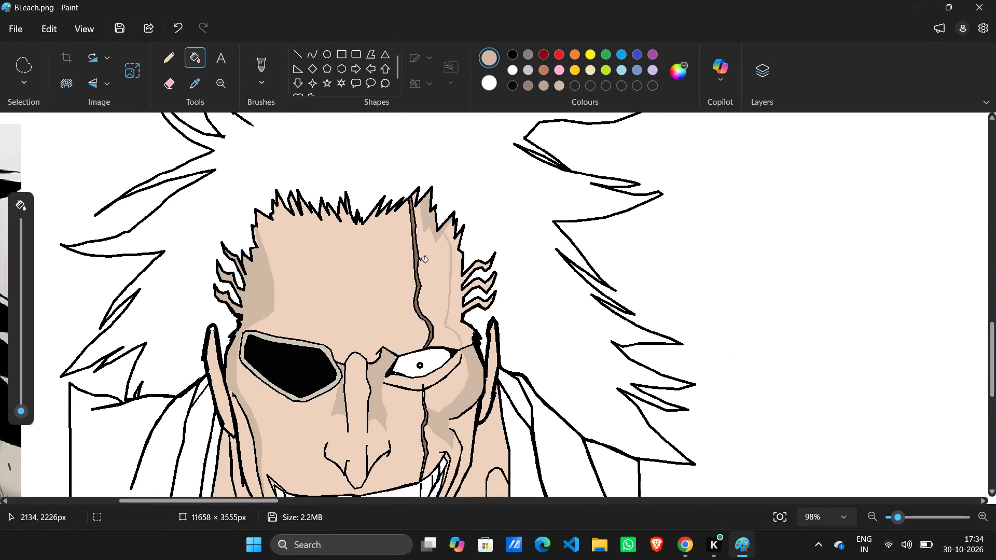
{"action": "left_click", "coordinate": [364, 58]}
{"action": "left_click", "coordinate": [374, 54]}
{"action": "scroll", "coordinate": [934, 420], "scroll_direction": "up", "scroll_amount": 5, "text": "ctrl"}
{"action": "scroll", "coordinate": [259, 366], "scroll_direction": "down", "scroll_amount": 12, "text": "ctrl"}
{"action": "scroll", "coordinate": [170, 327], "scroll_direction": "up", "scroll_amount": 9, "text": "ctrl"}
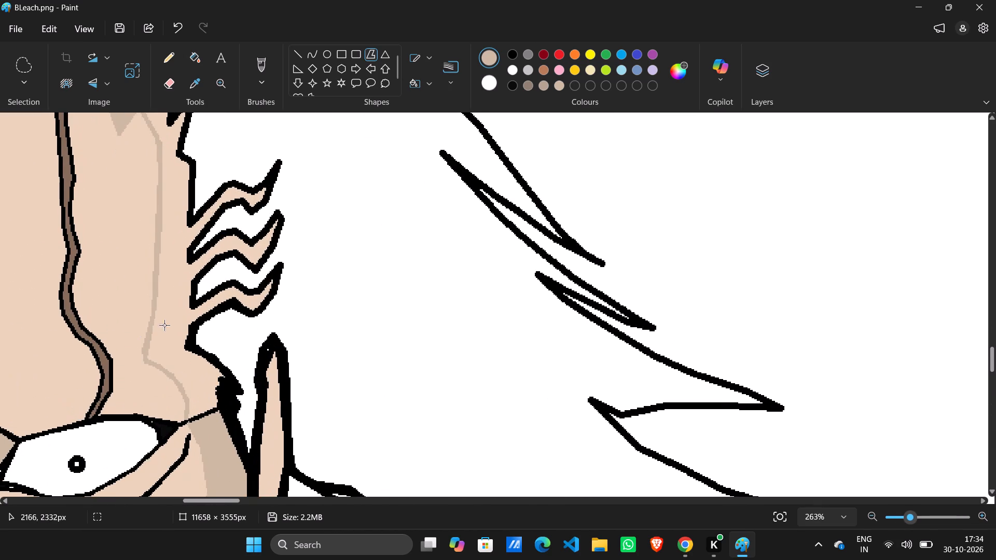
{"action": "left_click_drag", "start_coordinate": [187, 225], "coordinate": [185, 316]}
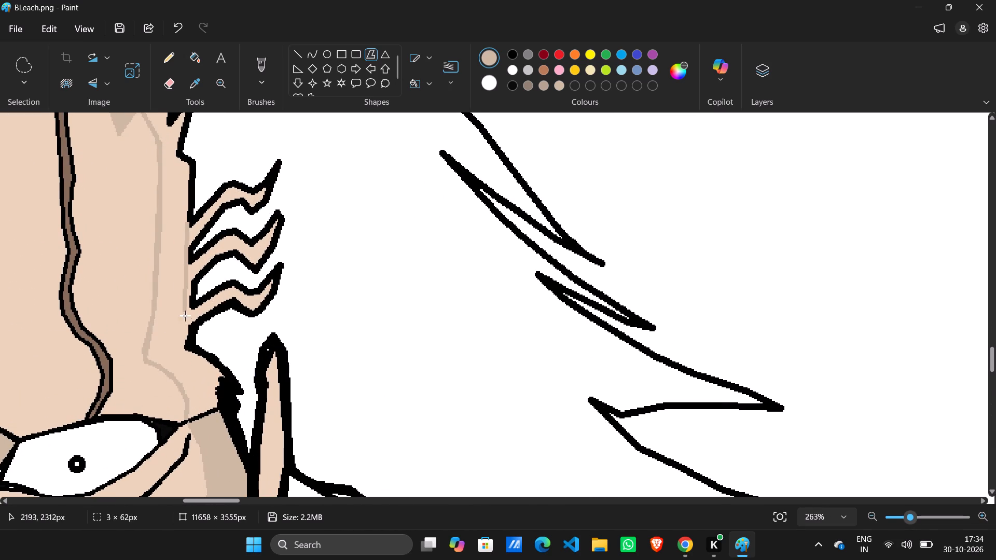
{"action": "left_click_drag", "start_coordinate": [185, 316], "coordinate": [187, 329]}
{"action": "double_click", "coordinate": [187, 329]}
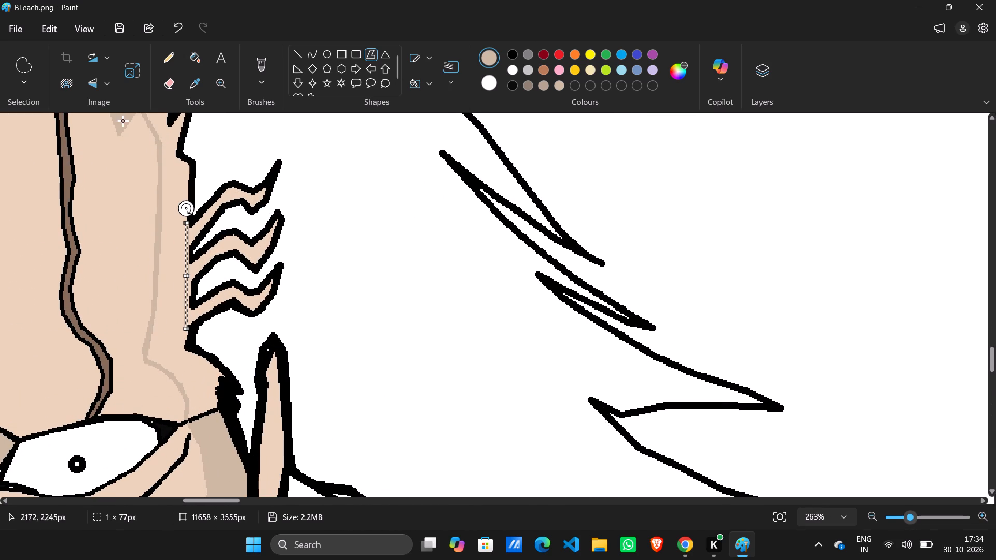
Fill the outlined temple strip beside the uncovered eye with the beige shadow colour.
{"action": "left_click", "coordinate": [187, 59]}
{"action": "left_click", "coordinate": [193, 59]}
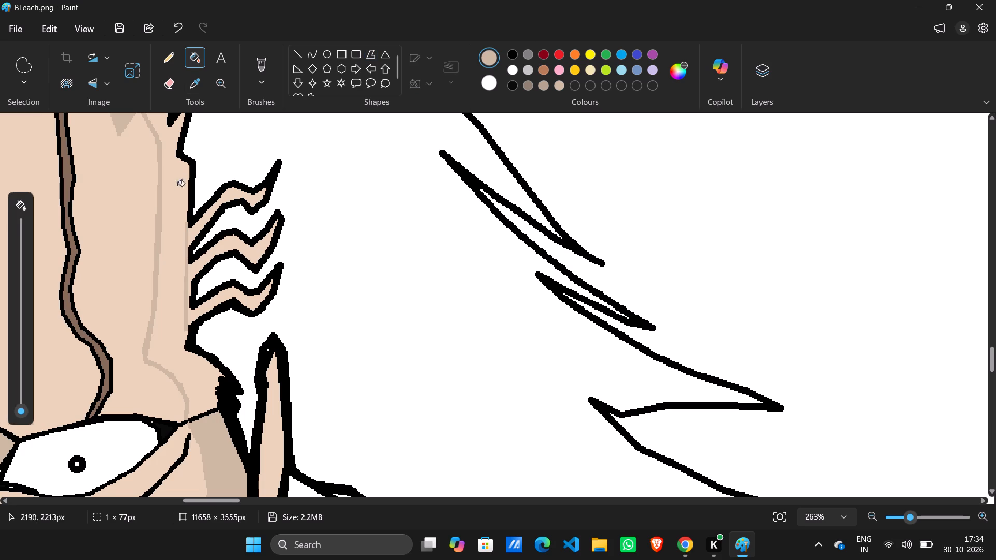
{"action": "left_click", "coordinate": [175, 195]}
Erase the straight diagonal black line running from under the chin to the neck-muscle line.
{"action": "scroll", "coordinate": [236, 323], "scroll_direction": "down", "scroll_amount": 6, "text": "ctrl"}
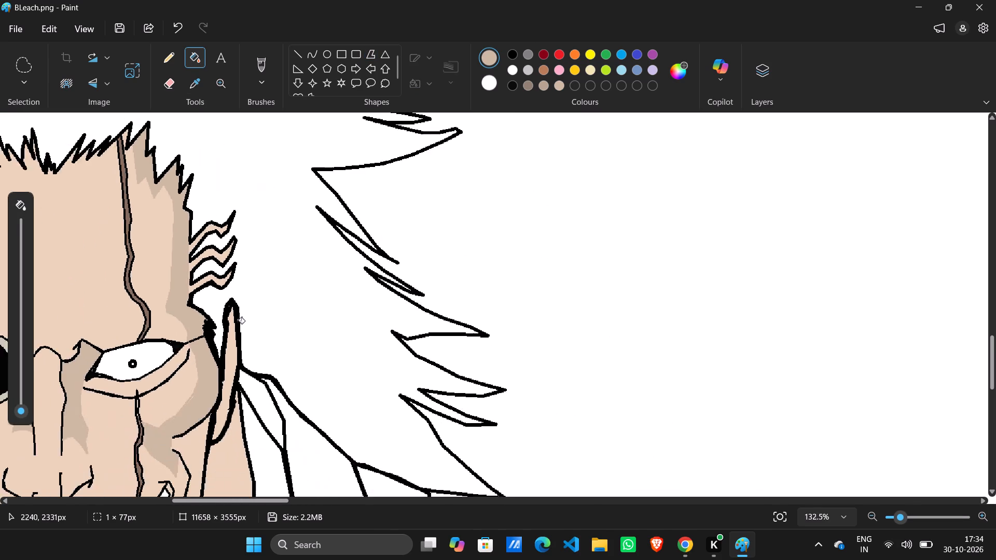
{"action": "scroll", "coordinate": [238, 323], "scroll_direction": "down", "scroll_amount": 10, "text": "ctrl"}
{"action": "scroll", "coordinate": [227, 329], "scroll_direction": "down", "scroll_amount": 2}
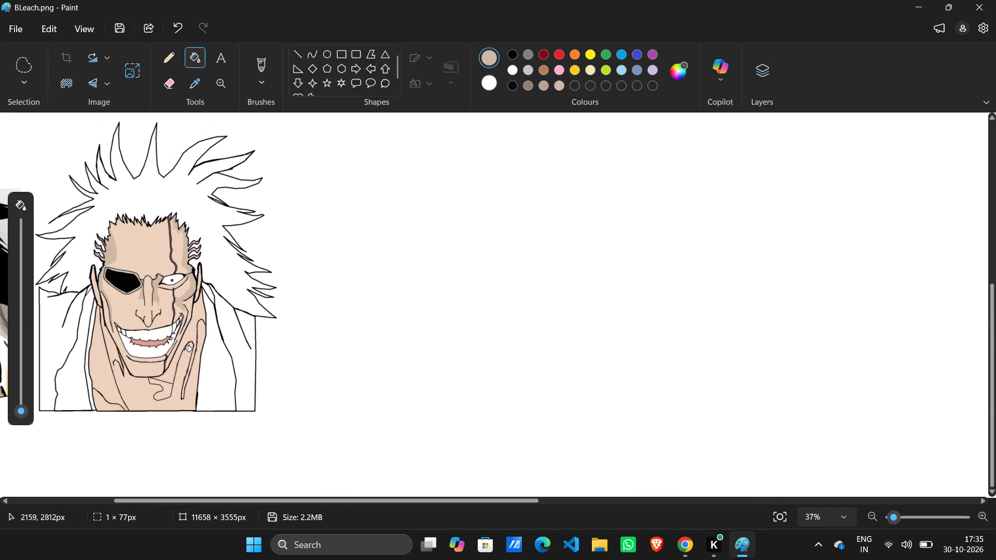
{"action": "scroll", "coordinate": [167, 361], "scroll_direction": "up", "scroll_amount": 6, "text": "ctrl"}
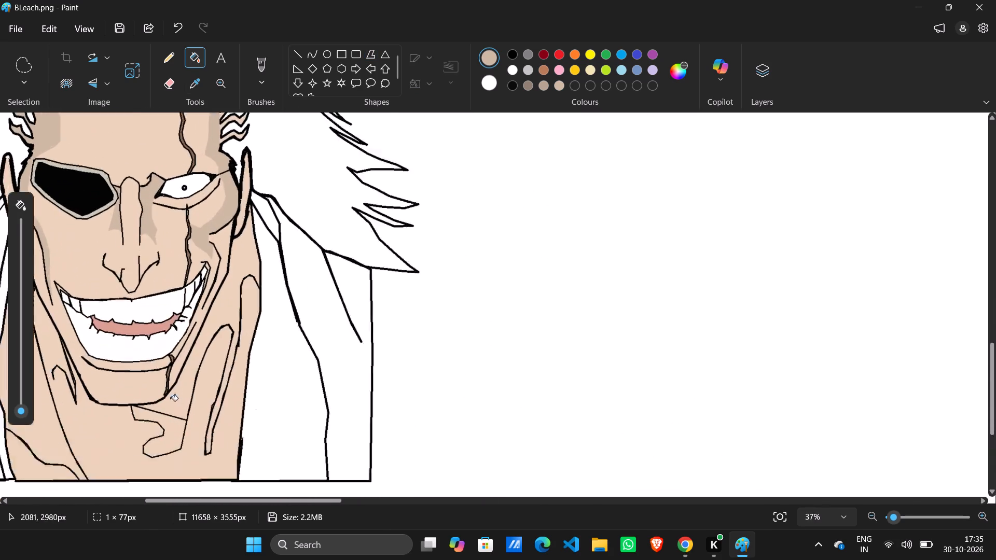
{"action": "scroll", "coordinate": [171, 400], "scroll_direction": "down", "scroll_amount": 3}
{"action": "scroll", "coordinate": [197, 380], "scroll_direction": "up", "scroll_amount": 7, "text": "ctrl"}
{"action": "scroll", "coordinate": [277, 361], "scroll_direction": "up", "scroll_amount": 6}
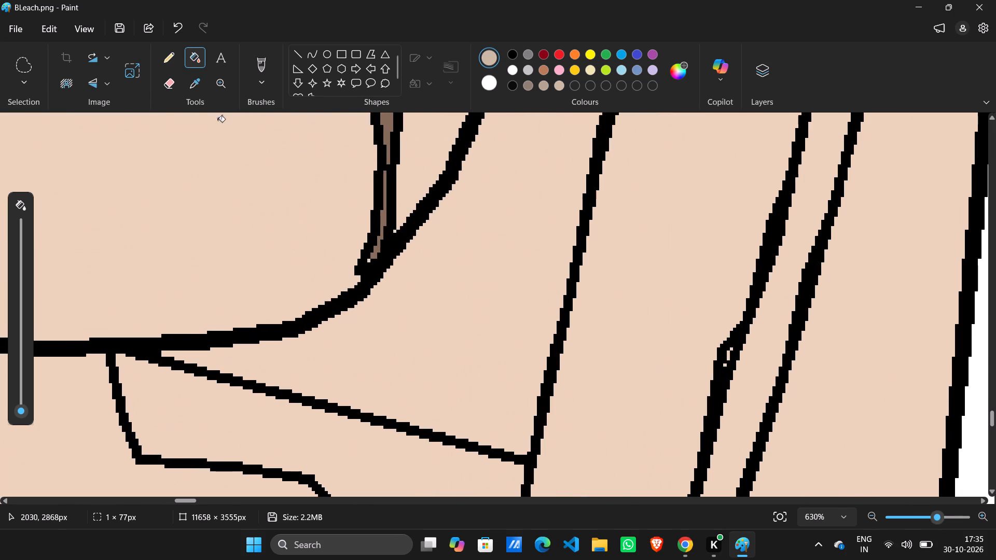
{"action": "left_click", "coordinate": [169, 90]}
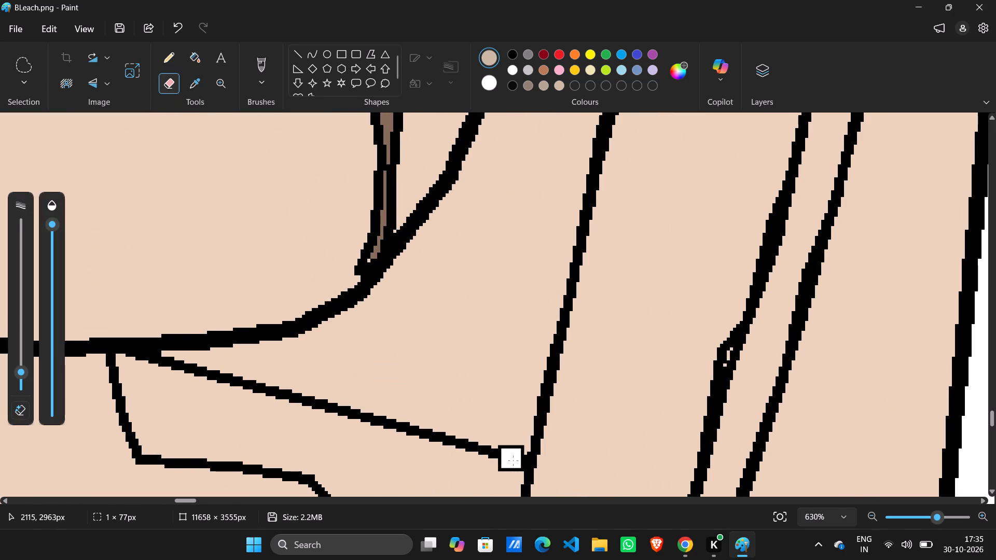
{"action": "left_click_drag", "start_coordinate": [513, 460], "coordinate": [140, 366]}
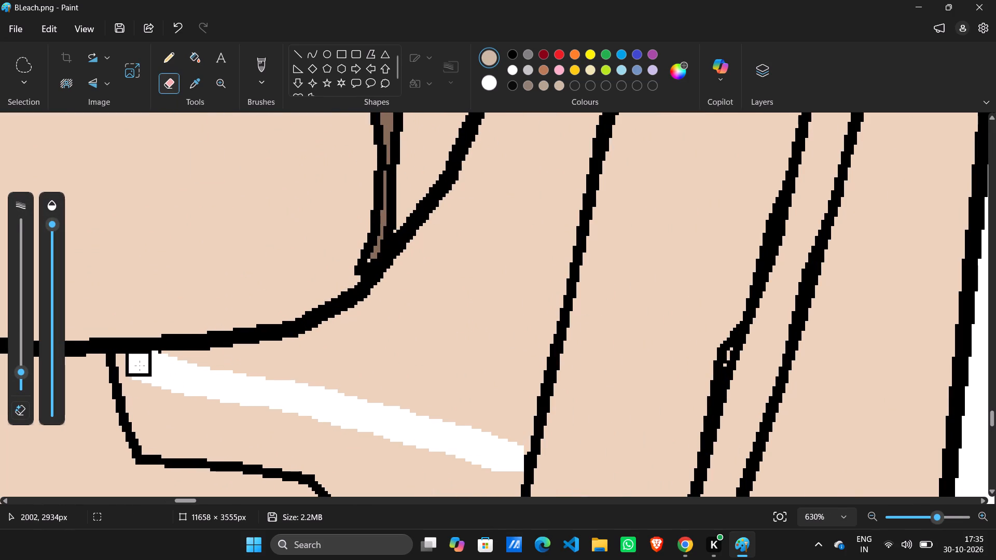
{"action": "left_click_drag", "start_coordinate": [140, 366], "coordinate": [139, 366]}
Sample the light skin colour beside the erased band and fill the white band with it.
{"action": "left_click", "coordinate": [196, 63]}
{"action": "left_click", "coordinate": [196, 86]}
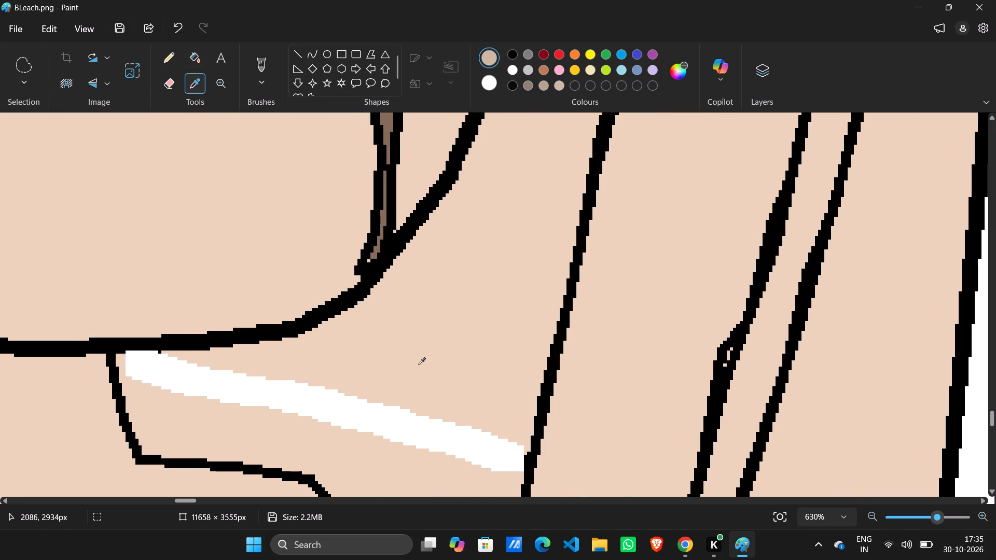
{"action": "left_click", "coordinate": [418, 365]}
{"action": "left_click", "coordinate": [404, 420]}
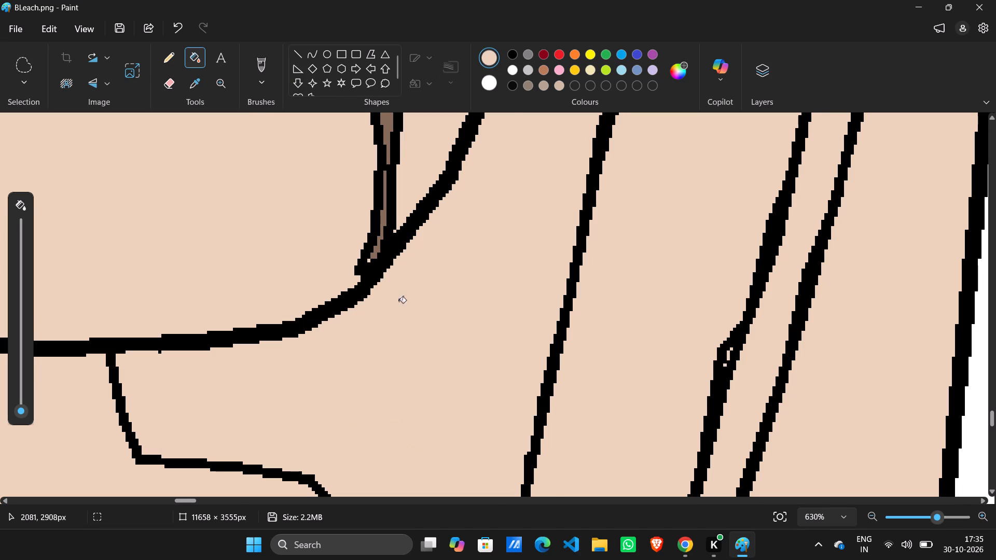
Sample the beige shadow colour from the cheek and fill the neck area beside the jaw on the uncovered-eye side.
{"action": "scroll", "coordinate": [399, 307], "scroll_direction": "up", "scroll_amount": 5}
{"action": "left_click", "coordinate": [189, 88]}
{"action": "scroll", "coordinate": [888, 401], "scroll_direction": "up", "scroll_amount": 7}
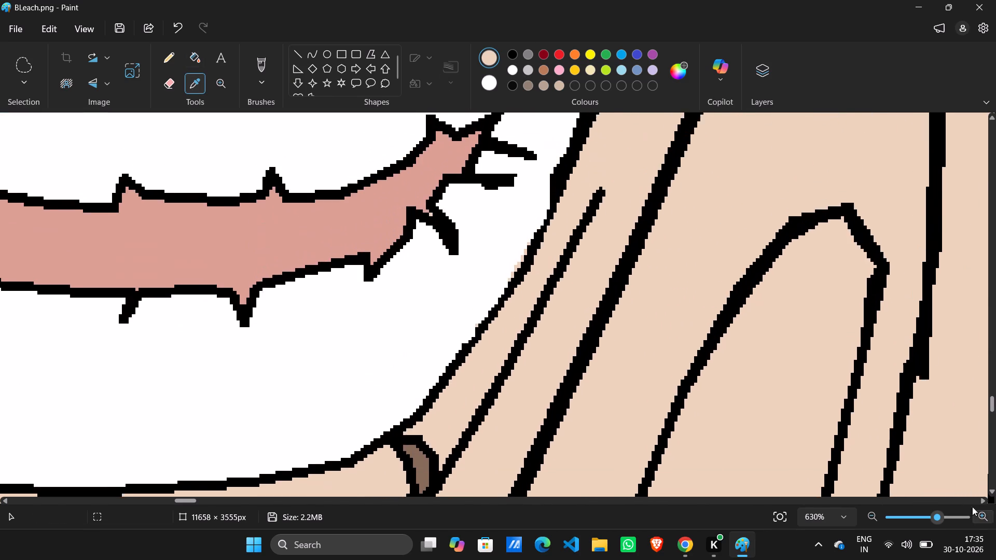
{"action": "scroll", "coordinate": [972, 507], "scroll_direction": "up", "scroll_amount": 16}
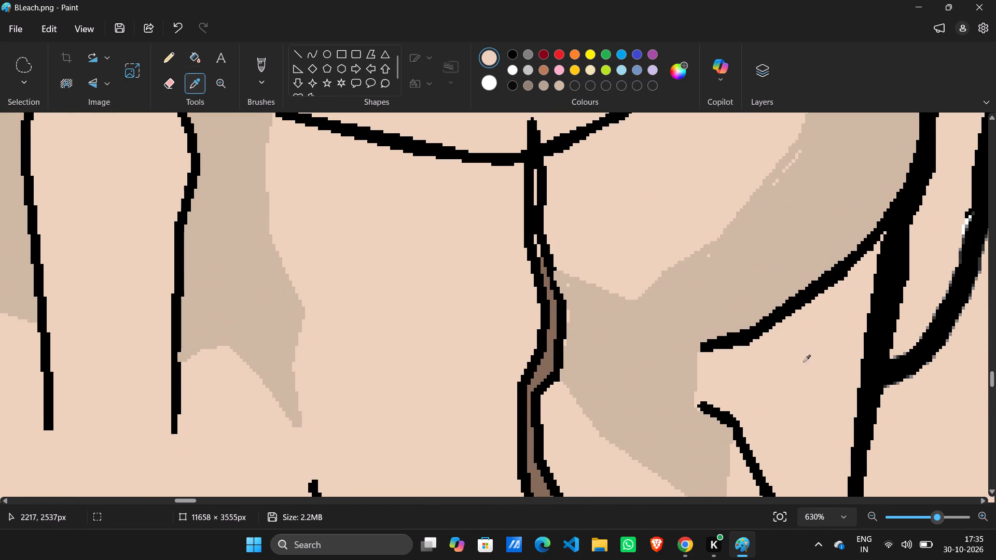
{"action": "left_click", "coordinate": [640, 342]}
{"action": "scroll", "coordinate": [674, 433], "scroll_direction": "down", "scroll_amount": 14, "text": "ctrl"}
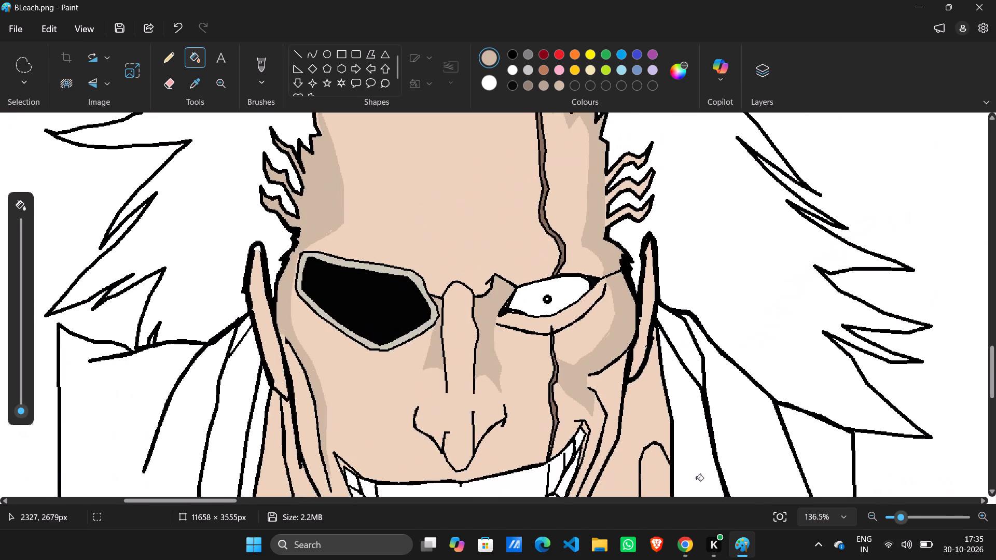
{"action": "scroll", "coordinate": [696, 480], "scroll_direction": "down", "scroll_amount": 4, "text": "ctrl"}
{"action": "scroll", "coordinate": [633, 479], "scroll_direction": "down", "scroll_amount": 2}
{"action": "scroll", "coordinate": [617, 446], "scroll_direction": "down", "scroll_amount": 3, "text": "ctrl"}
{"action": "scroll", "coordinate": [592, 443], "scroll_direction": "down", "scroll_amount": 1}
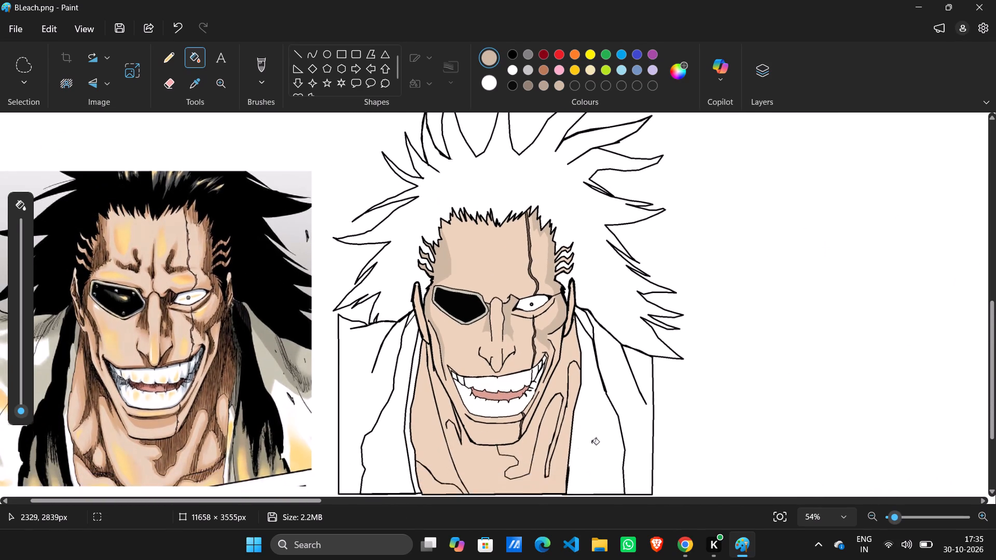
{"action": "left_click", "coordinate": [560, 343]}
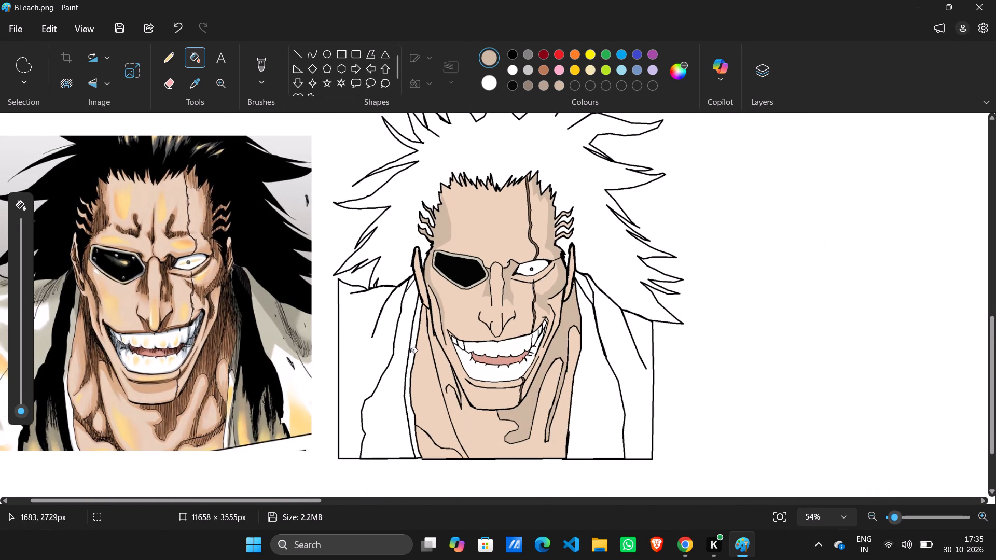
Start a beige polygon on the eyepatch-side neck, tracing a shadow edge about 260 px tall from below the ear towards the lower crease.
{"action": "left_click", "coordinate": [369, 58]}
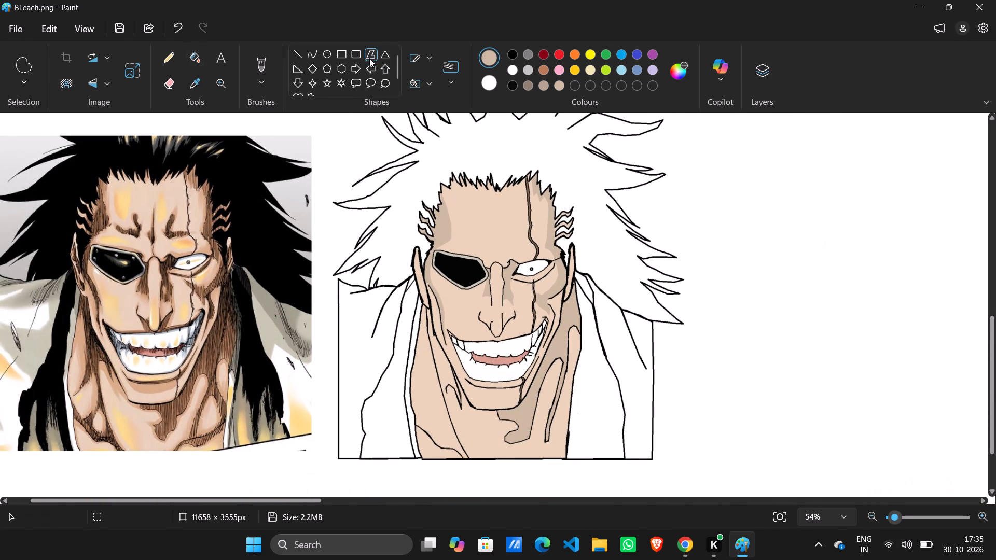
{"action": "scroll", "coordinate": [404, 418], "scroll_direction": "up", "scroll_amount": 2, "text": "ctrl"}
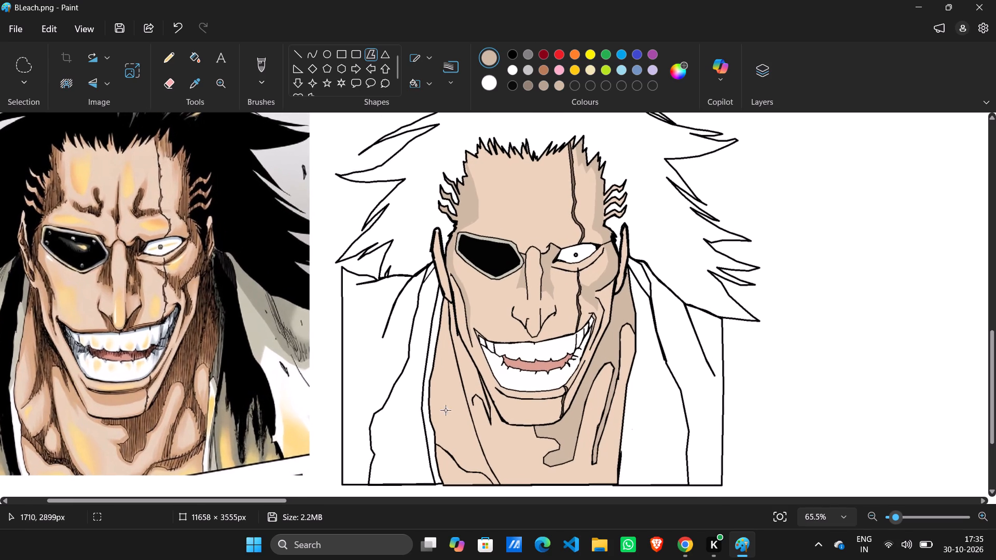
{"action": "scroll", "coordinate": [460, 393], "scroll_direction": "up", "scroll_amount": 3, "text": "ctrl"}
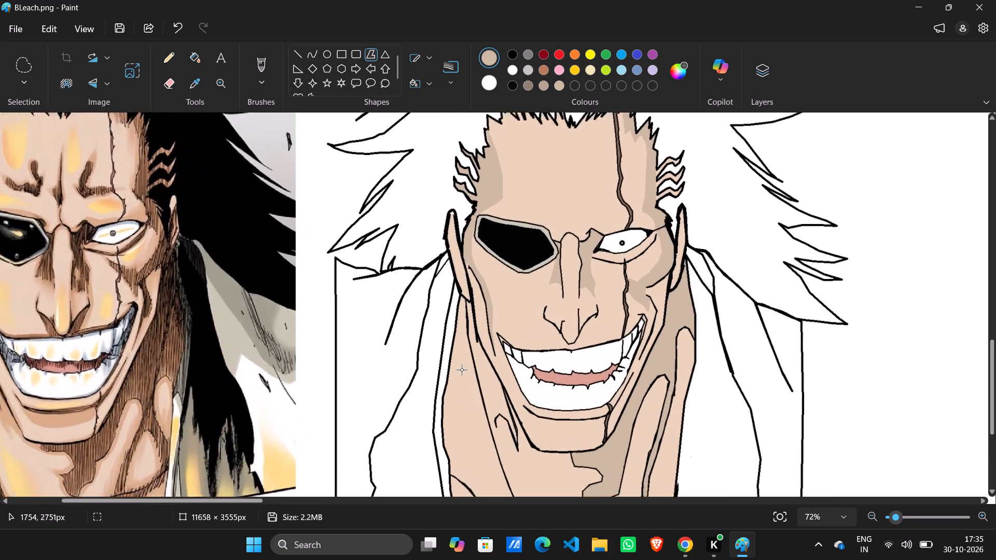
{"action": "left_click_drag", "start_coordinate": [487, 357], "coordinate": [486, 374]}
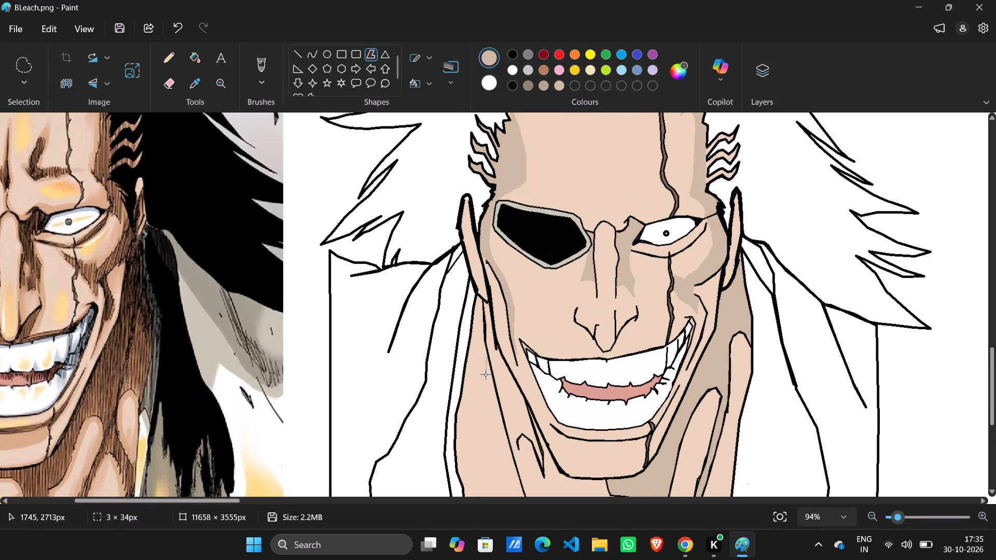
{"action": "left_click_drag", "start_coordinate": [486, 374], "coordinate": [489, 385]}
{"action": "left_click_drag", "start_coordinate": [489, 389], "coordinate": [489, 408]}
{"action": "left_click_drag", "start_coordinate": [489, 412], "coordinate": [489, 436]}
{"action": "left_click_drag", "start_coordinate": [489, 436], "coordinate": [487, 454]}
{"action": "left_click_drag", "start_coordinate": [486, 456], "coordinate": [480, 472]}
{"action": "left_click_drag", "start_coordinate": [478, 474], "coordinate": [474, 483]}
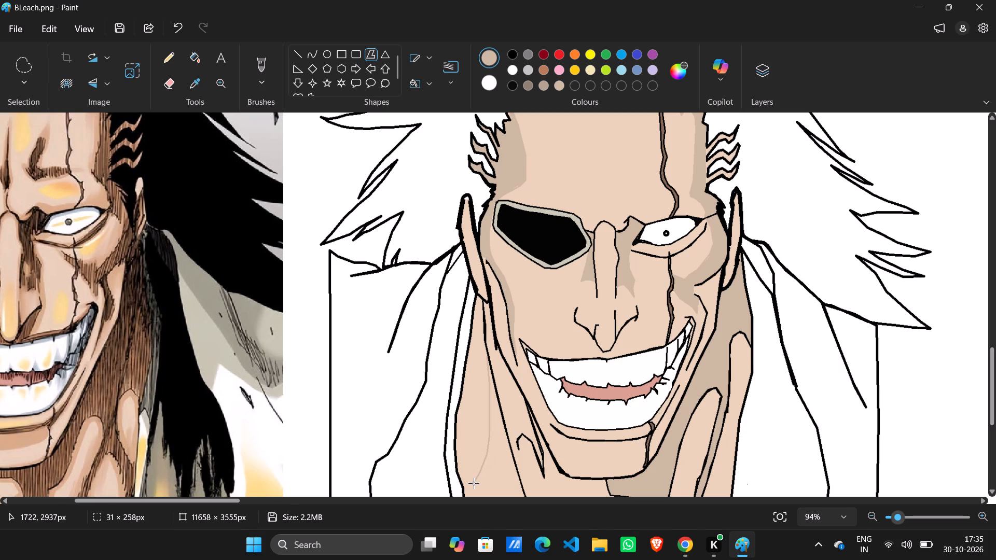
{"action": "left_click_drag", "start_coordinate": [474, 483], "coordinate": [474, 484]}
Extend the beige polygon on the eyepatch-side neck to a pointed lower tip and turn back up towards the neck-muscle line.
{"action": "scroll", "coordinate": [489, 500], "scroll_direction": "down", "scroll_amount": 1}
{"action": "scroll", "coordinate": [517, 499], "scroll_direction": "up", "scroll_amount": 3, "text": "ctrl"}
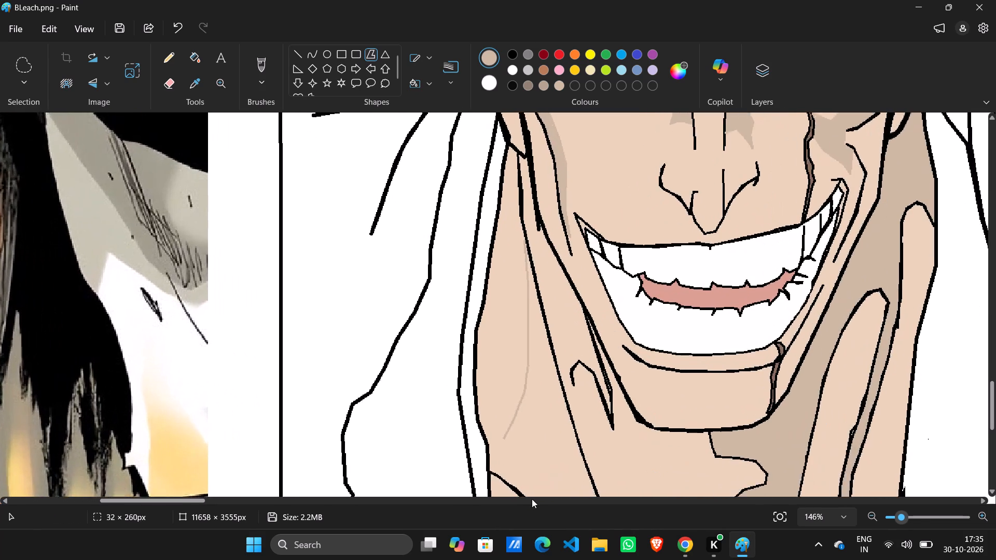
{"action": "scroll", "coordinate": [533, 499], "scroll_direction": "down", "scroll_amount": 1}
{"action": "scroll", "coordinate": [508, 415], "scroll_direction": "down", "scroll_amount": 10, "text": "ctrl"}
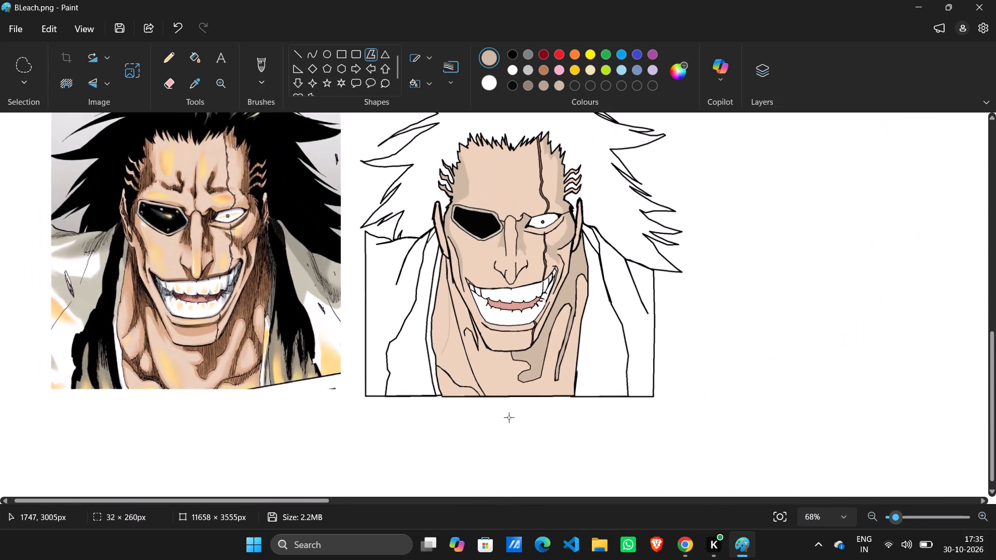
{"action": "scroll", "coordinate": [509, 417], "scroll_direction": "up", "scroll_amount": 2, "text": "ctrl"}
{"action": "scroll", "coordinate": [445, 380], "scroll_direction": "up", "scroll_amount": 3, "text": "ctrl"}
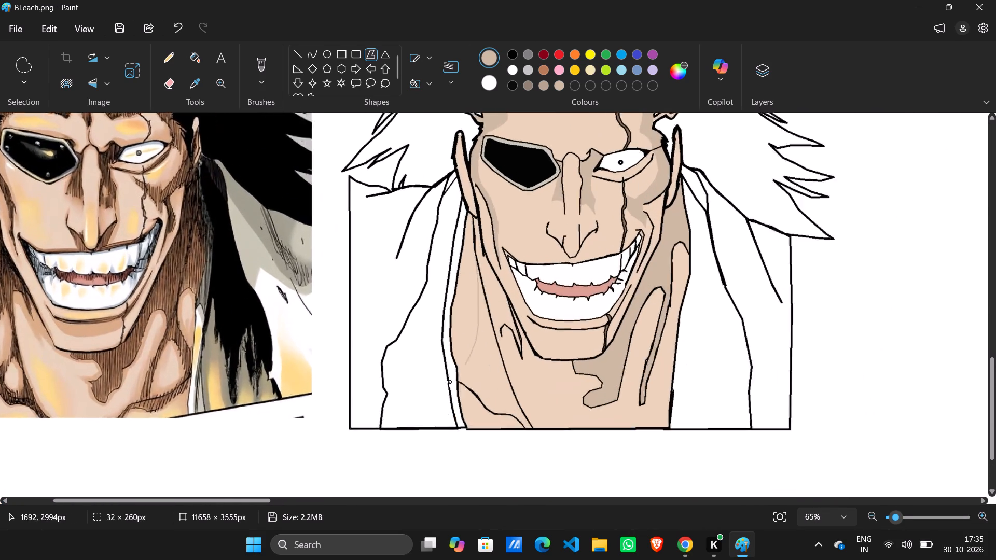
{"action": "scroll", "coordinate": [450, 382], "scroll_direction": "up", "scroll_amount": 1, "text": "ctrl"}
{"action": "left_click", "coordinate": [515, 396]}
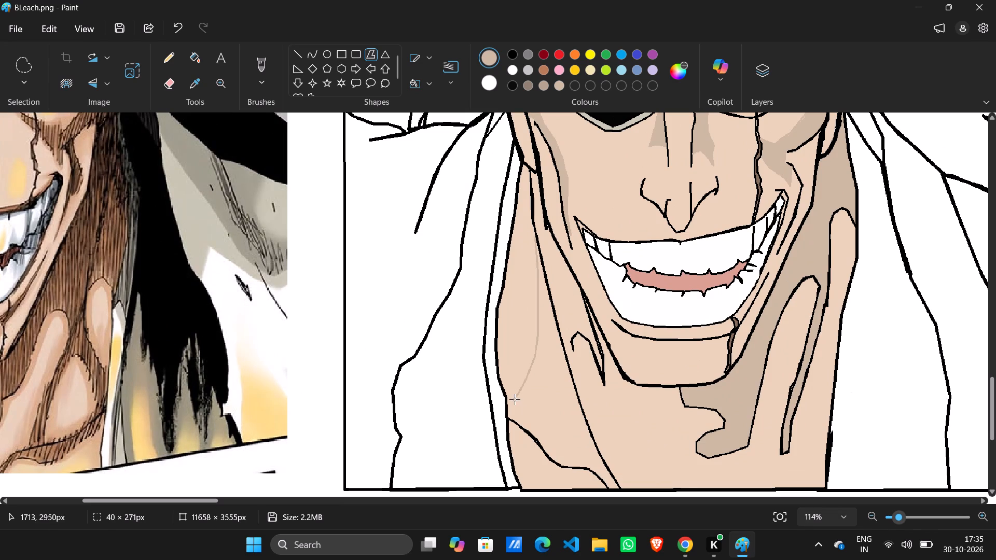
{"action": "left_click_drag", "start_coordinate": [520, 397], "coordinate": [526, 393]}
{"action": "left_click_drag", "start_coordinate": [529, 389], "coordinate": [536, 383]}
{"action": "left_click_drag", "start_coordinate": [538, 381], "coordinate": [548, 370]}
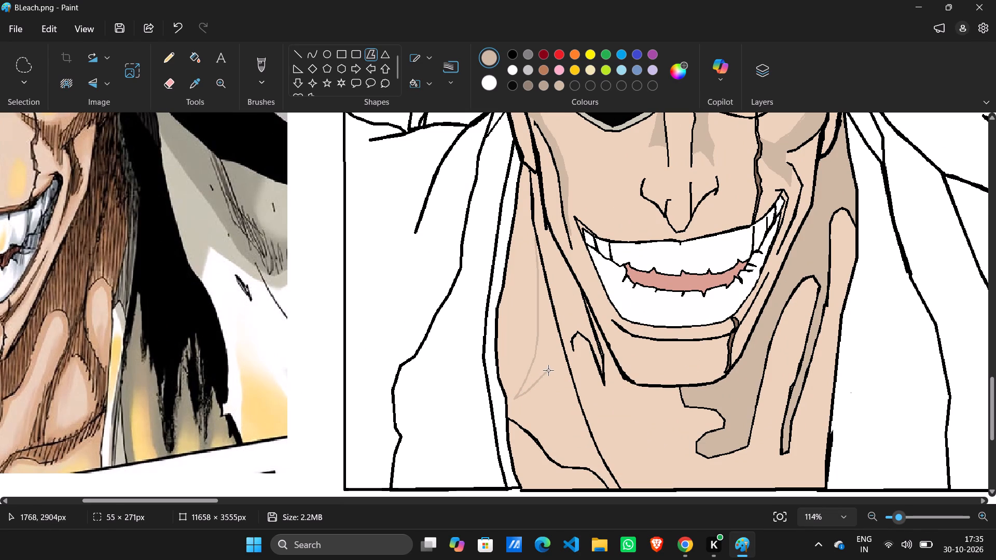
{"action": "left_click_drag", "start_coordinate": [548, 370], "coordinate": [549, 369]}
Trace the polygon's return edge up along the neck-muscle line to its starting point, closing a shadow shape about 72 × 271 px.
{"action": "scroll", "coordinate": [549, 376], "scroll_direction": "down", "scroll_amount": 6, "text": "ctrl"}
{"action": "scroll", "coordinate": [599, 362], "scroll_direction": "up", "scroll_amount": 1, "text": "ctrl"}
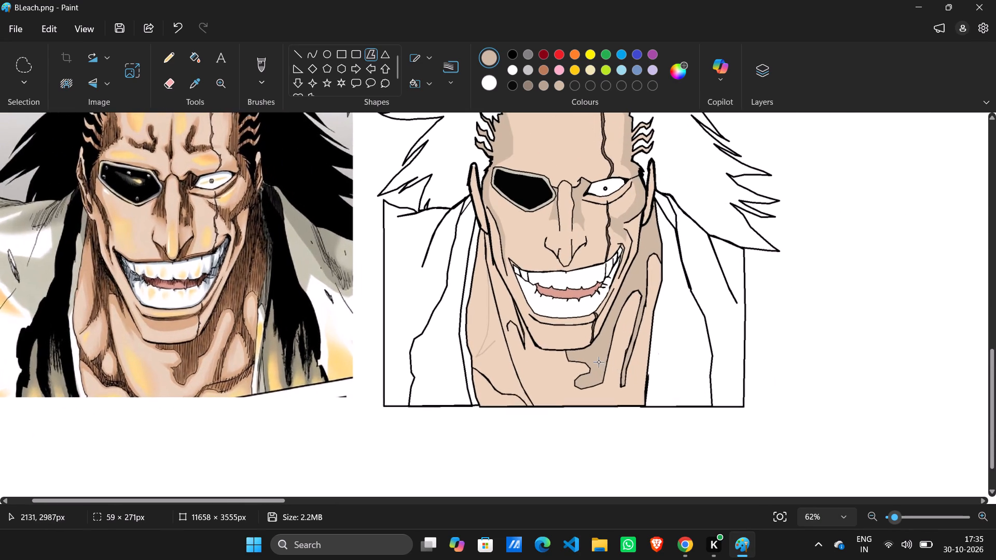
{"action": "scroll", "coordinate": [599, 362], "scroll_direction": "up", "scroll_amount": 5, "text": "ctrl"}
{"action": "left_click_drag", "start_coordinate": [524, 429], "coordinate": [534, 418]}
{"action": "left_click_drag", "start_coordinate": [535, 414], "coordinate": [539, 401]}
{"action": "left_click_drag", "start_coordinate": [539, 398], "coordinate": [539, 374]}
{"action": "scroll", "coordinate": [538, 374], "scroll_direction": "down", "scroll_amount": 12, "text": "ctrl"}
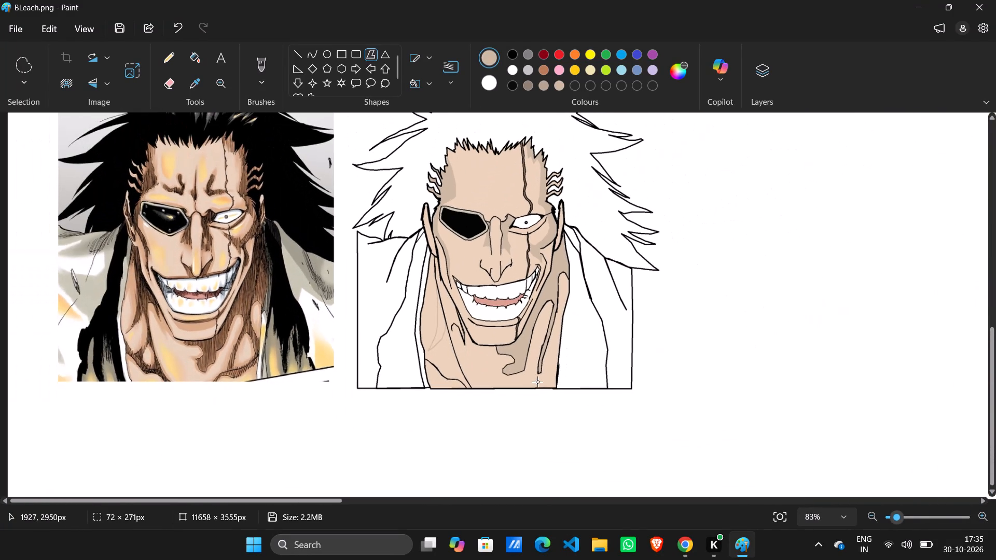
{"action": "scroll", "coordinate": [536, 385], "scroll_direction": "up", "scroll_amount": 6, "text": "ctrl"}
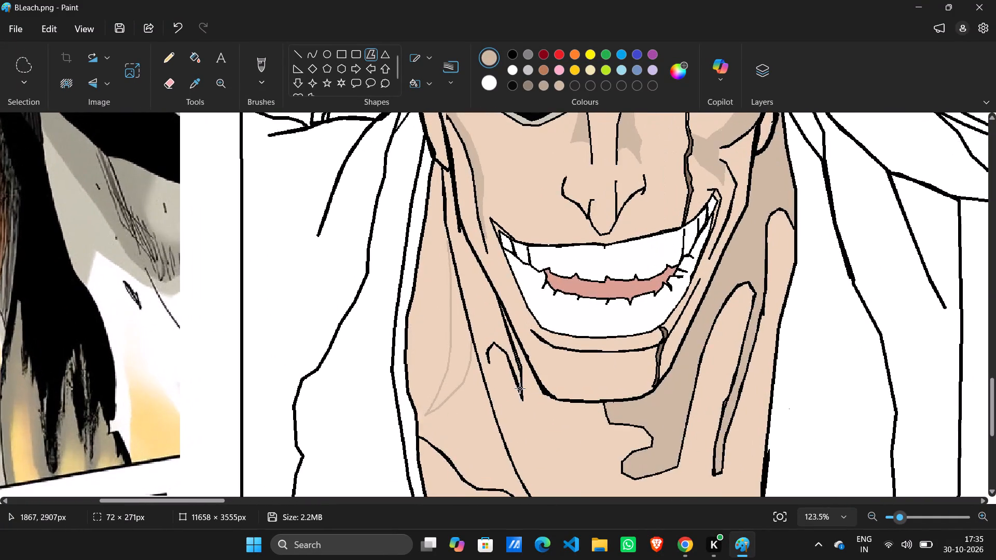
{"action": "scroll", "coordinate": [520, 388], "scroll_direction": "up", "scroll_amount": 3, "text": "ctrl"}
{"action": "left_click_drag", "start_coordinate": [480, 340], "coordinate": [482, 305]}
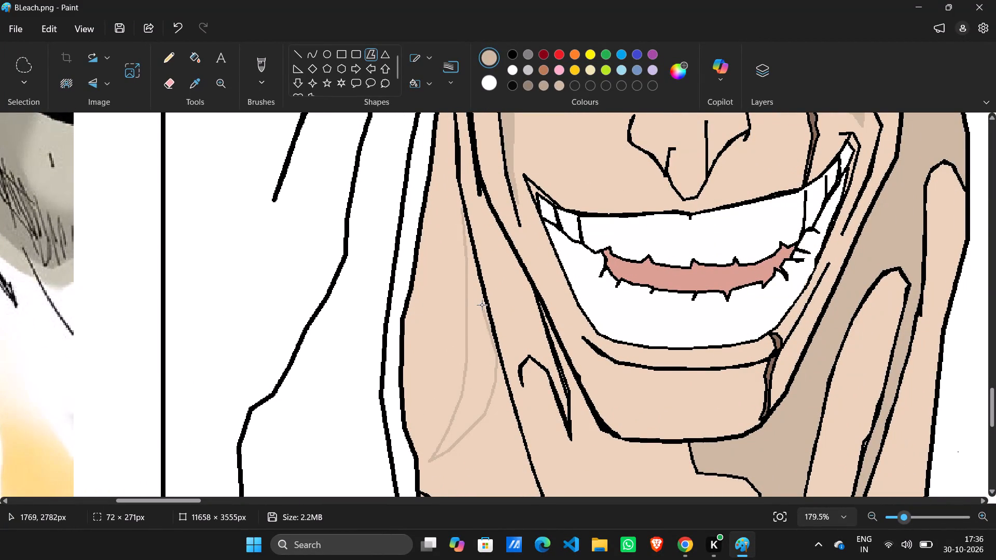
{"action": "left_click_drag", "start_coordinate": [482, 305], "coordinate": [479, 284]}
{"action": "left_click_drag", "start_coordinate": [478, 279], "coordinate": [468, 234]}
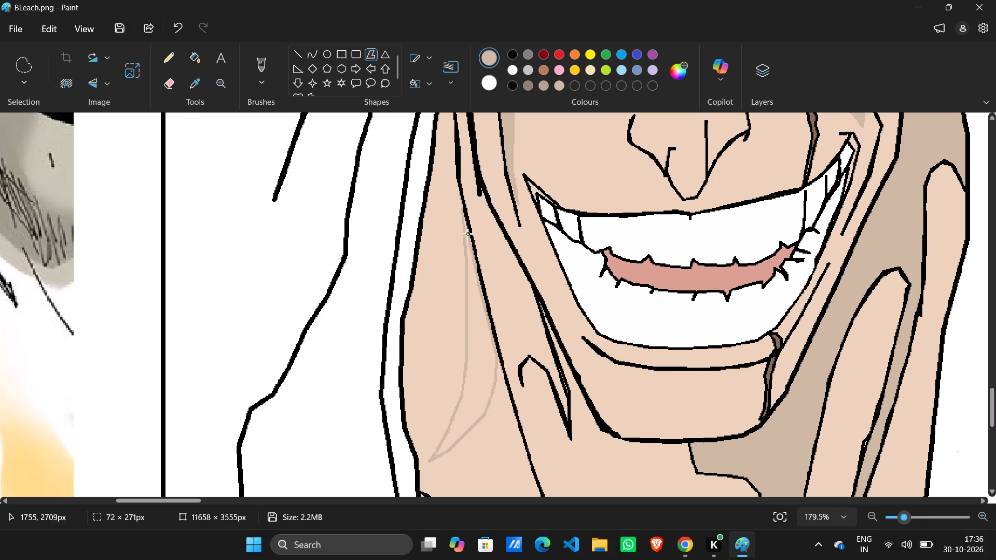
{"action": "left_click_drag", "start_coordinate": [468, 234], "coordinate": [462, 211]}
{"action": "left_click", "coordinate": [587, 401]}
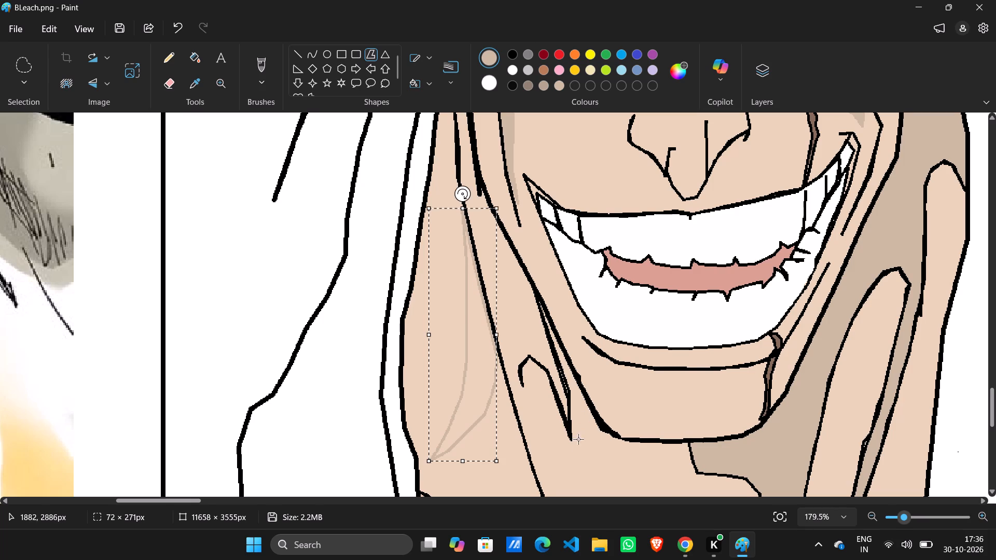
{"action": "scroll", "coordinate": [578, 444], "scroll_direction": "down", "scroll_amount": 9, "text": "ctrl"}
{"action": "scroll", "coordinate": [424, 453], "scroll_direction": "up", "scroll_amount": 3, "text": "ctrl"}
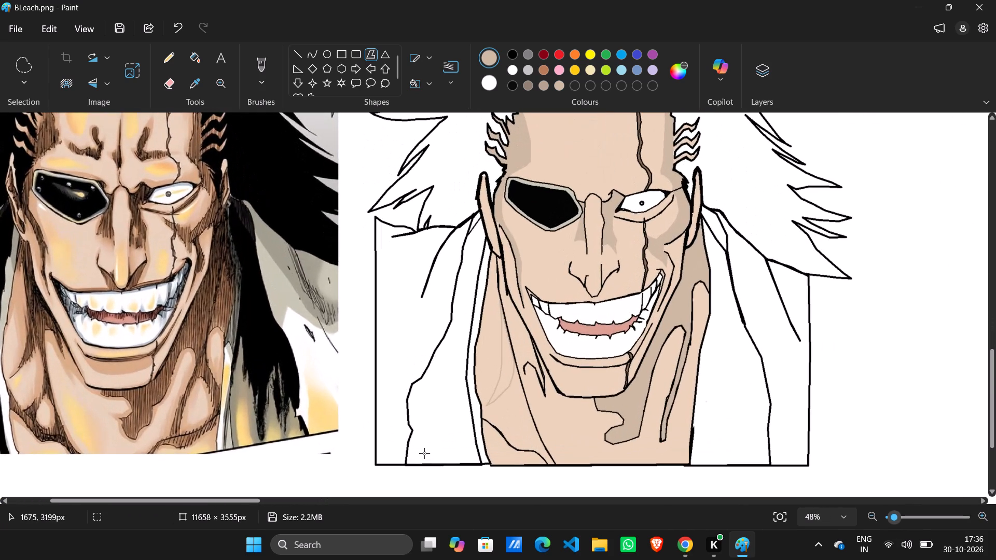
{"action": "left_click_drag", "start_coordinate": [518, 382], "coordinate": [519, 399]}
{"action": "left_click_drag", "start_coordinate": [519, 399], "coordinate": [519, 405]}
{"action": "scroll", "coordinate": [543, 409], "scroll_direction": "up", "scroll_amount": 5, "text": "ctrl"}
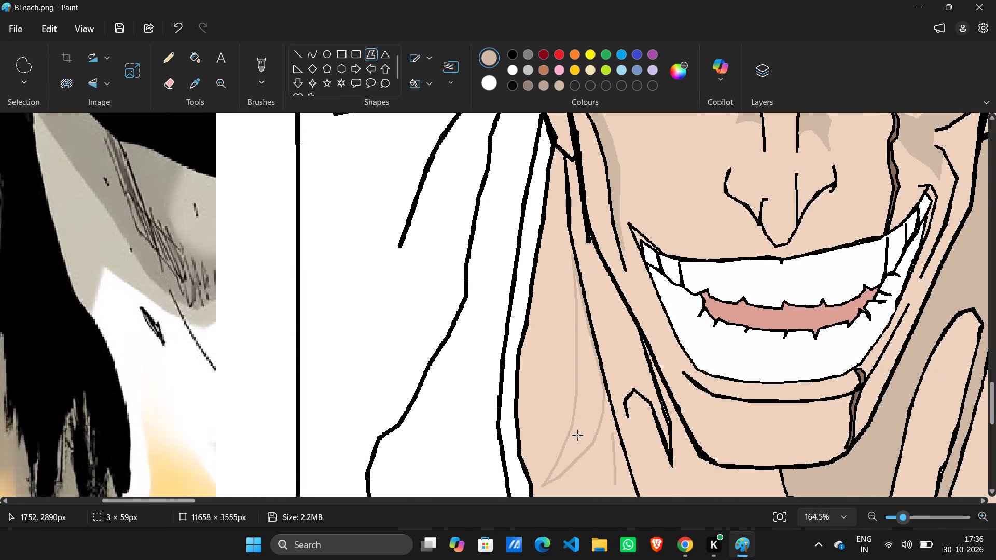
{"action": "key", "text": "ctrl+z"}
Start a second beige polygon beside the neck-muscle line with a curved edge about 103 px tall running down towards the lower crease.
{"action": "left_click_drag", "start_coordinate": [616, 436], "coordinate": [616, 451]}
{"action": "left_click_drag", "start_coordinate": [616, 454], "coordinate": [614, 464]}
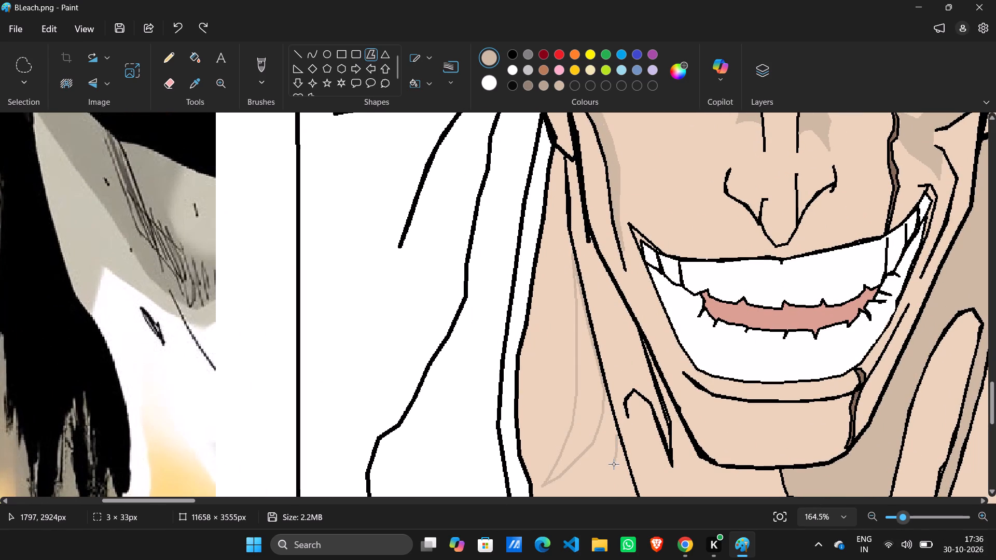
{"action": "left_click_drag", "start_coordinate": [613, 467], "coordinate": [609, 478]}
{"action": "left_click_drag", "start_coordinate": [609, 480], "coordinate": [603, 488]}
{"action": "scroll", "coordinate": [610, 450], "scroll_direction": "down", "scroll_amount": 6}
{"action": "scroll", "coordinate": [611, 449], "scroll_direction": "down", "scroll_amount": 3, "text": "ctrl"}
{"action": "scroll", "coordinate": [535, 432], "scroll_direction": "down", "scroll_amount": 1, "text": "ctrl"}
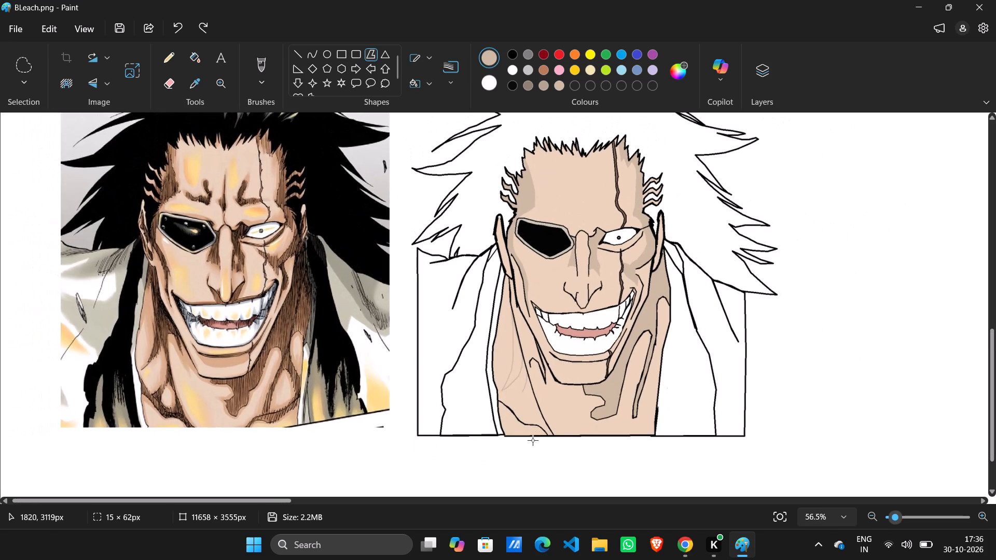
{"action": "scroll", "coordinate": [533, 440], "scroll_direction": "down", "scroll_amount": 1}
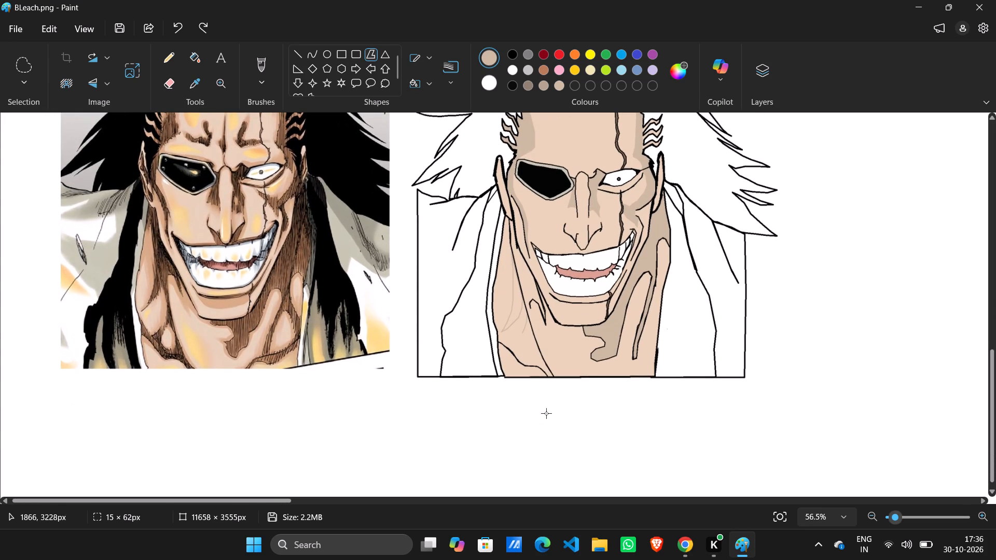
{"action": "scroll", "coordinate": [546, 413], "scroll_direction": "down", "scroll_amount": 1}
{"action": "scroll", "coordinate": [546, 413], "scroll_direction": "up", "scroll_amount": 3, "text": "ctrl"}
{"action": "scroll", "coordinate": [601, 421], "scroll_direction": "up", "scroll_amount": 2, "text": "ctrl"}
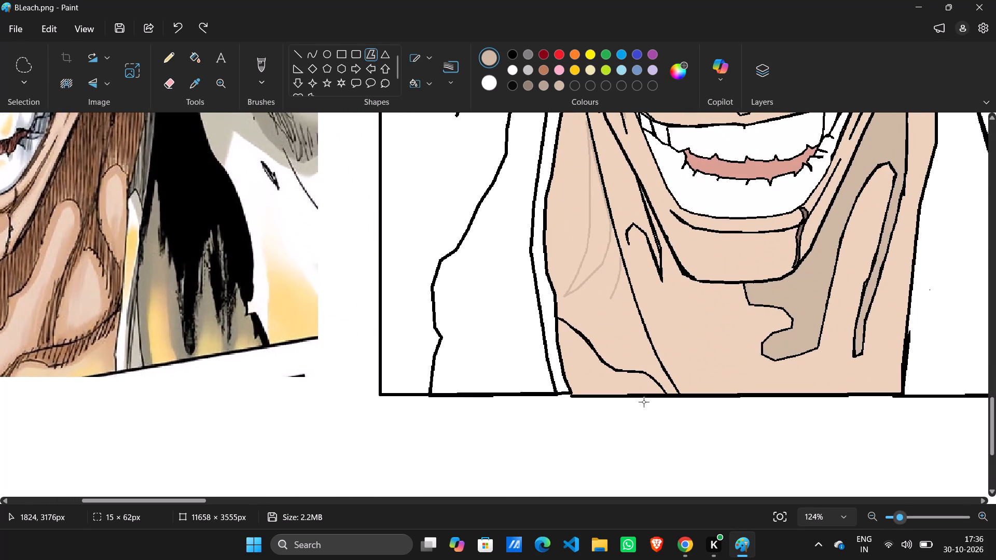
{"action": "scroll", "coordinate": [695, 376], "scroll_direction": "up", "scroll_amount": 2, "text": "ctrl"}
{"action": "left_click_drag", "start_coordinate": [627, 300], "coordinate": [614, 317]}
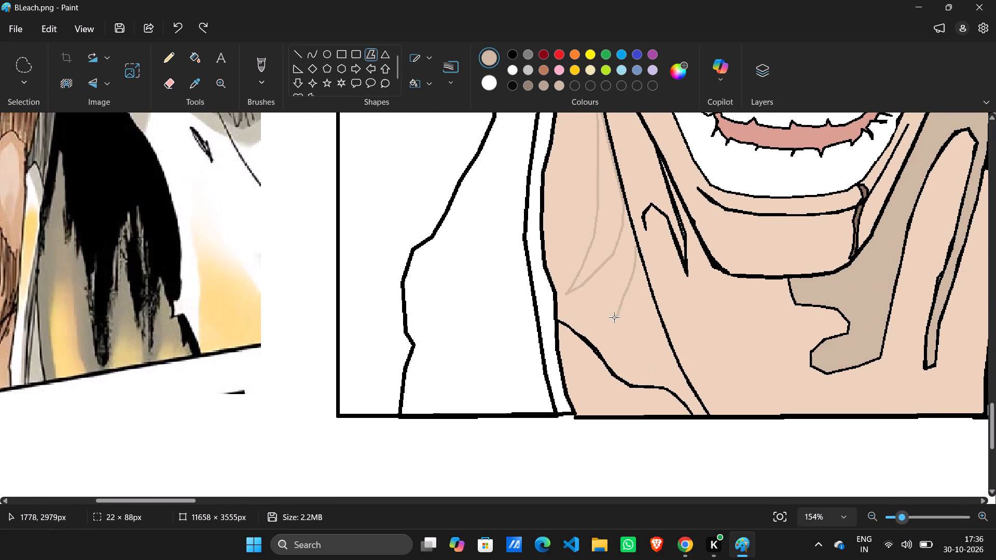
{"action": "left_click_drag", "start_coordinate": [614, 317], "coordinate": [611, 324]}
{"action": "scroll", "coordinate": [611, 324], "scroll_direction": "down", "scroll_amount": 3, "text": "ctrl"}
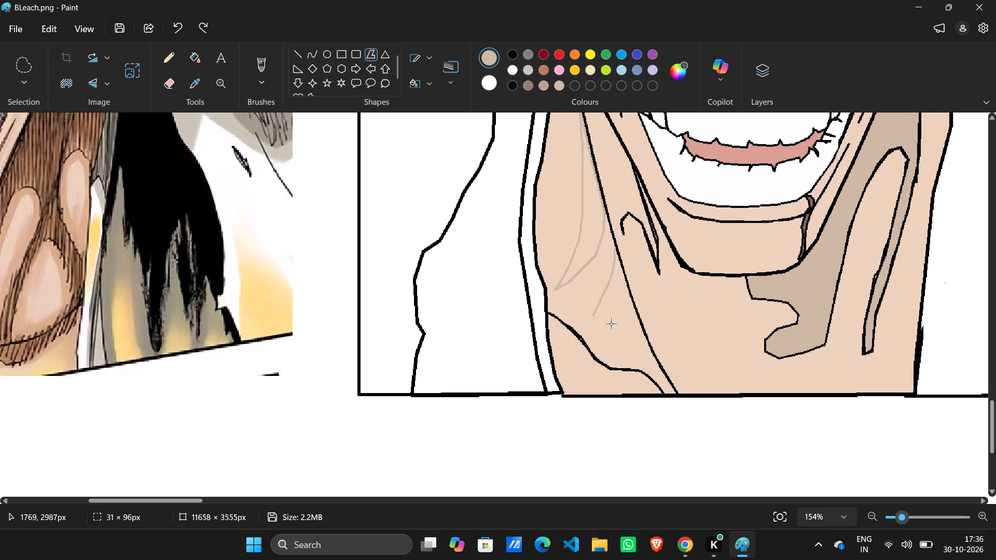
{"action": "scroll", "coordinate": [611, 324], "scroll_direction": "down", "scroll_amount": 2, "text": "ctrl"}
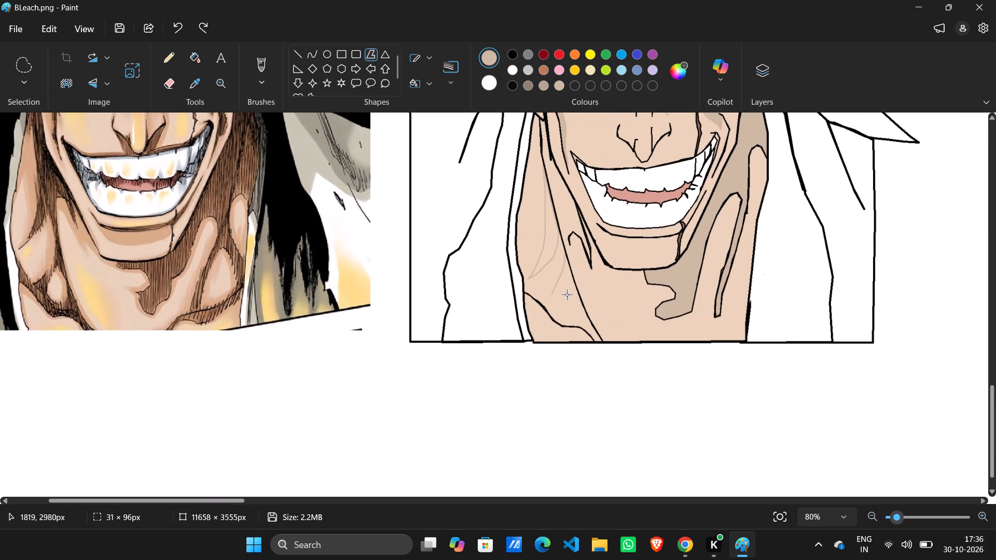
{"action": "scroll", "coordinate": [569, 310], "scroll_direction": "up", "scroll_amount": 4, "text": "ctrl"}
{"action": "left_click", "coordinate": [639, 338]}
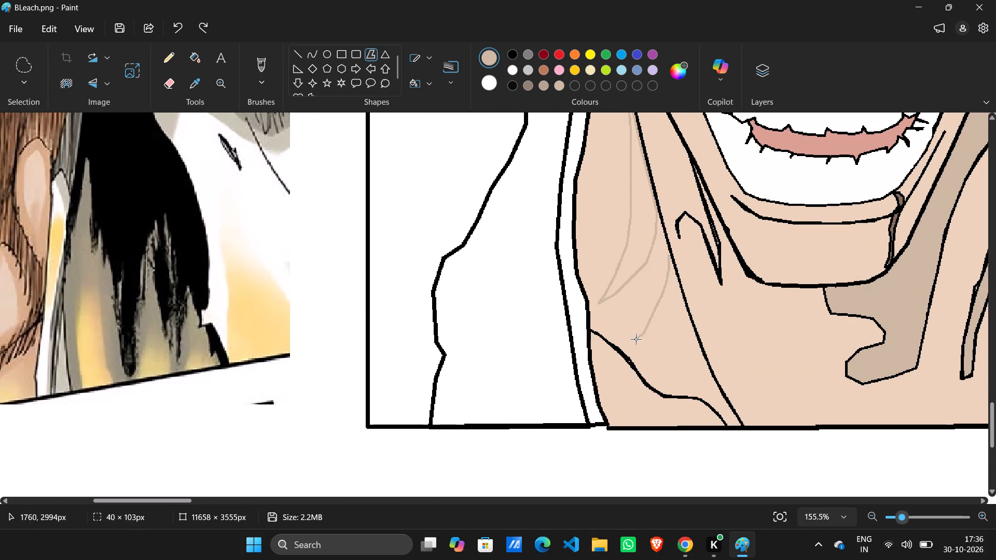
Extend the second polygon across to the outer neck line just above the lower crease and trace it back to the bend.
{"action": "left_click_drag", "start_coordinate": [634, 339], "coordinate": [620, 333]}
{"action": "left_click_drag", "start_coordinate": [617, 329], "coordinate": [607, 325]}
{"action": "left_click_drag", "start_coordinate": [605, 324], "coordinate": [594, 320]}
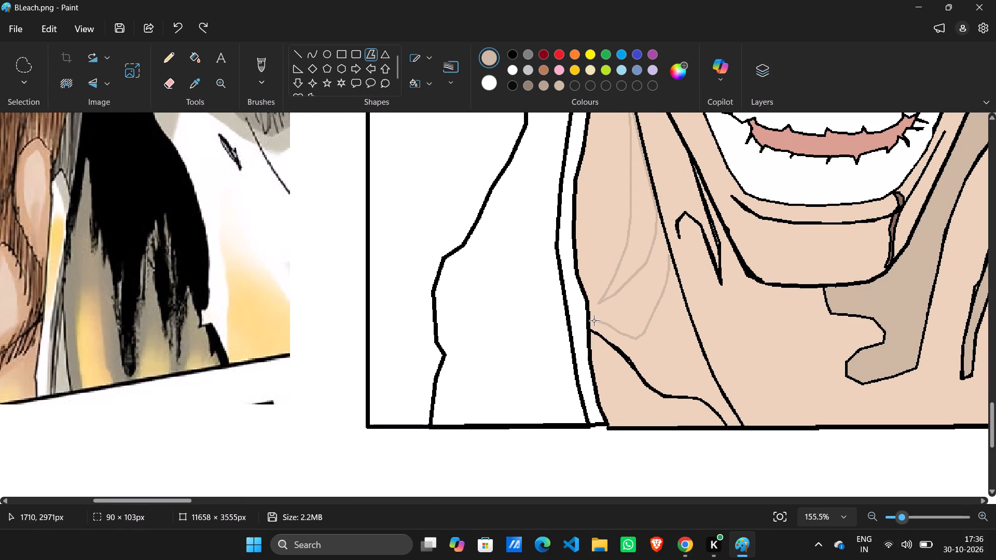
{"action": "left_click_drag", "start_coordinate": [594, 320], "coordinate": [592, 320]}
{"action": "left_click_drag", "start_coordinate": [604, 320], "coordinate": [615, 327]}
{"action": "left_click_drag", "start_coordinate": [617, 329], "coordinate": [637, 339]}
Continue the polygon around a small oval highlight between the lower crease and the neck-muscle line.
{"action": "left_click_drag", "start_coordinate": [640, 341], "coordinate": [651, 353]}
{"action": "left_click", "coordinate": [645, 357]}
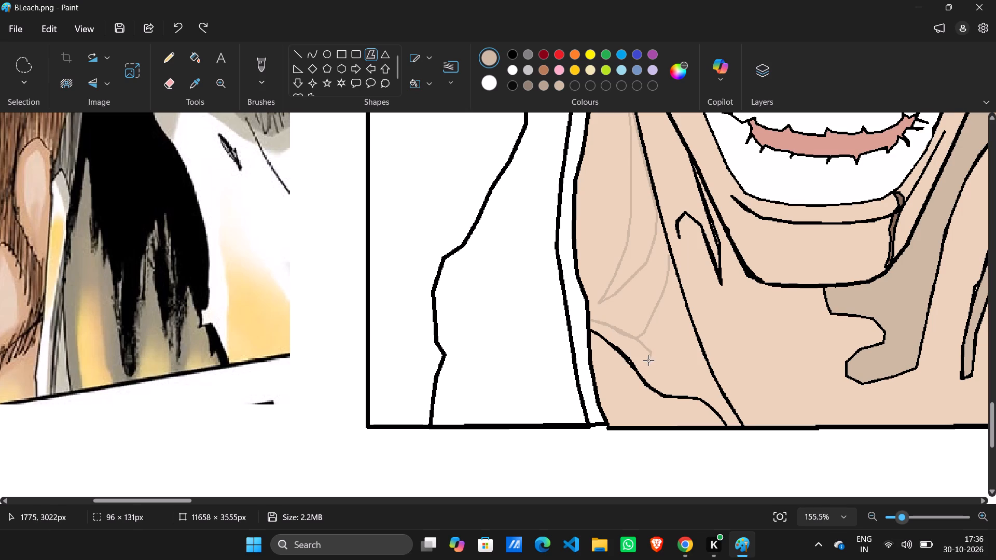
{"action": "left_click_drag", "start_coordinate": [648, 367], "coordinate": [655, 376]}
{"action": "left_click_drag", "start_coordinate": [655, 376], "coordinate": [665, 380]}
{"action": "left_click", "coordinate": [672, 382]}
{"action": "left_click_drag", "start_coordinate": [676, 381], "coordinate": [681, 374]}
{"action": "left_click_drag", "start_coordinate": [683, 370], "coordinate": [684, 363]}
{"action": "left_click_drag", "start_coordinate": [684, 359], "coordinate": [684, 355]}
{"action": "left_click", "coordinate": [680, 348]}
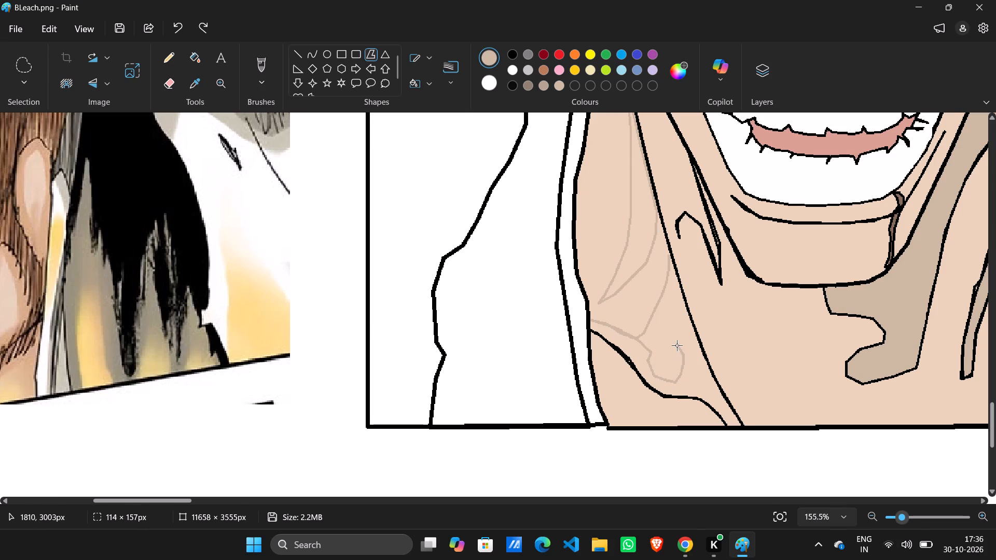
{"action": "left_click", "coordinate": [673, 343]}
{"action": "left_click", "coordinate": [665, 343]}
{"action": "left_click", "coordinate": [656, 345]}
{"action": "left_click", "coordinate": [652, 353]}
Trace the polygon's remaining edges around the oval and up the neck-muscle line, closing an outline about 146 × 157 px.
{"action": "scroll", "coordinate": [693, 369], "scroll_direction": "down", "scroll_amount": 5, "text": "ctrl"}
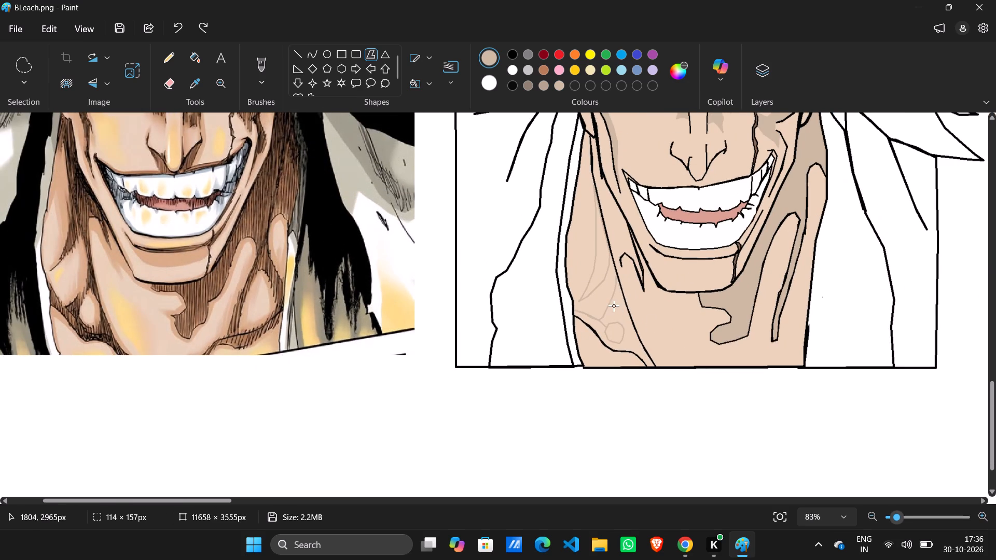
{"action": "left_click_drag", "start_coordinate": [614, 302], "coordinate": [614, 293]}
{"action": "left_click_drag", "start_coordinate": [616, 303], "coordinate": [626, 331]}
{"action": "left_click_drag", "start_coordinate": [626, 331], "coordinate": [626, 337]}
{"action": "left_click_drag", "start_coordinate": [626, 339], "coordinate": [639, 350]}
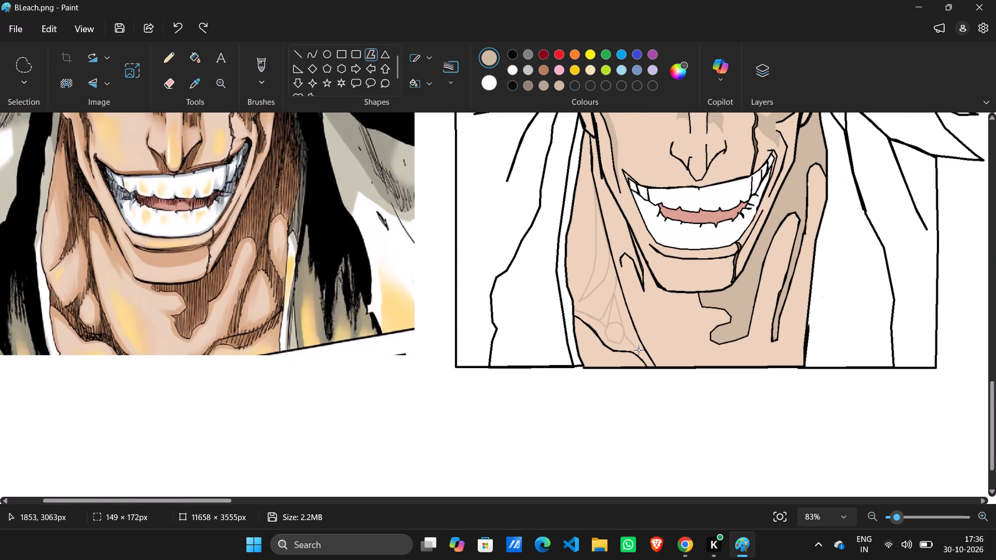
{"action": "left_click_drag", "start_coordinate": [639, 350], "coordinate": [638, 341]}
{"action": "left_click_drag", "start_coordinate": [638, 341], "coordinate": [638, 341]}
{"action": "left_click_drag", "start_coordinate": [632, 334], "coordinate": [614, 293]}
{"action": "left_click_drag", "start_coordinate": [614, 285], "coordinate": [617, 277]}
Fill the long neck polygon and every section of the second polygon around the oval highlight with the beige shadow colour.
{"action": "left_click", "coordinate": [193, 54]}
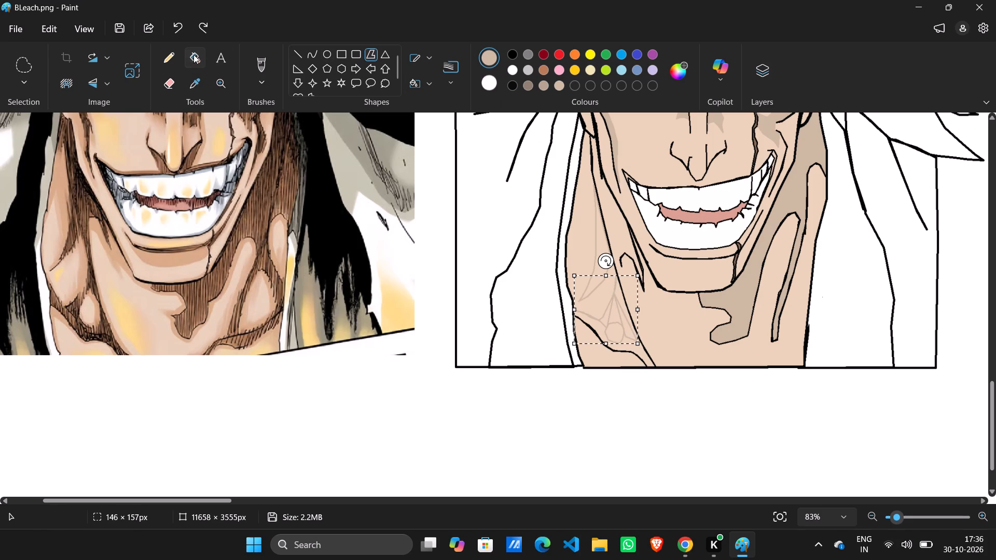
{"action": "left_click", "coordinate": [606, 250]}
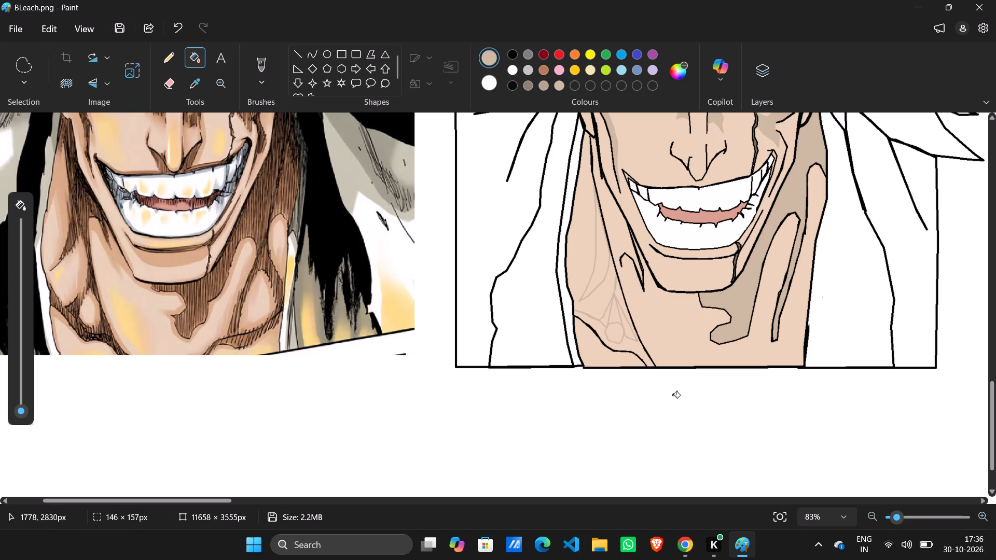
{"action": "scroll", "coordinate": [695, 372], "scroll_direction": "up", "scroll_amount": 4, "text": "ctrl"}
{"action": "left_click", "coordinate": [672, 290]}
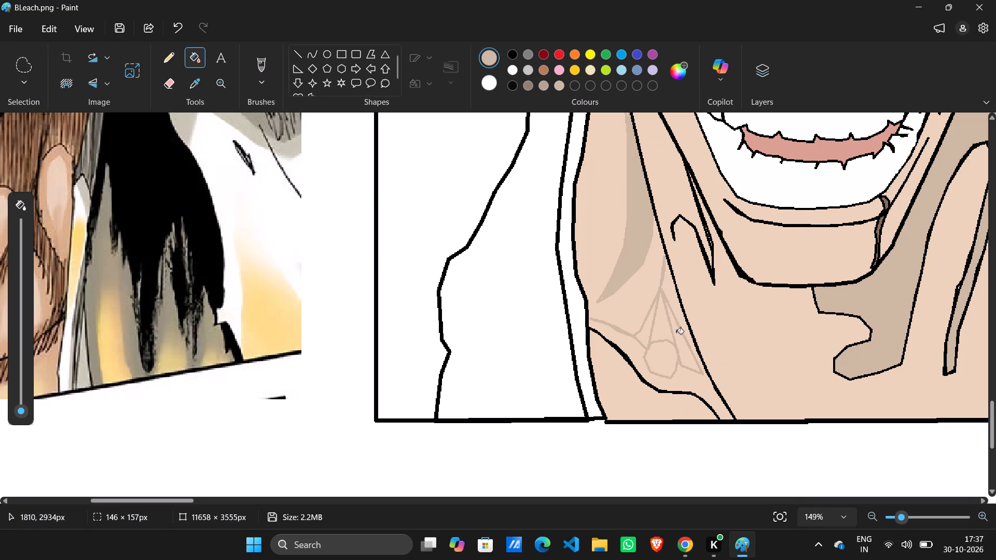
{"action": "left_click", "coordinate": [686, 356]}
{"action": "left_click", "coordinate": [666, 335]}
{"action": "left_click", "coordinate": [644, 335]}
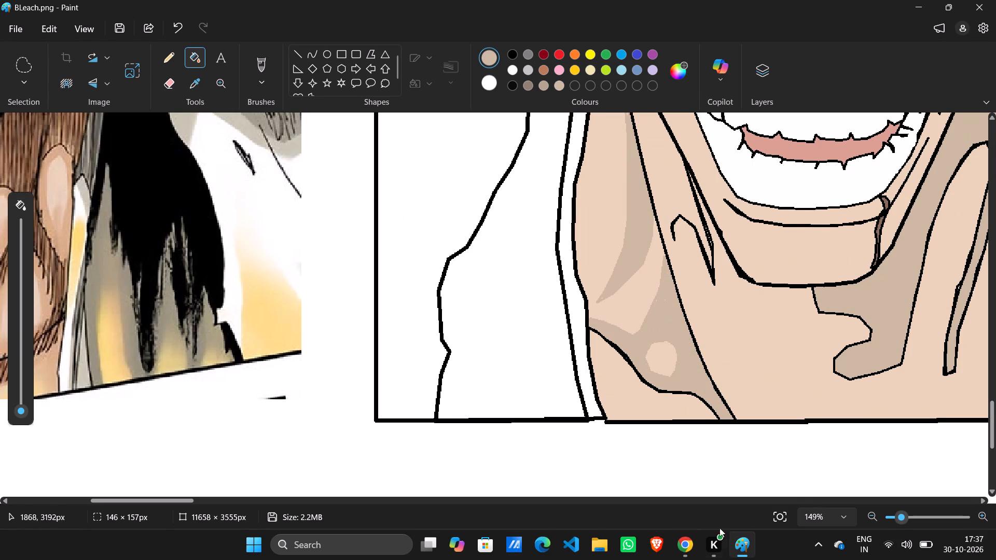
Erase the black outline around the hooked lower end of the neck shadow, starting at the chin line.
{"action": "scroll", "coordinate": [403, 426], "scroll_direction": "down", "scroll_amount": 5, "text": "ctrl"}
{"action": "scroll", "coordinate": [706, 428], "scroll_direction": "down", "scroll_amount": 2, "text": "ctrl"}
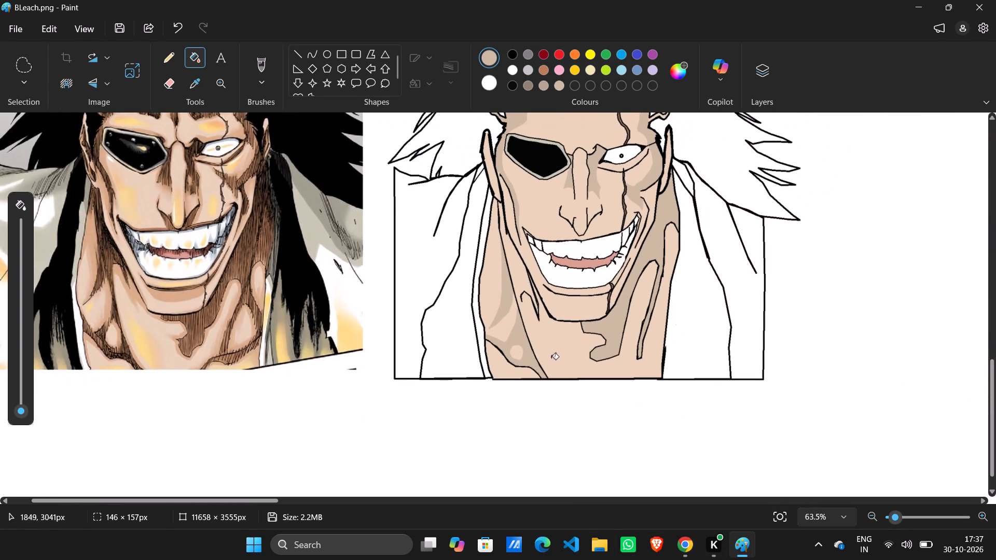
{"action": "scroll", "coordinate": [555, 358], "scroll_direction": "down", "scroll_amount": 2, "text": "ctrl"}
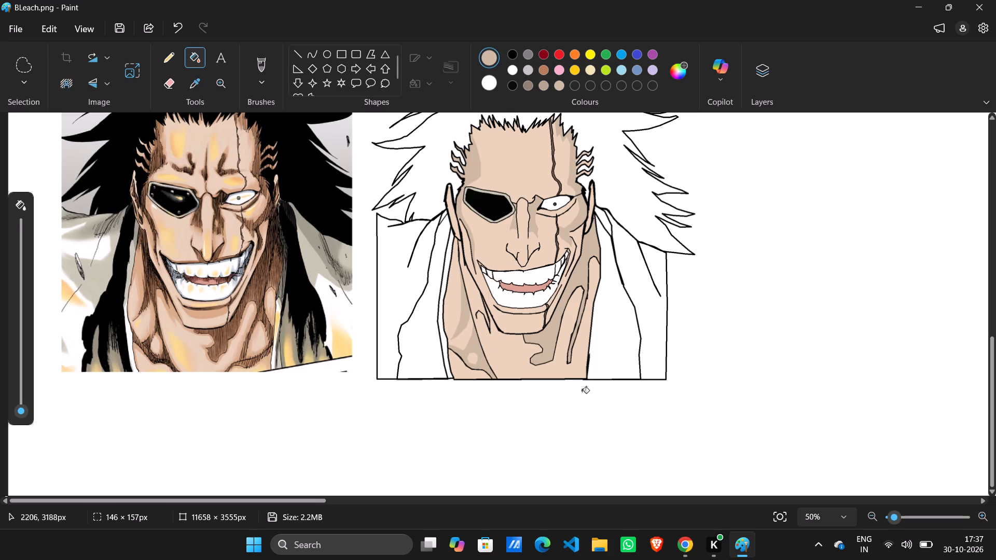
{"action": "scroll", "coordinate": [574, 353], "scroll_direction": "up", "scroll_amount": 1}
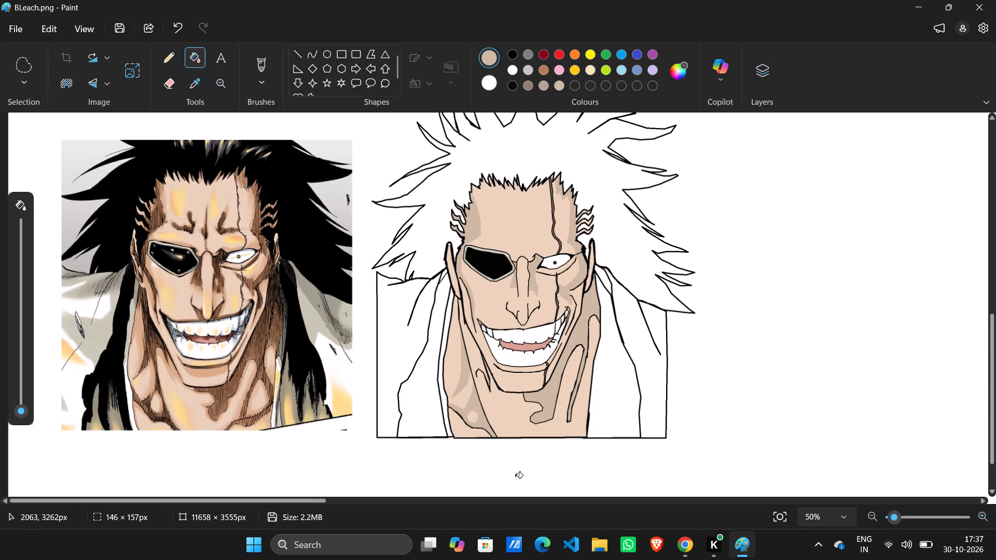
{"action": "scroll", "coordinate": [673, 440], "scroll_direction": "up", "scroll_amount": 4, "text": "ctrl"}
{"action": "scroll", "coordinate": [684, 442], "scroll_direction": "down", "scroll_amount": 2}
{"action": "scroll", "coordinate": [678, 444], "scroll_direction": "up", "scroll_amount": 5, "text": "ctrl"}
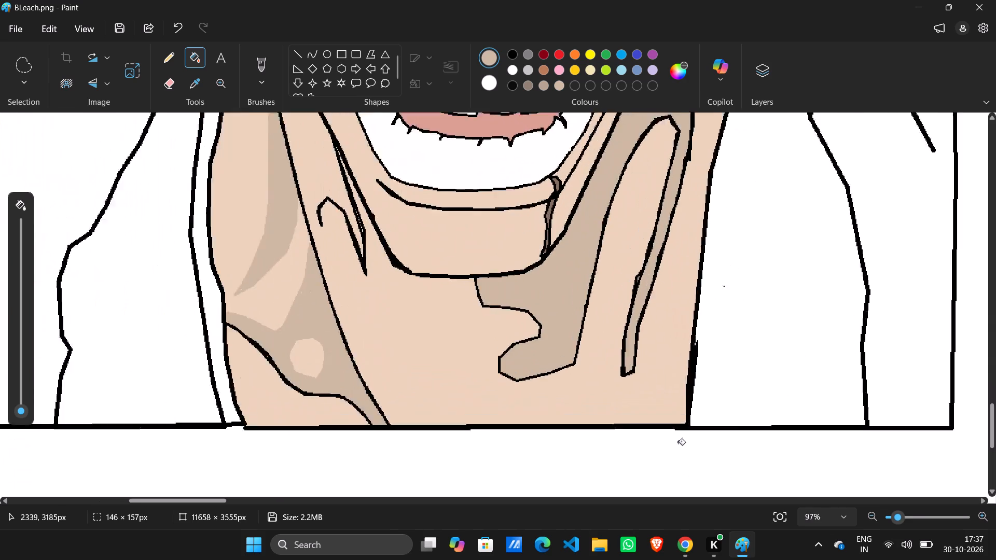
{"action": "scroll", "coordinate": [678, 444], "scroll_direction": "up", "scroll_amount": 2}
{"action": "scroll", "coordinate": [678, 444], "scroll_direction": "up", "scroll_amount": 3, "text": "ctrl"}
{"action": "scroll", "coordinate": [678, 444], "scroll_direction": "down", "scroll_amount": 2}
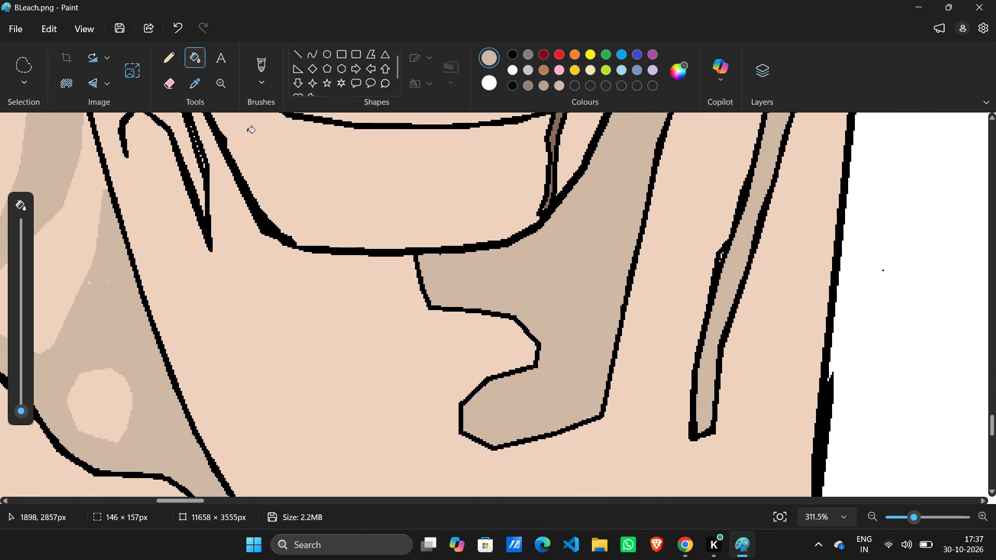
{"action": "left_click", "coordinate": [168, 83]}
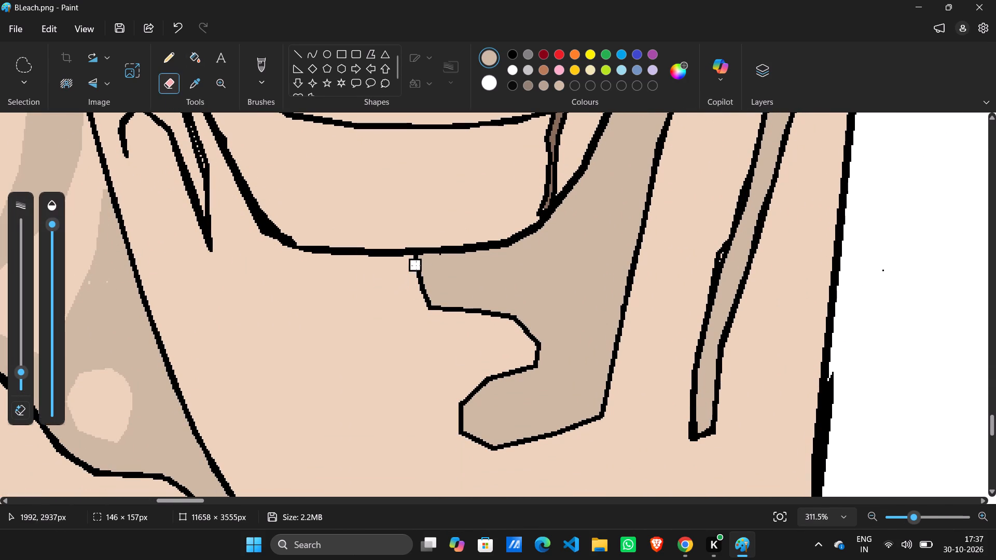
{"action": "left_click_drag", "start_coordinate": [417, 261], "coordinate": [492, 315]}
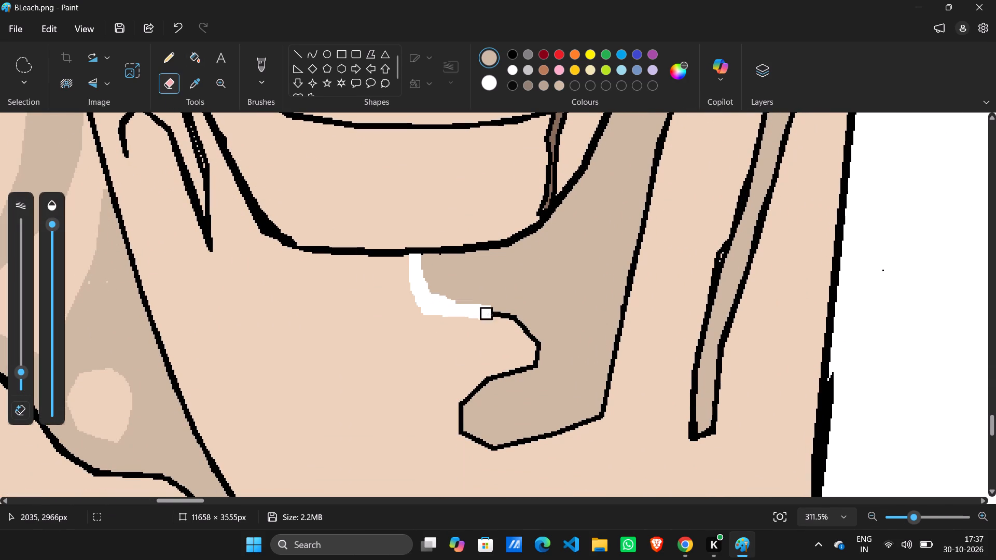
{"action": "left_click_drag", "start_coordinate": [492, 315], "coordinate": [546, 363]}
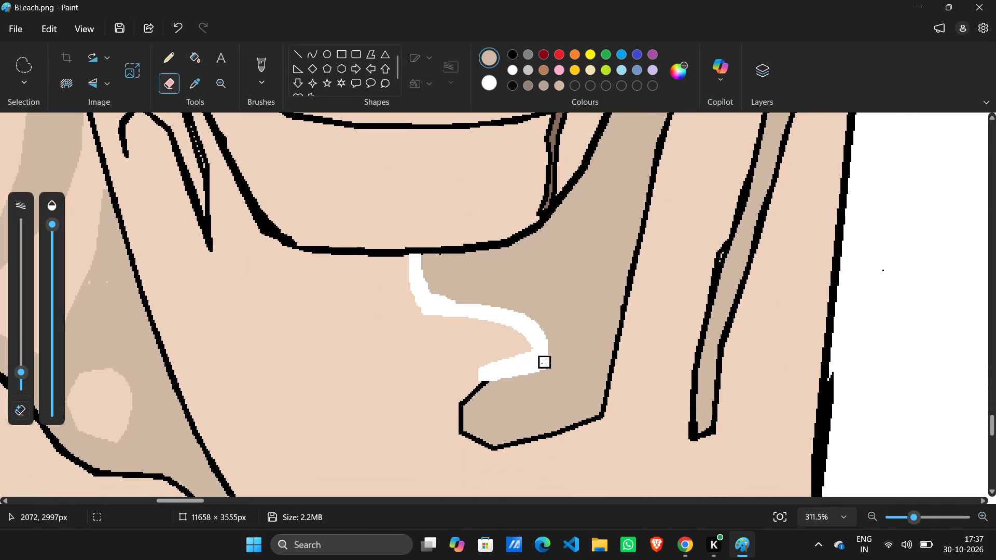
{"action": "left_click_drag", "start_coordinate": [546, 363], "coordinate": [519, 450]}
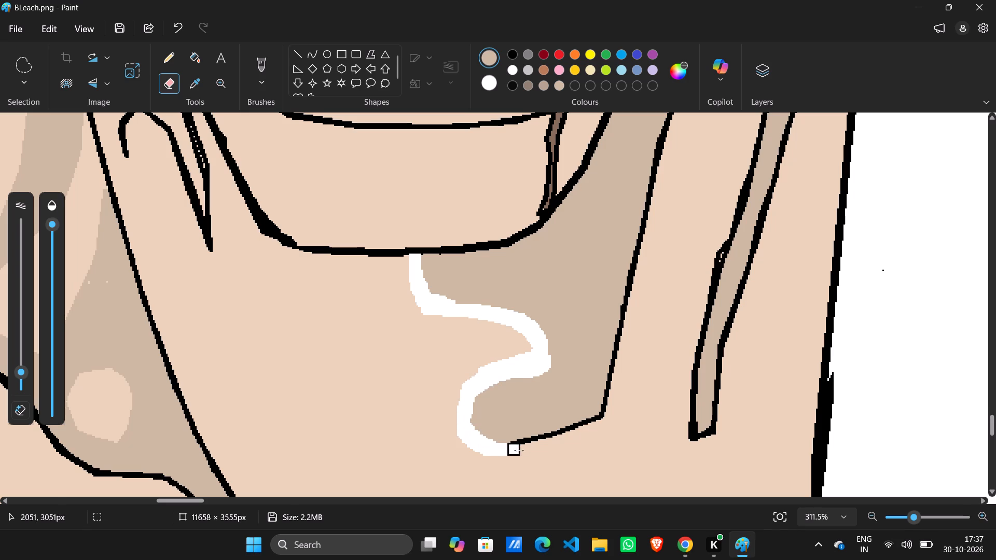
{"action": "left_click_drag", "start_coordinate": [519, 450], "coordinate": [617, 366]}
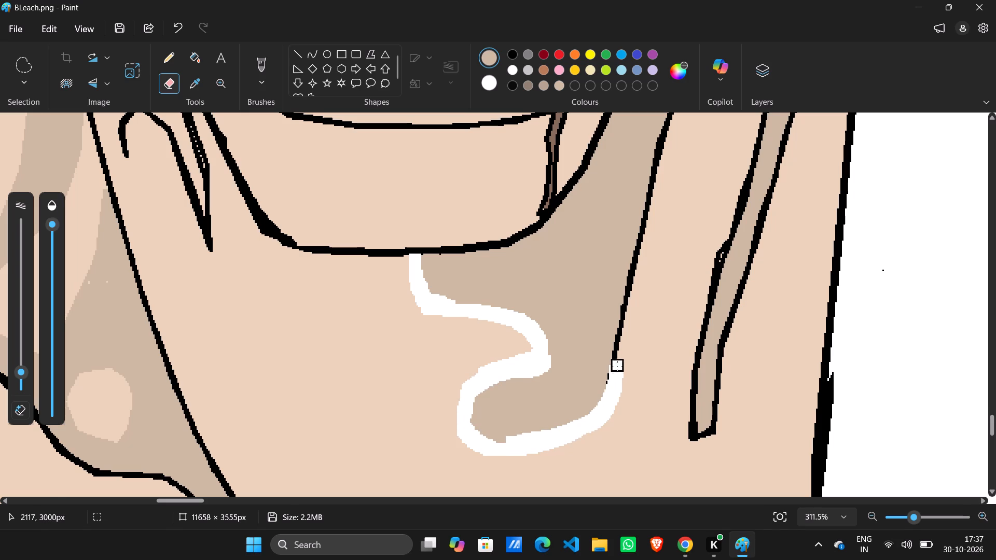
Erase the black outline of the long rounded neck highlight, up its inner edge, over its top and down its far side.
{"action": "left_click_drag", "start_coordinate": [617, 366], "coordinate": [627, 298]}
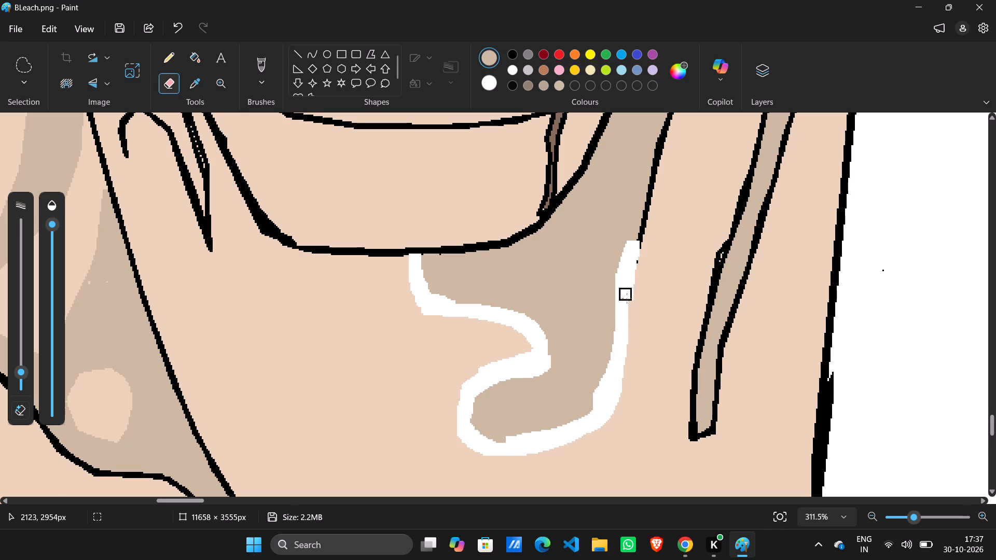
{"action": "left_click_drag", "start_coordinate": [627, 298], "coordinate": [649, 246]}
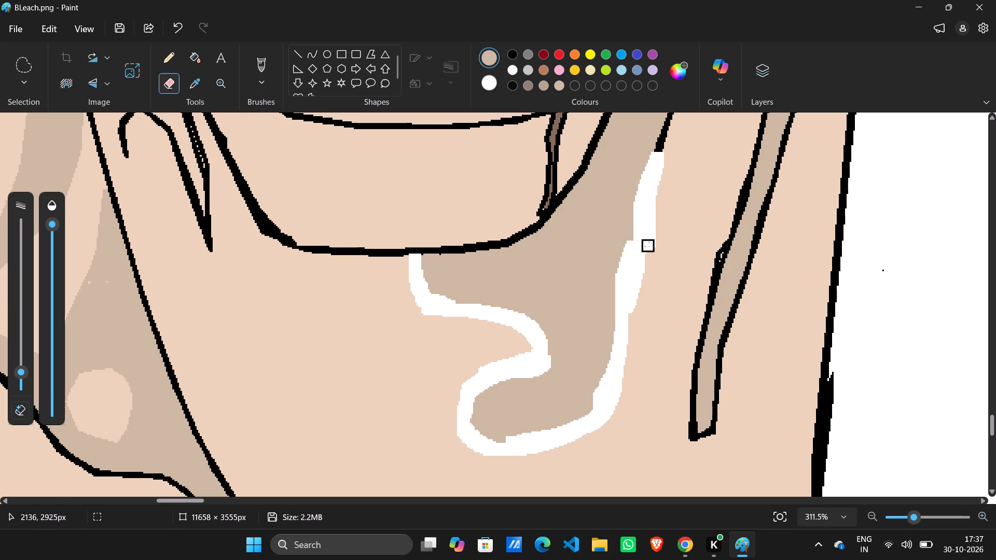
{"action": "scroll", "coordinate": [648, 310], "scroll_direction": "up", "scroll_amount": 4}
{"action": "left_click_drag", "start_coordinate": [659, 391], "coordinate": [671, 354]}
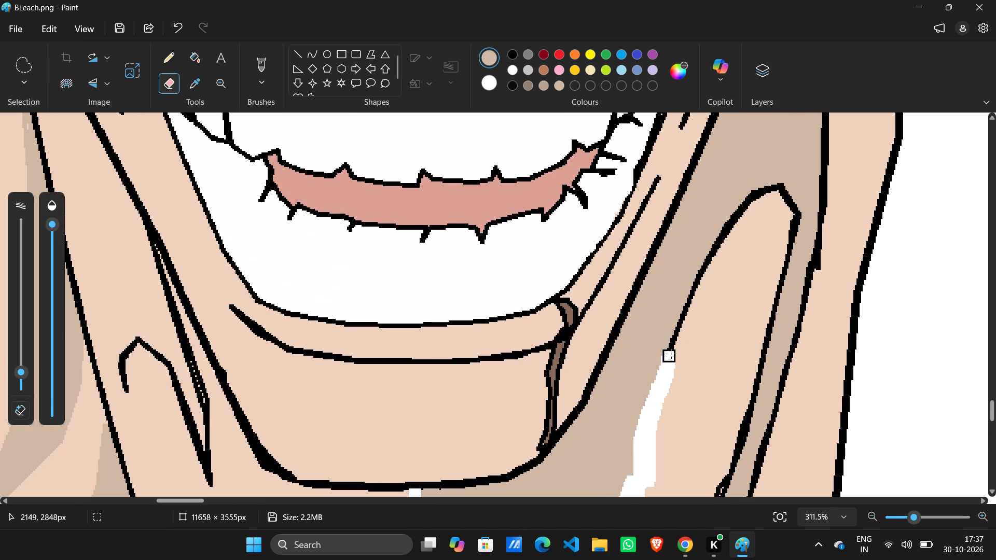
{"action": "left_click_drag", "start_coordinate": [671, 354], "coordinate": [724, 239]}
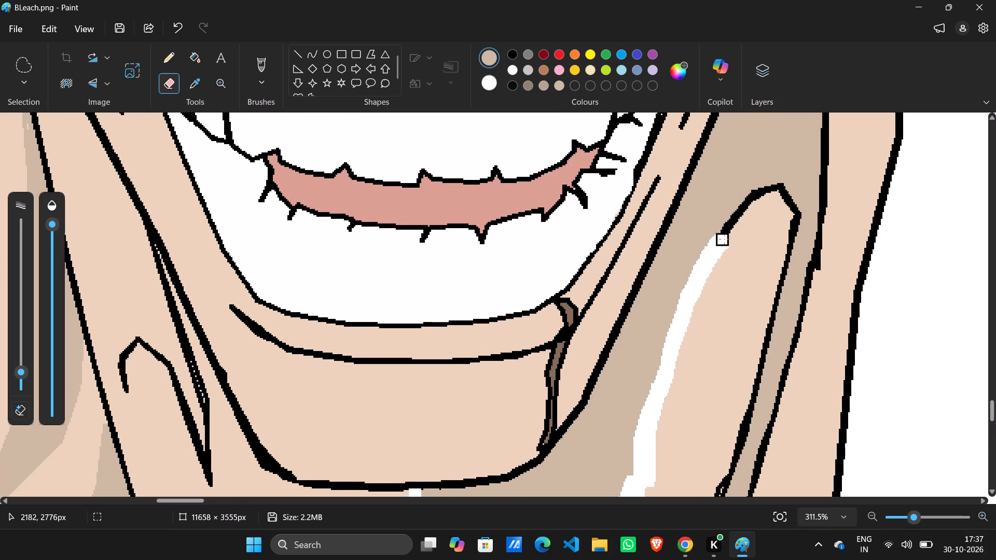
{"action": "left_click_drag", "start_coordinate": [724, 239], "coordinate": [786, 196]}
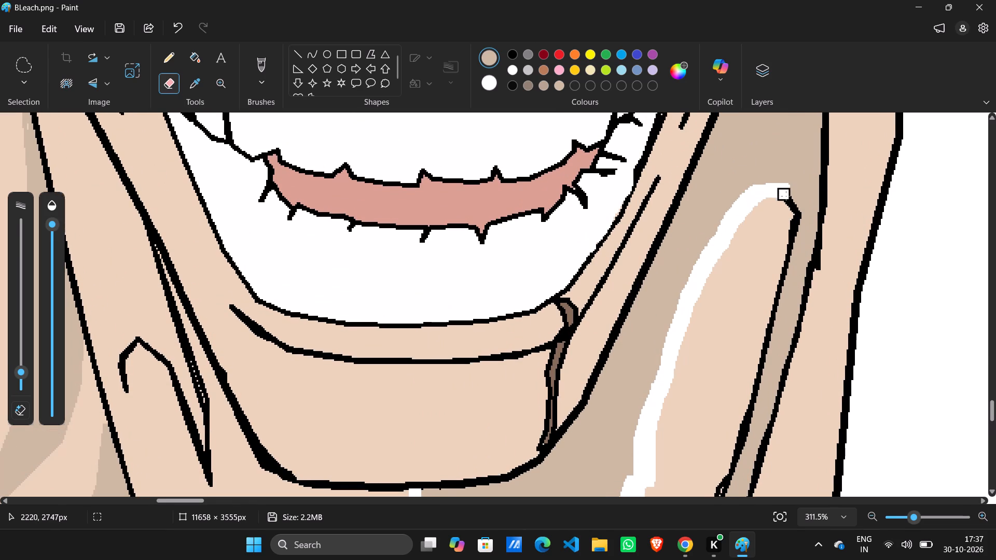
{"action": "left_click_drag", "start_coordinate": [786, 196], "coordinate": [785, 278]}
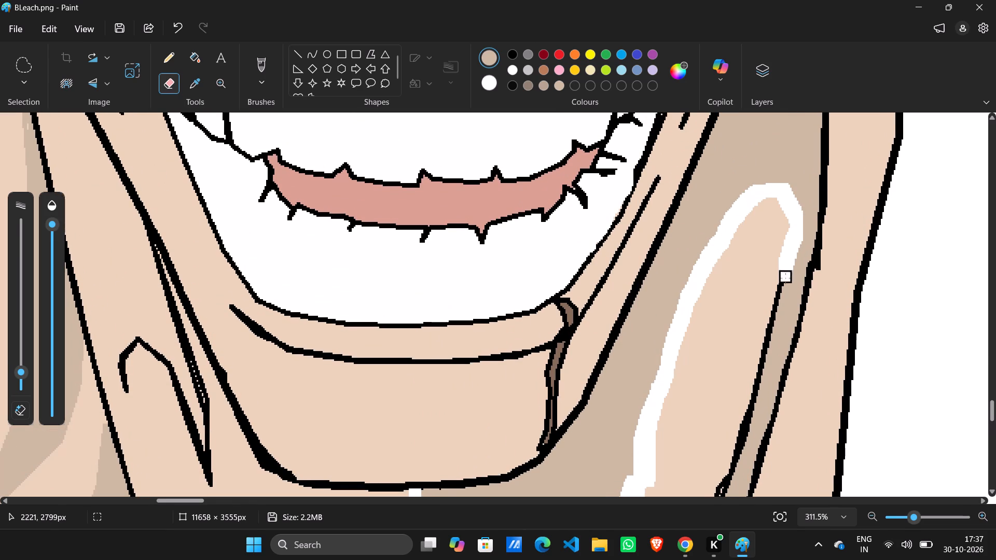
{"action": "left_click_drag", "start_coordinate": [785, 278], "coordinate": [743, 431]}
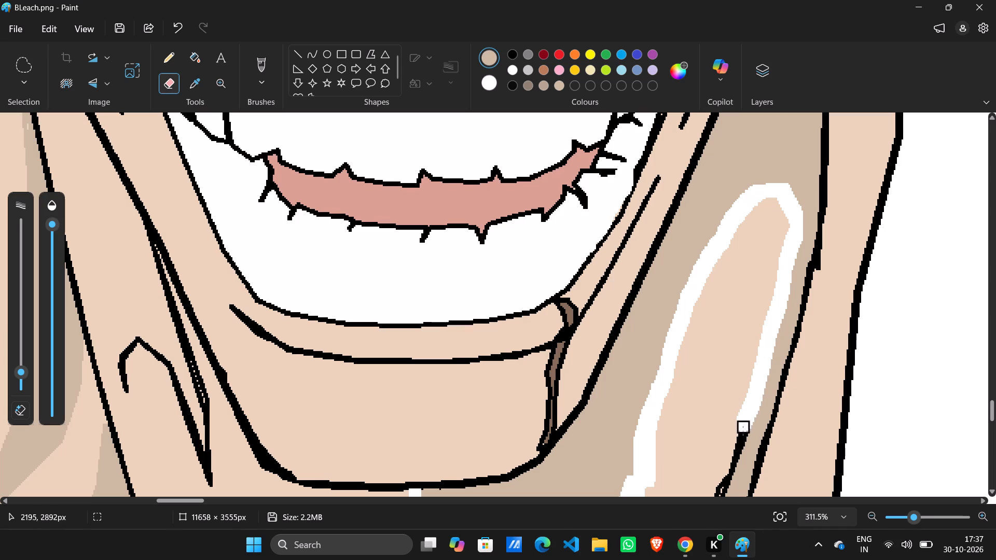
{"action": "left_click_drag", "start_coordinate": [743, 431], "coordinate": [724, 495]}
Erase the black outline around the lower tip of the narrow shadow strip and back up its outer edge.
{"action": "scroll", "coordinate": [730, 444], "scroll_direction": "down", "scroll_amount": 4}
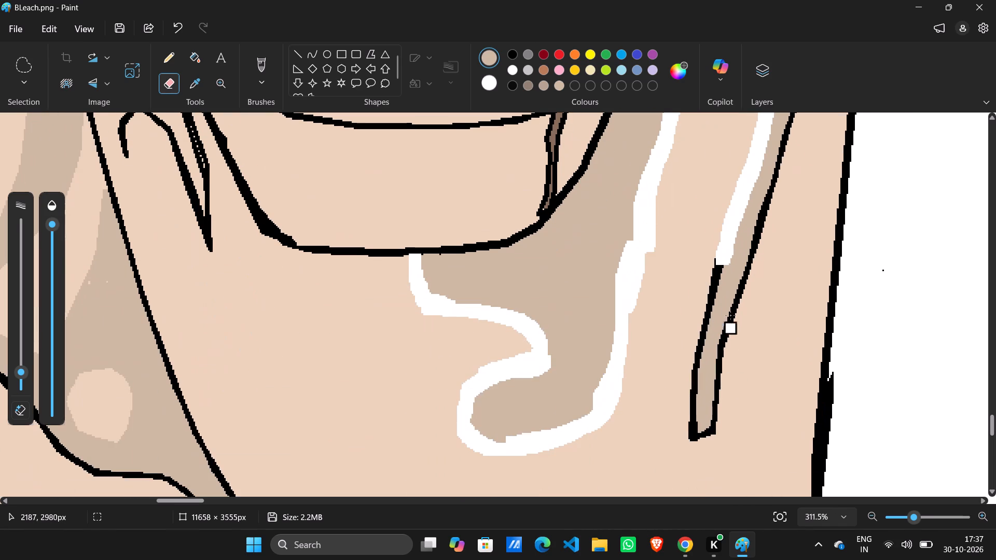
{"action": "left_click", "coordinate": [719, 257]}
{"action": "left_click_drag", "start_coordinate": [719, 261], "coordinate": [693, 371]}
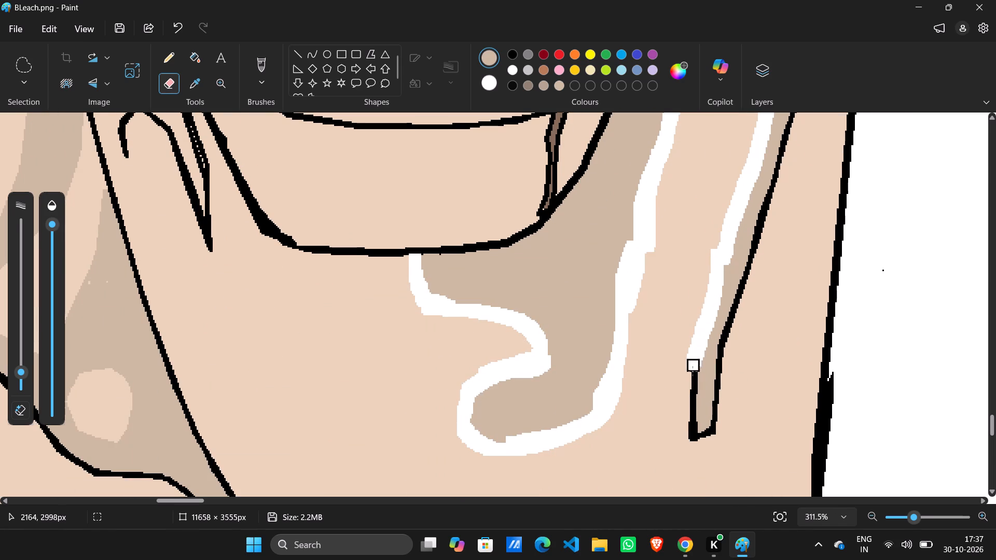
{"action": "left_click_drag", "start_coordinate": [693, 371], "coordinate": [701, 442]}
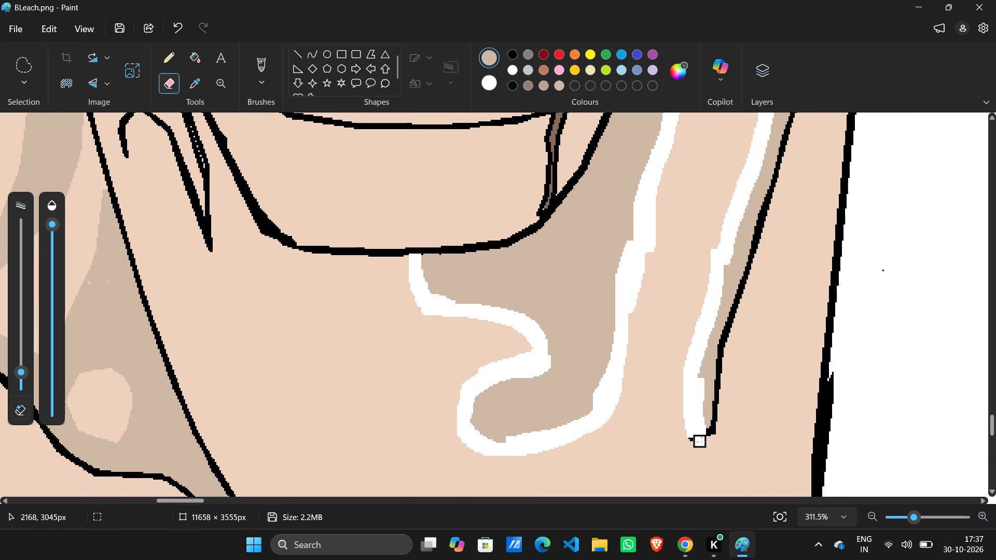
{"action": "left_click_drag", "start_coordinate": [701, 442], "coordinate": [723, 389]}
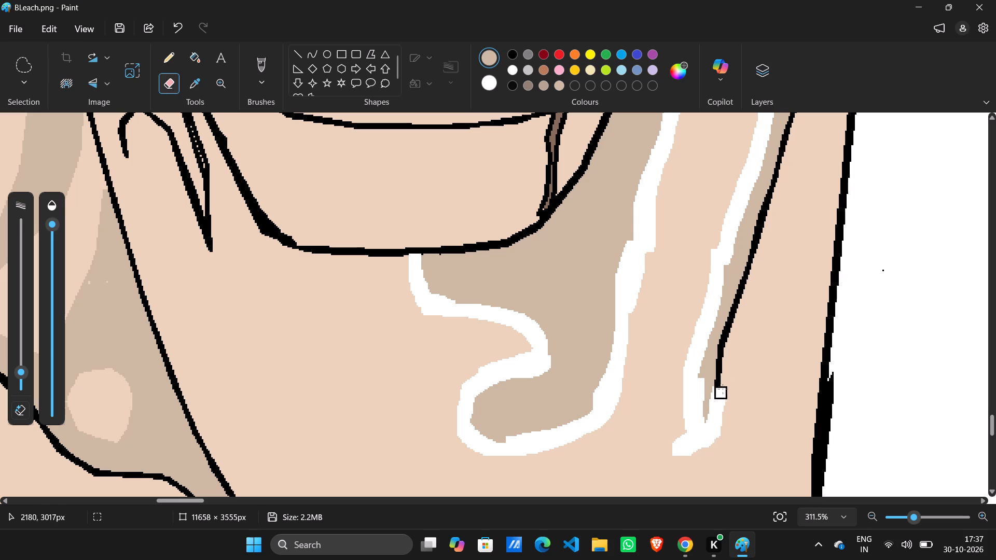
{"action": "left_click_drag", "start_coordinate": [723, 389], "coordinate": [724, 357]}
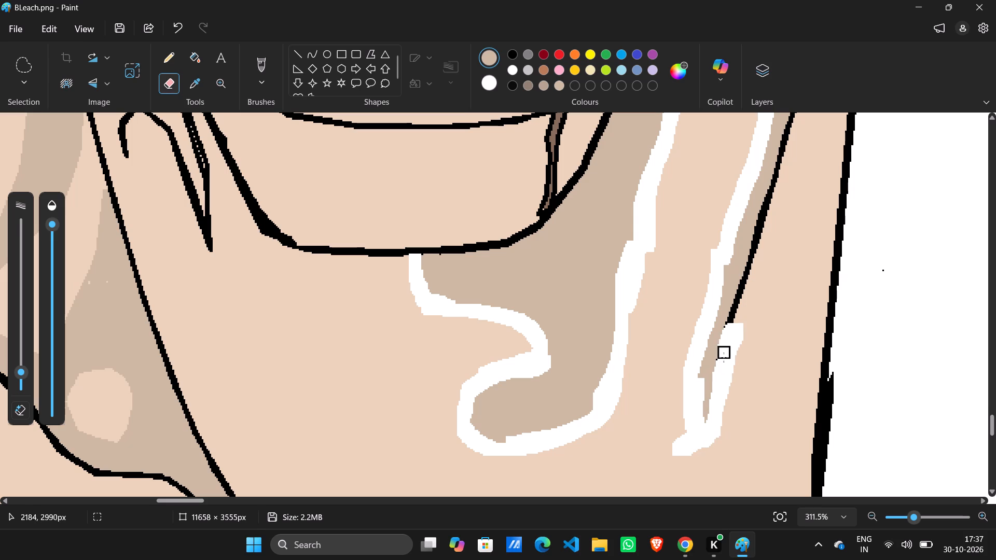
{"action": "left_click_drag", "start_coordinate": [724, 357], "coordinate": [743, 286]}
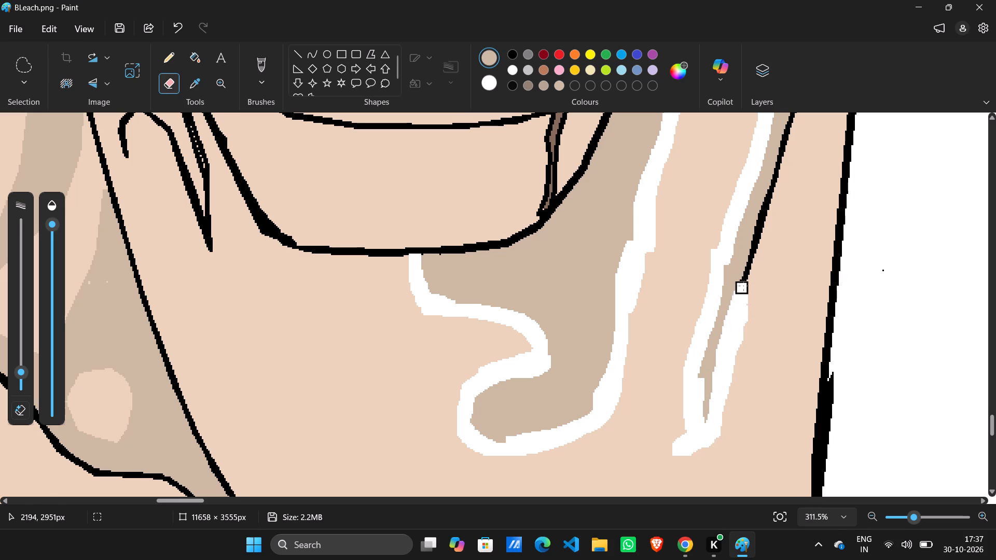
{"action": "left_click_drag", "start_coordinate": [743, 286], "coordinate": [783, 164]}
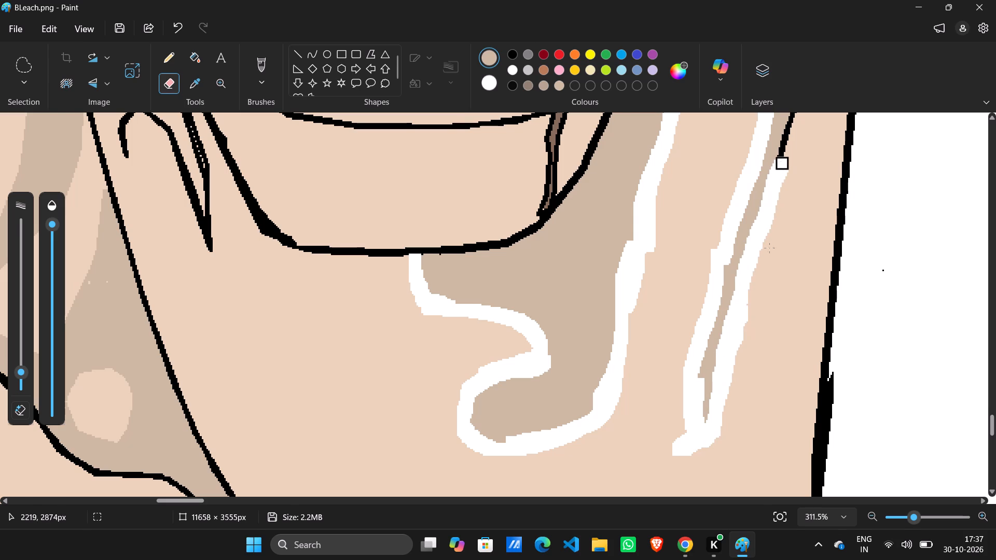
Erase the rest of the shadow's outer black outline, up beside the jaw and over the rounded top to the outer neck line.
{"action": "scroll", "coordinate": [766, 289], "scroll_direction": "up", "scroll_amount": 3}
{"action": "scroll", "coordinate": [770, 474], "scroll_direction": "up", "scroll_amount": 3}
{"action": "scroll", "coordinate": [777, 500], "scroll_direction": "down", "scroll_amount": 1}
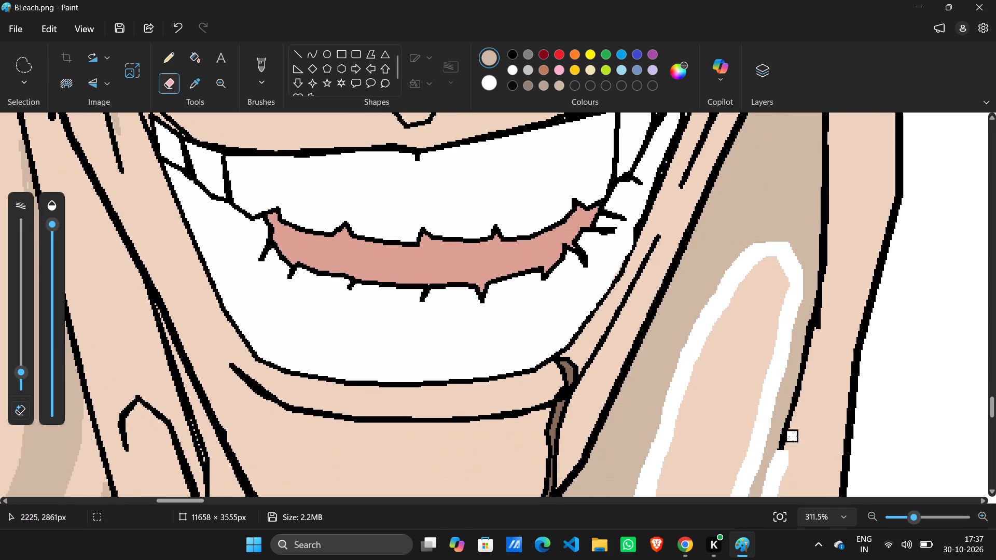
{"action": "left_click_drag", "start_coordinate": [782, 463], "coordinate": [812, 335]}
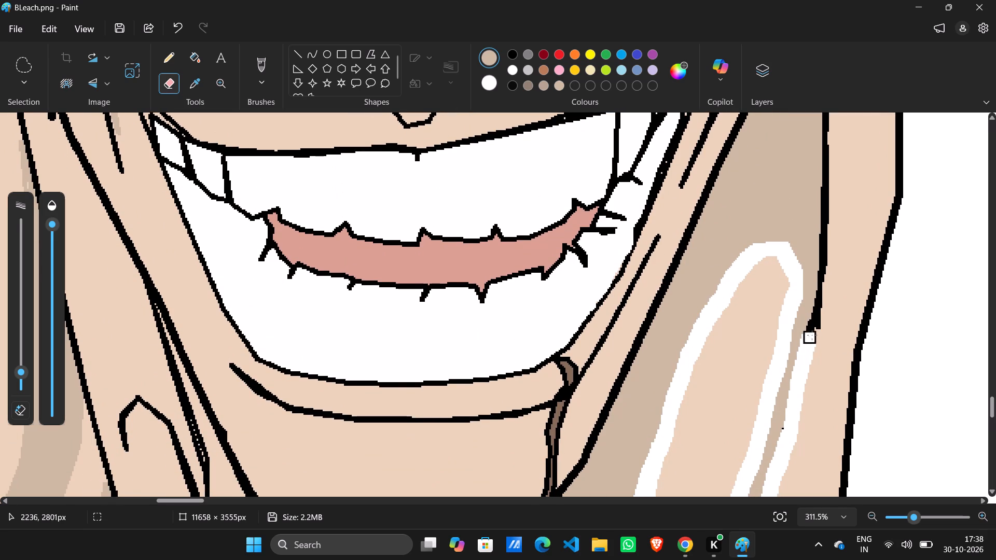
{"action": "left_click_drag", "start_coordinate": [812, 335], "coordinate": [823, 266]}
{"action": "scroll", "coordinate": [835, 354], "scroll_direction": "up", "scroll_amount": 1}
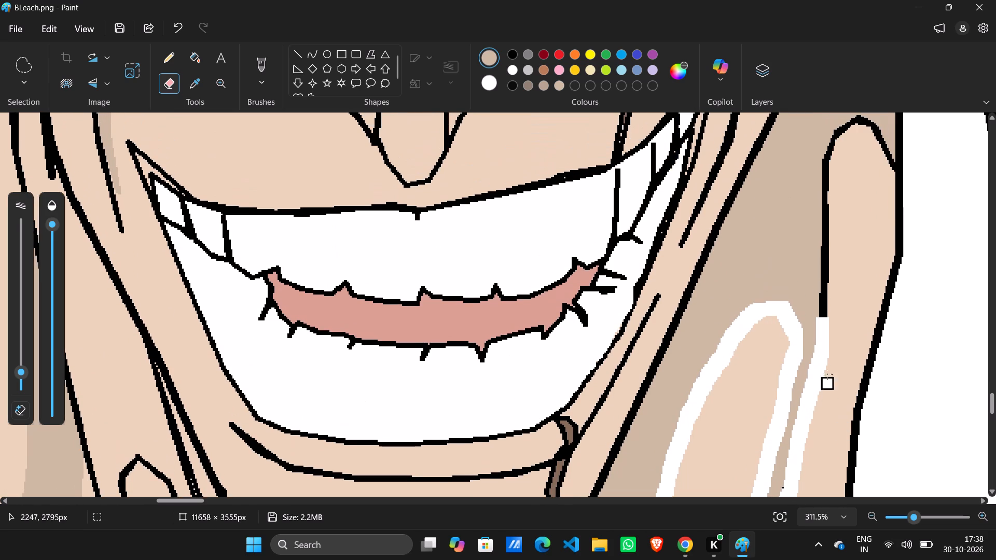
{"action": "left_click_drag", "start_coordinate": [826, 328], "coordinate": [824, 191]}
{"action": "scroll", "coordinate": [847, 398], "scroll_direction": "up", "scroll_amount": 3}
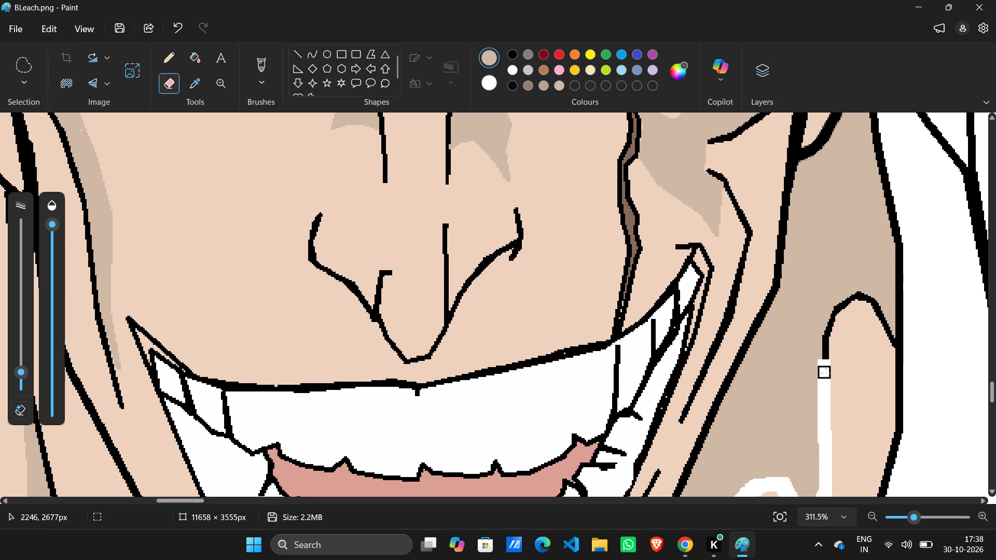
{"action": "left_click_drag", "start_coordinate": [824, 364], "coordinate": [874, 309]}
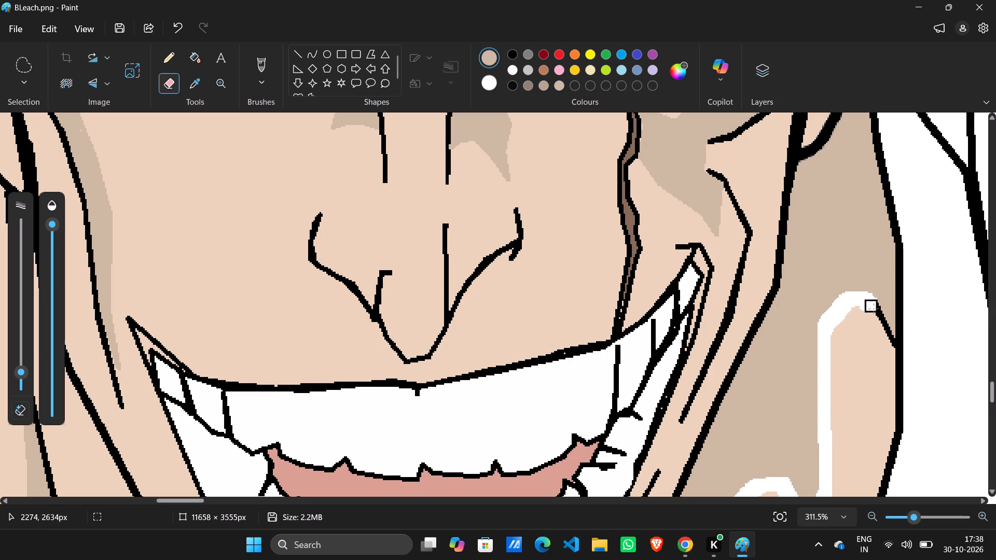
{"action": "left_click_drag", "start_coordinate": [874, 309], "coordinate": [891, 347]}
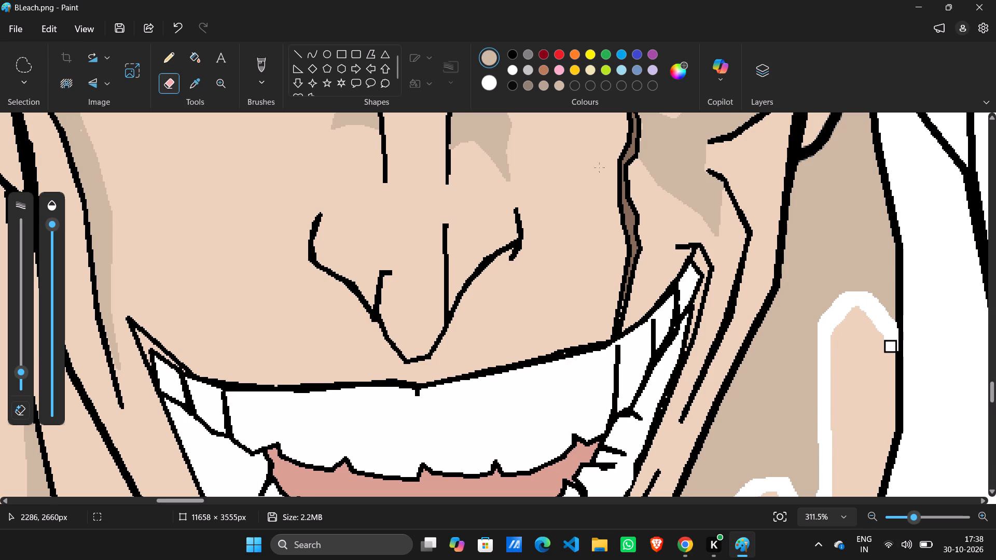
Fill the erased white band around the long rounded neck highlight with the light skin tone sampled from inside it.
{"action": "left_click", "coordinate": [199, 63]}
{"action": "left_click", "coordinate": [196, 91]}
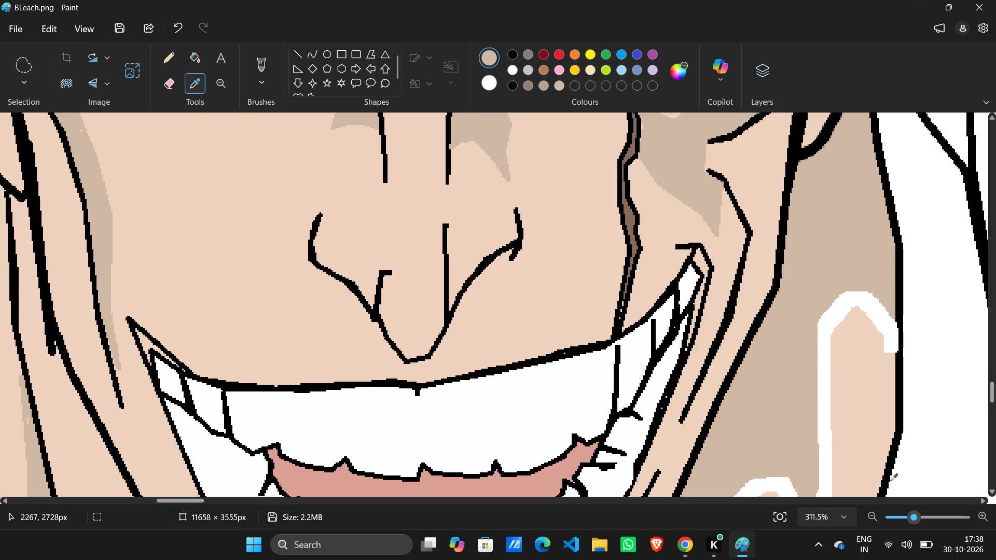
{"action": "left_click", "coordinate": [852, 410]}
{"action": "left_click", "coordinate": [868, 300]}
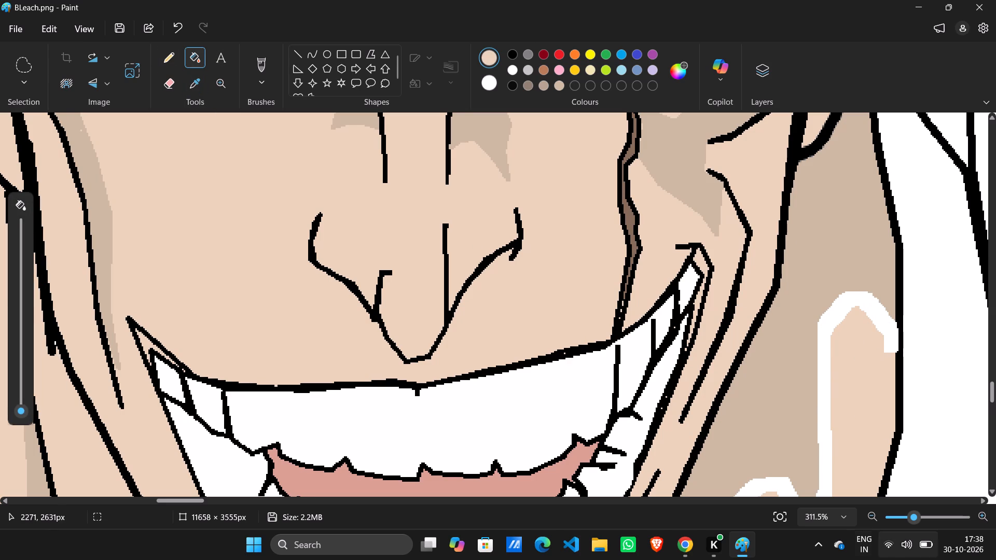
Fill the small round light spot inside the lower neck shadow with the darker beige sampled from the surrounding shadow.
{"action": "scroll", "coordinate": [673, 320], "scroll_direction": "down", "scroll_amount": 12, "text": "ctrl"}
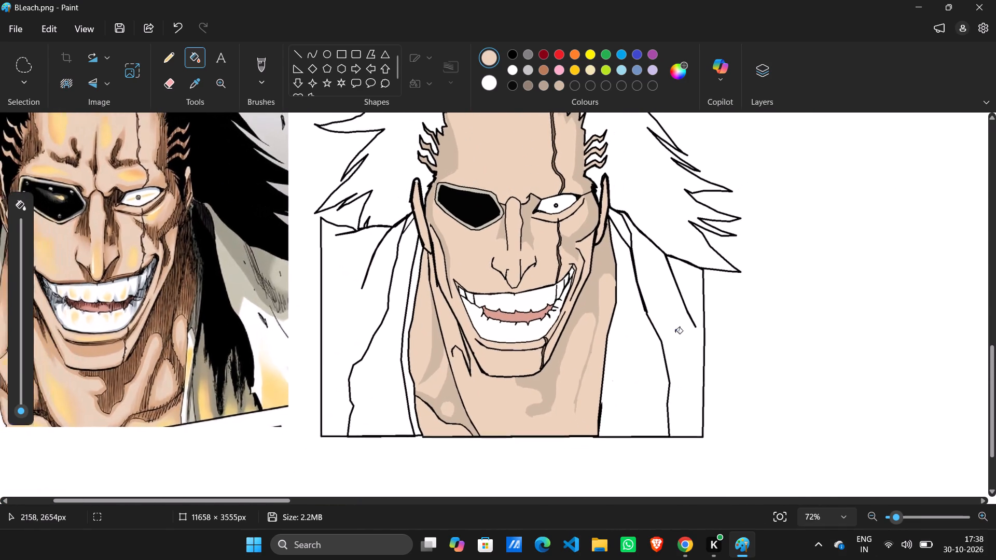
{"action": "scroll", "coordinate": [570, 369], "scroll_direction": "down", "scroll_amount": 2, "text": "ctrl"}
{"action": "scroll", "coordinate": [396, 412], "scroll_direction": "up", "scroll_amount": 2, "text": "ctrl"}
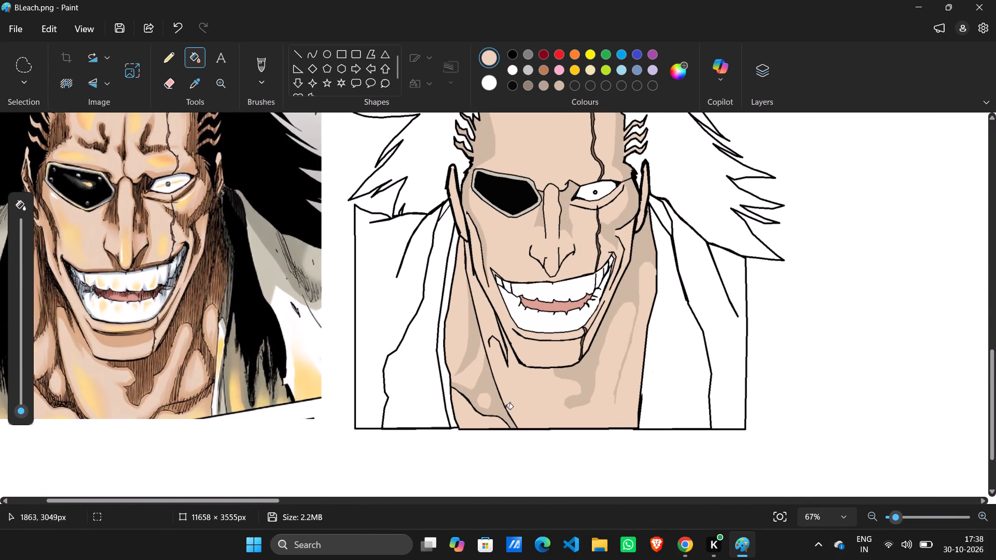
{"action": "left_click", "coordinate": [489, 399]}
{"action": "left_click", "coordinate": [487, 398]}
{"action": "scroll", "coordinate": [463, 410], "scroll_direction": "down", "scroll_amount": 1}
{"action": "scroll", "coordinate": [538, 407], "scroll_direction": "up", "scroll_amount": 4}
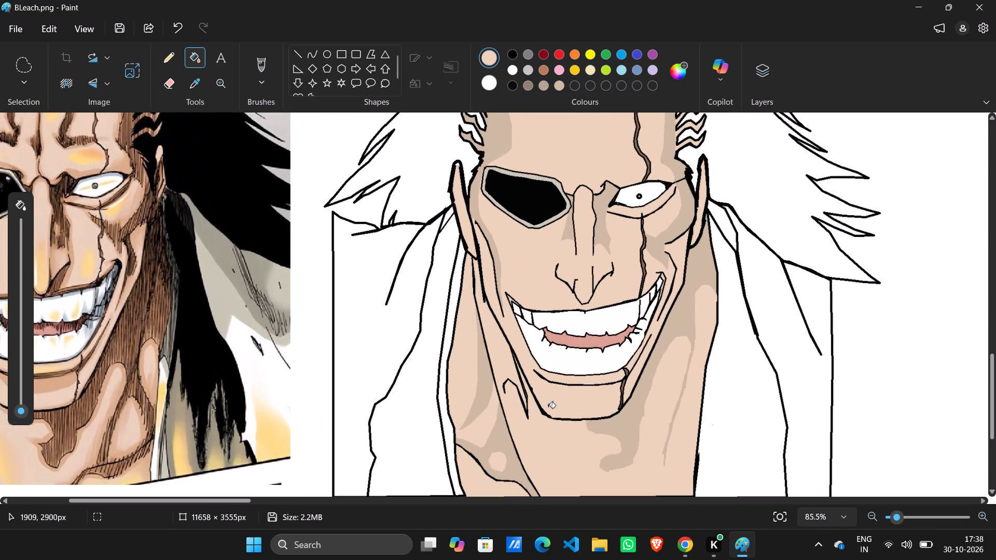
{"action": "scroll", "coordinate": [549, 407], "scroll_direction": "down", "scroll_amount": 2}
{"action": "scroll", "coordinate": [552, 411], "scroll_direction": "up", "scroll_amount": 7, "text": "ctrl"}
{"action": "scroll", "coordinate": [720, 413], "scroll_direction": "up", "scroll_amount": 2, "text": "ctrl"}
{"action": "left_click", "coordinate": [698, 392]}
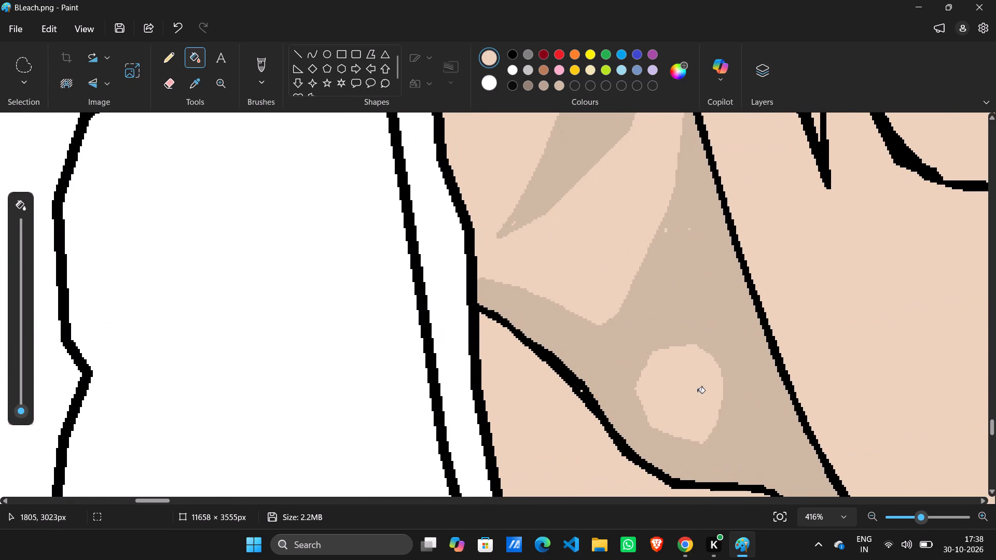
{"action": "left_click", "coordinate": [191, 83]}
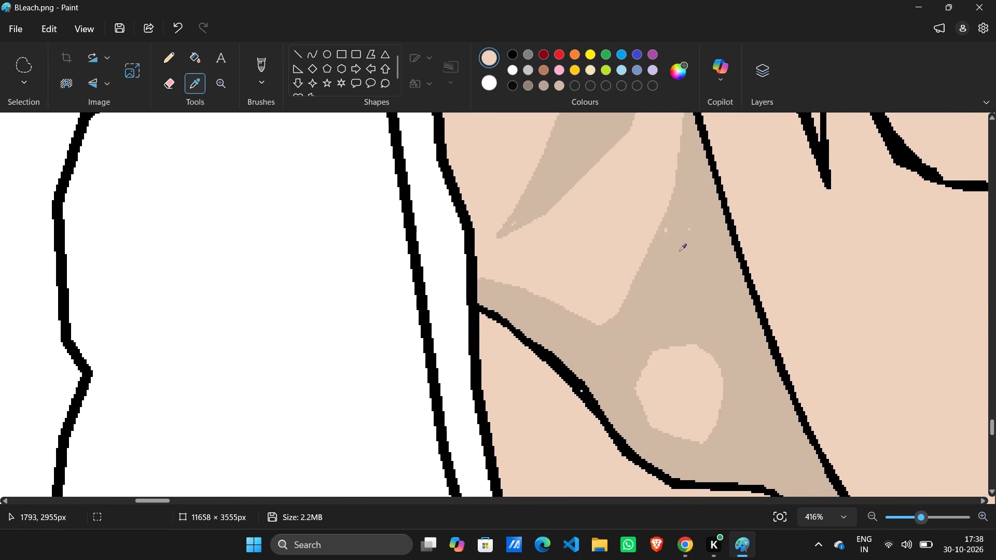
{"action": "left_click", "coordinate": [683, 256]}
{"action": "left_click", "coordinate": [690, 410]}
Close the gap between the long neck line and the small hooked outline with a darker beige polygon, and fill the enclosed strip beside the jaw.
{"action": "scroll", "coordinate": [741, 351], "scroll_direction": "down", "scroll_amount": 7, "text": "ctrl"}
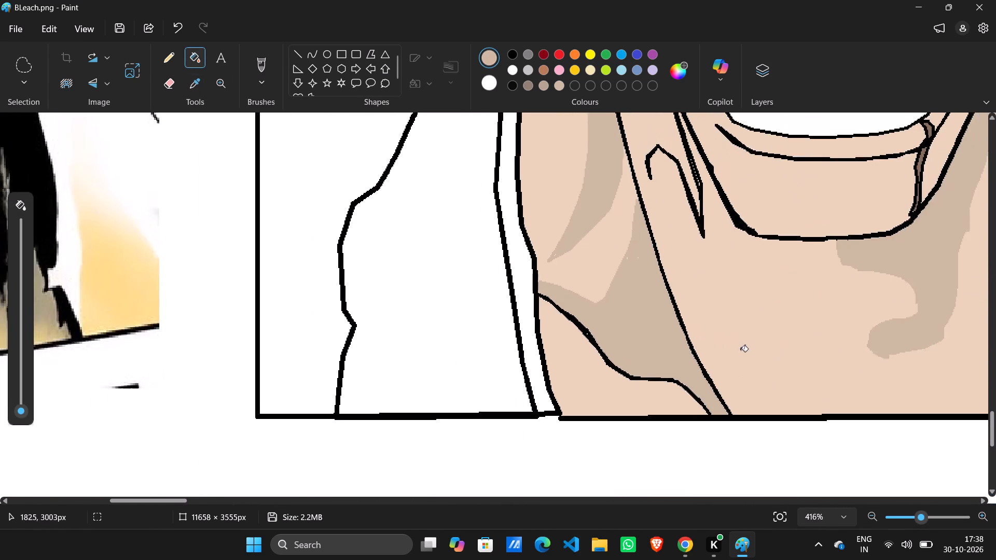
{"action": "scroll", "coordinate": [741, 351], "scroll_direction": "down", "scroll_amount": 9, "text": "ctrl"}
{"action": "scroll", "coordinate": [693, 311], "scroll_direction": "up", "scroll_amount": 1}
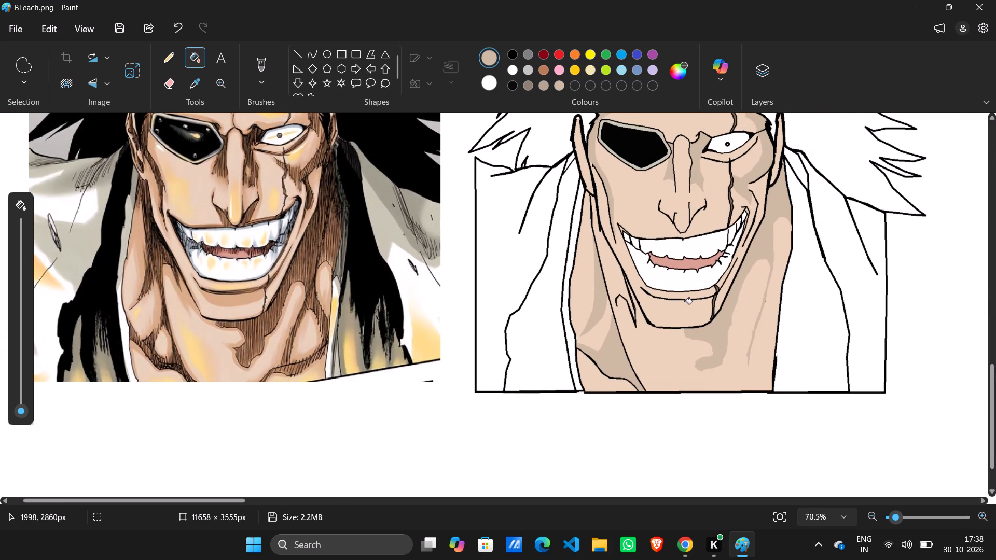
{"action": "scroll", "coordinate": [685, 303], "scroll_direction": "up", "scroll_amount": 4, "text": "ctrl"}
{"action": "left_click", "coordinate": [369, 55]}
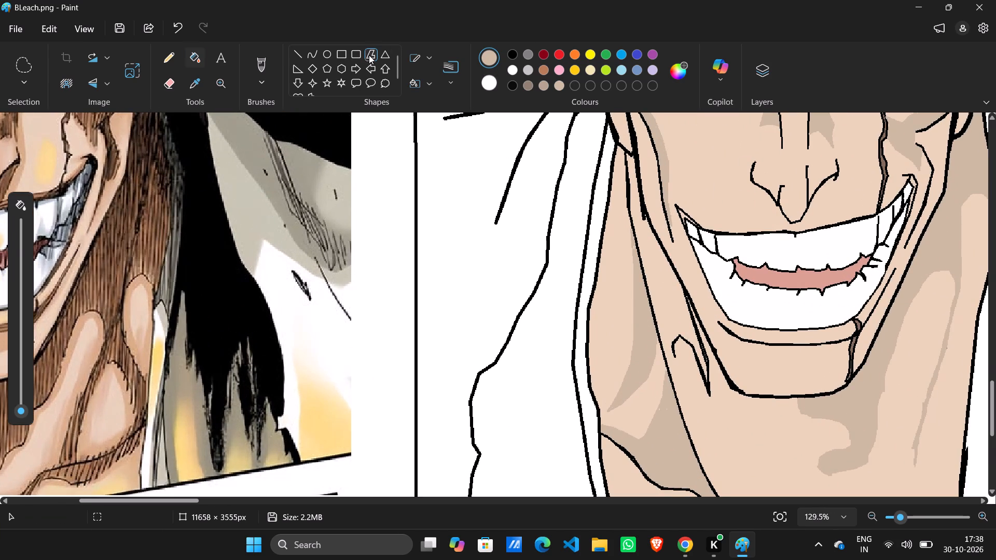
{"action": "scroll", "coordinate": [874, 295], "scroll_direction": "up", "scroll_amount": 5, "text": "ctrl"}
{"action": "scroll", "coordinate": [816, 354], "scroll_direction": "down", "scroll_amount": 1}
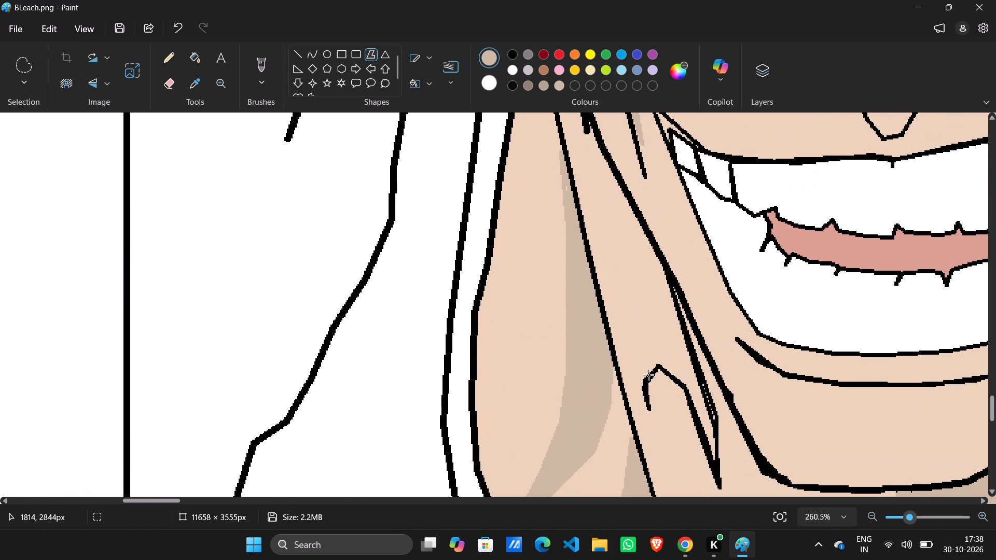
{"action": "left_click_drag", "start_coordinate": [646, 374], "coordinate": [629, 397]}
{"action": "left_click_drag", "start_coordinate": [632, 396], "coordinate": [655, 368]}
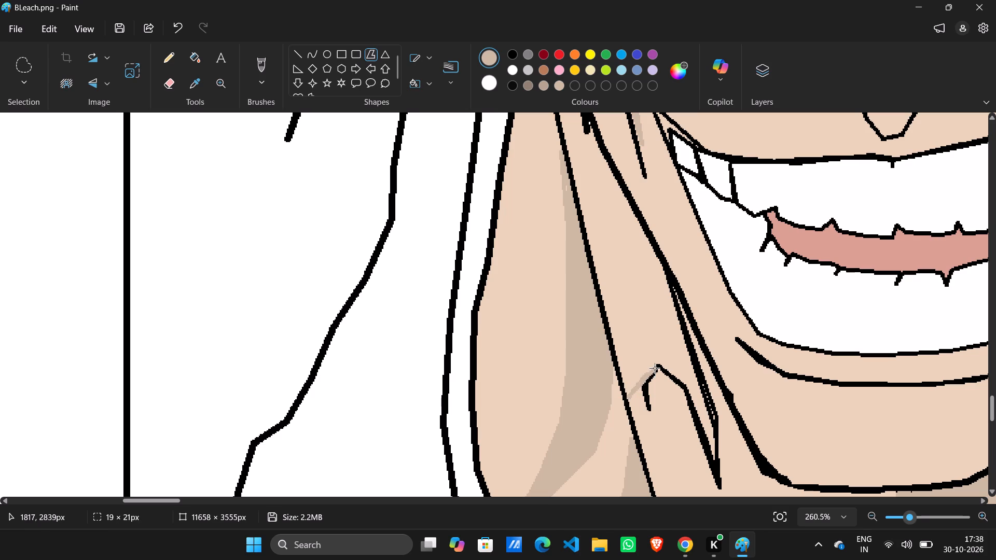
{"action": "left_click_drag", "start_coordinate": [655, 368], "coordinate": [647, 374]}
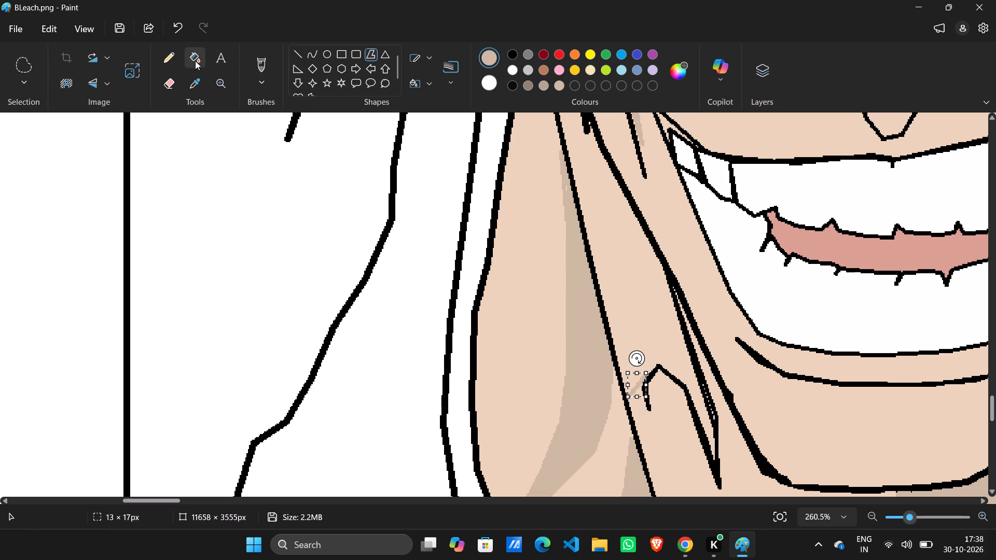
{"action": "left_click", "coordinate": [195, 61]}
{"action": "left_click", "coordinate": [631, 272]}
Erase the black hooked outline at the lower end of the new neck shadow, over its top and down to its tip.
{"action": "scroll", "coordinate": [743, 359], "scroll_direction": "down", "scroll_amount": 7, "text": "ctrl"}
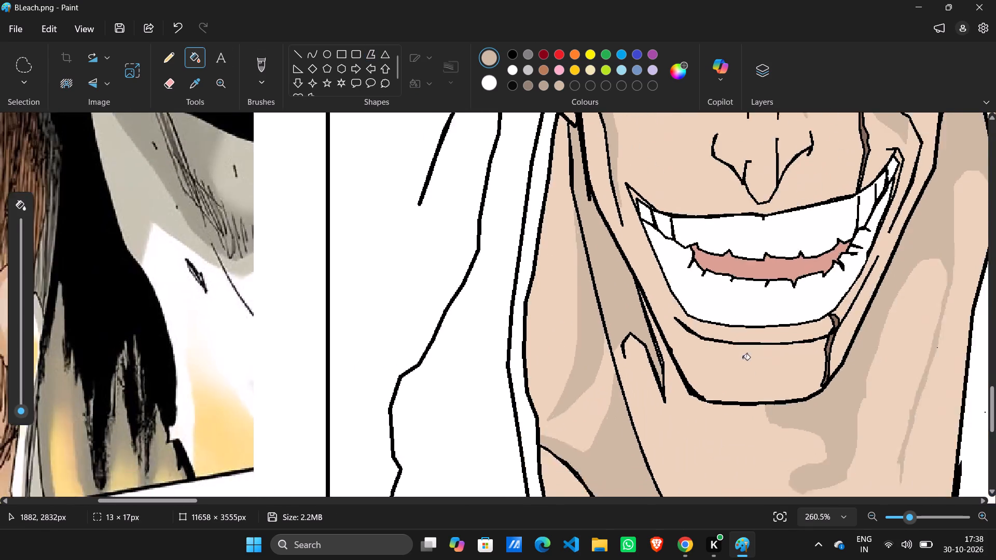
{"action": "scroll", "coordinate": [743, 359], "scroll_direction": "down", "scroll_amount": 4, "text": "ctrl"}
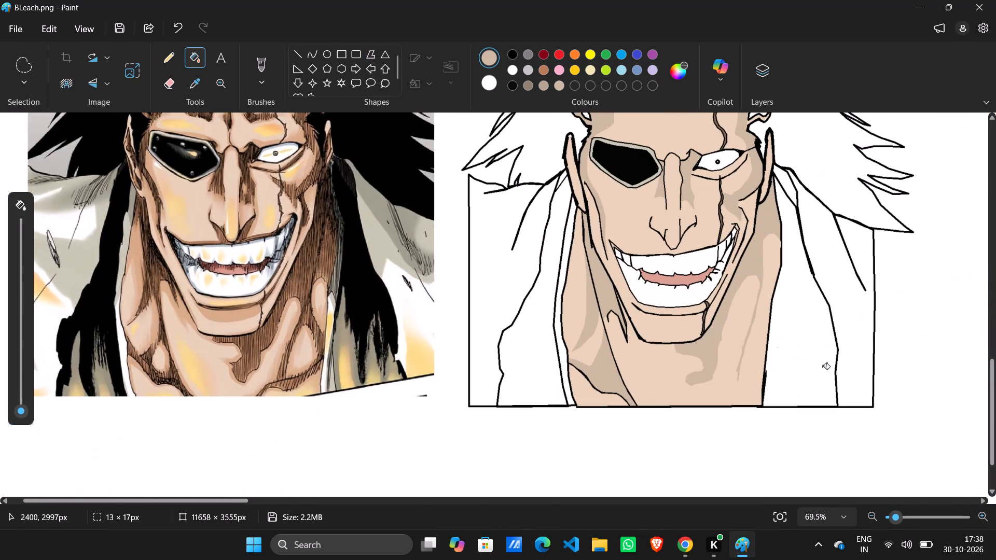
{"action": "scroll", "coordinate": [845, 369], "scroll_direction": "up", "scroll_amount": 2, "text": "ctrl"}
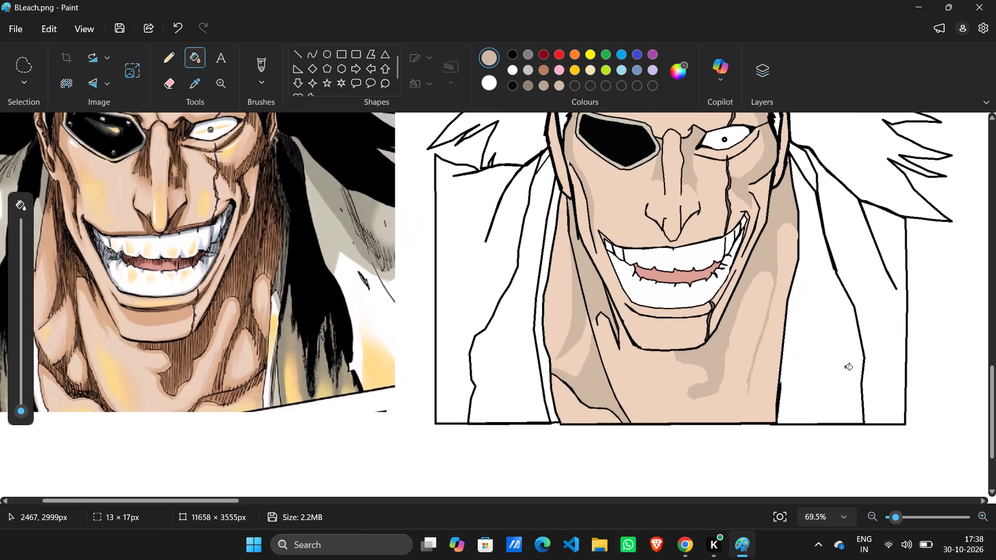
{"action": "scroll", "coordinate": [845, 369], "scroll_direction": "up", "scroll_amount": 2, "text": "ctrl"}
{"action": "scroll", "coordinate": [610, 375], "scroll_direction": "up", "scroll_amount": 6, "text": "ctrl"}
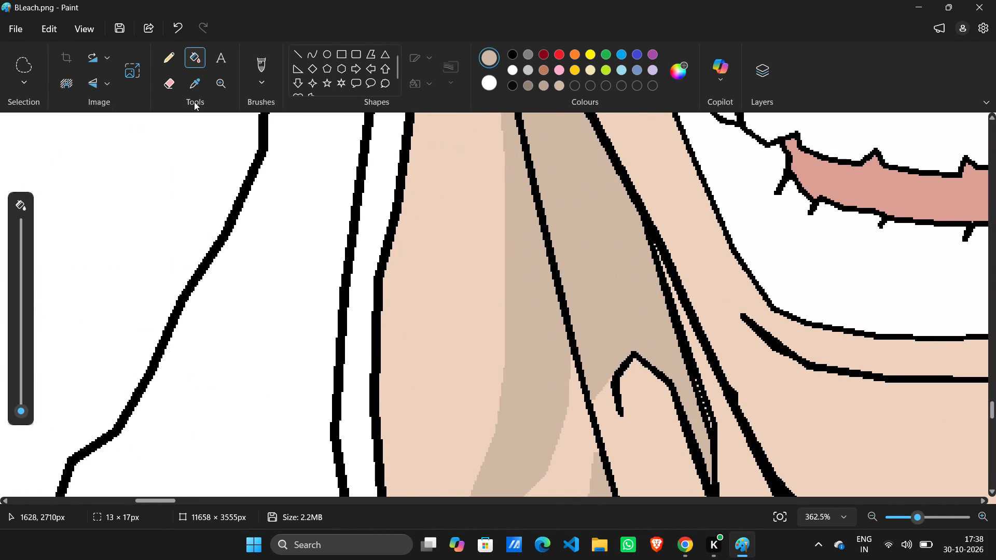
{"action": "left_click", "coordinate": [160, 85]}
{"action": "left_click_drag", "start_coordinate": [624, 426], "coordinate": [640, 360]}
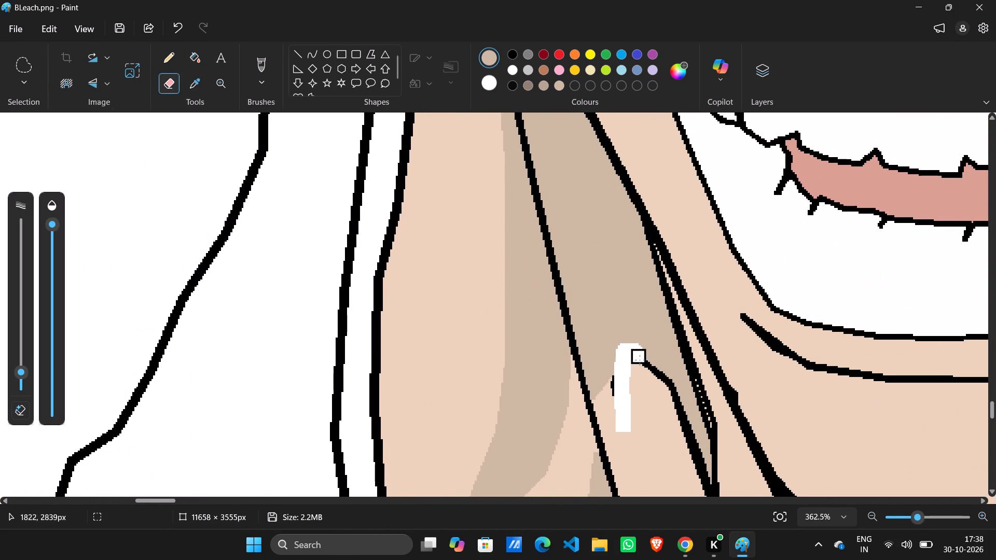
{"action": "left_click_drag", "start_coordinate": [640, 360], "coordinate": [632, 362]}
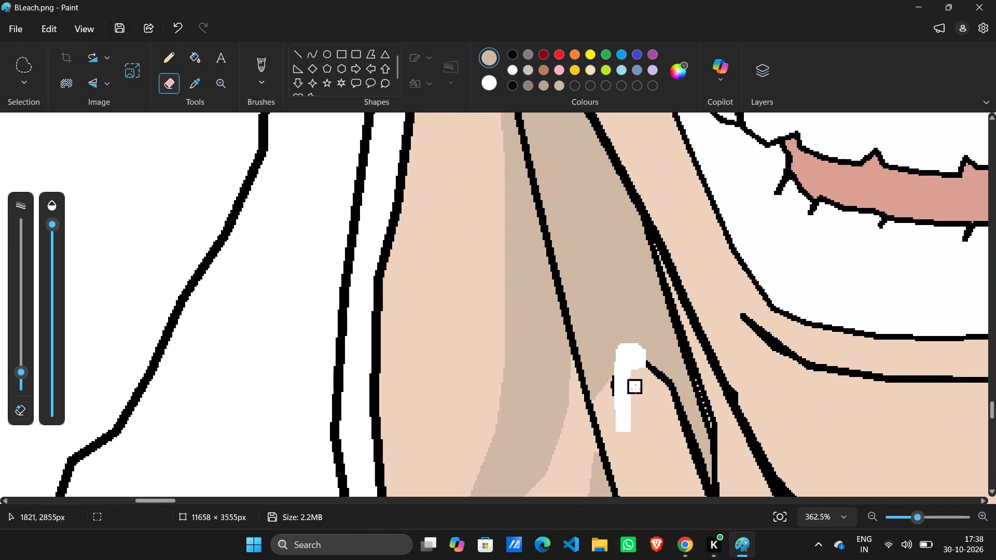
{"action": "key", "text": "ctrl+z"}
{"action": "left_click_drag", "start_coordinate": [624, 418], "coordinate": [621, 371]}
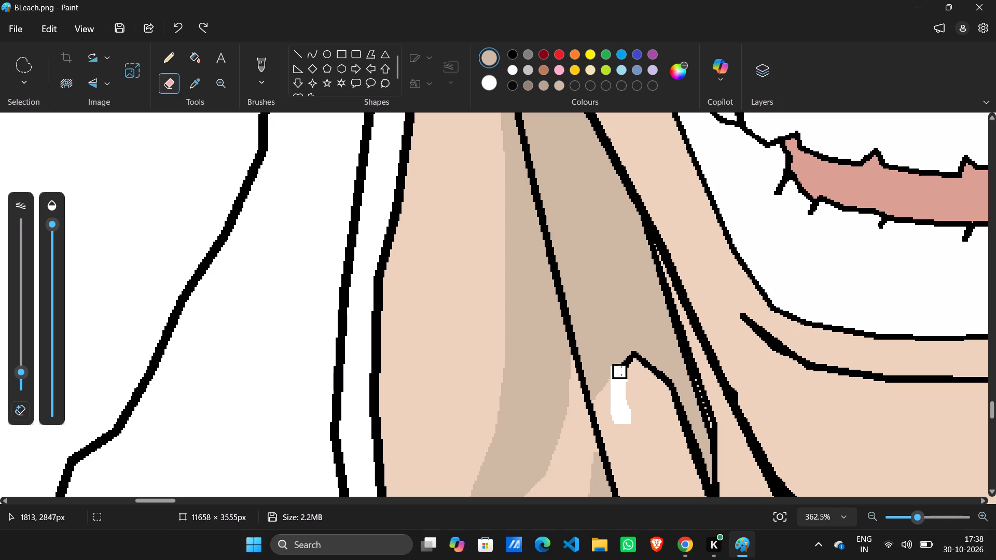
{"action": "left_click_drag", "start_coordinate": [621, 371], "coordinate": [693, 450]}
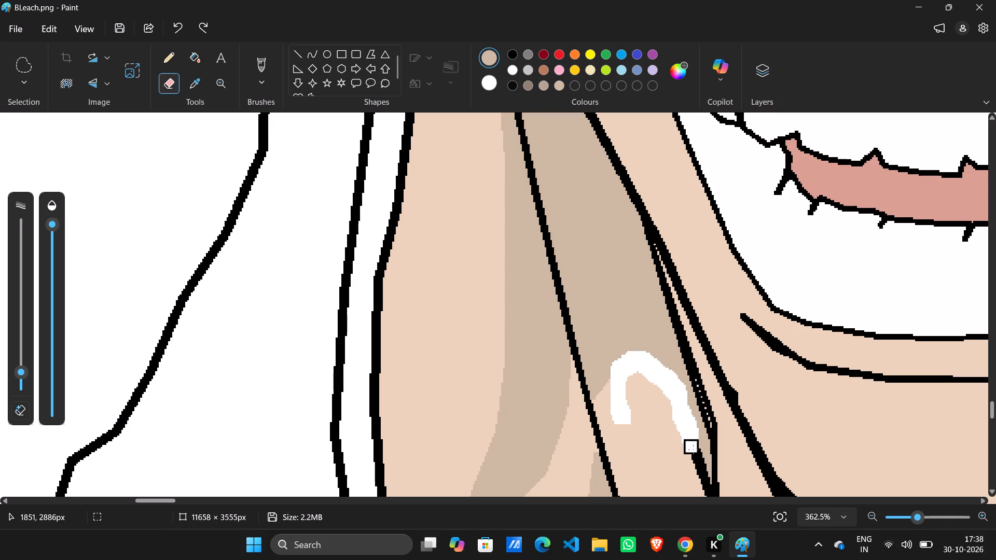
{"action": "left_click_drag", "start_coordinate": [693, 450], "coordinate": [717, 511]}
Erase the rest of the shadow's black outline from its lower tip up along the inner line beside the jaw.
{"action": "scroll", "coordinate": [717, 483], "scroll_direction": "down", "scroll_amount": 2}
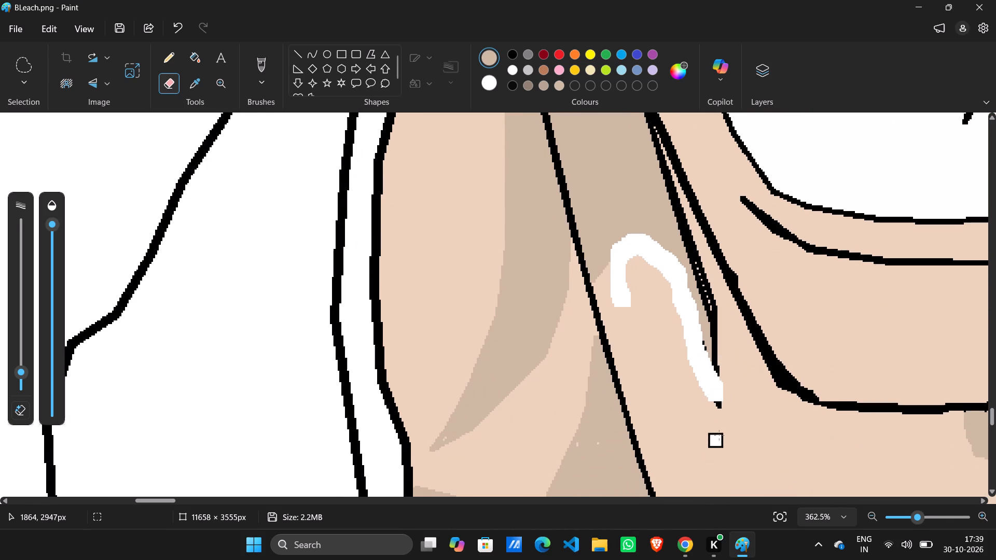
{"action": "left_click_drag", "start_coordinate": [723, 407], "coordinate": [716, 338]}
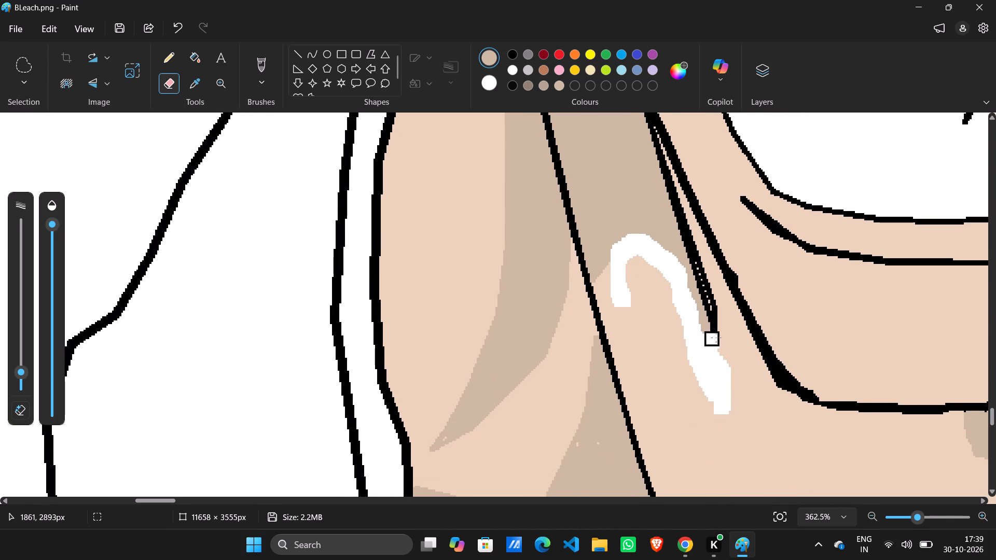
{"action": "left_click_drag", "start_coordinate": [716, 338], "coordinate": [668, 179]}
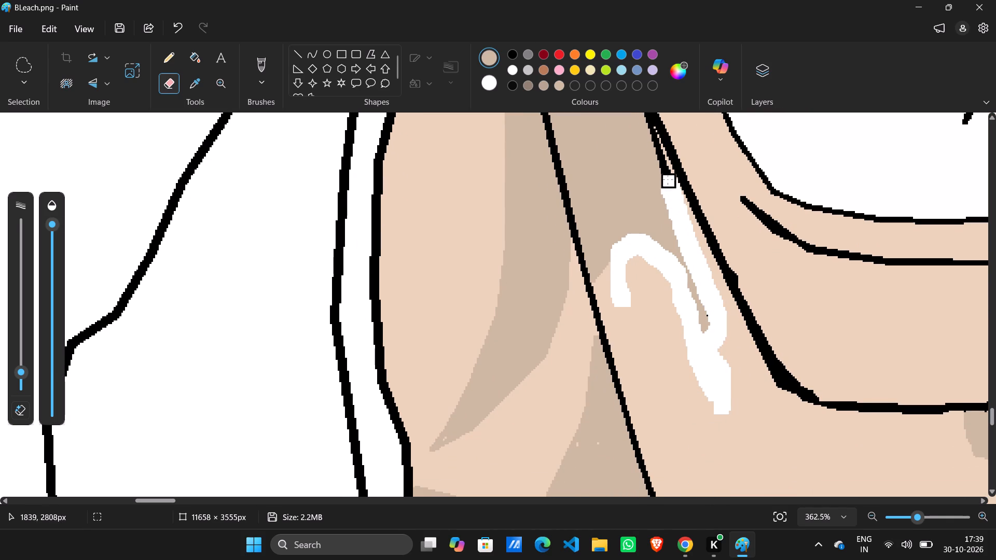
{"action": "left_click_drag", "start_coordinate": [668, 179], "coordinate": [643, 110]}
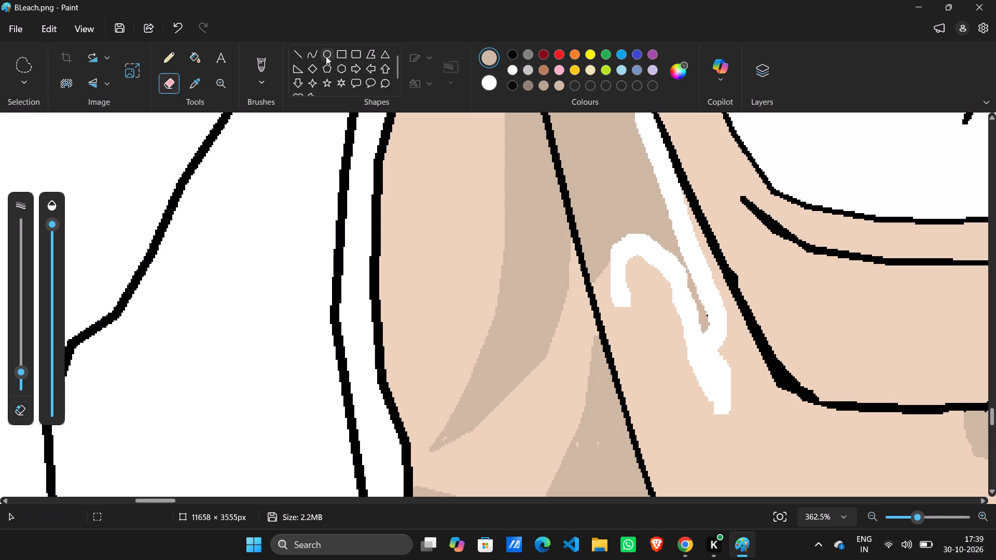
Fill the erased white band around the hooked shadow beside the jaw with the darker beige shadow tone.
{"action": "left_click", "coordinate": [196, 55]}
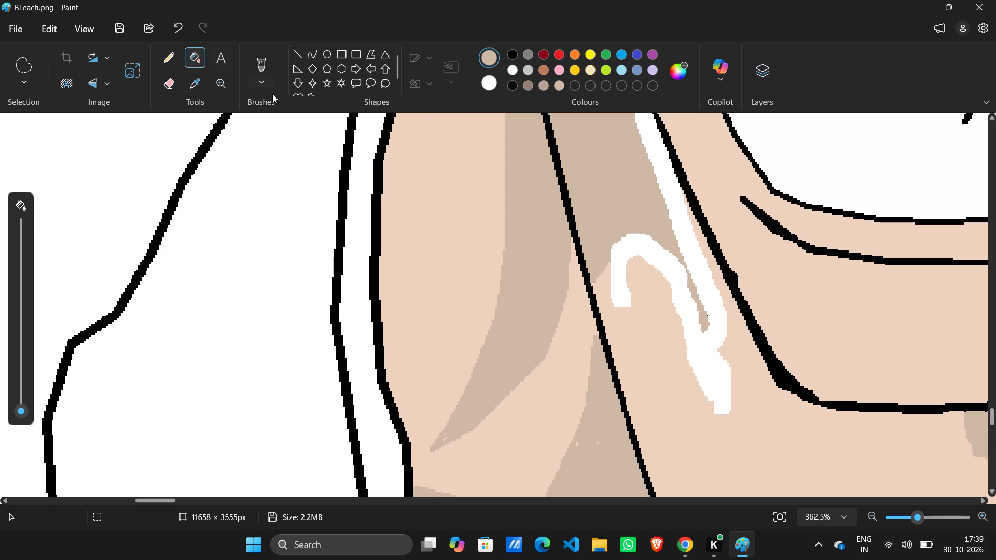
{"action": "left_click", "coordinate": [704, 344]}
Fill the main body of the eyepatch character's hair with the custom near-black colour.
{"action": "scroll", "coordinate": [721, 367], "scroll_direction": "down", "scroll_amount": 9, "text": "ctrl"}
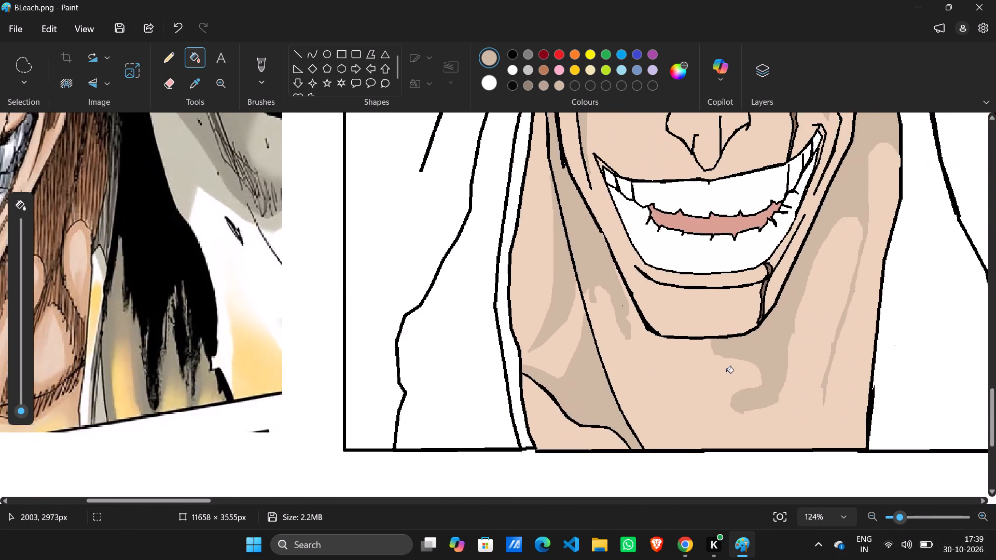
{"action": "scroll", "coordinate": [726, 372], "scroll_direction": "down", "scroll_amount": 7, "text": "ctrl"}
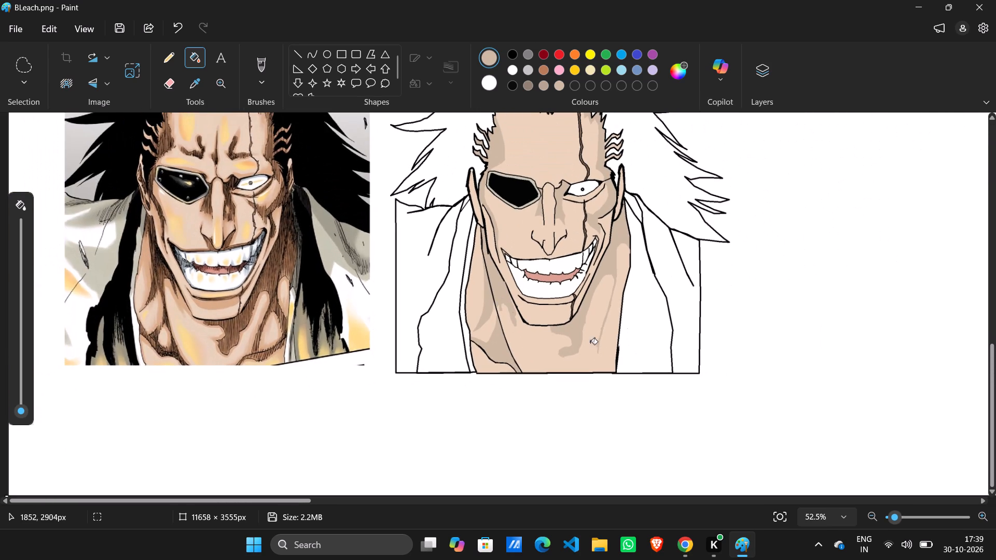
{"action": "scroll", "coordinate": [594, 342], "scroll_direction": "up", "scroll_amount": 1}
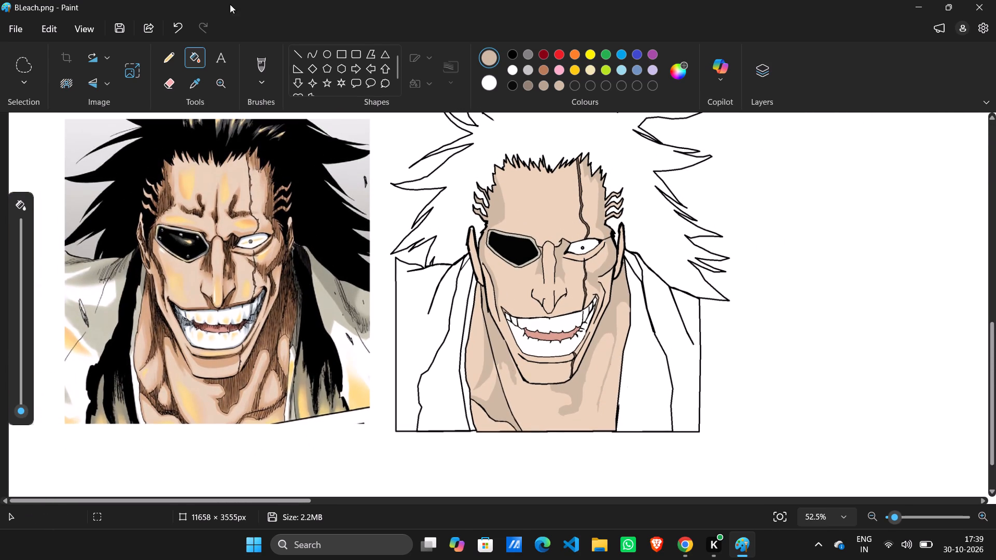
{"action": "left_click", "coordinate": [513, 85]}
{"action": "scroll", "coordinate": [549, 159], "scroll_direction": "up", "scroll_amount": 1}
{"action": "left_click", "coordinate": [558, 198]}
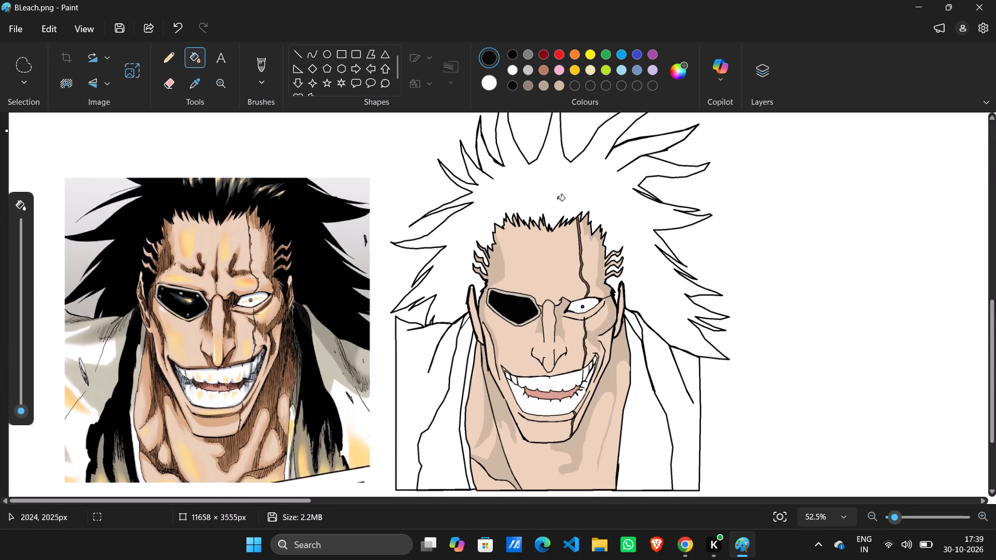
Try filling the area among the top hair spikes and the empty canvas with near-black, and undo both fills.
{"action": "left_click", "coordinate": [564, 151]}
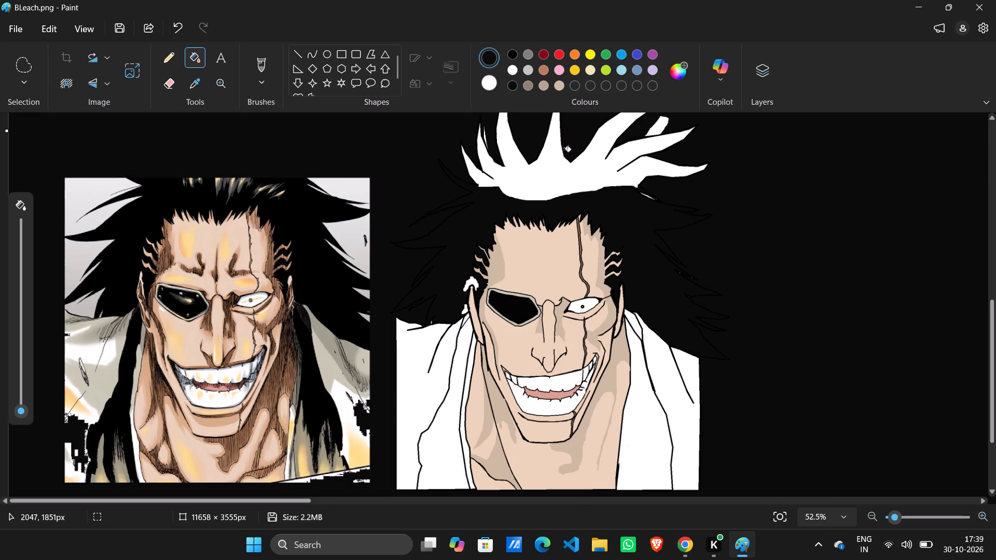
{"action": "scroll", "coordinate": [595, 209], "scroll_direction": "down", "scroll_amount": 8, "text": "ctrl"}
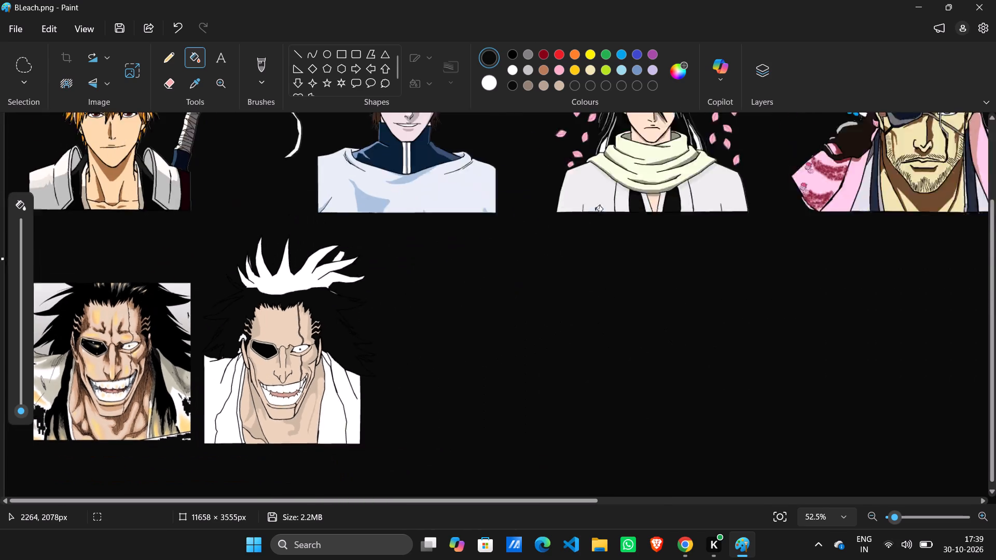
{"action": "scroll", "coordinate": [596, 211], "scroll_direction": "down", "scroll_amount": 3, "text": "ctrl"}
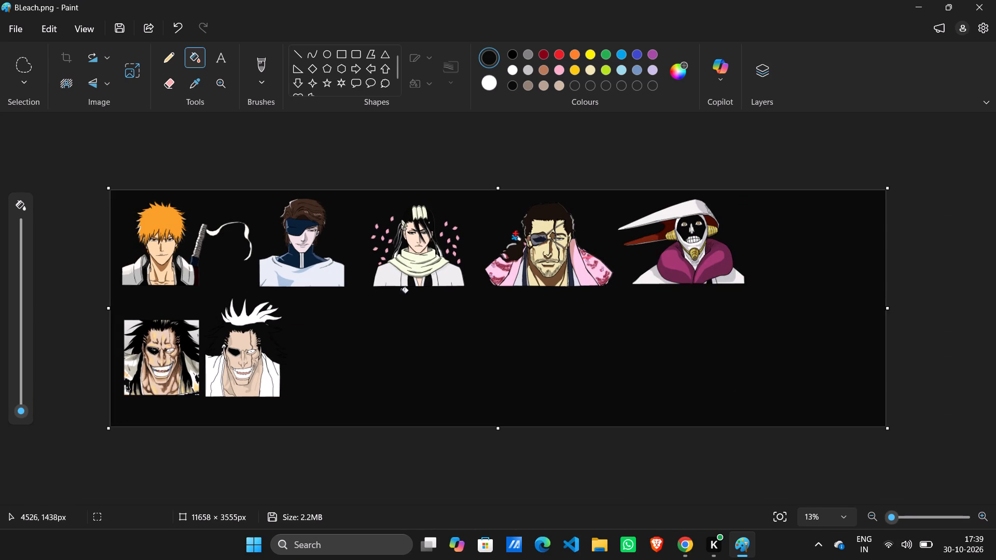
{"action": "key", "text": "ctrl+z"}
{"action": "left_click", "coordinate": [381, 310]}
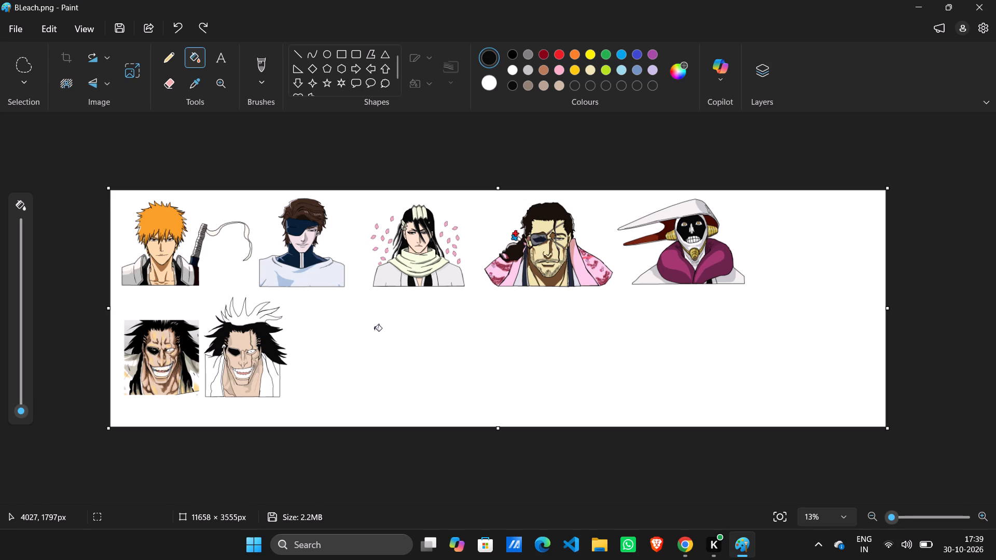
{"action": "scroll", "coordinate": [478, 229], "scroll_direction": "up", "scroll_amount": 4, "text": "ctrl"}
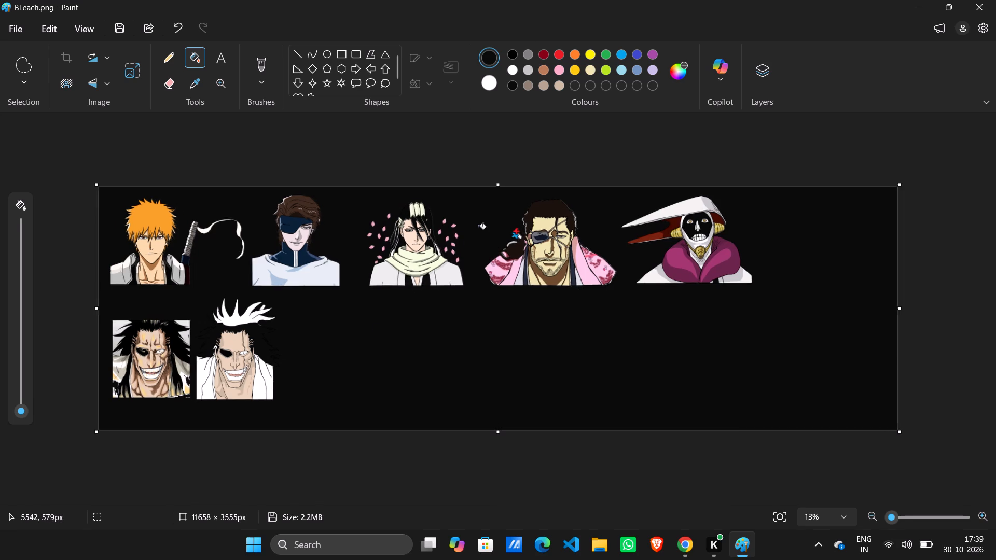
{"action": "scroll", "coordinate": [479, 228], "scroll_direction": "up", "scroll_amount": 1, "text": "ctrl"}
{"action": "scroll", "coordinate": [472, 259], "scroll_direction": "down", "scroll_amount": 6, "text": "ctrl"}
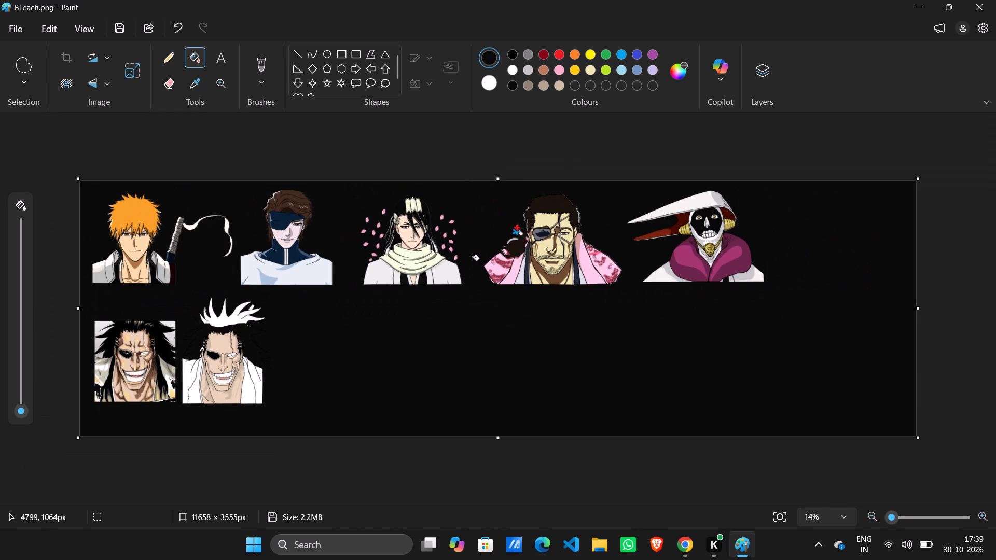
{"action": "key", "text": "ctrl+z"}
Fill the white crown of the hair and the remaining spikes on both sides with near-black.
{"action": "scroll", "coordinate": [228, 326], "scroll_direction": "up", "scroll_amount": 2, "text": "ctrl"}
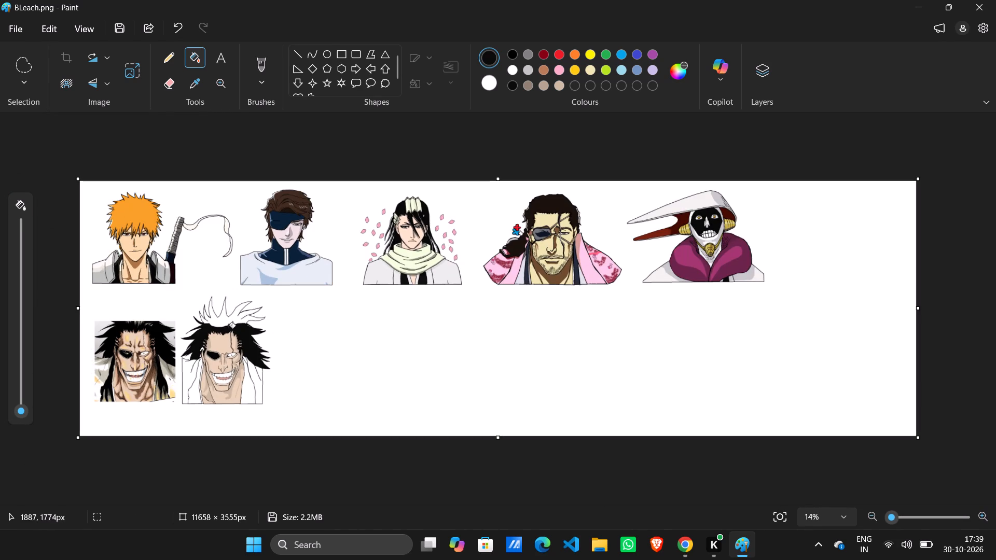
{"action": "scroll", "coordinate": [228, 327], "scroll_direction": "up", "scroll_amount": 6, "text": "ctrl"}
{"action": "scroll", "coordinate": [278, 404], "scroll_direction": "down", "scroll_amount": 5}
{"action": "left_click", "coordinate": [299, 261]}
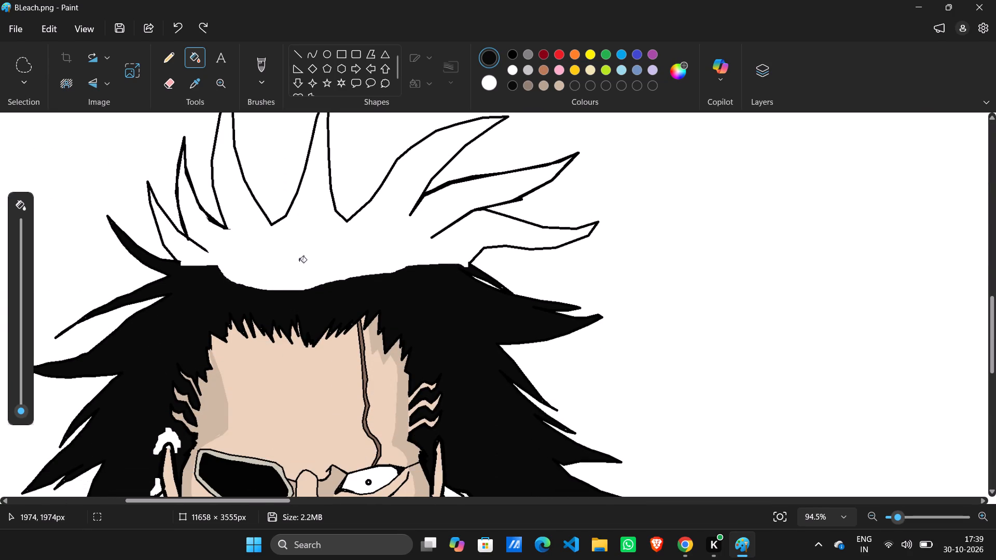
{"action": "left_click", "coordinate": [301, 250]}
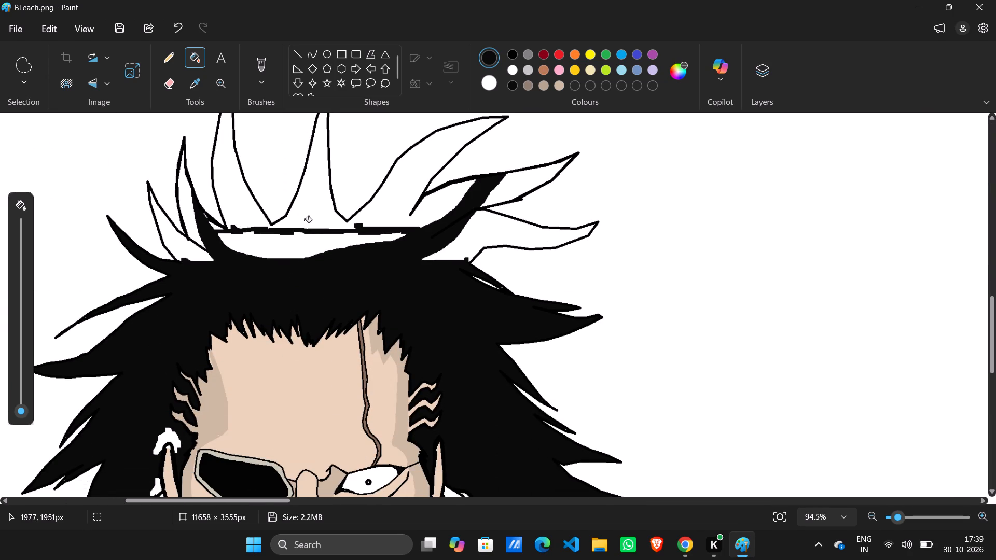
{"action": "left_click", "coordinate": [307, 213]}
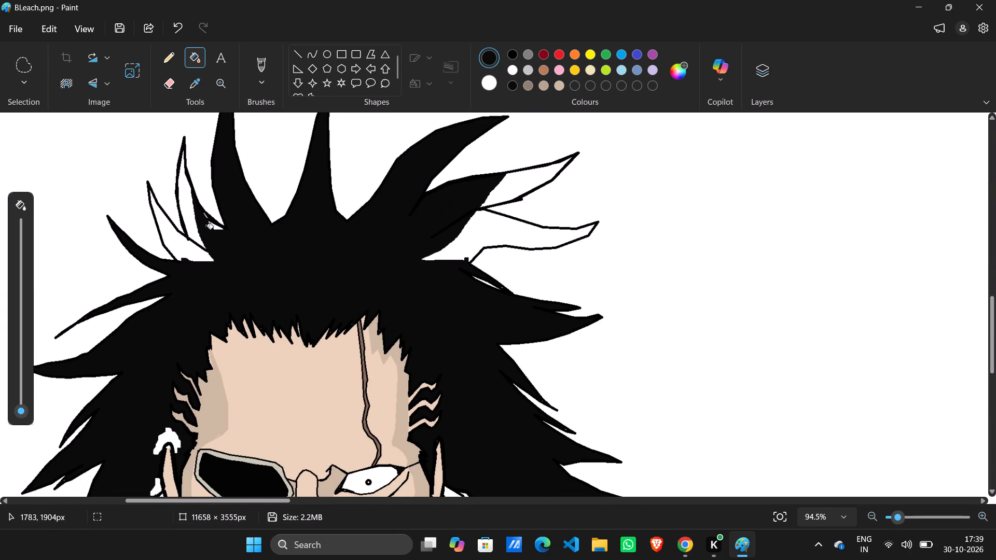
{"action": "left_click", "coordinate": [214, 226]}
{"action": "left_click", "coordinate": [186, 214]}
{"action": "left_click", "coordinate": [187, 252]}
{"action": "left_click", "coordinate": [489, 230]}
{"action": "left_click", "coordinate": [506, 187]}
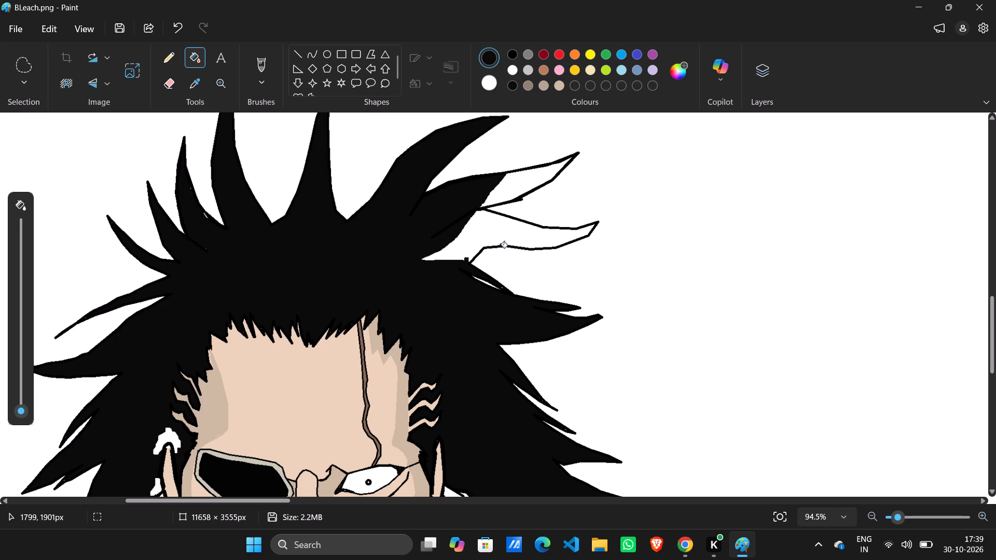
Fill the white gap above the ear on the eyepatch side with the near-black hair colour.
{"action": "scroll", "coordinate": [541, 297], "scroll_direction": "down", "scroll_amount": 2}
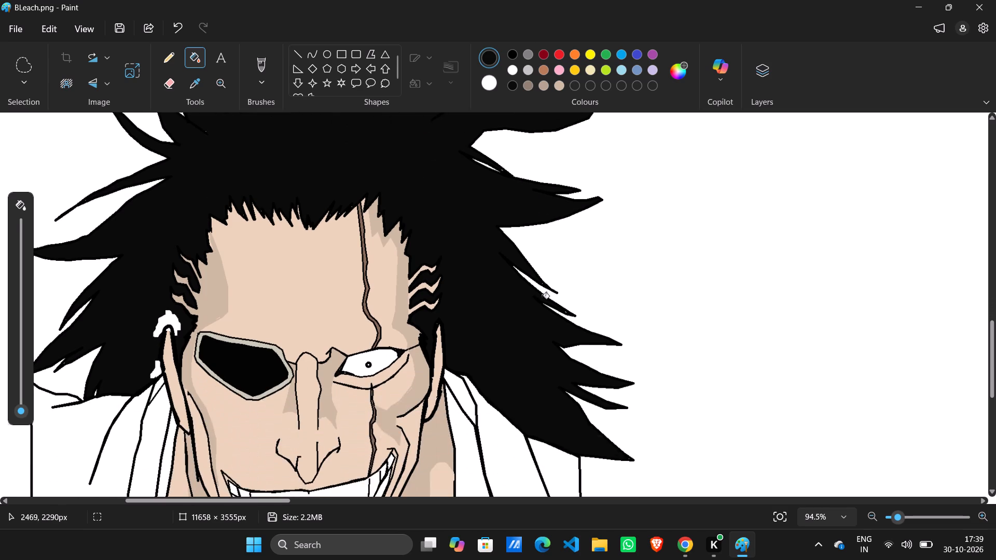
{"action": "scroll", "coordinate": [562, 294], "scroll_direction": "down", "scroll_amount": 2}
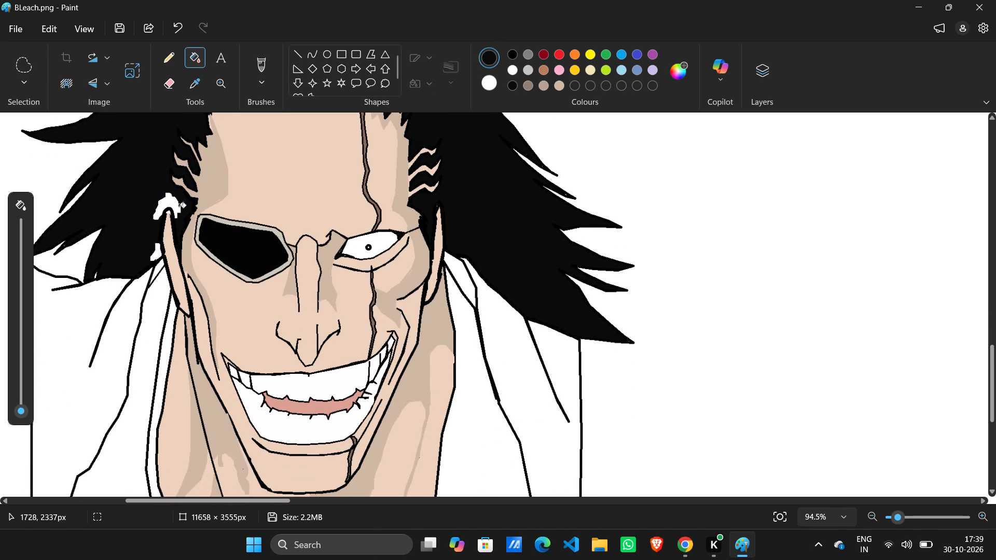
{"action": "left_click", "coordinate": [171, 201]}
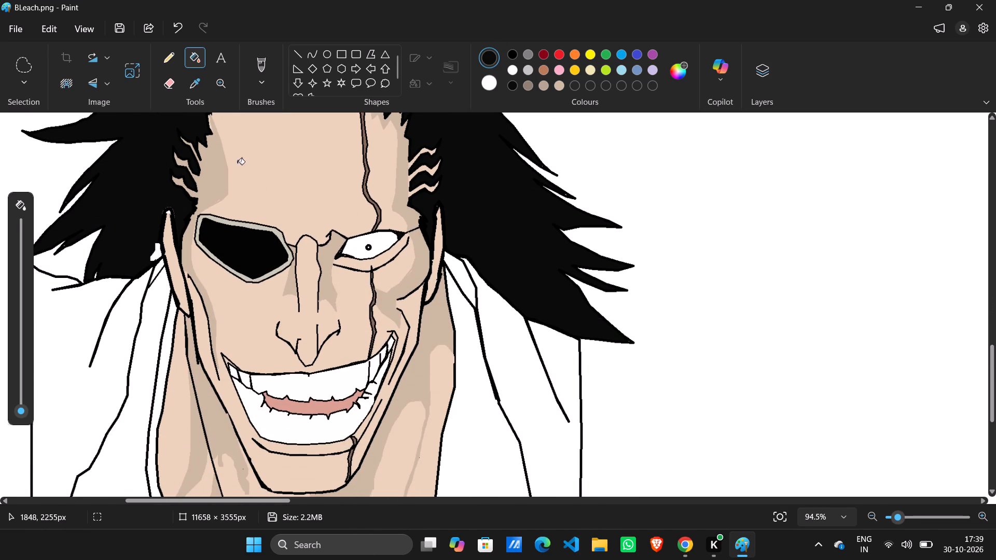
Begin a black 3 px polygon inside the ear on the eyepatch side, tracing the outer contour down to the lobe.
{"action": "left_click", "coordinate": [509, 53]}
{"action": "left_click", "coordinate": [531, 54]}
{"action": "left_click", "coordinate": [509, 52]}
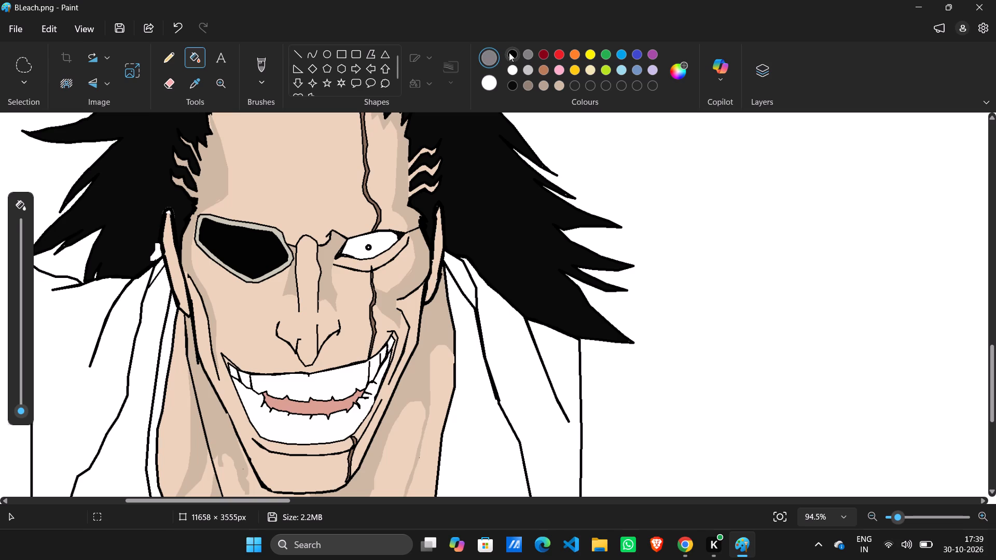
{"action": "left_click", "coordinate": [375, 55]}
{"action": "left_click", "coordinate": [453, 66]}
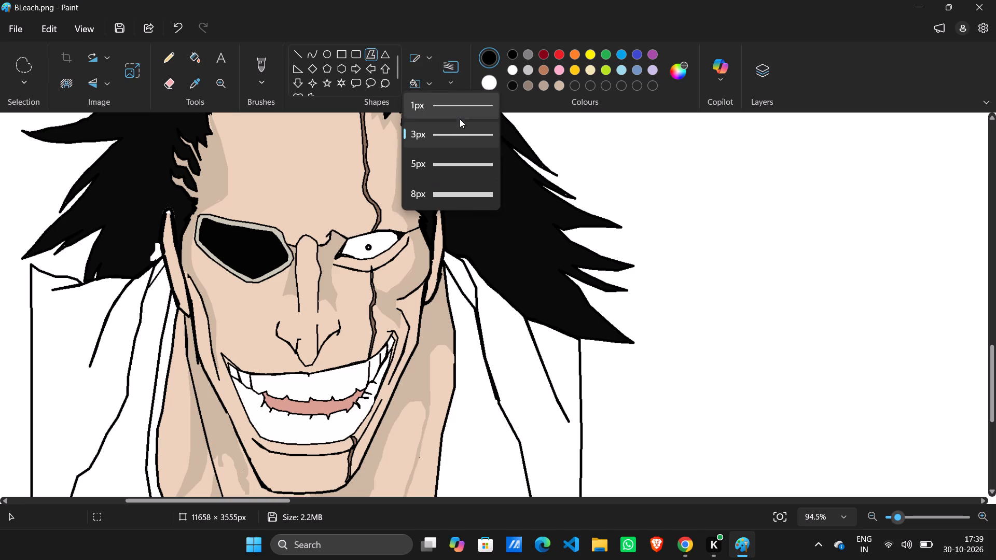
{"action": "left_click", "coordinate": [461, 125]}
{"action": "scroll", "coordinate": [270, 305], "scroll_direction": "up", "scroll_amount": 5, "text": "ctrl"}
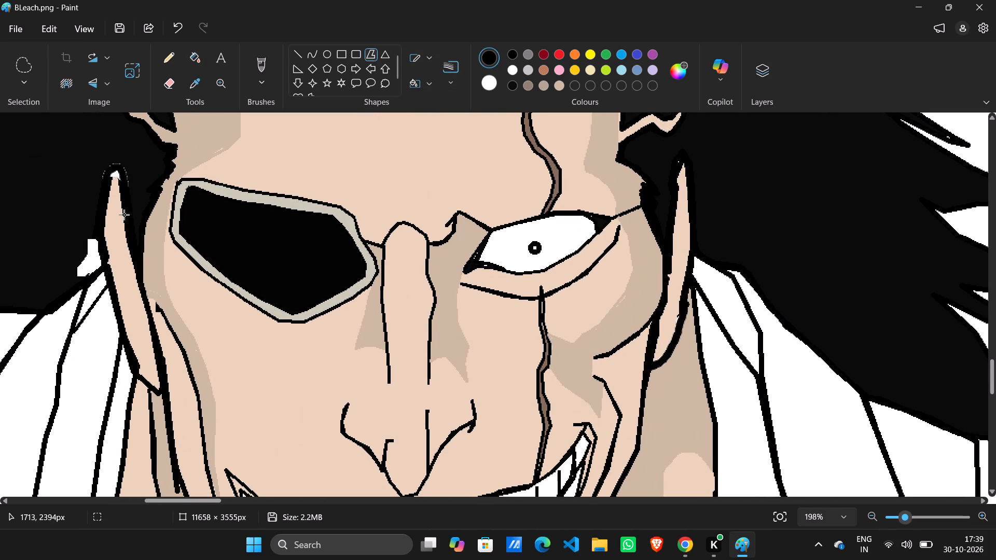
{"action": "left_click_drag", "start_coordinate": [119, 222], "coordinate": [114, 242]}
{"action": "left_click_drag", "start_coordinate": [113, 249], "coordinate": [121, 286]}
{"action": "left_click_drag", "start_coordinate": [123, 292], "coordinate": [132, 318]}
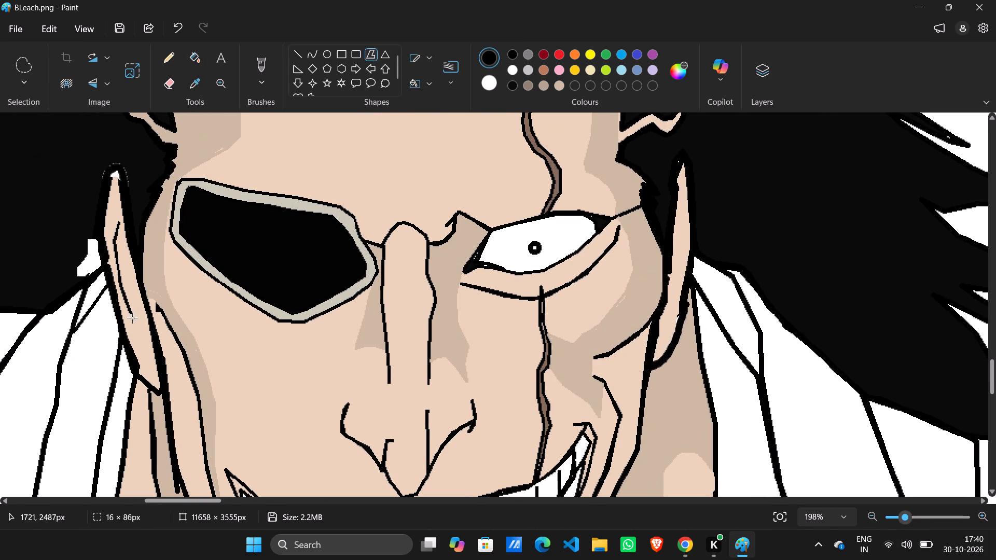
{"action": "left_click_drag", "start_coordinate": [132, 318], "coordinate": [133, 326]}
{"action": "left_click_drag", "start_coordinate": [134, 328], "coordinate": [147, 357]}
{"action": "double_click", "coordinate": [147, 357]}
Continue the polygon from the lobe up along the inner fold, ending at a small hook in the middle of the ear.
{"action": "left_click_drag", "start_coordinate": [149, 353], "coordinate": [148, 332]}
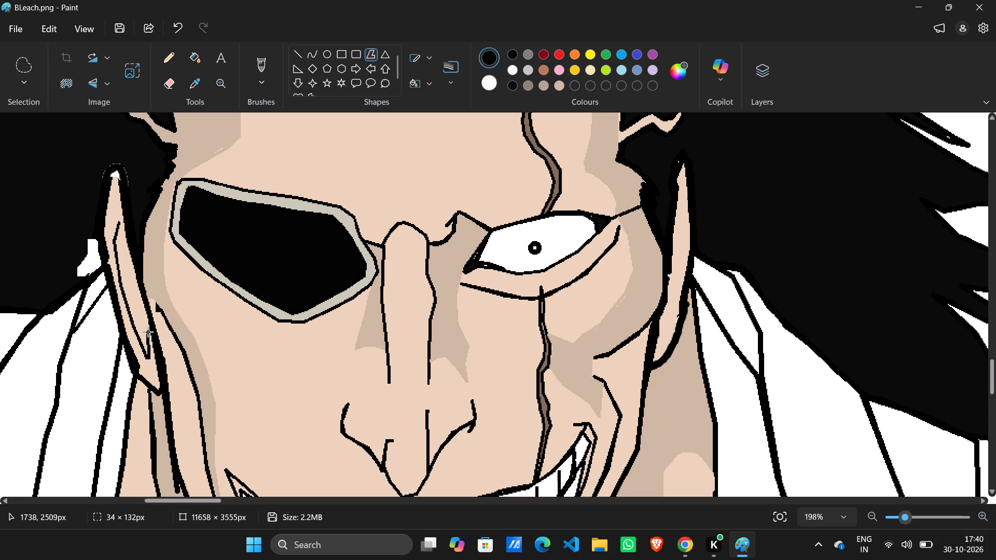
{"action": "left_click_drag", "start_coordinate": [148, 332], "coordinate": [146, 324]}
{"action": "left_click_drag", "start_coordinate": [146, 321], "coordinate": [139, 304]}
{"action": "left_click_drag", "start_coordinate": [138, 303], "coordinate": [131, 298]}
{"action": "left_click_drag", "start_coordinate": [131, 296], "coordinate": [129, 290]}
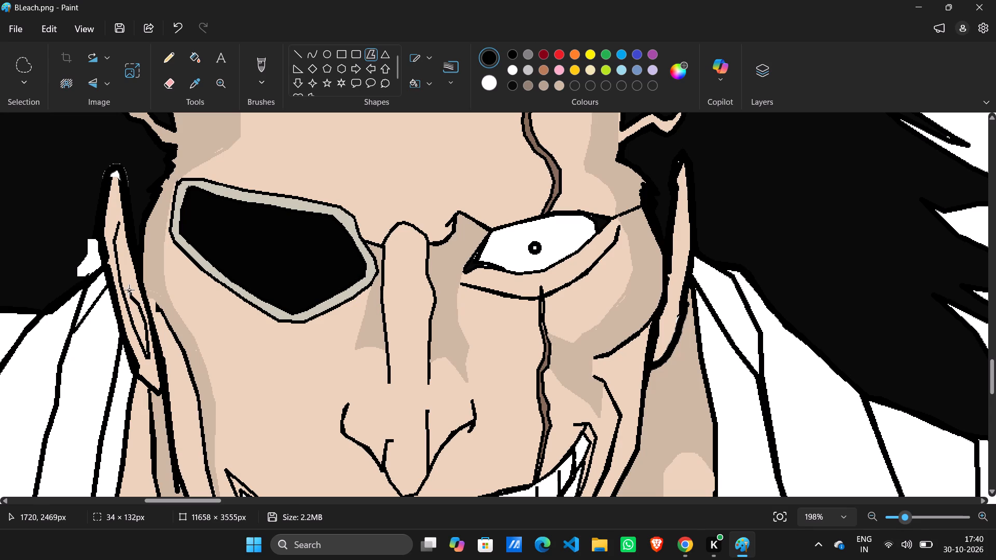
{"action": "left_click_drag", "start_coordinate": [129, 290], "coordinate": [129, 286]}
{"action": "left_click", "coordinate": [130, 284]}
Retrace the inner fold and outer contour back to the polygon's start point to close the ear detail on the eyepatch side.
{"action": "left_click_drag", "start_coordinate": [133, 281], "coordinate": [130, 294]}
{"action": "left_click_drag", "start_coordinate": [131, 299], "coordinate": [136, 306]}
{"action": "left_click_drag", "start_coordinate": [138, 308], "coordinate": [141, 321]}
{"action": "left_click_drag", "start_coordinate": [143, 325], "coordinate": [149, 349]}
{"action": "left_click_drag", "start_coordinate": [149, 349], "coordinate": [141, 308]}
{"action": "left_click_drag", "start_coordinate": [140, 309], "coordinate": [146, 335]}
{"action": "left_click_drag", "start_coordinate": [146, 338], "coordinate": [148, 357]}
{"action": "left_click_drag", "start_coordinate": [147, 357], "coordinate": [132, 323]}
{"action": "left_click_drag", "start_coordinate": [132, 317], "coordinate": [117, 274]}
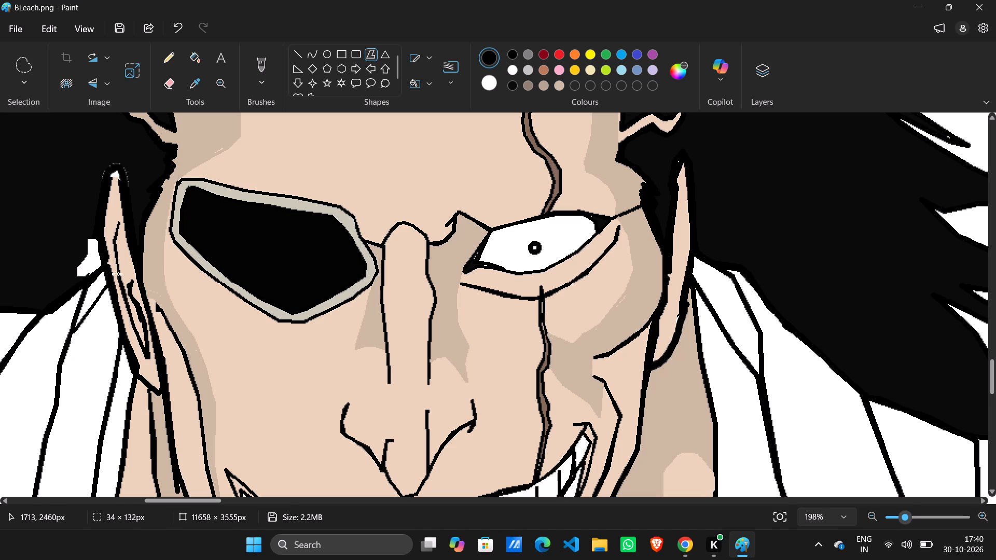
{"action": "left_click_drag", "start_coordinate": [117, 274], "coordinate": [117, 261]}
{"action": "left_click_drag", "start_coordinate": [117, 257], "coordinate": [115, 232]}
{"action": "left_click_drag", "start_coordinate": [115, 230], "coordinate": [118, 219]}
{"action": "left_click", "coordinate": [677, 214]}
Draw a black polygon inside the opposite ear, tracing down to the lobe and up the inner fold to a small hook.
{"action": "left_click_drag", "start_coordinate": [682, 190], "coordinate": [684, 209]}
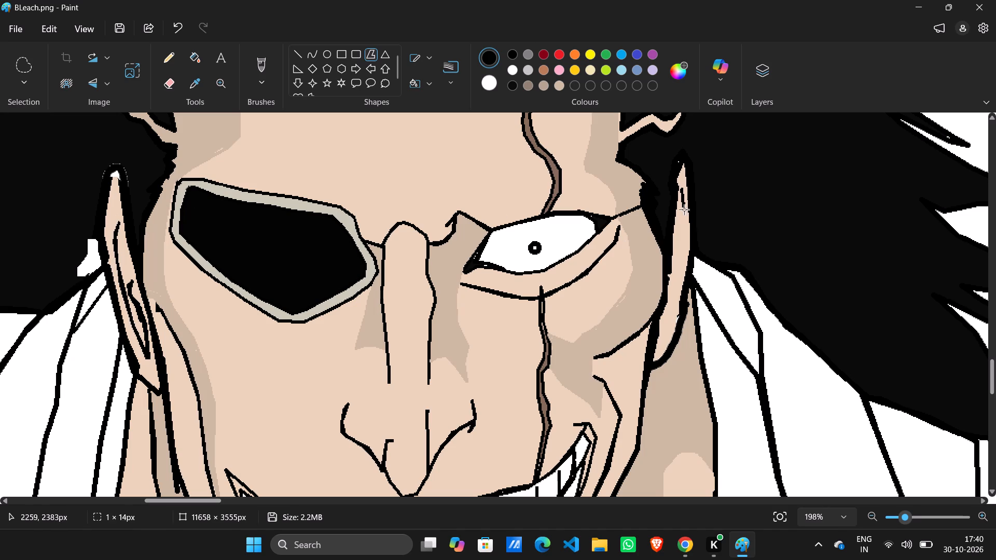
{"action": "left_click_drag", "start_coordinate": [684, 209], "coordinate": [684, 224]}
{"action": "left_click_drag", "start_coordinate": [684, 229], "coordinate": [683, 271]}
{"action": "left_click_drag", "start_coordinate": [682, 278], "coordinate": [671, 320]}
{"action": "left_click_drag", "start_coordinate": [671, 324], "coordinate": [663, 339]}
{"action": "left_click_drag", "start_coordinate": [663, 339], "coordinate": [663, 315]}
{"action": "left_click_drag", "start_coordinate": [664, 309], "coordinate": [665, 302]}
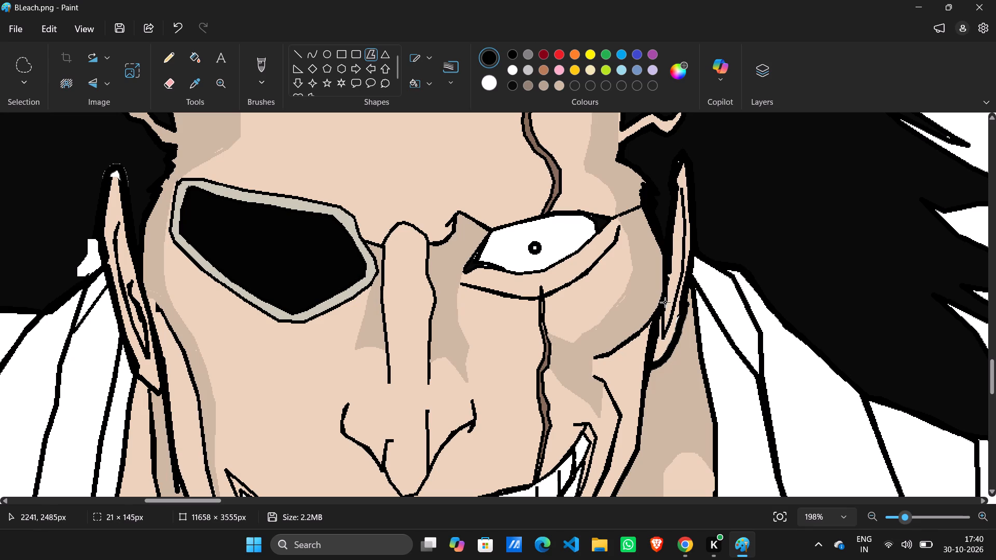
{"action": "left_click_drag", "start_coordinate": [665, 302], "coordinate": [667, 291]}
{"action": "left_click_drag", "start_coordinate": [667, 284], "coordinate": [673, 277]}
{"action": "left_click", "coordinate": [674, 277]}
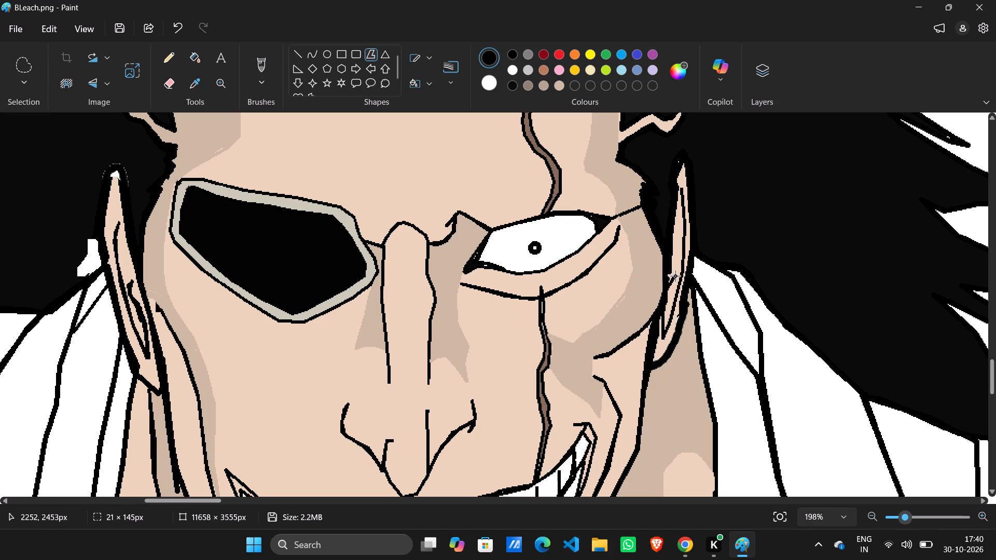
{"action": "left_click_drag", "start_coordinate": [675, 274], "coordinate": [674, 267]}
{"action": "left_click", "coordinate": [674, 265]}
Retrace the second ear's hook, inner fold and outer contour back to the start to close the polygon.
{"action": "left_click_drag", "start_coordinate": [671, 261], "coordinate": [676, 272]}
{"action": "left_click_drag", "start_coordinate": [676, 275], "coordinate": [671, 283]}
{"action": "left_click_drag", "start_coordinate": [670, 286], "coordinate": [665, 303]}
{"action": "left_click_drag", "start_coordinate": [665, 305], "coordinate": [665, 332]}
{"action": "left_click_drag", "start_coordinate": [665, 330], "coordinate": [679, 284]}
{"action": "left_click_drag", "start_coordinate": [681, 277], "coordinate": [683, 250]}
{"action": "left_click_drag", "start_coordinate": [683, 246], "coordinate": [683, 207]}
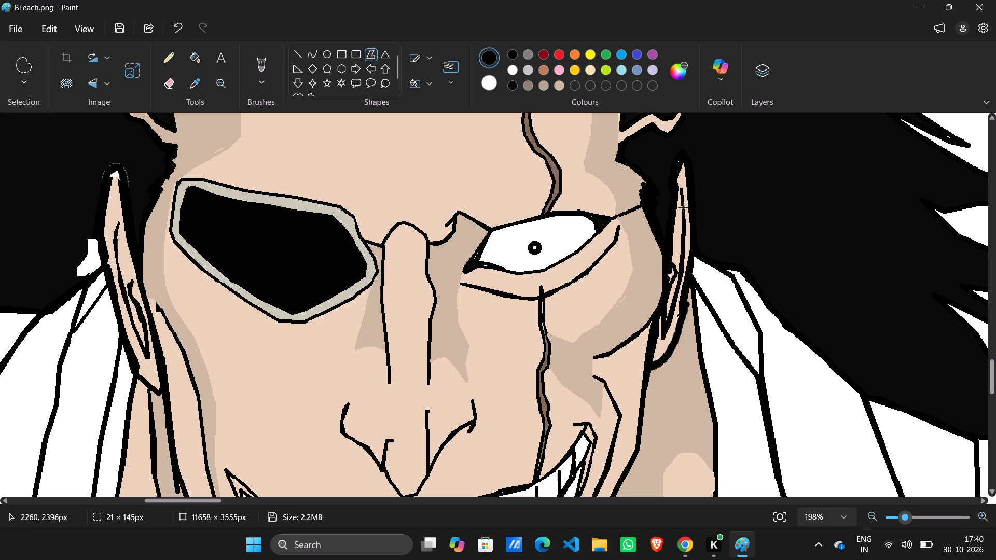
{"action": "left_click_drag", "start_coordinate": [683, 207], "coordinate": [683, 186]}
{"action": "left_click", "coordinate": [569, 195]}
Sample the darker skin-shadow tone from the face and brush shading inside both ears, undoing the stray stroke near the eyepatch-side lobe.
{"action": "left_click", "coordinate": [193, 83]}
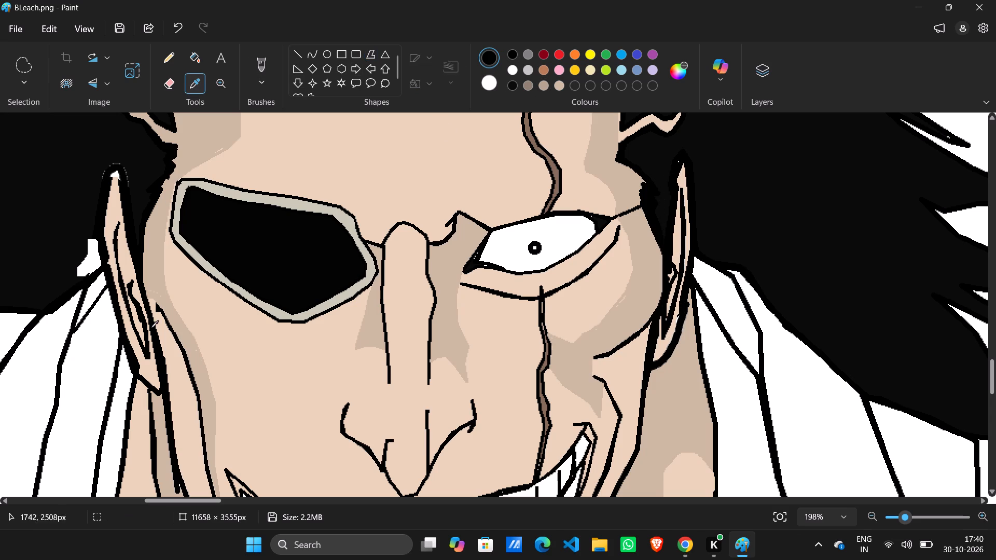
{"action": "left_click", "coordinate": [156, 267]}
{"action": "left_click", "coordinate": [266, 61]}
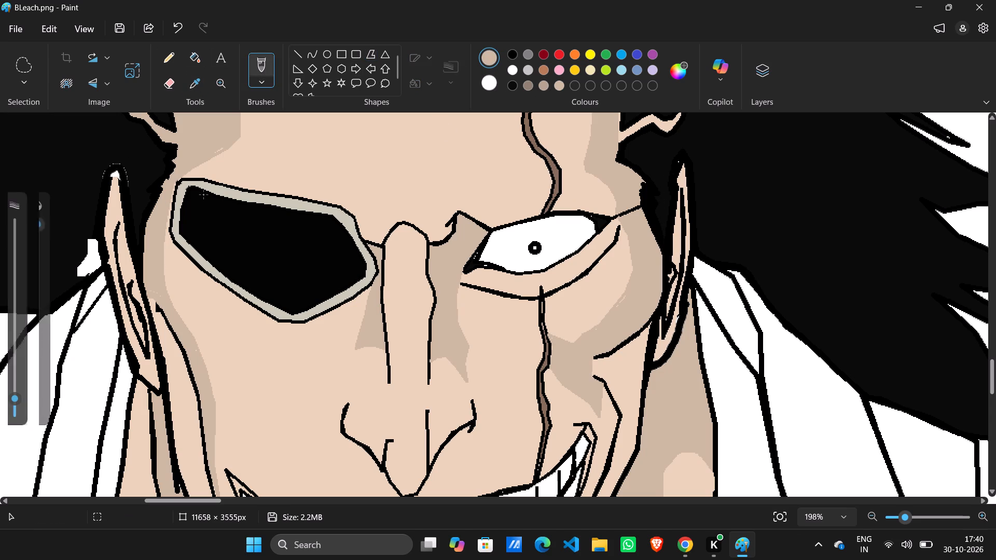
{"action": "left_click_drag", "start_coordinate": [121, 245], "coordinate": [125, 273]}
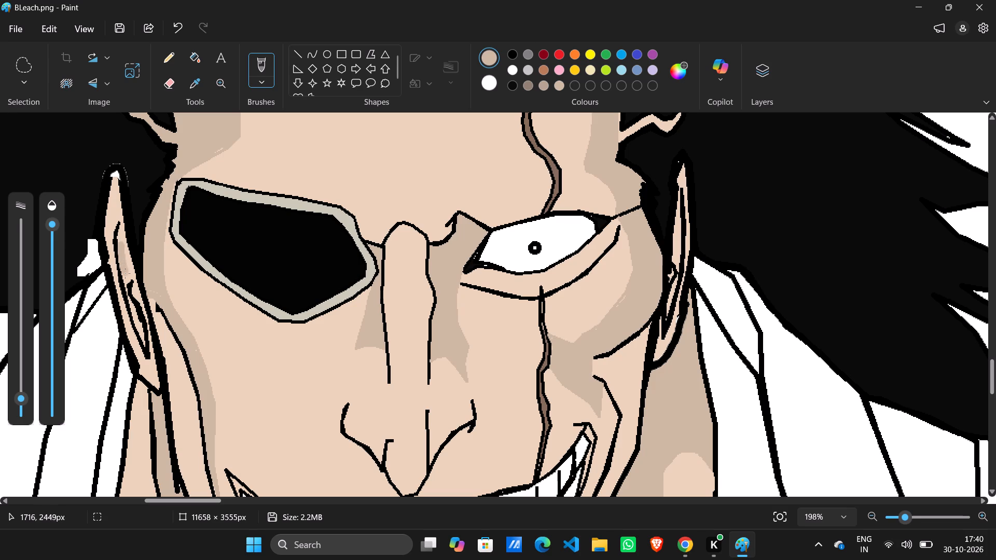
{"action": "left_click_drag", "start_coordinate": [125, 273], "coordinate": [130, 269]}
{"action": "left_click_drag", "start_coordinate": [130, 269], "coordinate": [132, 276]}
{"action": "left_click_drag", "start_coordinate": [136, 322], "coordinate": [141, 336]}
{"action": "key", "text": "ctrl+z"}
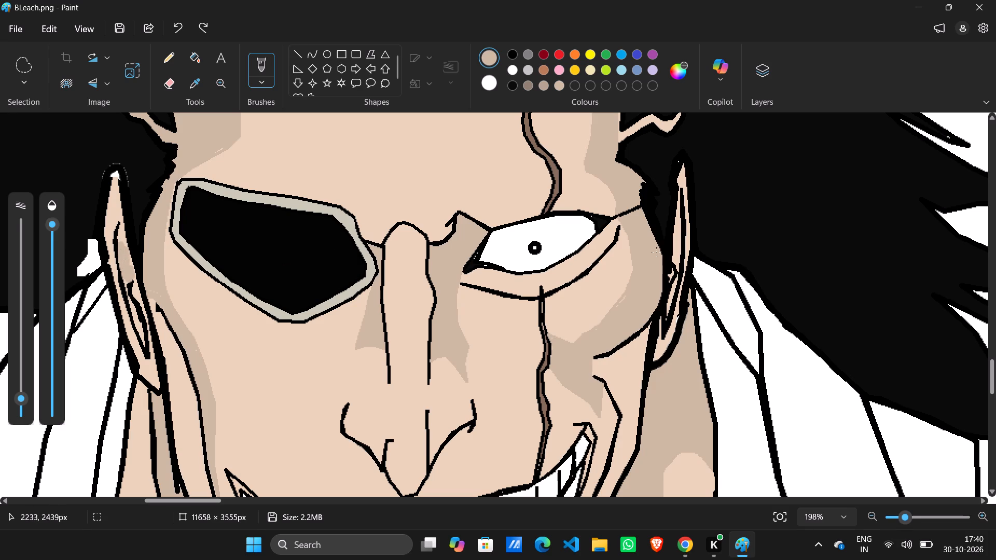
{"action": "left_click_drag", "start_coordinate": [677, 217], "coordinate": [677, 242]}
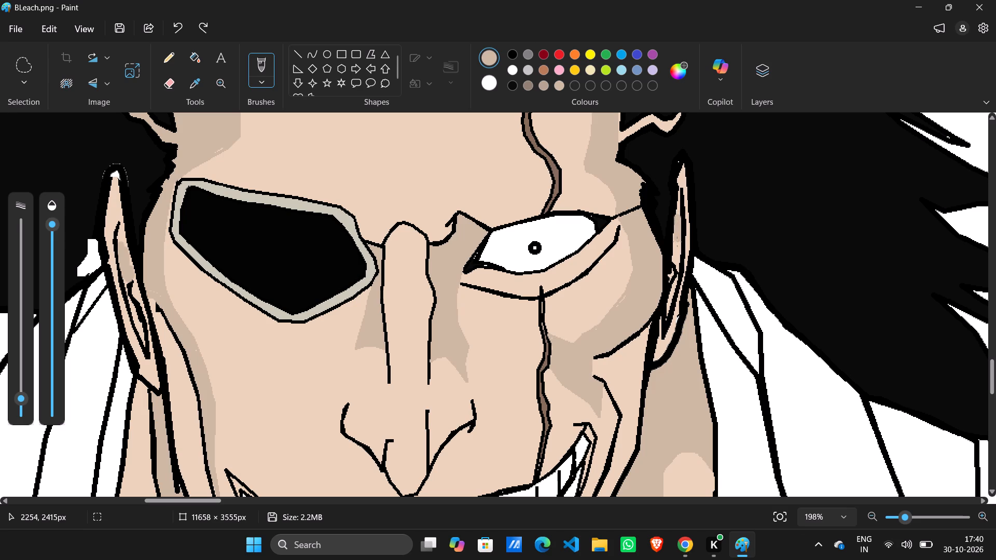
{"action": "left_click_drag", "start_coordinate": [677, 242], "coordinate": [677, 264]}
On the reference face, start a skin-shadow-coloured polygon at the top of the eyepatch-side brow crease, tracing its inner edge down to the bottom corner.
{"action": "scroll", "coordinate": [677, 259], "scroll_direction": "down", "scroll_amount": 8, "text": "ctrl"}
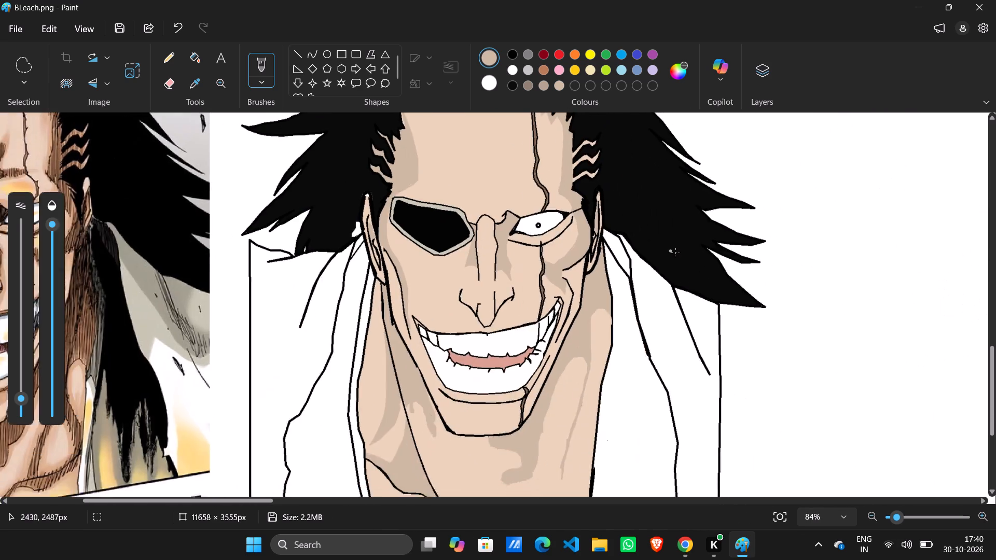
{"action": "scroll", "coordinate": [675, 253], "scroll_direction": "down", "scroll_amount": 3, "text": "ctrl"}
{"action": "scroll", "coordinate": [432, 199], "scroll_direction": "up", "scroll_amount": 1, "text": "ctrl"}
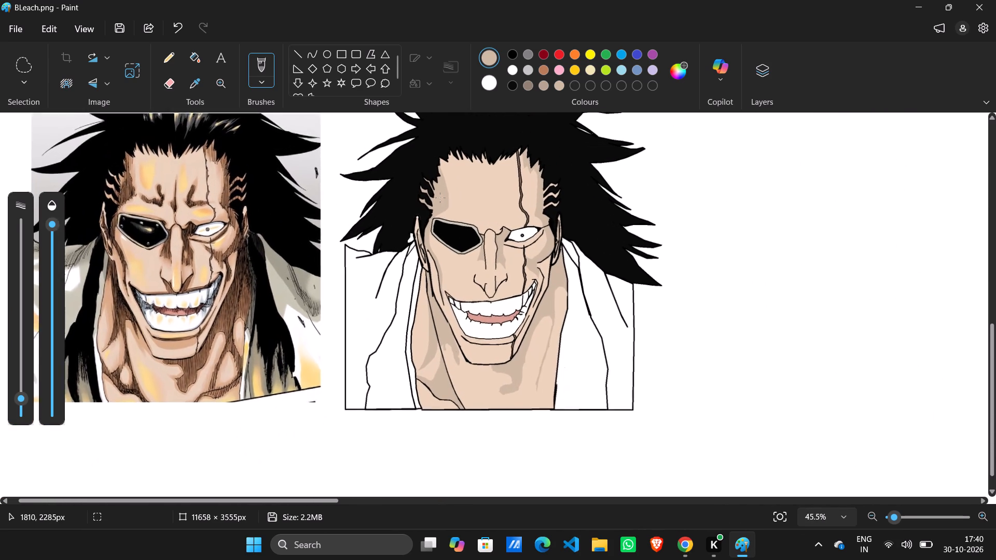
{"action": "scroll", "coordinate": [478, 255], "scroll_direction": "up", "scroll_amount": 2, "text": "ctrl"}
{"action": "scroll", "coordinate": [102, 233], "scroll_direction": "down", "scroll_amount": 3, "text": "ctrl"}
{"action": "scroll", "coordinate": [88, 217], "scroll_direction": "up", "scroll_amount": 7, "text": "ctrl"}
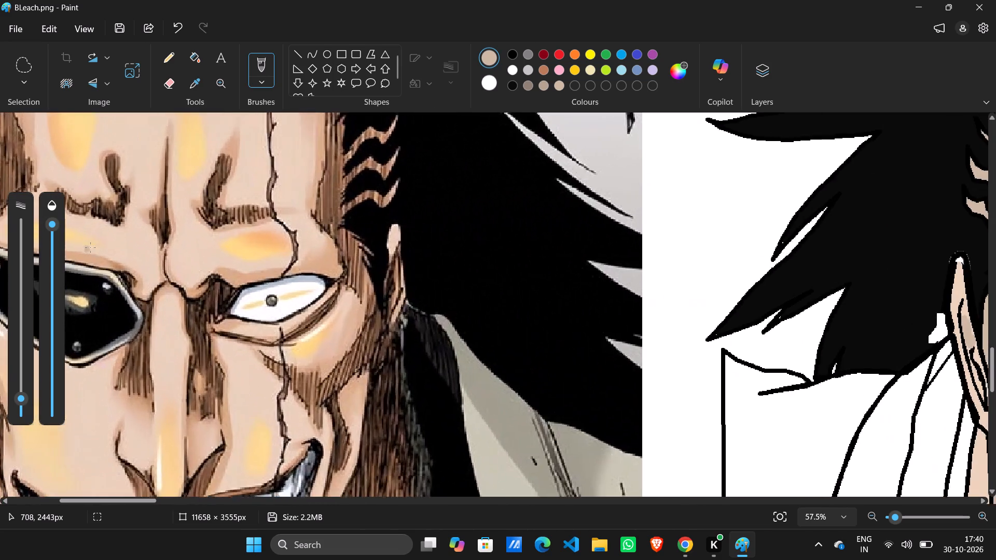
{"action": "scroll", "coordinate": [108, 226], "scroll_direction": "down", "scroll_amount": 2, "text": "ctrl"}
{"action": "left_click_drag", "start_coordinate": [141, 500], "coordinate": [139, 500]}
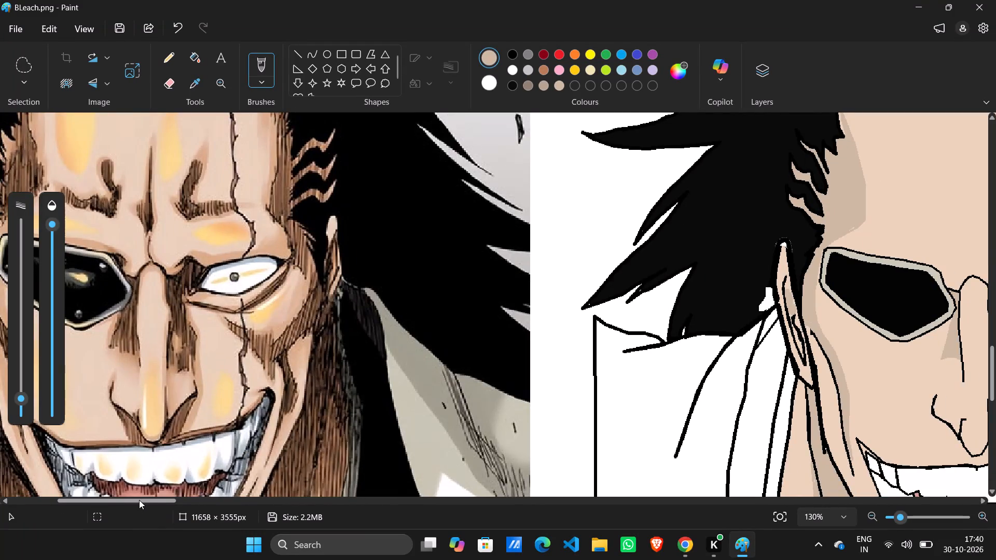
{"action": "left_click_drag", "start_coordinate": [139, 500], "coordinate": [115, 500]}
{"action": "scroll", "coordinate": [469, 209], "scroll_direction": "up", "scroll_amount": 5, "text": "ctrl"}
{"action": "scroll", "coordinate": [125, 189], "scroll_direction": "up", "scroll_amount": 1, "text": "ctrl"}
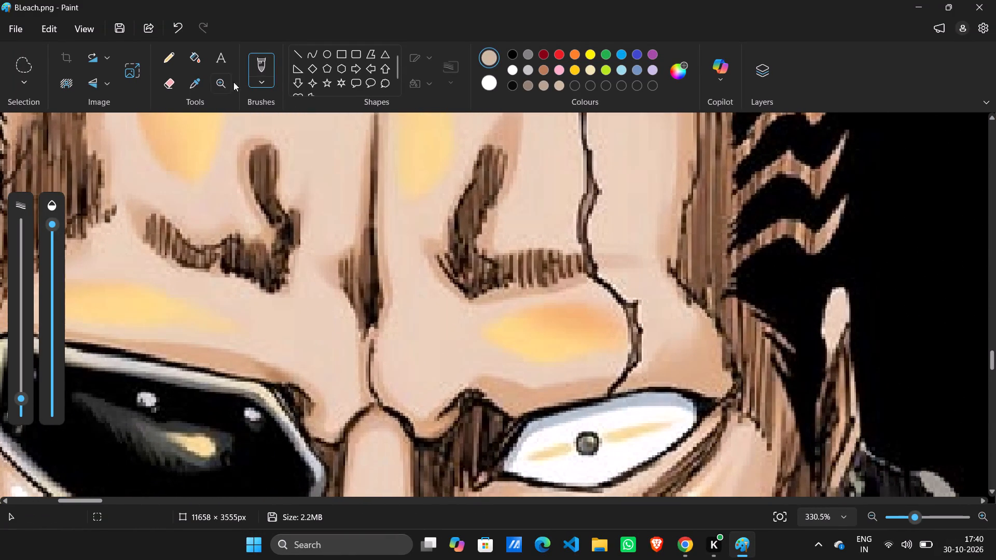
{"action": "left_click", "coordinate": [366, 54]}
{"action": "left_click_drag", "start_coordinate": [280, 146], "coordinate": [276, 175]}
{"action": "left_click_drag", "start_coordinate": [276, 183], "coordinate": [284, 208]}
{"action": "left_click_drag", "start_coordinate": [285, 212], "coordinate": [297, 223]}
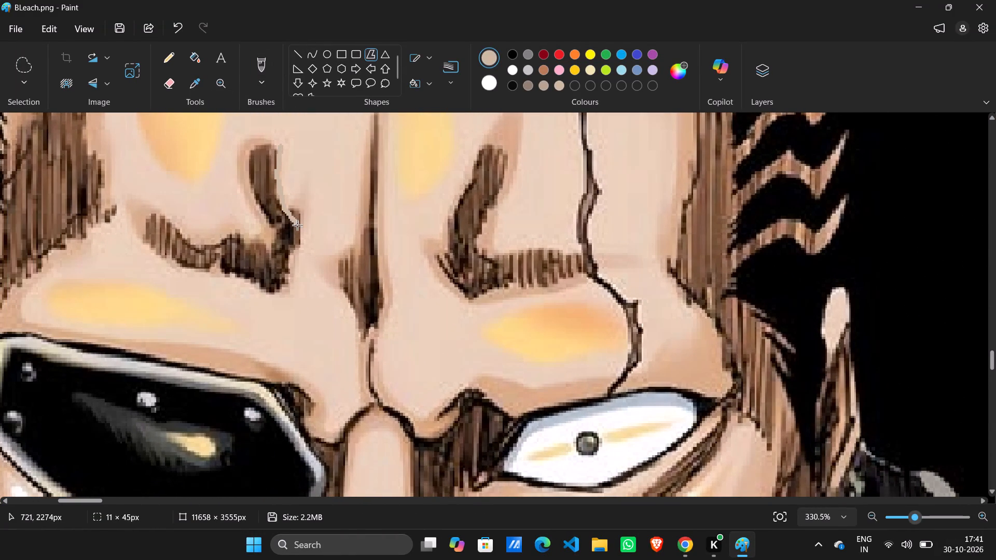
{"action": "left_click_drag", "start_coordinate": [297, 226], "coordinate": [297, 243]}
{"action": "left_click_drag", "start_coordinate": [295, 245], "coordinate": [288, 256]}
{"action": "left_click_drag", "start_coordinate": [287, 259], "coordinate": [286, 281]}
{"action": "left_click_drag", "start_coordinate": [283, 285], "coordinate": [282, 290]}
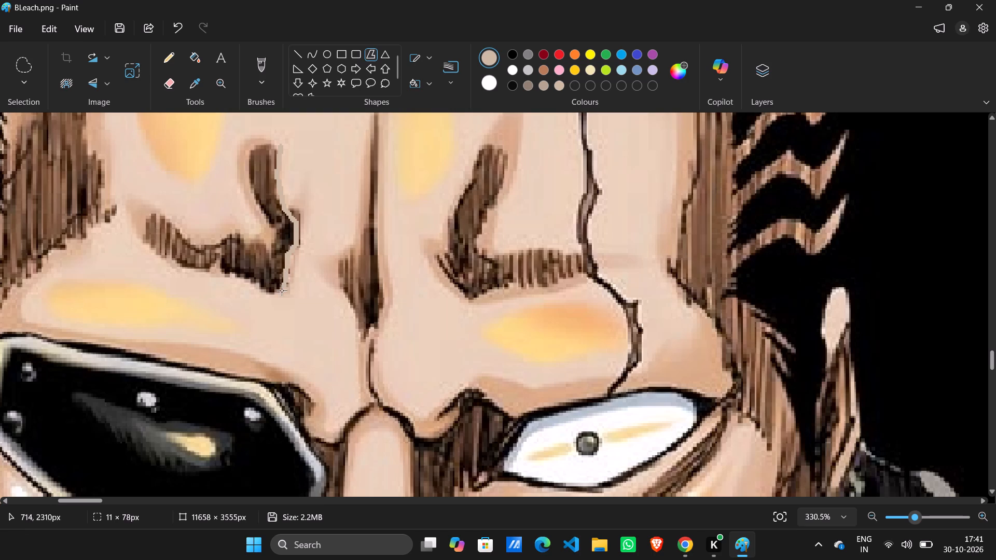
Continue the polygon around the bottom corner and along the brow crease's lower edge to its outer tip.
{"action": "left_click_drag", "start_coordinate": [282, 290], "coordinate": [281, 292]}
{"action": "left_click_drag", "start_coordinate": [280, 295], "coordinate": [268, 296]}
{"action": "left_click_drag", "start_coordinate": [262, 292], "coordinate": [242, 278]}
{"action": "left_click_drag", "start_coordinate": [234, 275], "coordinate": [214, 274]}
{"action": "left_click_drag", "start_coordinate": [210, 271], "coordinate": [196, 267]}
{"action": "left_click_drag", "start_coordinate": [189, 266], "coordinate": [173, 262]}
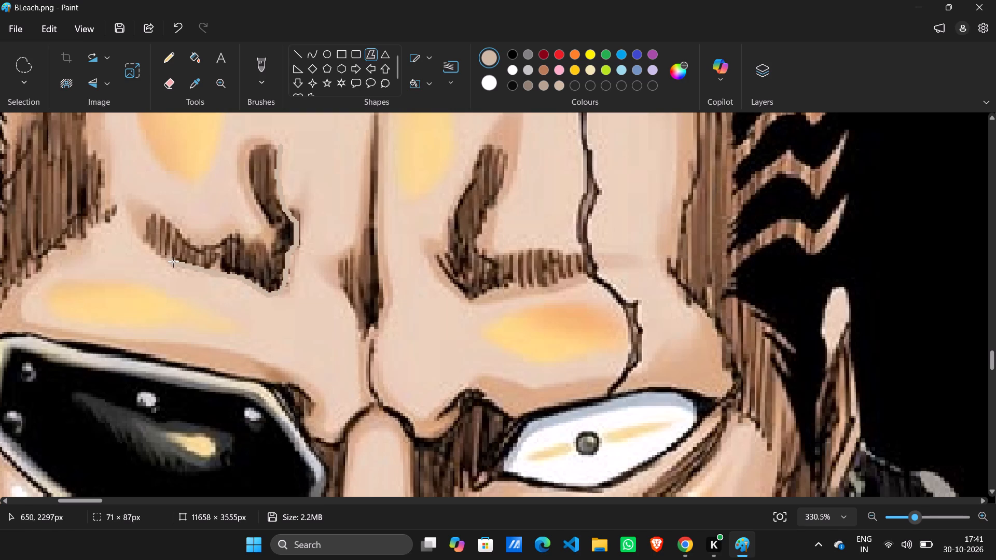
{"action": "left_click_drag", "start_coordinate": [173, 262], "coordinate": [168, 259]}
{"action": "left_click_drag", "start_coordinate": [164, 255], "coordinate": [139, 234]}
{"action": "left_click_drag", "start_coordinate": [135, 222], "coordinate": [147, 214]}
Round the crease's outer tip and trace its upper edge back to the inner bend beside the upright part.
{"action": "left_click_drag", "start_coordinate": [147, 214], "coordinate": [141, 222]}
{"action": "left_click_drag", "start_coordinate": [142, 220], "coordinate": [153, 215]}
{"action": "left_click_drag", "start_coordinate": [153, 215], "coordinate": [173, 229]}
{"action": "left_click_drag", "start_coordinate": [178, 233], "coordinate": [185, 237]}
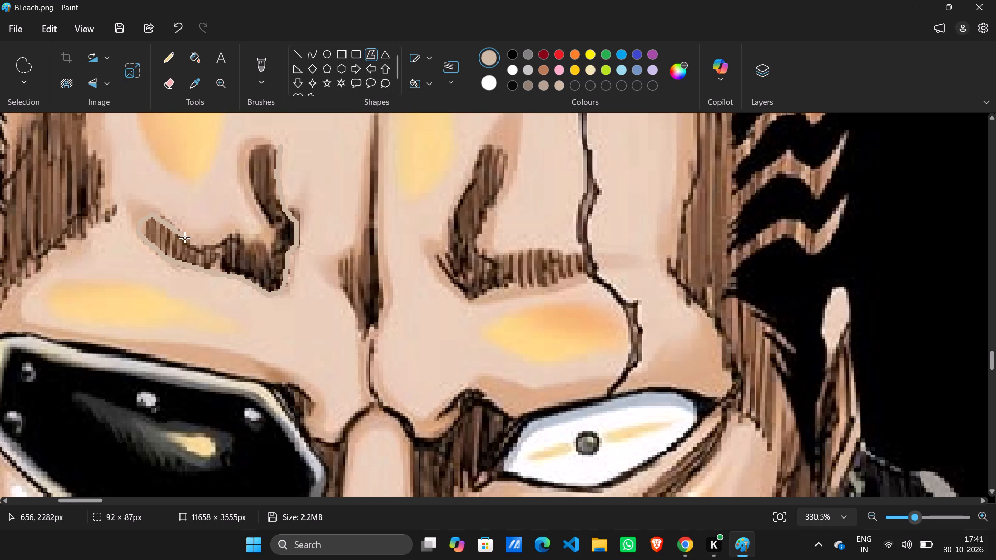
{"action": "left_click_drag", "start_coordinate": [185, 237], "coordinate": [189, 242]}
{"action": "left_click_drag", "start_coordinate": [191, 243], "coordinate": [206, 246]}
{"action": "left_click_drag", "start_coordinate": [210, 245], "coordinate": [229, 235]}
{"action": "left_click_drag", "start_coordinate": [232, 234], "coordinate": [244, 239]}
{"action": "left_click_drag", "start_coordinate": [244, 239], "coordinate": [256, 248]}
{"action": "left_click_drag", "start_coordinate": [260, 248], "coordinate": [270, 234]}
Trace up the outer side of the upright crease and over its top to close the polygon, about 92 × 91 px.
{"action": "left_click_drag", "start_coordinate": [270, 233], "coordinate": [257, 208]}
{"action": "left_click_drag", "start_coordinate": [255, 203], "coordinate": [245, 181]}
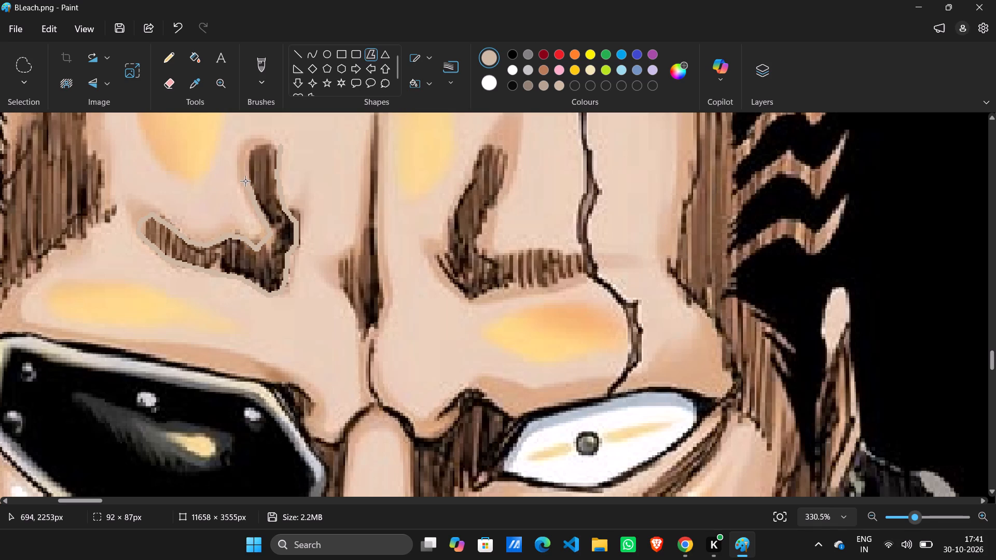
{"action": "left_click_drag", "start_coordinate": [245, 181], "coordinate": [243, 174]}
{"action": "left_click_drag", "start_coordinate": [242, 169], "coordinate": [242, 153]}
{"action": "left_click_drag", "start_coordinate": [244, 150], "coordinate": [257, 140]}
{"action": "left_click_drag", "start_coordinate": [259, 140], "coordinate": [279, 146]}
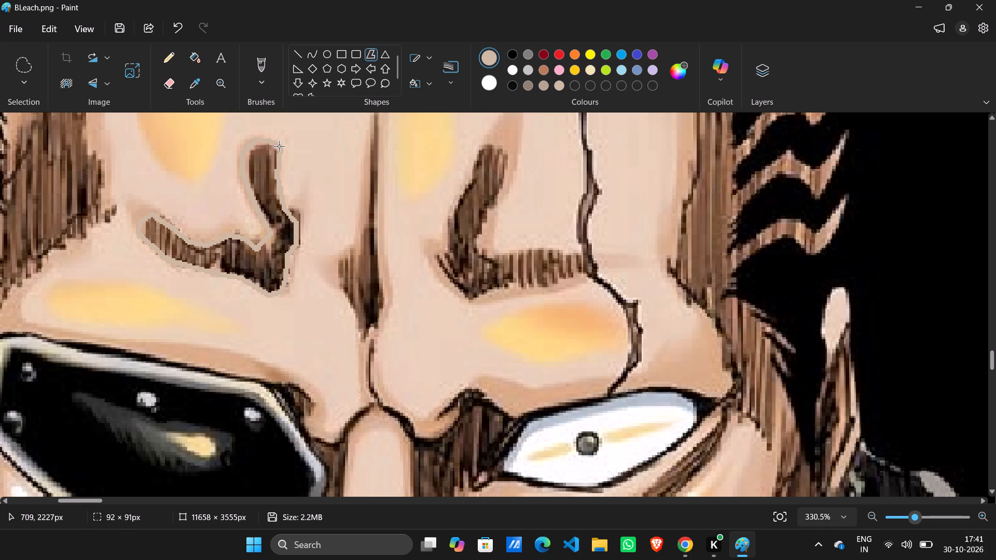
{"action": "left_click_drag", "start_coordinate": [279, 146], "coordinate": [280, 147]}
{"action": "left_click", "coordinate": [280, 147]}
Move the traced brow-crease outline from the reference onto the coloured drawing's forehead, above the eyepatch.
{"action": "scroll", "coordinate": [236, 182], "scroll_direction": "down", "scroll_amount": 7, "text": "ctrl"}
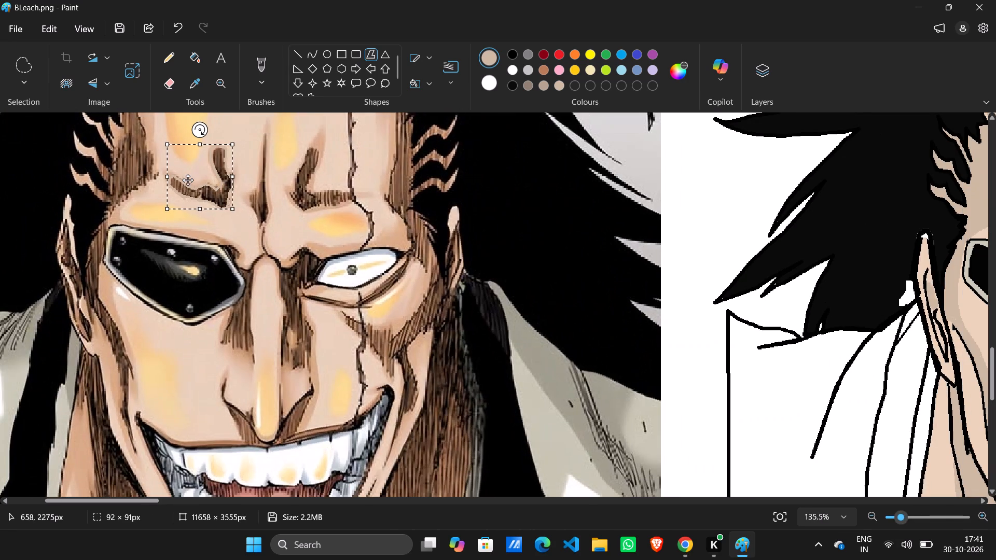
{"action": "left_click_drag", "start_coordinate": [196, 179], "coordinate": [797, 225]}
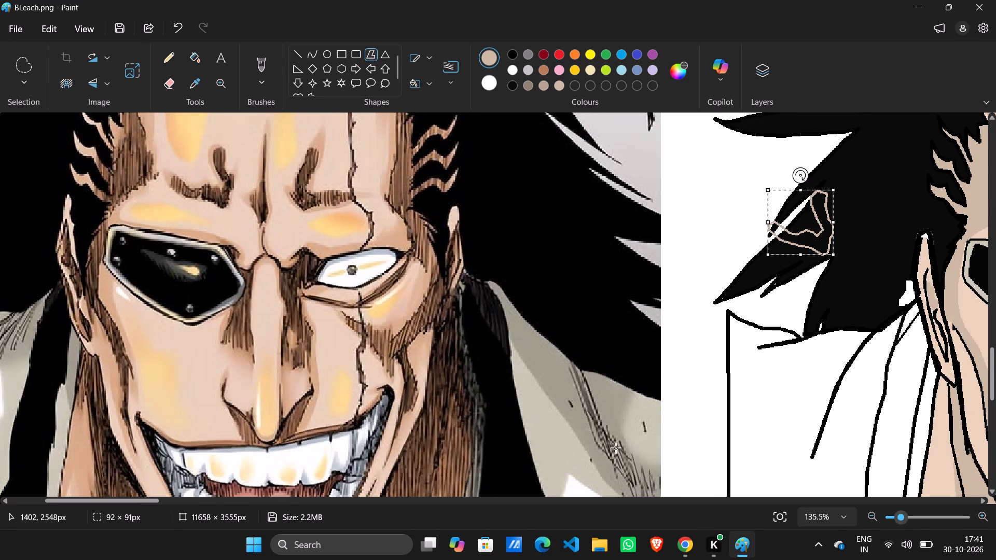
{"action": "left_click_drag", "start_coordinate": [155, 503], "coordinate": [182, 502]}
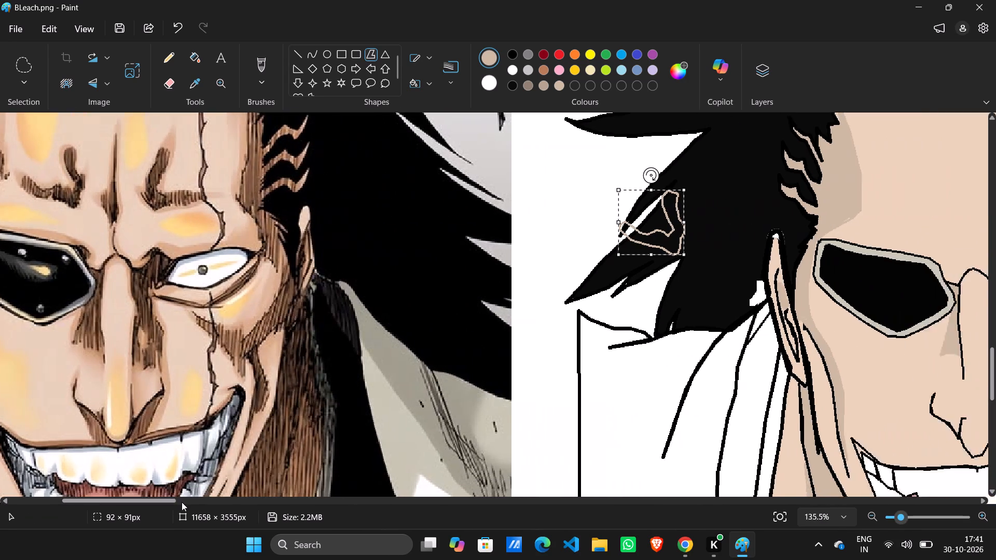
{"action": "left_click_drag", "start_coordinate": [182, 502], "coordinate": [229, 503]}
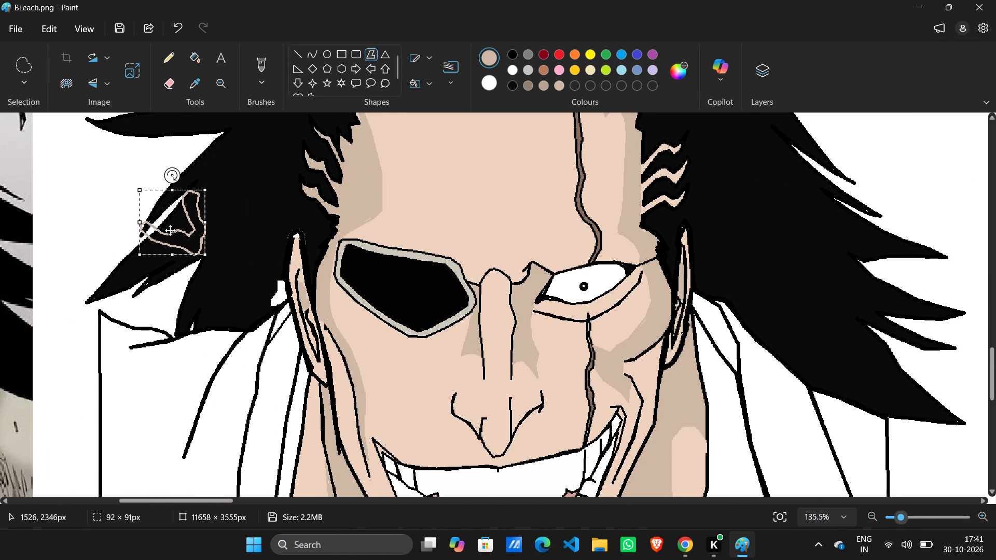
{"action": "left_click_drag", "start_coordinate": [170, 230], "coordinate": [428, 209]}
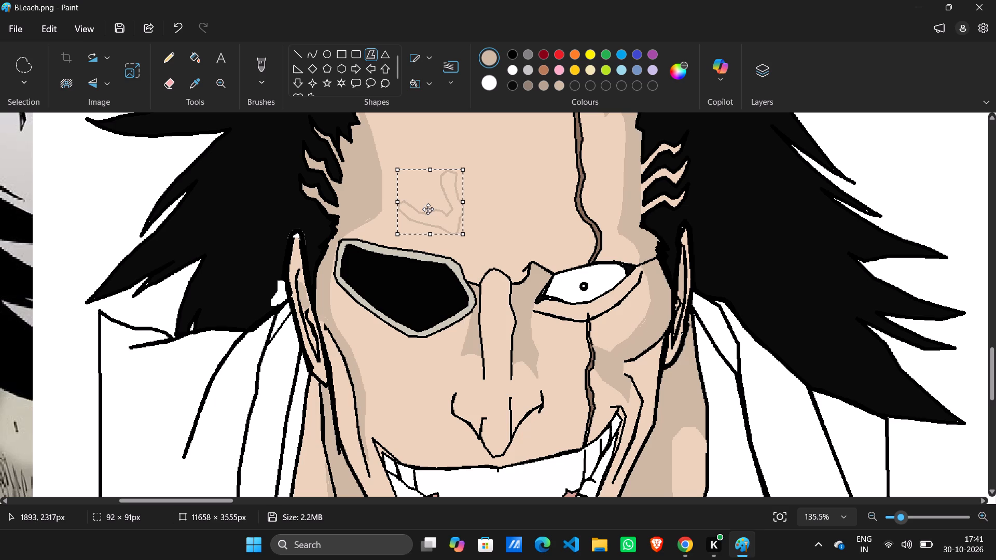
{"action": "left_click_drag", "start_coordinate": [428, 209], "coordinate": [431, 212]}
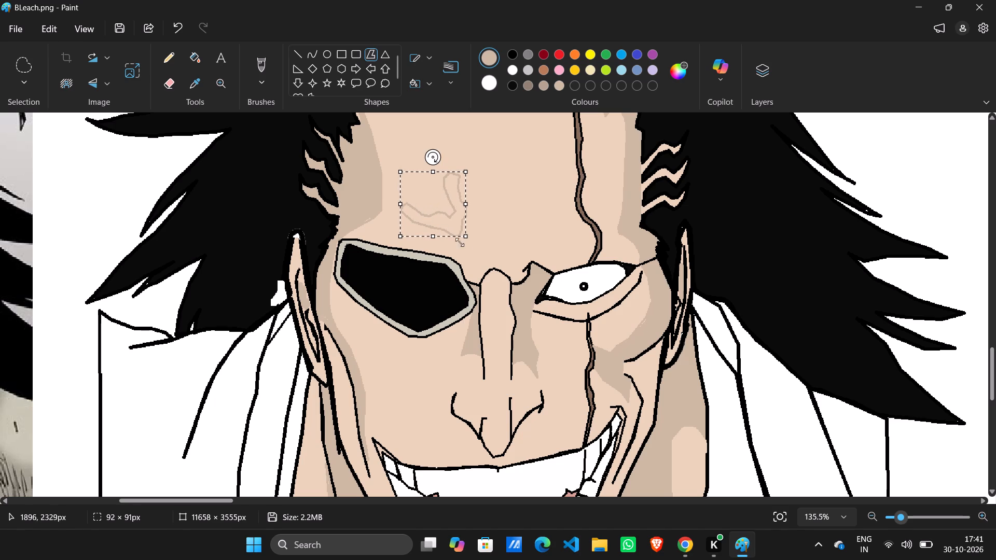
{"action": "left_click", "coordinate": [449, 208]}
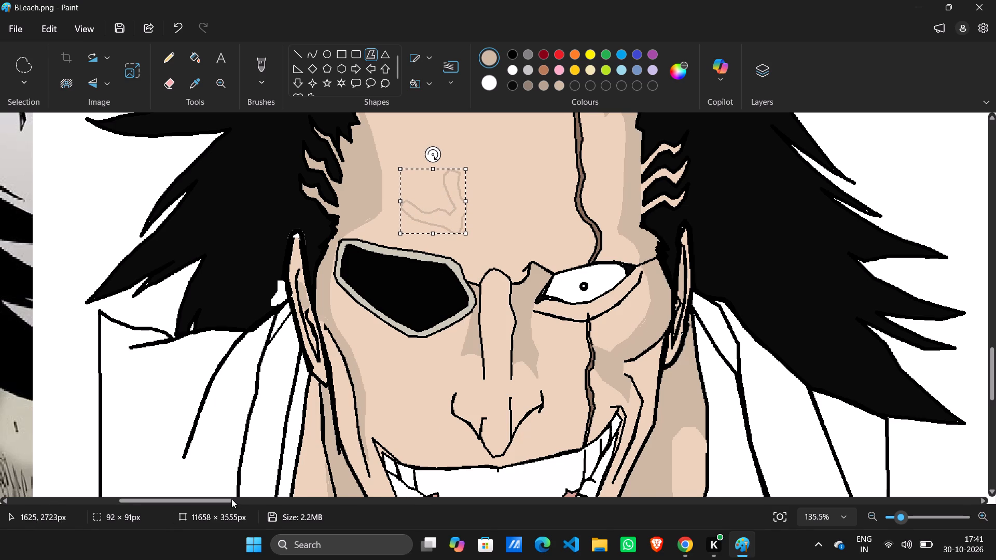
Compare the brow crease's position with the reference and fine-tune the outline's placement above the eyepatch.
{"action": "left_click_drag", "start_coordinate": [231, 499], "coordinate": [159, 500]}
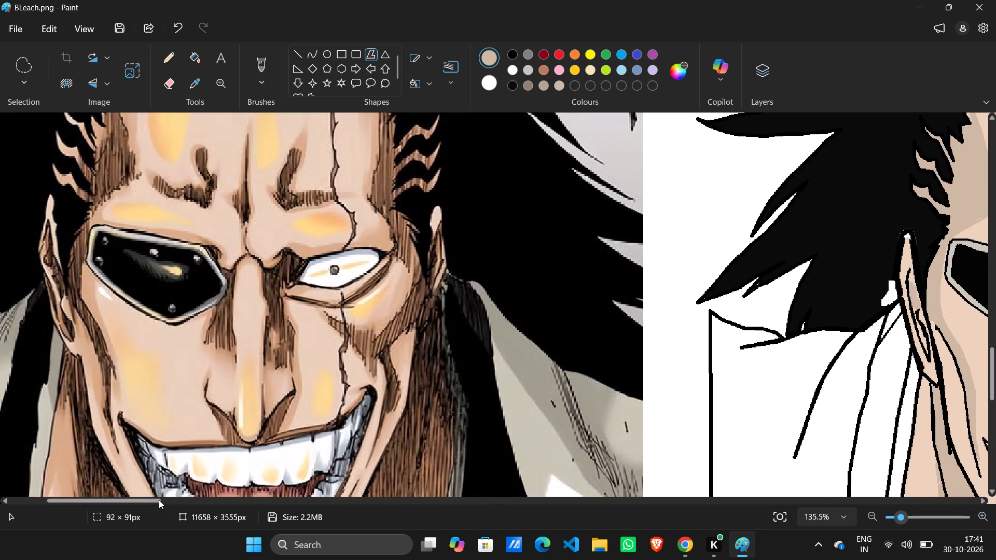
{"action": "left_click_drag", "start_coordinate": [159, 500], "coordinate": [160, 496]}
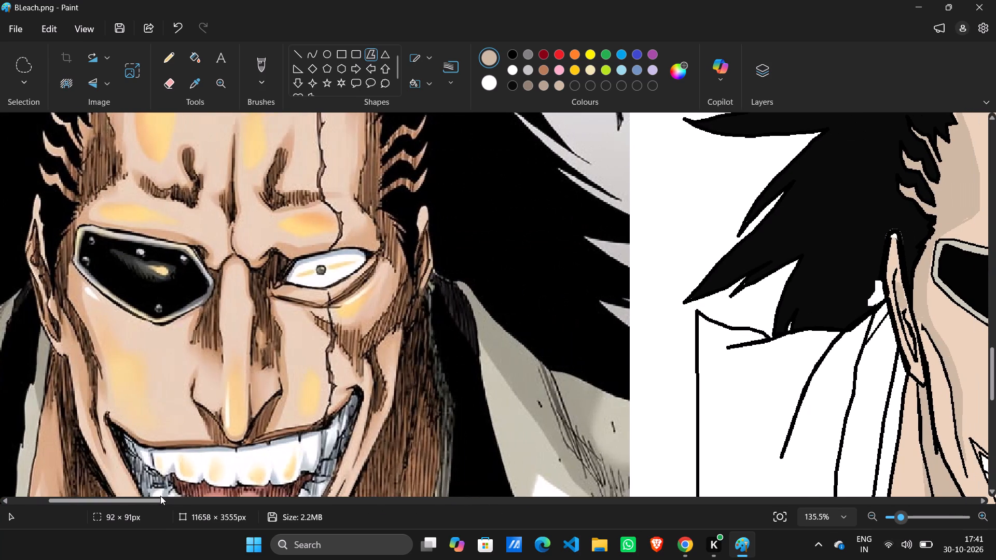
{"action": "left_click_drag", "start_coordinate": [160, 496], "coordinate": [170, 495]}
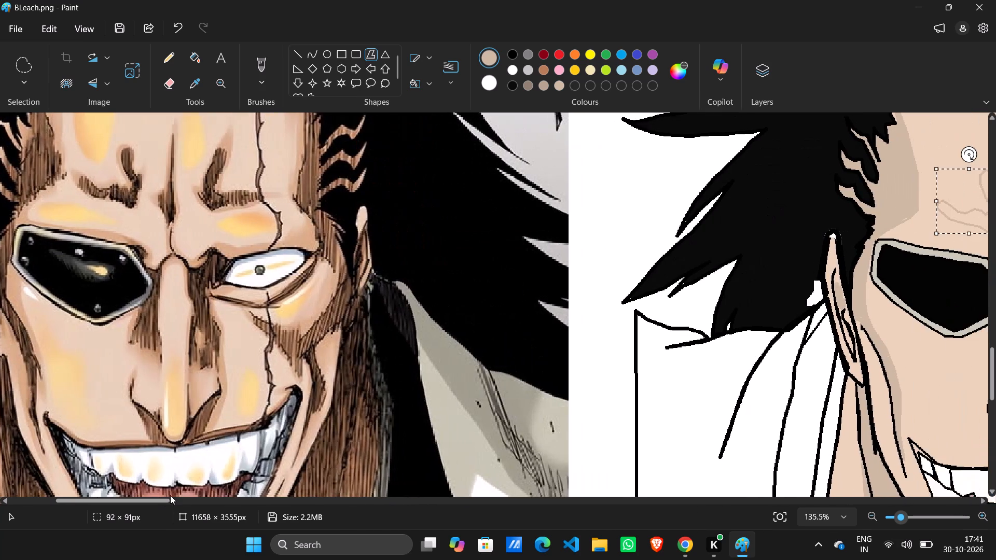
{"action": "left_click_drag", "start_coordinate": [170, 495], "coordinate": [262, 493]}
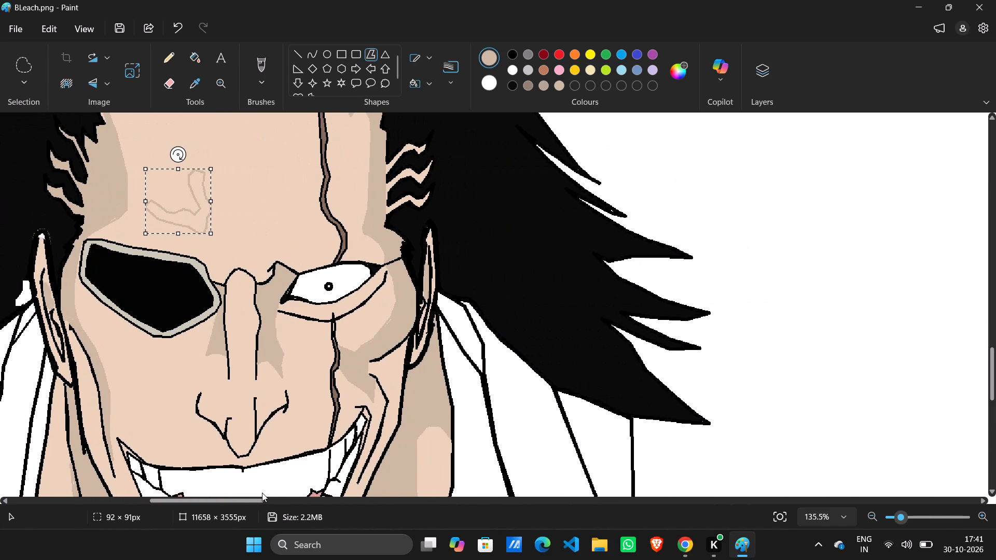
{"action": "left_click_drag", "start_coordinate": [262, 493], "coordinate": [264, 493]}
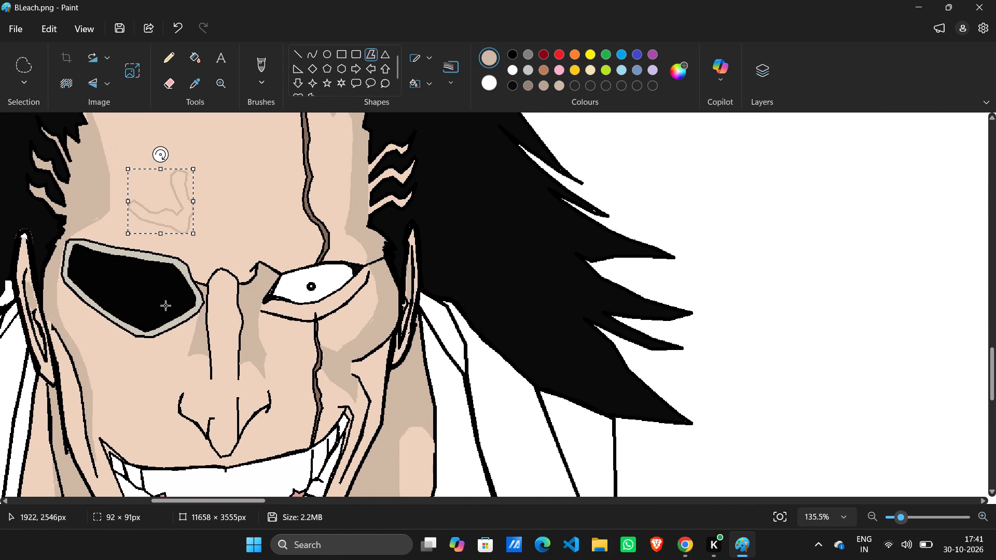
{"action": "left_click", "coordinate": [181, 205]}
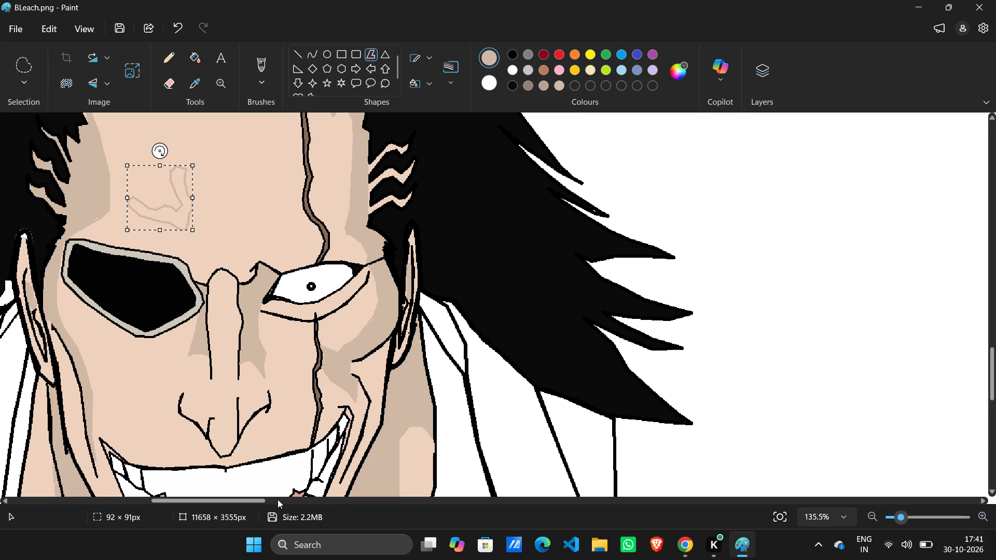
{"action": "left_click_drag", "start_coordinate": [254, 500], "coordinate": [160, 500]}
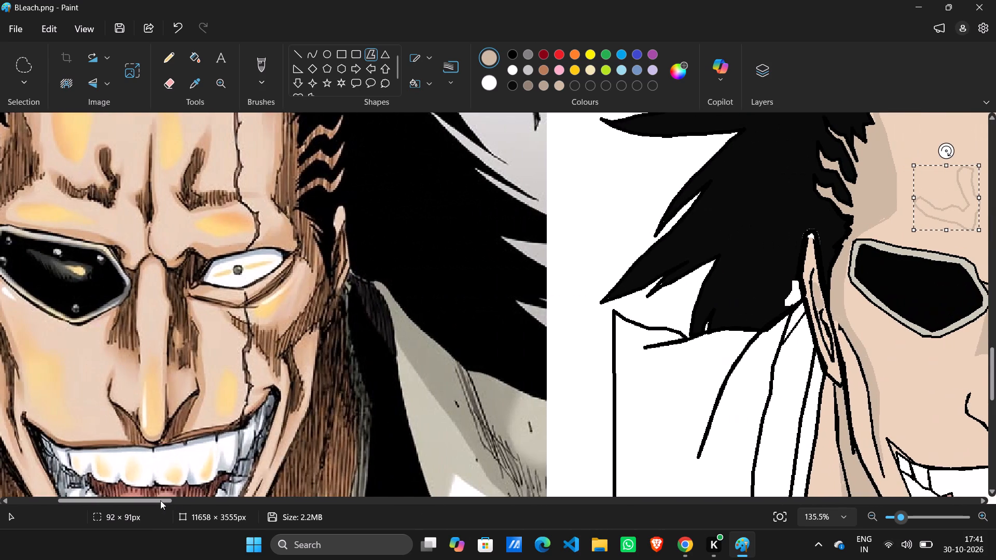
{"action": "left_click_drag", "start_coordinate": [160, 500], "coordinate": [225, 505]}
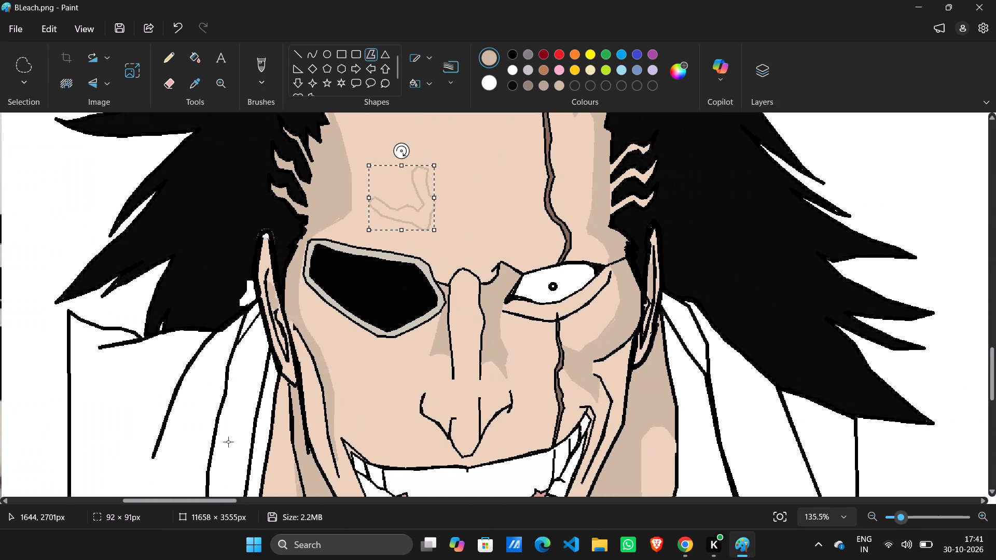
{"action": "left_click", "coordinate": [392, 199]}
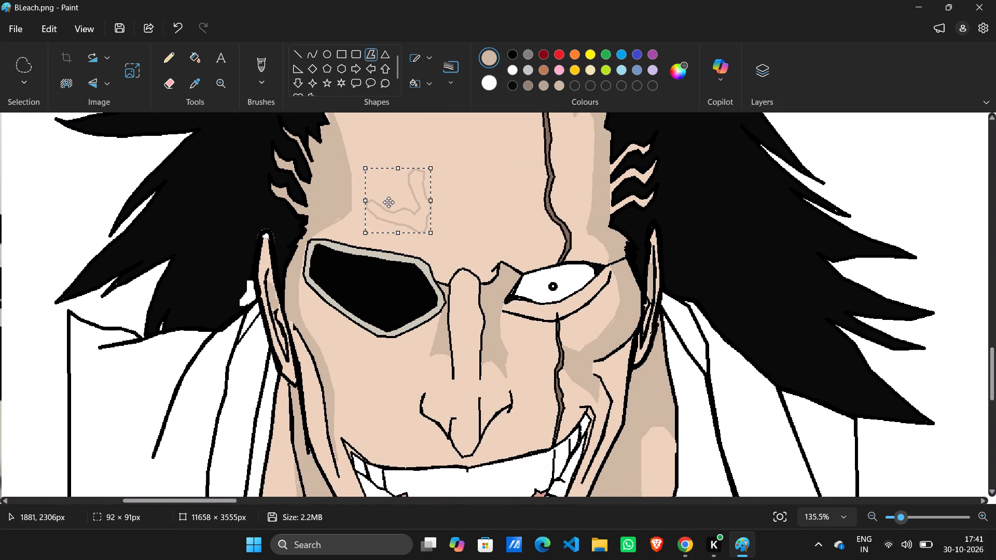
{"action": "left_click", "coordinate": [388, 202]}
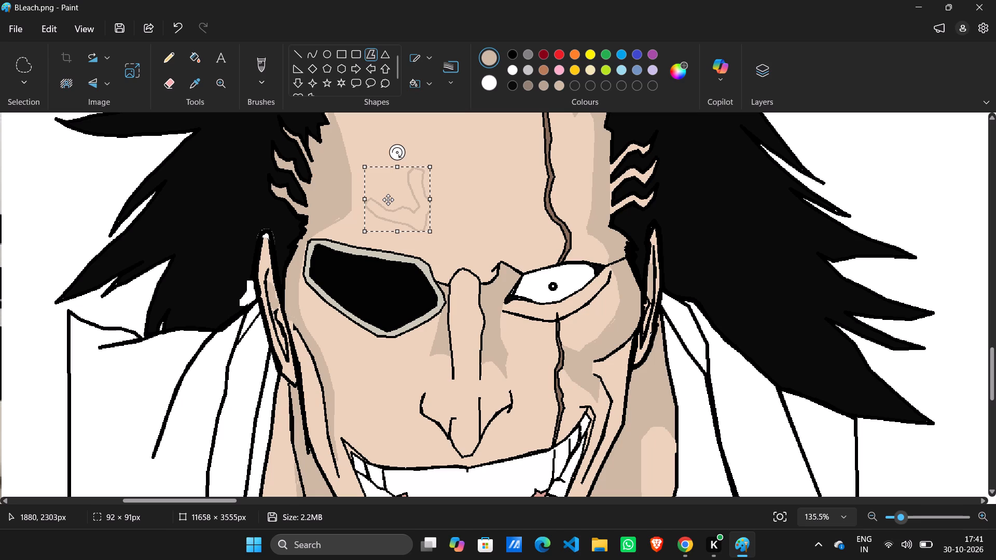
Compare the brow crease with the reference and nudge its outline slightly higher on the forehead above the eyepatch.
{"action": "left_click", "coordinate": [387, 206]}
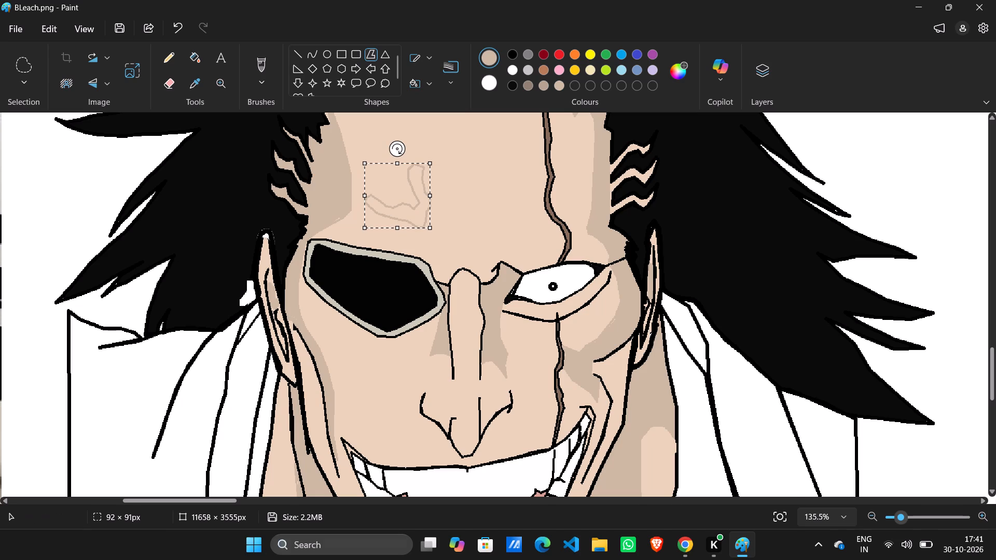
{"action": "left_click_drag", "start_coordinate": [209, 499], "coordinate": [114, 502]}
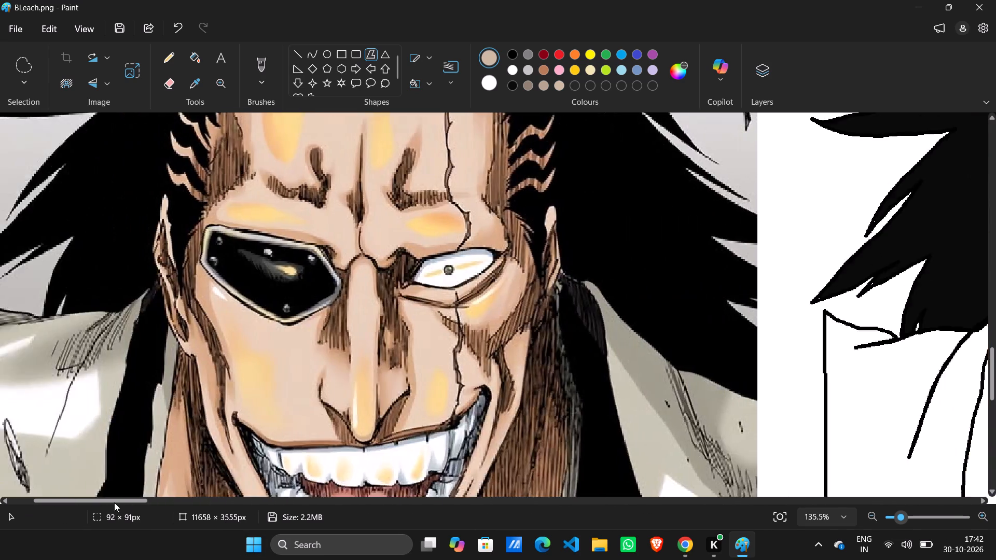
{"action": "left_click_drag", "start_coordinate": [114, 502], "coordinate": [119, 500]}
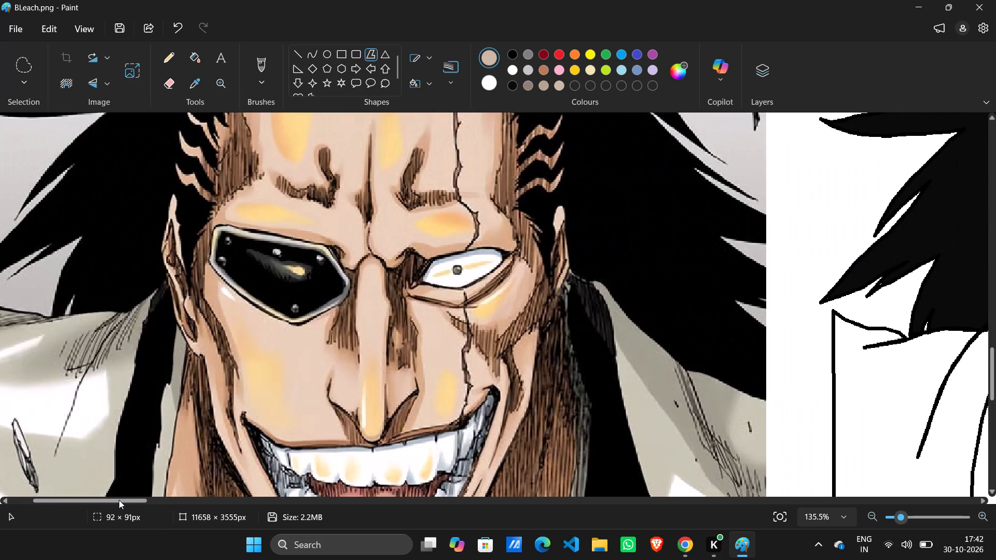
{"action": "left_click_drag", "start_coordinate": [119, 500], "coordinate": [217, 505]}
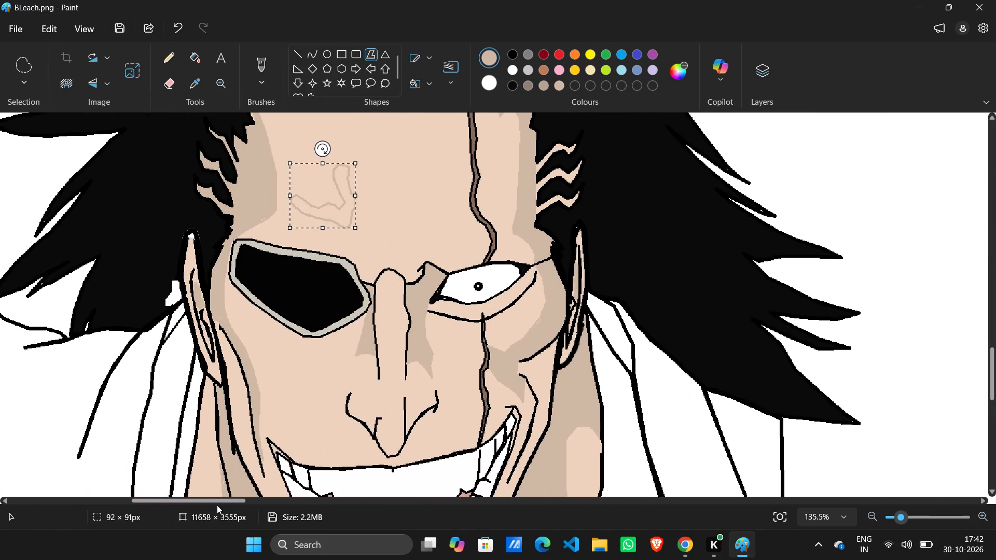
{"action": "left_click_drag", "start_coordinate": [217, 505], "coordinate": [216, 505]}
{"action": "scroll", "coordinate": [384, 354], "scroll_direction": "down", "scroll_amount": 1}
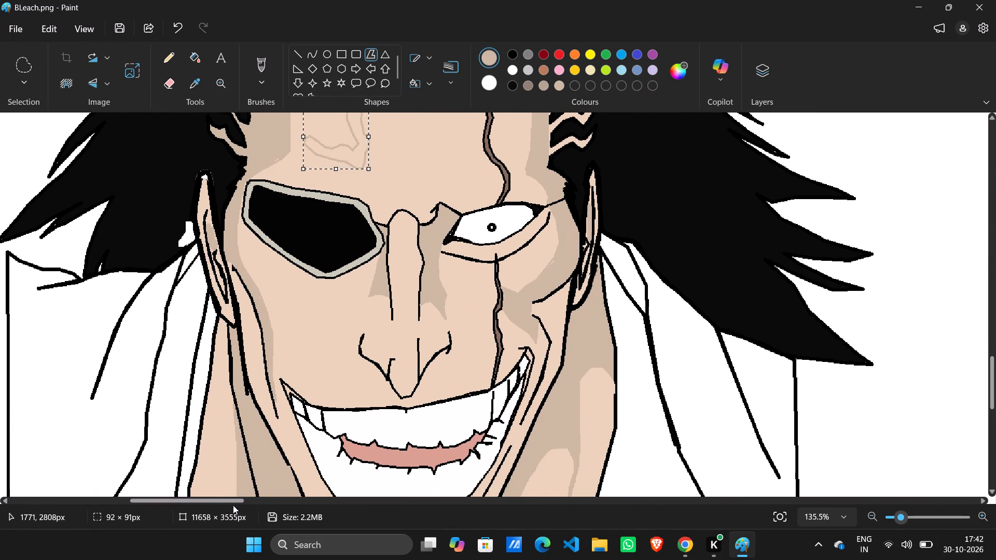
{"action": "left_click", "coordinate": [231, 500]}
{"action": "scroll", "coordinate": [330, 440], "scroll_direction": "up", "scroll_amount": 1}
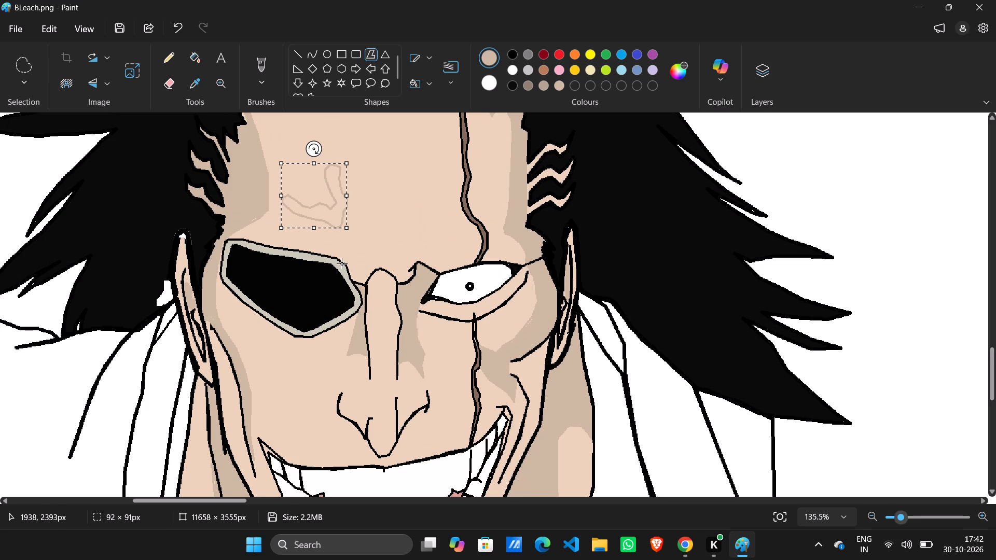
{"action": "left_click", "coordinate": [327, 206]}
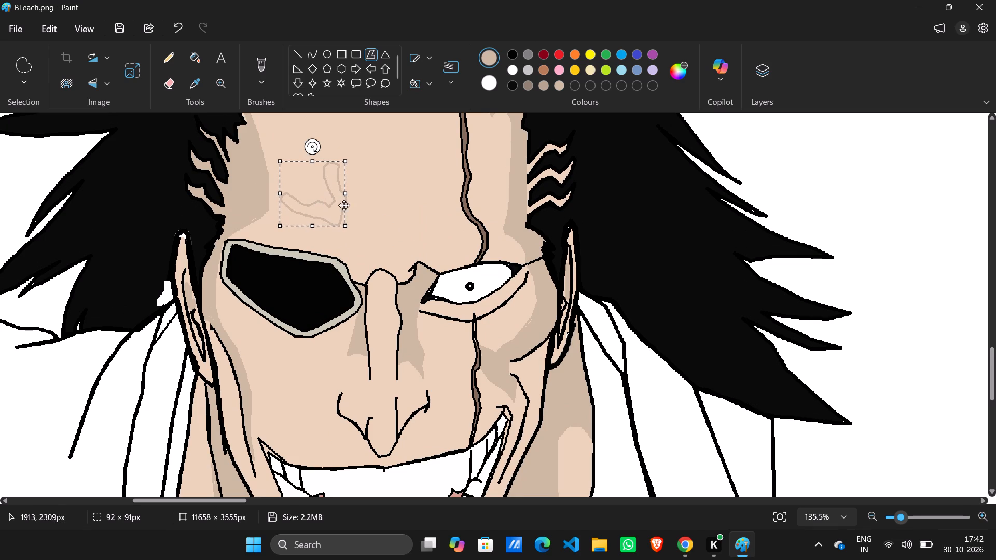
Check the crease outline against the whole face, shift it marginally outward from the nose and settle its placement.
{"action": "scroll", "coordinate": [309, 295], "scroll_direction": "down", "scroll_amount": 1, "text": "ctrl"}
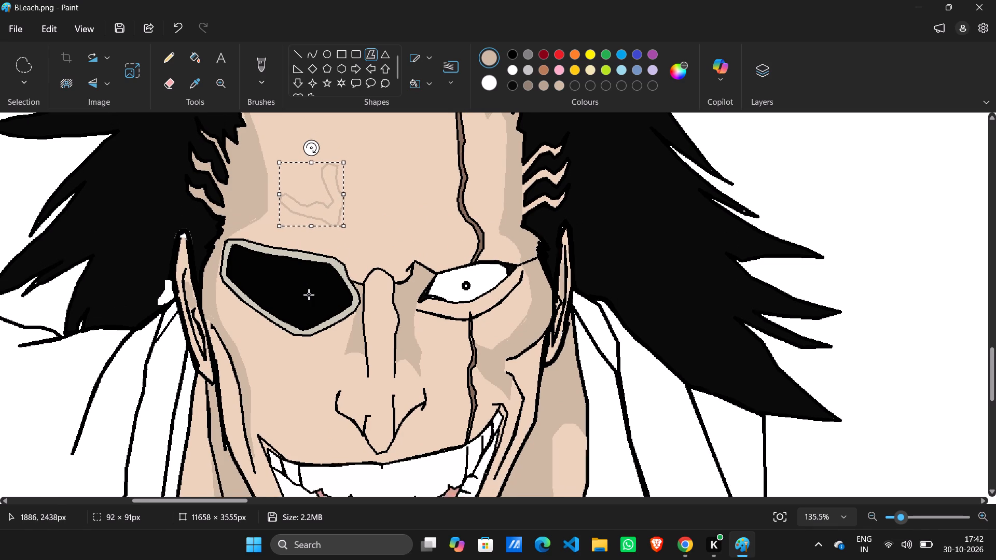
{"action": "scroll", "coordinate": [309, 295], "scroll_direction": "down", "scroll_amount": 11, "text": "ctrl"}
{"action": "scroll", "coordinate": [241, 301], "scroll_direction": "up", "scroll_amount": 2, "text": "ctrl"}
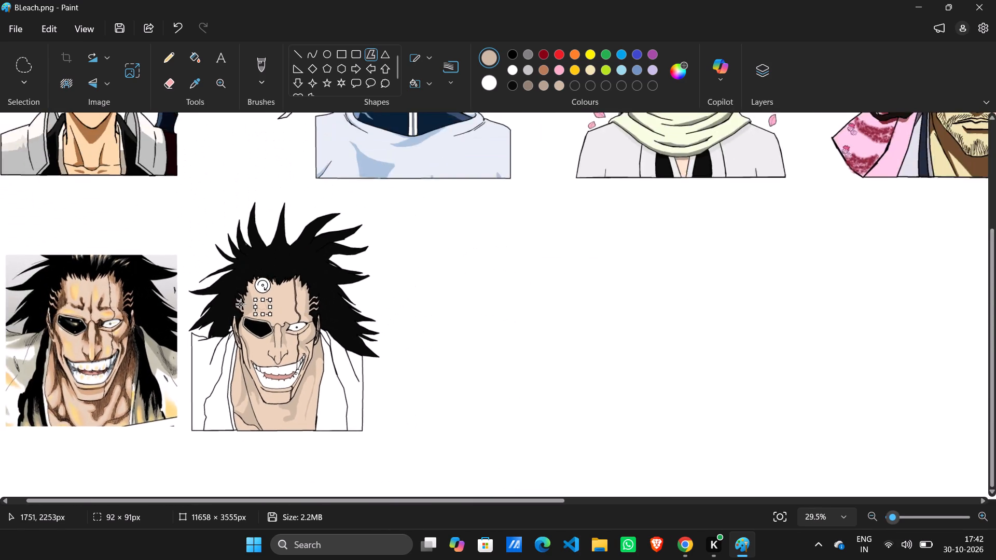
{"action": "scroll", "coordinate": [241, 304], "scroll_direction": "up", "scroll_amount": 1, "text": "ctrl"}
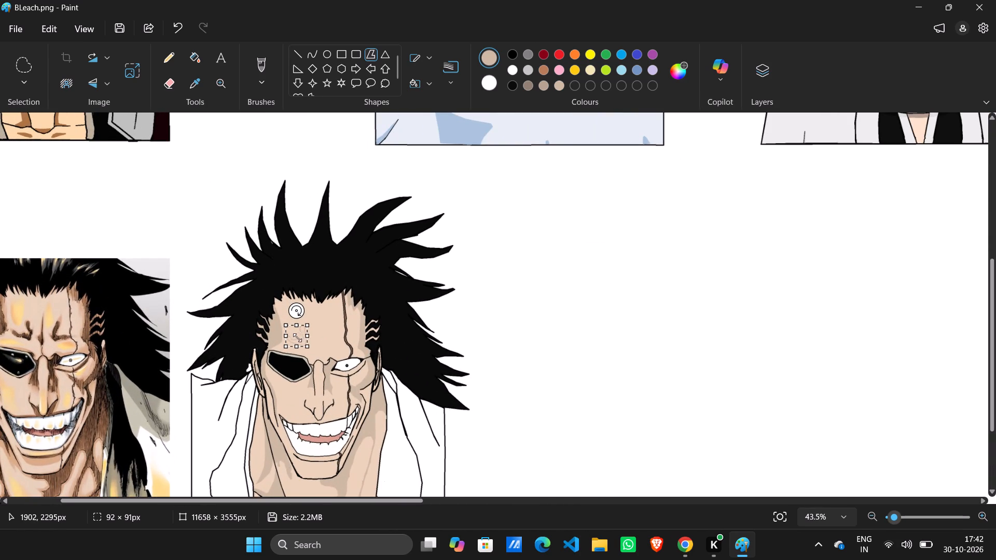
{"action": "scroll", "coordinate": [297, 340], "scroll_direction": "up", "scroll_amount": 1, "text": "ctrl"}
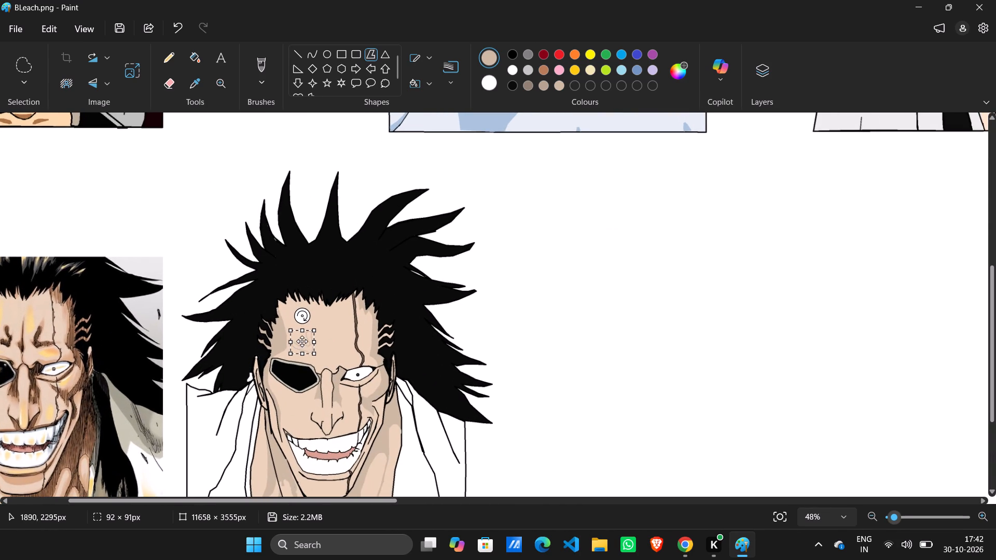
{"action": "scroll", "coordinate": [317, 353], "scroll_direction": "up", "scroll_amount": 1, "text": "ctrl"}
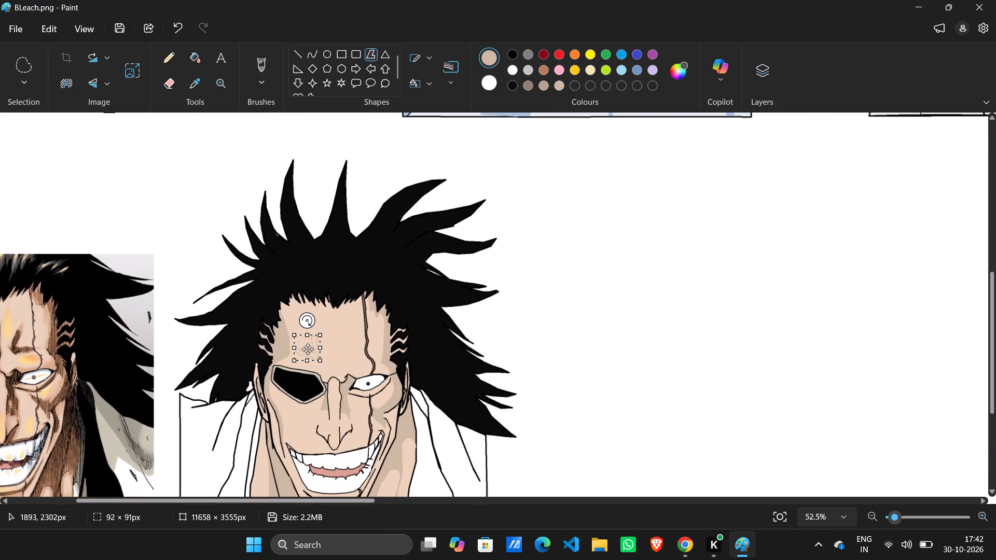
{"action": "left_click", "coordinate": [308, 346]}
{"action": "left_click", "coordinate": [358, 366]}
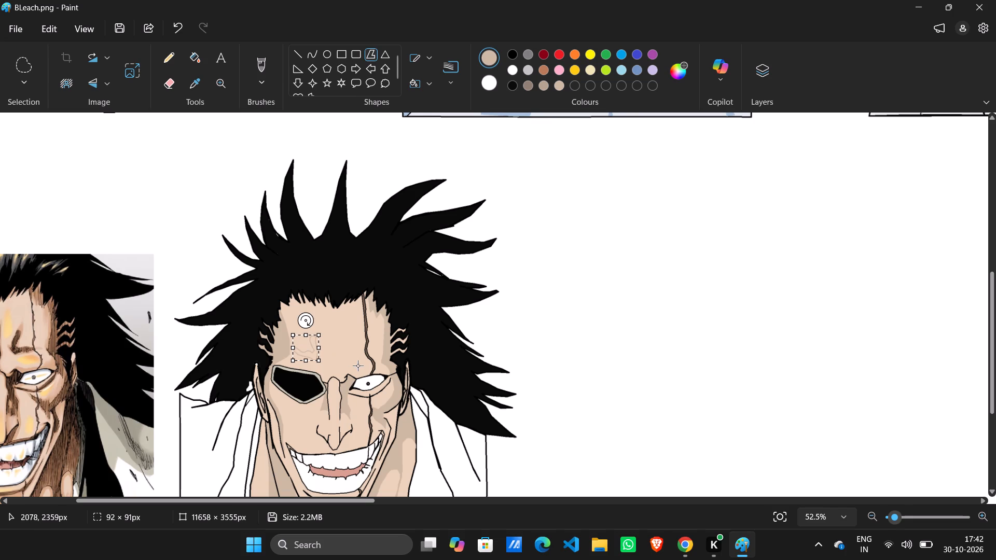
Fill the crease outline above the eyepatch with the tan shadow colour.
{"action": "left_click", "coordinate": [202, 62]}
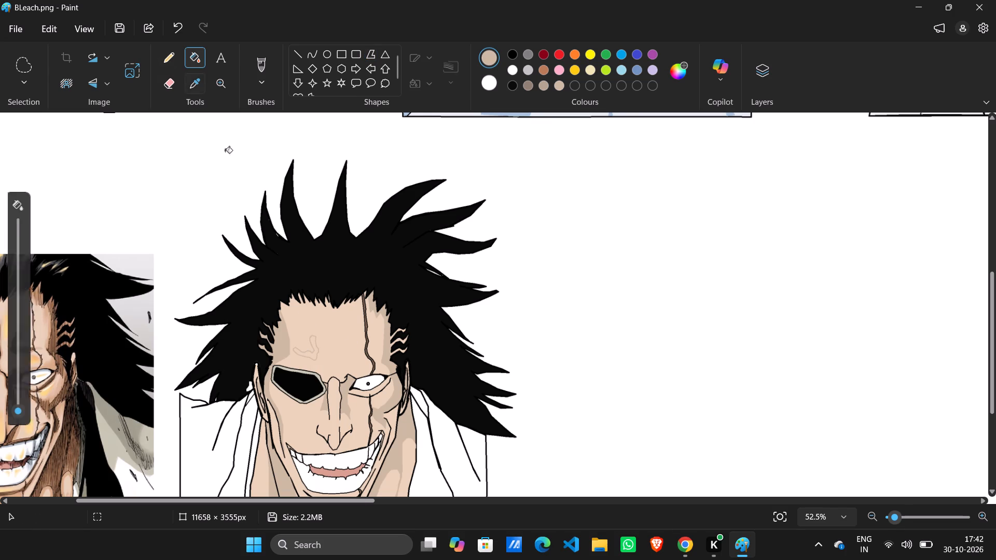
{"action": "left_click", "coordinate": [312, 356]}
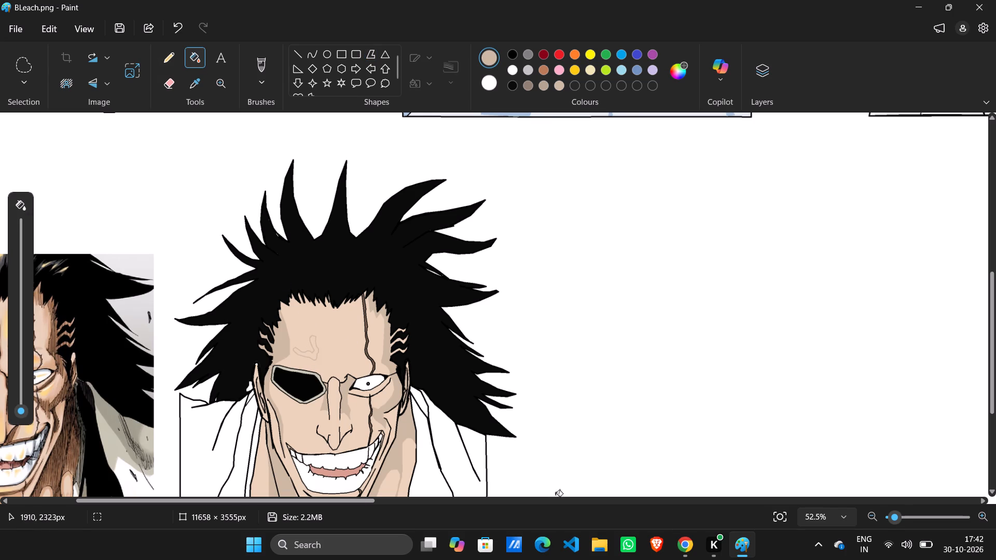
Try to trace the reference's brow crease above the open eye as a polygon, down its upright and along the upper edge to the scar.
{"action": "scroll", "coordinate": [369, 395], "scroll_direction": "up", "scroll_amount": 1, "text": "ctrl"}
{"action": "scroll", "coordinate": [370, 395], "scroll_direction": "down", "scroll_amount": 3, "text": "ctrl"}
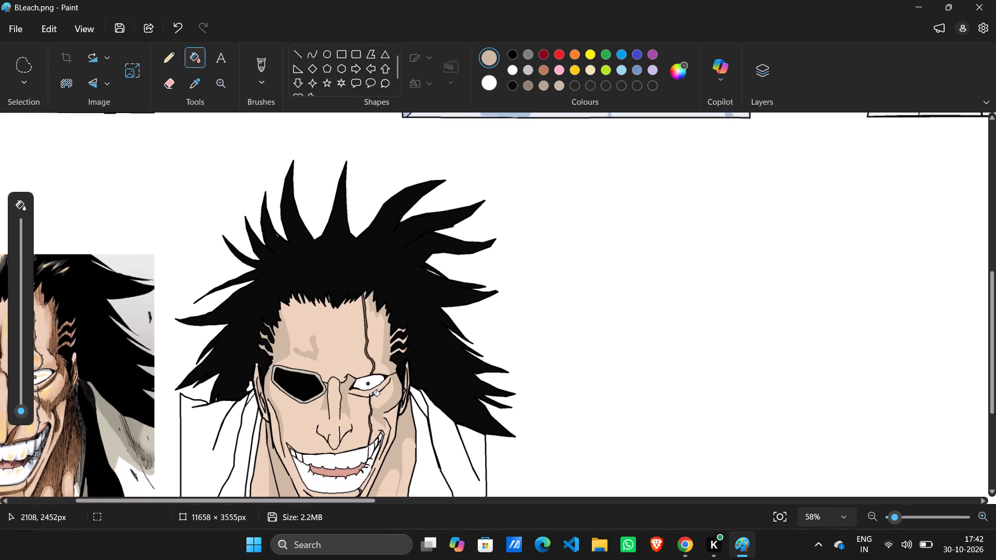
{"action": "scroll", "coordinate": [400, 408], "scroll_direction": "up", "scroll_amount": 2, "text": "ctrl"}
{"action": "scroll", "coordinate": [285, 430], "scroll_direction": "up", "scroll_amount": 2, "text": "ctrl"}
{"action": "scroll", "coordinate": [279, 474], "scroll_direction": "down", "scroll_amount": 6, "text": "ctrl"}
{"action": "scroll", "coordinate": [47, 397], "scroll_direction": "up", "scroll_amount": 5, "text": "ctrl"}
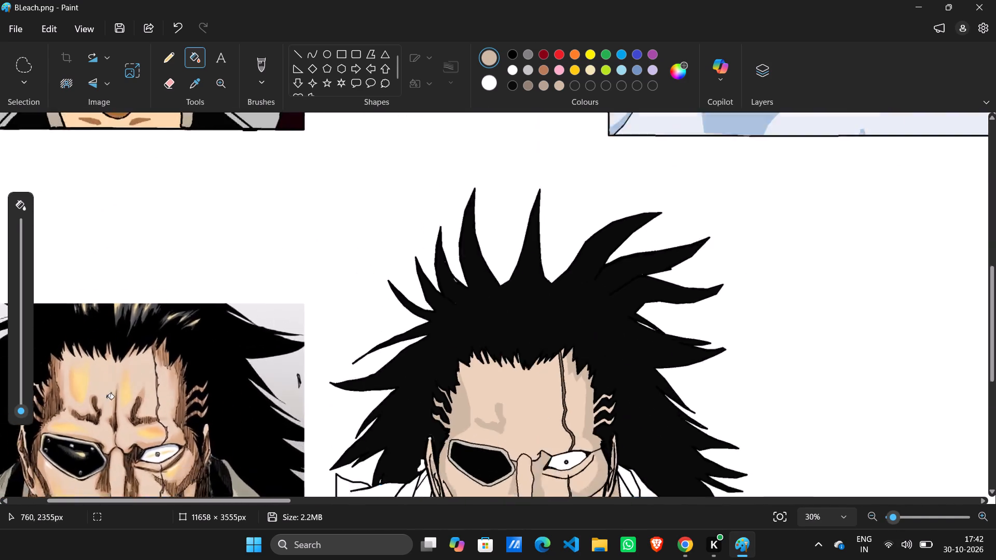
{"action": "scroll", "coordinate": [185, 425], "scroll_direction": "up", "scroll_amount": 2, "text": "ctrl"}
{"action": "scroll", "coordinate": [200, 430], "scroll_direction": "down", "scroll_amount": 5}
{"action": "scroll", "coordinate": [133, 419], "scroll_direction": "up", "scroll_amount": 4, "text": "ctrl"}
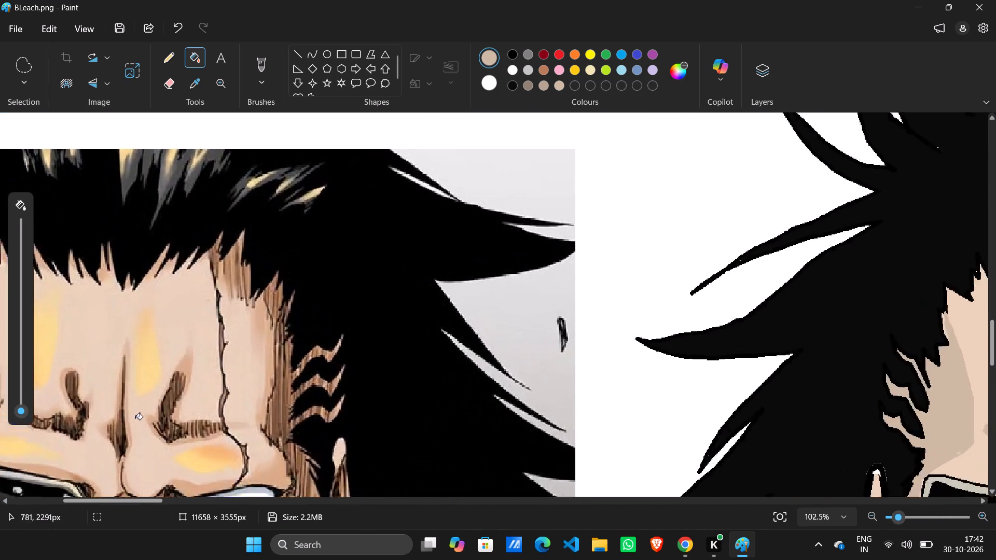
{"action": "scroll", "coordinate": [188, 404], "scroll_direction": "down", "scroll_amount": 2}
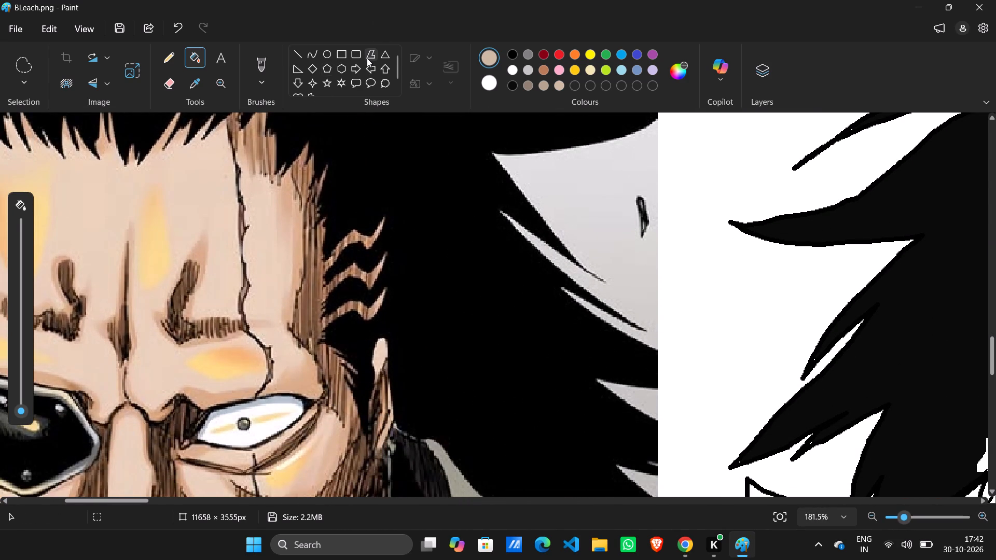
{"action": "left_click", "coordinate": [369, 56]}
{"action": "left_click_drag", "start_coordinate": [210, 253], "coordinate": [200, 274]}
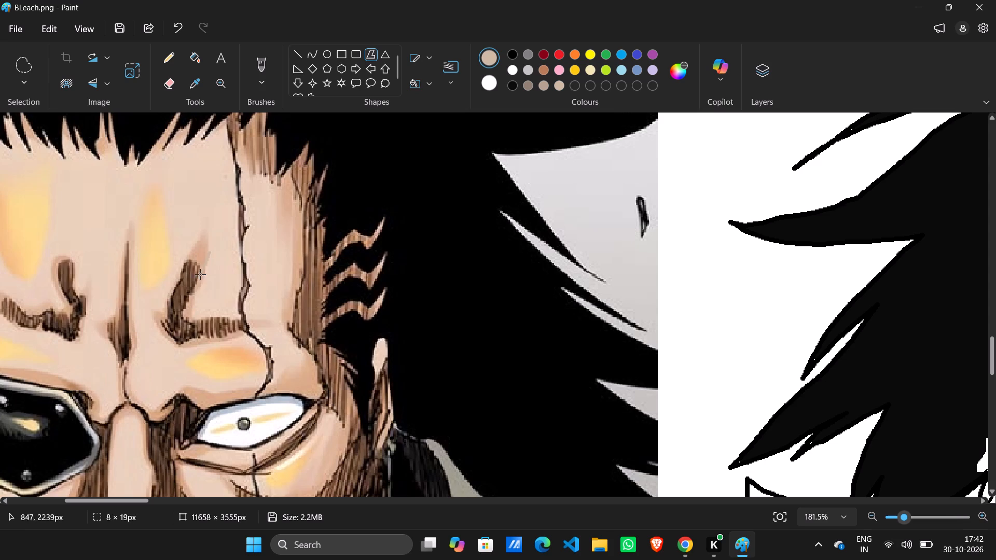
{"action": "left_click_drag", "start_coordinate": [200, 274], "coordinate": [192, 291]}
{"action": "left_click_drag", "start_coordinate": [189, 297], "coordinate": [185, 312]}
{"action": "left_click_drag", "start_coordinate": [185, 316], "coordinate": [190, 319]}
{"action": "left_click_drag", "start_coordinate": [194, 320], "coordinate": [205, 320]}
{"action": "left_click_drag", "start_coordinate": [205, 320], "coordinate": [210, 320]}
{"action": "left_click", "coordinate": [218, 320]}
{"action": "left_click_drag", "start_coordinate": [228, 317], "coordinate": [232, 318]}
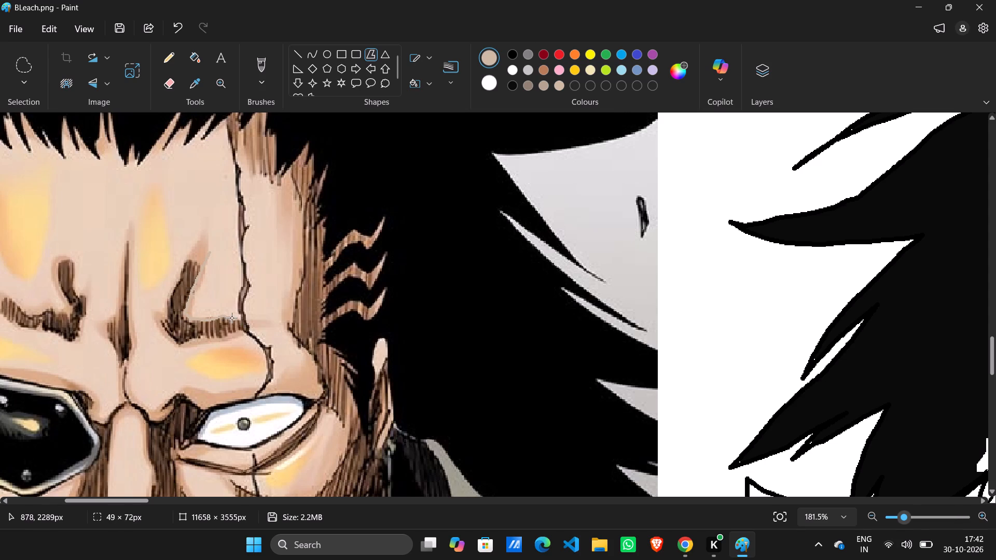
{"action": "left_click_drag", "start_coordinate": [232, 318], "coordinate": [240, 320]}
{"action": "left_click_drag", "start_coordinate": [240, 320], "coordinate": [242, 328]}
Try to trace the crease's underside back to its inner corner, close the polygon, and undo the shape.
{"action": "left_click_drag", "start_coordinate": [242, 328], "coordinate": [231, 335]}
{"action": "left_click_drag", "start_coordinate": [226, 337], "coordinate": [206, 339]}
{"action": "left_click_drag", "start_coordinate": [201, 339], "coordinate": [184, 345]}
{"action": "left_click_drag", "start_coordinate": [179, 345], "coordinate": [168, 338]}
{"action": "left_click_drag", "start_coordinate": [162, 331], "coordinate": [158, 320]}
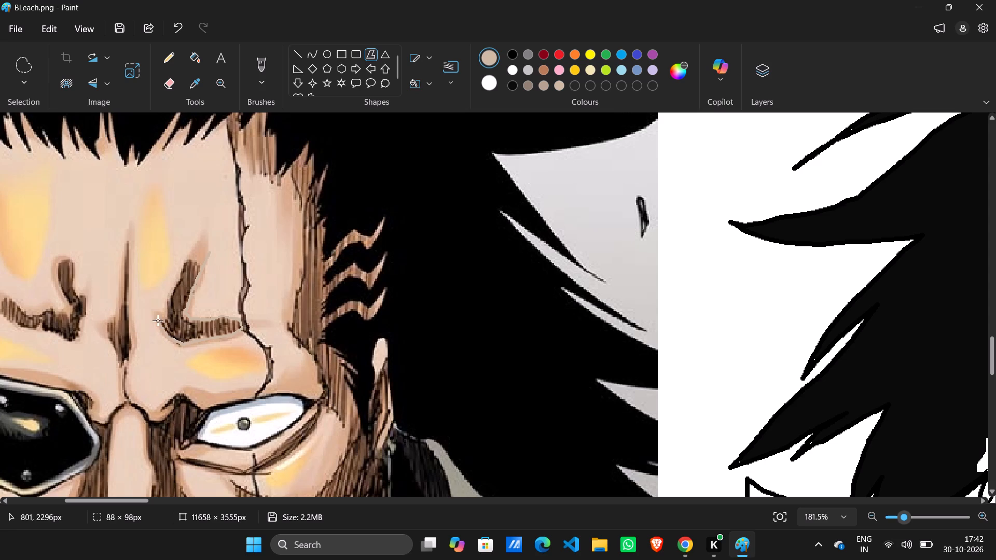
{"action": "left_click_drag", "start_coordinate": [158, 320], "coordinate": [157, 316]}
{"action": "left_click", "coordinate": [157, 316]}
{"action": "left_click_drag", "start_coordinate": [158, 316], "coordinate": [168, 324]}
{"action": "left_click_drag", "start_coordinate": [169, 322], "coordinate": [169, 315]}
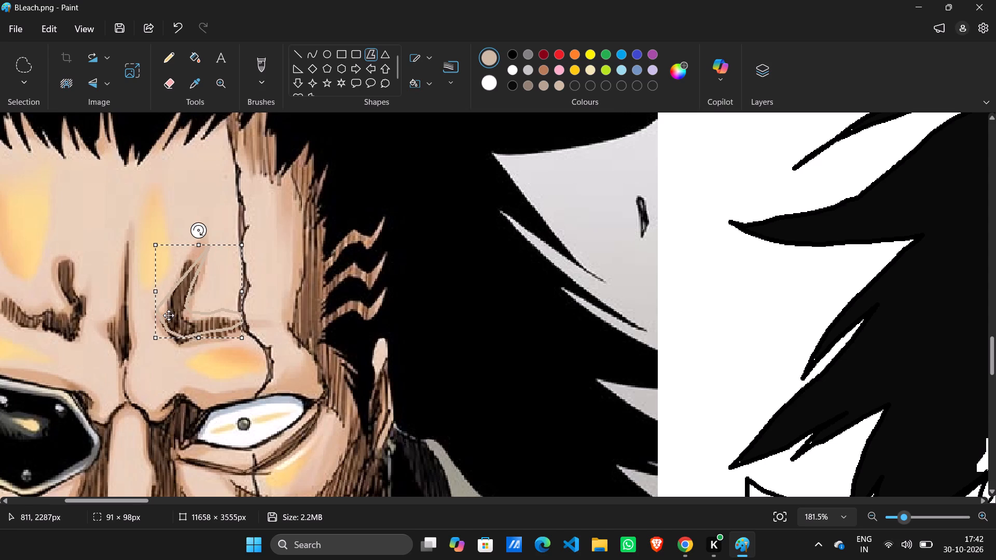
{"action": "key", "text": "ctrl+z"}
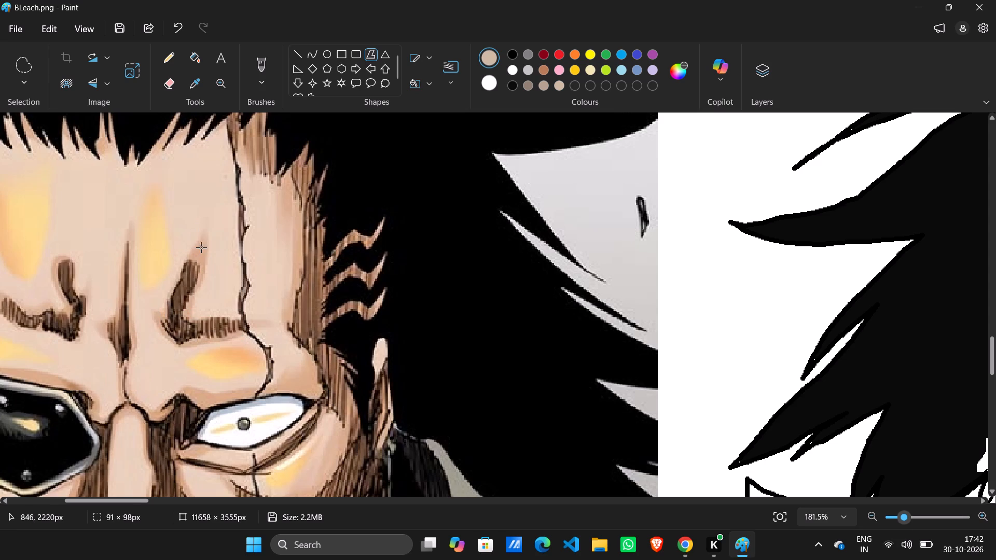
Trace a new polygon on the reference from the upright crease's top, down its scar-facing side and along the upper edge to the scar.
{"action": "left_click_drag", "start_coordinate": [192, 255], "coordinate": [198, 260]}
{"action": "left_click_drag", "start_coordinate": [198, 260], "coordinate": [200, 274]}
{"action": "left_click_drag", "start_coordinate": [199, 278], "coordinate": [193, 291]}
{"action": "left_click_drag", "start_coordinate": [189, 297], "coordinate": [185, 310]}
{"action": "left_click_drag", "start_coordinate": [185, 312], "coordinate": [186, 320]}
{"action": "left_click_drag", "start_coordinate": [186, 320], "coordinate": [196, 320]}
{"action": "left_click_drag", "start_coordinate": [198, 320], "coordinate": [219, 317]}
{"action": "left_click_drag", "start_coordinate": [219, 317], "coordinate": [238, 320]}
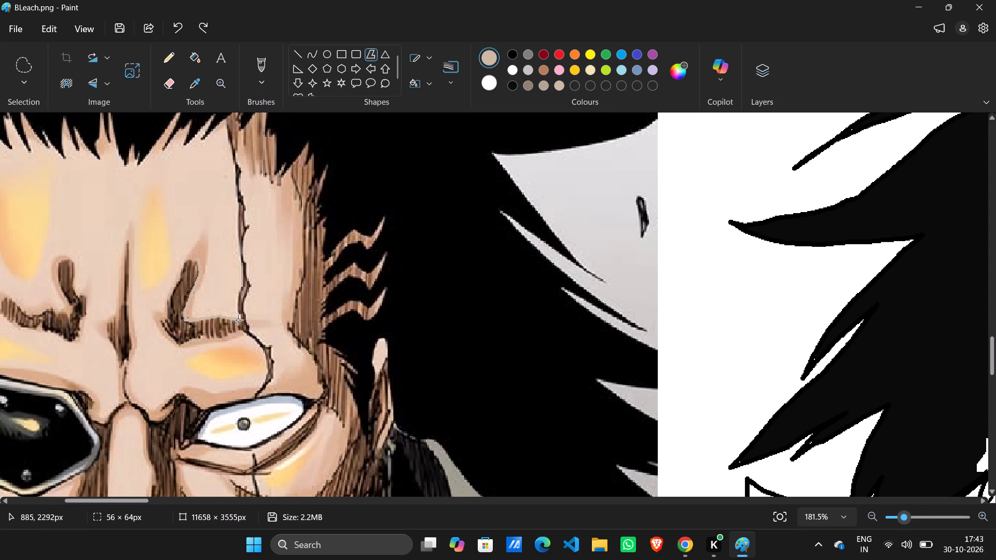
{"action": "left_click_drag", "start_coordinate": [238, 320], "coordinate": [239, 320]}
{"action": "left_click_drag", "start_coordinate": [241, 321], "coordinate": [245, 329]}
Trace the crease's lower edge from the scar back around the bottom bend to its pointed inner corner.
{"action": "left_click_drag", "start_coordinate": [245, 330], "coordinate": [232, 337]}
{"action": "left_click_drag", "start_coordinate": [227, 338], "coordinate": [219, 340]}
{"action": "left_click_drag", "start_coordinate": [219, 340], "coordinate": [210, 342]}
{"action": "left_click", "coordinate": [191, 345]}
{"action": "left_click", "coordinate": [184, 348]}
{"action": "left_click", "coordinate": [167, 335]}
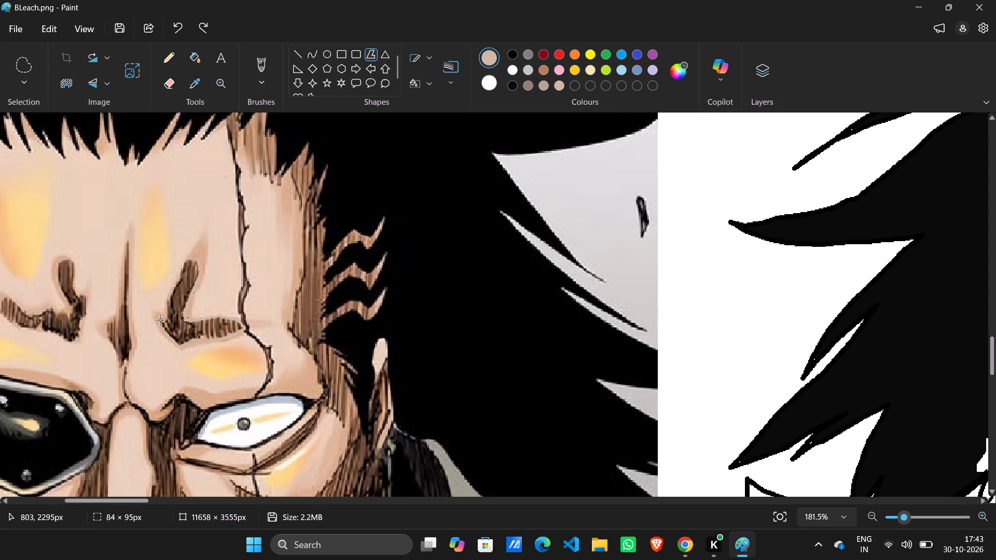
{"action": "left_click", "coordinate": [160, 319]}
Trace up the inner side of the upright crease and over its top to close the polygon, about 90 × 97 px.
{"action": "left_click", "coordinate": [169, 326]}
{"action": "left_click_drag", "start_coordinate": [170, 312], "coordinate": [170, 306]}
{"action": "left_click", "coordinate": [171, 293]}
{"action": "left_click", "coordinate": [178, 282]}
{"action": "left_click", "coordinate": [184, 264]}
{"action": "left_click", "coordinate": [188, 258]}
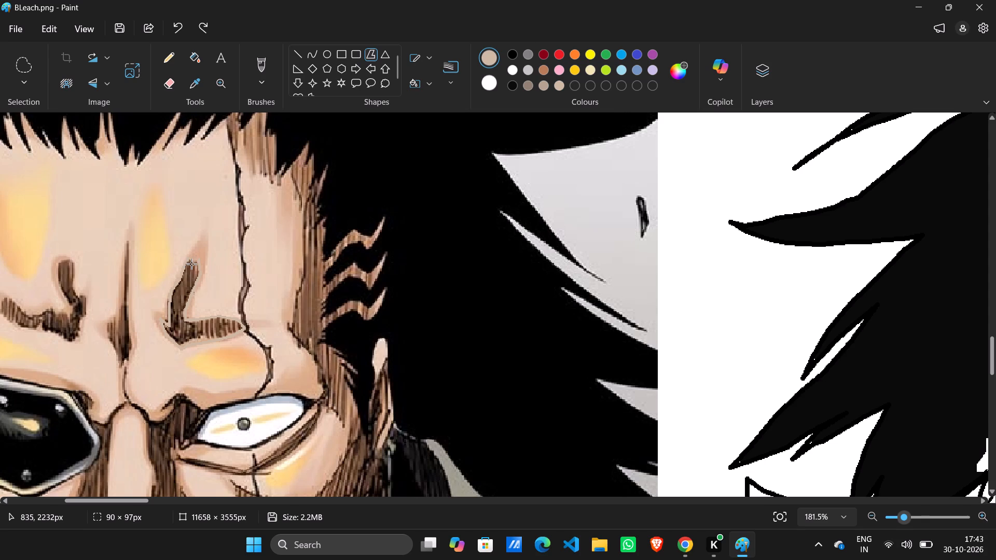
{"action": "left_click", "coordinate": [191, 260]}
{"action": "left_click", "coordinate": [194, 259]}
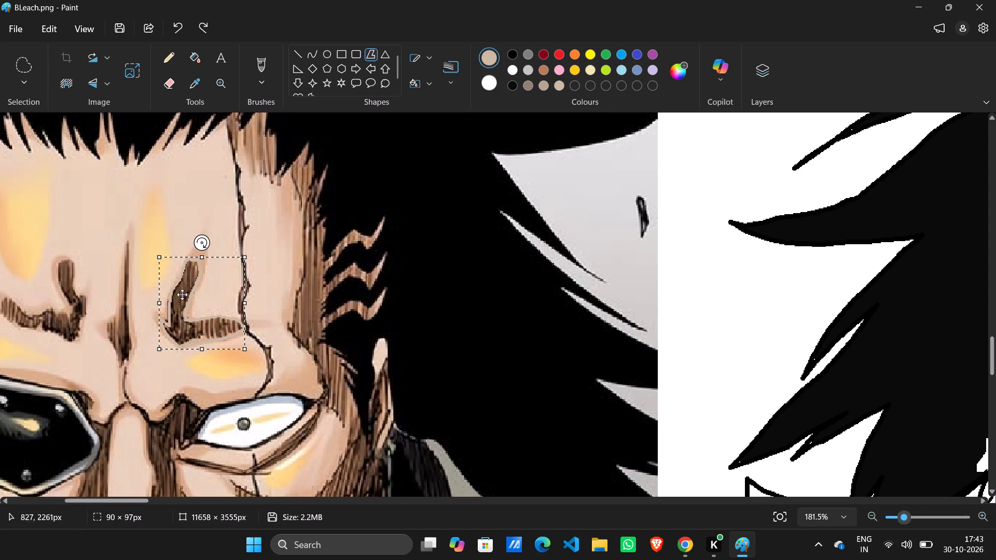
Move the traced crease outline from the reference onto the coloured drawing's forehead, between the filled crease and the scar.
{"action": "left_click_drag", "start_coordinate": [192, 318], "coordinate": [995, 353]}
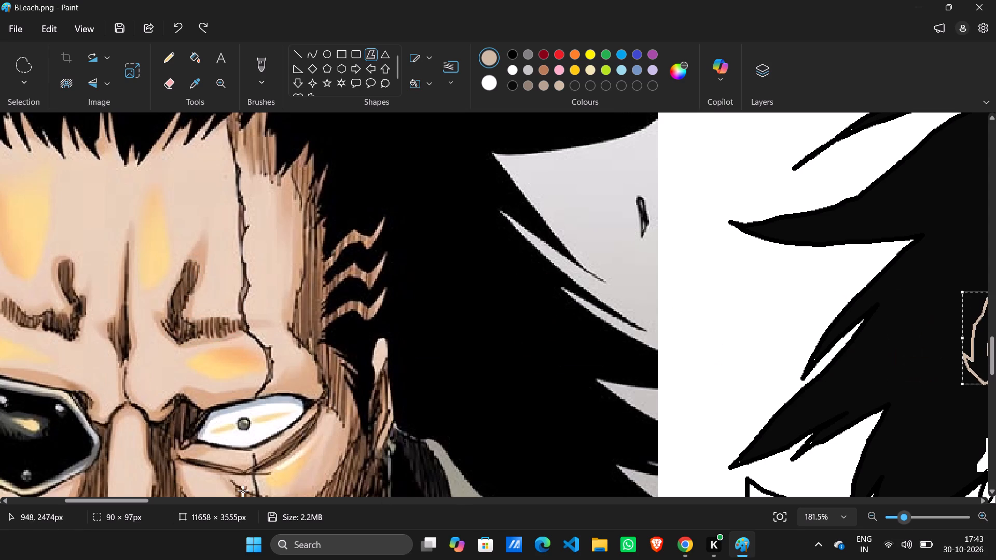
{"action": "left_click_drag", "start_coordinate": [139, 500], "coordinate": [209, 502]}
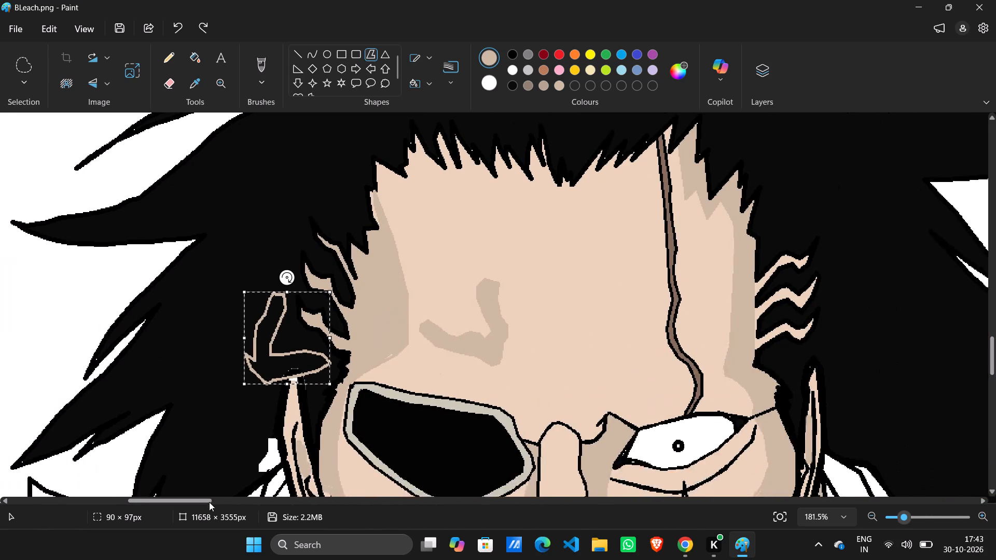
{"action": "left_click_drag", "start_coordinate": [209, 502], "coordinate": [212, 502]}
{"action": "left_click_drag", "start_coordinate": [170, 348], "coordinate": [463, 328]}
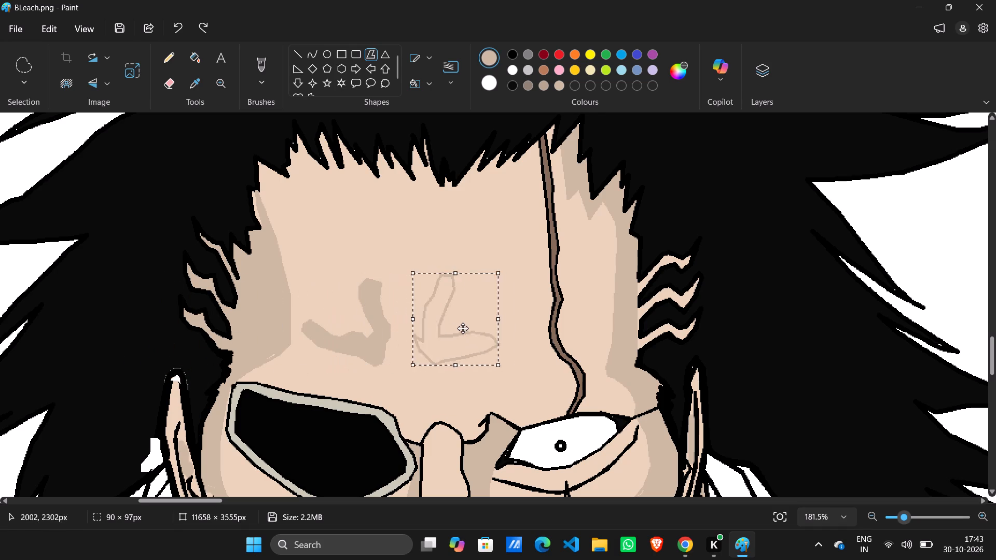
Position the crease outline against the forehead scar and shrink it to about 85 × 90 px.
{"action": "left_click_drag", "start_coordinate": [463, 328], "coordinate": [507, 322]}
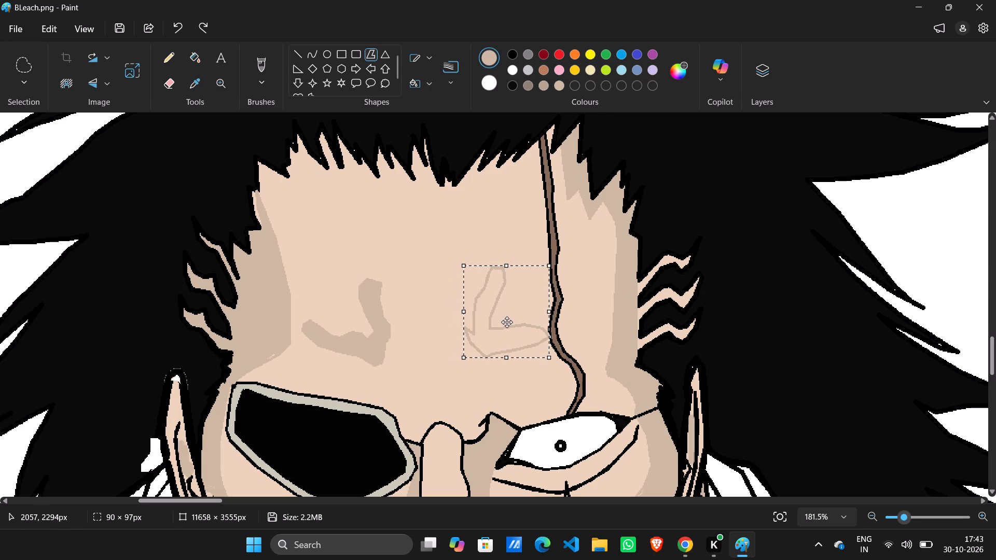
{"action": "left_click_drag", "start_coordinate": [507, 322], "coordinate": [508, 324]}
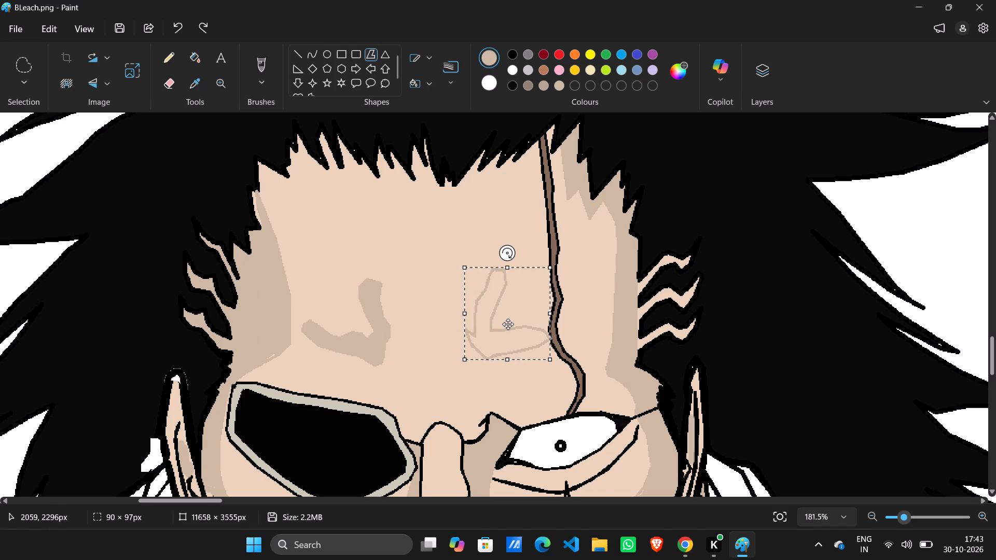
{"action": "scroll", "coordinate": [508, 325], "scroll_direction": "down", "scroll_amount": 2, "text": "ctrl"}
{"action": "left_click", "coordinate": [491, 314]}
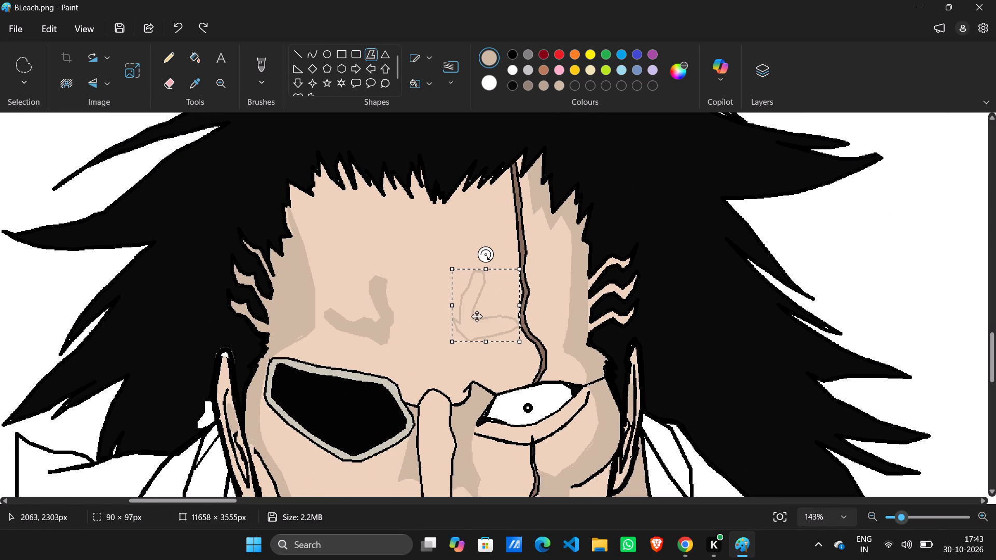
{"action": "left_click", "coordinate": [453, 311]}
{"action": "left_click", "coordinate": [489, 272]}
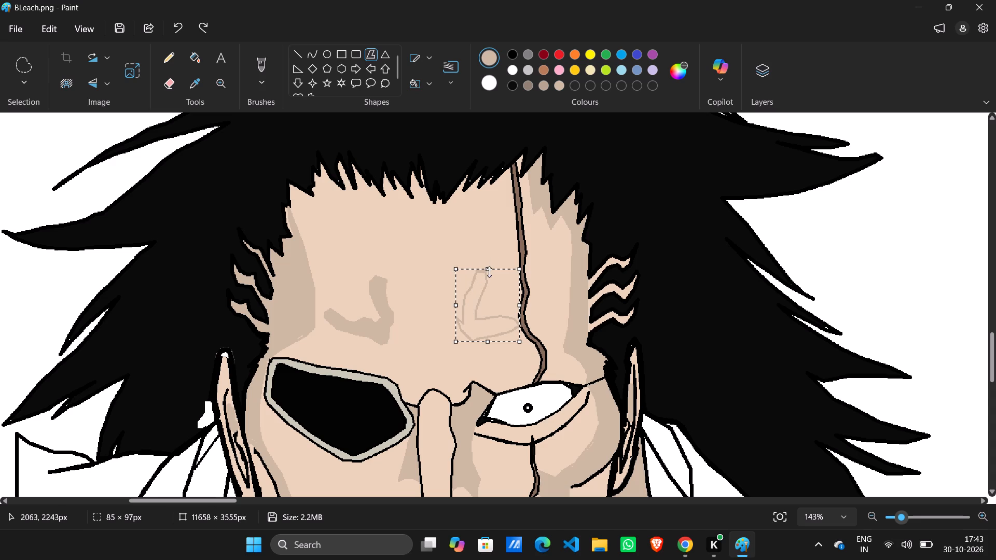
{"action": "left_click_drag", "start_coordinate": [480, 323], "coordinate": [481, 327]}
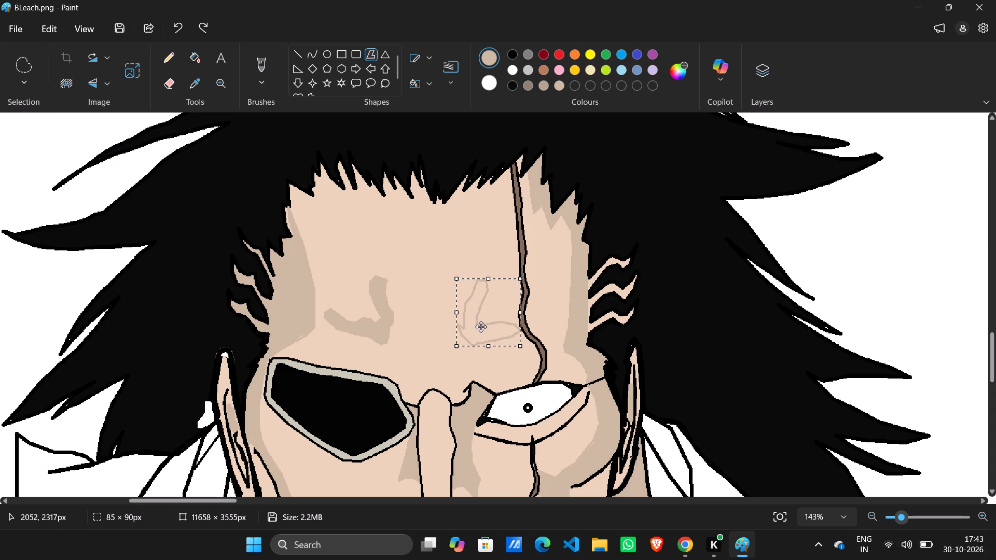
{"action": "left_click_drag", "start_coordinate": [481, 327], "coordinate": [481, 328]}
{"action": "left_click_drag", "start_coordinate": [481, 328], "coordinate": [482, 325]}
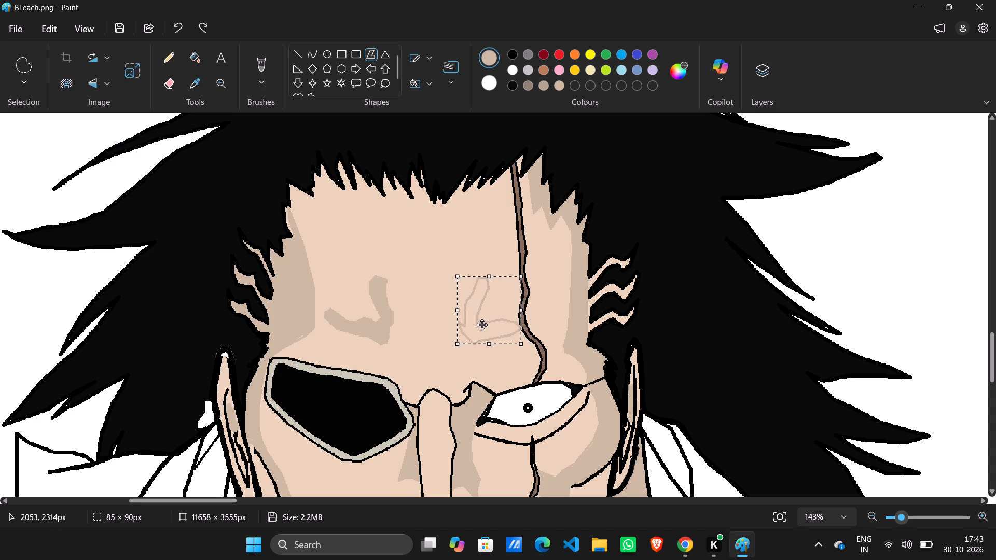
{"action": "left_click_drag", "start_coordinate": [482, 325], "coordinate": [481, 322]}
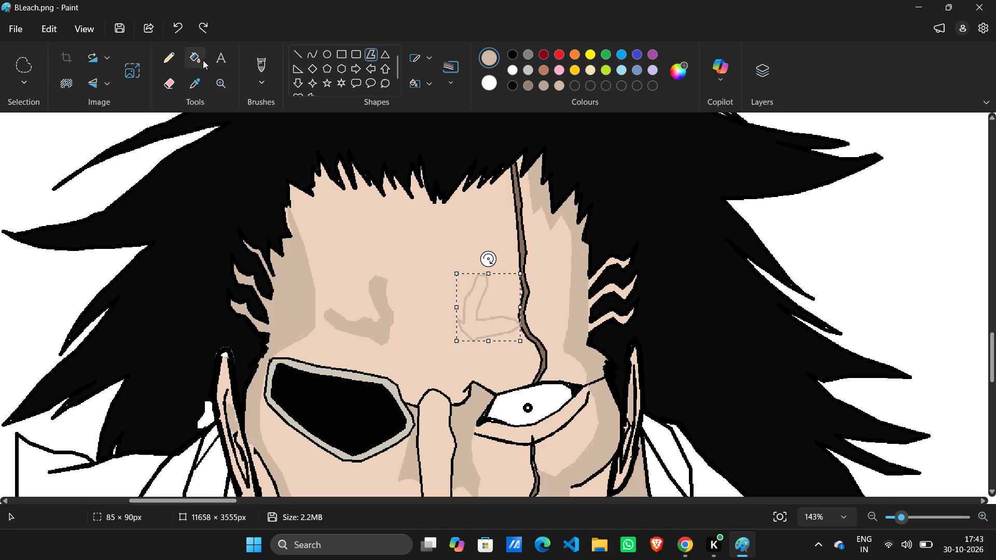
Fill the crease outline beside the scar with the beige shadow colour.
{"action": "left_click", "coordinate": [202, 59]}
{"action": "left_click", "coordinate": [493, 330]}
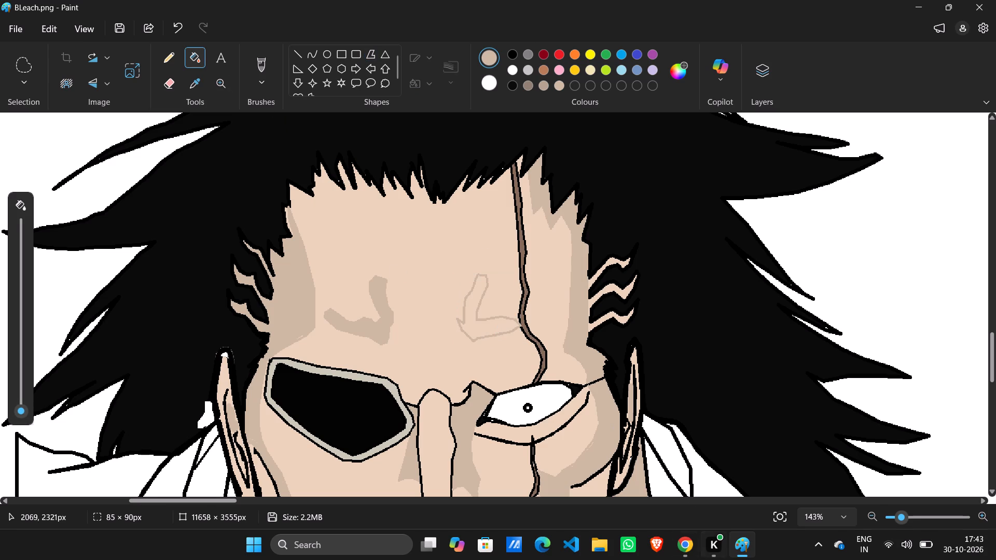
Start a thin polygon midway between the two brow creases, tracing a wavy edge down to just above the nose bridge.
{"action": "scroll", "coordinate": [551, 433], "scroll_direction": "down", "scroll_amount": 9, "text": "ctrl"}
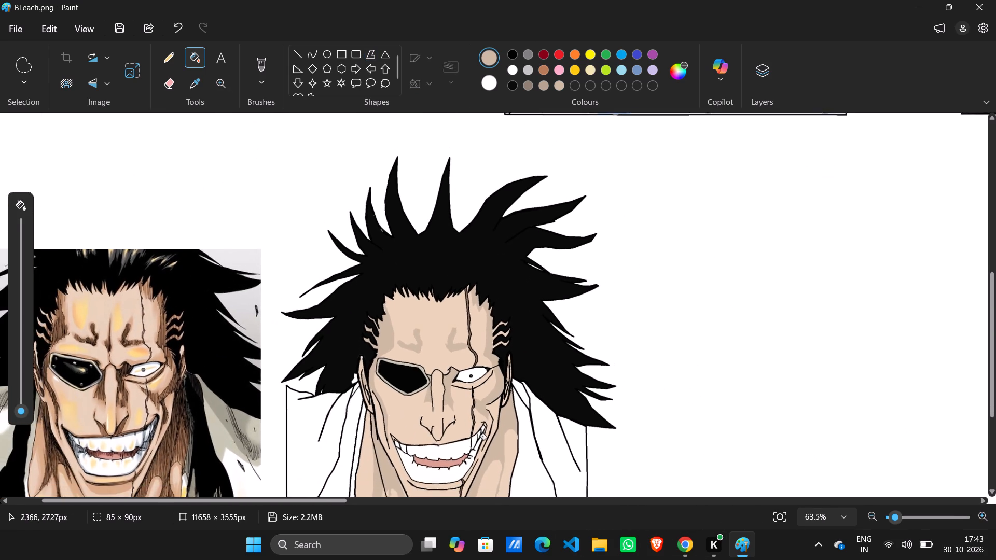
{"action": "scroll", "coordinate": [422, 412], "scroll_direction": "up", "scroll_amount": 7, "text": "ctrl"}
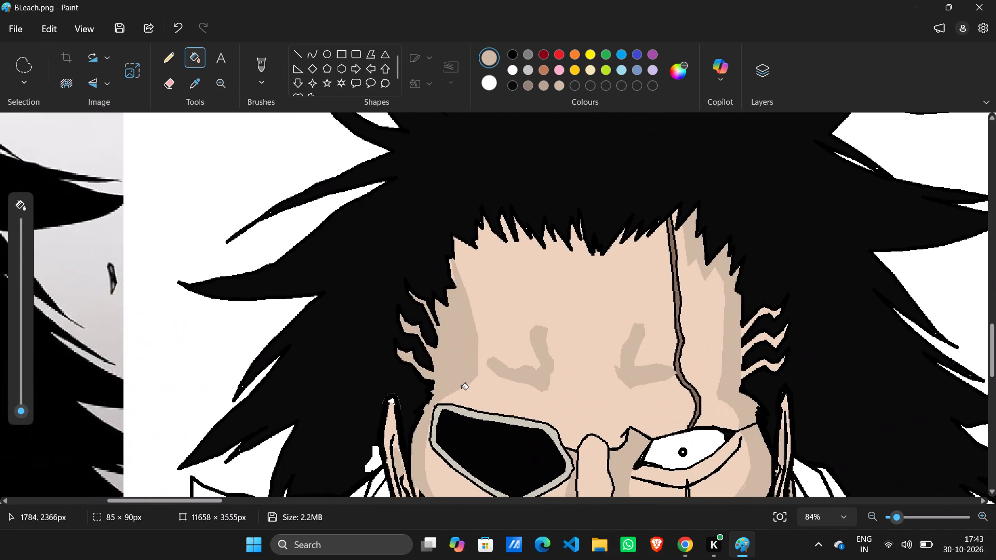
{"action": "left_click", "coordinate": [372, 54]}
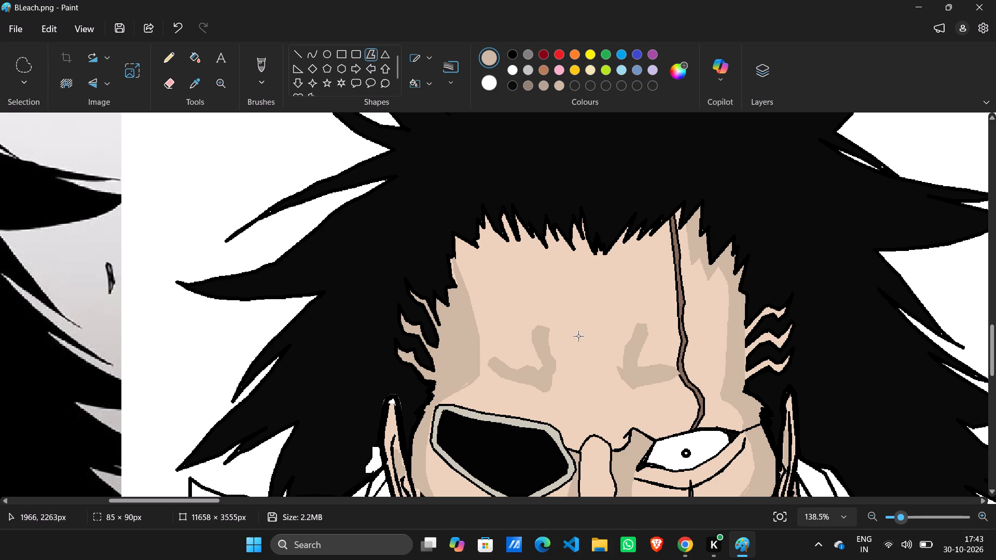
{"action": "left_click_drag", "start_coordinate": [598, 314], "coordinate": [594, 331]}
{"action": "left_click_drag", "start_coordinate": [594, 336], "coordinate": [593, 351]}
{"action": "left_click_drag", "start_coordinate": [593, 351], "coordinate": [593, 351]}
{"action": "left_click_drag", "start_coordinate": [593, 357], "coordinate": [596, 369]}
{"action": "left_click_drag", "start_coordinate": [596, 373], "coordinate": [592, 388]}
{"action": "left_click_drag", "start_coordinate": [592, 393], "coordinate": [598, 422]}
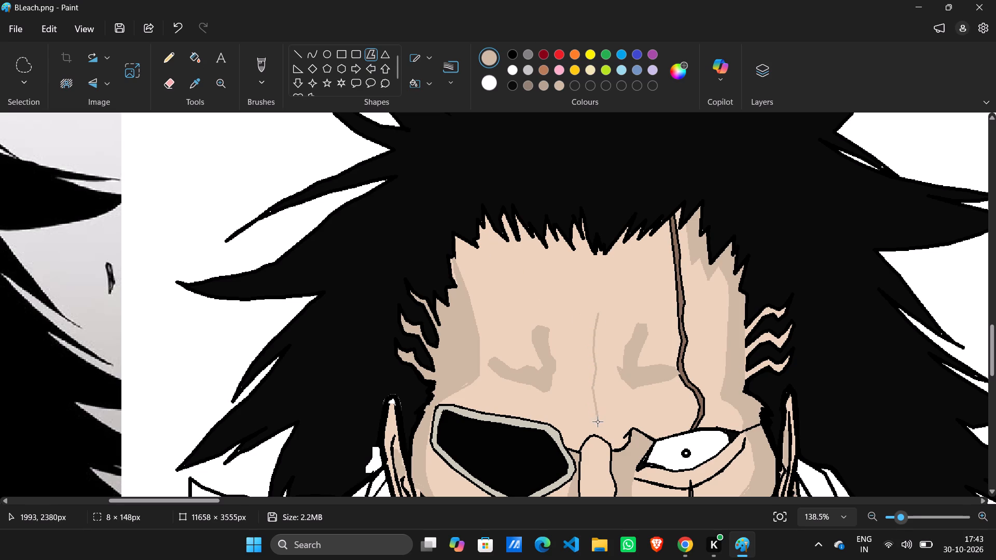
Trace the thin crease's eyepatch-facing edge back up to its top, closing the polygon at about 16 × 158 px.
{"action": "left_click_drag", "start_coordinate": [598, 422], "coordinate": [593, 409]}
{"action": "left_click_drag", "start_coordinate": [593, 409], "coordinate": [597, 422]}
{"action": "left_click_drag", "start_coordinate": [593, 419], "coordinate": [587, 404]}
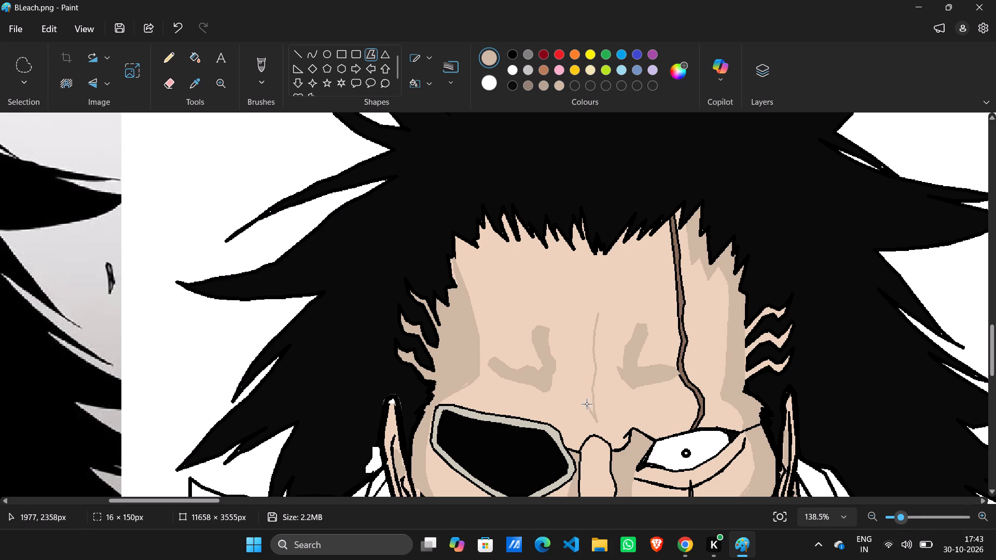
{"action": "left_click_drag", "start_coordinate": [587, 404], "coordinate": [589, 397]}
{"action": "left_click_drag", "start_coordinate": [591, 380], "coordinate": [591, 367]}
{"action": "left_click_drag", "start_coordinate": [591, 367], "coordinate": [590, 362]}
{"action": "left_click_drag", "start_coordinate": [589, 358], "coordinate": [589, 345]}
{"action": "left_click_drag", "start_coordinate": [589, 338], "coordinate": [594, 312]}
{"action": "left_click_drag", "start_coordinate": [594, 307], "coordinate": [594, 299]}
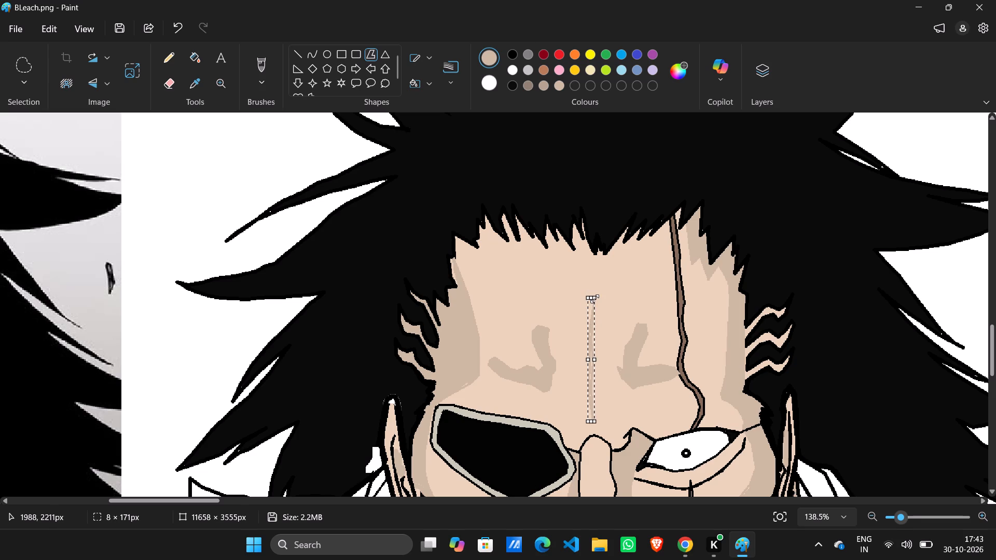
{"action": "left_click_drag", "start_coordinate": [594, 299], "coordinate": [599, 308]}
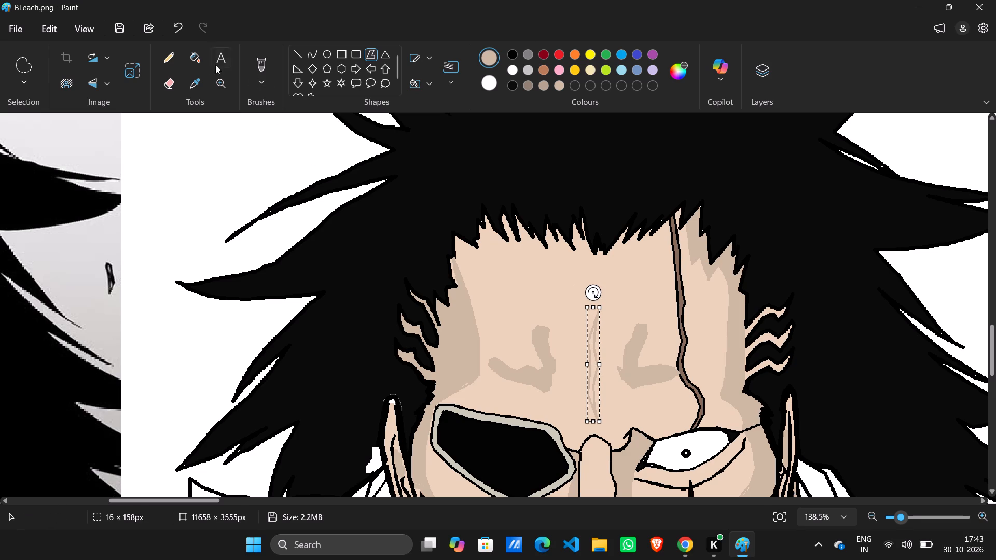
Fill the thin central forehead crease with the beige shadow colour.
{"action": "left_click", "coordinate": [188, 53]}
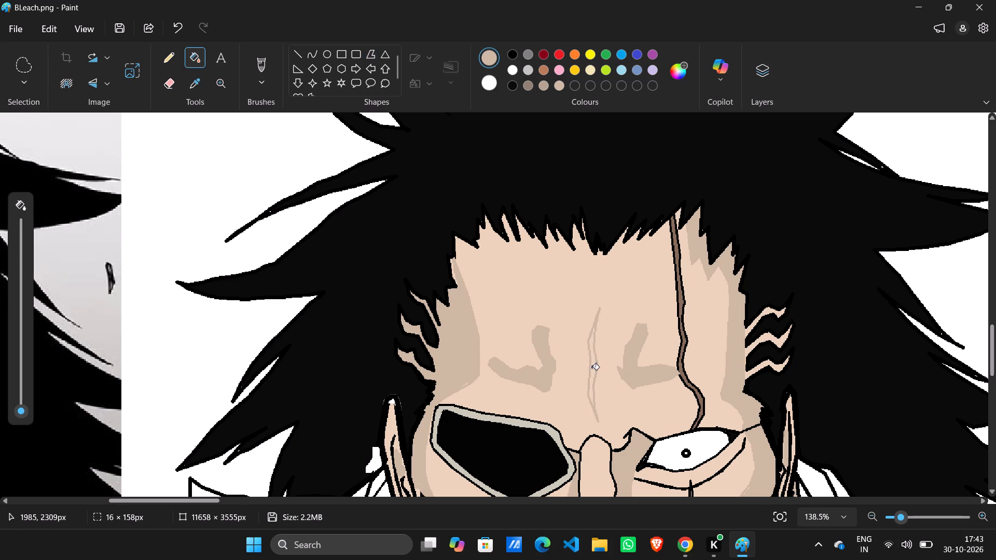
{"action": "left_click", "coordinate": [592, 369]}
Sample the grey-blue tooth shadow colour from the upper teeth in the reference picture.
{"action": "scroll", "coordinate": [516, 408], "scroll_direction": "down", "scroll_amount": 10, "text": "ctrl"}
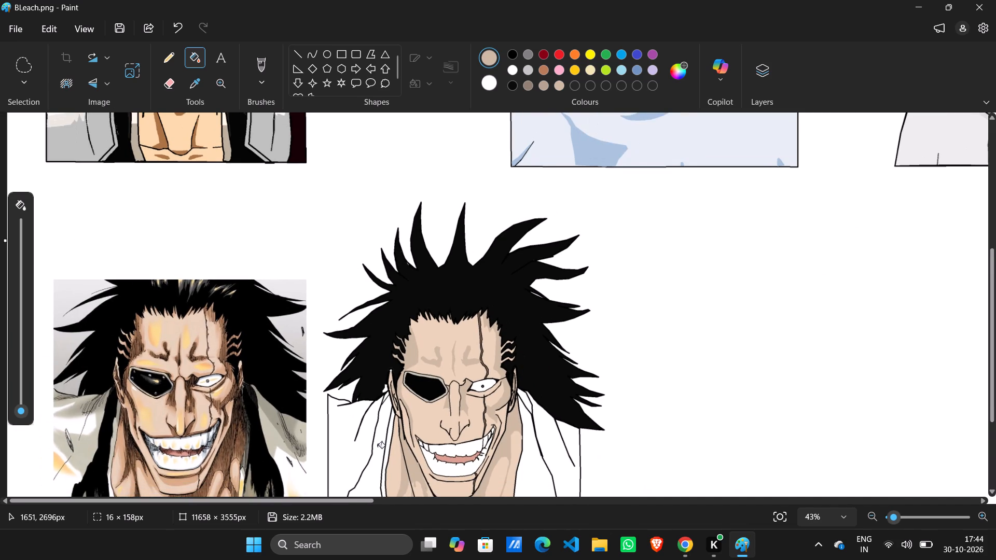
{"action": "scroll", "coordinate": [378, 447], "scroll_direction": "down", "scroll_amount": 1}
{"action": "scroll", "coordinate": [418, 339], "scroll_direction": "up", "scroll_amount": 2}
{"action": "scroll", "coordinate": [424, 397], "scroll_direction": "down", "scroll_amount": 2}
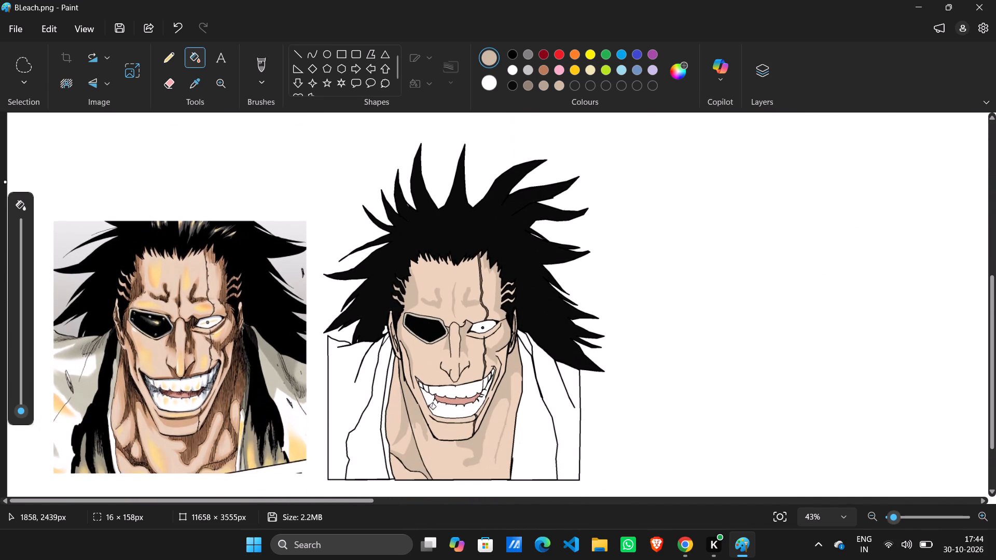
{"action": "scroll", "coordinate": [431, 414], "scroll_direction": "up", "scroll_amount": 1, "text": "ctrl"}
{"action": "scroll", "coordinate": [287, 399], "scroll_direction": "up", "scroll_amount": 6, "text": "ctrl"}
{"action": "scroll", "coordinate": [287, 399], "scroll_direction": "down", "scroll_amount": 3}
{"action": "scroll", "coordinate": [89, 394], "scroll_direction": "up", "scroll_amount": 6, "text": "ctrl"}
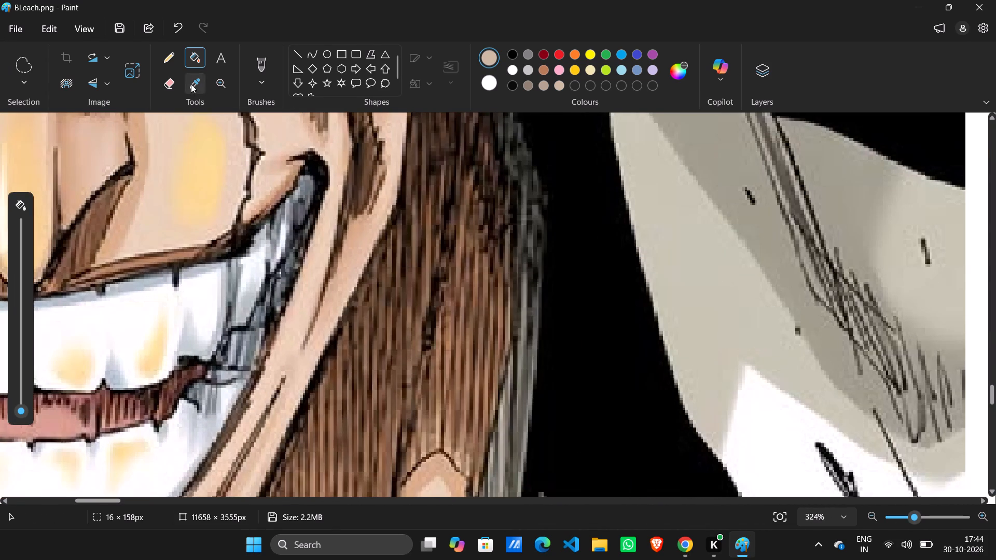
{"action": "left_click", "coordinate": [191, 84]}
{"action": "left_click", "coordinate": [141, 285]}
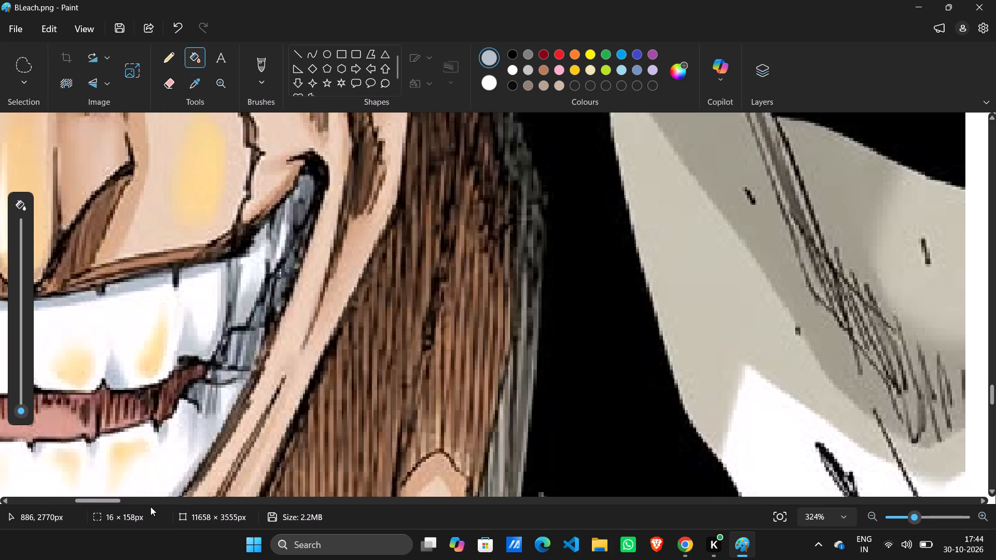
Draw a narrow grey-blue polygon across the outermost upper tooth in the eyepatch-side mouth corner, about 12 × 15 px.
{"action": "left_click_drag", "start_coordinate": [107, 505], "coordinate": [63, 505]}
{"action": "left_click_drag", "start_coordinate": [84, 500], "coordinate": [45, 503]}
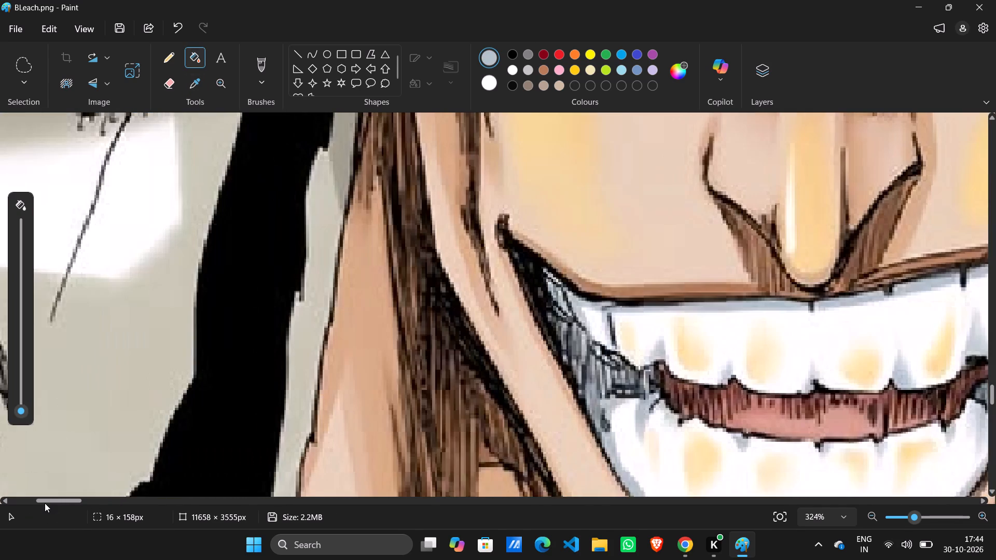
{"action": "left_click_drag", "start_coordinate": [45, 503], "coordinate": [164, 511]}
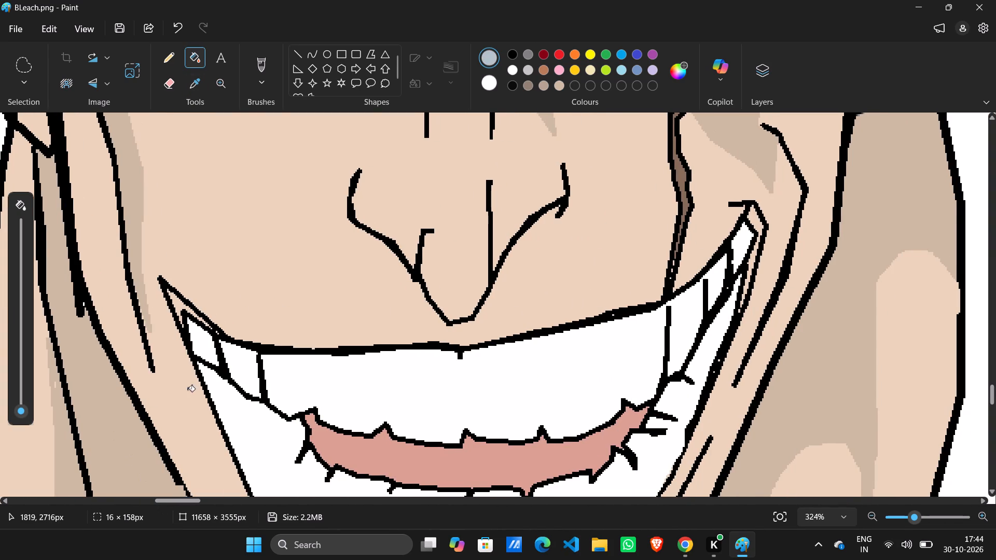
{"action": "scroll", "coordinate": [192, 370], "scroll_direction": "up", "scroll_amount": 4}
{"action": "scroll", "coordinate": [196, 385], "scroll_direction": "down", "scroll_amount": 1}
{"action": "scroll", "coordinate": [558, 441], "scroll_direction": "up", "scroll_amount": 1}
{"action": "scroll", "coordinate": [487, 442], "scroll_direction": "down", "scroll_amount": 2}
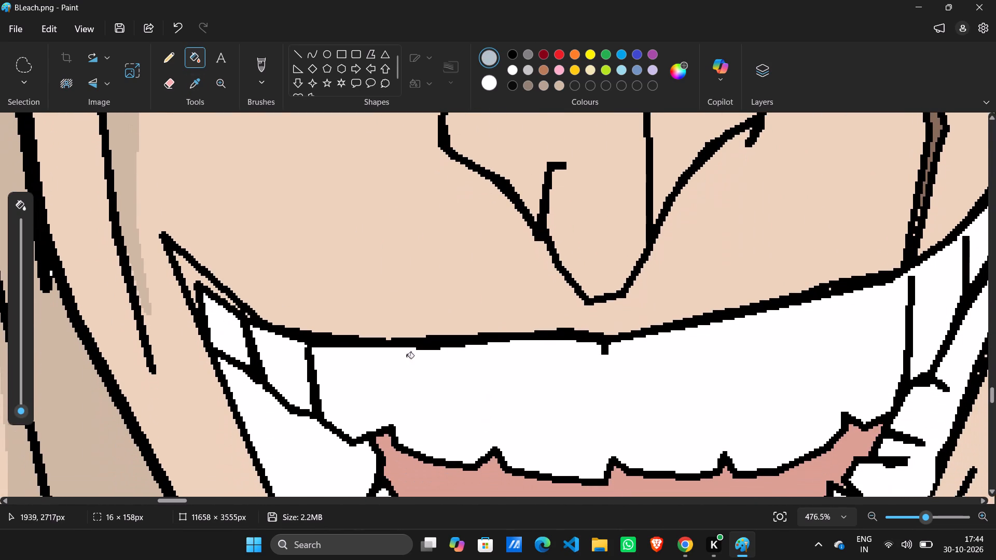
{"action": "left_click", "coordinate": [370, 55]}
{"action": "scroll", "coordinate": [393, 466], "scroll_direction": "up", "scroll_amount": 2, "text": "ctrl"}
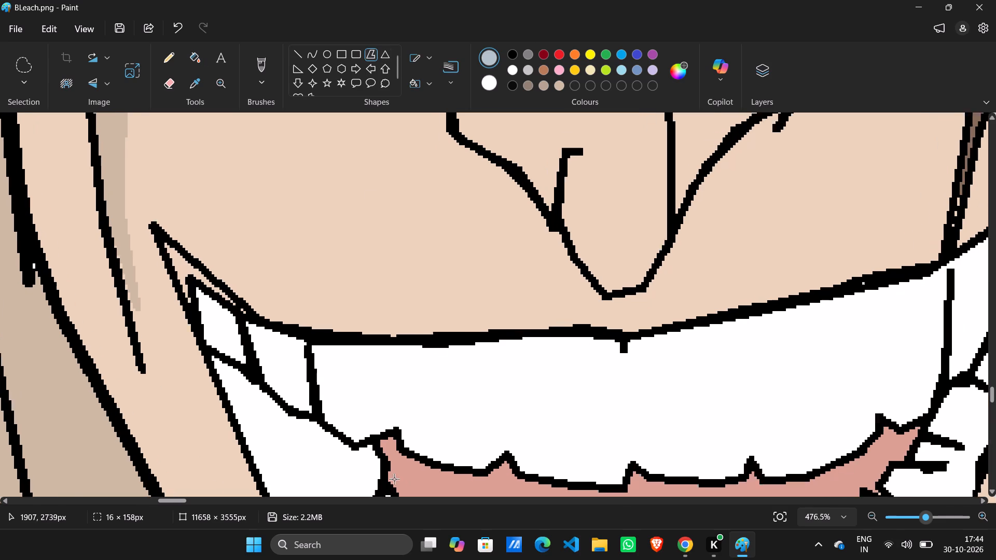
{"action": "scroll", "coordinate": [394, 479], "scroll_direction": "up", "scroll_amount": 1, "text": "ctrl"}
{"action": "scroll", "coordinate": [244, 402], "scroll_direction": "up", "scroll_amount": 3, "text": "ctrl"}
{"action": "left_click_drag", "start_coordinate": [141, 223], "coordinate": [160, 257]}
{"action": "left_click_drag", "start_coordinate": [162, 258], "coordinate": [204, 300]}
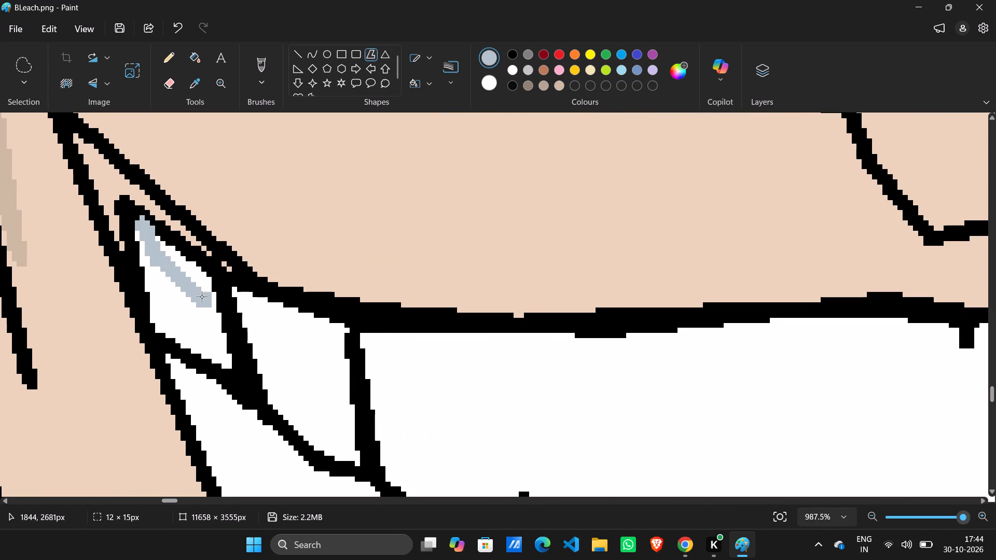
{"action": "left_click_drag", "start_coordinate": [201, 296], "coordinate": [160, 259]}
{"action": "left_click_drag", "start_coordinate": [156, 253], "coordinate": [145, 233]}
{"action": "left_click", "coordinate": [291, 337]}
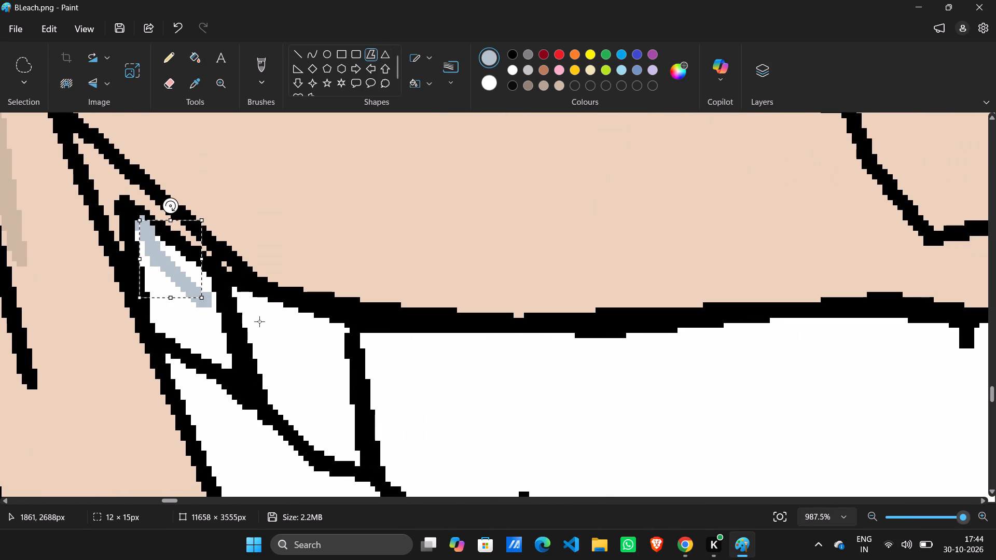
Draw a slanted grey-blue shadow line across the second upper tooth, continuing from the corner tooth.
{"action": "left_click_drag", "start_coordinate": [242, 312], "coordinate": [337, 353]}
{"action": "left_click_drag", "start_coordinate": [337, 353], "coordinate": [249, 316]}
{"action": "left_click", "coordinate": [421, 368]}
Start a polygon at the second tooth's divider, tracing the shadow edge under the upper lip to just short of the centre notch.
{"action": "left_click_drag", "start_coordinate": [368, 352], "coordinate": [367, 353]}
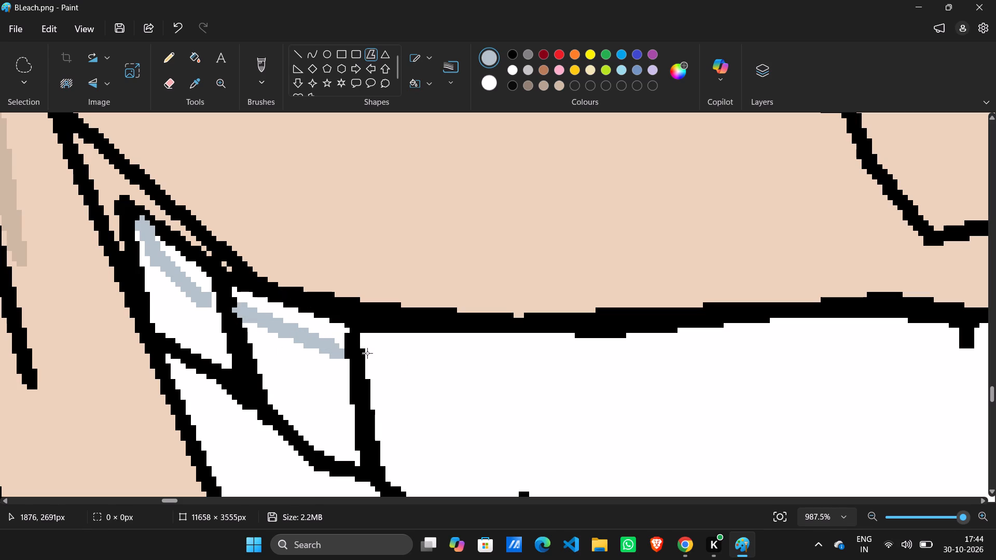
{"action": "left_click_drag", "start_coordinate": [367, 353], "coordinate": [412, 360]}
{"action": "left_click_drag", "start_coordinate": [452, 356], "coordinate": [494, 360]}
{"action": "left_click_drag", "start_coordinate": [496, 360], "coordinate": [504, 359]}
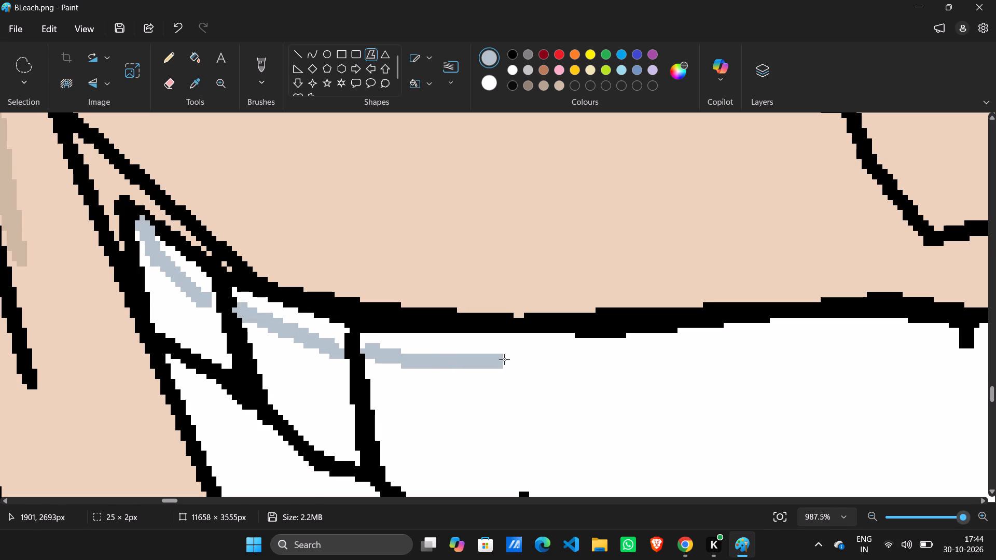
{"action": "left_click_drag", "start_coordinate": [504, 359], "coordinate": [574, 362]}
{"action": "left_click_drag", "start_coordinate": [580, 362], "coordinate": [640, 369]}
{"action": "left_click_drag", "start_coordinate": [655, 362], "coordinate": [688, 354]}
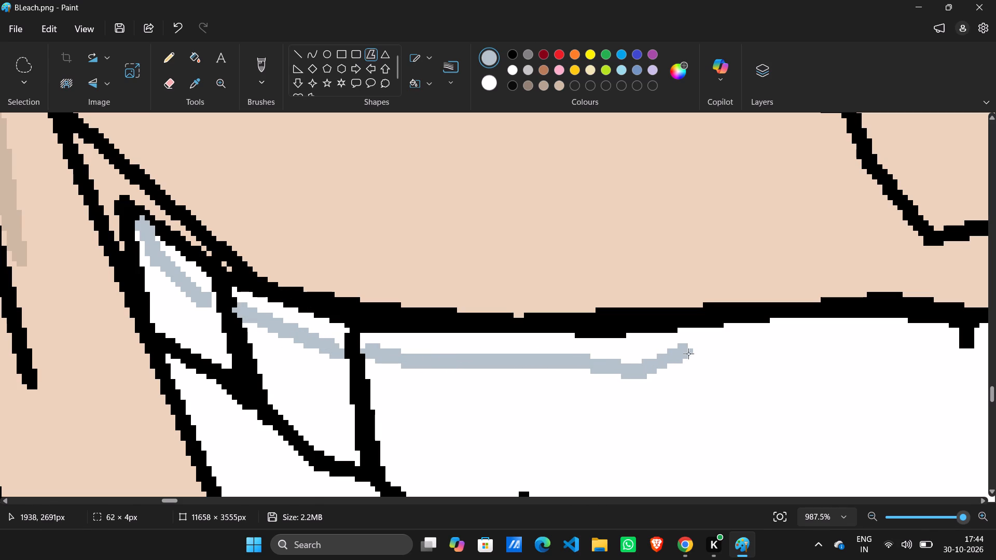
{"action": "left_click_drag", "start_coordinate": [688, 354], "coordinate": [710, 357]}
{"action": "left_click_drag", "start_coordinate": [716, 358], "coordinate": [769, 355]}
{"action": "left_click_drag", "start_coordinate": [772, 355], "coordinate": [821, 358]}
{"action": "left_click_drag", "start_coordinate": [826, 359], "coordinate": [833, 361]}
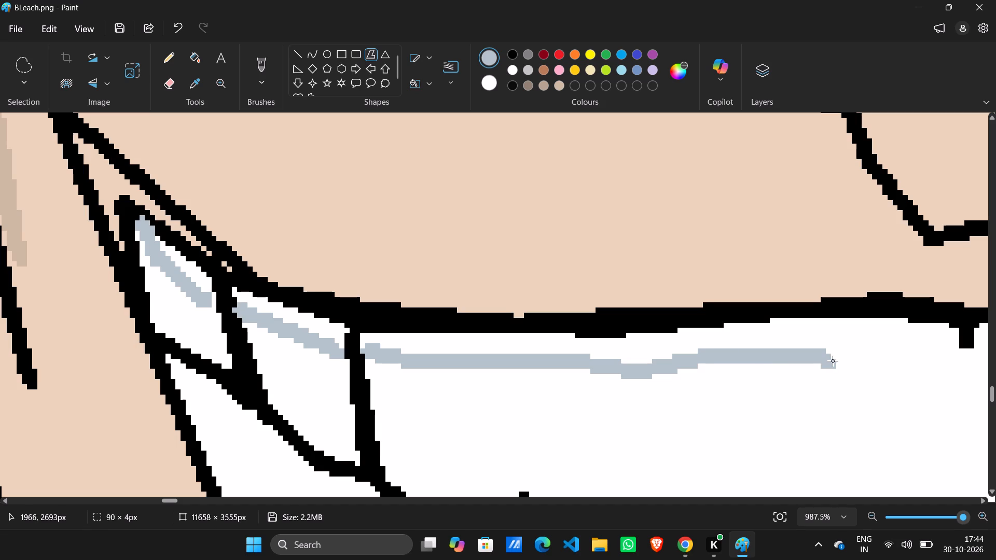
{"action": "left_click_drag", "start_coordinate": [833, 361], "coordinate": [837, 363]}
{"action": "left_click_drag", "start_coordinate": [858, 364], "coordinate": [885, 367]}
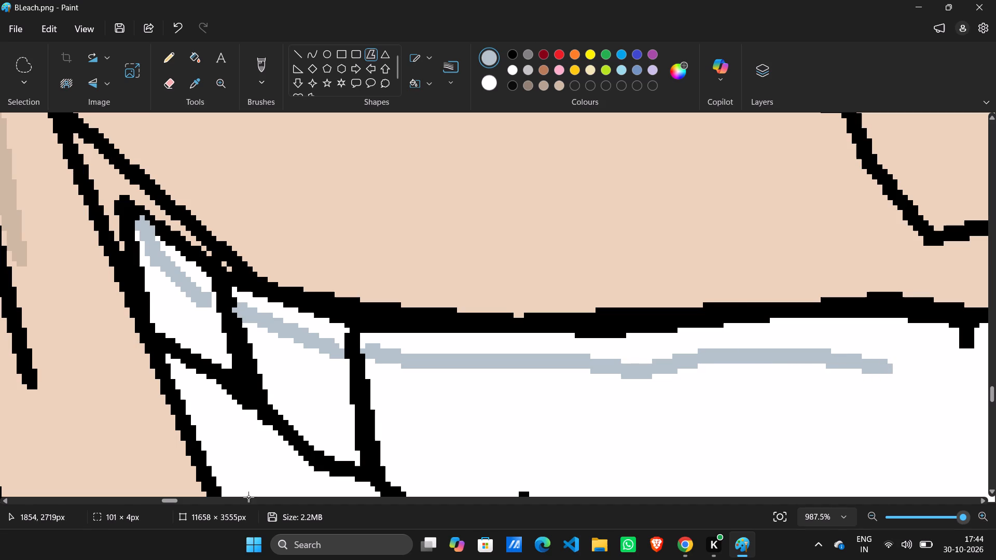
Continue the grey-blue shadow polygon below the centre notch and parallel to the upper lip, up to the first scar-side tooth divider.
{"action": "left_click_drag", "start_coordinate": [169, 501], "coordinate": [176, 500]}
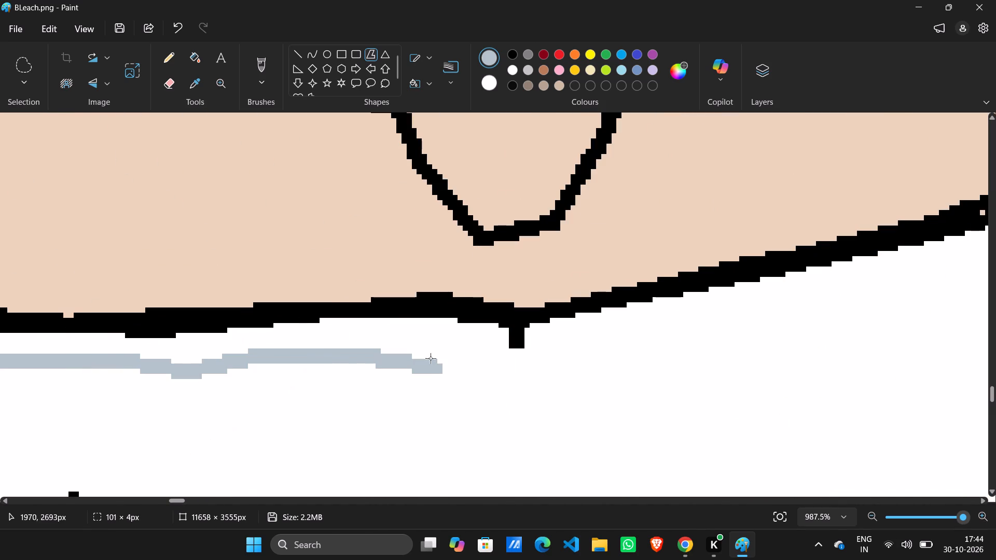
{"action": "left_click_drag", "start_coordinate": [454, 361], "coordinate": [499, 367]}
{"action": "left_click_drag", "start_coordinate": [517, 366], "coordinate": [534, 363]}
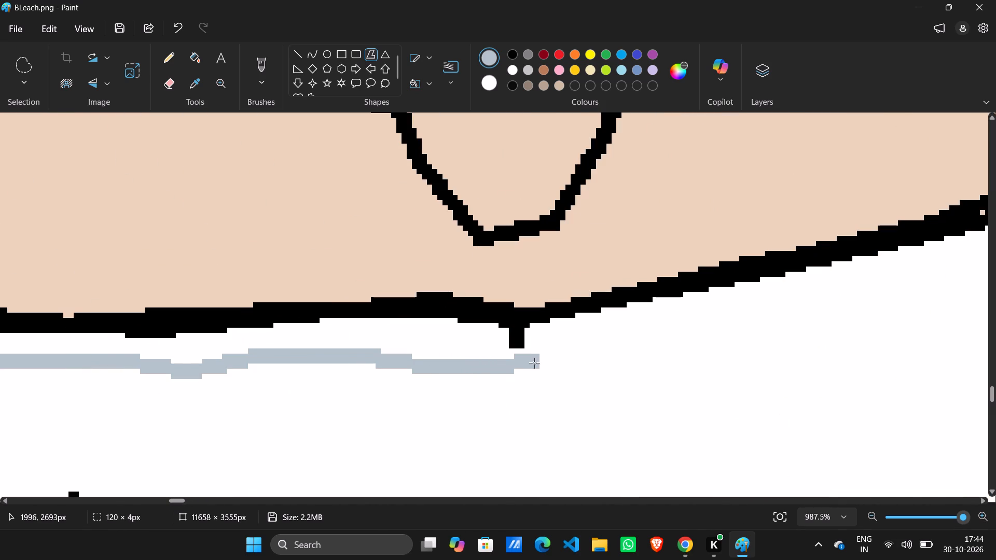
{"action": "left_click_drag", "start_coordinate": [534, 363], "coordinate": [541, 363]}
{"action": "left_click_drag", "start_coordinate": [550, 360], "coordinate": [580, 353]}
{"action": "left_click_drag", "start_coordinate": [589, 351], "coordinate": [745, 321]}
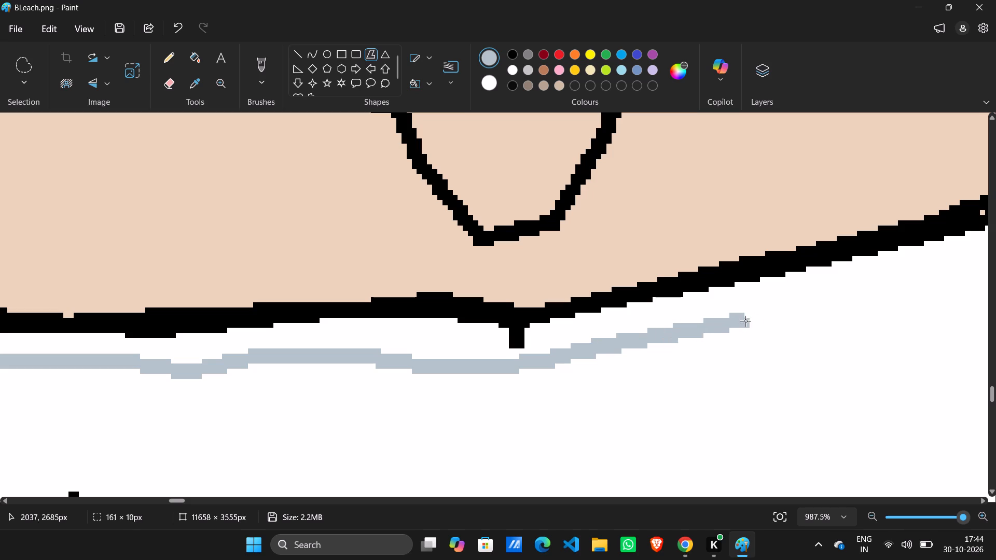
{"action": "left_click_drag", "start_coordinate": [745, 321], "coordinate": [811, 303]}
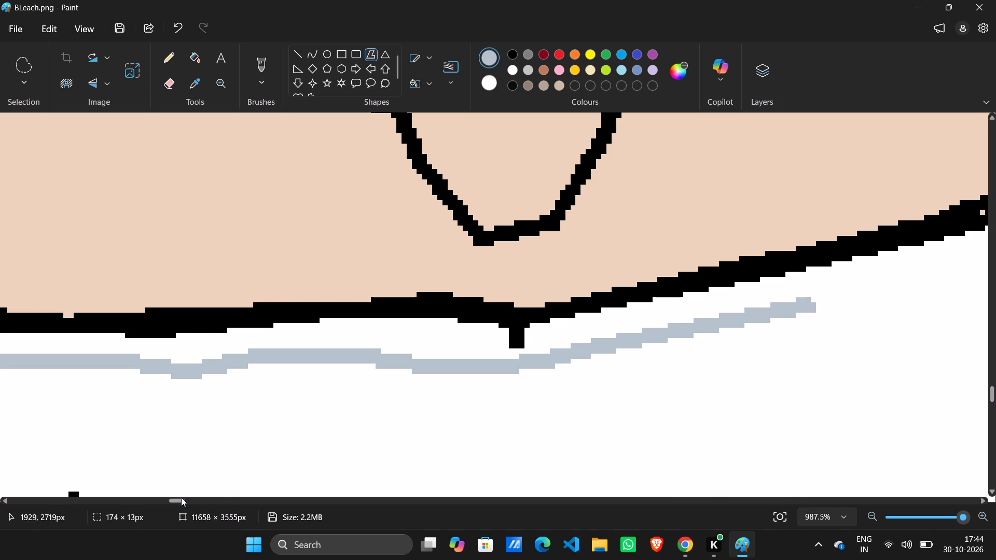
{"action": "left_click_drag", "start_coordinate": [176, 498], "coordinate": [188, 498]}
{"action": "scroll", "coordinate": [168, 483], "scroll_direction": "up", "scroll_amount": 2}
{"action": "left_click_drag", "start_coordinate": [90, 402], "coordinate": [179, 398]}
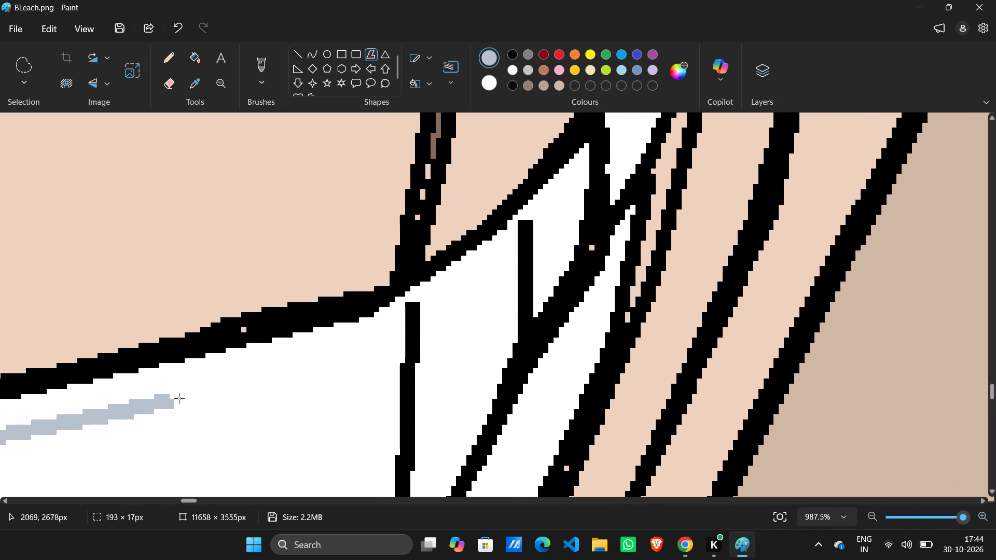
{"action": "left_click_drag", "start_coordinate": [179, 398], "coordinate": [229, 380]}
{"action": "left_click_drag", "start_coordinate": [254, 373], "coordinate": [398, 333]}
{"action": "left_click_drag", "start_coordinate": [399, 332], "coordinate": [404, 315]}
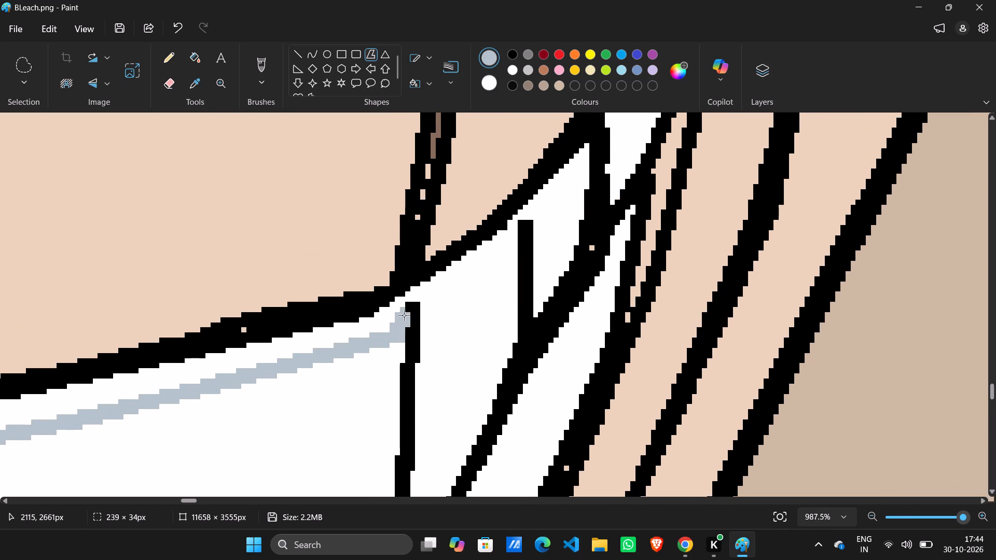
Carry the shadow polygon over the tops of both scar-side tooth dividers and up to the tip beneath the lip, spanning 275 × 66 px.
{"action": "left_click_drag", "start_coordinate": [404, 315], "coordinate": [399, 303]}
{"action": "left_click_drag", "start_coordinate": [398, 303], "coordinate": [416, 295]}
{"action": "left_click_drag", "start_coordinate": [416, 295], "coordinate": [423, 321]}
{"action": "left_click_drag", "start_coordinate": [425, 321], "coordinate": [503, 258]}
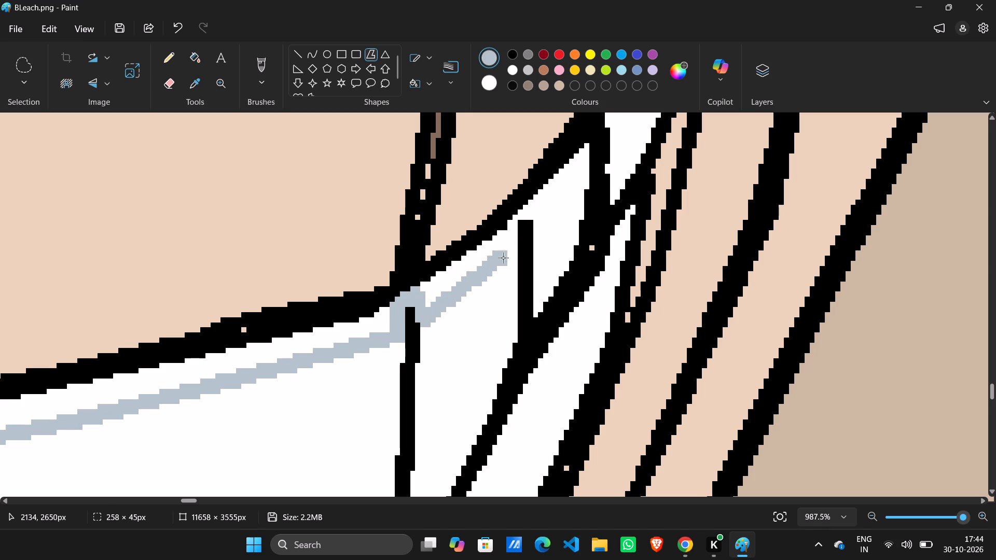
{"action": "left_click_drag", "start_coordinate": [503, 258], "coordinate": [510, 243]}
{"action": "left_click_drag", "start_coordinate": [510, 243], "coordinate": [505, 243]}
{"action": "left_click", "coordinate": [505, 243]}
{"action": "left_click_drag", "start_coordinate": [508, 243], "coordinate": [513, 239]}
{"action": "left_click_drag", "start_coordinate": [516, 237], "coordinate": [514, 223]}
{"action": "left_click_drag", "start_coordinate": [520, 216], "coordinate": [528, 211]}
{"action": "left_click_drag", "start_coordinate": [528, 211], "coordinate": [534, 227]}
{"action": "left_click_drag", "start_coordinate": [534, 227], "coordinate": [557, 206]}
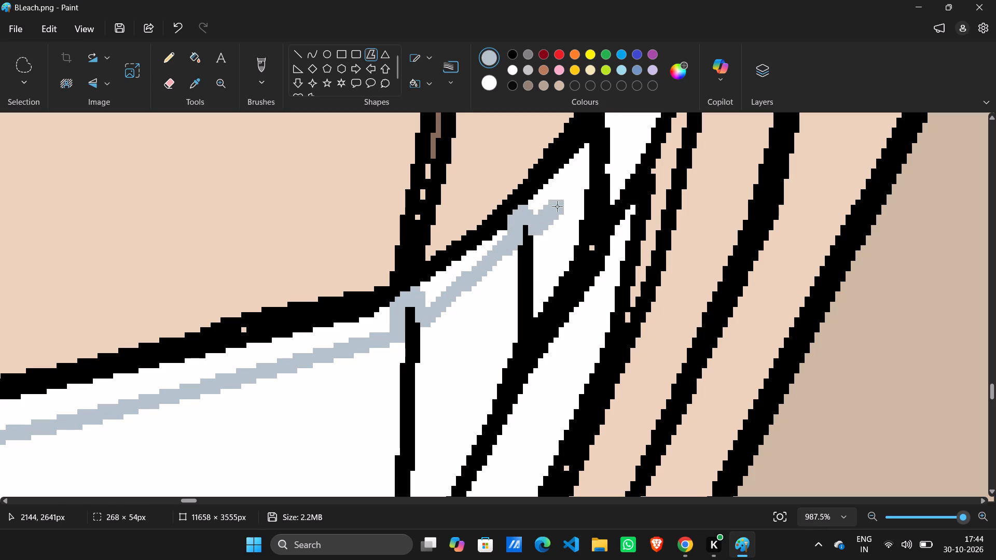
{"action": "left_click_drag", "start_coordinate": [557, 206], "coordinate": [587, 151]}
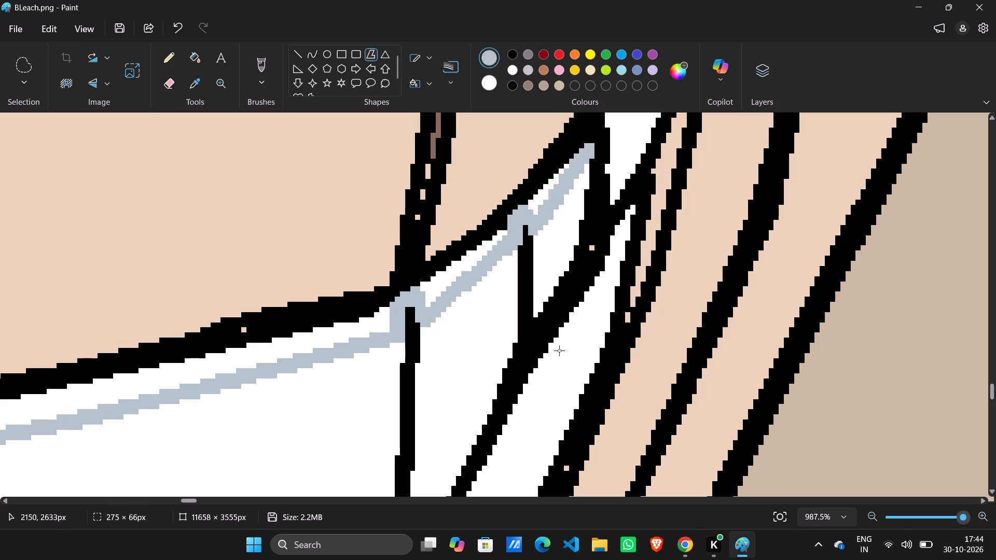
Trace the shadow polygon back from the scar-side tip over both dividers and along the shadow line towards the centre notch.
{"action": "scroll", "coordinate": [722, 2], "scroll_direction": "up", "scroll_amount": 5}
{"action": "scroll", "coordinate": [670, 437], "scroll_direction": "up", "scroll_amount": 3}
{"action": "scroll", "coordinate": [587, 487], "scroll_direction": "down", "scroll_amount": 1}
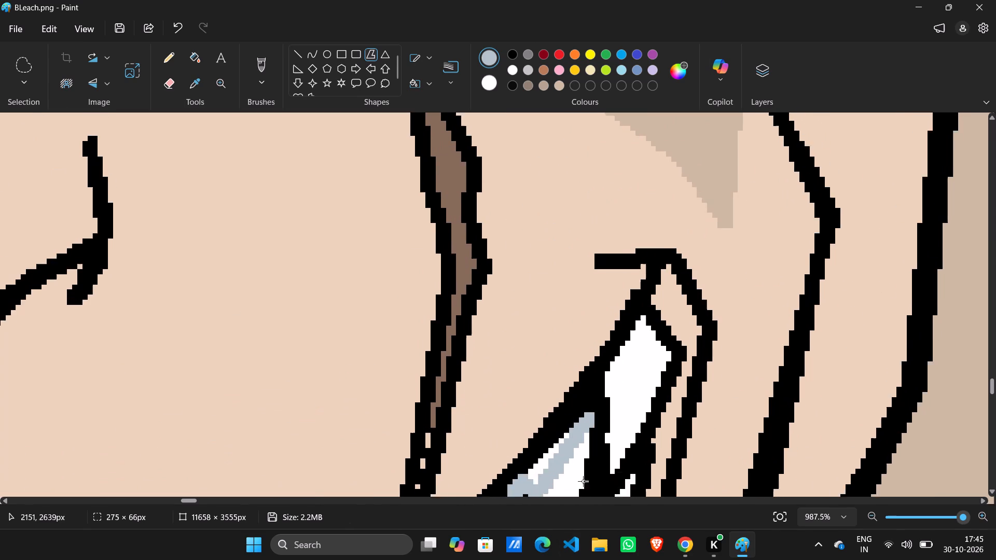
{"action": "scroll", "coordinate": [583, 481], "scroll_direction": "down", "scroll_amount": 1}
{"action": "scroll", "coordinate": [536, 374], "scroll_direction": "down", "scroll_amount": 1}
{"action": "left_click_drag", "start_coordinate": [536, 374], "coordinate": [541, 342]}
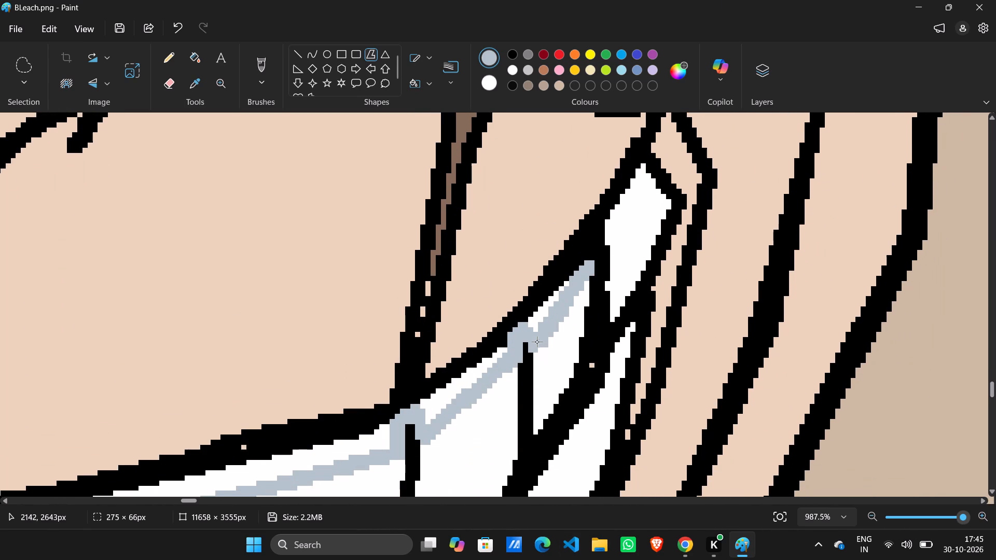
{"action": "left_click_drag", "start_coordinate": [535, 340], "coordinate": [522, 332]}
{"action": "left_click", "coordinate": [522, 332]}
{"action": "left_click", "coordinate": [513, 358]}
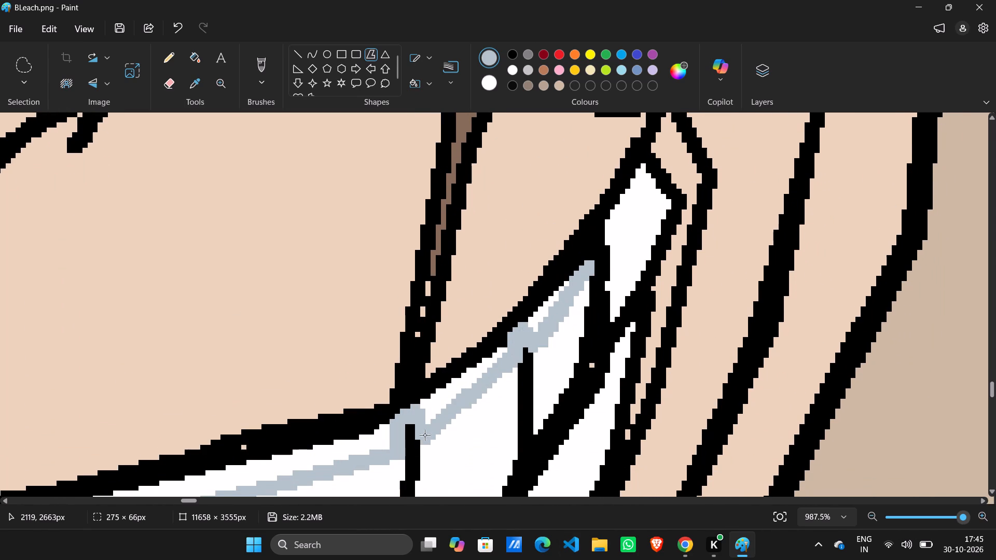
{"action": "left_click", "coordinate": [428, 431]}
{"action": "left_click", "coordinate": [416, 413]}
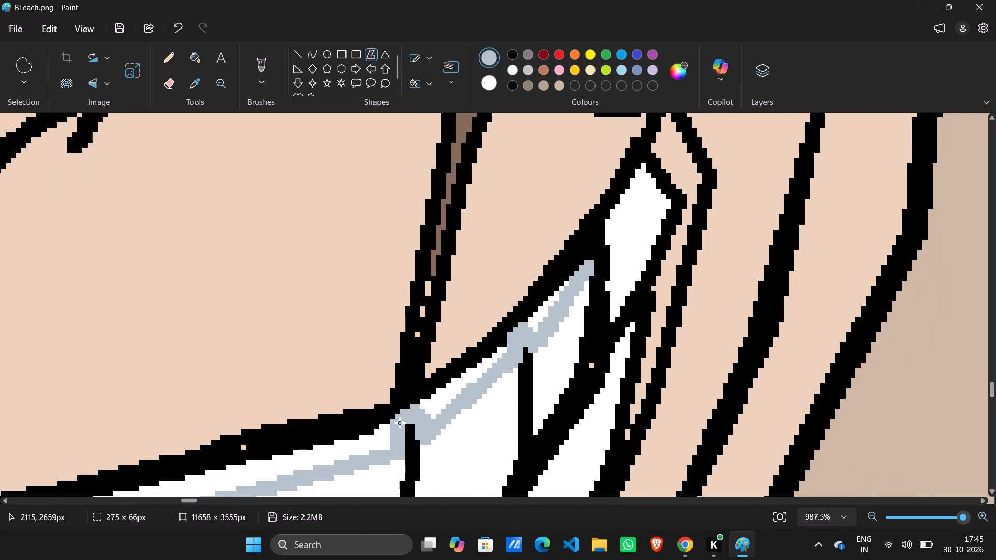
{"action": "left_click", "coordinate": [396, 424]}
{"action": "left_click", "coordinate": [398, 453]}
{"action": "left_click", "coordinate": [344, 467]}
{"action": "scroll", "coordinate": [344, 467], "scroll_direction": "down", "scroll_amount": 2}
{"action": "left_click", "coordinate": [160, 401]}
{"action": "left_click", "coordinate": [71, 418]}
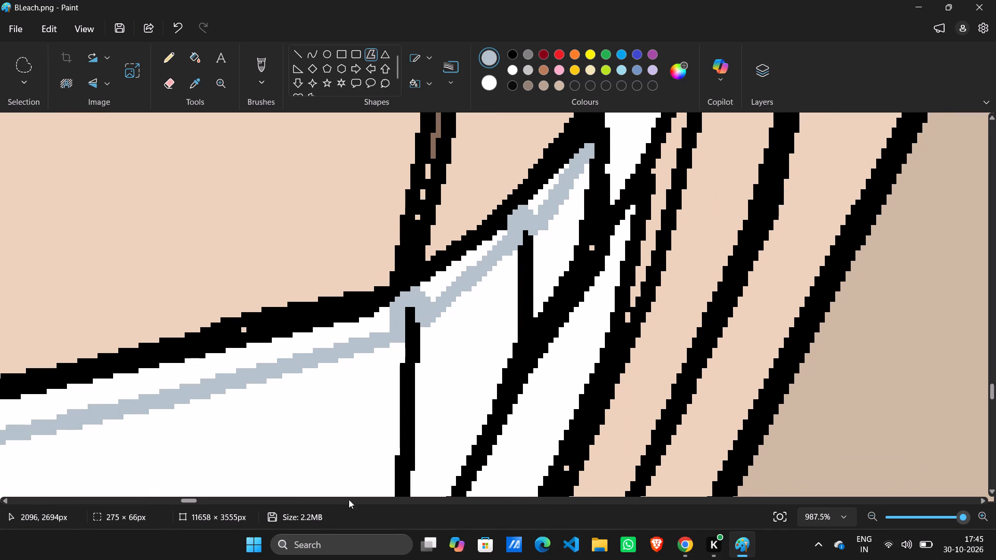
Retrace the shadow line past the centre notch to the eyepatch-side divider and close the polygon there.
{"action": "left_click_drag", "start_coordinate": [186, 500], "coordinate": [177, 504]}
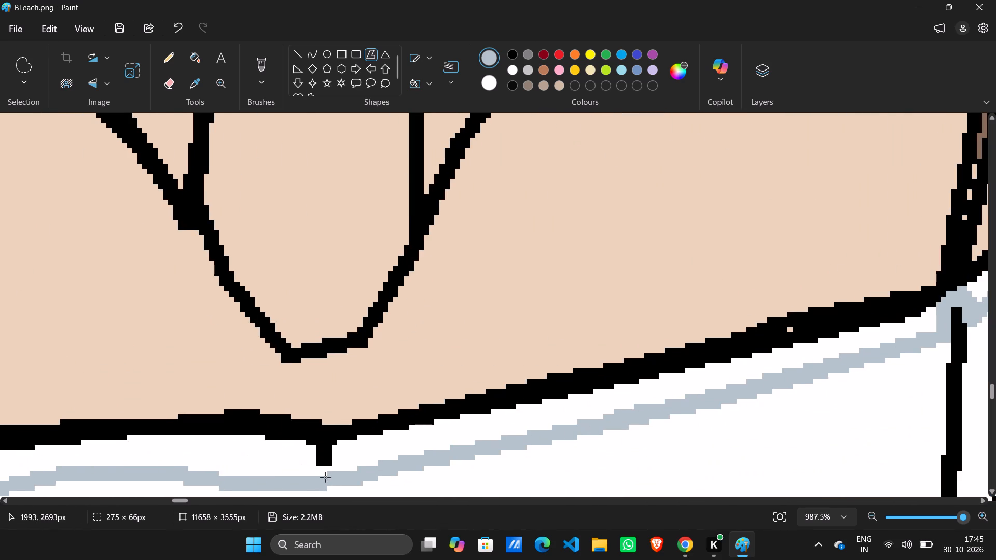
{"action": "left_click", "coordinate": [353, 478]}
{"action": "left_click", "coordinate": [289, 484]}
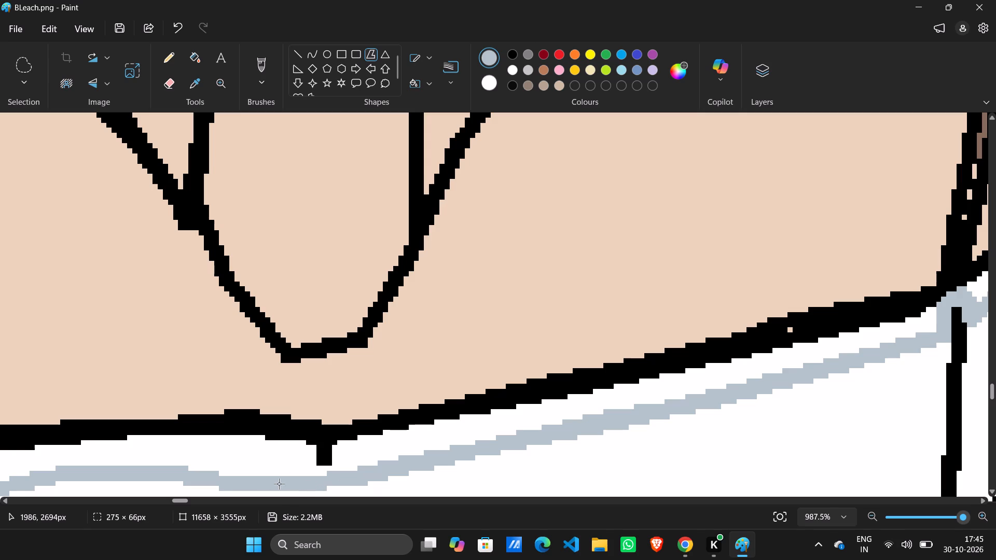
{"action": "left_click", "coordinate": [256, 484]}
{"action": "left_click", "coordinate": [190, 472]}
{"action": "left_click", "coordinate": [143, 472]}
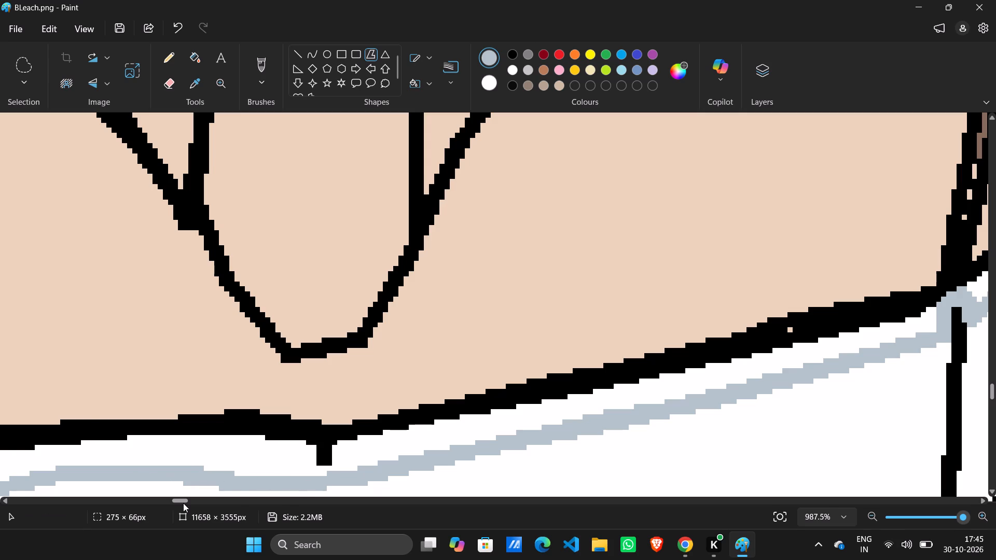
{"action": "left_click_drag", "start_coordinate": [177, 501], "coordinate": [167, 501]}
{"action": "scroll", "coordinate": [550, 446], "scroll_direction": "down", "scroll_amount": 1}
{"action": "left_click_drag", "start_coordinate": [645, 419], "coordinate": [651, 420]}
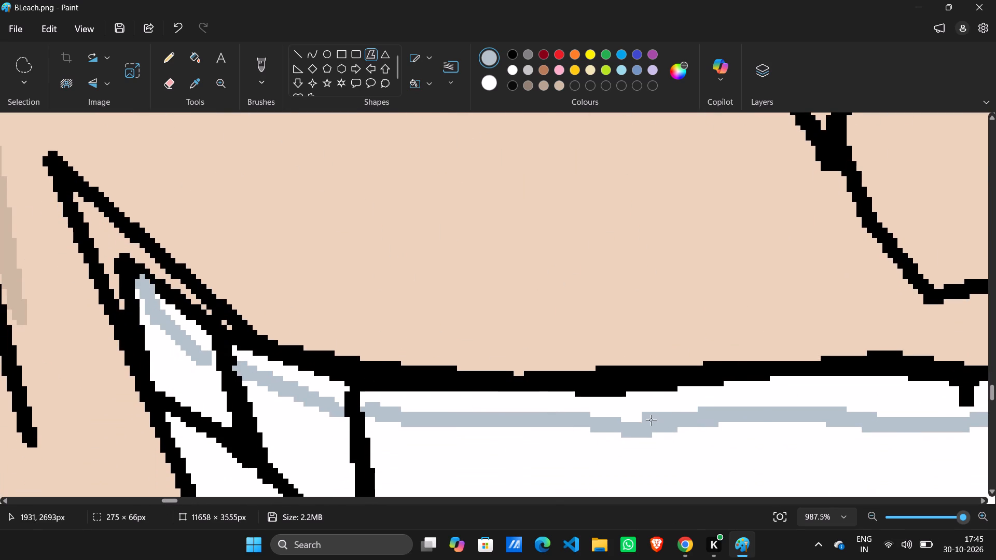
{"action": "left_click_drag", "start_coordinate": [651, 420], "coordinate": [644, 431]}
{"action": "left_click", "coordinate": [643, 431]}
{"action": "left_click_drag", "start_coordinate": [584, 427], "coordinate": [557, 418]}
{"action": "left_click_drag", "start_coordinate": [471, 418], "coordinate": [443, 419]}
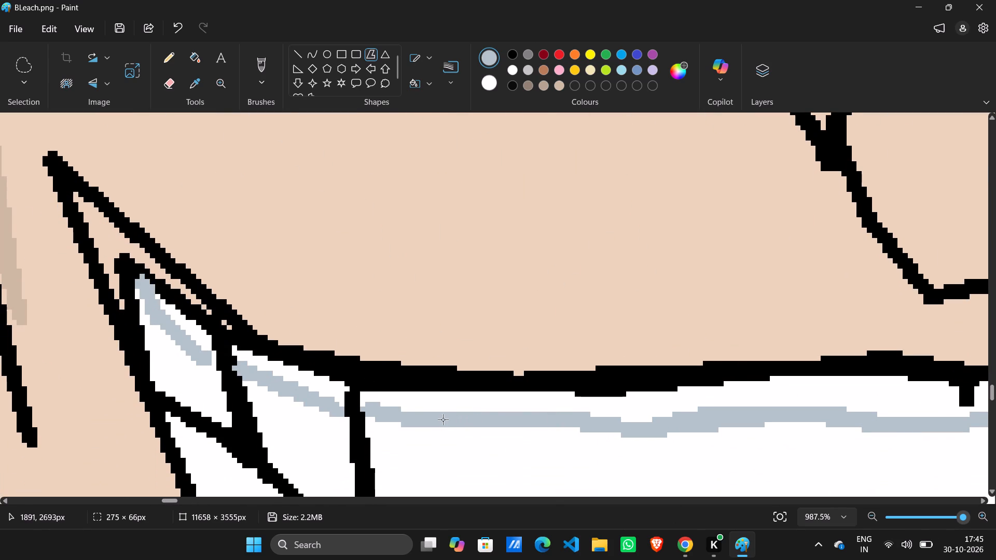
{"action": "left_click_drag", "start_coordinate": [443, 419], "coordinate": [442, 420]}
{"action": "left_click_drag", "start_coordinate": [405, 421], "coordinate": [371, 408]}
{"action": "double_click", "coordinate": [371, 408]}
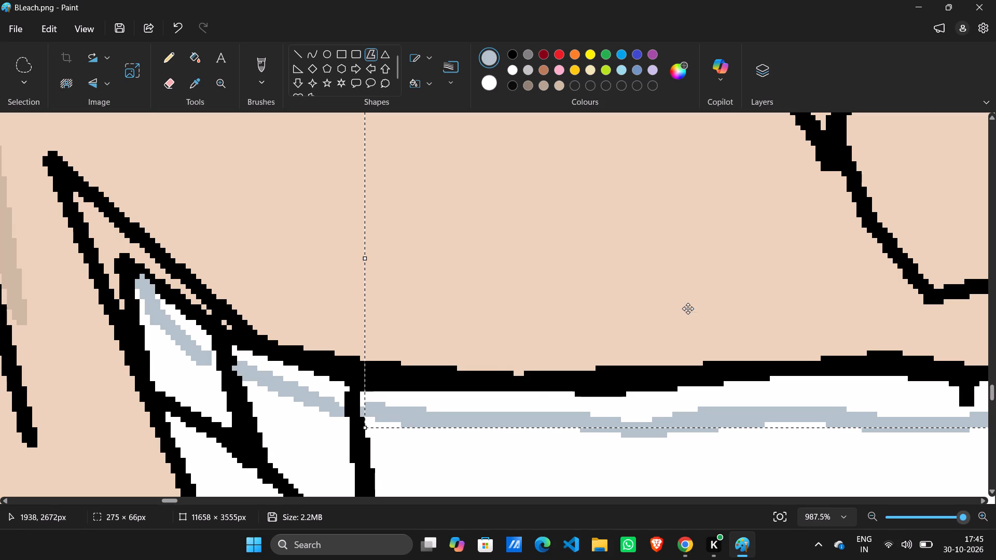
{"action": "left_click", "coordinate": [567, 457]}
Draw a short slanted grey-blue shadow line across the outermost upper tooth in the scar-side mouth corner.
{"action": "scroll", "coordinate": [665, 413], "scroll_direction": "down", "scroll_amount": 10, "text": "ctrl"}
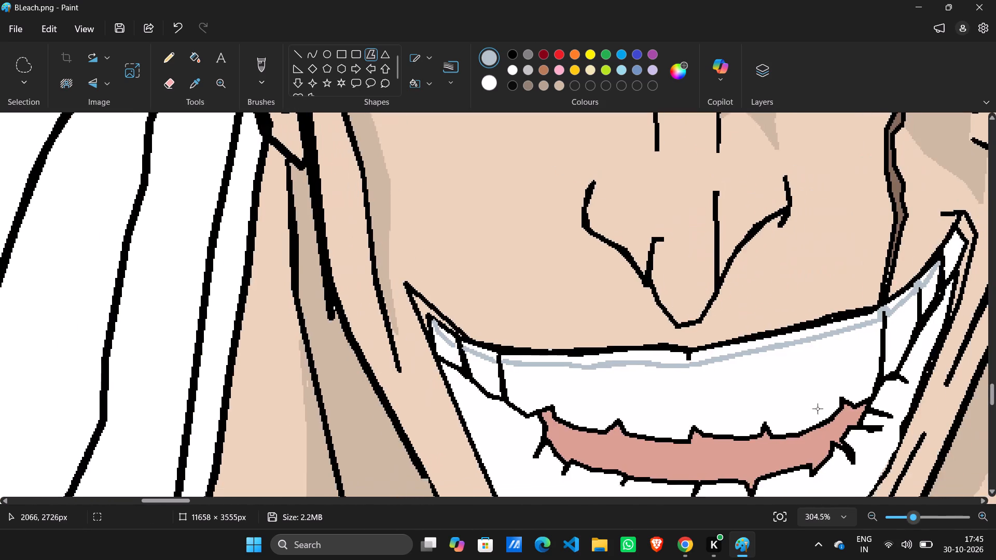
{"action": "scroll", "coordinate": [820, 408], "scroll_direction": "down", "scroll_amount": 4, "text": "ctrl"}
{"action": "scroll", "coordinate": [915, 313], "scroll_direction": "up", "scroll_amount": 5}
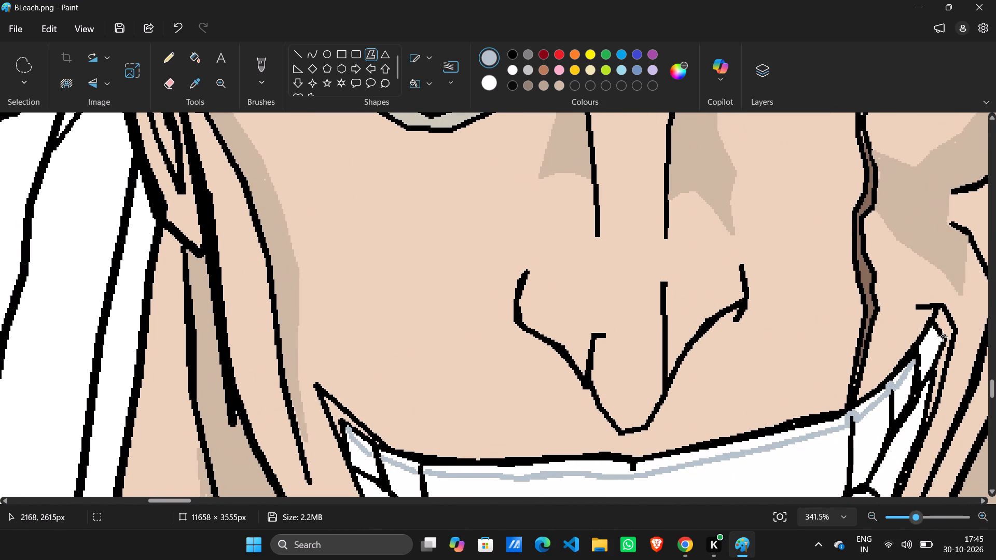
{"action": "left_click_drag", "start_coordinate": [937, 332], "coordinate": [921, 352]}
{"action": "double_click", "coordinate": [921, 353]}
{"action": "left_click", "coordinate": [934, 386]}
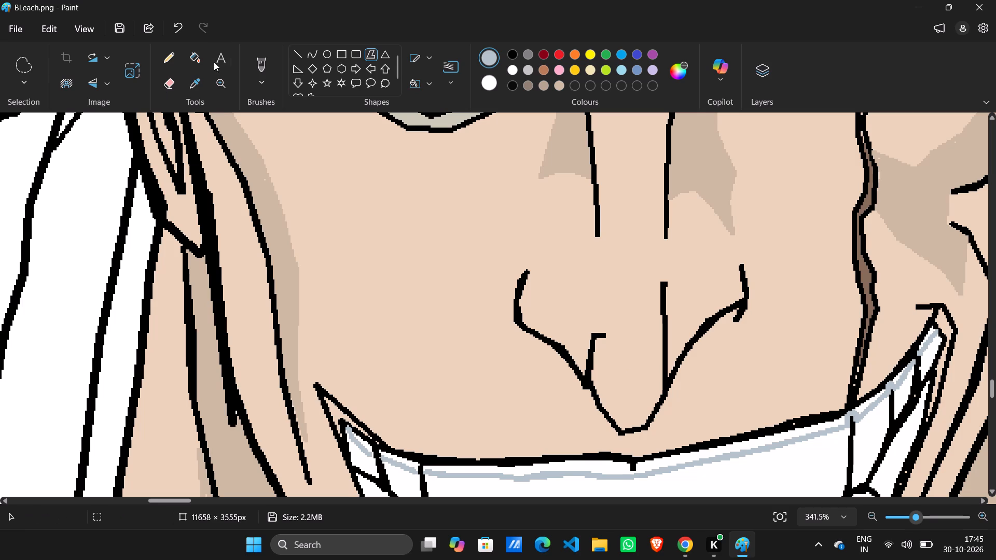
Fill the gaps between shadow line and upper lip with grey-blue on the two eyepatch-side teeth and the wide central teeth.
{"action": "left_click", "coordinate": [200, 59]}
{"action": "scroll", "coordinate": [385, 414], "scroll_direction": "up", "scroll_amount": 4, "text": "ctrl"}
{"action": "scroll", "coordinate": [416, 512], "scroll_direction": "down", "scroll_amount": 2}
{"action": "scroll", "coordinate": [423, 459], "scroll_direction": "down", "scroll_amount": 3}
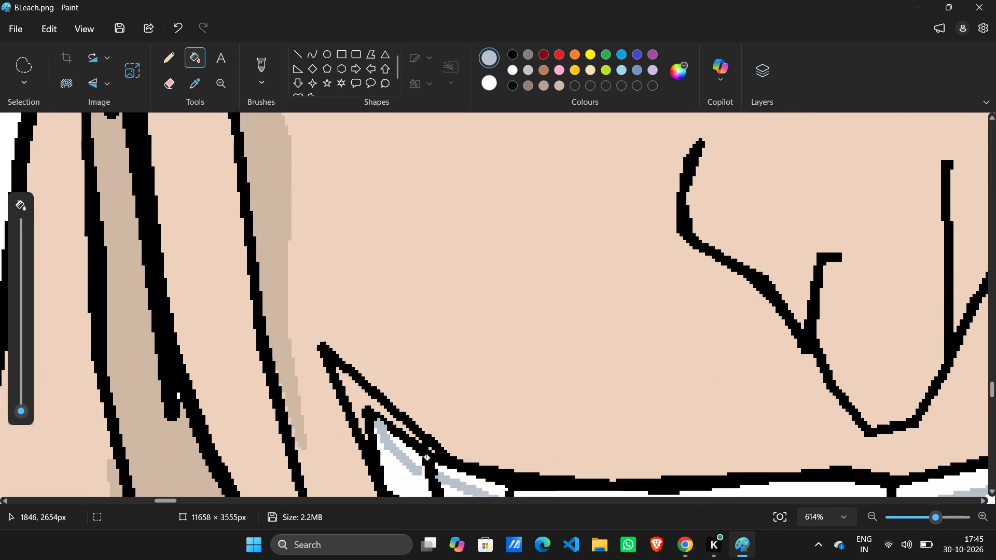
{"action": "left_click", "coordinate": [407, 353]}
{"action": "left_click", "coordinate": [470, 377]}
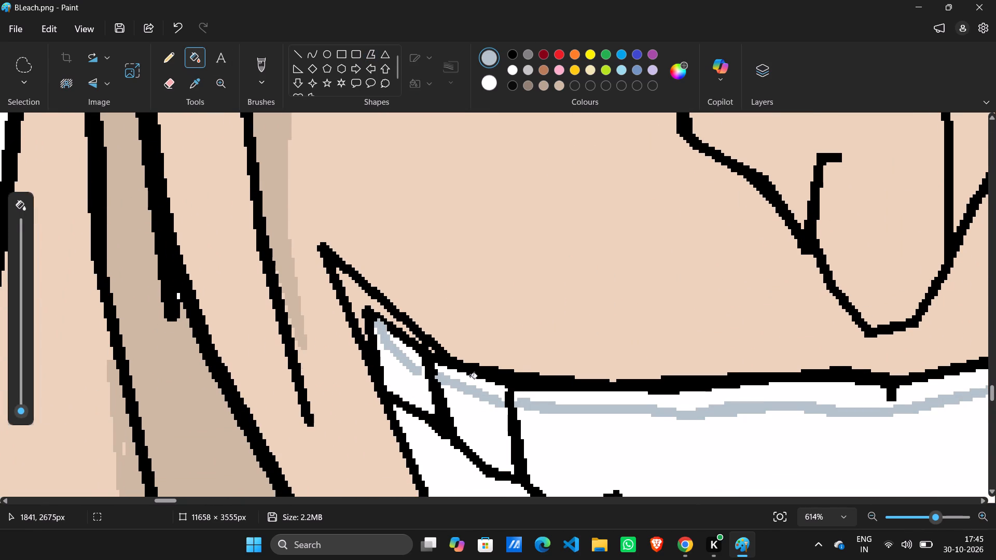
{"action": "left_click", "coordinate": [543, 396]}
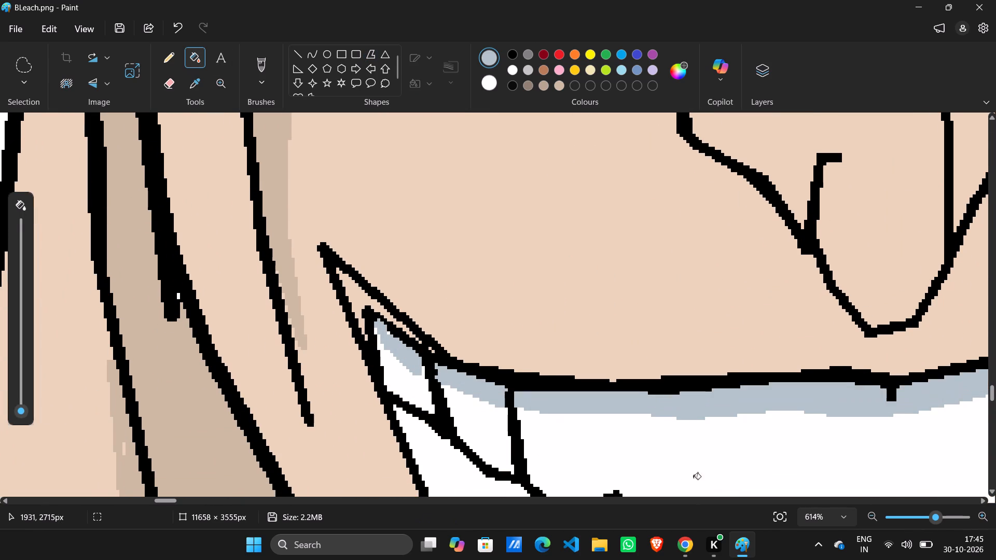
Fill the gaps above the shadow line with grey-blue on the scar-side upper teeth between the dividers and the mouth corner.
{"action": "scroll", "coordinate": [694, 478], "scroll_direction": "down", "scroll_amount": 12, "text": "ctrl"}
{"action": "scroll", "coordinate": [833, 365], "scroll_direction": "up", "scroll_amount": 4, "text": "ctrl"}
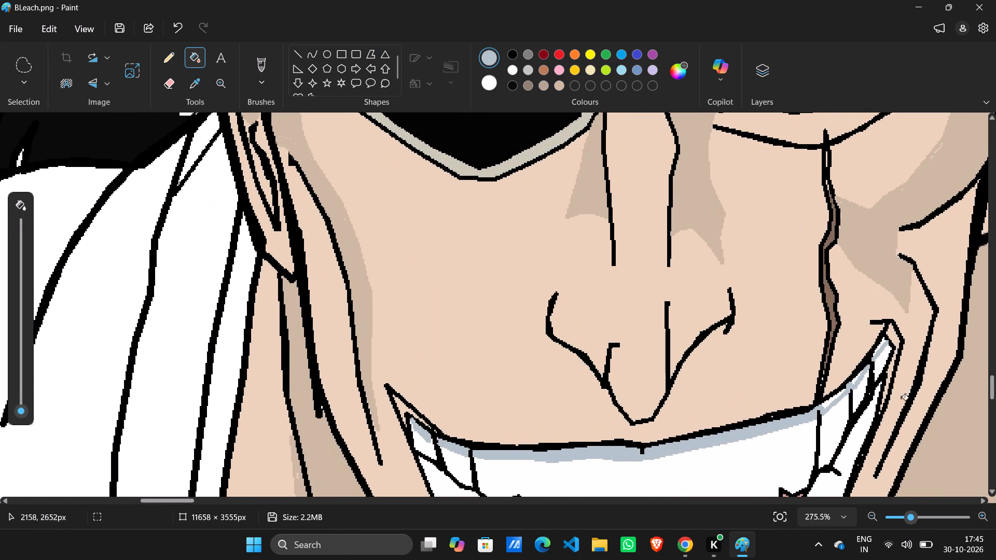
{"action": "scroll", "coordinate": [906, 394], "scroll_direction": "up", "scroll_amount": 4, "text": "ctrl"}
{"action": "left_click", "coordinate": [907, 463]}
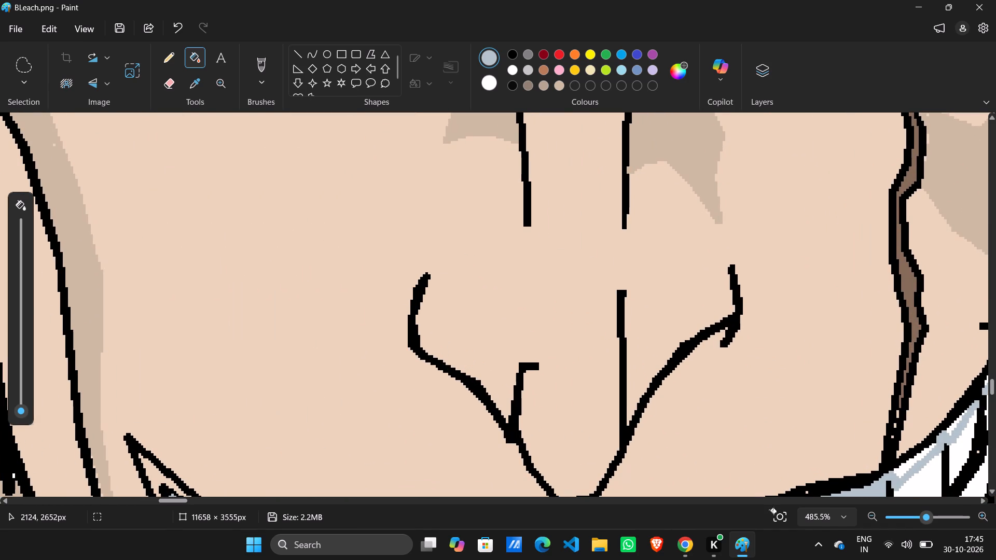
{"action": "scroll", "coordinate": [816, 459], "scroll_direction": "down", "scroll_amount": 4, "text": "ctrl"}
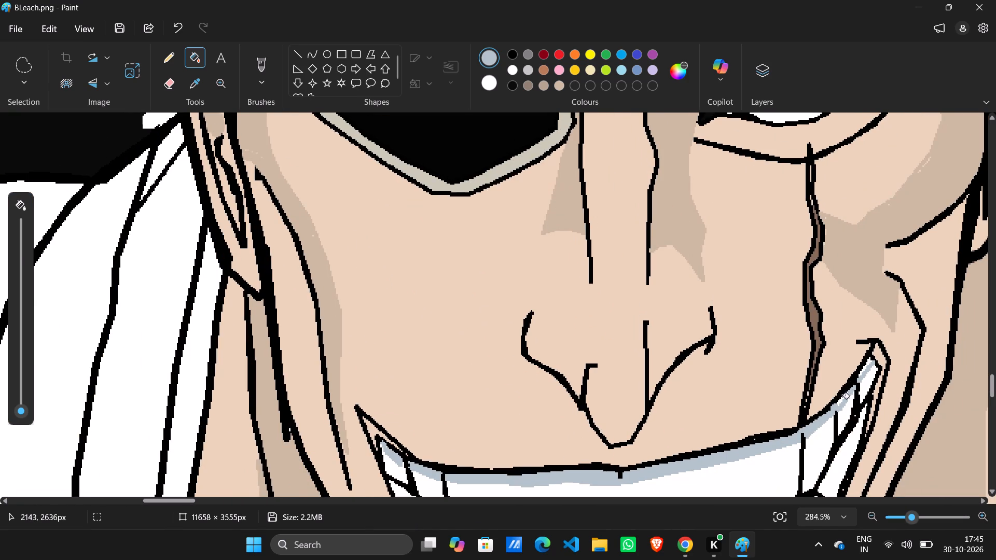
{"action": "left_click", "coordinate": [842, 398]}
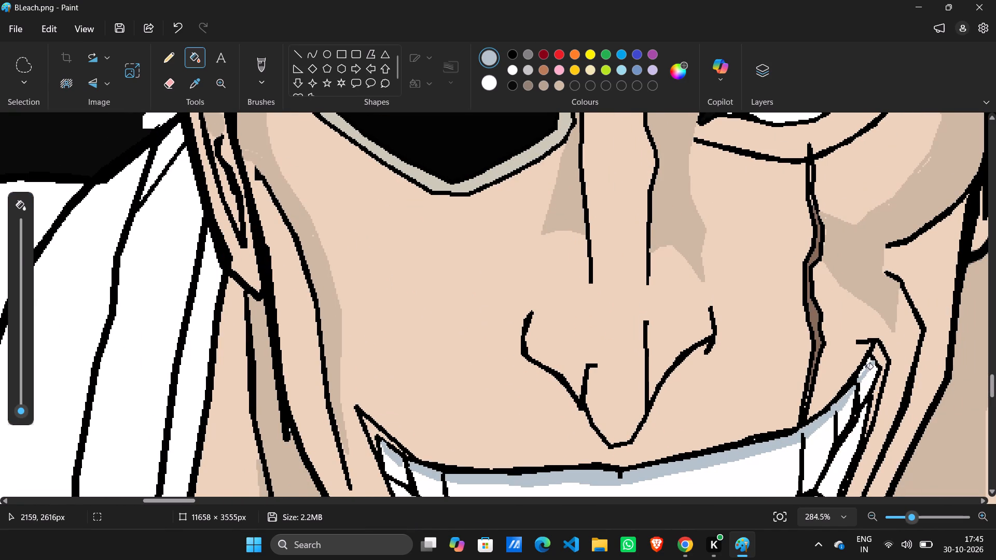
Try to fill the small gap above the shadow line in the outermost scar-side tooth with grey-blue.
{"action": "left_click", "coordinate": [867, 360]}
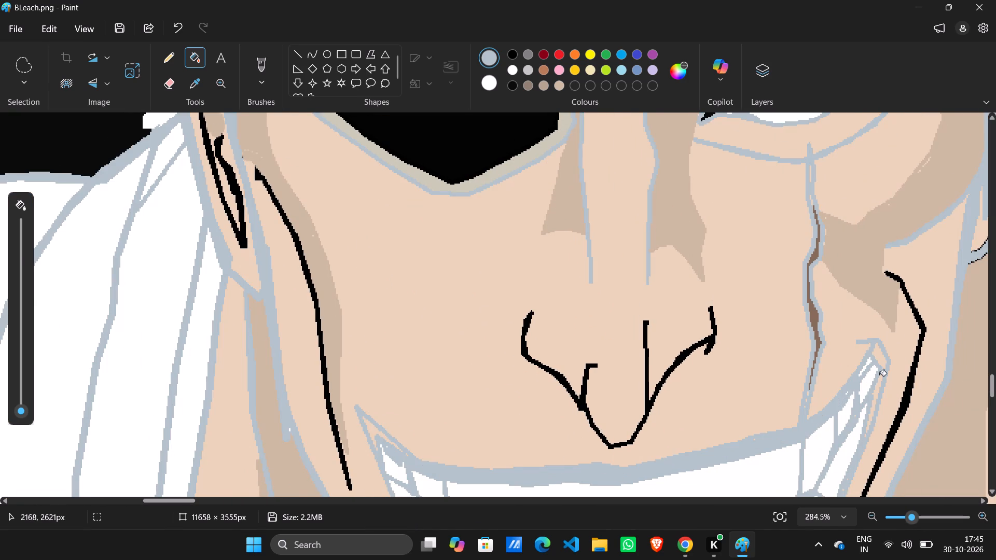
Examine the outlines of the whole portrait beside the reference, and those around the mouth and chin, after the last fill.
{"action": "scroll", "coordinate": [877, 407], "scroll_direction": "down", "scroll_amount": 10, "text": "ctrl"}
{"action": "scroll", "coordinate": [877, 407], "scroll_direction": "down", "scroll_amount": 2}
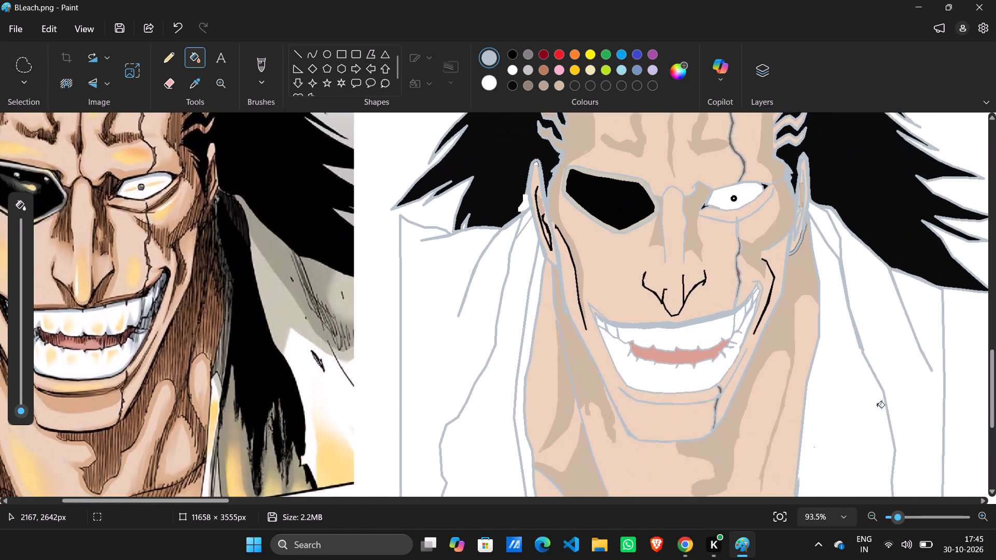
{"action": "scroll", "coordinate": [877, 407], "scroll_direction": "down", "scroll_amount": 5, "text": "ctrl"}
{"action": "scroll", "coordinate": [596, 302], "scroll_direction": "up", "scroll_amount": 1}
{"action": "scroll", "coordinate": [663, 427], "scroll_direction": "up", "scroll_amount": 3, "text": "ctrl"}
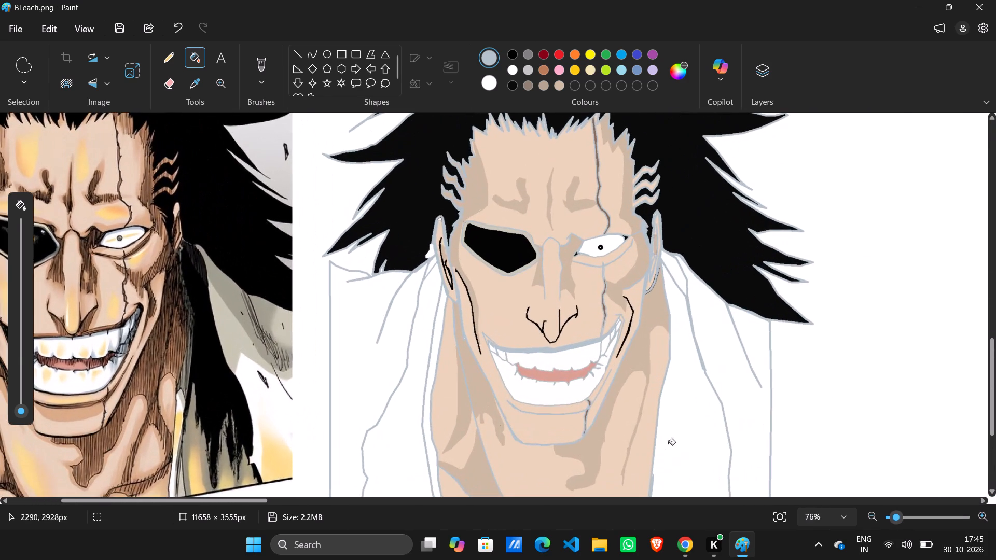
{"action": "scroll", "coordinate": [693, 441], "scroll_direction": "up", "scroll_amount": 7, "text": "ctrl"}
{"action": "scroll", "coordinate": [750, 450], "scroll_direction": "down", "scroll_amount": 3}
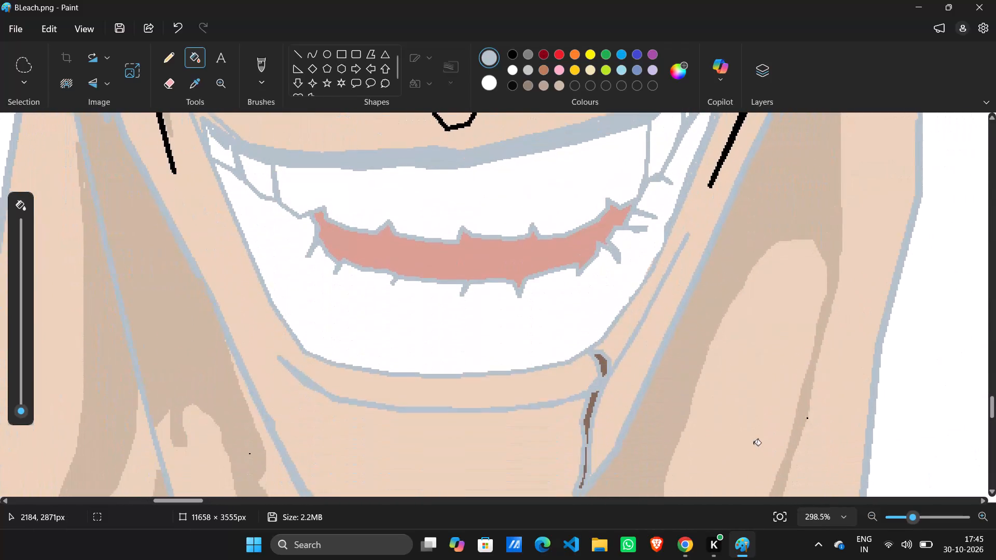
Undo the last grey-blue fill and refill the small gap above the shadow line in the outermost scar-side tooth.
{"action": "scroll", "coordinate": [754, 444], "scroll_direction": "down", "scroll_amount": 8}
{"action": "scroll", "coordinate": [754, 444], "scroll_direction": "up", "scroll_amount": 10}
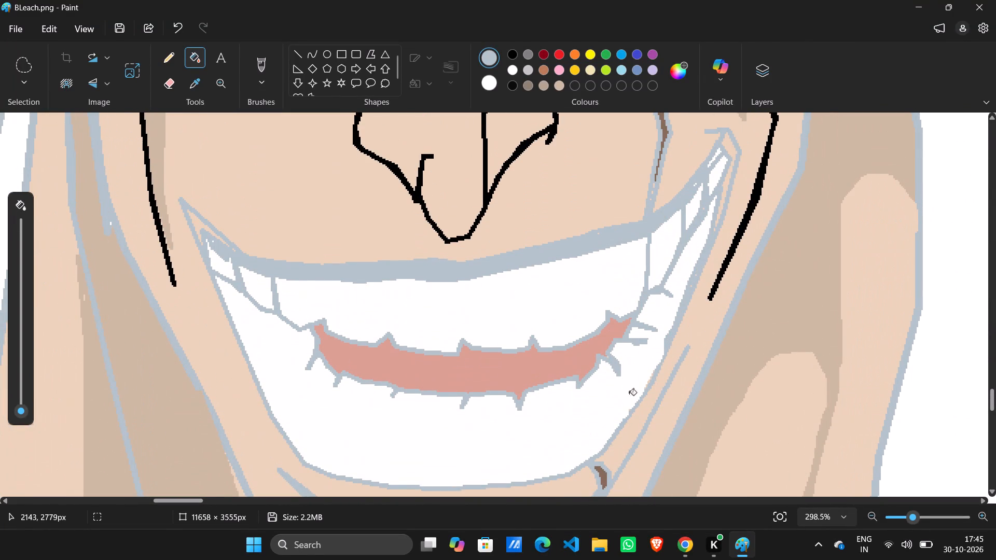
{"action": "key", "text": "ctrl+z"}
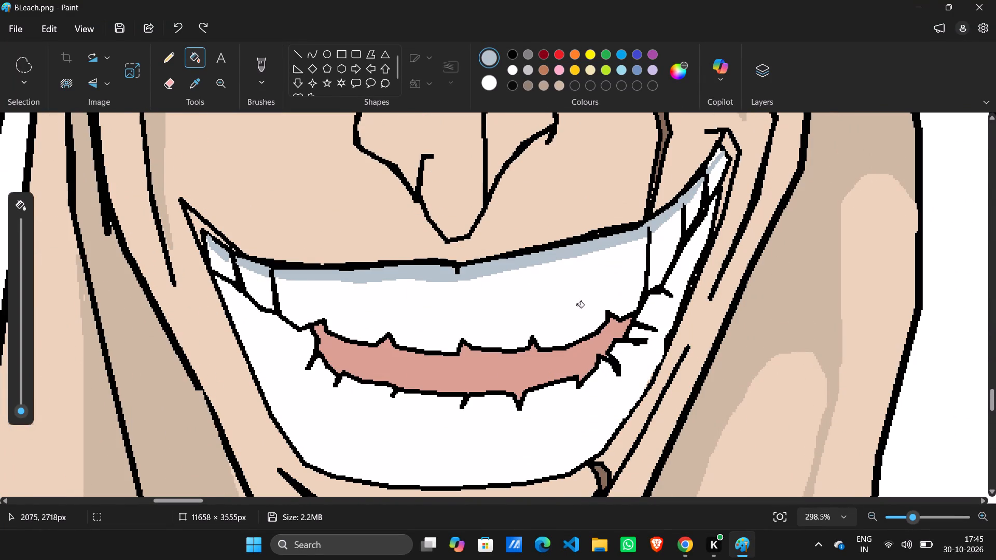
{"action": "left_click", "coordinate": [717, 152]}
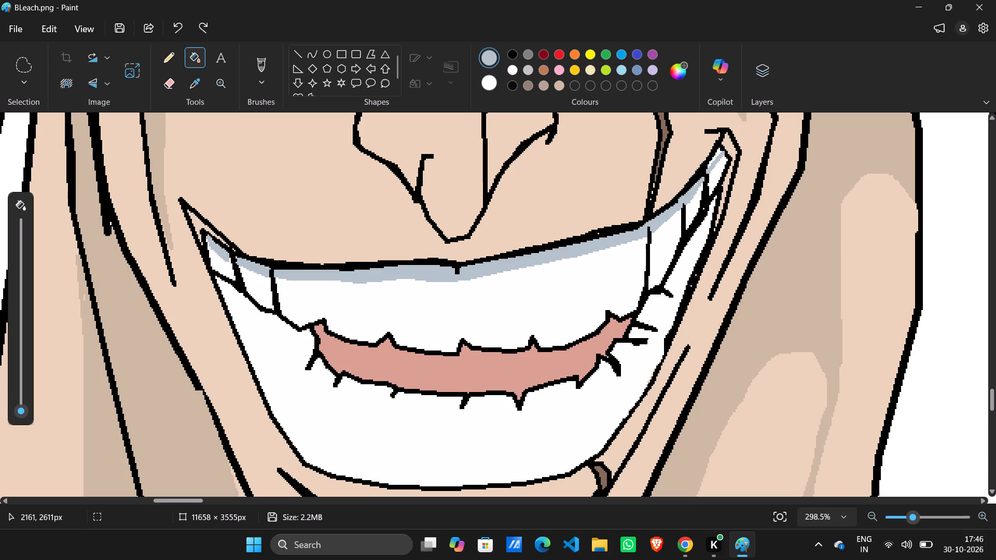
Sample the beige shadow colour from the neck just below the chin.
{"action": "scroll", "coordinate": [681, 297], "scroll_direction": "down", "scroll_amount": 5, "text": "ctrl"}
{"action": "scroll", "coordinate": [549, 395], "scroll_direction": "down", "scroll_amount": 4, "text": "ctrl"}
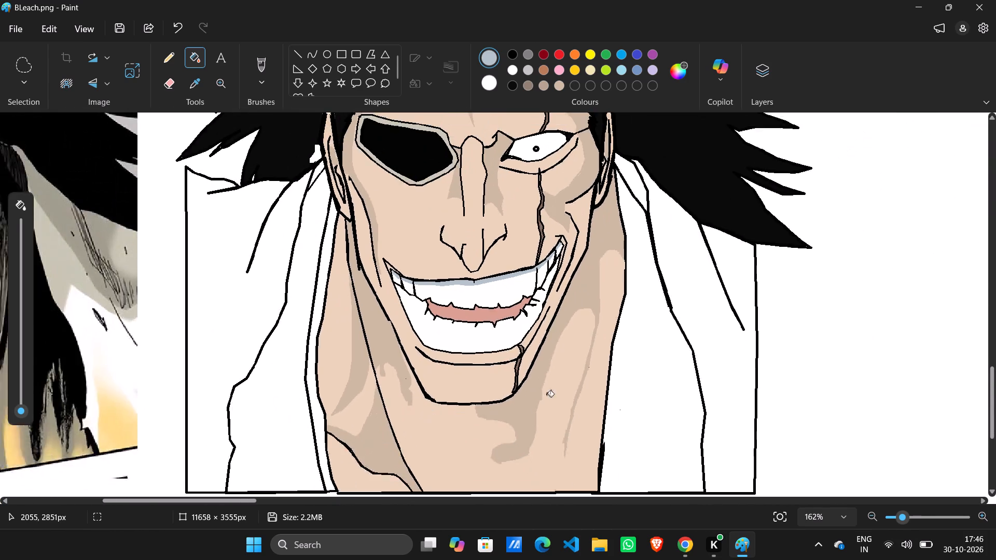
{"action": "scroll", "coordinate": [421, 413], "scroll_direction": "down", "scroll_amount": 4, "text": "ctrl"}
{"action": "scroll", "coordinate": [322, 397], "scroll_direction": "down", "scroll_amount": 2, "text": "ctrl"}
{"action": "scroll", "coordinate": [156, 400], "scroll_direction": "up", "scroll_amount": 1, "text": "ctrl"}
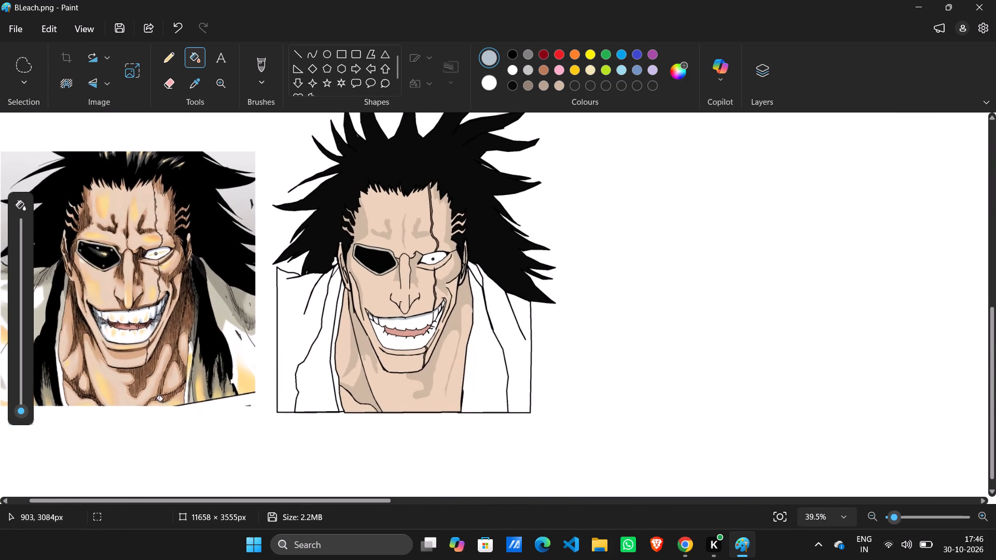
{"action": "scroll", "coordinate": [345, 374], "scroll_direction": "up", "scroll_amount": 1, "text": "ctrl"}
{"action": "scroll", "coordinate": [520, 396], "scroll_direction": "up", "scroll_amount": 4, "text": "ctrl"}
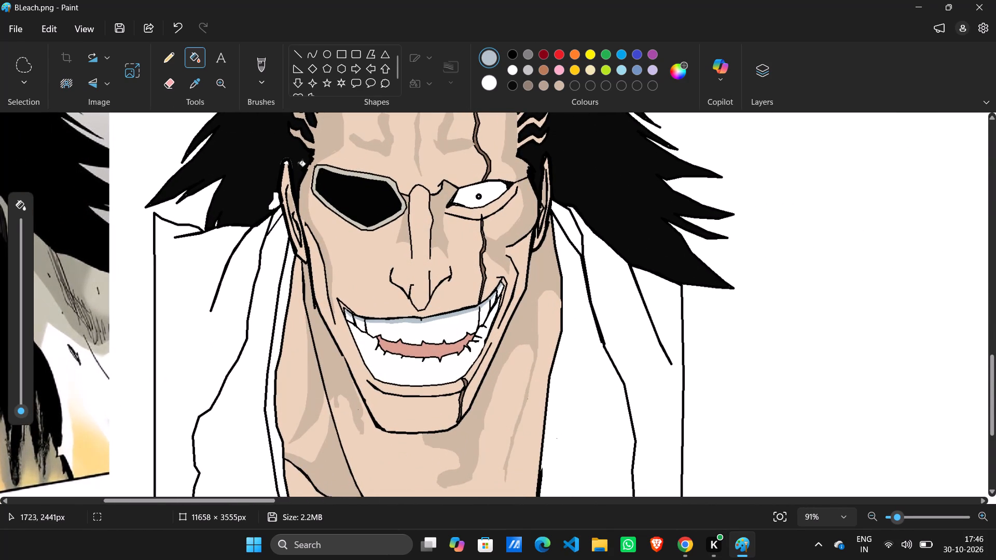
{"action": "left_click", "coordinate": [200, 84]}
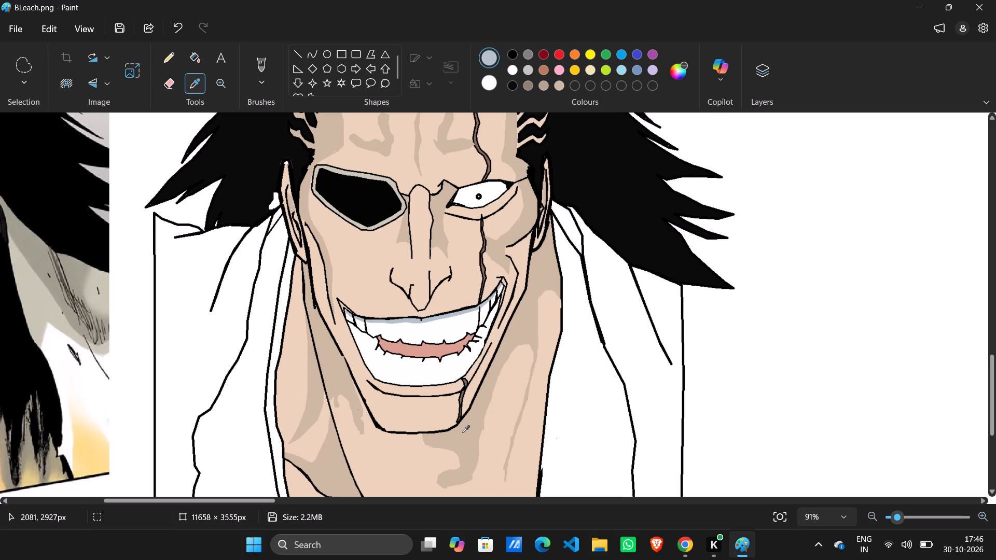
{"action": "left_click", "coordinate": [462, 432]}
Draw the lower edge of a beige polygon under the lower-lip crease, from its eyepatch-side end to the scar.
{"action": "scroll", "coordinate": [374, 395], "scroll_direction": "up", "scroll_amount": 4, "text": "ctrl"}
{"action": "scroll", "coordinate": [416, 399], "scroll_direction": "down", "scroll_amount": 5}
{"action": "scroll", "coordinate": [451, 328], "scroll_direction": "down", "scroll_amount": 11}
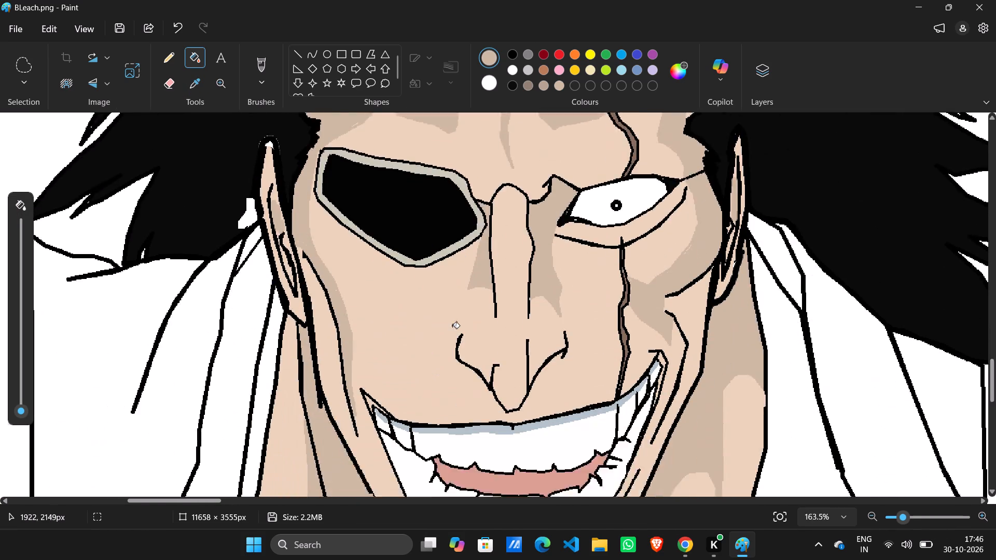
{"action": "left_click", "coordinate": [375, 53]}
{"action": "scroll", "coordinate": [704, 460], "scroll_direction": "up", "scroll_amount": 4, "text": "ctrl"}
{"action": "scroll", "coordinate": [706, 476], "scroll_direction": "down", "scroll_amount": 4}
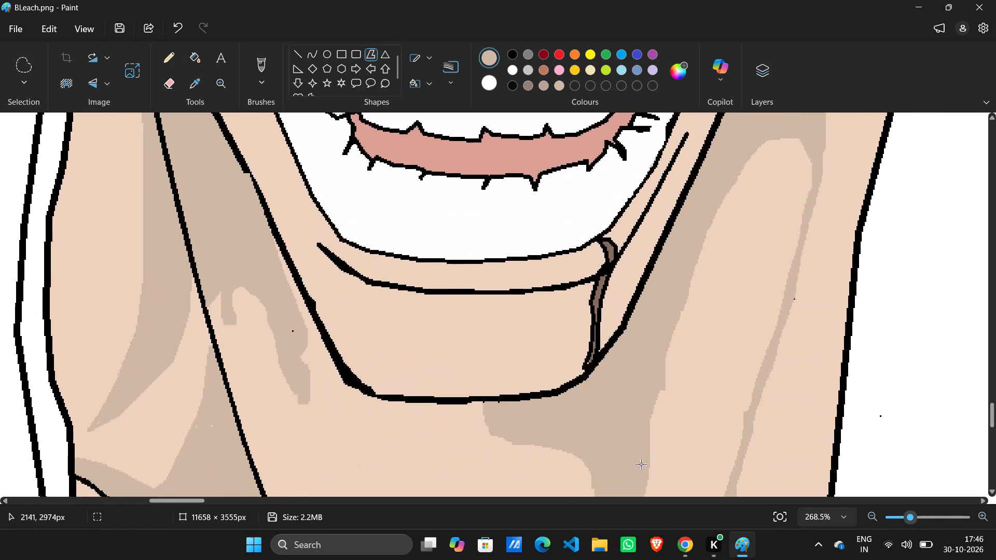
{"action": "scroll", "coordinate": [550, 384], "scroll_direction": "up", "scroll_amount": 1}
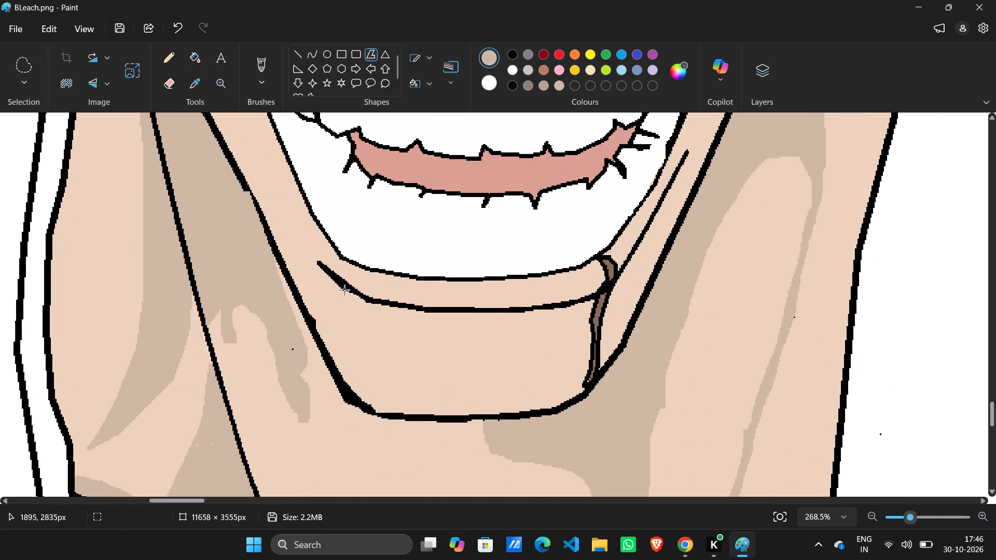
{"action": "left_click_drag", "start_coordinate": [344, 291], "coordinate": [369, 310]}
{"action": "left_click_drag", "start_coordinate": [372, 312], "coordinate": [407, 321]}
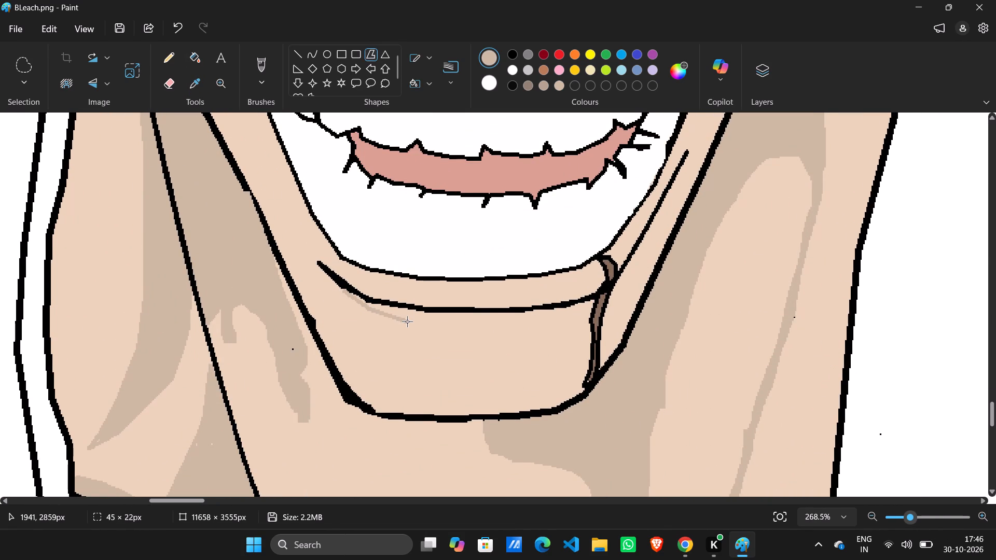
{"action": "left_click_drag", "start_coordinate": [407, 321], "coordinate": [389, 315]}
{"action": "left_click_drag", "start_coordinate": [398, 318], "coordinate": [441, 324]}
{"action": "left_click", "coordinate": [443, 323]}
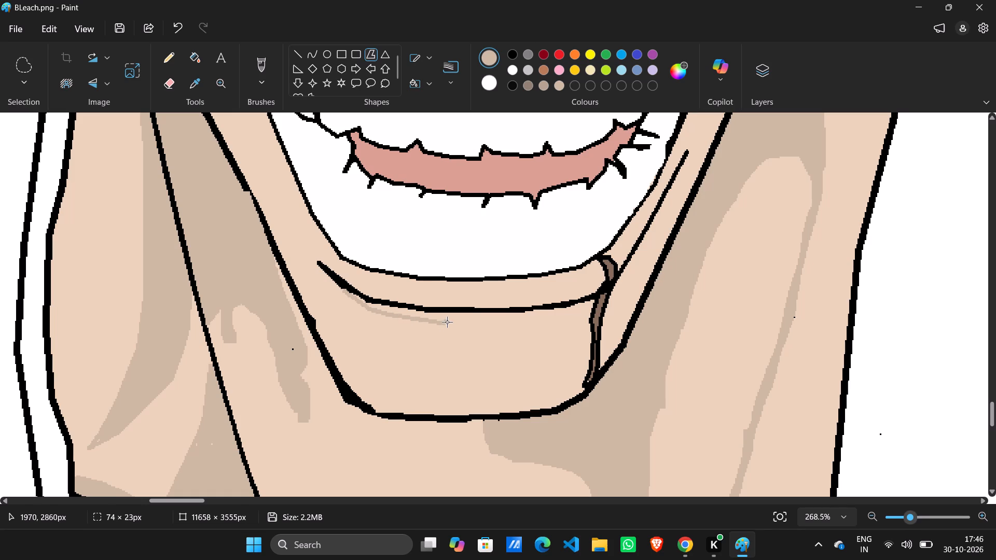
{"action": "left_click_drag", "start_coordinate": [448, 322], "coordinate": [491, 323]}
{"action": "left_click_drag", "start_coordinate": [492, 323], "coordinate": [532, 323]}
{"action": "left_click_drag", "start_coordinate": [537, 321], "coordinate": [545, 320]}
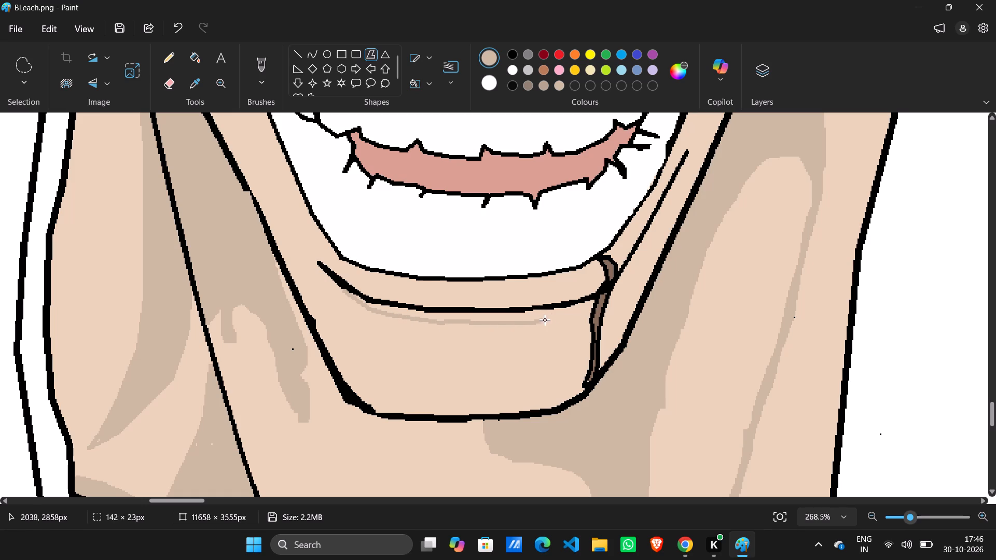
{"action": "left_click_drag", "start_coordinate": [545, 320], "coordinate": [561, 319]}
{"action": "left_click", "coordinate": [561, 319]}
{"action": "left_click", "coordinate": [568, 318]}
{"action": "left_click_drag", "start_coordinate": [571, 318], "coordinate": [596, 300]}
Run the polygon's edge back beneath the lower-lip crease and close it as a thin shadow about 180 × 23 px.
{"action": "scroll", "coordinate": [592, 311], "scroll_direction": "down", "scroll_amount": 15, "text": "ctrl"}
{"action": "scroll", "coordinate": [590, 317], "scroll_direction": "up", "scroll_amount": 2, "text": "ctrl"}
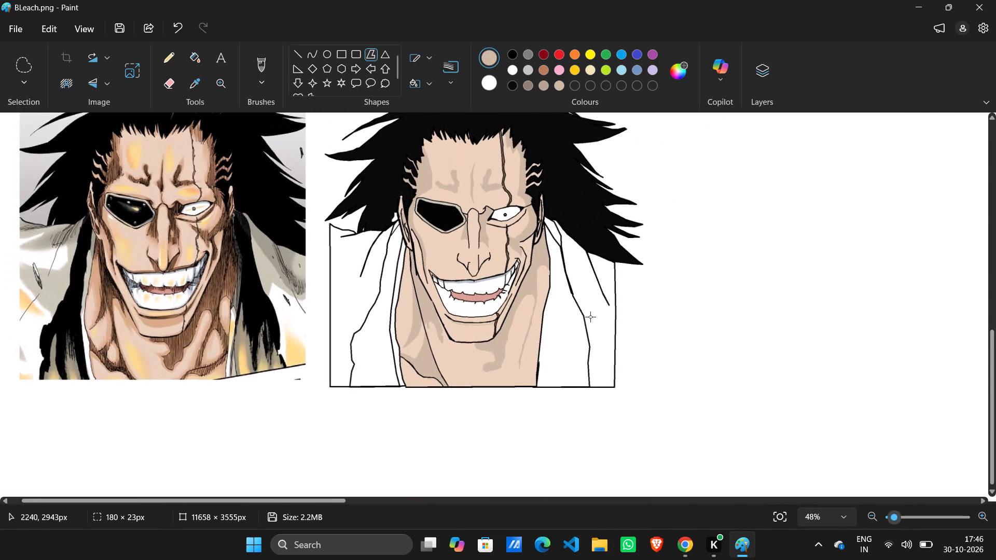
{"action": "scroll", "coordinate": [590, 317], "scroll_direction": "up", "scroll_amount": 2, "text": "ctrl"}
{"action": "left_click_drag", "start_coordinate": [521, 391], "coordinate": [511, 395]}
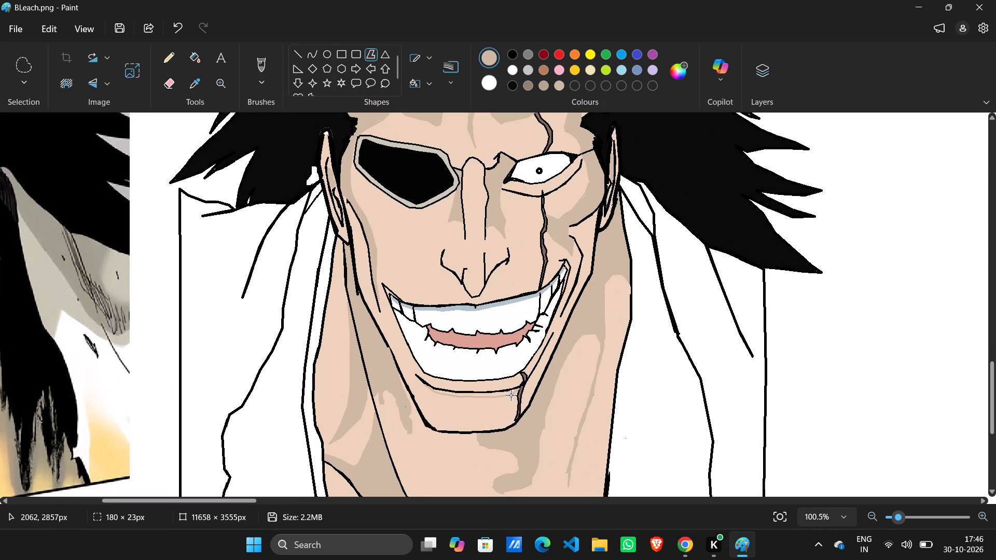
{"action": "left_click_drag", "start_coordinate": [511, 395], "coordinate": [509, 395]}
{"action": "scroll", "coordinate": [509, 395], "scroll_direction": "up", "scroll_amount": 5, "text": "ctrl"}
{"action": "scroll", "coordinate": [625, 477], "scroll_direction": "down", "scroll_amount": 3}
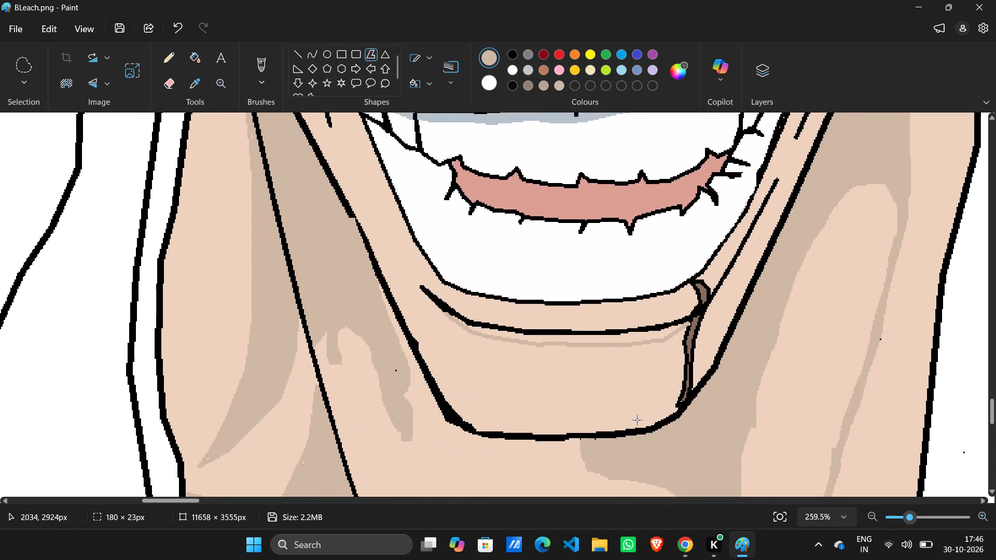
{"action": "left_click", "coordinate": [683, 328]}
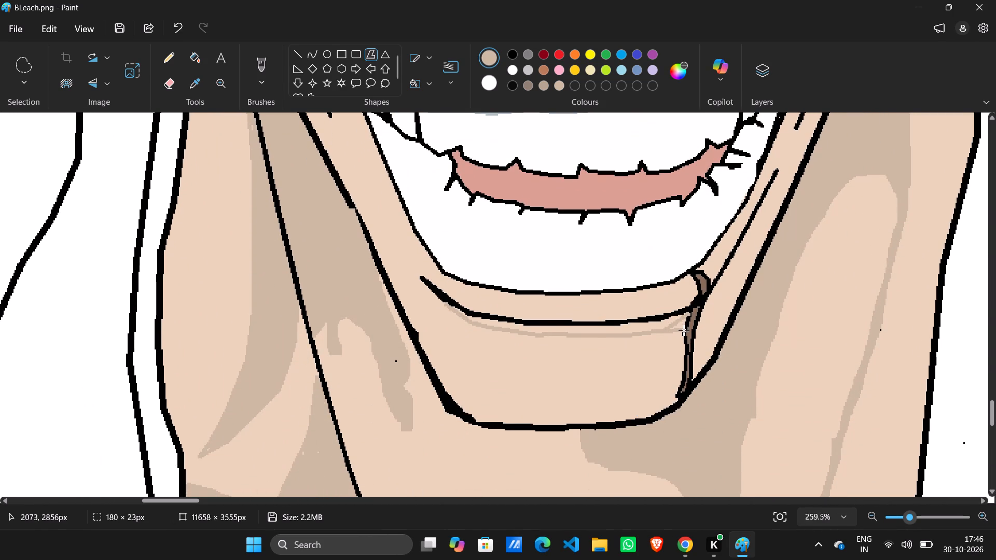
{"action": "left_click_drag", "start_coordinate": [682, 328], "coordinate": [683, 321]}
{"action": "left_click_drag", "start_coordinate": [683, 322], "coordinate": [681, 338]}
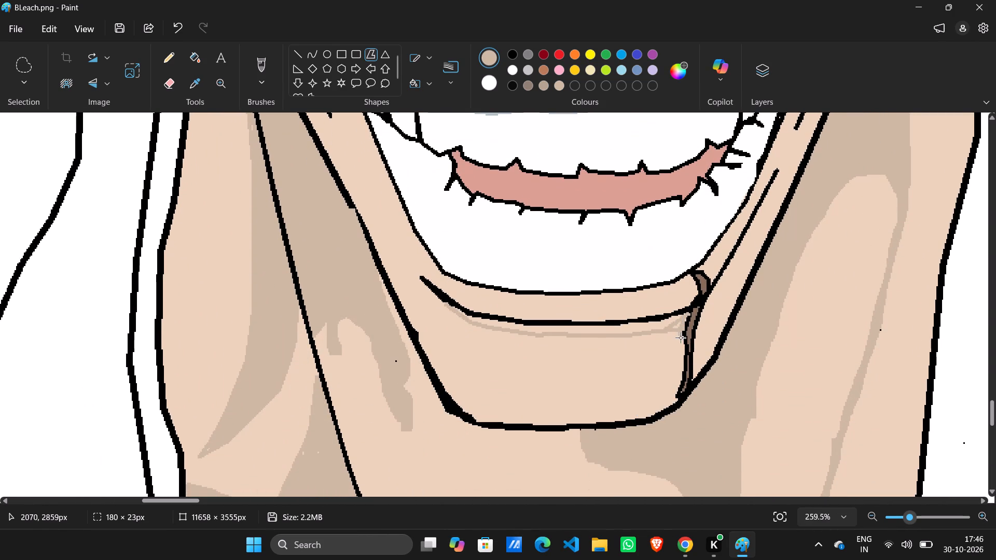
{"action": "left_click_drag", "start_coordinate": [681, 338], "coordinate": [676, 329]}
{"action": "left_click", "coordinate": [676, 328]}
{"action": "left_click_drag", "start_coordinate": [674, 327], "coordinate": [637, 331]}
{"action": "left_click_drag", "start_coordinate": [637, 331], "coordinate": [632, 333]}
{"action": "left_click_drag", "start_coordinate": [629, 333], "coordinate": [564, 333]}
{"action": "left_click_drag", "start_coordinate": [543, 329], "coordinate": [497, 329]}
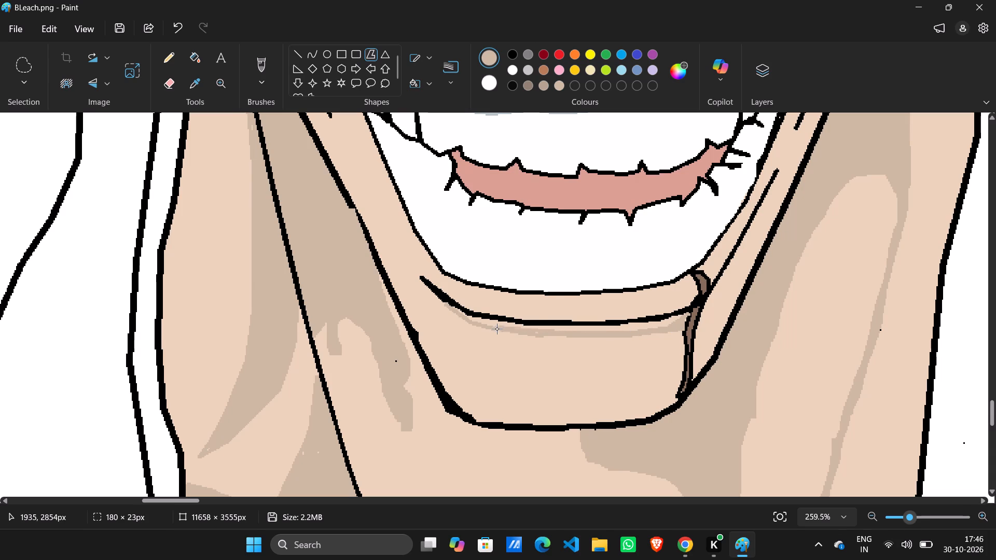
{"action": "left_click_drag", "start_coordinate": [497, 329], "coordinate": [496, 330]}
{"action": "left_click_drag", "start_coordinate": [495, 330], "coordinate": [470, 320]}
{"action": "left_click_drag", "start_coordinate": [465, 319], "coordinate": [445, 301]}
{"action": "left_click_drag", "start_coordinate": [445, 301], "coordinate": [447, 306]}
{"action": "left_click", "coordinate": [878, 311]}
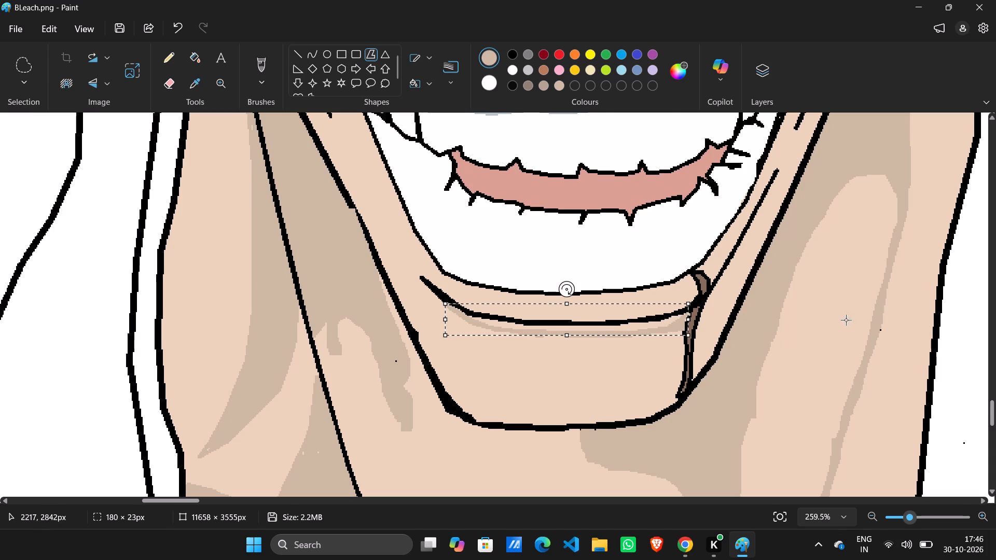
Draw a narrow beige shadow polygon, about 39 × 69 px, along the scar-side smile crease above the chin scar.
{"action": "scroll", "coordinate": [845, 323], "scroll_direction": "up", "scroll_amount": 2}
{"action": "left_click_drag", "start_coordinate": [702, 388], "coordinate": [705, 386]}
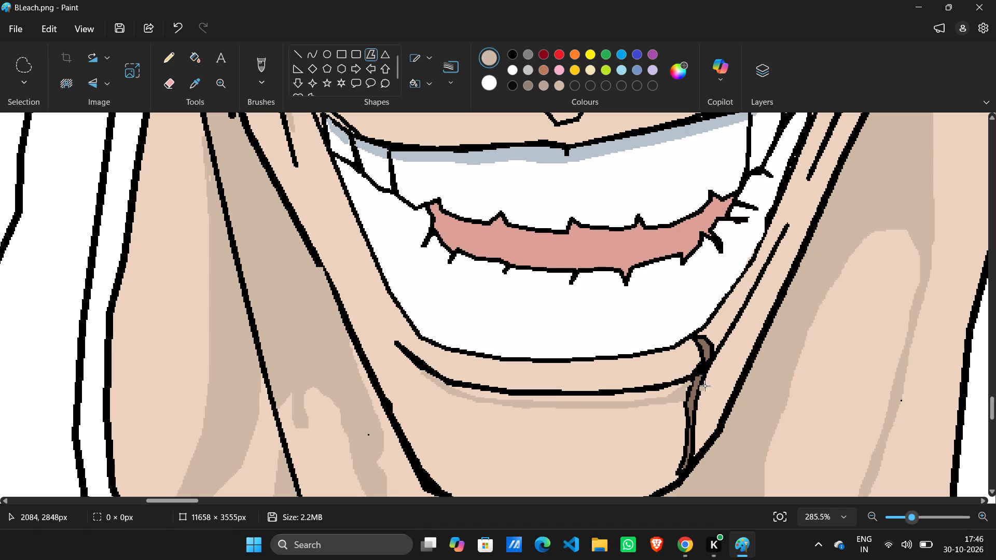
{"action": "left_click_drag", "start_coordinate": [705, 386], "coordinate": [724, 357]}
{"action": "left_click_drag", "start_coordinate": [730, 347], "coordinate": [743, 323]}
{"action": "left_click_drag", "start_coordinate": [745, 320], "coordinate": [754, 303]}
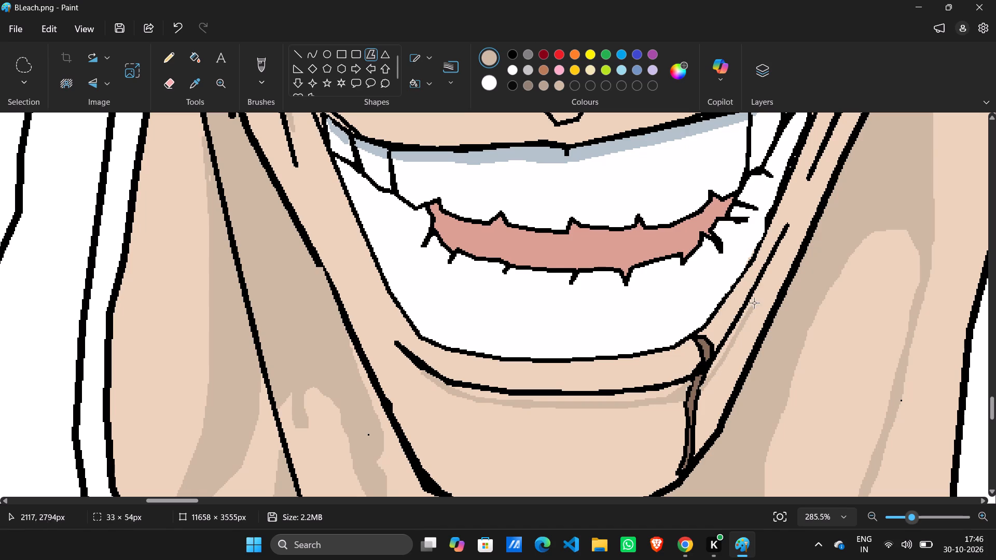
{"action": "left_click_drag", "start_coordinate": [754, 303], "coordinate": [759, 287]}
{"action": "left_click_drag", "start_coordinate": [759, 287], "coordinate": [740, 336]}
{"action": "left_click_drag", "start_coordinate": [740, 336], "coordinate": [737, 339]}
{"action": "left_click_drag", "start_coordinate": [733, 344], "coordinate": [716, 371]}
{"action": "left_click_drag", "start_coordinate": [715, 372], "coordinate": [701, 395]}
{"action": "left_click", "coordinate": [713, 416]}
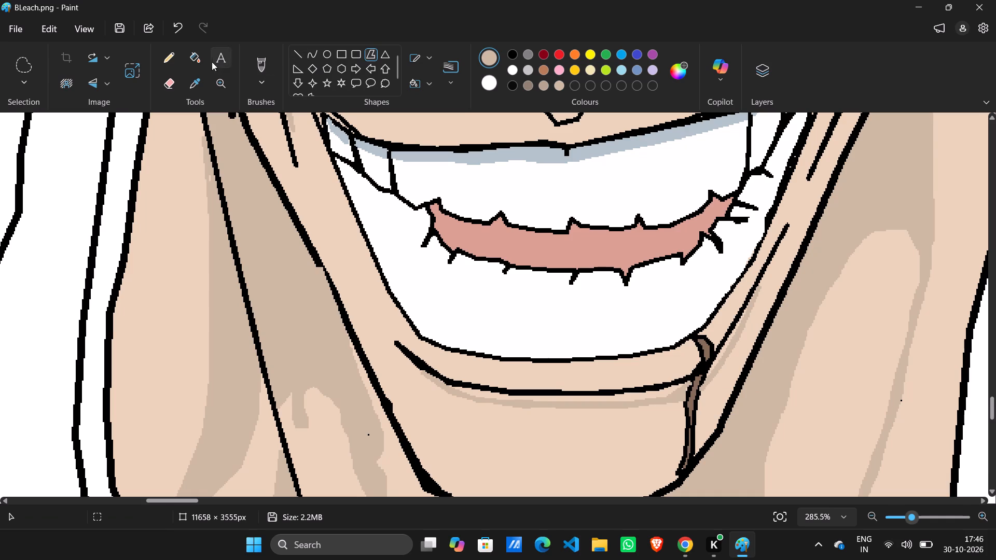
Fill the gaps between the new shadow outlines and the lower-lip and scar-side smile creases with beige.
{"action": "left_click", "coordinate": [197, 60]}
{"action": "left_click", "coordinate": [565, 398]}
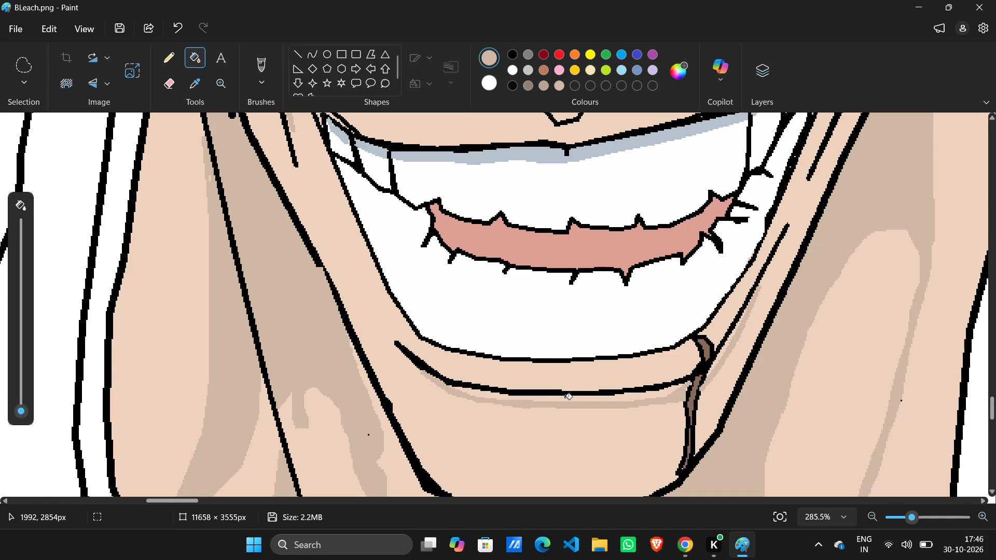
{"action": "left_click", "coordinate": [714, 364]}
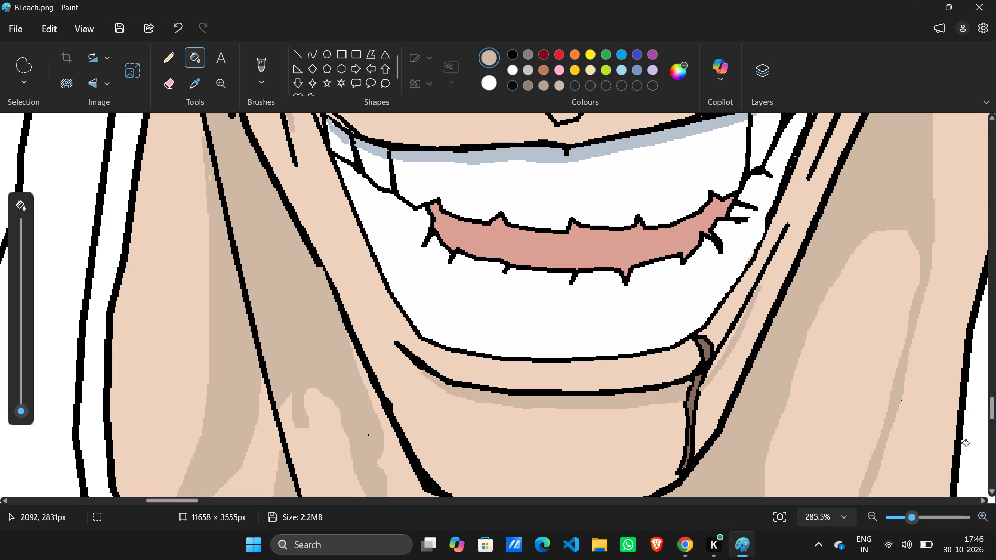
Compare the shaded chin and the whole portrait with the reference picture.
{"action": "scroll", "coordinate": [773, 407], "scroll_direction": "down", "scroll_amount": 5, "text": "ctrl"}
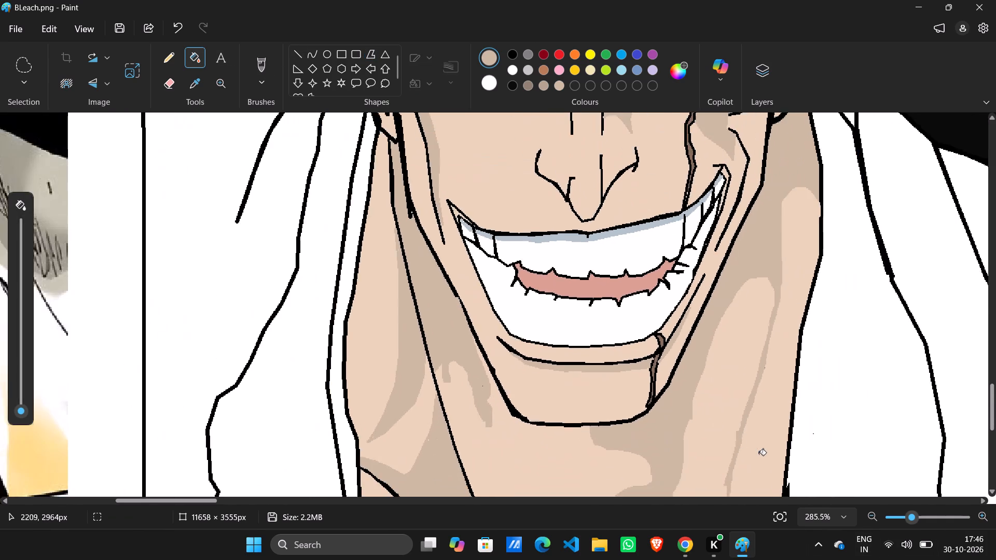
{"action": "scroll", "coordinate": [759, 454], "scroll_direction": "down", "scroll_amount": 4, "text": "ctrl"}
{"action": "scroll", "coordinate": [710, 402], "scroll_direction": "down", "scroll_amount": 5, "text": "ctrl"}
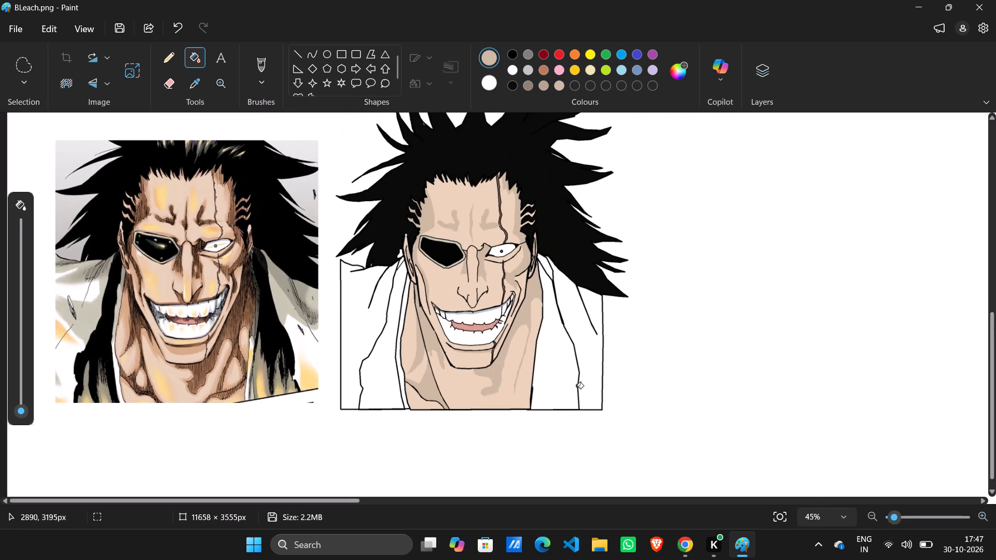
{"action": "scroll", "coordinate": [489, 317], "scroll_direction": "up", "scroll_amount": 1, "text": "ctrl"}
{"action": "scroll", "coordinate": [456, 313], "scroll_direction": "down", "scroll_amount": 1, "text": "ctrl"}
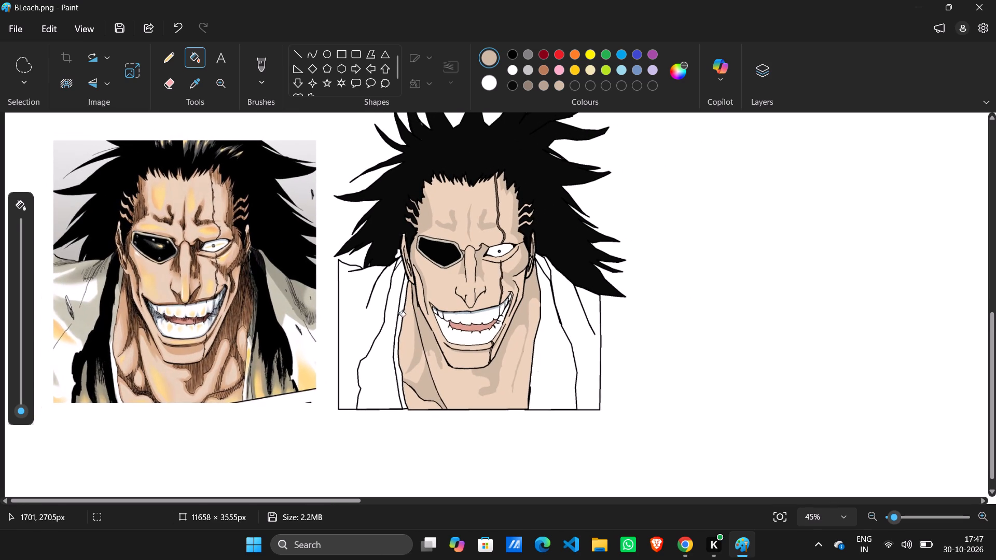
{"action": "scroll", "coordinate": [477, 323], "scroll_direction": "up", "scroll_amount": 1}
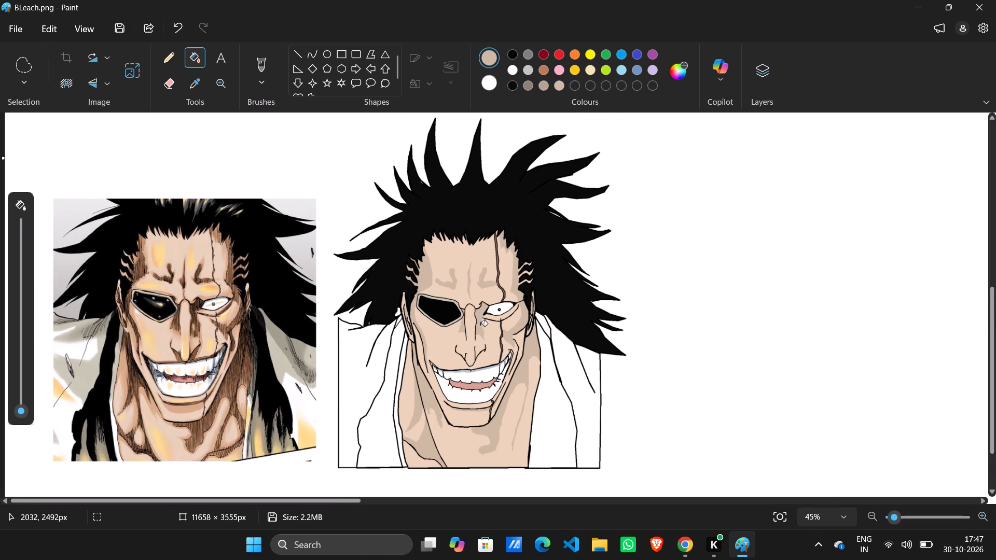
{"action": "scroll", "coordinate": [481, 327], "scroll_direction": "down", "scroll_amount": 1}
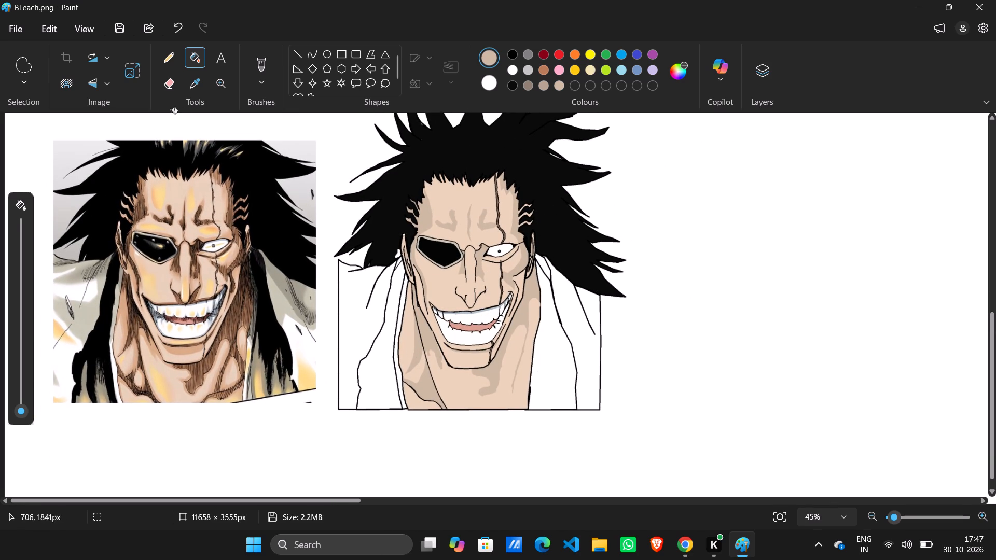
Mix a near-black custom colour and fill the robe lapel on the eyepatch side of the neck with it.
{"action": "left_click", "coordinate": [197, 89]}
{"action": "left_click", "coordinate": [514, 54]}
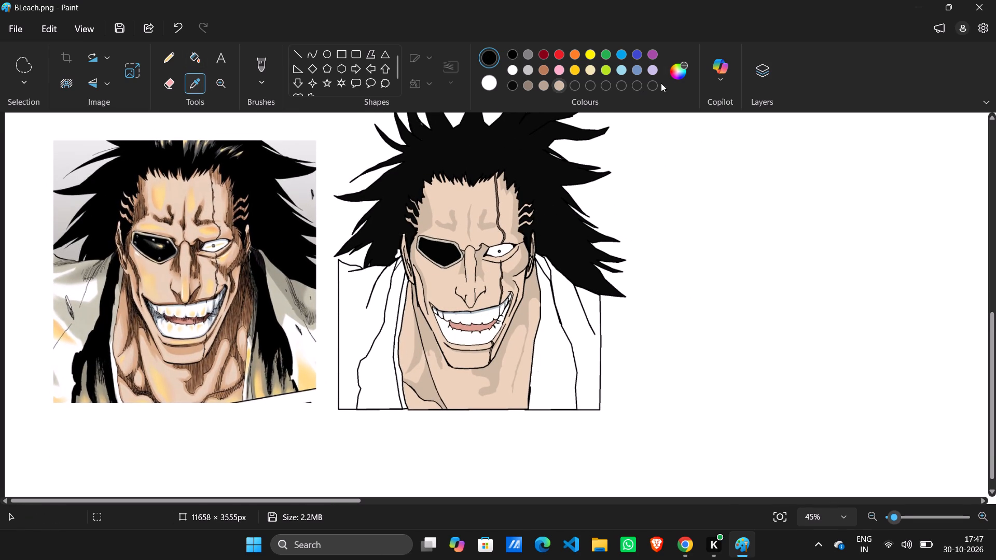
{"action": "left_click", "coordinate": [676, 78]}
{"action": "left_click_drag", "start_coordinate": [519, 261], "coordinate": [521, 250]}
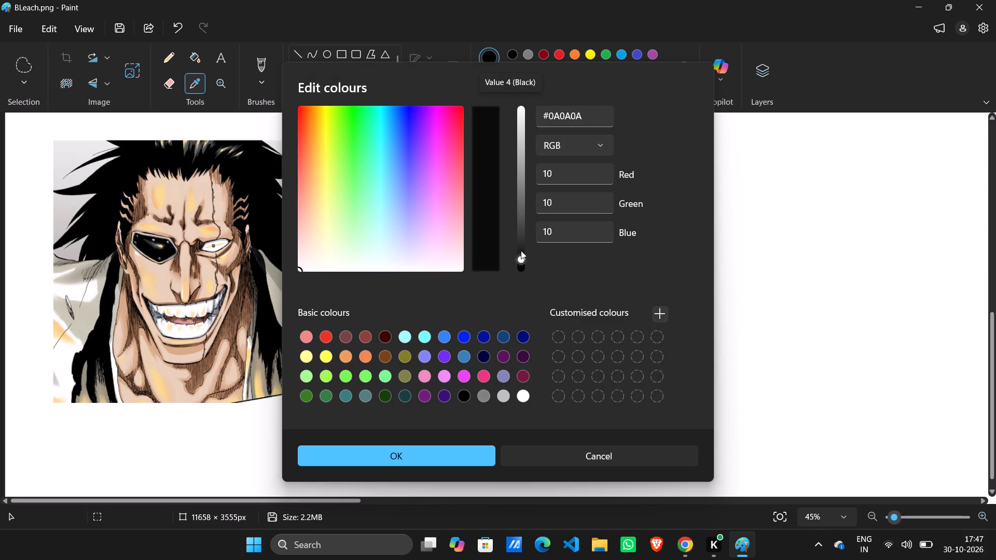
{"action": "left_click_drag", "start_coordinate": [521, 250], "coordinate": [522, 256]}
{"action": "left_click", "coordinate": [437, 458]}
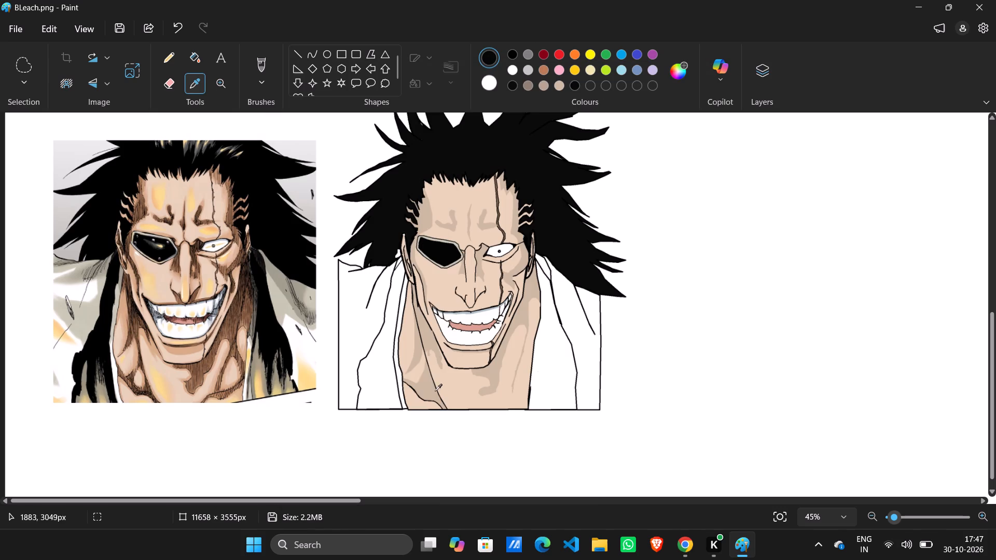
{"action": "left_click", "coordinate": [188, 50]}
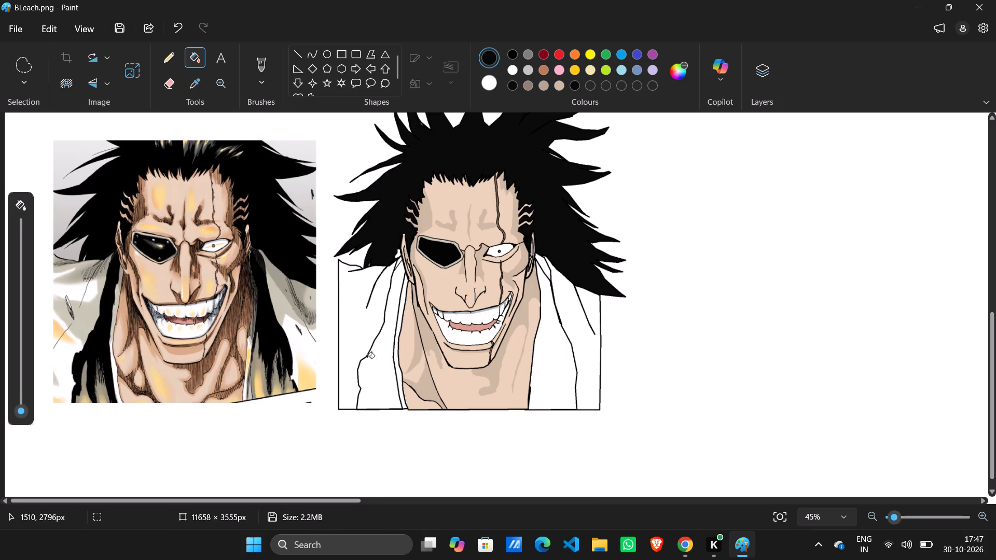
{"action": "left_click", "coordinate": [376, 375]}
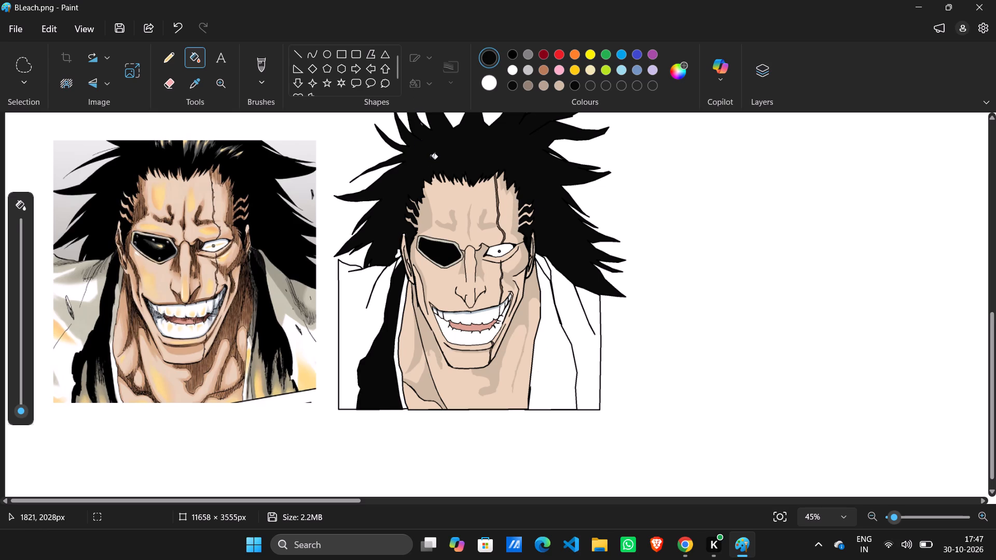
Run a black polygon's edge alongside the scar-side neck, from beneath the ear down to the drawing's bottom border.
{"action": "left_click", "coordinate": [367, 52]}
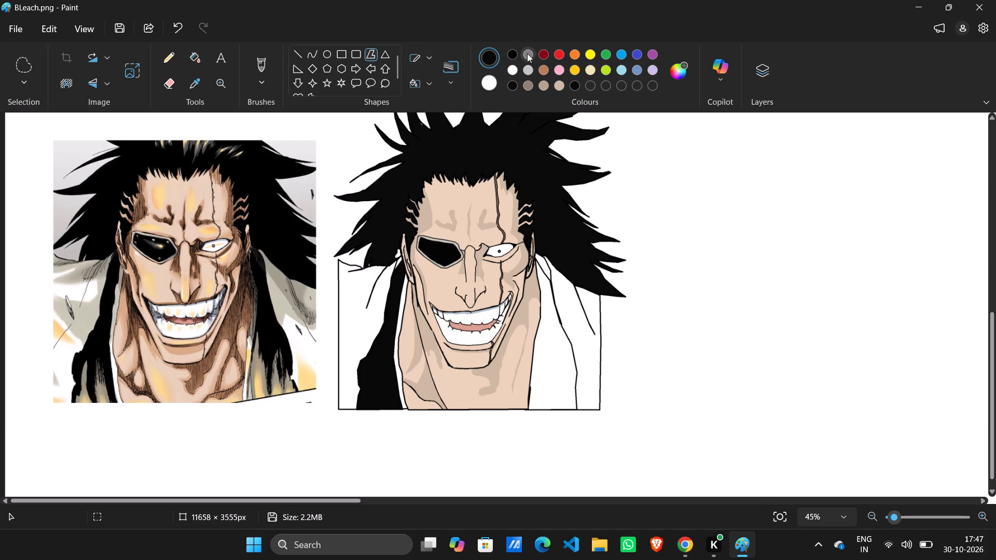
{"action": "left_click", "coordinate": [528, 53]}
{"action": "left_click", "coordinate": [515, 54]}
{"action": "scroll", "coordinate": [614, 301], "scroll_direction": "up", "scroll_amount": 4}
{"action": "scroll", "coordinate": [628, 331], "scroll_direction": "up", "scroll_amount": 4, "text": "ctrl"}
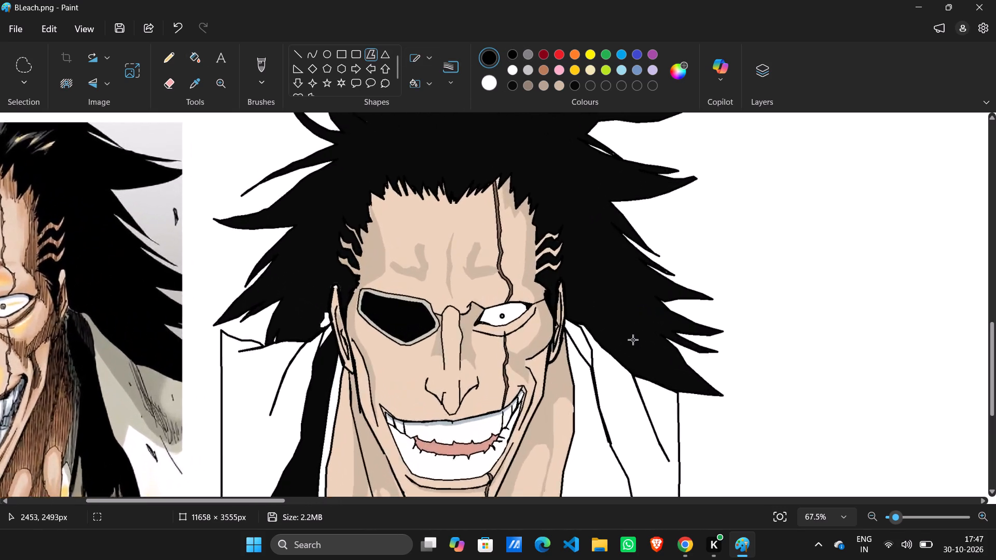
{"action": "scroll", "coordinate": [633, 340], "scroll_direction": "down", "scroll_amount": 11}
{"action": "scroll", "coordinate": [637, 337], "scroll_direction": "up", "scroll_amount": 1}
{"action": "scroll", "coordinate": [637, 337], "scroll_direction": "down", "scroll_amount": 1}
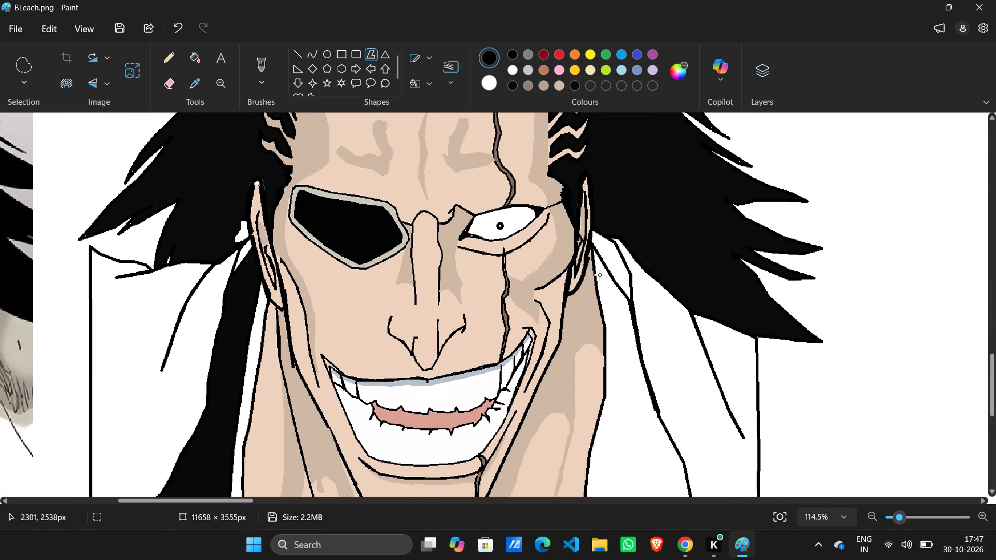
{"action": "left_click_drag", "start_coordinate": [597, 252], "coordinate": [603, 296]}
{"action": "left_click_drag", "start_coordinate": [605, 300], "coordinate": [608, 312]}
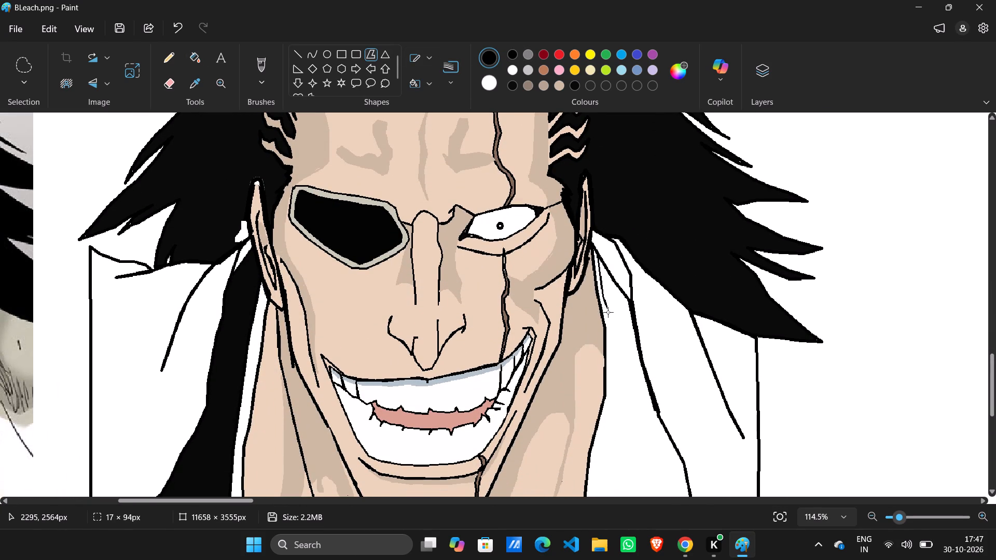
{"action": "left_click_drag", "start_coordinate": [608, 312], "coordinate": [611, 330]}
{"action": "left_click_drag", "start_coordinate": [611, 334], "coordinate": [612, 364]}
{"action": "left_click_drag", "start_coordinate": [612, 369], "coordinate": [609, 399]}
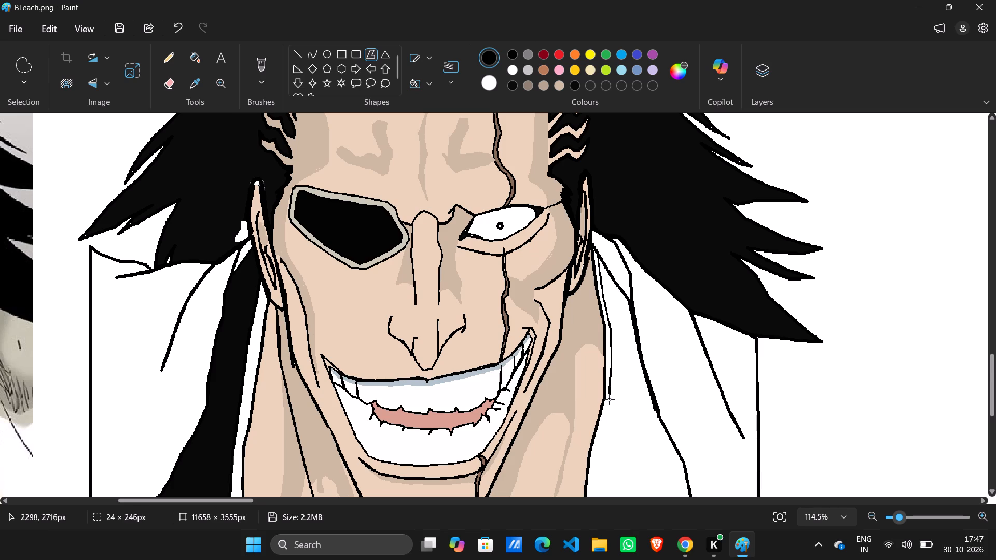
{"action": "left_click_drag", "start_coordinate": [609, 399], "coordinate": [609, 401]}
{"action": "scroll", "coordinate": [612, 387], "scroll_direction": "down", "scroll_amount": 2}
{"action": "left_click_drag", "start_coordinate": [611, 277], "coordinate": [599, 325]}
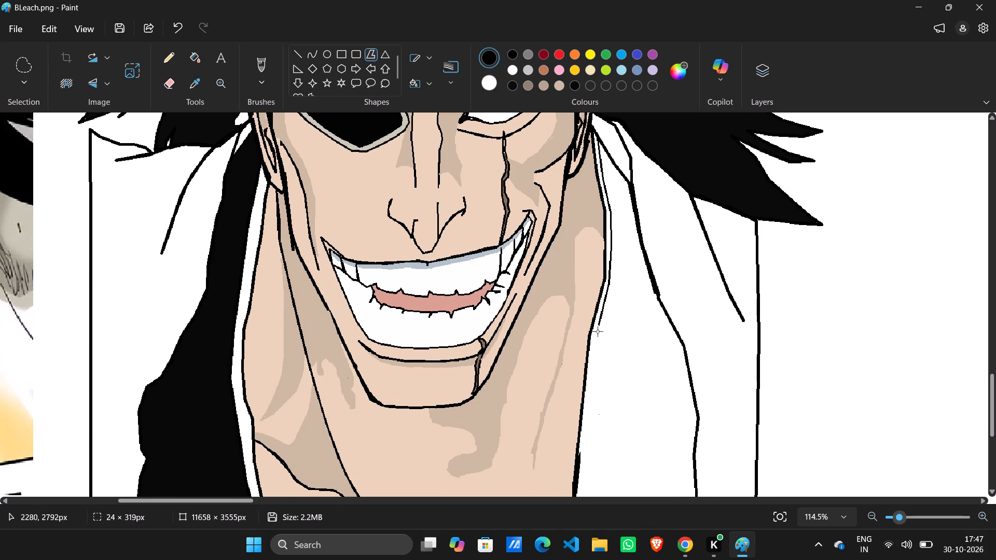
{"action": "left_click_drag", "start_coordinate": [598, 334], "coordinate": [592, 353]}
{"action": "left_click_drag", "start_coordinate": [592, 356], "coordinate": [589, 391]}
{"action": "scroll", "coordinate": [589, 391], "scroll_direction": "down", "scroll_amount": 2}
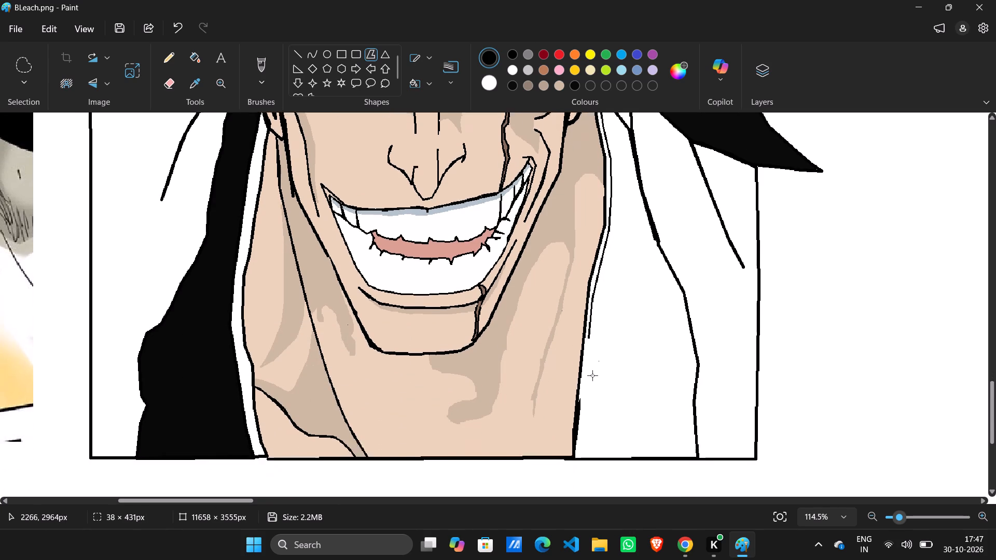
{"action": "left_click_drag", "start_coordinate": [596, 309], "coordinate": [583, 340]}
{"action": "left_click_drag", "start_coordinate": [582, 351], "coordinate": [579, 377]}
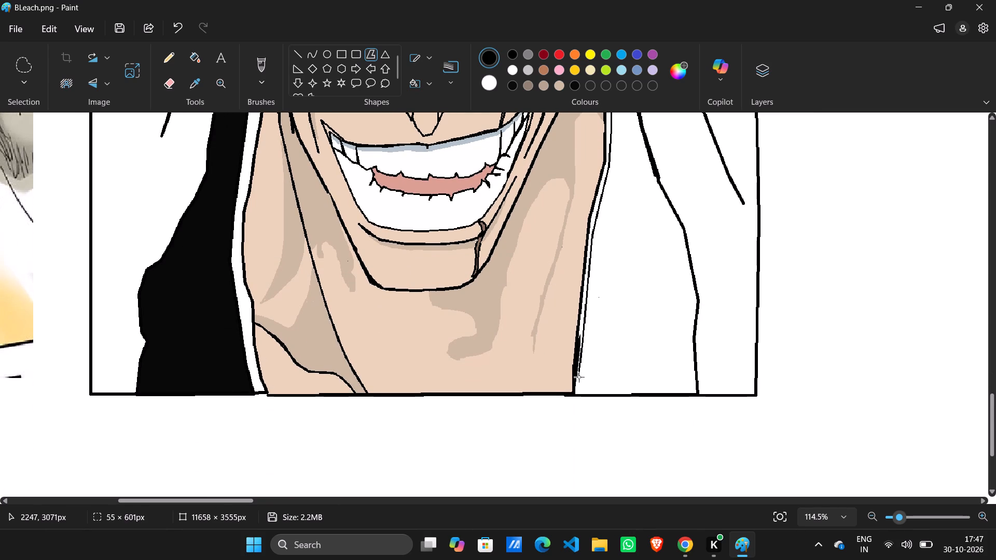
{"action": "left_click_drag", "start_coordinate": [579, 377], "coordinate": [579, 396]}
Bring the polygon's edge back up the scar-side neck and close it as a thin collar line about 55 × 635 px.
{"action": "left_click_drag", "start_coordinate": [585, 363], "coordinate": [586, 318]}
{"action": "left_click_drag", "start_coordinate": [586, 316], "coordinate": [591, 249]}
{"action": "left_click_drag", "start_coordinate": [591, 247], "coordinate": [600, 205]}
{"action": "scroll", "coordinate": [602, 220], "scroll_direction": "up", "scroll_amount": 2}
{"action": "left_click_drag", "start_coordinate": [614, 254], "coordinate": [609, 277]}
{"action": "left_click_drag", "start_coordinate": [609, 277], "coordinate": [615, 234]}
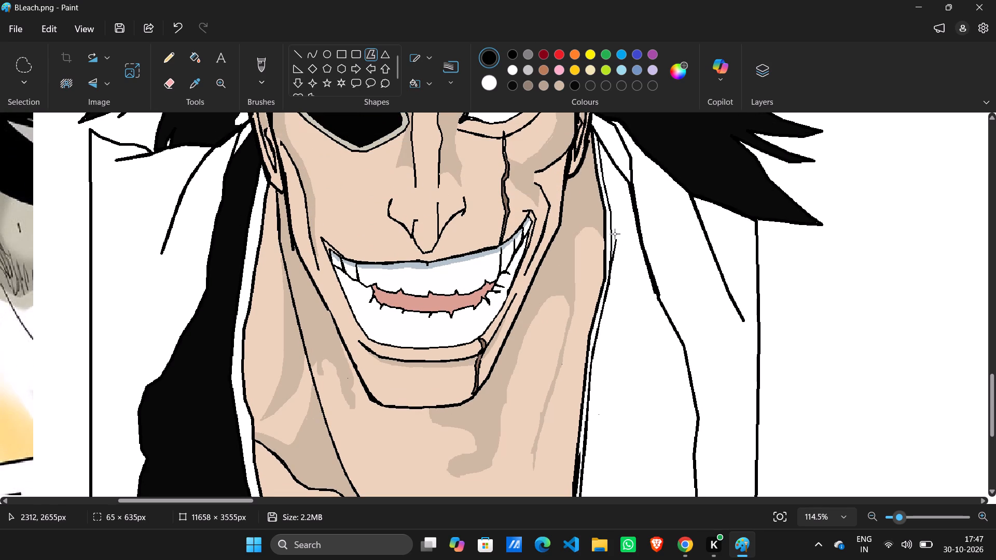
{"action": "left_click_drag", "start_coordinate": [615, 234], "coordinate": [610, 231]}
{"action": "left_click_drag", "start_coordinate": [610, 230], "coordinate": [610, 203]}
{"action": "left_click_drag", "start_coordinate": [610, 203], "coordinate": [602, 171]}
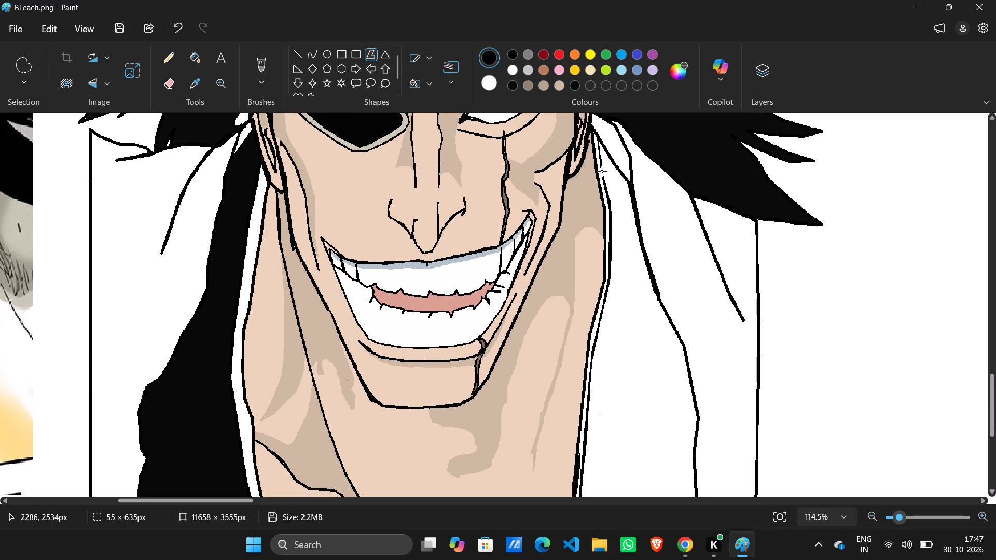
{"action": "left_click_drag", "start_coordinate": [602, 171], "coordinate": [602, 170]}
{"action": "left_click_drag", "start_coordinate": [602, 166], "coordinate": [598, 138]}
{"action": "left_click", "coordinate": [785, 222]}
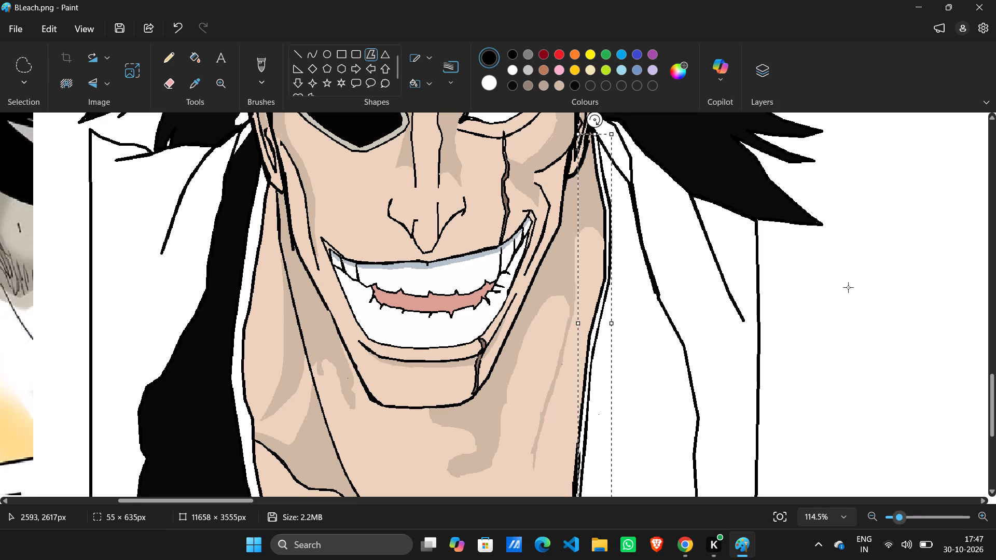
Sample the near-black from the filled lapel and fill both open areas of the scar-side robe lapel with it.
{"action": "left_click", "coordinate": [200, 61]}
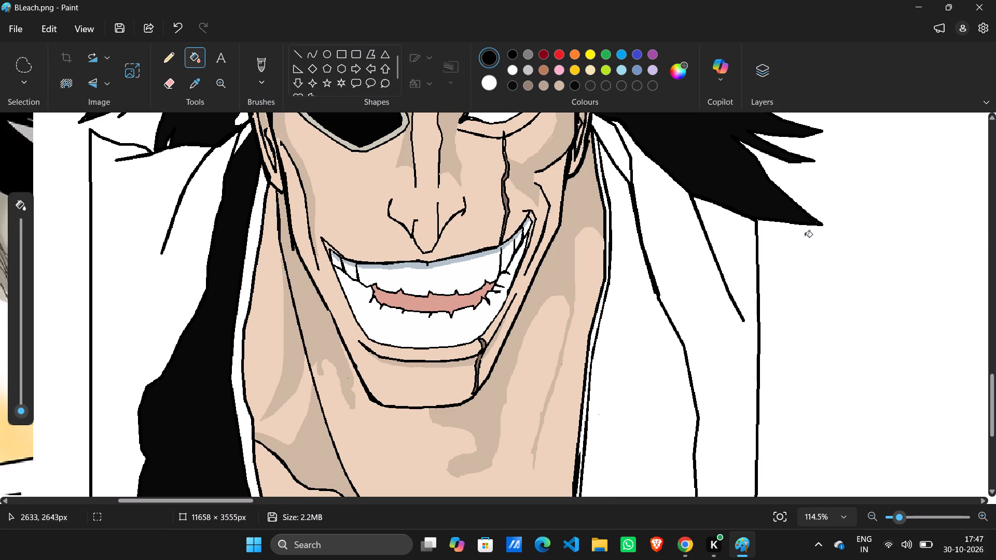
{"action": "left_click", "coordinate": [196, 84]}
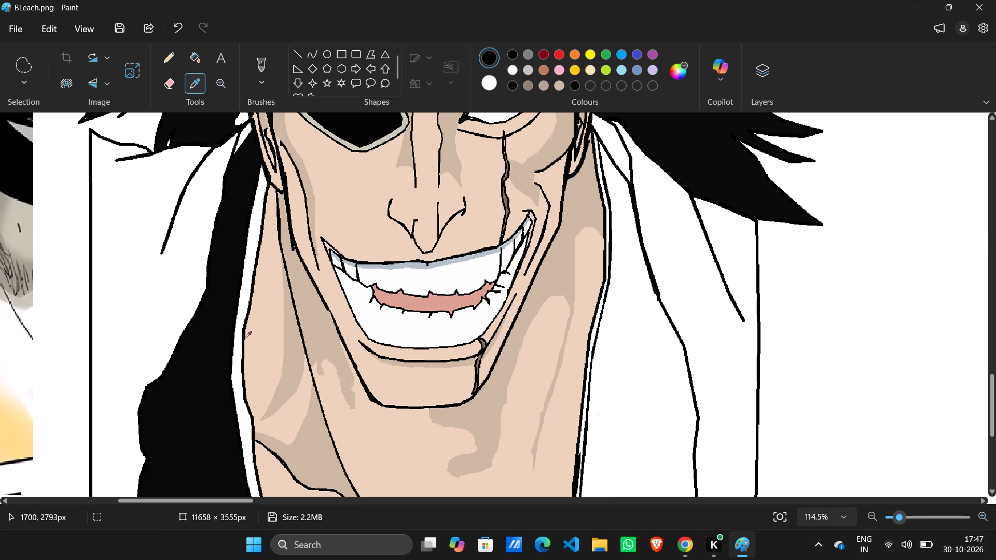
{"action": "left_click", "coordinate": [208, 361]}
{"action": "left_click", "coordinate": [671, 397]}
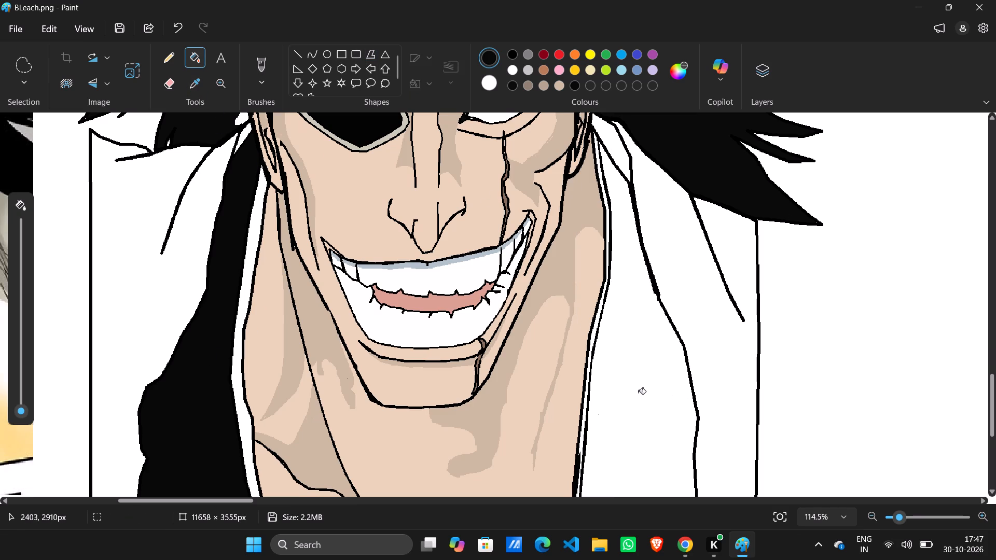
{"action": "scroll", "coordinate": [639, 393], "scroll_direction": "down", "scroll_amount": 9, "text": "ctrl"}
{"action": "left_click", "coordinate": [559, 316]}
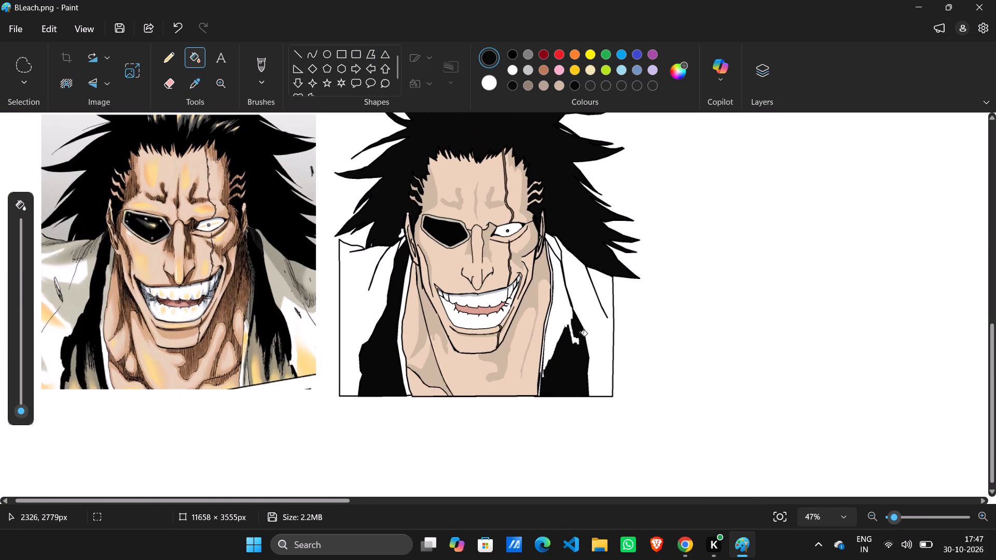
{"action": "left_click", "coordinate": [576, 339]}
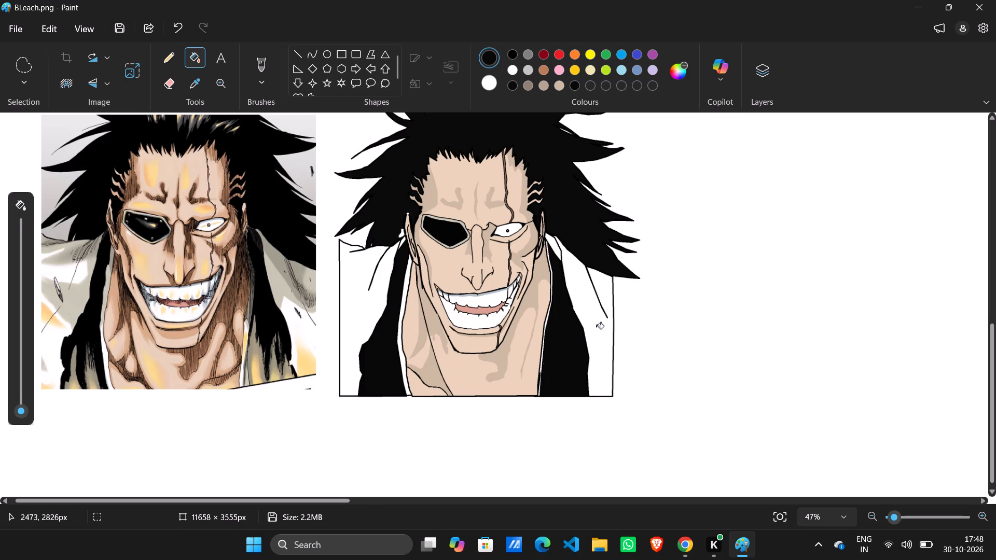
Sample the robe's grey-beige from the reference and run a polygon edge from the scar-side lapel to the shoulder fold line.
{"action": "scroll", "coordinate": [602, 324], "scroll_direction": "down", "scroll_amount": 2, "text": "ctrl"}
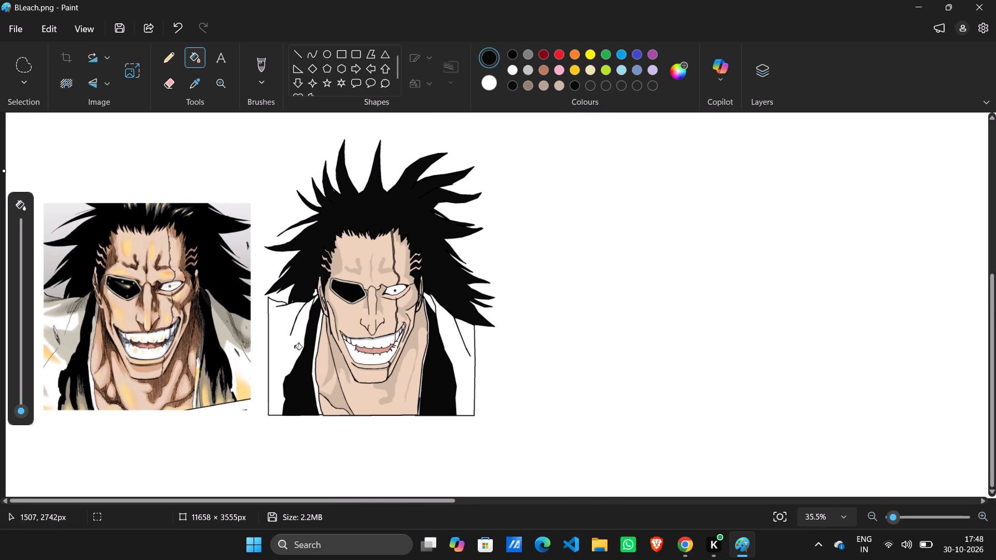
{"action": "scroll", "coordinate": [351, 340], "scroll_direction": "up", "scroll_amount": 1, "text": "ctrl"}
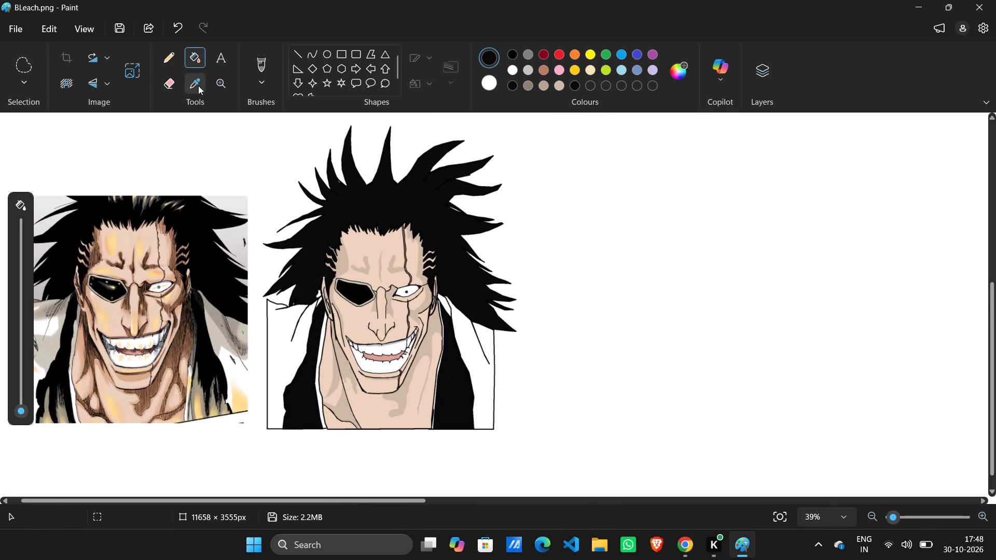
{"action": "left_click", "coordinate": [198, 86]}
{"action": "left_click", "coordinate": [218, 344]}
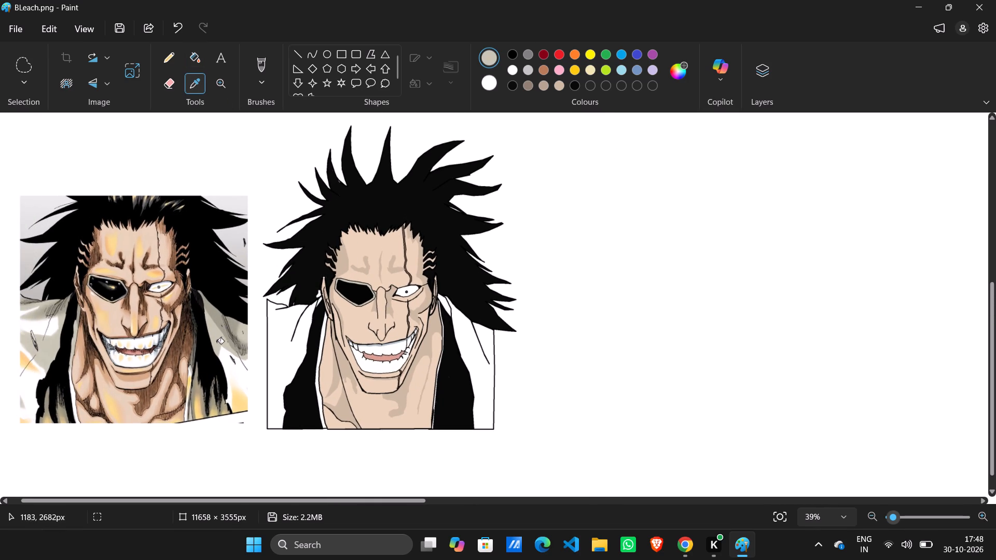
{"action": "left_click", "coordinate": [367, 55]}
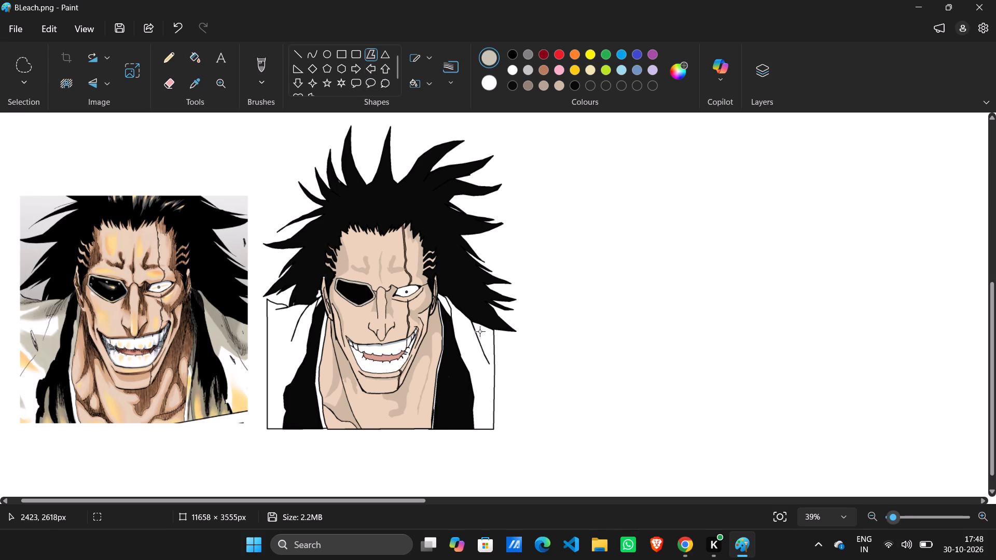
{"action": "scroll", "coordinate": [551, 371], "scroll_direction": "up", "scroll_amount": 1, "text": "ctrl"}
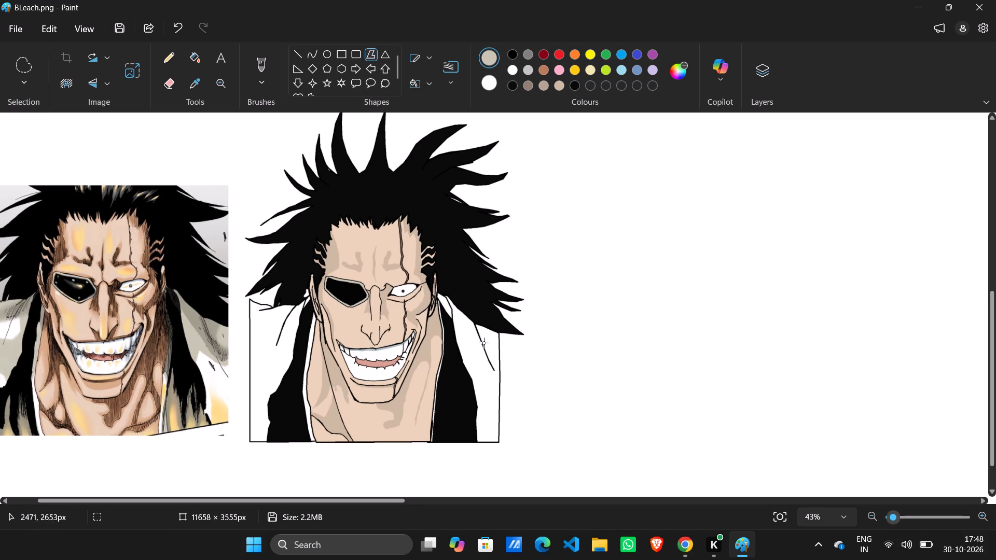
{"action": "scroll", "coordinate": [583, 387], "scroll_direction": "up", "scroll_amount": 4, "text": "ctrl"}
{"action": "scroll", "coordinate": [526, 401], "scroll_direction": "up", "scroll_amount": 2, "text": "ctrl"}
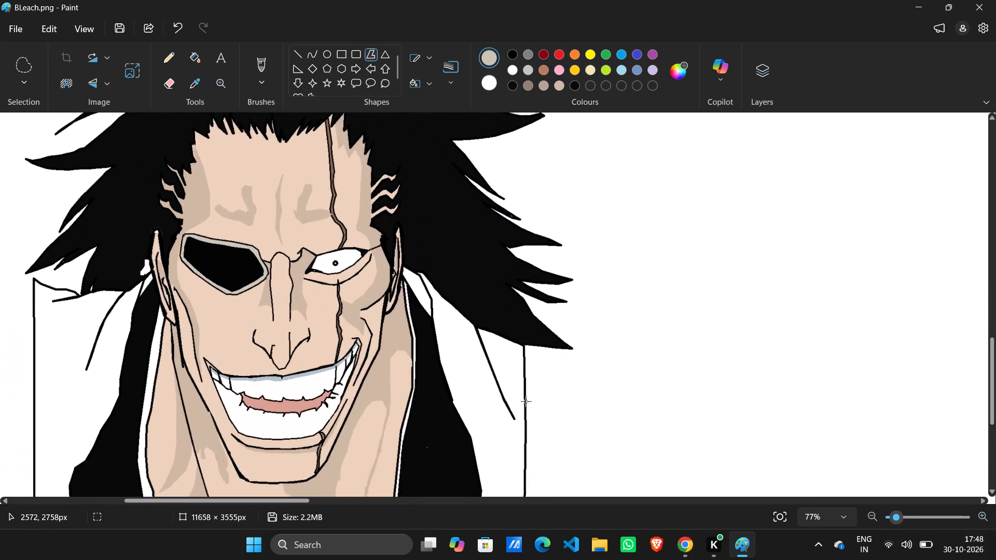
{"action": "scroll", "coordinate": [526, 401], "scroll_direction": "up", "scroll_amount": 1, "text": "ctrl"}
{"action": "scroll", "coordinate": [526, 401], "scroll_direction": "down", "scroll_amount": 9}
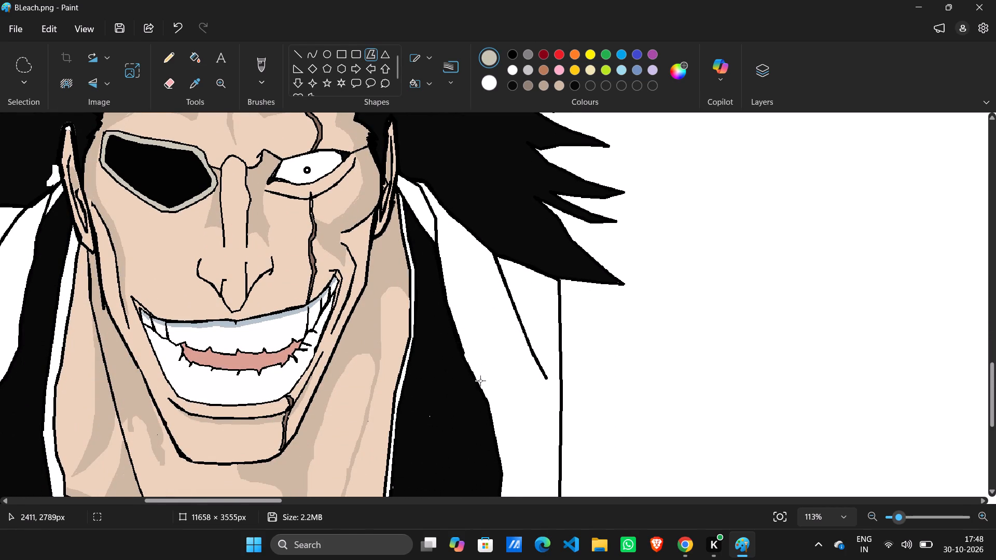
{"action": "left_click_drag", "start_coordinate": [478, 380], "coordinate": [491, 364]}
{"action": "left_click_drag", "start_coordinate": [492, 362], "coordinate": [495, 357]}
{"action": "left_click_drag", "start_coordinate": [495, 357], "coordinate": [502, 361]}
{"action": "left_click_drag", "start_coordinate": [504, 362], "coordinate": [513, 367]}
{"action": "left_click_drag", "start_coordinate": [514, 368], "coordinate": [523, 368]}
{"action": "left_click_drag", "start_coordinate": [527, 368], "coordinate": [530, 368]}
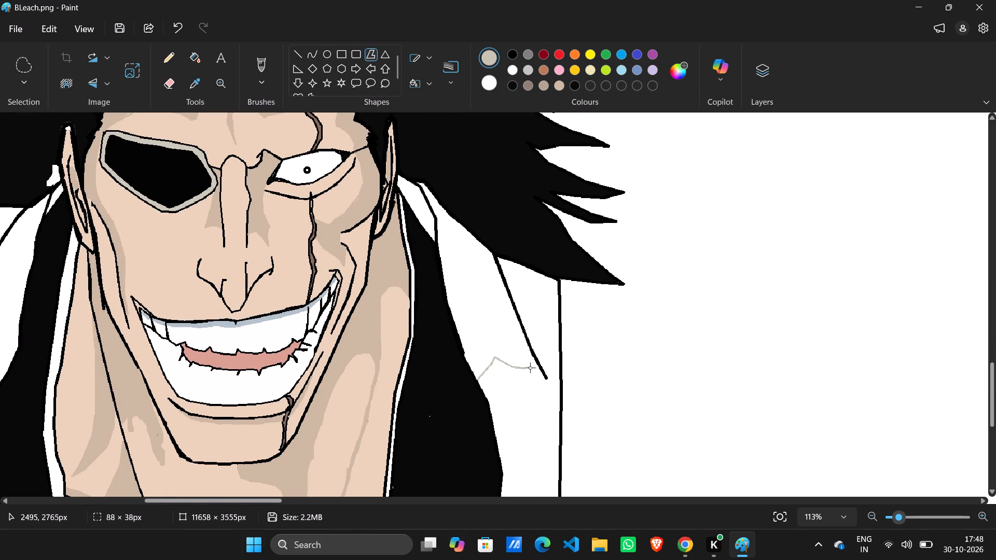
{"action": "left_click_drag", "start_coordinate": [530, 368], "coordinate": [535, 366]}
Trace the polygon's edge back to the lapel and close it as a thin grey-beige shadow boundary about 99 × 38 px.
{"action": "scroll", "coordinate": [535, 367], "scroll_direction": "down", "scroll_amount": 4, "text": "ctrl"}
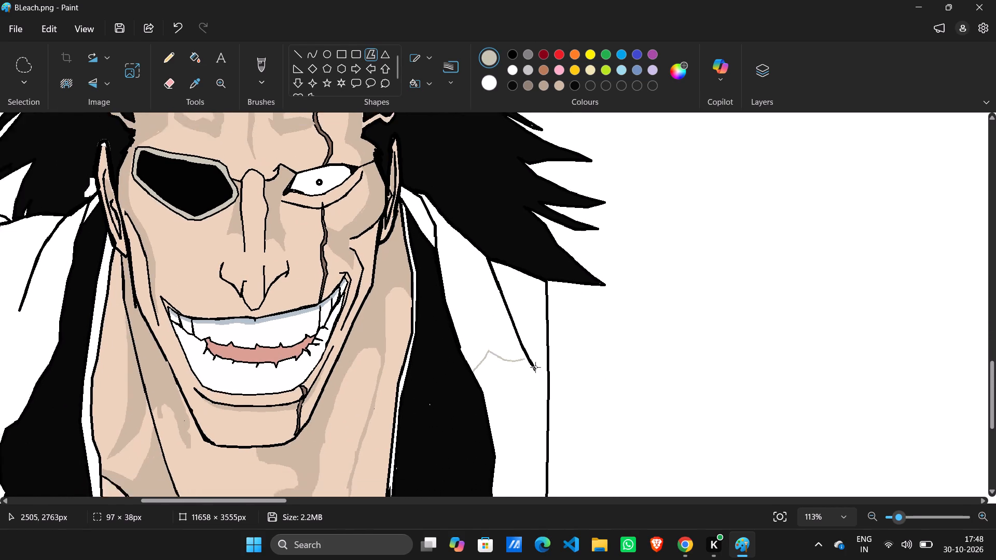
{"action": "scroll", "coordinate": [535, 367], "scroll_direction": "down", "scroll_amount": 3, "text": "ctrl"}
{"action": "scroll", "coordinate": [535, 367], "scroll_direction": "up", "scroll_amount": 3, "text": "ctrl"}
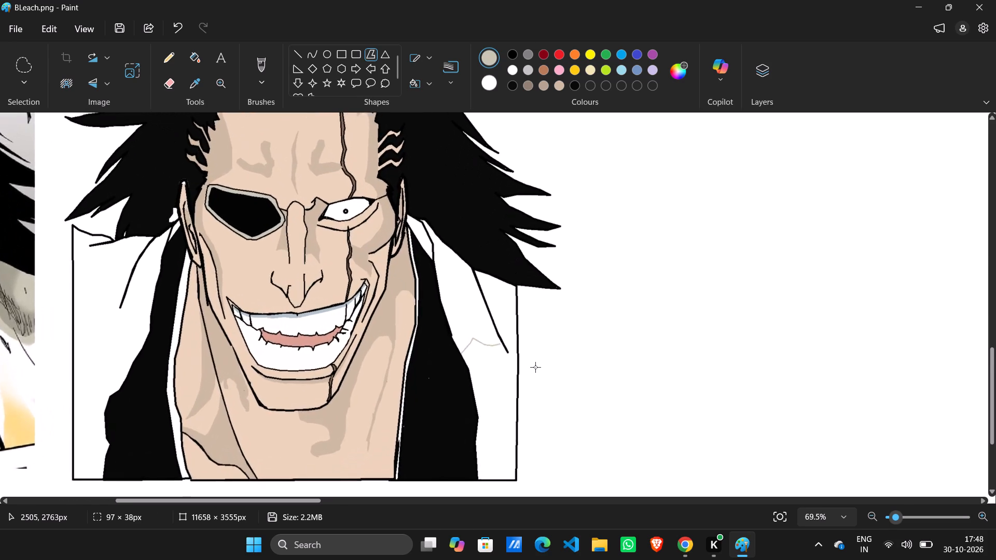
{"action": "scroll", "coordinate": [535, 367], "scroll_direction": "up", "scroll_amount": 3, "text": "ctrl"}
{"action": "left_click", "coordinate": [549, 375]}
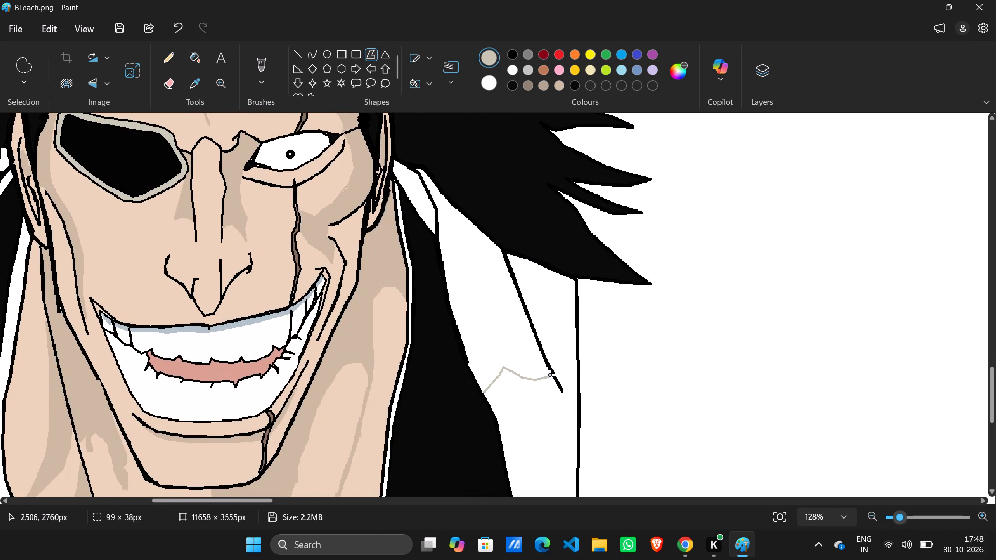
{"action": "left_click_drag", "start_coordinate": [548, 375], "coordinate": [535, 380]}
{"action": "left_click_drag", "start_coordinate": [534, 379], "coordinate": [519, 375]}
{"action": "left_click_drag", "start_coordinate": [517, 374], "coordinate": [505, 369]}
{"action": "left_click_drag", "start_coordinate": [504, 369], "coordinate": [483, 390]}
{"action": "left_click", "coordinate": [530, 313]}
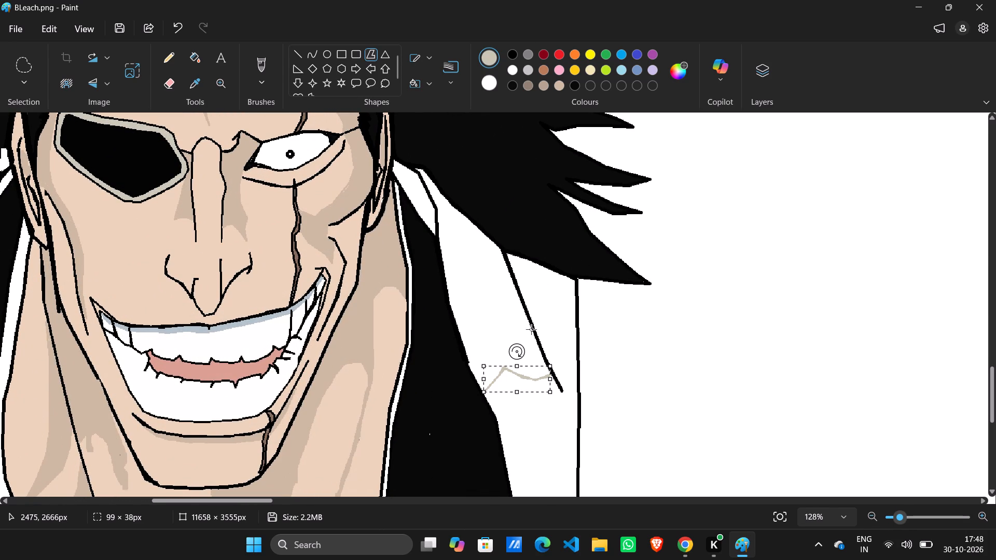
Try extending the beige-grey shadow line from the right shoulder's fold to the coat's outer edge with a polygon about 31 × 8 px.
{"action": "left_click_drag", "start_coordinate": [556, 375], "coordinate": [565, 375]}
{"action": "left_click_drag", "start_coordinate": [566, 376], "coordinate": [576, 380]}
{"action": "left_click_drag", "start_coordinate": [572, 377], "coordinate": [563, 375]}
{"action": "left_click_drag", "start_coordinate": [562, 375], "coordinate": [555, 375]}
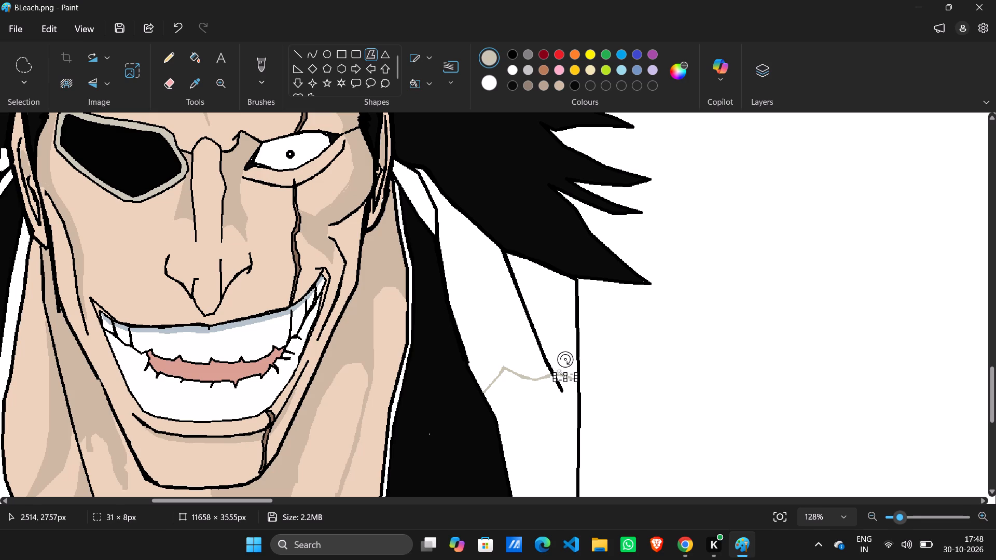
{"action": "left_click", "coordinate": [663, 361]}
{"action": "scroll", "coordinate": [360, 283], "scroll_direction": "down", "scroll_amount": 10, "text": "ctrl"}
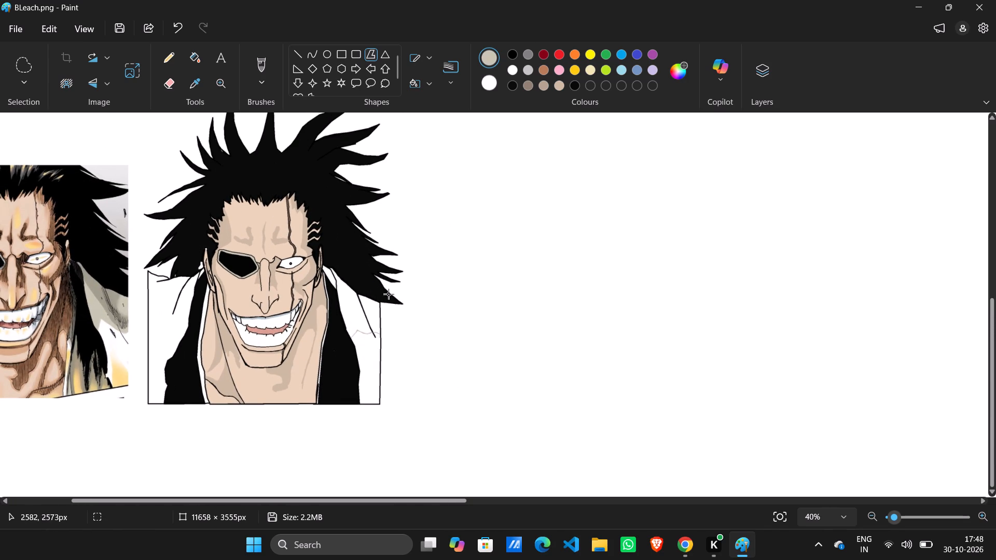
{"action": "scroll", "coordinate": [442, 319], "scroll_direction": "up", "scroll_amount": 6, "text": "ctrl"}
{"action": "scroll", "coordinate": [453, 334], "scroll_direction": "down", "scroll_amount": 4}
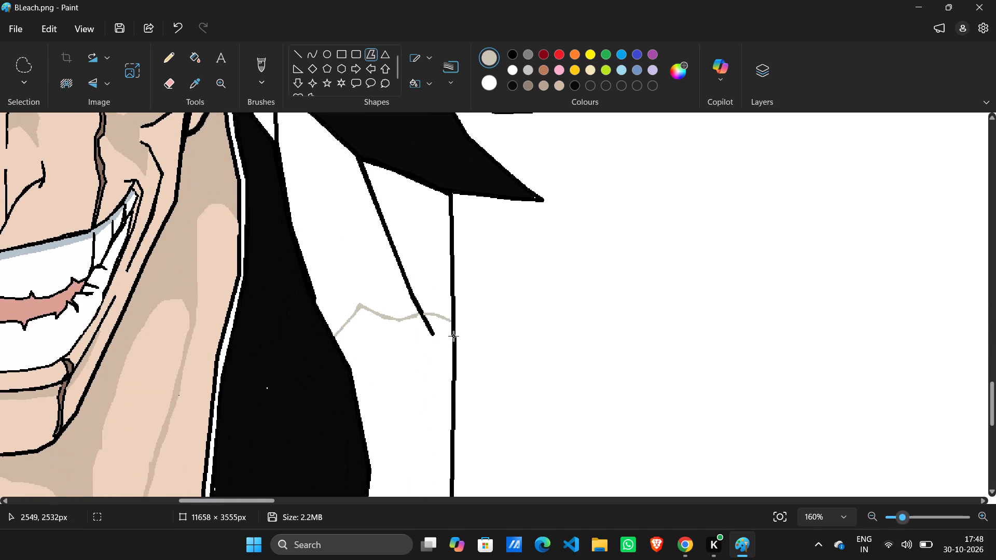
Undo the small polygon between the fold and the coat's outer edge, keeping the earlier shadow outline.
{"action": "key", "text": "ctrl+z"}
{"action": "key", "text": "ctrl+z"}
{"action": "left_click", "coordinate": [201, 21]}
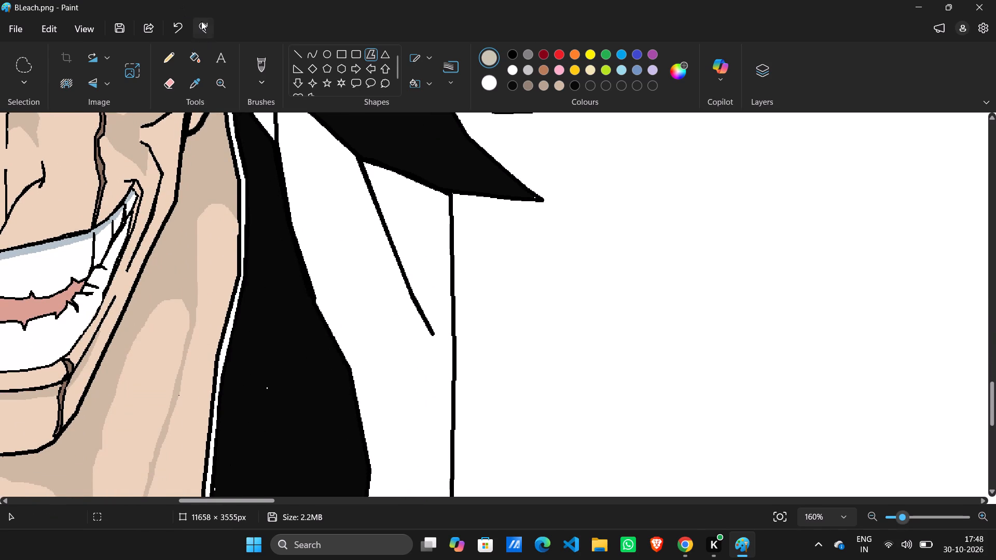
Draw a closed beige-grey polygon about 32 × 16 px, rising from the right shoulder's fold line to the coat's outer edge.
{"action": "left_click_drag", "start_coordinate": [425, 315], "coordinate": [432, 316]}
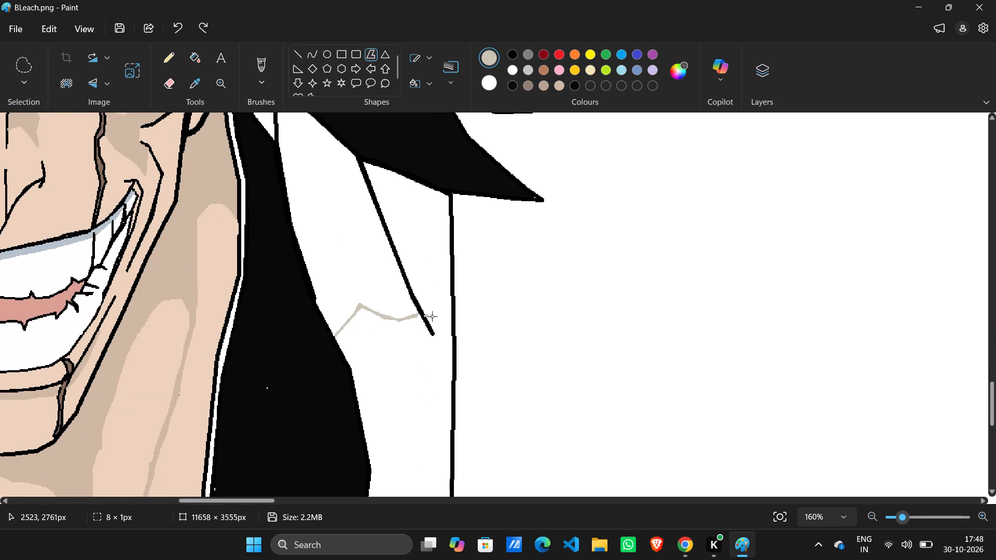
{"action": "left_click_drag", "start_coordinate": [432, 316], "coordinate": [434, 316]}
{"action": "left_click_drag", "start_coordinate": [437, 314], "coordinate": [447, 310]}
{"action": "left_click_drag", "start_coordinate": [447, 307], "coordinate": [451, 302]}
{"action": "left_click_drag", "start_coordinate": [450, 303], "coordinate": [446, 311]}
{"action": "left_click_drag", "start_coordinate": [446, 311], "coordinate": [438, 313]}
{"action": "left_click_drag", "start_coordinate": [437, 314], "coordinate": [425, 316]}
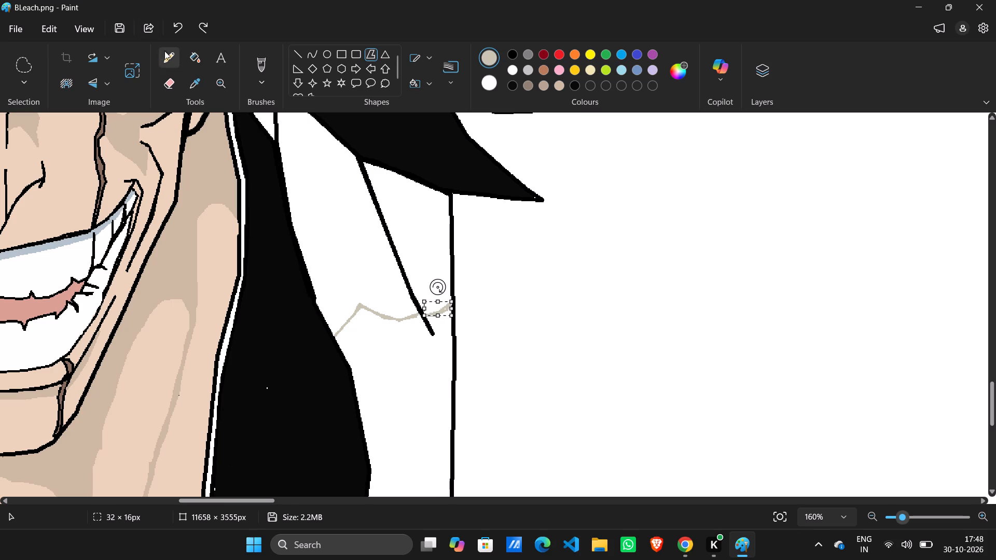
Fill the right shoulder above the shadow outline with beige-grey on both sides of the fold line.
{"action": "left_click", "coordinate": [194, 54]}
{"action": "left_click_drag", "start_coordinate": [334, 184], "coordinate": [334, 190]}
{"action": "left_click", "coordinate": [409, 233]}
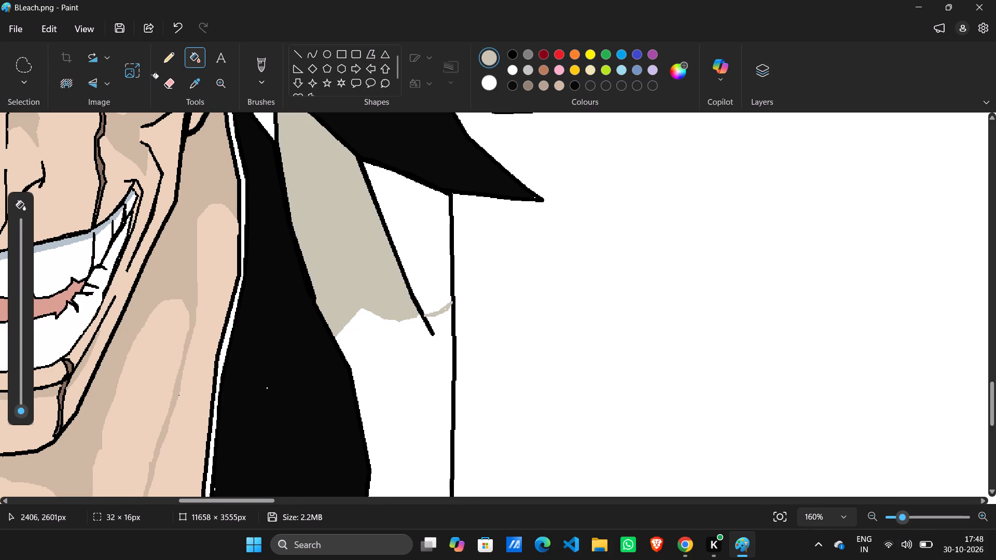
Begin a beige-grey polygon on the left shoulder, tracing the shadow's lower curve from the black collar across to the coat's outer edge.
{"action": "scroll", "coordinate": [314, 216], "scroll_direction": "down", "scroll_amount": 15, "text": "ctrl"}
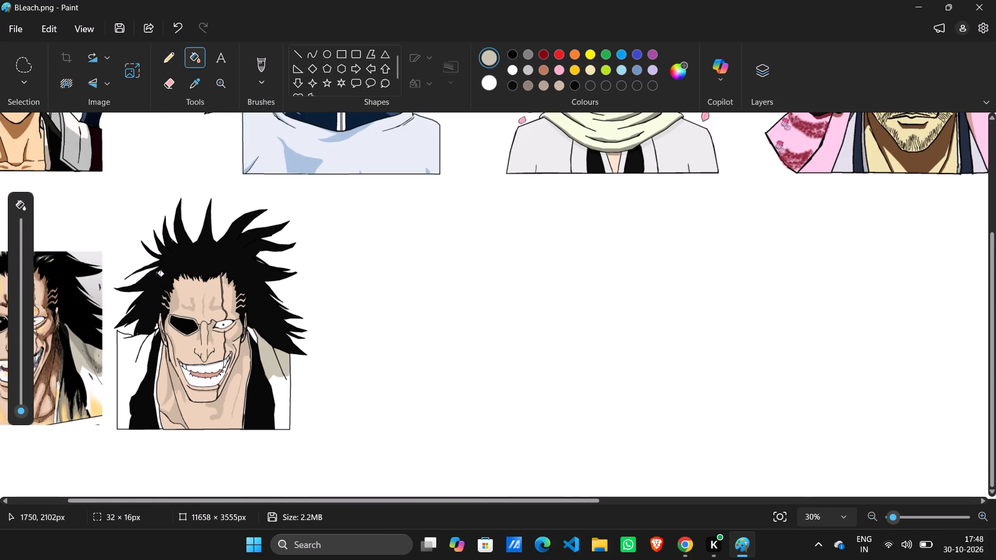
{"action": "scroll", "coordinate": [156, 299], "scroll_direction": "down", "scroll_amount": 4, "text": "ctrl"}
{"action": "scroll", "coordinate": [82, 419], "scroll_direction": "up", "scroll_amount": 4, "text": "ctrl"}
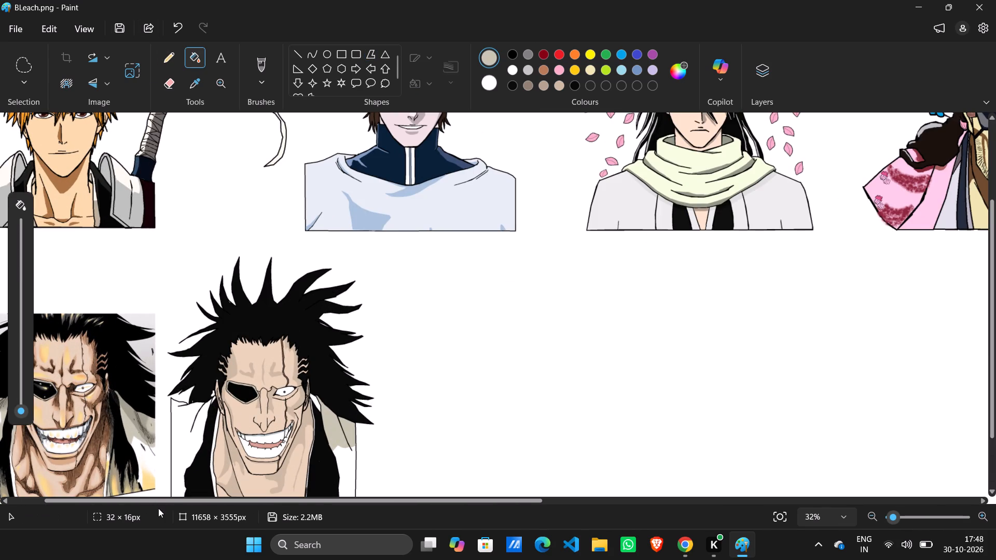
{"action": "left_click_drag", "start_coordinate": [158, 503], "coordinate": [77, 500]}
{"action": "scroll", "coordinate": [112, 460], "scroll_direction": "up", "scroll_amount": 1, "text": "ctrl"}
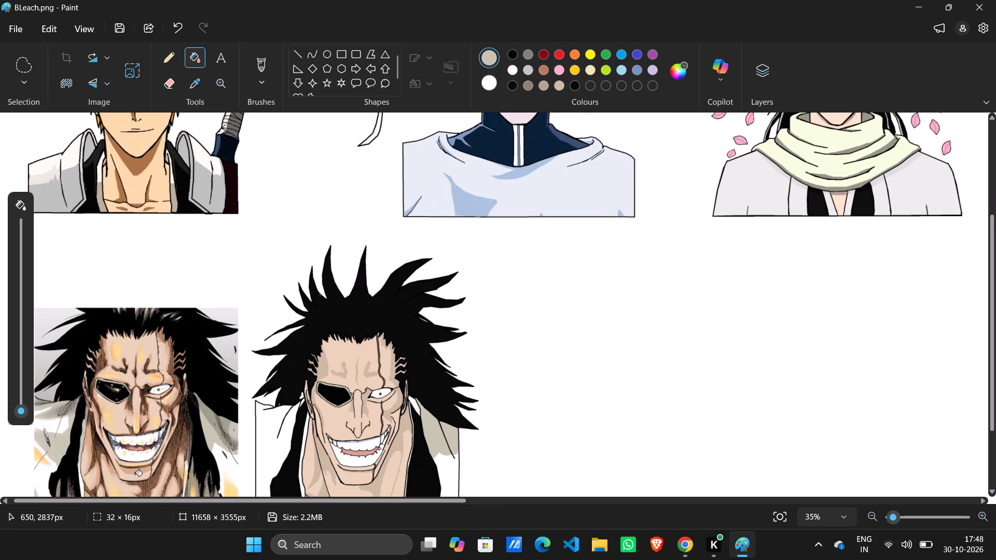
{"action": "scroll", "coordinate": [306, 494], "scroll_direction": "up", "scroll_amount": 3, "text": "ctrl"}
{"action": "scroll", "coordinate": [347, 417], "scroll_direction": "down", "scroll_amount": 3, "text": "ctrl"}
{"action": "scroll", "coordinate": [282, 424], "scroll_direction": "up", "scroll_amount": 4, "text": "ctrl"}
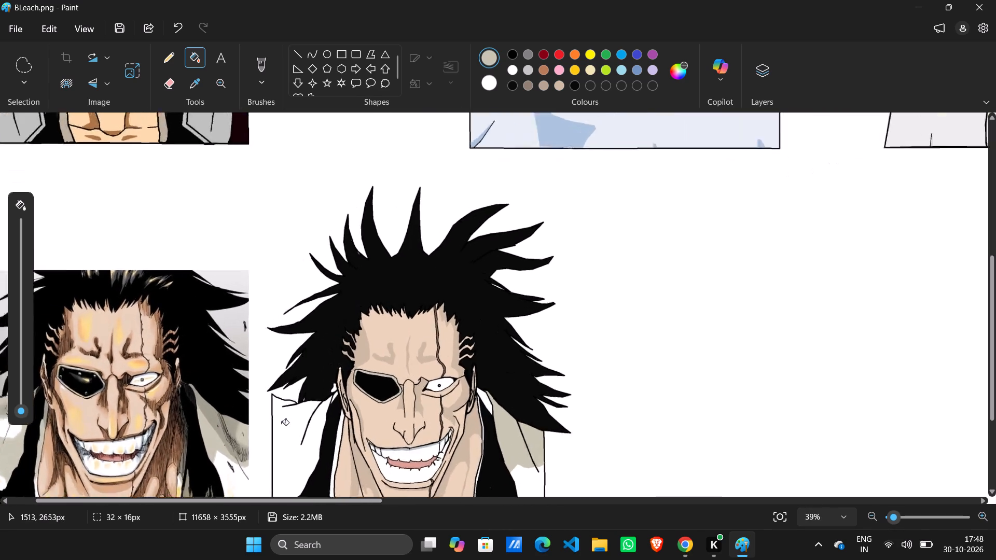
{"action": "scroll", "coordinate": [282, 424], "scroll_direction": "up", "scroll_amount": 1, "text": "ctrl"}
{"action": "scroll", "coordinate": [291, 430], "scroll_direction": "down", "scroll_amount": 10}
{"action": "scroll", "coordinate": [403, 429], "scroll_direction": "down", "scroll_amount": 4}
{"action": "scroll", "coordinate": [314, 223], "scroll_direction": "up", "scroll_amount": 2}
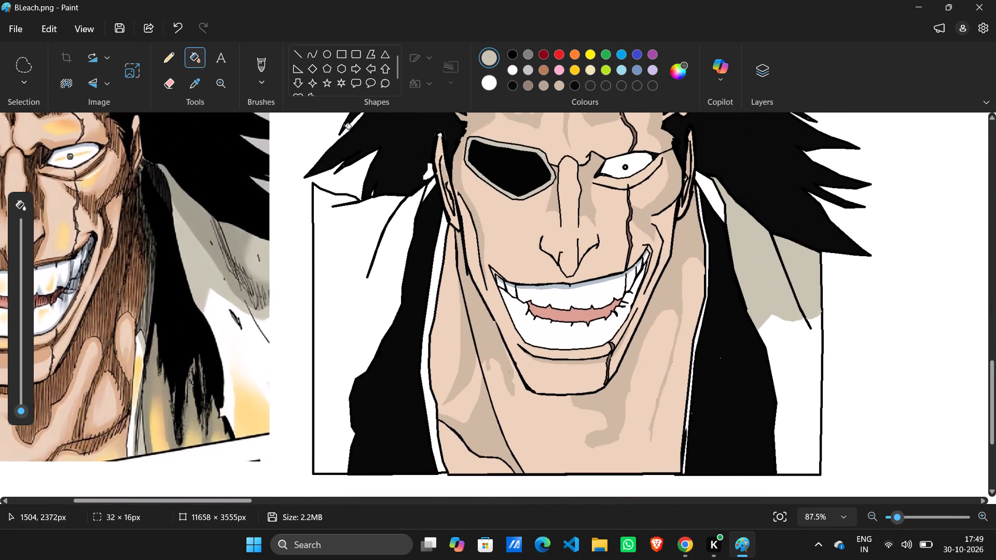
{"action": "left_click", "coordinate": [368, 53]}
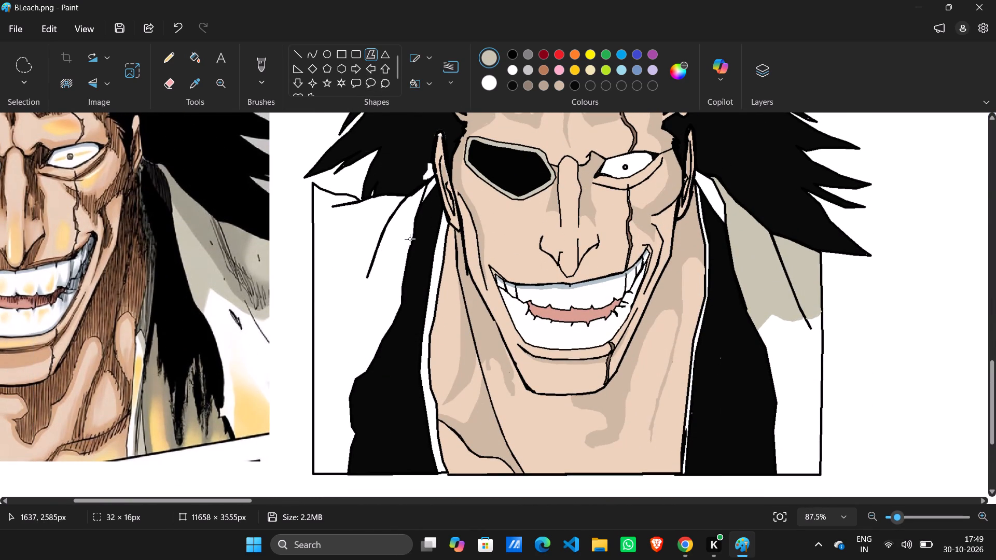
{"action": "left_click_drag", "start_coordinate": [410, 239], "coordinate": [399, 250]}
{"action": "left_click_drag", "start_coordinate": [222, 500], "coordinate": [169, 502]}
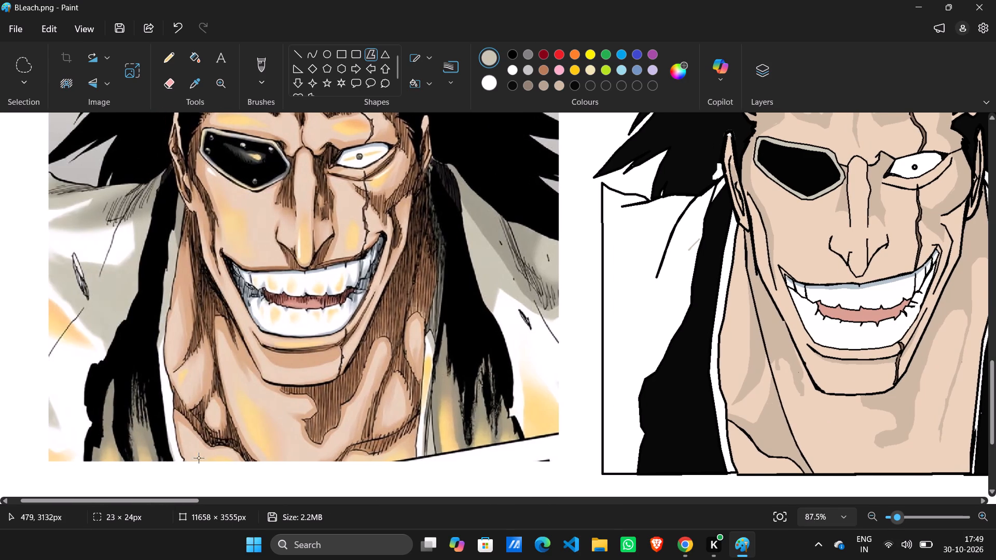
{"action": "left_click_drag", "start_coordinate": [686, 260], "coordinate": [677, 270]}
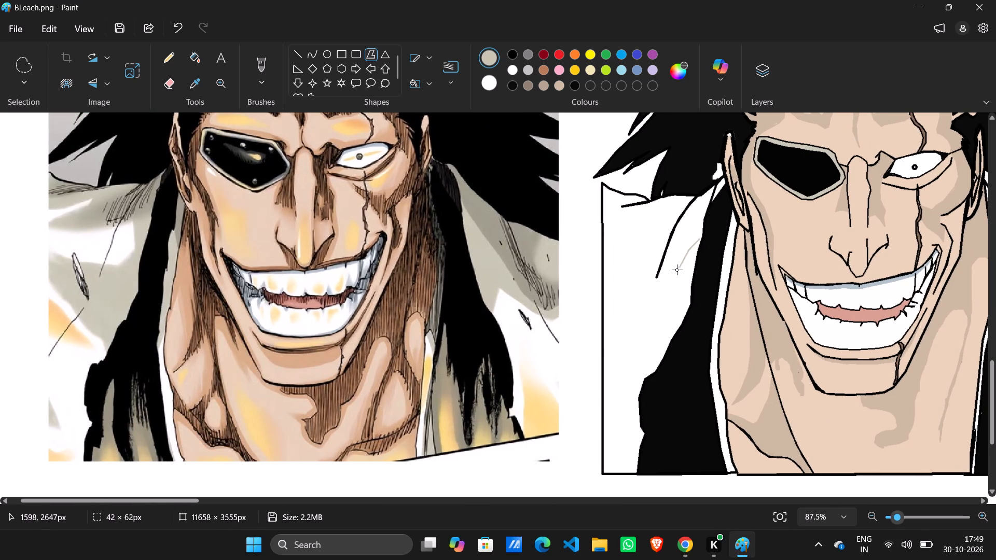
{"action": "left_click_drag", "start_coordinate": [677, 270], "coordinate": [675, 271]}
{"action": "left_click", "coordinate": [675, 271]}
{"action": "left_click_drag", "start_coordinate": [673, 273], "coordinate": [653, 288]}
{"action": "left_click_drag", "start_coordinate": [649, 289], "coordinate": [634, 292]}
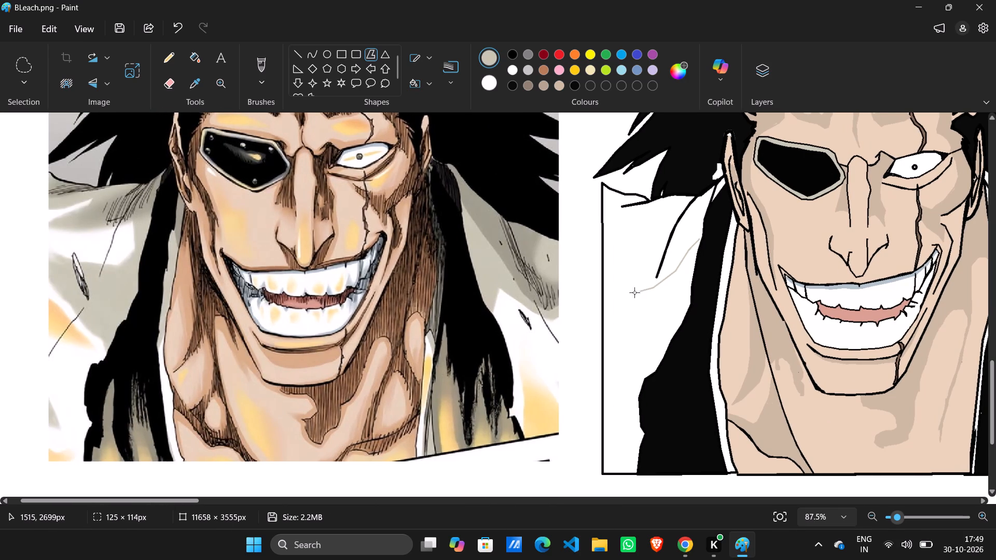
{"action": "left_click_drag", "start_coordinate": [634, 292], "coordinate": [624, 295]}
{"action": "left_click_drag", "start_coordinate": [618, 295], "coordinate": [605, 296]}
Continue the left shoulder's shadow polygon up to a peak beside the fold line, then back down to the coat's outer edge.
{"action": "left_click_drag", "start_coordinate": [605, 296], "coordinate": [616, 287]}
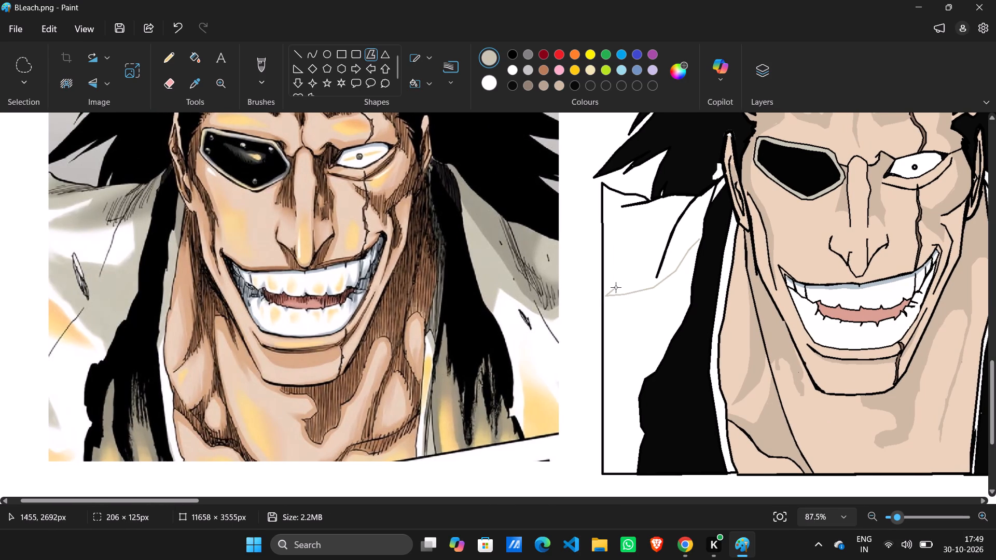
{"action": "left_click_drag", "start_coordinate": [616, 287], "coordinate": [616, 287]}
{"action": "left_click_drag", "start_coordinate": [620, 284], "coordinate": [629, 272]}
{"action": "left_click_drag", "start_coordinate": [631, 270], "coordinate": [642, 250]}
{"action": "left_click_drag", "start_coordinate": [645, 246], "coordinate": [652, 239]}
{"action": "left_click_drag", "start_coordinate": [652, 239], "coordinate": [653, 234]}
{"action": "left_click_drag", "start_coordinate": [653, 233], "coordinate": [651, 226]}
{"action": "left_click_drag", "start_coordinate": [650, 226], "coordinate": [645, 236]}
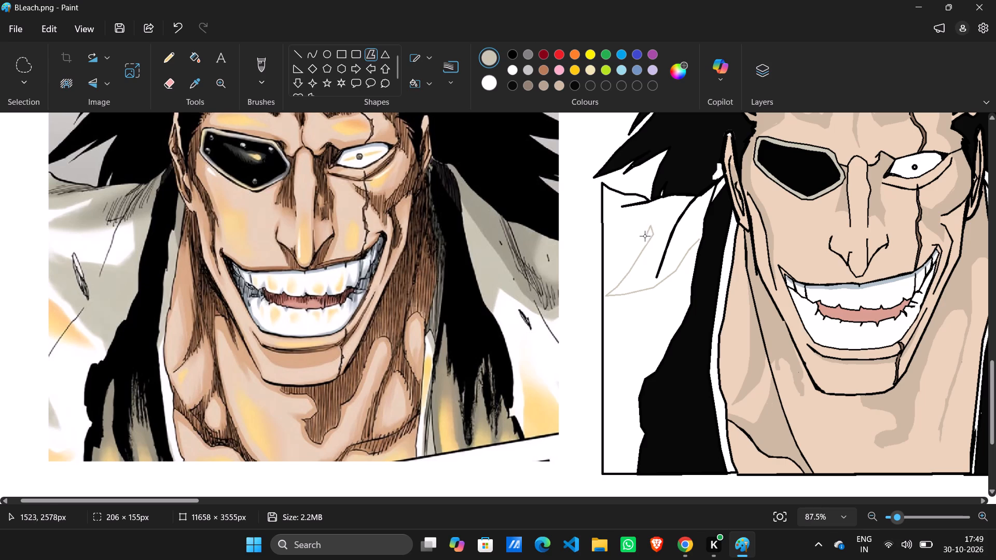
{"action": "left_click_drag", "start_coordinate": [645, 236], "coordinate": [645, 236]}
{"action": "left_click_drag", "start_coordinate": [644, 236], "coordinate": [633, 244]}
{"action": "left_click_drag", "start_coordinate": [631, 245], "coordinate": [607, 253]}
{"action": "left_click_drag", "start_coordinate": [607, 253], "coordinate": [604, 253]}
Retrace the left shoulder's shadow line back to its start at the black collar, closing the polygon at about 210 × 155 px.
{"action": "scroll", "coordinate": [617, 251], "scroll_direction": "up", "scroll_amount": 1}
{"action": "left_click_drag", "start_coordinate": [611, 298], "coordinate": [610, 294]}
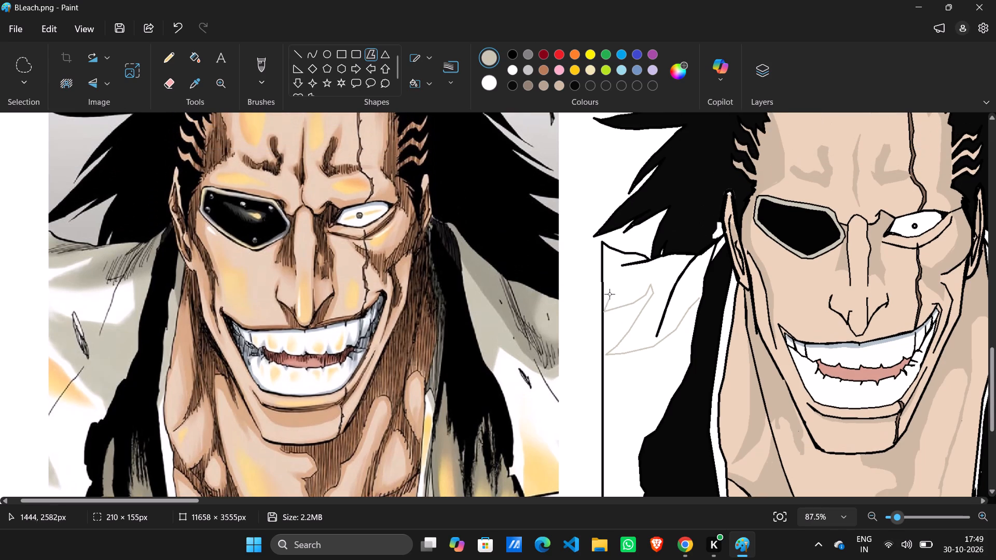
{"action": "left_click_drag", "start_coordinate": [610, 294], "coordinate": [611, 310]}
{"action": "left_click_drag", "start_coordinate": [611, 310], "coordinate": [632, 303]}
{"action": "left_click_drag", "start_coordinate": [632, 303], "coordinate": [645, 295]}
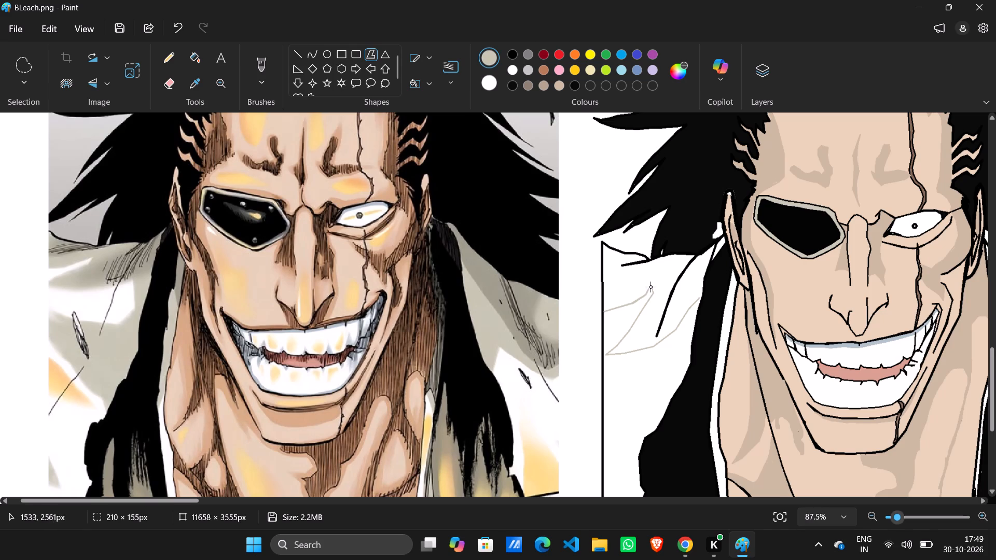
{"action": "left_click", "coordinate": [651, 285]}
{"action": "left_click", "coordinate": [654, 293]}
{"action": "left_click", "coordinate": [640, 315]}
{"action": "left_click", "coordinate": [627, 331]}
{"action": "left_click", "coordinate": [614, 349]}
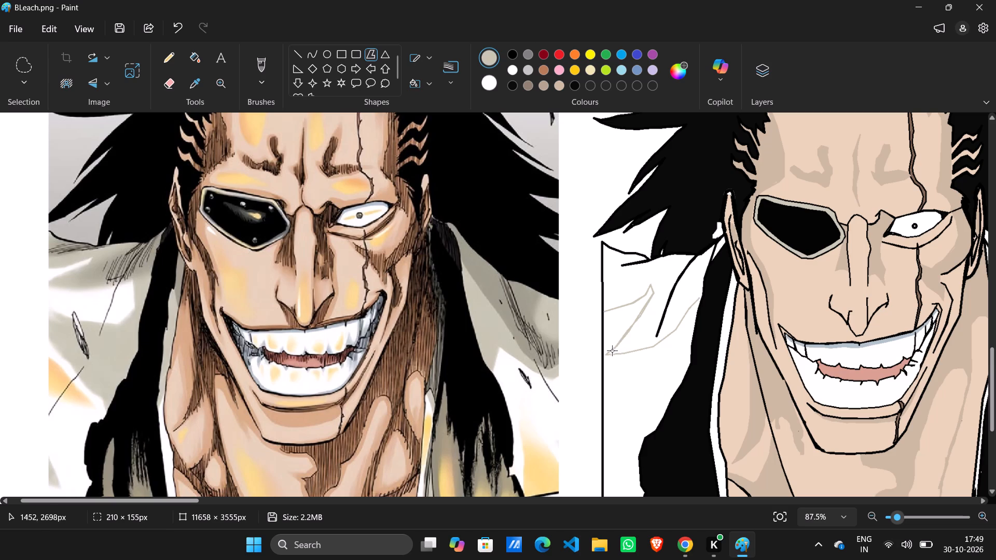
{"action": "left_click", "coordinate": [607, 354]}
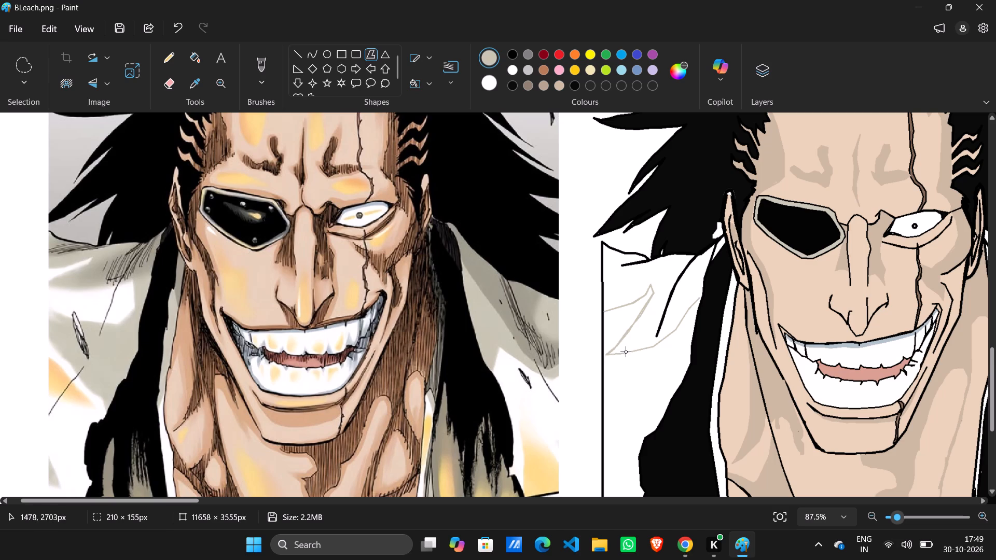
{"action": "left_click", "coordinate": [627, 353]}
{"action": "left_click", "coordinate": [655, 344]}
{"action": "left_click", "coordinate": [666, 338]}
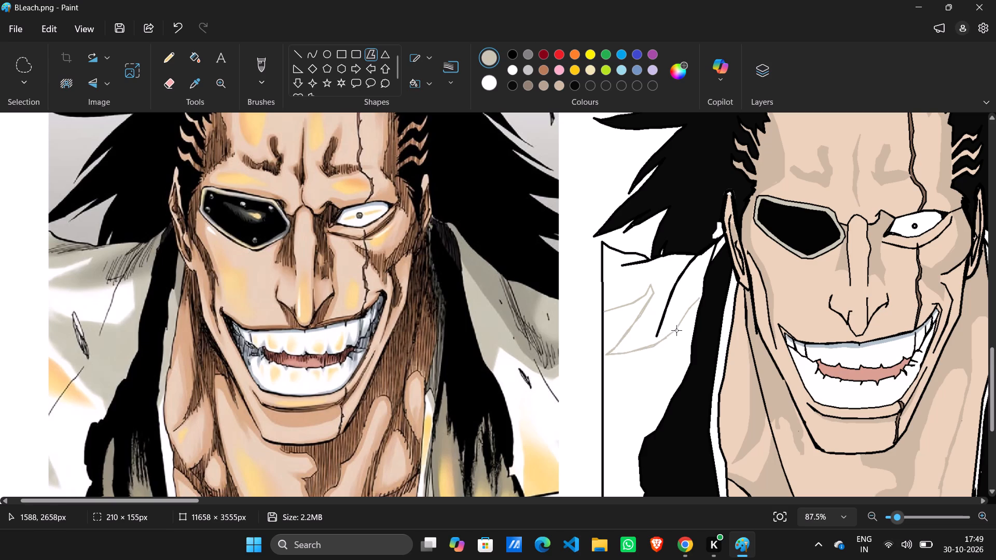
{"action": "left_click", "coordinate": [677, 330]}
{"action": "left_click", "coordinate": [691, 306]}
{"action": "left_click", "coordinate": [702, 296]}
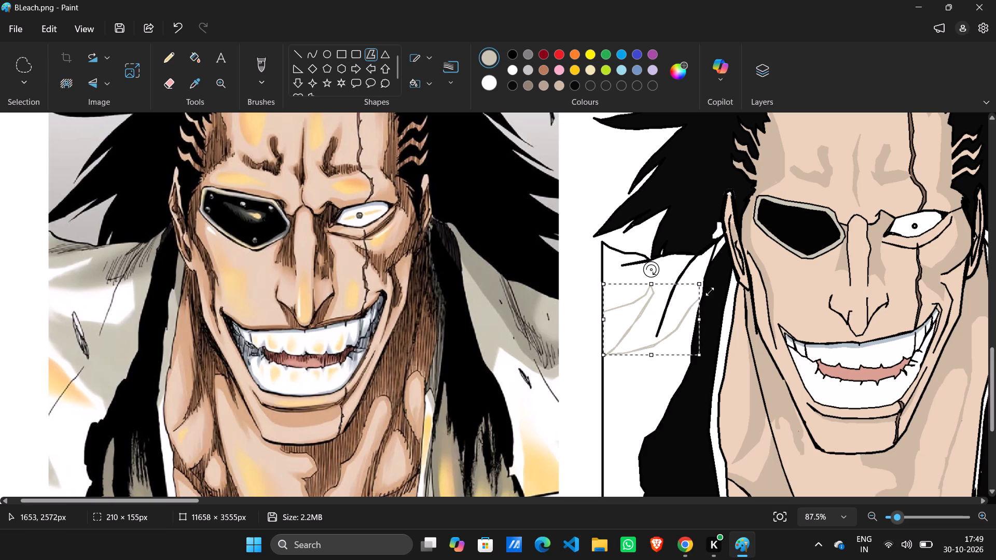
{"action": "left_click", "coordinate": [759, 278]}
Begin a second beige-grey polygon on the left shoulder, tracing a curve from the black collar to the coat's outer edge and down it.
{"action": "scroll", "coordinate": [662, 359], "scroll_direction": "down", "scroll_amount": 1}
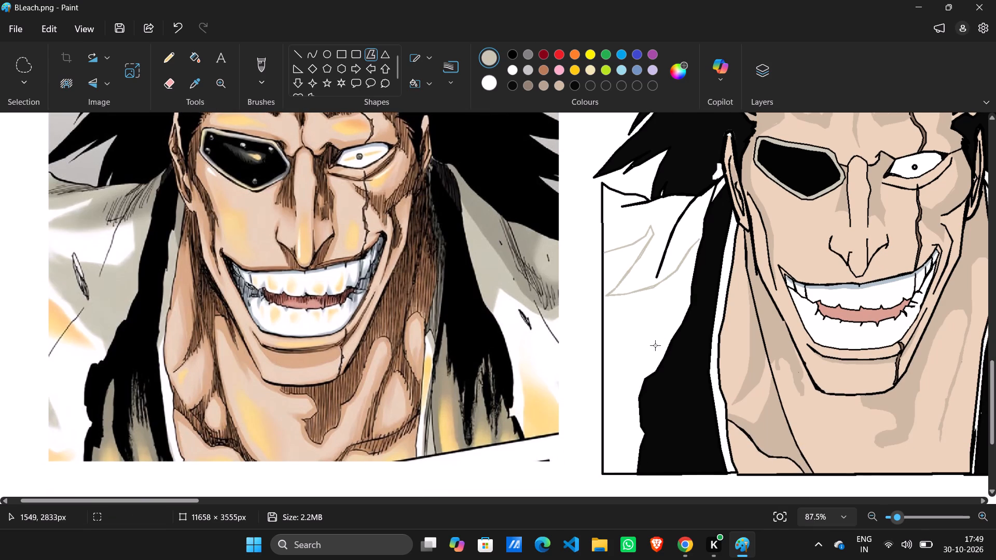
{"action": "left_click_drag", "start_coordinate": [689, 251], "coordinate": [689, 271]}
{"action": "left_click_drag", "start_coordinate": [689, 278], "coordinate": [684, 292]}
{"action": "left_click_drag", "start_coordinate": [678, 298], "coordinate": [659, 310]}
{"action": "left_click_drag", "start_coordinate": [657, 311], "coordinate": [655, 312]}
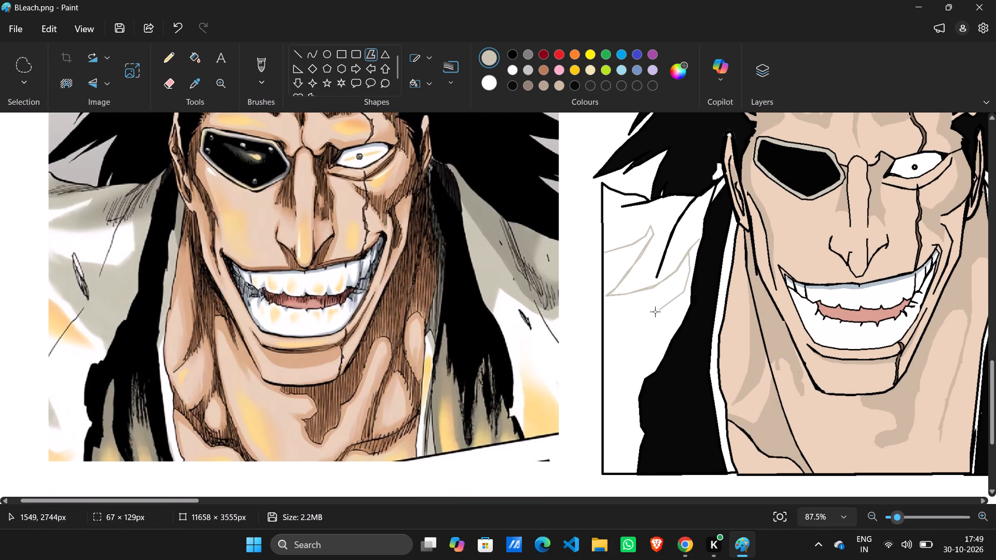
{"action": "left_click_drag", "start_coordinate": [655, 312], "coordinate": [637, 312]}
{"action": "left_click_drag", "start_coordinate": [631, 313], "coordinate": [604, 307]}
{"action": "scroll", "coordinate": [631, 332], "scroll_direction": "up", "scroll_amount": 3, "text": "ctrl"}
{"action": "left_click_drag", "start_coordinate": [655, 351], "coordinate": [649, 365]}
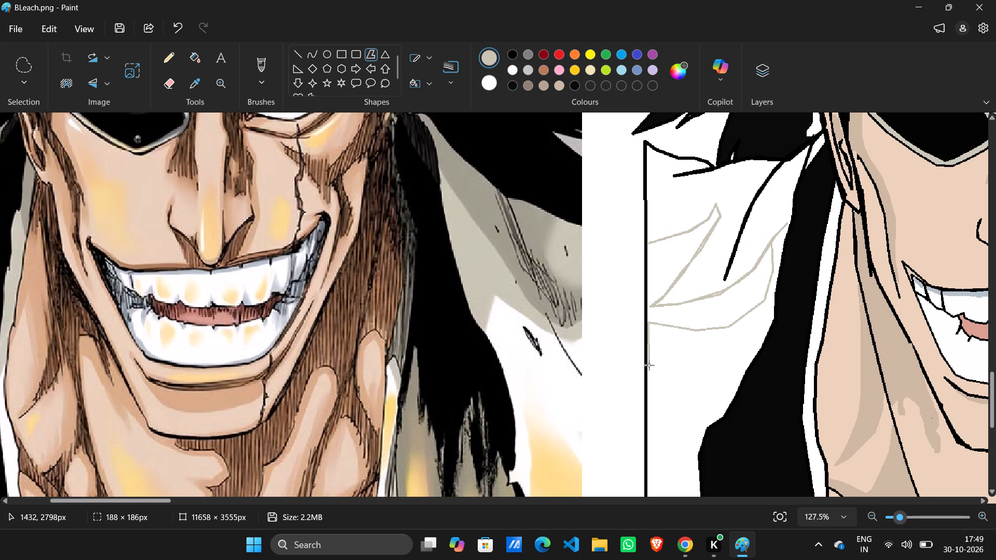
{"action": "left_click_drag", "start_coordinate": [649, 365], "coordinate": [648, 371]}
{"action": "scroll", "coordinate": [650, 368], "scroll_direction": "down", "scroll_amount": 4, "text": "ctrl"}
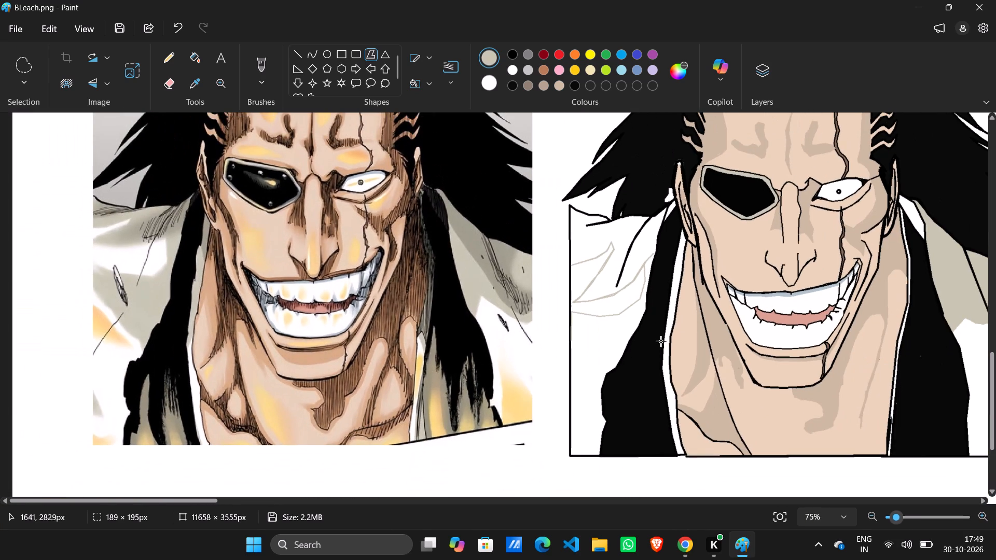
{"action": "left_click_drag", "start_coordinate": [666, 341], "coordinate": [580, 346]}
Trace the second shadow's lower edge from the coat's outer edge across to the notch in the black collar.
{"action": "left_click_drag", "start_coordinate": [580, 346], "coordinate": [579, 344]}
{"action": "left_click_drag", "start_coordinate": [579, 344], "coordinate": [587, 345]}
{"action": "left_click_drag", "start_coordinate": [591, 347], "coordinate": [600, 351]}
{"action": "left_click_drag", "start_coordinate": [605, 353], "coordinate": [611, 357]}
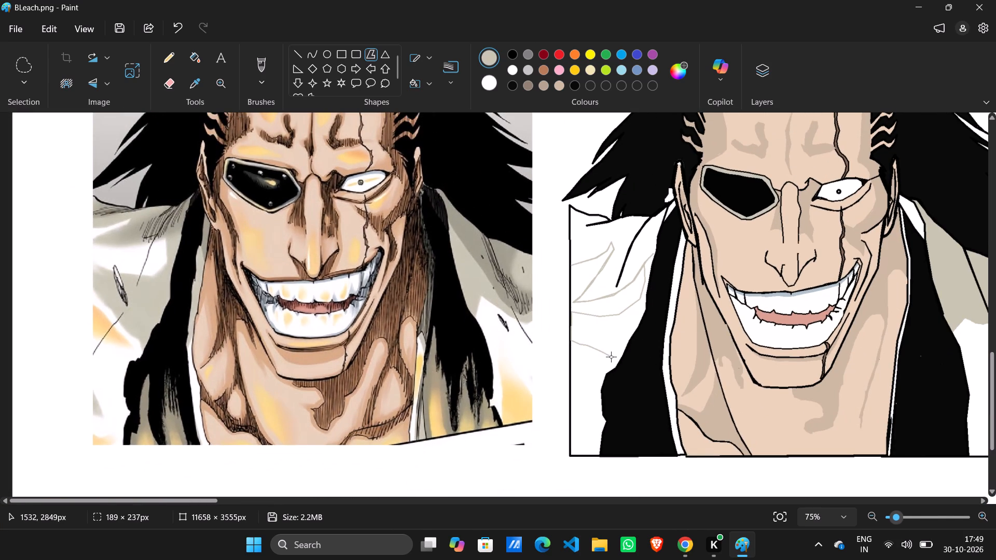
{"action": "left_click_drag", "start_coordinate": [611, 357], "coordinate": [613, 359]}
{"action": "left_click_drag", "start_coordinate": [613, 359], "coordinate": [614, 369]}
{"action": "left_click_drag", "start_coordinate": [614, 369], "coordinate": [613, 367]}
{"action": "scroll", "coordinate": [659, 360], "scroll_direction": "up", "scroll_amount": 3, "text": "ctrl"}
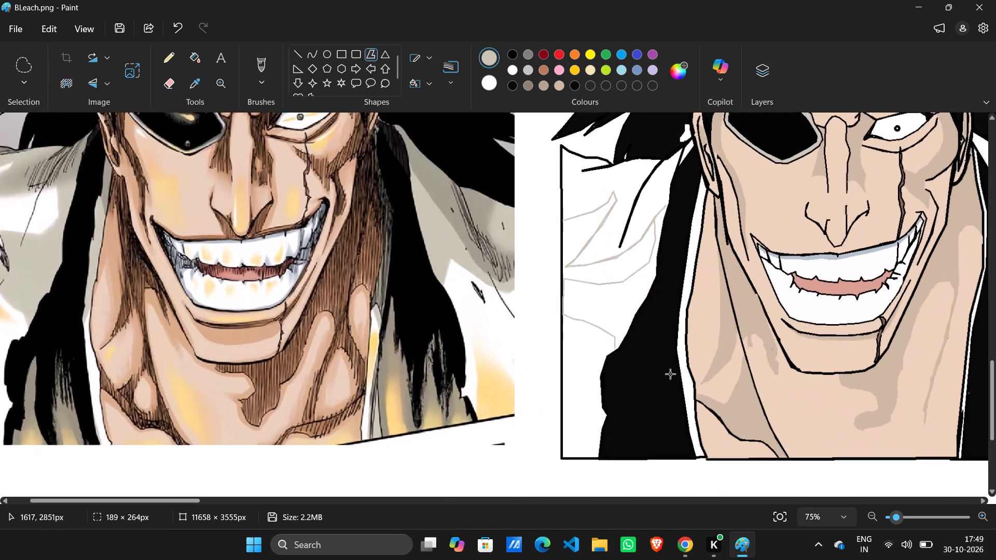
{"action": "left_click", "coordinate": [660, 410]}
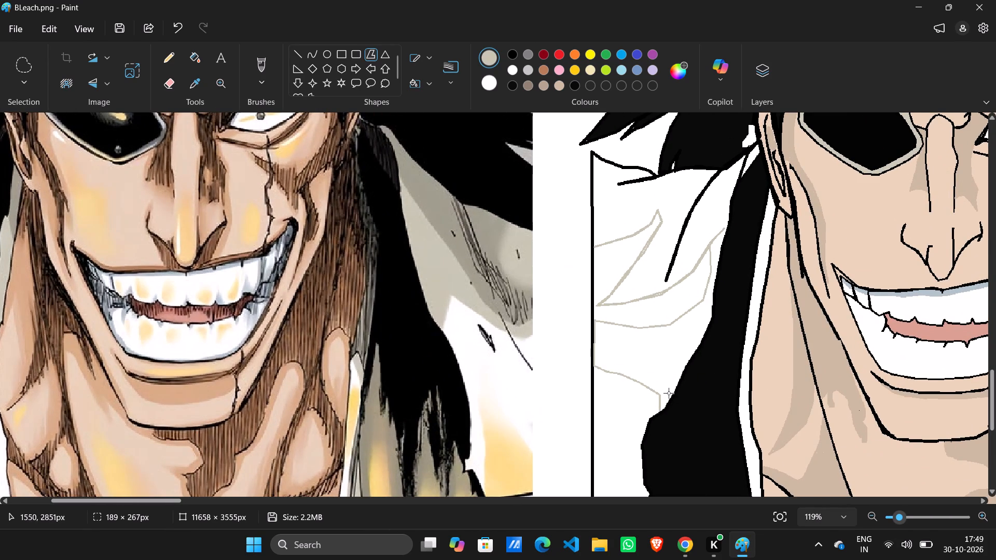
Continue the polygon up along the black collar's edge to its start, closing it at about 211 × 294 px.
{"action": "left_click_drag", "start_coordinate": [670, 392], "coordinate": [669, 398]}
{"action": "left_click_drag", "start_coordinate": [669, 394], "coordinate": [674, 378]}
{"action": "left_click_drag", "start_coordinate": [674, 378], "coordinate": [682, 374]}
{"action": "left_click_drag", "start_coordinate": [683, 368], "coordinate": [689, 357]}
{"action": "left_click_drag", "start_coordinate": [693, 353], "coordinate": [702, 337]}
{"action": "left_click_drag", "start_coordinate": [704, 323], "coordinate": [711, 315]}
{"action": "left_click_drag", "start_coordinate": [711, 308], "coordinate": [714, 281]}
{"action": "left_click_drag", "start_coordinate": [714, 275], "coordinate": [723, 231]}
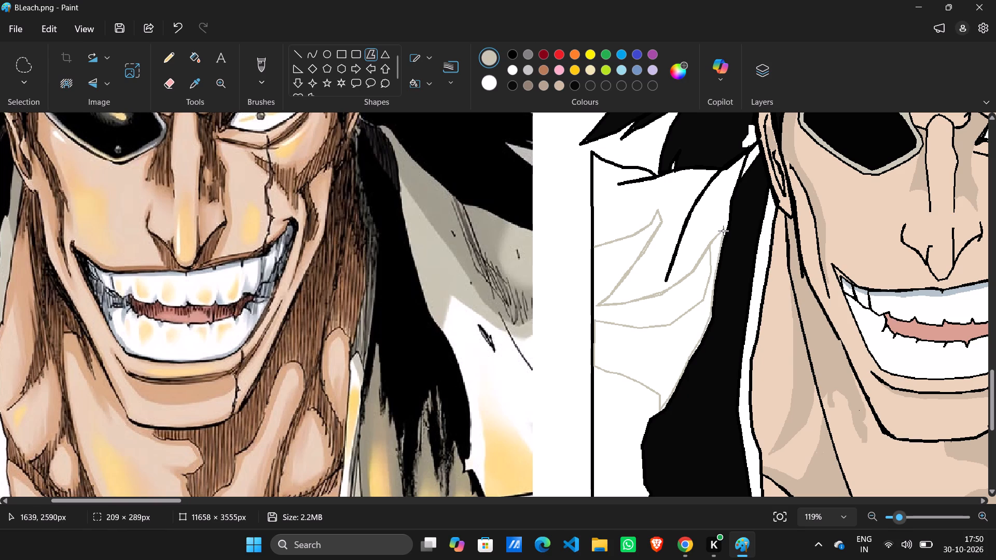
{"action": "left_click_drag", "start_coordinate": [723, 231], "coordinate": [725, 229]}
{"action": "left_click_drag", "start_coordinate": [725, 229], "coordinate": [710, 245]}
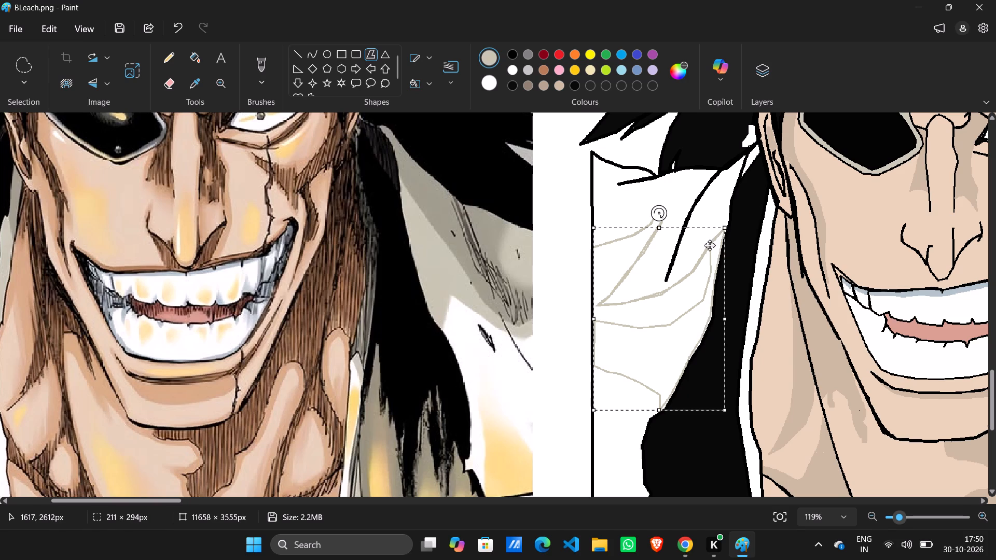
Fill the left shoulder's upper shadow and the second shadow beside the black collar with beige-grey.
{"action": "left_click", "coordinate": [189, 57]}
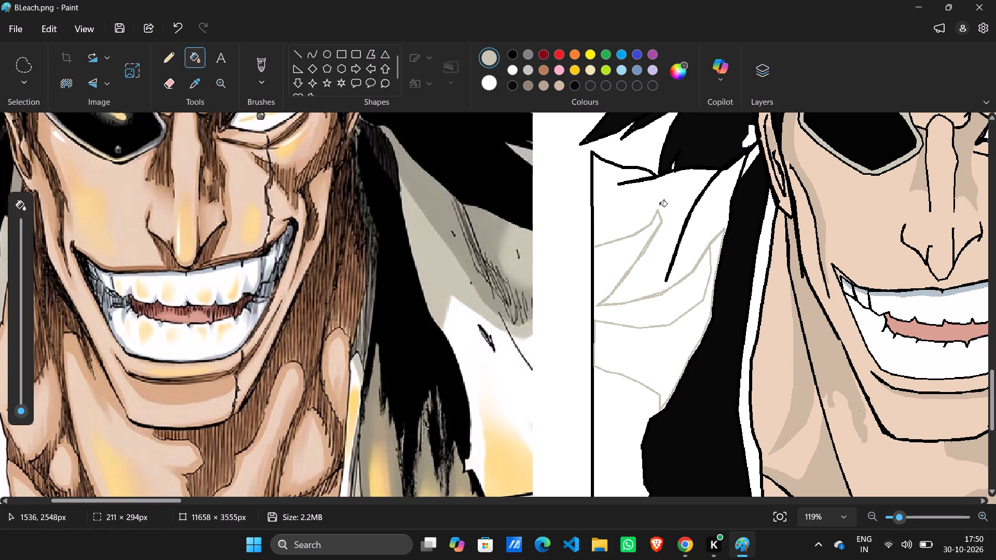
{"action": "left_click", "coordinate": [670, 205]}
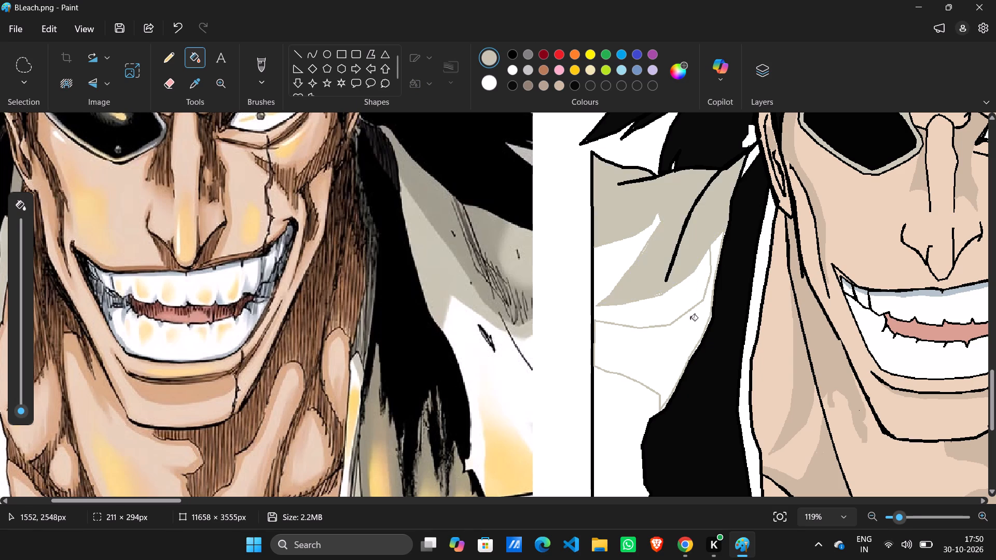
{"action": "left_click", "coordinate": [678, 341]}
{"action": "scroll", "coordinate": [630, 341], "scroll_direction": "down", "scroll_amount": 5, "text": "ctrl"}
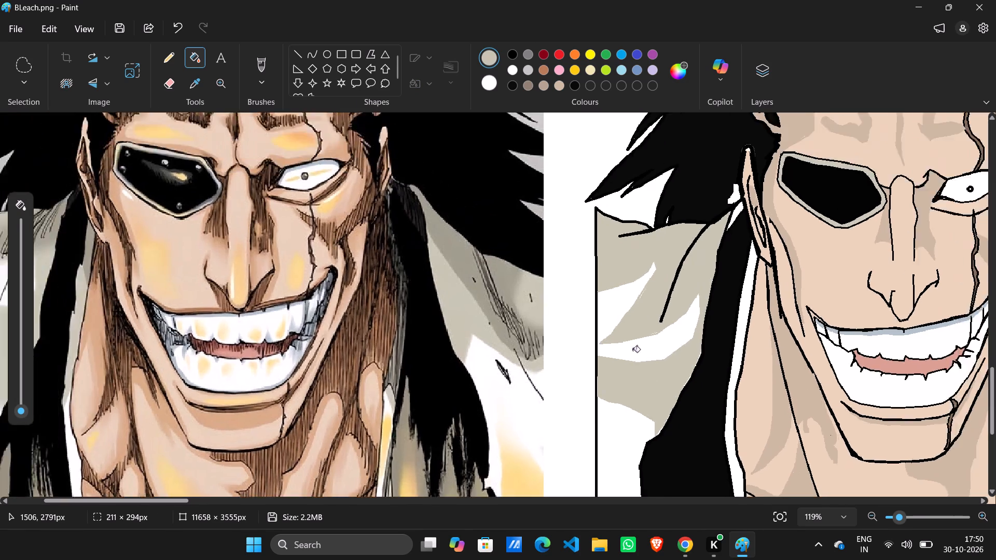
{"action": "scroll", "coordinate": [633, 351], "scroll_direction": "down", "scroll_amount": 2, "text": "ctrl"}
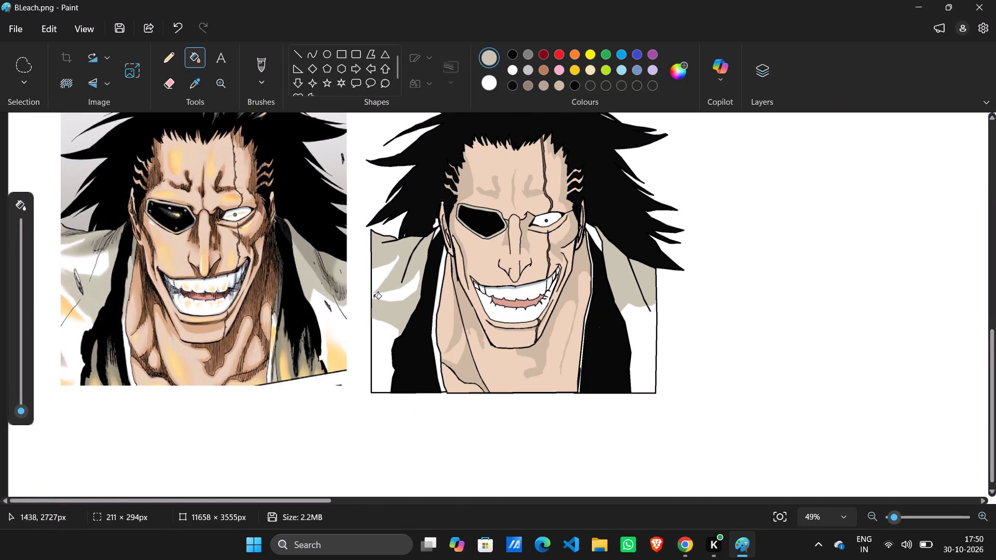
Draw a small triangular beige-grey polygon, about 35 × 85 px, against the outer edge of the lower left coat.
{"action": "scroll", "coordinate": [395, 376], "scroll_direction": "up", "scroll_amount": 6, "text": "ctrl"}
{"action": "scroll", "coordinate": [483, 403], "scroll_direction": "down", "scroll_amount": 1}
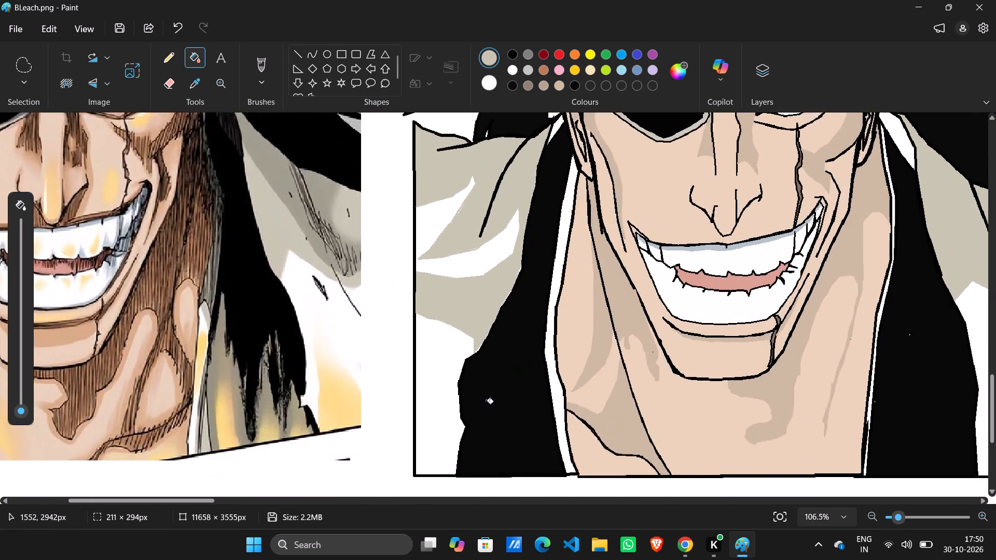
{"action": "scroll", "coordinate": [486, 403], "scroll_direction": "down", "scroll_amount": 2}
{"action": "scroll", "coordinate": [472, 374], "scroll_direction": "up", "scroll_amount": 5, "text": "ctrl"}
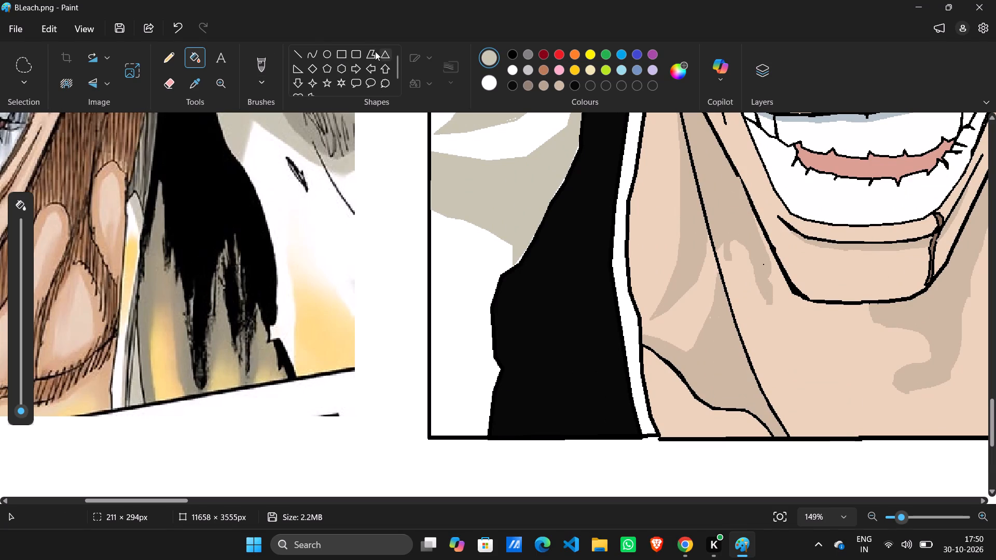
{"action": "left_click", "coordinate": [369, 52]}
{"action": "left_click_drag", "start_coordinate": [431, 288], "coordinate": [444, 318]}
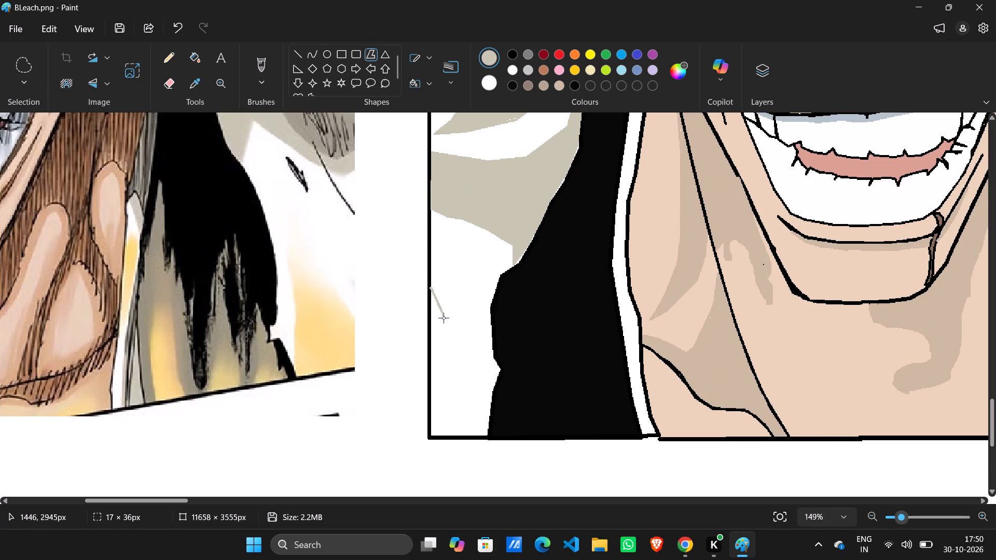
{"action": "left_click_drag", "start_coordinate": [444, 318], "coordinate": [440, 319]}
{"action": "left_click_drag", "start_coordinate": [440, 329], "coordinate": [458, 353]}
{"action": "left_click_drag", "start_coordinate": [458, 354], "coordinate": [445, 353]}
{"action": "left_click_drag", "start_coordinate": [444, 352], "coordinate": [437, 346]}
{"action": "left_click_drag", "start_coordinate": [437, 346], "coordinate": [433, 344]}
{"action": "left_click_drag", "start_coordinate": [433, 341], "coordinate": [432, 292]}
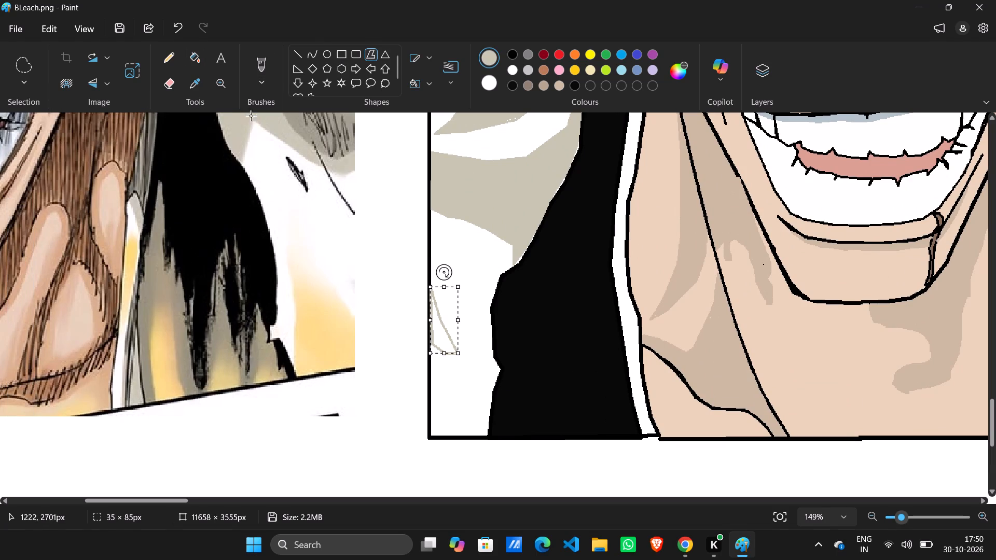
Fill the small triangular shadow at the lower left coat's outer edge with beige-grey.
{"action": "left_click", "coordinate": [196, 55]}
{"action": "left_click", "coordinate": [441, 337]}
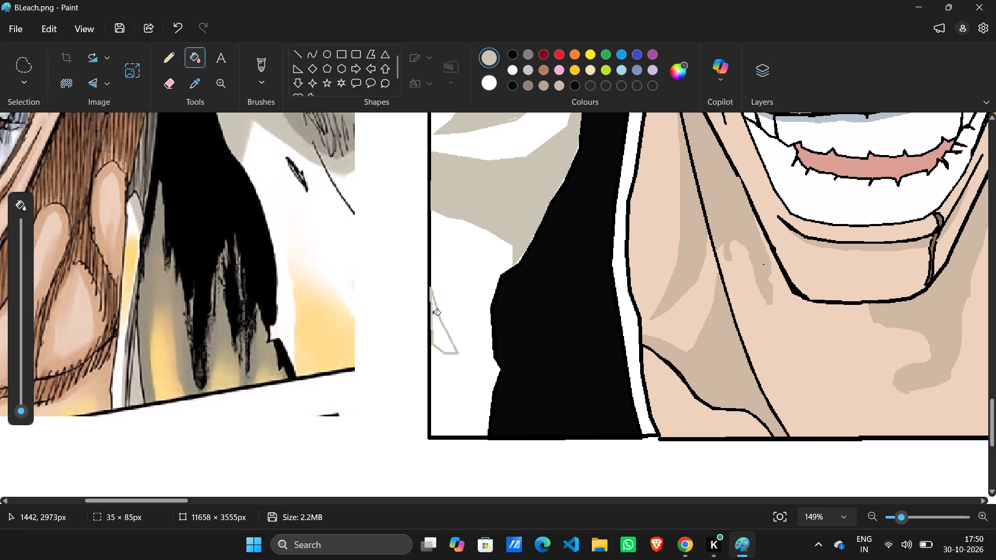
{"action": "scroll", "coordinate": [431, 288], "scroll_direction": "down", "scroll_amount": 12, "text": "ctrl"}
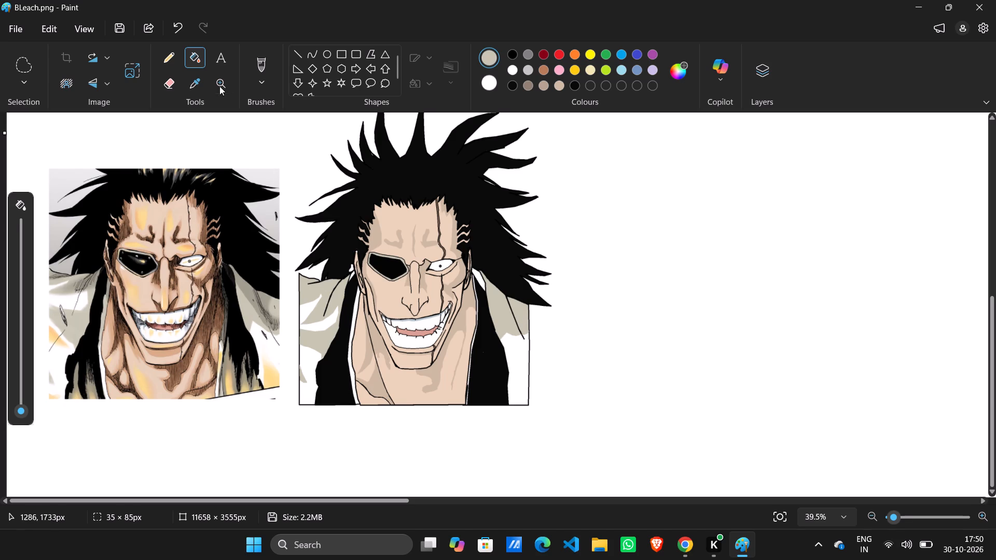
Sample the reference coat's darker grey and begin a polygon down the right shoulder from the collar top towards the fold line.
{"action": "left_click", "coordinate": [195, 83]}
{"action": "left_click", "coordinate": [246, 293]}
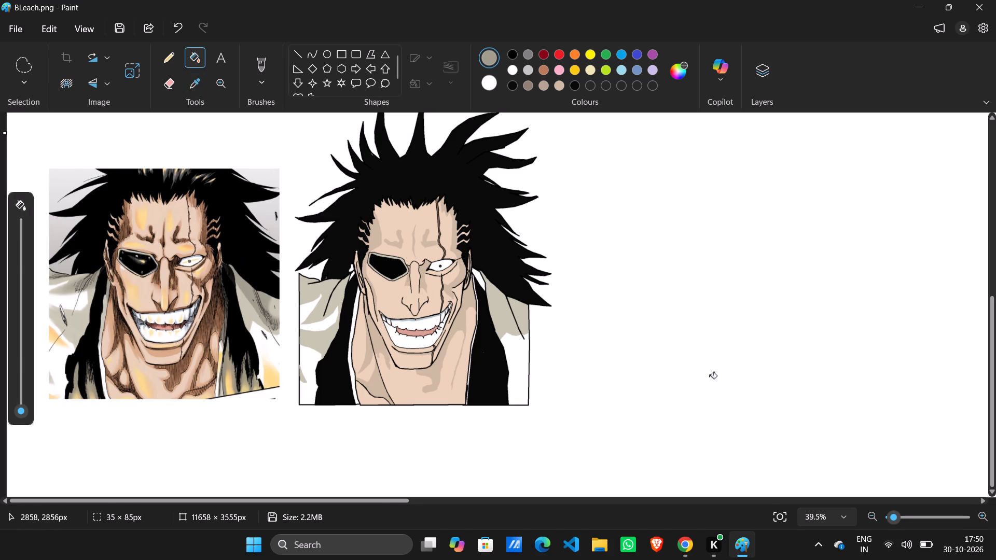
{"action": "scroll", "coordinate": [711, 377], "scroll_direction": "up", "scroll_amount": 4, "text": "ctrl"}
{"action": "left_click", "coordinate": [371, 59]}
{"action": "scroll", "coordinate": [539, 281], "scroll_direction": "up", "scroll_amount": 2, "text": "ctrl"}
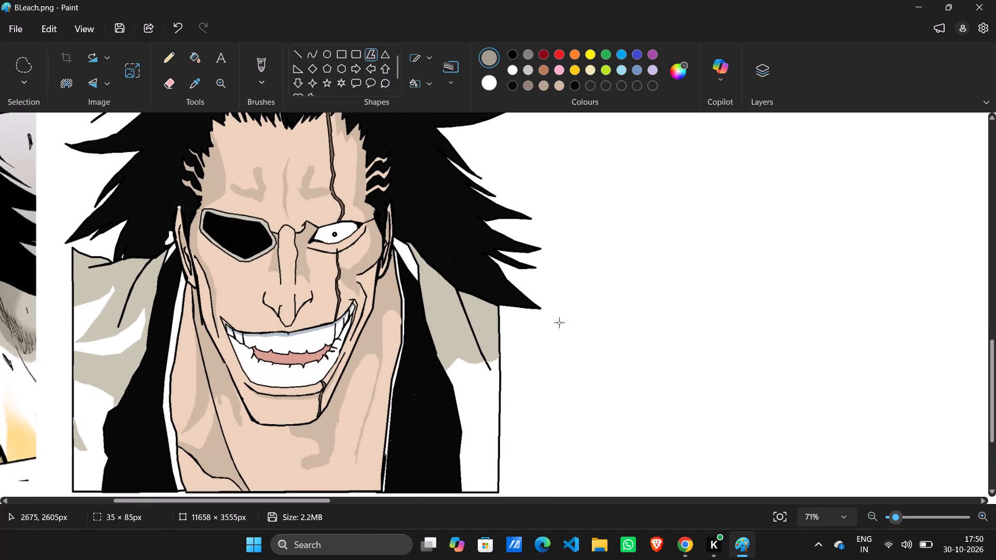
{"action": "scroll", "coordinate": [559, 323], "scroll_direction": "up", "scroll_amount": 2, "text": "ctrl"}
{"action": "left_click_drag", "start_coordinate": [409, 260], "coordinate": [422, 291]}
{"action": "left_click_drag", "start_coordinate": [427, 303], "coordinate": [446, 330]}
{"action": "left_click_drag", "start_coordinate": [450, 340], "coordinate": [473, 366]}
{"action": "scroll", "coordinate": [473, 366], "scroll_direction": "down", "scroll_amount": 6, "text": "ctrl"}
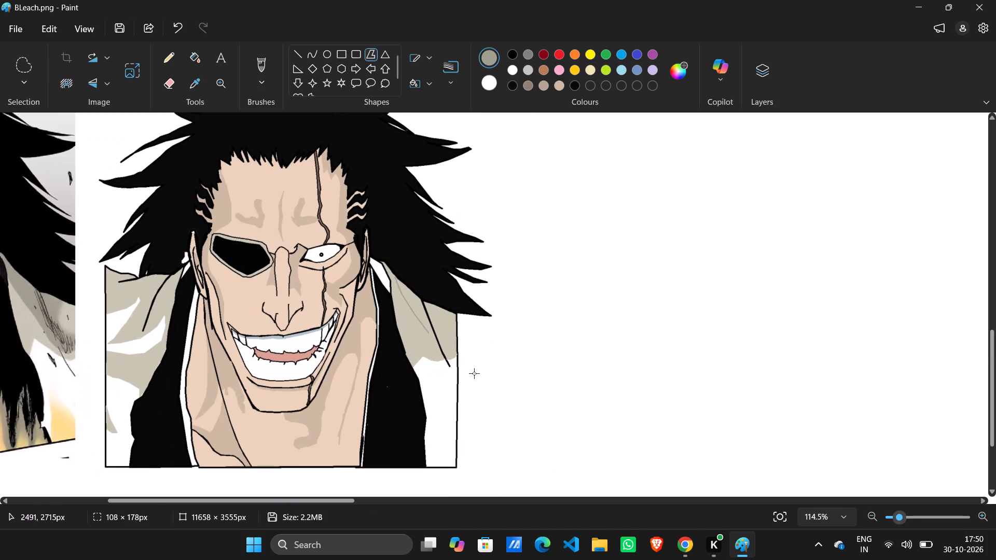
{"action": "scroll", "coordinate": [474, 373], "scroll_direction": "up", "scroll_amount": 2, "text": "ctrl"}
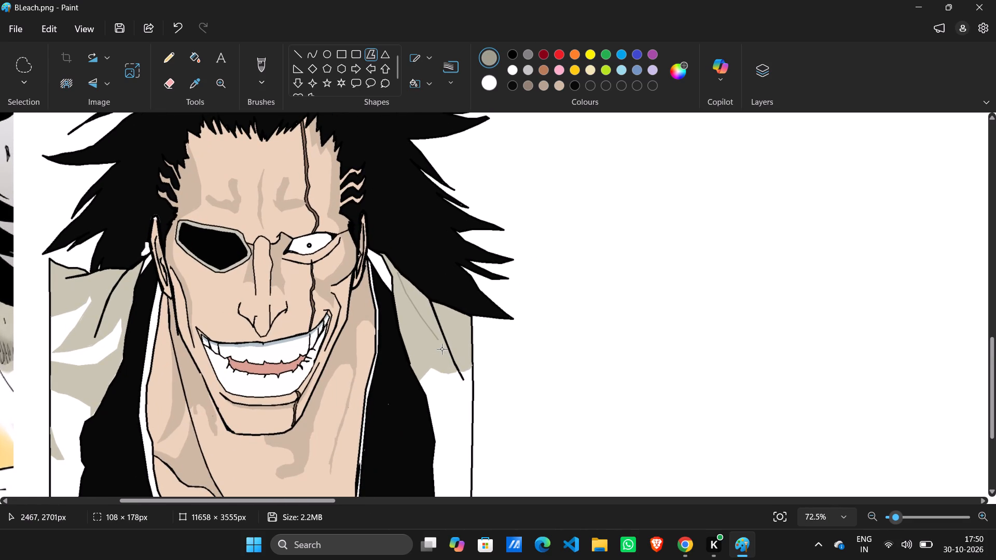
{"action": "left_click_drag", "start_coordinate": [442, 349], "coordinate": [442, 354]}
{"action": "left_click_drag", "start_coordinate": [445, 356], "coordinate": [453, 365]}
Extend the dark grey line to the right shoulder's fold line and retrace it to the collar top, finishing the polygon at about 148 × 246 px.
{"action": "scroll", "coordinate": [461, 365], "scroll_direction": "up", "scroll_amount": 1, "text": "ctrl"}
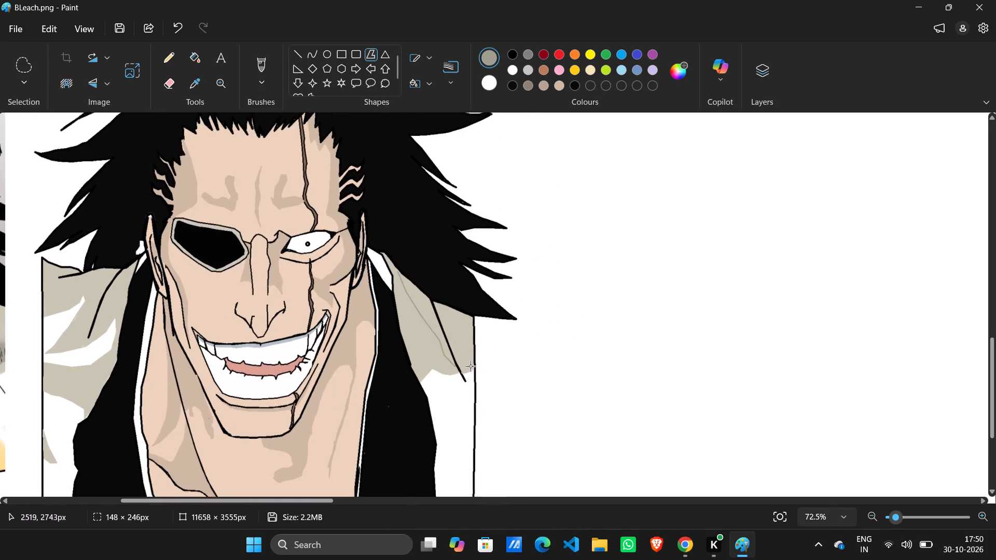
{"action": "scroll", "coordinate": [471, 366], "scroll_direction": "up", "scroll_amount": 3, "text": "ctrl"}
{"action": "left_click_drag", "start_coordinate": [530, 422], "coordinate": [514, 418]}
{"action": "left_click_drag", "start_coordinate": [511, 415], "coordinate": [498, 403]}
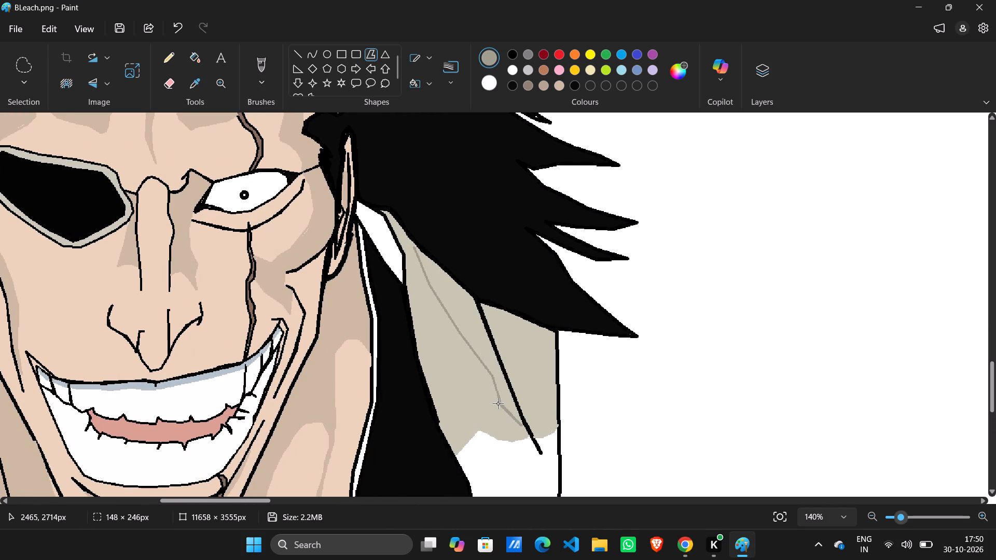
{"action": "left_click_drag", "start_coordinate": [498, 403], "coordinate": [498, 402]}
{"action": "left_click_drag", "start_coordinate": [498, 397], "coordinate": [492, 376]}
{"action": "left_click_drag", "start_coordinate": [490, 371], "coordinate": [473, 353]}
{"action": "left_click_drag", "start_coordinate": [466, 342], "coordinate": [441, 311]}
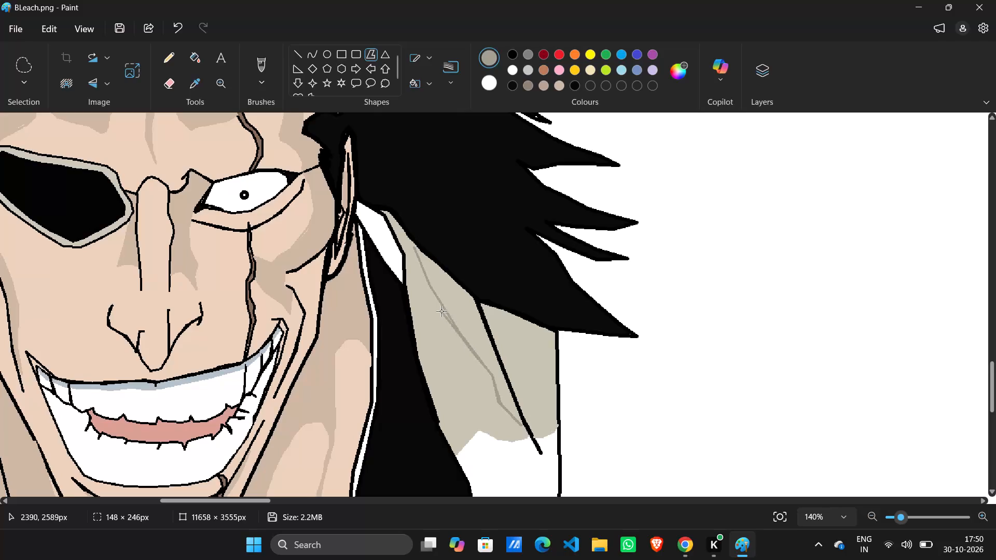
{"action": "left_click_drag", "start_coordinate": [441, 311], "coordinate": [440, 301]}
{"action": "left_click_drag", "start_coordinate": [437, 295], "coordinate": [420, 262]}
{"action": "left_click_drag", "start_coordinate": [419, 258], "coordinate": [411, 244]}
{"action": "left_click", "coordinate": [598, 305]}
{"action": "scroll", "coordinate": [605, 345], "scroll_direction": "down", "scroll_amount": 11, "text": "ctrl"}
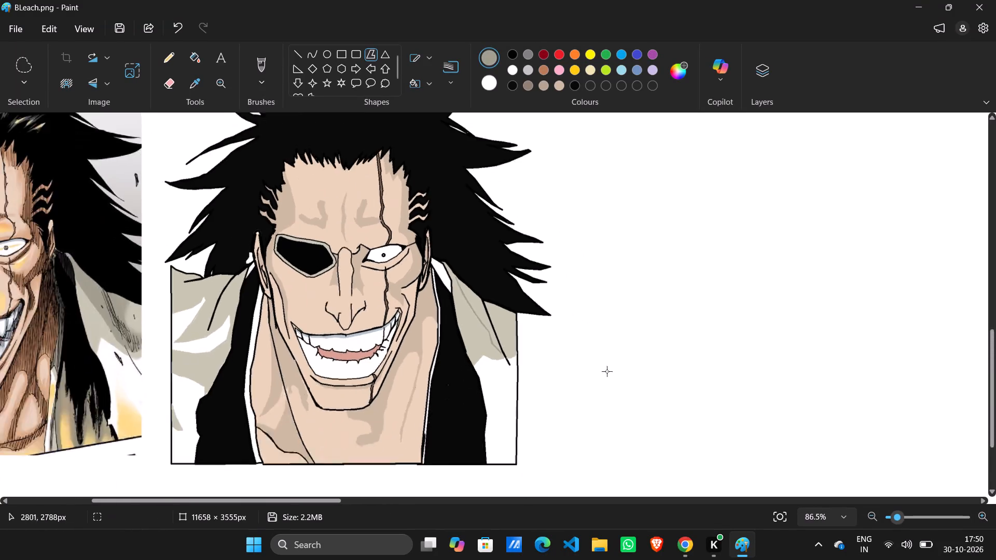
Trace a dark grey polygon line on the outer side of the right shoulder's fold, from the hair down to the fold line, about 27 × 150 px.
{"action": "scroll", "coordinate": [592, 368], "scroll_direction": "up", "scroll_amount": 4, "text": "ctrl"}
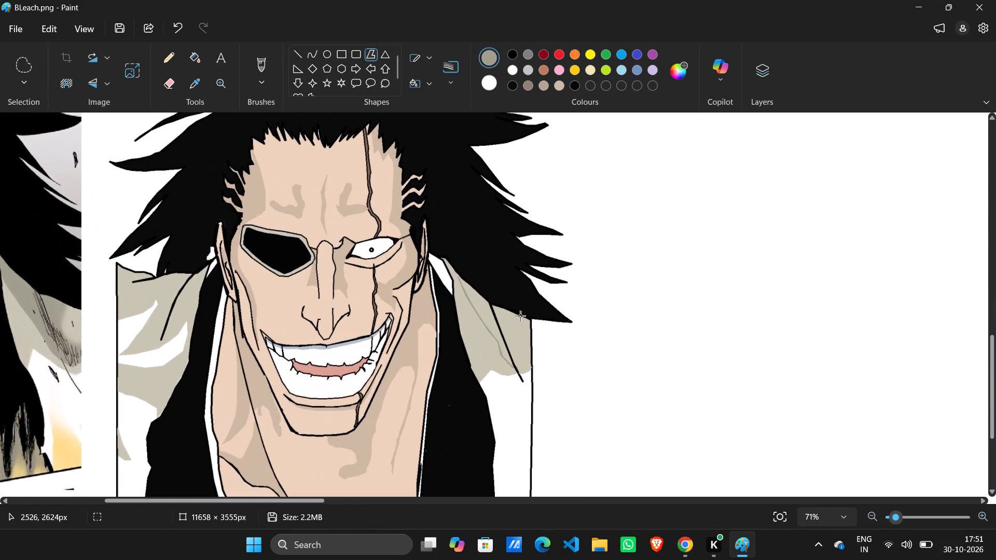
{"action": "left_click_drag", "start_coordinate": [509, 312], "coordinate": [509, 318]}
{"action": "left_click_drag", "start_coordinate": [509, 320], "coordinate": [509, 330]}
{"action": "left_click_drag", "start_coordinate": [509, 333], "coordinate": [514, 346]}
{"action": "left_click_drag", "start_coordinate": [515, 349], "coordinate": [519, 359]}
{"action": "left_click_drag", "start_coordinate": [519, 361], "coordinate": [518, 364]}
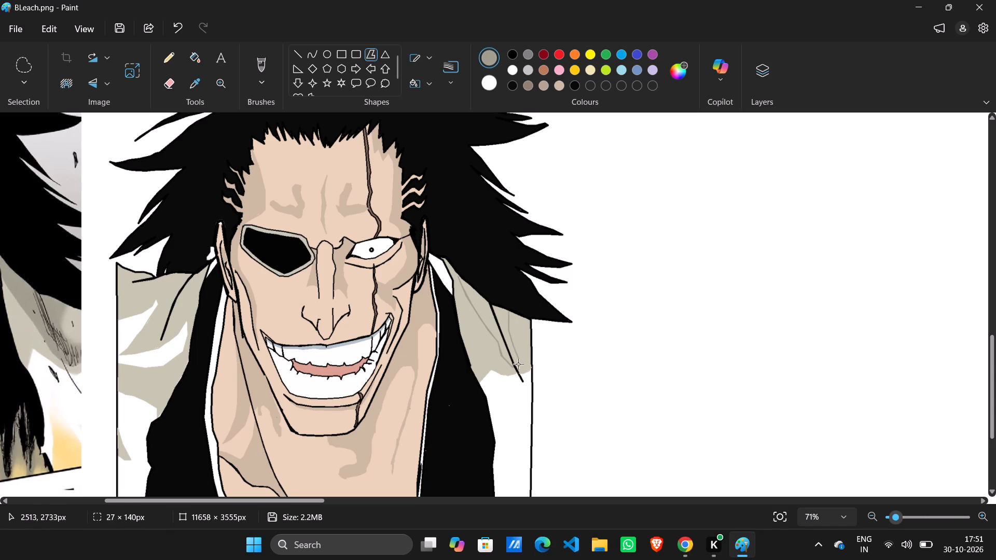
{"action": "left_click_drag", "start_coordinate": [518, 364], "coordinate": [517, 367]}
Retrace the dark grey line outside the right shoulder's fold back up to the hair and finish the polygon.
{"action": "scroll", "coordinate": [533, 361], "scroll_direction": "up", "scroll_amount": 4, "text": "ctrl"}
{"action": "left_click_drag", "start_coordinate": [583, 402], "coordinate": [569, 394]}
{"action": "scroll", "coordinate": [572, 394], "scroll_direction": "down", "scroll_amount": 13, "text": "ctrl"}
{"action": "scroll", "coordinate": [571, 386], "scroll_direction": "up", "scroll_amount": 2, "text": "ctrl"}
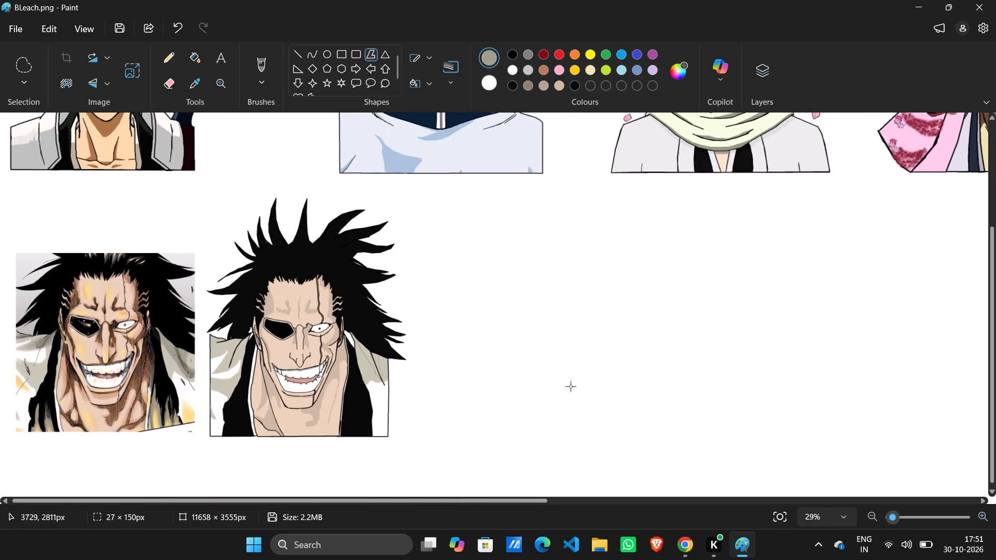
{"action": "scroll", "coordinate": [571, 386], "scroll_direction": "up", "scroll_amount": 4, "text": "ctrl"}
{"action": "scroll", "coordinate": [252, 391], "scroll_direction": "down", "scroll_amount": 5}
{"action": "scroll", "coordinate": [222, 259], "scroll_direction": "up", "scroll_amount": 5}
{"action": "left_click_drag", "start_coordinate": [224, 329], "coordinate": [224, 325]}
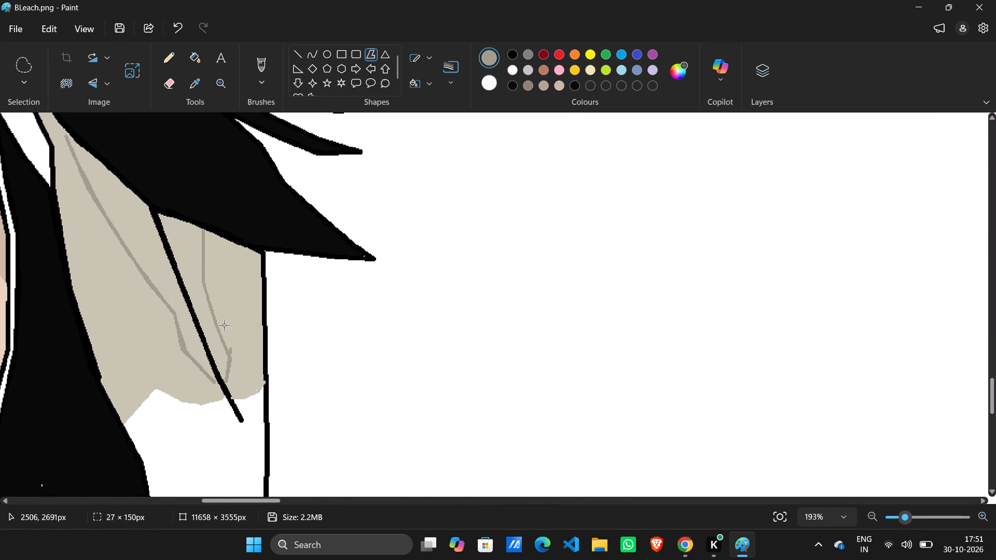
{"action": "left_click_drag", "start_coordinate": [224, 325], "coordinate": [216, 321]}
{"action": "left_click_drag", "start_coordinate": [216, 321], "coordinate": [230, 355]}
{"action": "left_click_drag", "start_coordinate": [229, 352], "coordinate": [215, 316]}
{"action": "left_click_drag", "start_coordinate": [210, 302], "coordinate": [208, 289]}
{"action": "left_click_drag", "start_coordinate": [208, 289], "coordinate": [205, 281]}
{"action": "left_click_drag", "start_coordinate": [205, 273], "coordinate": [204, 231]}
{"action": "left_click", "coordinate": [392, 317]}
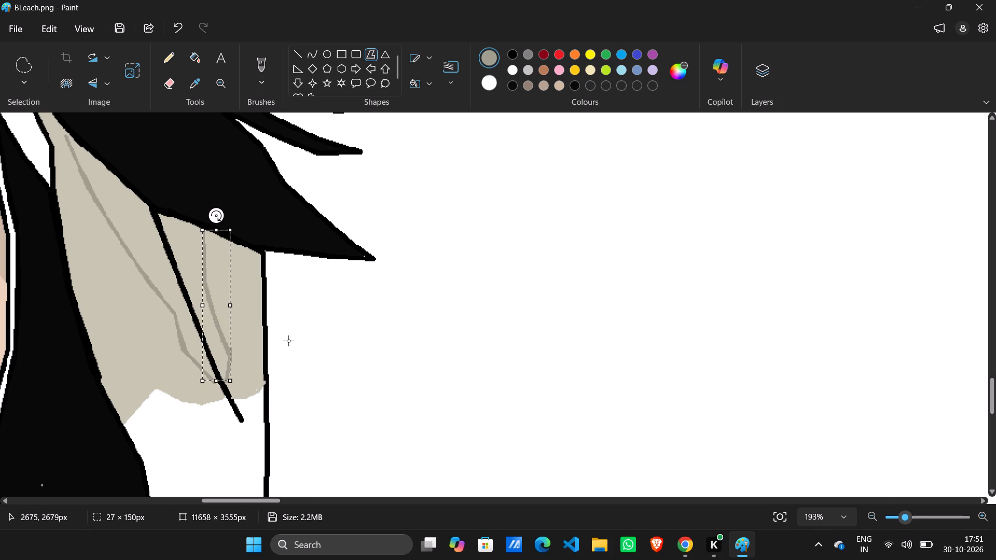
Outline a small closed dark grey polygon from the fold shadow's lower end to the coat's outer edge, about 36 × 43 px.
{"action": "left_click_drag", "start_coordinate": [230, 351], "coordinate": [243, 352]}
{"action": "left_click_drag", "start_coordinate": [247, 351], "coordinate": [258, 345]}
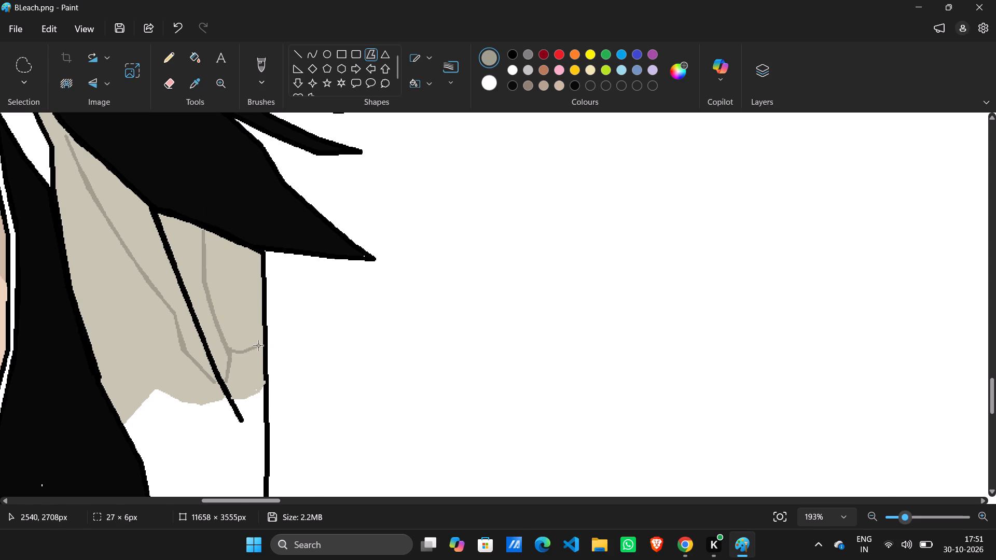
{"action": "left_click_drag", "start_coordinate": [258, 345], "coordinate": [261, 343]}
{"action": "left_click_drag", "start_coordinate": [261, 343], "coordinate": [261, 367]}
{"action": "left_click_drag", "start_coordinate": [261, 367], "coordinate": [249, 375]}
{"action": "left_click_drag", "start_coordinate": [249, 375], "coordinate": [248, 379]}
{"action": "left_click_drag", "start_coordinate": [246, 381], "coordinate": [228, 386]}
{"action": "left_click", "coordinate": [228, 386]}
{"action": "left_click_drag", "start_coordinate": [229, 384], "coordinate": [233, 385]}
{"action": "left_click_drag", "start_coordinate": [240, 383], "coordinate": [261, 370]}
{"action": "left_click_drag", "start_coordinate": [261, 363], "coordinate": [260, 343]}
{"action": "left_click_drag", "start_coordinate": [259, 342], "coordinate": [251, 347]}
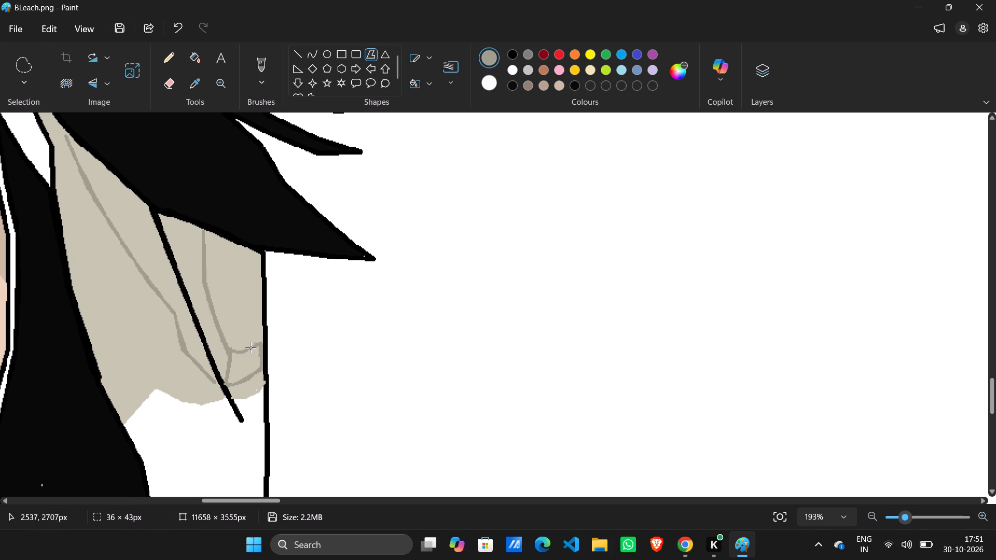
{"action": "left_click_drag", "start_coordinate": [251, 347], "coordinate": [237, 352]}
{"action": "left_click_drag", "start_coordinate": [236, 352], "coordinate": [230, 351]}
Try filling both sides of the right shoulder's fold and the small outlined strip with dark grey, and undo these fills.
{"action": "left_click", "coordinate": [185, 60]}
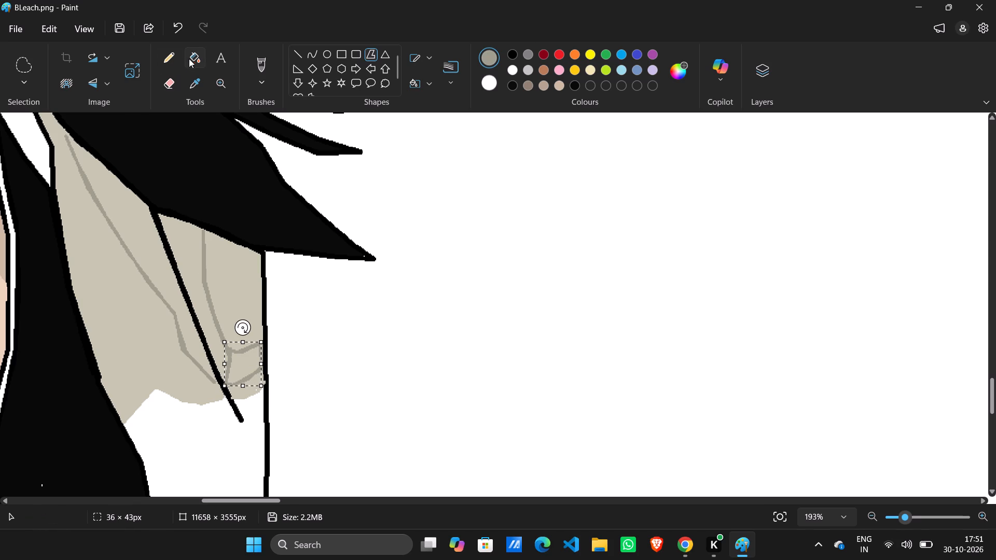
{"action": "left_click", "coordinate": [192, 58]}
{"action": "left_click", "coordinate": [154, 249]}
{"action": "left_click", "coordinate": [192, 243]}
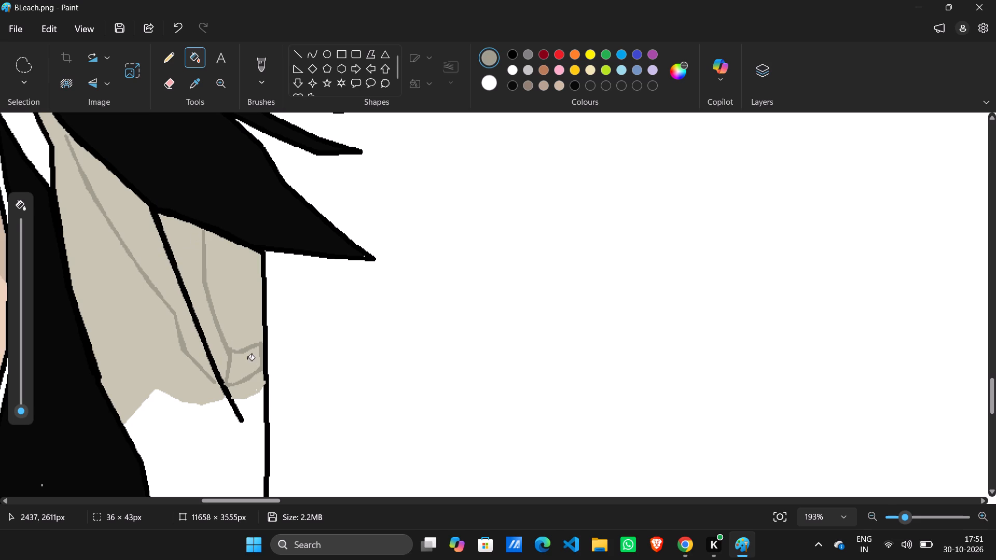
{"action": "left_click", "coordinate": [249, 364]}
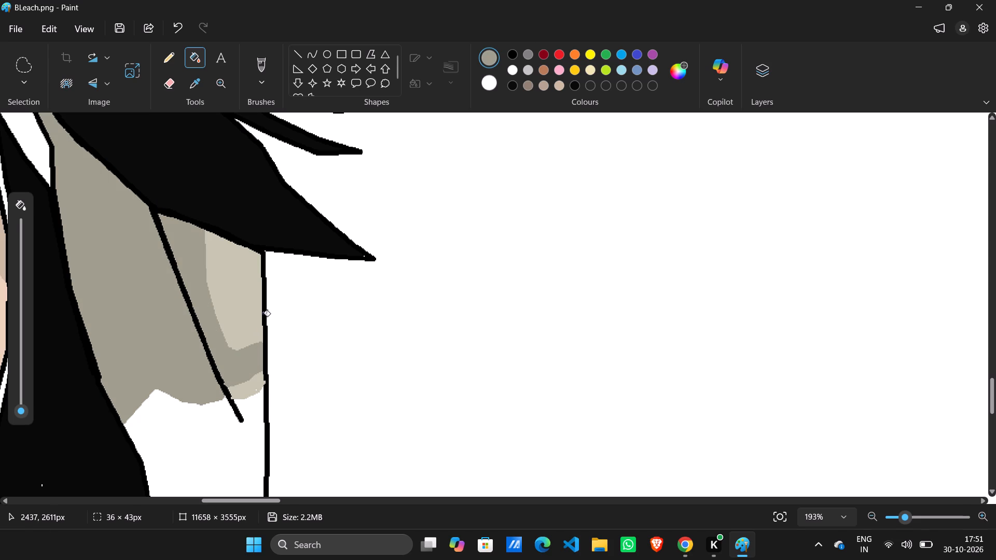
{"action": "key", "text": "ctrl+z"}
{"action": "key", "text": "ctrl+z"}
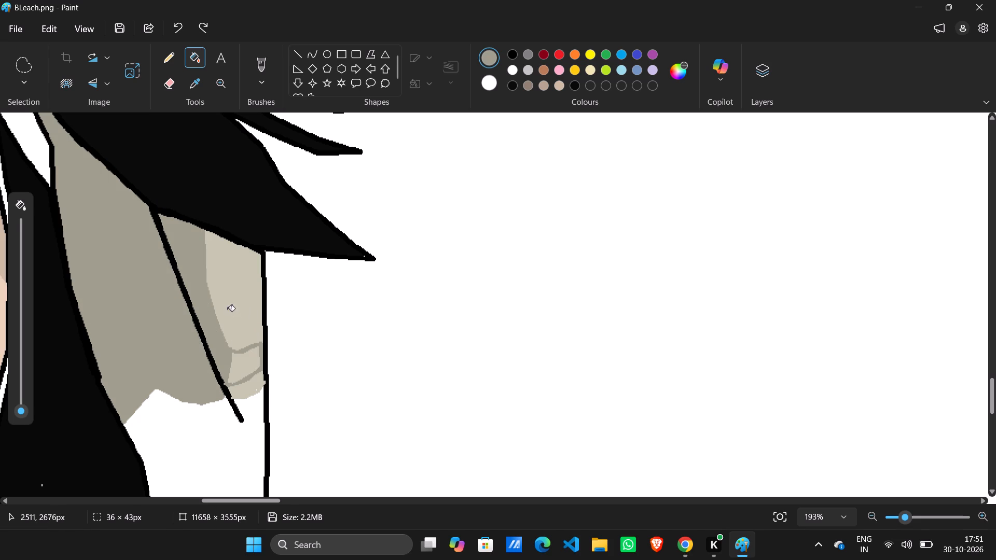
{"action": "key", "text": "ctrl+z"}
Fill the small outlined strip and the area just outside the right shoulder's fold line with dark grey.
{"action": "left_click", "coordinate": [242, 366]}
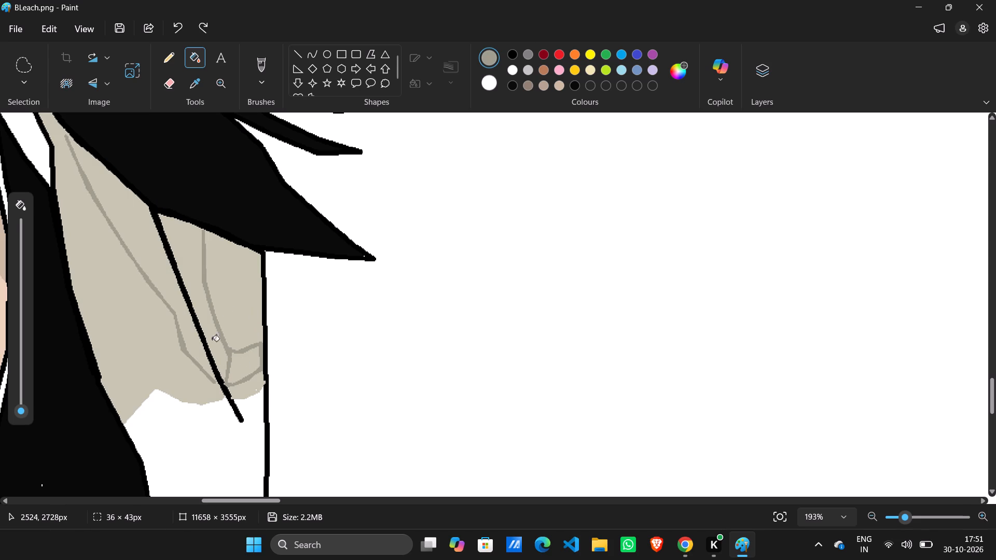
{"action": "left_click", "coordinate": [209, 338]}
Brush dark grey over the inner outline's gaps at the fold line and collar top, and fill the inner fold shadow with dark grey.
{"action": "left_click", "coordinate": [260, 67]}
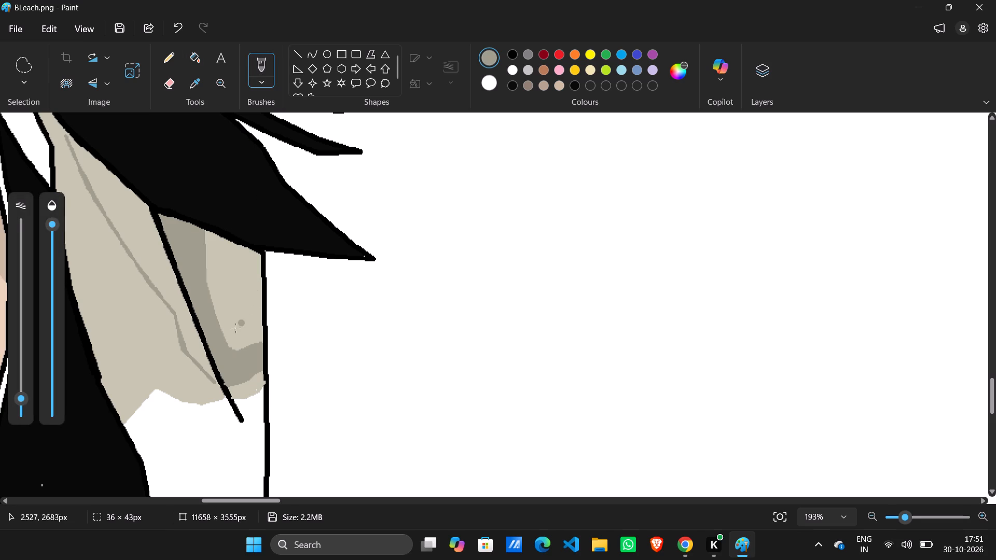
{"action": "left_click", "coordinate": [216, 382]}
{"action": "left_click", "coordinate": [189, 55]}
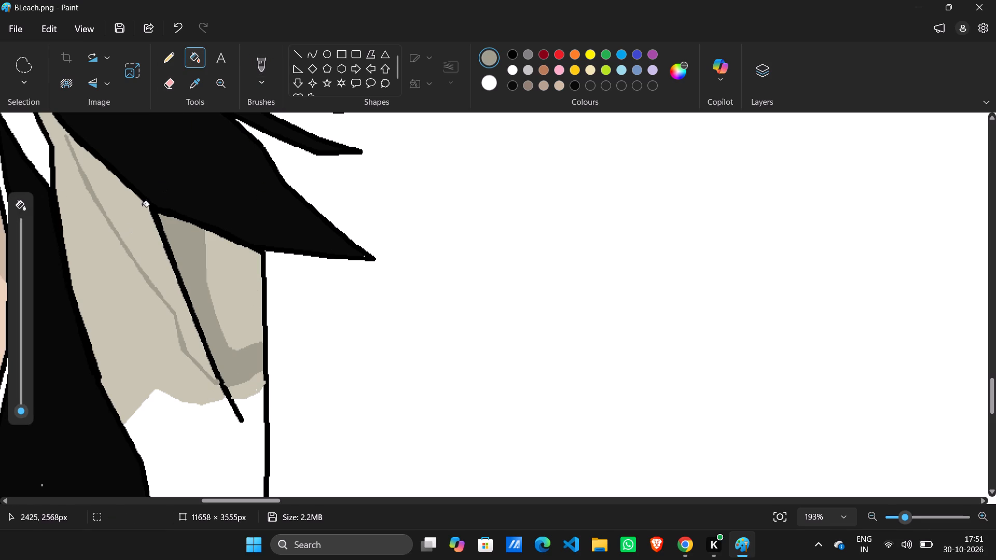
{"action": "left_click", "coordinate": [271, 63]}
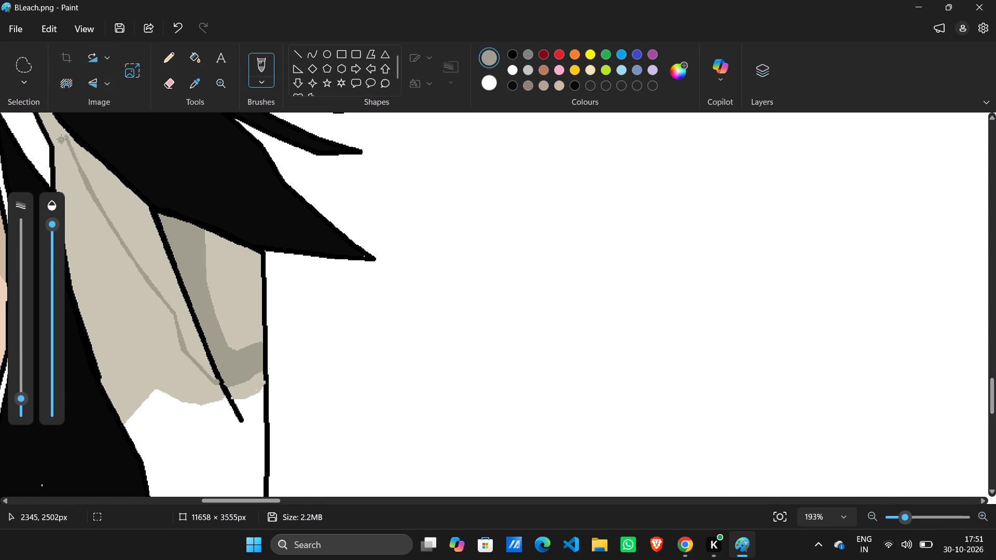
{"action": "left_click", "coordinate": [68, 137]}
{"action": "left_click", "coordinate": [183, 58]}
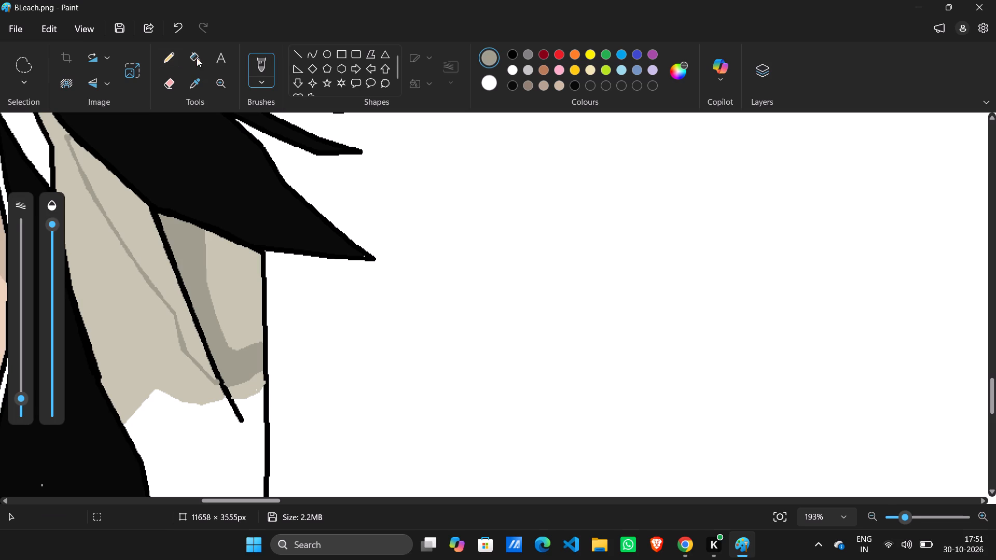
{"action": "left_click", "coordinate": [200, 58]}
{"action": "left_click", "coordinate": [141, 228]}
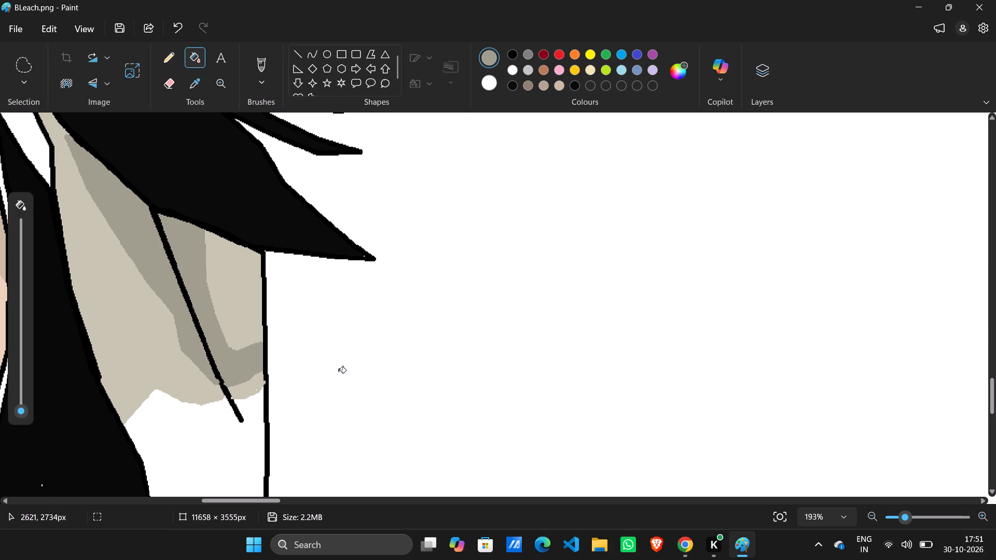
Compare the coat with the reference picture and sample the skin's beige shadow colour beside the drawn nose bridge.
{"action": "scroll", "coordinate": [339, 372], "scroll_direction": "down", "scroll_amount": 18, "text": "ctrl"}
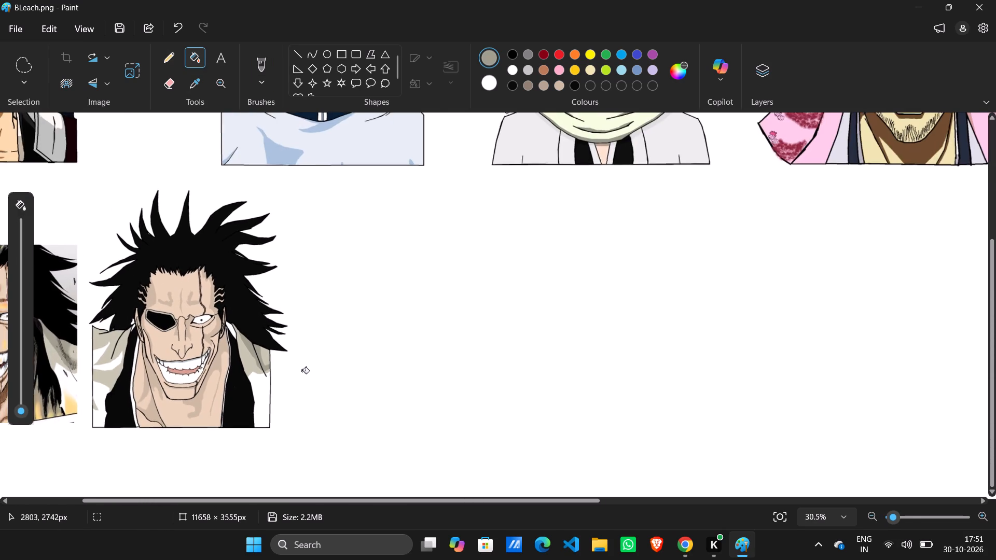
{"action": "scroll", "coordinate": [128, 428], "scroll_direction": "up", "scroll_amount": 2, "text": "ctrl"}
{"action": "scroll", "coordinate": [219, 388], "scroll_direction": "up", "scroll_amount": 2, "text": "ctrl"}
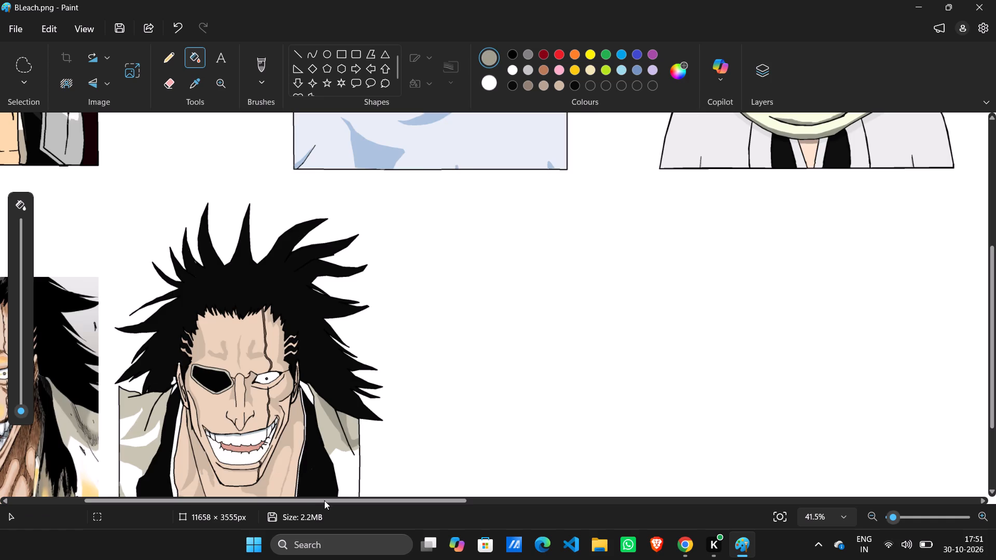
{"action": "left_click_drag", "start_coordinate": [324, 501], "coordinate": [241, 495]}
{"action": "scroll", "coordinate": [456, 419], "scroll_direction": "up", "scroll_amount": 2, "text": "ctrl"}
{"action": "scroll", "coordinate": [421, 457], "scroll_direction": "down", "scroll_amount": 1}
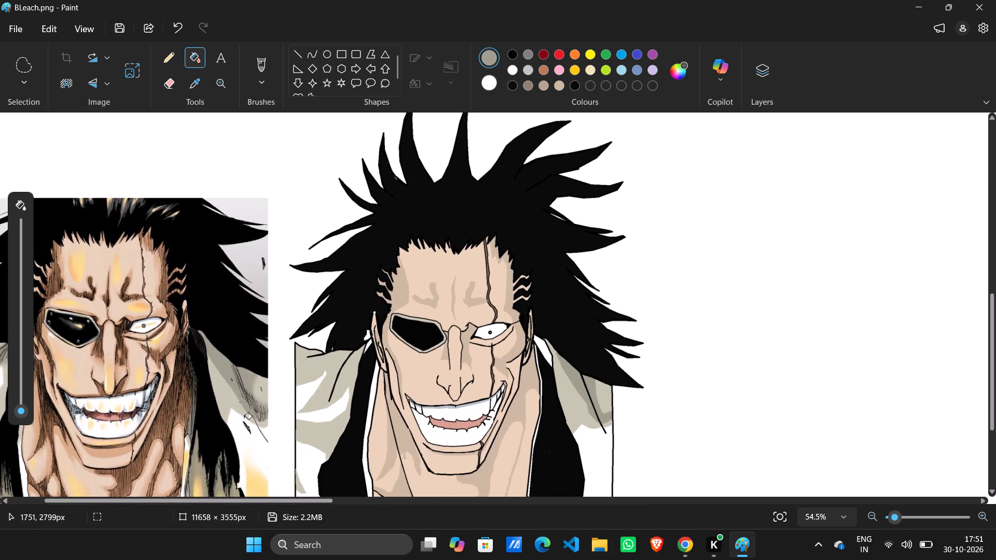
{"action": "left_click", "coordinate": [197, 85]}
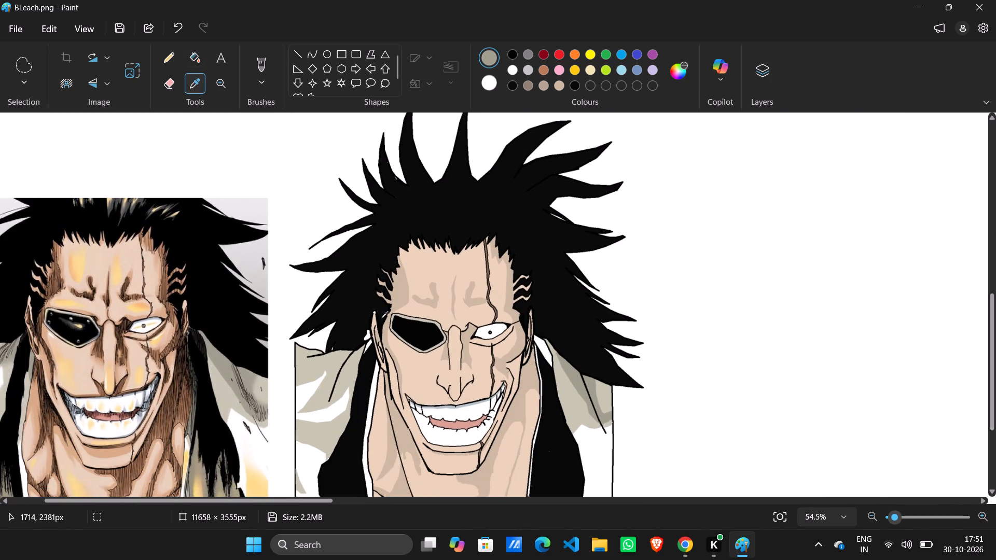
{"action": "left_click", "coordinate": [466, 352]}
Begin a skin-shadow polygon above the upper lip from the mouth corner on the eye-patch side to near the nose, about 111 × 32 px.
{"action": "scroll", "coordinate": [496, 440], "scroll_direction": "up", "scroll_amount": 2, "text": "ctrl"}
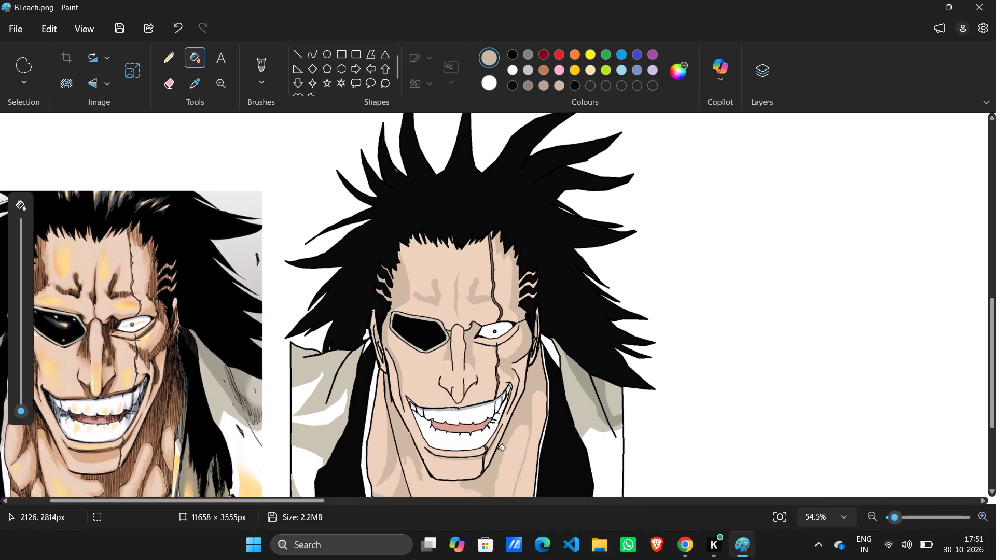
{"action": "scroll", "coordinate": [498, 450], "scroll_direction": "up", "scroll_amount": 2, "text": "ctrl"}
{"action": "scroll", "coordinate": [551, 476], "scroll_direction": "up", "scroll_amount": 4, "text": "ctrl"}
{"action": "scroll", "coordinate": [551, 476], "scroll_direction": "down", "scroll_amount": 2}
{"action": "scroll", "coordinate": [551, 476], "scroll_direction": "up", "scroll_amount": 4, "text": "ctrl"}
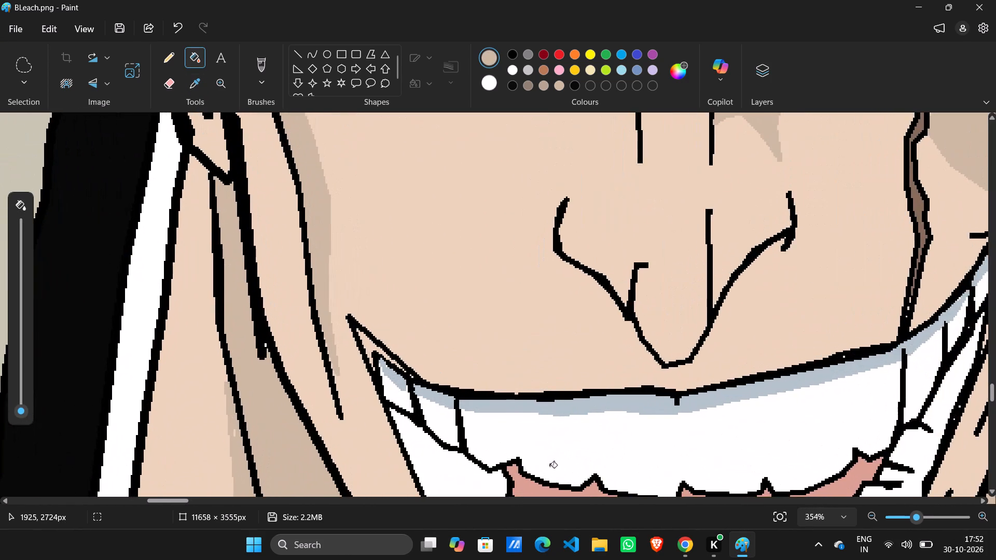
{"action": "scroll", "coordinate": [519, 407], "scroll_direction": "up", "scroll_amount": 2, "text": "ctrl"}
{"action": "left_click", "coordinate": [363, 50]}
{"action": "left_click", "coordinate": [369, 58]}
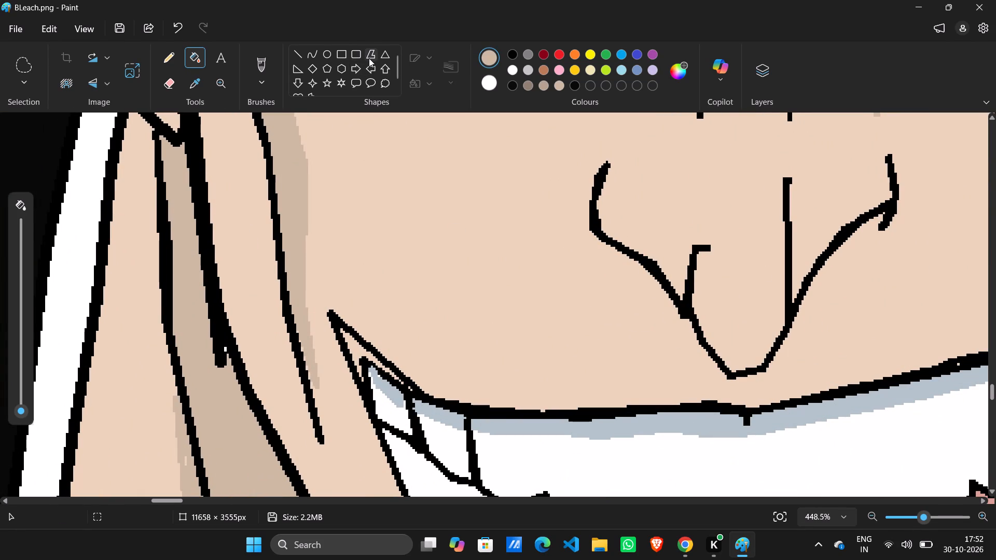
{"action": "scroll", "coordinate": [482, 463], "scroll_direction": "down", "scroll_amount": 13, "text": "ctrl"}
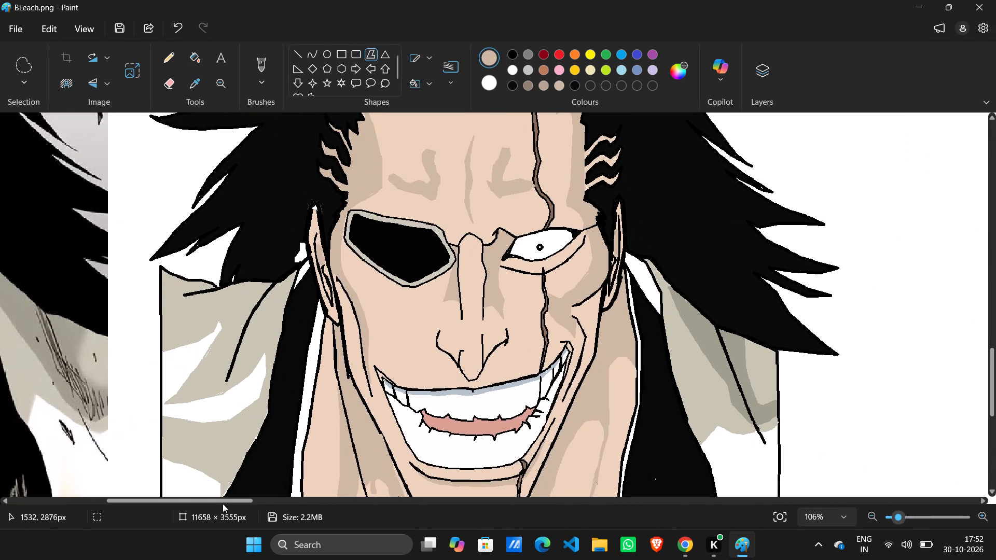
{"action": "left_click_drag", "start_coordinate": [223, 503], "coordinate": [169, 503]}
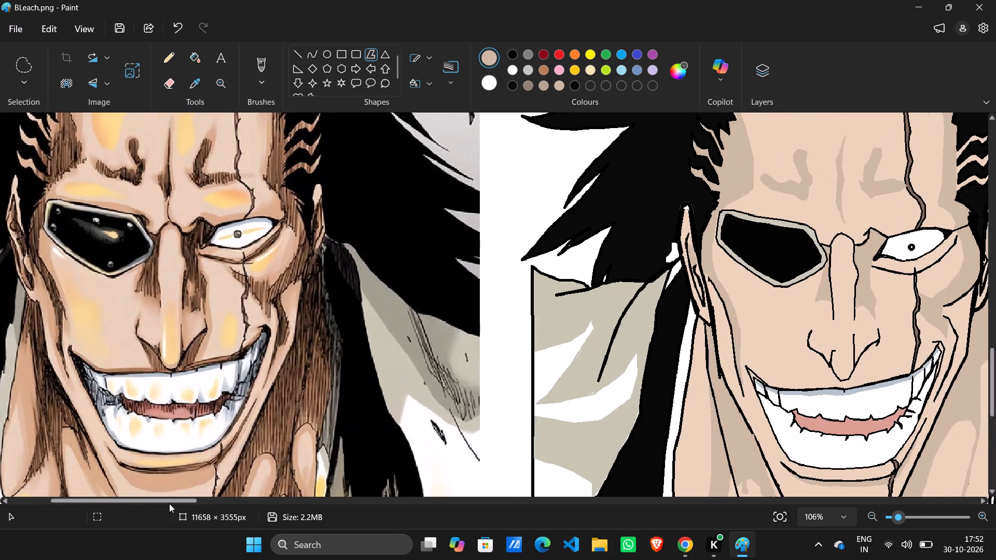
{"action": "left_click_drag", "start_coordinate": [169, 503], "coordinate": [230, 499]}
{"action": "scroll", "coordinate": [322, 447], "scroll_direction": "up", "scroll_amount": 5, "text": "ctrl"}
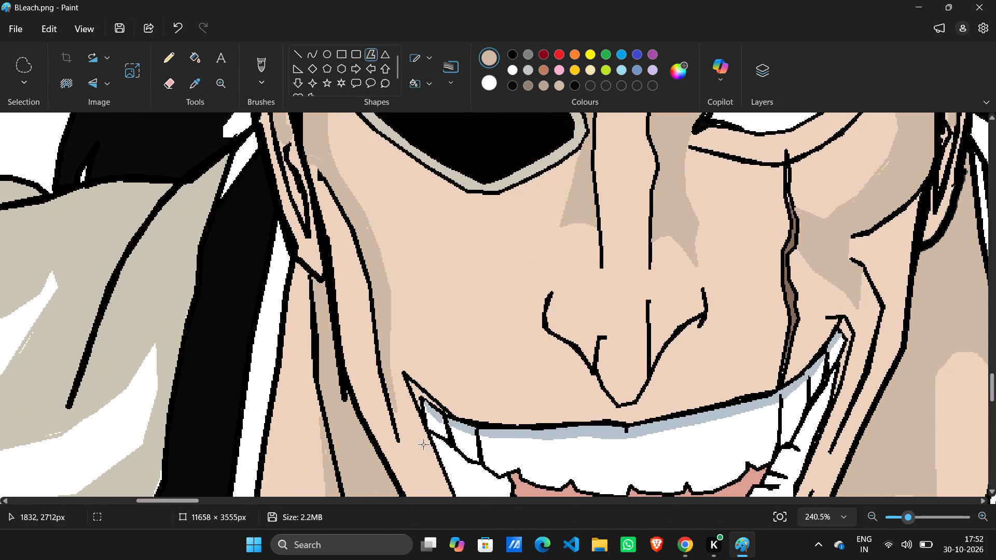
{"action": "left_click_drag", "start_coordinate": [412, 379], "coordinate": [435, 390]}
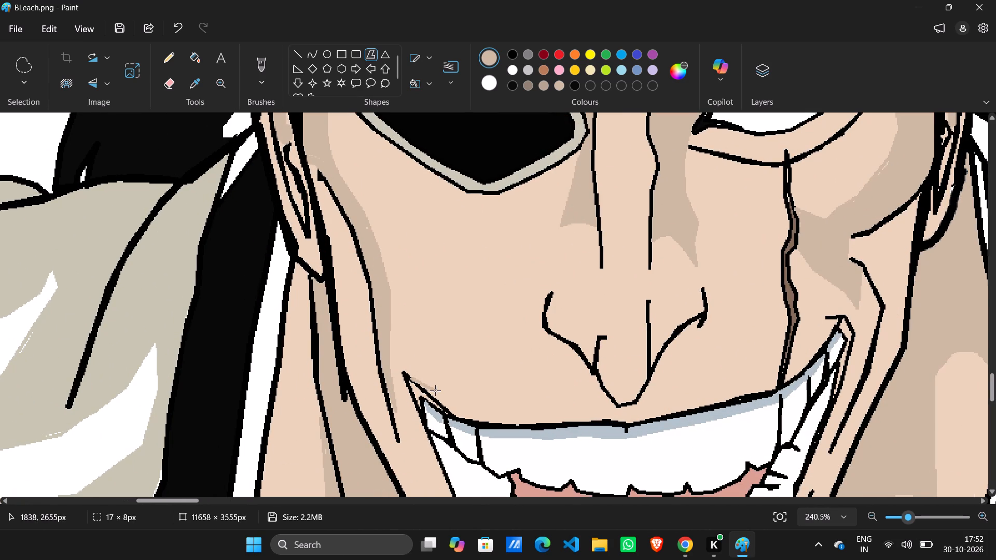
{"action": "left_click_drag", "start_coordinate": [435, 390], "coordinate": [439, 396]}
{"action": "left_click_drag", "start_coordinate": [441, 397], "coordinate": [463, 414]}
{"action": "left_click_drag", "start_coordinate": [465, 414], "coordinate": [488, 417]}
{"action": "left_click_drag", "start_coordinate": [490, 417], "coordinate": [519, 418]}
{"action": "left_click_drag", "start_coordinate": [522, 418], "coordinate": [550, 418]}
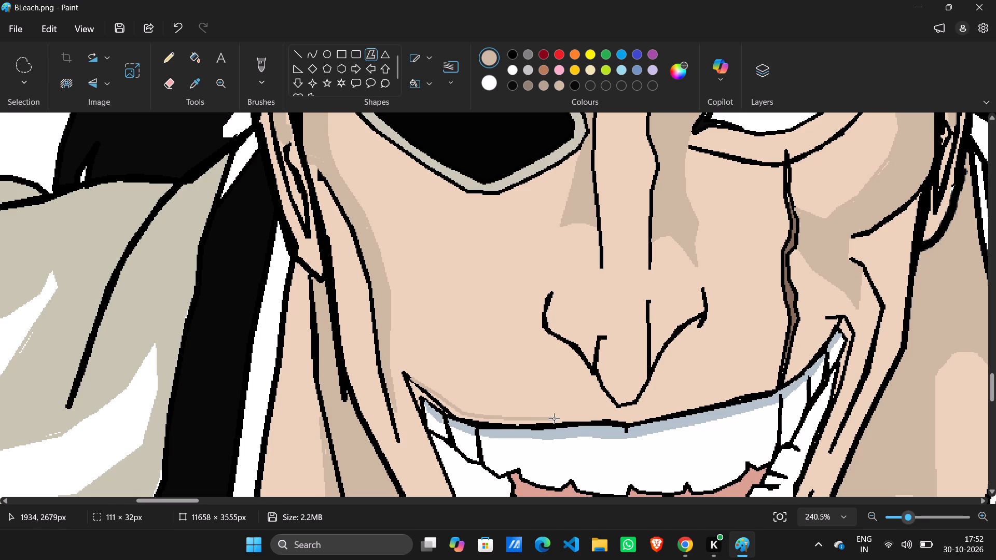
Extend the skin-shadow line under the nose and along the upper lip to the facial scar, about 291 × 32 px overall.
{"action": "left_click_drag", "start_coordinate": [554, 418], "coordinate": [576, 416]}
{"action": "left_click_drag", "start_coordinate": [582, 415], "coordinate": [602, 415]}
{"action": "left_click_drag", "start_coordinate": [607, 415], "coordinate": [628, 417]}
{"action": "left_click_drag", "start_coordinate": [632, 417], "coordinate": [657, 411]}
{"action": "left_click_drag", "start_coordinate": [662, 409], "coordinate": [682, 404]}
{"action": "left_click_drag", "start_coordinate": [691, 403], "coordinate": [699, 401]}
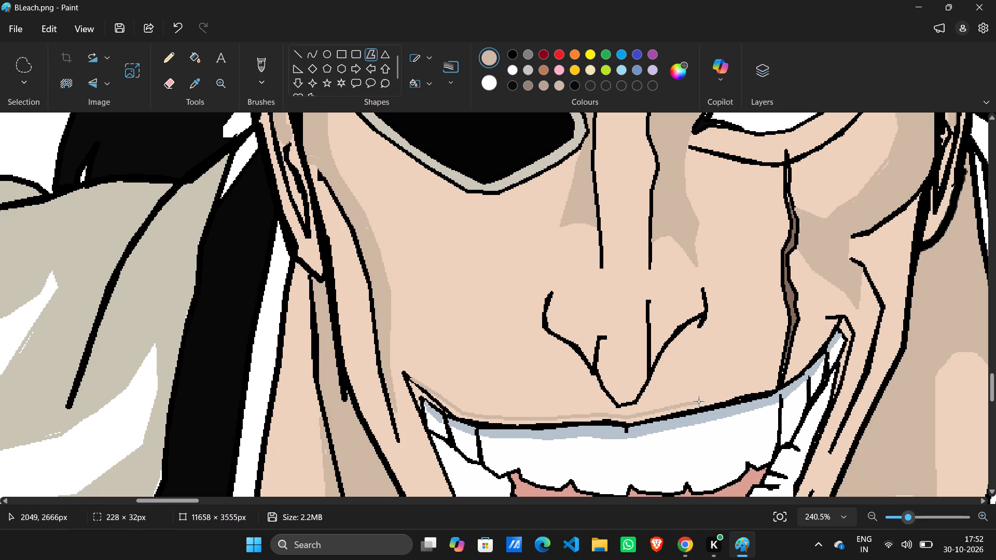
{"action": "left_click_drag", "start_coordinate": [699, 401], "coordinate": [706, 401]}
{"action": "left_click_drag", "start_coordinate": [713, 399], "coordinate": [735, 393]}
{"action": "left_click_drag", "start_coordinate": [739, 391], "coordinate": [758, 387]}
{"action": "left_click_drag", "start_coordinate": [763, 386], "coordinate": [774, 384]}
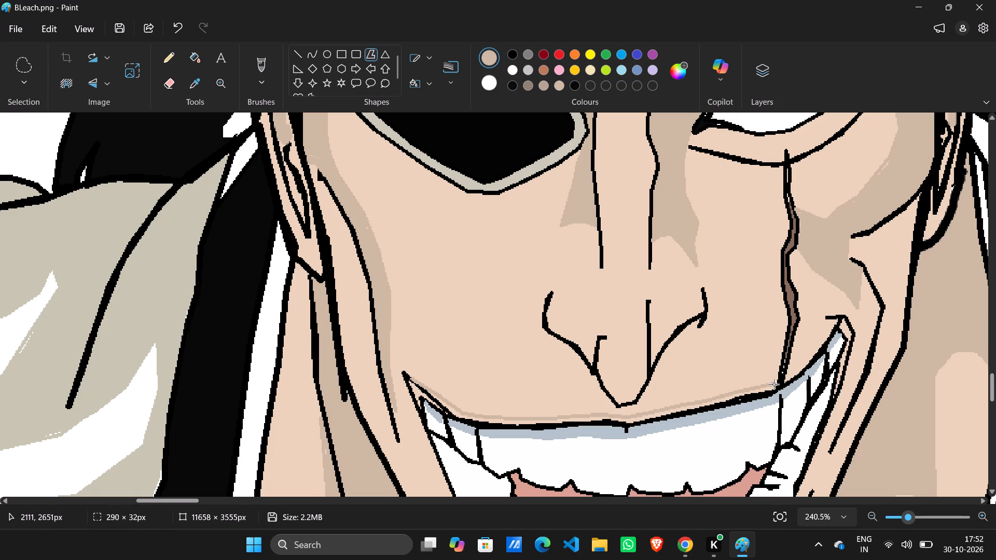
{"action": "left_click_drag", "start_coordinate": [774, 384], "coordinate": [775, 384]}
Trace the upper-lip shadow polygon back from the facial scar to beneath the nose, just above the lip line.
{"action": "left_click_drag", "start_coordinate": [776, 384], "coordinate": [760, 386]}
{"action": "left_click", "coordinate": [760, 386]}
{"action": "left_click_drag", "start_coordinate": [739, 391], "coordinate": [715, 396]}
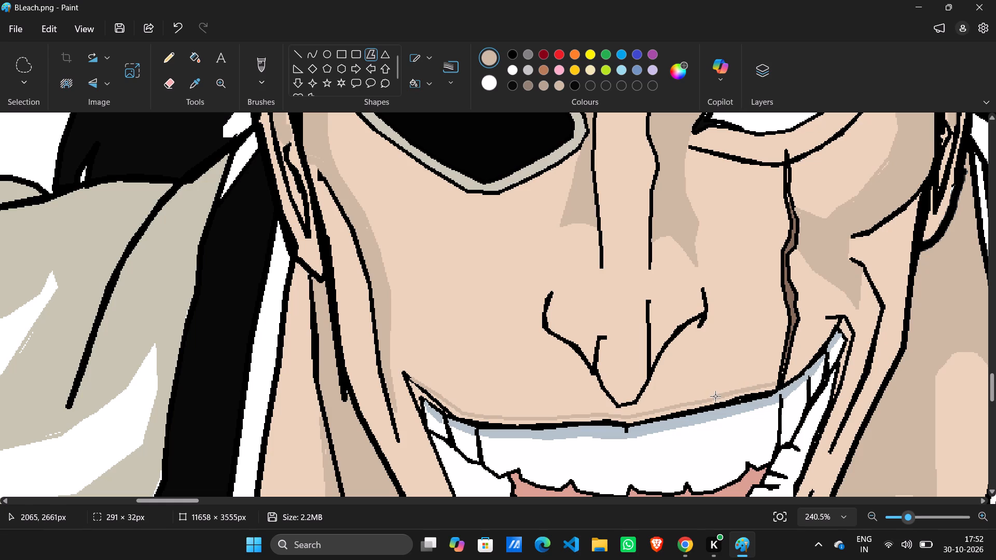
{"action": "left_click_drag", "start_coordinate": [715, 396], "coordinate": [714, 397]}
{"action": "left_click_drag", "start_coordinate": [697, 404], "coordinate": [661, 409]}
{"action": "left_click_drag", "start_coordinate": [654, 411], "coordinate": [628, 417]}
{"action": "left_click_drag", "start_coordinate": [614, 417], "coordinate": [600, 412]}
{"action": "left_click_drag", "start_coordinate": [583, 416], "coordinate": [568, 418]}
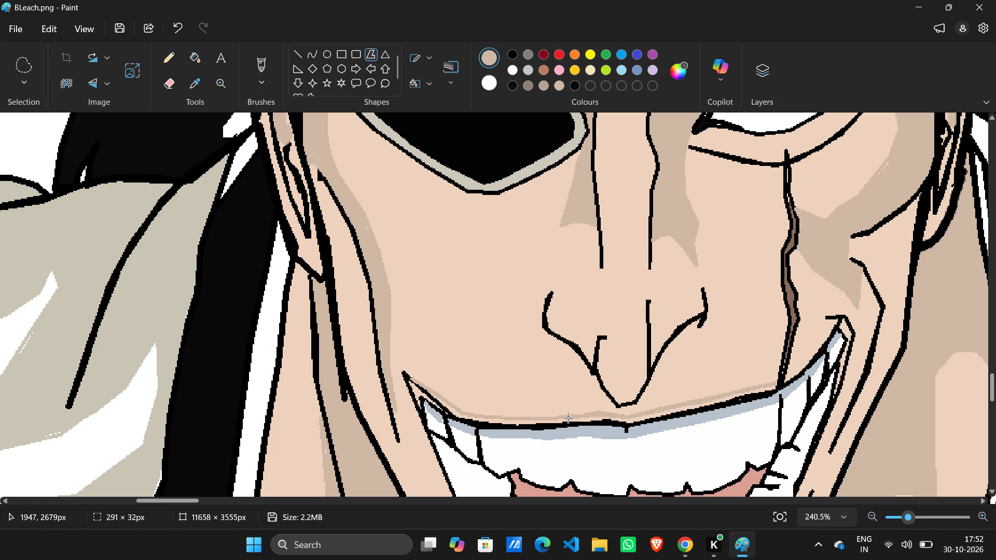
Close the upper-lip polygon at the mouth corner on the eye-patch side, about 289 × 32 px overall, and fill the band with beige shadow.
{"action": "left_click_drag", "start_coordinate": [568, 418], "coordinate": [560, 417]}
{"action": "left_click_drag", "start_coordinate": [552, 417], "coordinate": [516, 418]}
{"action": "left_click_drag", "start_coordinate": [503, 418], "coordinate": [467, 411]}
{"action": "left_click_drag", "start_coordinate": [467, 411], "coordinate": [463, 411]}
{"action": "left_click_drag", "start_coordinate": [461, 411], "coordinate": [449, 401]}
{"action": "left_click_drag", "start_coordinate": [442, 397], "coordinate": [415, 378]}
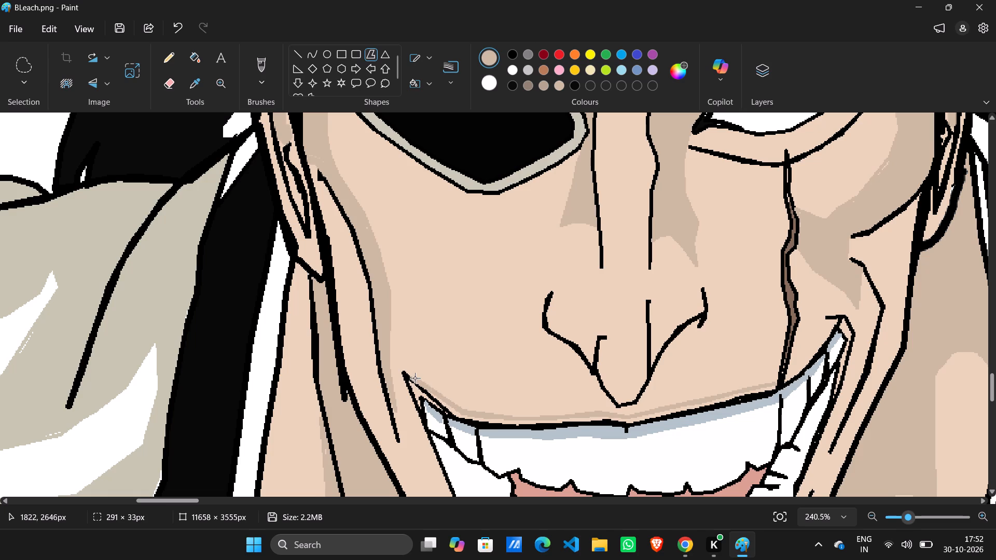
{"action": "left_click_drag", "start_coordinate": [415, 378], "coordinate": [416, 379]}
{"action": "left_click", "coordinate": [411, 396]}
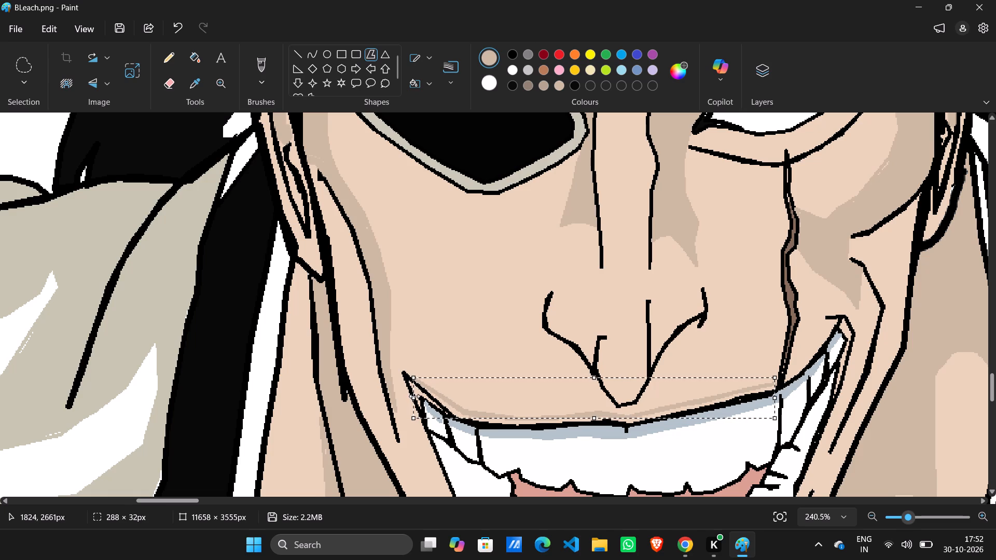
{"action": "left_click", "coordinate": [194, 63]}
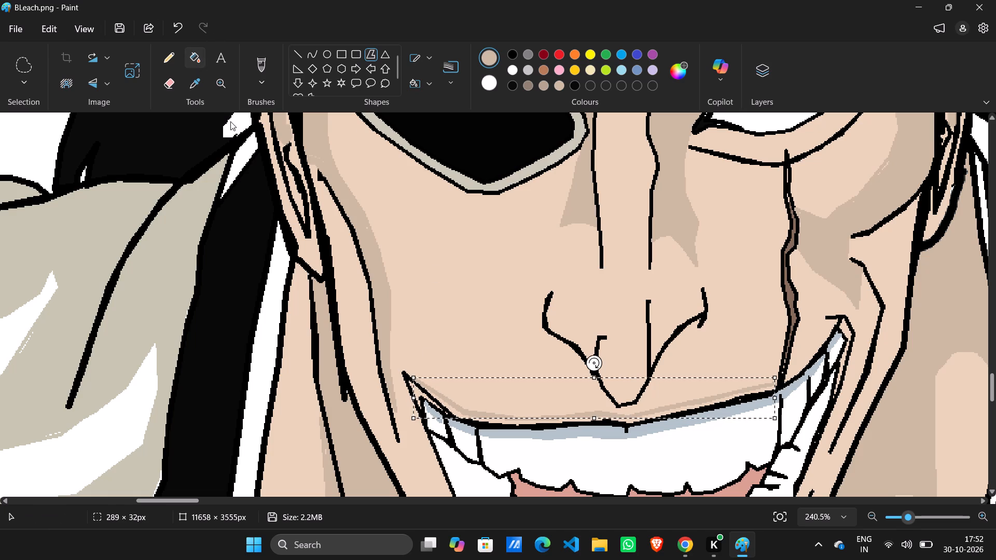
{"action": "left_click", "coordinate": [480, 419]}
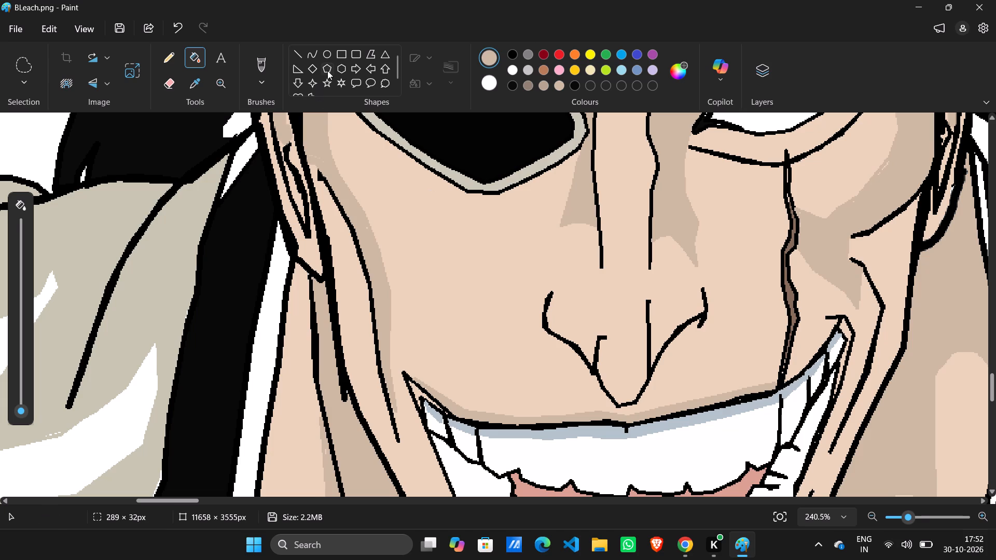
Draw a skin-shadow polygon about 41 × 46 px above the lip from the scar to the far mouth corner and fill it with beige.
{"action": "left_click", "coordinate": [369, 56]}
{"action": "scroll", "coordinate": [916, 370], "scroll_direction": "up", "scroll_amount": 3, "text": "ctrl"}
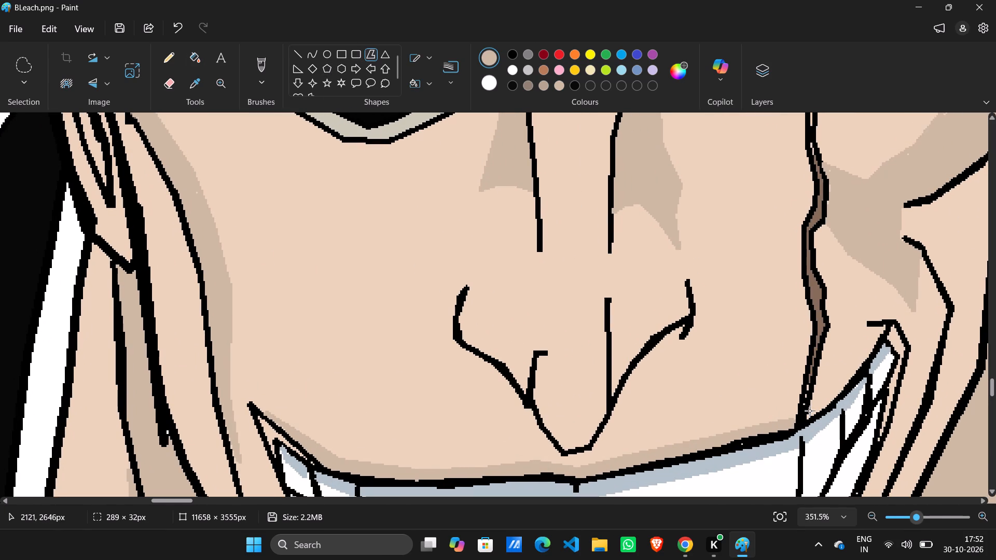
{"action": "left_click_drag", "start_coordinate": [810, 411], "coordinate": [852, 369]}
{"action": "left_click_drag", "start_coordinate": [856, 364], "coordinate": [879, 327]}
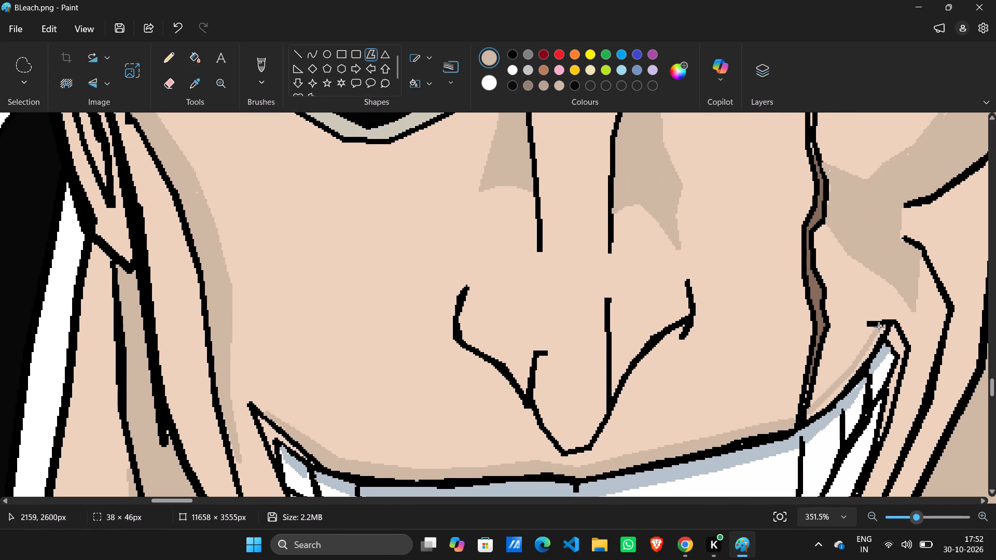
{"action": "left_click_drag", "start_coordinate": [879, 327], "coordinate": [884, 327]}
{"action": "left_click_drag", "start_coordinate": [884, 327], "coordinate": [862, 359]}
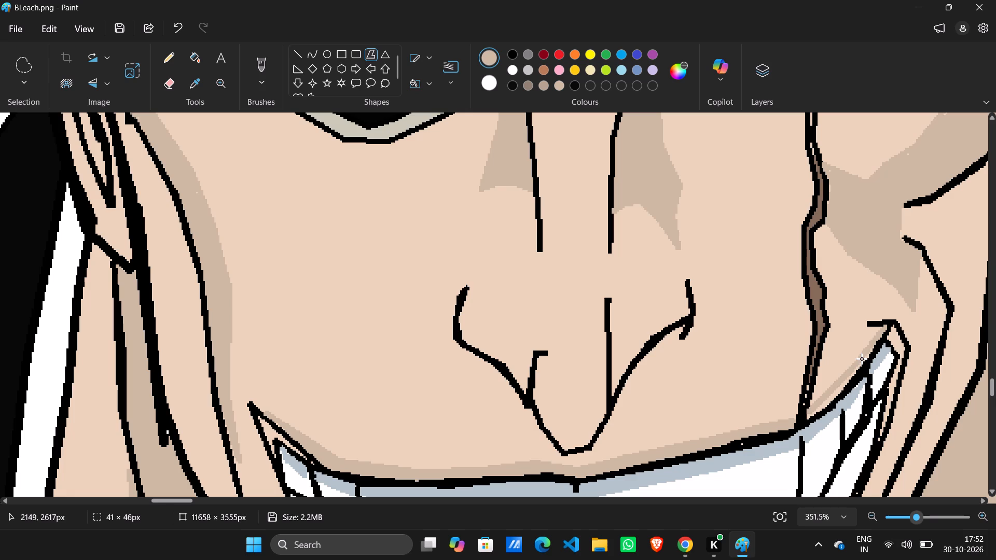
{"action": "left_click_drag", "start_coordinate": [862, 359], "coordinate": [811, 411]}
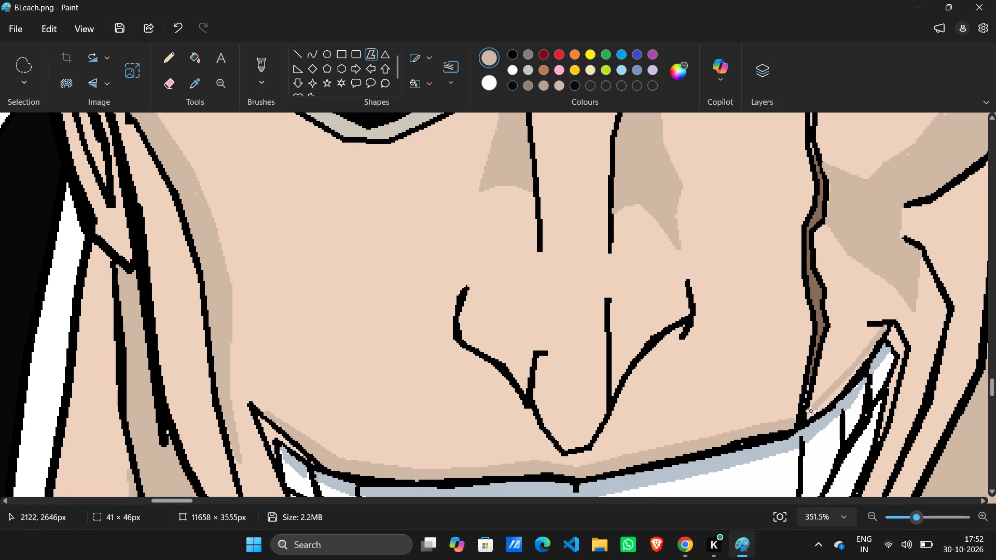
{"action": "left_click_drag", "start_coordinate": [811, 411], "coordinate": [810, 411]}
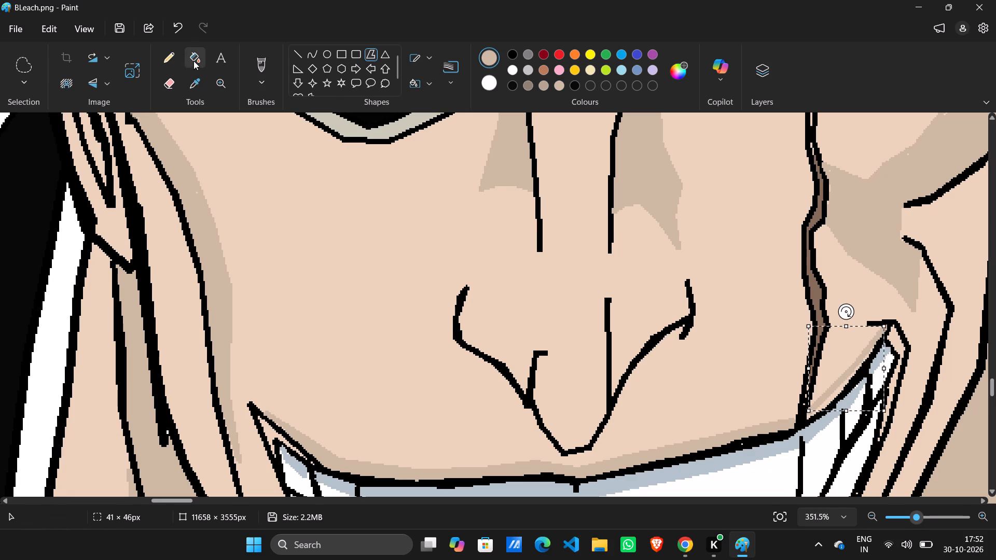
{"action": "left_click", "coordinate": [193, 61]}
{"action": "left_click", "coordinate": [838, 389]}
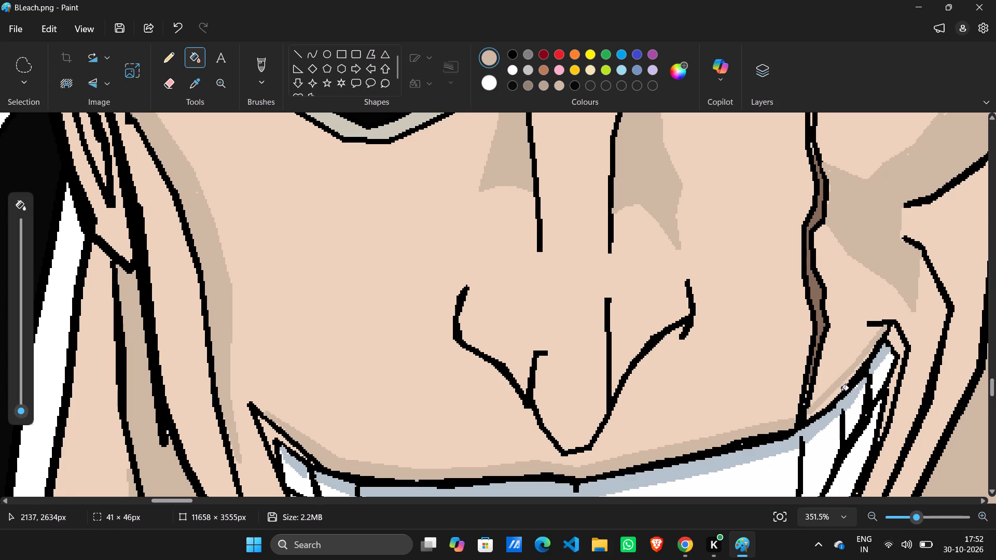
Compare the whole shaded face with the coloured reference picture to find the next missing shadow.
{"action": "scroll", "coordinate": [854, 391], "scroll_direction": "down", "scroll_amount": 10, "text": "ctrl"}
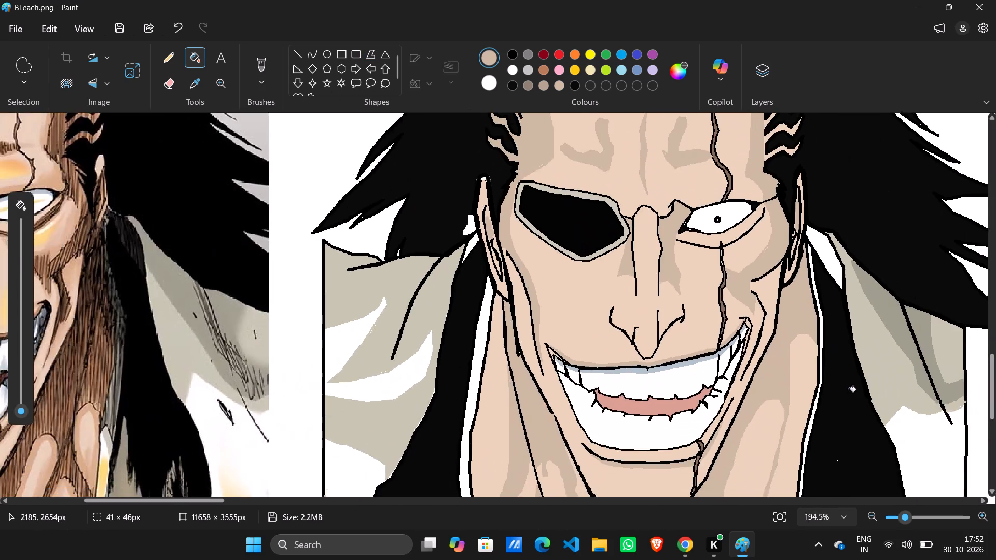
{"action": "scroll", "coordinate": [848, 391], "scroll_direction": "down", "scroll_amount": 5, "text": "ctrl"}
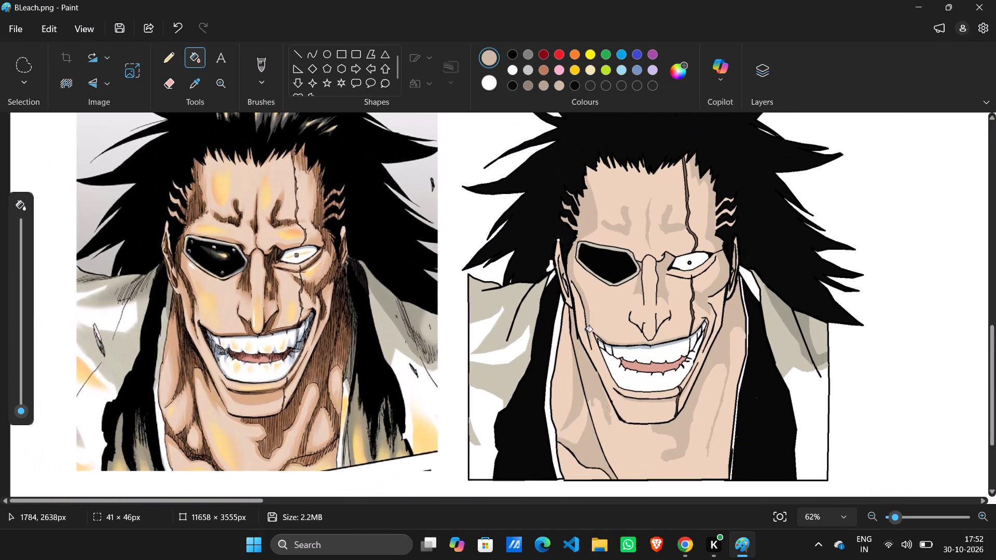
{"action": "scroll", "coordinate": [585, 331], "scroll_direction": "down", "scroll_amount": 1}
{"action": "scroll", "coordinate": [649, 348], "scroll_direction": "up", "scroll_amount": 3}
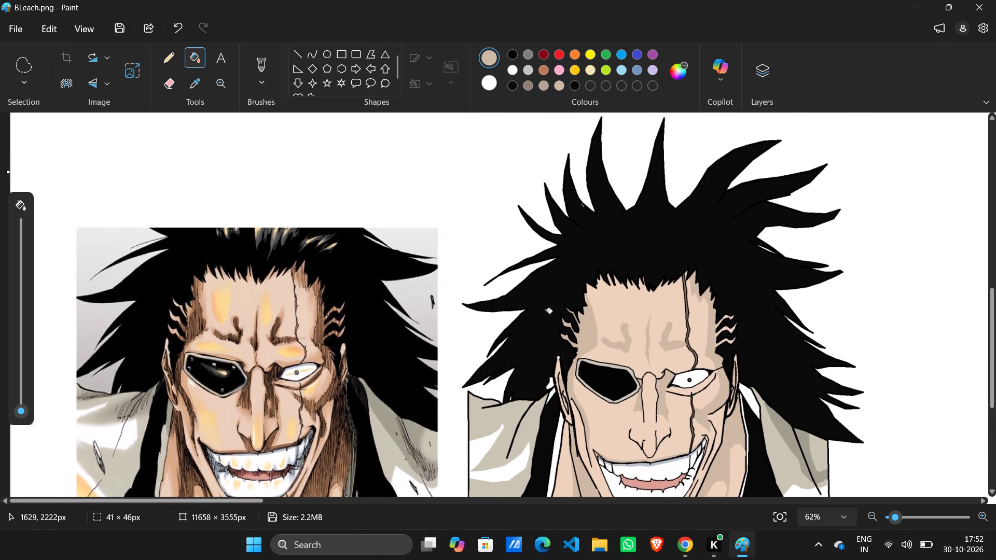
{"action": "scroll", "coordinate": [701, 395], "scroll_direction": "down", "scroll_amount": 2}
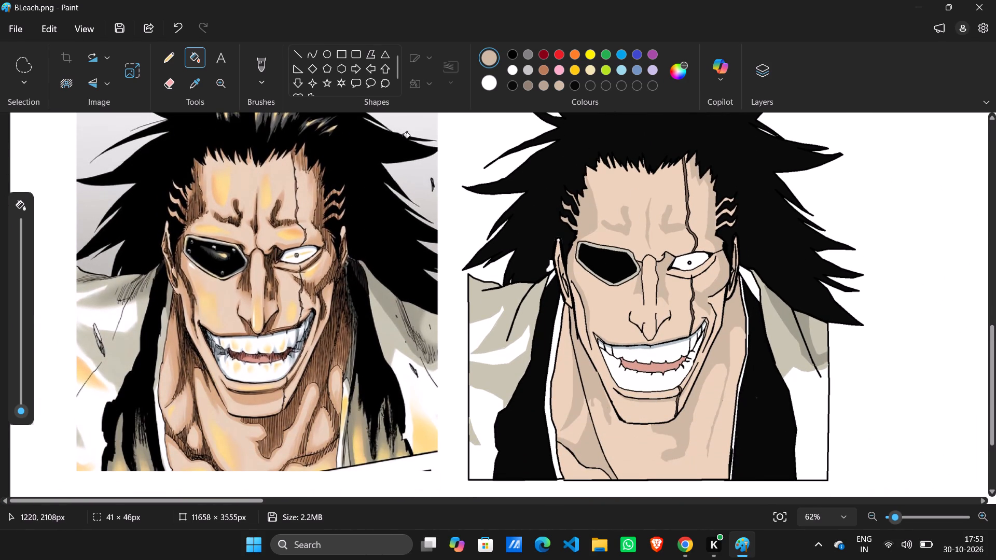
Begin a beige shadow polygon from the nostril on the eye-patch side down to the upper lip and along beneath the nose, about 95 × 64 px.
{"action": "left_click", "coordinate": [372, 50]}
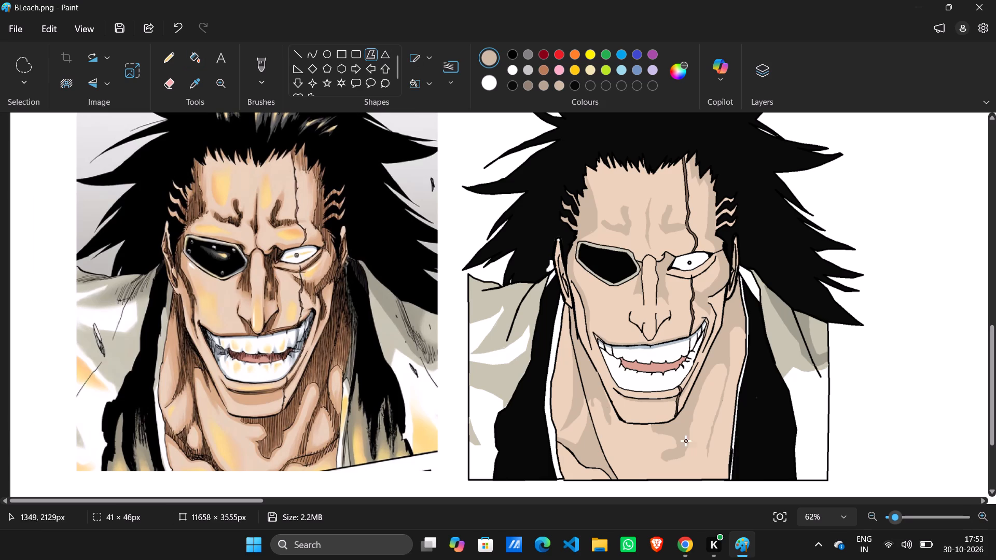
{"action": "scroll", "coordinate": [991, 523], "scroll_direction": "up", "scroll_amount": 6, "text": "ctrl"}
{"action": "scroll", "coordinate": [795, 379], "scroll_direction": "up", "scroll_amount": 5}
{"action": "scroll", "coordinate": [767, 414], "scroll_direction": "up", "scroll_amount": 4, "text": "ctrl"}
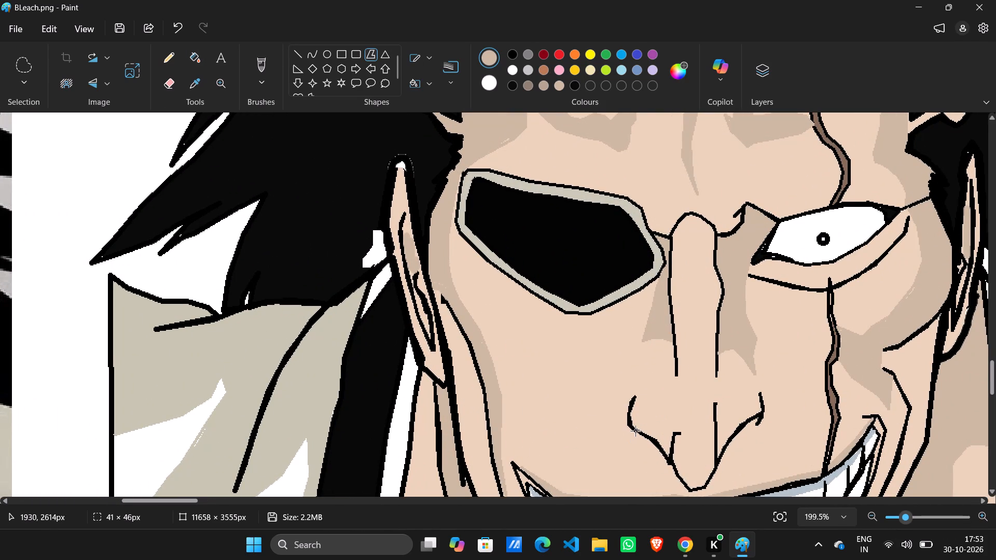
{"action": "left_click_drag", "start_coordinate": [635, 431], "coordinate": [640, 449]}
{"action": "scroll", "coordinate": [644, 448], "scroll_direction": "down", "scroll_amount": 1}
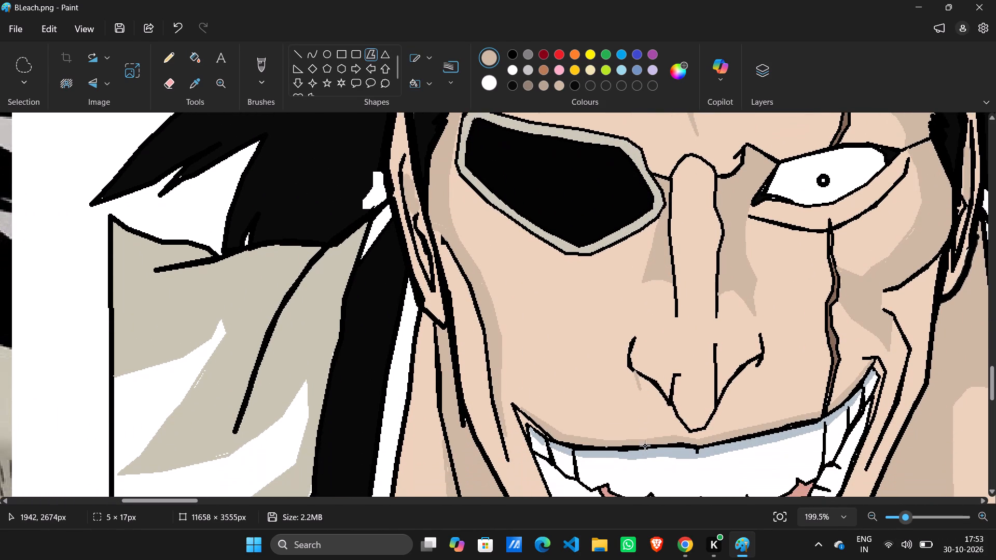
{"action": "key", "text": "ctrl+z"}
{"action": "left_click_drag", "start_coordinate": [633, 371], "coordinate": [638, 383]}
{"action": "left_click_drag", "start_coordinate": [644, 397], "coordinate": [647, 413]}
{"action": "left_click_drag", "start_coordinate": [650, 416], "coordinate": [660, 437]}
{"action": "left_click_drag", "start_coordinate": [664, 437], "coordinate": [688, 438]}
{"action": "left_click_drag", "start_coordinate": [694, 438], "coordinate": [712, 438]}
{"action": "left_click_drag", "start_coordinate": [721, 436], "coordinate": [731, 433]}
Extend the under-nose shadow outline up from the lip to the nostril on the scar side, about 120 × 69 px overall.
{"action": "scroll", "coordinate": [731, 433], "scroll_direction": "down", "scroll_amount": 6, "text": "ctrl"}
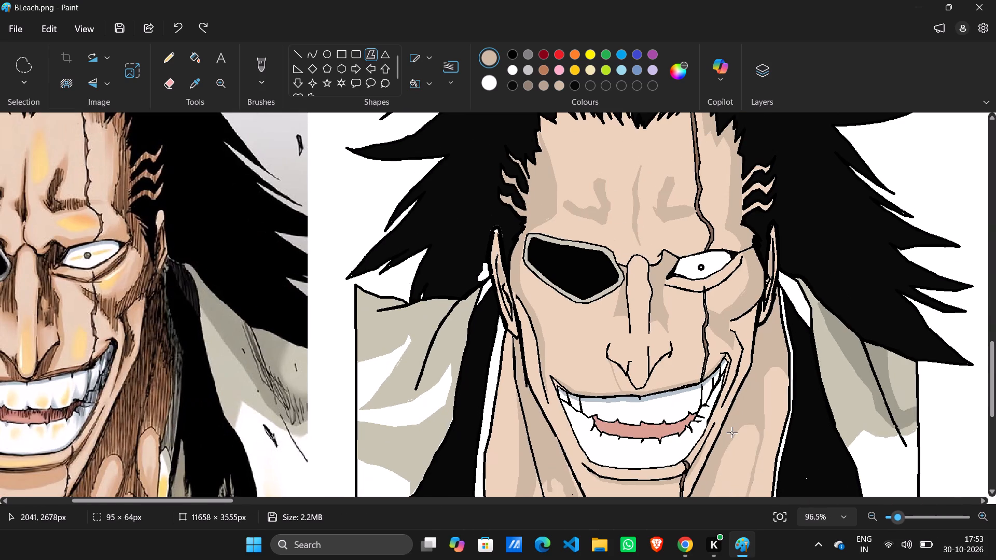
{"action": "scroll", "coordinate": [732, 432], "scroll_direction": "up", "scroll_amount": 1, "text": "ctrl"}
{"action": "left_click_drag", "start_coordinate": [670, 379], "coordinate": [666, 382]}
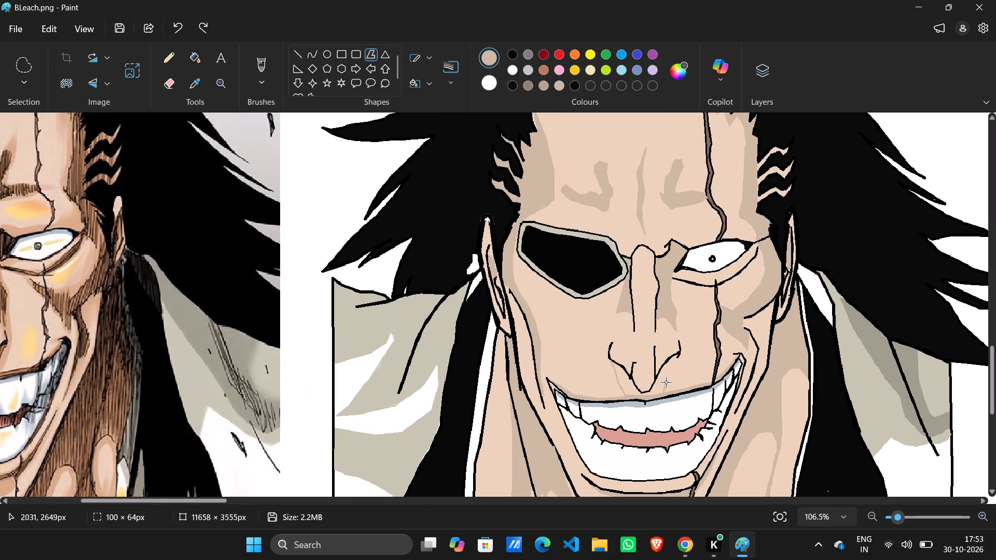
{"action": "left_click_drag", "start_coordinate": [666, 382], "coordinate": [667, 384]}
{"action": "left_click_drag", "start_coordinate": [672, 375], "coordinate": [676, 367]}
{"action": "left_click_drag", "start_coordinate": [676, 363], "coordinate": [677, 358]}
Trace the under-nose polygon back to its starting nostril, about 120 × 70 px, and fill the area between nose and upper lip with beige.
{"action": "scroll", "coordinate": [684, 366], "scroll_direction": "up", "scroll_amount": 5, "text": "ctrl"}
{"action": "scroll", "coordinate": [856, 448], "scroll_direction": "down", "scroll_amount": 3}
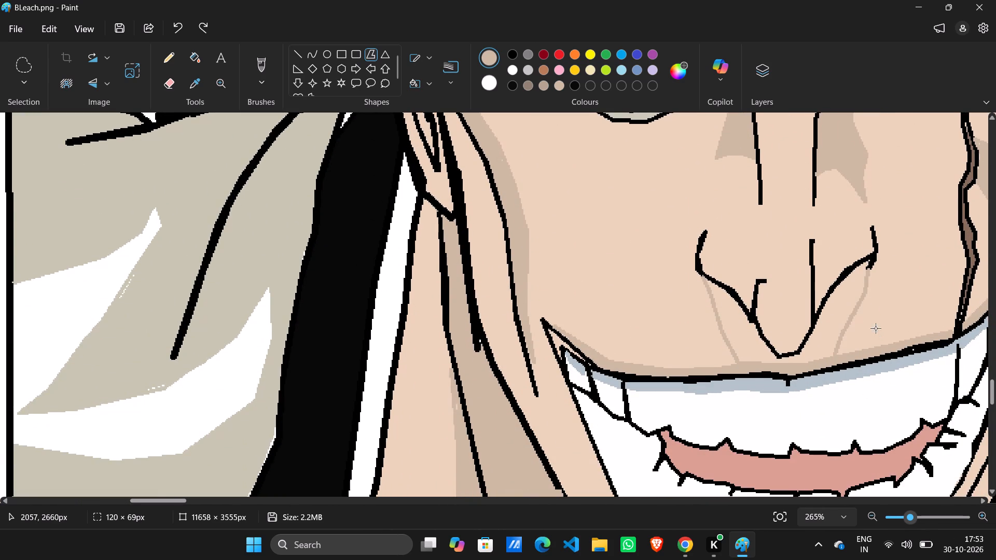
{"action": "left_click", "coordinate": [862, 311]}
{"action": "left_click_drag", "start_coordinate": [852, 319], "coordinate": [833, 358]}
{"action": "left_click_drag", "start_coordinate": [833, 358], "coordinate": [812, 362]}
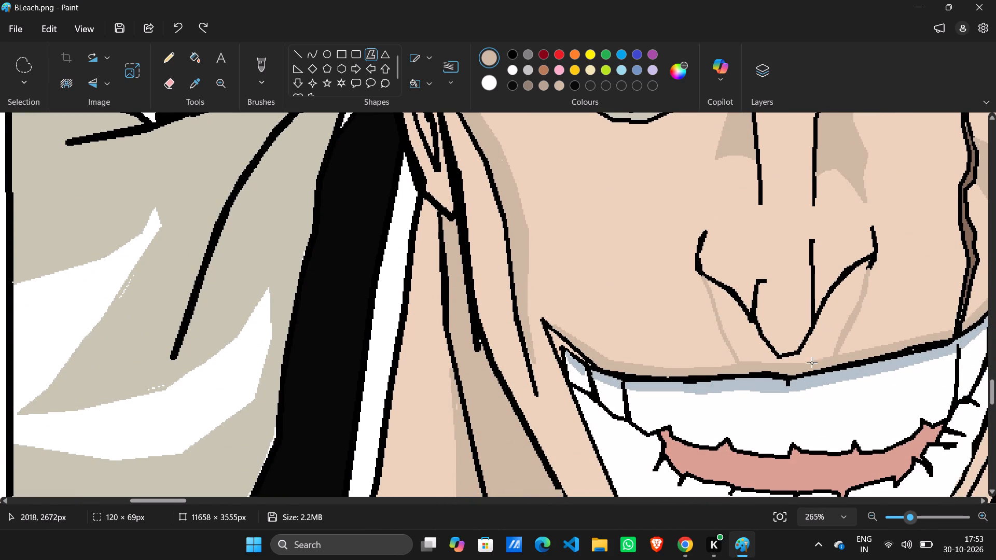
{"action": "left_click_drag", "start_coordinate": [812, 362], "coordinate": [799, 366]}
{"action": "left_click_drag", "start_coordinate": [767, 369], "coordinate": [741, 367]}
{"action": "left_click_drag", "start_coordinate": [738, 363], "coordinate": [723, 338]}
{"action": "left_click_drag", "start_coordinate": [721, 328], "coordinate": [715, 310]}
{"action": "left_click_drag", "start_coordinate": [715, 310], "coordinate": [715, 305]}
{"action": "left_click_drag", "start_coordinate": [712, 292], "coordinate": [703, 276]}
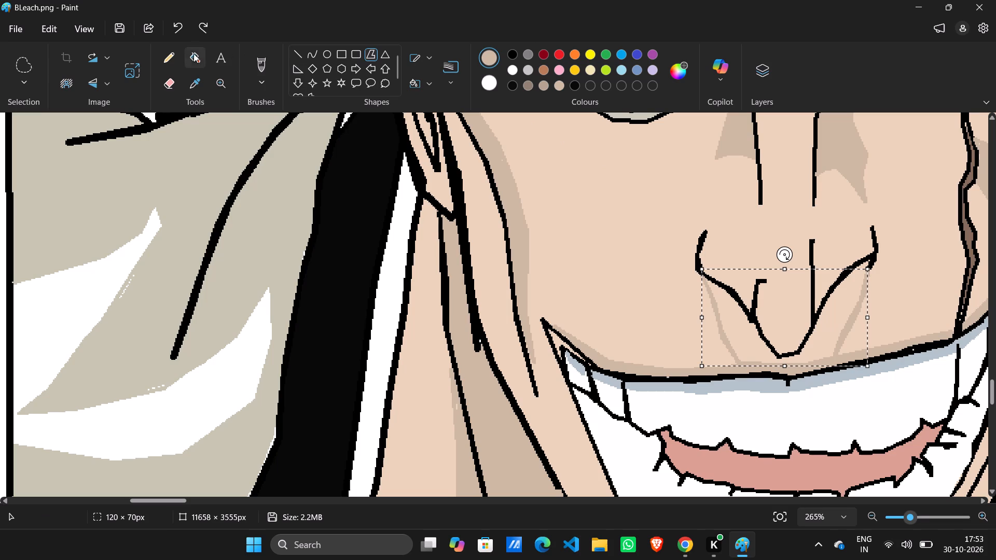
{"action": "left_click", "coordinate": [193, 53]}
{"action": "left_click", "coordinate": [733, 316]}
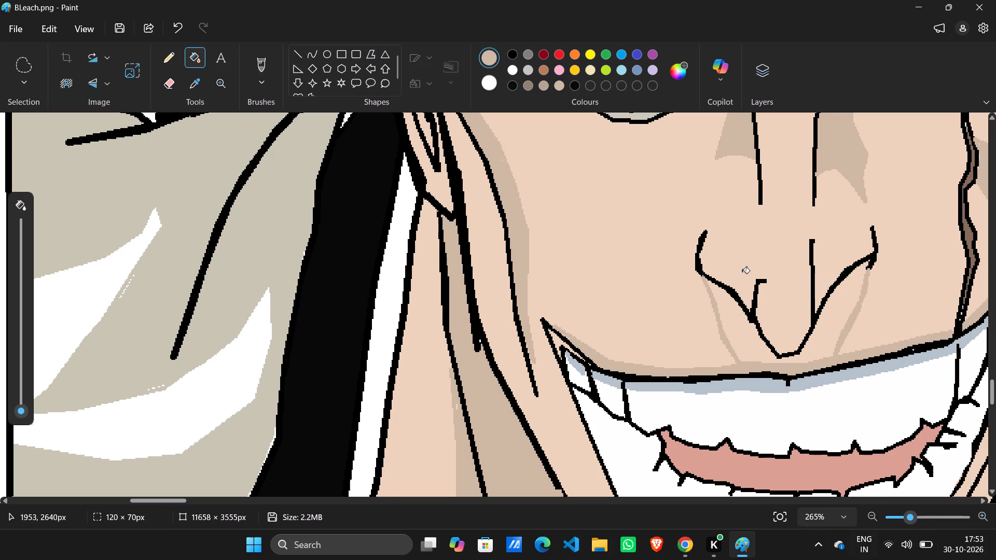
Brush a small beige shadow with a very thin brush beside the inner nostril line on the eye-patch side.
{"action": "scroll", "coordinate": [773, 288], "scroll_direction": "down", "scroll_amount": 10, "text": "ctrl"}
{"action": "scroll", "coordinate": [746, 328], "scroll_direction": "down", "scroll_amount": 4, "text": "ctrl"}
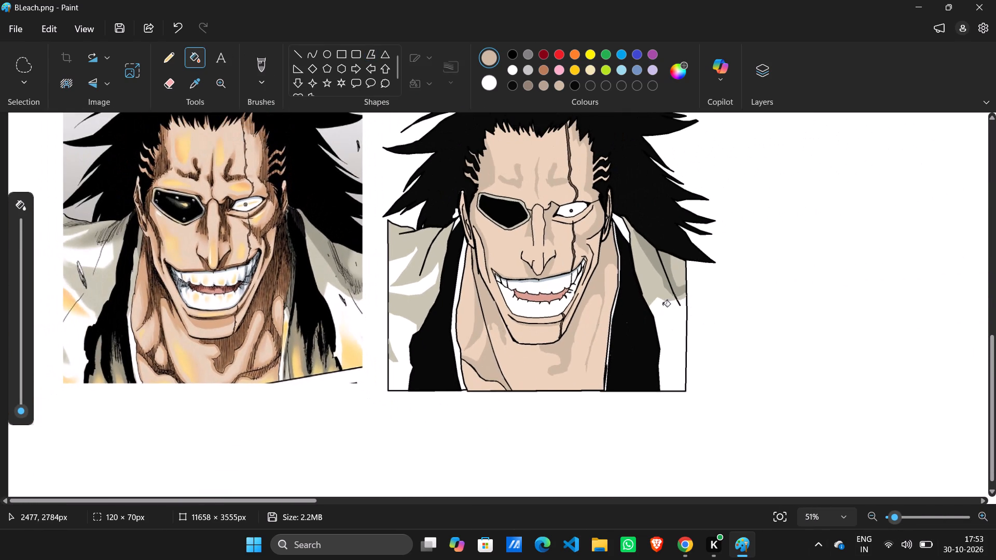
{"action": "scroll", "coordinate": [662, 302], "scroll_direction": "up", "scroll_amount": 1}
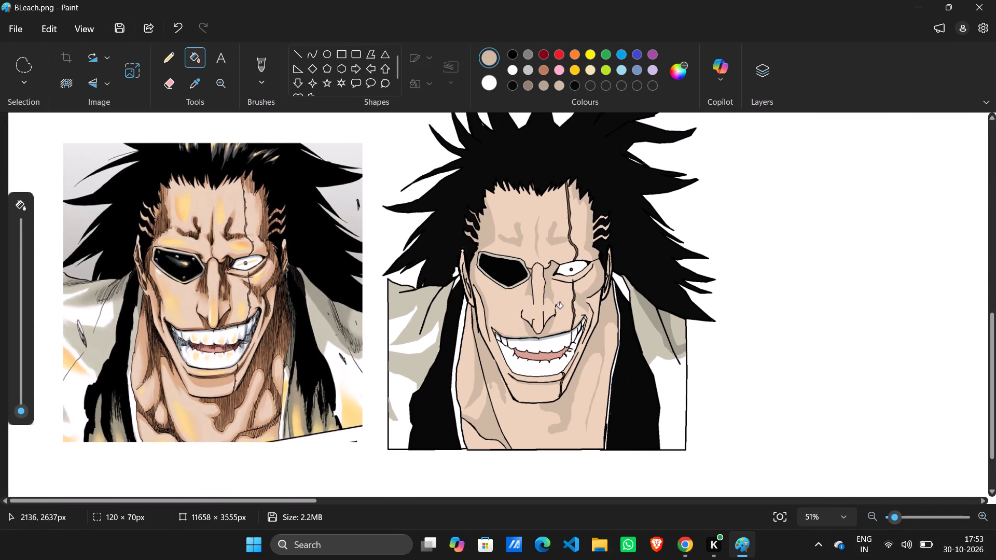
{"action": "scroll", "coordinate": [541, 312], "scroll_direction": "up", "scroll_amount": 4, "text": "ctrl"}
{"action": "scroll", "coordinate": [798, 414], "scroll_direction": "up", "scroll_amount": 4, "text": "ctrl"}
{"action": "scroll", "coordinate": [798, 414], "scroll_direction": "down", "scroll_amount": 2}
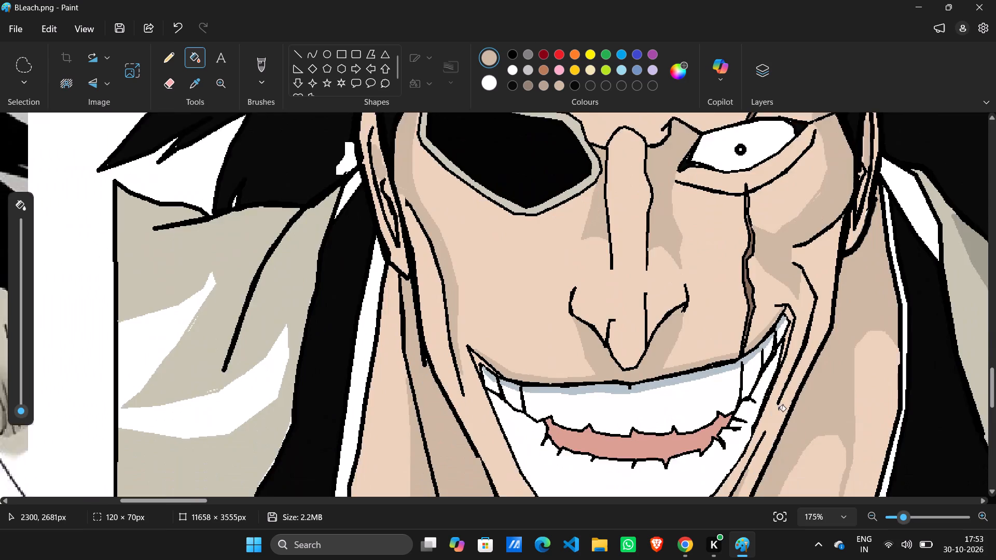
{"action": "scroll", "coordinate": [712, 391], "scroll_direction": "up", "scroll_amount": 5, "text": "ctrl"}
{"action": "left_click", "coordinate": [264, 68]}
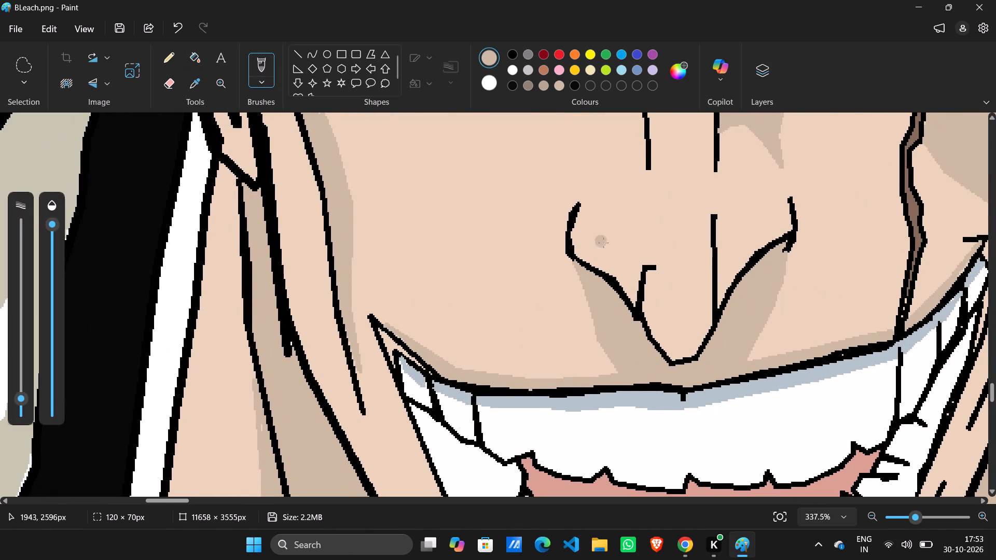
{"action": "left_click_drag", "start_coordinate": [12, 402], "coordinate": [15, 407]}
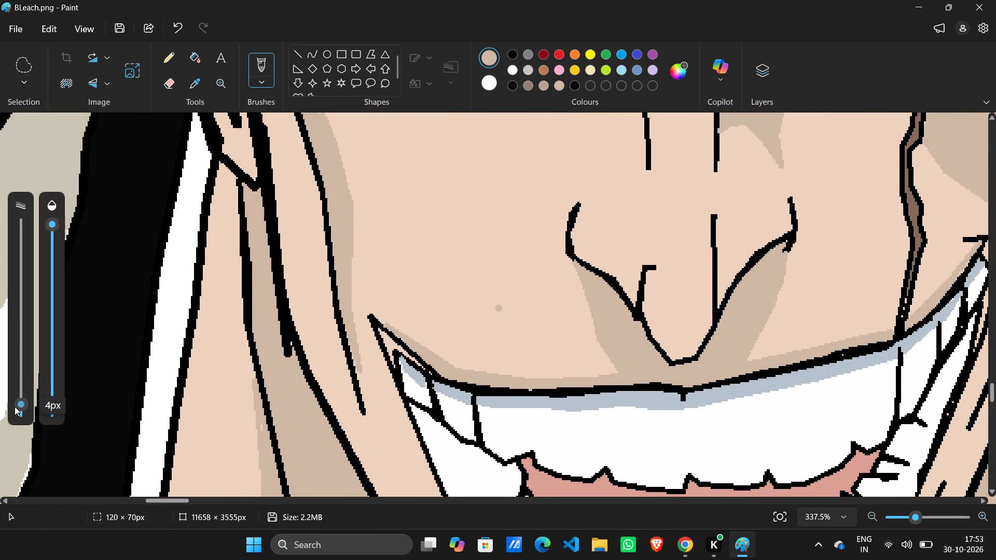
{"action": "left_click_drag", "start_coordinate": [15, 407], "coordinate": [15, 411]}
{"action": "left_click_drag", "start_coordinate": [633, 305], "coordinate": [634, 287]}
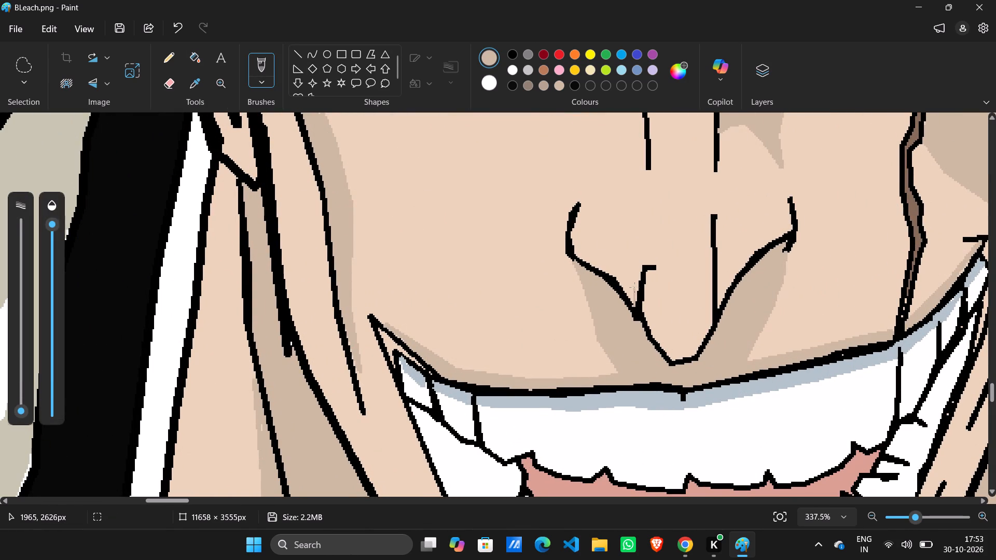
{"action": "left_click_drag", "start_coordinate": [634, 287], "coordinate": [633, 298]}
{"action": "left_click_drag", "start_coordinate": [633, 298], "coordinate": [637, 280]}
{"action": "left_click_drag", "start_coordinate": [637, 280], "coordinate": [638, 293]}
Thicken the brush slightly and paint a small beige shadow inside the nostril on the scar side.
{"action": "left_click_drag", "start_coordinate": [29, 410], "coordinate": [29, 398]}
{"action": "left_click_drag", "start_coordinate": [22, 403], "coordinate": [22, 404]}
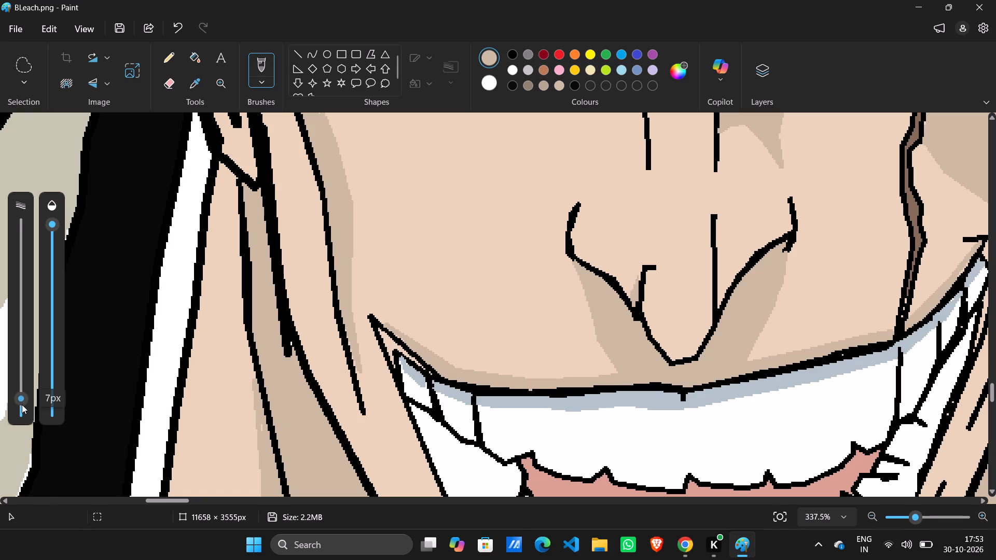
{"action": "left_click_drag", "start_coordinate": [22, 404], "coordinate": [23, 411]}
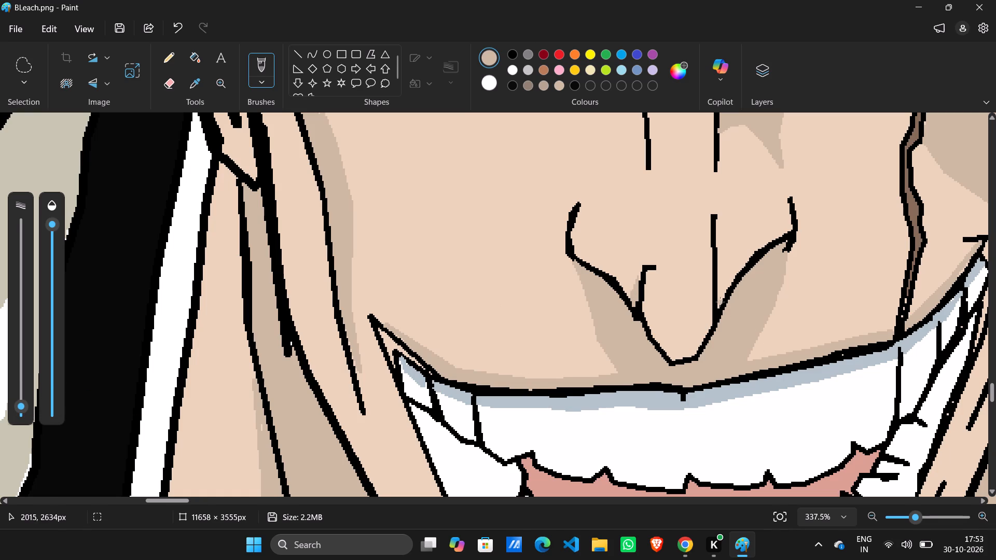
{"action": "left_click_drag", "start_coordinate": [720, 305], "coordinate": [723, 292]}
{"action": "left_click_drag", "start_coordinate": [723, 292], "coordinate": [725, 277]}
{"action": "left_click_drag", "start_coordinate": [725, 277], "coordinate": [721, 275]}
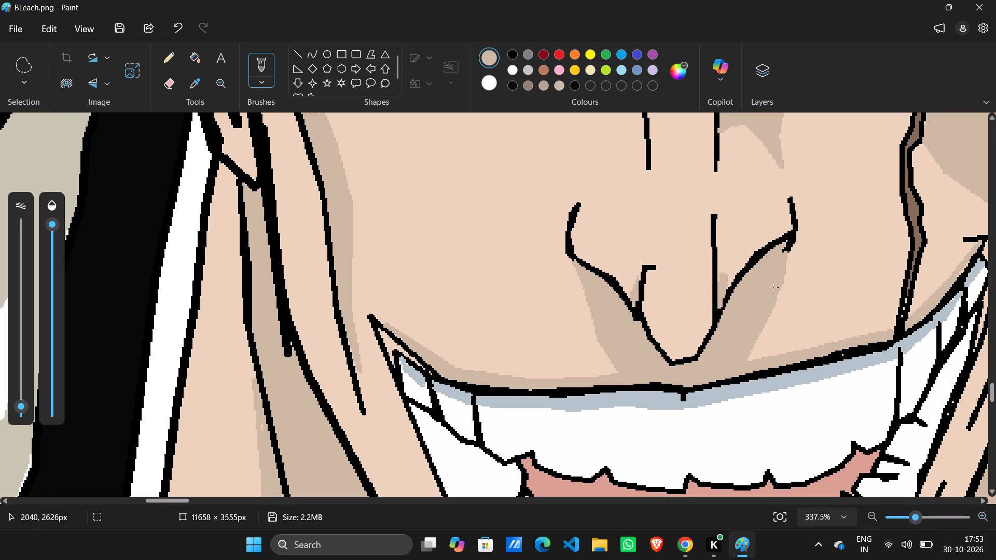
Compare the shaded face with the coloured reference picture to find the next missing shadow.
{"action": "scroll", "coordinate": [774, 287], "scroll_direction": "down", "scroll_amount": 9, "text": "ctrl"}
{"action": "scroll", "coordinate": [837, 291], "scroll_direction": "down", "scroll_amount": 4, "text": "ctrl"}
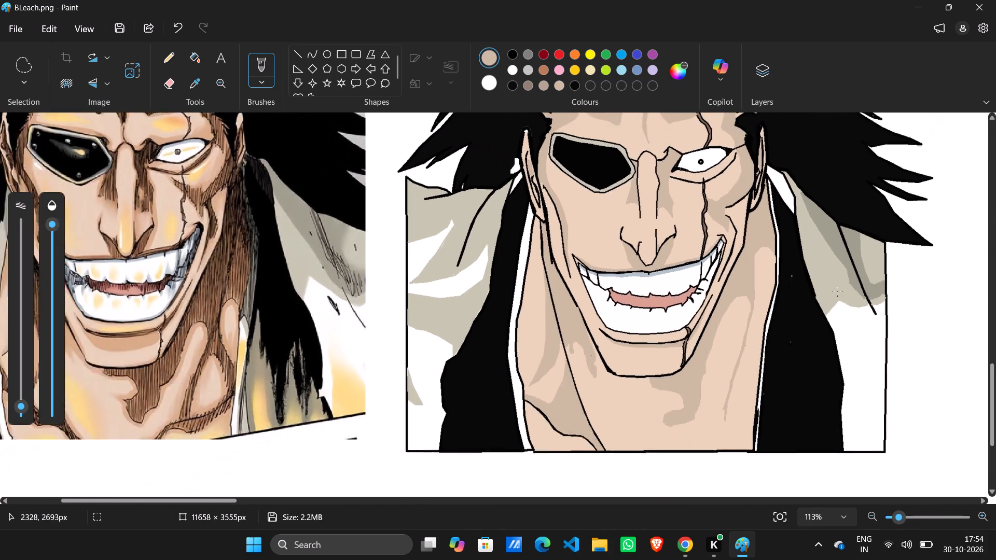
{"action": "scroll", "coordinate": [599, 296], "scroll_direction": "down", "scroll_amount": 2, "text": "ctrl"}
{"action": "scroll", "coordinate": [490, 285], "scroll_direction": "down", "scroll_amount": 1, "text": "ctrl"}
{"action": "scroll", "coordinate": [505, 271], "scroll_direction": "up", "scroll_amount": 1, "text": "ctrl"}
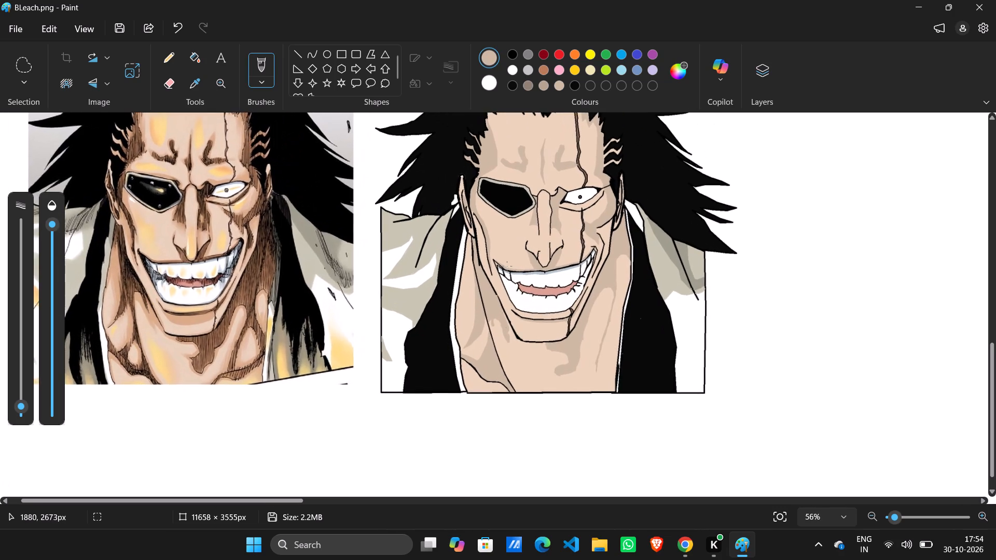
{"action": "scroll", "coordinate": [481, 248], "scroll_direction": "up", "scroll_amount": 1, "text": "ctrl"}
{"action": "scroll", "coordinate": [393, 219], "scroll_direction": "up", "scroll_amount": 3, "text": "ctrl"}
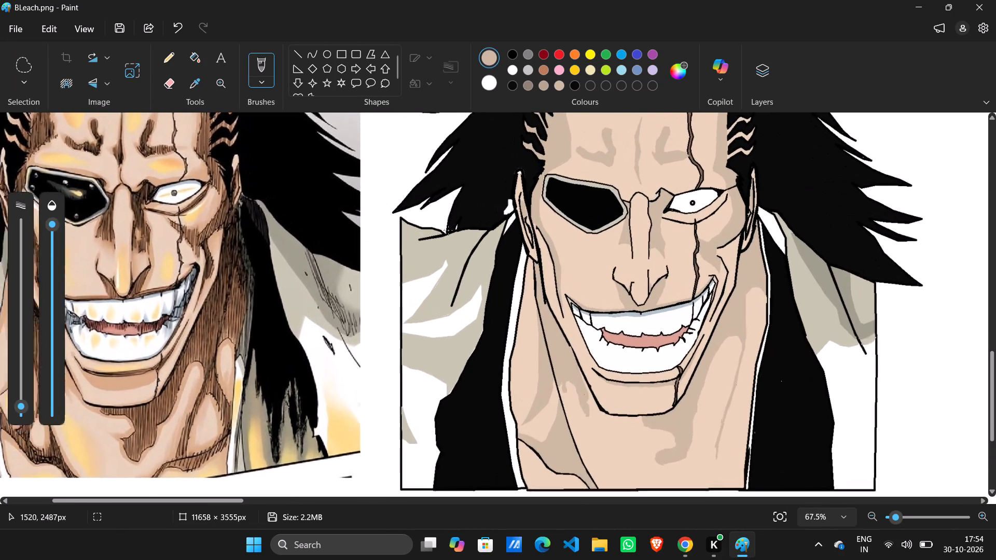
{"action": "scroll", "coordinate": [522, 246], "scroll_direction": "up", "scroll_amount": 2, "text": "ctrl"}
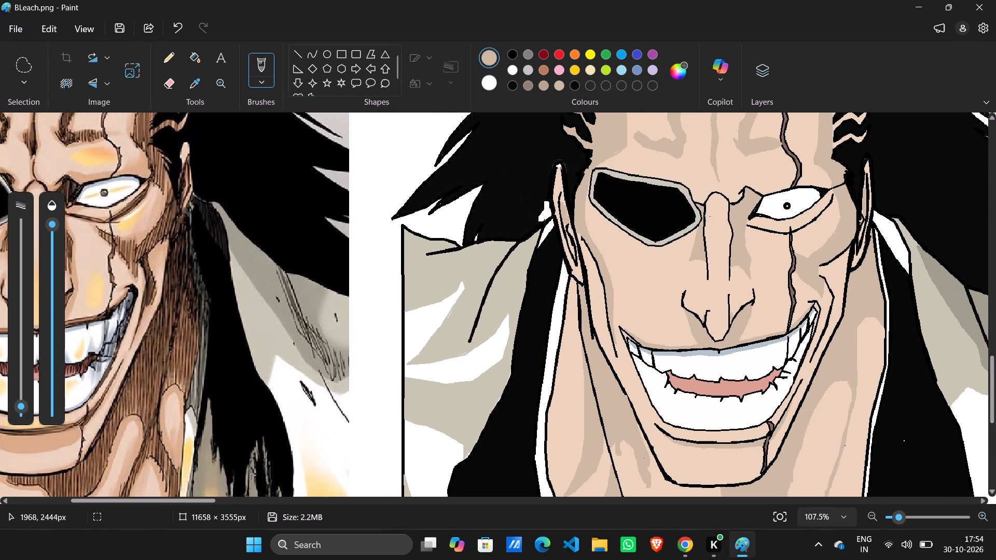
Begin a beige shadow polygon along the eye patch's upper edge down to the nose bridge, about 149 × 57 px.
{"action": "scroll", "coordinate": [760, 226], "scroll_direction": "up", "scroll_amount": 9, "text": "ctrl"}
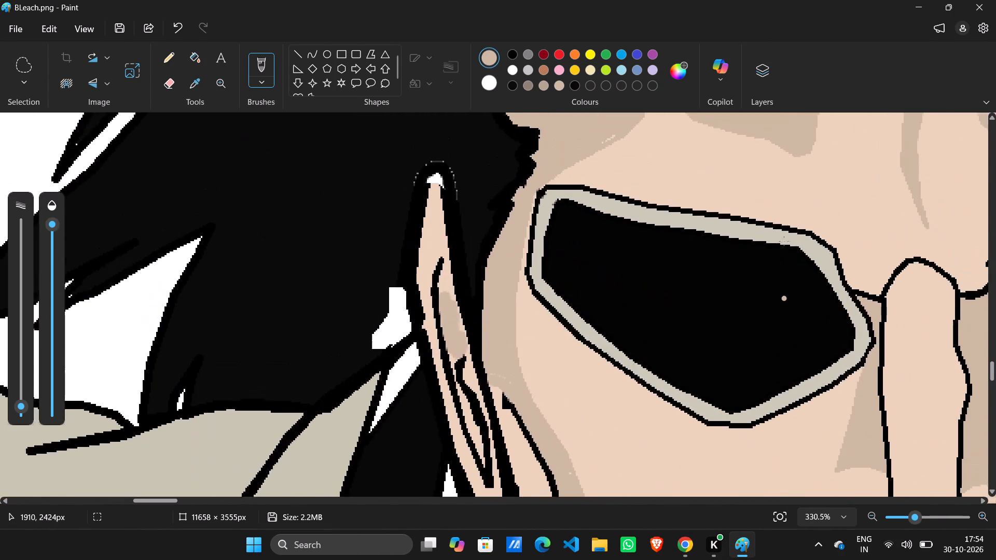
{"action": "scroll", "coordinate": [791, 261], "scroll_direction": "up", "scroll_amount": 4, "text": "ctrl"}
{"action": "scroll", "coordinate": [798, 273], "scroll_direction": "up", "scroll_amount": 2}
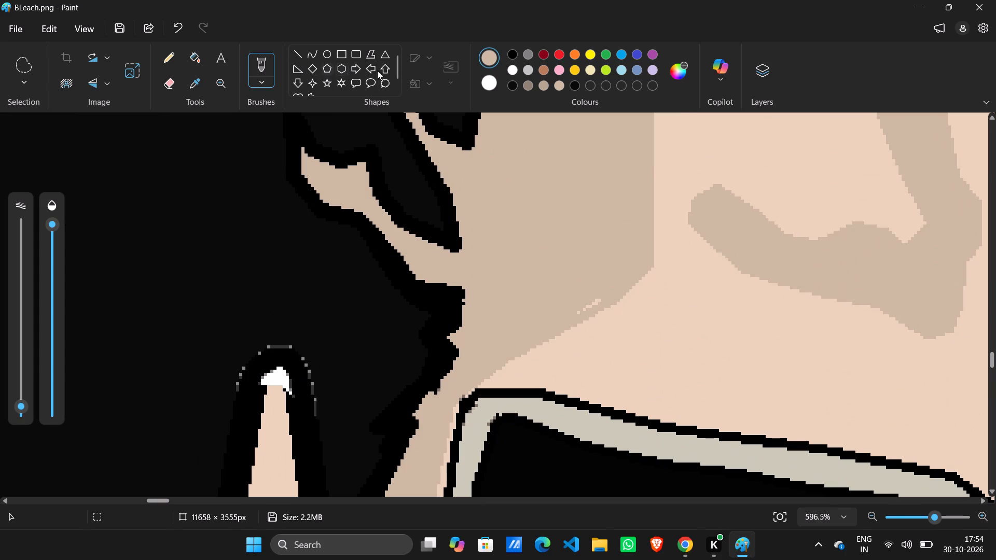
{"action": "left_click", "coordinate": [370, 56]}
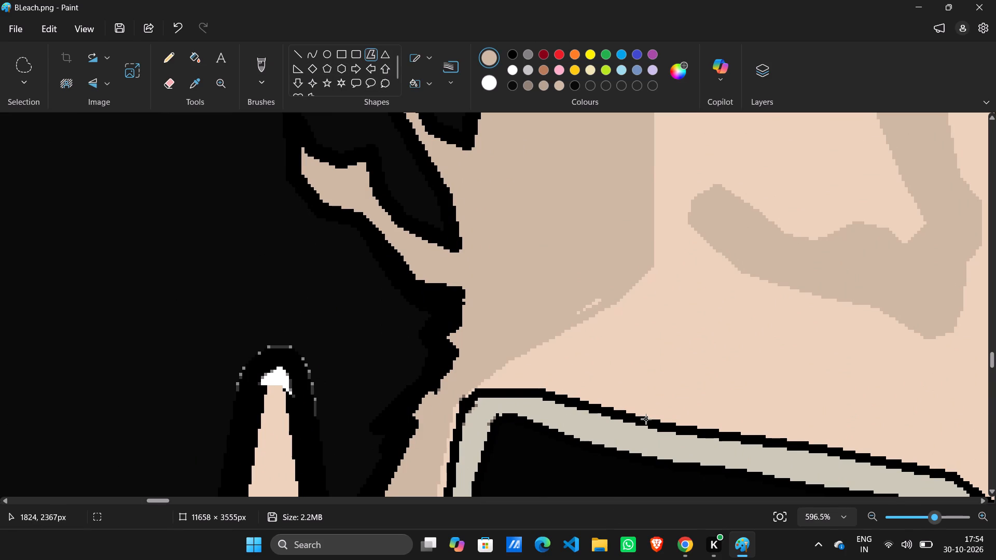
{"action": "scroll", "coordinate": [647, 419], "scroll_direction": "down", "scroll_amount": 4}
{"action": "scroll", "coordinate": [670, 422], "scroll_direction": "down", "scroll_amount": 3, "text": "ctrl"}
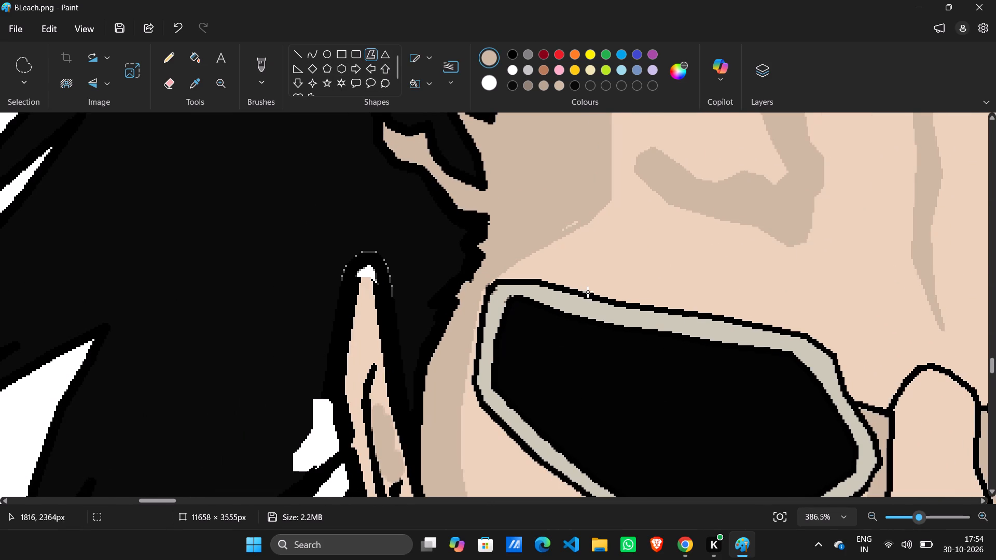
{"action": "left_click_drag", "start_coordinate": [589, 293], "coordinate": [661, 301]}
{"action": "left_click_drag", "start_coordinate": [680, 301], "coordinate": [731, 306]}
{"action": "left_click_drag", "start_coordinate": [744, 308], "coordinate": [785, 317]}
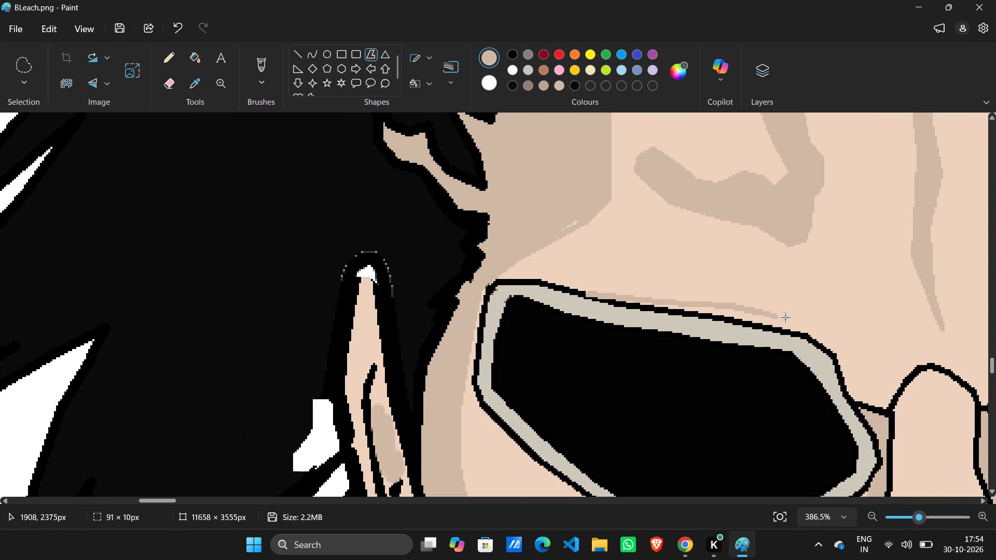
{"action": "left_click_drag", "start_coordinate": [785, 317], "coordinate": [799, 321]}
{"action": "left_click_drag", "start_coordinate": [807, 322], "coordinate": [841, 342]}
{"action": "left_click_drag", "start_coordinate": [843, 343], "coordinate": [864, 364]}
{"action": "left_click_drag", "start_coordinate": [865, 365], "coordinate": [880, 384]}
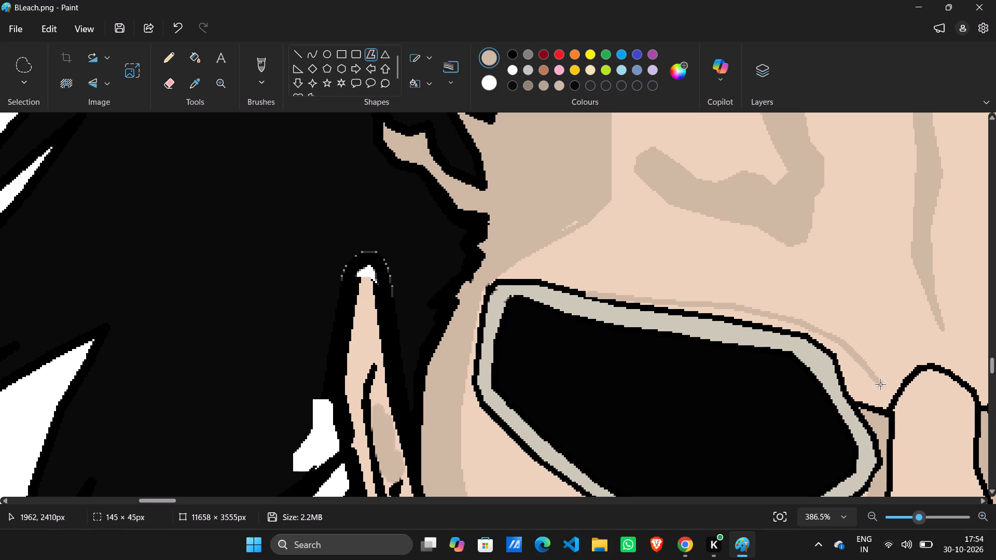
{"action": "left_click_drag", "start_coordinate": [880, 384], "coordinate": [884, 392]}
{"action": "left_click_drag", "start_coordinate": [884, 393], "coordinate": [888, 409]}
Trace the polygon back along the eye patch's upper edge to its start, about 148 × 58 px, and fill it with beige.
{"action": "scroll", "coordinate": [888, 409], "scroll_direction": "down", "scroll_amount": 13, "text": "ctrl"}
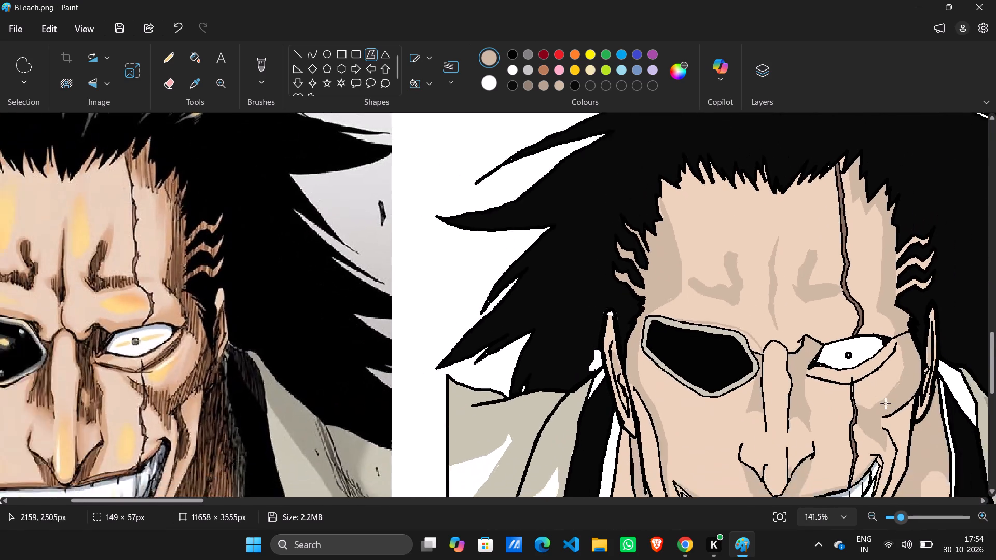
{"action": "scroll", "coordinate": [884, 399], "scroll_direction": "up", "scroll_amount": 7, "text": "ctrl"}
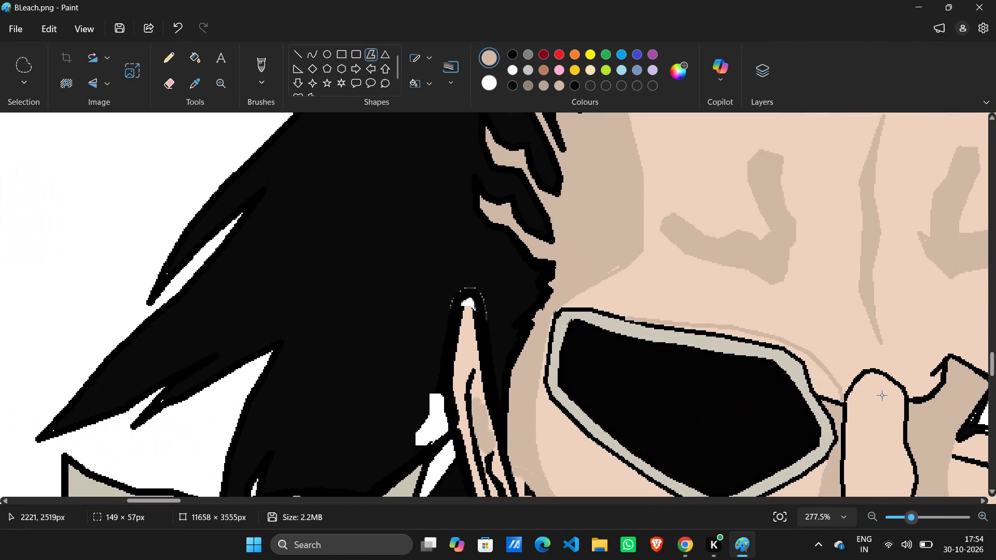
{"action": "left_click_drag", "start_coordinate": [831, 386], "coordinate": [824, 368]}
{"action": "left_click_drag", "start_coordinate": [822, 366], "coordinate": [807, 351]}
{"action": "left_click_drag", "start_coordinate": [796, 344], "coordinate": [776, 338]}
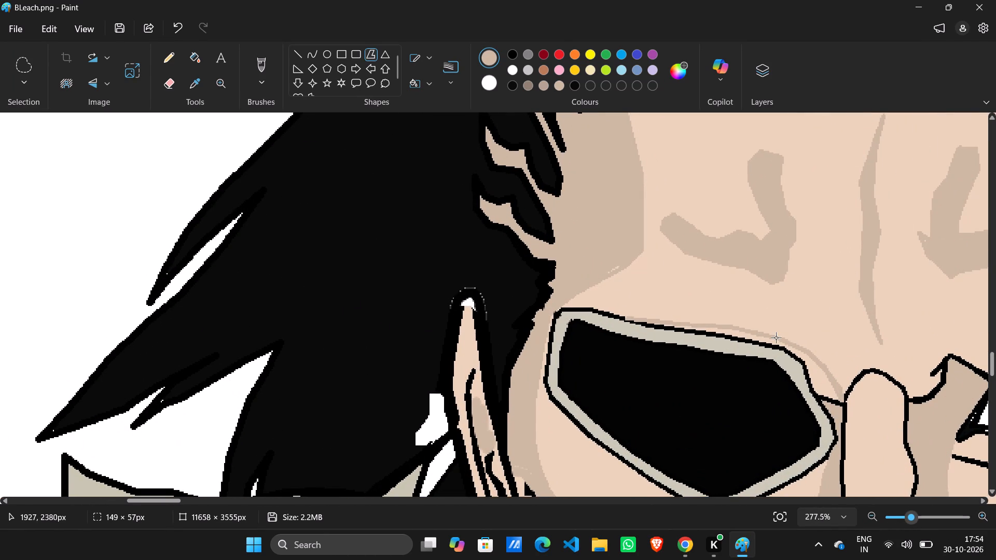
{"action": "left_click_drag", "start_coordinate": [776, 338], "coordinate": [767, 337]}
{"action": "left_click_drag", "start_coordinate": [754, 332], "coordinate": [711, 327]}
{"action": "left_click_drag", "start_coordinate": [707, 327], "coordinate": [644, 317]}
{"action": "left_click_drag", "start_coordinate": [640, 317], "coordinate": [629, 317]}
{"action": "left_click", "coordinate": [629, 317]}
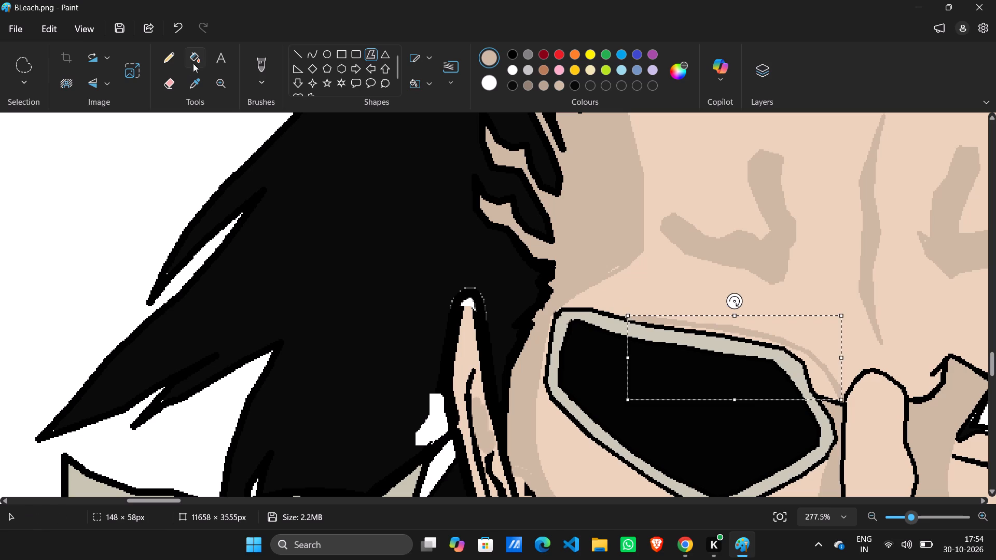
{"action": "left_click", "coordinate": [193, 63]}
{"action": "left_click", "coordinate": [825, 382]}
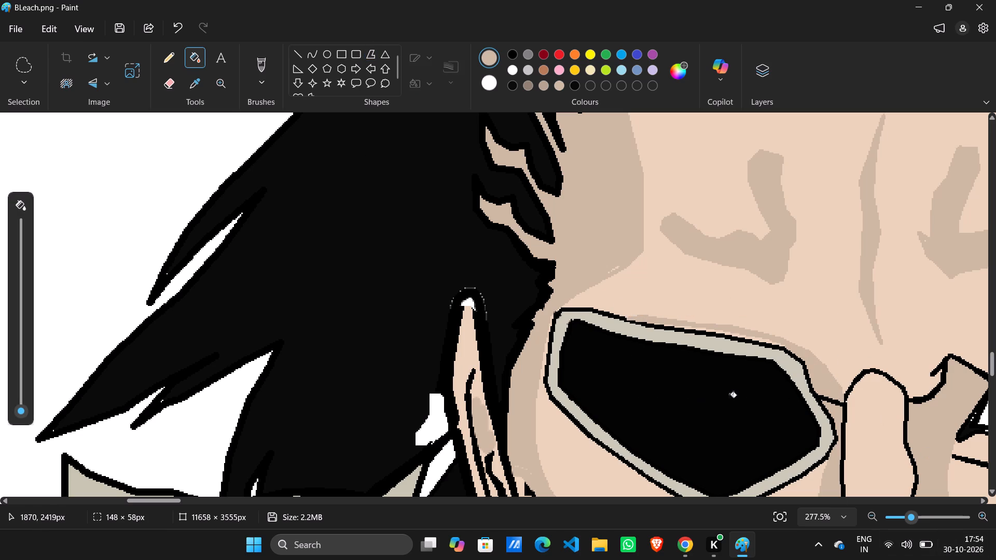
Recolour the eye patch's rim with a light grey fill.
{"action": "scroll", "coordinate": [767, 390], "scroll_direction": "down", "scroll_amount": 7, "text": "ctrl"}
{"action": "scroll", "coordinate": [799, 428], "scroll_direction": "down", "scroll_amount": 4, "text": "ctrl"}
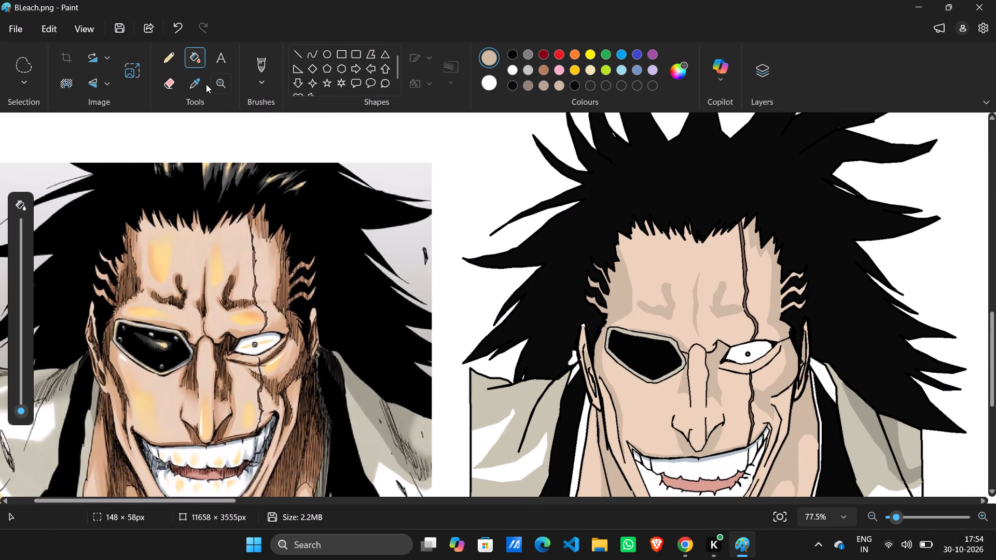
{"action": "left_click", "coordinate": [192, 83]}
{"action": "left_click", "coordinate": [526, 68]}
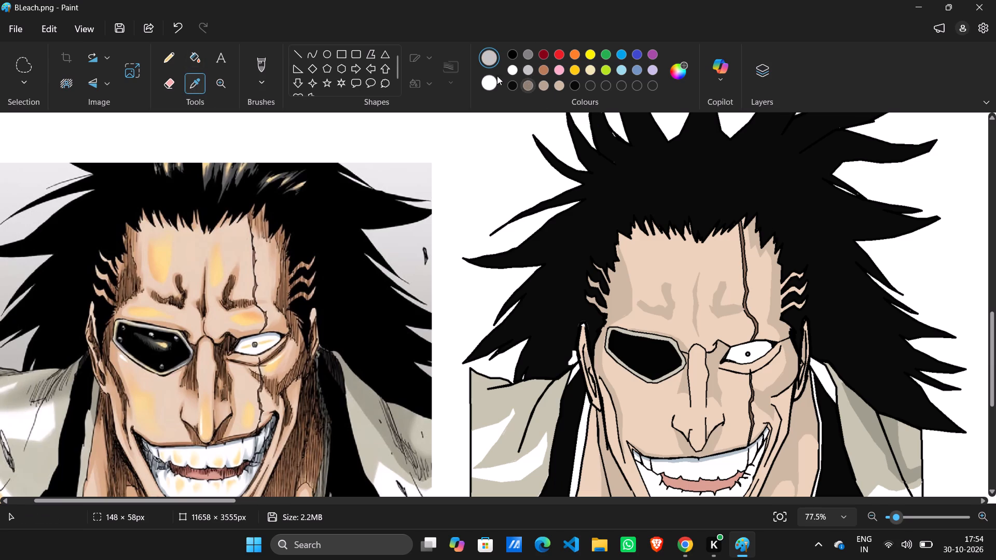
{"action": "left_click", "coordinate": [202, 58]}
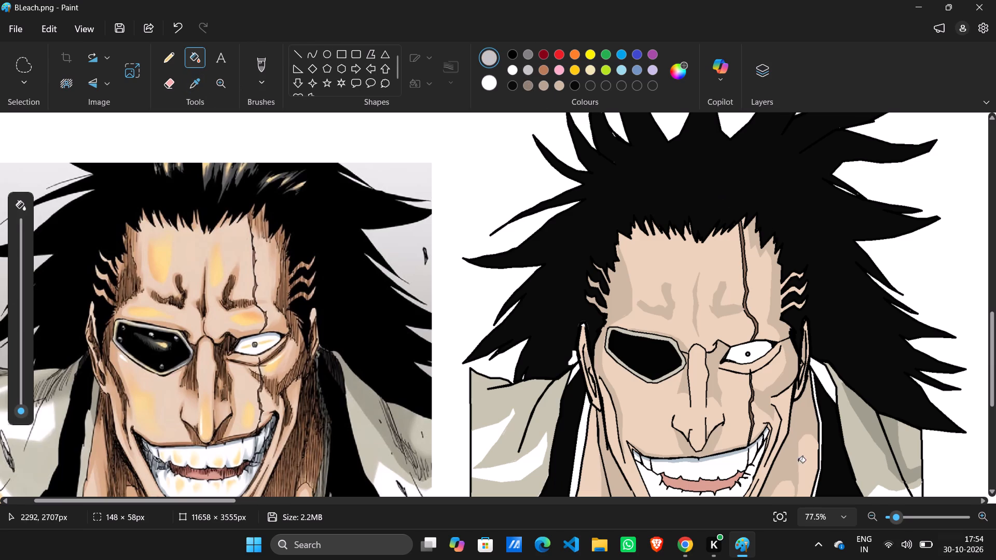
{"action": "left_click", "coordinate": [666, 338]}
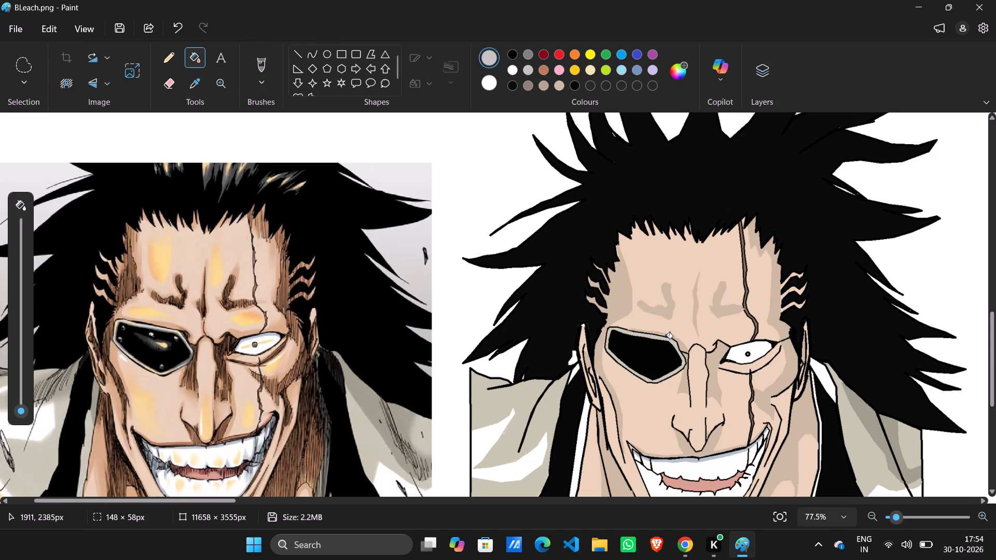
{"action": "left_click", "coordinate": [666, 338]}
Add two small round rivets, about 7 × 7 px, near the eye patch's outer edge with mid-grey outline and light-grey solid fill.
{"action": "left_click", "coordinate": [323, 58]}
{"action": "left_click", "coordinate": [488, 85]}
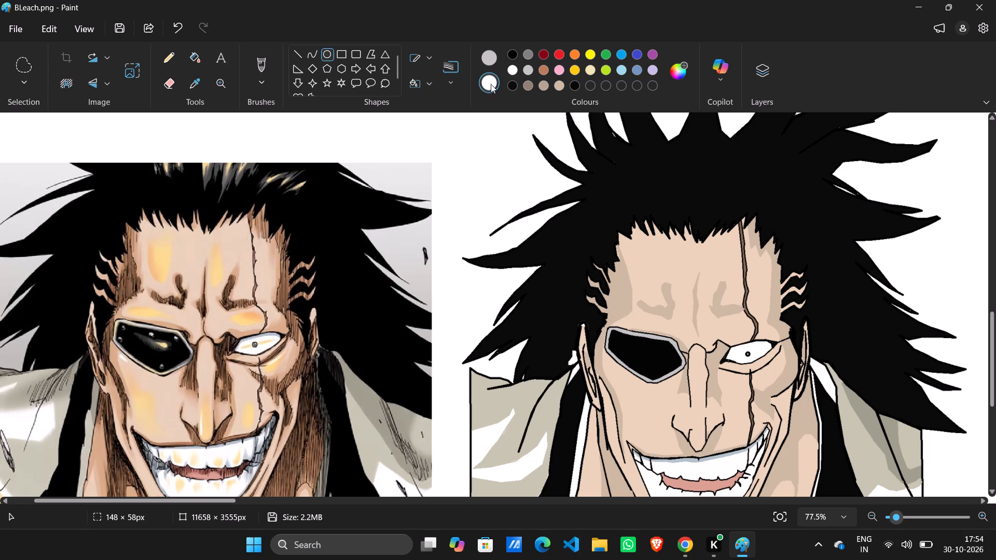
{"action": "left_click", "coordinate": [532, 55]}
{"action": "left_click", "coordinate": [492, 55]}
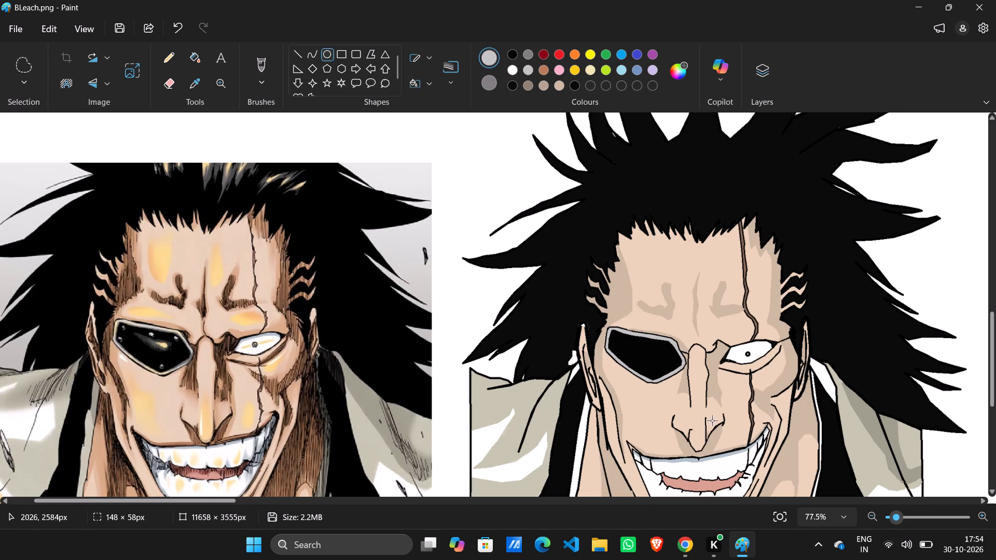
{"action": "scroll", "coordinate": [755, 411], "scroll_direction": "up", "scroll_amount": 4, "text": "ctrl"}
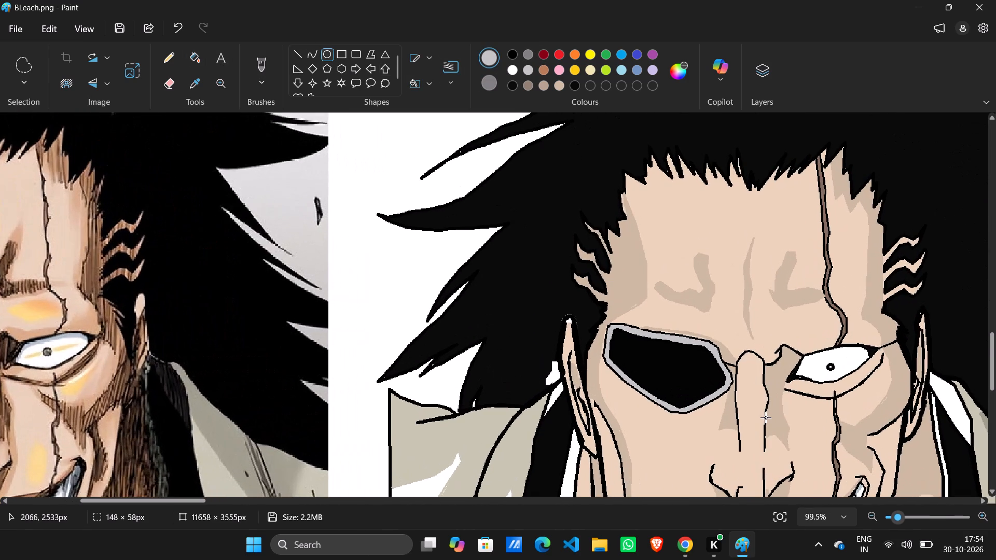
{"action": "left_click", "coordinate": [480, 92]}
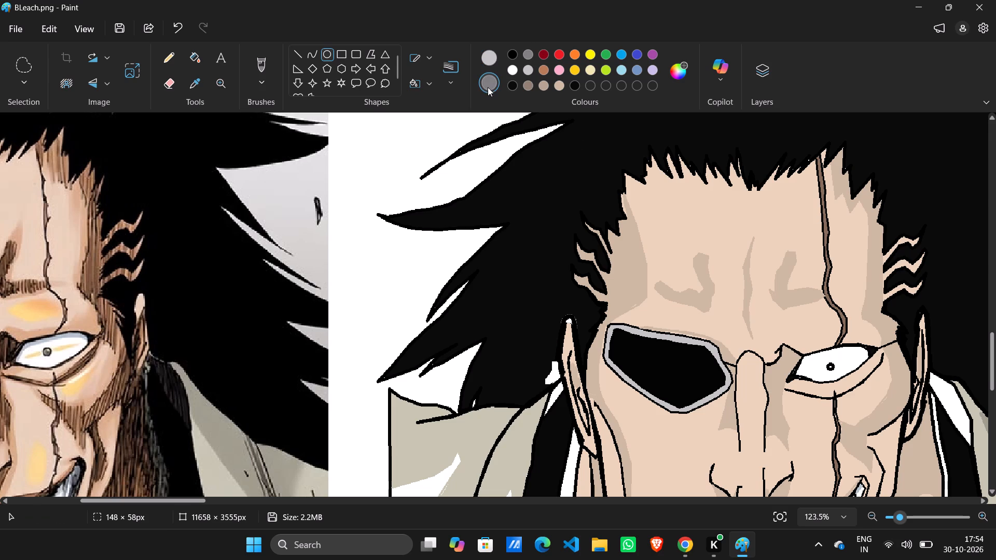
{"action": "scroll", "coordinate": [742, 405], "scroll_direction": "up", "scroll_amount": 3, "text": "ctrl"}
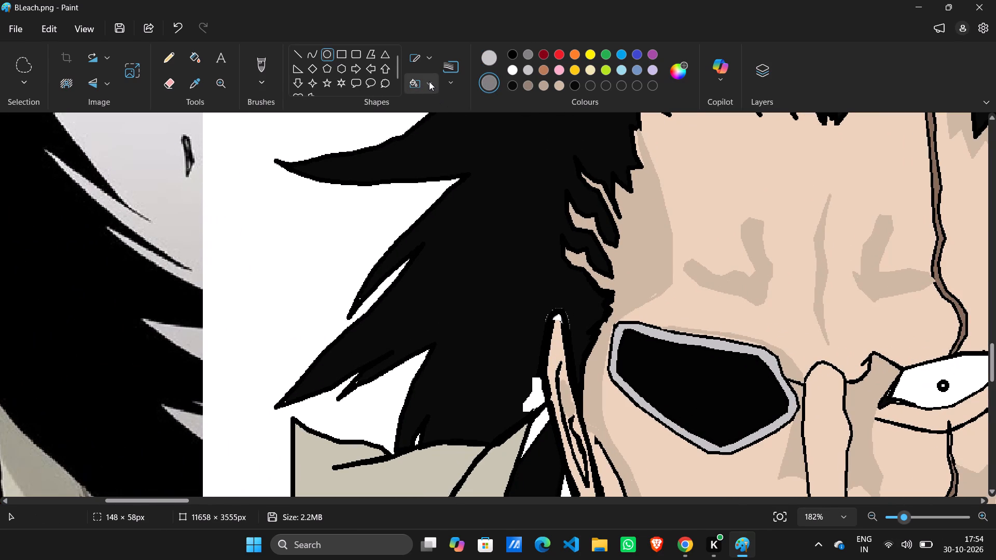
{"action": "left_click", "coordinate": [429, 81]}
{"action": "left_click", "coordinate": [442, 139]}
{"action": "scroll", "coordinate": [791, 431], "scroll_direction": "up", "scroll_amount": 3, "text": "ctrl"}
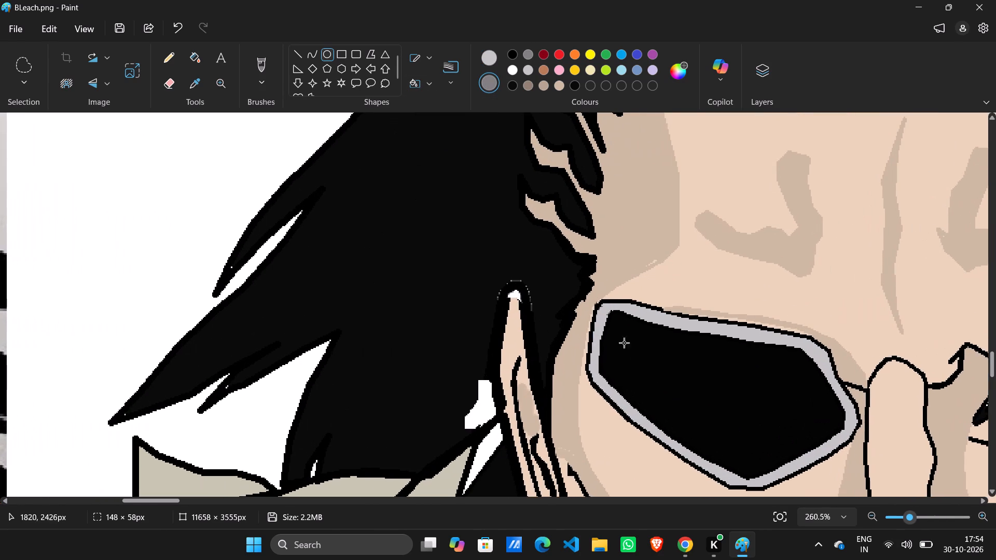
{"action": "left_click_drag", "start_coordinate": [614, 325], "coordinate": [624, 335]}
{"action": "left_click", "coordinate": [628, 366]}
{"action": "left_click_drag", "start_coordinate": [607, 361], "coordinate": [616, 370]}
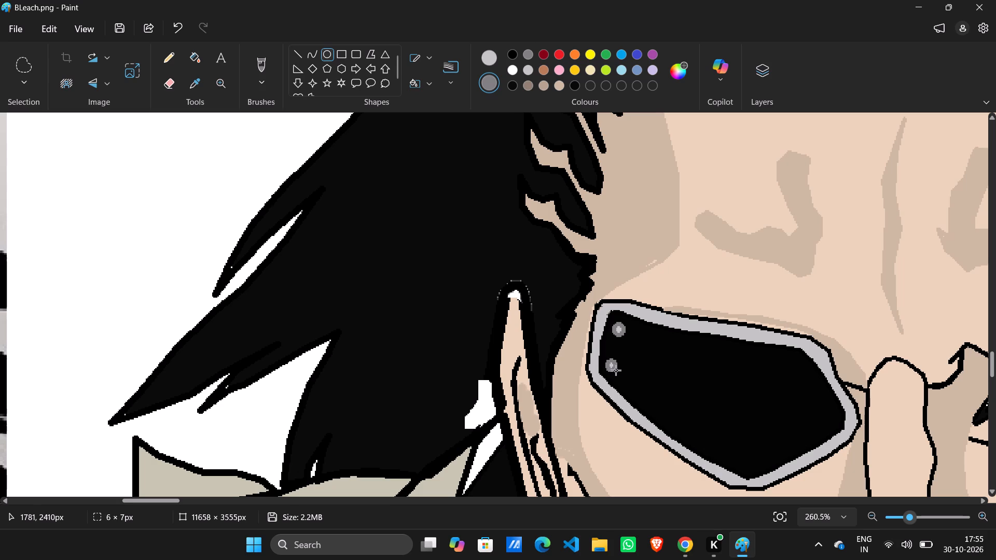
{"action": "left_click_drag", "start_coordinate": [616, 370], "coordinate": [618, 372]}
{"action": "double_click", "coordinate": [617, 372]}
{"action": "left_click", "coordinate": [616, 370]}
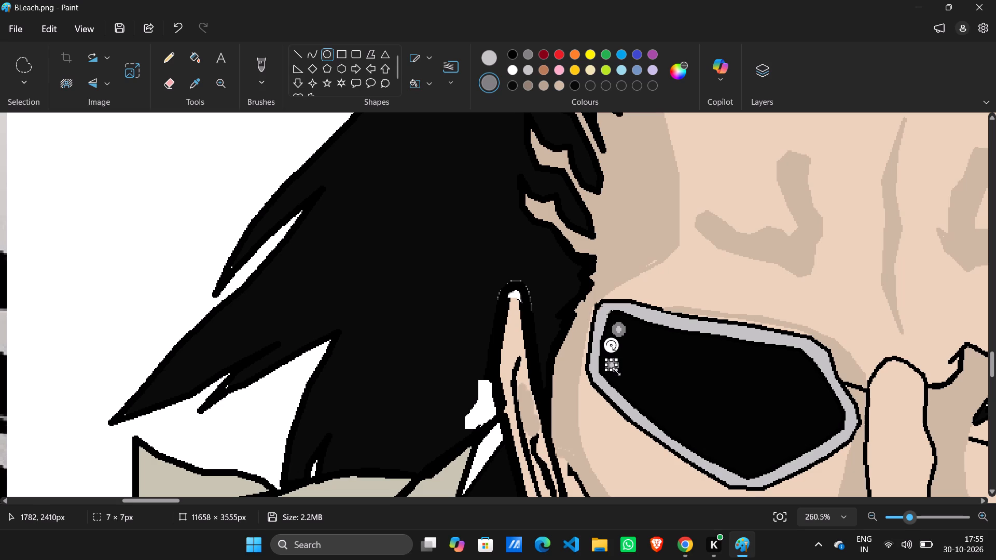
{"action": "left_click", "coordinate": [685, 386]}
Add three more grey rivets, about 8 × 8 px, two along the eye patch's upper edge and one at its bottom corner.
{"action": "scroll", "coordinate": [685, 386], "scroll_direction": "down", "scroll_amount": 11, "text": "ctrl"}
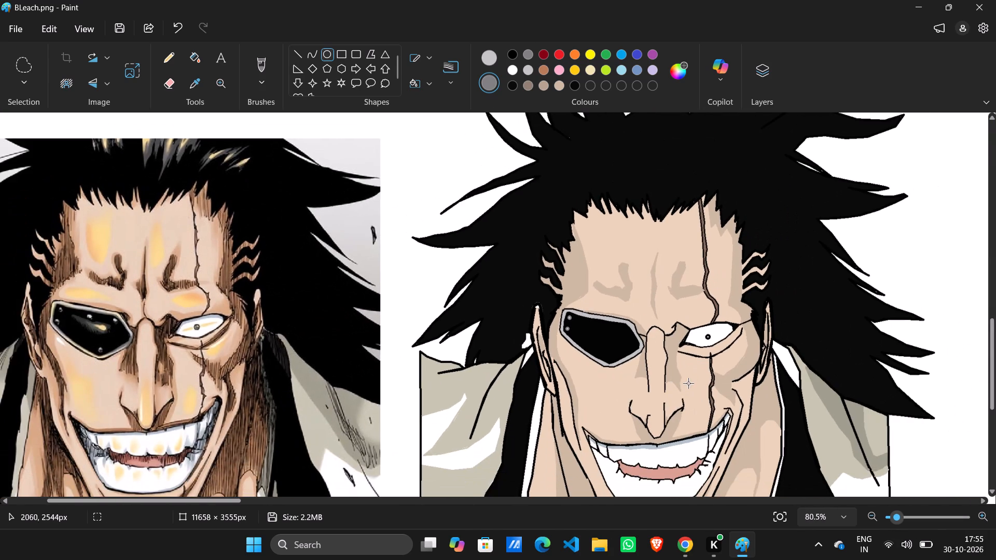
{"action": "scroll", "coordinate": [688, 383], "scroll_direction": "up", "scroll_amount": 7, "text": "ctrl"}
{"action": "left_click_drag", "start_coordinate": [677, 337], "coordinate": [686, 346]}
{"action": "left_click", "coordinate": [726, 353]}
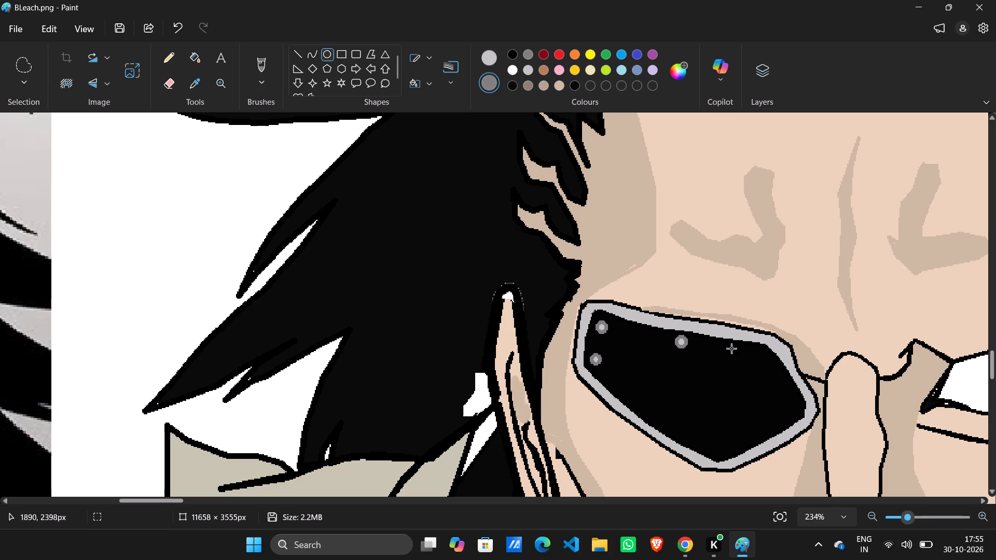
{"action": "left_click_drag", "start_coordinate": [731, 348], "coordinate": [742, 359]}
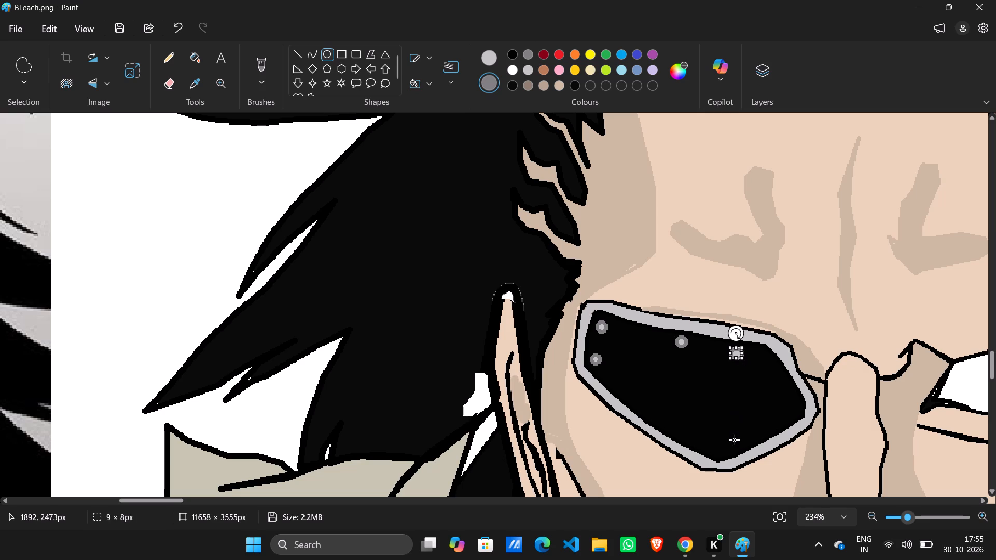
{"action": "left_click", "coordinate": [734, 440]}
{"action": "left_click_drag", "start_coordinate": [708, 441], "coordinate": [718, 451]}
{"action": "scroll", "coordinate": [765, 445], "scroll_direction": "down", "scroll_amount": 10, "text": "ctrl"}
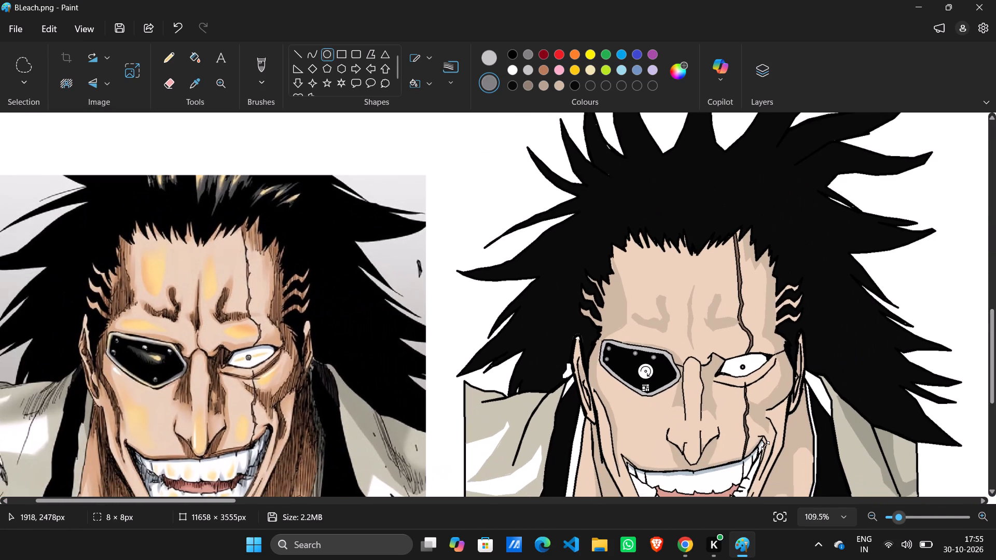
{"action": "left_click", "coordinate": [667, 374]}
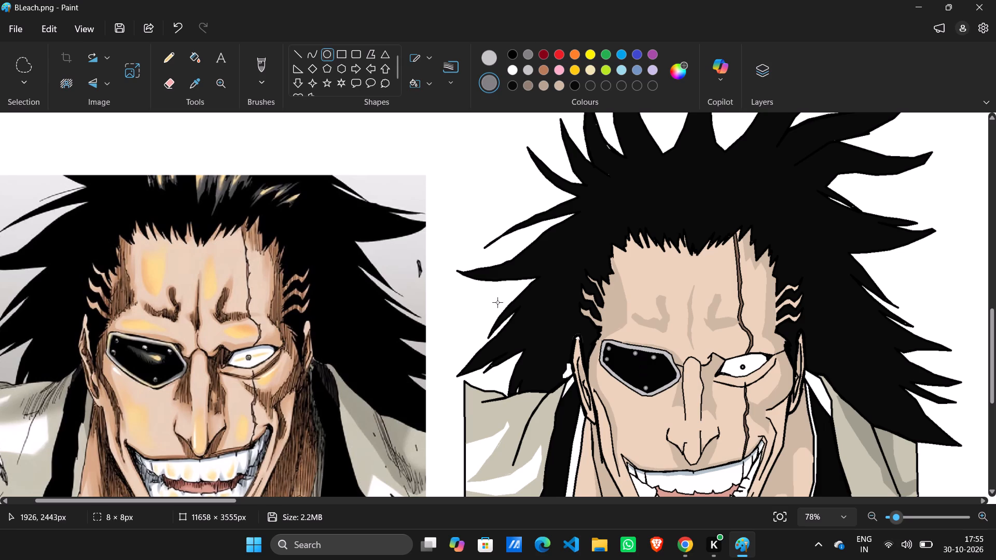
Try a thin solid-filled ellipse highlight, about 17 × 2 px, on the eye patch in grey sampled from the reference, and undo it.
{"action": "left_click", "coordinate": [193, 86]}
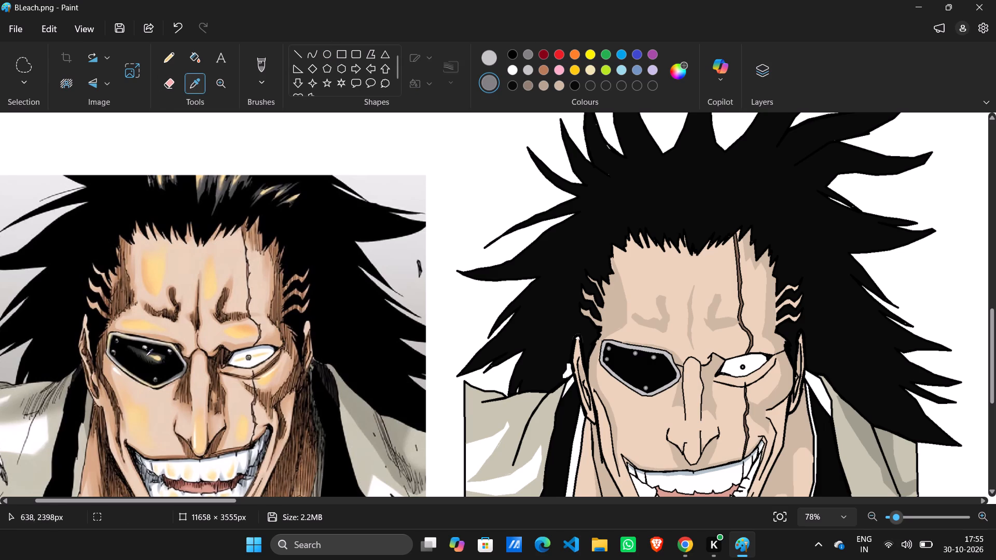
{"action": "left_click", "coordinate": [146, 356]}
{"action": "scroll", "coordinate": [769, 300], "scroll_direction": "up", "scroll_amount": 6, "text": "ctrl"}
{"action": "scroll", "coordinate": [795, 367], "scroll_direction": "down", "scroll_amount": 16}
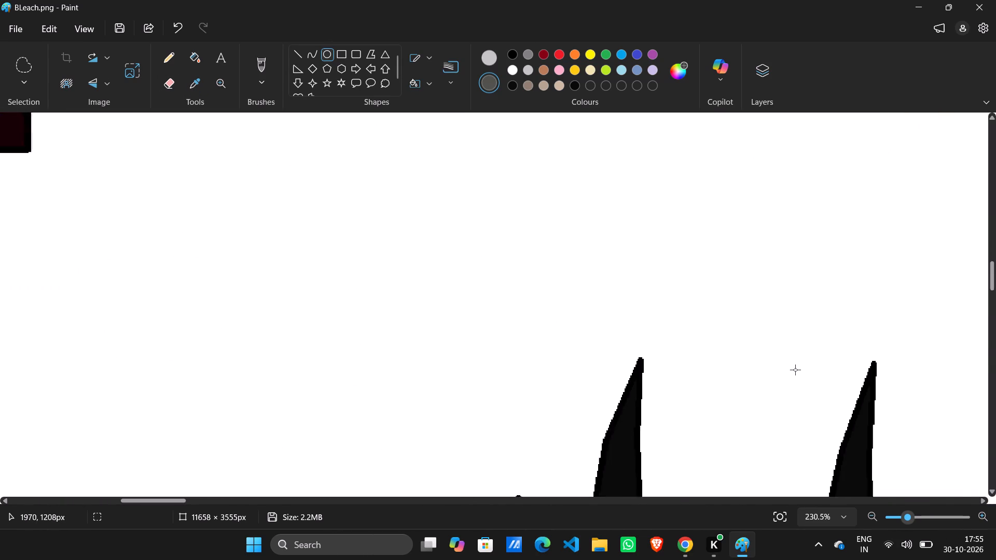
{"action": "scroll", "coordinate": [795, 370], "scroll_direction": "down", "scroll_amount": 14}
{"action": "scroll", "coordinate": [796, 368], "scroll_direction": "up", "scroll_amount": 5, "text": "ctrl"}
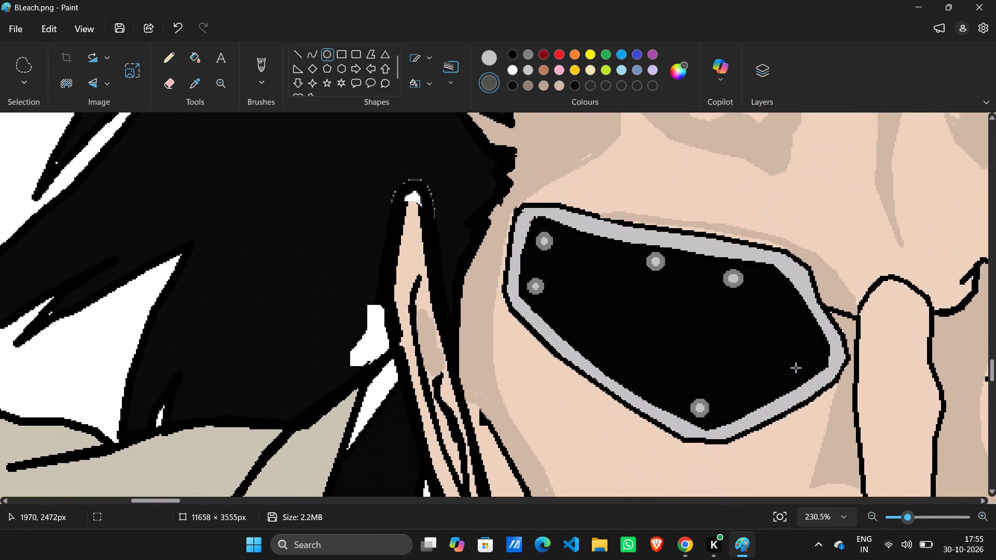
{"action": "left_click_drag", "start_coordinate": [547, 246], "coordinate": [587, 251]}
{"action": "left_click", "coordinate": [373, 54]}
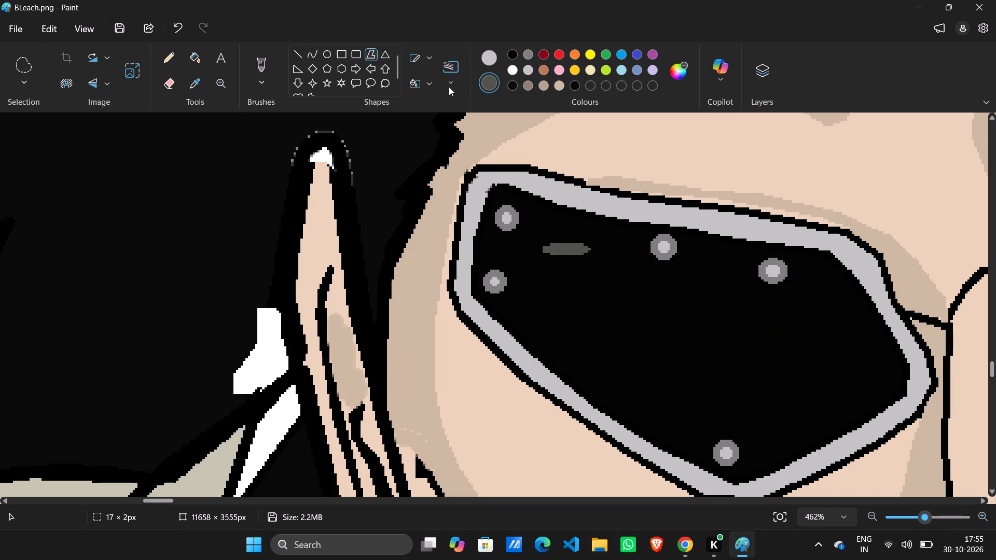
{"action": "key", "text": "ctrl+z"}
Set up an unfilled polygon with white as secondary colour and dark grey sampled from the reference's eye patch as primary.
{"action": "left_click", "coordinate": [420, 84]}
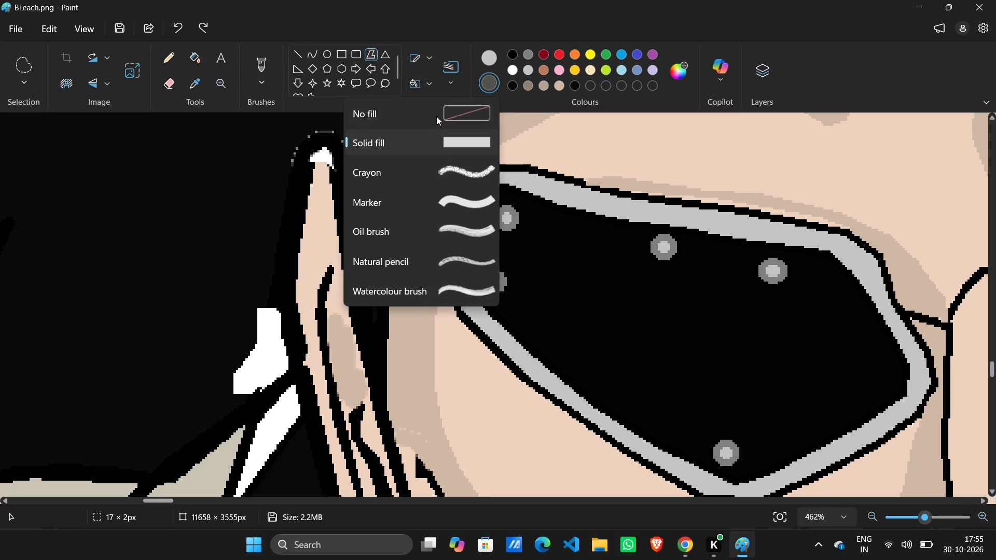
{"action": "left_click", "coordinate": [438, 113]}
{"action": "left_click", "coordinate": [510, 81]}
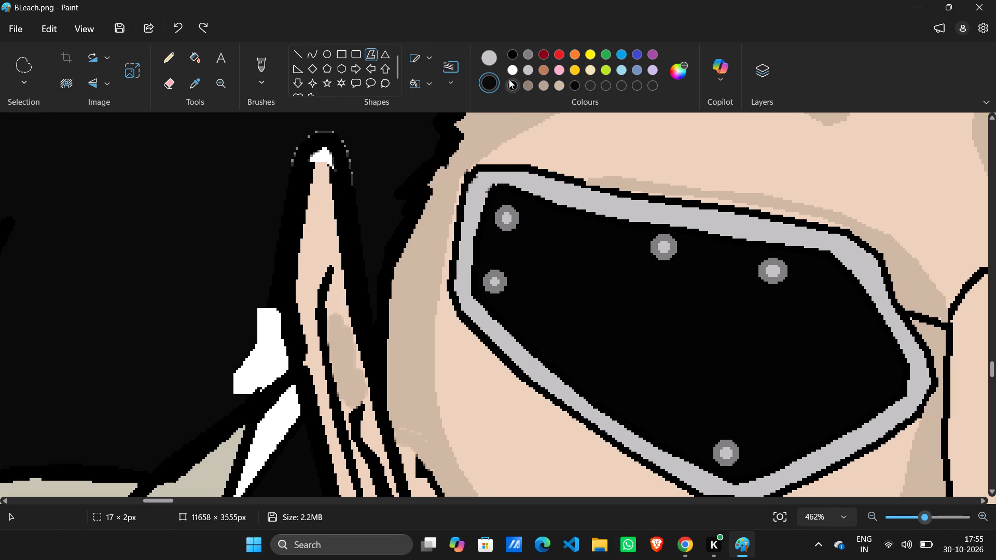
{"action": "left_click", "coordinate": [512, 72]}
{"action": "left_click", "coordinate": [493, 58]}
{"action": "left_click", "coordinate": [508, 55]}
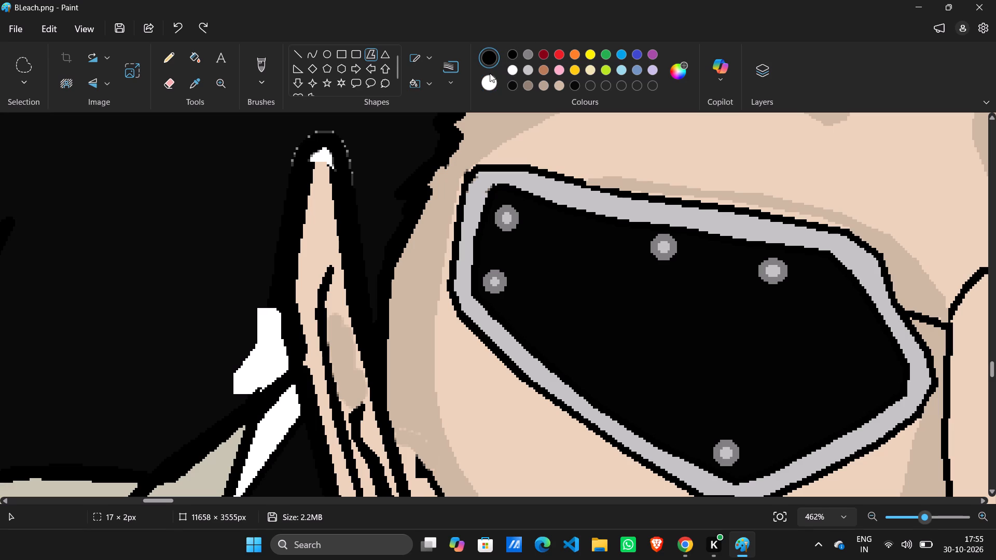
{"action": "left_click", "coordinate": [195, 82]}
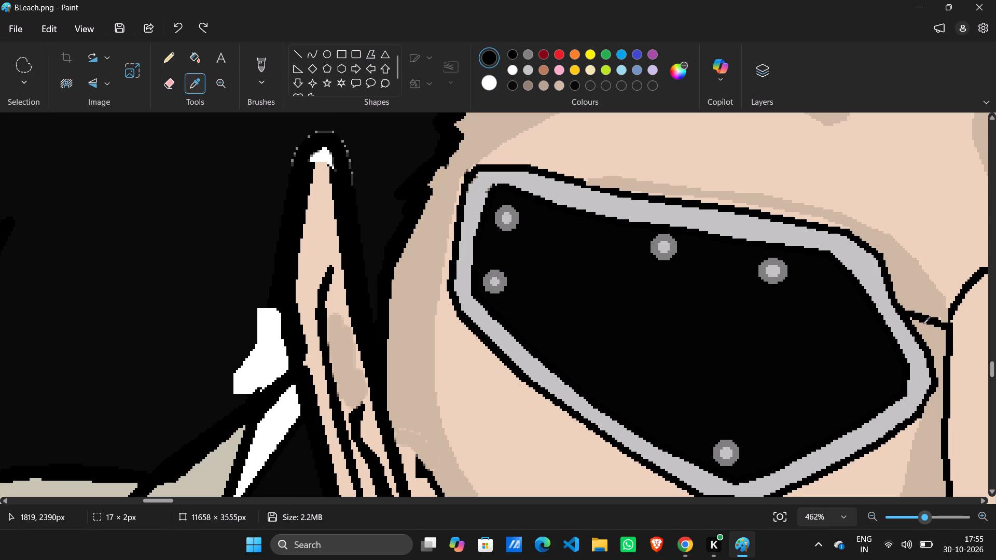
{"action": "scroll", "coordinate": [501, 261], "scroll_direction": "down", "scroll_amount": 17, "text": "ctrl"}
{"action": "scroll", "coordinate": [414, 238], "scroll_direction": "down", "scroll_amount": 6, "text": "ctrl"}
{"action": "scroll", "coordinate": [173, 271], "scroll_direction": "up", "scroll_amount": 6, "text": "ctrl"}
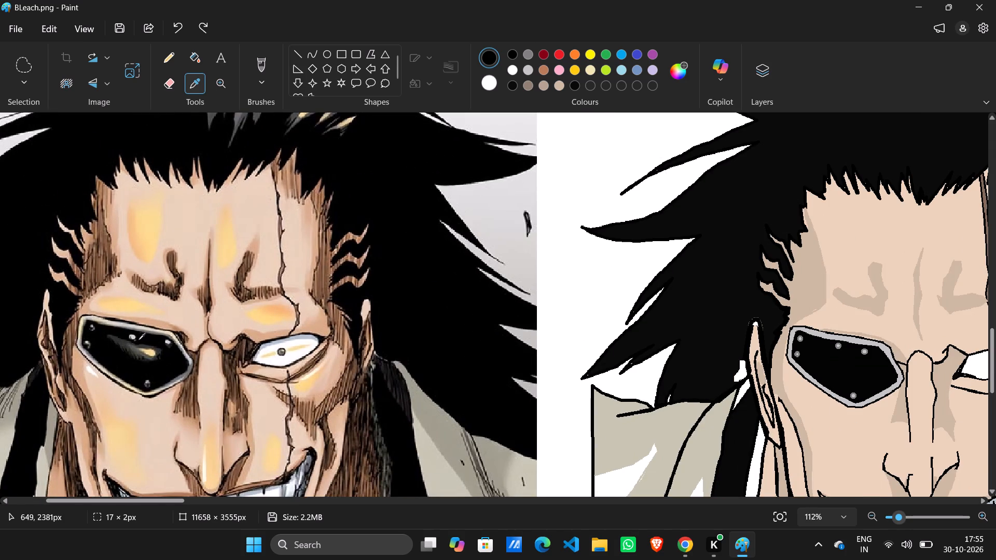
{"action": "left_click", "coordinate": [130, 347]}
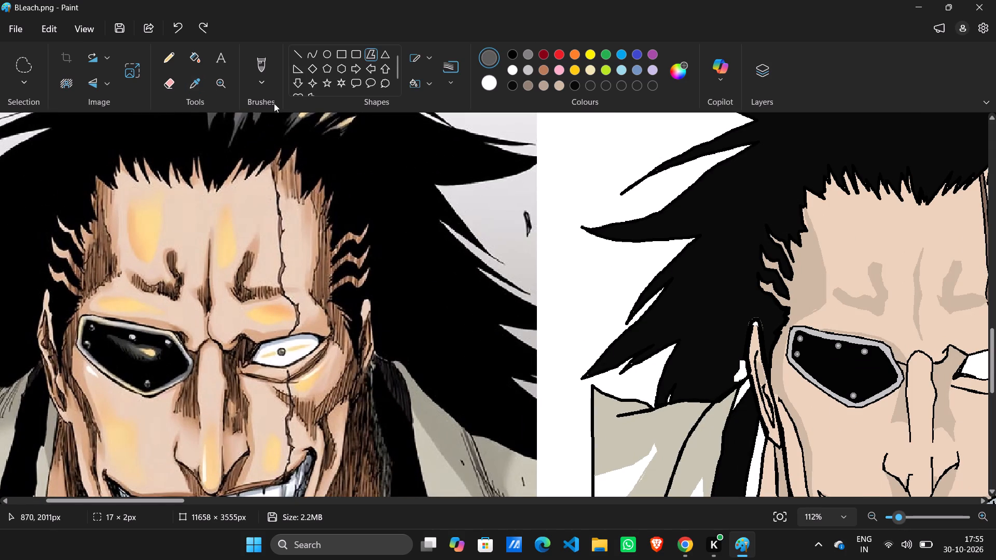
{"action": "left_click", "coordinate": [188, 82]}
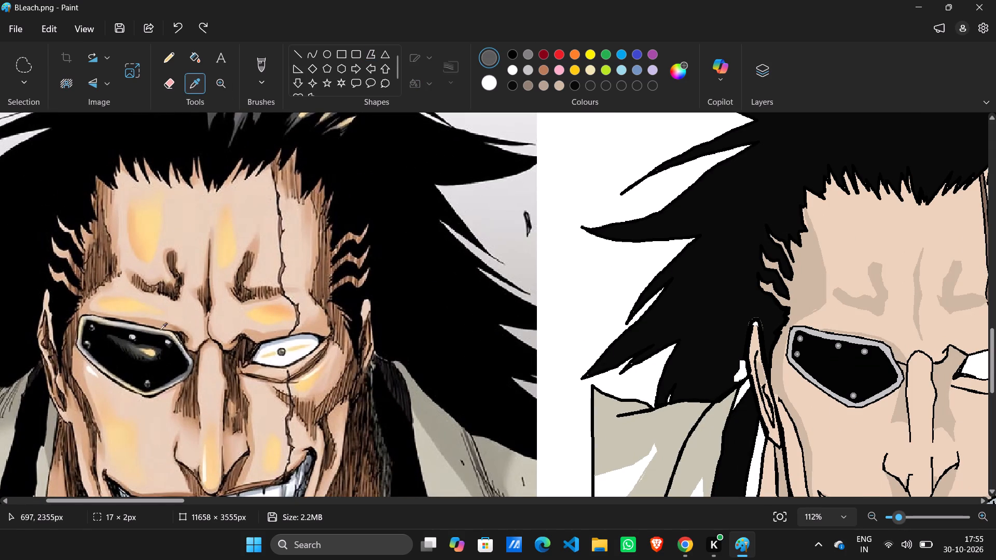
{"action": "left_click", "coordinate": [125, 344]}
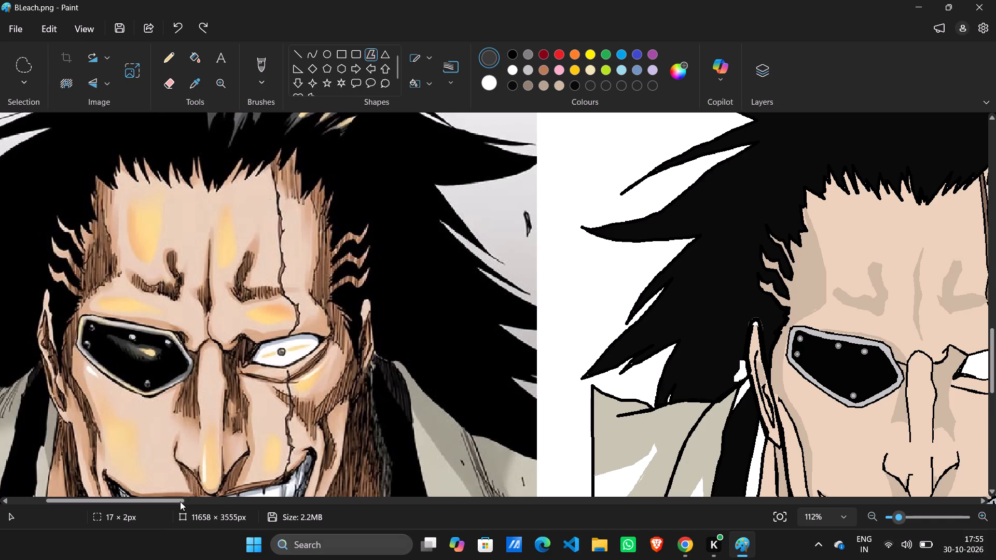
Begin a dark grey highlight polygon inside the eye patch, tracing its upper edge below the rivets, about 118 × 28 px.
{"action": "left_click_drag", "start_coordinate": [180, 501], "coordinate": [253, 500]}
{"action": "scroll", "coordinate": [251, 399], "scroll_direction": "up", "scroll_amount": 4, "text": "ctrl"}
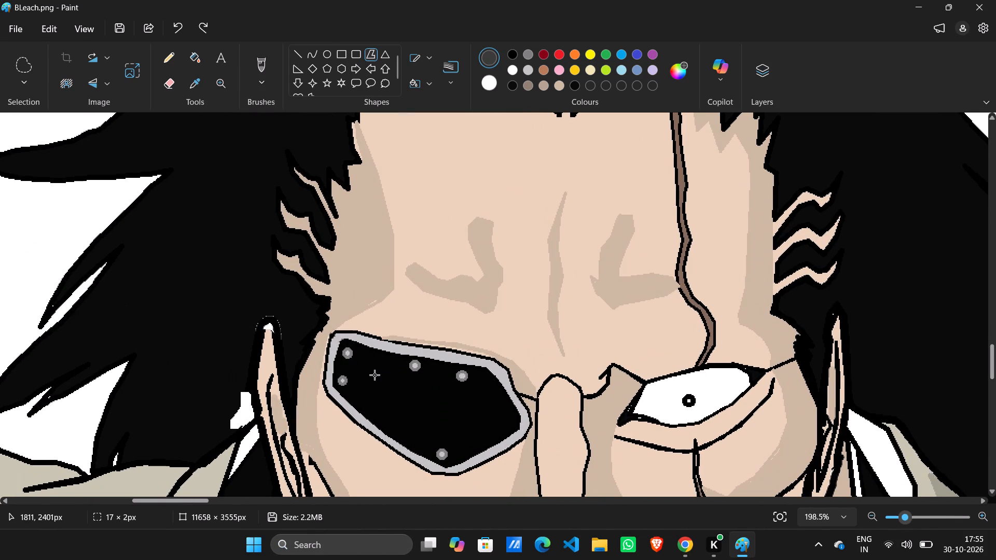
{"action": "left_click_drag", "start_coordinate": [365, 367], "coordinate": [382, 370]}
{"action": "left_click_drag", "start_coordinate": [391, 372], "coordinate": [406, 375]}
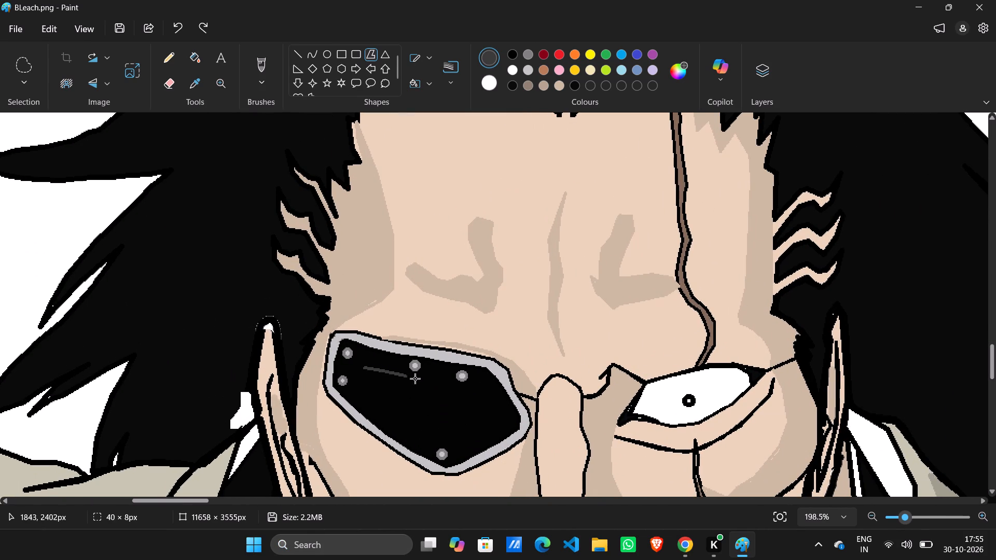
{"action": "left_click_drag", "start_coordinate": [415, 379], "coordinate": [444, 384]}
{"action": "left_click_drag", "start_coordinate": [445, 384], "coordinate": [471, 387]}
{"action": "left_click_drag", "start_coordinate": [477, 389], "coordinate": [485, 394]}
{"action": "left_click_drag", "start_coordinate": [486, 396], "coordinate": [486, 398]}
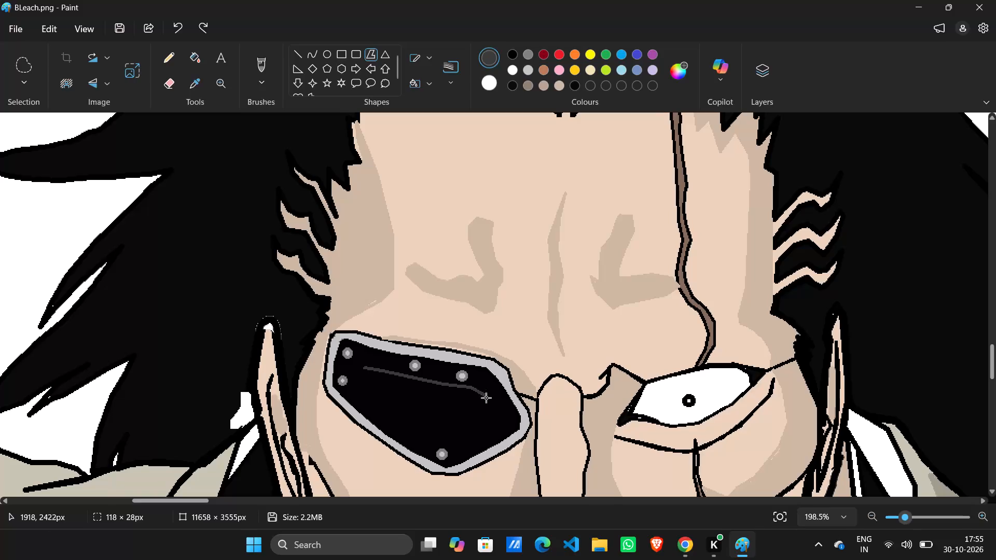
Round the highlight polygon's inner end and trace its lower edge back to the start, closing it at about 118 × 54 px.
{"action": "left_click_drag", "start_coordinate": [486, 398], "coordinate": [487, 404]}
{"action": "left_click_drag", "start_coordinate": [484, 411], "coordinate": [479, 418]}
{"action": "left_click_drag", "start_coordinate": [473, 422], "coordinate": [465, 423]}
{"action": "left_click_drag", "start_coordinate": [463, 420], "coordinate": [448, 413]}
{"action": "left_click_drag", "start_coordinate": [441, 409], "coordinate": [438, 408]}
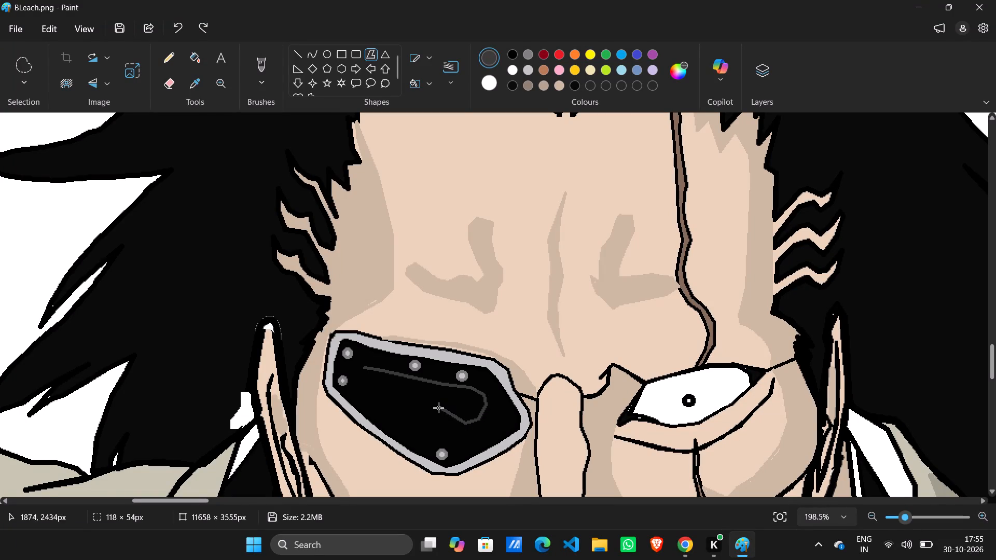
{"action": "left_click_drag", "start_coordinate": [438, 408], "coordinate": [429, 401]}
{"action": "left_click_drag", "start_coordinate": [426, 400], "coordinate": [410, 396]}
{"action": "left_click_drag", "start_coordinate": [407, 394], "coordinate": [383, 385]}
{"action": "left_click_drag", "start_coordinate": [381, 384], "coordinate": [364, 378]}
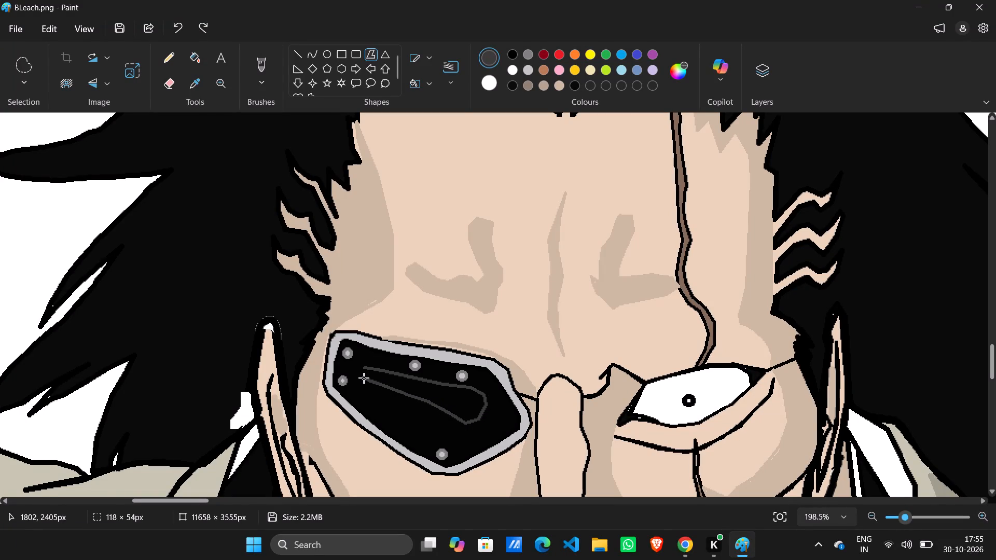
{"action": "left_click_drag", "start_coordinate": [364, 378], "coordinate": [365, 379]}
{"action": "left_click_drag", "start_coordinate": [359, 376], "coordinate": [362, 369]}
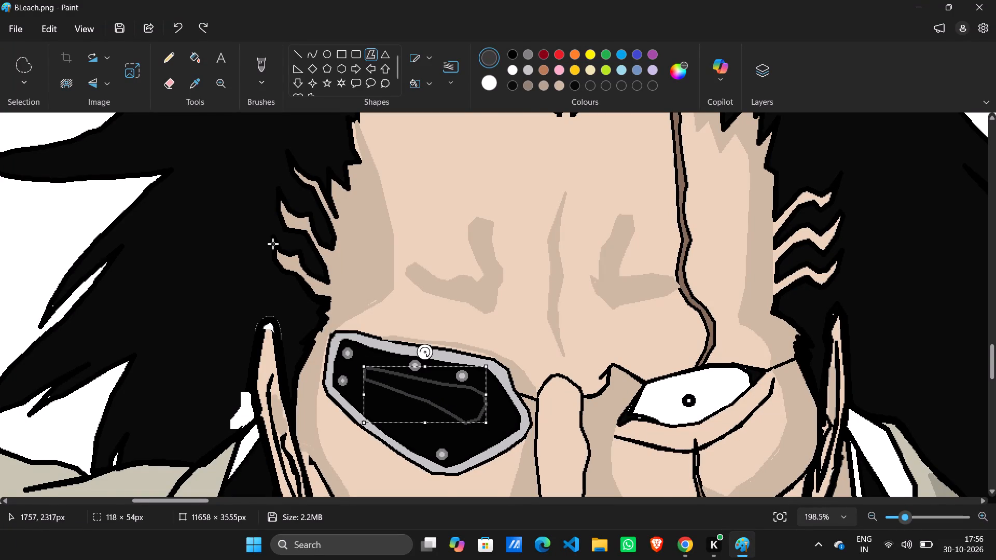
Narrow the dark grey highlight polygon on the eye patch to about 96 × 54 px and compare it with the reference.
{"action": "scroll", "coordinate": [275, 268], "scroll_direction": "down", "scroll_amount": 17, "text": "ctrl"}
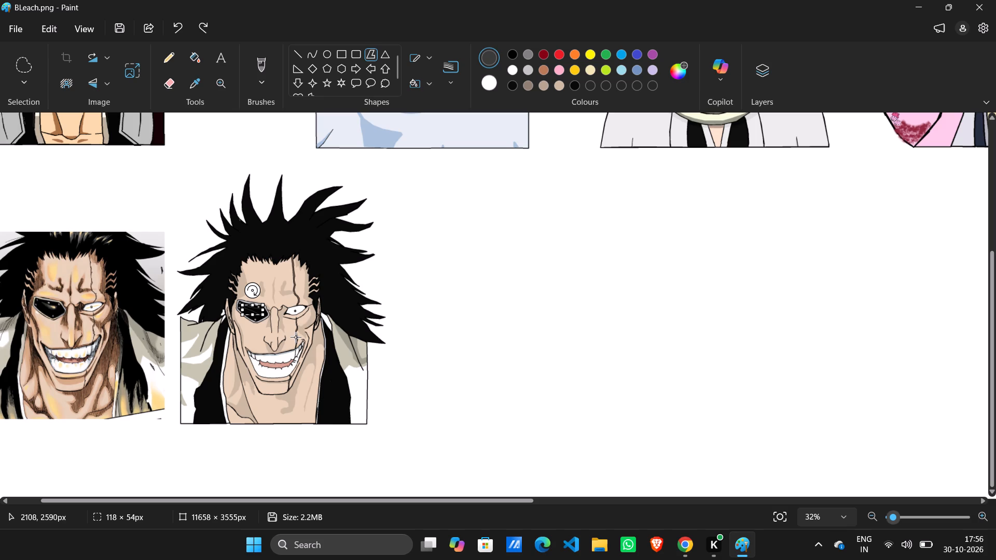
{"action": "scroll", "coordinate": [265, 321], "scroll_direction": "up", "scroll_amount": 5, "text": "ctrl"}
{"action": "scroll", "coordinate": [392, 389], "scroll_direction": "up", "scroll_amount": 3, "text": "ctrl"}
{"action": "left_click", "coordinate": [339, 411]}
{"action": "left_click_drag", "start_coordinate": [339, 411], "coordinate": [327, 411]}
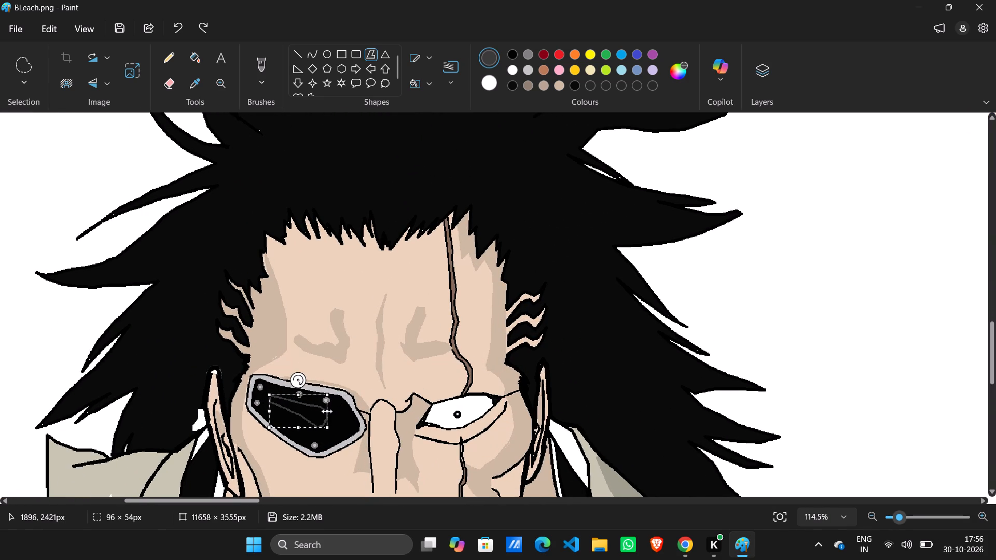
{"action": "scroll", "coordinate": [247, 401], "scroll_direction": "down", "scroll_amount": 15, "text": "ctrl"}
{"action": "scroll", "coordinate": [80, 423], "scroll_direction": "up", "scroll_amount": 4, "text": "ctrl"}
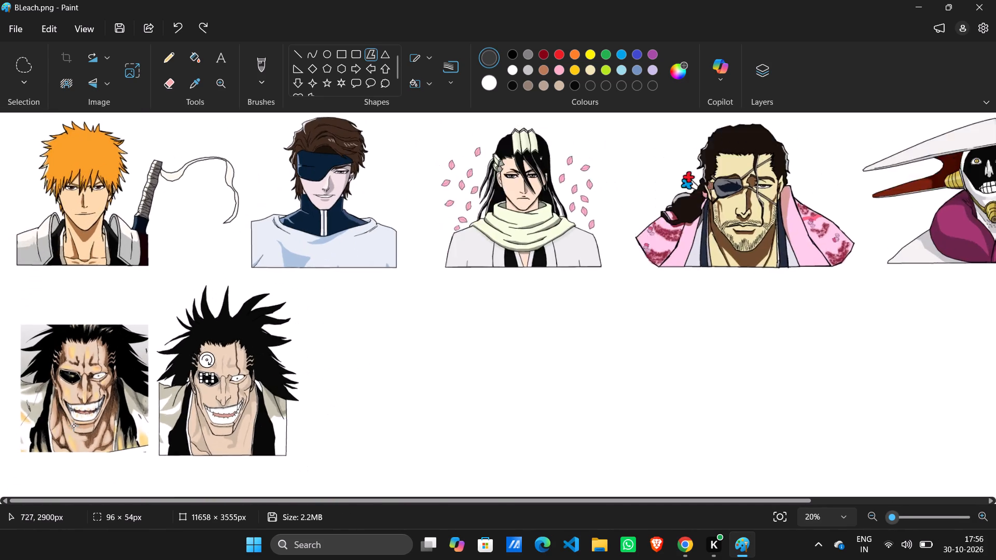
{"action": "scroll", "coordinate": [74, 426], "scroll_direction": "up", "scroll_amount": 2, "text": "ctrl"}
{"action": "scroll", "coordinate": [102, 466], "scroll_direction": "up", "scroll_amount": 1, "text": "ctrl"}
{"action": "scroll", "coordinate": [604, 466], "scroll_direction": "down", "scroll_amount": 1}
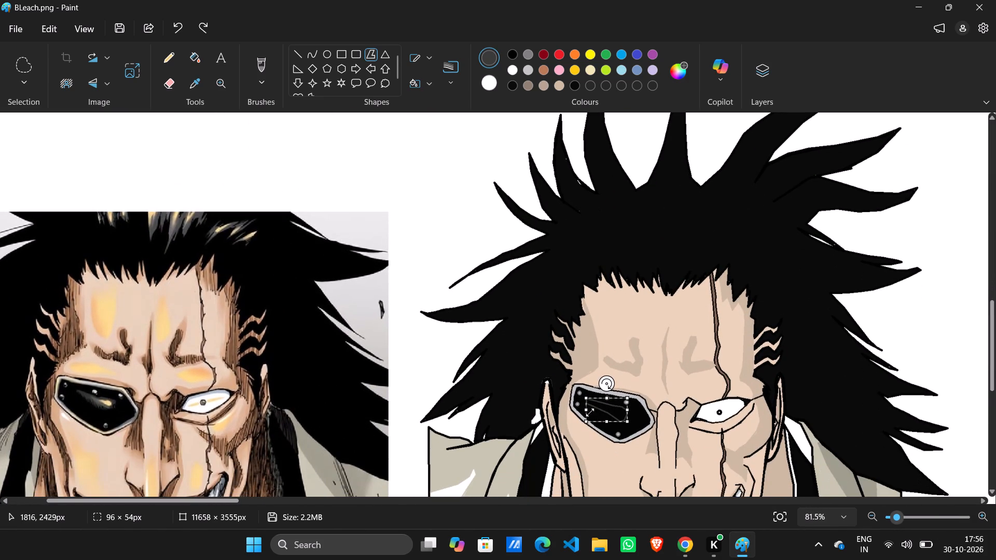
Narrow the highlight polygon on the eye patch to about 79 × 54 px and fill it with the dark grey.
{"action": "left_click_drag", "start_coordinate": [585, 411], "coordinate": [594, 413]}
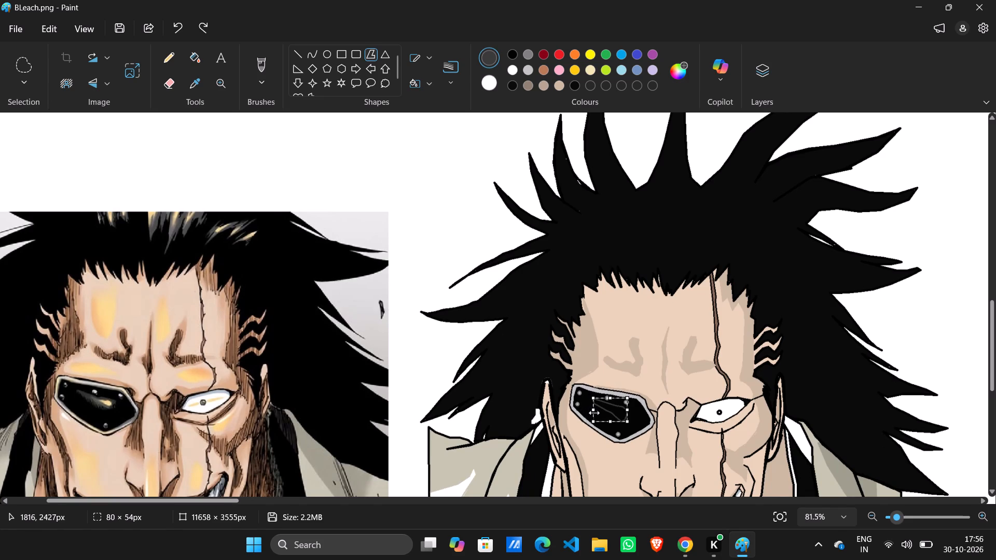
{"action": "left_click_drag", "start_coordinate": [594, 413], "coordinate": [594, 413]}
{"action": "left_click", "coordinate": [193, 55]}
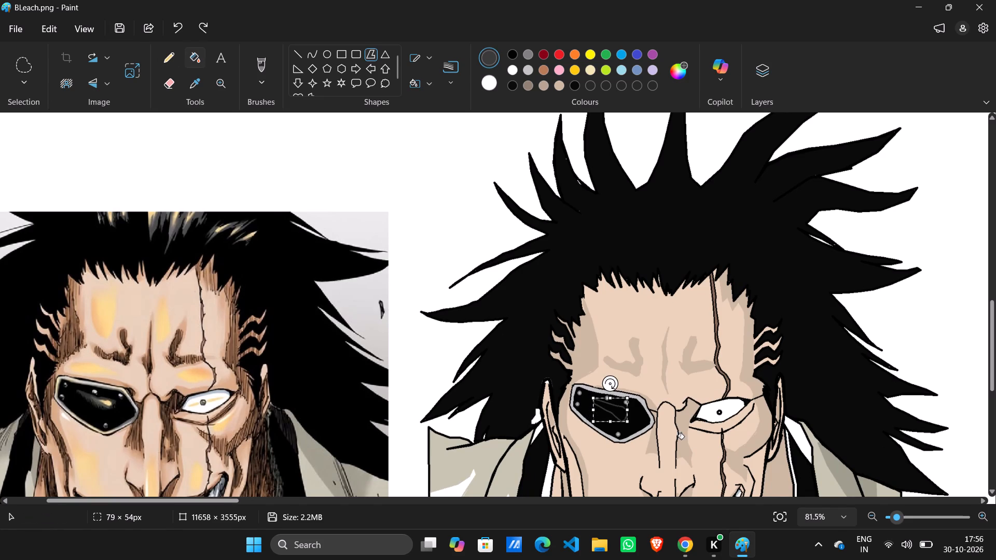
{"action": "left_click", "coordinate": [615, 411]}
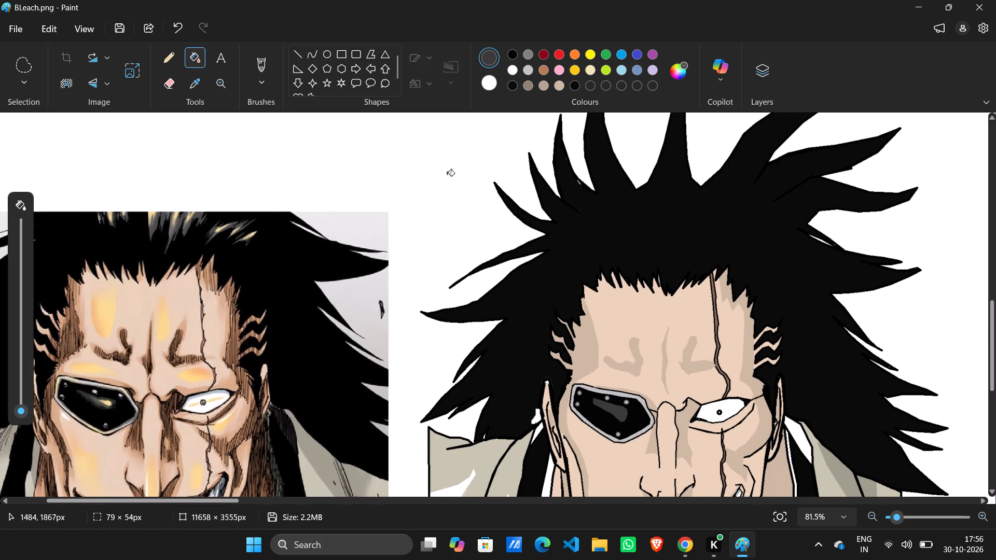
Sample a lighter olive grey from the highlight on the reference's eye patch as the primary colour.
{"action": "left_click", "coordinate": [193, 92]}
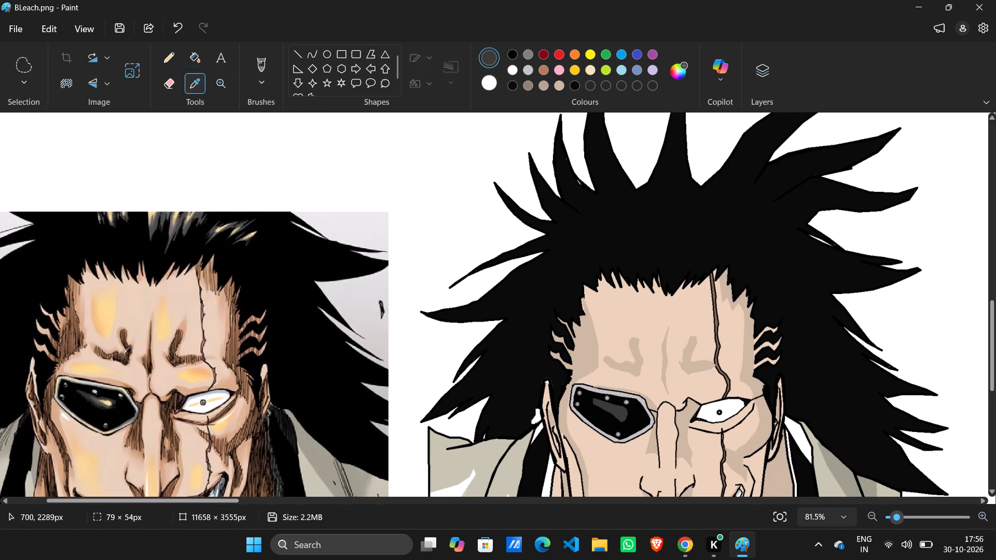
{"action": "scroll", "coordinate": [122, 355], "scroll_direction": "up", "scroll_amount": 2, "text": "ctrl"}
{"action": "left_click", "coordinate": [95, 430]}
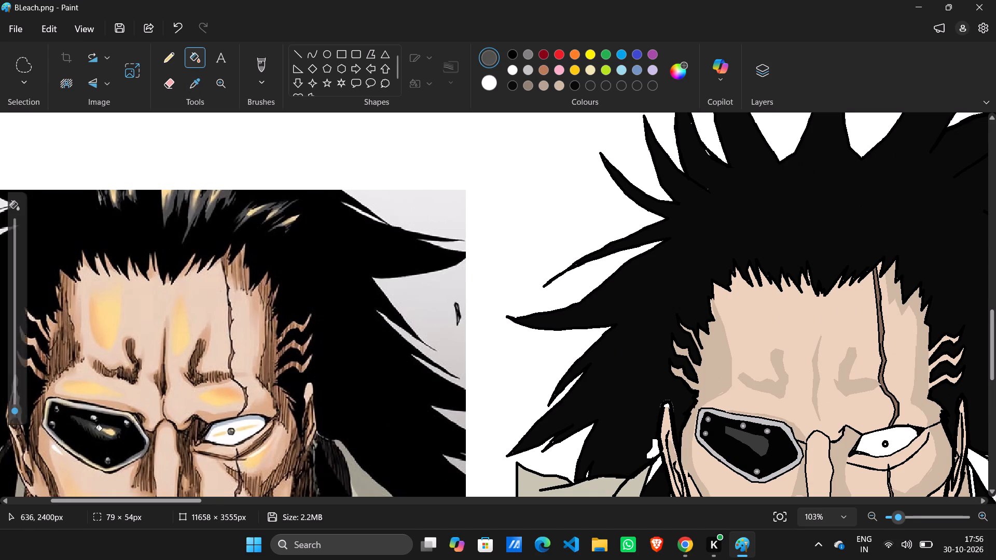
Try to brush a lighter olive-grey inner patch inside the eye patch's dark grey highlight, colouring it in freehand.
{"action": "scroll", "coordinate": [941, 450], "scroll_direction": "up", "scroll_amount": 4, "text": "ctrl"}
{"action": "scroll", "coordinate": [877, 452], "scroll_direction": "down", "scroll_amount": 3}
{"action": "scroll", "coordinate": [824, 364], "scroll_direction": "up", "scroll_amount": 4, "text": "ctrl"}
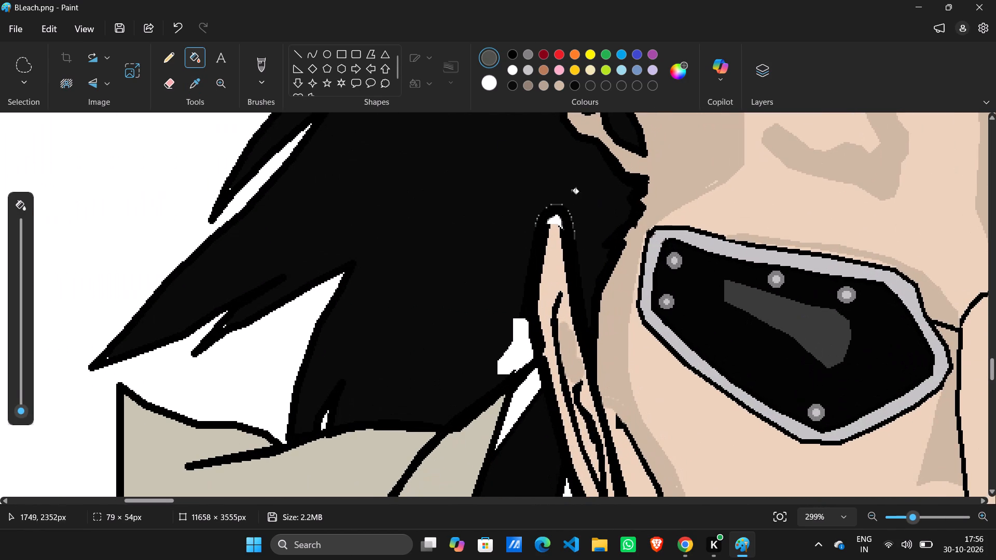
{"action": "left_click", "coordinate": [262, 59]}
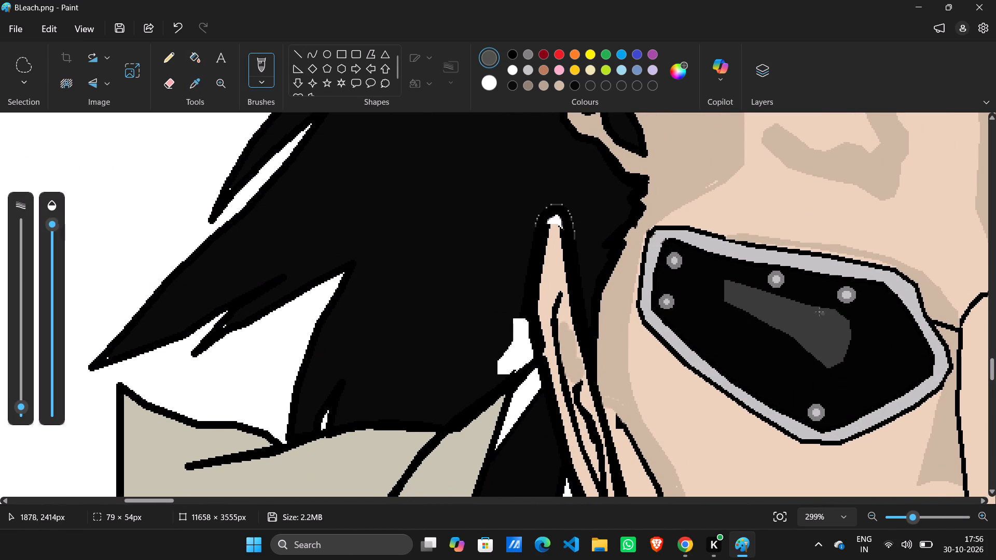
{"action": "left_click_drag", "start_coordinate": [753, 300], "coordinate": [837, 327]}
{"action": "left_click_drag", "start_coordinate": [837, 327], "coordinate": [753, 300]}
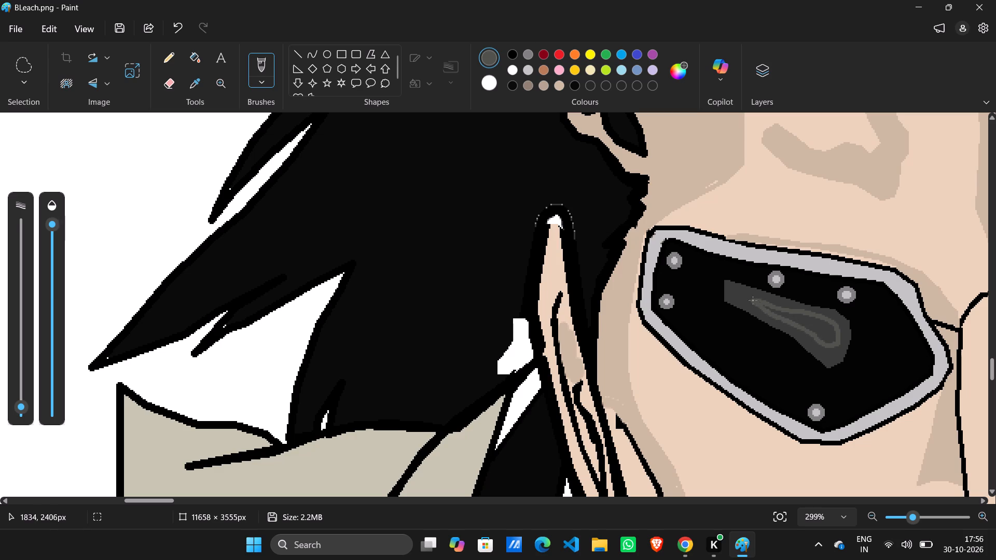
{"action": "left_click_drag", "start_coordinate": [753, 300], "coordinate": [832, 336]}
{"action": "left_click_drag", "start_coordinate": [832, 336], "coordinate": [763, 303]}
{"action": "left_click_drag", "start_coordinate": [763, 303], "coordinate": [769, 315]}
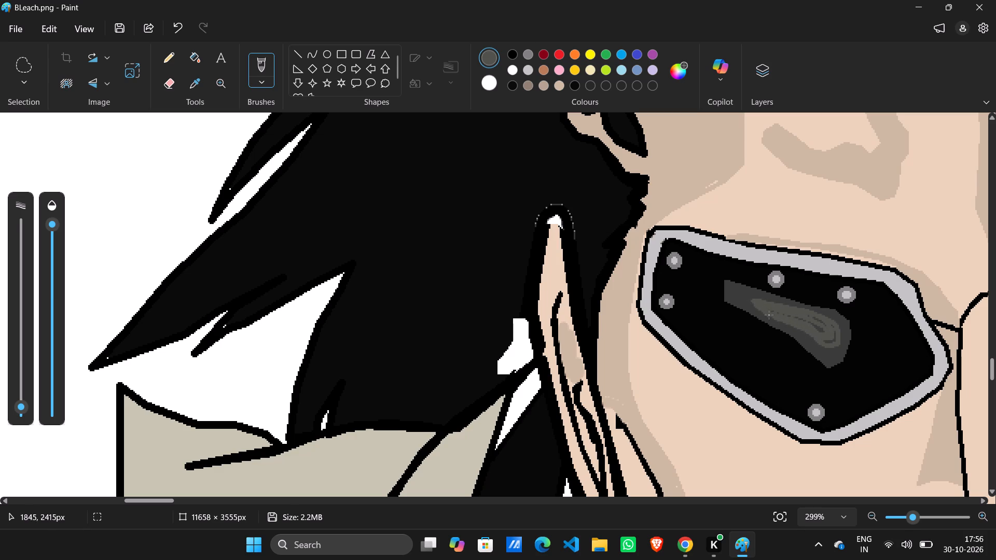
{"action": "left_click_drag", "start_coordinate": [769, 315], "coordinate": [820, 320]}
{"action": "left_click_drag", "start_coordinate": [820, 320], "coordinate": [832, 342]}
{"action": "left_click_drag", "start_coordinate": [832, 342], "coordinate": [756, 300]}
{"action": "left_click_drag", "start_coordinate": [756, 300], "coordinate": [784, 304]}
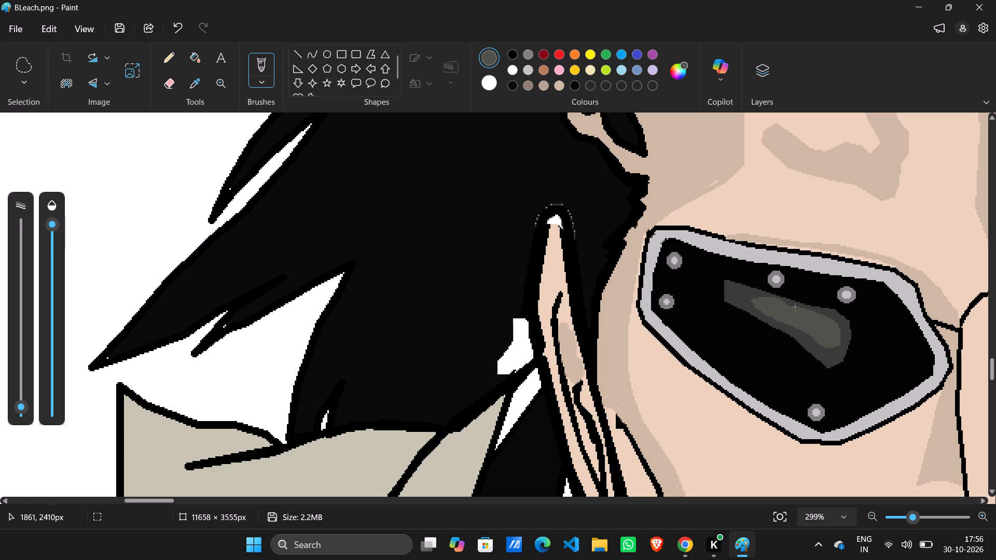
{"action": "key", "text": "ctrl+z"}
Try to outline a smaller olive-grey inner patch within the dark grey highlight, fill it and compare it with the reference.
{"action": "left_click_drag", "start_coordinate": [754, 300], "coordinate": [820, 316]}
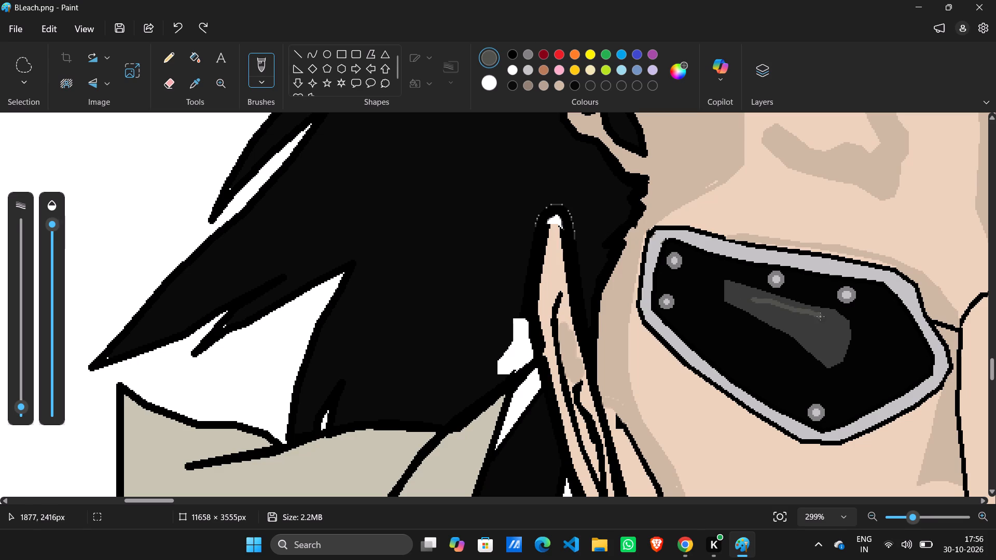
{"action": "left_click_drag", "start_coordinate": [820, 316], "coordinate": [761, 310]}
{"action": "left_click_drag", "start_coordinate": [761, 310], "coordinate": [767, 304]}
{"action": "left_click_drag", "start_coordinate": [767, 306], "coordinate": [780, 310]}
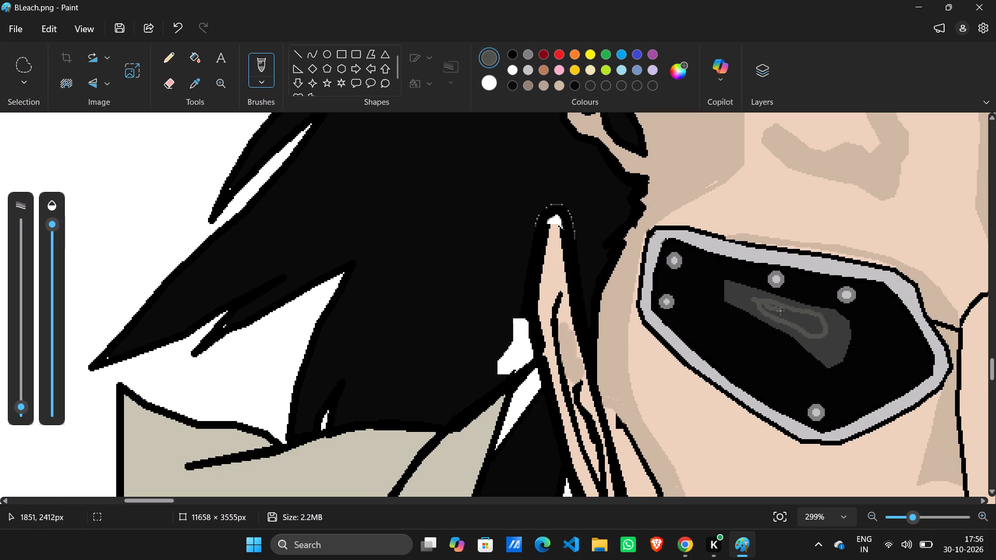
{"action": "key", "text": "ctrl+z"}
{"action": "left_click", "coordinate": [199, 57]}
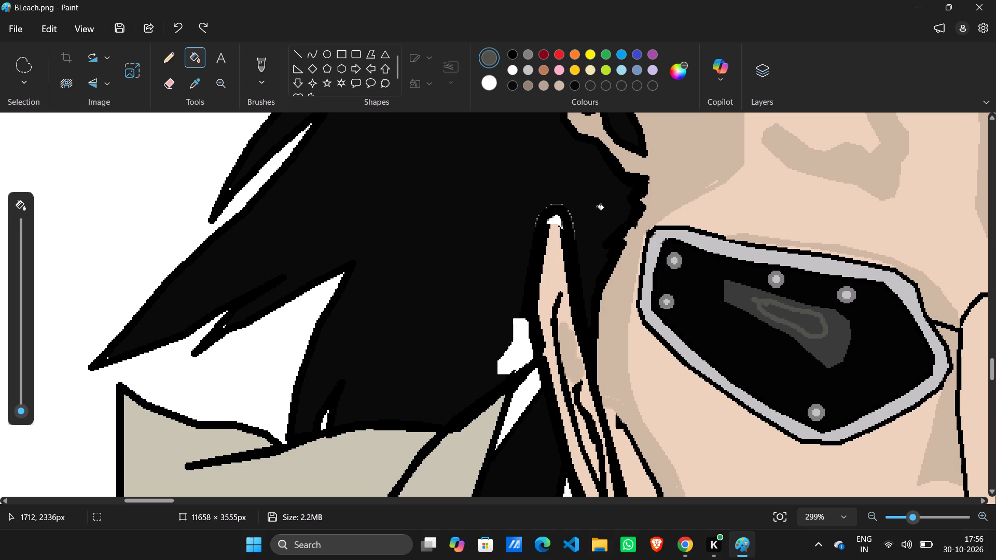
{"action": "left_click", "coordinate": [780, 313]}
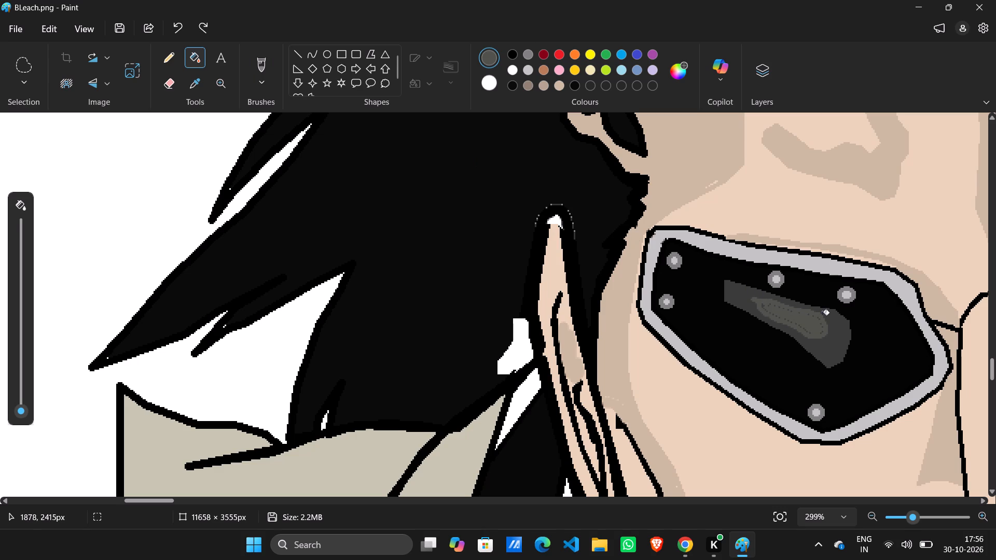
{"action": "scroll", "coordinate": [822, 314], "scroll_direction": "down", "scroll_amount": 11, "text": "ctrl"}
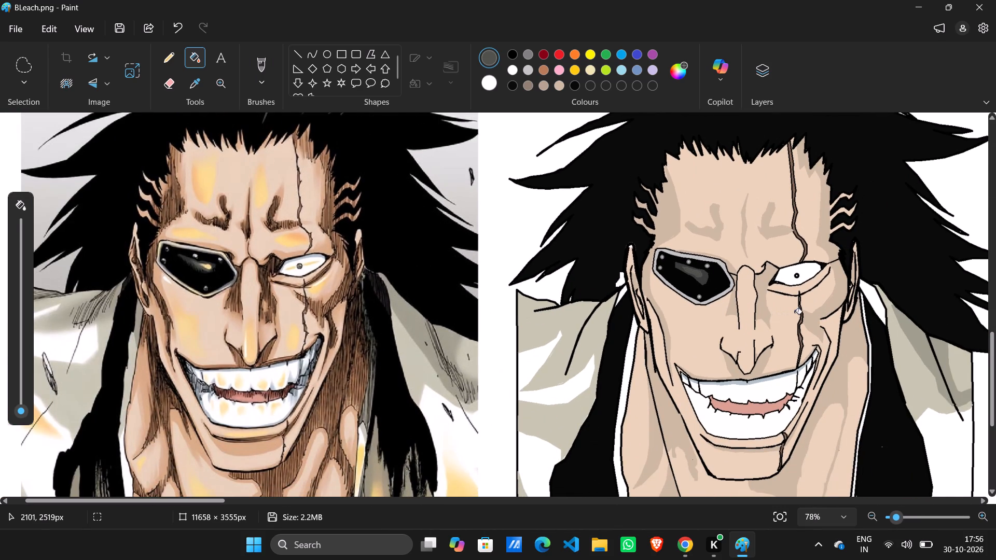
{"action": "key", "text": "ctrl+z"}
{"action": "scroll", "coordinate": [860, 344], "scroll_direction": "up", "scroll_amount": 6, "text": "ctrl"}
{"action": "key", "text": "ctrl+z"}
Brush a teardrop outline in olive grey inside the wide end of the dark grey highlight and fill it with the same colour.
{"action": "scroll", "coordinate": [860, 344], "scroll_direction": "up", "scroll_amount": 7, "text": "ctrl"}
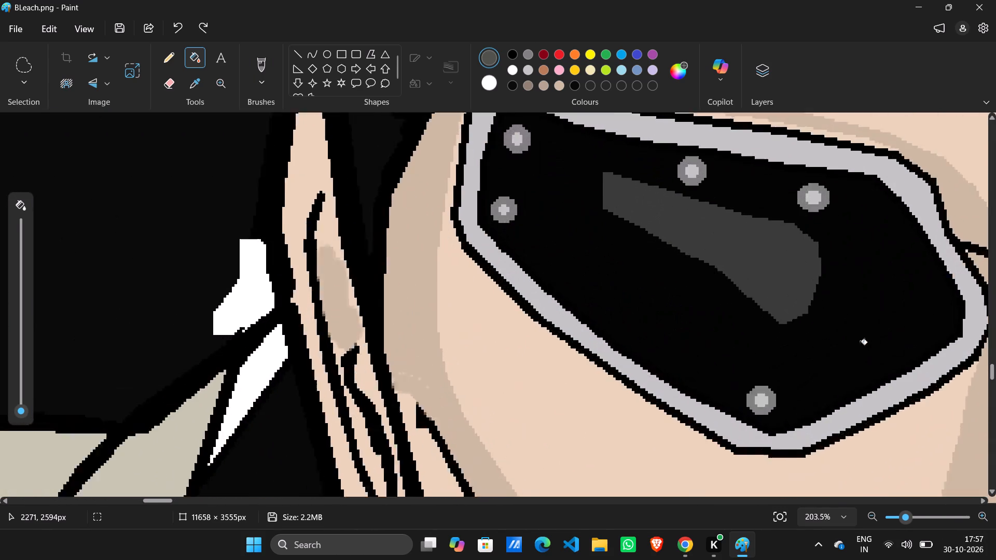
{"action": "scroll", "coordinate": [254, 115], "scroll_direction": "up", "scroll_amount": 2}
{"action": "left_click", "coordinate": [256, 67]}
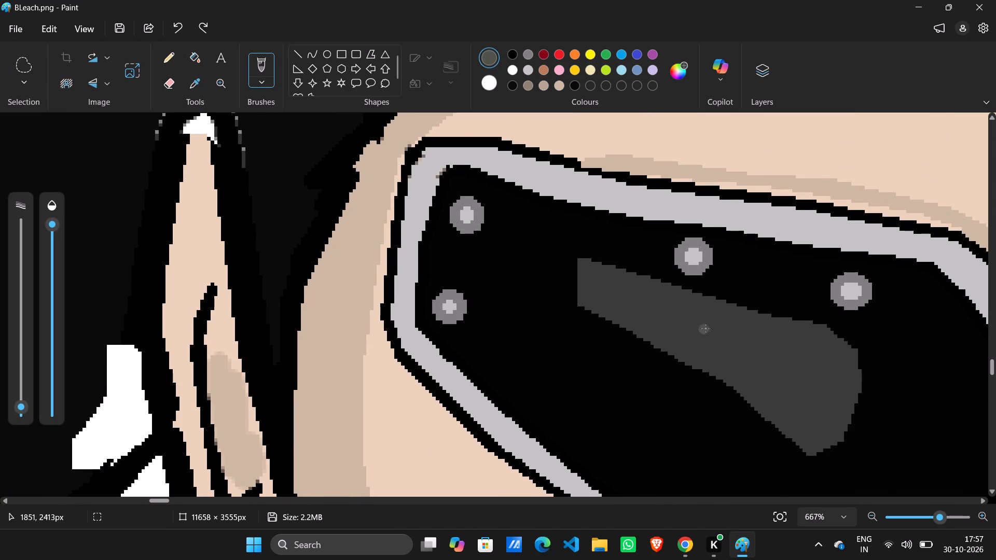
{"action": "left_click_drag", "start_coordinate": [702, 310], "coordinate": [817, 412]}
{"action": "left_click_drag", "start_coordinate": [817, 412], "coordinate": [690, 311]}
{"action": "left_click_drag", "start_coordinate": [690, 311], "coordinate": [769, 338]}
{"action": "left_click", "coordinate": [207, 57]}
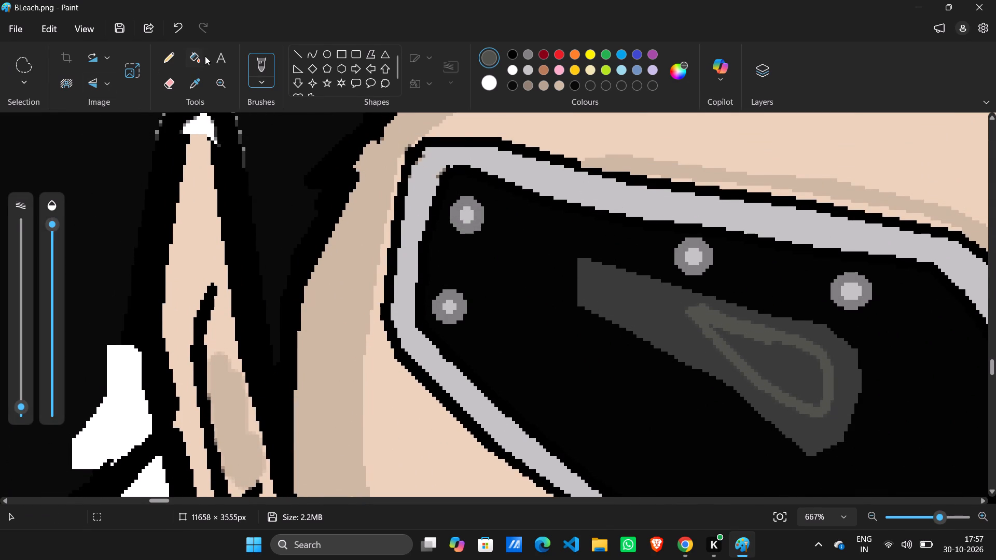
{"action": "left_click", "coordinate": [201, 57]}
{"action": "left_click", "coordinate": [760, 357]}
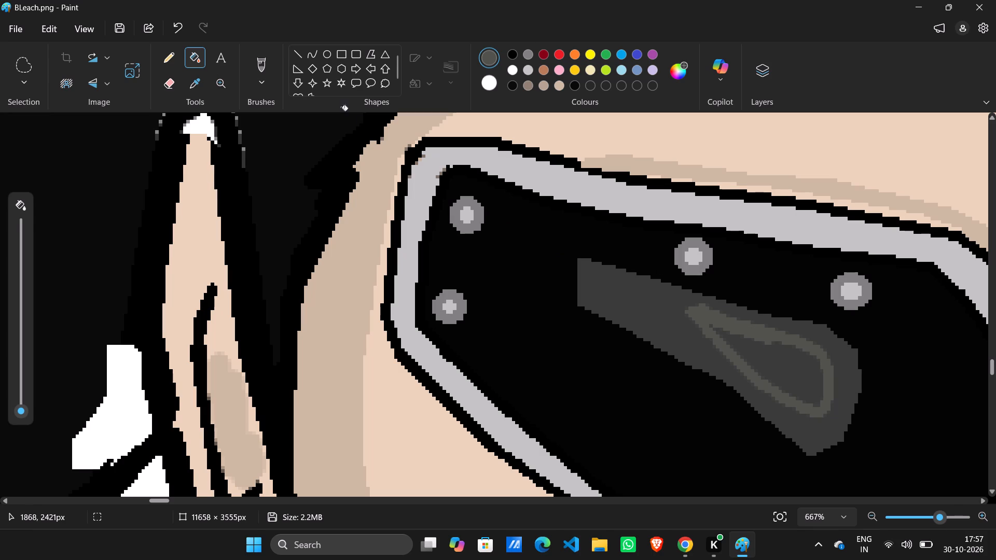
Brush over the unfilled dark specks inside the olive-grey teardrop and smooth its narrow tip.
{"action": "left_click", "coordinate": [258, 61]}
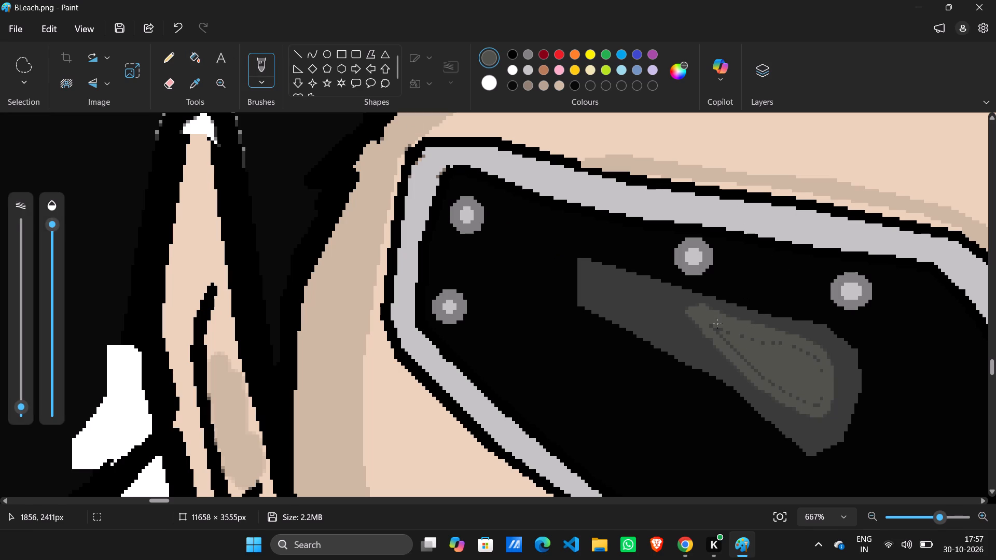
{"action": "left_click_drag", "start_coordinate": [716, 324], "coordinate": [757, 373]}
{"action": "left_click_drag", "start_coordinate": [757, 373], "coordinate": [793, 349]}
{"action": "left_click_drag", "start_coordinate": [793, 349], "coordinate": [725, 351]}
{"action": "left_click_drag", "start_coordinate": [725, 351], "coordinate": [694, 313]}
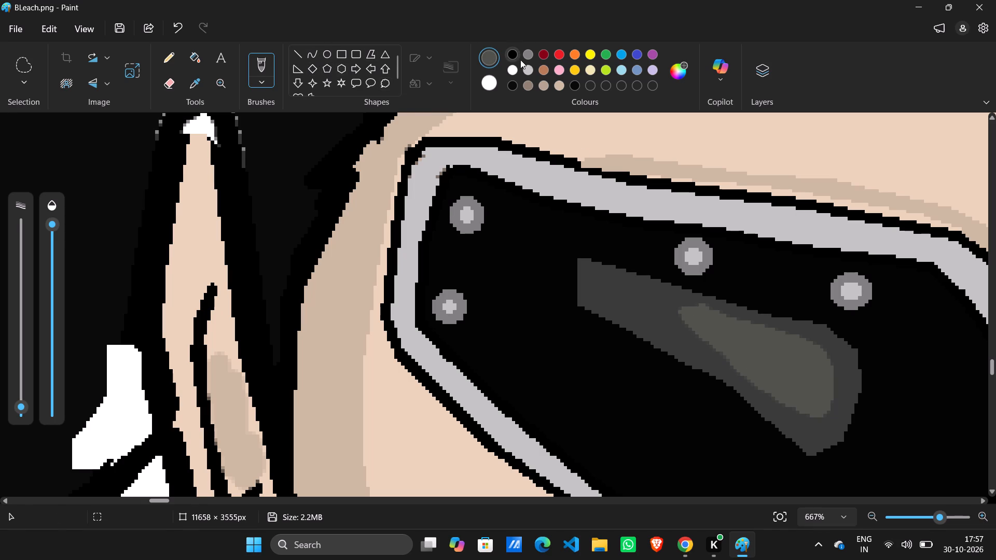
Sample the eye patch's black and brush away the lower corner at the narrow end of the dark grey highlight.
{"action": "left_click", "coordinate": [196, 84]}
{"action": "left_click", "coordinate": [605, 338]}
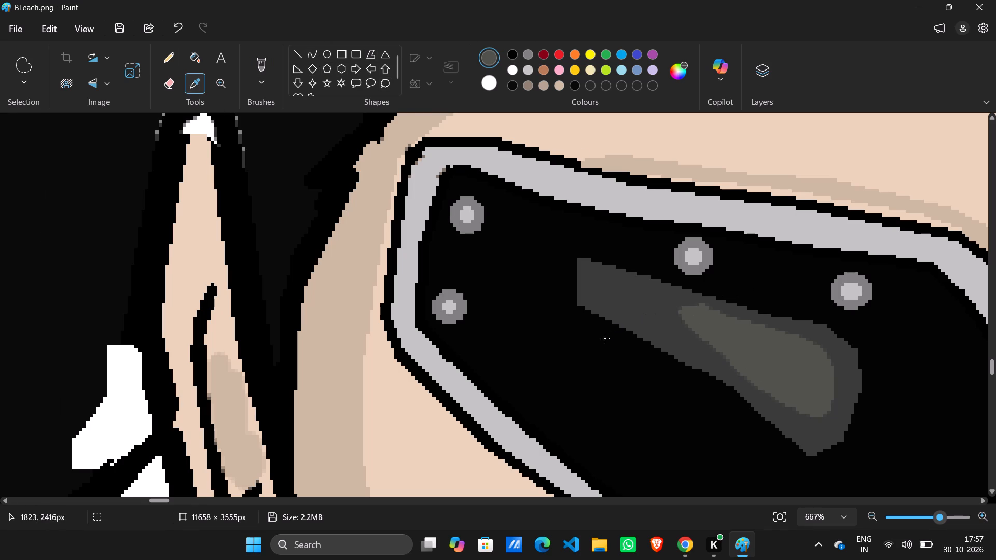
{"action": "left_click_drag", "start_coordinate": [605, 324], "coordinate": [610, 345]}
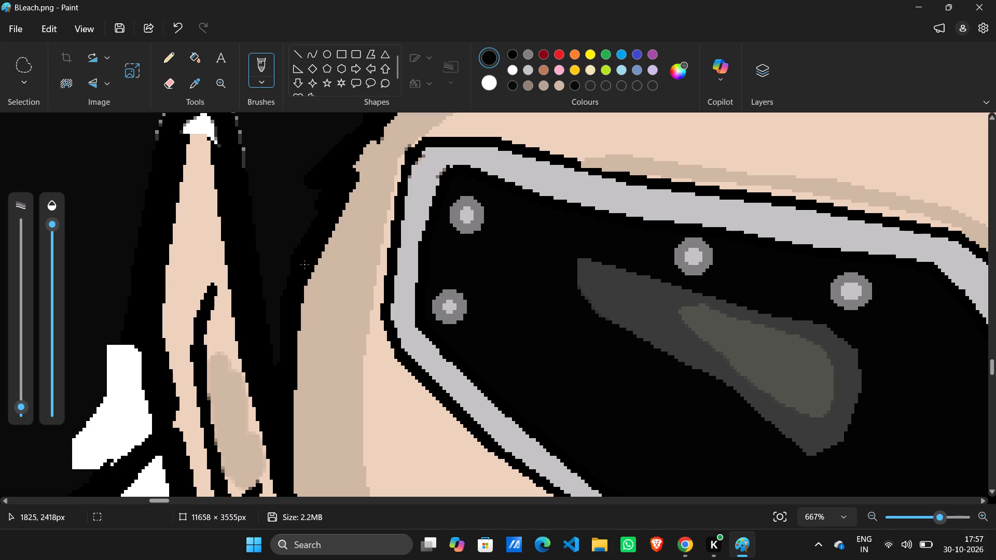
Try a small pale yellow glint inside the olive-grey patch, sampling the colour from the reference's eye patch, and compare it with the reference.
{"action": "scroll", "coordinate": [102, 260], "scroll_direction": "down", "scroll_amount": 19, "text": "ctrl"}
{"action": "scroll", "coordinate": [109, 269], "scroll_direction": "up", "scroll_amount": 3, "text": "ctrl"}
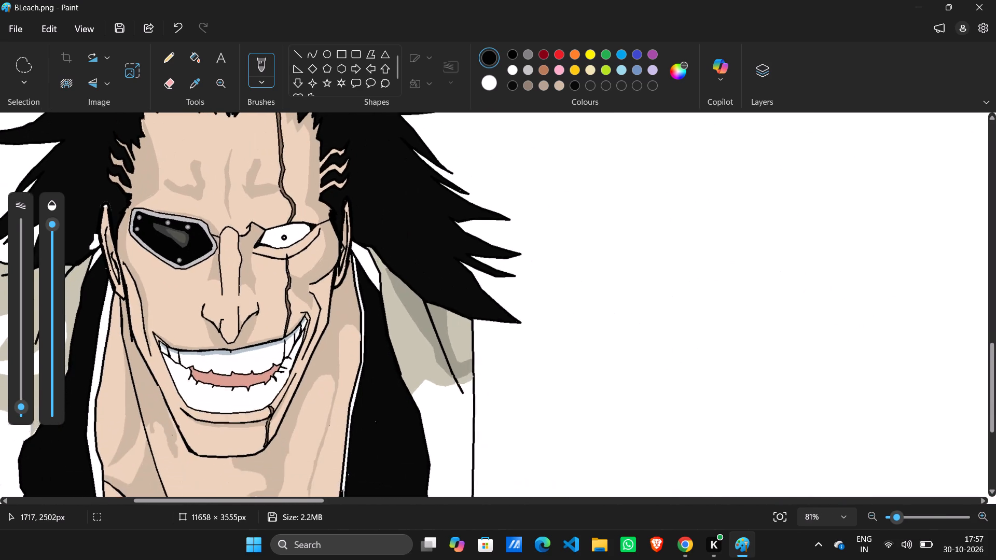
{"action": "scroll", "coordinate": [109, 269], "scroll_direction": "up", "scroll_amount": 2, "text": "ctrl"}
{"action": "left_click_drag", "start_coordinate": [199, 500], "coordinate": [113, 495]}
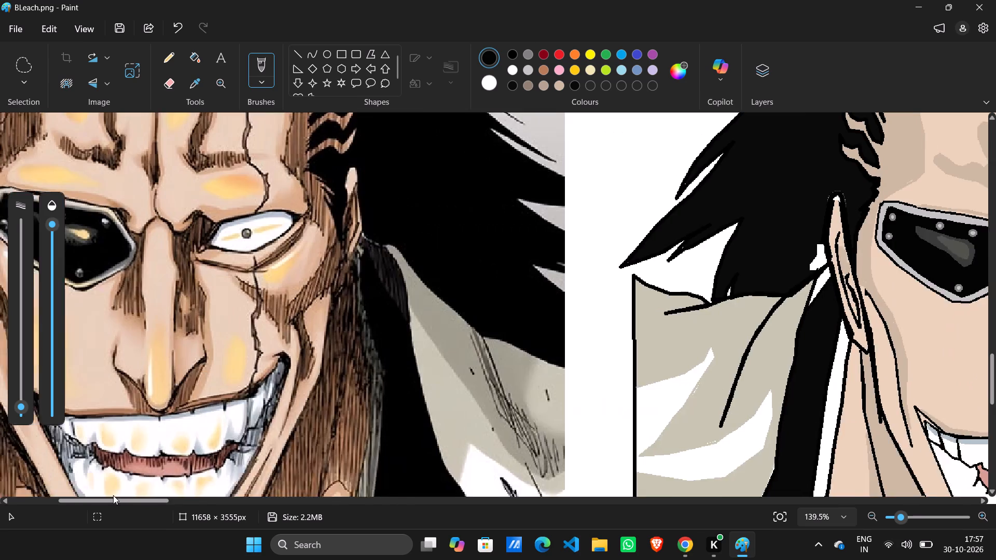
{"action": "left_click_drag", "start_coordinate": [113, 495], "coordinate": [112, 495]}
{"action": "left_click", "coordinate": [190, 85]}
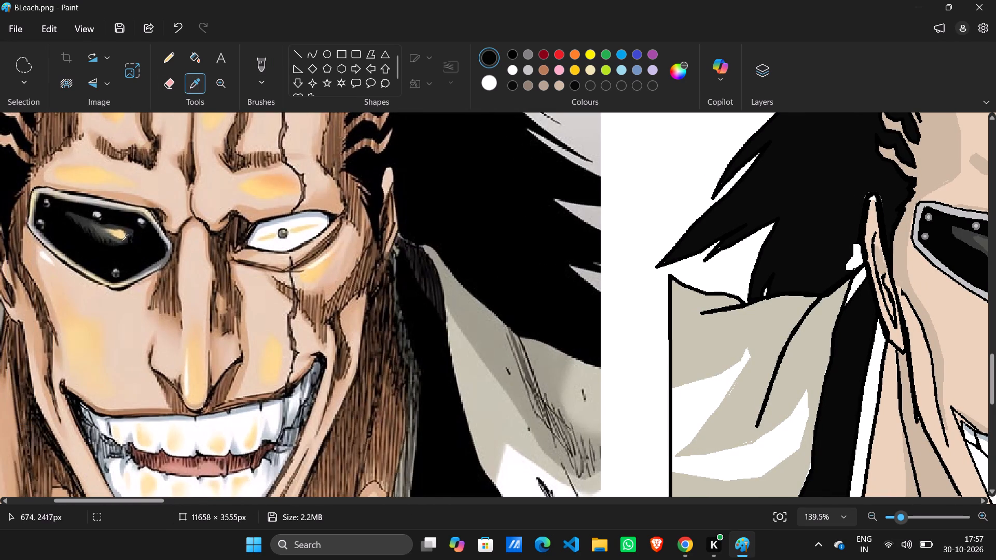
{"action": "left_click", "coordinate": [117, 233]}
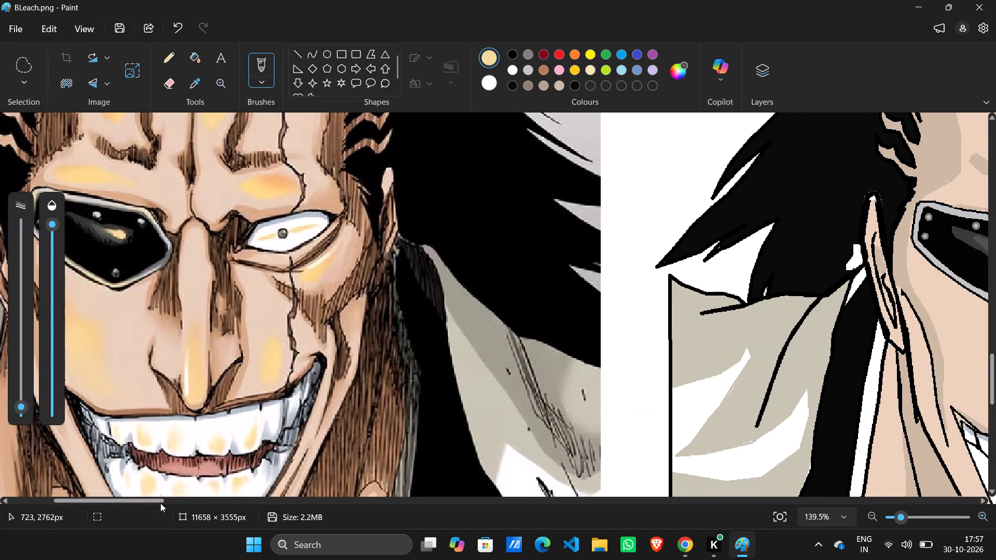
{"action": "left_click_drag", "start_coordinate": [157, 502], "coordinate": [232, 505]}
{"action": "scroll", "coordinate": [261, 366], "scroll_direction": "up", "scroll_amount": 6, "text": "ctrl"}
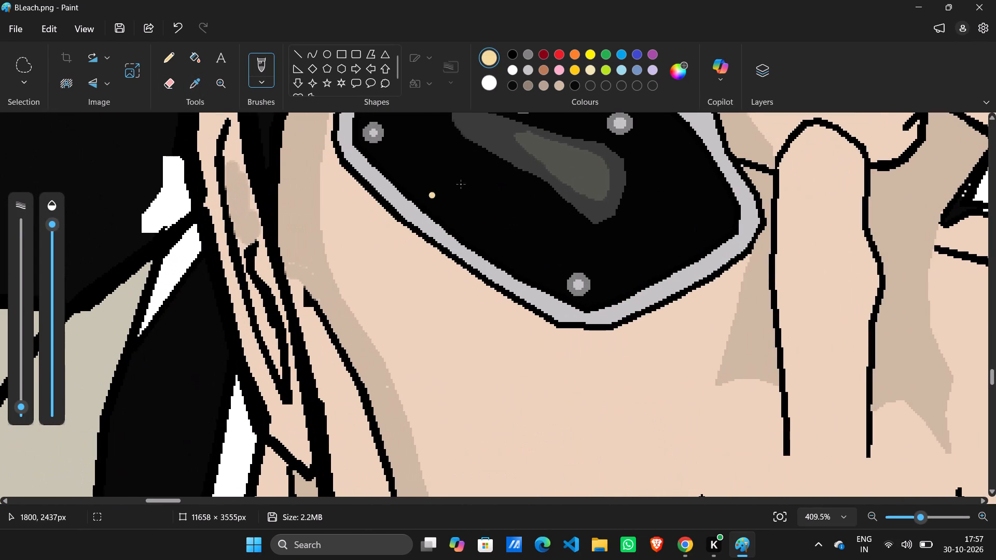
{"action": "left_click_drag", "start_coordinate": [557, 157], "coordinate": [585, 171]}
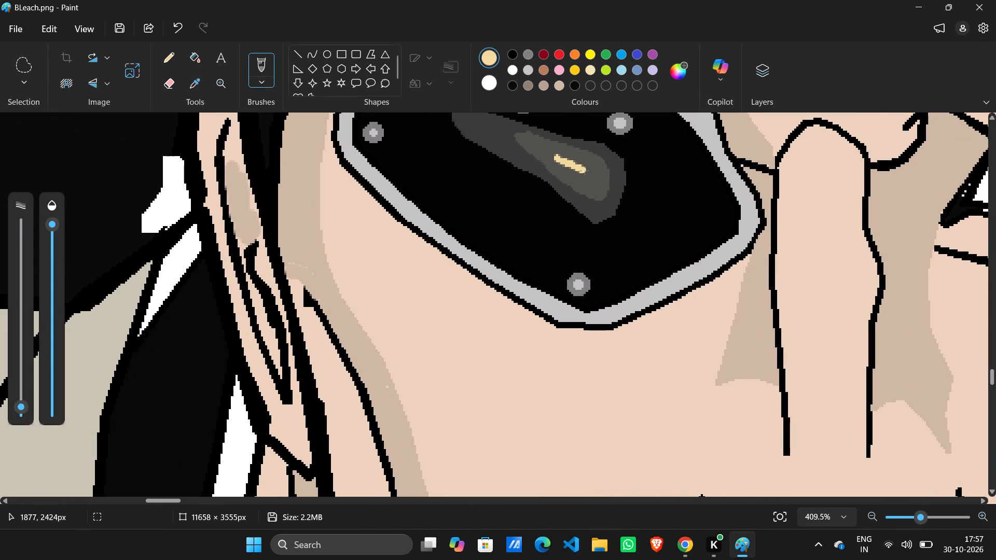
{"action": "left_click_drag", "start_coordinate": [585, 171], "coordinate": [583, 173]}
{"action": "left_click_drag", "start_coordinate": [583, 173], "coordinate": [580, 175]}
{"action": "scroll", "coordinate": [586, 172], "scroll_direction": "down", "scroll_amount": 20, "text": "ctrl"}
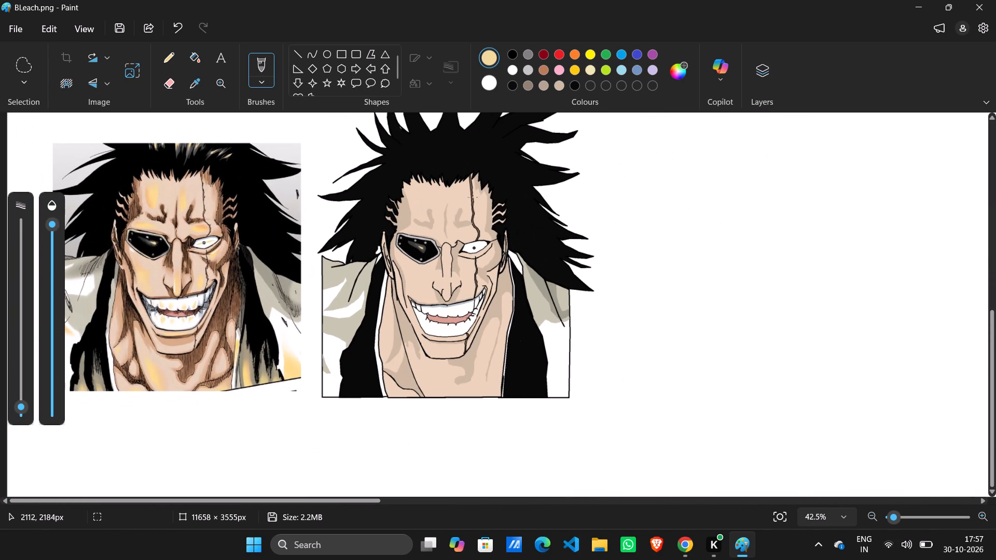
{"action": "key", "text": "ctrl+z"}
Sample the dark grey of the eye patch highlight and brush along its lower edge to widen and smooth it.
{"action": "scroll", "coordinate": [452, 257], "scroll_direction": "up", "scroll_amount": 7, "text": "ctrl"}
{"action": "scroll", "coordinate": [726, 318], "scroll_direction": "up", "scroll_amount": 7, "text": "ctrl"}
{"action": "scroll", "coordinate": [357, 293], "scroll_direction": "down", "scroll_amount": 3}
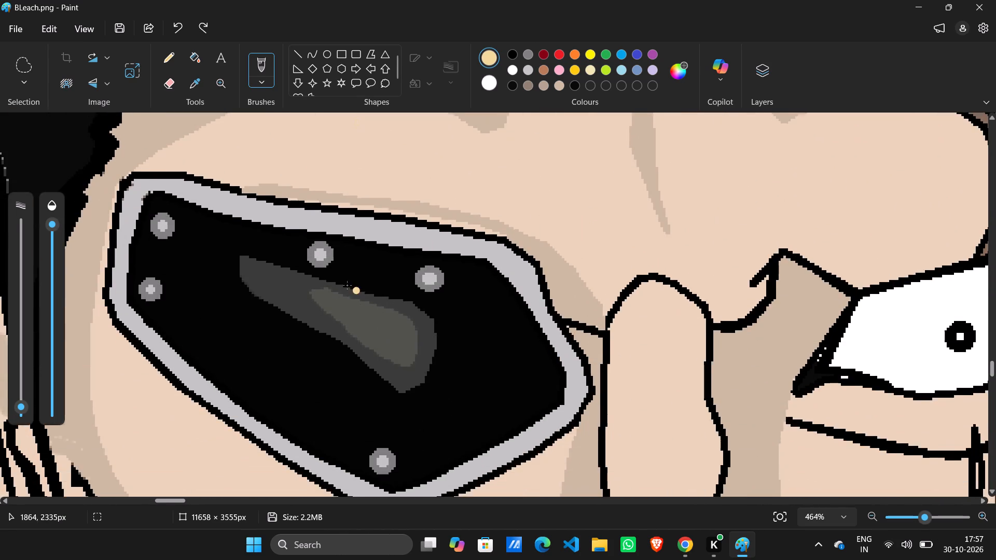
{"action": "scroll", "coordinate": [315, 276], "scroll_direction": "up", "scroll_amount": 4, "text": "ctrl"}
{"action": "scroll", "coordinate": [315, 275], "scroll_direction": "down", "scroll_amount": 4}
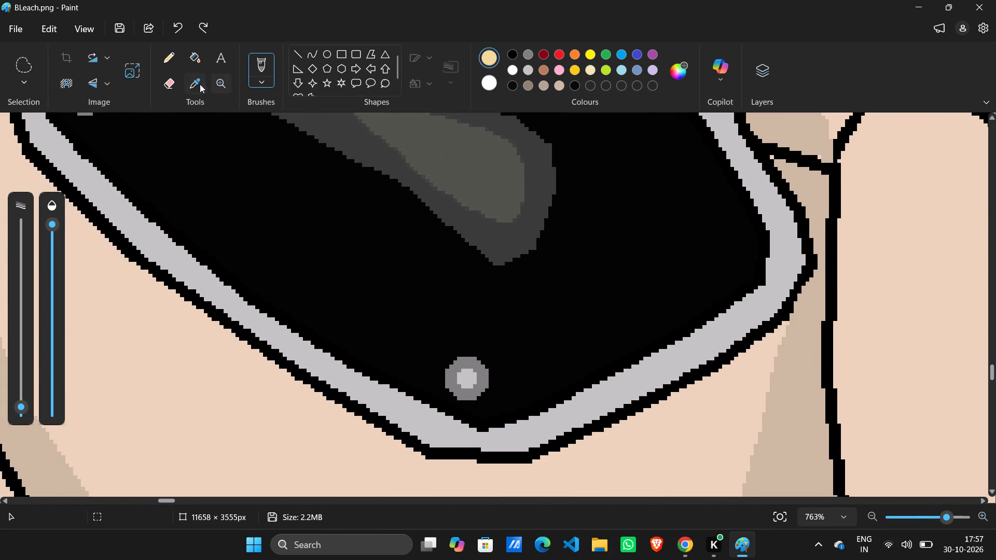
{"action": "left_click", "coordinate": [198, 84]}
{"action": "left_click", "coordinate": [313, 125]}
{"action": "scroll", "coordinate": [326, 191], "scroll_direction": "up", "scroll_amount": 2}
{"action": "left_click_drag", "start_coordinate": [252, 219], "coordinate": [276, 239]}
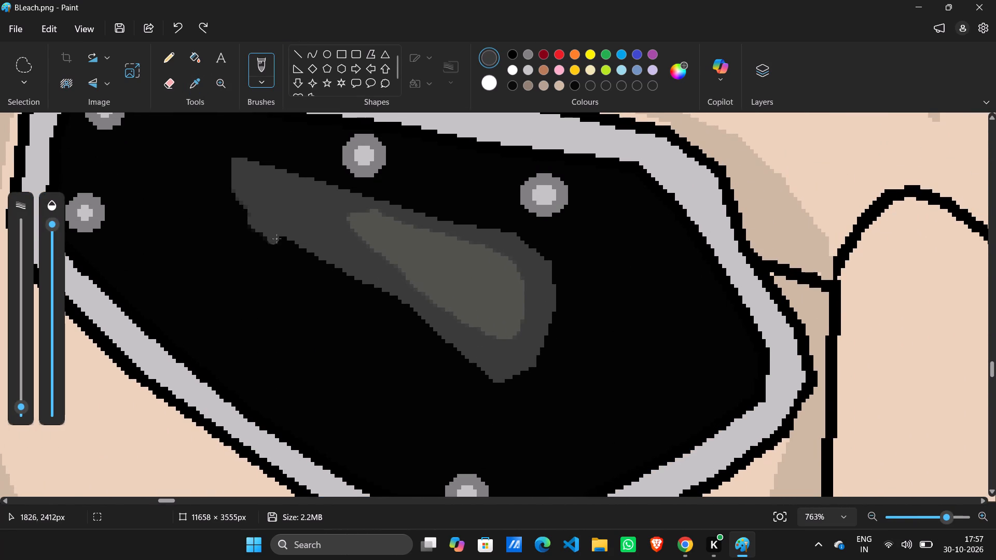
{"action": "left_click_drag", "start_coordinate": [276, 239], "coordinate": [488, 367]}
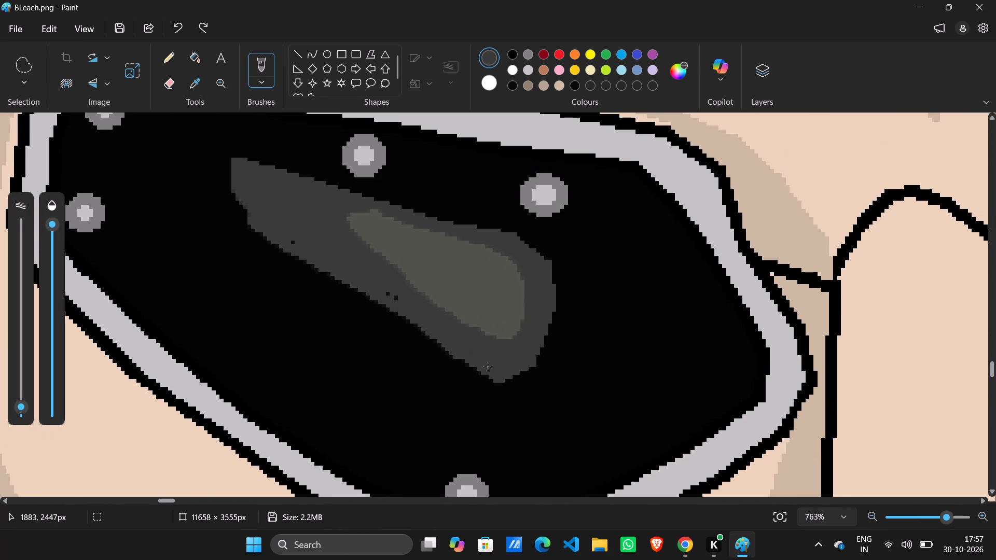
{"action": "left_click_drag", "start_coordinate": [488, 367], "coordinate": [240, 198]}
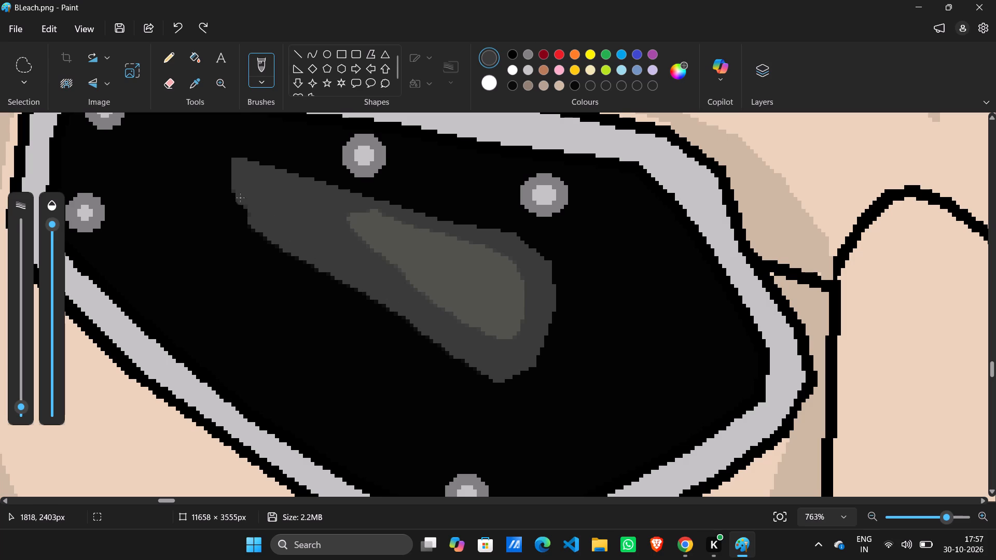
{"action": "left_click_drag", "start_coordinate": [240, 198], "coordinate": [426, 333]}
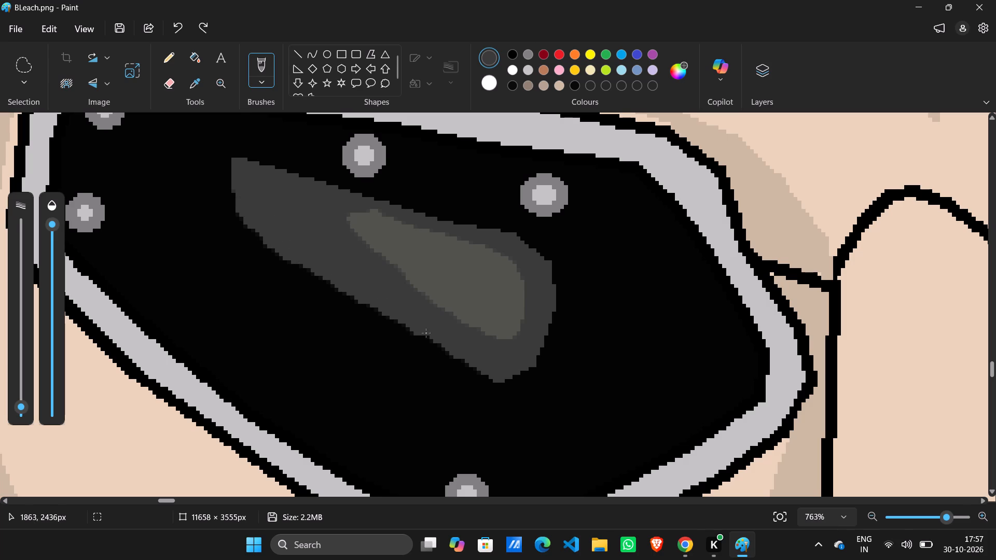
{"action": "left_click_drag", "start_coordinate": [426, 333], "coordinate": [502, 371]}
Sample the olive grey of the inner patch and widen its narrow end and lower edge with the brush.
{"action": "left_click", "coordinate": [192, 84]}
{"action": "left_click", "coordinate": [433, 263]}
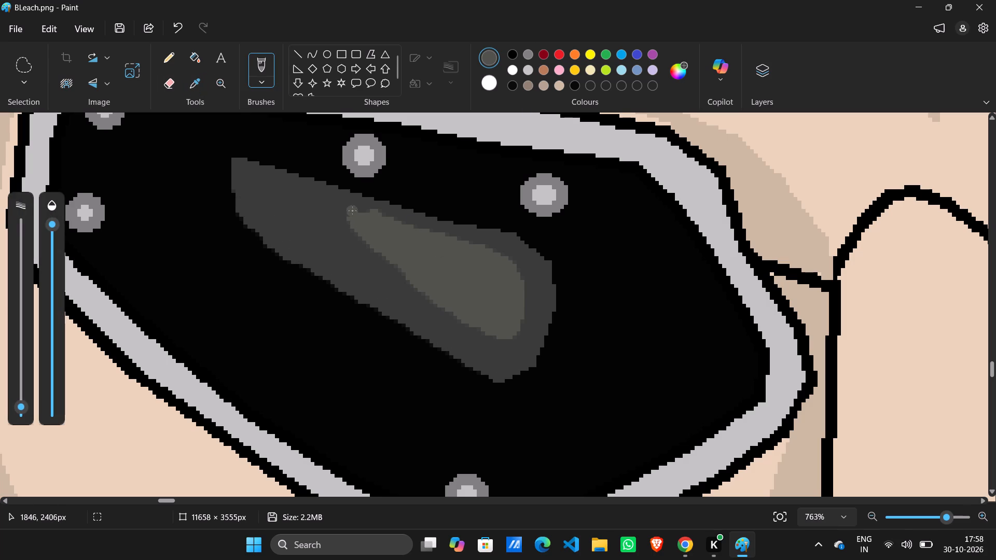
{"action": "left_click_drag", "start_coordinate": [352, 211], "coordinate": [450, 309]}
{"action": "left_click_drag", "start_coordinate": [450, 309], "coordinate": [410, 281]}
{"action": "left_click_drag", "start_coordinate": [410, 281], "coordinate": [461, 320]}
{"action": "left_click_drag", "start_coordinate": [461, 320], "coordinate": [484, 332]}
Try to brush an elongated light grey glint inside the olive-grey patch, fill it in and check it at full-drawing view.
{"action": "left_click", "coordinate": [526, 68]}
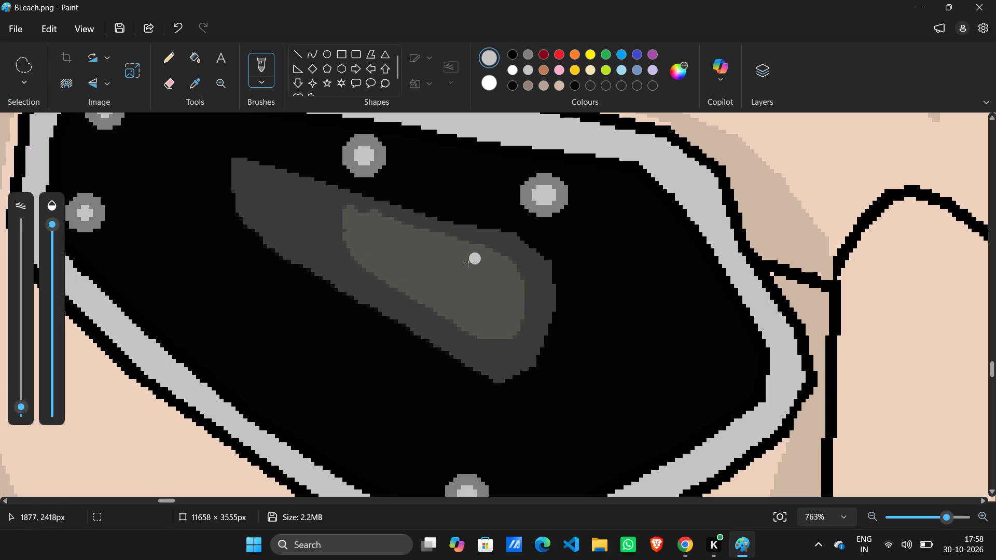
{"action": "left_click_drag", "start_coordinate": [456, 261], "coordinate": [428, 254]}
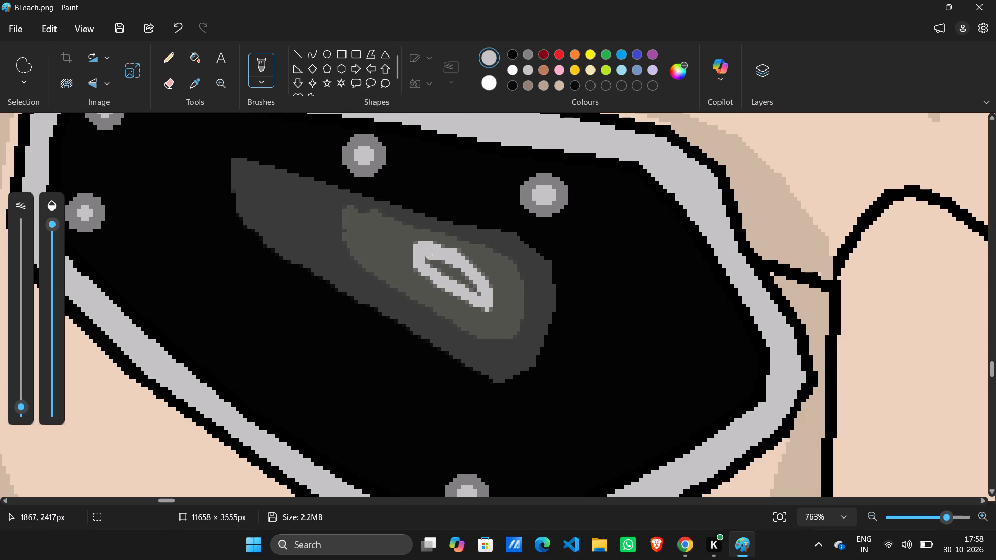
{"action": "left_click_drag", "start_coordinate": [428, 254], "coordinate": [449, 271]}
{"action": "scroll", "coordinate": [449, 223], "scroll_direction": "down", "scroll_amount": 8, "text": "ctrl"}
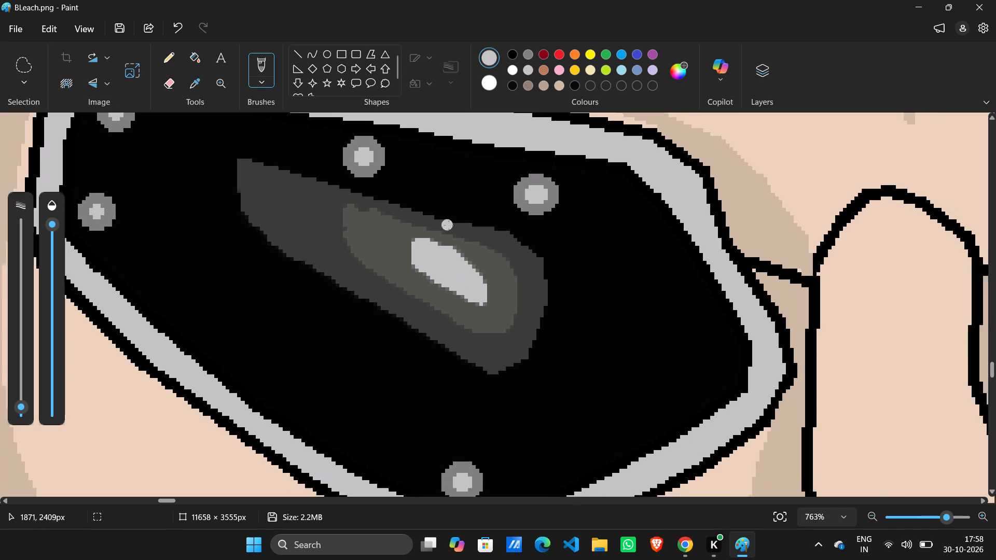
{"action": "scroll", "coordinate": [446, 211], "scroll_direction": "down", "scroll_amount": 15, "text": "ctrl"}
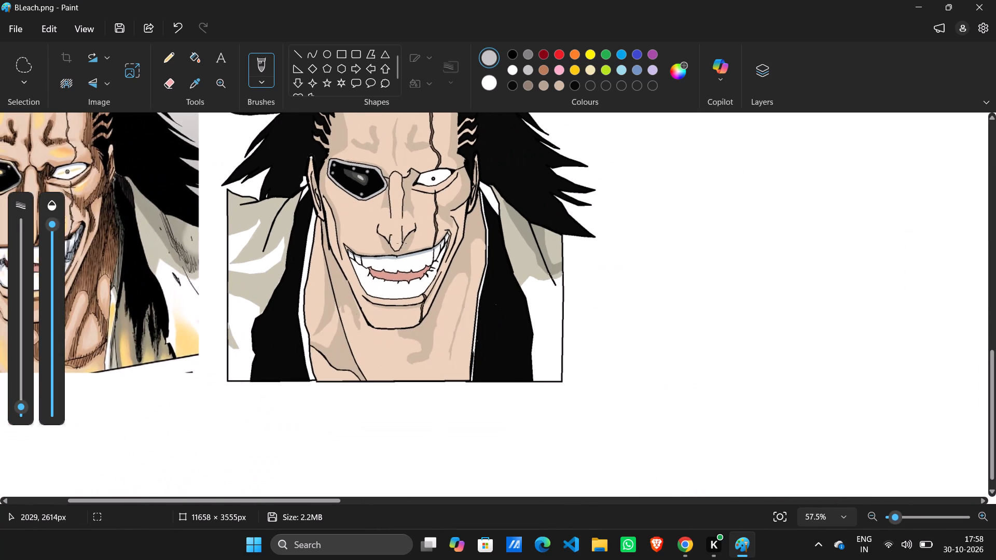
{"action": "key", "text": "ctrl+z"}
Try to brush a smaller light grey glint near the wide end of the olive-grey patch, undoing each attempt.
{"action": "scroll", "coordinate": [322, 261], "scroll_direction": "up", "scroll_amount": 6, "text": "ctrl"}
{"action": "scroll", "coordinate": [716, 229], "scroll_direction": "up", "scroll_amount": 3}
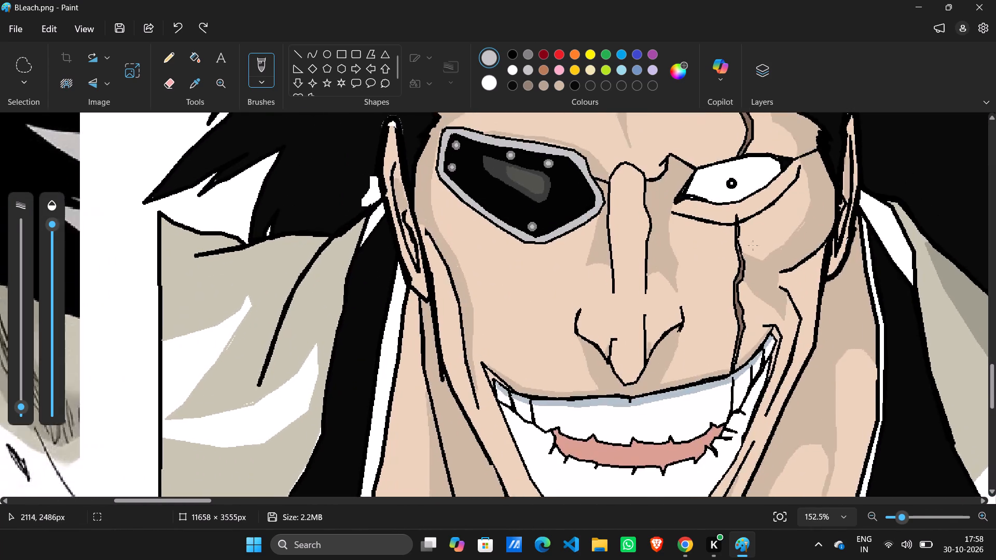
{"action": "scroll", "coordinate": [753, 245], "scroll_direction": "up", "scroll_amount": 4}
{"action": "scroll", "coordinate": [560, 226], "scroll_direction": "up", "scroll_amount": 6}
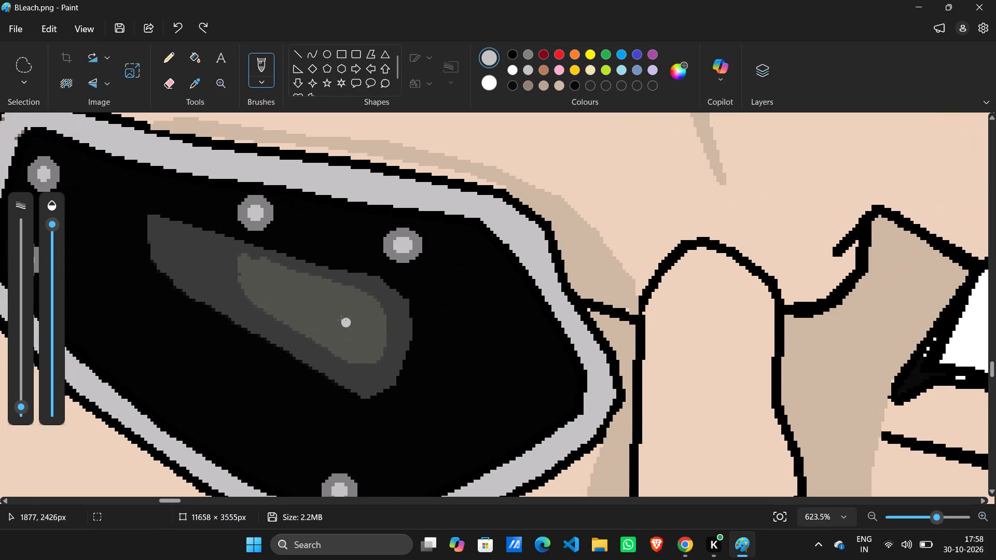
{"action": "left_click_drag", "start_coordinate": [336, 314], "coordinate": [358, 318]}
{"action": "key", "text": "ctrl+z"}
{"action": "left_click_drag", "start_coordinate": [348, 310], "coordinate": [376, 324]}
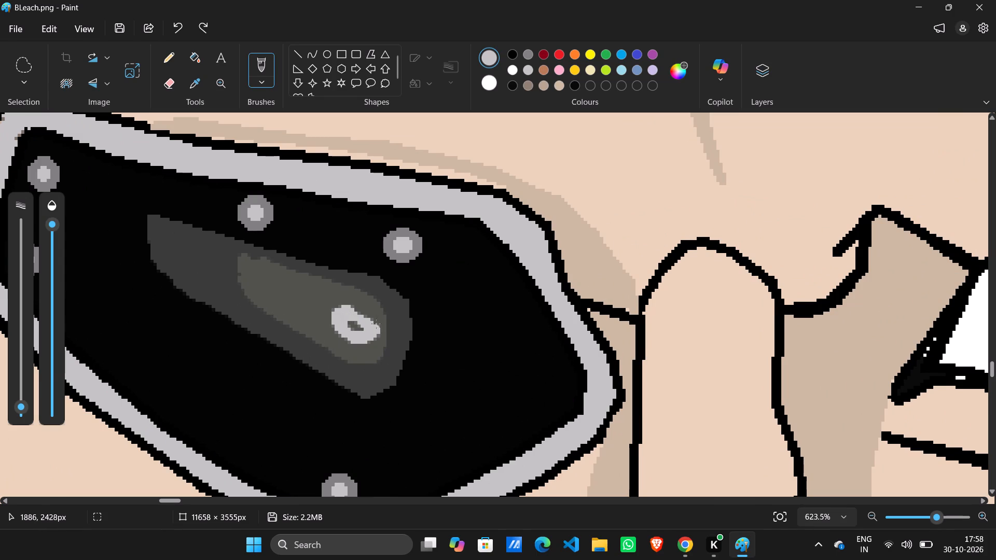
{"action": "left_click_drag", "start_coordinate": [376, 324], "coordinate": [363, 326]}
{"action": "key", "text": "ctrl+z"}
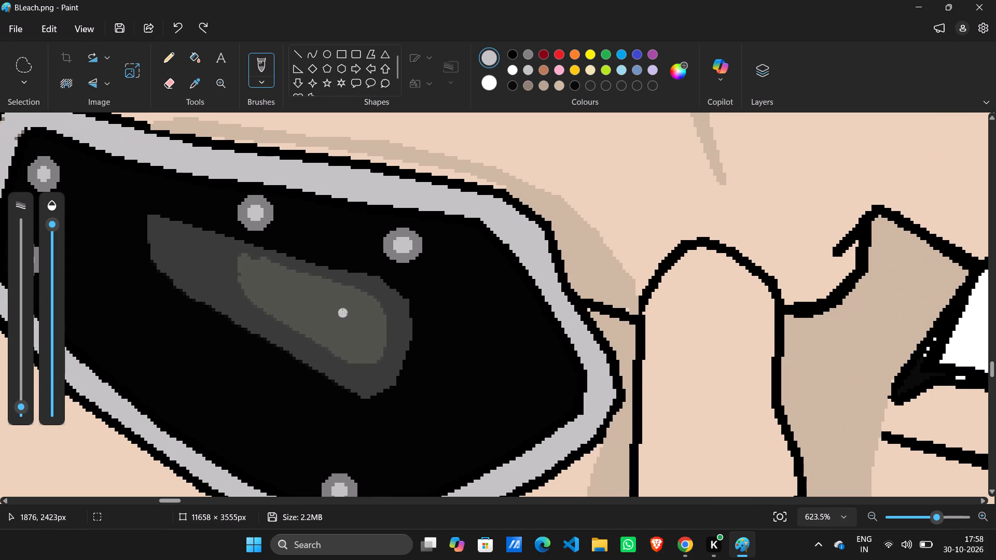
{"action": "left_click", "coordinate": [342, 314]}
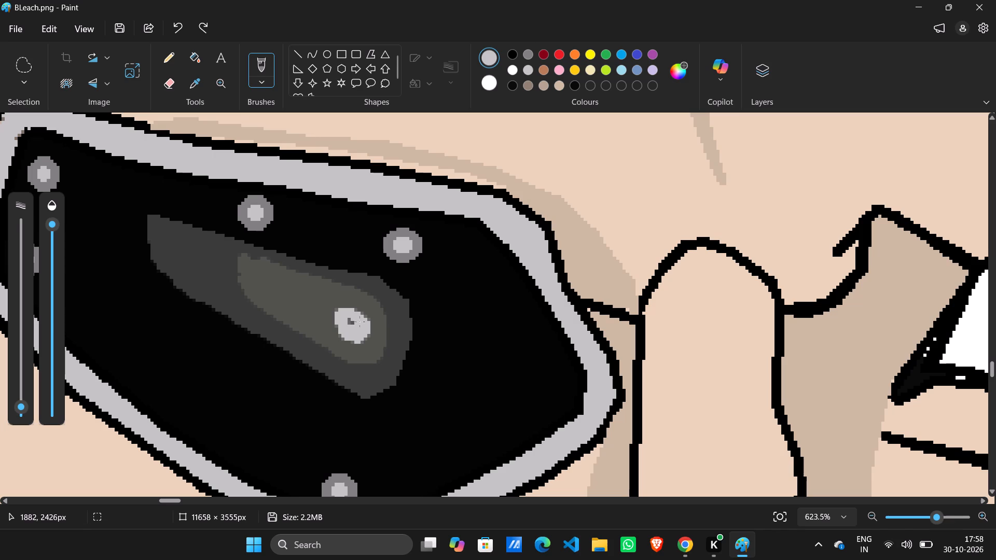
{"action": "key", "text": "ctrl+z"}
Brush a small solid light grey oval glint near the wide end of the olive-grey patch.
{"action": "left_click_drag", "start_coordinate": [340, 319], "coordinate": [337, 319]}
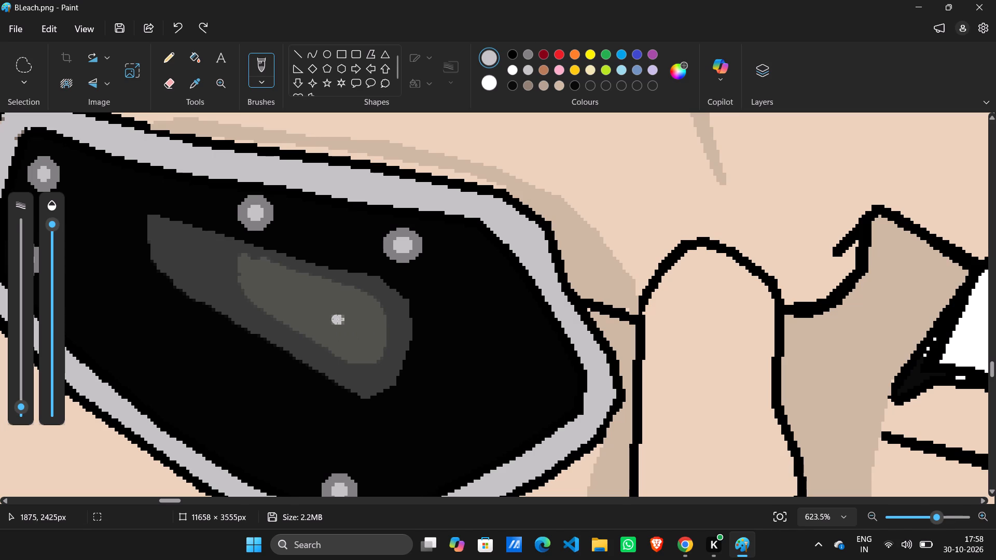
{"action": "left_click_drag", "start_coordinate": [337, 319], "coordinate": [335, 327]}
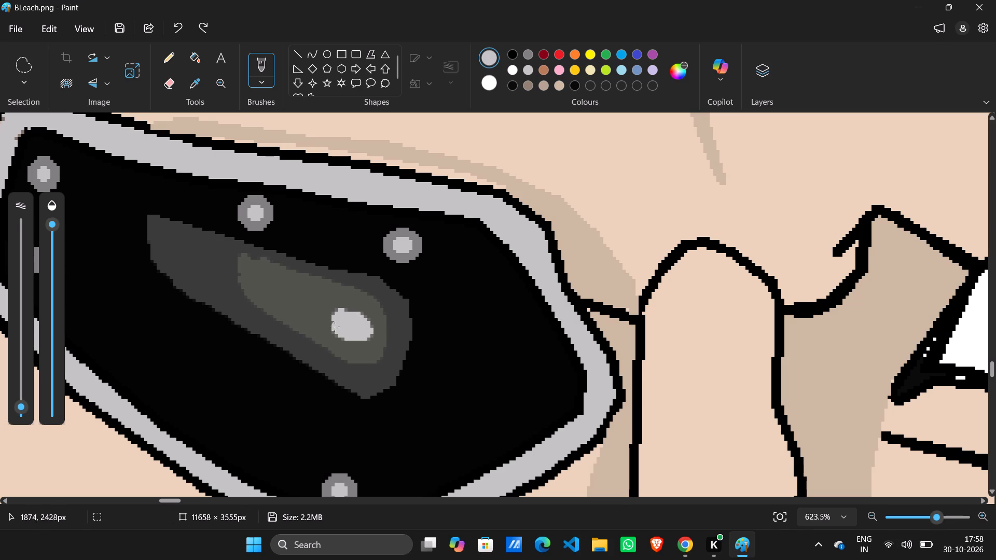
Touch up the left end and lower edge of the light grey glint on the eye patch with the brush.
{"action": "left_click_drag", "start_coordinate": [335, 327], "coordinate": [335, 315]}
{"action": "scroll", "coordinate": [363, 310], "scroll_direction": "down", "scroll_amount": 13, "text": "ctrl"}
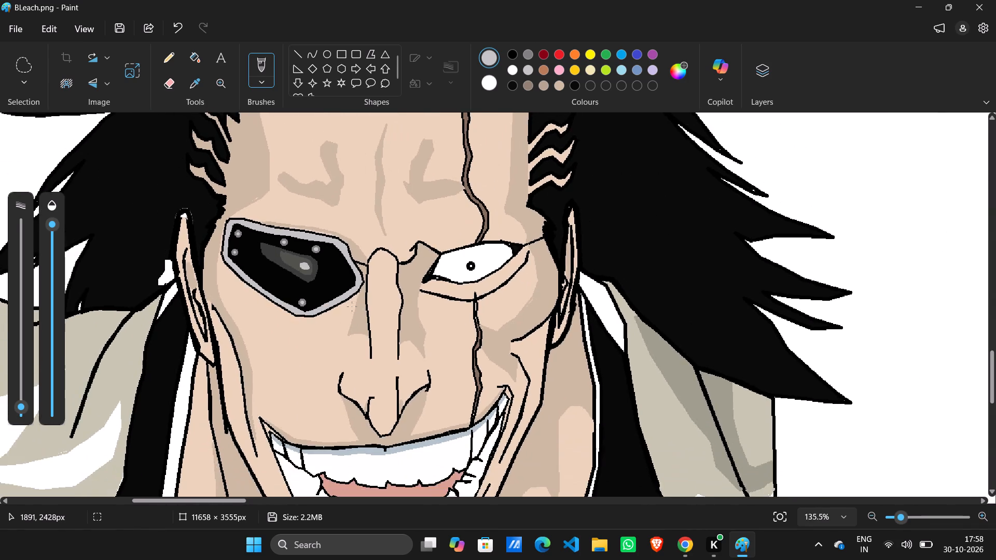
{"action": "scroll", "coordinate": [339, 304], "scroll_direction": "up", "scroll_amount": 6, "text": "ctrl"}
{"action": "scroll", "coordinate": [404, 319], "scroll_direction": "up", "scroll_amount": 4, "text": "ctrl"}
{"action": "left_click_drag", "start_coordinate": [400, 353], "coordinate": [450, 362]}
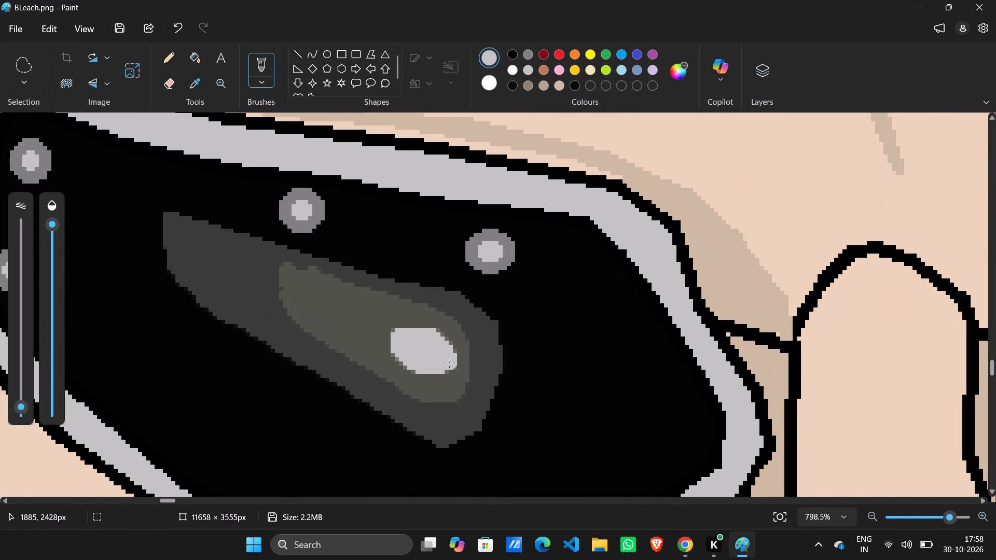
{"action": "scroll", "coordinate": [375, 326], "scroll_direction": "down", "scroll_amount": 10, "text": "ctrl"}
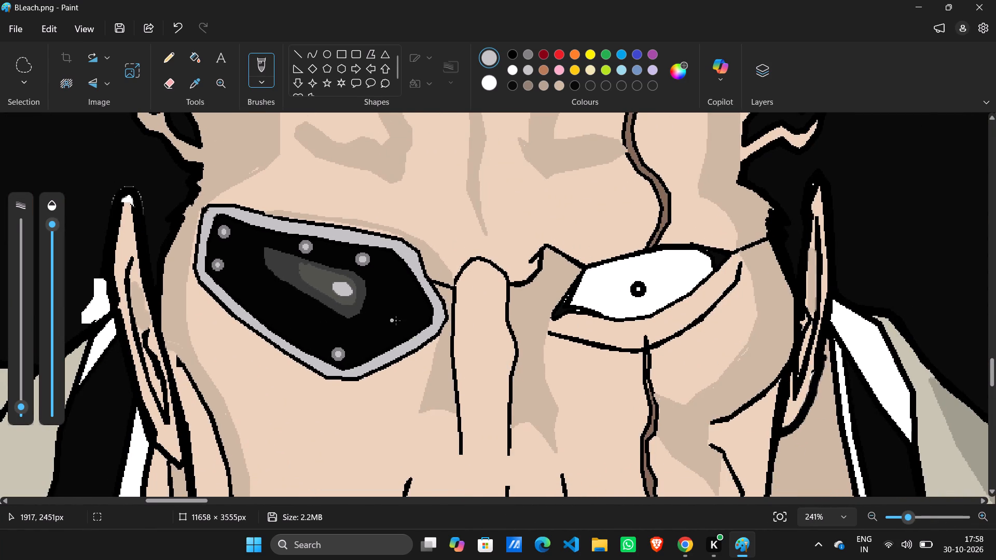
{"action": "scroll", "coordinate": [426, 317], "scroll_direction": "down", "scroll_amount": 2, "text": "ctrl"}
Sample the near-black of the open eye's inner corner, shrink the brush and paint over the white gaps in that corner.
{"action": "scroll", "coordinate": [676, 341], "scroll_direction": "up", "scroll_amount": 13, "text": "ctrl"}
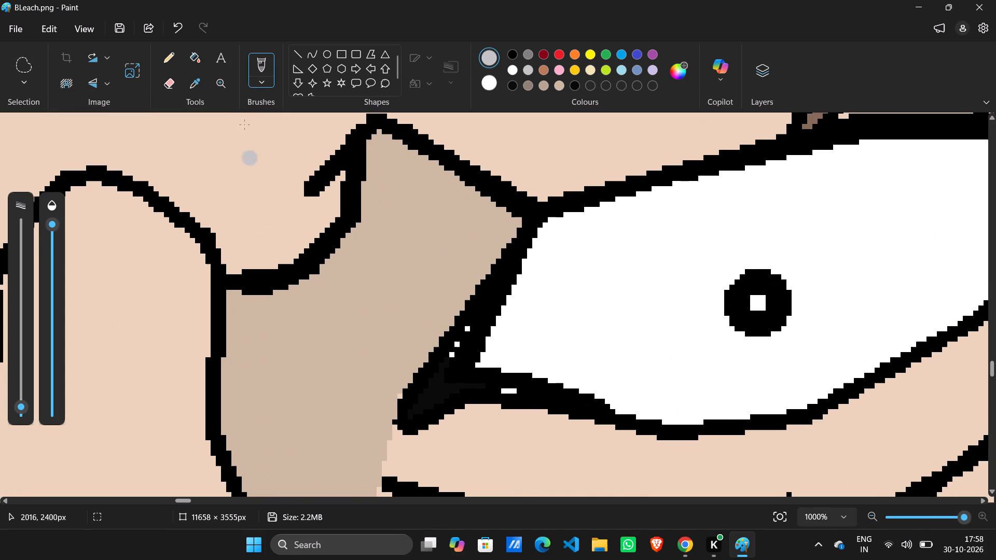
{"action": "left_click", "coordinate": [196, 90]}
{"action": "left_click", "coordinate": [429, 400]}
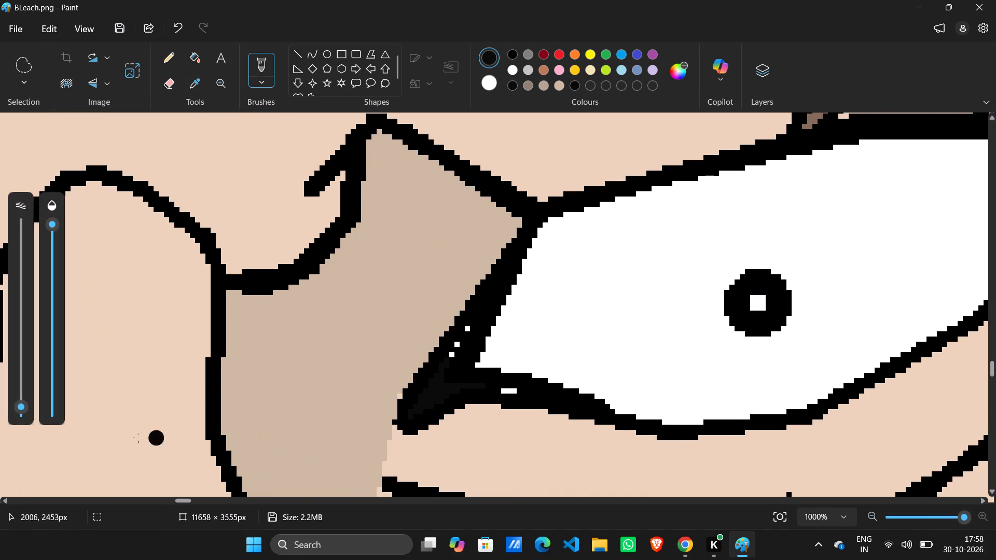
{"action": "left_click_drag", "start_coordinate": [15, 404], "coordinate": [16, 433]}
{"action": "left_click_drag", "start_coordinate": [471, 386], "coordinate": [504, 390]}
{"action": "left_click_drag", "start_coordinate": [504, 390], "coordinate": [507, 391]}
{"action": "left_click_drag", "start_coordinate": [446, 360], "coordinate": [458, 345]}
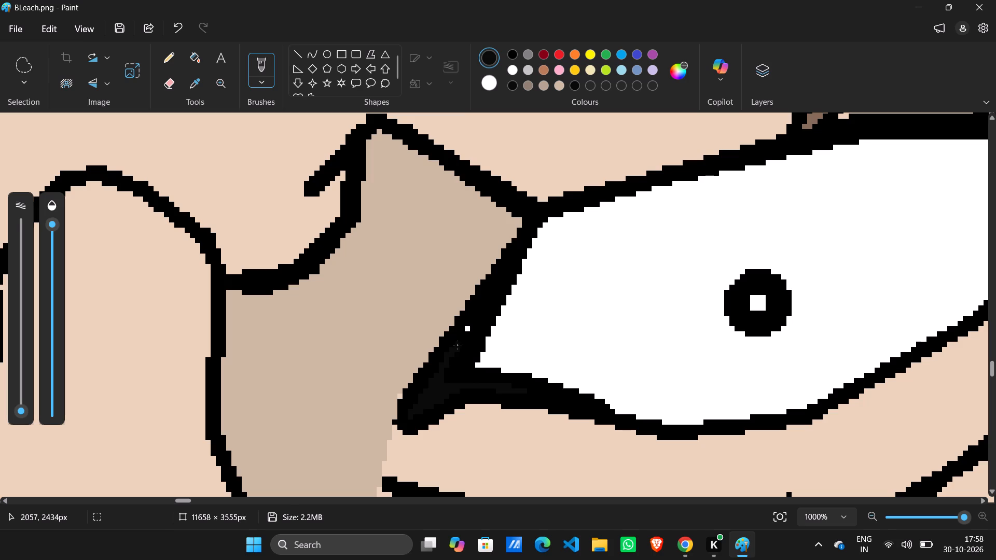
{"action": "left_click_drag", "start_coordinate": [458, 345], "coordinate": [479, 312]}
Erase the existing black pupil from the drawing's open eye.
{"action": "scroll", "coordinate": [670, 302], "scroll_direction": "down", "scroll_amount": 10, "text": "ctrl"}
{"action": "scroll", "coordinate": [669, 305], "scroll_direction": "up", "scroll_amount": 6, "text": "ctrl"}
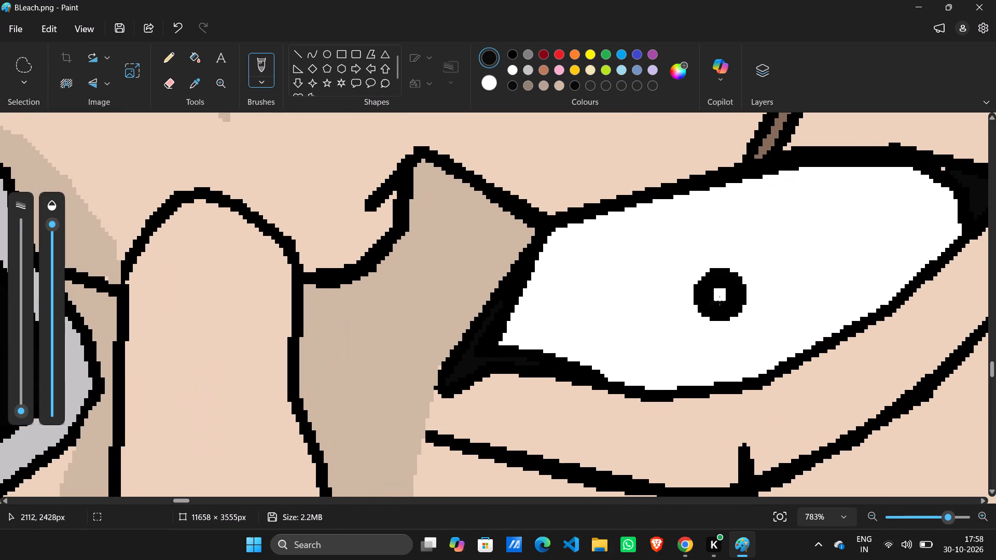
{"action": "left_click", "coordinate": [170, 82]}
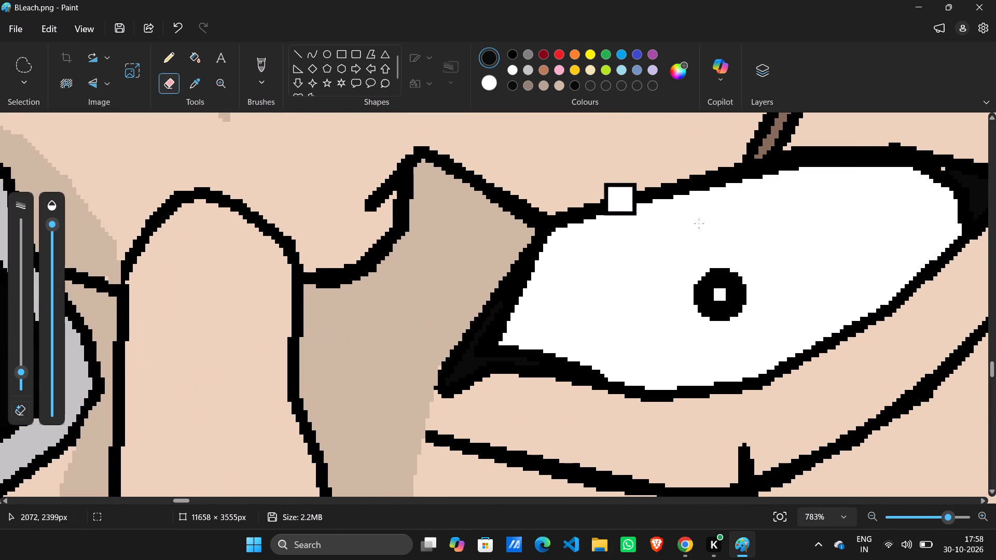
{"action": "left_click_drag", "start_coordinate": [718, 278], "coordinate": [715, 304]}
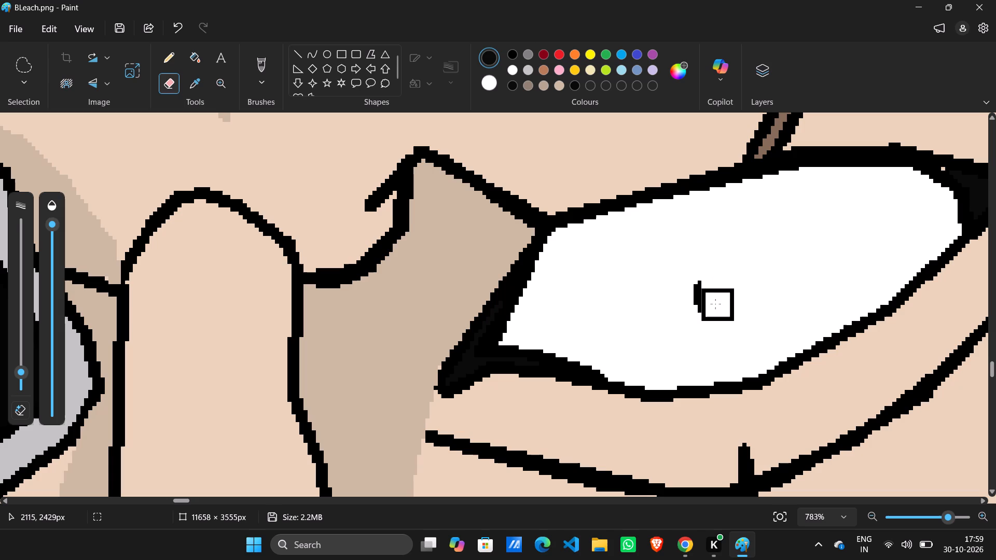
{"action": "left_click_drag", "start_coordinate": [715, 304], "coordinate": [709, 297]}
{"action": "left_click_drag", "start_coordinate": [709, 295], "coordinate": [714, 293]}
Draw a black ellipse outline with a chosen line thickness around the reference eye's pupil, sized to 16 × 16 px.
{"action": "scroll", "coordinate": [363, 189], "scroll_direction": "down", "scroll_amount": 4, "text": "ctrl"}
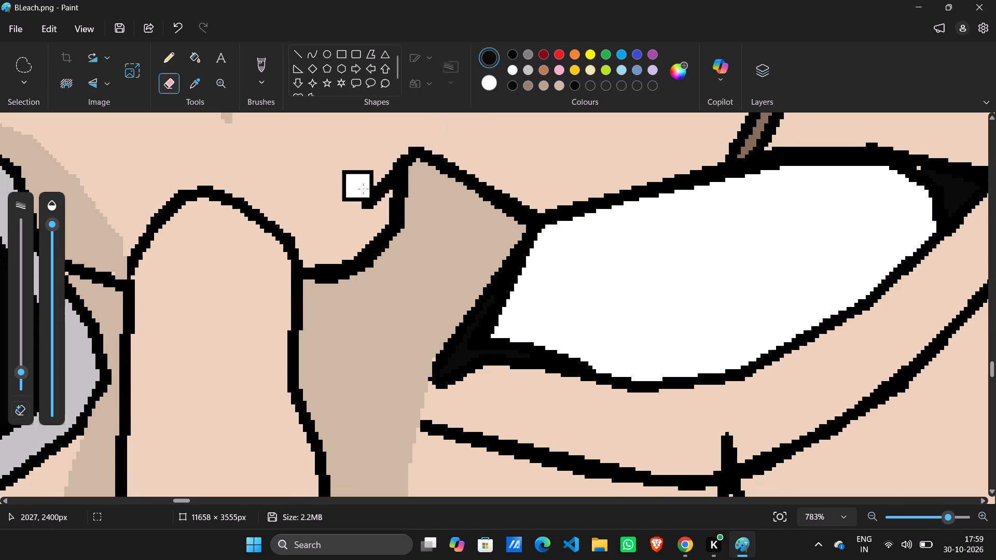
{"action": "scroll", "coordinate": [363, 189], "scroll_direction": "down", "scroll_amount": 1, "text": "ctrl"}
{"action": "left_click", "coordinate": [324, 51]}
{"action": "left_click", "coordinate": [445, 74]}
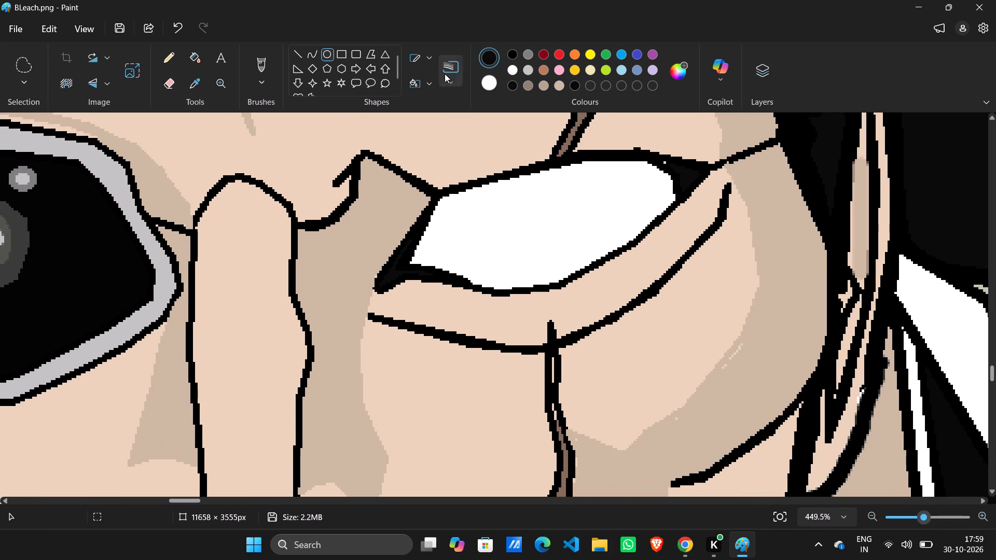
{"action": "left_click", "coordinate": [458, 130]}
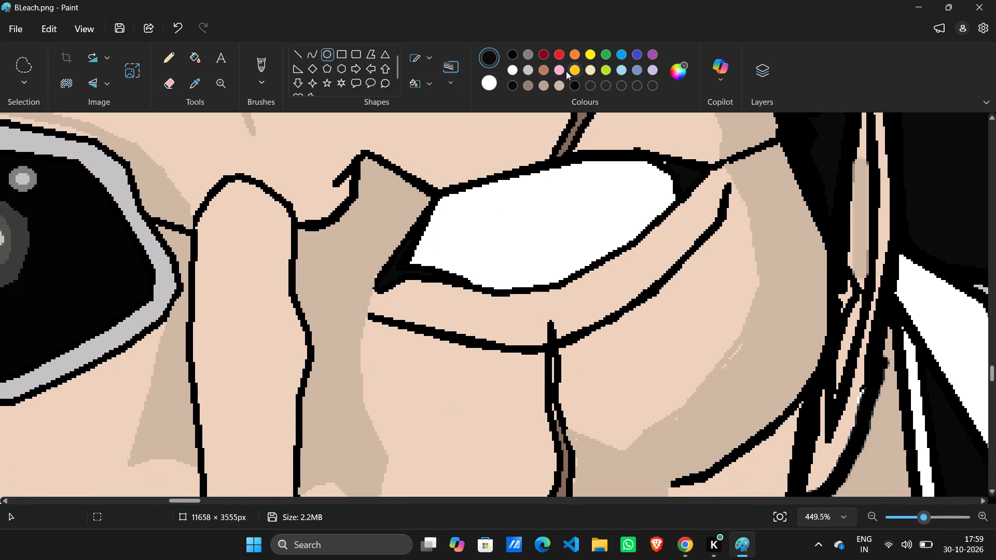
{"action": "left_click", "coordinate": [563, 68]}
{"action": "left_click", "coordinate": [506, 55]}
{"action": "left_click_drag", "start_coordinate": [186, 498], "coordinate": [100, 494]}
{"action": "scroll", "coordinate": [5, 291], "scroll_direction": "up", "scroll_amount": 4, "text": "ctrl"}
{"action": "scroll", "coordinate": [107, 191], "scroll_direction": "up", "scroll_amount": 2}
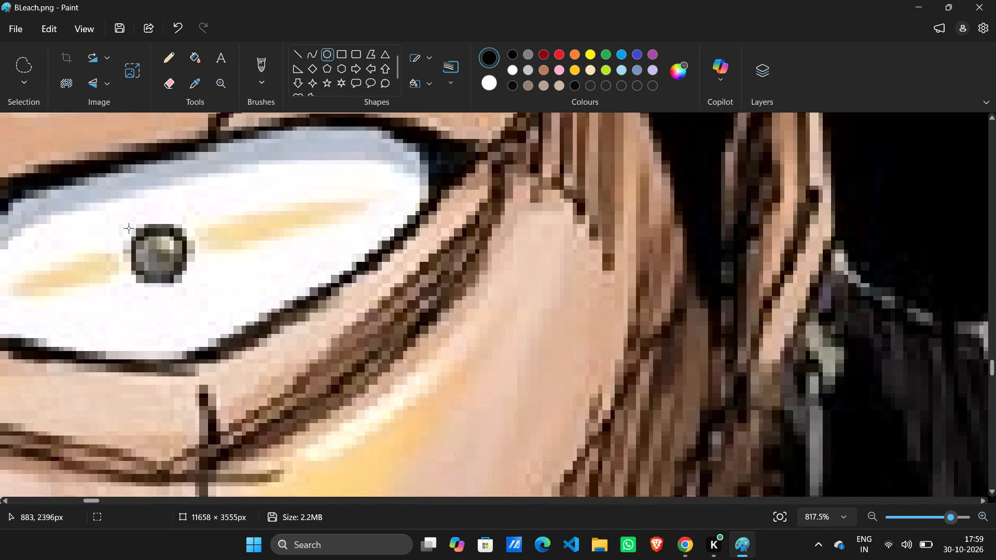
{"action": "left_click_drag", "start_coordinate": [131, 231], "coordinate": [191, 289]}
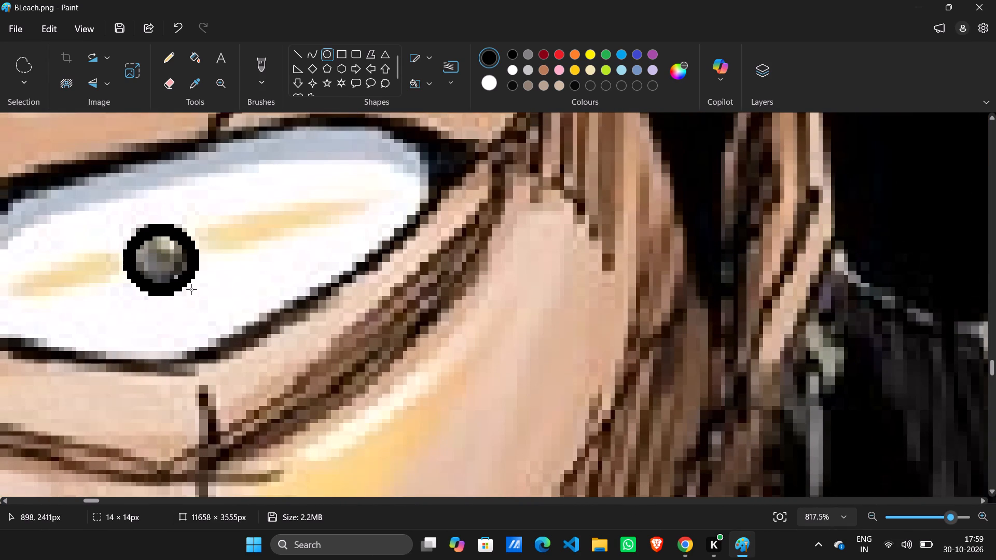
{"action": "left_click_drag", "start_coordinate": [191, 289], "coordinate": [192, 290]}
{"action": "left_click_drag", "start_coordinate": [129, 226], "coordinate": [124, 222]}
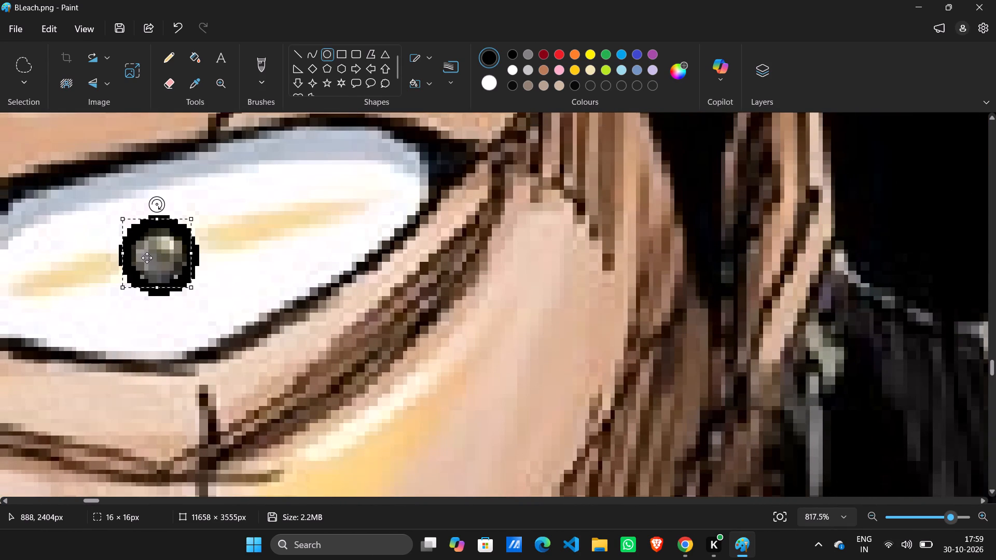
Move the black ring from the reference image across the canvas to beside the drawing's ear.
{"action": "left_click_drag", "start_coordinate": [147, 258], "coordinate": [995, 398]}
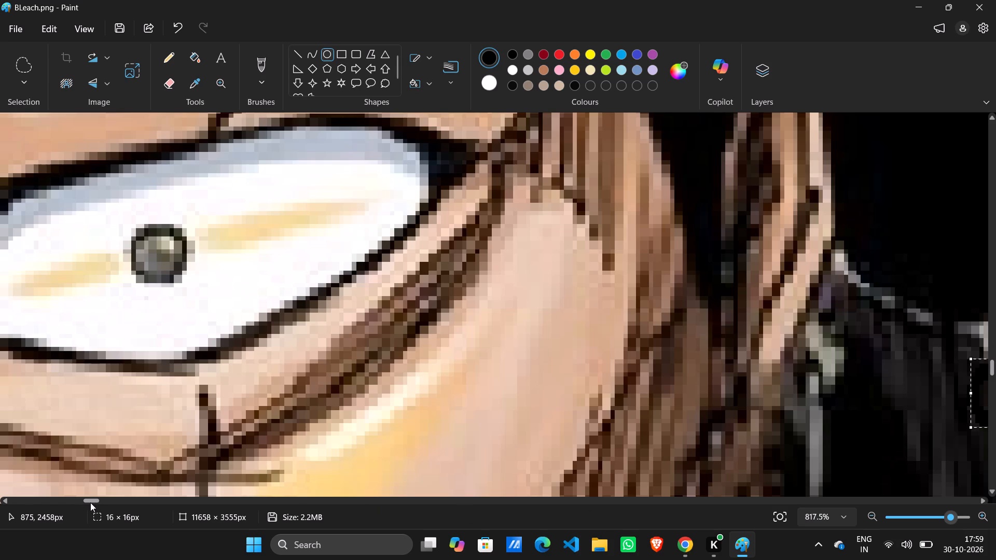
{"action": "left_click_drag", "start_coordinate": [90, 502], "coordinate": [106, 503]}
{"action": "left_click_drag", "start_coordinate": [201, 398], "coordinate": [995, 359]}
{"action": "left_click_drag", "start_coordinate": [107, 499], "coordinate": [121, 502]}
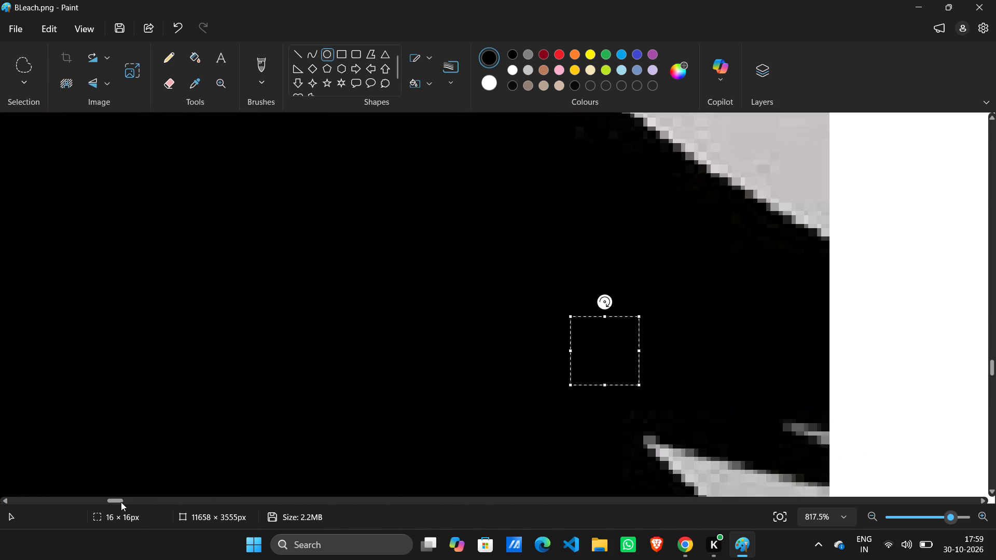
{"action": "left_click_drag", "start_coordinate": [121, 502], "coordinate": [130, 503]}
{"action": "left_click_drag", "start_coordinate": [130, 503], "coordinate": [125, 503]}
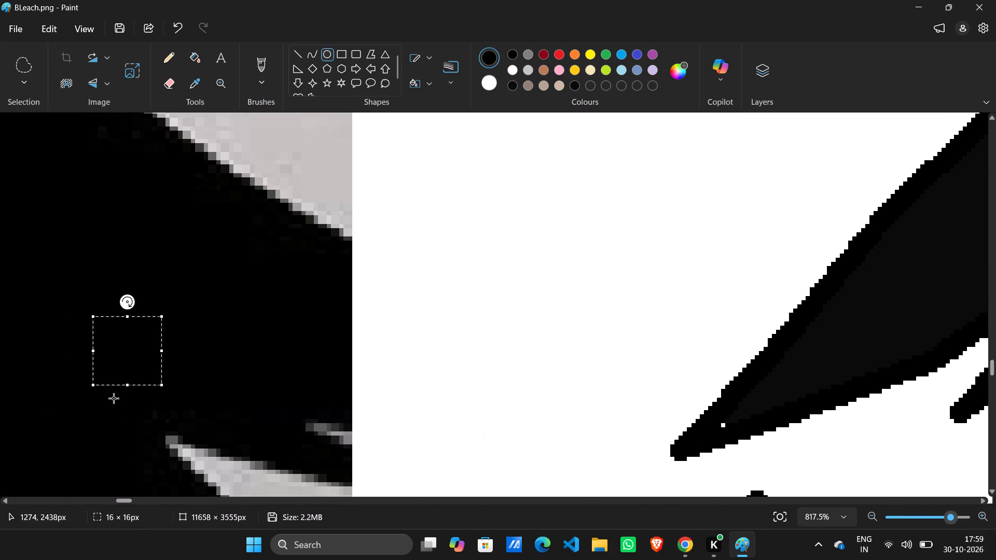
{"action": "left_click_drag", "start_coordinate": [113, 360], "coordinate": [995, 335]}
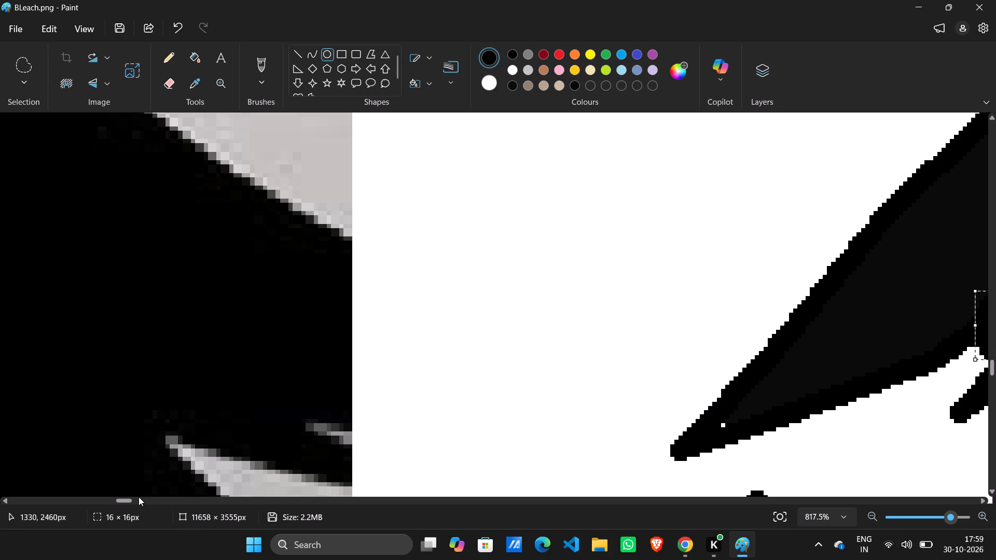
{"action": "left_click_drag", "start_coordinate": [124, 499], "coordinate": [141, 502]}
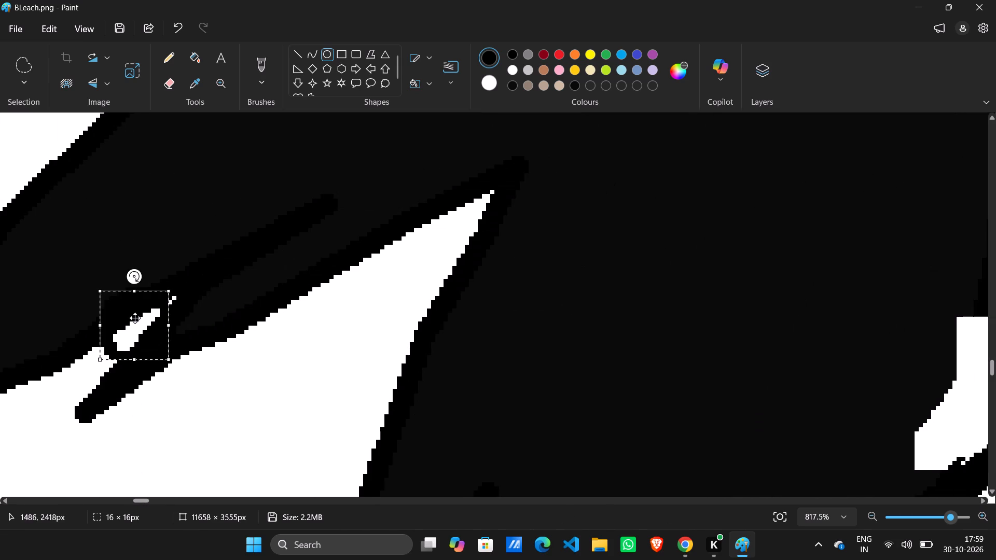
{"action": "left_click_drag", "start_coordinate": [135, 324], "coordinate": [995, 398]}
Move the black ring over the face into the middle of the drawing's open eye as its pupil.
{"action": "scroll", "coordinate": [995, 398], "scroll_direction": "down", "scroll_amount": 12, "text": "ctrl"}
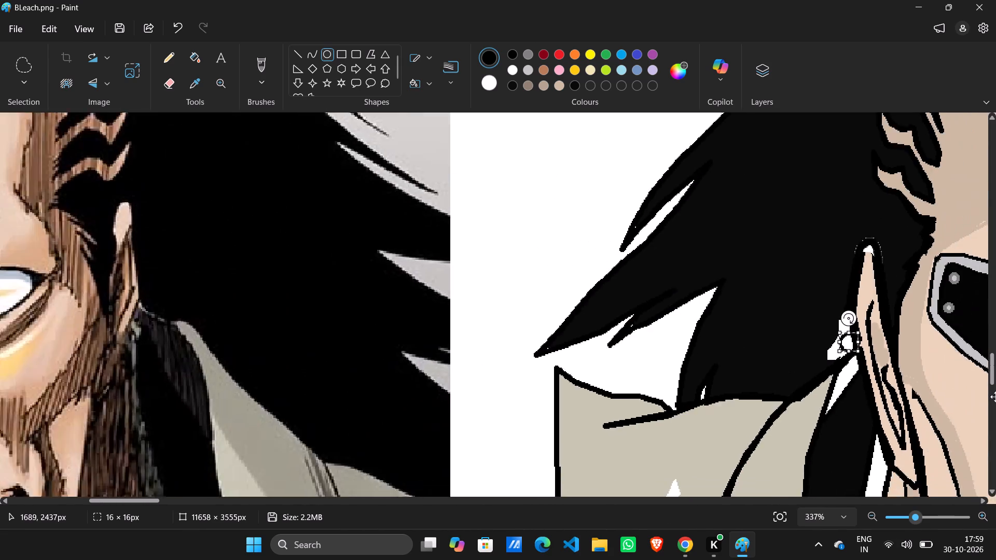
{"action": "scroll", "coordinate": [995, 397], "scroll_direction": "down", "scroll_amount": 4, "text": "ctrl"}
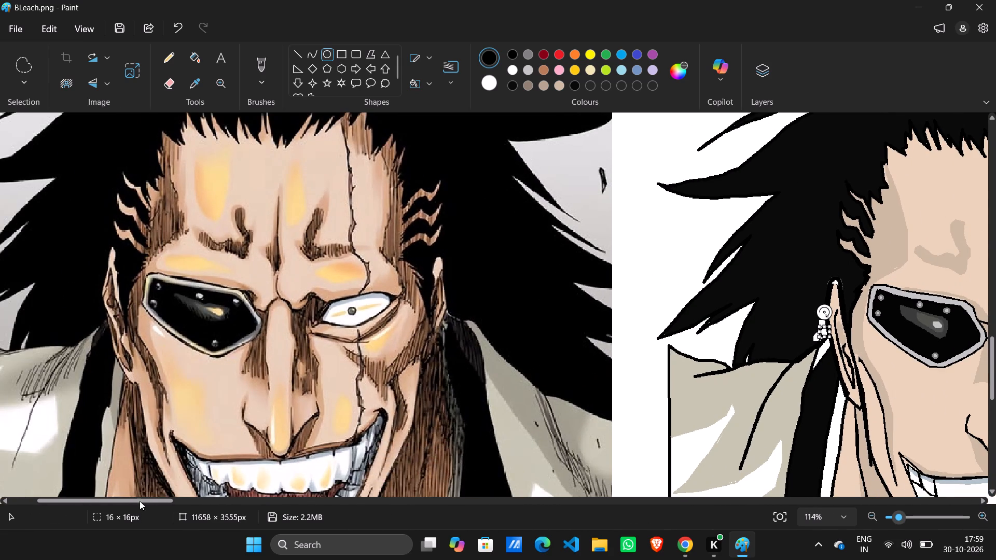
{"action": "left_click_drag", "start_coordinate": [140, 500], "coordinate": [209, 503]}
{"action": "scroll", "coordinate": [326, 414], "scroll_direction": "up", "scroll_amount": 5, "text": "ctrl"}
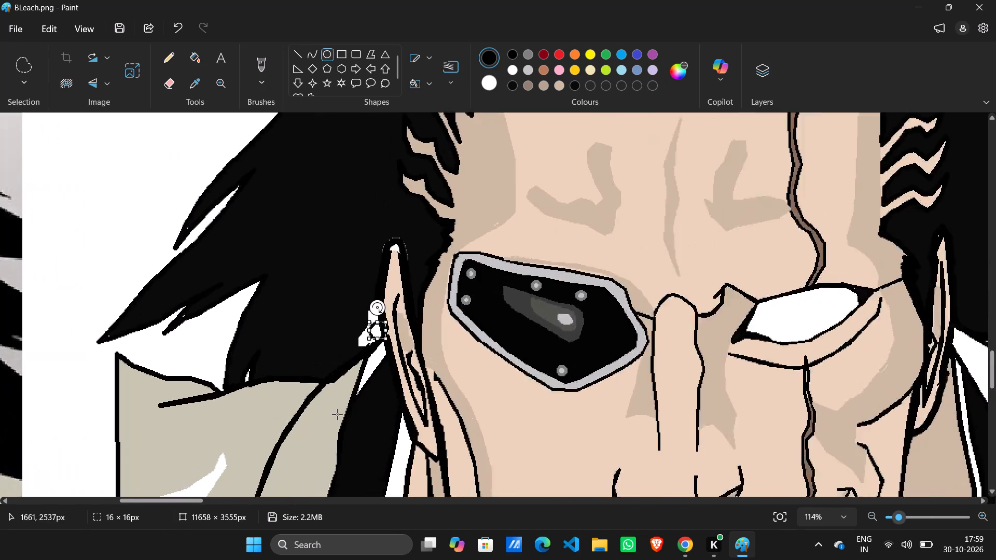
{"action": "left_click_drag", "start_coordinate": [428, 329], "coordinate": [995, 333]}
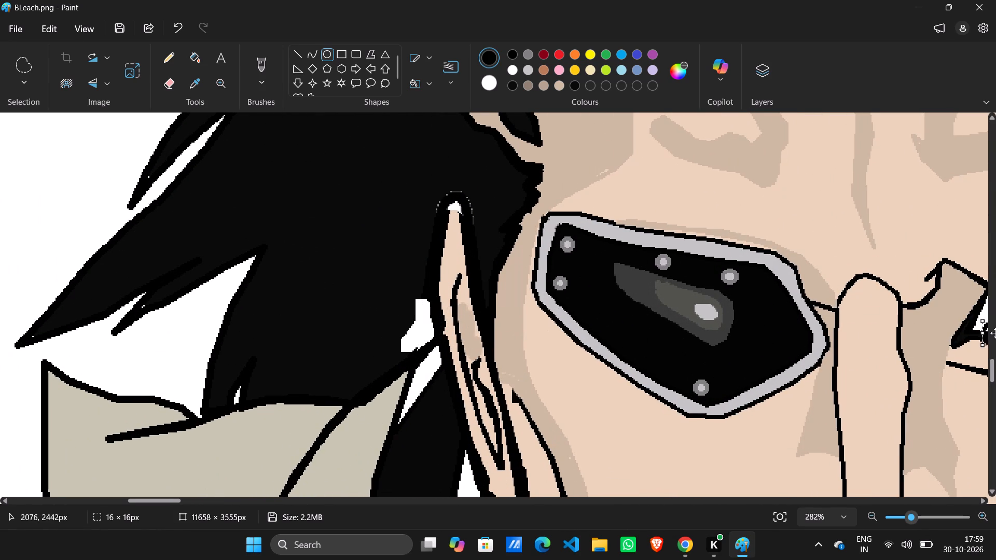
{"action": "left_click_drag", "start_coordinate": [995, 333], "coordinate": [995, 331]}
{"action": "left_click_drag", "start_coordinate": [164, 499], "coordinate": [191, 504]}
{"action": "scroll", "coordinate": [674, 456], "scroll_direction": "up", "scroll_amount": 3, "text": "ctrl"}
{"action": "scroll", "coordinate": [692, 455], "scroll_direction": "up", "scroll_amount": 2}
{"action": "scroll", "coordinate": [692, 458], "scroll_direction": "up", "scroll_amount": 2, "text": "ctrl"}
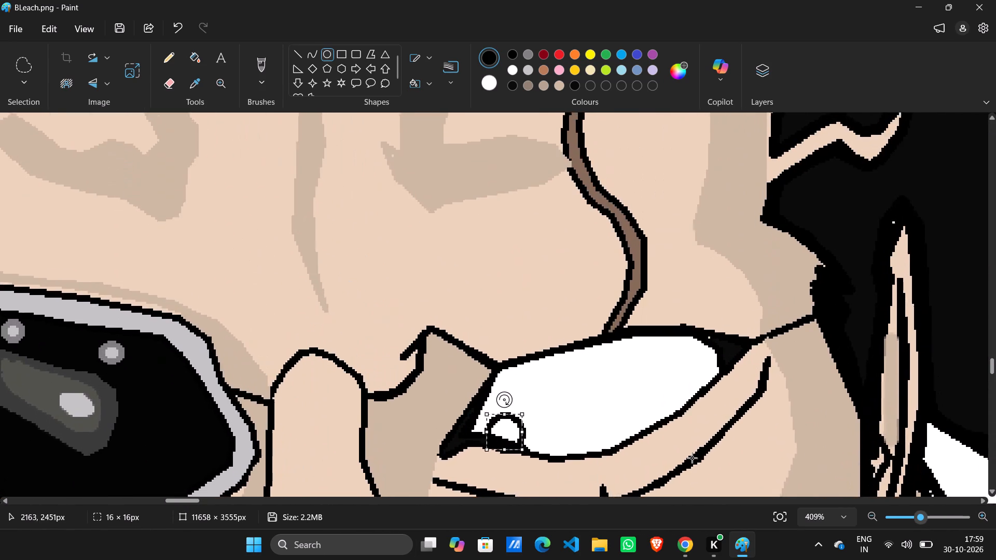
{"action": "scroll", "coordinate": [692, 458], "scroll_direction": "up", "scroll_amount": 1, "text": "ctrl"}
{"action": "scroll", "coordinate": [692, 458], "scroll_direction": "down", "scroll_amount": 2}
{"action": "left_click_drag", "start_coordinate": [485, 342], "coordinate": [602, 307]}
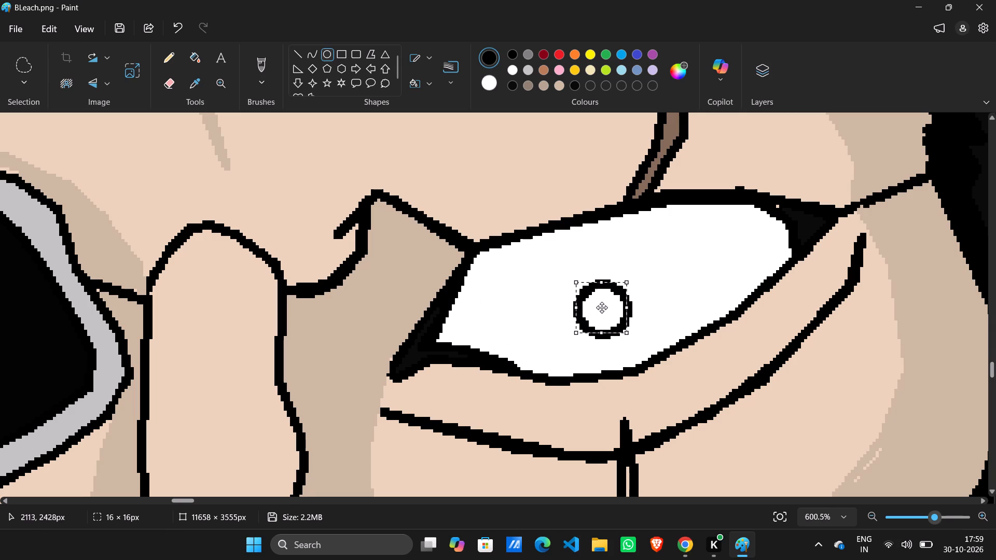
{"action": "left_click_drag", "start_coordinate": [602, 307], "coordinate": [601, 302]}
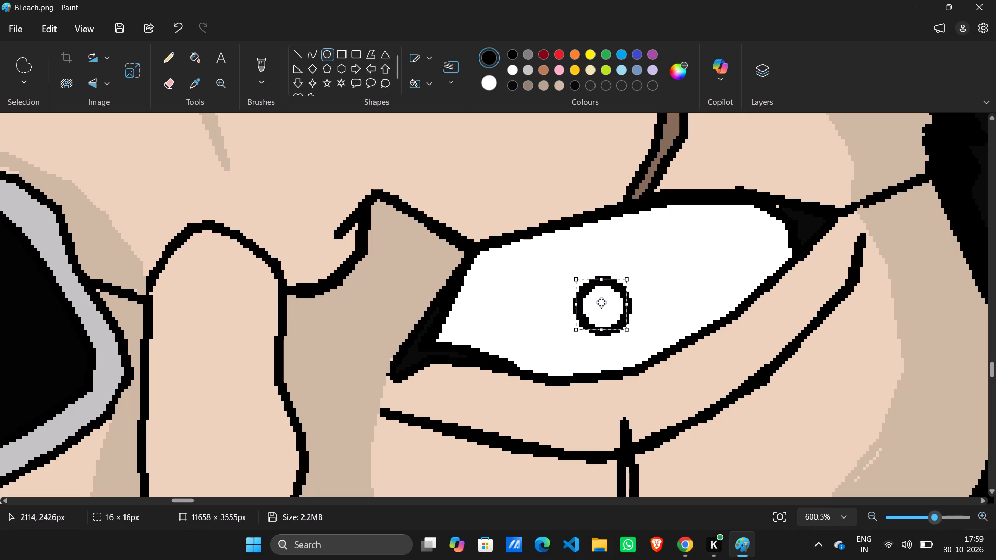
{"action": "left_click_drag", "start_coordinate": [601, 302], "coordinate": [601, 301]}
Shrink the black ring in the drawing's open eye to 13 × 13 px.
{"action": "left_click_drag", "start_coordinate": [625, 330], "coordinate": [620, 324]}
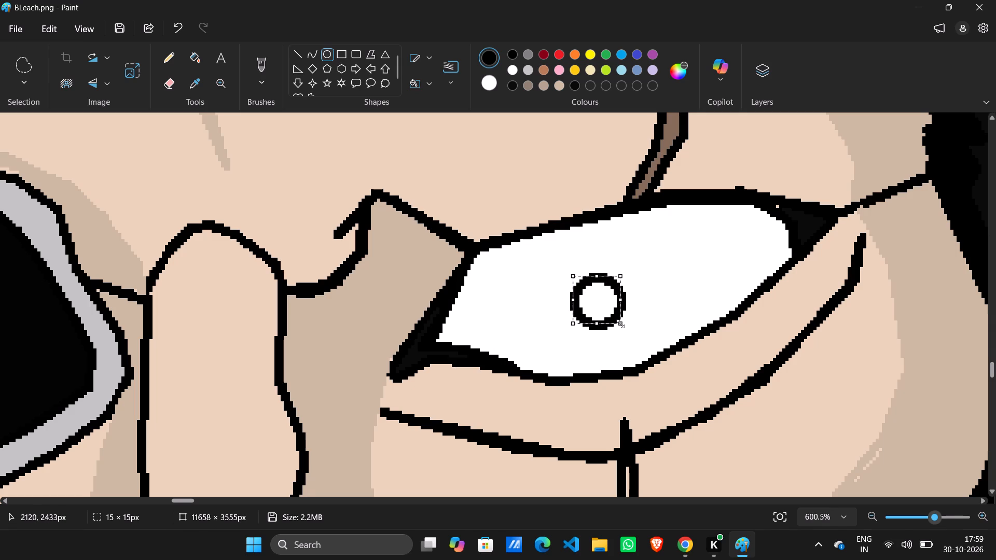
{"action": "left_click_drag", "start_coordinate": [620, 324], "coordinate": [617, 318]}
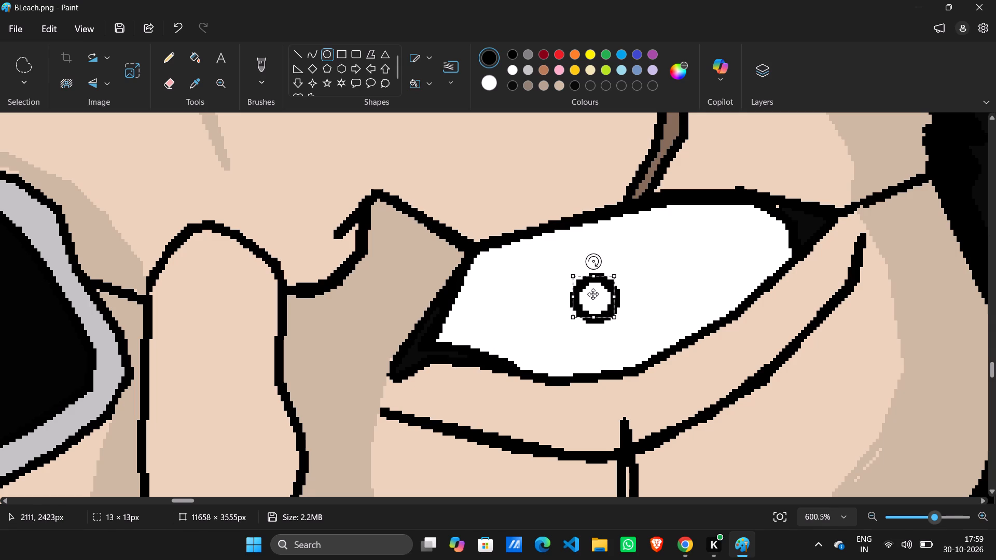
Reposition the small black ring slightly towards the nose within the open eye's white and commit it there.
{"action": "left_click_drag", "start_coordinate": [593, 294], "coordinate": [606, 293]}
{"action": "scroll", "coordinate": [613, 296], "scroll_direction": "down", "scroll_amount": 14, "text": "ctrl"}
{"action": "scroll", "coordinate": [618, 343], "scroll_direction": "down", "scroll_amount": 7, "text": "ctrl"}
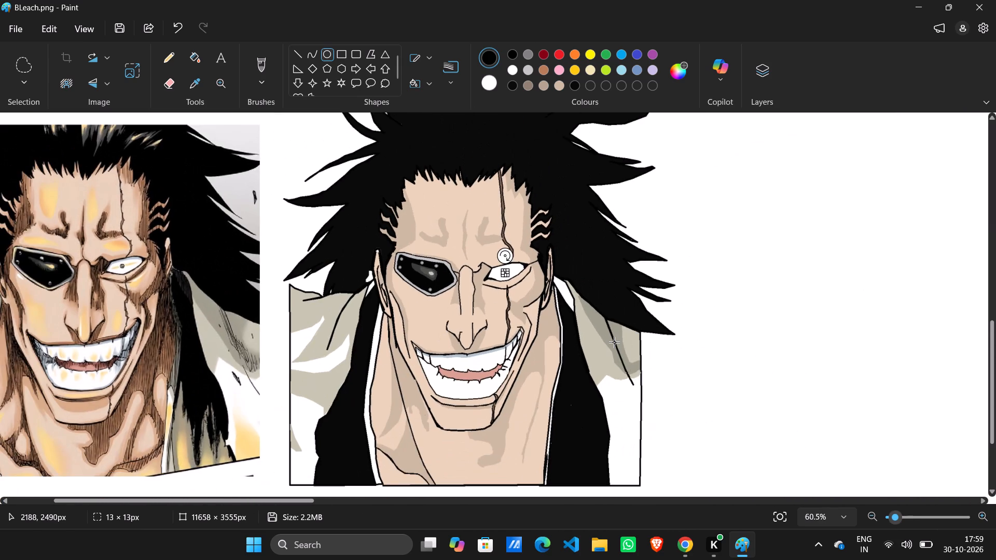
{"action": "scroll", "coordinate": [614, 342], "scroll_direction": "up", "scroll_amount": 19, "text": "ctrl"}
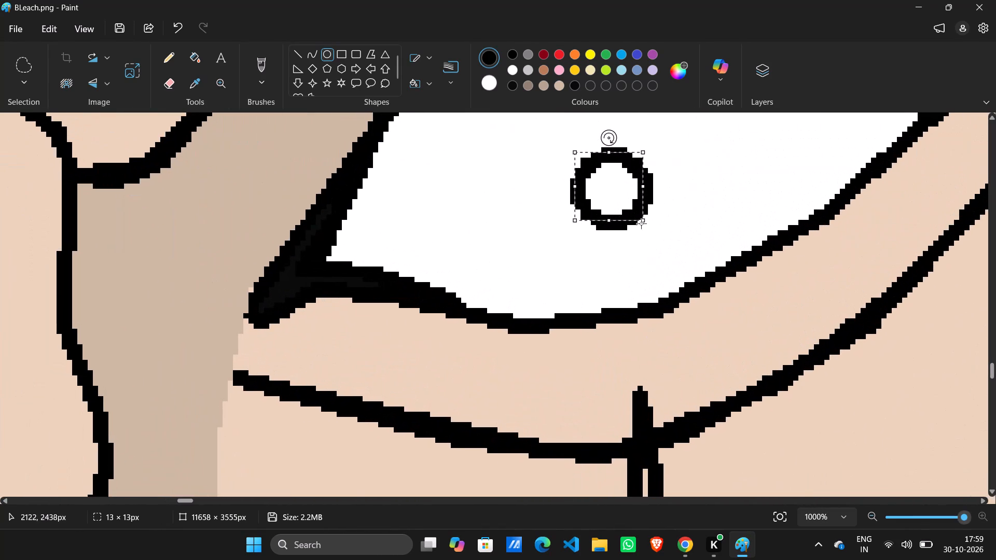
{"action": "scroll", "coordinate": [614, 200], "scroll_direction": "up", "scroll_amount": 2}
{"action": "left_click_drag", "start_coordinate": [615, 315], "coordinate": [600, 307]}
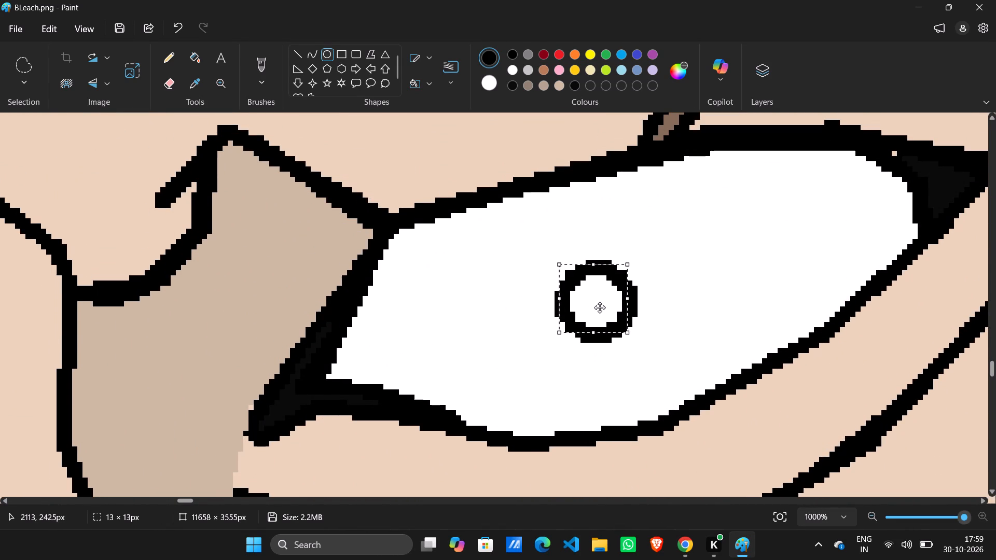
{"action": "left_click_drag", "start_coordinate": [600, 307], "coordinate": [586, 297]}
{"action": "scroll", "coordinate": [585, 297], "scroll_direction": "down", "scroll_amount": 5, "text": "ctrl"}
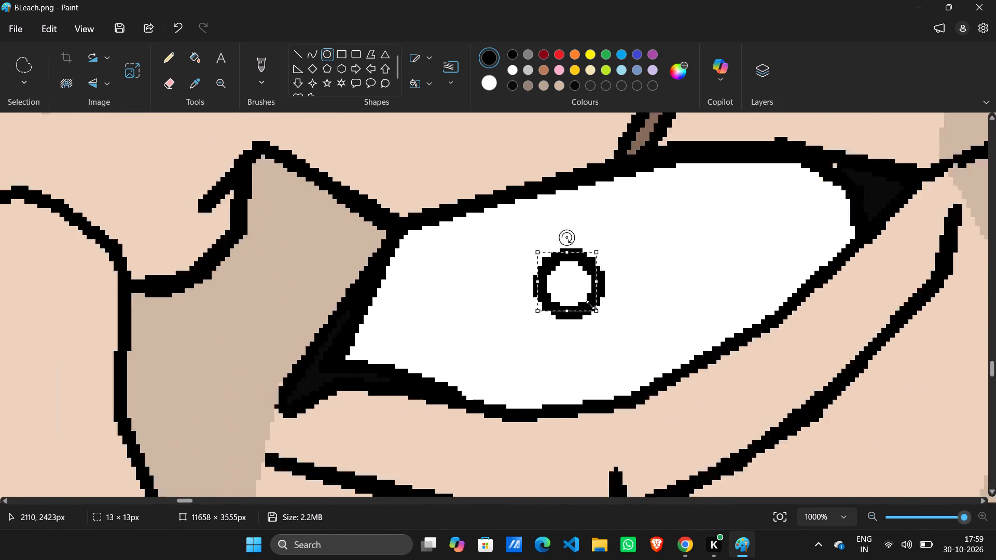
{"action": "scroll", "coordinate": [590, 305], "scroll_direction": "down", "scroll_amount": 16, "text": "ctrl"}
{"action": "scroll", "coordinate": [590, 313], "scroll_direction": "down", "scroll_amount": 5, "text": "ctrl"}
{"action": "scroll", "coordinate": [497, 322], "scroll_direction": "down", "scroll_amount": 2, "text": "ctrl"}
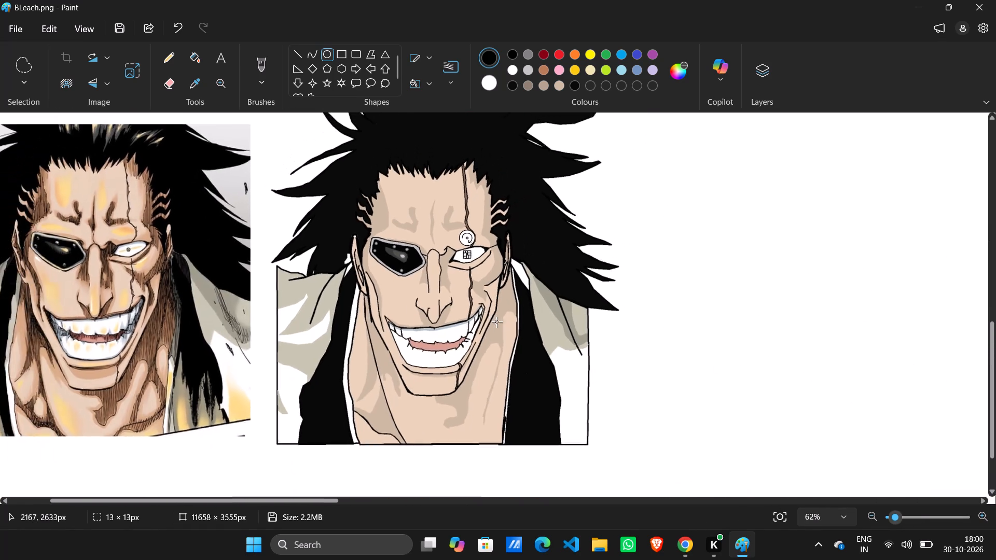
{"action": "scroll", "coordinate": [503, 323], "scroll_direction": "up", "scroll_amount": 4, "text": "ctrl"}
{"action": "scroll", "coordinate": [326, 350], "scroll_direction": "down", "scroll_amount": 2, "text": "ctrl"}
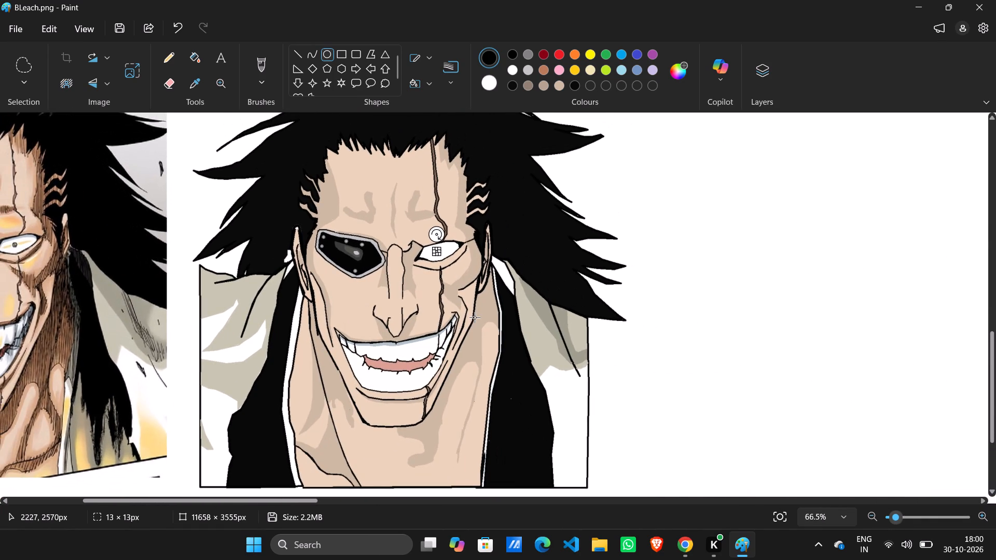
{"action": "left_click", "coordinate": [475, 318]}
Fill the inside of the open eye's black ring with the grey sampled from the reference image's pupil.
{"action": "scroll", "coordinate": [513, 324], "scroll_direction": "up", "scroll_amount": 6, "text": "ctrl"}
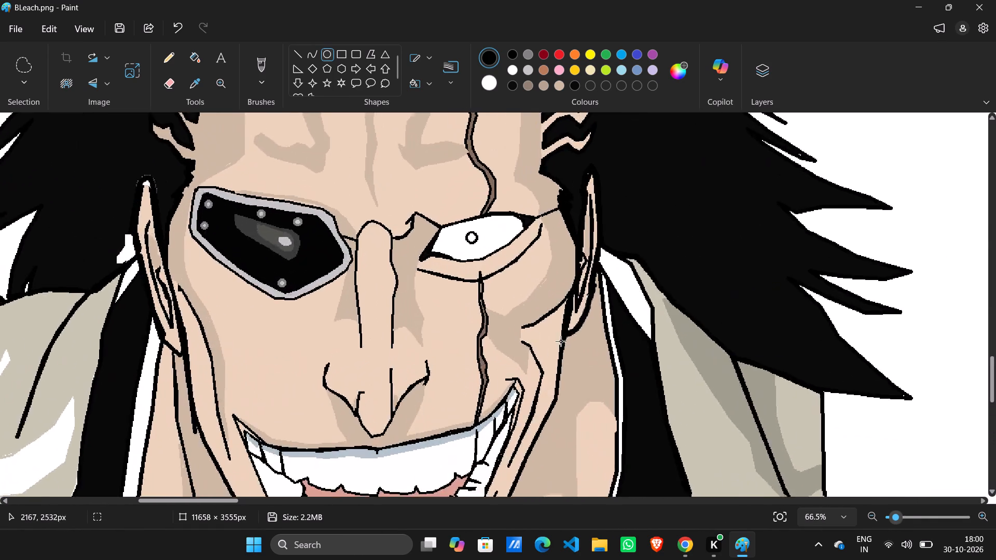
{"action": "scroll", "coordinate": [639, 357], "scroll_direction": "up", "scroll_amount": 5, "text": "ctrl"}
{"action": "scroll", "coordinate": [593, 314], "scroll_direction": "up", "scroll_amount": 4}
{"action": "scroll", "coordinate": [556, 321], "scroll_direction": "down", "scroll_amount": 4}
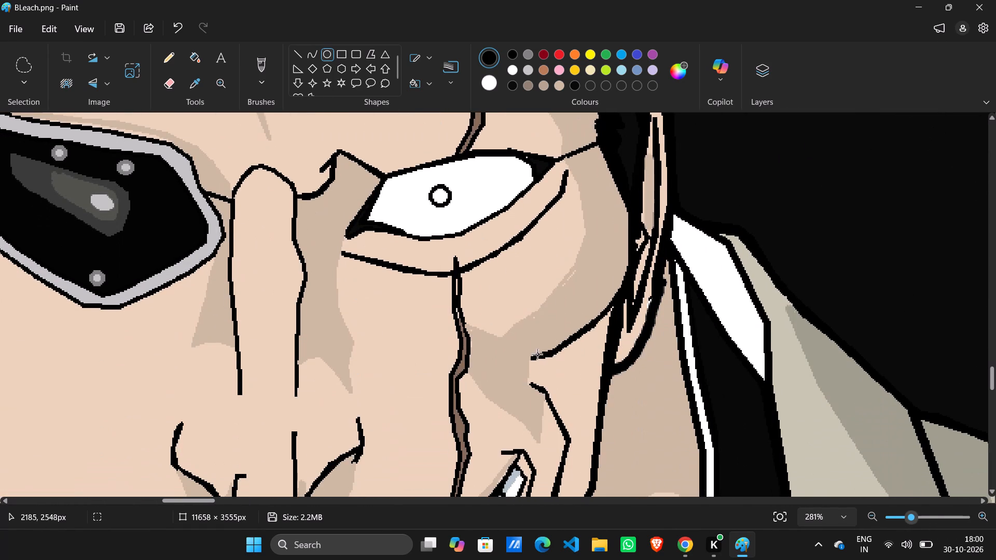
{"action": "scroll", "coordinate": [393, 559], "scroll_direction": "down", "scroll_amount": 6, "text": "ctrl"}
{"action": "scroll", "coordinate": [285, 471], "scroll_direction": "down", "scroll_amount": 12, "text": "ctrl"}
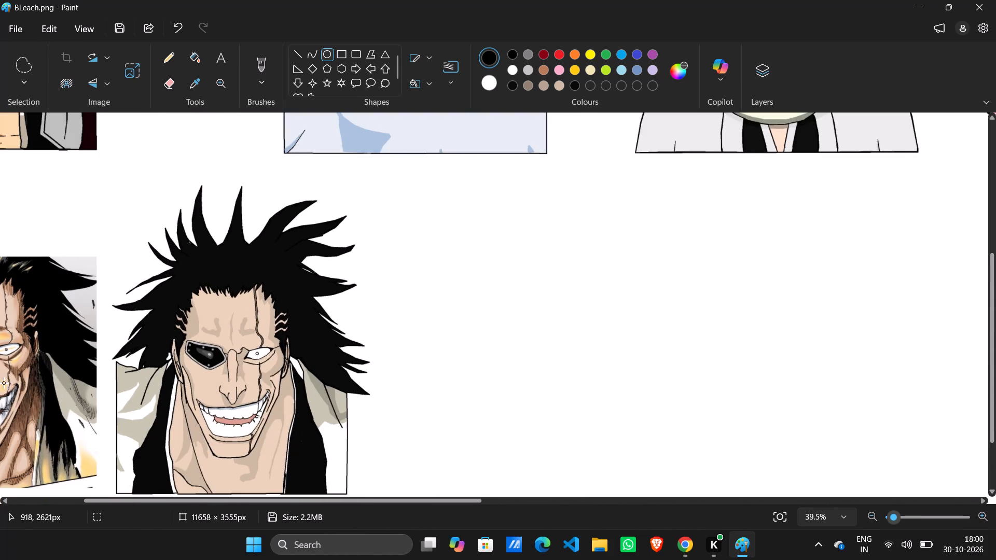
{"action": "scroll", "coordinate": [2, 377], "scroll_direction": "up", "scroll_amount": 7, "text": "ctrl"}
{"action": "scroll", "coordinate": [2, 377], "scroll_direction": "down", "scroll_amount": 2}
{"action": "scroll", "coordinate": [2, 377], "scroll_direction": "up", "scroll_amount": 5, "text": "ctrl"}
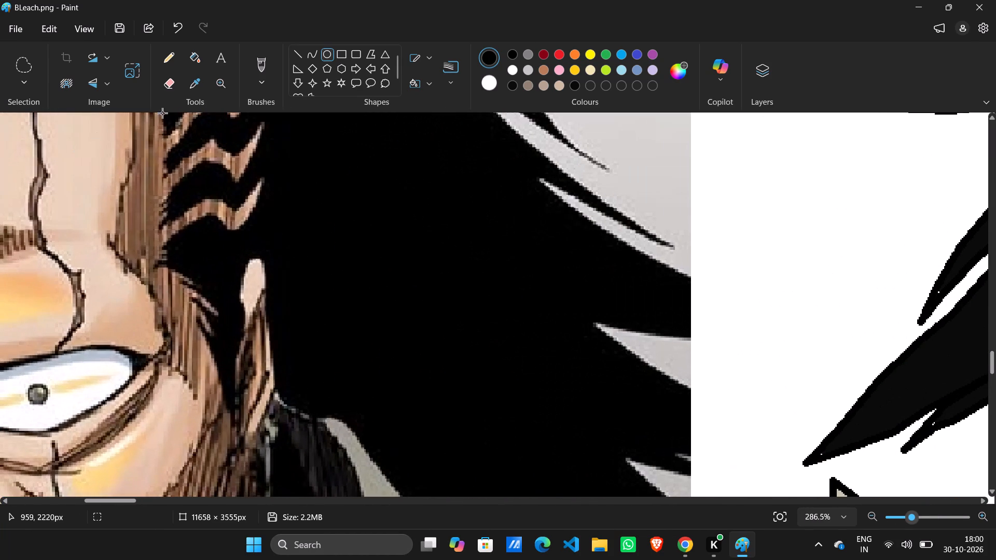
{"action": "left_click", "coordinate": [196, 89]}
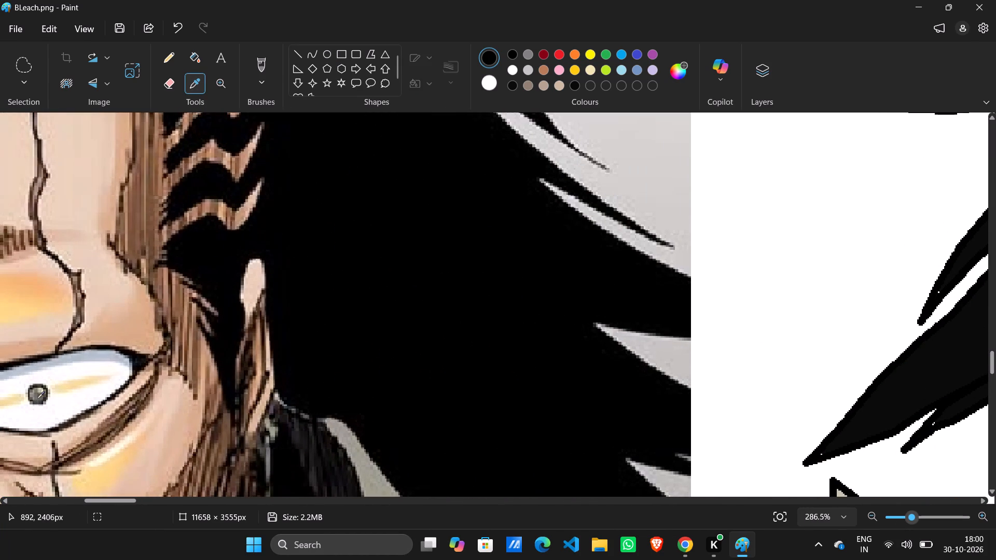
{"action": "left_click", "coordinate": [36, 398]}
{"action": "left_click_drag", "start_coordinate": [107, 501], "coordinate": [216, 513]}
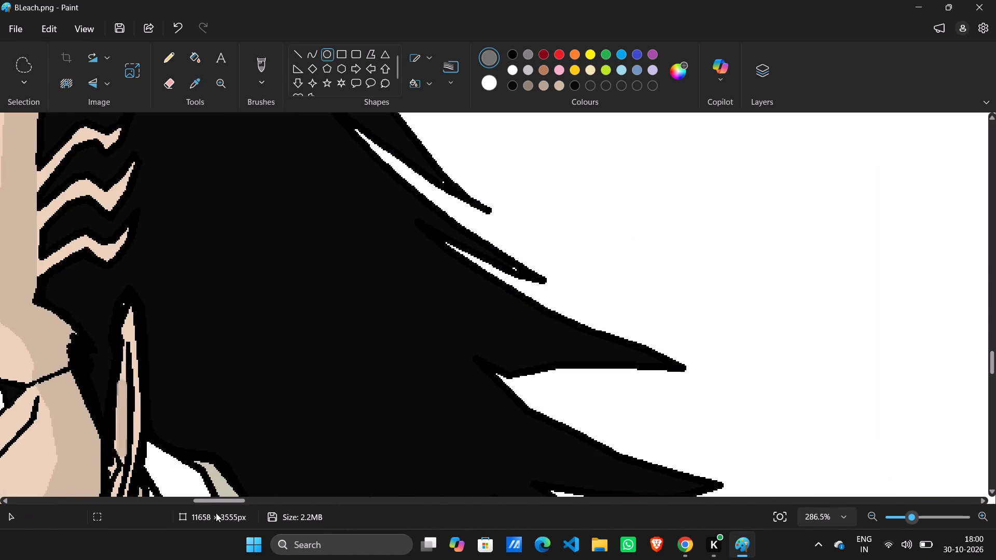
{"action": "left_click_drag", "start_coordinate": [216, 513], "coordinate": [191, 513]}
{"action": "left_click", "coordinate": [197, 59]}
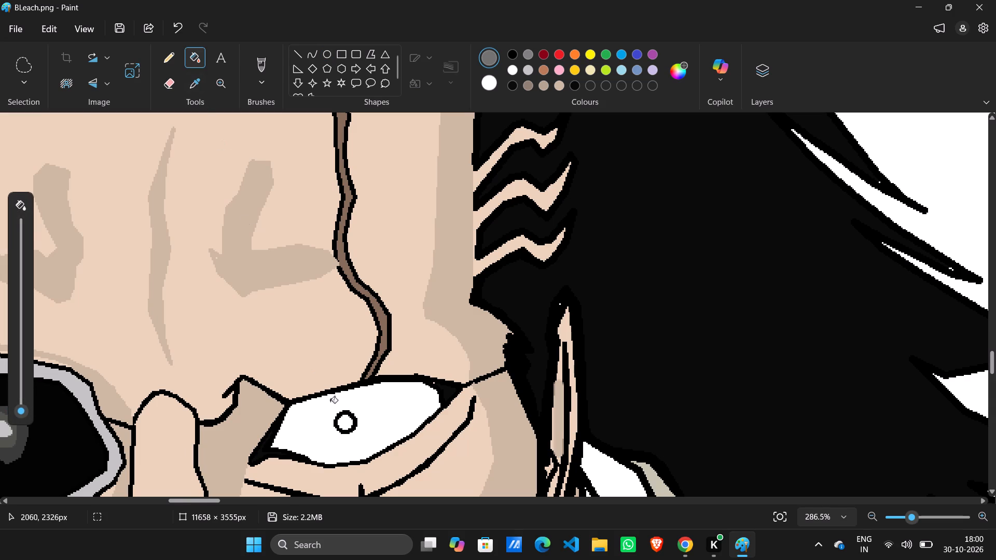
{"action": "left_click", "coordinate": [345, 419]}
{"action": "left_click", "coordinate": [348, 424]}
Paint a small black pupil in the centre of the grey iris with the brush.
{"action": "scroll", "coordinate": [362, 422], "scroll_direction": "up", "scroll_amount": 5, "text": "ctrl"}
{"action": "scroll", "coordinate": [362, 422], "scroll_direction": "down", "scroll_amount": 12}
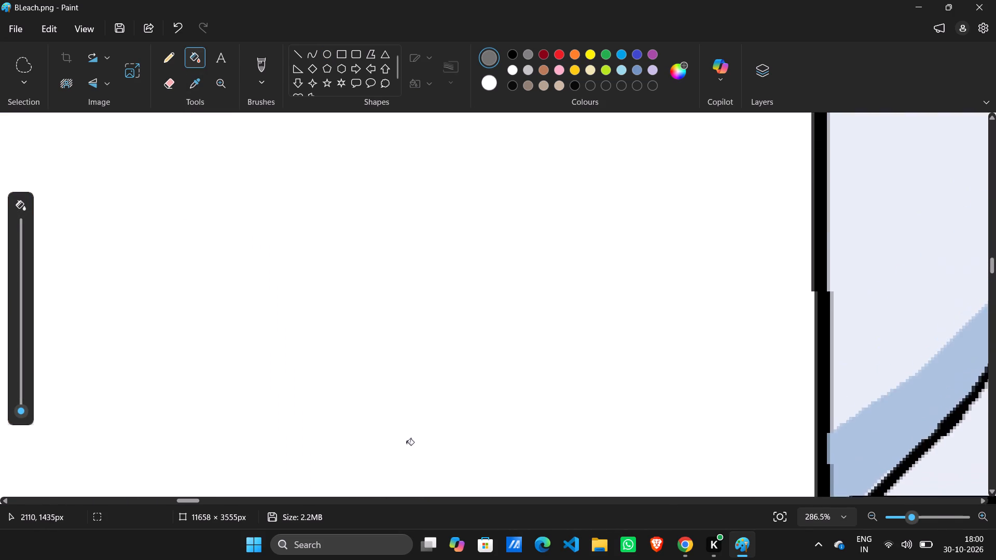
{"action": "scroll", "coordinate": [407, 444], "scroll_direction": "down", "scroll_amount": 20}
{"action": "scroll", "coordinate": [407, 444], "scroll_direction": "down", "scroll_amount": 15}
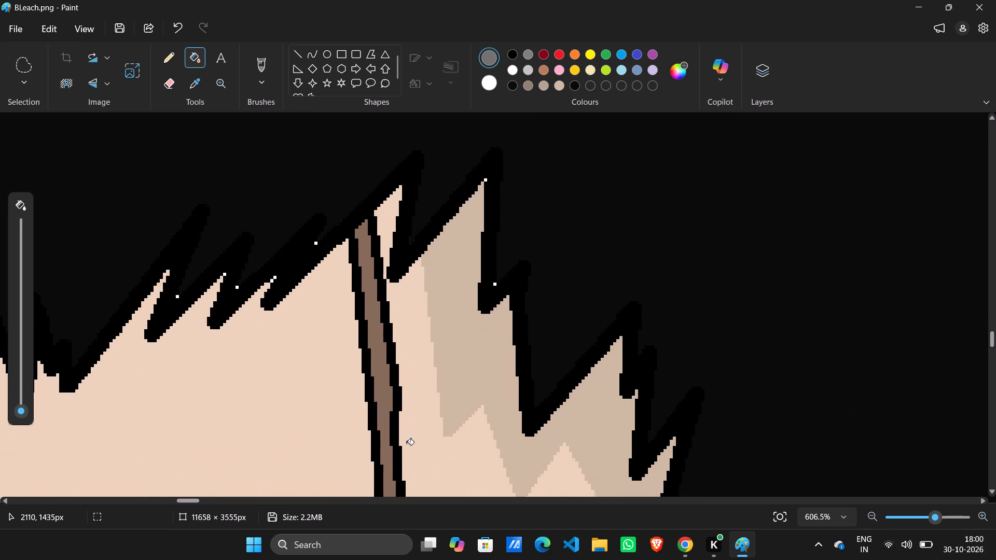
{"action": "scroll", "coordinate": [409, 444], "scroll_direction": "down", "scroll_amount": 17}
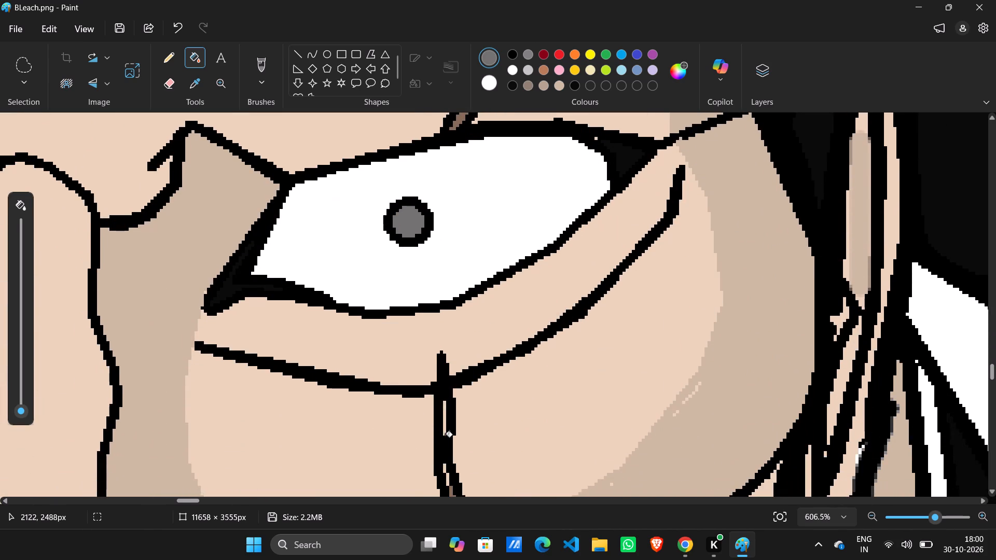
{"action": "scroll", "coordinate": [445, 436], "scroll_direction": "up", "scroll_amount": 3}
{"action": "scroll", "coordinate": [445, 436], "scroll_direction": "up", "scroll_amount": 5, "text": "ctrl"}
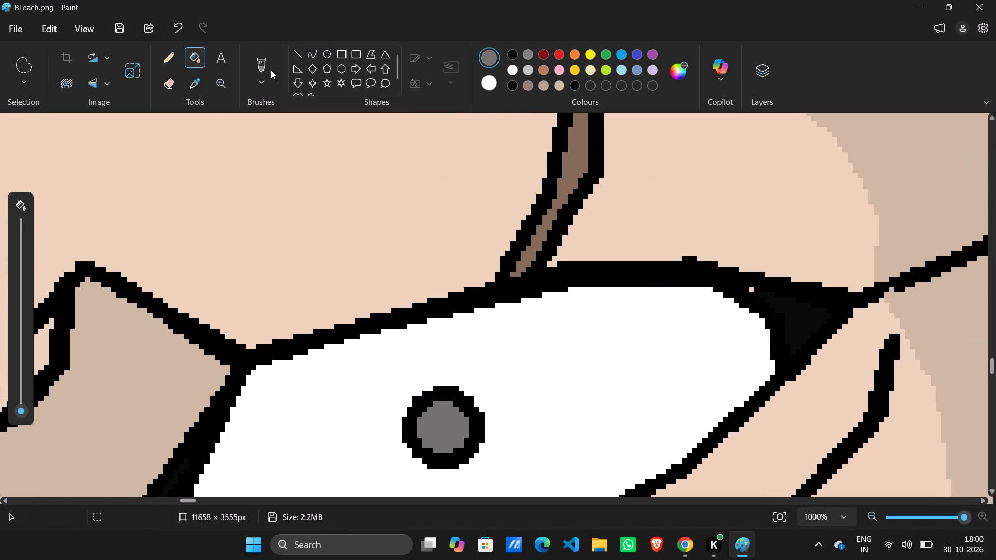
{"action": "left_click", "coordinate": [271, 71]}
{"action": "left_click", "coordinate": [507, 55]}
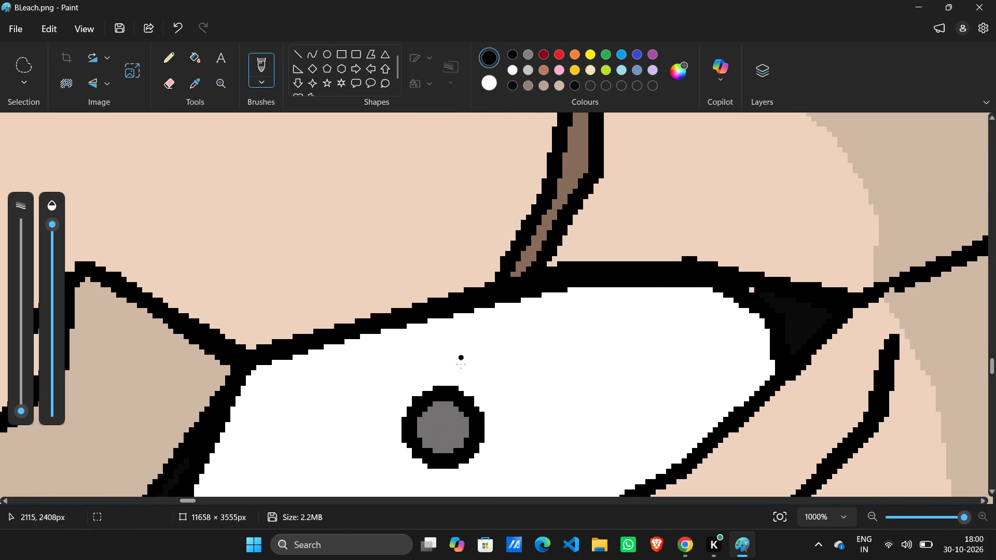
{"action": "left_click_drag", "start_coordinate": [439, 426], "coordinate": [442, 420]}
{"action": "left_click_drag", "start_coordinate": [442, 420], "coordinate": [430, 421]}
{"action": "key", "text": "ctrl+z"}
{"action": "left_click_drag", "start_coordinate": [439, 427], "coordinate": [437, 430]}
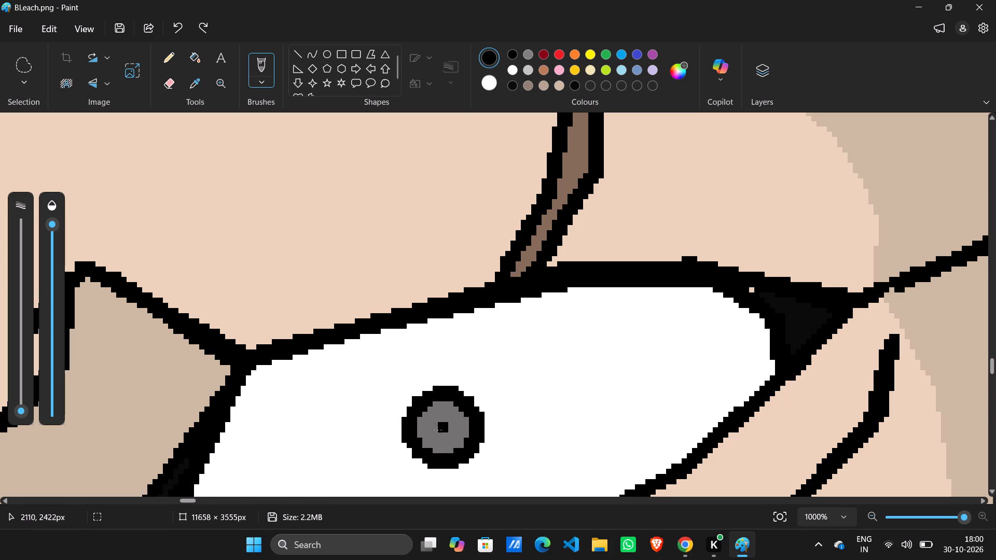
{"action": "left_click_drag", "start_coordinate": [437, 430], "coordinate": [434, 435]}
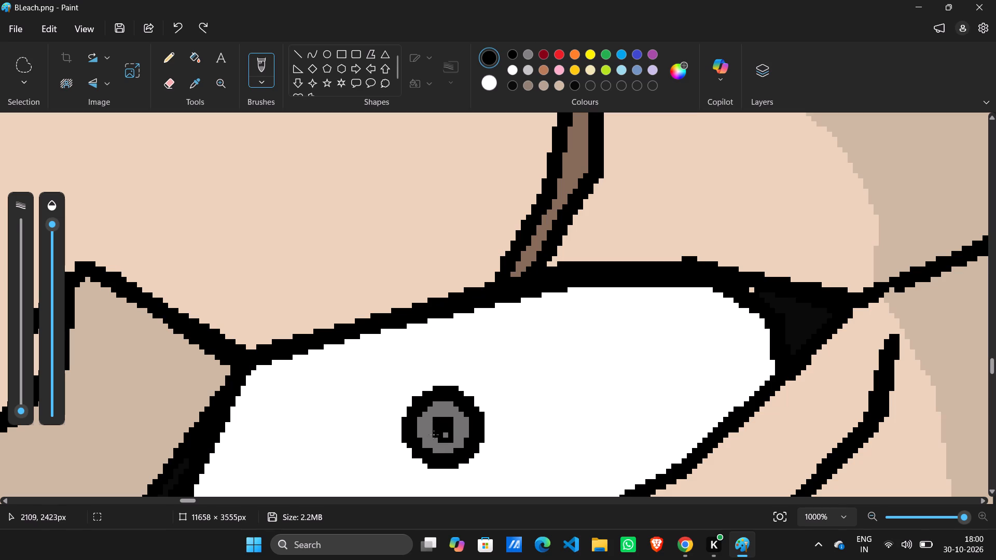
{"action": "left_click_drag", "start_coordinate": [434, 435], "coordinate": [451, 430]}
{"action": "left_click_drag", "start_coordinate": [451, 430], "coordinate": [455, 436]}
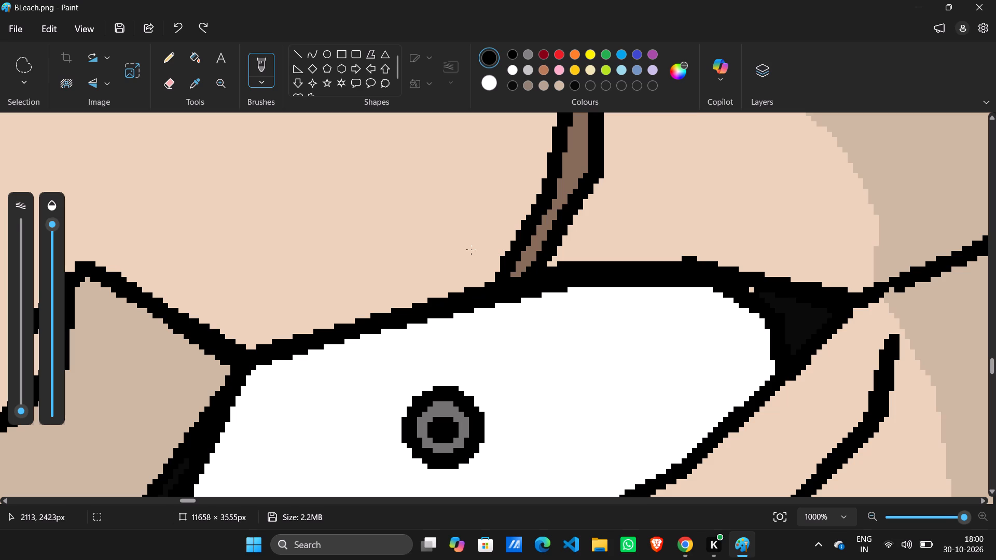
Paint a tiny white highlight on the upper-right edge of the black pupil, undoing strokes that do not fit.
{"action": "left_click", "coordinate": [494, 83]}
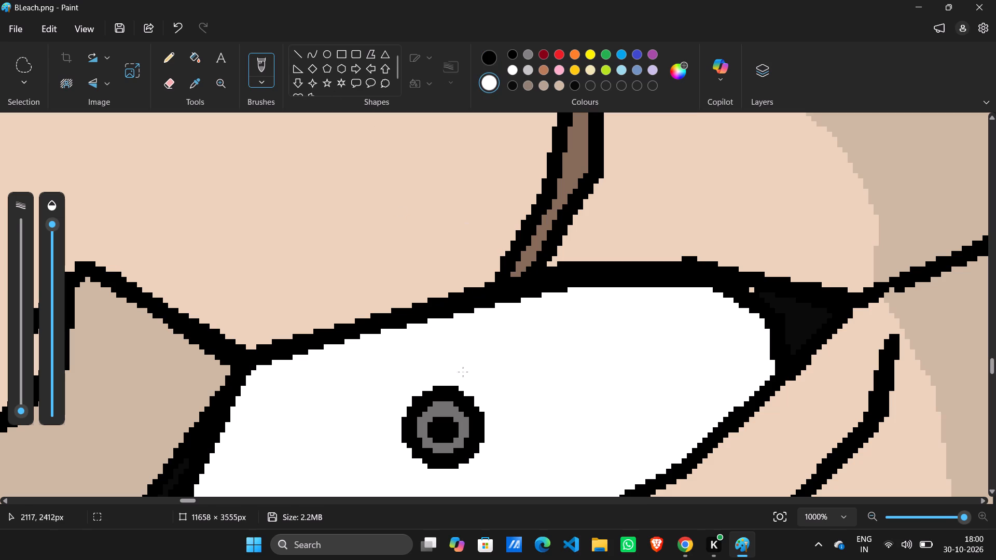
{"action": "left_click_drag", "start_coordinate": [447, 418], "coordinate": [456, 422]}
{"action": "left_click_drag", "start_coordinate": [456, 418], "coordinate": [448, 419]}
{"action": "left_click_drag", "start_coordinate": [448, 419], "coordinate": [448, 419]}
{"action": "key", "text": "ctrl+z"}
{"action": "key", "text": "ctrl+z"}
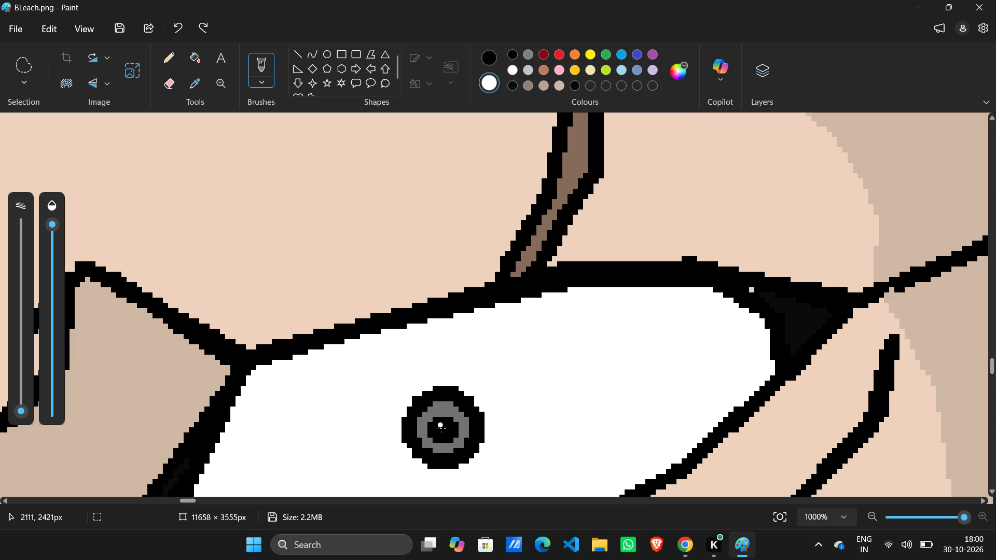
{"action": "left_click_drag", "start_coordinate": [448, 417], "coordinate": [455, 423]}
{"action": "left_click", "coordinate": [455, 421]}
{"action": "left_click_drag", "start_coordinate": [453, 415], "coordinate": [456, 427]}
{"action": "left_click_drag", "start_coordinate": [456, 427], "coordinate": [458, 426]}
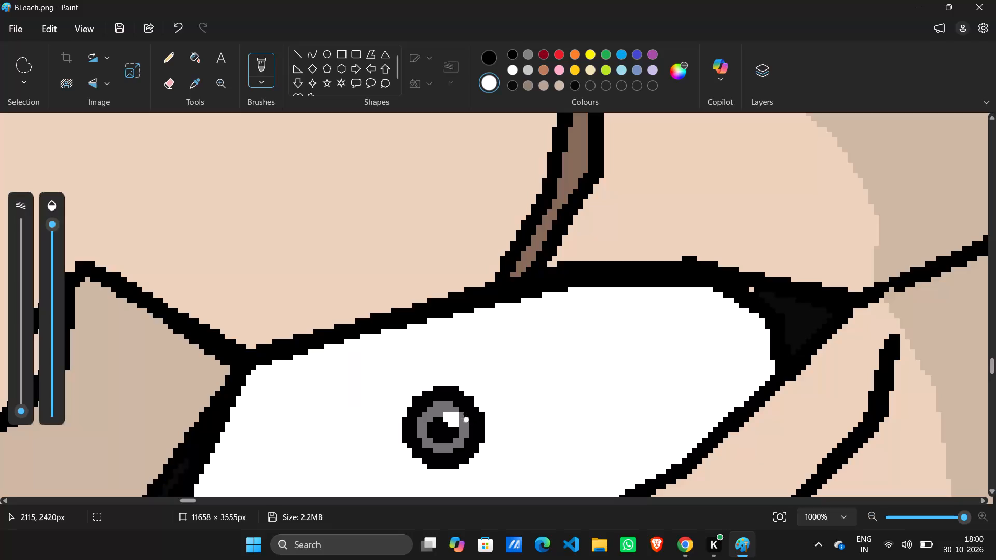
{"action": "key", "text": "ctrl+z"}
{"action": "left_click", "coordinate": [445, 417]}
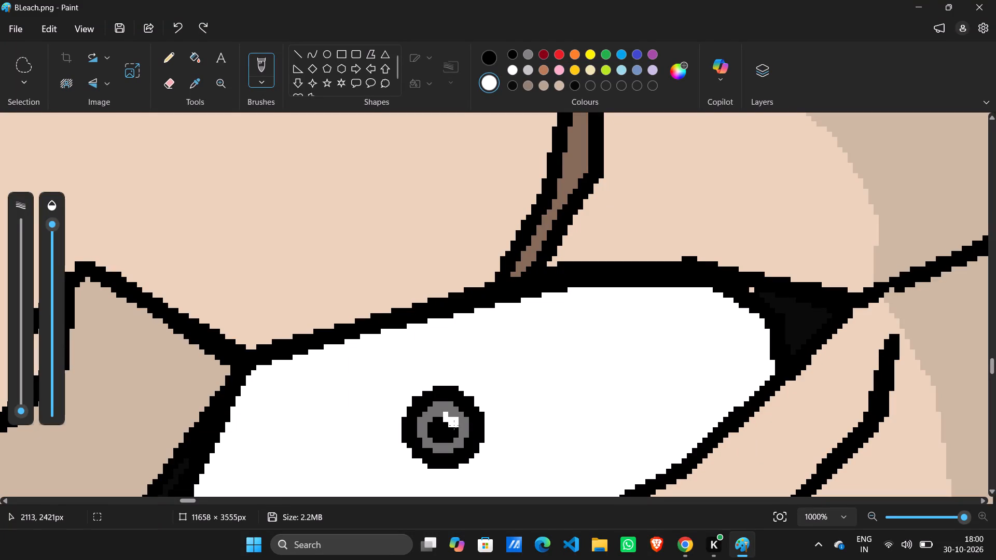
{"action": "double_click", "coordinate": [442, 417]}
{"action": "left_click", "coordinate": [448, 416]}
{"action": "scroll", "coordinate": [453, 425], "scroll_direction": "down", "scroll_amount": 8, "text": "ctrl"}
Examine the whole drawing beside the coloured reference for spots that still need colour or detail.
{"action": "scroll", "coordinate": [460, 437], "scroll_direction": "down", "scroll_amount": 11, "text": "ctrl"}
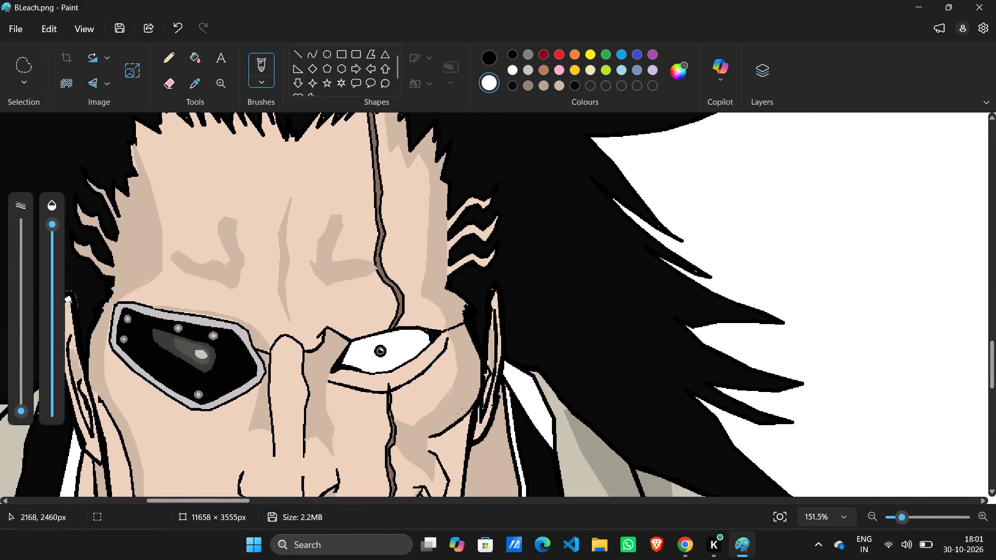
{"action": "scroll", "coordinate": [462, 413], "scroll_direction": "down", "scroll_amount": 11, "text": "ctrl"}
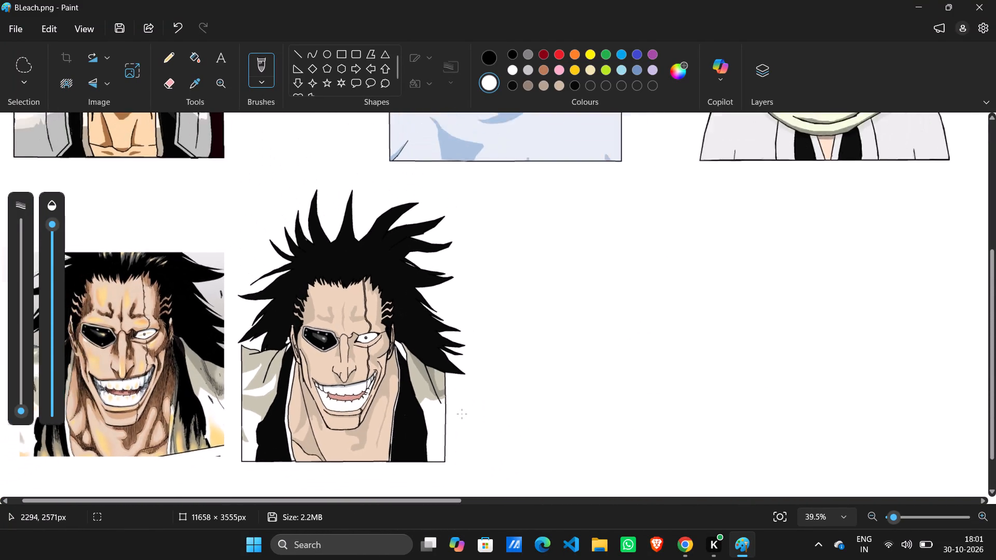
{"action": "scroll", "coordinate": [462, 414], "scroll_direction": "down", "scroll_amount": 1, "text": "ctrl"}
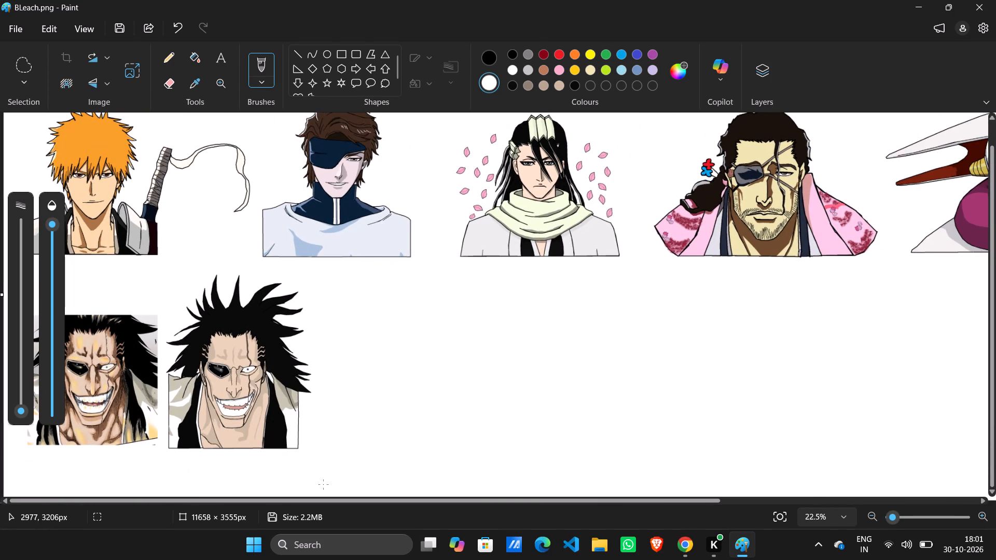
{"action": "left_click_drag", "start_coordinate": [303, 499], "coordinate": [236, 503]}
{"action": "scroll", "coordinate": [142, 453], "scroll_direction": "up", "scroll_amount": 3, "text": "ctrl"}
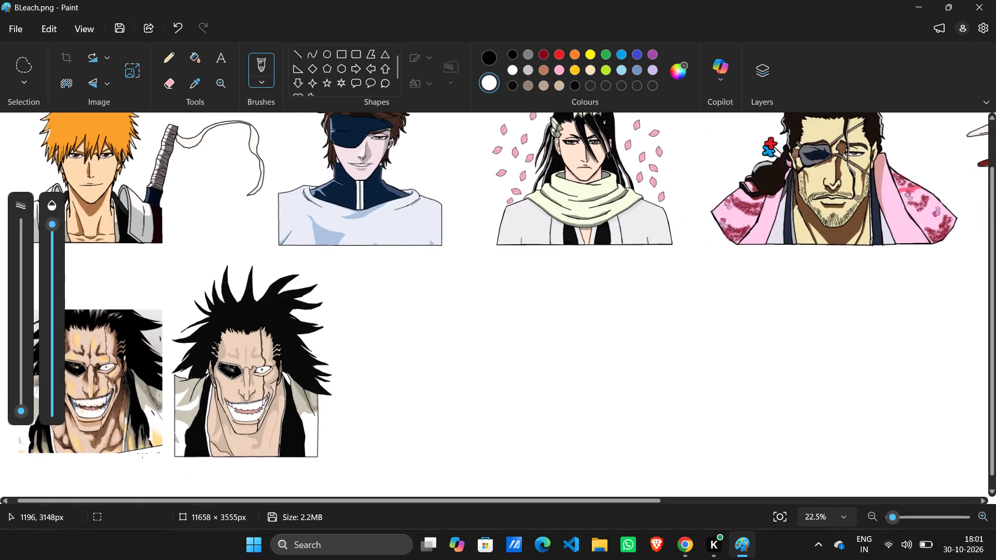
{"action": "scroll", "coordinate": [142, 453], "scroll_direction": "up", "scroll_amount": 2, "text": "ctrl"}
{"action": "scroll", "coordinate": [196, 456], "scroll_direction": "down", "scroll_amount": 1}
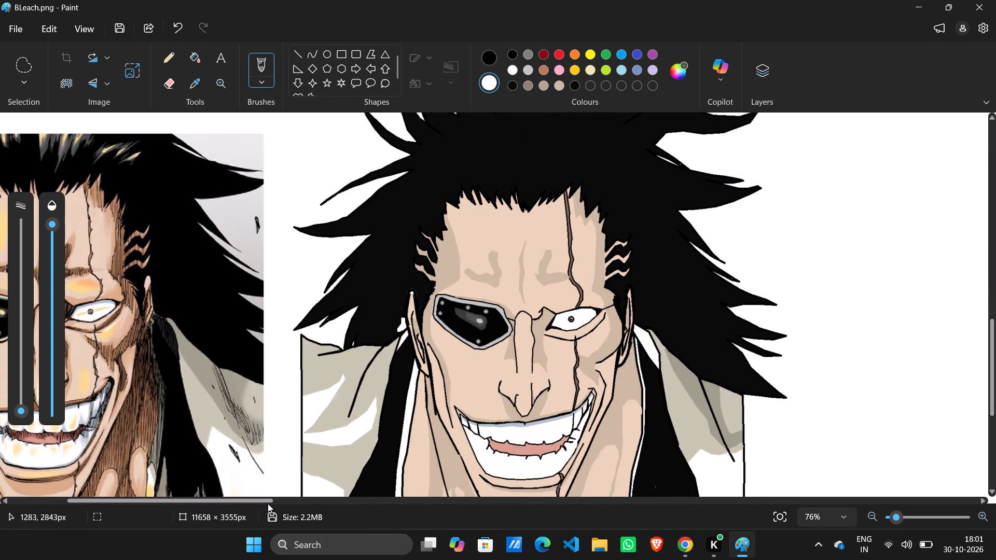
{"action": "left_click_drag", "start_coordinate": [265, 503], "coordinate": [223, 504]}
{"action": "scroll", "coordinate": [686, 458], "scroll_direction": "down", "scroll_amount": 3}
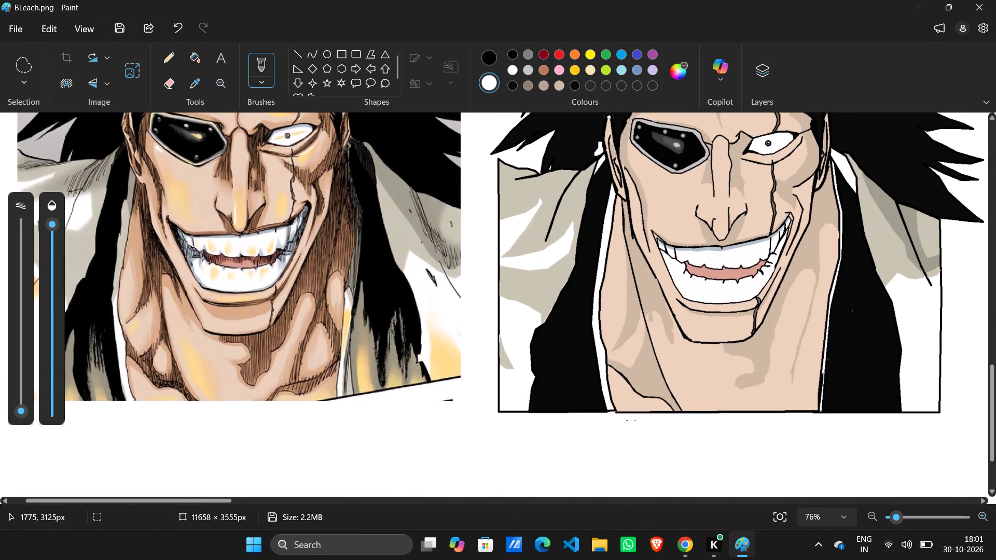
{"action": "scroll", "coordinate": [630, 422], "scroll_direction": "down", "scroll_amount": 5, "text": "ctrl"}
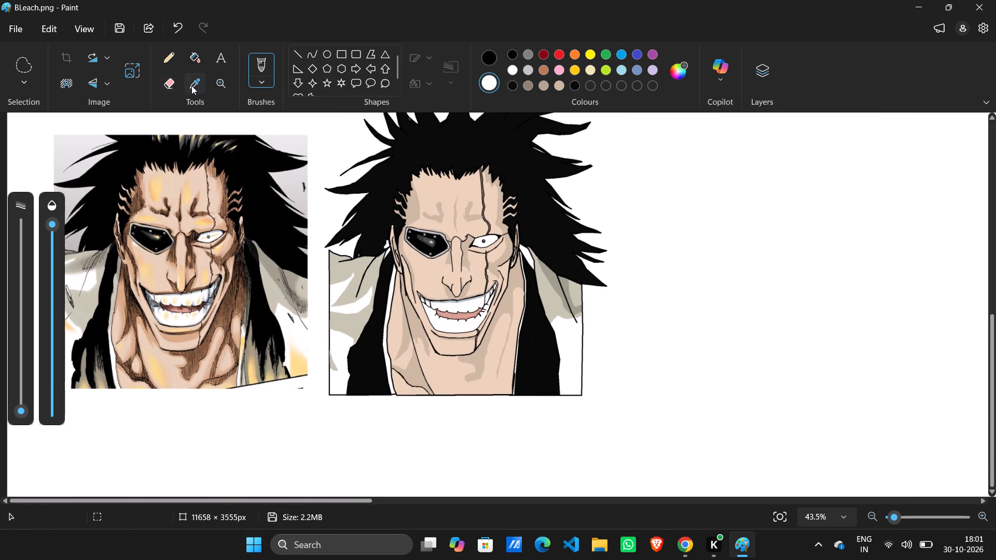
Fill the leftover white gaps beside both ears, between hair and robe, with the black sampled from the reference's hair.
{"action": "left_click", "coordinate": [191, 86]}
{"action": "left_click", "coordinate": [252, 250]}
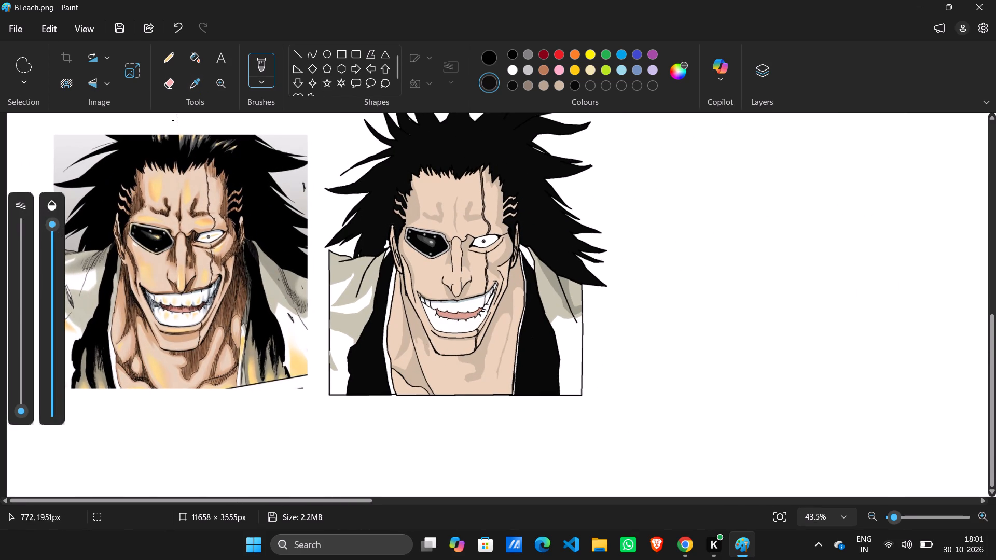
{"action": "left_click", "coordinate": [197, 59]}
{"action": "scroll", "coordinate": [328, 180], "scroll_direction": "up", "scroll_amount": 5, "text": "ctrl"}
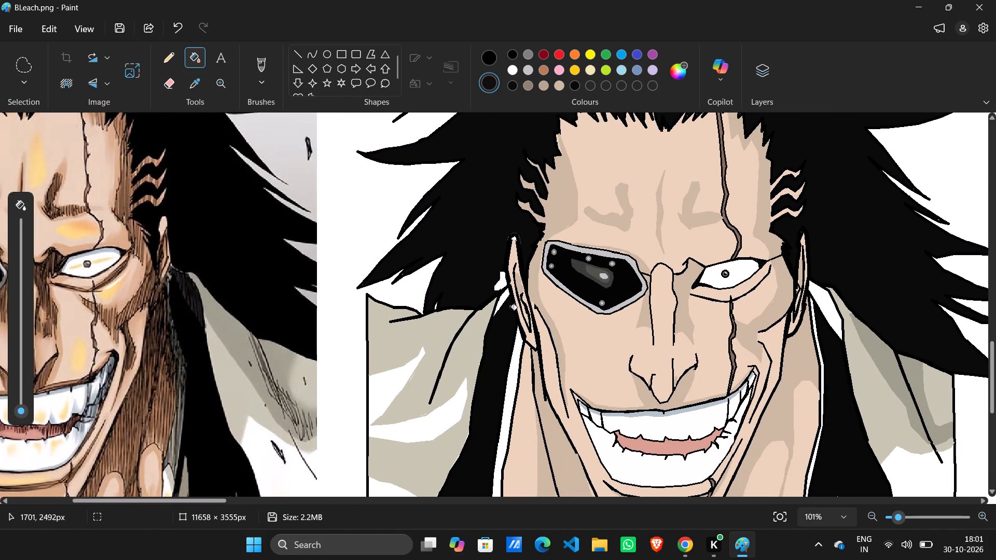
{"action": "left_click", "coordinate": [503, 299]}
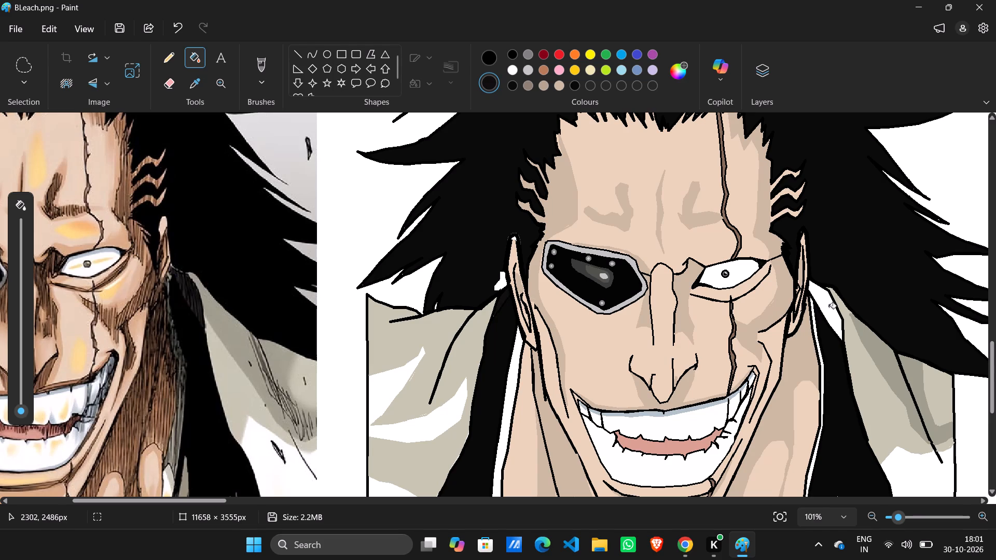
{"action": "left_click", "coordinate": [833, 305]}
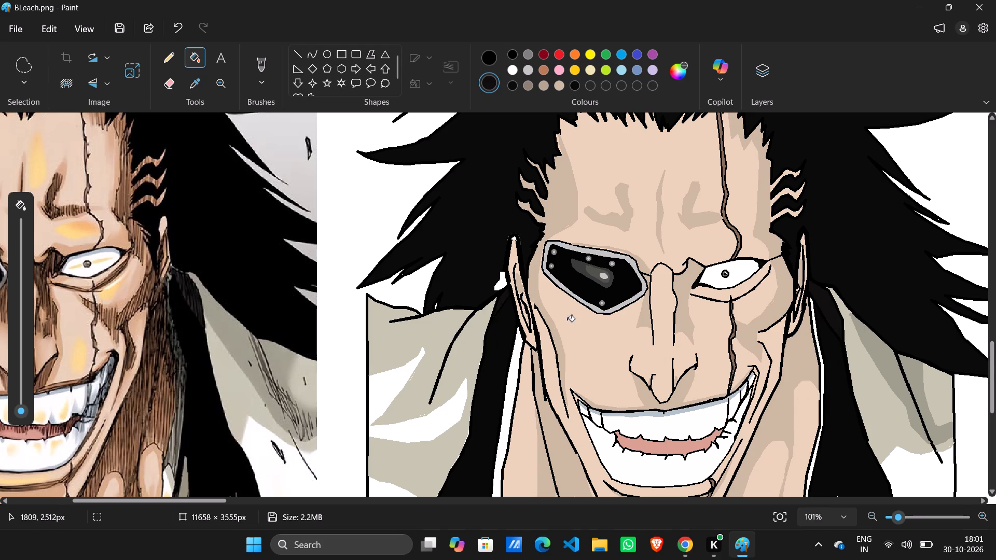
{"action": "left_click", "coordinate": [198, 92]}
{"action": "left_click", "coordinate": [482, 273]}
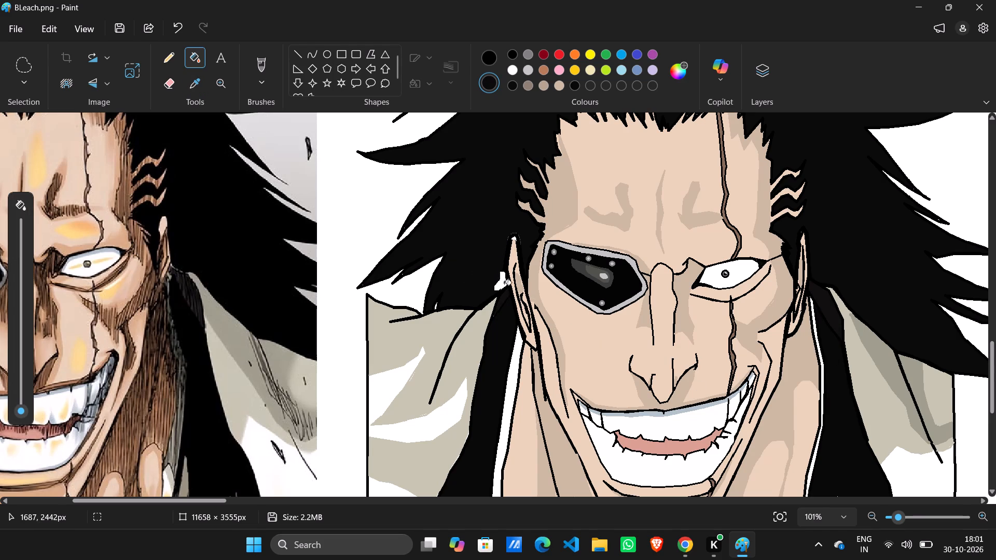
{"action": "left_click", "coordinate": [501, 283]}
Fill the small white gap at the tip of the ear beside the eyepatch with the sampled light skin colour.
{"action": "left_click", "coordinate": [201, 89]}
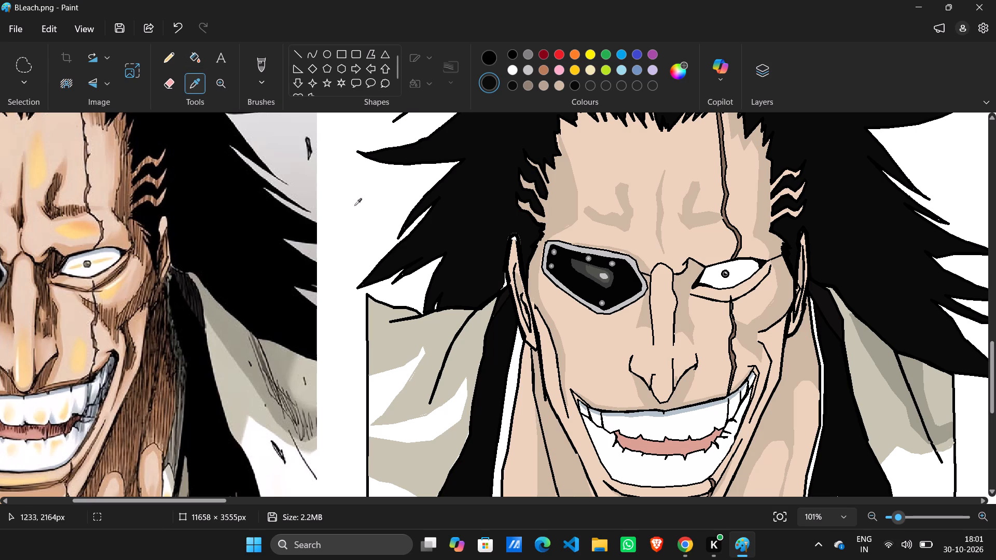
{"action": "left_click", "coordinate": [514, 258]}
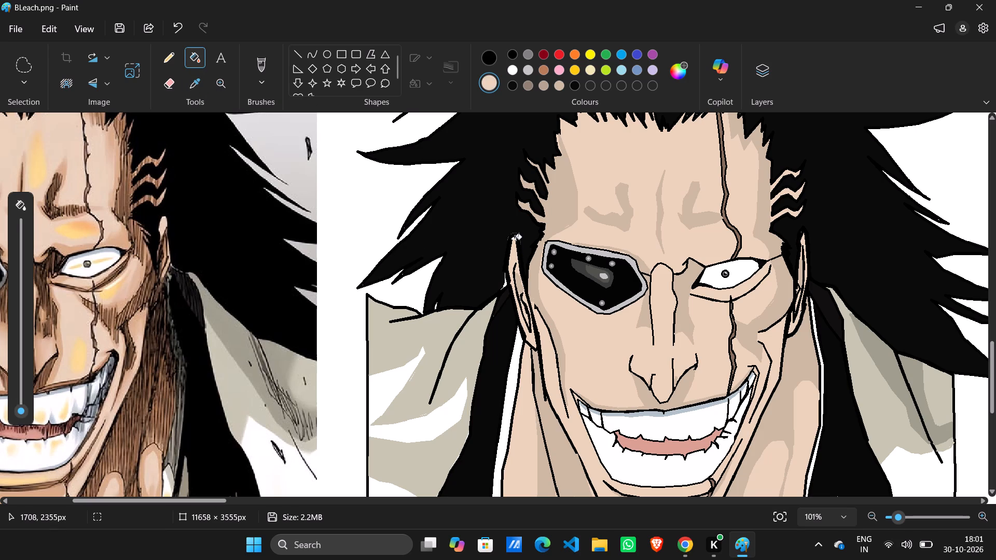
{"action": "left_click", "coordinate": [515, 239]}
Sample the reference's grey-brown hair highlight and brush a jagged highlight outline with a tall central line above the forehead.
{"action": "scroll", "coordinate": [519, 292], "scroll_direction": "down", "scroll_amount": 6, "text": "ctrl"}
{"action": "scroll", "coordinate": [560, 279], "scroll_direction": "up", "scroll_amount": 2, "text": "ctrl"}
{"action": "scroll", "coordinate": [38, 44], "scroll_direction": "up", "scroll_amount": 2}
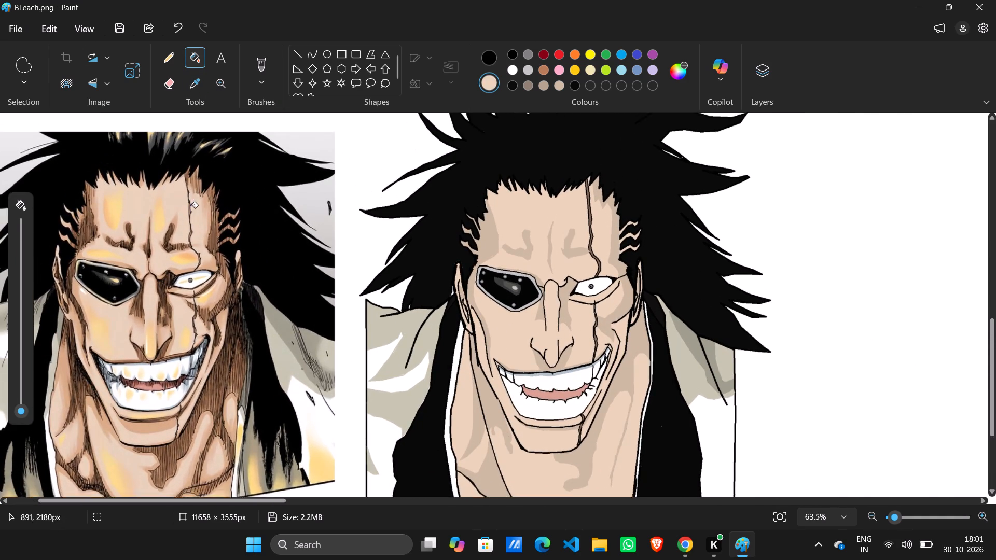
{"action": "left_click", "coordinate": [196, 87]}
{"action": "left_click", "coordinate": [167, 179]}
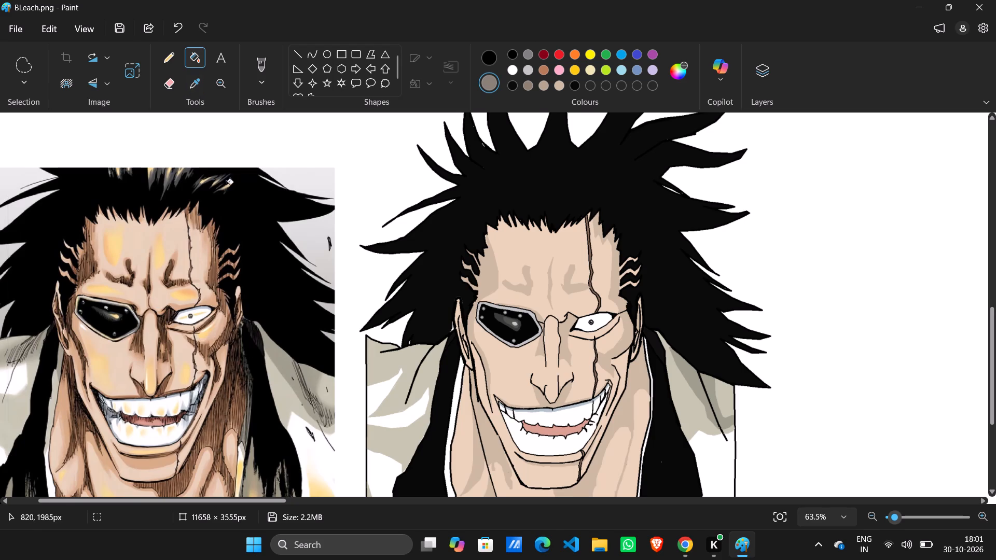
{"action": "scroll", "coordinate": [479, 192], "scroll_direction": "up", "scroll_amount": 3, "text": "ctrl"}
{"action": "scroll", "coordinate": [646, 242], "scroll_direction": "up", "scroll_amount": 2}
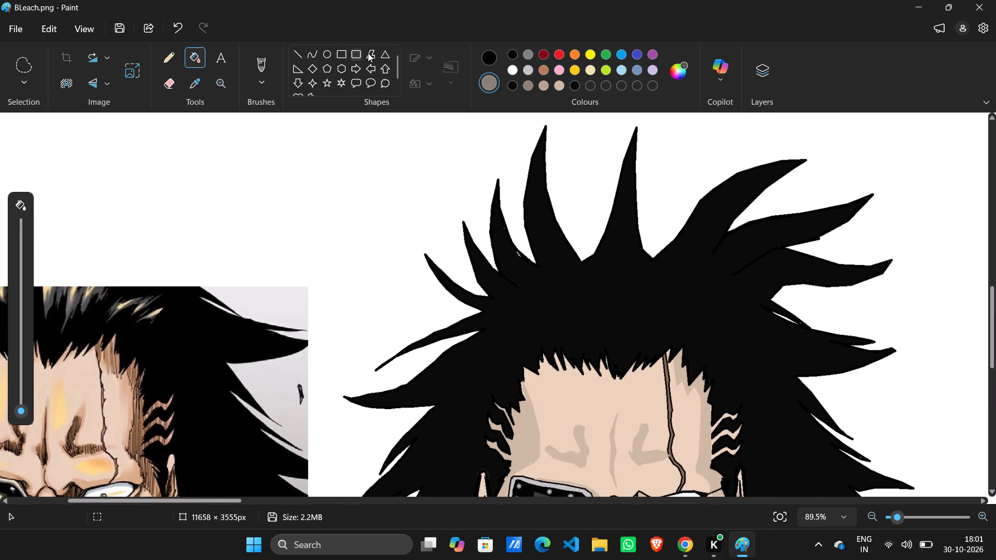
{"action": "left_click", "coordinate": [262, 65]}
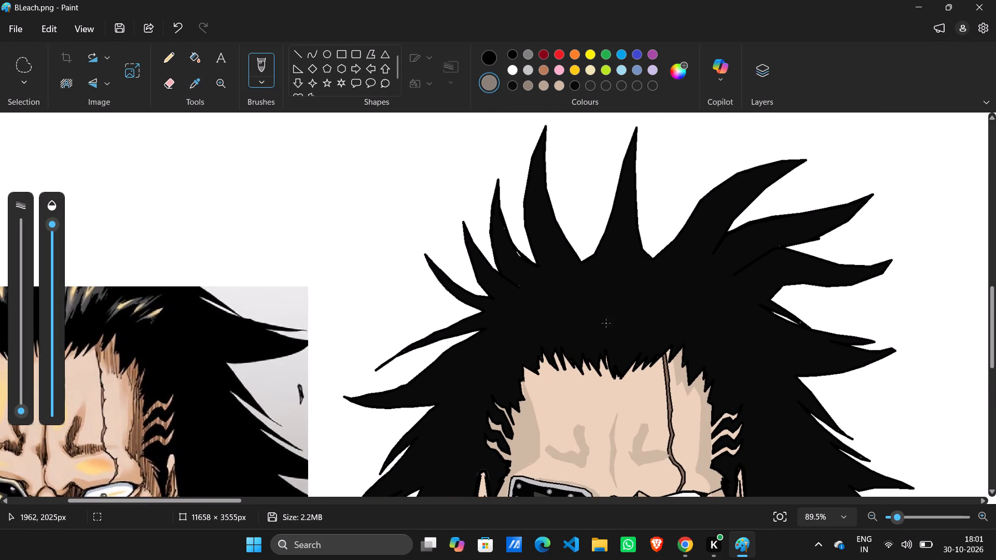
{"action": "scroll", "coordinate": [614, 327], "scroll_direction": "down", "scroll_amount": 3, "text": "ctrl"}
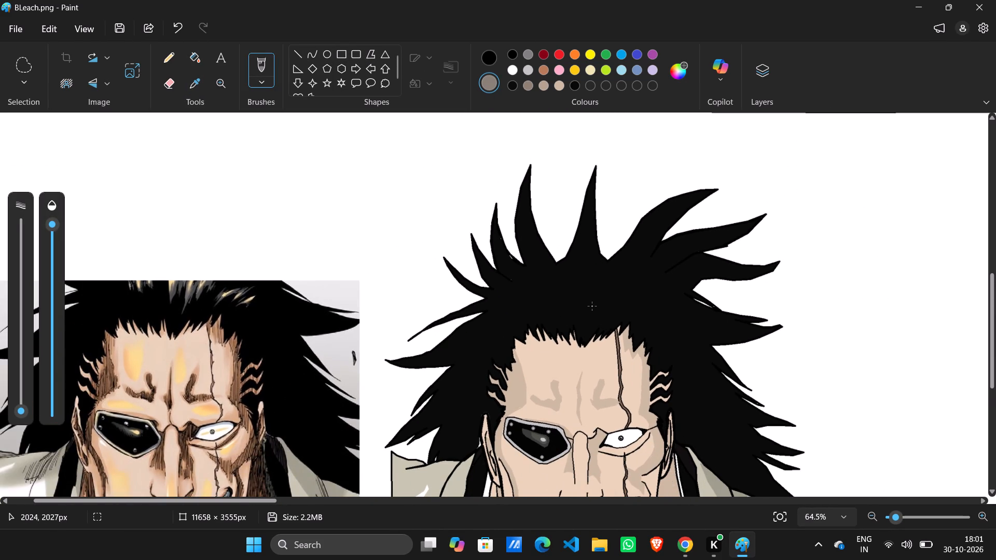
{"action": "left_click_drag", "start_coordinate": [591, 307], "coordinate": [631, 262]}
{"action": "left_click_drag", "start_coordinate": [589, 306], "coordinate": [591, 286]}
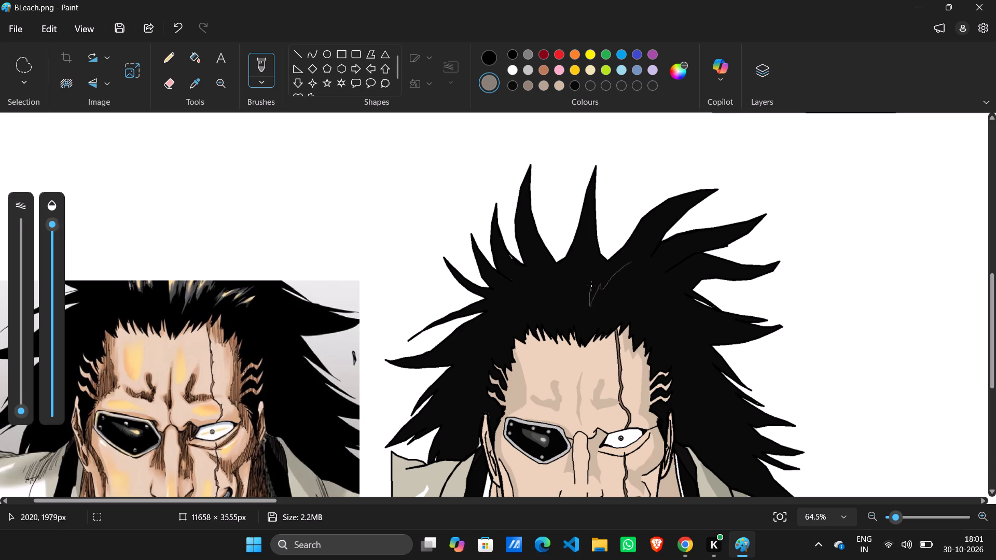
{"action": "left_click_drag", "start_coordinate": [591, 286], "coordinate": [589, 237]}
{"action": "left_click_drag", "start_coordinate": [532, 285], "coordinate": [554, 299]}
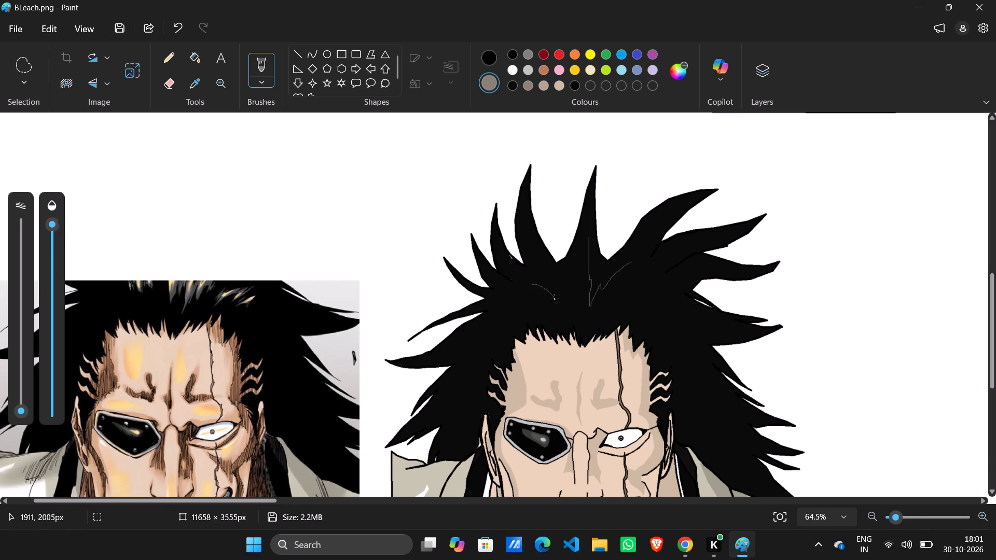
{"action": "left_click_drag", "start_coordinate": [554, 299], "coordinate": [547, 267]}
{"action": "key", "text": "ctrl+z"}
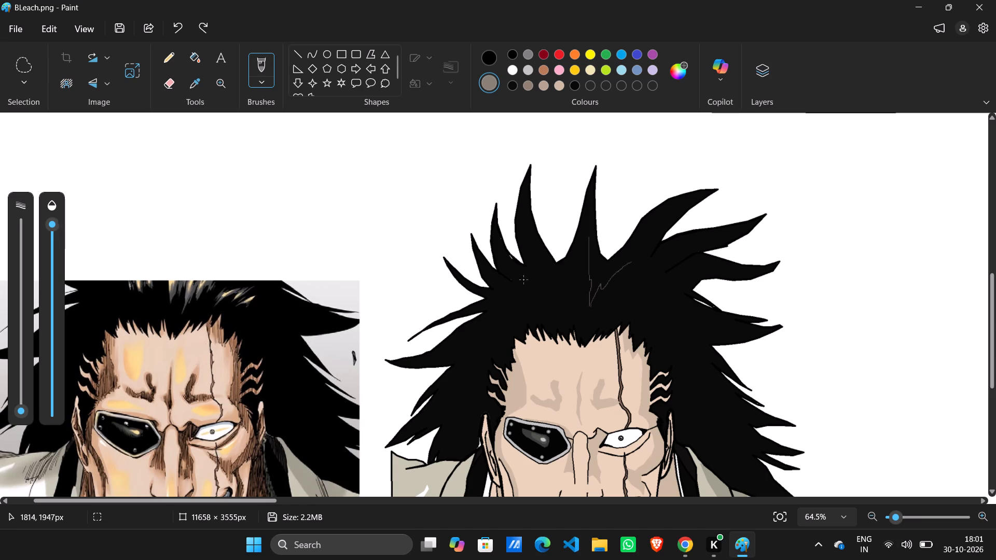
Draw a jagged grey-brown highlight outline in the hair on the eyepatch side of the central line.
{"action": "left_click_drag", "start_coordinate": [523, 280], "coordinate": [564, 300]}
{"action": "left_click_drag", "start_coordinate": [564, 300], "coordinate": [546, 256]}
{"action": "scroll", "coordinate": [742, 321], "scroll_direction": "down", "scroll_amount": 3, "text": "ctrl"}
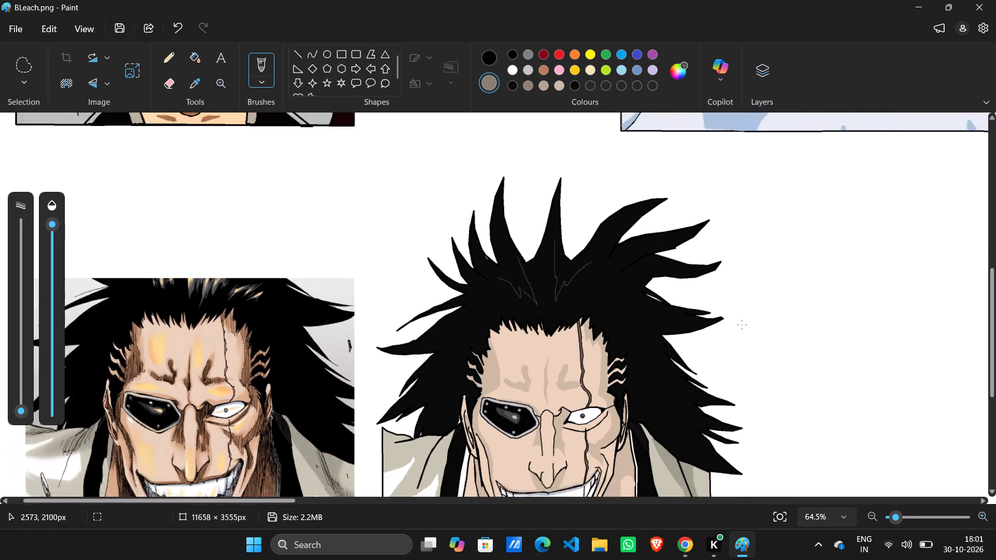
Outline two slim, pointed grey-brown highlight strands in the hair on the open-eye side of the central highlight, touching up their ends.
{"action": "scroll", "coordinate": [732, 342], "scroll_direction": "up", "scroll_amount": 3, "text": "ctrl"}
{"action": "scroll", "coordinate": [597, 357], "scroll_direction": "up", "scroll_amount": 5, "text": "ctrl"}
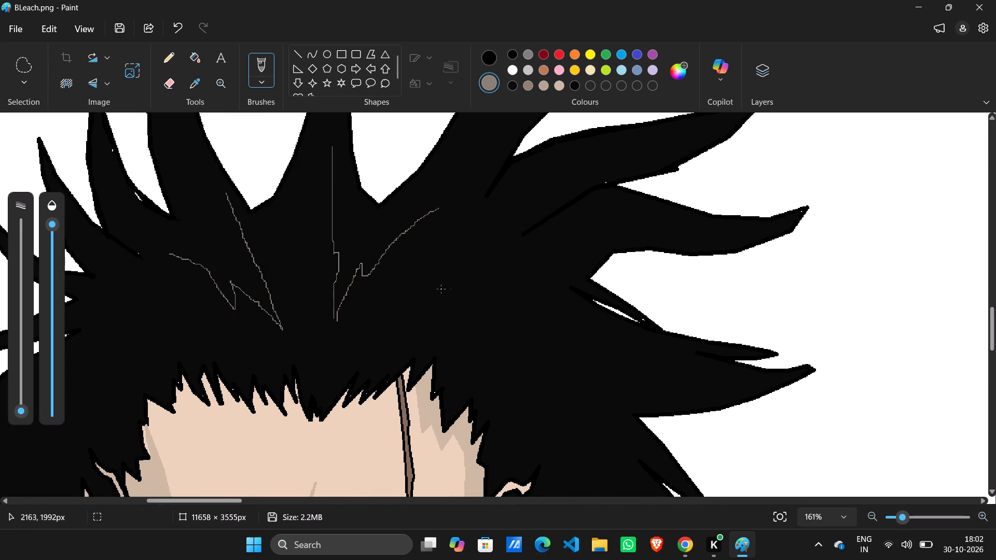
{"action": "left_click_drag", "start_coordinate": [418, 287], "coordinate": [434, 272]}
{"action": "left_click_drag", "start_coordinate": [434, 272], "coordinate": [419, 281]}
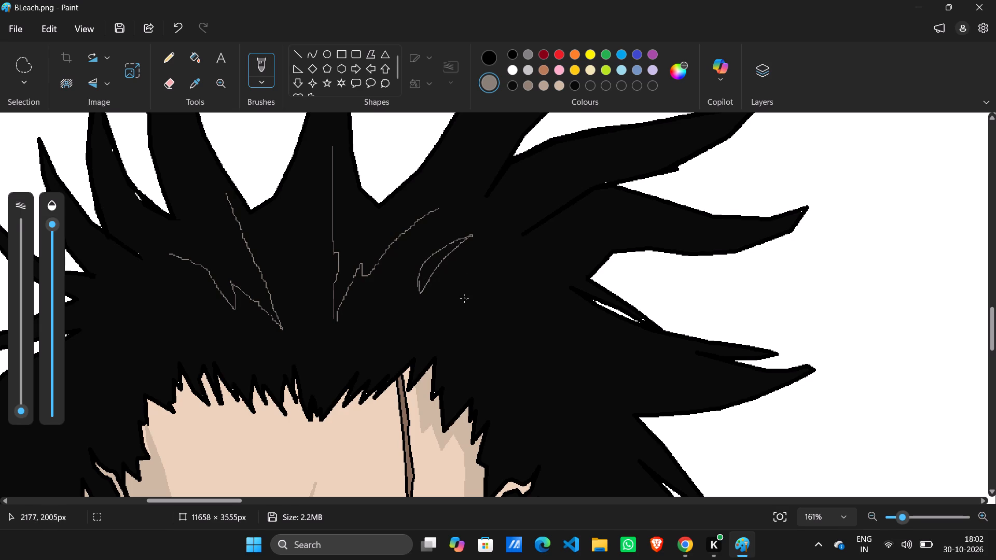
{"action": "left_click", "coordinate": [462, 298]}
{"action": "scroll", "coordinate": [467, 293], "scroll_direction": "up", "scroll_amount": 4, "text": "ctrl"}
{"action": "scroll", "coordinate": [460, 341], "scroll_direction": "up", "scroll_amount": 4, "text": "ctrl"}
{"action": "left_click_drag", "start_coordinate": [491, 323], "coordinate": [493, 349]}
{"action": "left_click_drag", "start_coordinate": [619, 204], "coordinate": [628, 204]}
Draw a curved grey-brown edge joining the top of the central highlight line to the tip of the neighbouring open-eye-side curve.
{"action": "scroll", "coordinate": [411, 204], "scroll_direction": "up", "scroll_amount": 2}
{"action": "scroll", "coordinate": [322, 188], "scroll_direction": "up", "scroll_amount": 2}
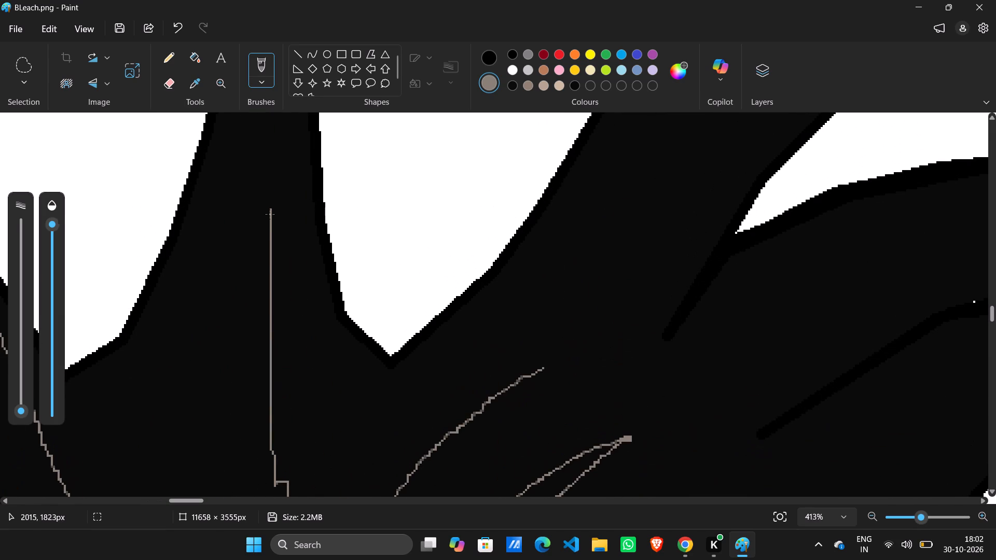
{"action": "left_click_drag", "start_coordinate": [272, 211], "coordinate": [344, 367]}
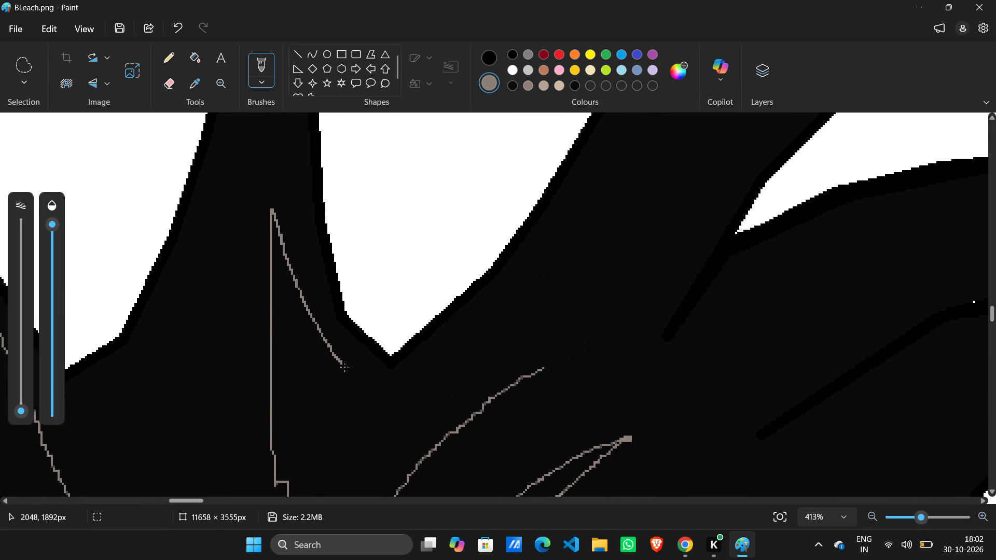
{"action": "left_click_drag", "start_coordinate": [344, 367], "coordinate": [538, 376]}
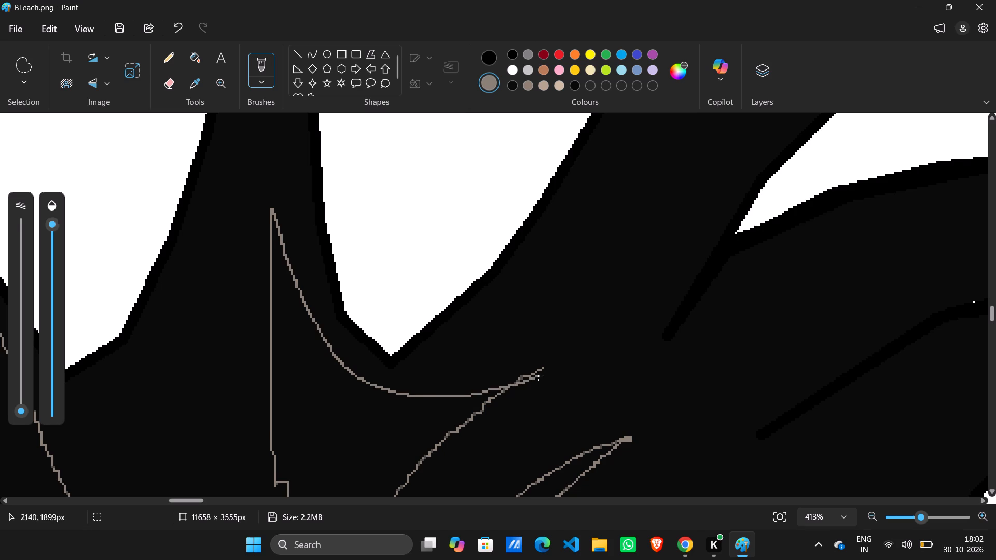
Extend the grey-brown curved edge so it meets the tip of the central highlight's open-eye-side curve.
{"action": "left_click_drag", "start_coordinate": [538, 376], "coordinate": [506, 386]}
Close the top of the eyepatch-side highlight outline with a tall, pointed grey-brown shape reaching up into the hair spike.
{"action": "scroll", "coordinate": [488, 400], "scroll_direction": "down", "scroll_amount": 8, "text": "ctrl"}
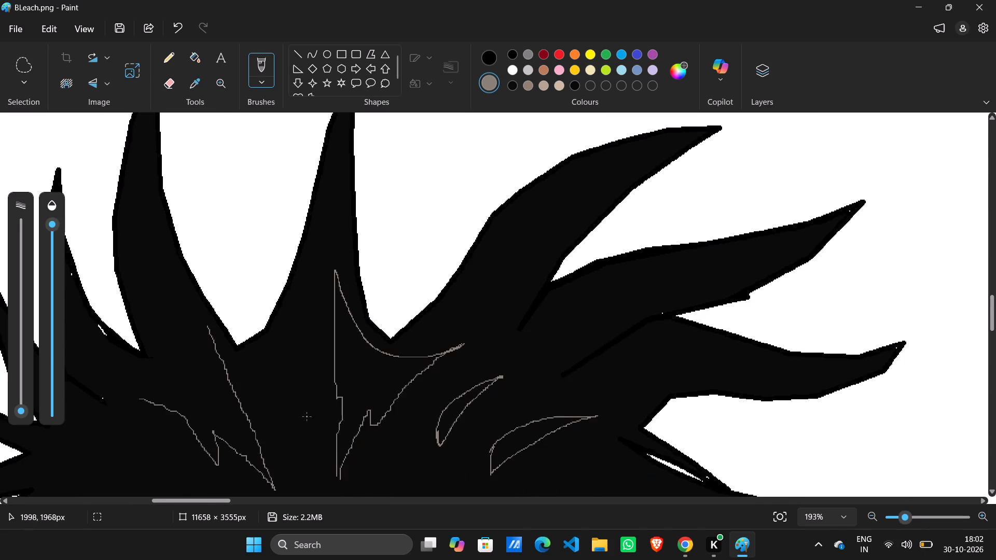
{"action": "scroll", "coordinate": [307, 416], "scroll_direction": "down", "scroll_amount": 3, "text": "ctrl"}
{"action": "scroll", "coordinate": [228, 400], "scroll_direction": "up", "scroll_amount": 5, "text": "ctrl"}
{"action": "left_click_drag", "start_coordinate": [153, 470], "coordinate": [161, 470]}
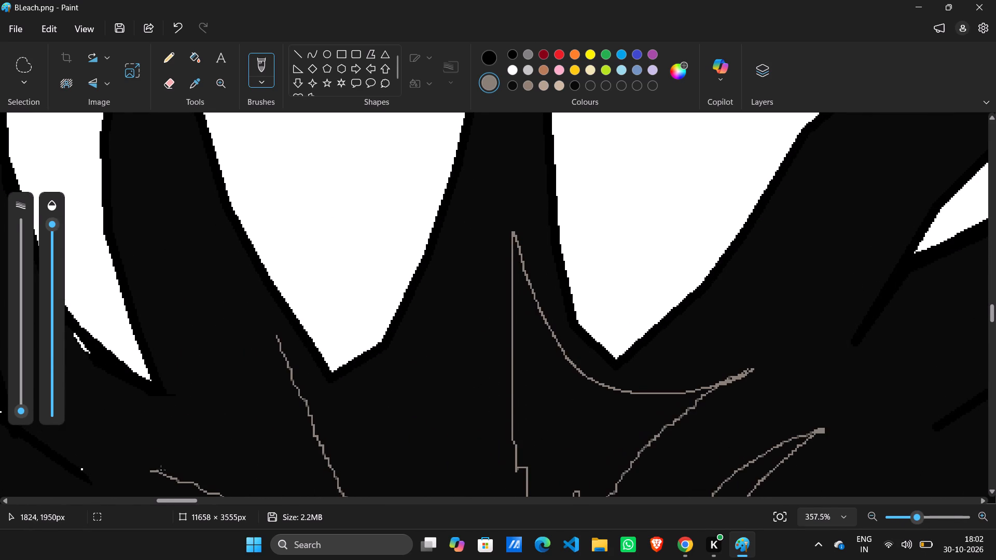
{"action": "left_click_drag", "start_coordinate": [161, 470], "coordinate": [180, 166]}
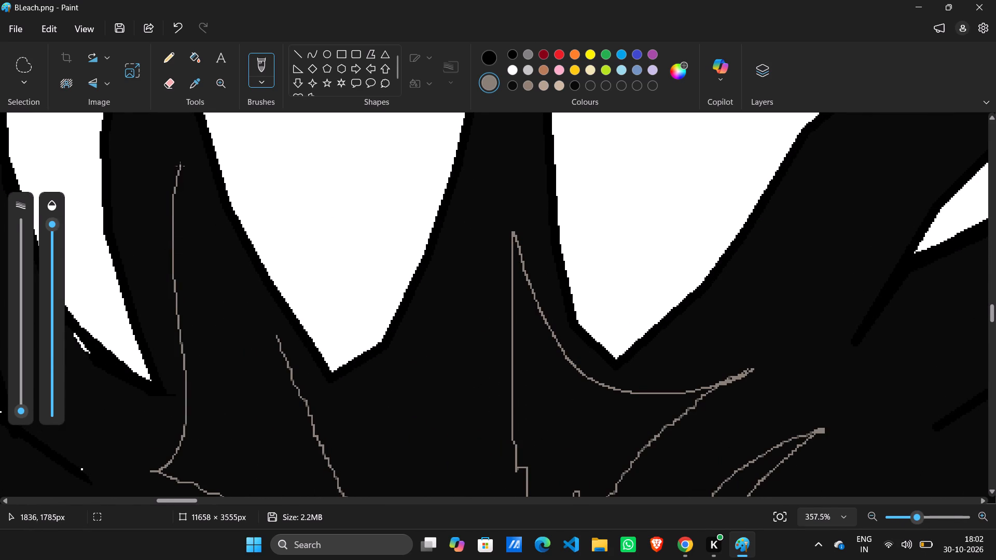
{"action": "left_click_drag", "start_coordinate": [180, 166], "coordinate": [269, 343]}
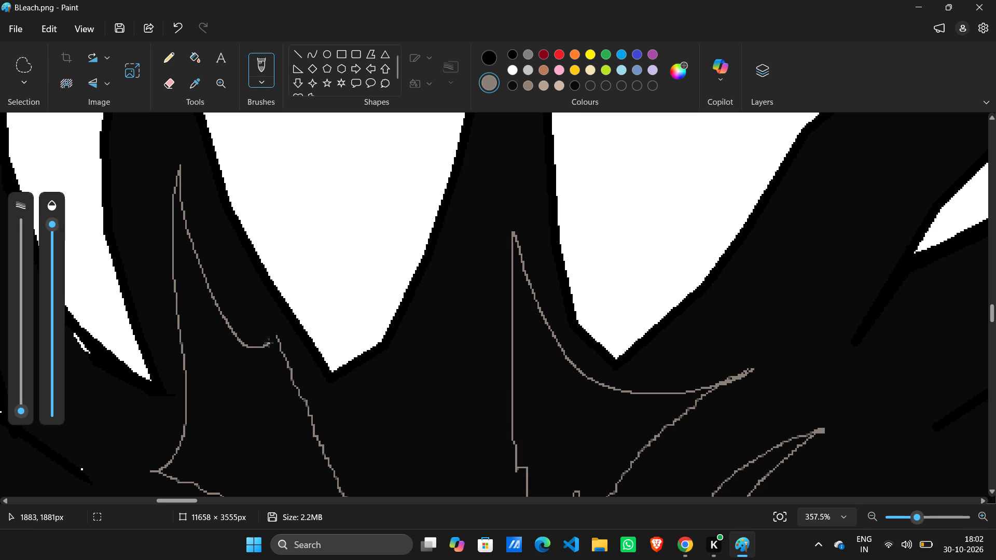
{"action": "left_click_drag", "start_coordinate": [269, 343], "coordinate": [273, 337]}
Outline a pointed grey-brown strand rising from the central highlight's upper curve and returning to its open-eye-side tip.
{"action": "scroll", "coordinate": [751, 400], "scroll_direction": "up", "scroll_amount": 1}
{"action": "left_click_drag", "start_coordinate": [640, 450], "coordinate": [640, 450]}
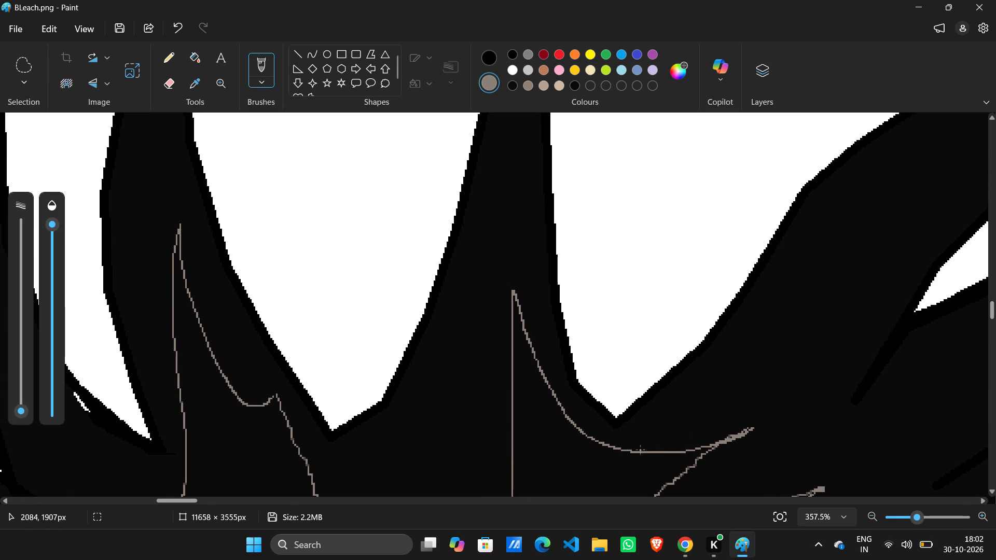
{"action": "left_click_drag", "start_coordinate": [640, 450], "coordinate": [771, 399]}
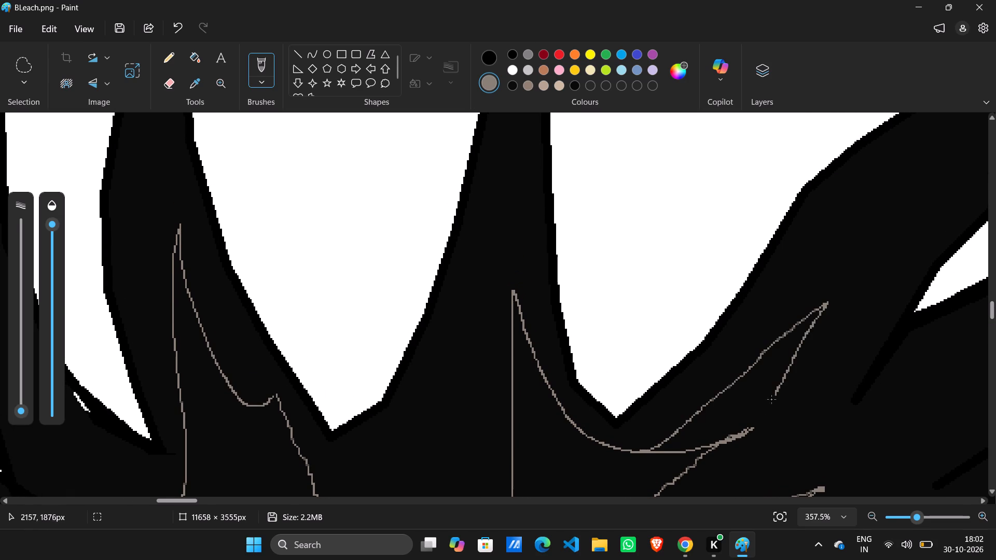
{"action": "left_click_drag", "start_coordinate": [771, 399], "coordinate": [741, 435]}
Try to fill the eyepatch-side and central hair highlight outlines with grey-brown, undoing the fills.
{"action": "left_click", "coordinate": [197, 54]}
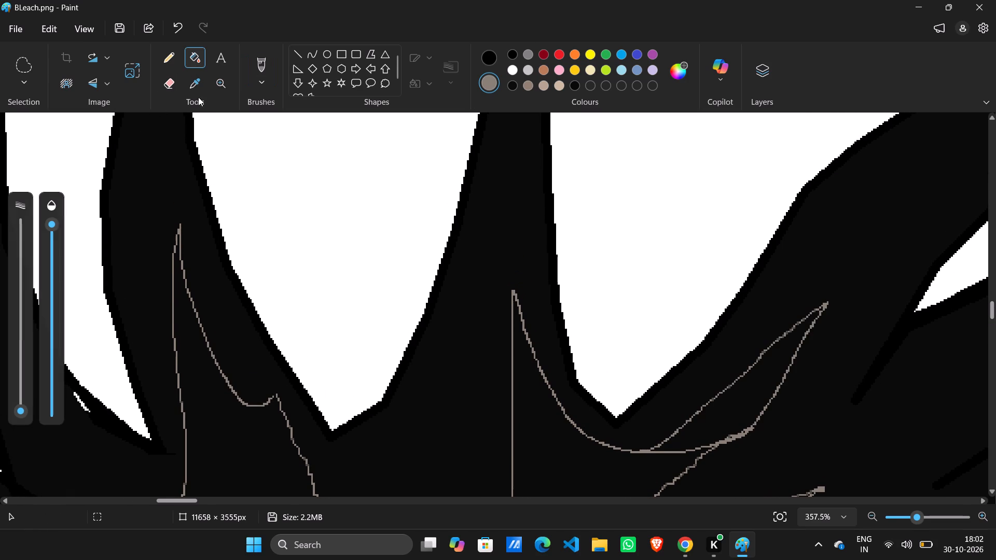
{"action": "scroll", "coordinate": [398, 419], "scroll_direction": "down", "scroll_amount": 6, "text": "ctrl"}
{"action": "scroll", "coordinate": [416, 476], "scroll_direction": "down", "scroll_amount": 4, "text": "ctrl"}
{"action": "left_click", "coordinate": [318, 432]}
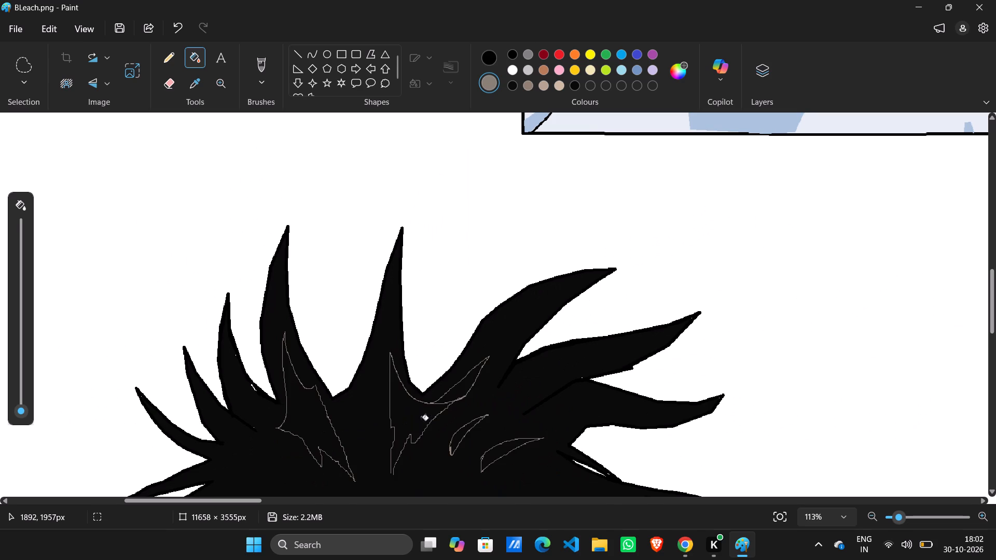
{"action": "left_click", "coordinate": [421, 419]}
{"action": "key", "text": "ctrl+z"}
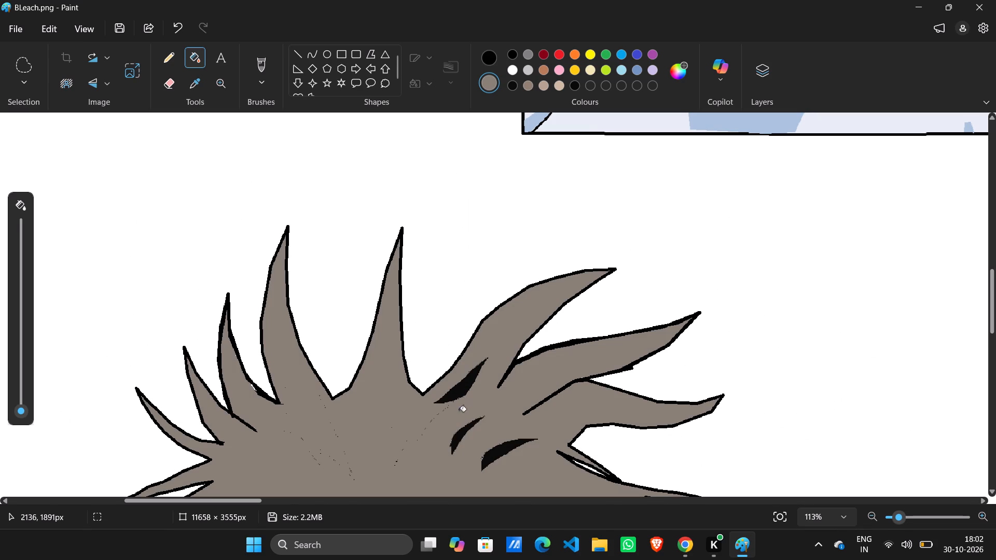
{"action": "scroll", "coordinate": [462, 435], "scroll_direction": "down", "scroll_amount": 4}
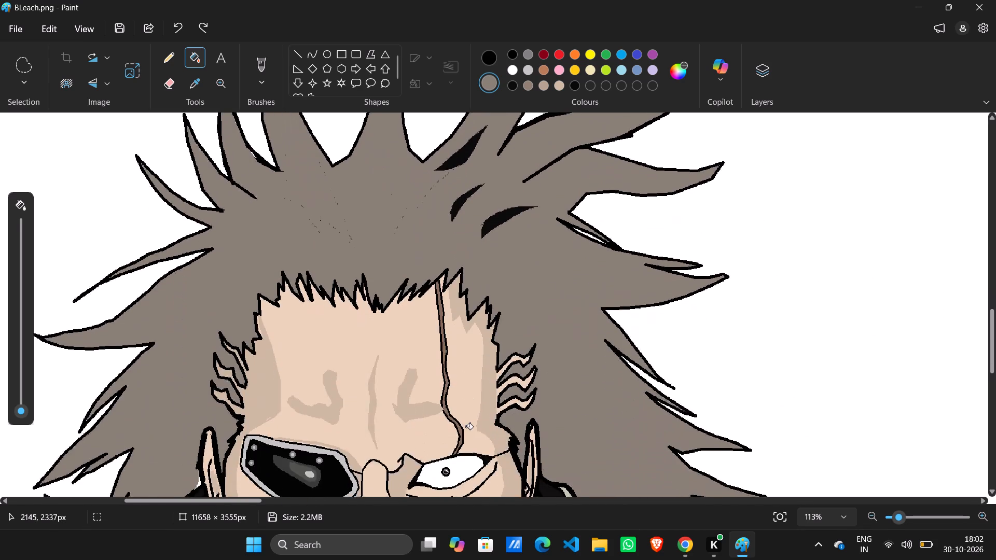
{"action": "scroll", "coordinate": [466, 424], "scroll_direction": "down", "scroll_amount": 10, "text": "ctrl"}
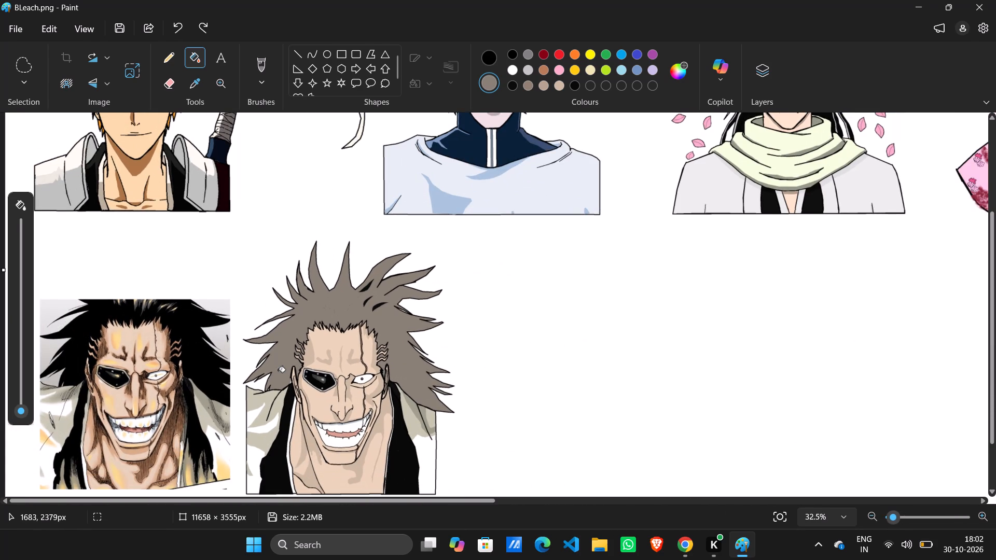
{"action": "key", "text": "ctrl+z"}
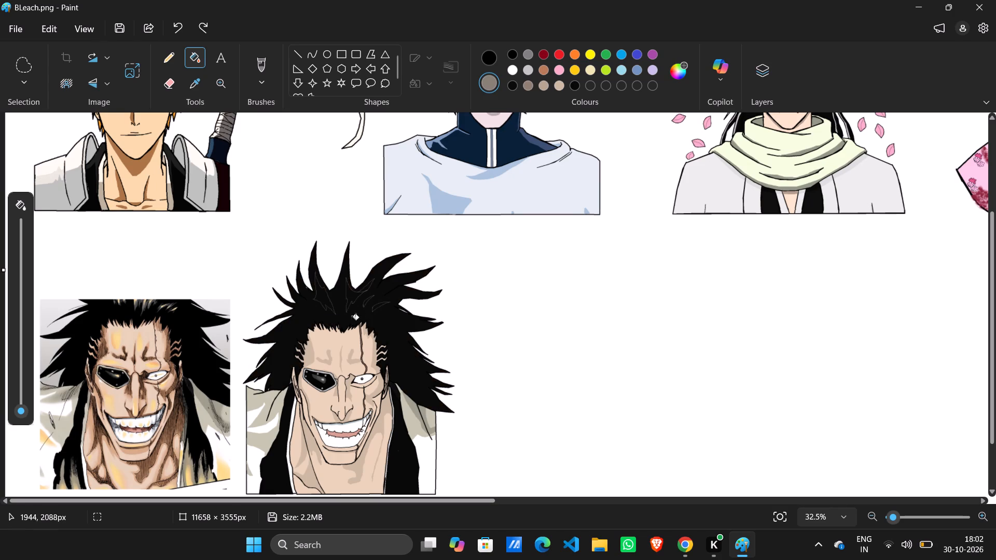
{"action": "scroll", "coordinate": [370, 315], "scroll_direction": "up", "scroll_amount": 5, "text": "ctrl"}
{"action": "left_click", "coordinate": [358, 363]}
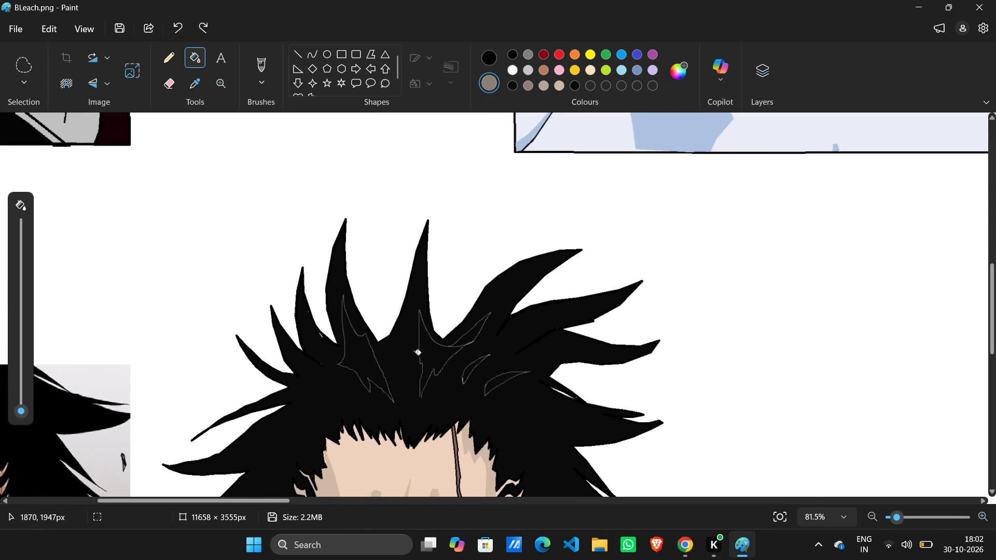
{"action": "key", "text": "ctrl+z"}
Fill the three slim, pointed highlight strands on the open-eye side of the hair with grey-brown.
{"action": "left_click", "coordinate": [467, 339]}
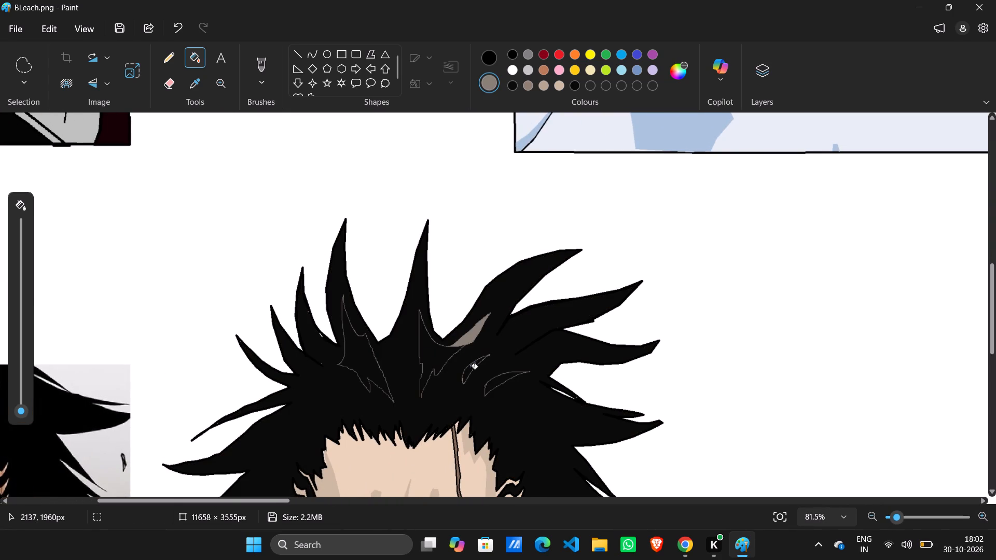
{"action": "left_click", "coordinate": [471, 368]}
{"action": "left_click", "coordinate": [496, 382]}
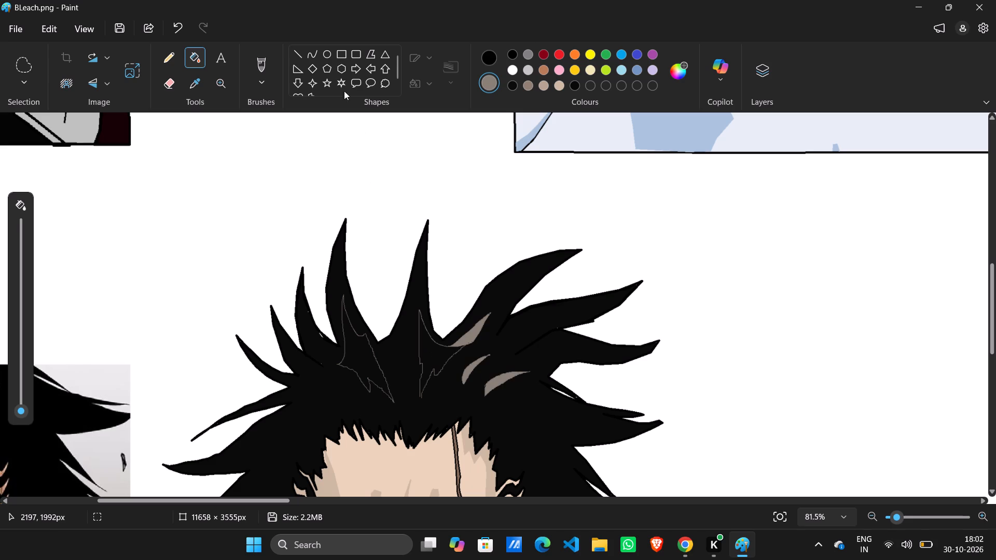
Touch up the lower tip of the central highlight outline with small grey-brown brush marks to close it.
{"action": "left_click", "coordinate": [265, 65]}
{"action": "scroll", "coordinate": [510, 442], "scroll_direction": "up", "scroll_amount": 4, "text": "ctrl"}
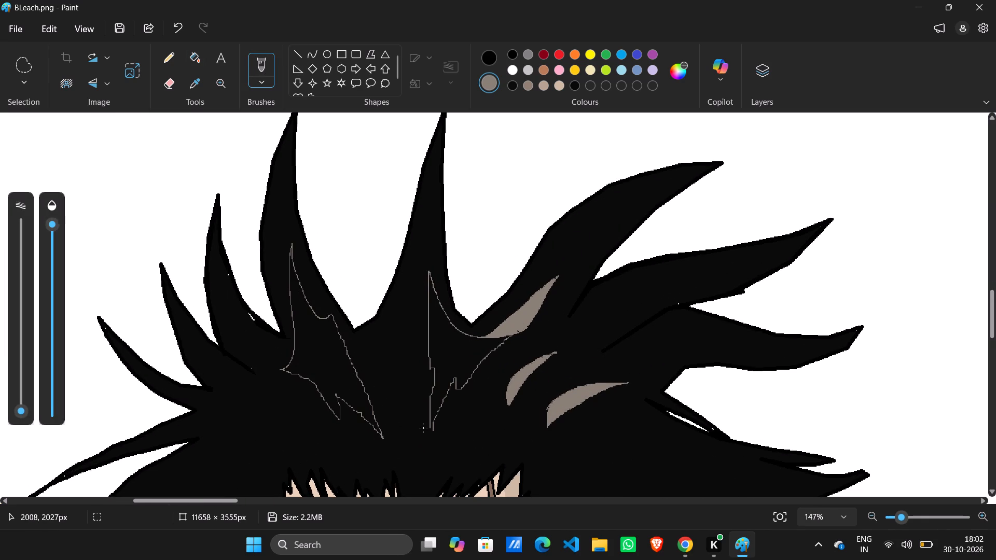
{"action": "left_click", "coordinate": [431, 427]}
{"action": "left_click_drag", "start_coordinate": [429, 425], "coordinate": [432, 430]}
{"action": "left_click", "coordinate": [432, 430]}
{"action": "left_click", "coordinate": [430, 426]}
Thicken the brush slightly and retrace the whole eyepatch-side highlight outline in grey-brown to seal its gaps.
{"action": "left_click_drag", "start_coordinate": [23, 406], "coordinate": [21, 396]}
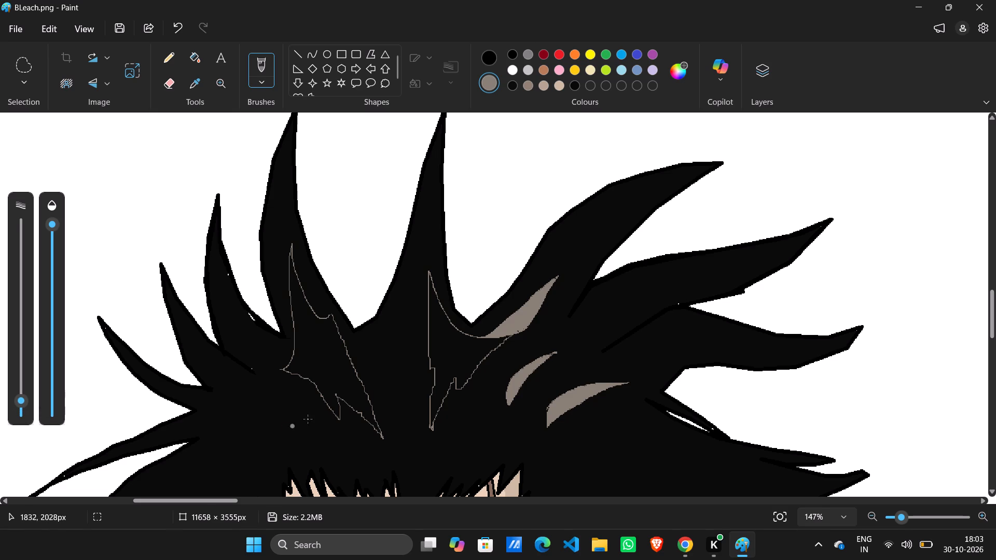
{"action": "left_click_drag", "start_coordinate": [340, 419], "coordinate": [341, 401]}
{"action": "left_click_drag", "start_coordinate": [341, 401], "coordinate": [383, 440]}
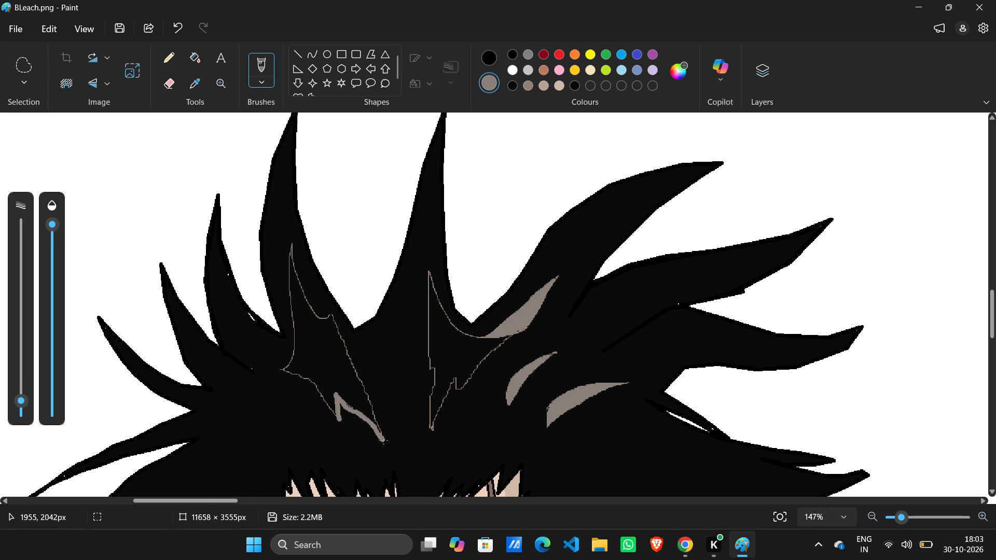
{"action": "left_click_drag", "start_coordinate": [383, 440], "coordinate": [372, 407]}
{"action": "left_click_drag", "start_coordinate": [372, 407], "coordinate": [351, 365]}
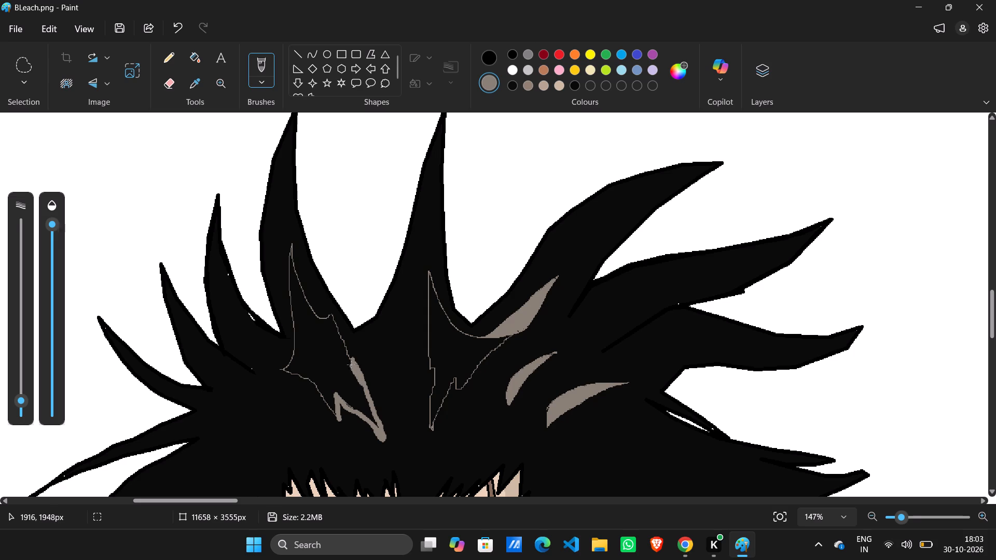
{"action": "left_click_drag", "start_coordinate": [351, 365], "coordinate": [327, 317]}
{"action": "left_click_drag", "start_coordinate": [327, 317], "coordinate": [292, 247]}
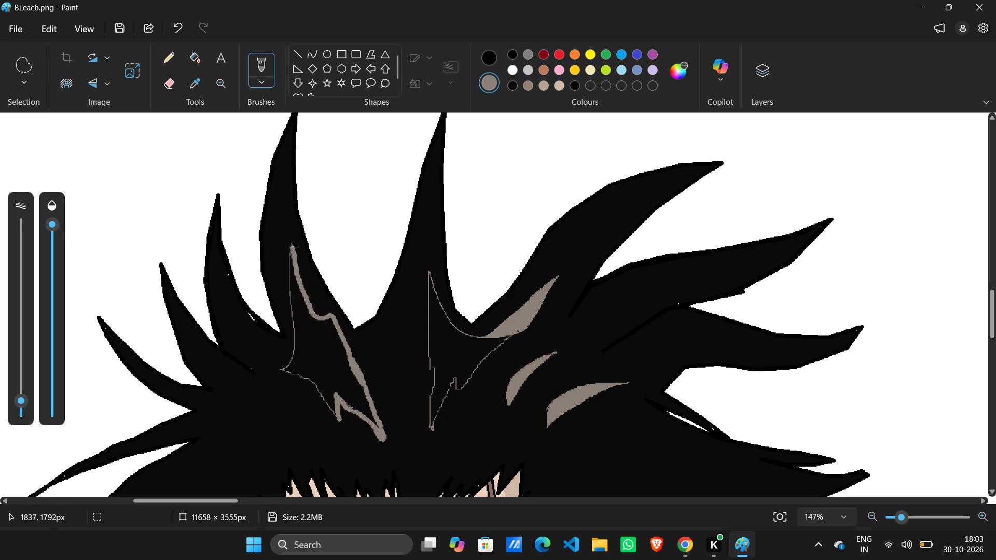
{"action": "left_click_drag", "start_coordinate": [292, 247], "coordinate": [291, 244]}
{"action": "left_click_drag", "start_coordinate": [291, 244], "coordinate": [290, 299]}
{"action": "left_click_drag", "start_coordinate": [290, 299], "coordinate": [290, 357]}
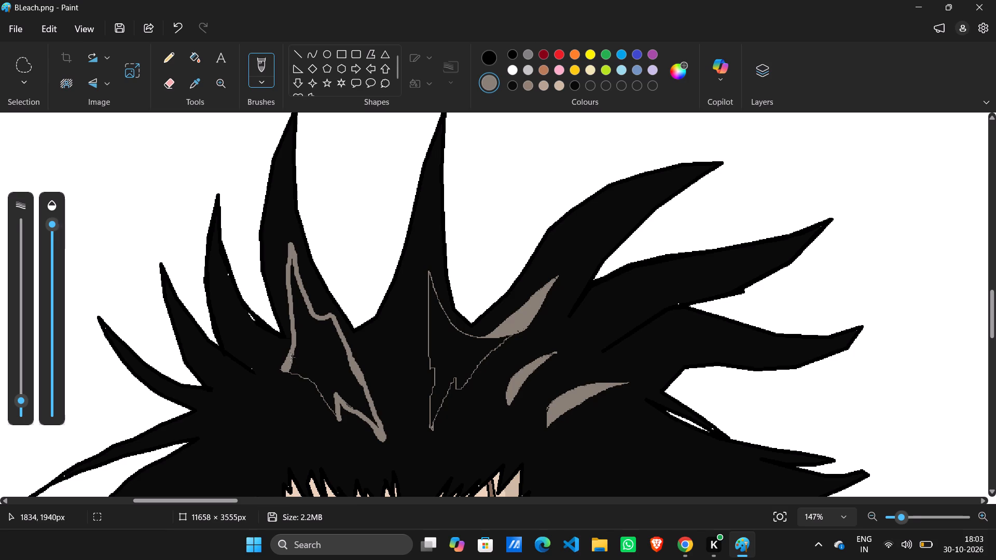
{"action": "left_click_drag", "start_coordinate": [290, 357], "coordinate": [330, 412]}
{"action": "left_click_drag", "start_coordinate": [330, 412], "coordinate": [329, 407]}
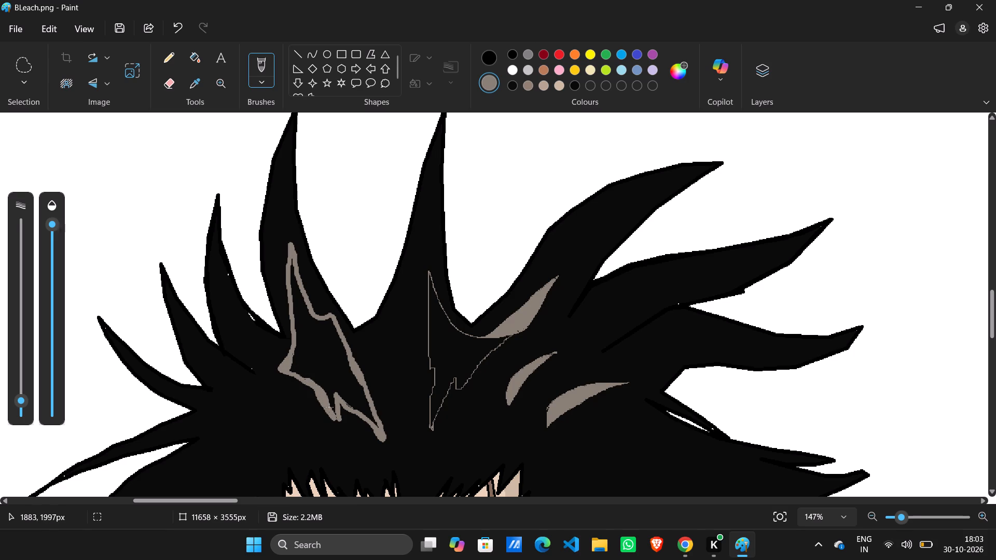
{"action": "left_click_drag", "start_coordinate": [329, 407], "coordinate": [336, 397]}
Retrace the whole central hair highlight outline in grey-brown with the thicker brush, undoing the stray mark beside it.
{"action": "left_click_drag", "start_coordinate": [428, 356], "coordinate": [448, 387]}
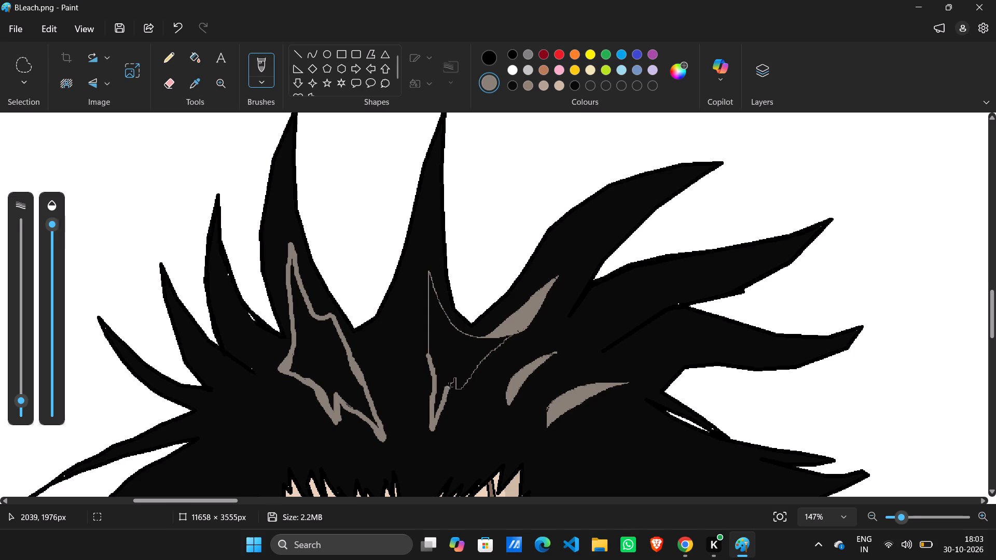
{"action": "left_click_drag", "start_coordinate": [448, 387], "coordinate": [514, 334]}
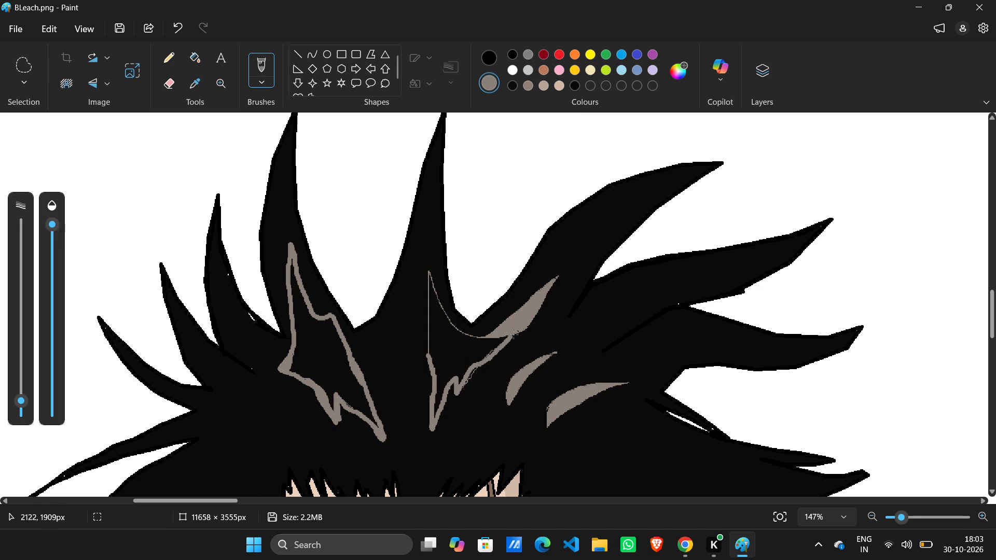
{"action": "left_click_drag", "start_coordinate": [514, 334], "coordinate": [476, 369]}
{"action": "left_click_drag", "start_coordinate": [476, 369], "coordinate": [468, 377]}
{"action": "left_click", "coordinate": [420, 361]}
{"action": "key", "text": "ctrl+z"}
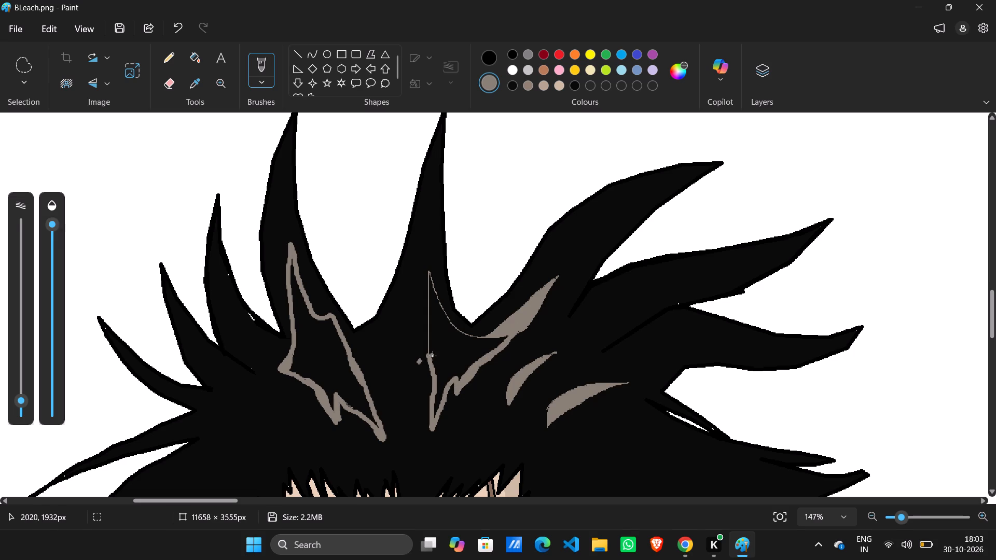
{"action": "left_click_drag", "start_coordinate": [429, 357], "coordinate": [428, 268]}
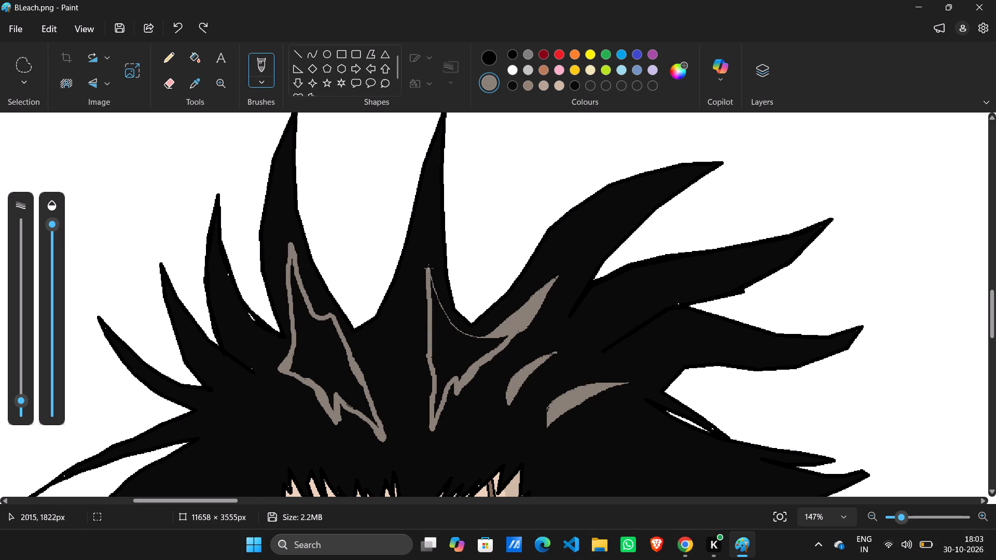
{"action": "left_click_drag", "start_coordinate": [428, 268], "coordinate": [473, 338]}
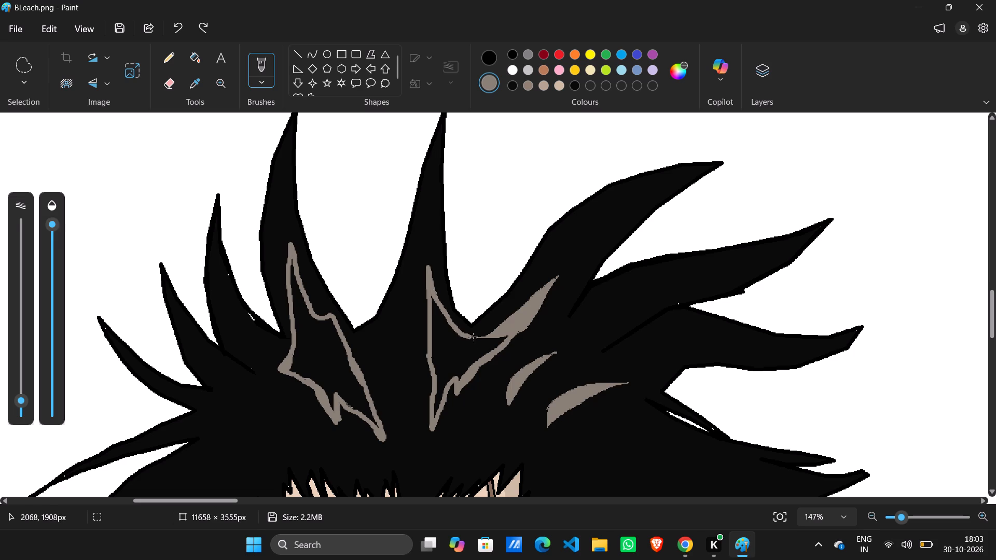
{"action": "left_click_drag", "start_coordinate": [473, 338], "coordinate": [482, 338]}
Fill the central and eyepatch-side hair highlight outlines with grey-brown.
{"action": "left_click", "coordinate": [202, 65]}
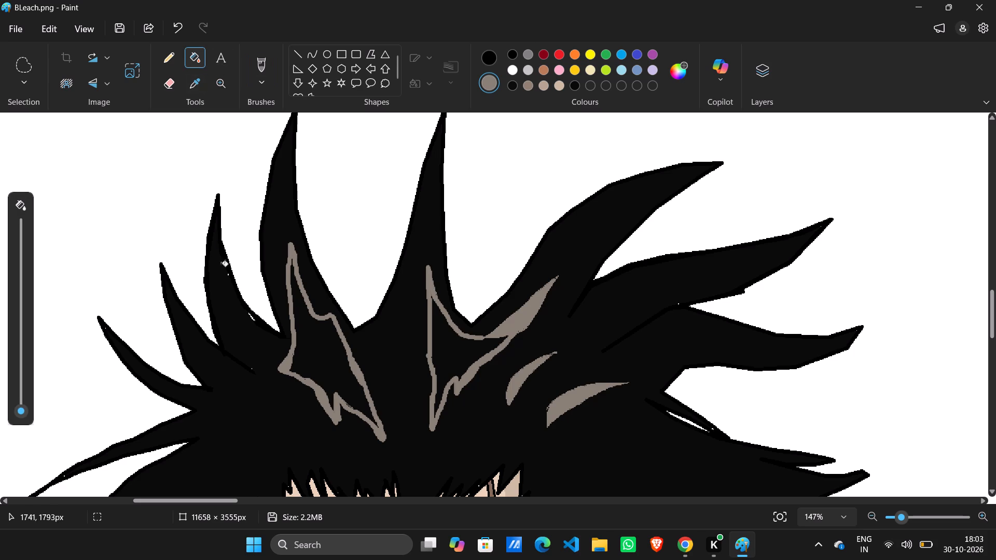
{"action": "left_click", "coordinate": [347, 355]}
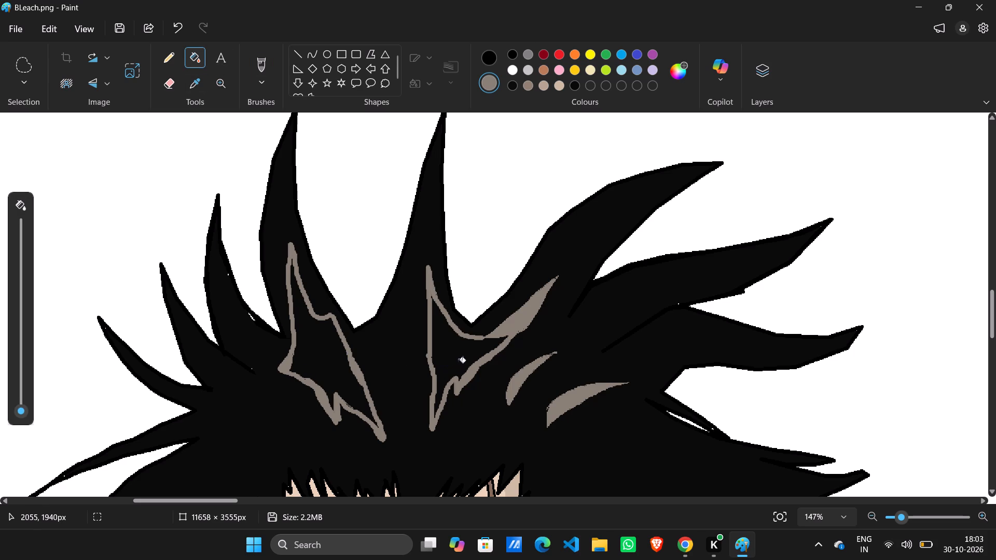
{"action": "left_click", "coordinate": [454, 355]}
{"action": "left_click", "coordinate": [327, 368]}
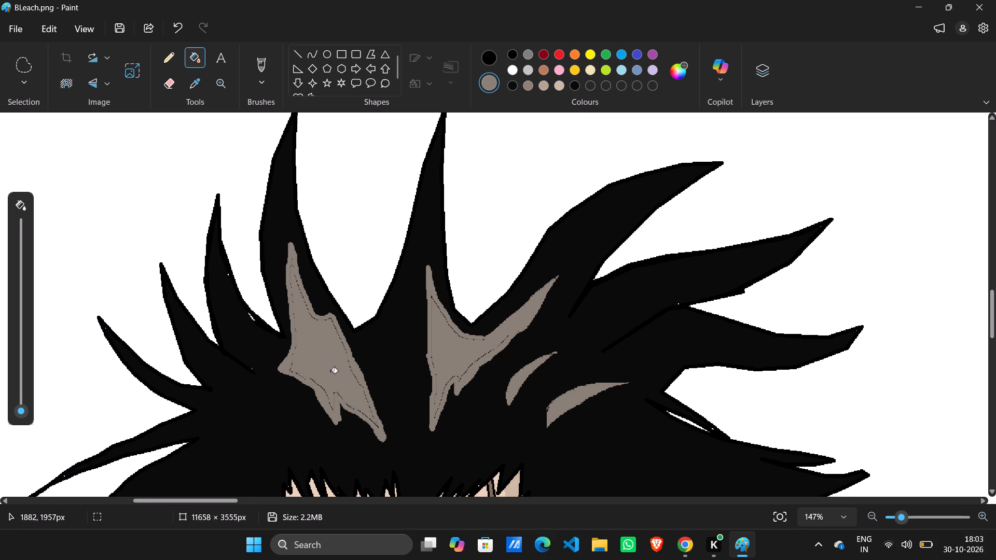
Brush grey-brown over the black specks along the centre-facing edge of the eyepatch-side highlight, starting from its upper tip.
{"action": "scroll", "coordinate": [332, 373], "scroll_direction": "down", "scroll_amount": 10, "text": "ctrl"}
{"action": "scroll", "coordinate": [369, 398], "scroll_direction": "down", "scroll_amount": 6, "text": "ctrl"}
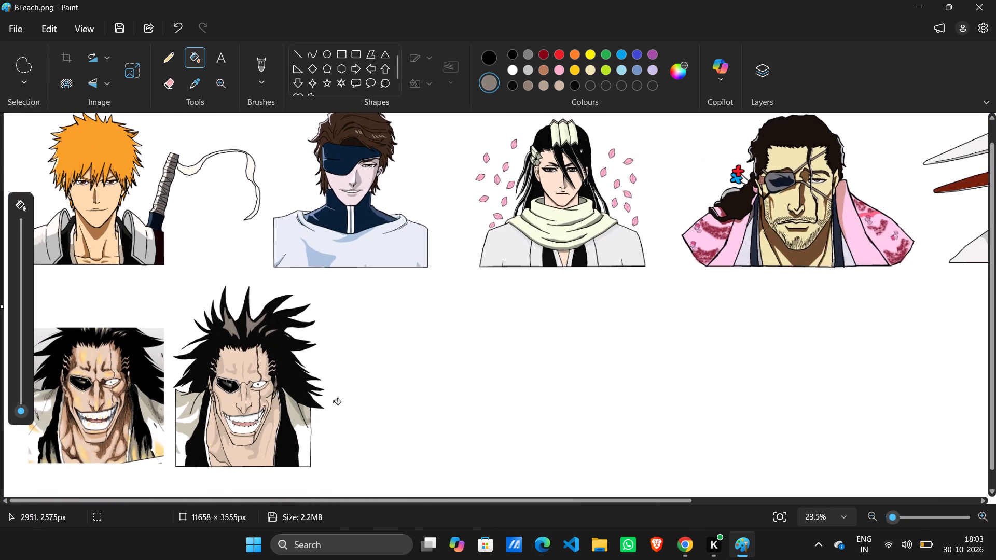
{"action": "scroll", "coordinate": [265, 403], "scroll_direction": "up", "scroll_amount": 9, "text": "ctrl"}
{"action": "scroll", "coordinate": [321, 420], "scroll_direction": "up", "scroll_amount": 6, "text": "ctrl"}
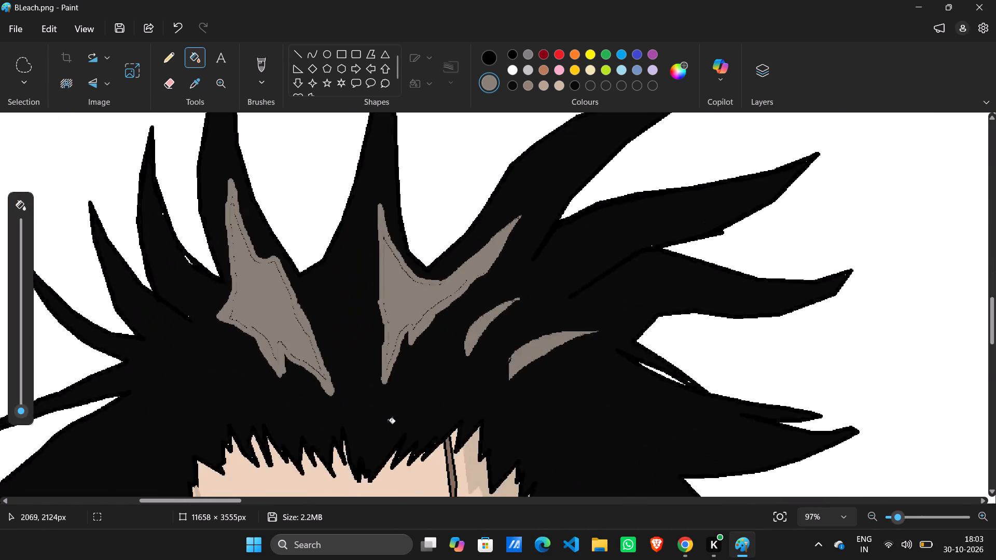
{"action": "scroll", "coordinate": [388, 423], "scroll_direction": "up", "scroll_amount": 1, "text": "ctrl"}
{"action": "scroll", "coordinate": [254, 369], "scroll_direction": "up", "scroll_amount": 1}
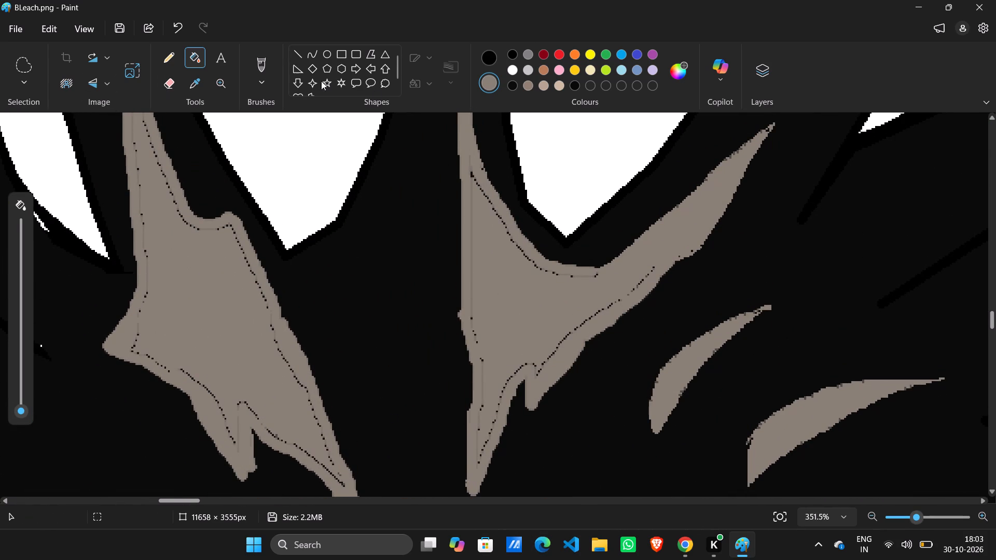
{"action": "left_click", "coordinate": [262, 71]}
{"action": "scroll", "coordinate": [152, 226], "scroll_direction": "up", "scroll_amount": 2}
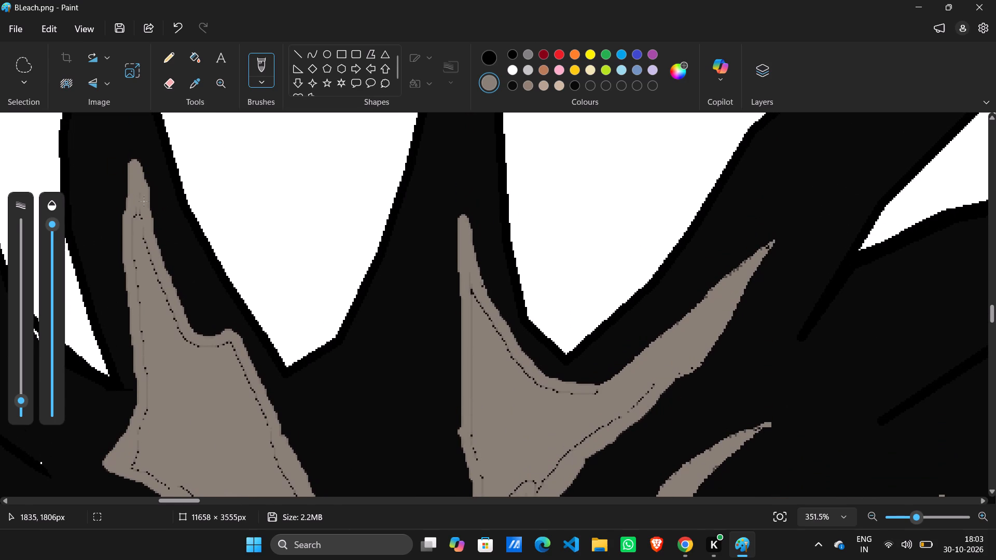
{"action": "left_click_drag", "start_coordinate": [136, 189], "coordinate": [179, 331]}
{"action": "left_click_drag", "start_coordinate": [179, 331], "coordinate": [261, 411]}
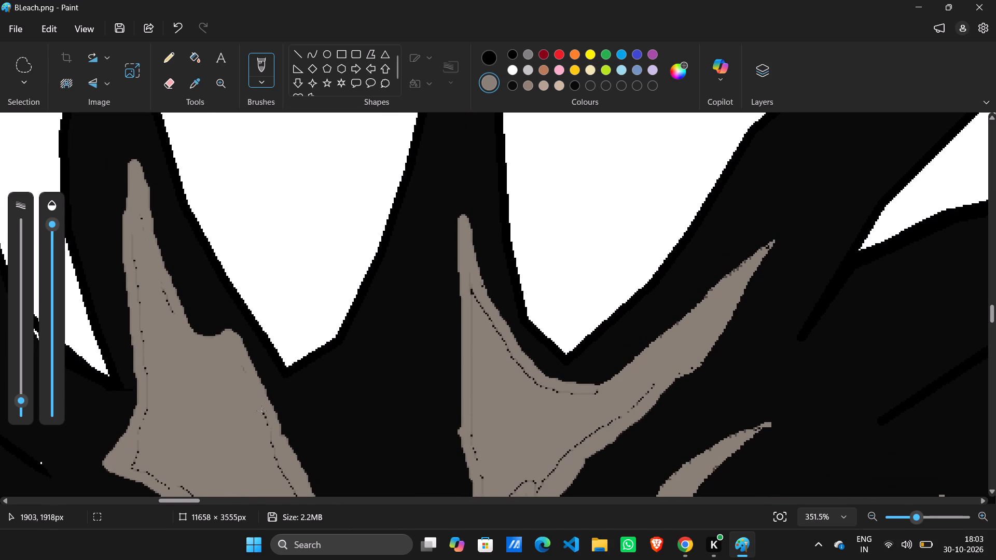
{"action": "left_click_drag", "start_coordinate": [261, 411], "coordinate": [284, 478]}
Cover the remaining black specks along the eyepatch-side highlight's lower points, outer edge and upper tip with grey-brown.
{"action": "scroll", "coordinate": [282, 454], "scroll_direction": "down", "scroll_amount": 4}
{"action": "scroll", "coordinate": [273, 410], "scroll_direction": "down", "scroll_amount": 1}
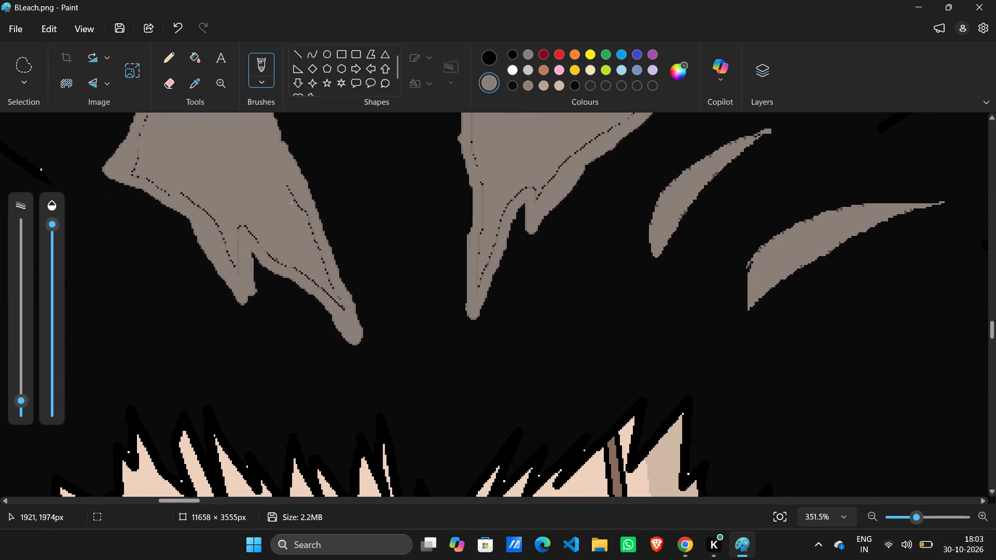
{"action": "left_click_drag", "start_coordinate": [286, 185], "coordinate": [315, 230]}
{"action": "left_click_drag", "start_coordinate": [315, 230], "coordinate": [246, 233]}
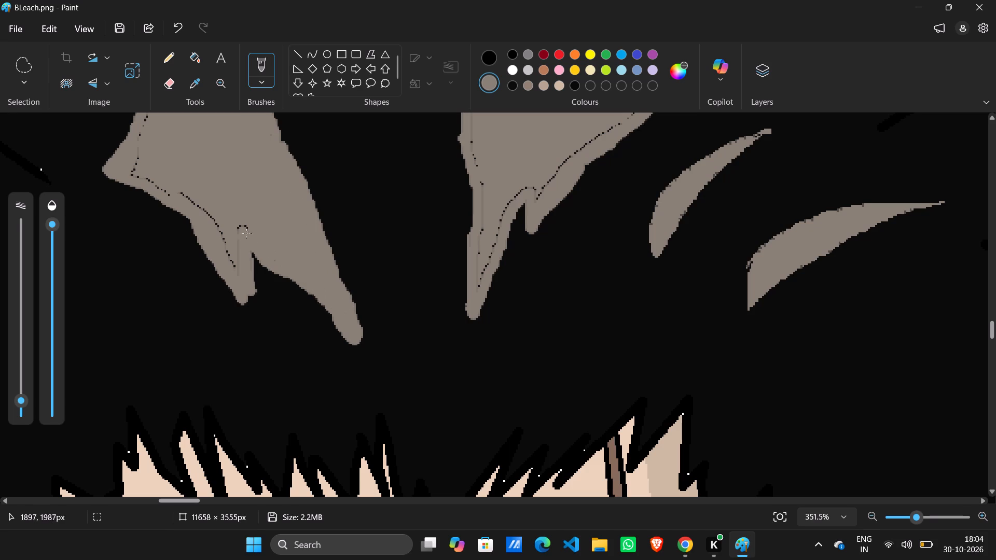
{"action": "left_click_drag", "start_coordinate": [246, 233], "coordinate": [203, 216]}
{"action": "left_click_drag", "start_coordinate": [203, 216], "coordinate": [126, 172]}
{"action": "scroll", "coordinate": [140, 174], "scroll_direction": "up", "scroll_amount": 3}
{"action": "left_click_drag", "start_coordinate": [136, 339], "coordinate": [134, 345]}
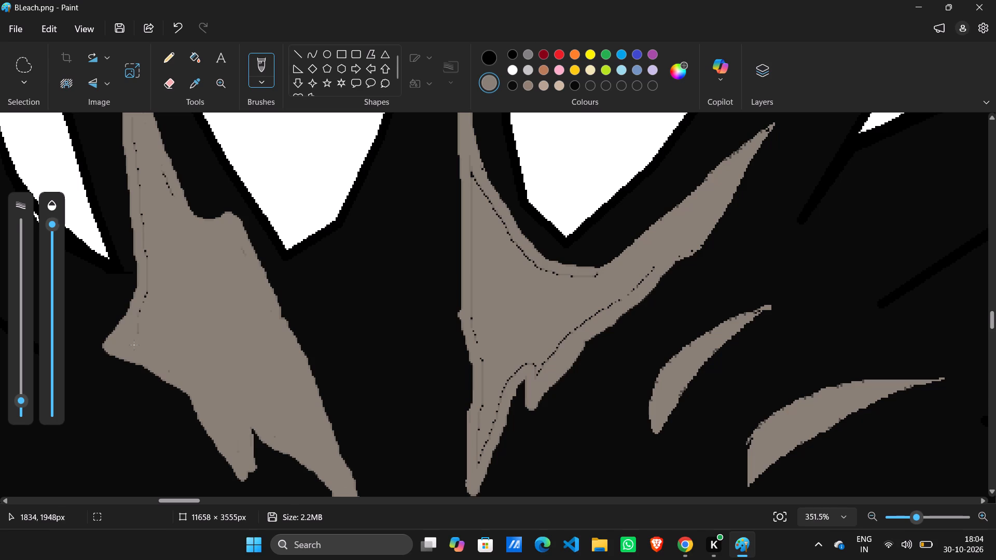
{"action": "left_click_drag", "start_coordinate": [134, 345], "coordinate": [139, 128]}
{"action": "scroll", "coordinate": [149, 207], "scroll_direction": "up", "scroll_amount": 2}
{"action": "left_click_drag", "start_coordinate": [138, 200], "coordinate": [172, 315]}
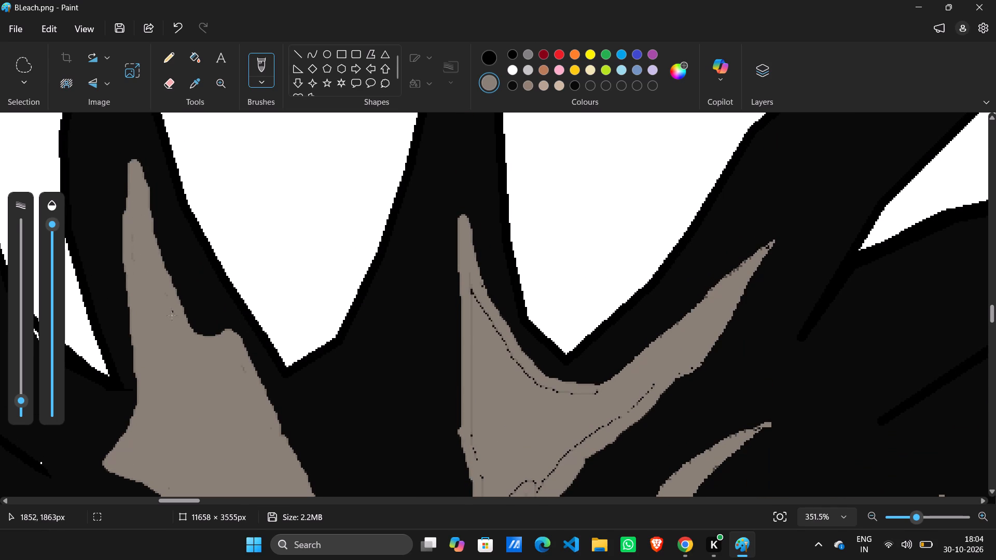
{"action": "left_click_drag", "start_coordinate": [172, 315], "coordinate": [133, 222]}
Brush grey-brown over the black specks inside the central highlight's edges, including its upper spike, side branch and lower tip.
{"action": "left_click_drag", "start_coordinate": [471, 273], "coordinate": [536, 386]}
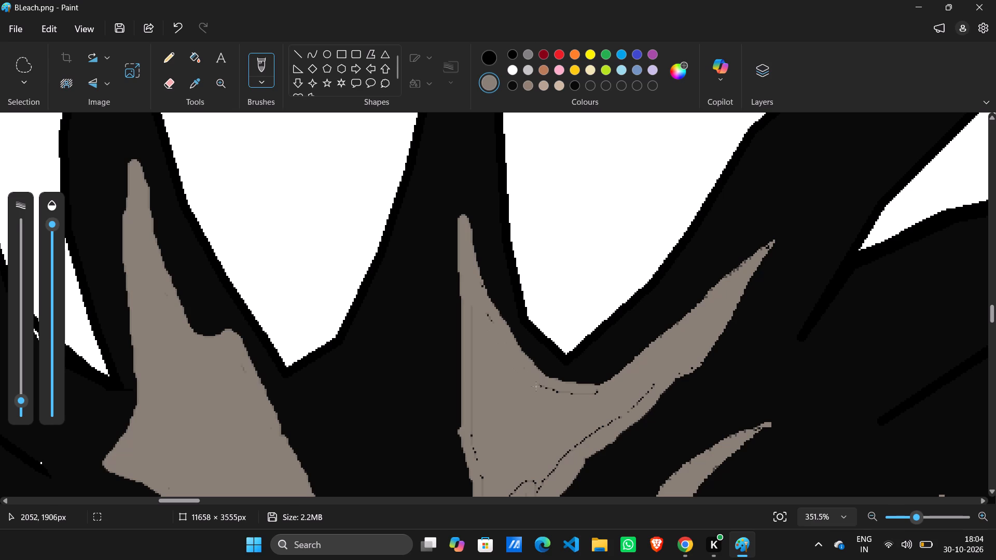
{"action": "left_click_drag", "start_coordinate": [536, 386], "coordinate": [612, 427]}
{"action": "left_click_drag", "start_coordinate": [612, 427], "coordinate": [539, 484]}
{"action": "scroll", "coordinate": [547, 439], "scroll_direction": "down", "scroll_amount": 4}
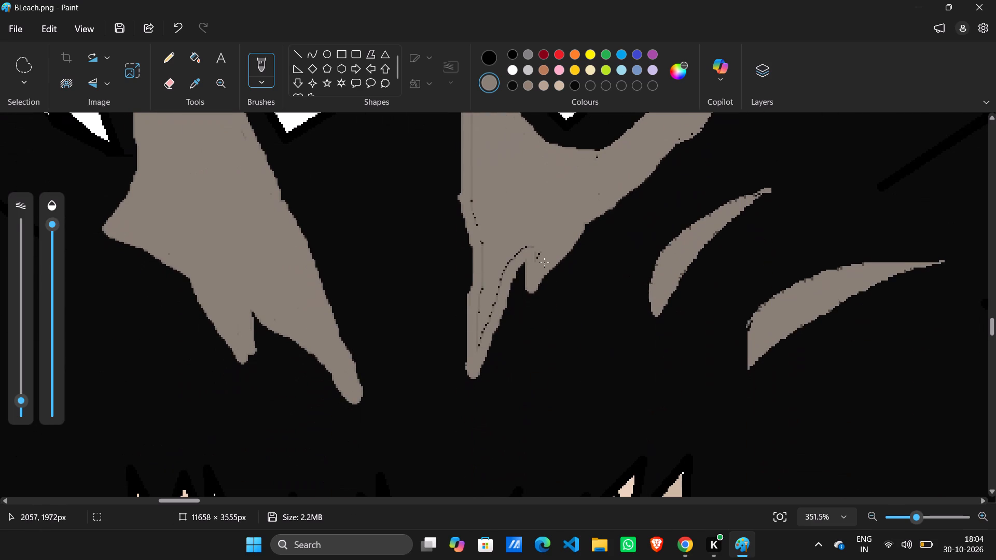
{"action": "left_click_drag", "start_coordinate": [547, 251], "coordinate": [501, 287]}
{"action": "left_click_drag", "start_coordinate": [501, 287], "coordinate": [473, 186]}
{"action": "left_click_drag", "start_coordinate": [473, 186], "coordinate": [473, 182]}
{"action": "scroll", "coordinate": [487, 230], "scroll_direction": "up", "scroll_amount": 3}
{"action": "left_click_drag", "start_coordinate": [471, 353], "coordinate": [475, 289]}
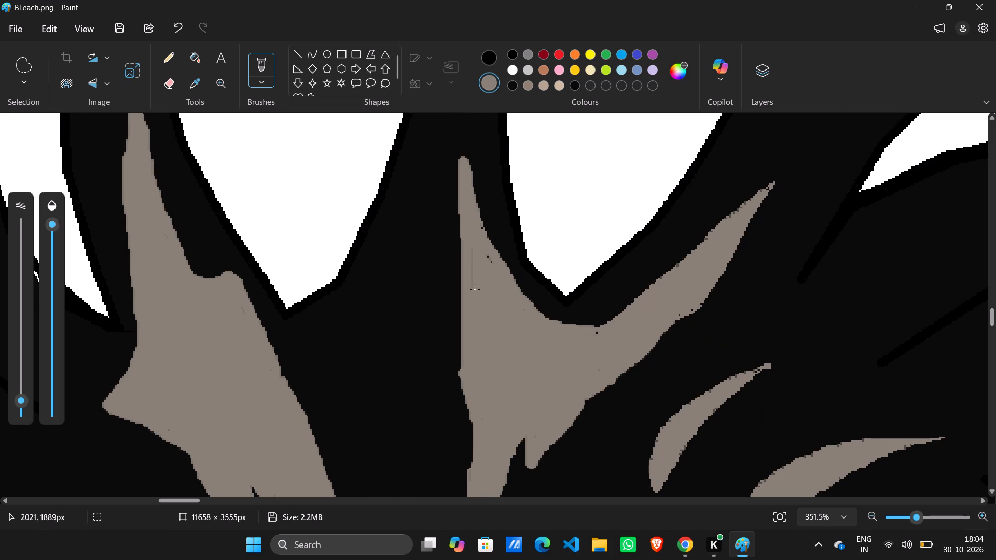
{"action": "left_click_drag", "start_coordinate": [475, 289], "coordinate": [605, 338]}
{"action": "left_click_drag", "start_coordinate": [605, 338], "coordinate": [608, 337]}
Outline another slim, pointed highlight in grey-brown on the open-eye side of the hair, below the filled strands.
{"action": "scroll", "coordinate": [653, 389], "scroll_direction": "down", "scroll_amount": 4, "text": "ctrl"}
{"action": "scroll", "coordinate": [704, 405], "scroll_direction": "down", "scroll_amount": 3, "text": "ctrl"}
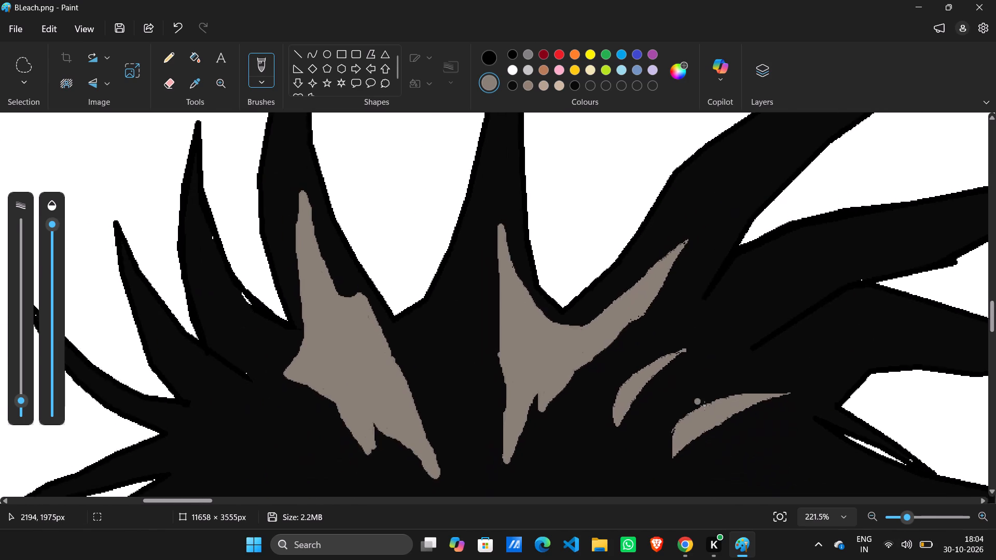
{"action": "scroll", "coordinate": [704, 405], "scroll_direction": "down", "scroll_amount": 7, "text": "ctrl"}
{"action": "left_click", "coordinate": [613, 378]}
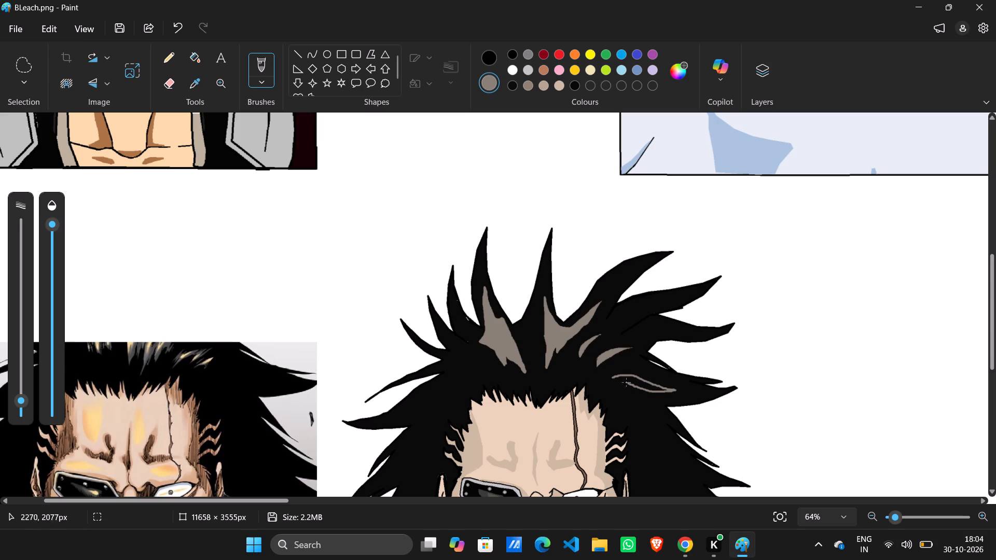
Fill the outlined slim highlight on the open-eye side of the hair with grey-brown, adjusting the brush size and covering the black gaps.
{"action": "left_click_drag", "start_coordinate": [18, 396], "coordinate": [21, 383]}
{"action": "left_click_drag", "start_coordinate": [21, 383], "coordinate": [27, 353]}
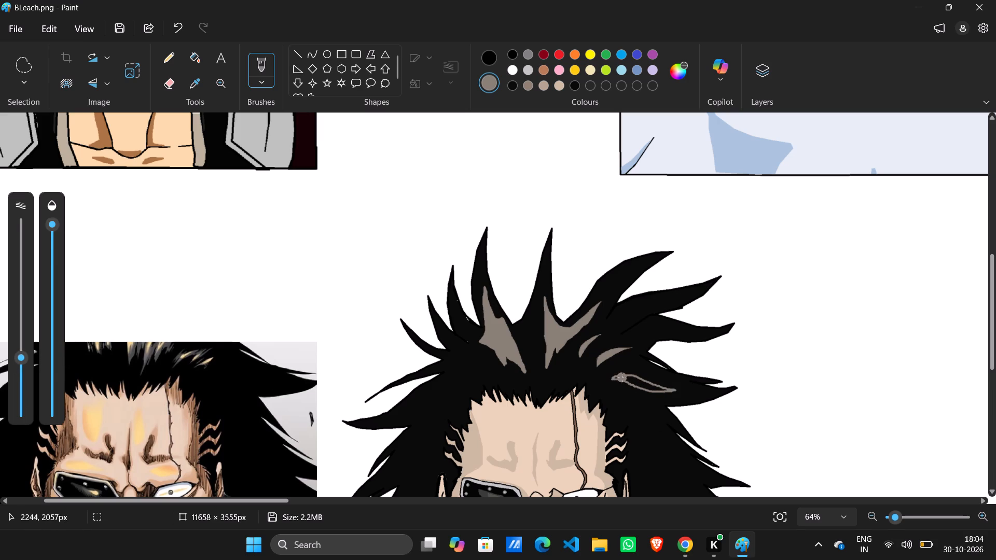
{"action": "left_click_drag", "start_coordinate": [629, 379], "coordinate": [652, 388]}
{"action": "left_click_drag", "start_coordinate": [26, 366], "coordinate": [25, 385]}
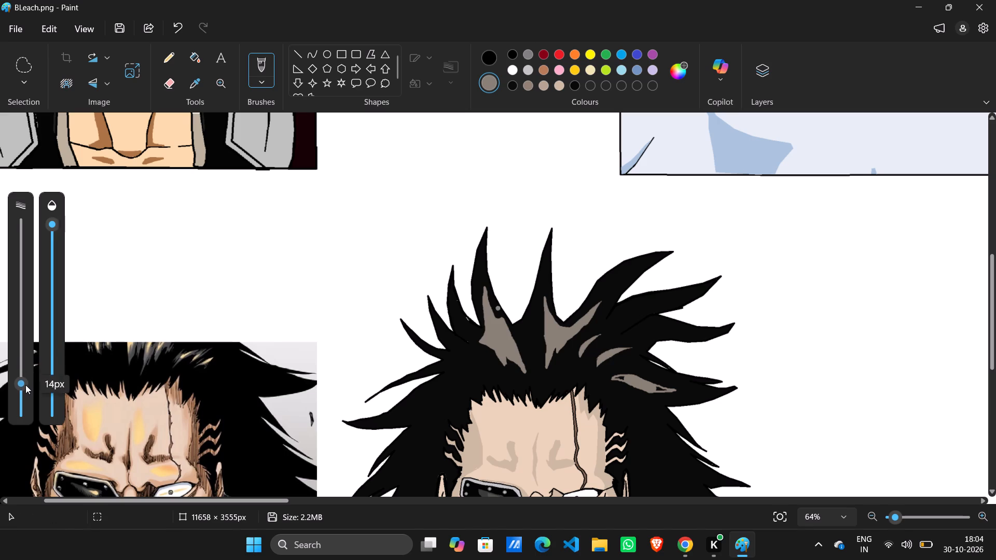
{"action": "left_click_drag", "start_coordinate": [25, 385], "coordinate": [24, 391]}
{"action": "scroll", "coordinate": [945, 441], "scroll_direction": "up", "scroll_amount": 5, "text": "ctrl"}
{"action": "left_click_drag", "start_coordinate": [547, 429], "coordinate": [545, 428]}
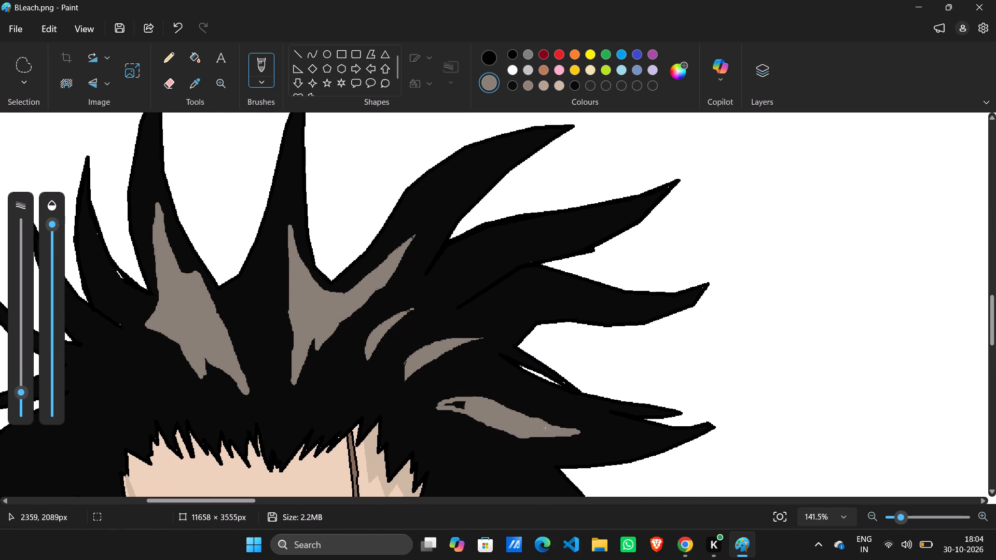
{"action": "left_click_drag", "start_coordinate": [545, 428], "coordinate": [469, 412]}
{"action": "left_click_drag", "start_coordinate": [469, 412], "coordinate": [455, 408]}
Review the hair highlights on the whole drawing against the coloured reference and the other character portraits.
{"action": "scroll", "coordinate": [619, 413], "scroll_direction": "down", "scroll_amount": 16, "text": "ctrl"}
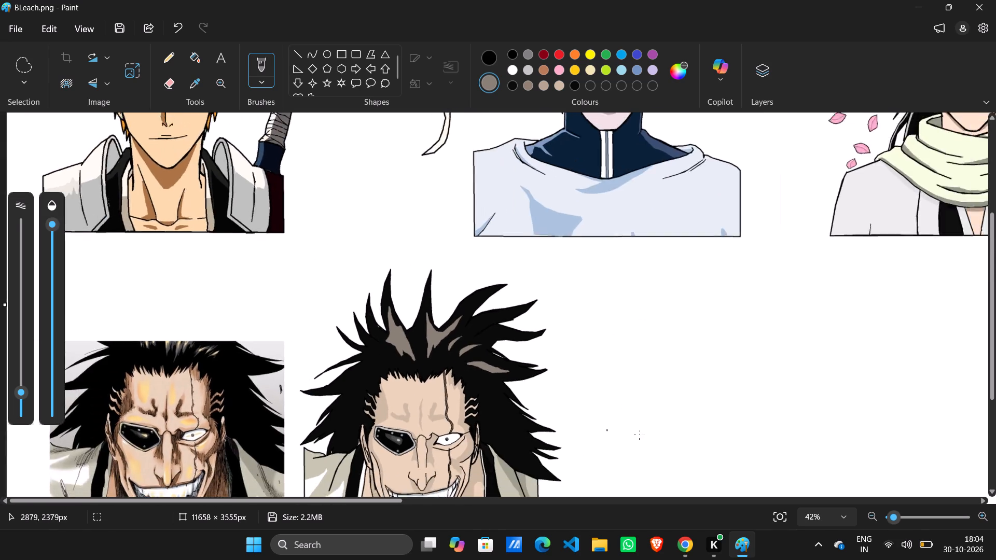
{"action": "scroll", "coordinate": [382, 449], "scroll_direction": "up", "scroll_amount": 2, "text": "ctrl"}
{"action": "scroll", "coordinate": [382, 455], "scroll_direction": "down", "scroll_amount": 5}
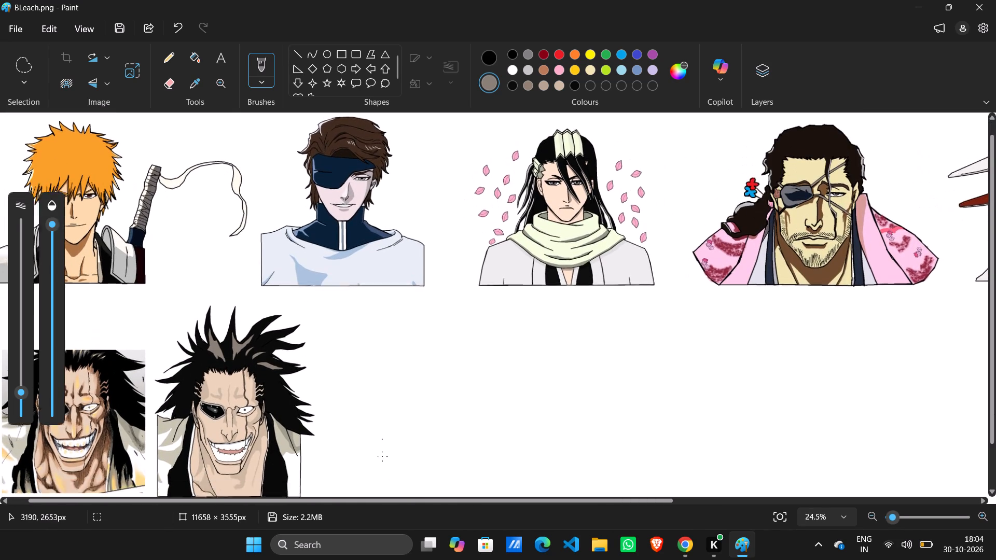
{"action": "scroll", "coordinate": [280, 469], "scroll_direction": "up", "scroll_amount": 5}
{"action": "scroll", "coordinate": [271, 483], "scroll_direction": "down", "scroll_amount": 3}
{"action": "scroll", "coordinate": [202, 439], "scroll_direction": "up", "scroll_amount": 3, "text": "ctrl"}
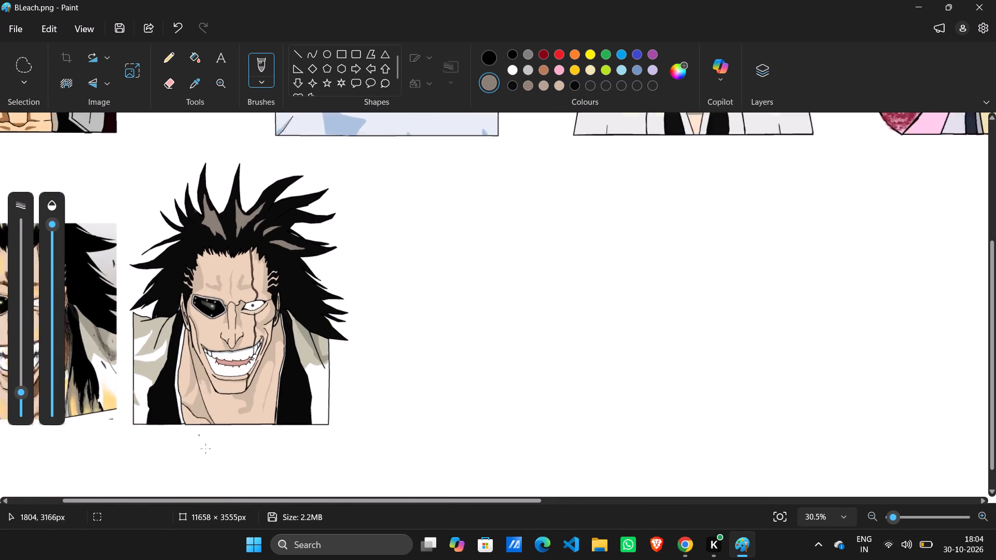
{"action": "left_click_drag", "start_coordinate": [219, 499], "coordinate": [81, 498]}
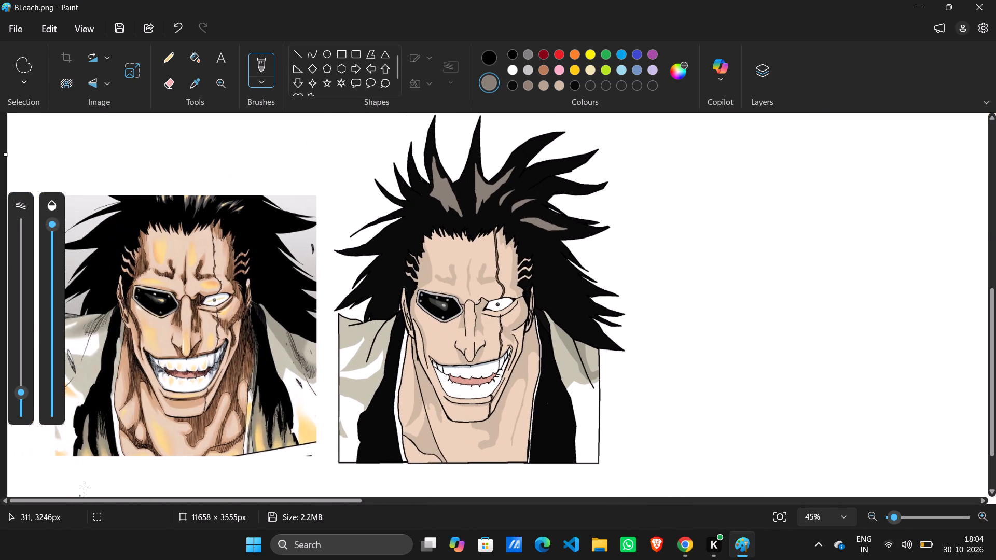
{"action": "scroll", "coordinate": [165, 446], "scroll_direction": "up", "scroll_amount": 1, "text": "ctrl"}
{"action": "scroll", "coordinate": [165, 446], "scroll_direction": "down", "scroll_amount": 6, "text": "ctrl"}
{"action": "scroll", "coordinate": [164, 431], "scroll_direction": "up", "scroll_amount": 1}
{"action": "scroll", "coordinate": [164, 431], "scroll_direction": "down", "scroll_amount": 2}
{"action": "scroll", "coordinate": [165, 432], "scroll_direction": "up", "scroll_amount": 2, "text": "ctrl"}
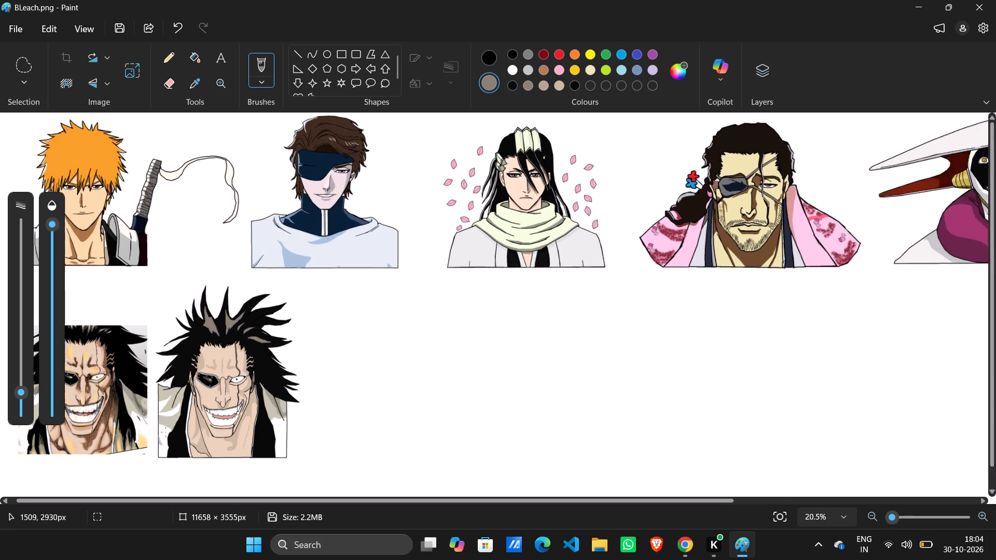
{"action": "scroll", "coordinate": [165, 432], "scroll_direction": "up", "scroll_amount": 1}
{"action": "scroll", "coordinate": [165, 432], "scroll_direction": "down", "scroll_amount": 3, "text": "ctrl"}
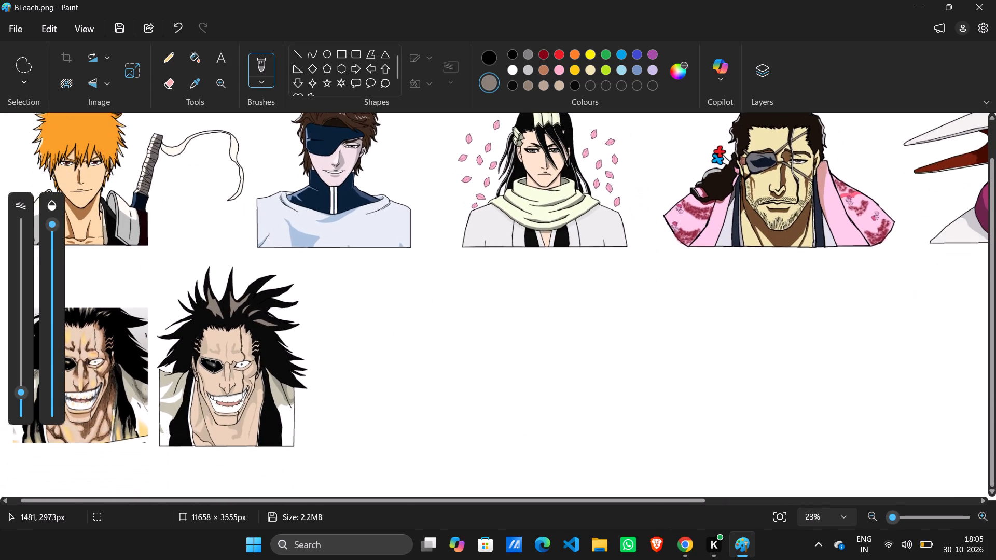
Trace a black polygon line down the centre-facing edge of the eyepatch-side brow shadow and along its lower edge.
{"action": "scroll", "coordinate": [171, 429], "scroll_direction": "up", "scroll_amount": 6, "text": "ctrl"}
{"action": "scroll", "coordinate": [384, 458], "scroll_direction": "up", "scroll_amount": 10, "text": "ctrl"}
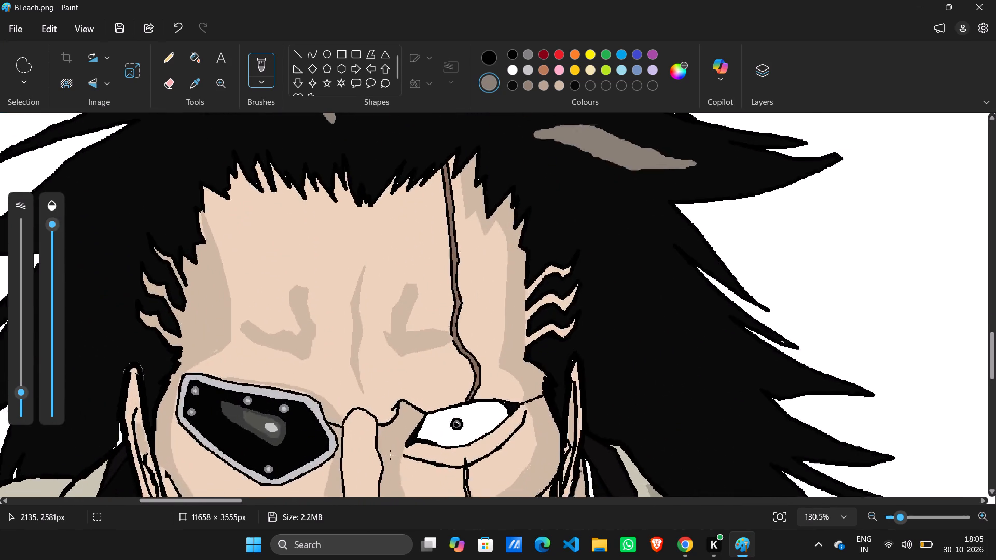
{"action": "scroll", "coordinate": [390, 455], "scroll_direction": "up", "scroll_amount": 4, "text": "ctrl"}
{"action": "left_click", "coordinate": [373, 51]}
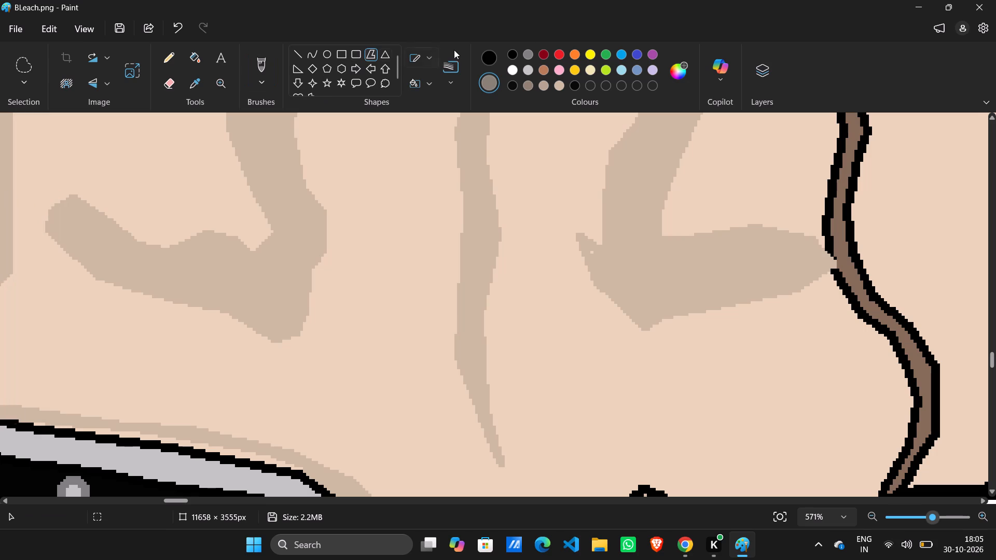
{"action": "left_click", "coordinate": [482, 54]}
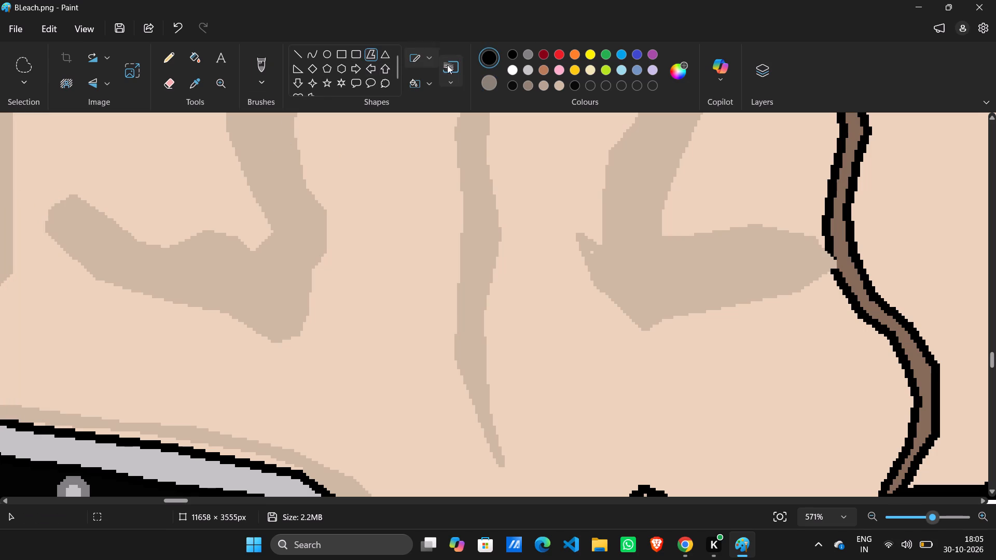
{"action": "left_click", "coordinate": [447, 65]}
{"action": "left_click", "coordinate": [449, 137]}
{"action": "left_click_drag", "start_coordinate": [294, 122], "coordinate": [294, 151]}
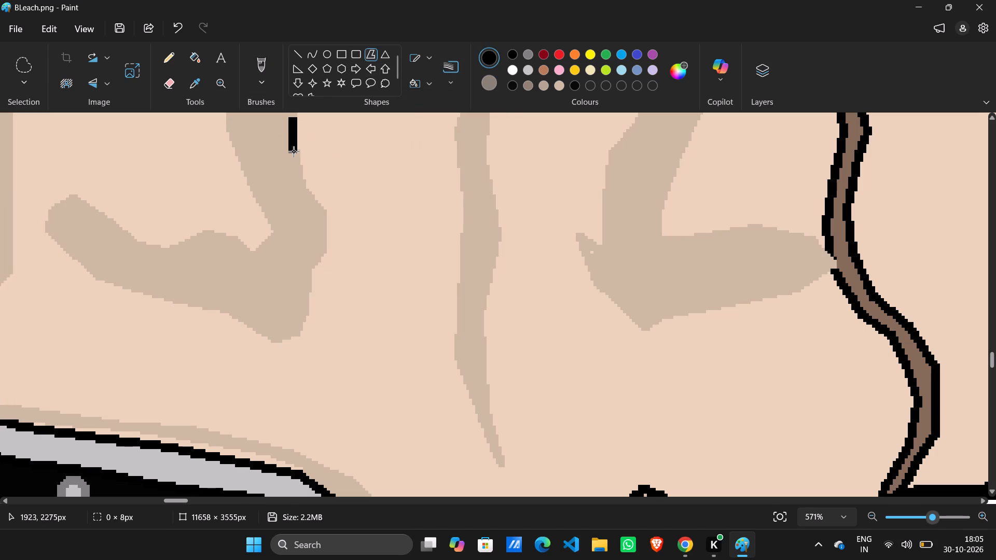
{"action": "left_click_drag", "start_coordinate": [294, 151], "coordinate": [296, 159]}
{"action": "left_click_drag", "start_coordinate": [303, 173], "coordinate": [315, 198]}
{"action": "left_click", "coordinate": [321, 229]}
{"action": "left_click_drag", "start_coordinate": [319, 257], "coordinate": [314, 268]}
{"action": "left_click_drag", "start_coordinate": [311, 276], "coordinate": [303, 305]}
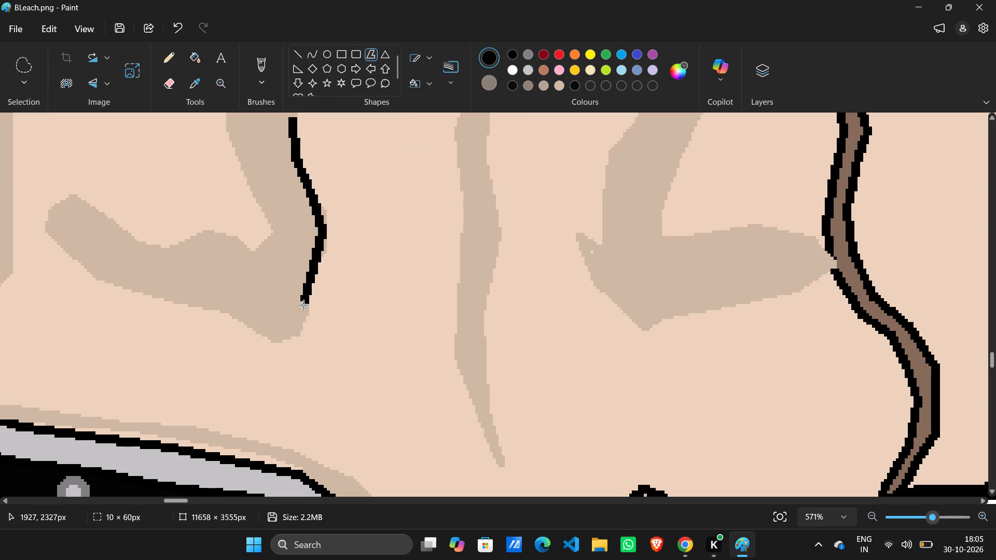
{"action": "left_click_drag", "start_coordinate": [303, 305], "coordinate": [303, 311]}
{"action": "left_click_drag", "start_coordinate": [300, 325], "coordinate": [287, 339]}
{"action": "left_click_drag", "start_coordinate": [280, 339], "coordinate": [259, 336]}
{"action": "left_click_drag", "start_coordinate": [242, 323], "coordinate": [224, 315]}
{"action": "left_click_drag", "start_coordinate": [193, 300], "coordinate": [183, 300]}
{"action": "left_click", "coordinate": [181, 300]}
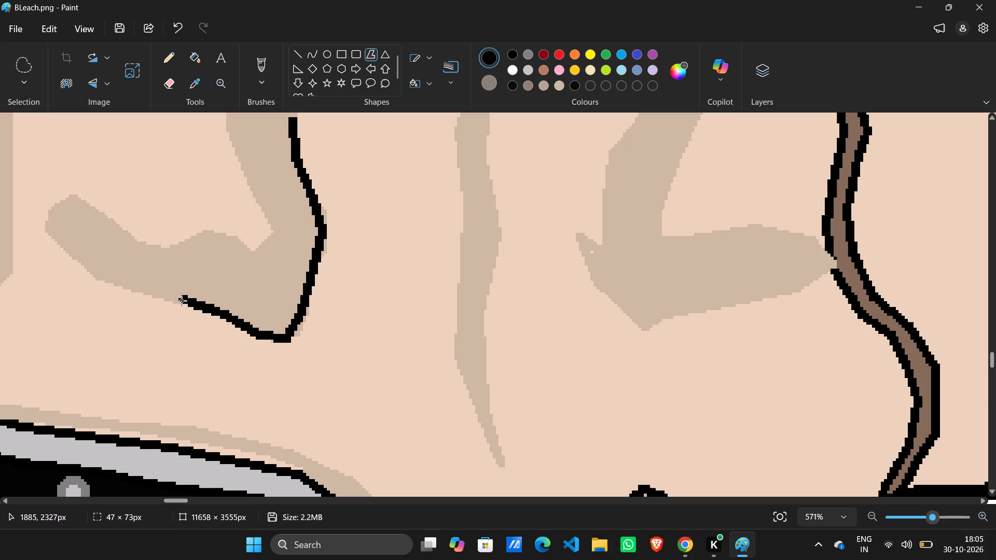
Thicken the eyepatch-side brow crease by tracing back along its outer side, and close the shape at its upper starting point.
{"action": "left_click", "coordinate": [231, 326]}
{"action": "left_click_drag", "start_coordinate": [254, 338], "coordinate": [261, 341]}
{"action": "left_click", "coordinate": [287, 345]}
{"action": "left_click_drag", "start_coordinate": [301, 327], "coordinate": [301, 322]}
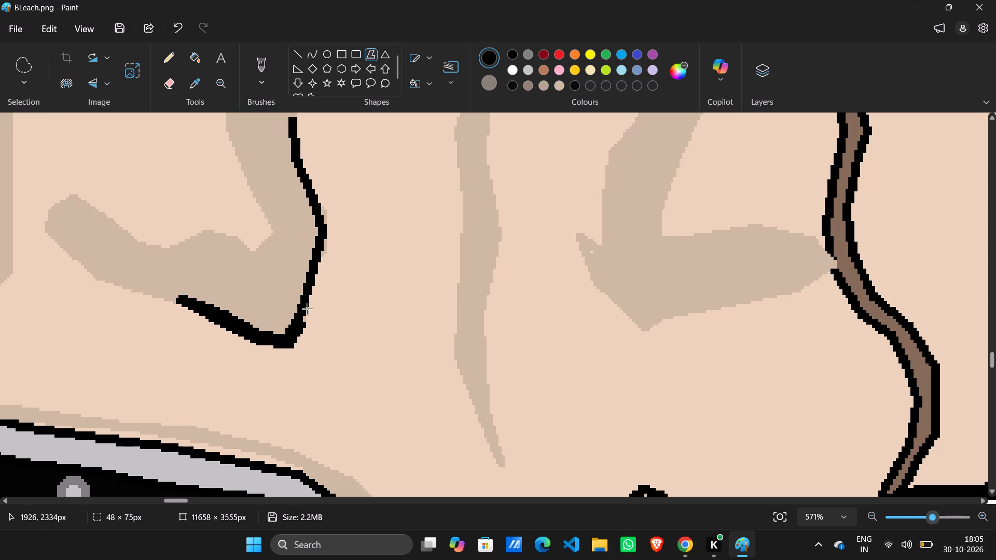
{"action": "left_click_drag", "start_coordinate": [315, 285], "coordinate": [317, 279]}
{"action": "left_click_drag", "start_coordinate": [328, 237], "coordinate": [329, 227]}
{"action": "left_click_drag", "start_coordinate": [318, 201], "coordinate": [314, 192]}
{"action": "left_click_drag", "start_coordinate": [299, 150], "coordinate": [297, 145]}
{"action": "left_click", "coordinate": [294, 123]}
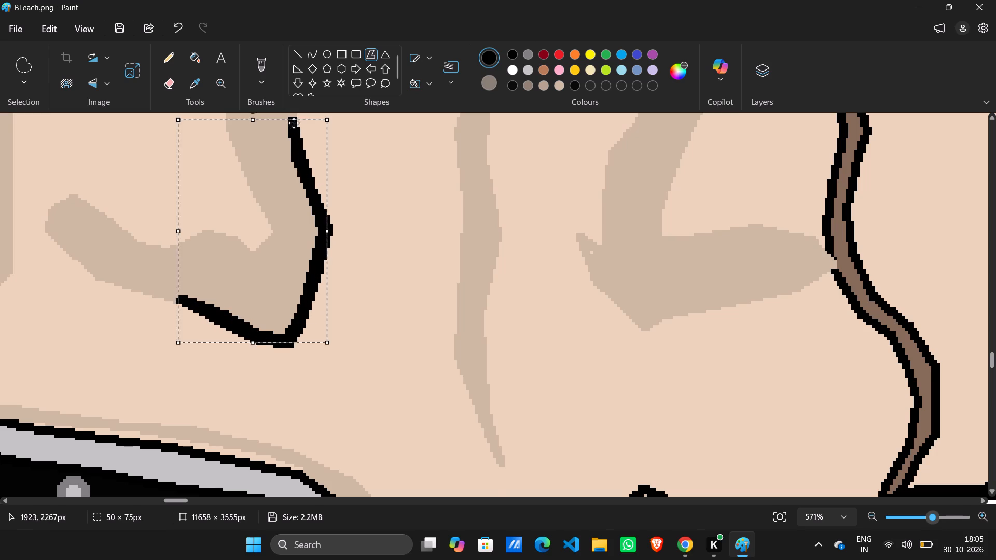
Draw a tapered black crease along the upper eyepatch-side edge of the forehead's central shadow, closing it at the top.
{"action": "scroll", "coordinate": [652, 324], "scroll_direction": "up", "scroll_amount": 2}
{"action": "left_click_drag", "start_coordinate": [501, 121], "coordinate": [489, 143]}
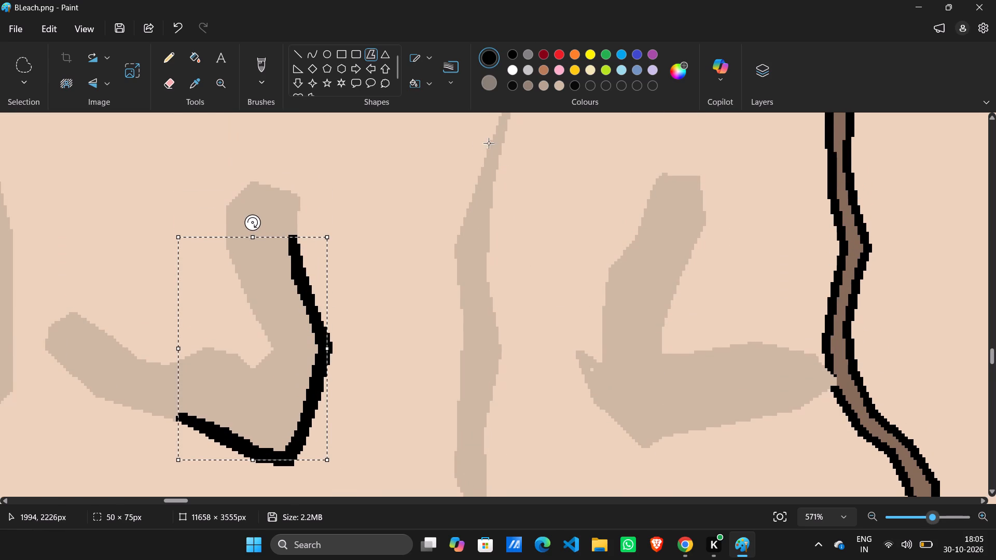
{"action": "left_click_drag", "start_coordinate": [489, 143], "coordinate": [472, 195]}
{"action": "left_click_drag", "start_coordinate": [464, 217], "coordinate": [456, 258]}
{"action": "left_click_drag", "start_coordinate": [457, 277], "coordinate": [460, 310]}
{"action": "left_click_drag", "start_coordinate": [460, 329], "coordinate": [460, 372]}
{"action": "left_click_drag", "start_coordinate": [462, 366], "coordinate": [459, 259]}
{"action": "left_click_drag", "start_coordinate": [458, 241], "coordinate": [489, 148]}
{"action": "left_click_drag", "start_coordinate": [494, 134], "coordinate": [502, 118]}
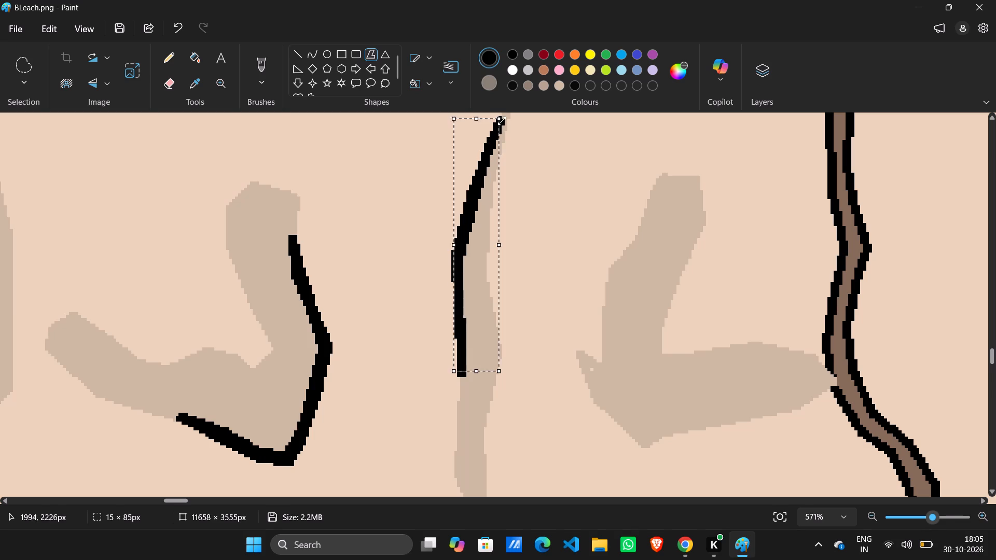
Draw a second tapered black crease along the lower open-eye-side edge of the forehead's central shadow.
{"action": "scroll", "coordinate": [543, 285], "scroll_direction": "down", "scroll_amount": 3}
{"action": "left_click", "coordinate": [559, 296]}
{"action": "left_click_drag", "start_coordinate": [496, 142], "coordinate": [499, 150]}
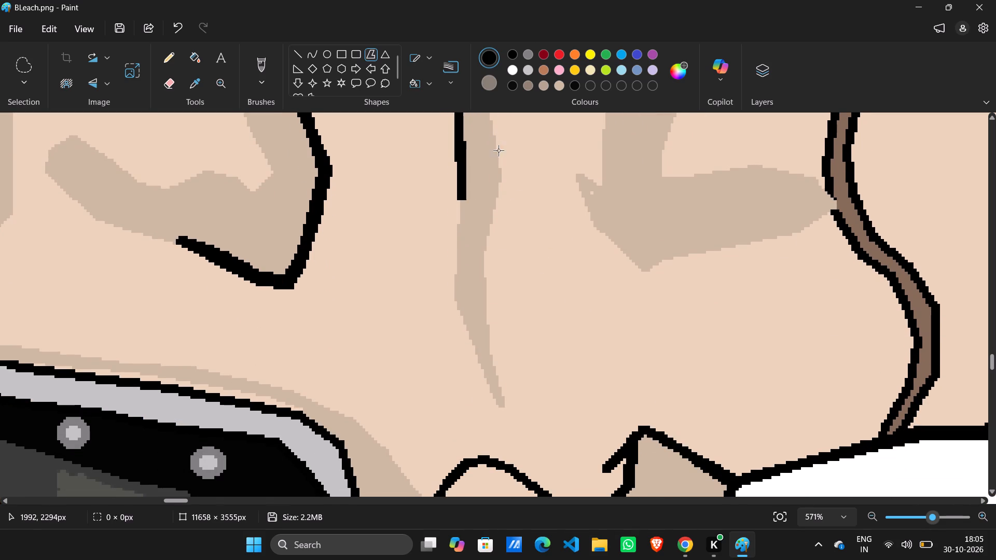
{"action": "left_click_drag", "start_coordinate": [499, 150], "coordinate": [503, 172]}
{"action": "left_click_drag", "start_coordinate": [497, 194], "coordinate": [489, 242]}
{"action": "left_click_drag", "start_coordinate": [485, 272], "coordinate": [485, 325]}
{"action": "left_click_drag", "start_coordinate": [488, 336], "coordinate": [497, 377]}
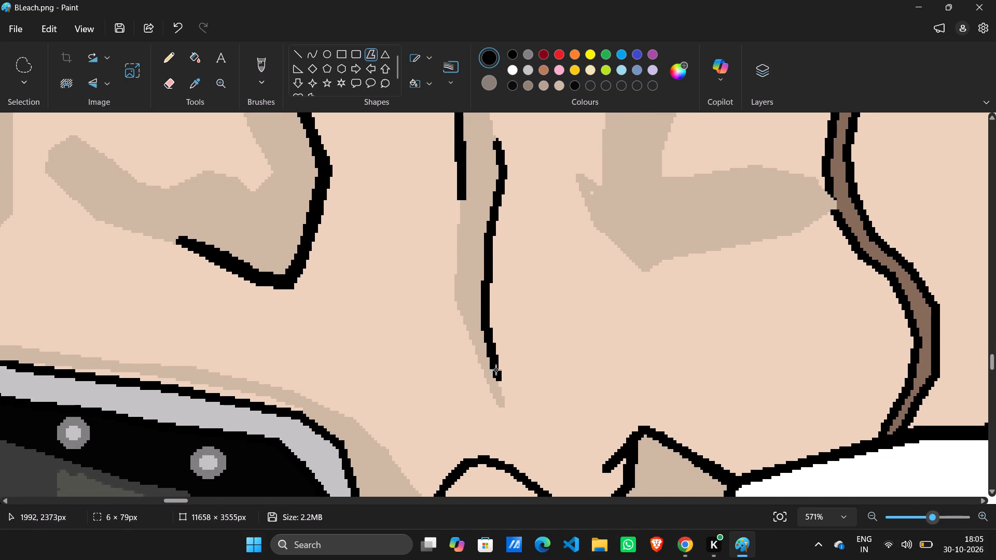
{"action": "left_click_drag", "start_coordinate": [495, 361], "coordinate": [486, 270]}
{"action": "left_click_drag", "start_coordinate": [500, 239], "coordinate": [501, 171]}
{"action": "left_click_drag", "start_coordinate": [501, 155], "coordinate": [501, 140]}
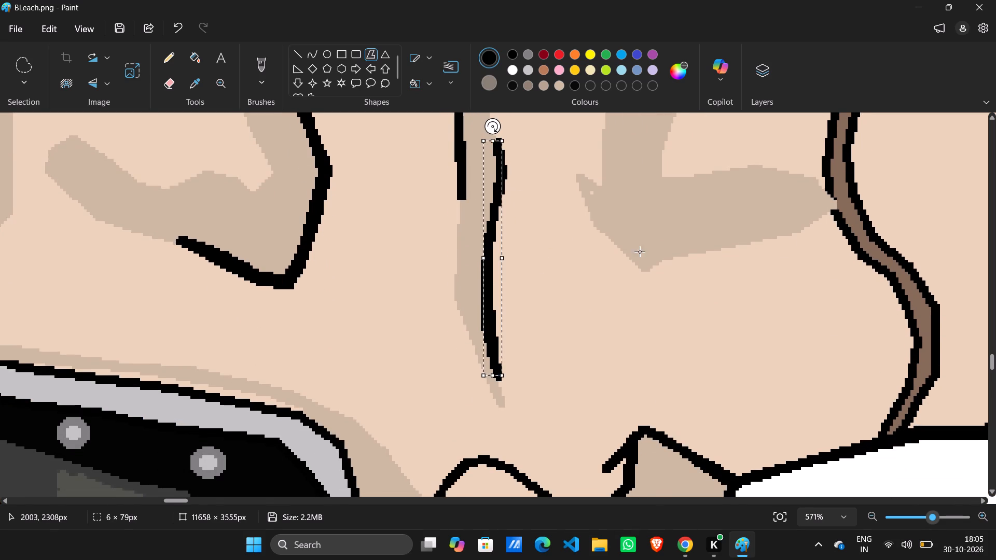
Draw a black crease down the upper centre-facing edge of the open-eye-side brow shadow.
{"action": "scroll", "coordinate": [711, 285], "scroll_direction": "up", "scroll_amount": 2}
{"action": "left_click_drag", "start_coordinate": [646, 150], "coordinate": [618, 199]}
{"action": "left_click_drag", "start_coordinate": [613, 207], "coordinate": [599, 239]}
{"action": "left_click_drag", "start_coordinate": [599, 256], "coordinate": [603, 306]}
{"action": "left_click_drag", "start_coordinate": [604, 289], "coordinate": [601, 230]}
{"action": "left_click_drag", "start_coordinate": [608, 216], "coordinate": [644, 148]}
{"action": "left_click", "coordinate": [662, 380]}
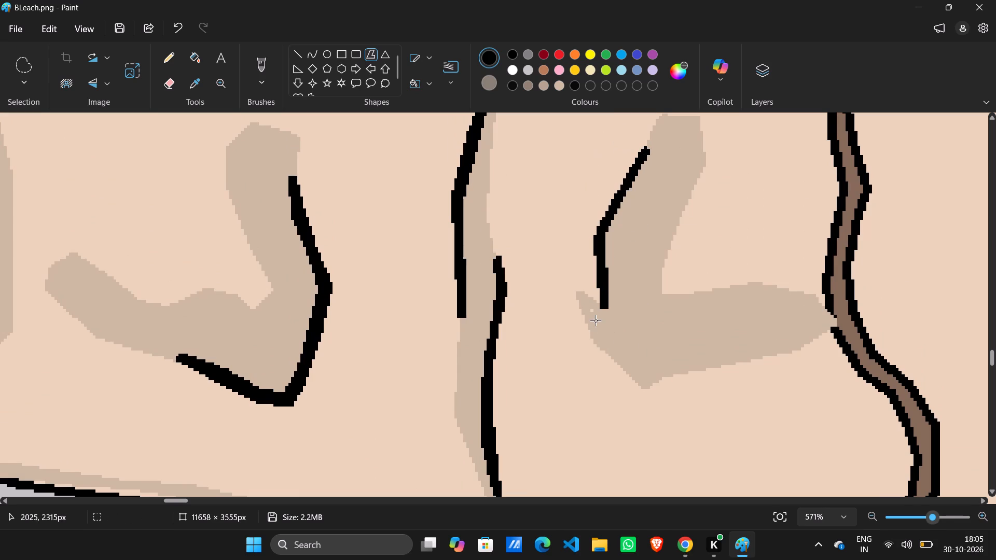
Draw an angled black crease around the lower point of the open-eye-side brow shadow and along its bottom edge.
{"action": "left_click_drag", "start_coordinate": [587, 314], "coordinate": [604, 359]}
{"action": "left_click_drag", "start_coordinate": [611, 366], "coordinate": [640, 389]}
{"action": "left_click_drag", "start_coordinate": [644, 389], "coordinate": [660, 388]}
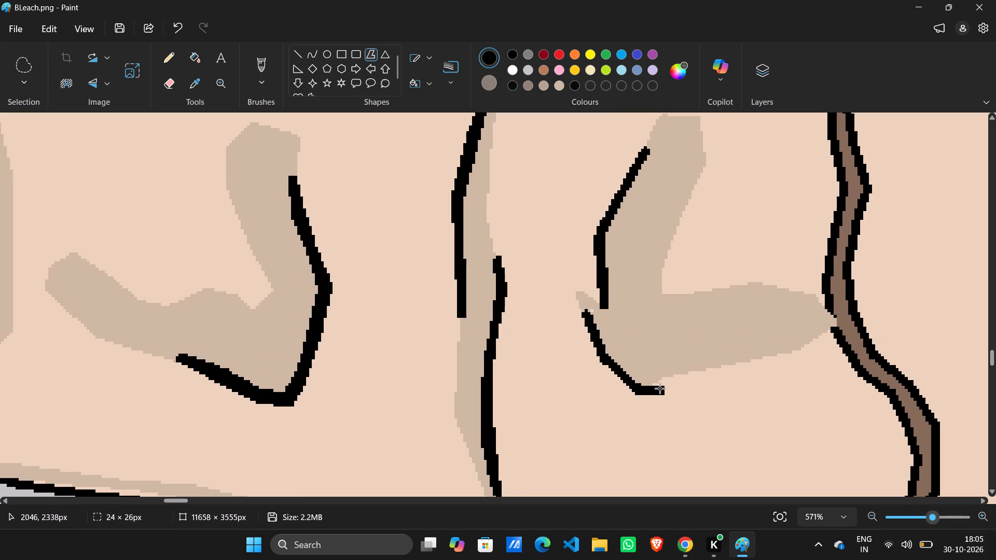
{"action": "left_click_drag", "start_coordinate": [660, 388], "coordinate": [668, 382]}
{"action": "left_click_drag", "start_coordinate": [684, 375], "coordinate": [715, 366]}
{"action": "left_click_drag", "start_coordinate": [723, 363], "coordinate": [765, 357]}
{"action": "left_click_drag", "start_coordinate": [765, 357], "coordinate": [742, 362]}
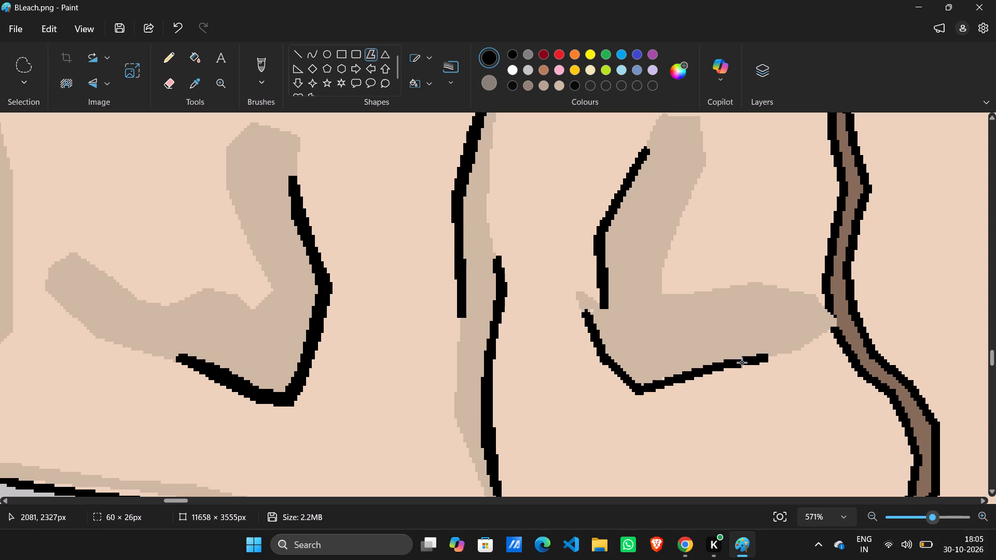
{"action": "left_click_drag", "start_coordinate": [742, 362], "coordinate": [689, 374]}
{"action": "left_click_drag", "start_coordinate": [665, 381], "coordinate": [643, 389]}
{"action": "left_click_drag", "start_coordinate": [634, 387], "coordinate": [596, 355]}
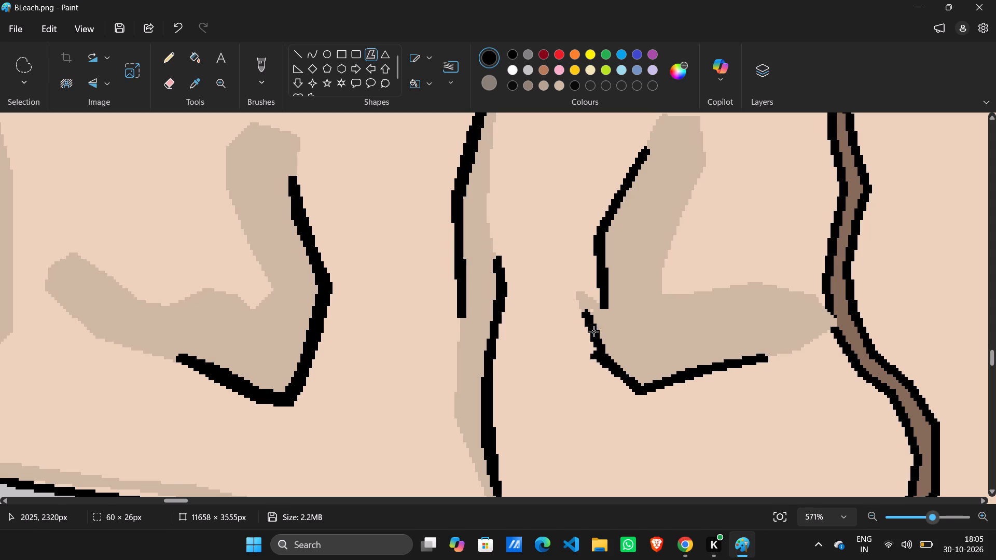
{"action": "left_click_drag", "start_coordinate": [593, 327], "coordinate": [584, 308]}
{"action": "left_click", "coordinate": [650, 454]}
Review the new forehead creases on the face and examine the shading around the nose and eyes.
{"action": "scroll", "coordinate": [650, 454], "scroll_direction": "down", "scroll_amount": 7, "text": "ctrl"}
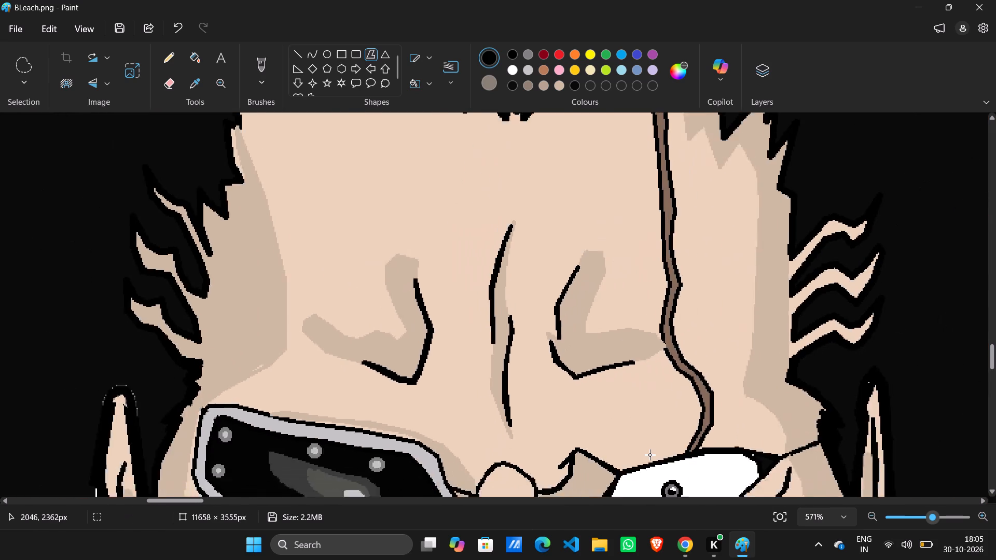
{"action": "scroll", "coordinate": [650, 455], "scroll_direction": "down", "scroll_amount": 5, "text": "ctrl"}
{"action": "scroll", "coordinate": [653, 446], "scroll_direction": "down", "scroll_amount": 4}
{"action": "scroll", "coordinate": [589, 383], "scroll_direction": "up", "scroll_amount": 3}
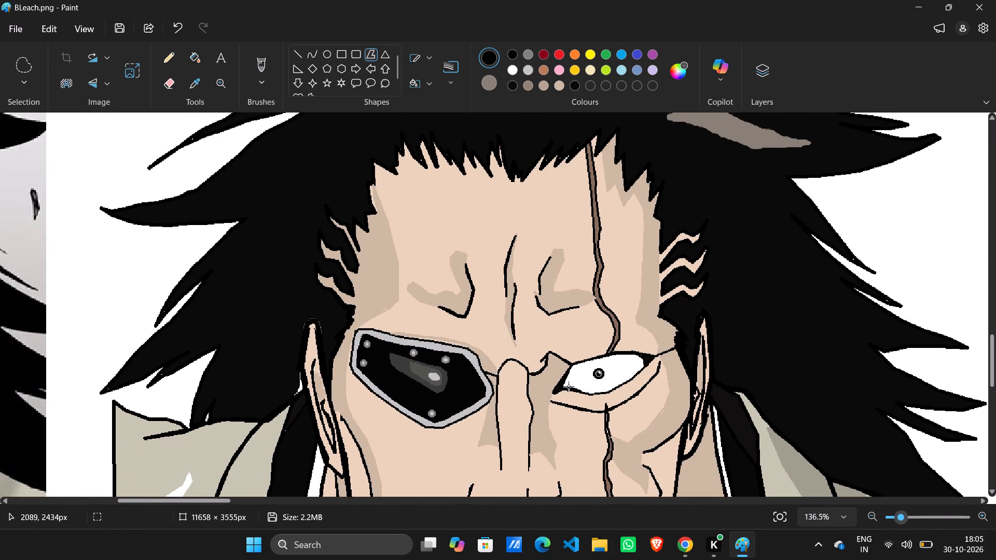
{"action": "scroll", "coordinate": [547, 415], "scroll_direction": "down", "scroll_amount": 2}
{"action": "scroll", "coordinate": [586, 383], "scroll_direction": "up", "scroll_amount": 5, "text": "ctrl"}
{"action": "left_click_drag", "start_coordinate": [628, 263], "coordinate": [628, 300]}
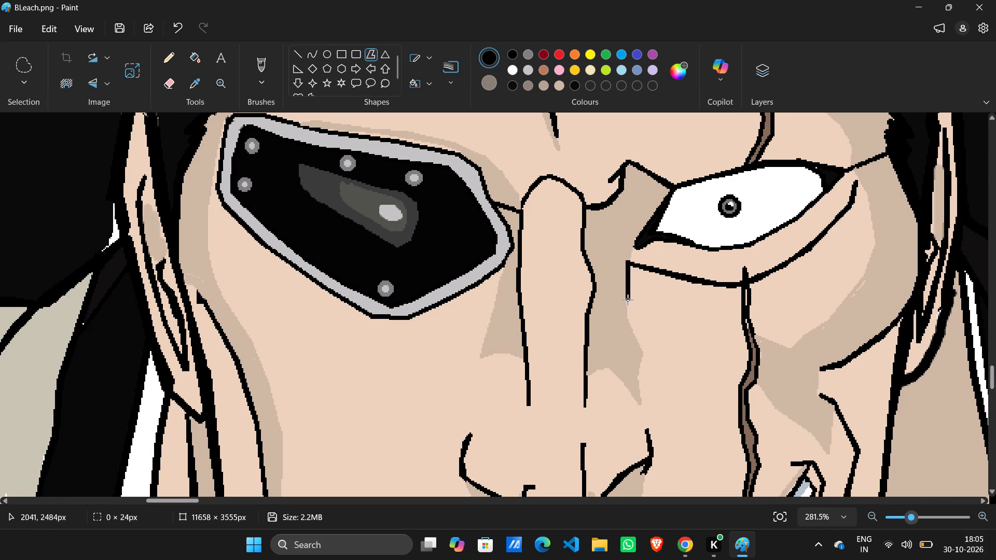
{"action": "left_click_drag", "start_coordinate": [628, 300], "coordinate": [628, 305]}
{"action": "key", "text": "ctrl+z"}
Draw short black crease lines beside the nose bridge, below the open eye's inner corner and below the eyepatch's inner edge.
{"action": "left_click_drag", "start_coordinate": [624, 274], "coordinate": [625, 304]}
{"action": "left_click_drag", "start_coordinate": [626, 309], "coordinate": [634, 337]}
{"action": "left_click_drag", "start_coordinate": [633, 334], "coordinate": [621, 276]}
{"action": "left_click", "coordinate": [517, 296]}
{"action": "left_click_drag", "start_coordinate": [501, 281], "coordinate": [488, 332]}
{"action": "double_click", "coordinate": [488, 332]}
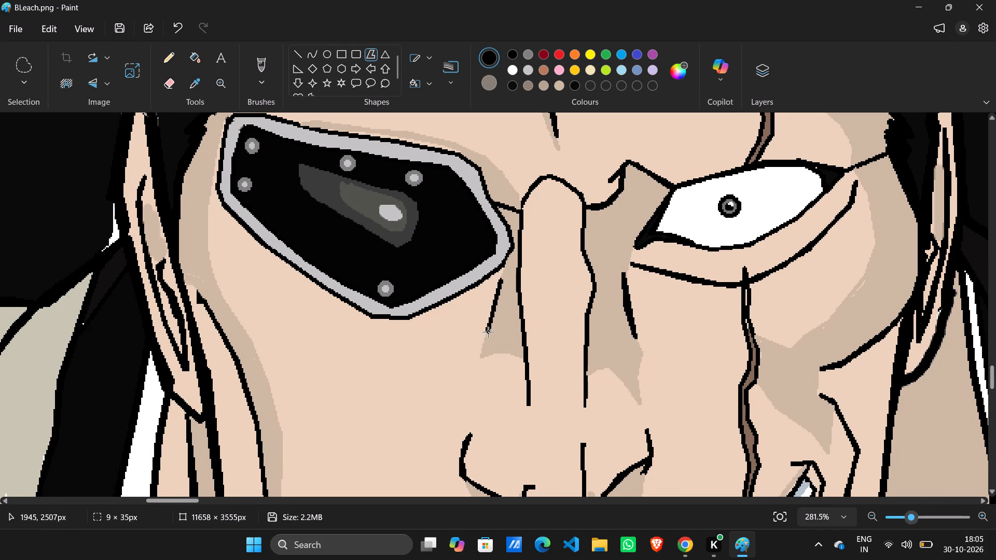
{"action": "left_click", "coordinate": [740, 322]}
Draw a curved black crease along the cheek shadow's edge below the open eye's outer corner.
{"action": "left_click_drag", "start_coordinate": [870, 256], "coordinate": [859, 287]}
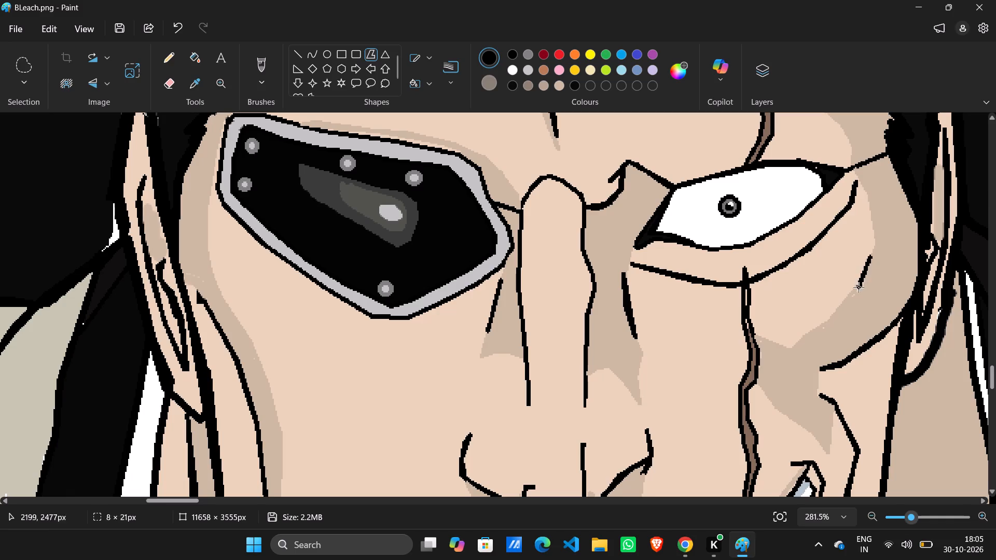
{"action": "left_click_drag", "start_coordinate": [859, 287], "coordinate": [859, 288]}
{"action": "left_click_drag", "start_coordinate": [852, 291], "coordinate": [847, 296]}
{"action": "left_click_drag", "start_coordinate": [847, 297], "coordinate": [827, 318]}
{"action": "left_click_drag", "start_coordinate": [837, 310], "coordinate": [855, 289]}
{"action": "left_click_drag", "start_coordinate": [859, 283], "coordinate": [867, 264]}
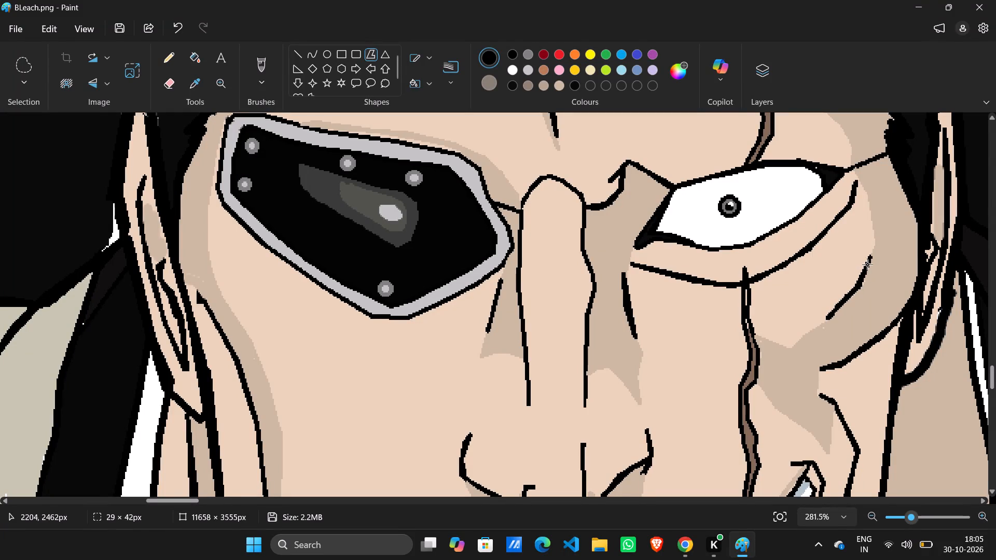
{"action": "left_click_drag", "start_coordinate": [867, 264], "coordinate": [871, 255]}
{"action": "left_click", "coordinate": [914, 304]}
{"action": "scroll", "coordinate": [920, 384], "scroll_direction": "down", "scroll_amount": 11, "text": "ctrl"}
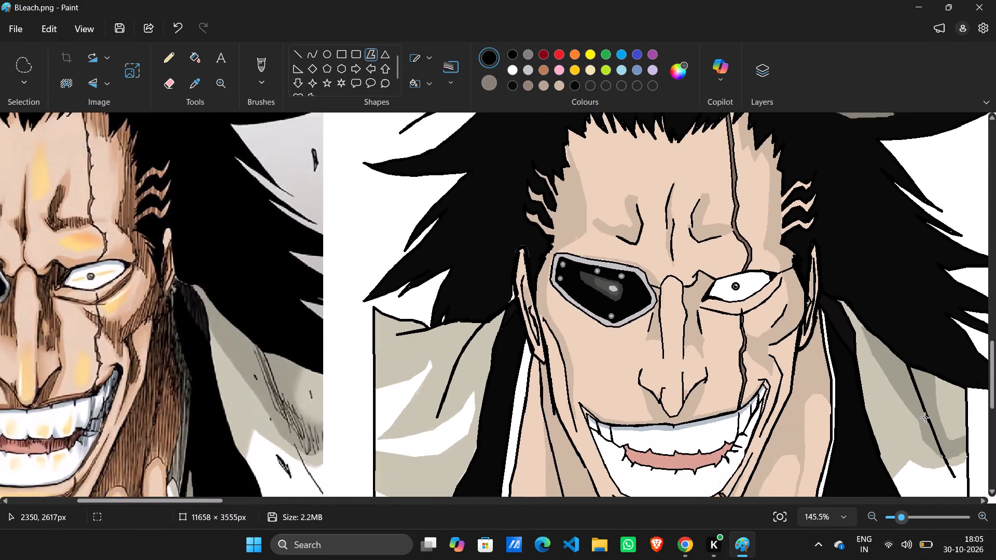
Draw a black crease about 104 px tall and a shorter bent one along the forehead shadow's edge above the eyepatch.
{"action": "scroll", "coordinate": [839, 400], "scroll_direction": "up", "scroll_amount": 1}
{"action": "scroll", "coordinate": [743, 392], "scroll_direction": "up", "scroll_amount": 6, "text": "ctrl"}
{"action": "scroll", "coordinate": [757, 351], "scroll_direction": "up", "scroll_amount": 2}
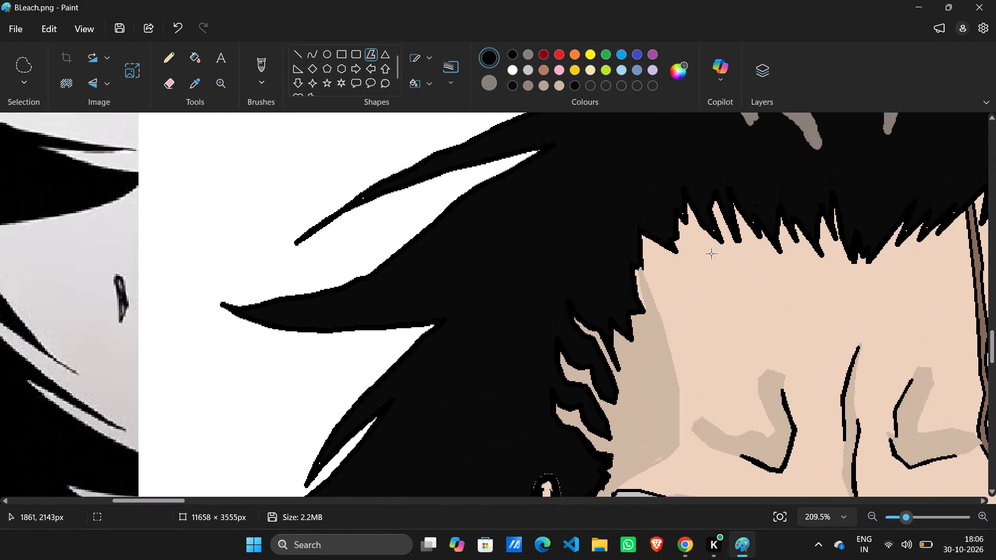
{"action": "left_click_drag", "start_coordinate": [647, 287], "coordinate": [663, 339]}
{"action": "left_click_drag", "start_coordinate": [667, 346], "coordinate": [678, 392]}
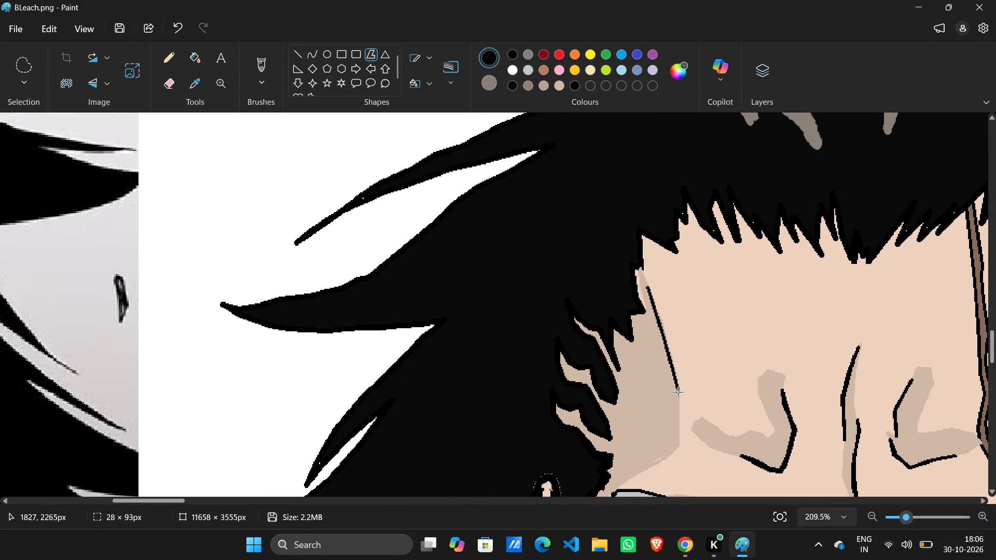
{"action": "left_click_drag", "start_coordinate": [678, 392], "coordinate": [676, 397]}
{"action": "left_click_drag", "start_coordinate": [675, 386], "coordinate": [665, 342]}
{"action": "left_click_drag", "start_coordinate": [662, 330], "coordinate": [649, 285]}
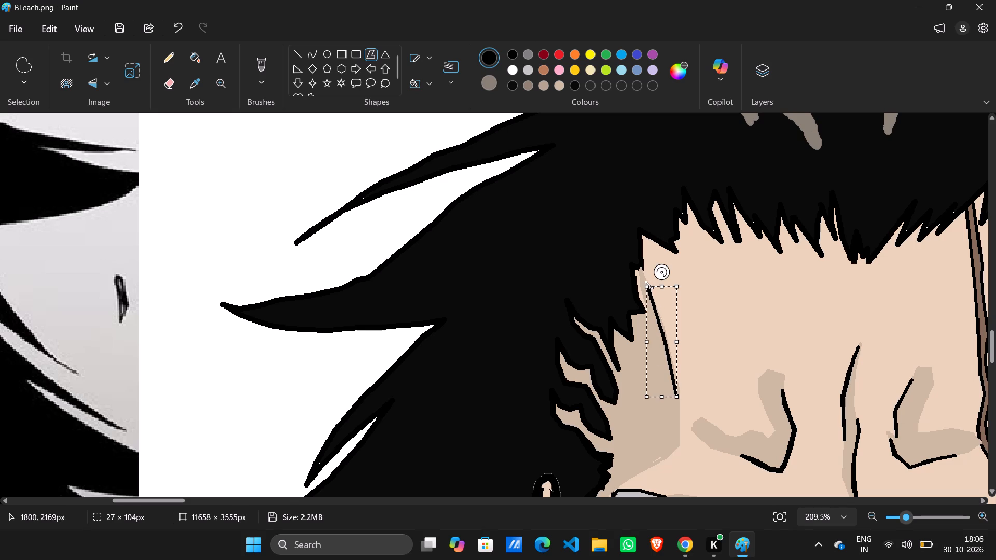
{"action": "left_click", "coordinate": [676, 444]}
{"action": "left_click_drag", "start_coordinate": [679, 421], "coordinate": [679, 440]}
{"action": "left_click_drag", "start_coordinate": [676, 445], "coordinate": [658, 465]}
{"action": "left_click_drag", "start_coordinate": [659, 461], "coordinate": [677, 439]}
{"action": "left_click_drag", "start_coordinate": [679, 431], "coordinate": [680, 421]}
{"action": "left_click", "coordinate": [725, 465]}
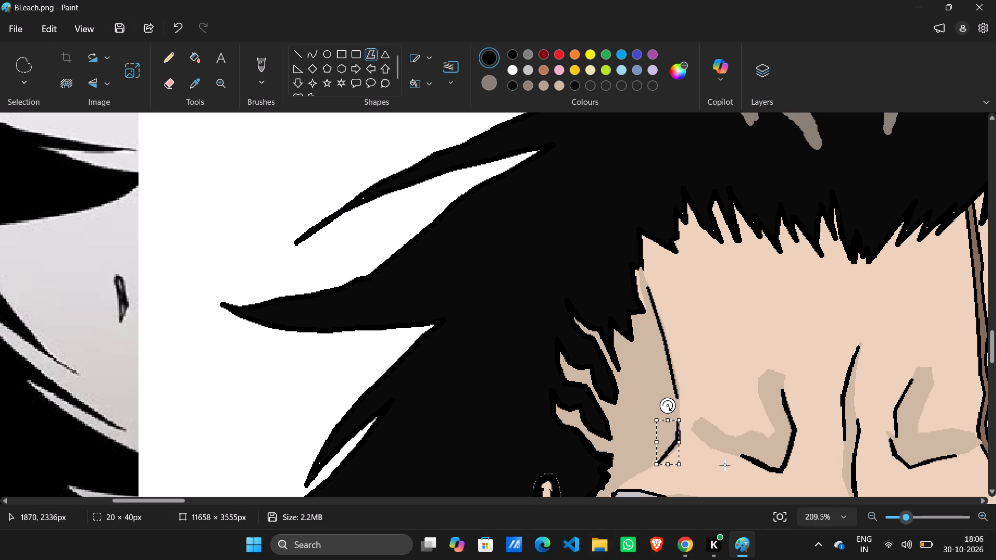
Draw a near-vertical black crease about 106 px tall along the temple shadow's edge on the open-eye side.
{"action": "scroll", "coordinate": [725, 465], "scroll_direction": "down", "scroll_amount": 7, "text": "ctrl"}
{"action": "scroll", "coordinate": [921, 428], "scroll_direction": "up", "scroll_amount": 2, "text": "ctrl"}
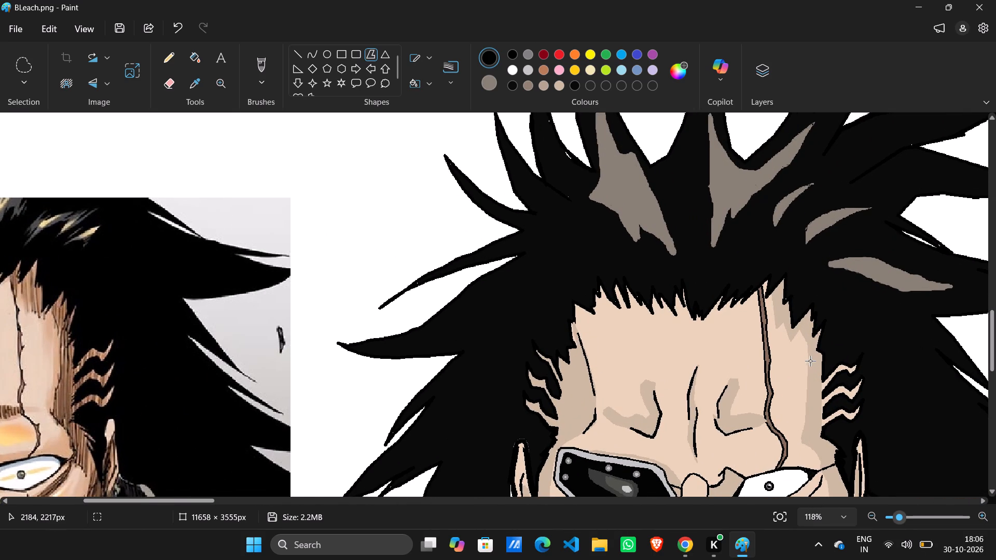
{"action": "left_click_drag", "start_coordinate": [808, 360], "coordinate": [804, 425]}
{"action": "left_click_drag", "start_coordinate": [804, 425], "coordinate": [806, 395]}
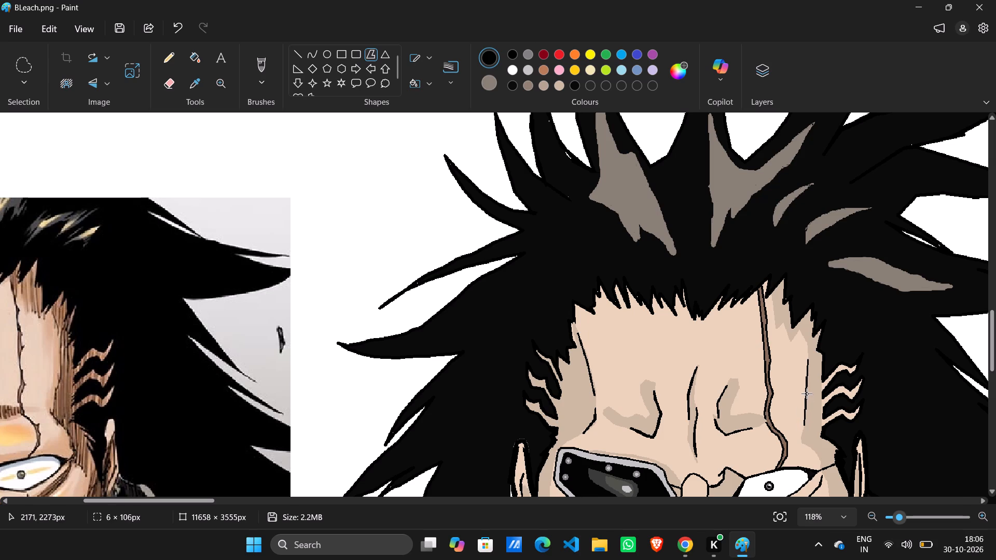
{"action": "left_click_drag", "start_coordinate": [807, 391], "coordinate": [807, 362]}
{"action": "left_click", "coordinate": [846, 433]}
Draw a short bent black crease about 22 × 32 px in the temple shadow above the open eye's outer corner.
{"action": "scroll", "coordinate": [846, 434], "scroll_direction": "down", "scroll_amount": 2}
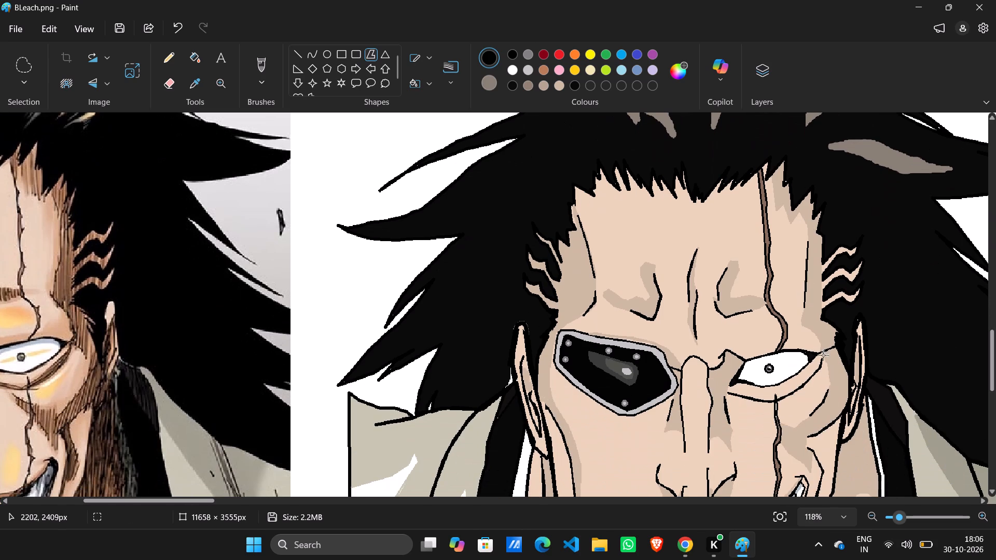
{"action": "left_click_drag", "start_coordinate": [811, 329], "coordinate": [822, 342]}
{"action": "left_click_drag", "start_coordinate": [822, 342], "coordinate": [824, 349]}
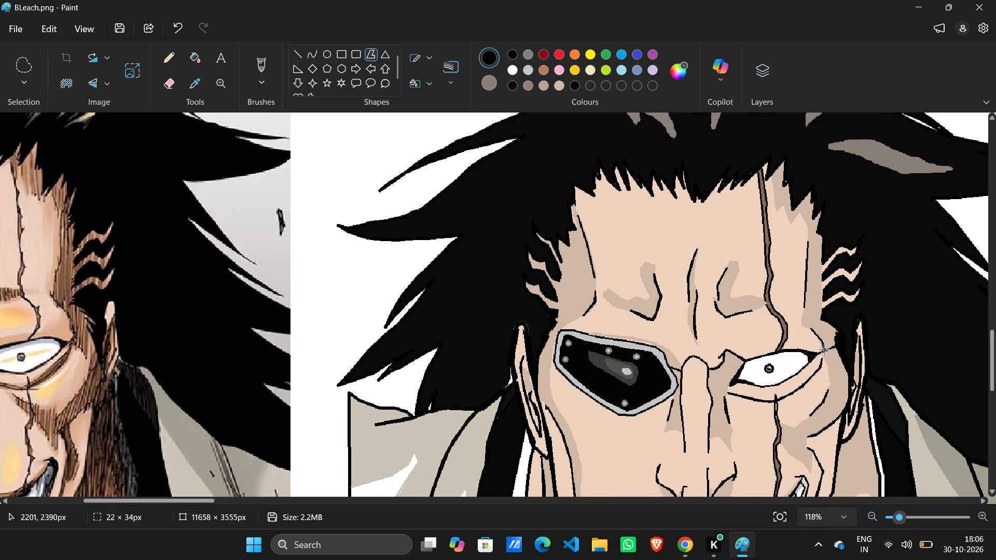
{"action": "left_click_drag", "start_coordinate": [824, 349], "coordinate": [824, 348]}
{"action": "left_click_drag", "start_coordinate": [824, 347], "coordinate": [823, 343]}
{"action": "left_click_drag", "start_coordinate": [821, 340], "coordinate": [811, 330]}
{"action": "left_click", "coordinate": [881, 387]}
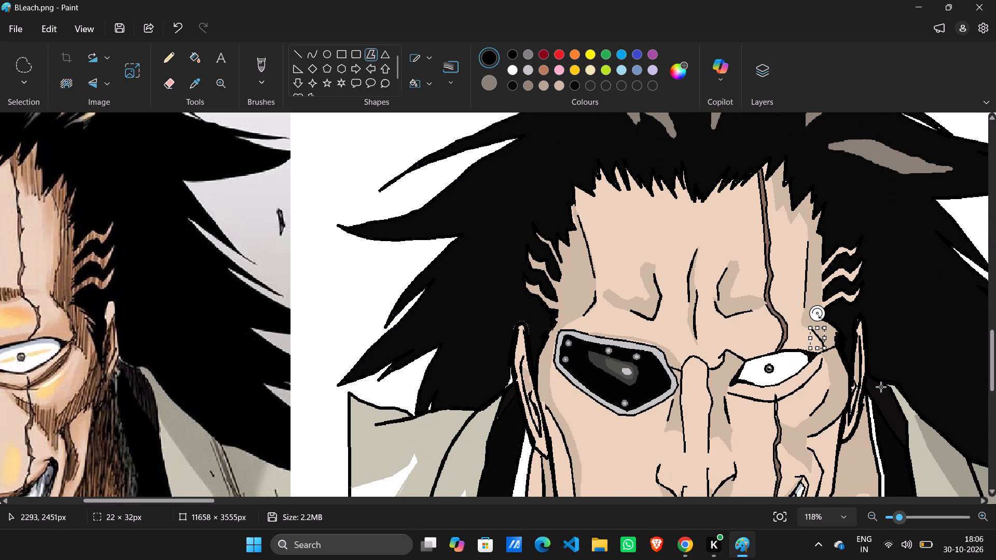
Draw a curved black crease about 56 × 141 px along the neck shadow's edge beside the jaw on the open-eye side.
{"action": "scroll", "coordinate": [839, 409], "scroll_direction": "up", "scroll_amount": 2, "text": "ctrl"}
{"action": "scroll", "coordinate": [844, 423], "scroll_direction": "down", "scroll_amount": 4, "text": "ctrl"}
{"action": "scroll", "coordinate": [845, 423], "scroll_direction": "down", "scroll_amount": 2}
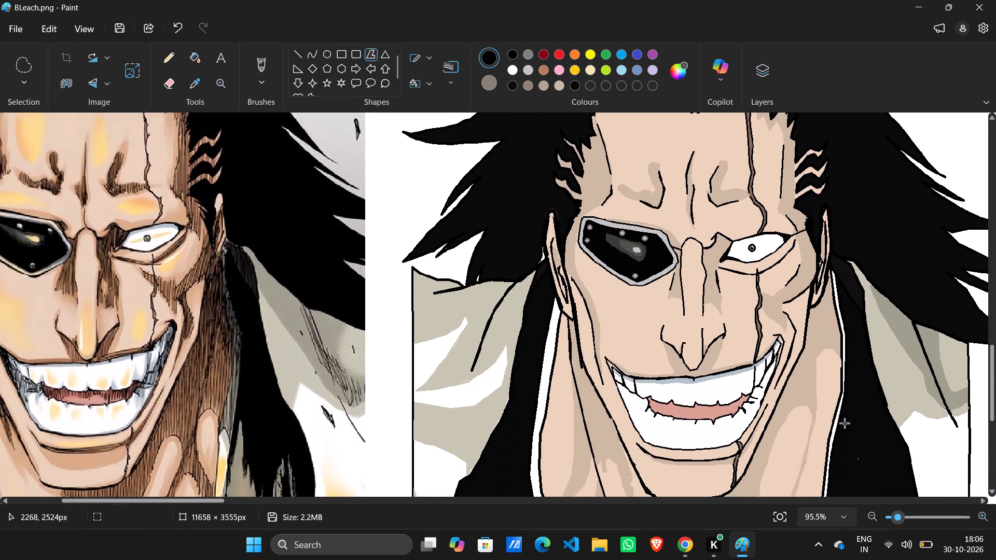
{"action": "scroll", "coordinate": [777, 463], "scroll_direction": "down", "scroll_amount": 2}
{"action": "scroll", "coordinate": [778, 433], "scroll_direction": "down", "scroll_amount": 2, "text": "ctrl"}
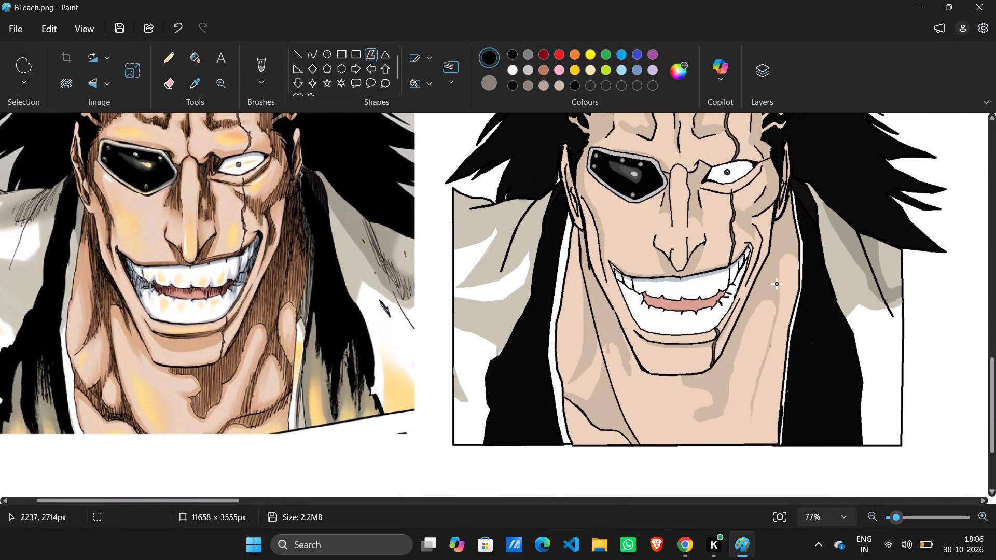
{"action": "left_click_drag", "start_coordinate": [758, 306], "coordinate": [745, 327]}
{"action": "left_click_drag", "start_coordinate": [741, 339], "coordinate": [736, 362]}
{"action": "left_click_drag", "start_coordinate": [736, 362], "coordinate": [738, 358]}
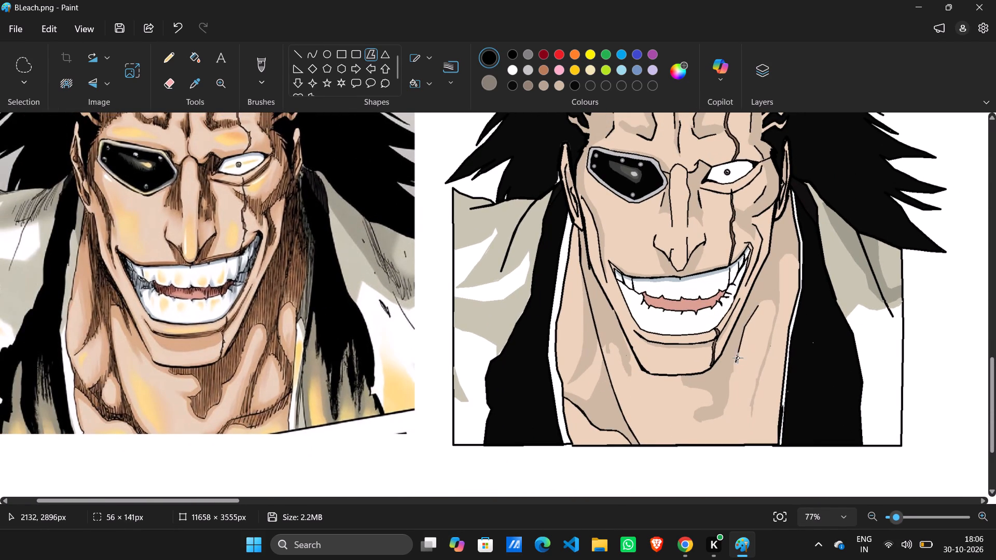
{"action": "left_click_drag", "start_coordinate": [738, 358], "coordinate": [746, 326]}
{"action": "left_click_drag", "start_coordinate": [751, 316], "coordinate": [759, 304]}
{"action": "left_click", "coordinate": [787, 361]}
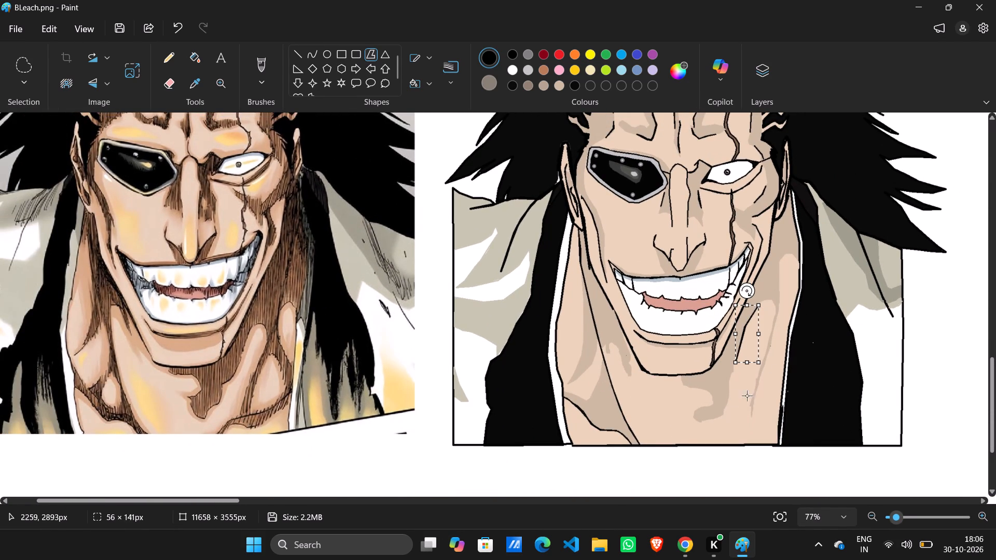
Draw a short curved black crease about 43 × 75 px along the neck shadow's edge on the eyepatch side.
{"action": "left_click_drag", "start_coordinate": [596, 350], "coordinate": [592, 363]}
{"action": "left_click_drag", "start_coordinate": [588, 370], "coordinate": [584, 375]}
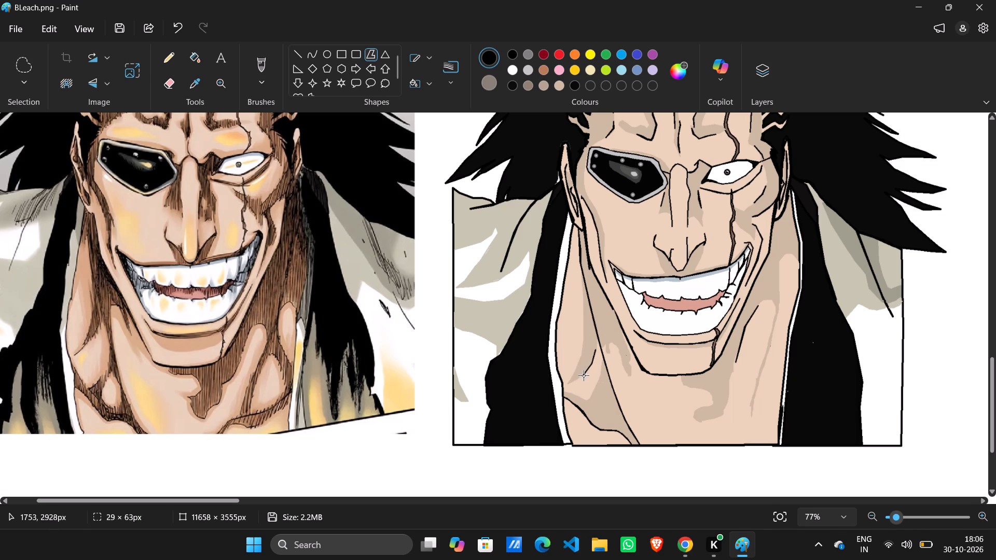
{"action": "left_click_drag", "start_coordinate": [584, 375], "coordinate": [580, 376]}
{"action": "left_click_drag", "start_coordinate": [584, 375], "coordinate": [592, 364]}
{"action": "left_click_drag", "start_coordinate": [593, 359], "coordinate": [598, 346]}
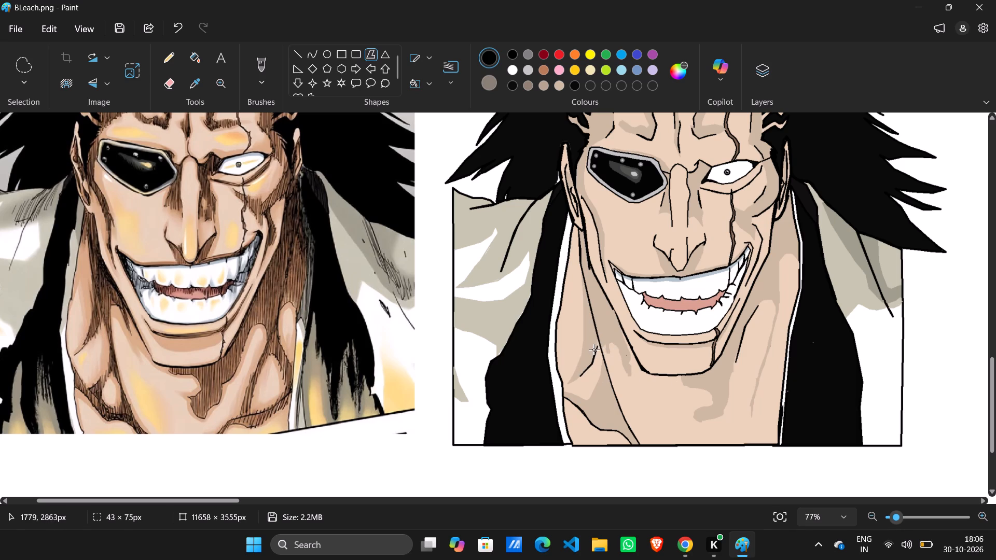
{"action": "left_click", "coordinate": [594, 349]}
{"action": "left_click", "coordinate": [663, 365]}
Draw six short slanted black hatch lines, three on each side of the eyepatch-side shoulder fold, about 20 to 33 px tall.
{"action": "scroll", "coordinate": [683, 399], "scroll_direction": "down", "scroll_amount": 4, "text": "ctrl"}
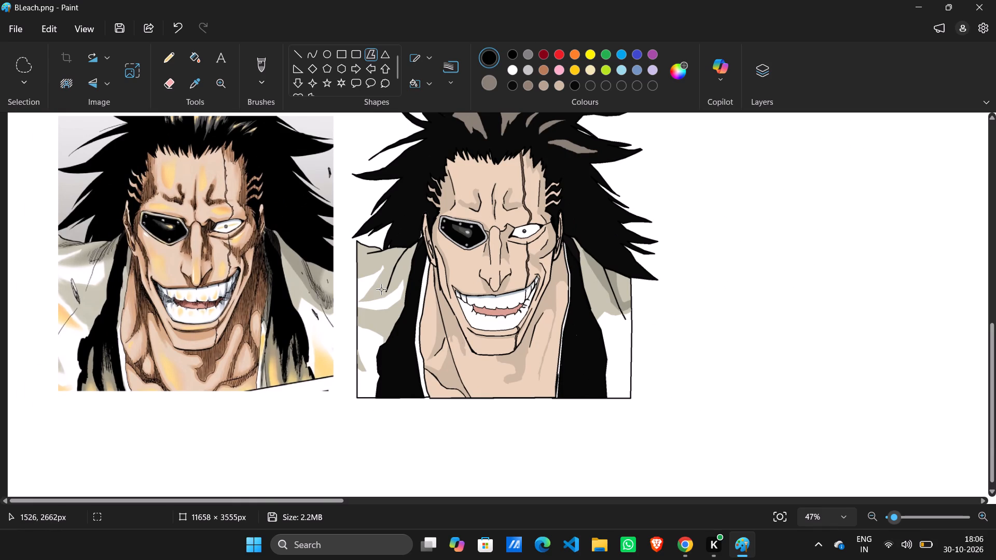
{"action": "scroll", "coordinate": [381, 289], "scroll_direction": "up", "scroll_amount": 7, "text": "ctrl"}
{"action": "scroll", "coordinate": [726, 366], "scroll_direction": "up", "scroll_amount": 4, "text": "ctrl"}
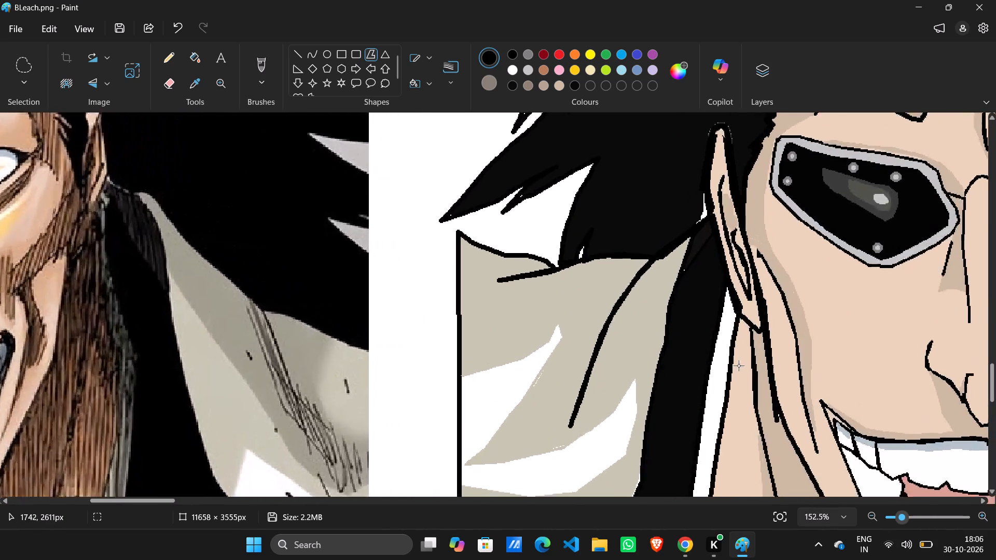
{"action": "scroll", "coordinate": [739, 366], "scroll_direction": "up", "scroll_amount": 1, "text": "ctrl"}
{"action": "left_click_drag", "start_coordinate": [618, 274], "coordinate": [569, 333]}
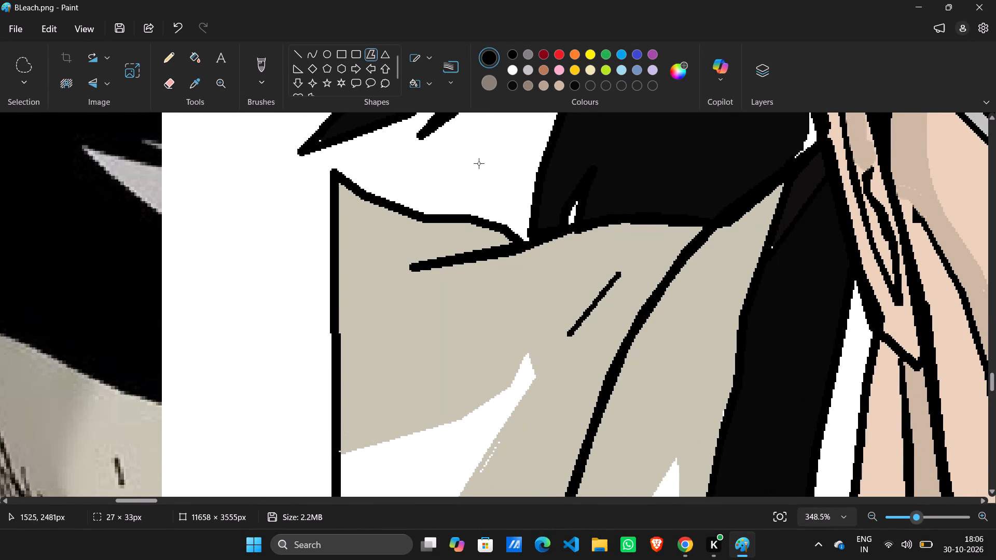
{"action": "left_click", "coordinate": [296, 50]}
{"action": "left_click_drag", "start_coordinate": [632, 274], "coordinate": [626, 292]}
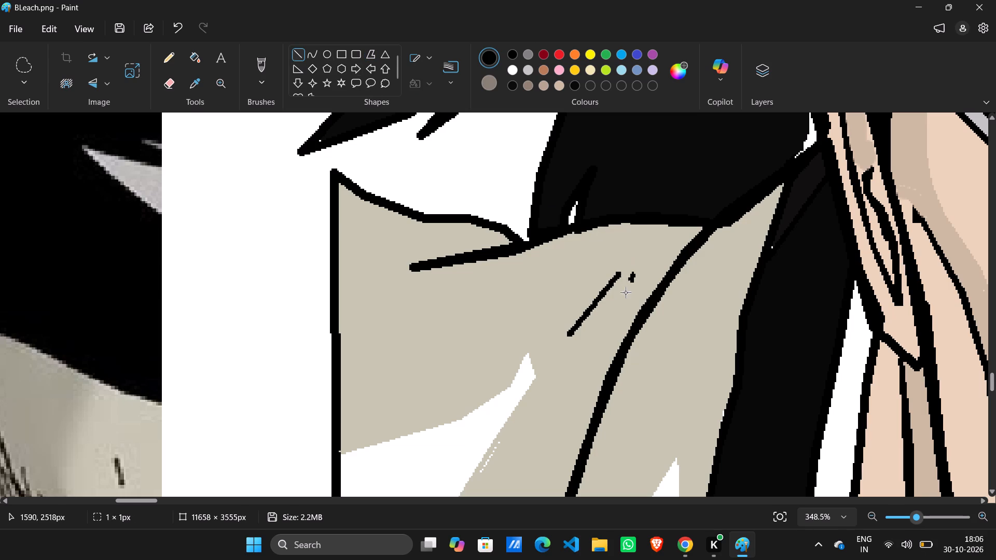
{"action": "left_click_drag", "start_coordinate": [626, 292], "coordinate": [608, 309]}
{"action": "left_click_drag", "start_coordinate": [653, 263], "coordinate": [630, 302]}
{"action": "left_click_drag", "start_coordinate": [686, 289], "coordinate": [684, 292]}
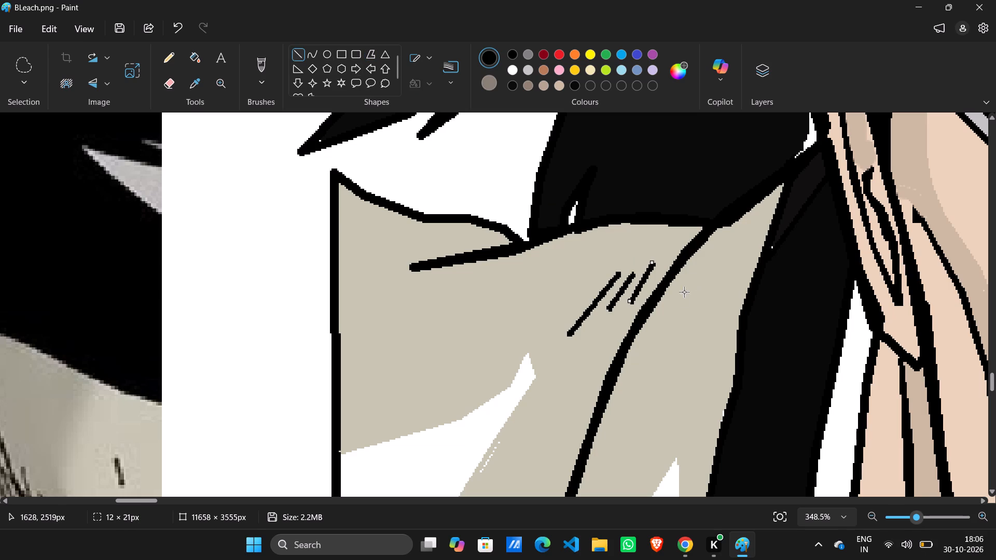
{"action": "left_click_drag", "start_coordinate": [684, 292], "coordinate": [668, 326]}
{"action": "left_click_drag", "start_coordinate": [707, 276], "coordinate": [684, 333]}
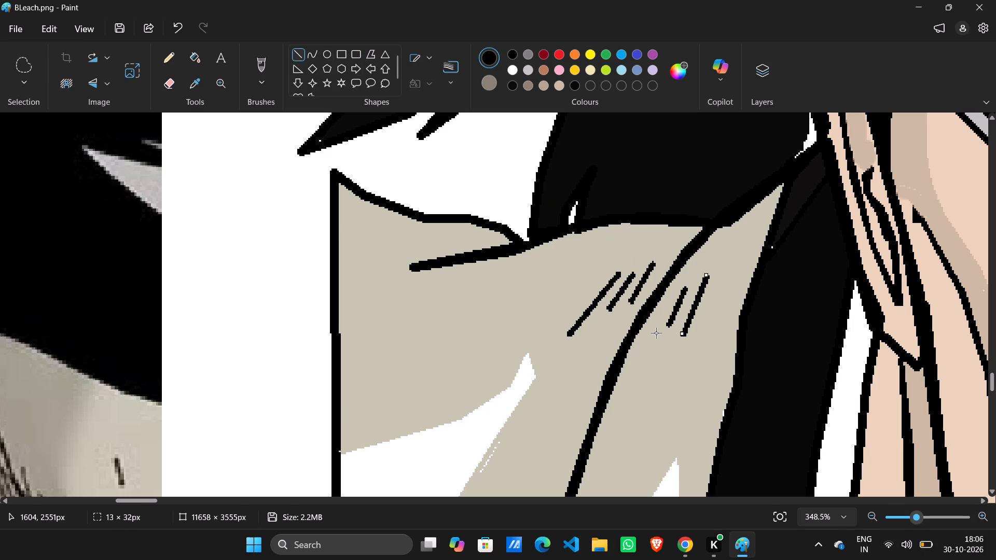
{"action": "left_click_drag", "start_coordinate": [660, 315], "coordinate": [641, 363]}
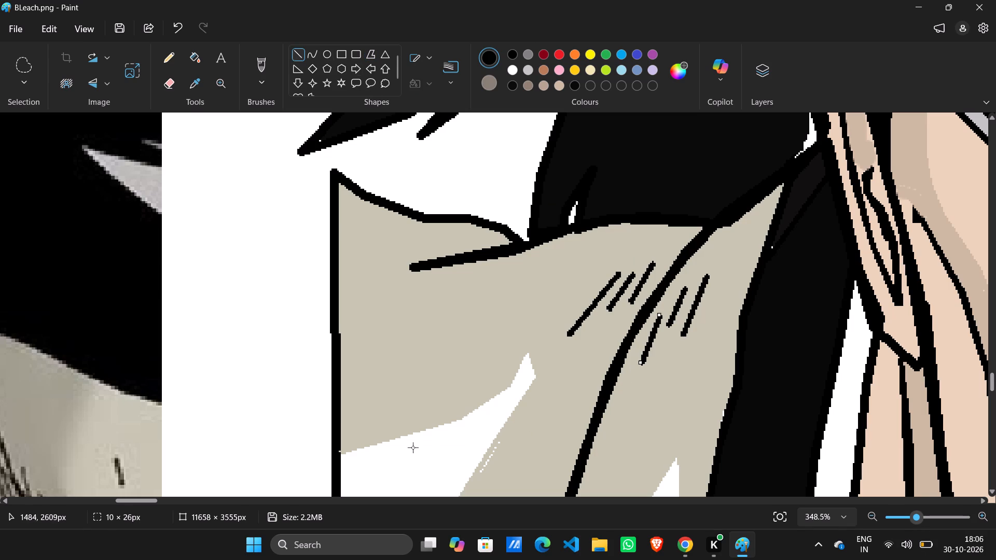
Draw five slanted black hatch lines around the fold in the open-eye-side shoulder's shadow, about 40 to 55 px tall.
{"action": "left_click_drag", "start_coordinate": [143, 502], "coordinate": [224, 509]}
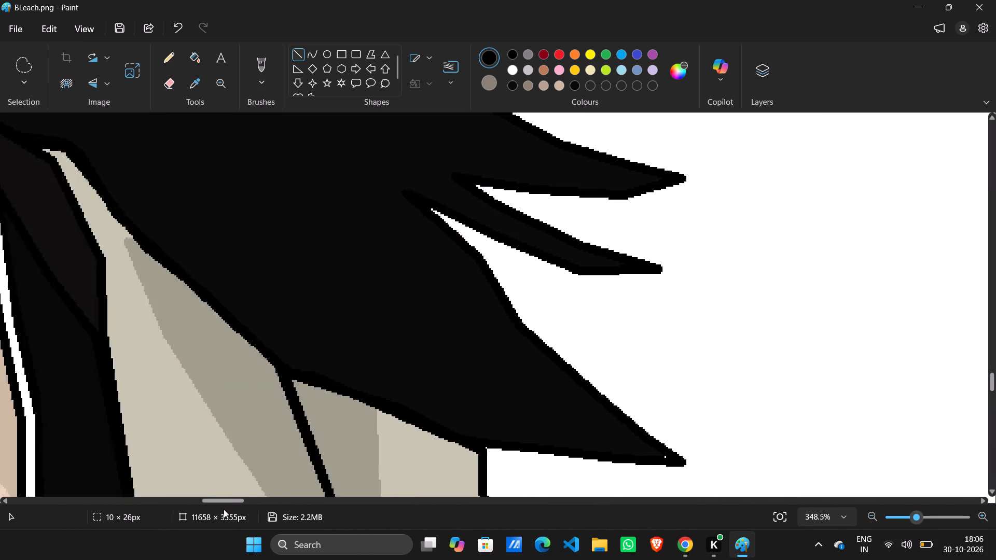
{"action": "left_click_drag", "start_coordinate": [224, 509], "coordinate": [219, 509]}
{"action": "scroll", "coordinate": [355, 409], "scroll_direction": "down", "scroll_amount": 3}
{"action": "left_click_drag", "start_coordinate": [477, 286], "coordinate": [531, 375]}
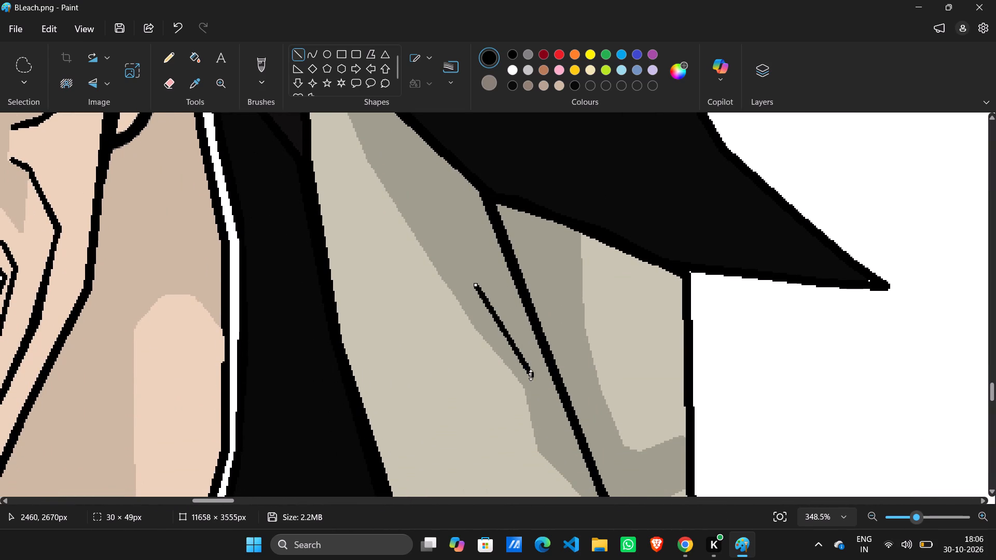
{"action": "left_click_drag", "start_coordinate": [509, 313], "coordinate": [543, 387]}
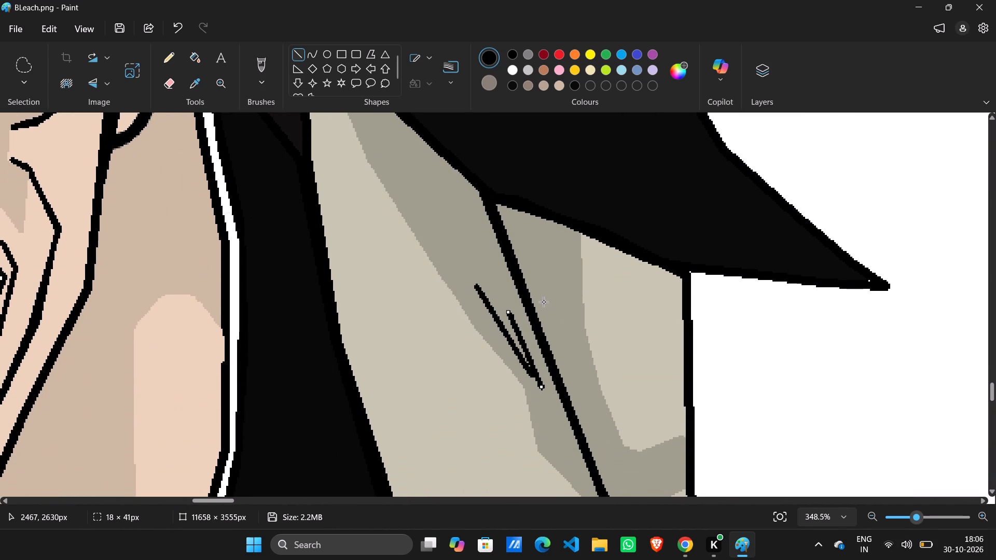
{"action": "key", "text": "ctrl+z"}
{"action": "left_click_drag", "start_coordinate": [519, 316], "coordinate": [546, 393]}
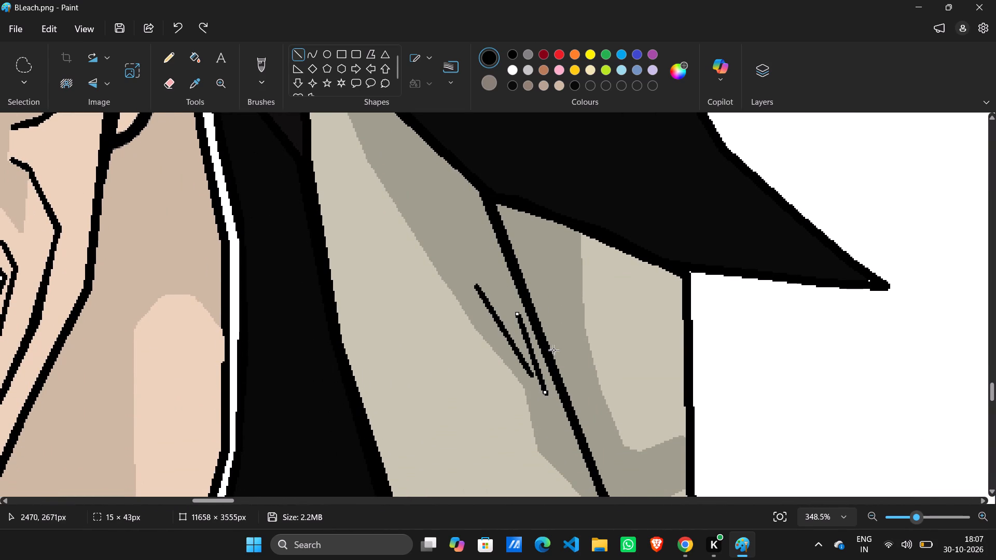
{"action": "left_click_drag", "start_coordinate": [548, 299], "coordinate": [572, 399]}
{"action": "left_click_drag", "start_coordinate": [571, 330], "coordinate": [596, 428]}
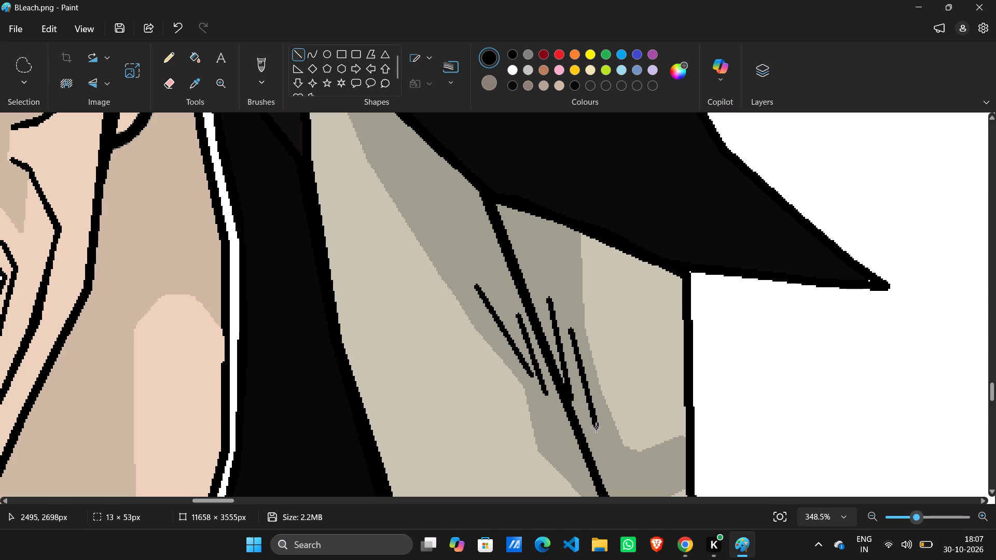
{"action": "left_click_drag", "start_coordinate": [596, 428], "coordinate": [597, 429]}
{"action": "left_click_drag", "start_coordinate": [592, 383], "coordinate": [617, 453]}
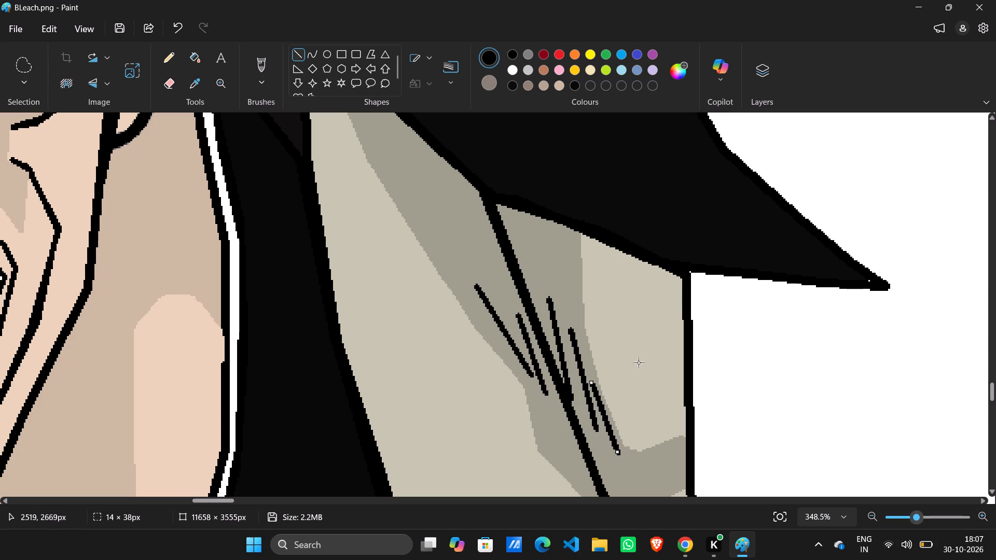
{"action": "left_click", "coordinate": [639, 359]}
Draw a short slanted black line about 24 × 47 px on the white cloth below the open-eye-side shoulder shadow.
{"action": "scroll", "coordinate": [640, 357], "scroll_direction": "down", "scroll_amount": 15, "text": "ctrl"}
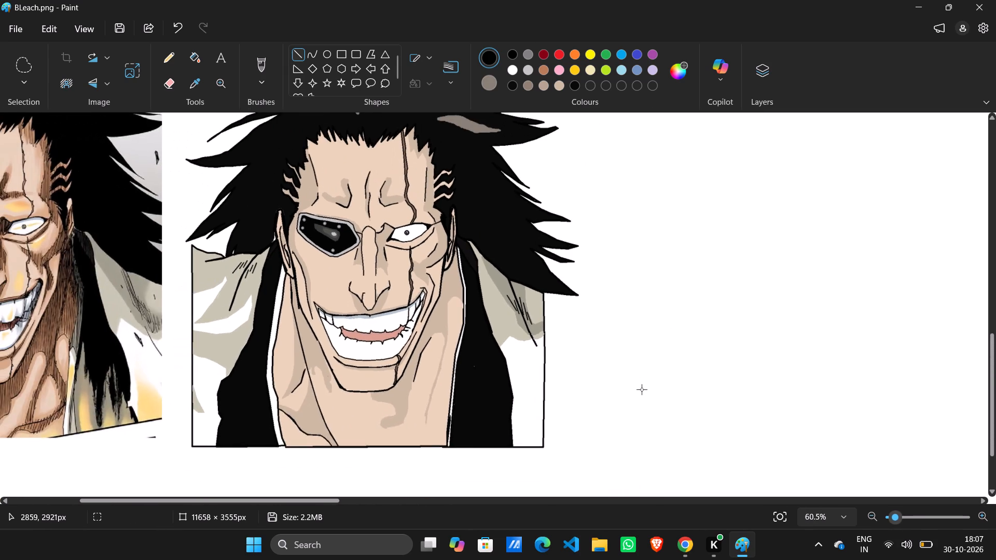
{"action": "scroll", "coordinate": [642, 395], "scroll_direction": "down", "scroll_amount": 4, "text": "ctrl"}
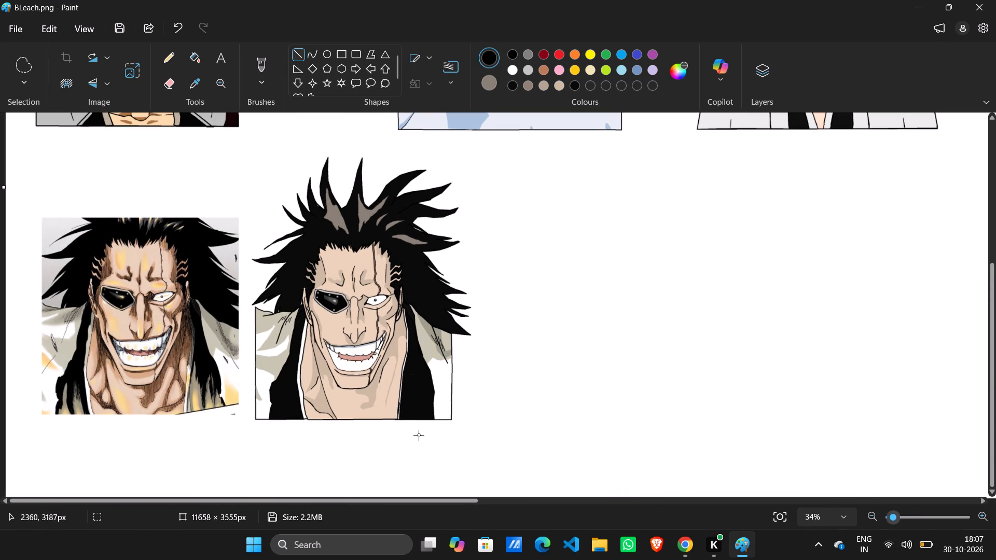
{"action": "scroll", "coordinate": [419, 435], "scroll_direction": "down", "scroll_amount": 1}
{"action": "scroll", "coordinate": [445, 375], "scroll_direction": "up", "scroll_amount": 4, "text": "ctrl"}
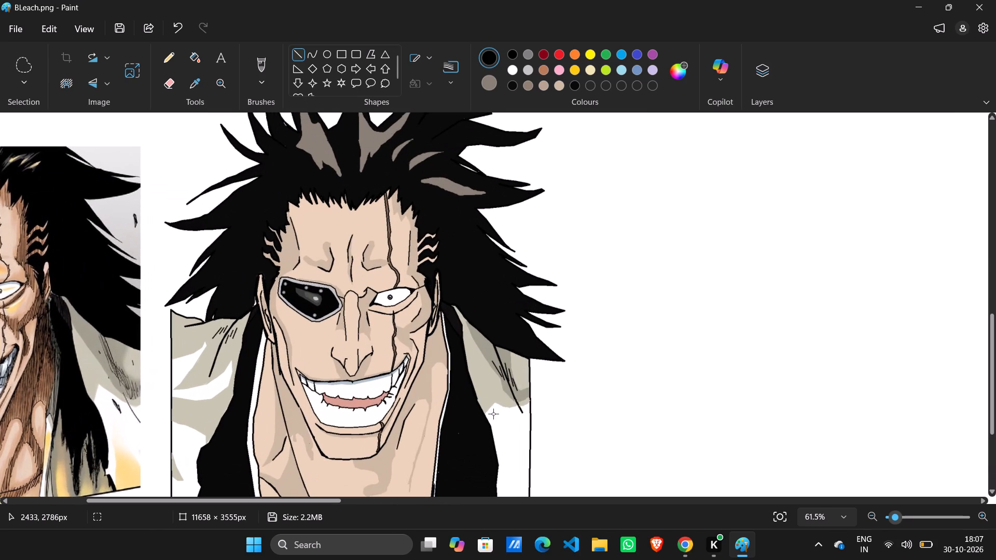
{"action": "left_click_drag", "start_coordinate": [501, 416], "coordinate": [508, 431]}
{"action": "double_click", "coordinate": [508, 431]}
{"action": "left_click", "coordinate": [559, 430]}
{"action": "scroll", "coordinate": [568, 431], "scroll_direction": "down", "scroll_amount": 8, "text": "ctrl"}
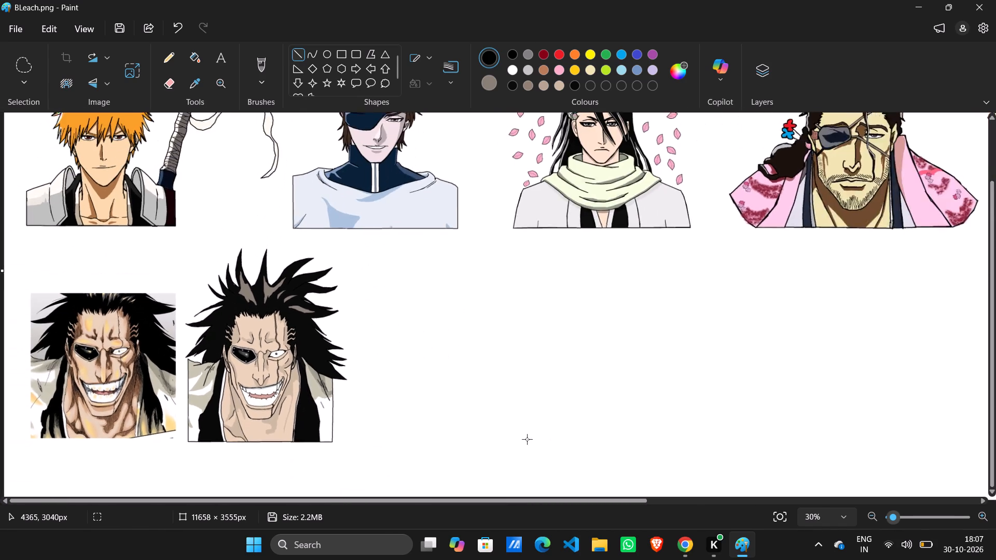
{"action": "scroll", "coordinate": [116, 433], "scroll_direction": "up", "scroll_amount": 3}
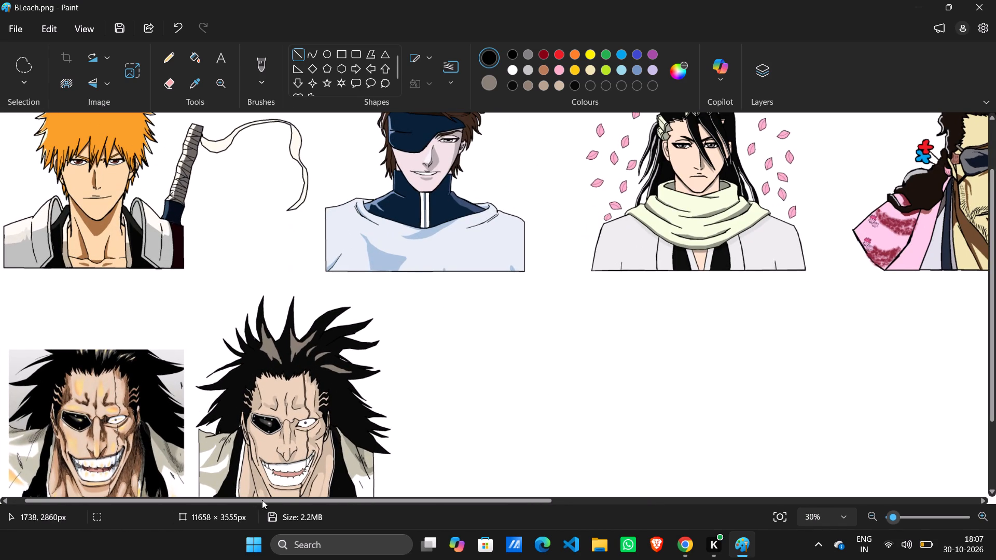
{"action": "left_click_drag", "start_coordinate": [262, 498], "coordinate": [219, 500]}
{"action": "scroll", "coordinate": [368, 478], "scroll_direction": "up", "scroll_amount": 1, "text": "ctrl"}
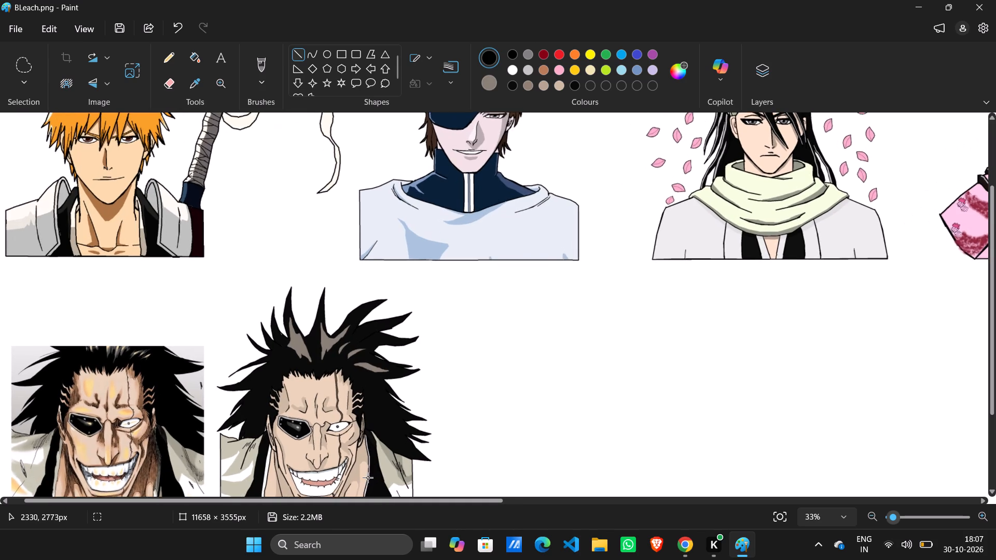
Sample the muted red of the mouth interior from the coloured reference picture as the drawing colour.
{"action": "scroll", "coordinate": [368, 478], "scroll_direction": "down", "scroll_amount": 1}
{"action": "scroll", "coordinate": [368, 478], "scroll_direction": "up", "scroll_amount": 3, "text": "ctrl"}
{"action": "scroll", "coordinate": [352, 483], "scroll_direction": "down", "scroll_amount": 1}
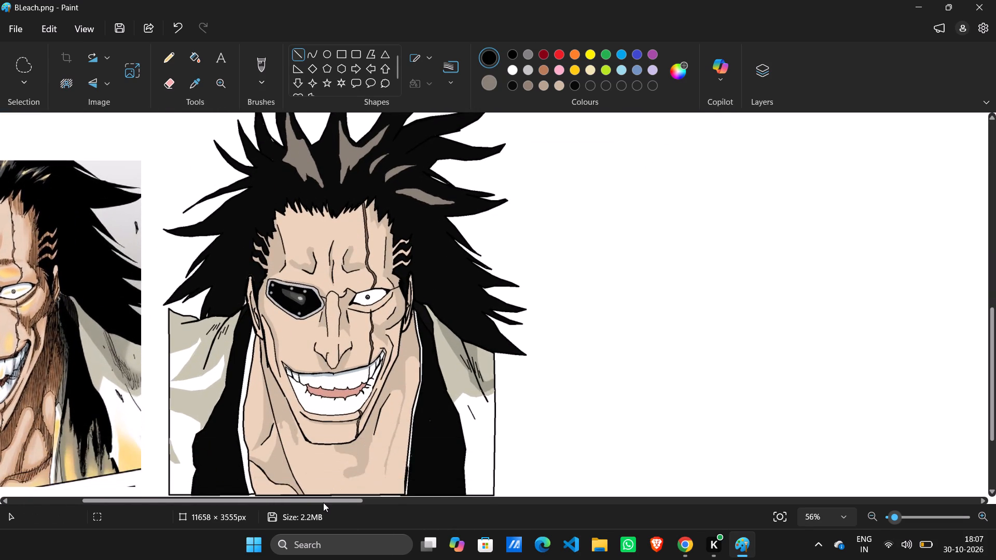
{"action": "left_click_drag", "start_coordinate": [322, 502], "coordinate": [244, 502]}
{"action": "scroll", "coordinate": [292, 461], "scroll_direction": "up", "scroll_amount": 9, "text": "ctrl"}
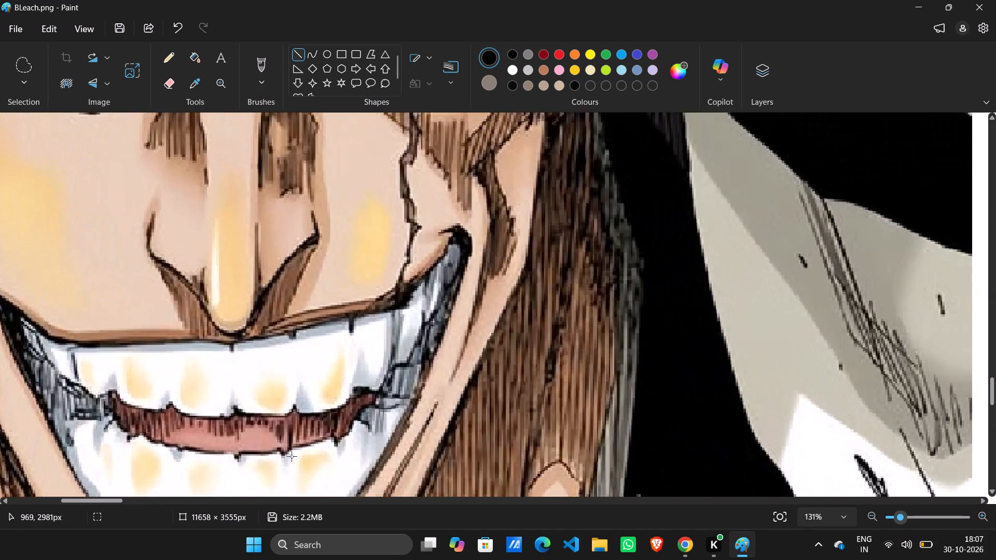
{"action": "left_click", "coordinate": [198, 85]}
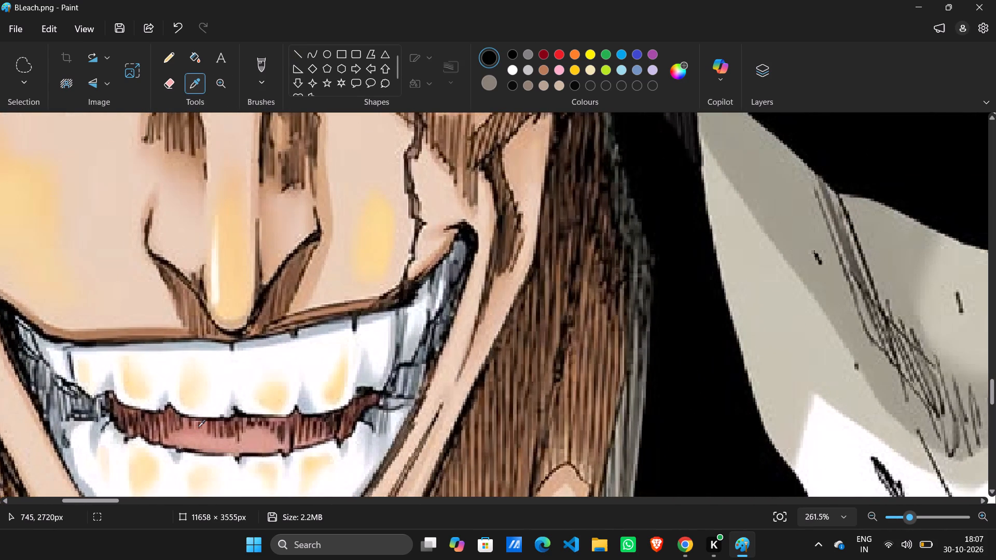
{"action": "left_click", "coordinate": [194, 425]}
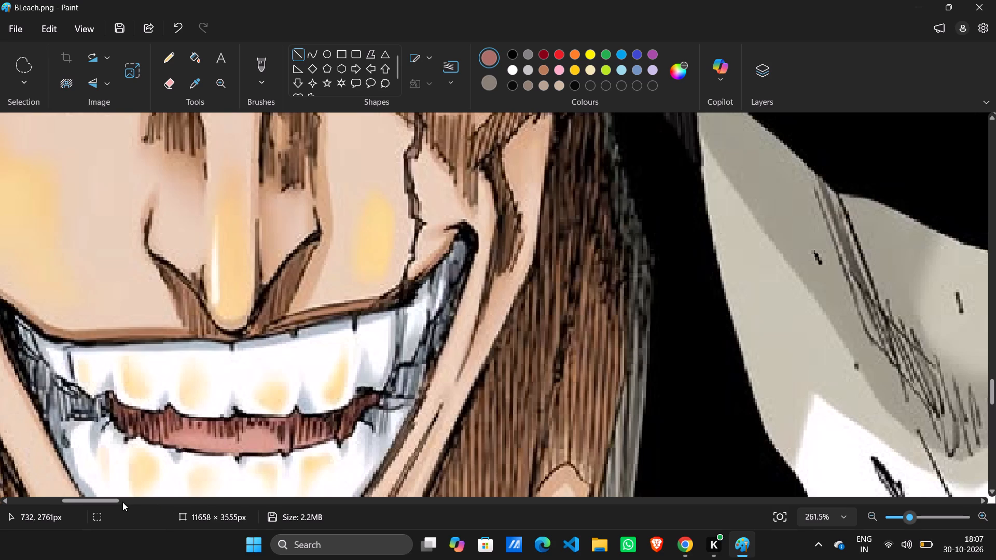
Trace a polygon edge across the drawn mouth's pink interior, just below the upper teeth, from the eyepatch side to the open-eye side.
{"action": "left_click_drag", "start_coordinate": [115, 500], "coordinate": [220, 500]}
{"action": "scroll", "coordinate": [217, 471], "scroll_direction": "up", "scroll_amount": 3, "text": "ctrl"}
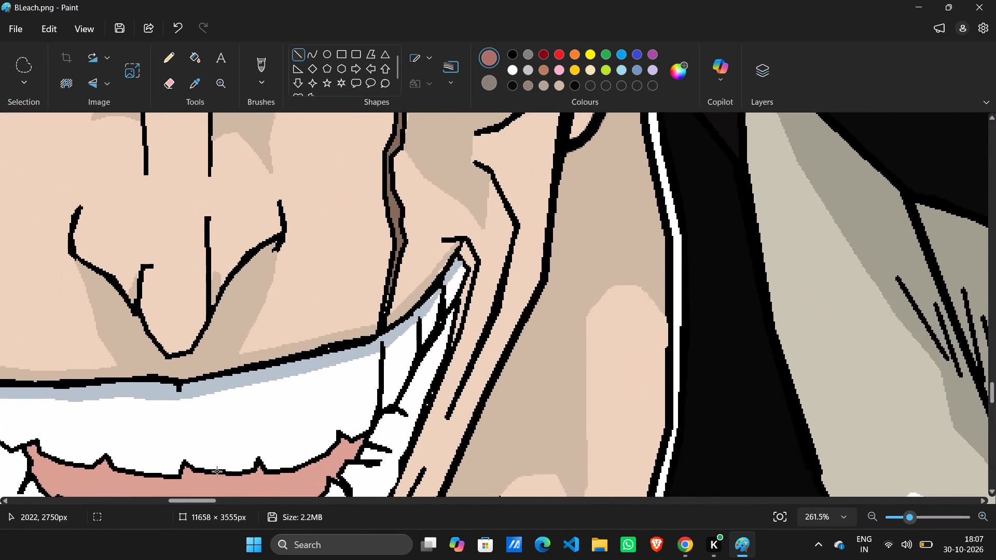
{"action": "scroll", "coordinate": [206, 500], "scroll_direction": "down", "scroll_amount": 2}
{"action": "left_click_drag", "start_coordinate": [193, 497], "coordinate": [176, 497]}
{"action": "scroll", "coordinate": [683, 417], "scroll_direction": "up", "scroll_amount": 2, "text": "ctrl"}
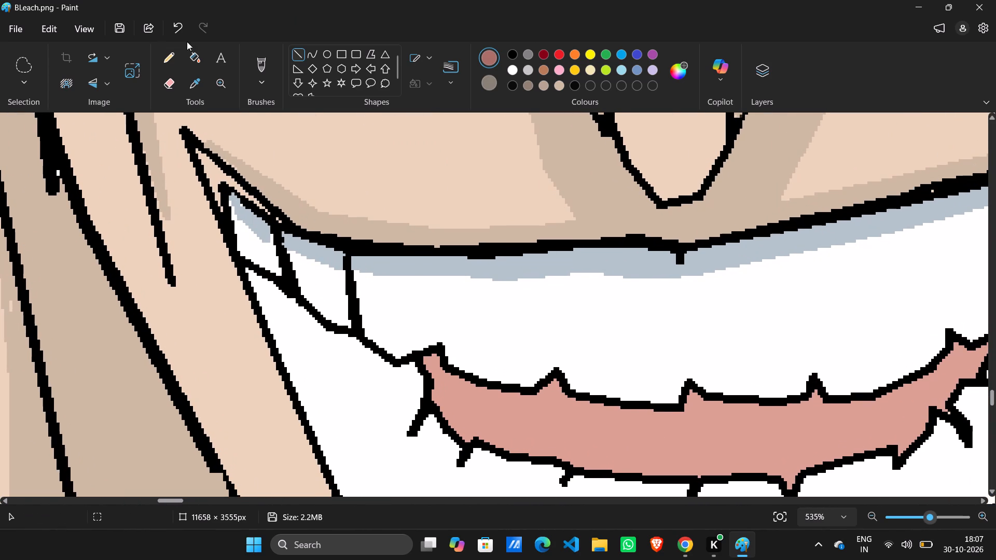
{"action": "left_click", "coordinate": [374, 53]}
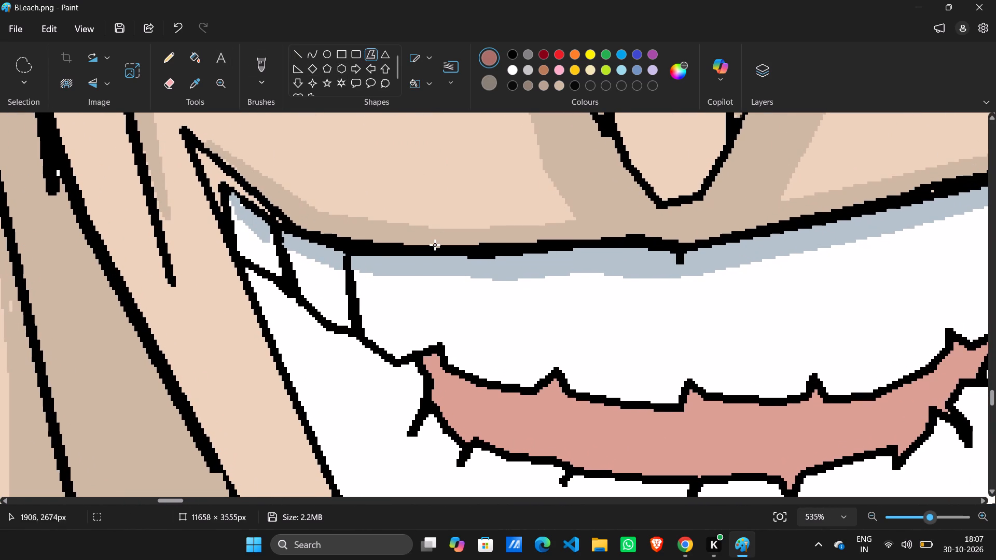
{"action": "left_click_drag", "start_coordinate": [432, 388], "coordinate": [457, 387]}
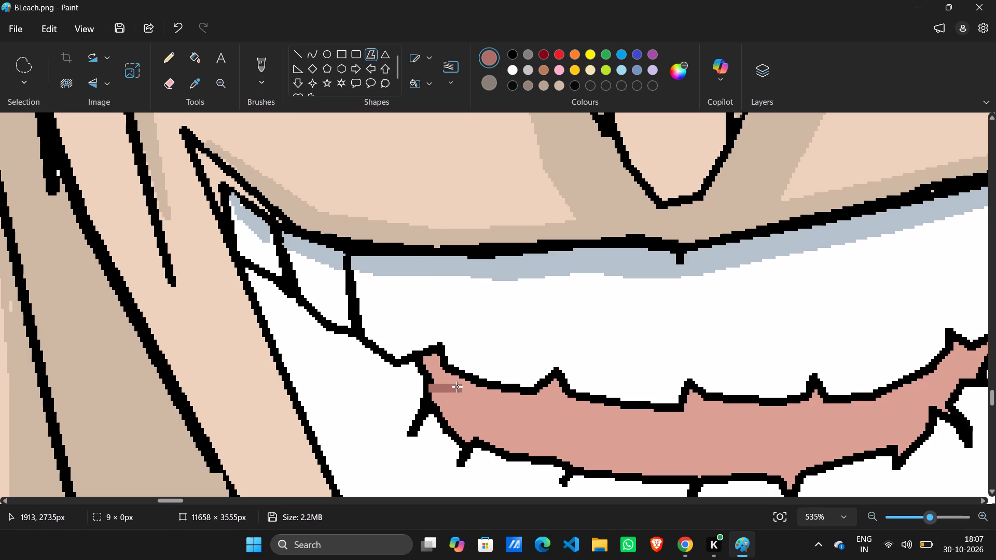
{"action": "key", "text": "ctrl+z"}
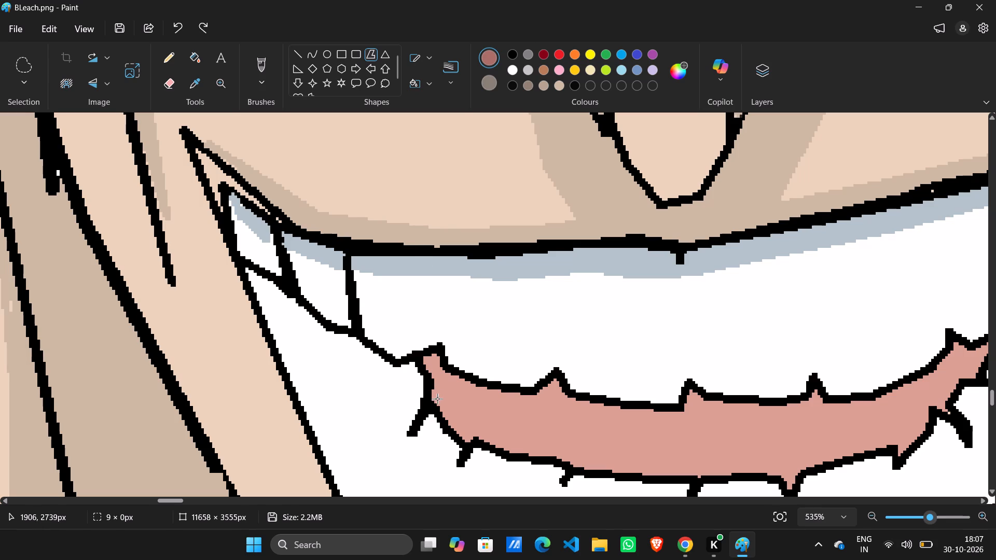
{"action": "left_click_drag", "start_coordinate": [437, 399], "coordinate": [453, 394]}
{"action": "left_click", "coordinate": [500, 395]}
{"action": "left_click_drag", "start_coordinate": [434, 403], "coordinate": [469, 393]}
{"action": "left_click_drag", "start_coordinate": [489, 393], "coordinate": [521, 400]}
{"action": "left_click_drag", "start_coordinate": [534, 404], "coordinate": [552, 408]}
{"action": "left_click", "coordinate": [557, 409]}
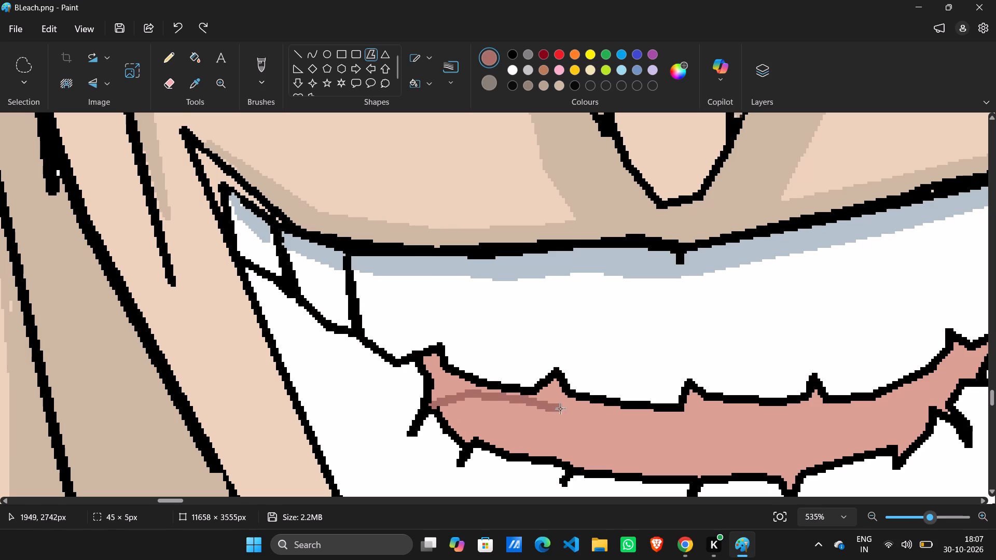
{"action": "left_click_drag", "start_coordinate": [607, 415], "coordinate": [654, 416]}
{"action": "left_click_drag", "start_coordinate": [668, 416], "coordinate": [725, 417]}
{"action": "left_click_drag", "start_coordinate": [736, 416], "coordinate": [748, 415]}
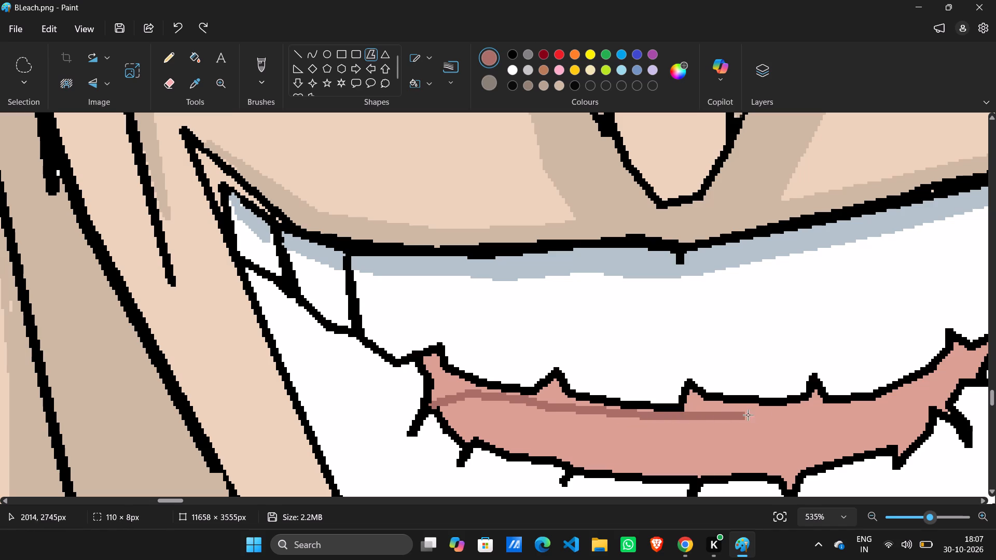
{"action": "left_click_drag", "start_coordinate": [748, 415], "coordinate": [782, 412]}
{"action": "left_click_drag", "start_coordinate": [790, 412], "coordinate": [841, 410]}
{"action": "left_click_drag", "start_coordinate": [853, 408], "coordinate": [916, 398]}
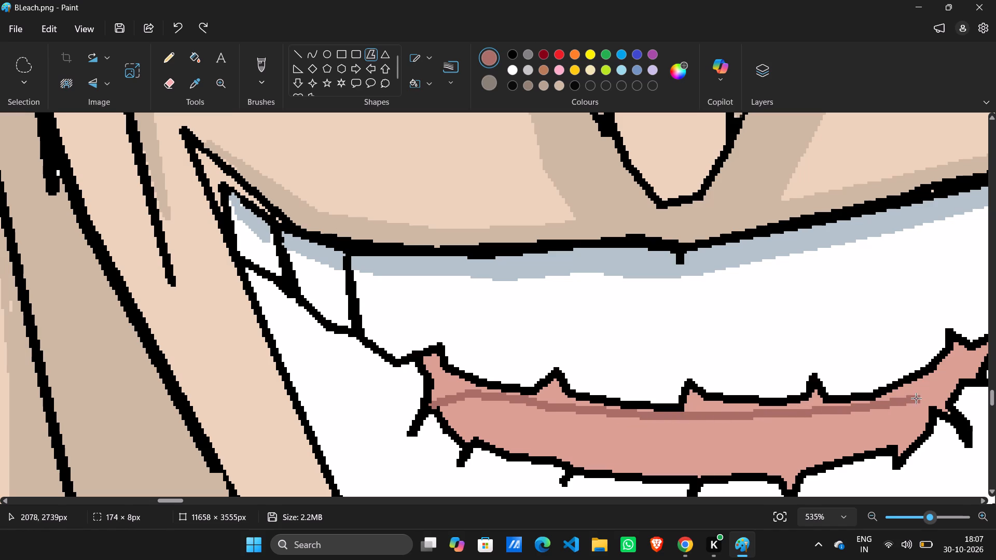
{"action": "scroll", "coordinate": [967, 409], "scroll_direction": "up", "scroll_amount": 1}
{"action": "left_click_drag", "start_coordinate": [950, 458], "coordinate": [956, 436]}
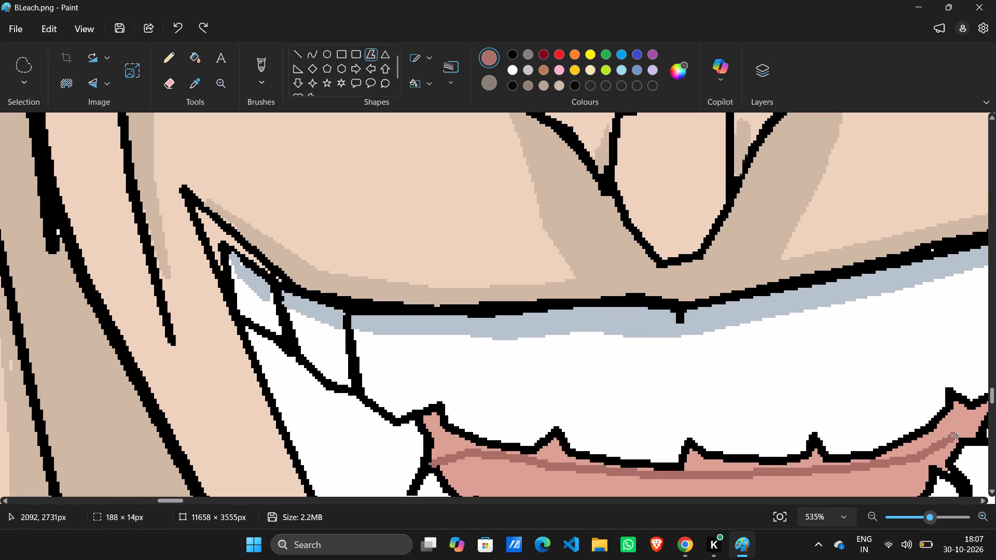
Trace the polygon back along the same mouth edge and close it as a thin shadow band about 189 × 14 px.
{"action": "left_click_drag", "start_coordinate": [956, 436], "coordinate": [958, 438]}
{"action": "left_click_drag", "start_coordinate": [955, 438], "coordinate": [903, 458]}
{"action": "left_click_drag", "start_coordinate": [892, 461], "coordinate": [841, 468]}
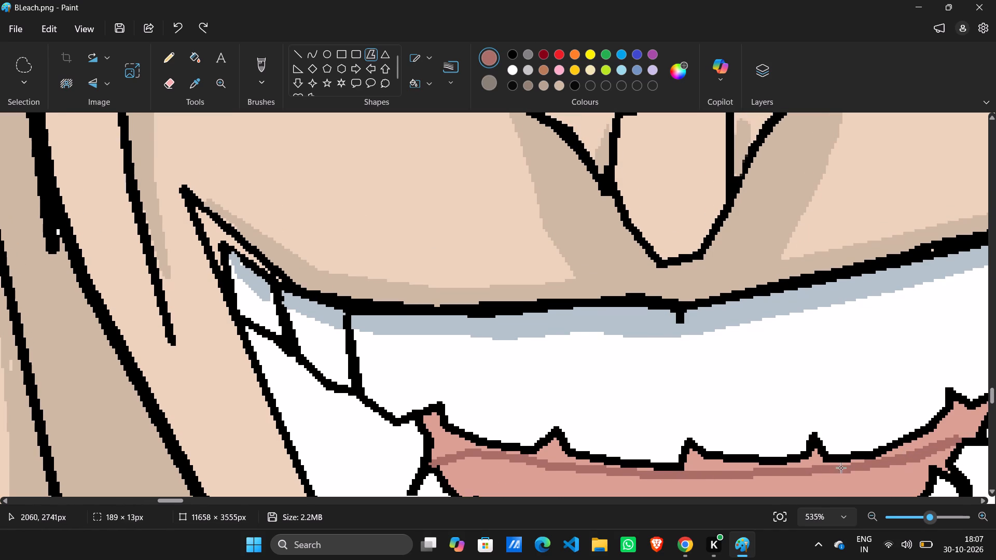
{"action": "left_click_drag", "start_coordinate": [841, 468], "coordinate": [786, 474]}
{"action": "left_click_drag", "start_coordinate": [781, 474], "coordinate": [698, 476]}
{"action": "left_click_drag", "start_coordinate": [681, 475], "coordinate": [596, 469]}
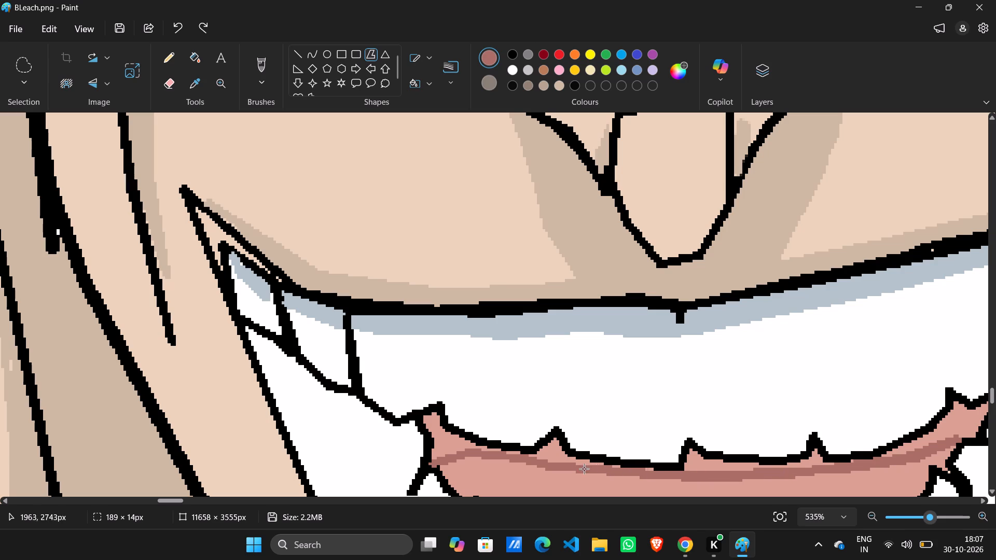
{"action": "left_click_drag", "start_coordinate": [579, 469], "coordinate": [518, 462]}
{"action": "left_click_drag", "start_coordinate": [502, 460], "coordinate": [455, 457]}
{"action": "left_click_drag", "start_coordinate": [449, 457], "coordinate": [436, 460]}
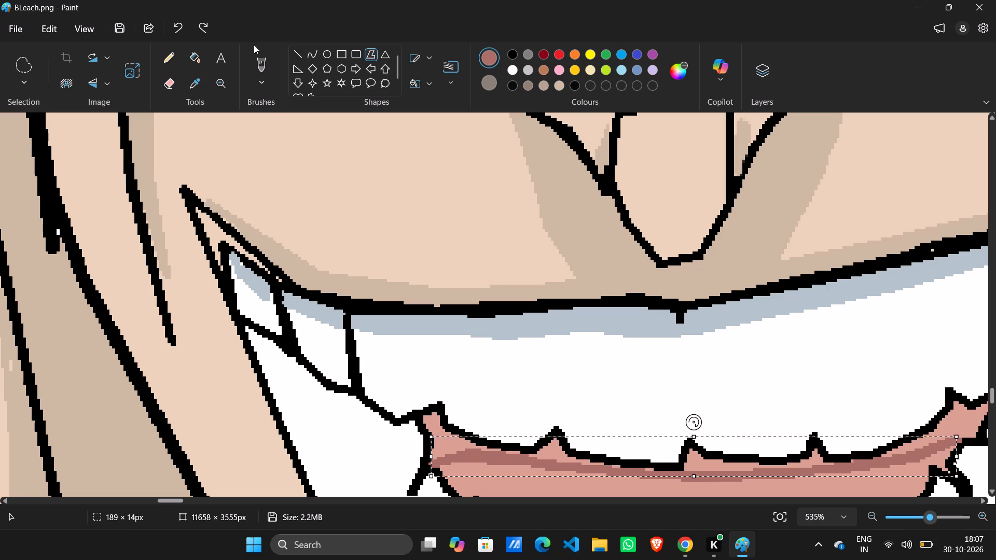
Fill the pink areas between the shadow band and the upper teeth with the sampled muted red.
{"action": "left_click", "coordinate": [196, 59]}
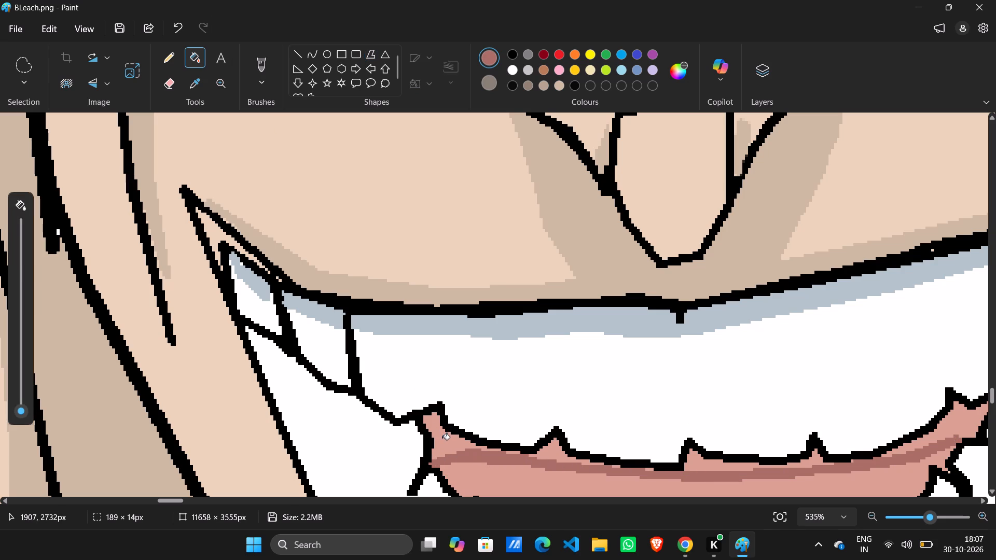
{"action": "left_click", "coordinate": [442, 439]}
{"action": "left_click", "coordinate": [554, 452]}
{"action": "left_click", "coordinate": [705, 464]}
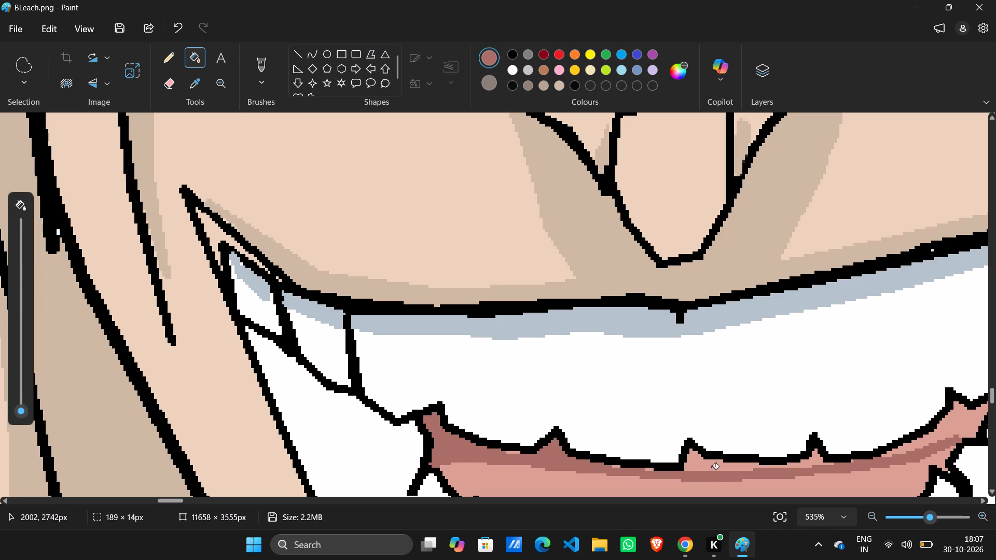
{"action": "left_click", "coordinate": [959, 423]}
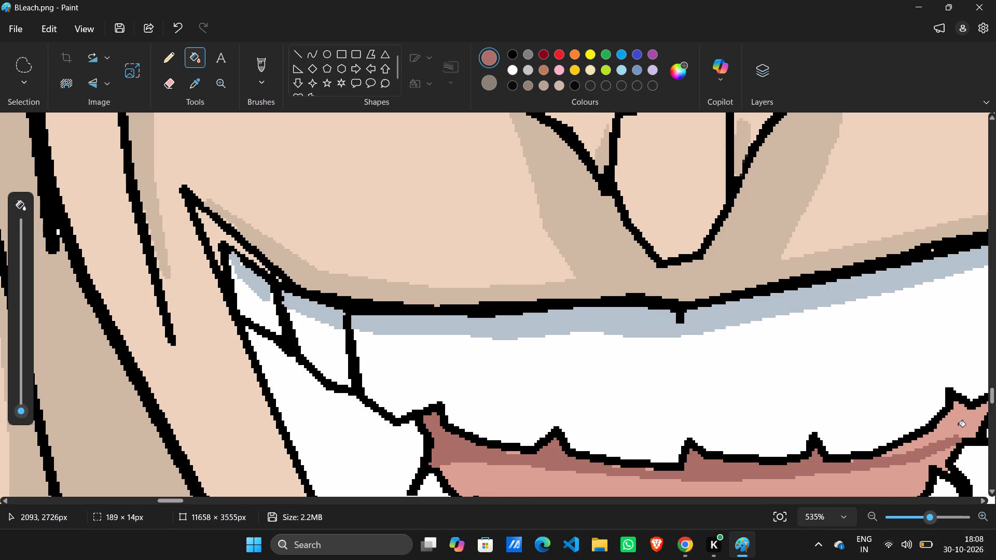
Sample the blue-grey shading colour from the upper teeth and set up a smaller brush with it.
{"action": "scroll", "coordinate": [958, 425], "scroll_direction": "down", "scroll_amount": 9, "text": "ctrl"}
{"action": "scroll", "coordinate": [827, 411], "scroll_direction": "down", "scroll_amount": 4, "text": "ctrl"}
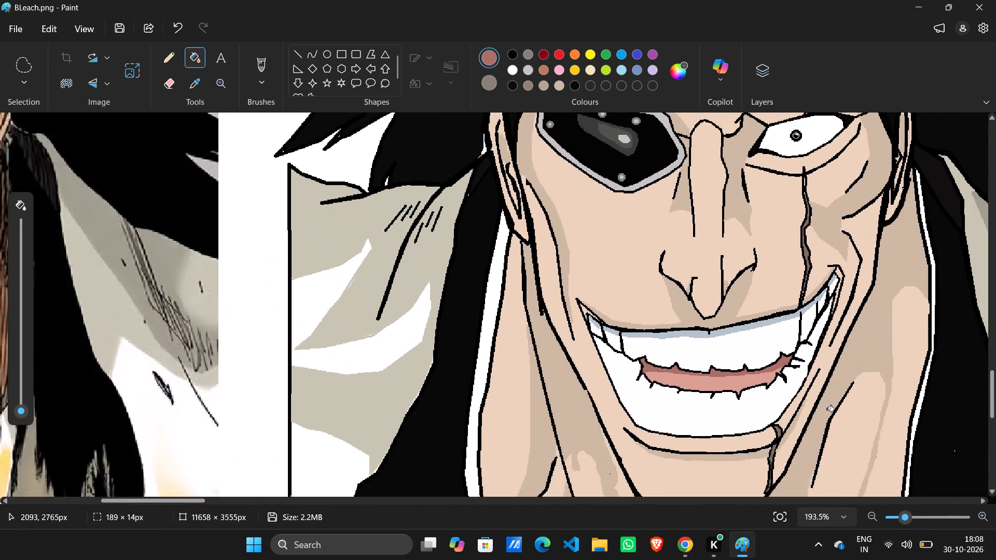
{"action": "scroll", "coordinate": [808, 409], "scroll_direction": "down", "scroll_amount": 2, "text": "ctrl"}
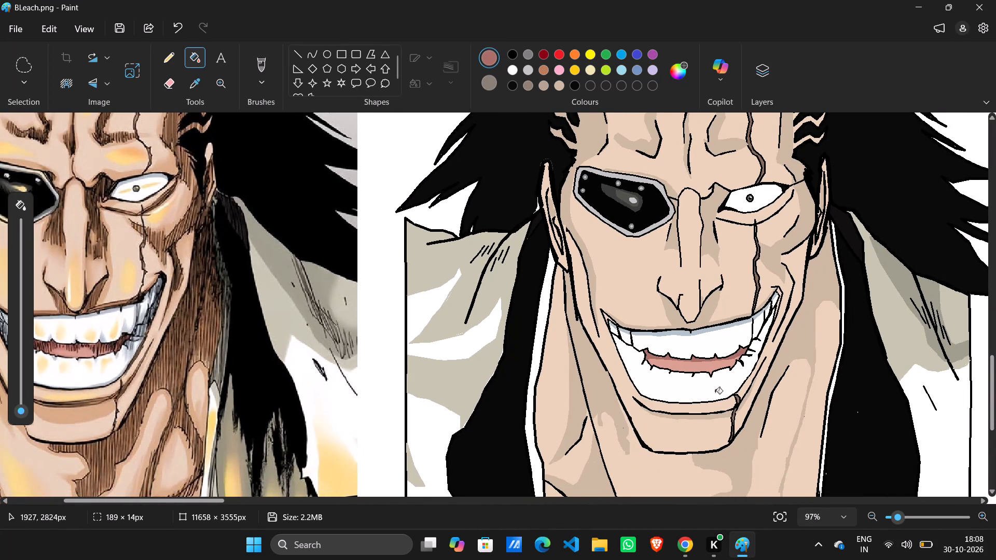
{"action": "scroll", "coordinate": [751, 398], "scroll_direction": "up", "scroll_amount": 2, "text": "ctrl"}
{"action": "scroll", "coordinate": [673, 338], "scroll_direction": "up", "scroll_amount": 4, "text": "ctrl"}
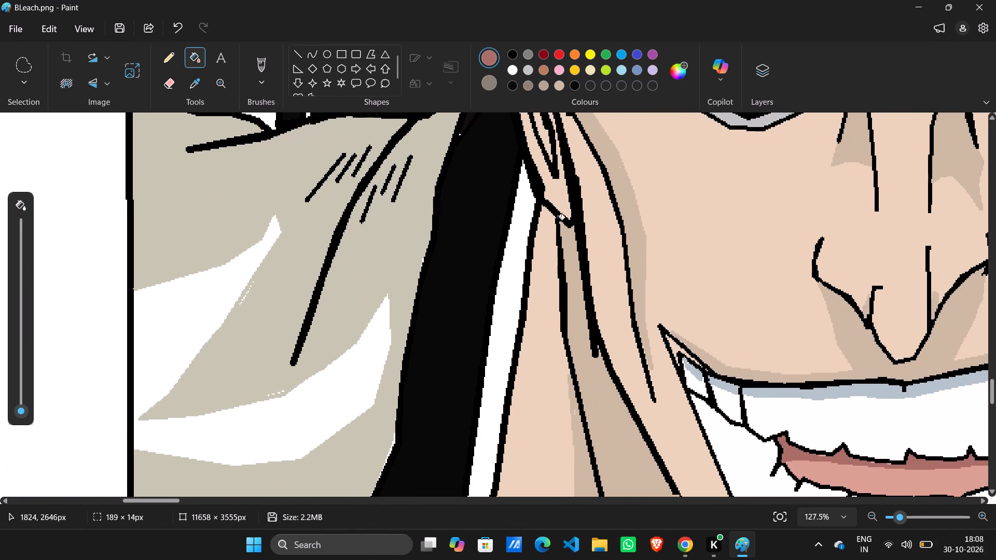
{"action": "left_click", "coordinate": [198, 82]}
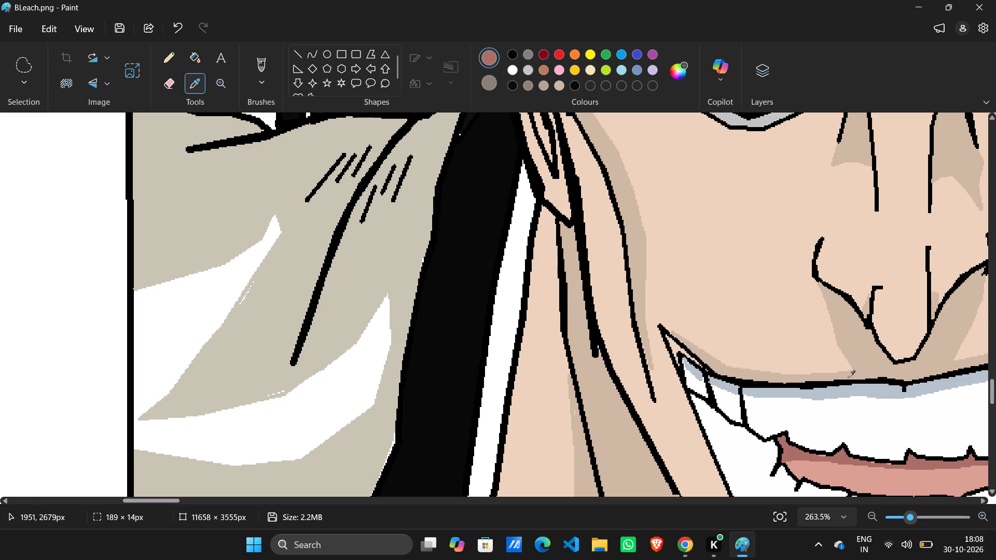
{"action": "left_click", "coordinate": [853, 389]}
{"action": "left_click", "coordinate": [371, 53]}
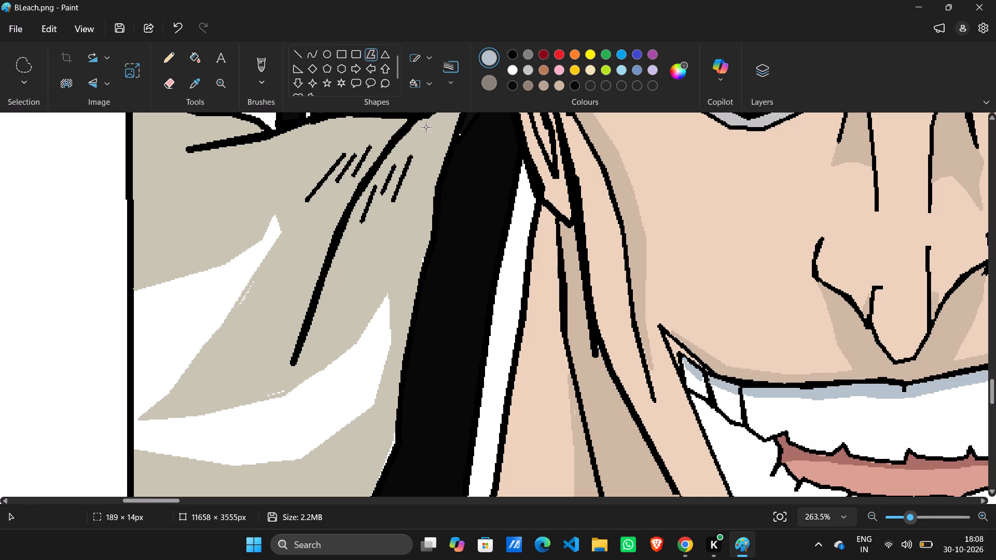
{"action": "scroll", "coordinate": [862, 343], "scroll_direction": "down", "scroll_amount": 1}
{"action": "left_click", "coordinate": [264, 68]}
{"action": "scroll", "coordinate": [922, 234], "scroll_direction": "down", "scroll_amount": 2}
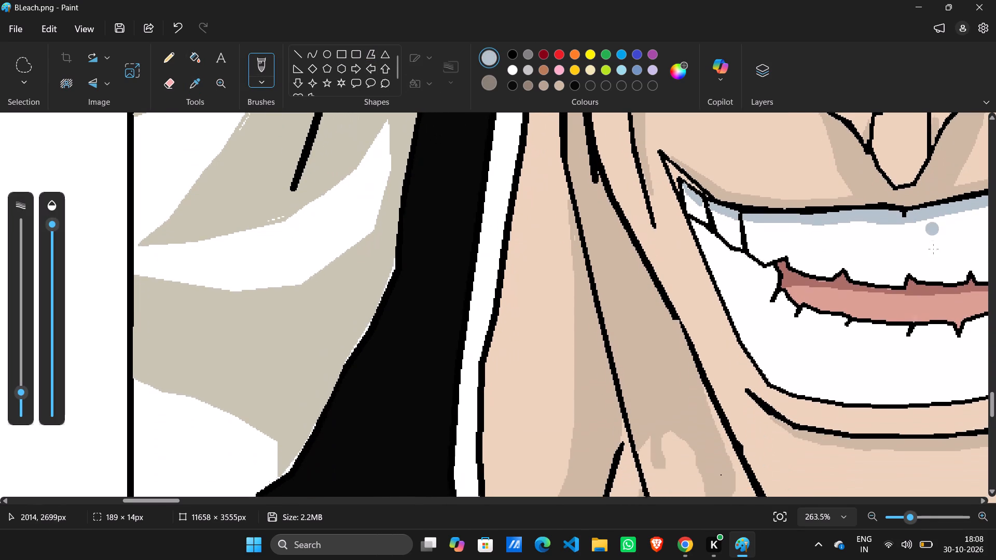
{"action": "left_click_drag", "start_coordinate": [19, 393], "coordinate": [19, 398]}
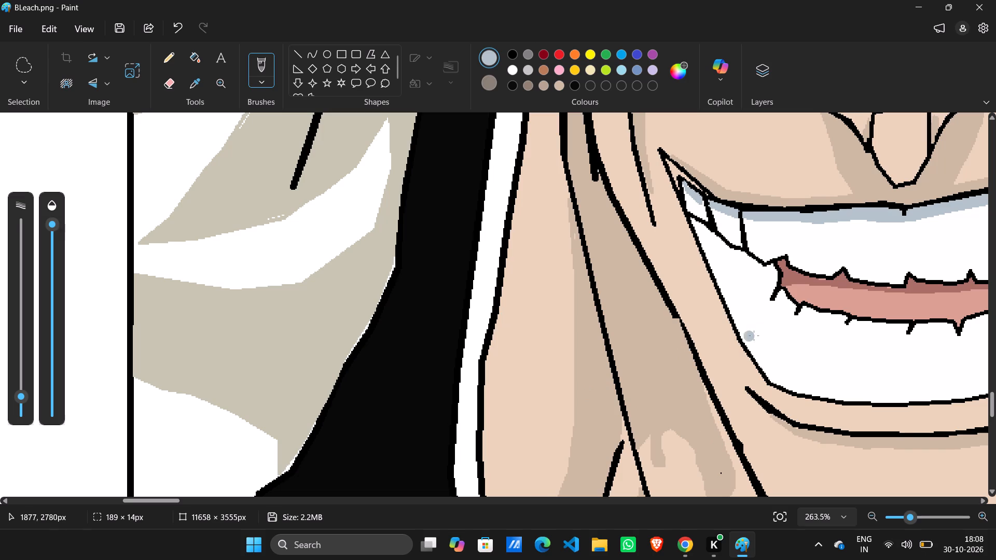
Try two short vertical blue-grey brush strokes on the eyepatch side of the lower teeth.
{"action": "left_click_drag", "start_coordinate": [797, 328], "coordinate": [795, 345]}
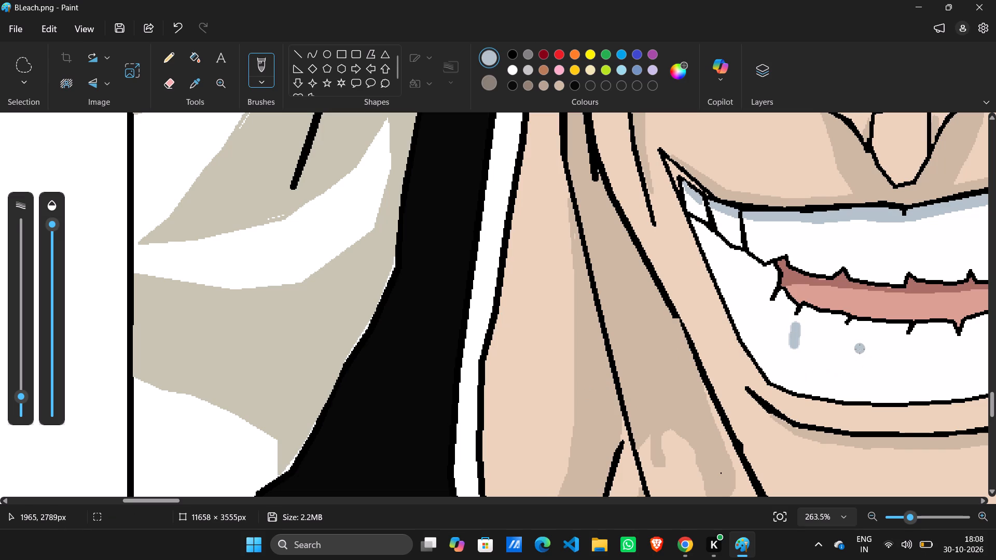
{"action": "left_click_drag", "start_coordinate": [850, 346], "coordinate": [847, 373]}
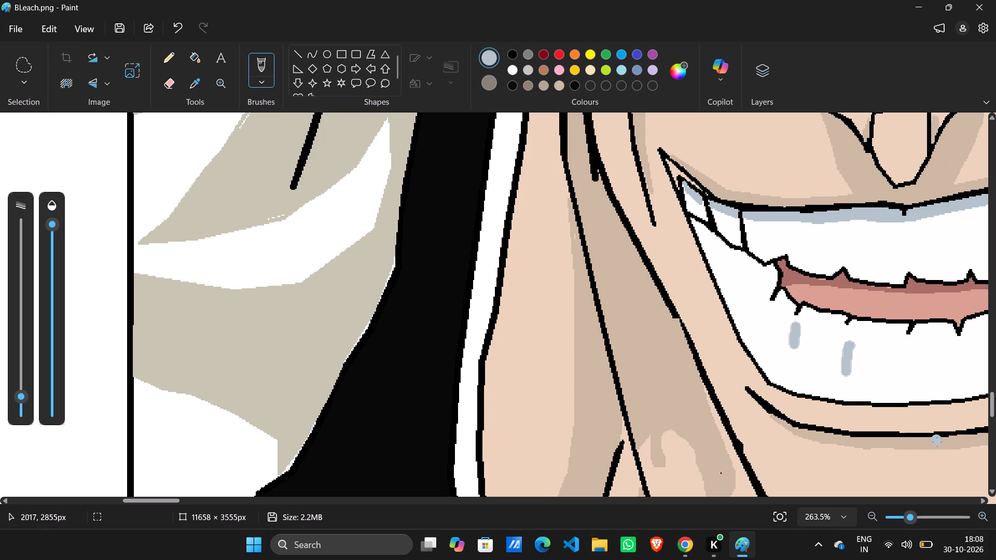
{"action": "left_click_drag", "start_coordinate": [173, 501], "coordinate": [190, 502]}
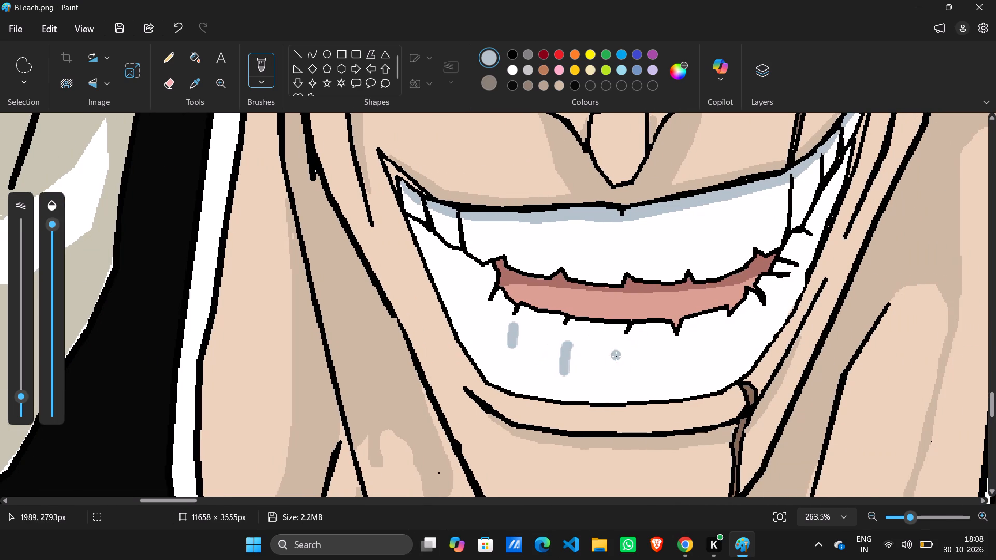
Replace the two trial strokes with four thinner, short vertical blue-grey strokes spaced across the lower teeth, using a smaller brush.
{"action": "left_click_drag", "start_coordinate": [18, 401], "coordinate": [17, 407]}
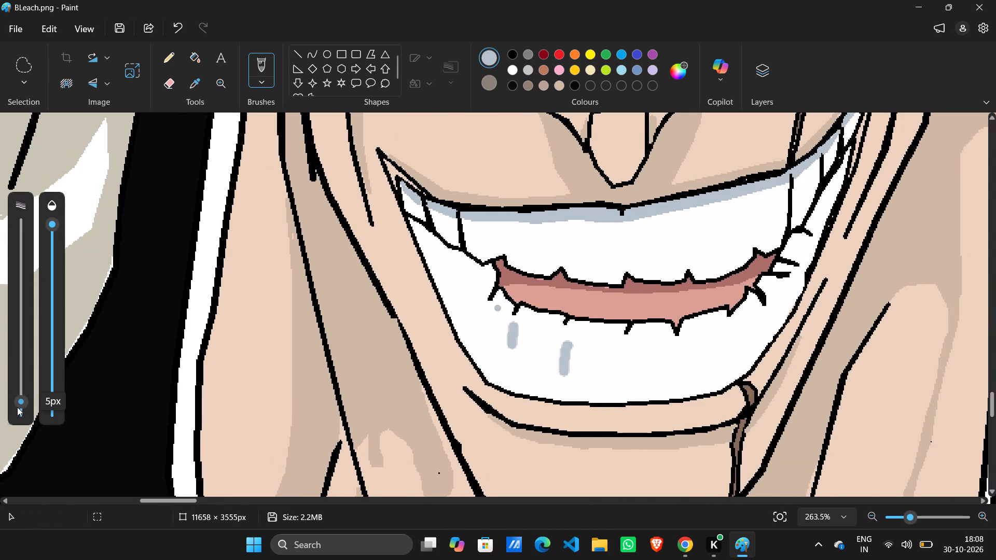
{"action": "left_click_drag", "start_coordinate": [17, 407], "coordinate": [17, 409]}
{"action": "left_click", "coordinate": [177, 32]}
{"action": "left_click", "coordinate": [177, 32]}
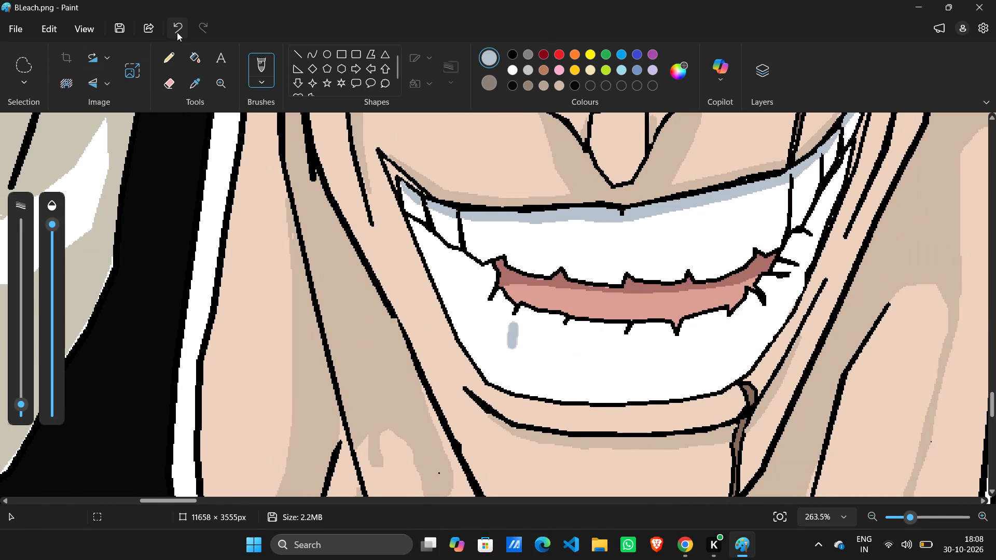
{"action": "left_click", "coordinate": [507, 332]}
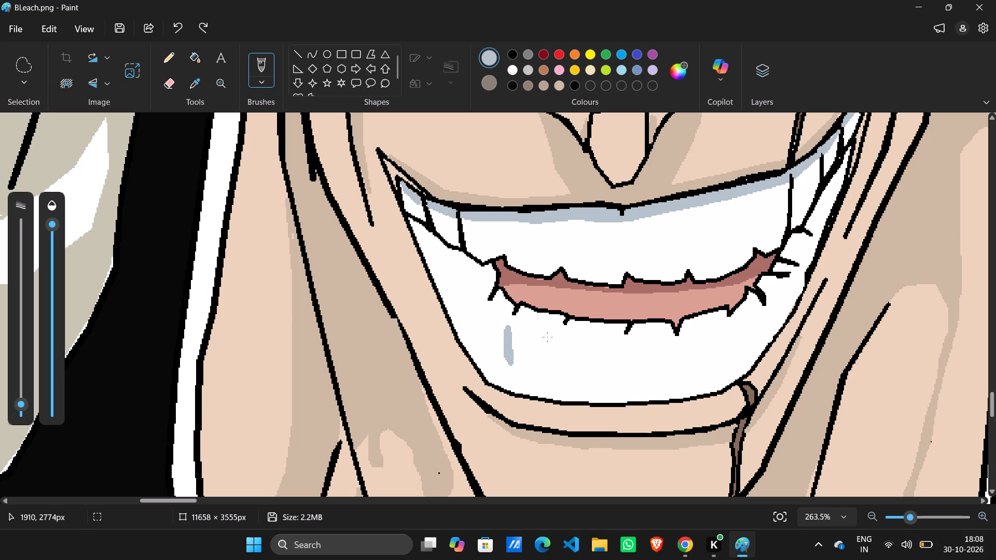
{"action": "left_click", "coordinate": [566, 345]}
{"action": "left_click", "coordinate": [628, 352]}
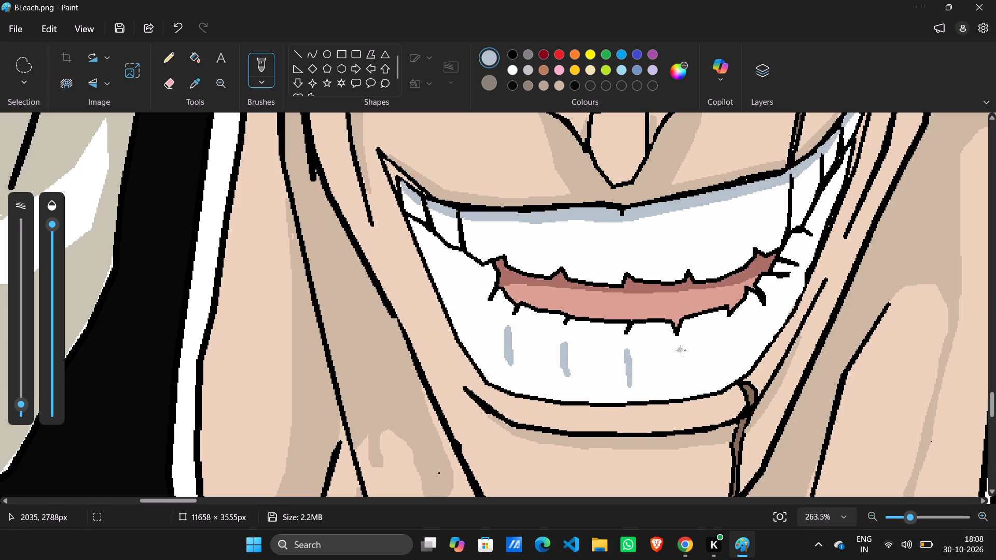
{"action": "left_click_drag", "start_coordinate": [681, 350], "coordinate": [685, 361]}
Add a short vertical blue-grey stroke and a small dab to the lower teeth on the scarred side.
{"action": "left_click_drag", "start_coordinate": [741, 328], "coordinate": [743, 352]}
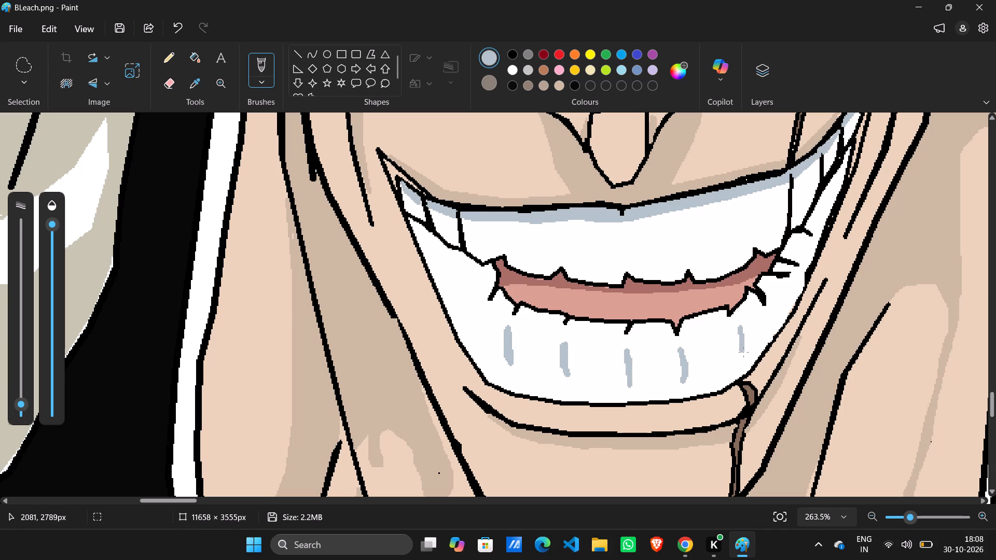
{"action": "left_click_drag", "start_coordinate": [743, 352], "coordinate": [741, 334]}
{"action": "left_click", "coordinate": [766, 315]}
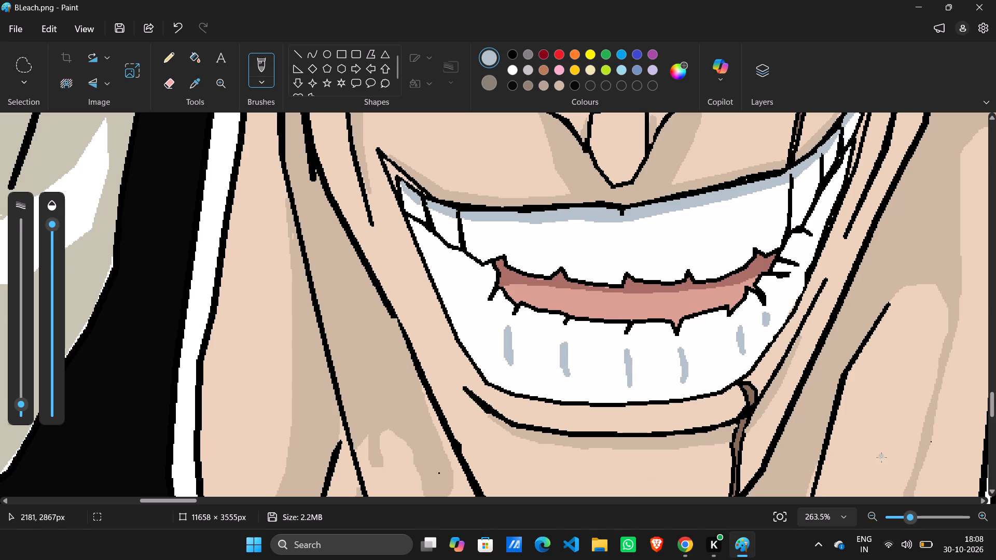
Outline a curved shadow area at the eyepatch-side end of the lower teeth in blue-grey and fill it with the same colour.
{"action": "left_click_drag", "start_coordinate": [911, 515], "coordinate": [897, 519]}
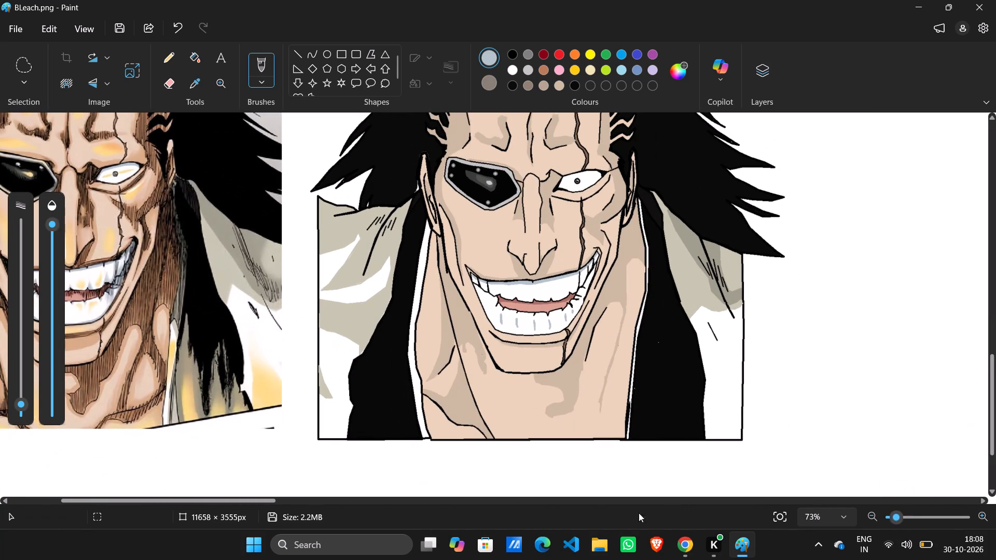
{"action": "left_click_drag", "start_coordinate": [254, 504], "coordinate": [218, 503]}
{"action": "scroll", "coordinate": [363, 428], "scroll_direction": "up", "scroll_amount": 1}
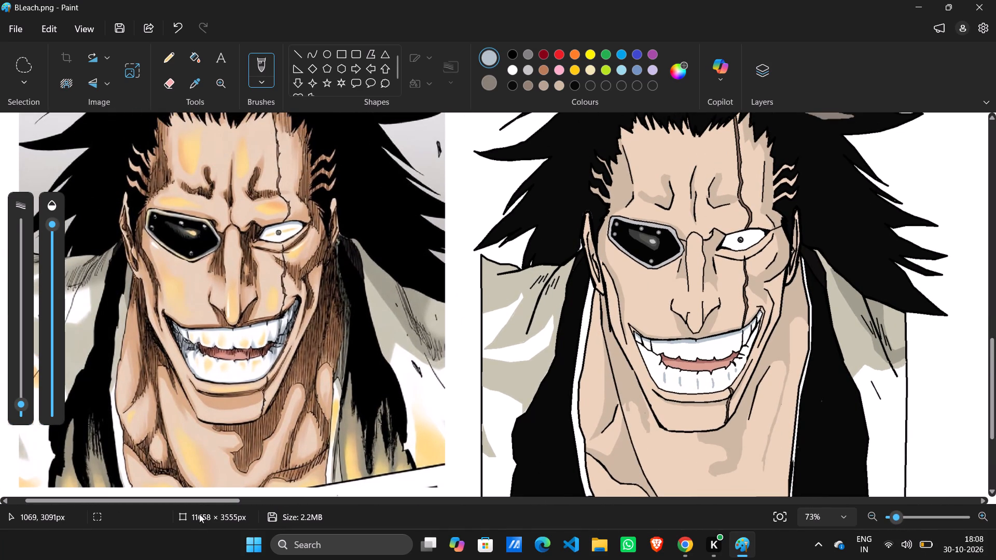
{"action": "left_click_drag", "start_coordinate": [211, 501], "coordinate": [232, 503]}
{"action": "scroll", "coordinate": [823, 374], "scroll_direction": "up", "scroll_amount": 2}
{"action": "scroll", "coordinate": [824, 390], "scroll_direction": "down", "scroll_amount": 2}
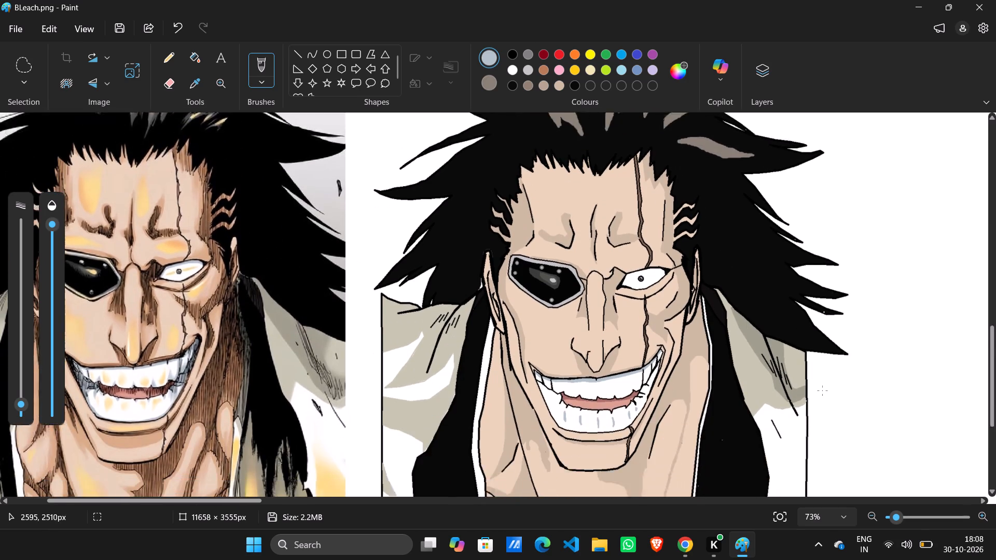
{"action": "scroll", "coordinate": [850, 380], "scroll_direction": "up", "scroll_amount": 5, "text": "ctrl"}
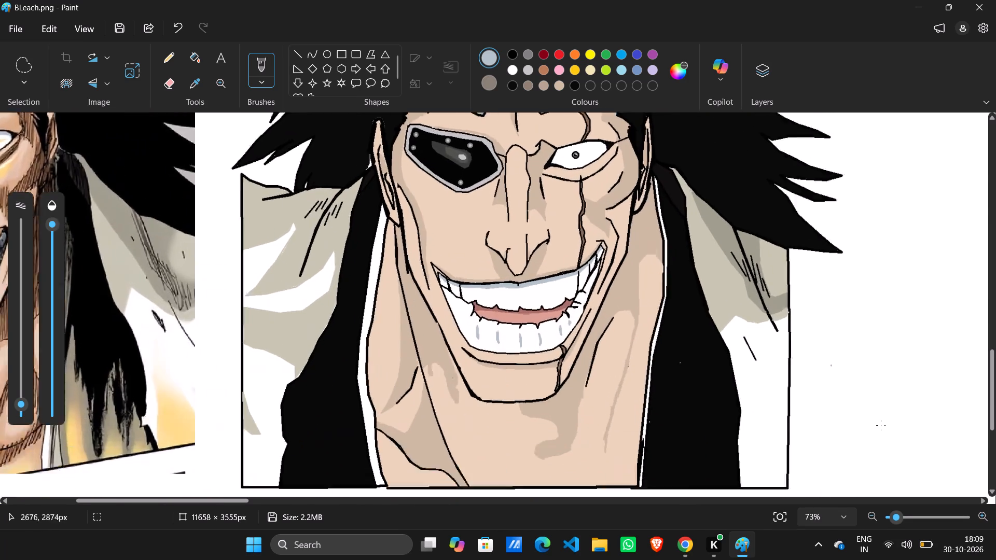
{"action": "scroll", "coordinate": [597, 432], "scroll_direction": "up", "scroll_amount": 4, "text": "ctrl"}
{"action": "scroll", "coordinate": [336, 429], "scroll_direction": "up", "scroll_amount": 1}
{"action": "scroll", "coordinate": [380, 450], "scroll_direction": "up", "scroll_amount": 4, "text": "ctrl"}
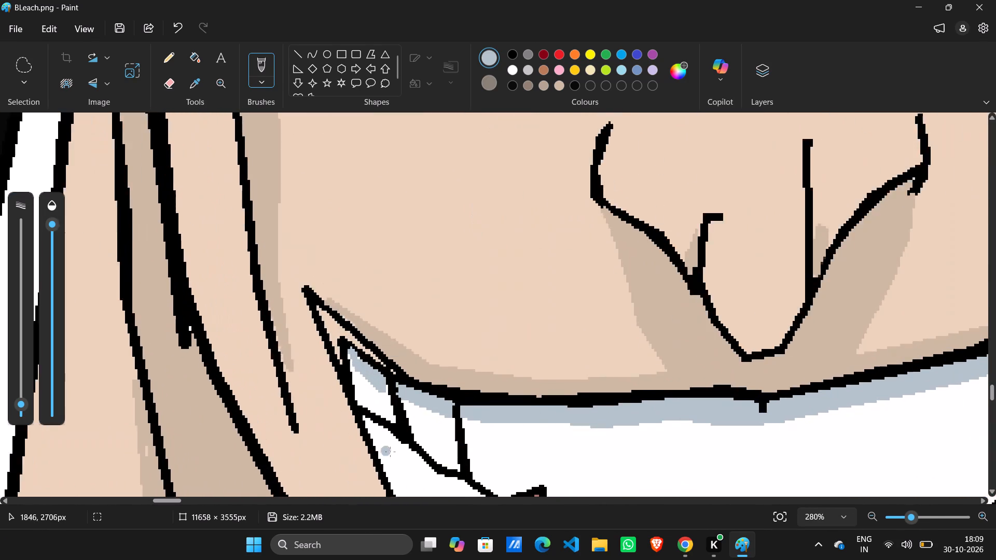
{"action": "scroll", "coordinate": [391, 452], "scroll_direction": "down", "scroll_amount": 4}
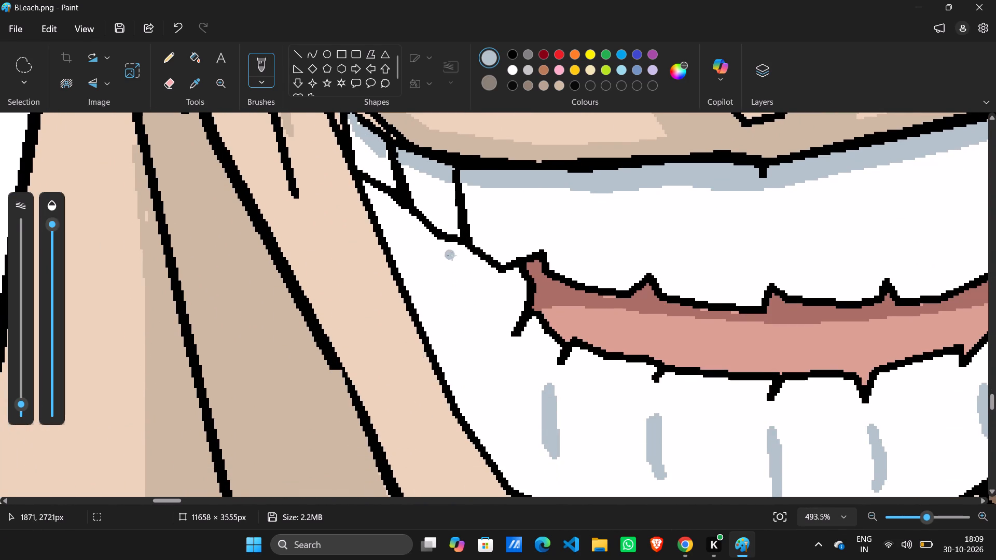
{"action": "left_click_drag", "start_coordinate": [450, 245], "coordinate": [492, 335]}
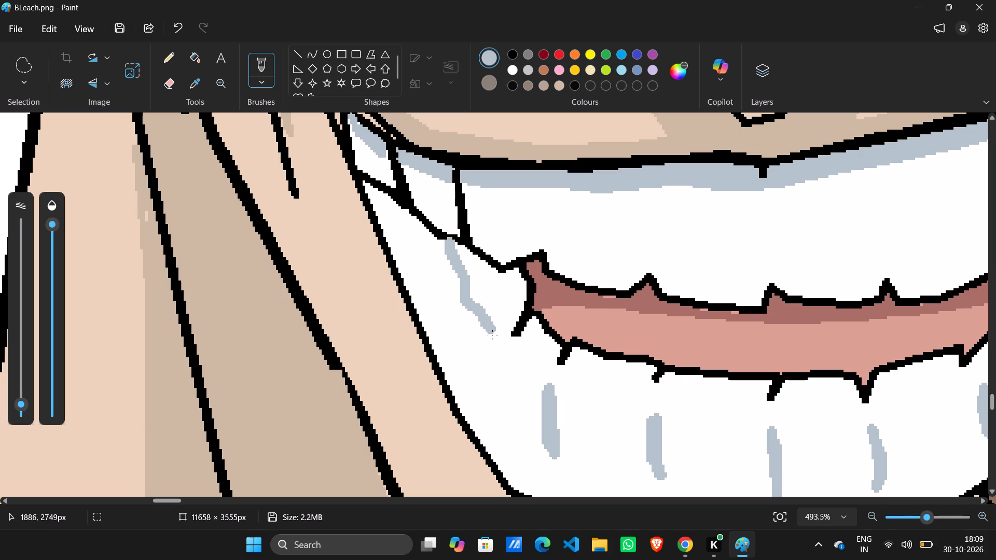
{"action": "left_click_drag", "start_coordinate": [492, 335], "coordinate": [461, 401]}
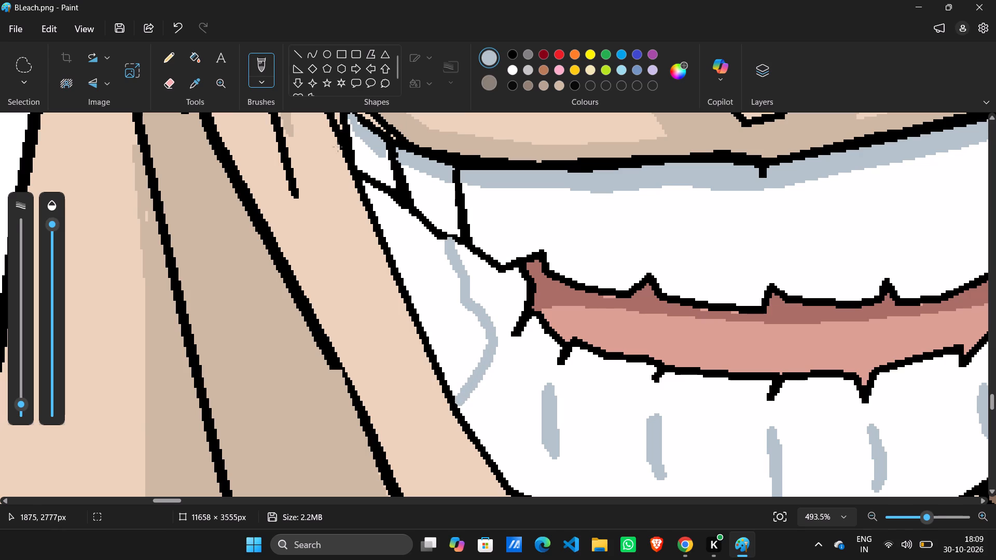
{"action": "left_click", "coordinate": [206, 57]}
{"action": "left_click", "coordinate": [200, 58]}
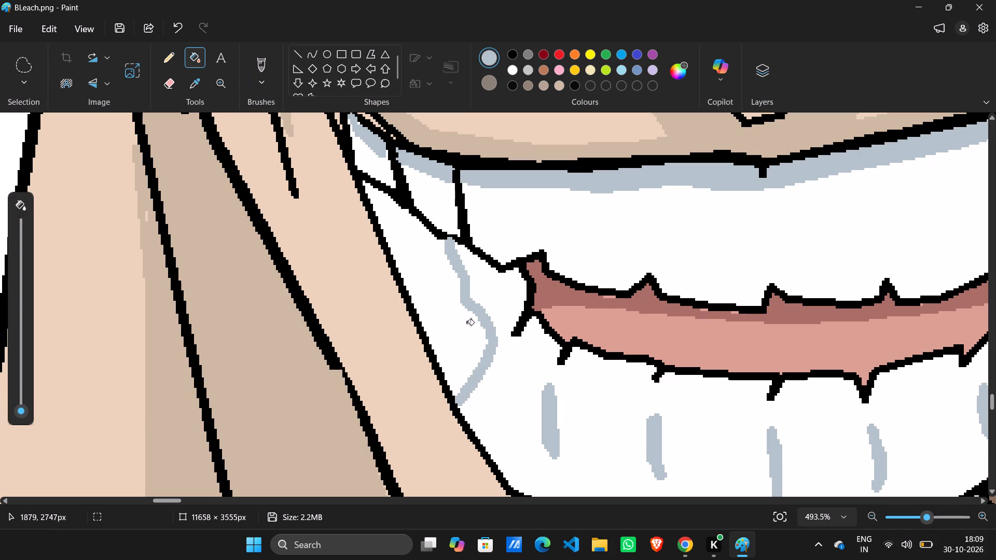
{"action": "left_click", "coordinate": [459, 324]}
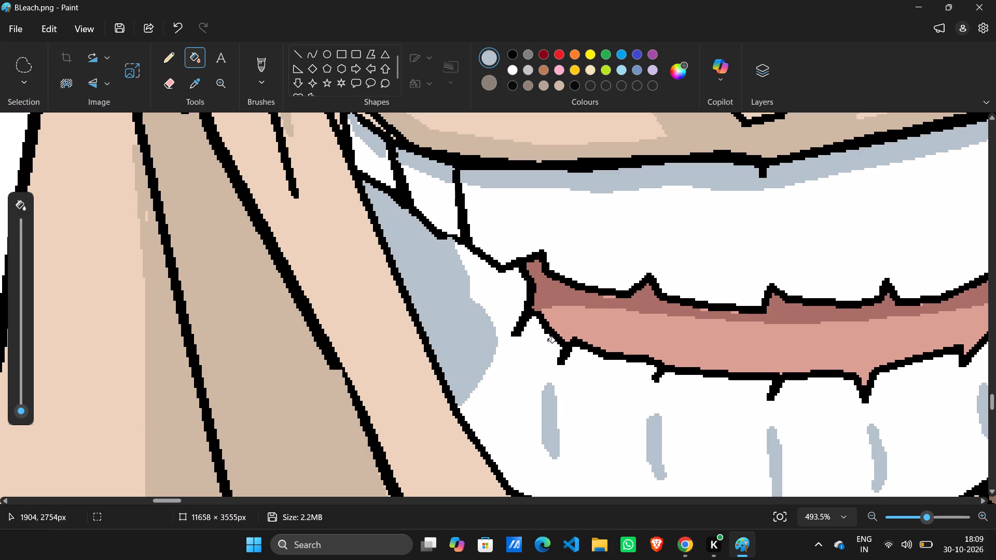
Draw three short black crease lines inside the blue-grey shadow with a thinner brush.
{"action": "left_click", "coordinate": [510, 53]}
{"action": "left_click", "coordinate": [264, 63]}
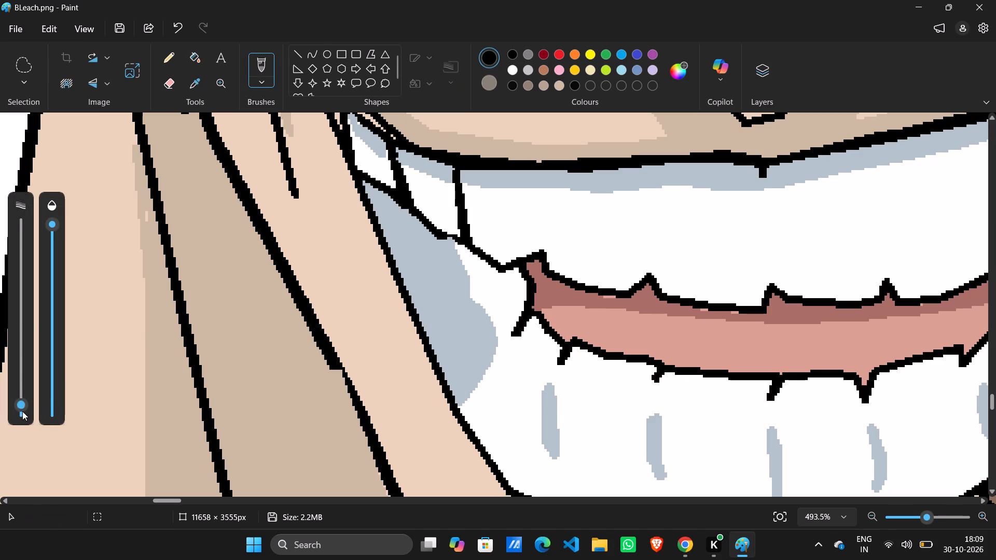
{"action": "left_click_drag", "start_coordinate": [23, 407], "coordinate": [23, 413]}
{"action": "left_click_drag", "start_coordinate": [22, 413], "coordinate": [23, 408]}
{"action": "triple_click", "coordinate": [23, 408]}
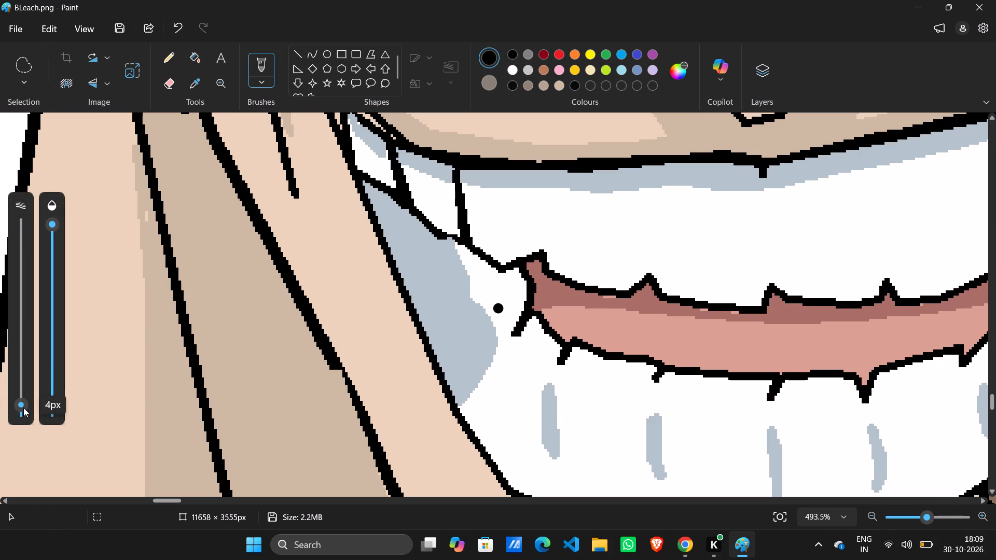
{"action": "left_click", "coordinate": [24, 412]}
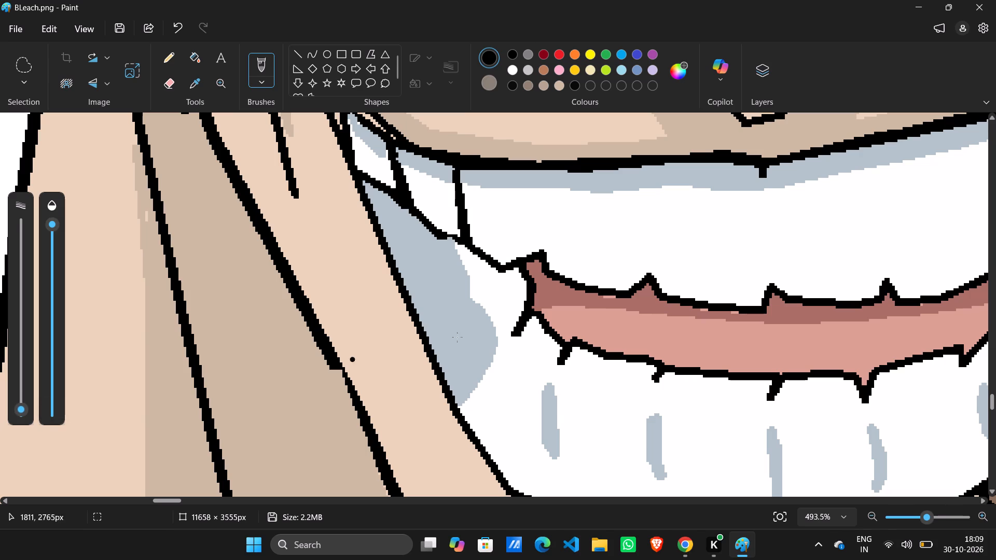
{"action": "left_click_drag", "start_coordinate": [474, 310], "coordinate": [463, 343]}
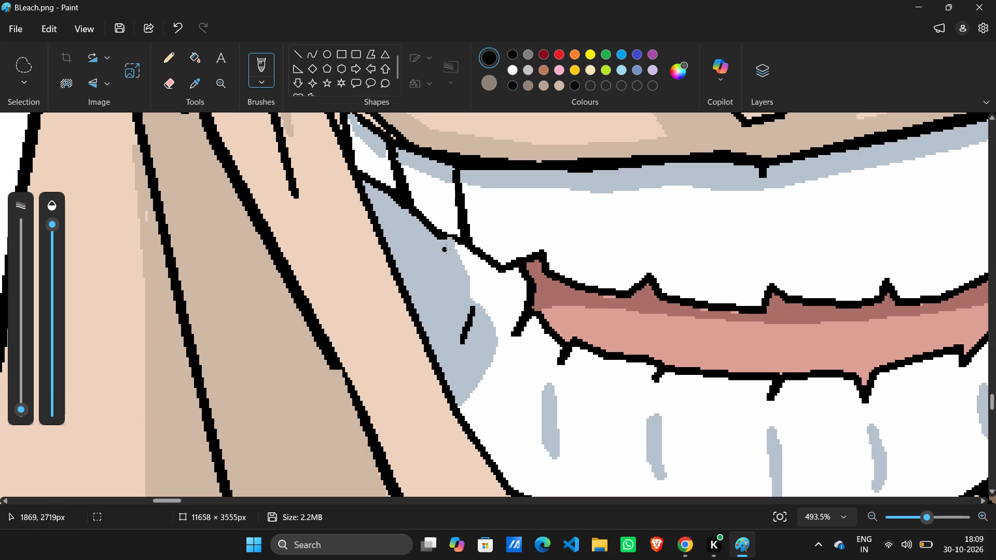
{"action": "left_click_drag", "start_coordinate": [446, 247], "coordinate": [456, 288]}
{"action": "left_click_drag", "start_coordinate": [429, 241], "coordinate": [416, 279]}
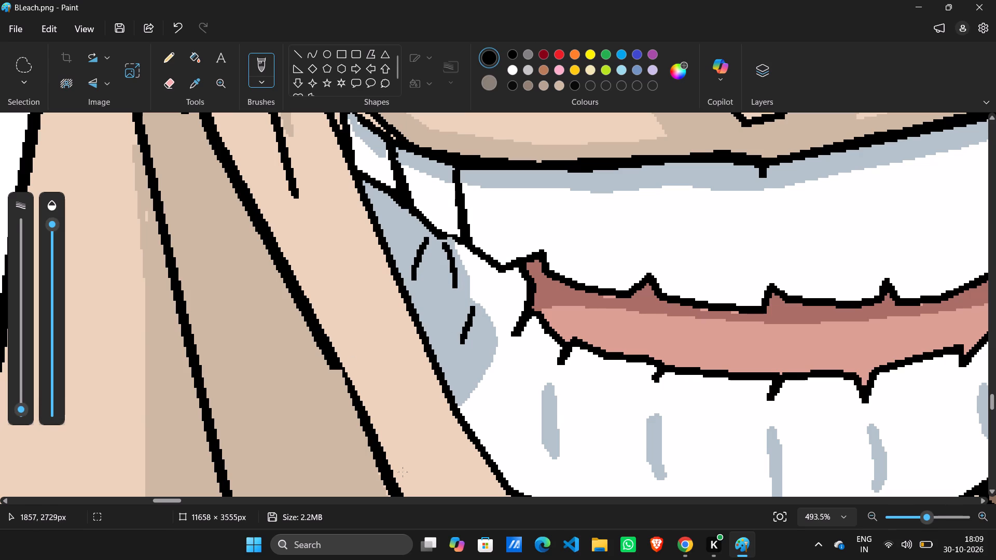
Thicken the thin section of the black cheek outline beside the eyepatch-side corner of the mouth.
{"action": "left_click_drag", "start_coordinate": [335, 363], "coordinate": [358, 417]}
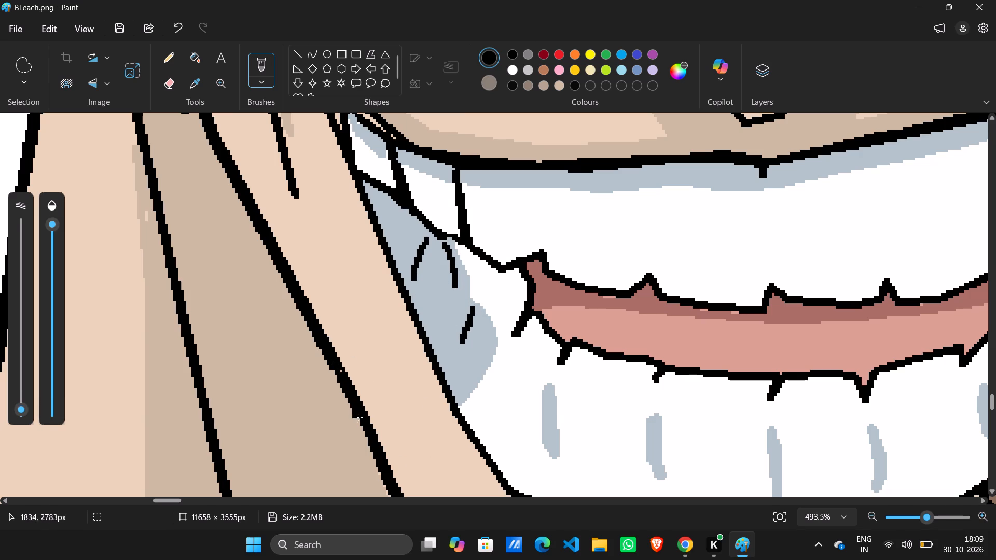
{"action": "left_click_drag", "start_coordinate": [358, 417], "coordinate": [340, 365]}
Fill the narrow skin-coloured gaps at both outer corners of the mouth with the saved black.
{"action": "scroll", "coordinate": [865, 520], "scroll_direction": "down", "scroll_amount": 1}
{"action": "left_click_drag", "start_coordinate": [925, 519], "coordinate": [900, 522]}
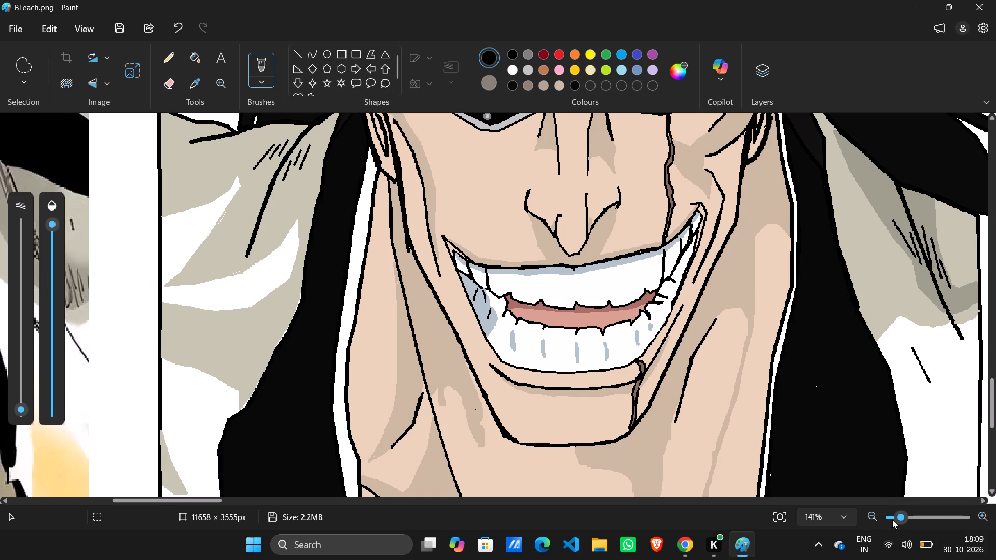
{"action": "scroll", "coordinate": [472, 261], "scroll_direction": "down", "scroll_amount": 4, "text": "ctrl"}
{"action": "scroll", "coordinate": [224, 212], "scroll_direction": "down", "scroll_amount": 2, "text": "ctrl"}
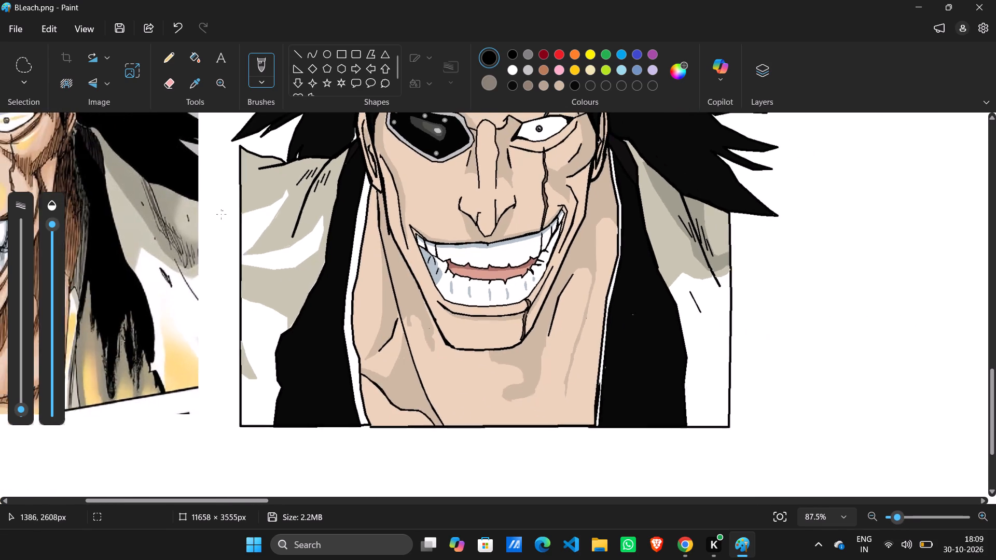
{"action": "scroll", "coordinate": [221, 214], "scroll_direction": "down", "scroll_amount": 1, "text": "ctrl"}
{"action": "scroll", "coordinate": [158, 82], "scroll_direction": "up", "scroll_amount": 5, "text": "ctrl"}
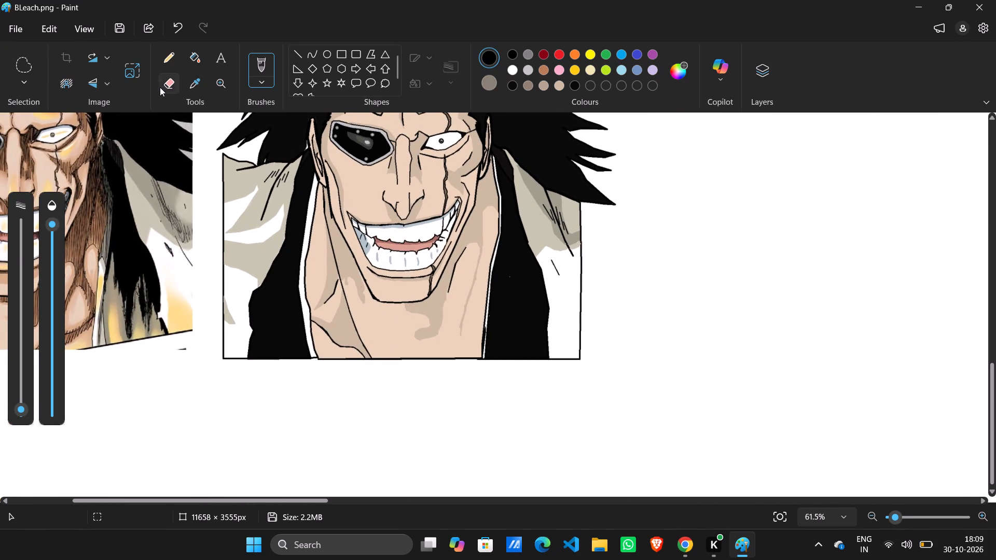
{"action": "scroll", "coordinate": [154, 75], "scroll_direction": "up", "scroll_amount": 1, "text": "ctrl"}
{"action": "scroll", "coordinate": [331, 261], "scroll_direction": "up", "scroll_amount": 5, "text": "ctrl"}
{"action": "scroll", "coordinate": [599, 264], "scroll_direction": "up", "scroll_amount": 5, "text": "ctrl"}
{"action": "scroll", "coordinate": [582, 257], "scroll_direction": "up", "scroll_amount": 1}
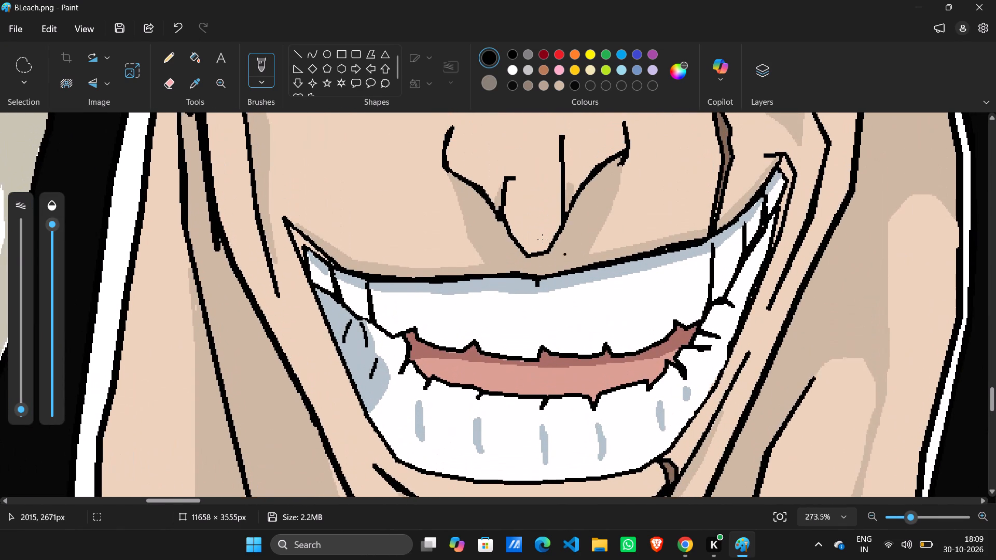
{"action": "left_click", "coordinate": [195, 82]}
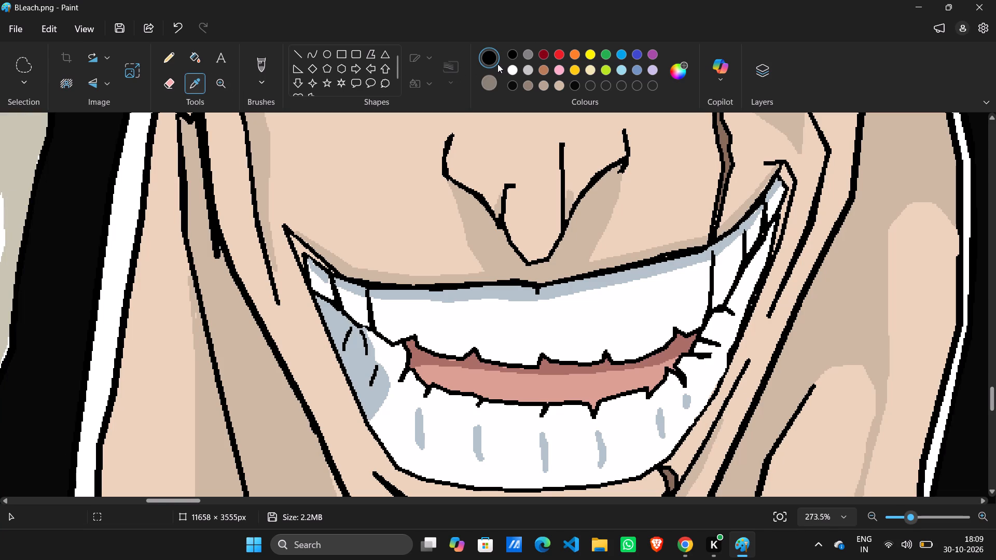
{"action": "left_click", "coordinate": [519, 85]}
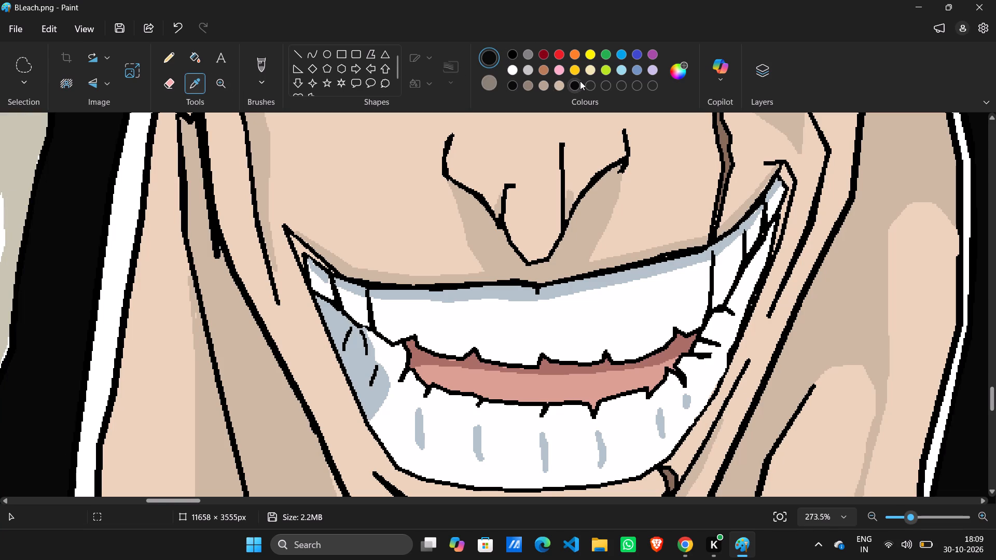
{"action": "left_click", "coordinate": [580, 86]}
{"action": "left_click", "coordinate": [577, 87]}
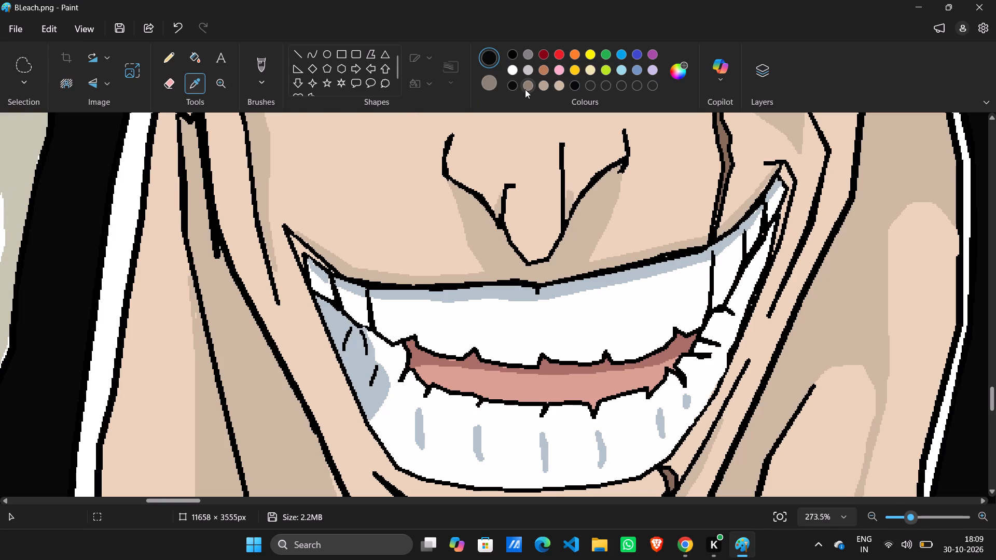
{"action": "left_click", "coordinate": [514, 90]}
{"action": "left_click", "coordinate": [202, 53]}
{"action": "scroll", "coordinate": [269, 241], "scroll_direction": "up", "scroll_amount": 3, "text": "ctrl"}
{"action": "left_click", "coordinate": [335, 275]}
{"action": "scroll", "coordinate": [699, 262], "scroll_direction": "down", "scroll_amount": 7, "text": "ctrl"}
{"action": "left_click", "coordinate": [776, 193]}
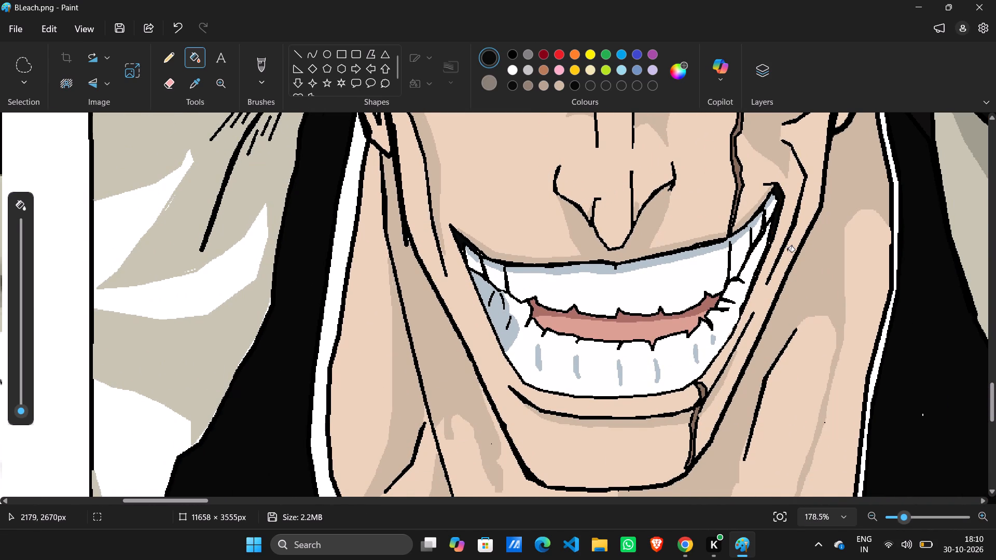
Sample the blue-grey from the teeth shadow, outline a narrow shadow at the scar-side end of the lower teeth and fill it.
{"action": "scroll", "coordinate": [787, 253], "scroll_direction": "down", "scroll_amount": 2}
{"action": "scroll", "coordinate": [786, 254], "scroll_direction": "down", "scroll_amount": 4, "text": "ctrl"}
{"action": "scroll", "coordinate": [612, 273], "scroll_direction": "down", "scroll_amount": 4, "text": "ctrl"}
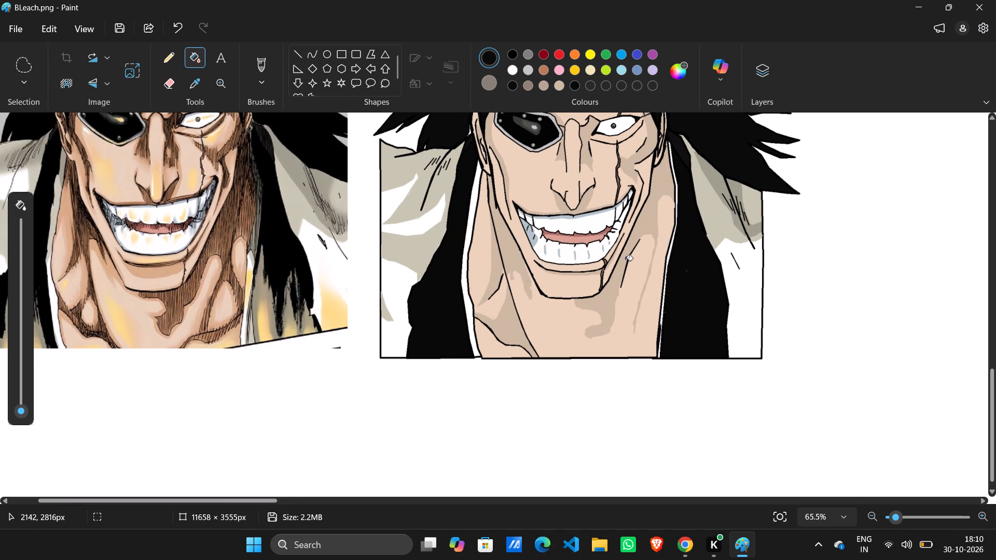
{"action": "scroll", "coordinate": [698, 241], "scroll_direction": "up", "scroll_amount": 6, "text": "ctrl"}
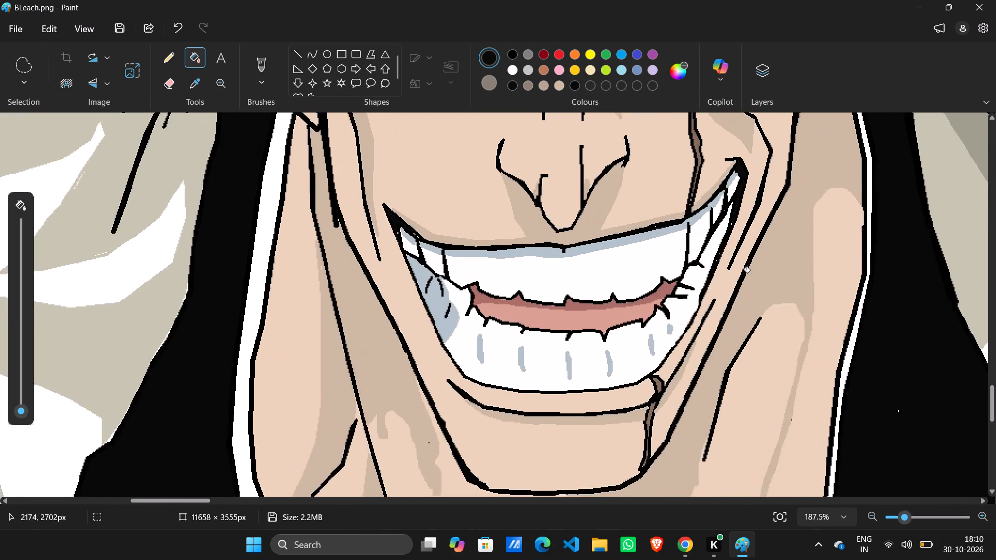
{"action": "scroll", "coordinate": [767, 284], "scroll_direction": "up", "scroll_amount": 4, "text": "ctrl"}
{"action": "left_click", "coordinate": [263, 62]}
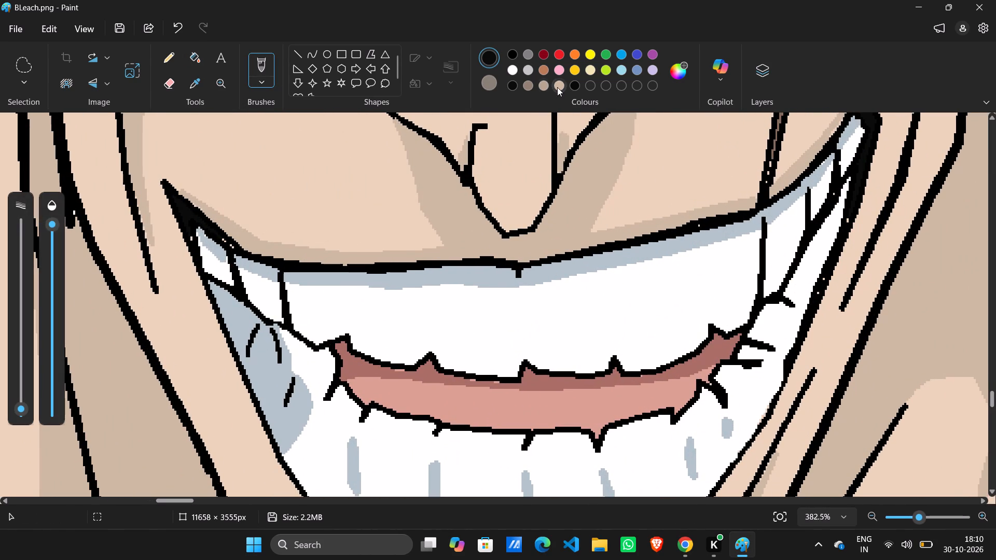
{"action": "left_click", "coordinate": [198, 86]}
{"action": "left_click", "coordinate": [232, 310]}
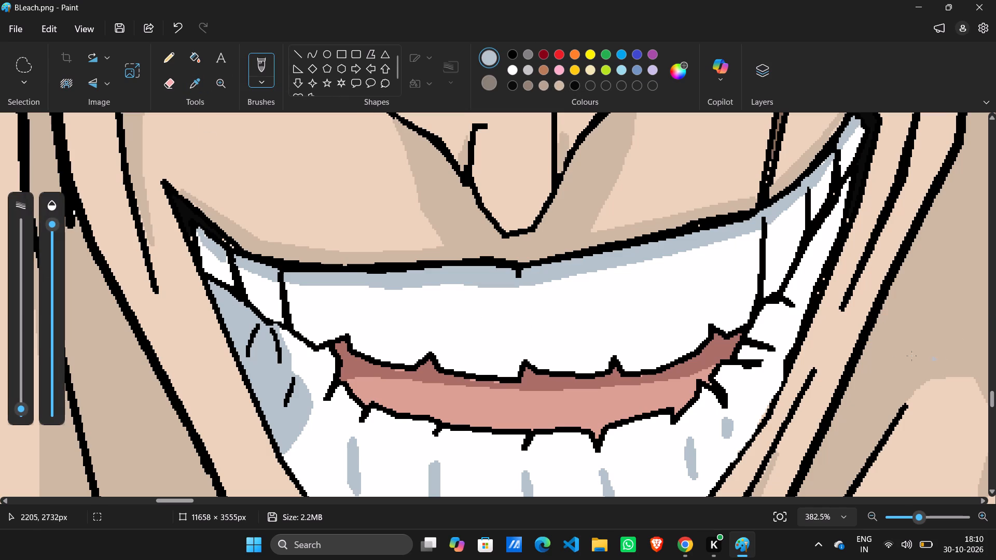
{"action": "left_click_drag", "start_coordinate": [770, 305], "coordinate": [773, 340]}
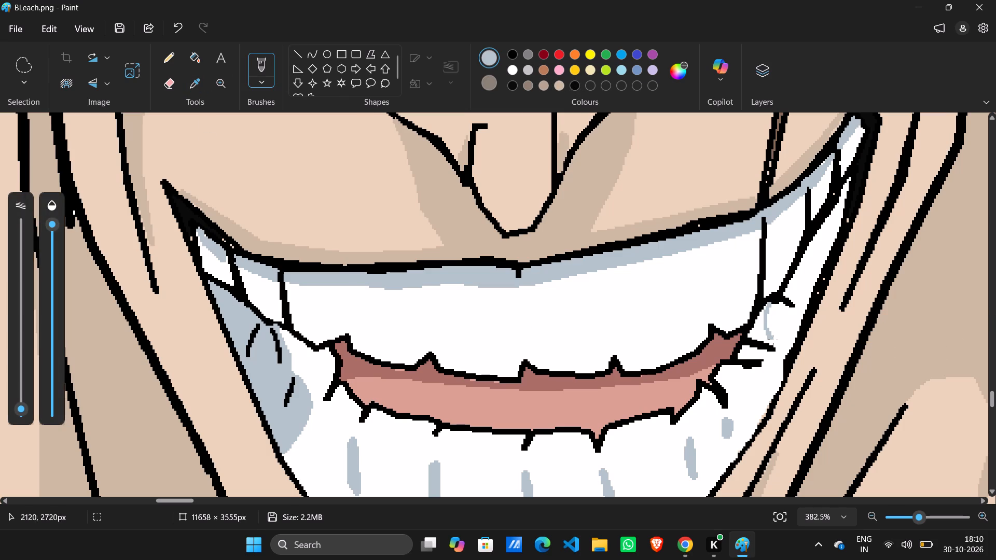
{"action": "left_click_drag", "start_coordinate": [773, 340], "coordinate": [778, 389]}
{"action": "left_click_drag", "start_coordinate": [778, 389], "coordinate": [785, 375]}
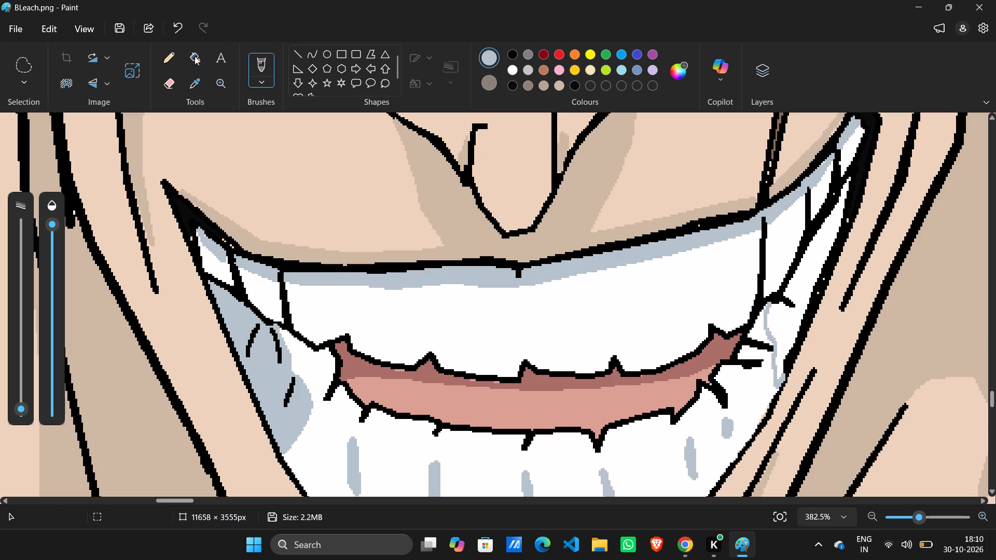
{"action": "left_click", "coordinate": [202, 59]}
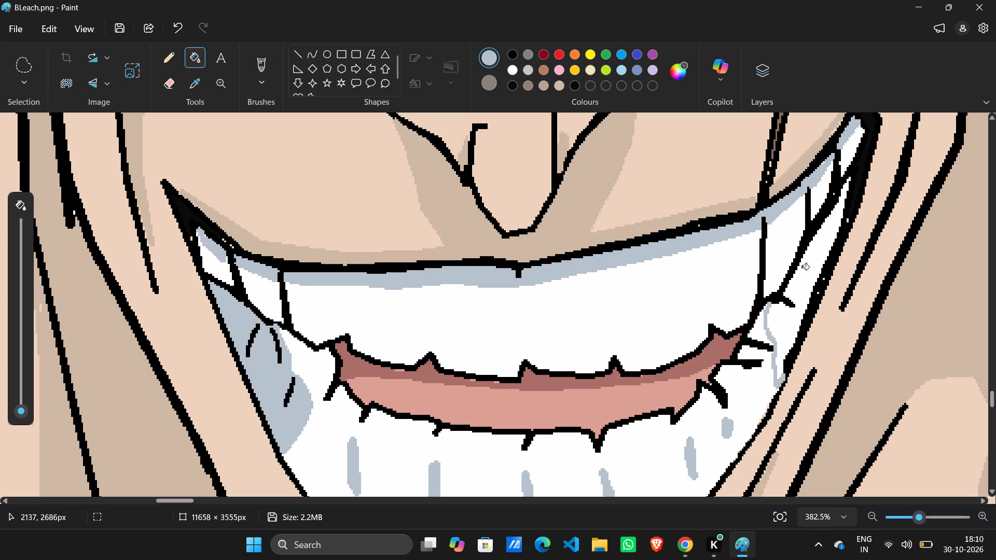
{"action": "left_click", "coordinate": [802, 269]}
Draw two thin vertical blue-grey crease marks, about 25 px tall, above the scar-side notches of the upper teeth with the Polygon shape.
{"action": "scroll", "coordinate": [842, 274], "scroll_direction": "down", "scroll_amount": 9, "text": "ctrl"}
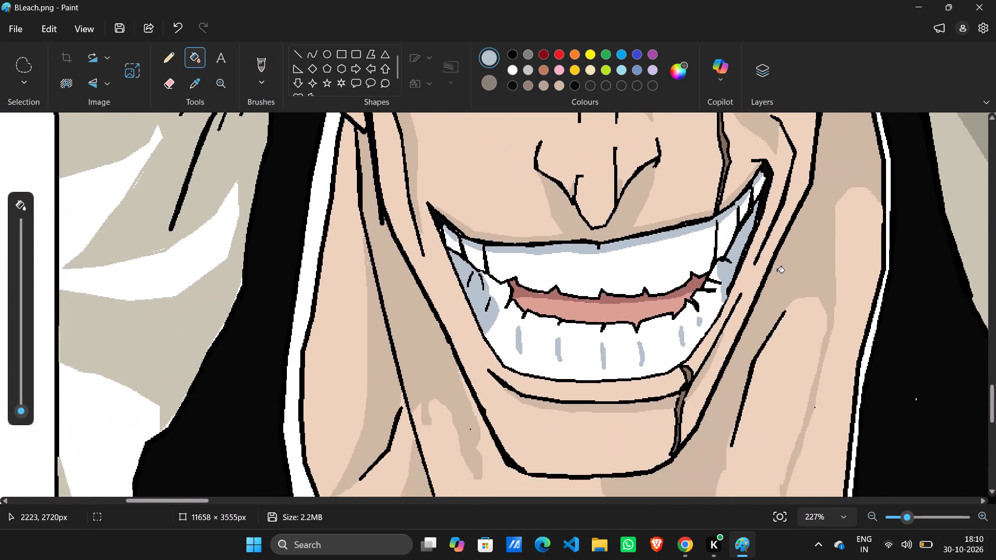
{"action": "scroll", "coordinate": [544, 295], "scroll_direction": "down", "scroll_amount": 3, "text": "ctrl"}
{"action": "scroll", "coordinate": [592, 295], "scroll_direction": "down", "scroll_amount": 2, "text": "ctrl"}
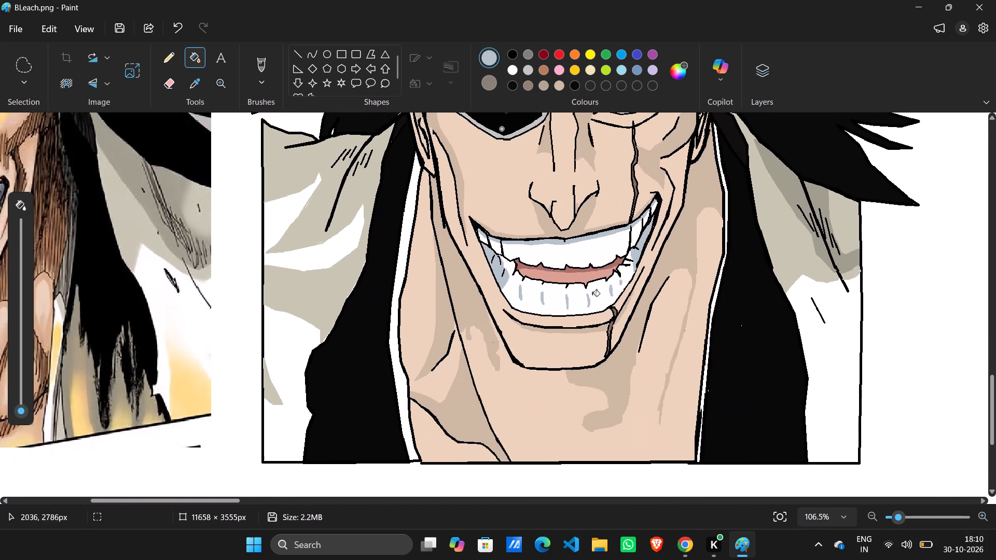
{"action": "scroll", "coordinate": [592, 295], "scroll_direction": "down", "scroll_amount": 1, "text": "ctrl"}
{"action": "scroll", "coordinate": [682, 289], "scroll_direction": "up", "scroll_amount": 10, "text": "ctrl"}
{"action": "left_click", "coordinate": [368, 51]}
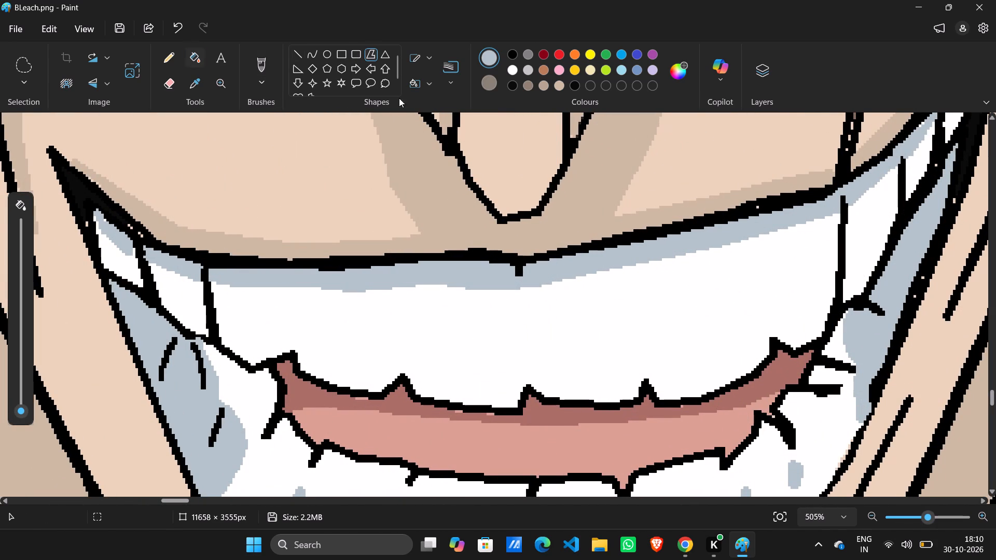
{"action": "left_click_drag", "start_coordinate": [654, 368], "coordinate": [655, 342]}
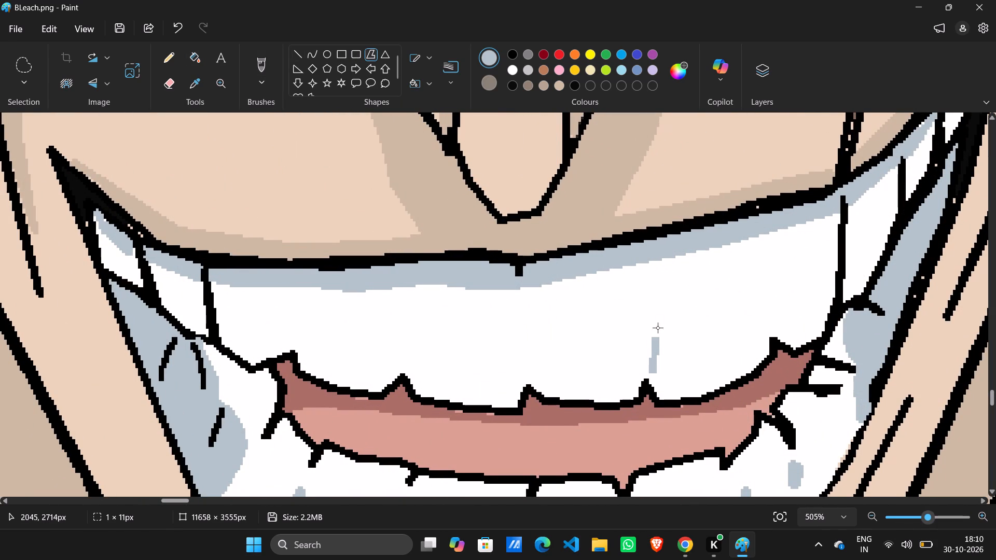
{"action": "left_click", "coordinate": [658, 324]}
{"action": "left_click_drag", "start_coordinate": [658, 348], "coordinate": [657, 388]}
{"action": "left_click_drag", "start_coordinate": [657, 386], "coordinate": [653, 372]}
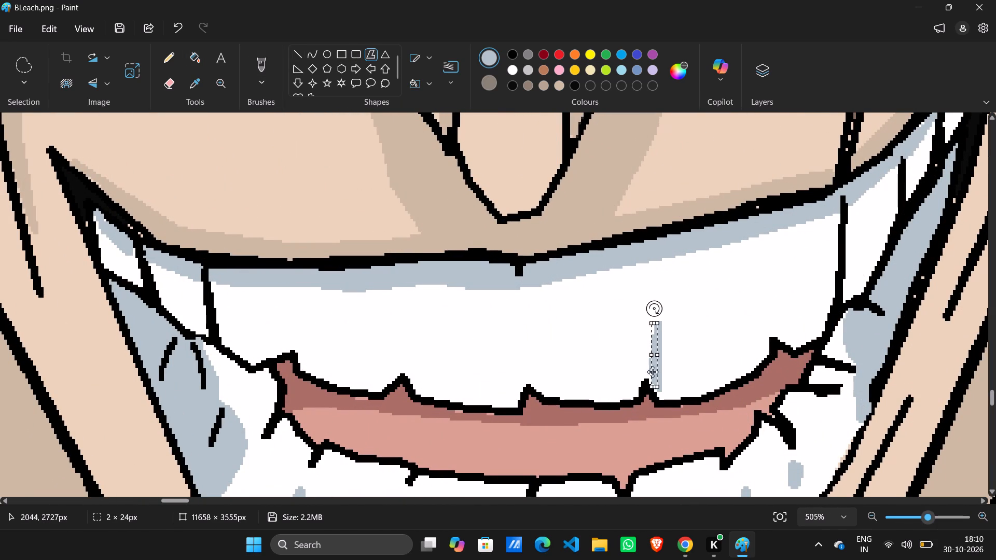
{"action": "left_click", "coordinate": [774, 335]}
{"action": "left_click_drag", "start_coordinate": [774, 327], "coordinate": [772, 305]}
{"action": "left_click_drag", "start_coordinate": [771, 289], "coordinate": [769, 264]}
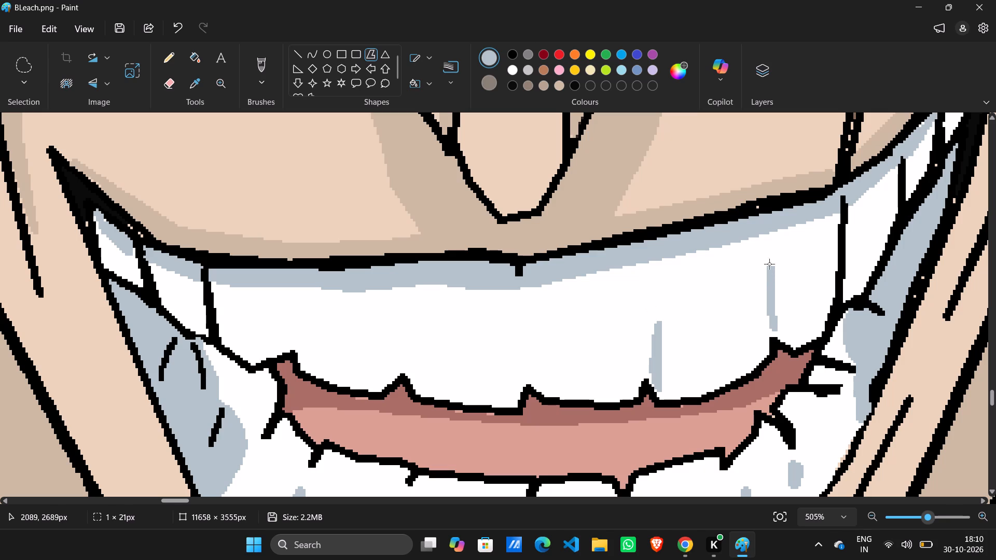
{"action": "left_click_drag", "start_coordinate": [769, 264], "coordinate": [769, 261]}
{"action": "left_click_drag", "start_coordinate": [772, 274], "coordinate": [779, 310]}
{"action": "left_click_drag", "start_coordinate": [779, 318], "coordinate": [777, 330]}
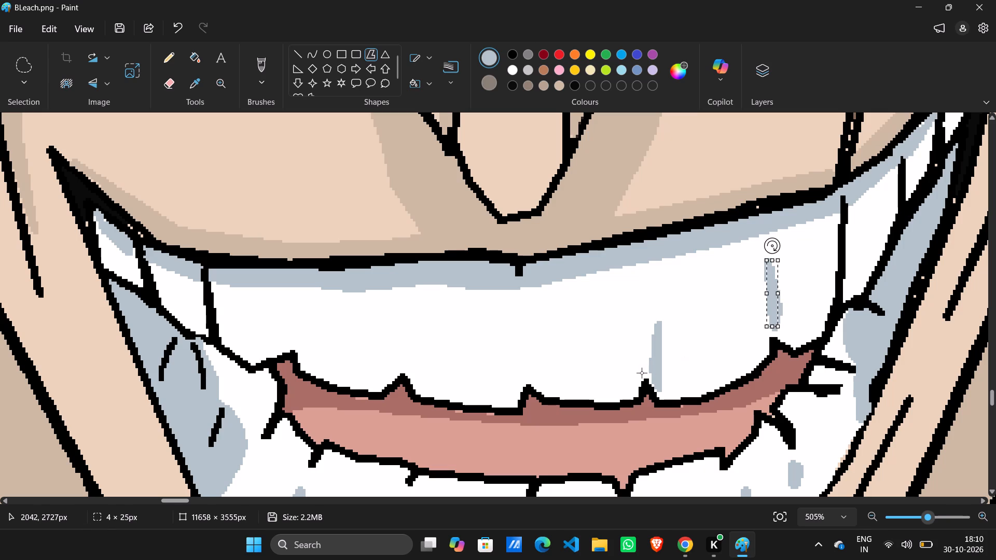
{"action": "left_click", "coordinate": [642, 373]}
Draw two slightly curved blue-grey crease marks, about 22 px and 16 px tall, on the eyepatch-side half of the upper teeth.
{"action": "left_click_drag", "start_coordinate": [403, 367], "coordinate": [405, 328]}
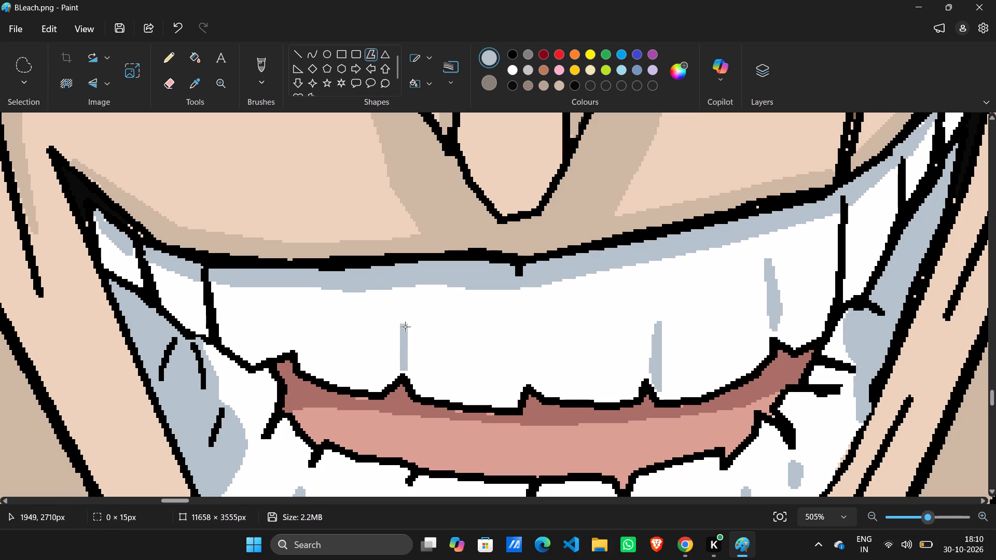
{"action": "left_click_drag", "start_coordinate": [408, 318], "coordinate": [413, 308]}
{"action": "left_click_drag", "start_coordinate": [408, 313], "coordinate": [398, 332]}
{"action": "left_click_drag", "start_coordinate": [398, 341], "coordinate": [403, 368]}
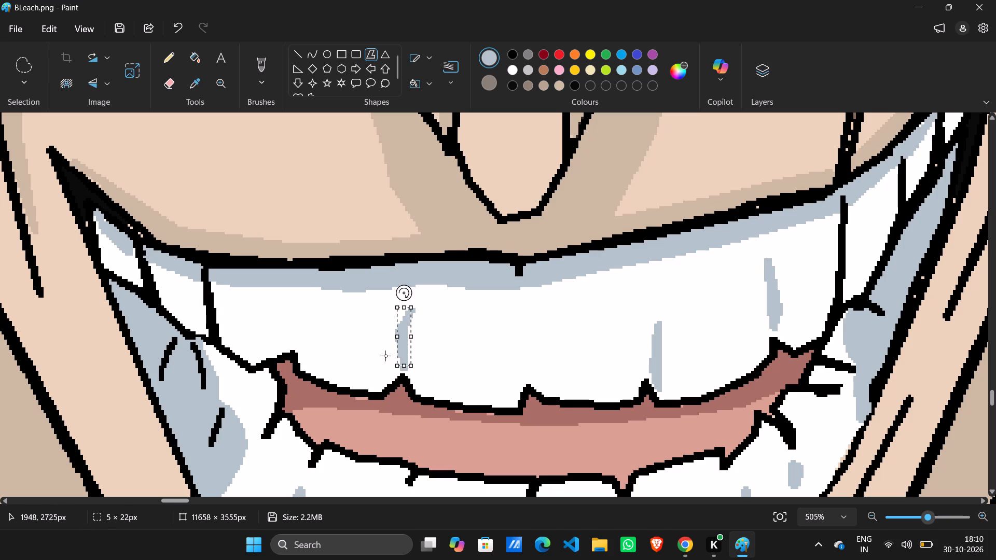
{"action": "left_click", "coordinate": [321, 347]}
{"action": "left_click_drag", "start_coordinate": [300, 347], "coordinate": [307, 323]}
{"action": "left_click_drag", "start_coordinate": [312, 315], "coordinate": [320, 306]}
{"action": "left_click", "coordinate": [316, 306]}
{"action": "left_click_drag", "start_coordinate": [312, 308], "coordinate": [308, 314]}
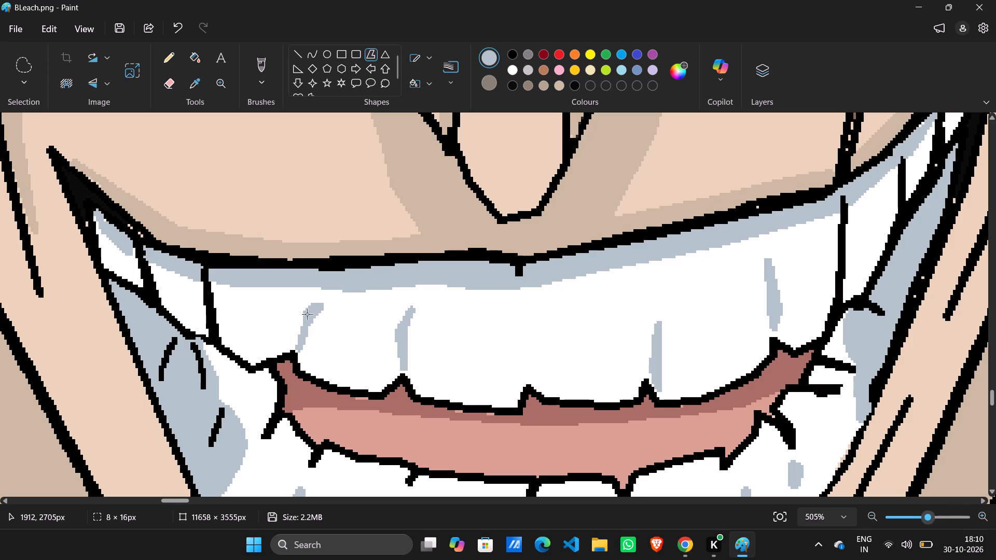
{"action": "left_click", "coordinate": [307, 314]}
{"action": "left_click_drag", "start_coordinate": [306, 318], "coordinate": [299, 344]}
{"action": "left_click", "coordinate": [626, 382]}
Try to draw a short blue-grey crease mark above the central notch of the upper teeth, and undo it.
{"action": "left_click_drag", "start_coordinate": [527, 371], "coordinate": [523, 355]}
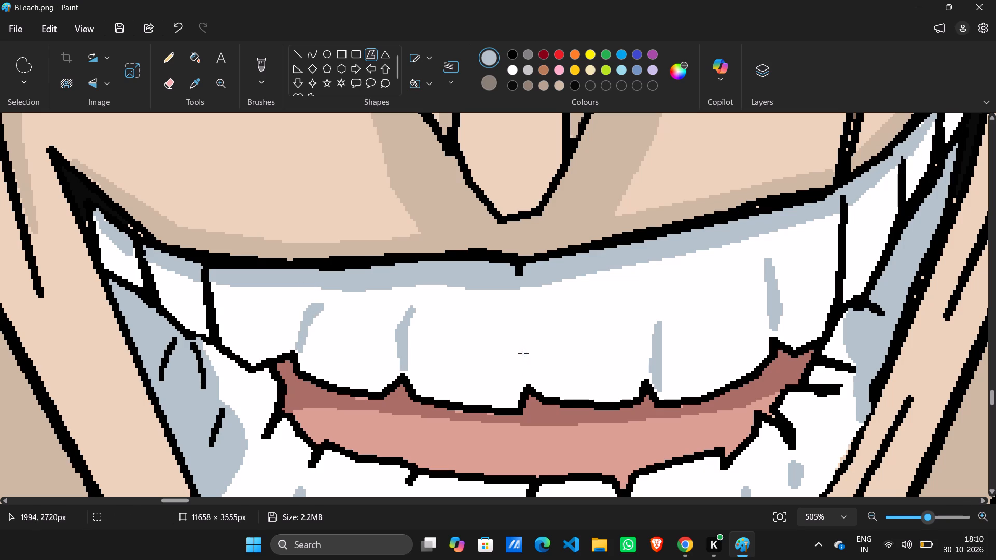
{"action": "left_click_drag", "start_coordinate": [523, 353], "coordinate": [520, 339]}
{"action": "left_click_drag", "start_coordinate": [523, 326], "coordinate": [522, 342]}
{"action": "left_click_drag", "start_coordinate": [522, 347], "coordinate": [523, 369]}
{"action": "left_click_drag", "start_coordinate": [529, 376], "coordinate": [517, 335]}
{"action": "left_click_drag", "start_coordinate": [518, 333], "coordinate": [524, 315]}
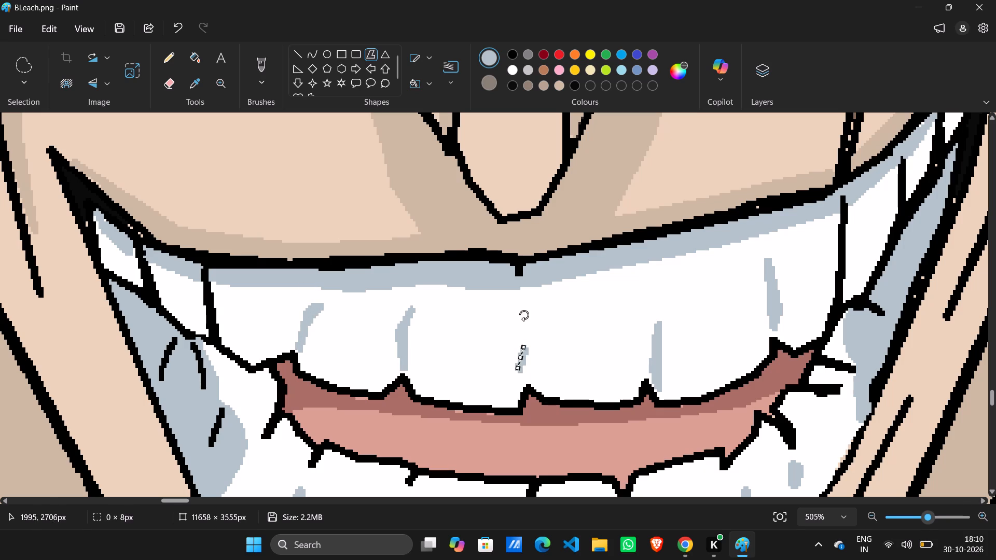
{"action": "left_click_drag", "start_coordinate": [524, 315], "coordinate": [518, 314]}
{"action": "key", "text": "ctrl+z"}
Draw a thin curved blue-grey crease mark, about 22 px tall, above the central notch of the upper teeth.
{"action": "left_click_drag", "start_coordinate": [527, 373], "coordinate": [523, 354]}
{"action": "left_click_drag", "start_coordinate": [523, 353], "coordinate": [523, 335]}
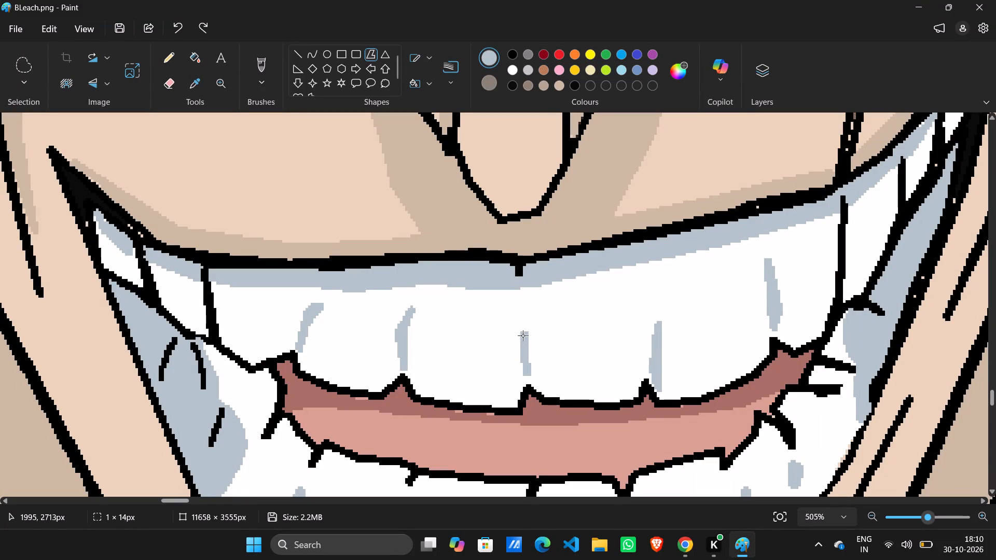
{"action": "left_click_drag", "start_coordinate": [523, 335], "coordinate": [522, 335]}
{"action": "left_click_drag", "start_coordinate": [523, 330], "coordinate": [527, 314]}
{"action": "left_click_drag", "start_coordinate": [527, 316], "coordinate": [523, 339]}
{"action": "left_click_drag", "start_coordinate": [523, 344], "coordinate": [525, 369]}
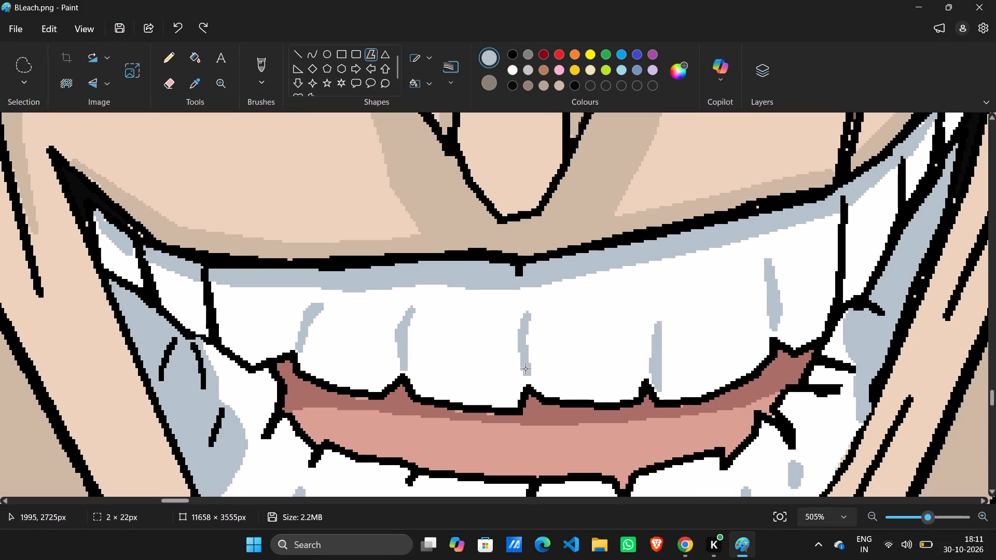
{"action": "left_click_drag", "start_coordinate": [525, 369], "coordinate": [525, 371]}
{"action": "left_click", "coordinate": [579, 359]}
Examine the shaded teeth and the whole face against the coloured reference to judge what detail remains.
{"action": "scroll", "coordinate": [593, 335], "scroll_direction": "down", "scroll_amount": 2}
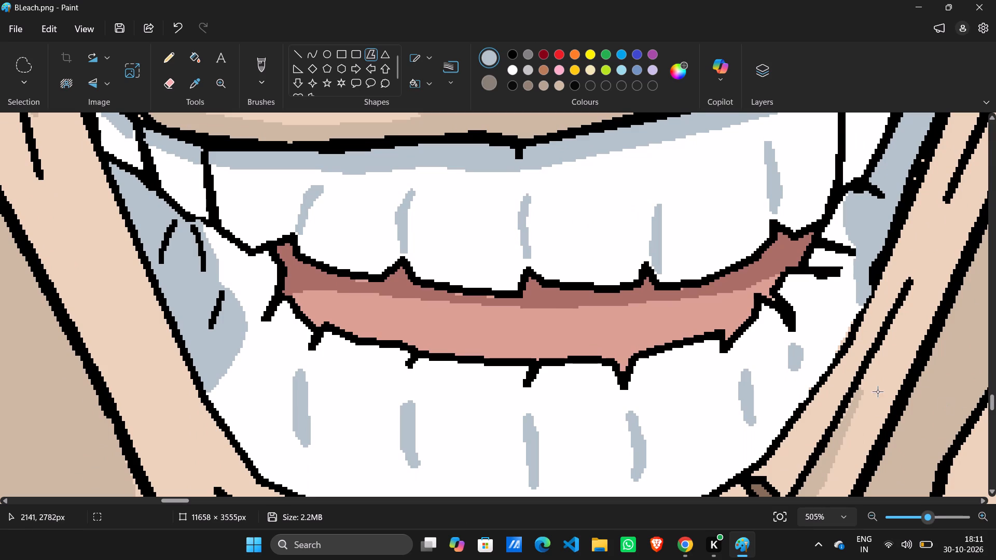
{"action": "scroll", "coordinate": [871, 371], "scroll_direction": "down", "scroll_amount": 9, "text": "ctrl"}
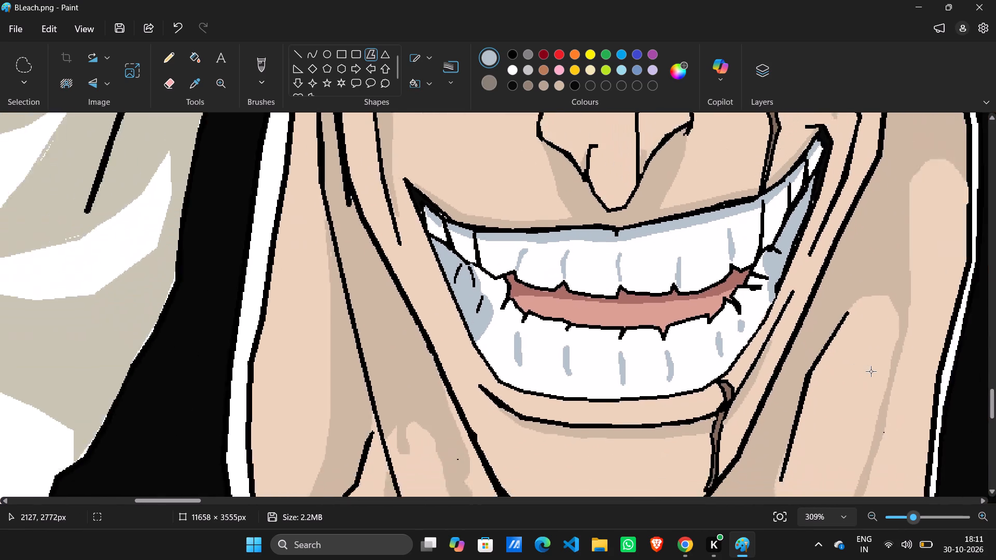
{"action": "scroll", "coordinate": [871, 371], "scroll_direction": "down", "scroll_amount": 5, "text": "ctrl"}
{"action": "scroll", "coordinate": [871, 370], "scroll_direction": "up", "scroll_amount": 4}
{"action": "scroll", "coordinate": [870, 370], "scroll_direction": "down", "scroll_amount": 4}
{"action": "scroll", "coordinate": [870, 370], "scroll_direction": "up", "scroll_amount": 1}
{"action": "scroll", "coordinate": [870, 370], "scroll_direction": "down", "scroll_amount": 3}
{"action": "scroll", "coordinate": [870, 370], "scroll_direction": "down", "scroll_amount": 3, "text": "ctrl"}
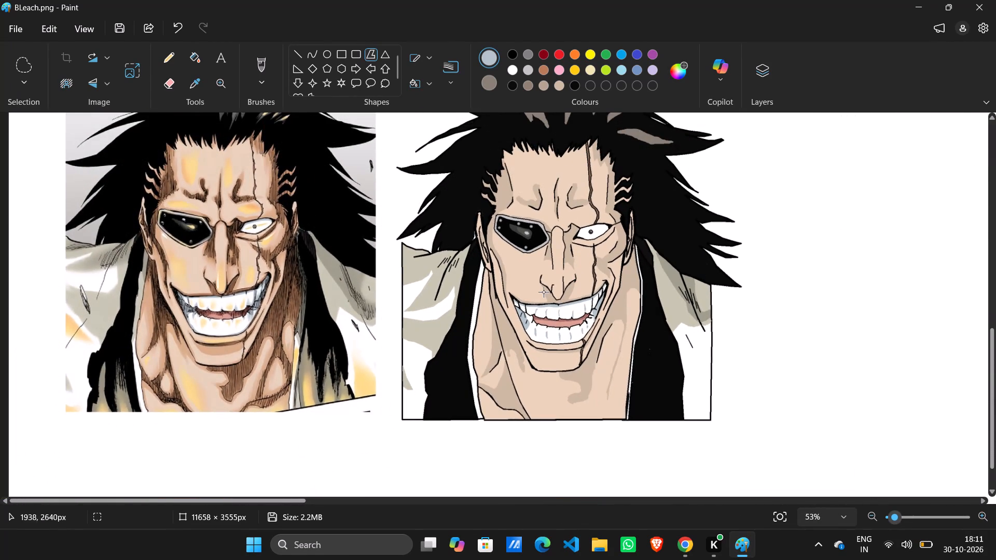
{"action": "scroll", "coordinate": [549, 291], "scroll_direction": "up", "scroll_amount": 1}
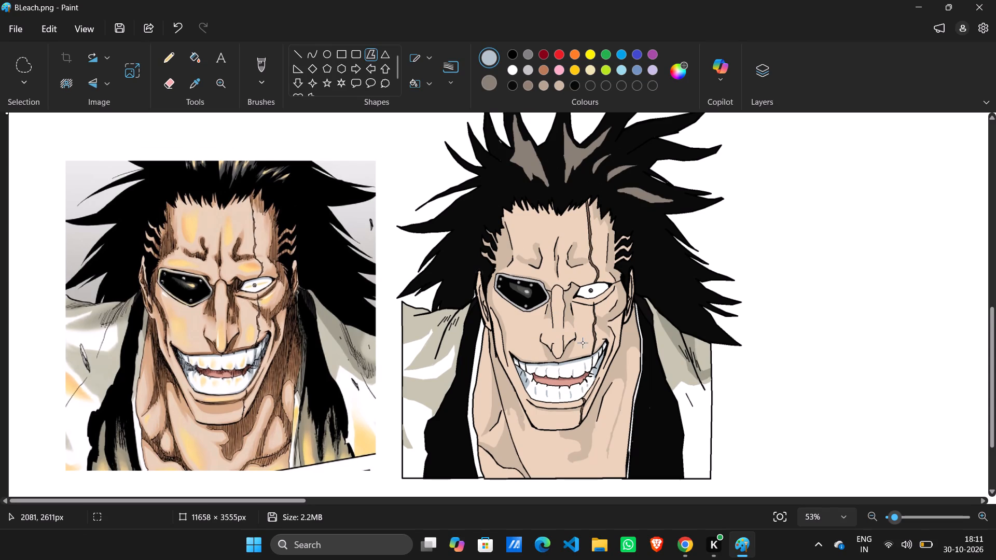
{"action": "scroll", "coordinate": [583, 343], "scroll_direction": "down", "scroll_amount": 1}
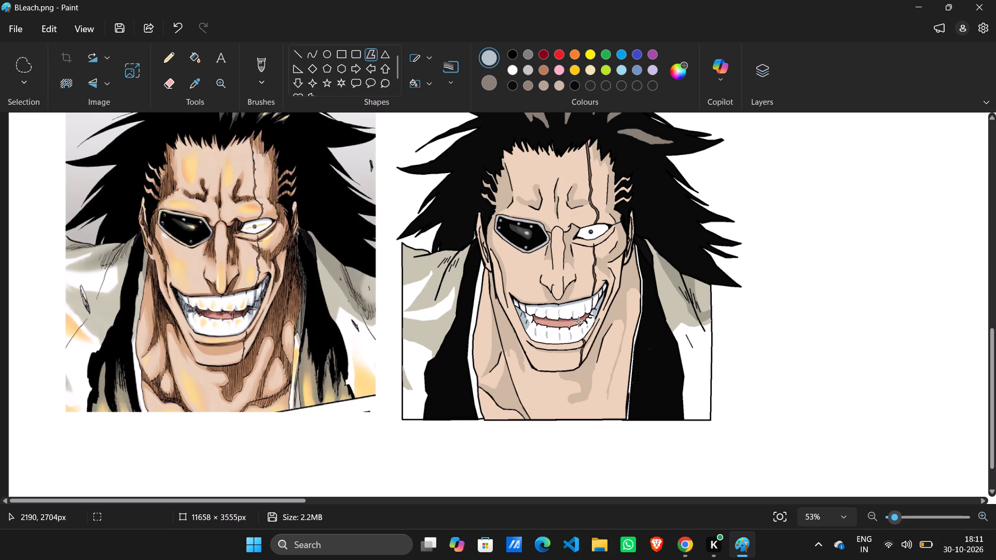
{"action": "scroll", "coordinate": [521, 326], "scroll_direction": "up", "scroll_amount": 2}
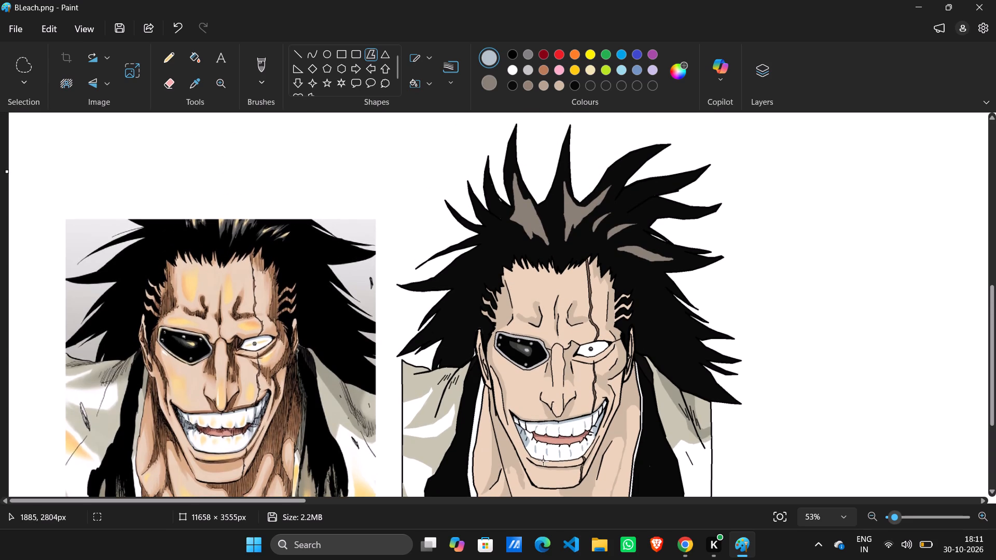
{"action": "scroll", "coordinate": [523, 499], "scroll_direction": "down", "scroll_amount": 1}
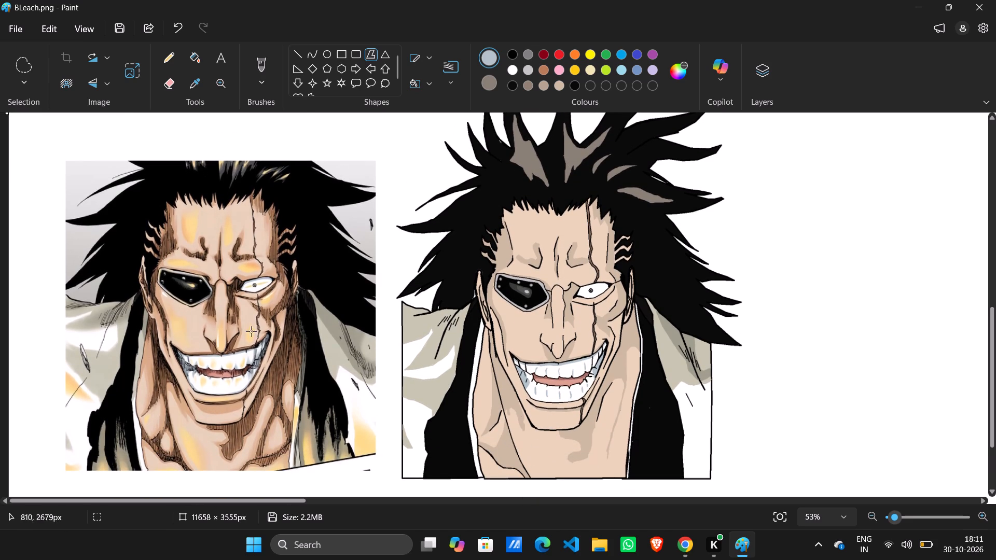
{"action": "scroll", "coordinate": [704, 452], "scroll_direction": "up", "scroll_amount": 3, "text": "ctrl"}
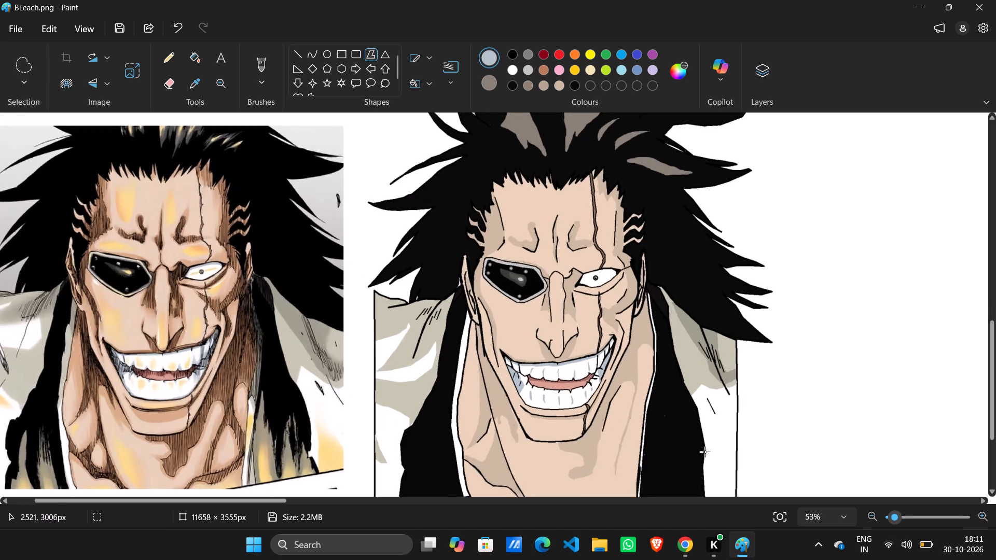
{"action": "scroll", "coordinate": [705, 452], "scroll_direction": "up", "scroll_amount": 6, "text": "ctrl"}
{"action": "scroll", "coordinate": [690, 449], "scroll_direction": "down", "scroll_amount": 2}
{"action": "scroll", "coordinate": [661, 428], "scroll_direction": "up", "scroll_amount": 3, "text": "ctrl"}
{"action": "scroll", "coordinate": [538, 390], "scroll_direction": "down", "scroll_amount": 1}
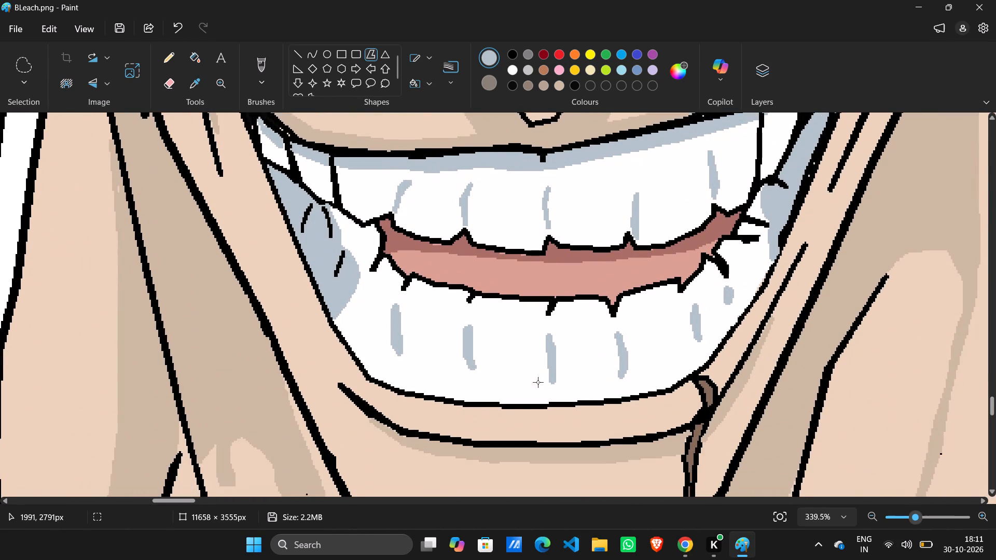
Shade the bottom rim of the lower teeth with a thin blue-grey polygon band, about 209 × 41 px, from the eyepatch-side shading to the scar.
{"action": "left_click", "coordinate": [369, 52]}
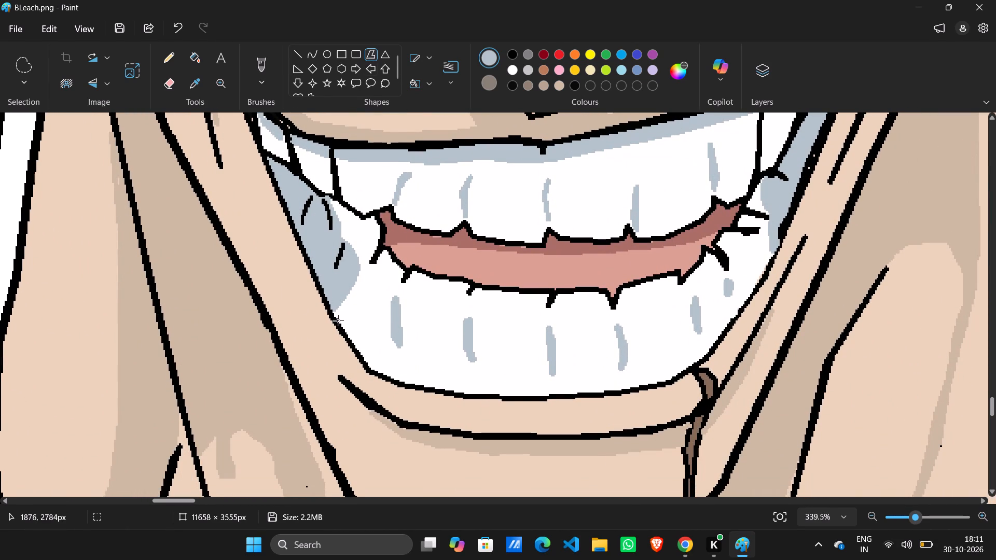
{"action": "left_click_drag", "start_coordinate": [339, 320], "coordinate": [366, 355]}
{"action": "left_click_drag", "start_coordinate": [371, 362], "coordinate": [386, 373]}
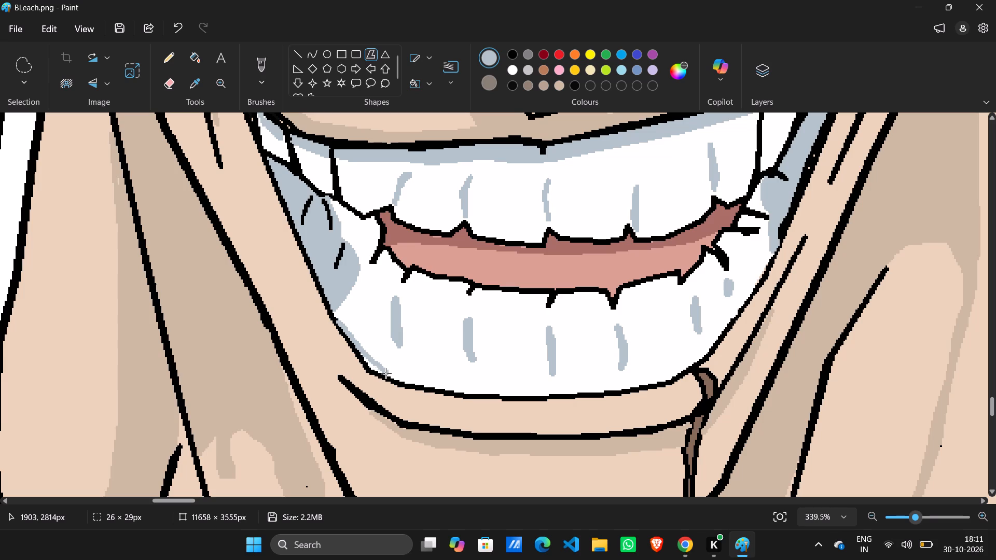
{"action": "left_click_drag", "start_coordinate": [386, 373], "coordinate": [395, 376]}
{"action": "left_click_drag", "start_coordinate": [406, 378], "coordinate": [438, 387]}
{"action": "double_click", "coordinate": [441, 387]}
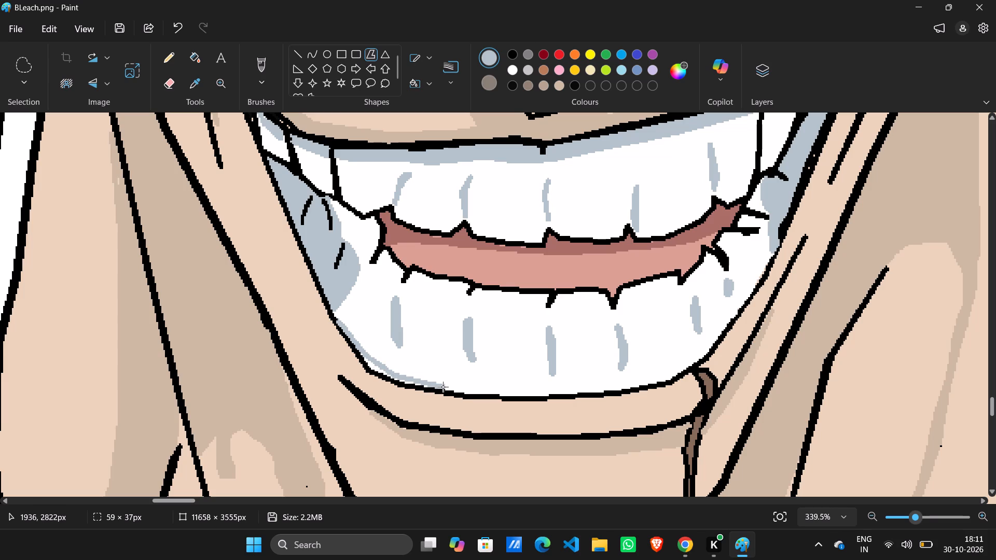
{"action": "left_click_drag", "start_coordinate": [445, 387], "coordinate": [492, 393]}
{"action": "left_click_drag", "start_coordinate": [504, 394], "coordinate": [585, 397]}
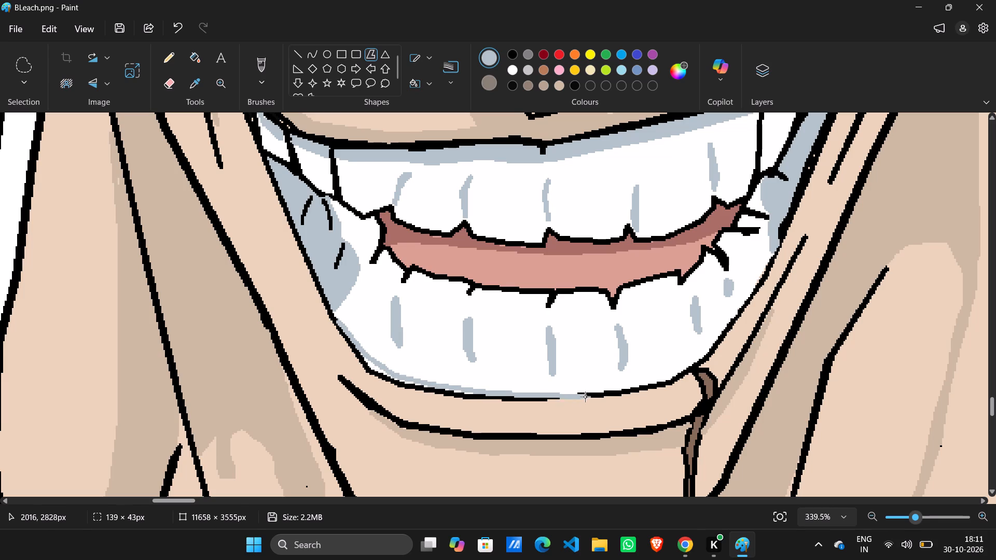
{"action": "left_click_drag", "start_coordinate": [585, 397], "coordinate": [589, 391]}
{"action": "left_click_drag", "start_coordinate": [598, 391], "coordinate": [651, 383]}
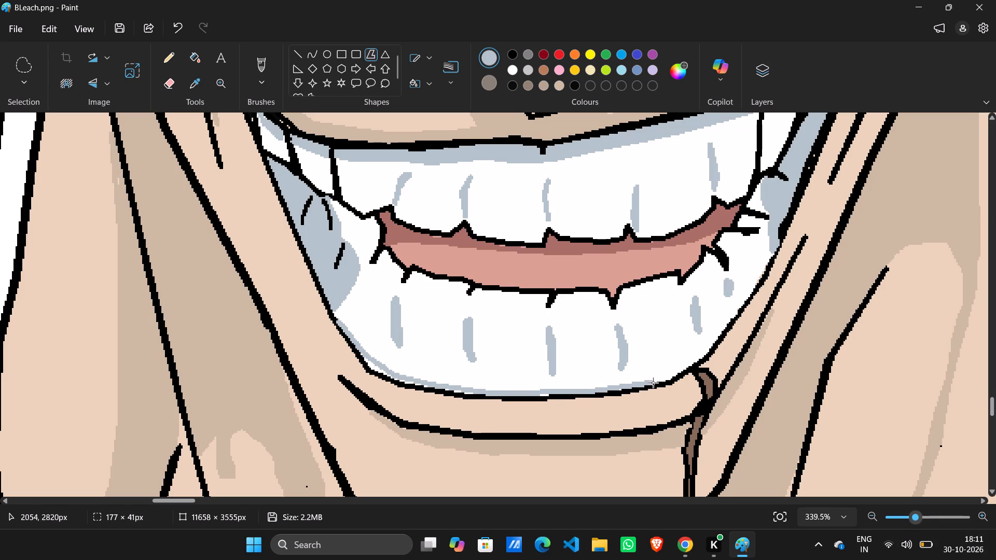
{"action": "left_click_drag", "start_coordinate": [654, 383], "coordinate": [687, 370]}
{"action": "left_click_drag", "start_coordinate": [687, 369], "coordinate": [703, 355]}
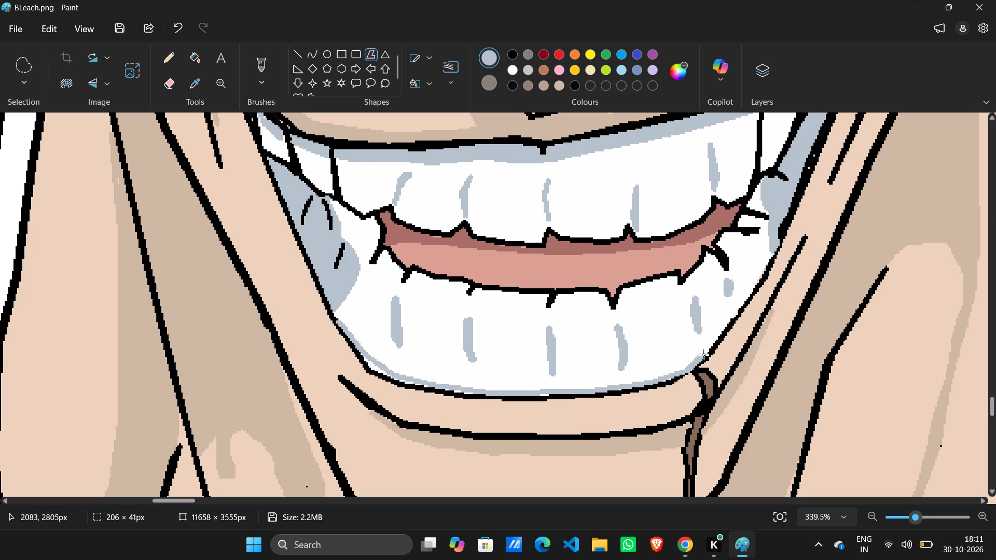
{"action": "left_click_drag", "start_coordinate": [703, 355], "coordinate": [708, 350]}
{"action": "left_click_drag", "start_coordinate": [708, 350], "coordinate": [681, 371]}
{"action": "left_click_drag", "start_coordinate": [677, 372], "coordinate": [630, 385]}
{"action": "left_click_drag", "start_coordinate": [622, 384], "coordinate": [571, 390]}
{"action": "left_click_drag", "start_coordinate": [534, 385], "coordinate": [538, 396]}
{"action": "left_click_drag", "start_coordinate": [532, 390], "coordinate": [496, 394]}
{"action": "left_click_drag", "start_coordinate": [491, 392], "coordinate": [462, 391]}
{"action": "left_click_drag", "start_coordinate": [461, 390], "coordinate": [445, 386]}
{"action": "left_click_drag", "start_coordinate": [440, 384], "coordinate": [410, 382]}
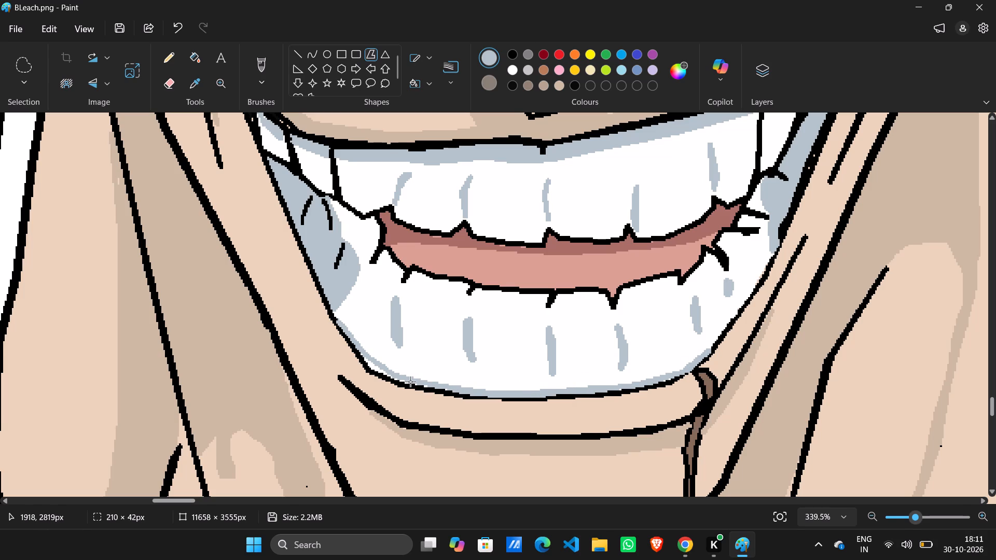
{"action": "left_click_drag", "start_coordinate": [410, 382], "coordinate": [410, 382]}
{"action": "left_click_drag", "start_coordinate": [408, 381], "coordinate": [387, 377]}
{"action": "left_click_drag", "start_coordinate": [384, 373], "coordinate": [369, 363]}
{"action": "left_click_drag", "start_coordinate": [369, 363], "coordinate": [367, 363]}
{"action": "left_click_drag", "start_coordinate": [368, 363], "coordinate": [387, 378]}
{"action": "left_click_drag", "start_coordinate": [386, 377], "coordinate": [371, 357]}
{"action": "left_click_drag", "start_coordinate": [371, 357], "coordinate": [361, 352]}
{"action": "left_click_drag", "start_coordinate": [359, 342], "coordinate": [344, 328]}
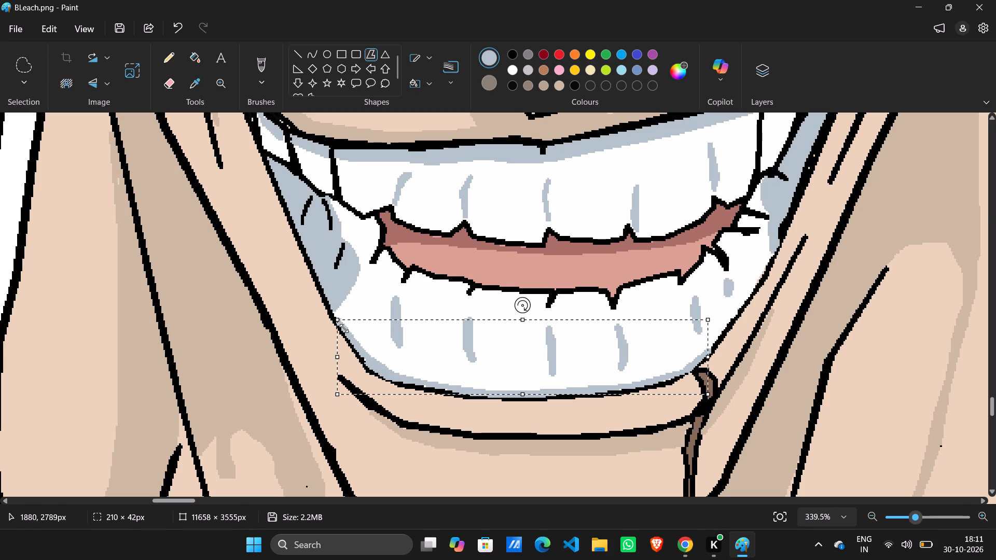
{"action": "left_click", "coordinate": [344, 328]}
{"action": "left_click", "coordinate": [343, 328]}
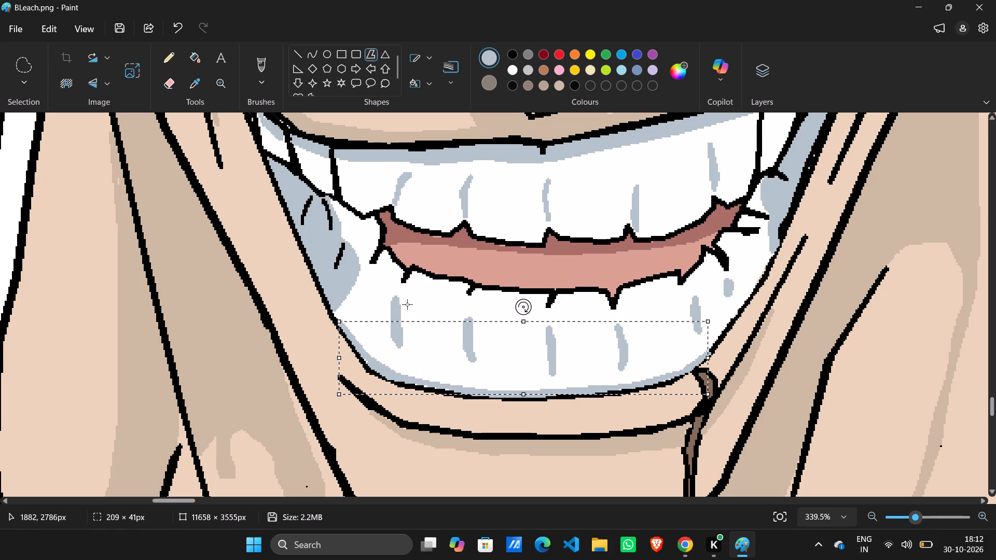
{"action": "left_click", "coordinate": [490, 262]}
Examine the shaded teeth and the whole character drawing against the coloured reference to judge whether it is complete.
{"action": "scroll", "coordinate": [546, 277], "scroll_direction": "down", "scroll_amount": 10, "text": "ctrl"}
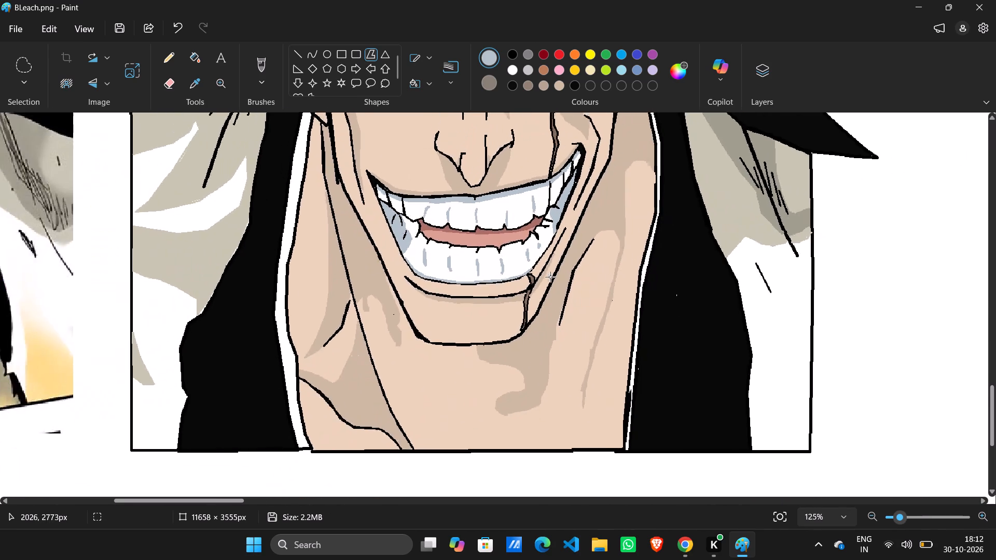
{"action": "scroll", "coordinate": [550, 277], "scroll_direction": "down", "scroll_amount": 2, "text": "ctrl"}
{"action": "scroll", "coordinate": [522, 345], "scroll_direction": "up", "scroll_amount": 2}
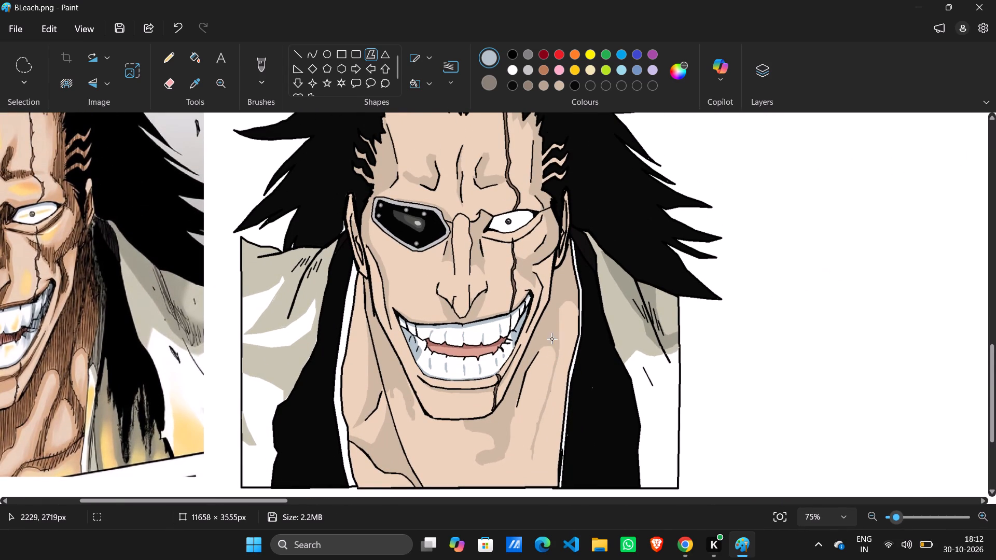
{"action": "scroll", "coordinate": [564, 324], "scroll_direction": "down", "scroll_amount": 4}
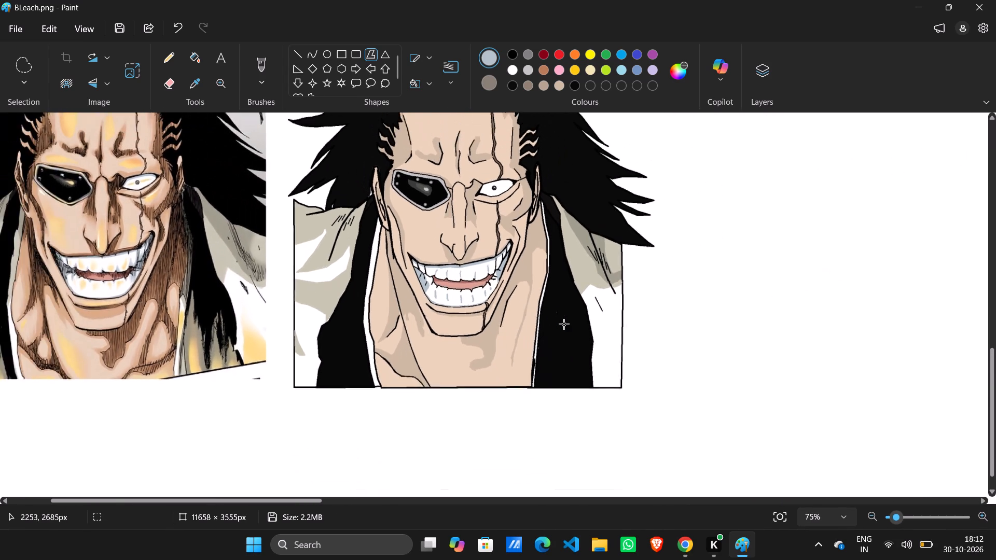
{"action": "scroll", "coordinate": [494, 311], "scroll_direction": "up", "scroll_amount": 2}
{"action": "scroll", "coordinate": [494, 311], "scroll_direction": "down", "scroll_amount": 2, "text": "ctrl"}
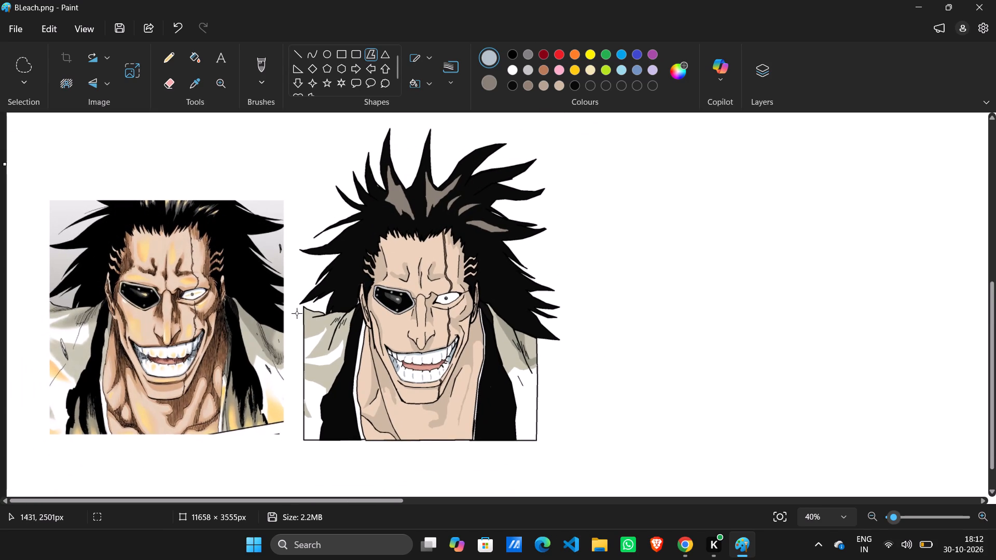
Delete the coloured reference picture beside the drawing, using a rectangular selection of about 1194 × 1219 px.
{"action": "scroll", "coordinate": [94, 318], "scroll_direction": "up", "scroll_amount": 1, "text": "ctrl"}
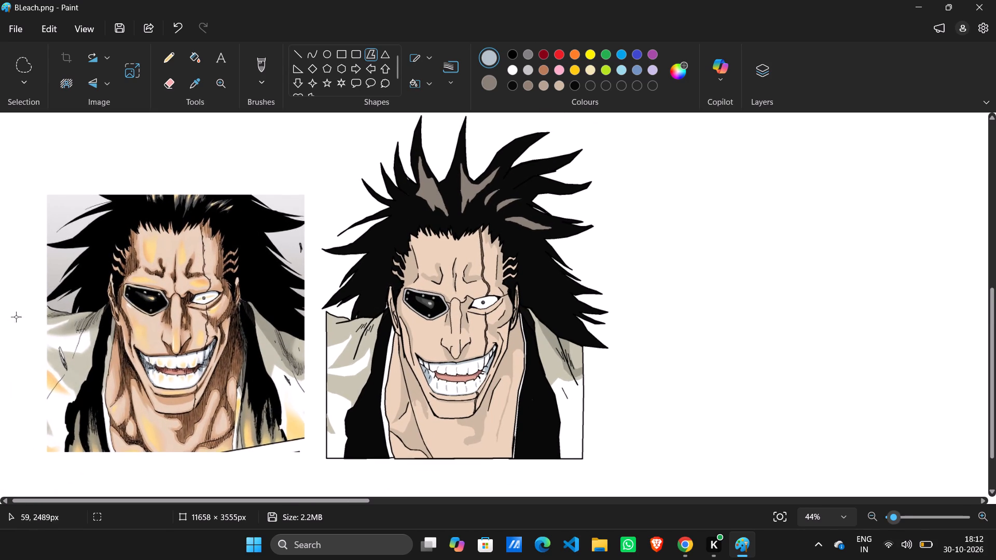
{"action": "left_click", "coordinate": [21, 81]}
{"action": "left_click", "coordinate": [44, 105]}
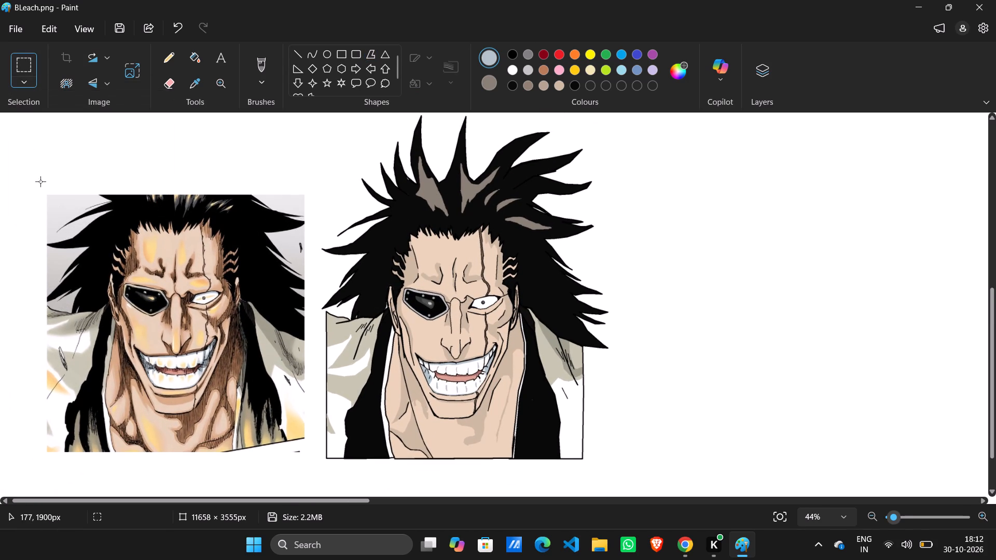
{"action": "left_click_drag", "start_coordinate": [38, 186], "coordinate": [289, 437]}
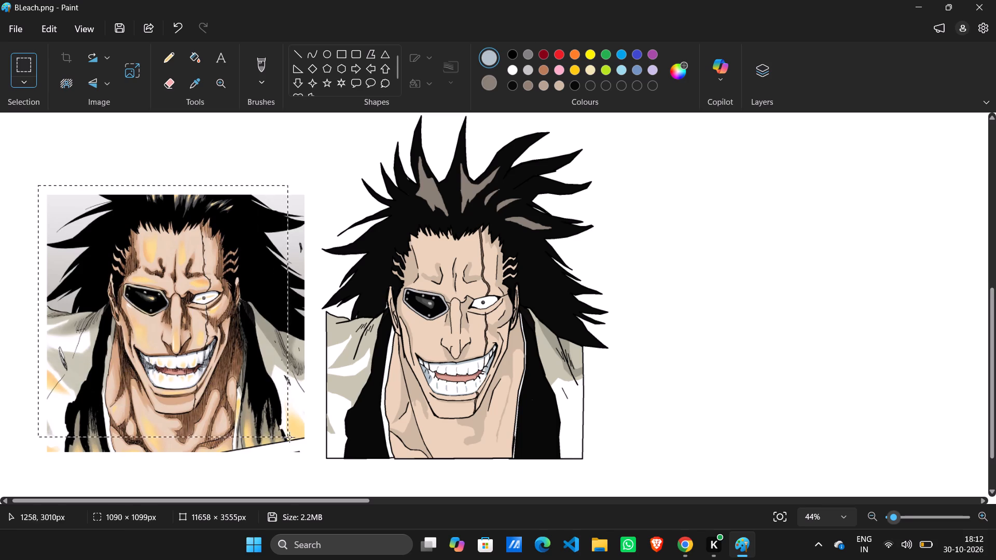
{"action": "left_click_drag", "start_coordinate": [289, 437], "coordinate": [312, 465]}
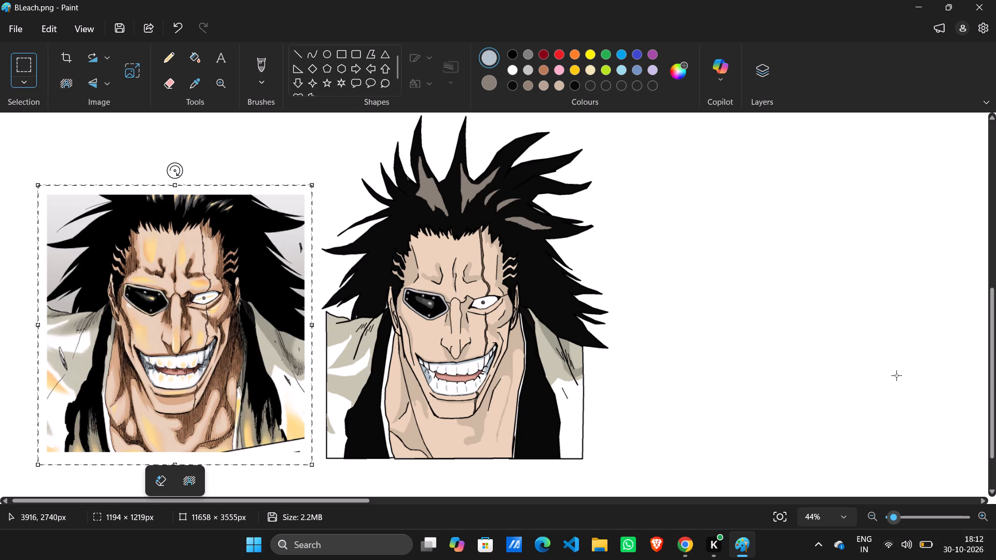
{"action": "key", "text": "Delete"}
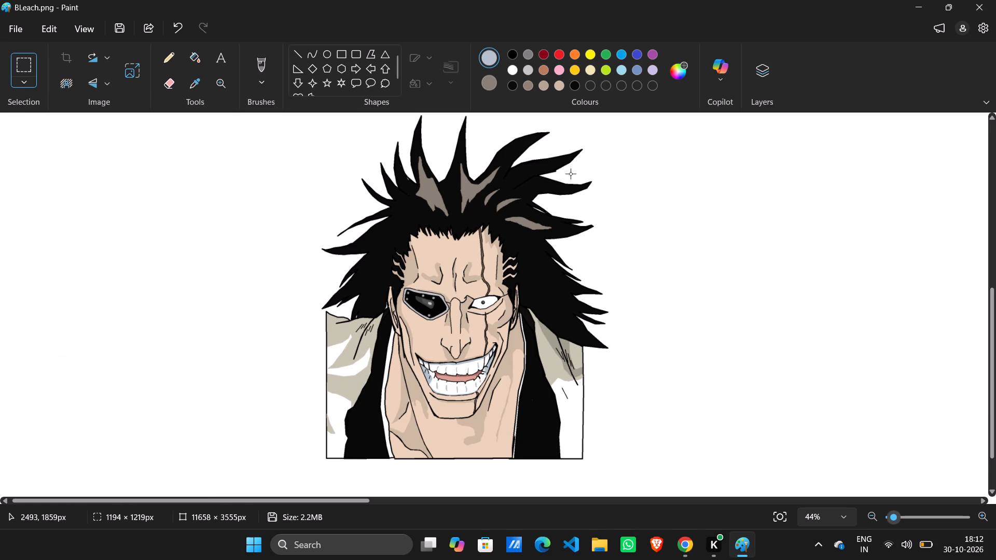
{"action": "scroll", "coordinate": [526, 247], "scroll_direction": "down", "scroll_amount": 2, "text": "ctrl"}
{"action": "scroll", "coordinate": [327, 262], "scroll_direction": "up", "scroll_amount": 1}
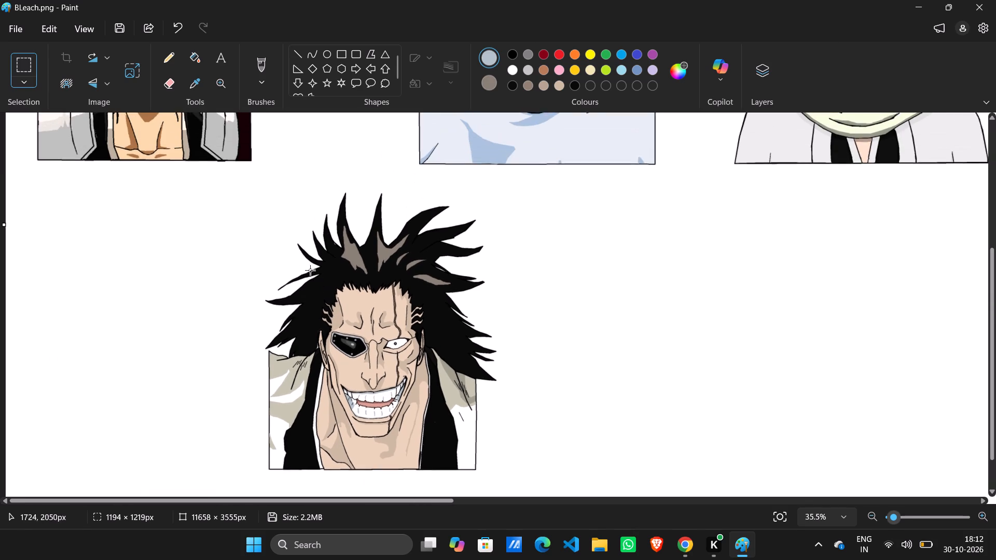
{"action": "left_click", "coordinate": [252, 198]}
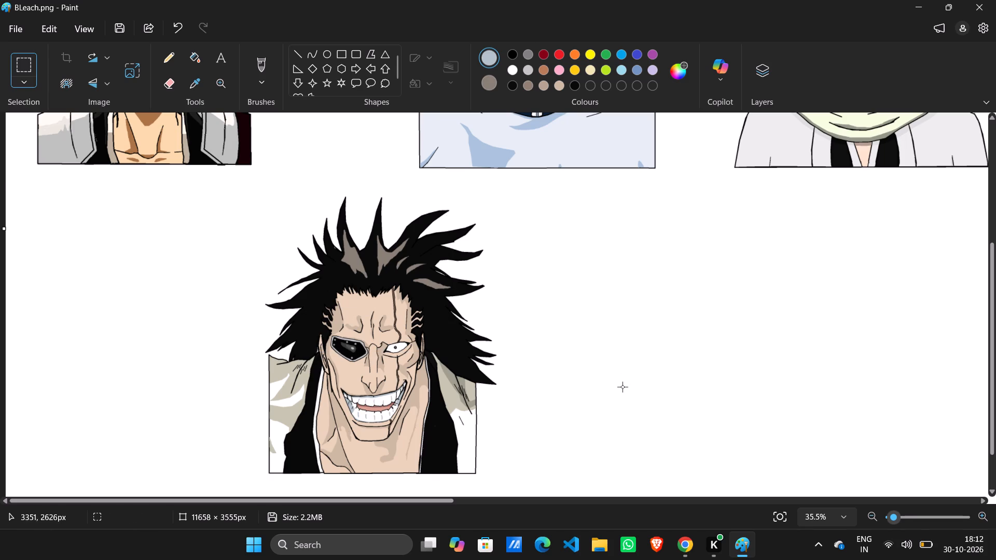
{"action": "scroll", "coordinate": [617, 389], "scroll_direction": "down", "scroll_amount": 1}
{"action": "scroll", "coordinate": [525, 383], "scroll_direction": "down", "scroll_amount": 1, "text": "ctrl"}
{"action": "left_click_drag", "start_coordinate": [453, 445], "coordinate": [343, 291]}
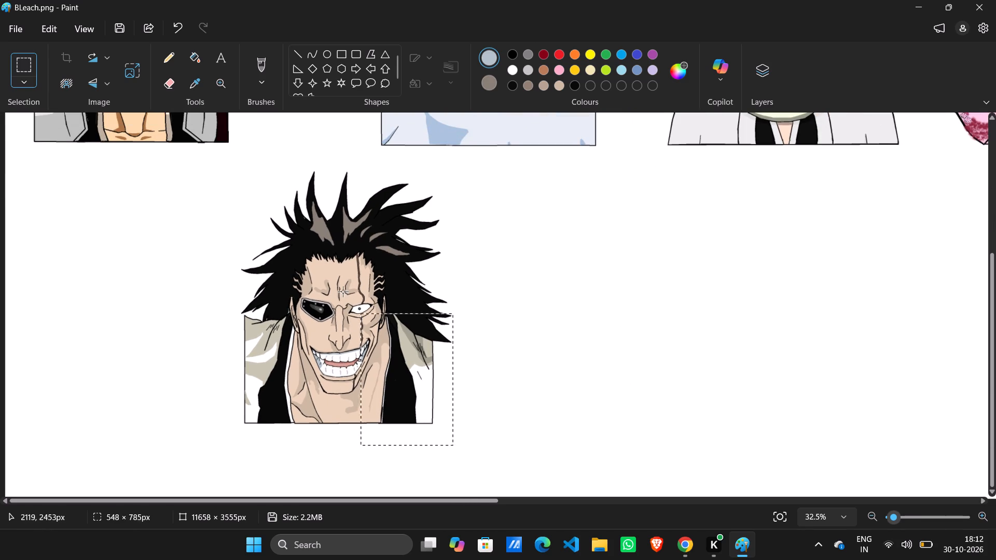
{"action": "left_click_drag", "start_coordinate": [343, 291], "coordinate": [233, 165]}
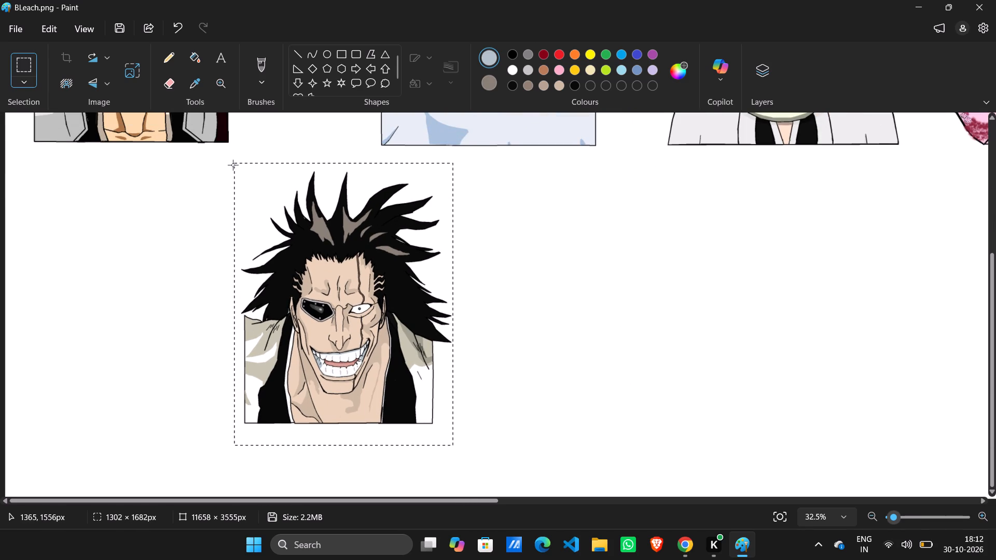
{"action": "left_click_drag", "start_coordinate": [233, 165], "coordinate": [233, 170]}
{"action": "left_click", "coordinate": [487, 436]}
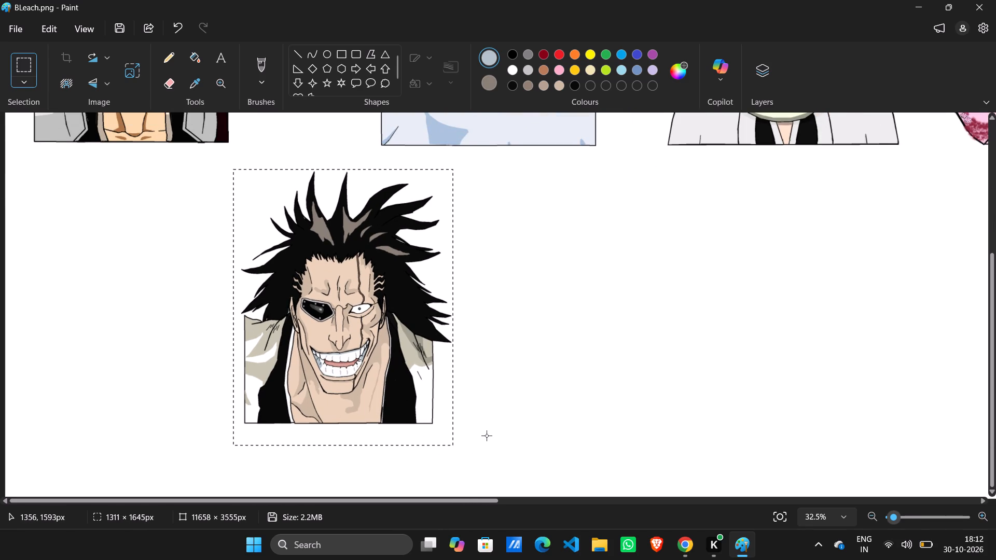
Select the eye-patched, spiky-haired character in a rectangle of about 1422 × 1713 px and move it directly beneath the orange-haired character, aligned with its outer edge.
{"action": "left_click_drag", "start_coordinate": [473, 454], "coordinate": [321, 243]}
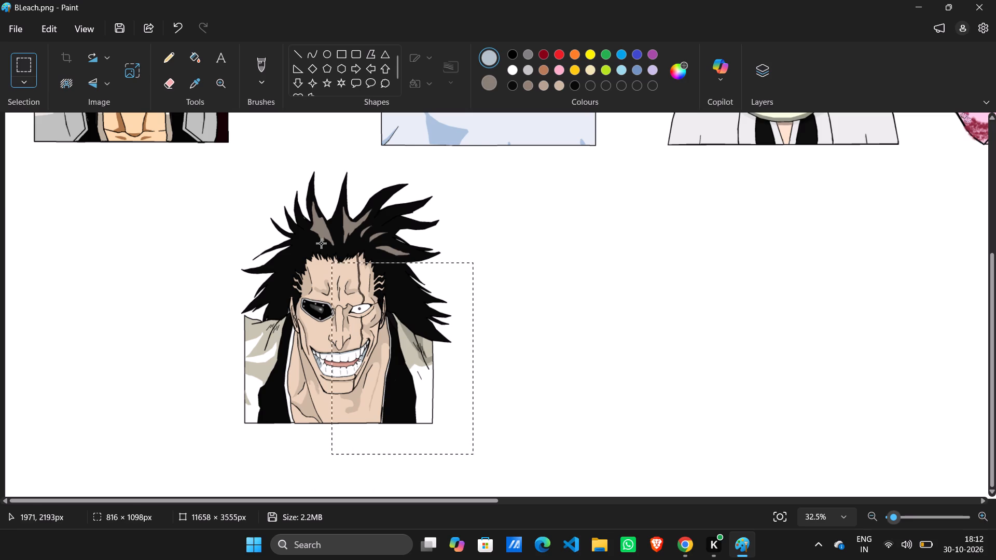
{"action": "left_click_drag", "start_coordinate": [321, 243], "coordinate": [234, 167]}
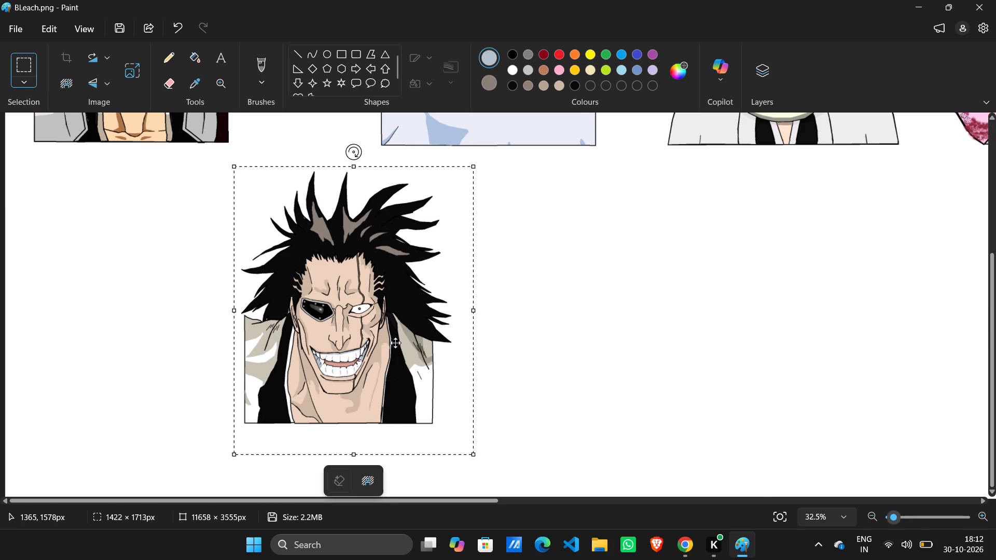
{"action": "left_click_drag", "start_coordinate": [395, 343], "coordinate": [210, 336]}
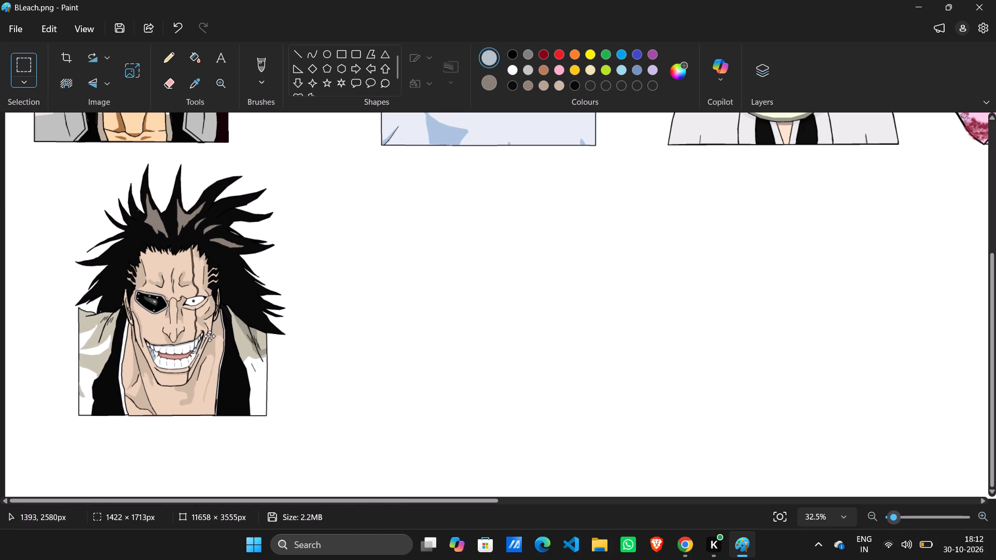
{"action": "left_click_drag", "start_coordinate": [210, 336], "coordinate": [199, 344]}
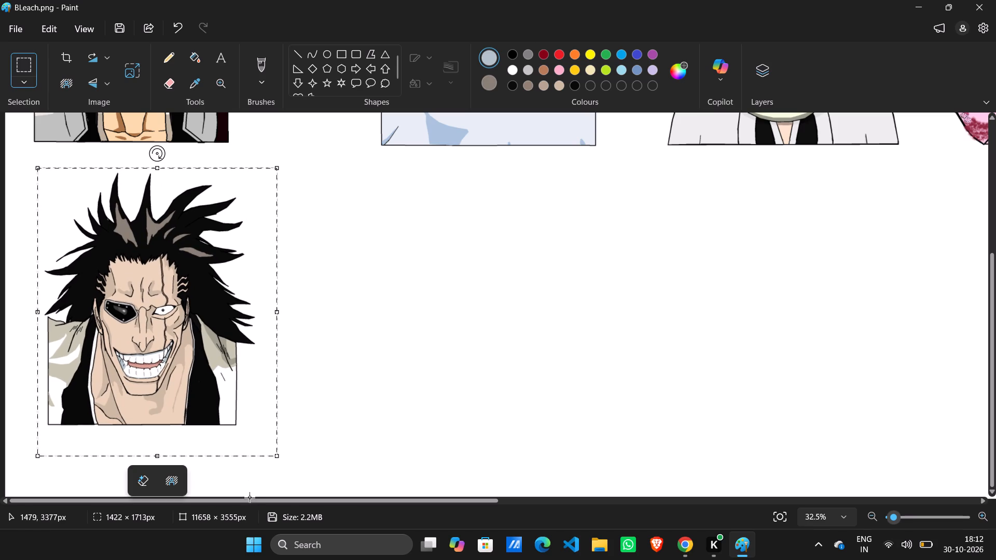
{"action": "left_click_drag", "start_coordinate": [248, 501], "coordinate": [209, 498]}
{"action": "scroll", "coordinate": [156, 374], "scroll_direction": "up", "scroll_amount": 2}
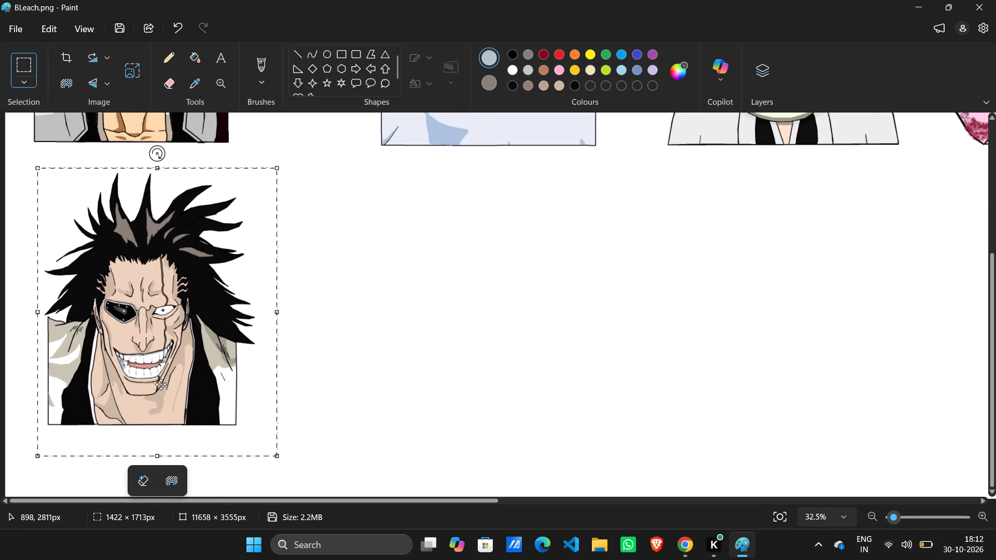
{"action": "scroll", "coordinate": [161, 384], "scroll_direction": "down", "scroll_amount": 7}
{"action": "left_click_drag", "start_coordinate": [156, 277], "coordinate": [154, 277]}
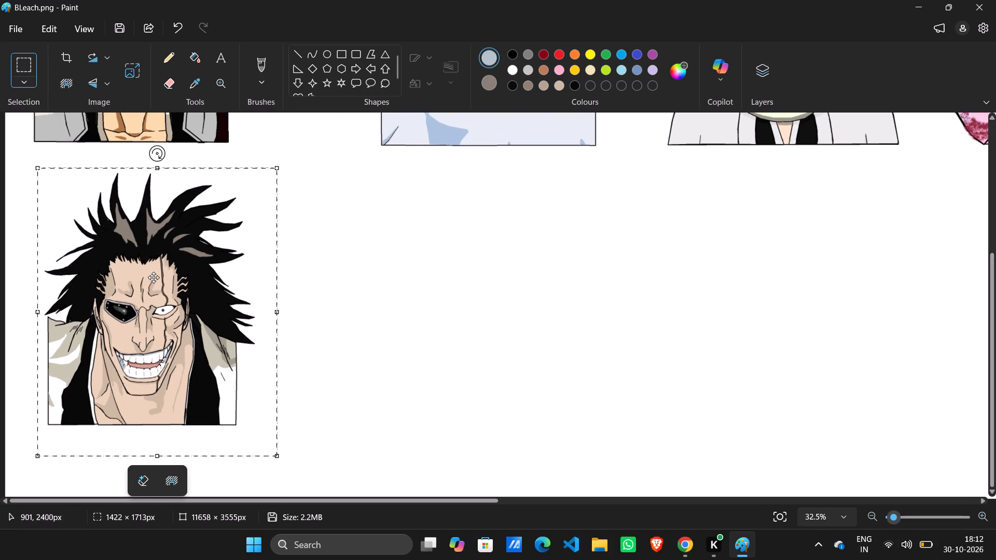
{"action": "left_click_drag", "start_coordinate": [154, 277], "coordinate": [146, 284]}
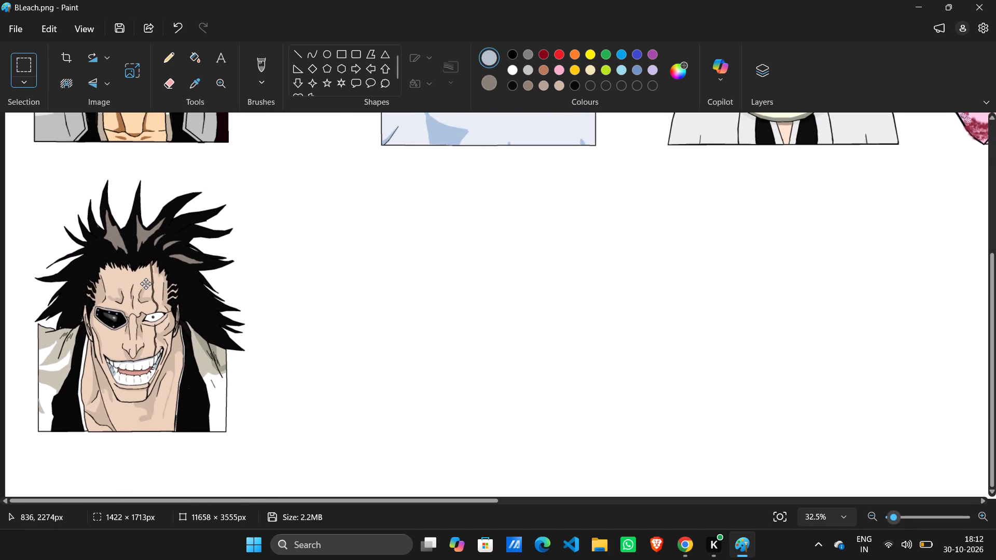
{"action": "scroll", "coordinate": [151, 295], "scroll_direction": "down", "scroll_amount": 5}
{"action": "left_click", "coordinate": [427, 314]}
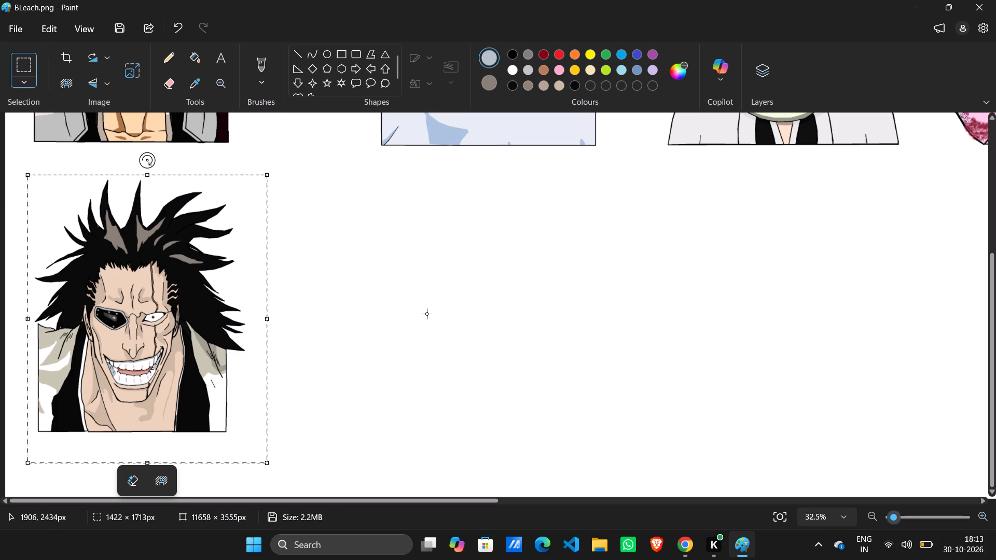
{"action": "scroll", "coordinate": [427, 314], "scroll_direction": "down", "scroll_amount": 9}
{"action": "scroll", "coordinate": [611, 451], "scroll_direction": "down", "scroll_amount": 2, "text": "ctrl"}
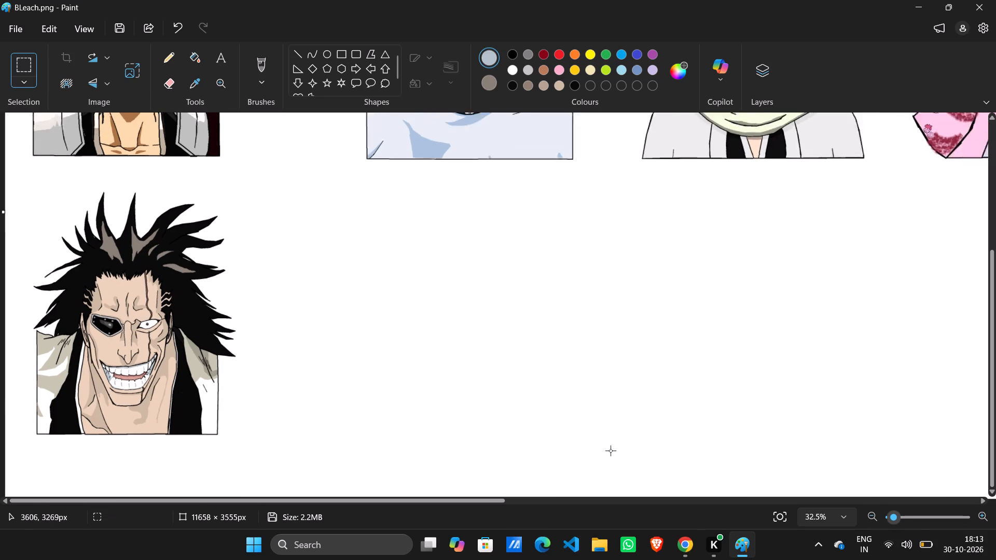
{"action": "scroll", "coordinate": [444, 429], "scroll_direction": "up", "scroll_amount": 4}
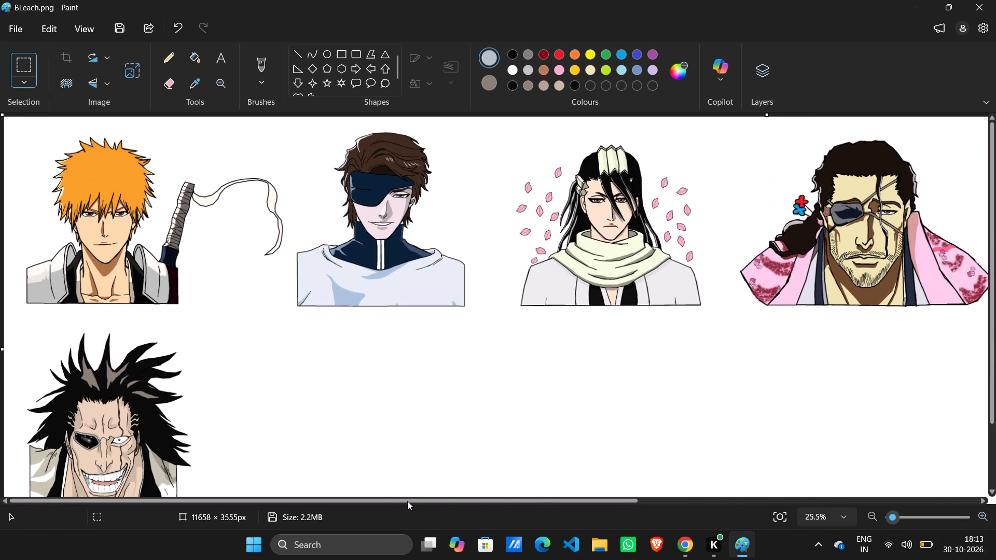
Select the eye-patched, spiky-haired character in a rectangle of about 1375 × 1607 px and move it to the end of the top row, beside the beaked-mask character.
{"action": "left_click_drag", "start_coordinate": [407, 501], "coordinate": [727, 525]}
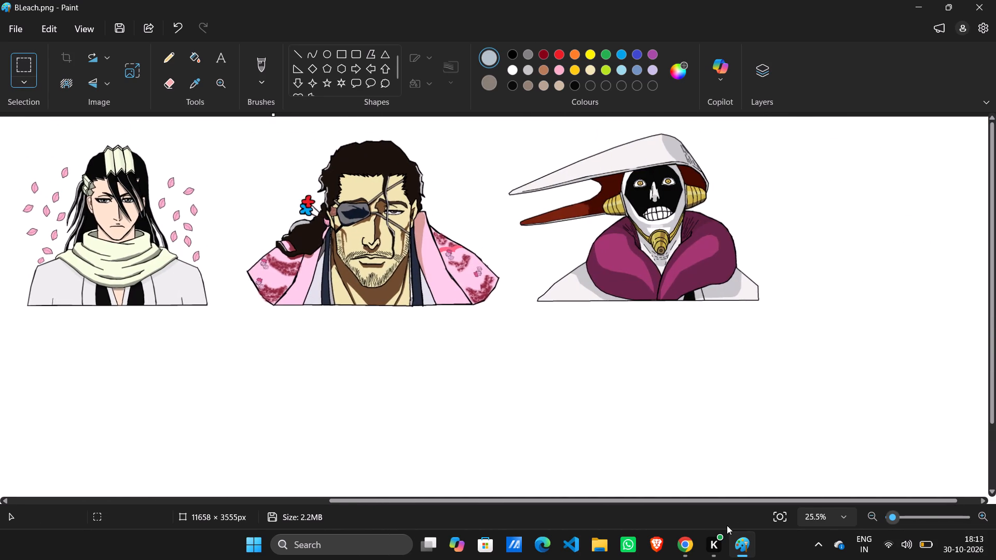
{"action": "left_click_drag", "start_coordinate": [727, 525], "coordinate": [877, 533]}
{"action": "scroll", "coordinate": [370, 416], "scroll_direction": "down", "scroll_amount": 5}
{"action": "scroll", "coordinate": [370, 416], "scroll_direction": "down", "scroll_amount": 5, "text": "ctrl"}
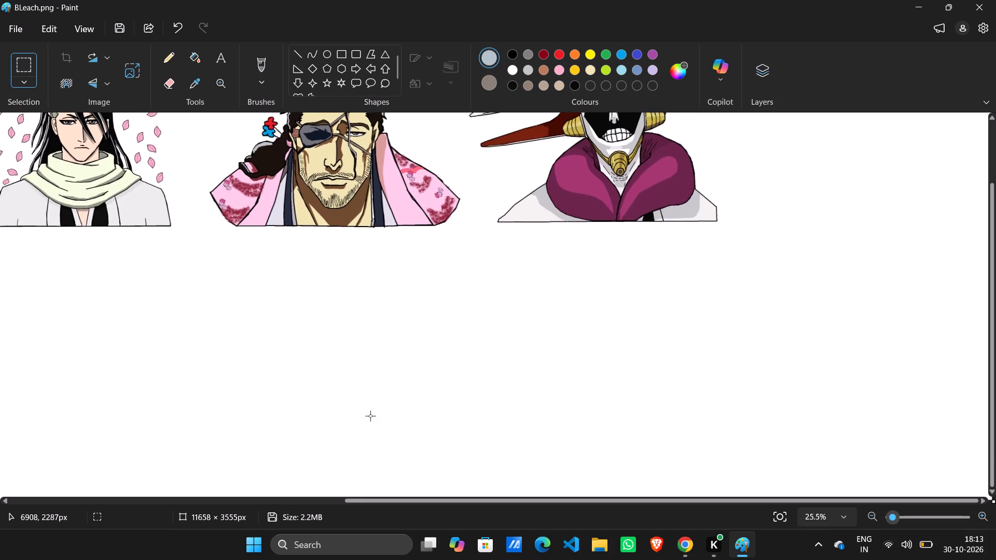
{"action": "scroll", "coordinate": [370, 416], "scroll_direction": "down", "scroll_amount": 5, "text": "ctrl"}
{"action": "scroll", "coordinate": [142, 360], "scroll_direction": "up", "scroll_amount": 1, "text": "ctrl"}
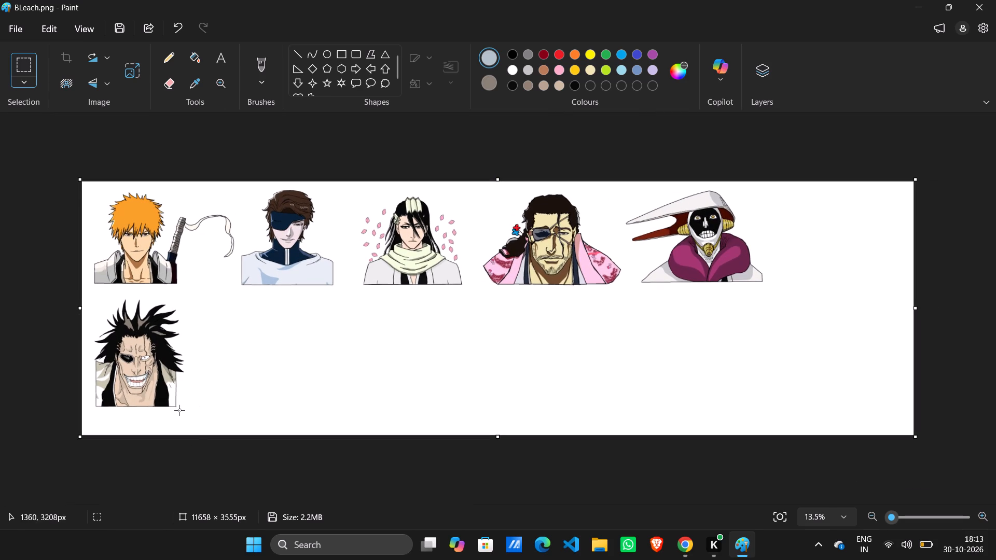
{"action": "left_click_drag", "start_coordinate": [185, 410], "coordinate": [89, 302]}
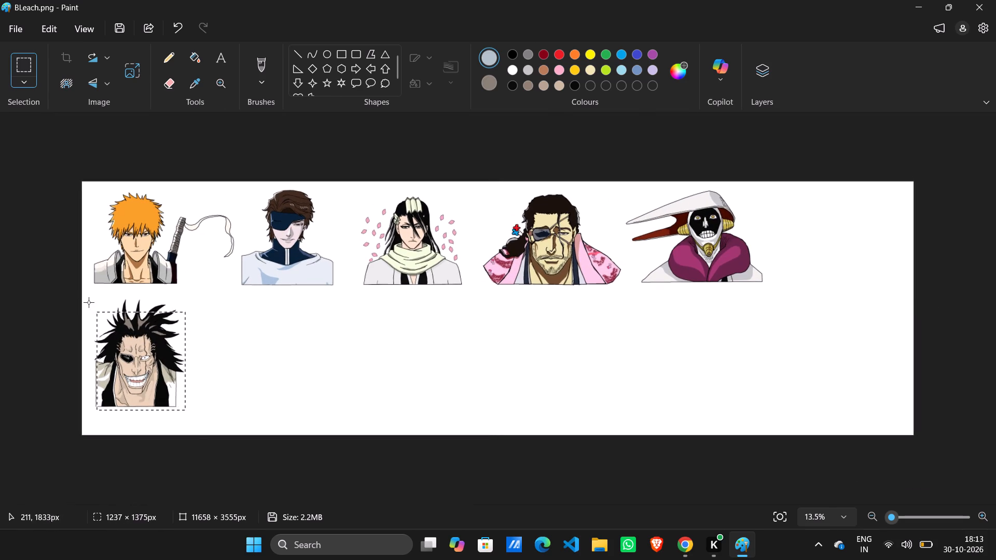
{"action": "left_click_drag", "start_coordinate": [89, 302], "coordinate": [87, 296]}
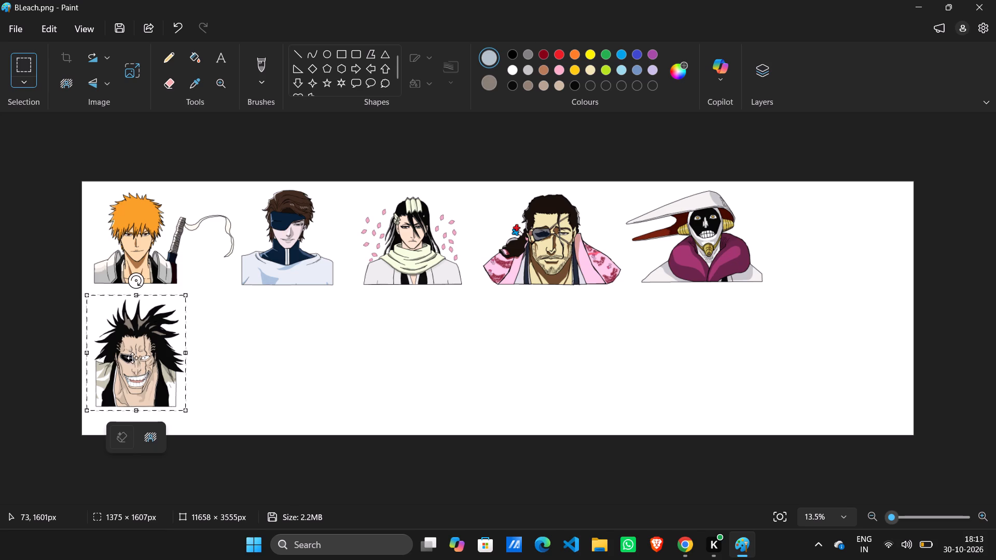
{"action": "left_click_drag", "start_coordinate": [138, 360], "coordinate": [537, 356]}
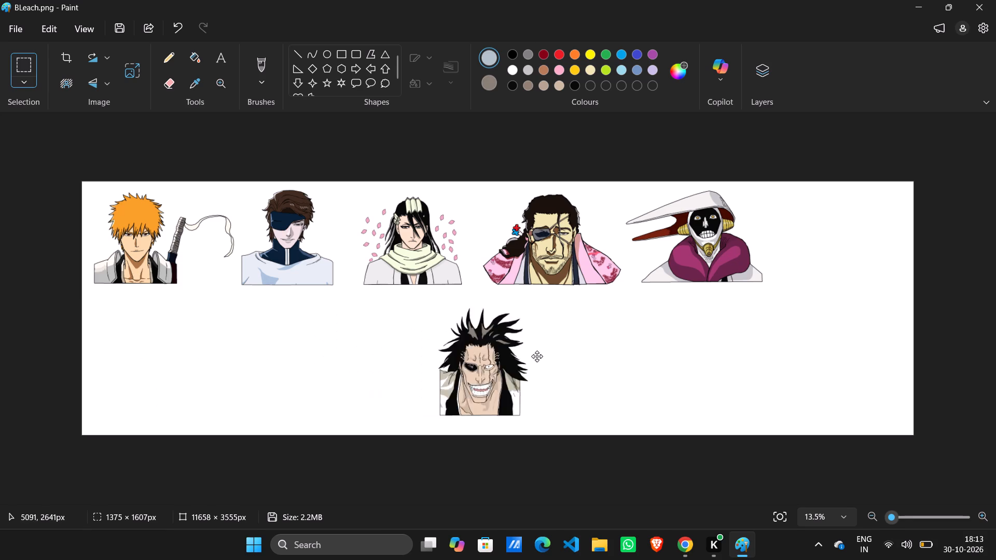
{"action": "left_click_drag", "start_coordinate": [537, 356], "coordinate": [832, 270]}
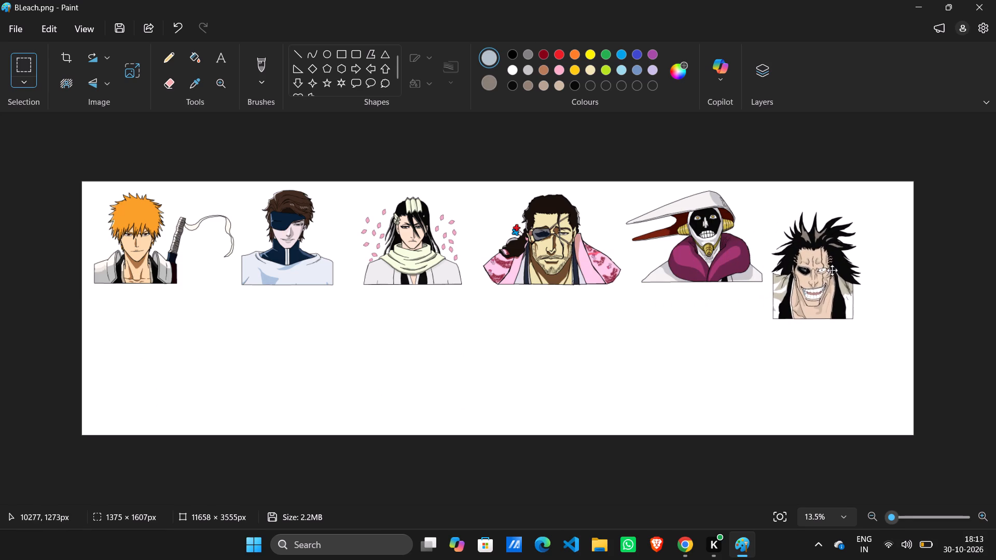
{"action": "left_click_drag", "start_coordinate": [832, 270], "coordinate": [842, 244]}
Nudge the selected spiky-haired character slightly upward beside the beaked-mask character and drop it in place.
{"action": "scroll", "coordinate": [855, 376], "scroll_direction": "up", "scroll_amount": 4, "text": "ctrl"}
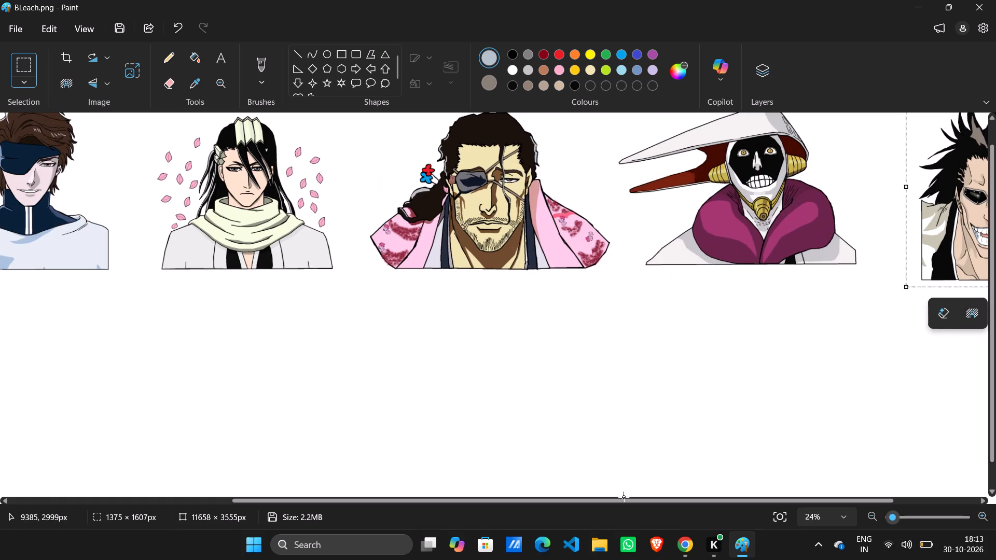
{"action": "left_click_drag", "start_coordinate": [626, 501], "coordinate": [792, 494]}
{"action": "scroll", "coordinate": [899, 382], "scroll_direction": "up", "scroll_amount": 3, "text": "ctrl"}
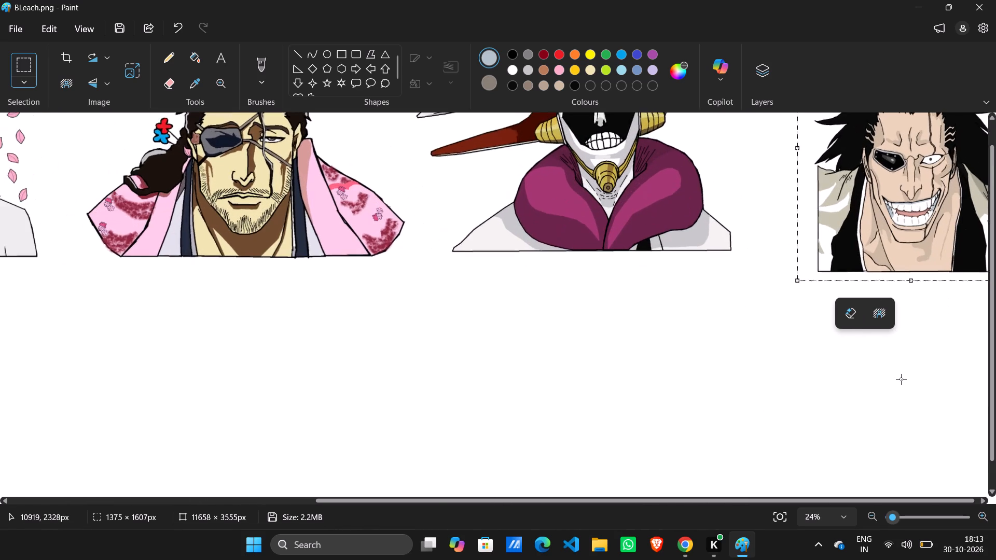
{"action": "scroll", "coordinate": [901, 379], "scroll_direction": "up", "scroll_amount": 1, "text": "ctrl"}
{"action": "scroll", "coordinate": [901, 379], "scroll_direction": "up", "scroll_amount": 5}
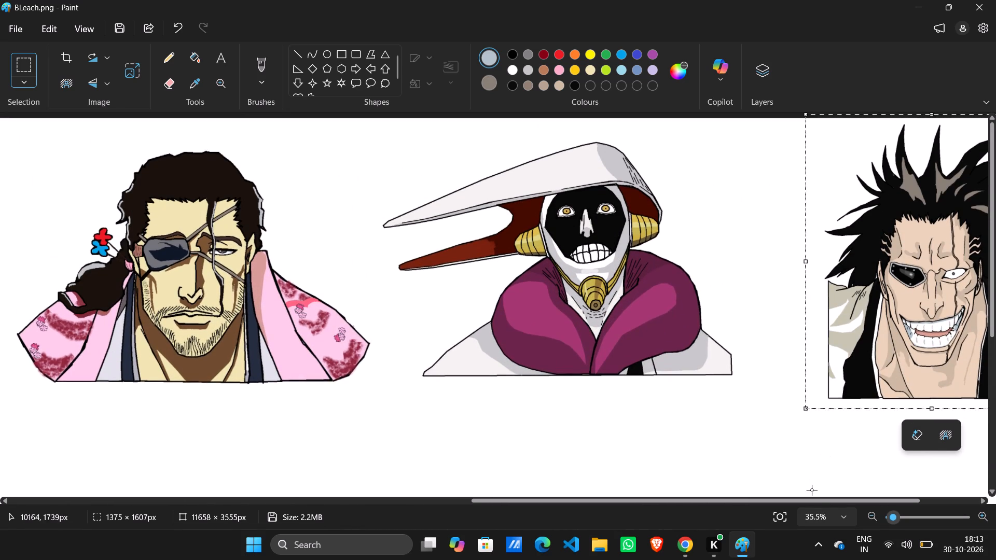
{"action": "left_click_drag", "start_coordinate": [816, 500], "coordinate": [948, 501]}
{"action": "scroll", "coordinate": [925, 402], "scroll_direction": "up", "scroll_amount": 3}
{"action": "left_click", "coordinate": [835, 300]}
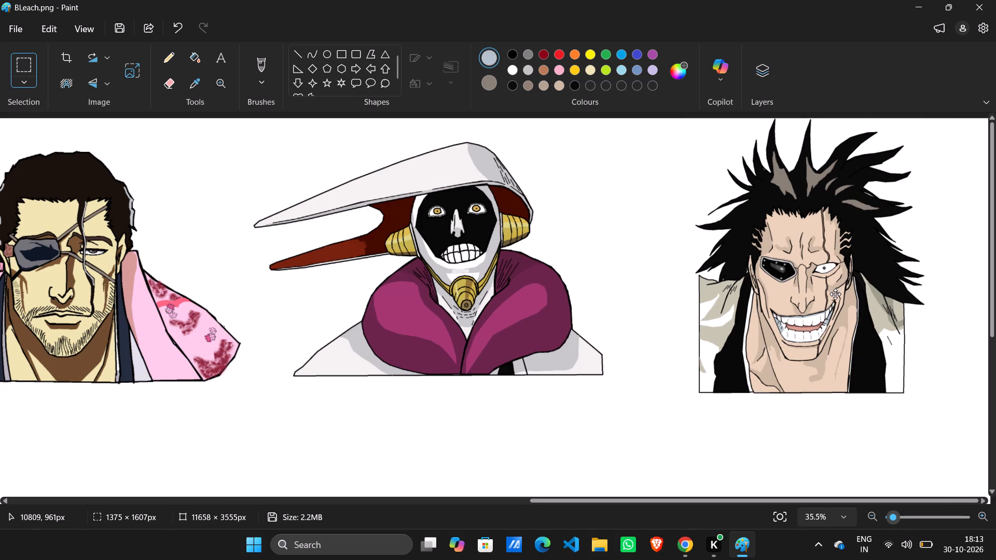
{"action": "left_click", "coordinate": [522, 266]}
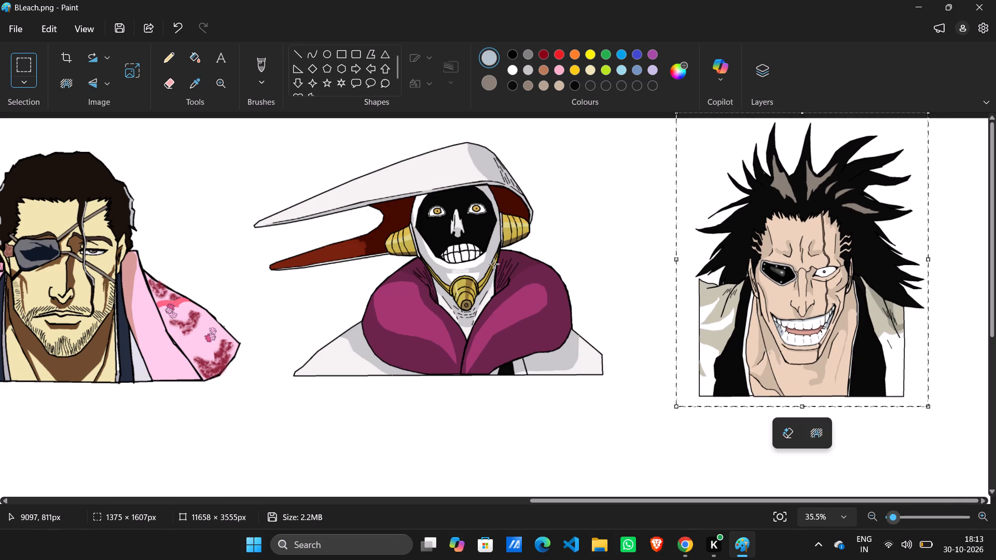
Examine the top row of characters and the spiky-haired character's placement beside the beaked-mask character.
{"action": "scroll", "coordinate": [633, 354], "scroll_direction": "down", "scroll_amount": 5, "text": "ctrl"}
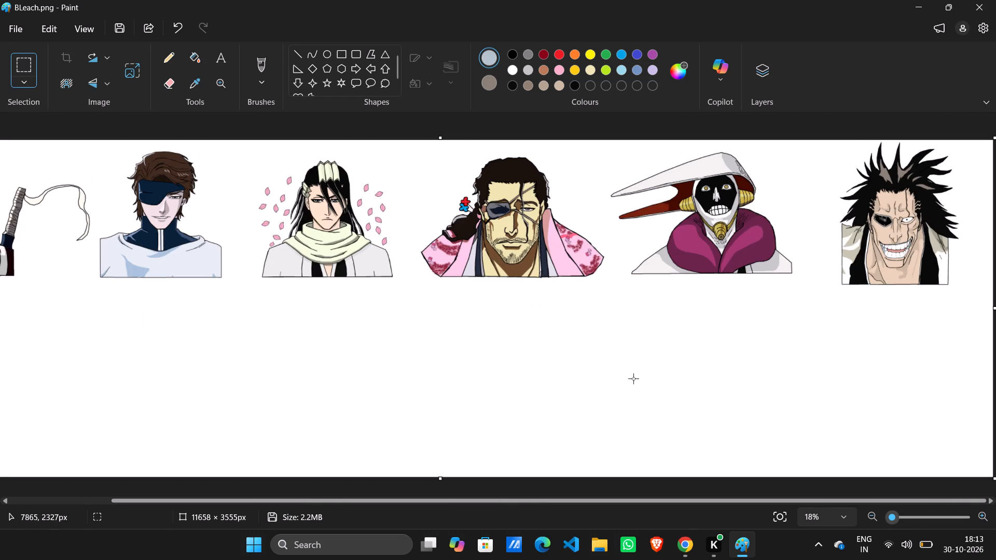
{"action": "scroll", "coordinate": [742, 383], "scroll_direction": "up", "scroll_amount": 6, "text": "ctrl"}
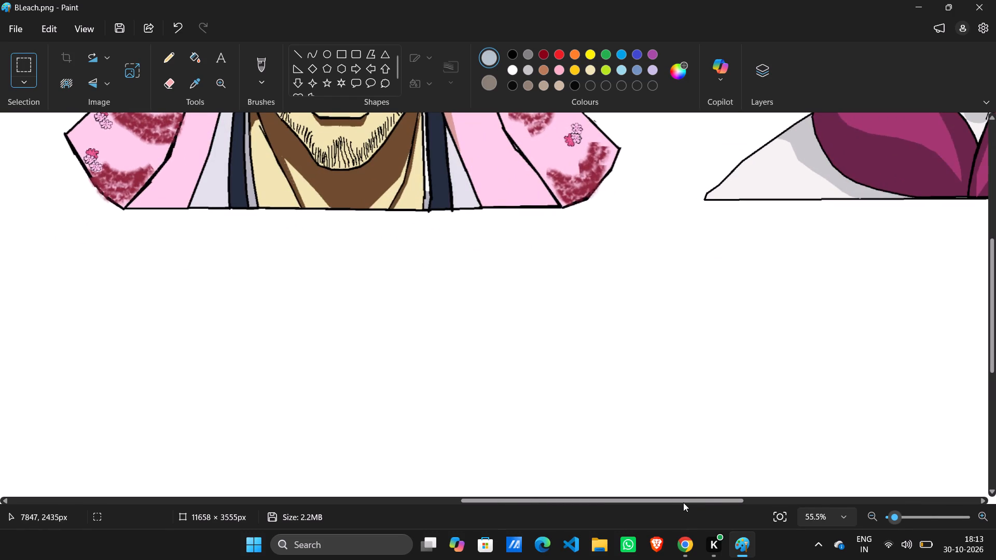
{"action": "left_click_drag", "start_coordinate": [684, 501], "coordinate": [941, 492]}
{"action": "scroll", "coordinate": [995, 425], "scroll_direction": "up", "scroll_amount": 5}
{"action": "scroll", "coordinate": [995, 424], "scroll_direction": "down", "scroll_amount": 2, "text": "ctrl"}
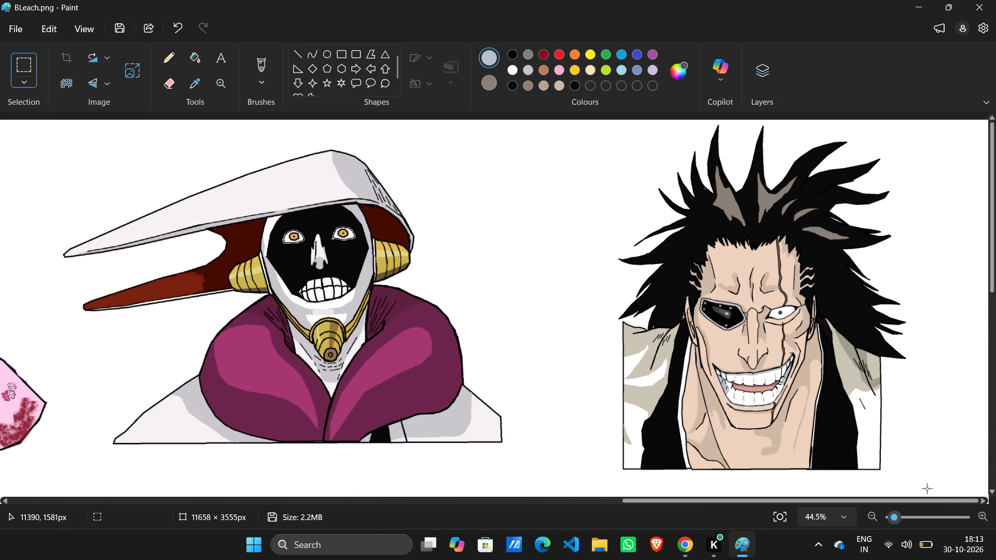
{"action": "scroll", "coordinate": [927, 492], "scroll_direction": "up", "scroll_amount": 1, "text": "ctrl"}
{"action": "left_click_drag", "start_coordinate": [995, 272], "coordinate": [995, 271]}
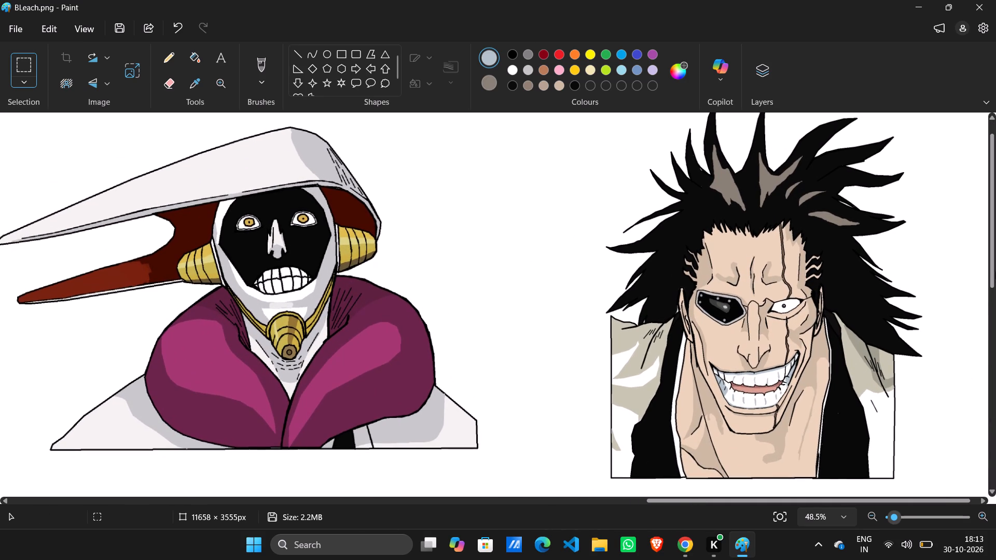
{"action": "left_click_drag", "start_coordinate": [995, 271], "coordinate": [993, 264]}
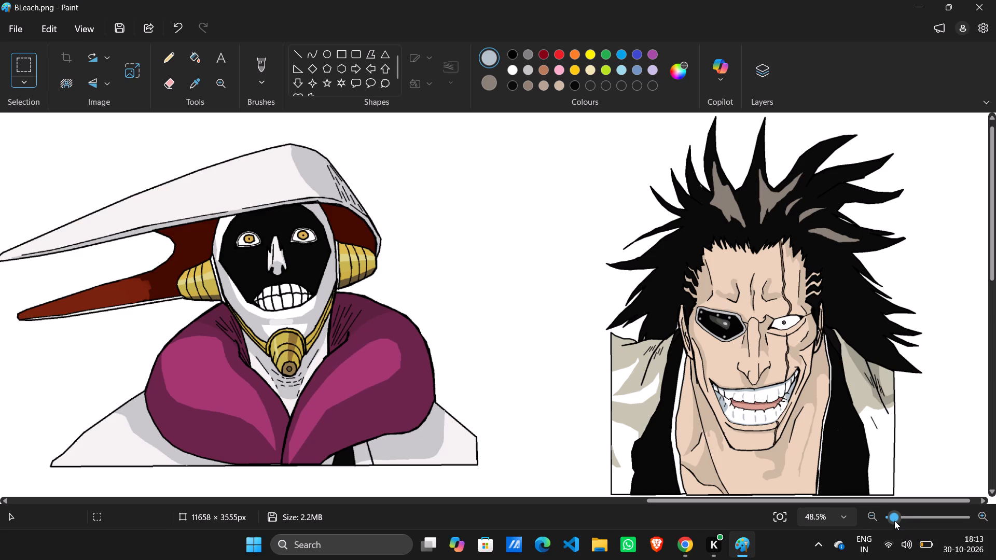
{"action": "scroll", "coordinate": [873, 440], "scroll_direction": "down", "scroll_amount": 1, "text": "ctrl"}
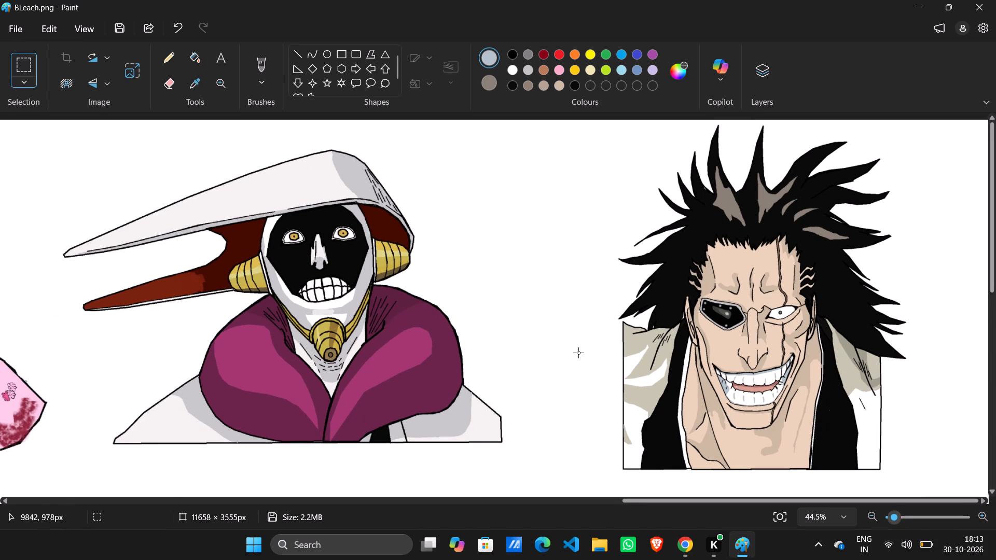
Save the rearranged character drawings in BLeach.png.
{"action": "left_click", "coordinate": [432, 0]}
{"action": "key", "text": "ctrl+s"}
{"action": "key", "text": "ctrl+s"}
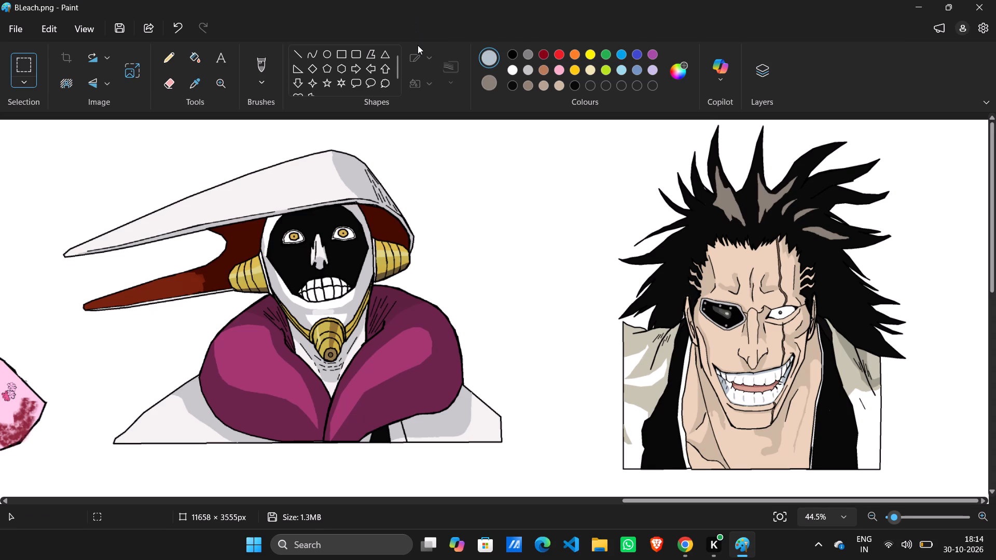
{"action": "left_click", "coordinate": [432, 15]}
{"action": "scroll", "coordinate": [995, 400], "scroll_direction": "down", "scroll_amount": 3}
{"action": "scroll", "coordinate": [992, 415], "scroll_direction": "down", "scroll_amount": 5, "text": "ctrl"}
{"action": "left_click", "coordinate": [712, 0]}
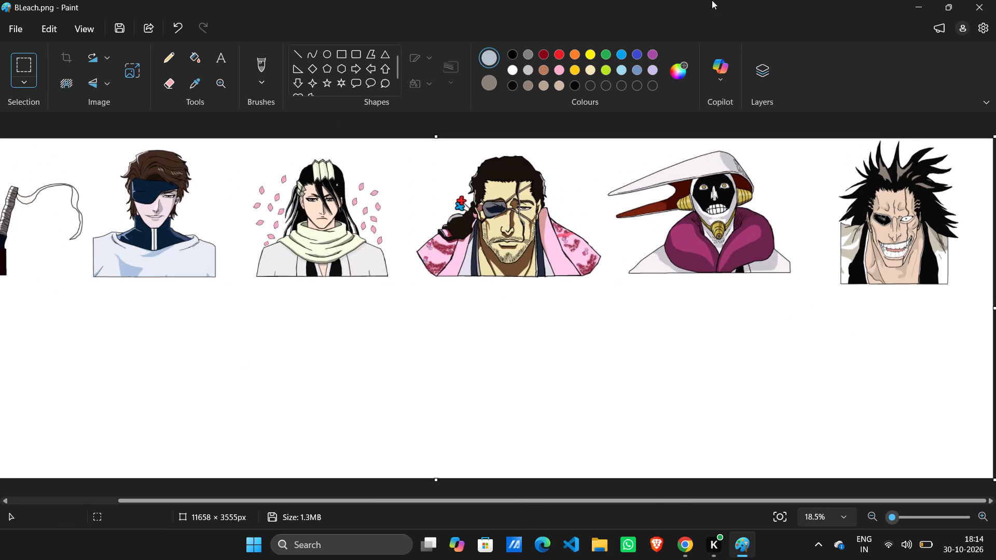
{"action": "key", "text": "ctrl+s"}
Examine the finished spiky-haired character and the beaked-mask character beside it at close range.
{"action": "scroll", "coordinate": [920, 346], "scroll_direction": "up", "scroll_amount": 4, "text": "ctrl"}
{"action": "scroll", "coordinate": [884, 451], "scroll_direction": "up", "scroll_amount": 3, "text": "ctrl"}
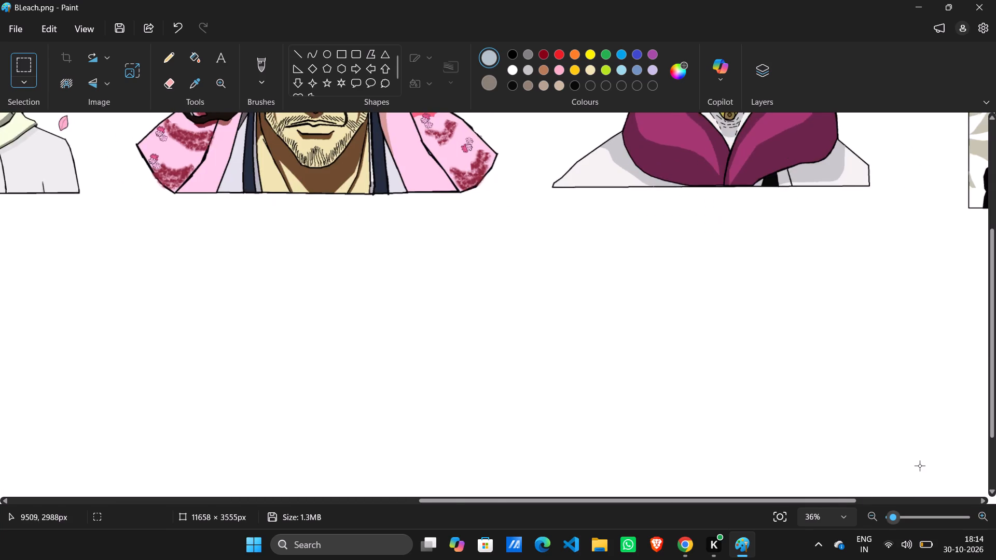
{"action": "scroll", "coordinate": [920, 466], "scroll_direction": "up", "scroll_amount": 3, "text": "ctrl"}
{"action": "left_click_drag", "start_coordinate": [800, 502], "coordinate": [995, 515]}
{"action": "scroll", "coordinate": [917, 405], "scroll_direction": "up", "scroll_amount": 2, "text": "ctrl"}
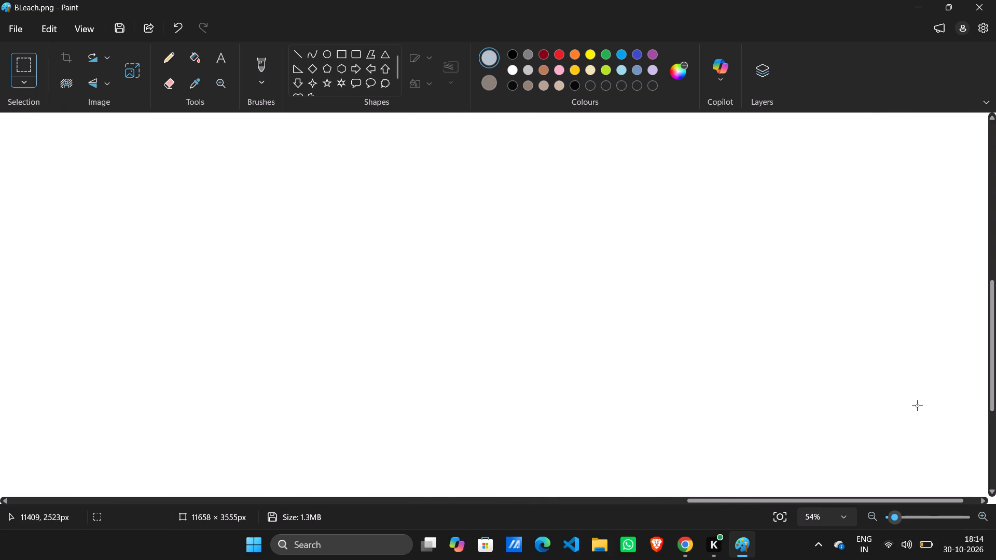
{"action": "scroll", "coordinate": [917, 405], "scroll_direction": "up", "scroll_amount": 1, "text": "ctrl"}
{"action": "scroll", "coordinate": [920, 410], "scroll_direction": "up", "scroll_amount": 7}
{"action": "scroll", "coordinate": [920, 414], "scroll_direction": "down", "scroll_amount": 2, "text": "ctrl"}
{"action": "scroll", "coordinate": [920, 414], "scroll_direction": "up", "scroll_amount": 1}
{"action": "scroll", "coordinate": [920, 414], "scroll_direction": "down", "scroll_amount": 1, "text": "ctrl"}
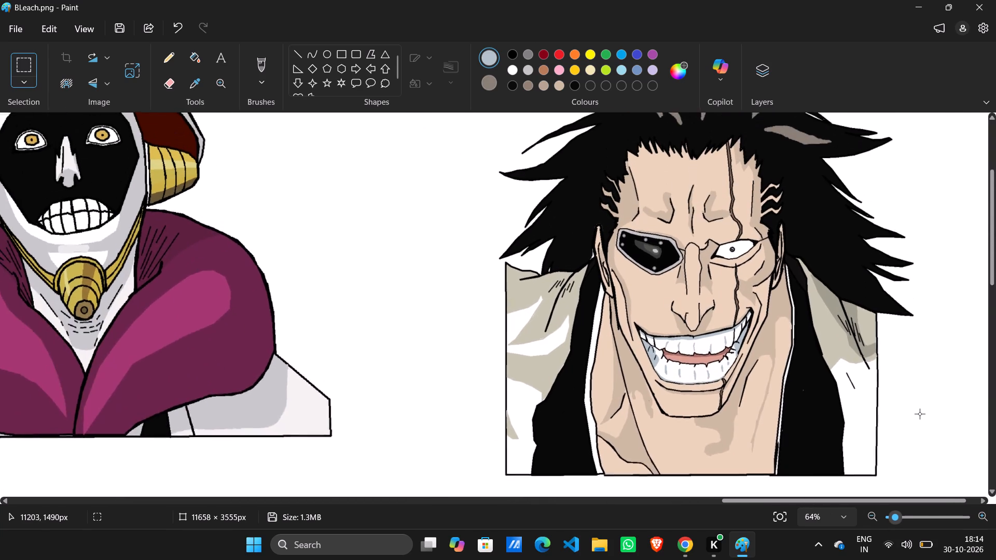
{"action": "scroll", "coordinate": [920, 414], "scroll_direction": "down", "scroll_amount": 1}
{"action": "scroll", "coordinate": [919, 414], "scroll_direction": "down", "scroll_amount": 2, "text": "ctrl"}
{"action": "scroll", "coordinate": [919, 414], "scroll_direction": "up", "scroll_amount": 1}
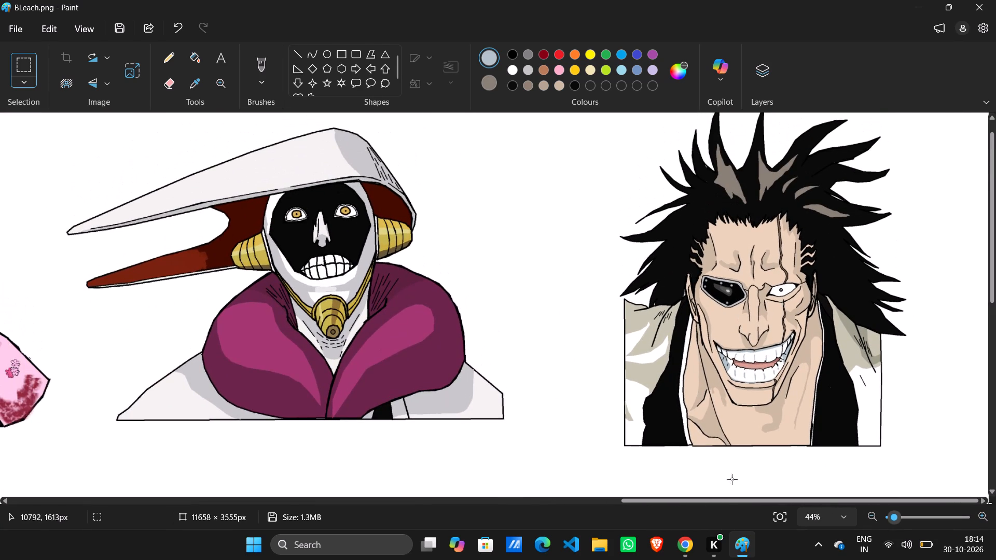
{"action": "left_click_drag", "start_coordinate": [714, 503], "coordinate": [754, 503]}
{"action": "scroll", "coordinate": [855, 478], "scroll_direction": "up", "scroll_amount": 1, "text": "ctrl"}
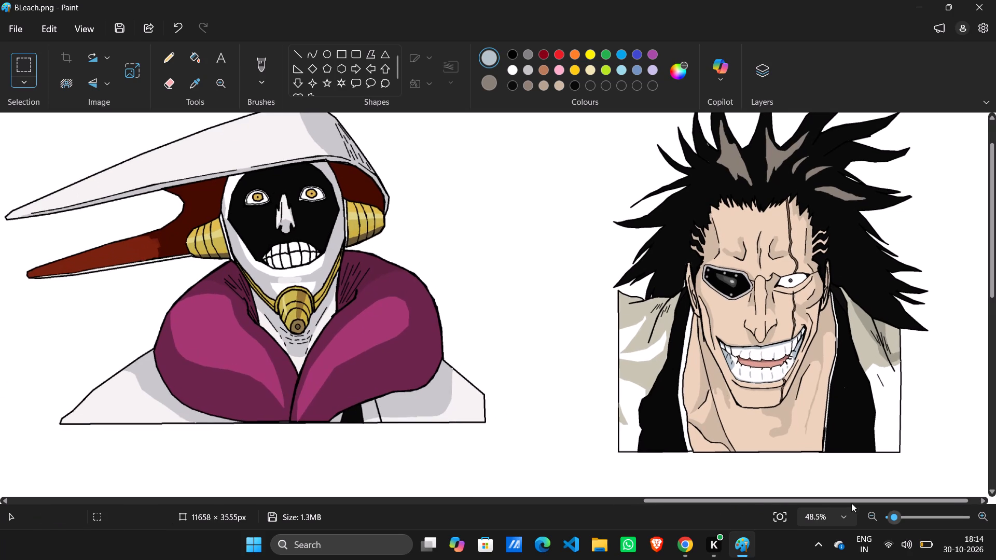
{"action": "scroll", "coordinate": [857, 484], "scroll_direction": "up", "scroll_amount": 1}
{"action": "left_click_drag", "start_coordinate": [993, 220], "coordinate": [993, 221]}
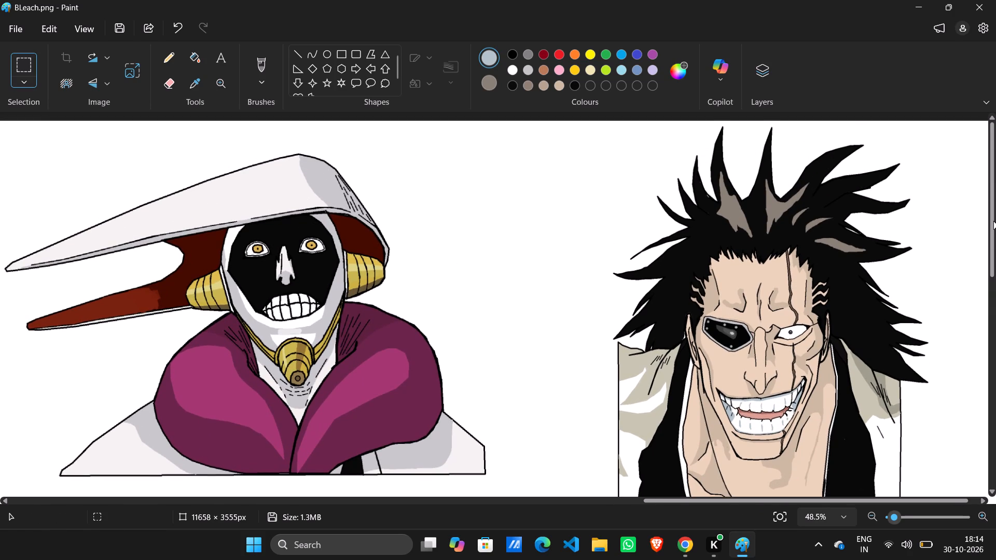
{"action": "left_click_drag", "start_coordinate": [993, 221], "coordinate": [993, 226]}
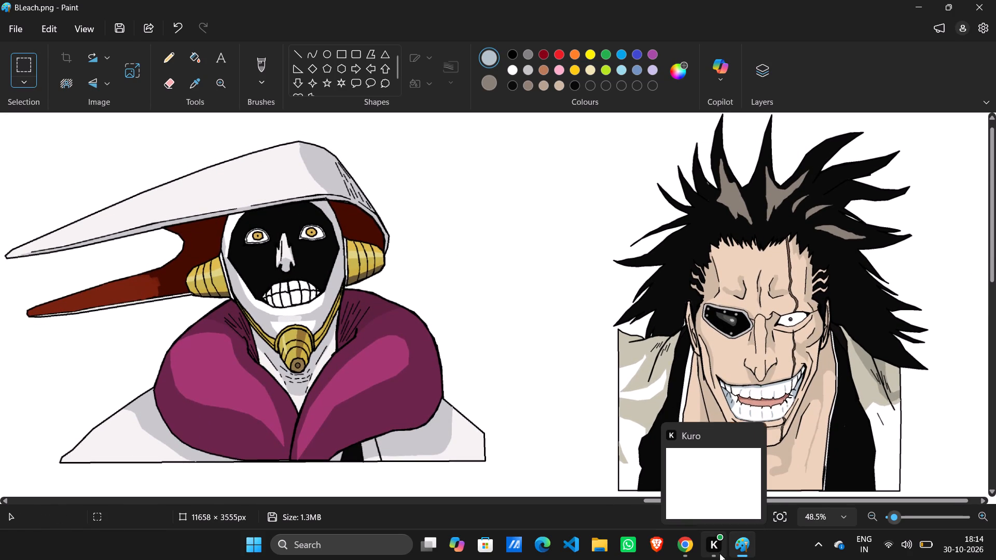